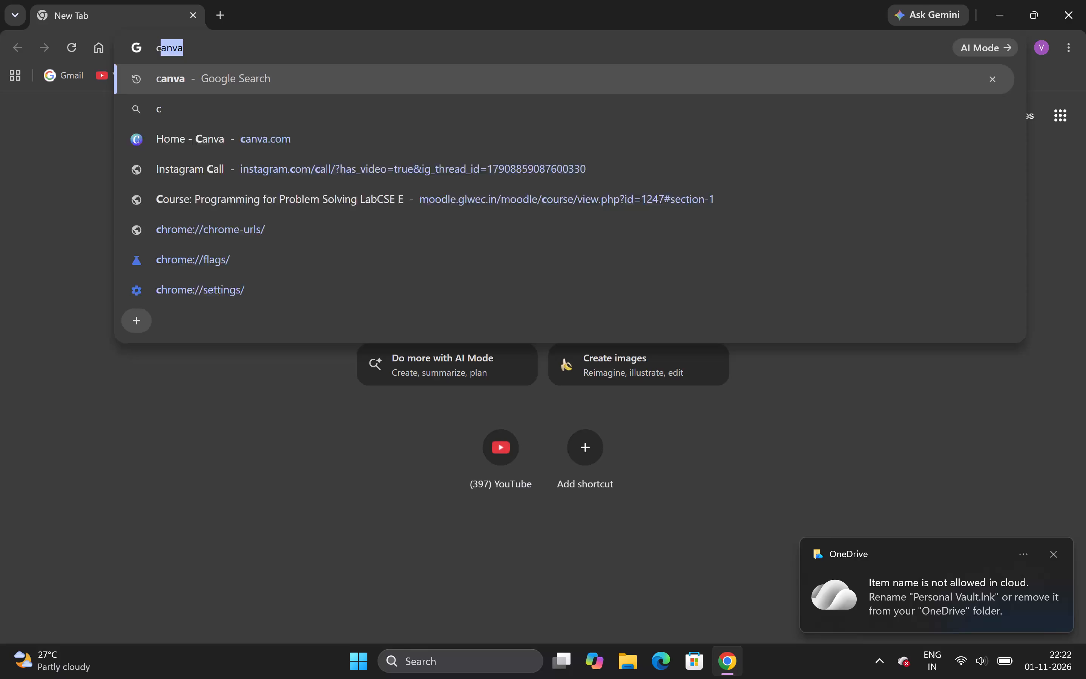
Search Google for canva and open the Canva website from the results.
type("anva")
key("Return")
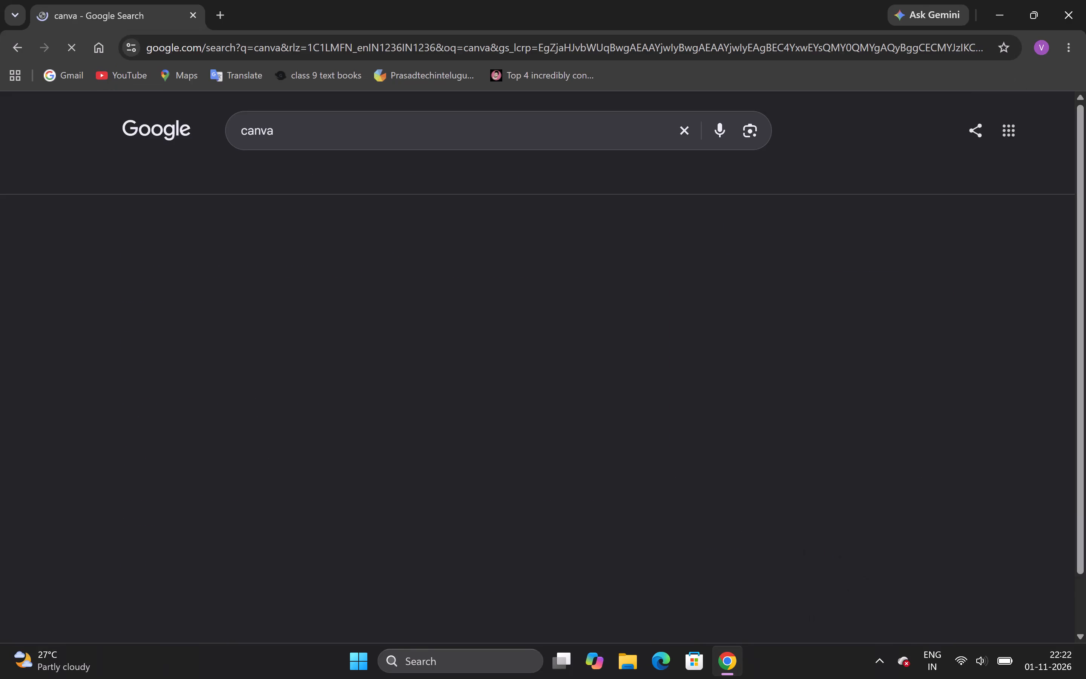
left_click(271, 258)
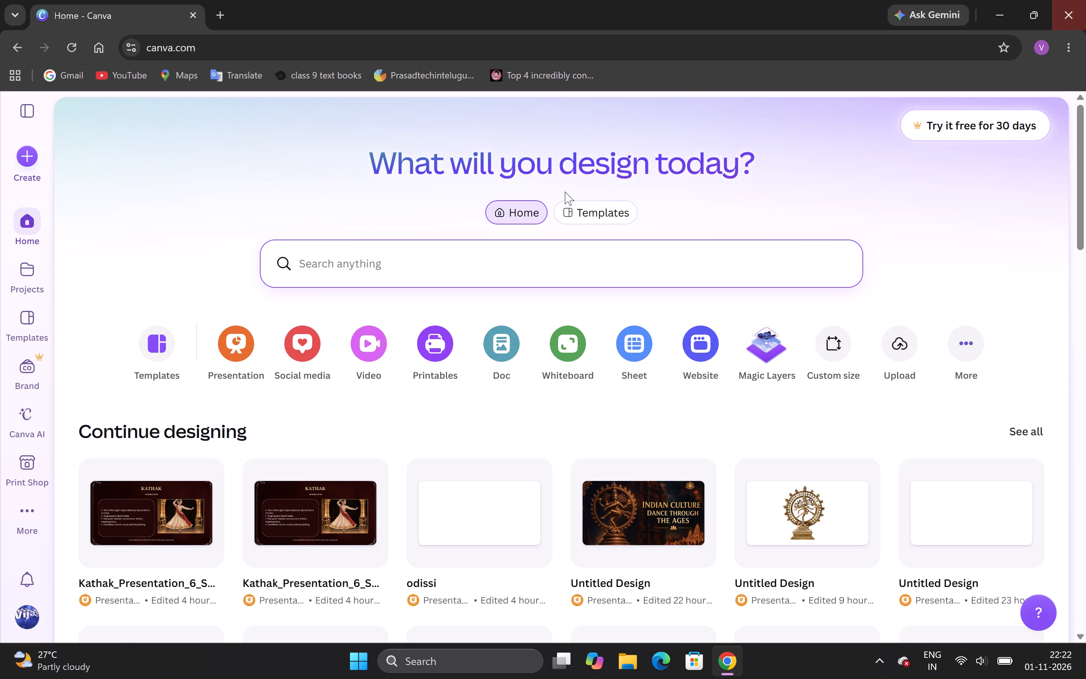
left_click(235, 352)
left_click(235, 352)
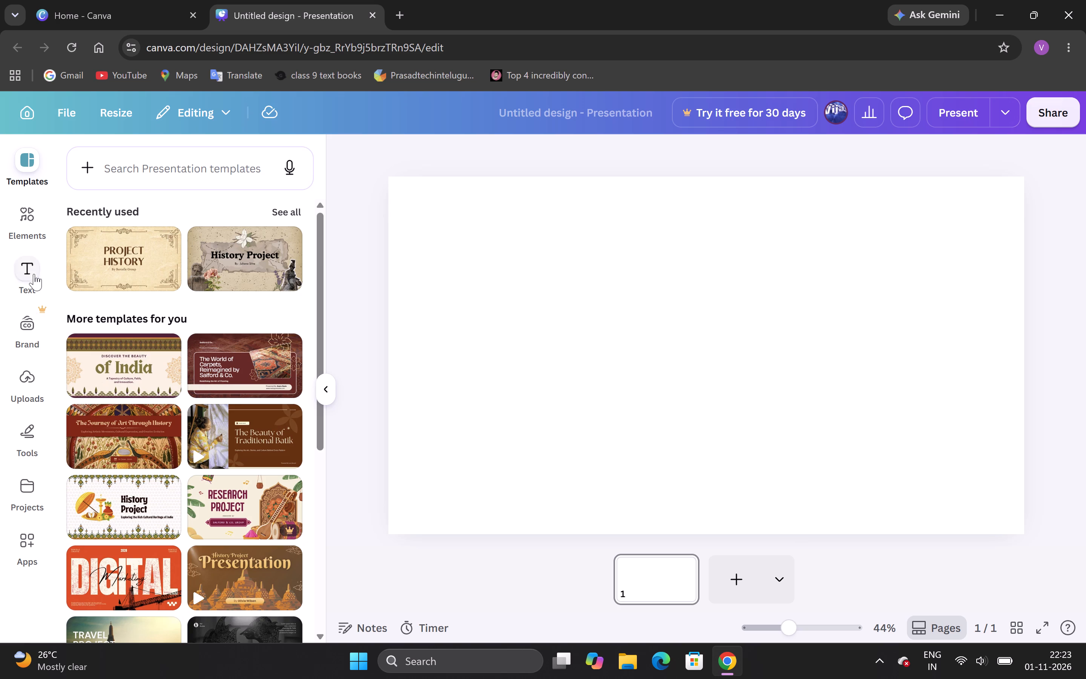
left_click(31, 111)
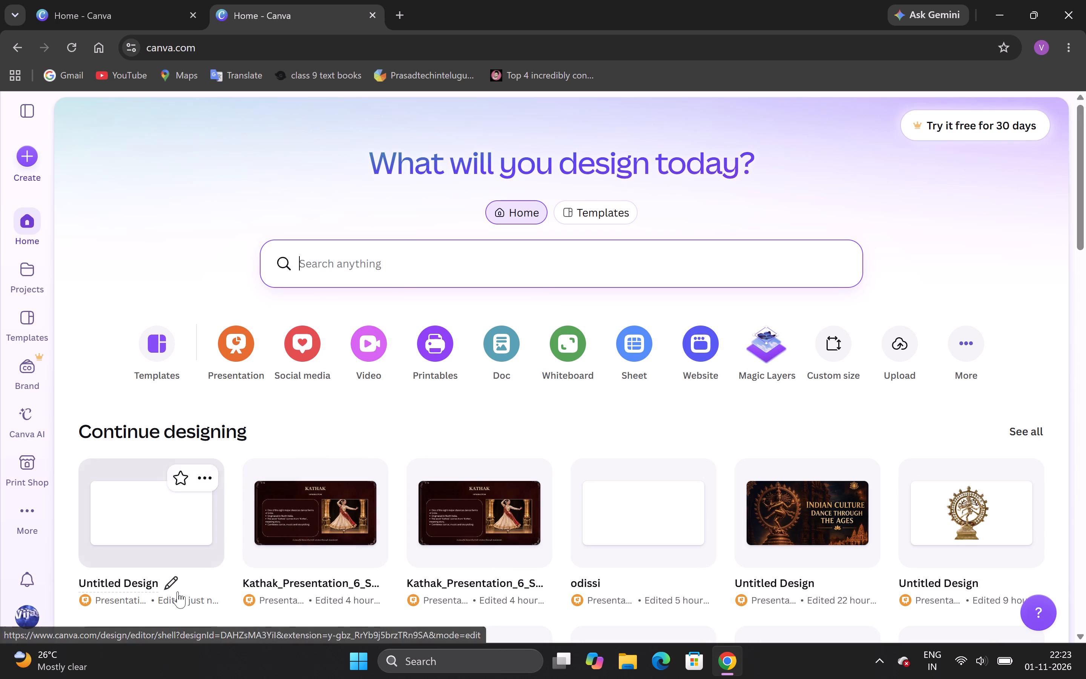
Open the existing presentation named odissi from the recent designs.
double_click(613, 543)
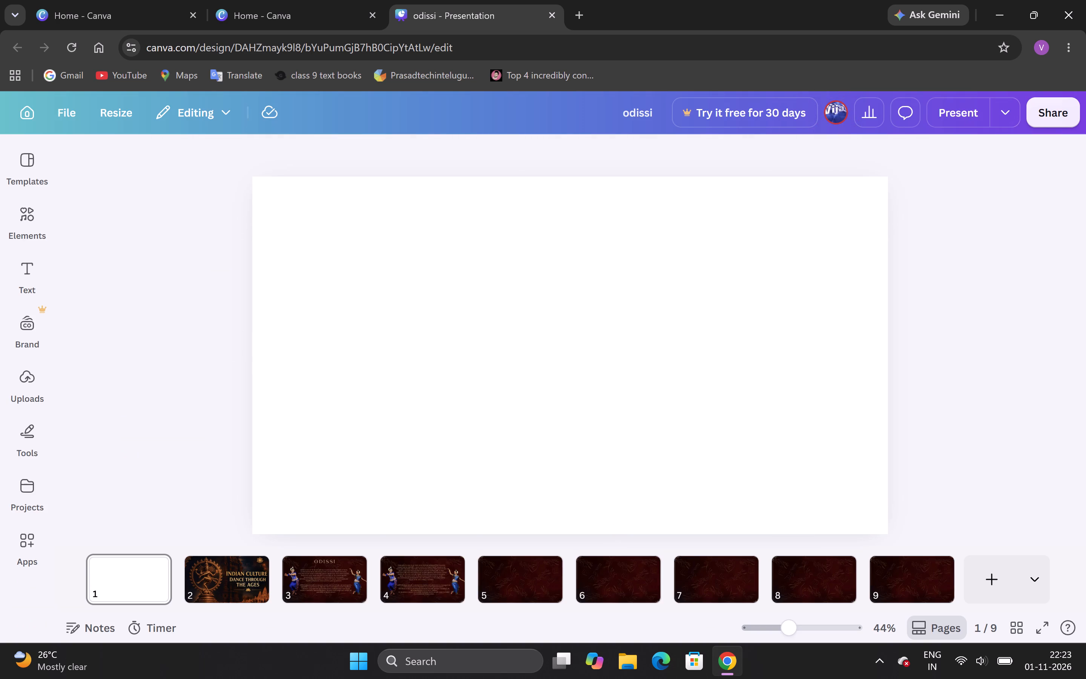
On page 3, move the dancer image to the right of the text slightly up to the page's vertical centre and slightly left.
left_click(331, 571)
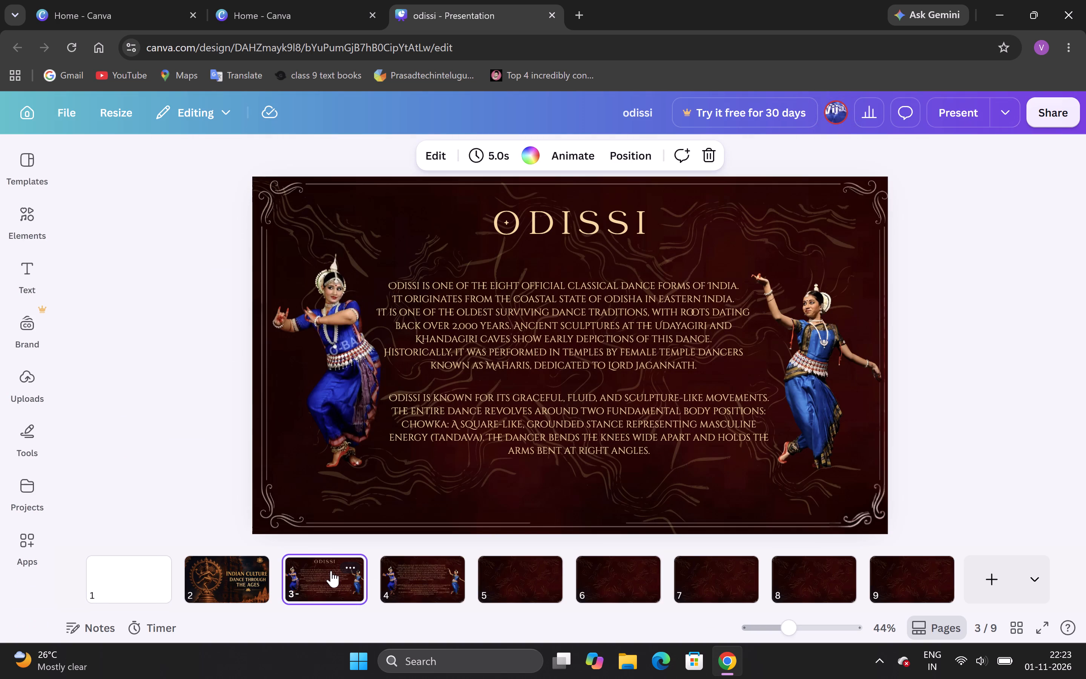
left_click(348, 393)
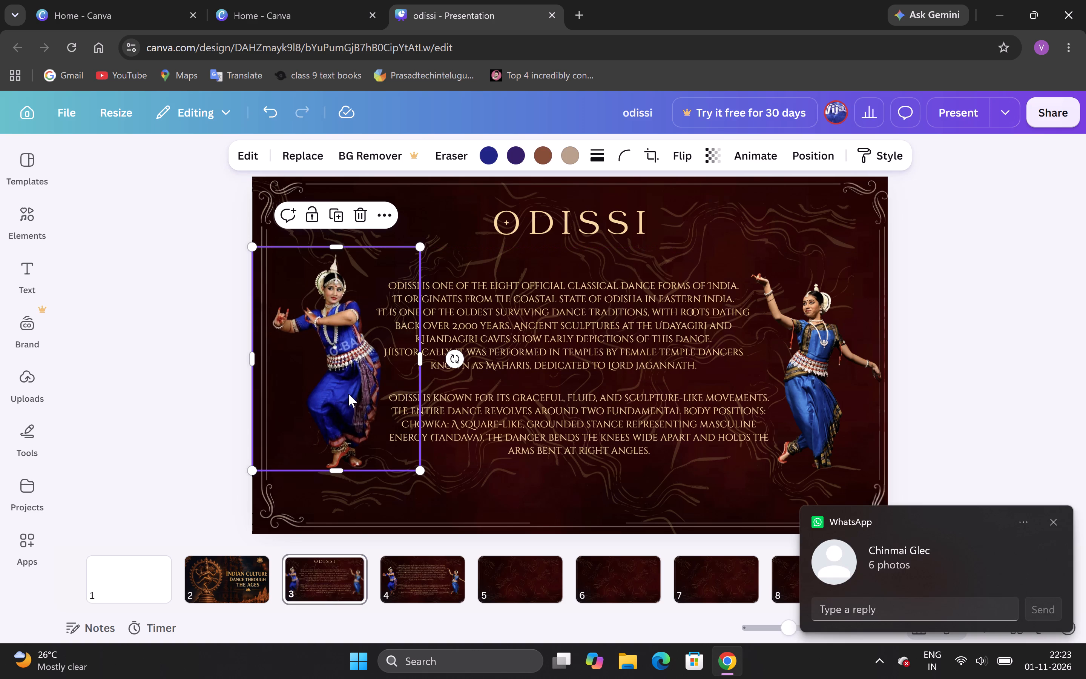
left_click(348, 394)
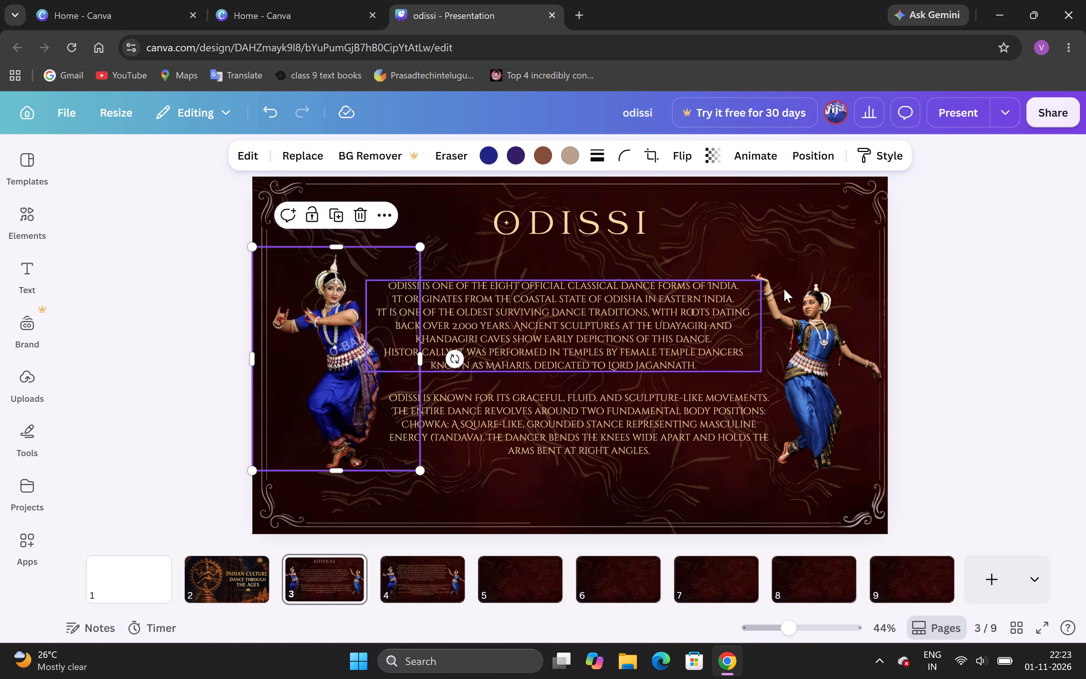
left_click(958, 266)
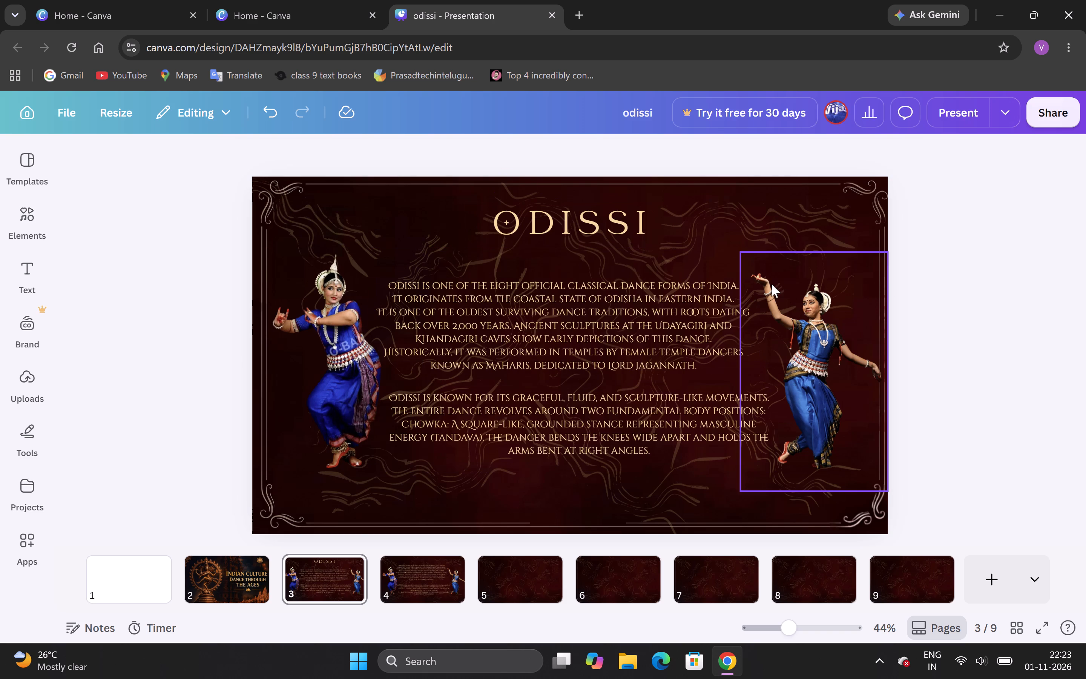
left_click(845, 369)
left_click_drag(845, 369, 849, 355)
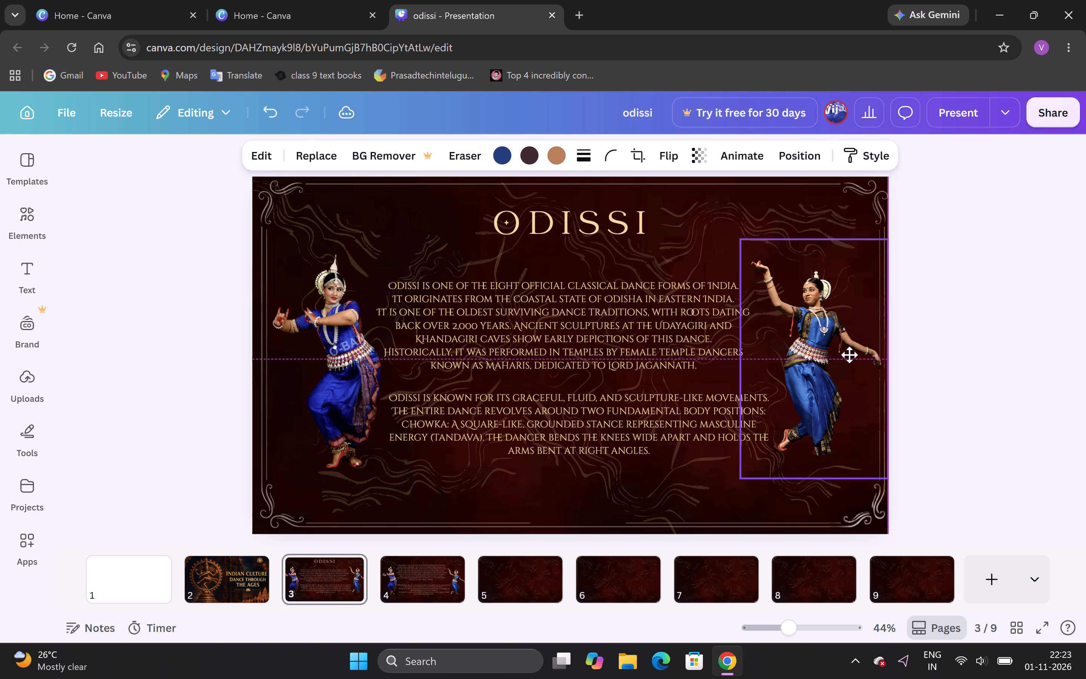
left_click_drag(849, 355, 855, 356)
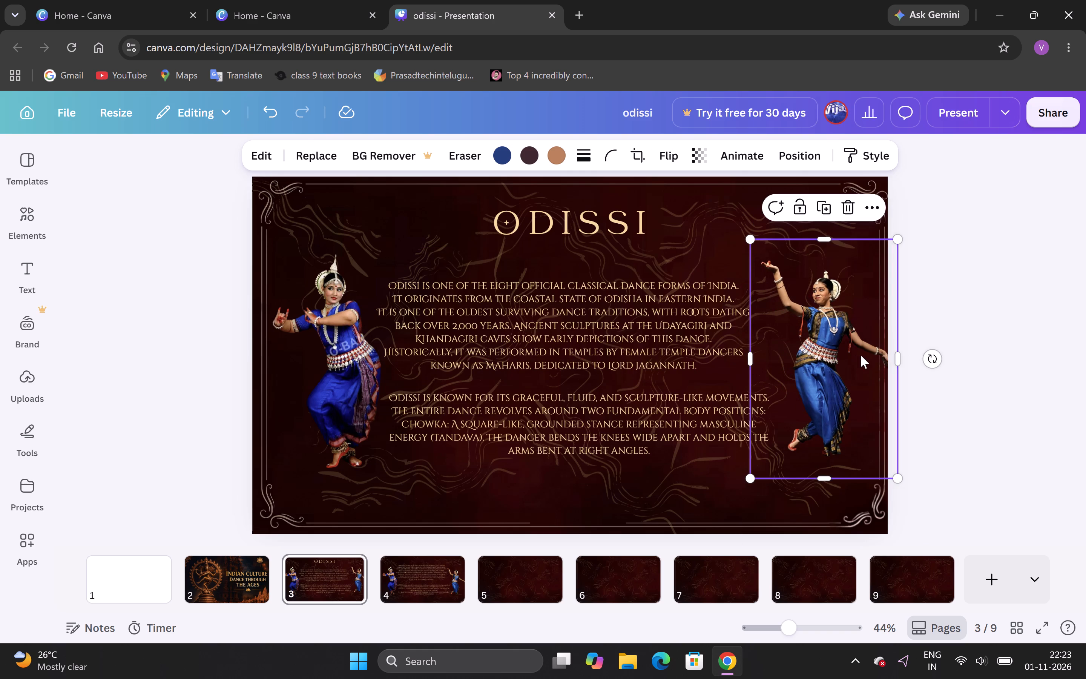
left_click_drag(861, 342, 856, 342)
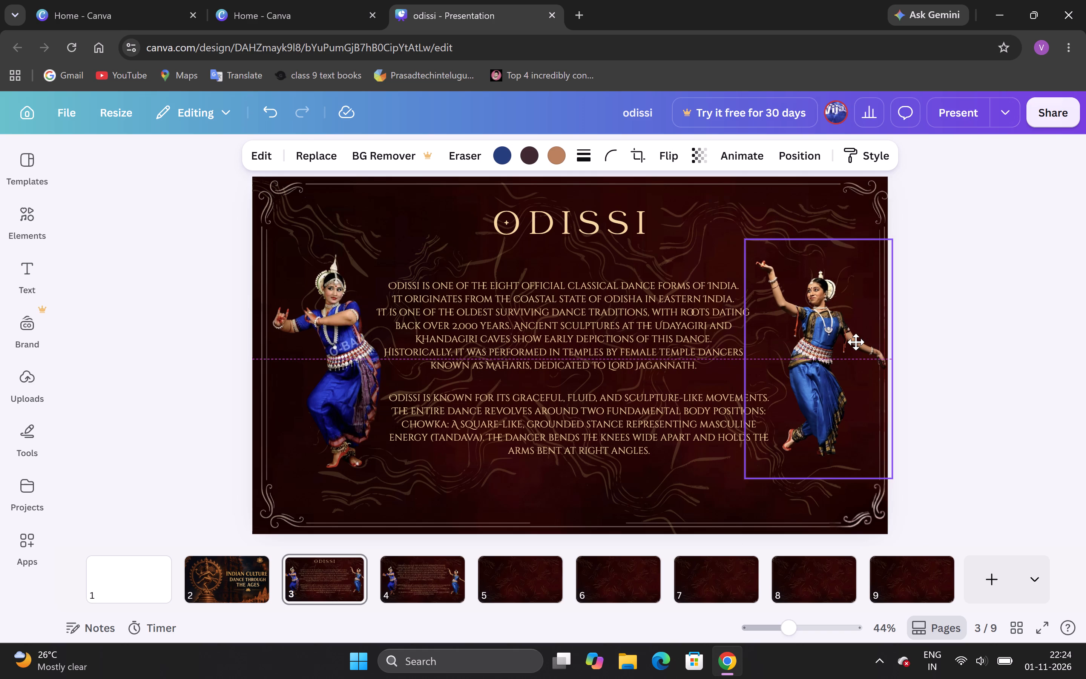
left_click_drag(856, 342, 849, 343)
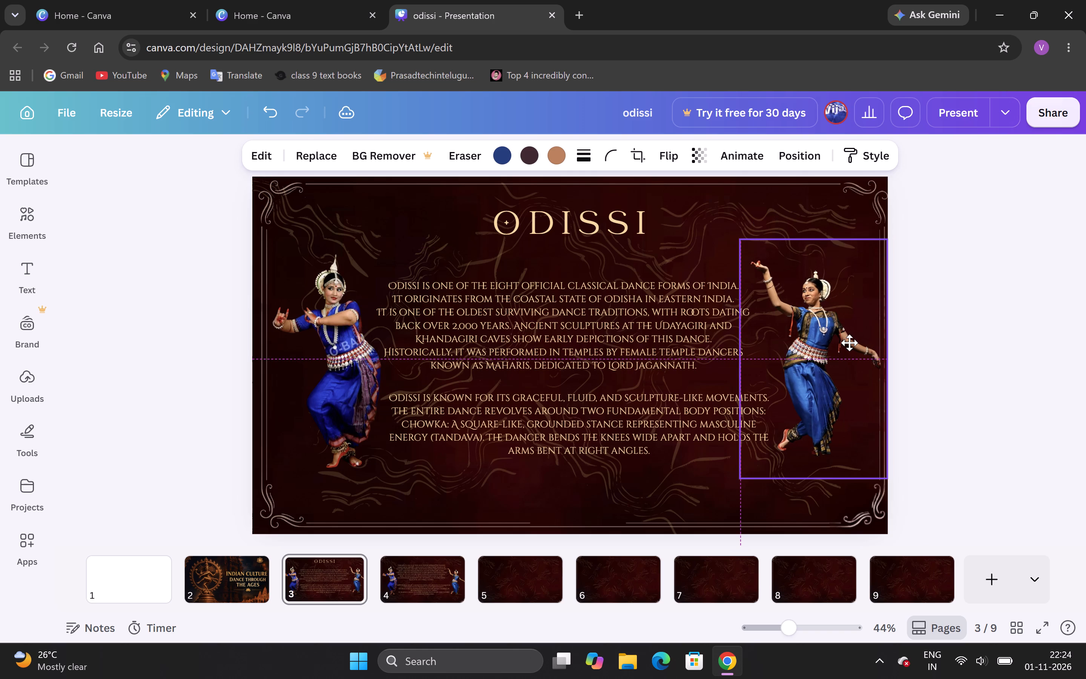
left_click_drag(849, 343, 848, 343)
left_click(943, 301)
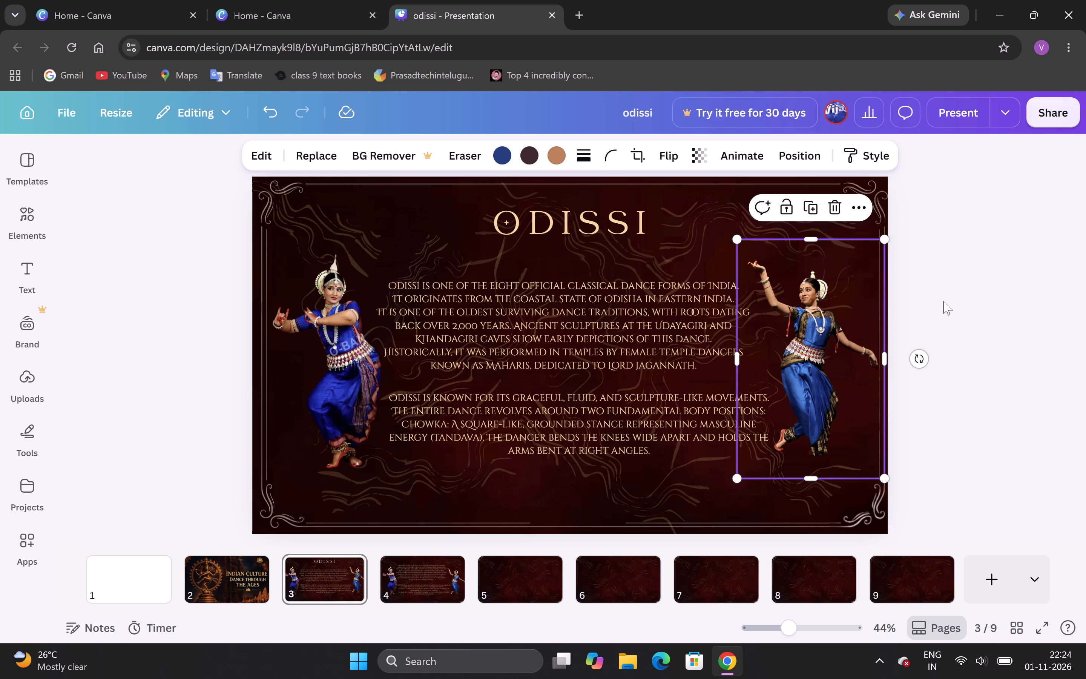
View page 4 and go to the empty page 5 of the odissi presentation.
left_click(417, 593)
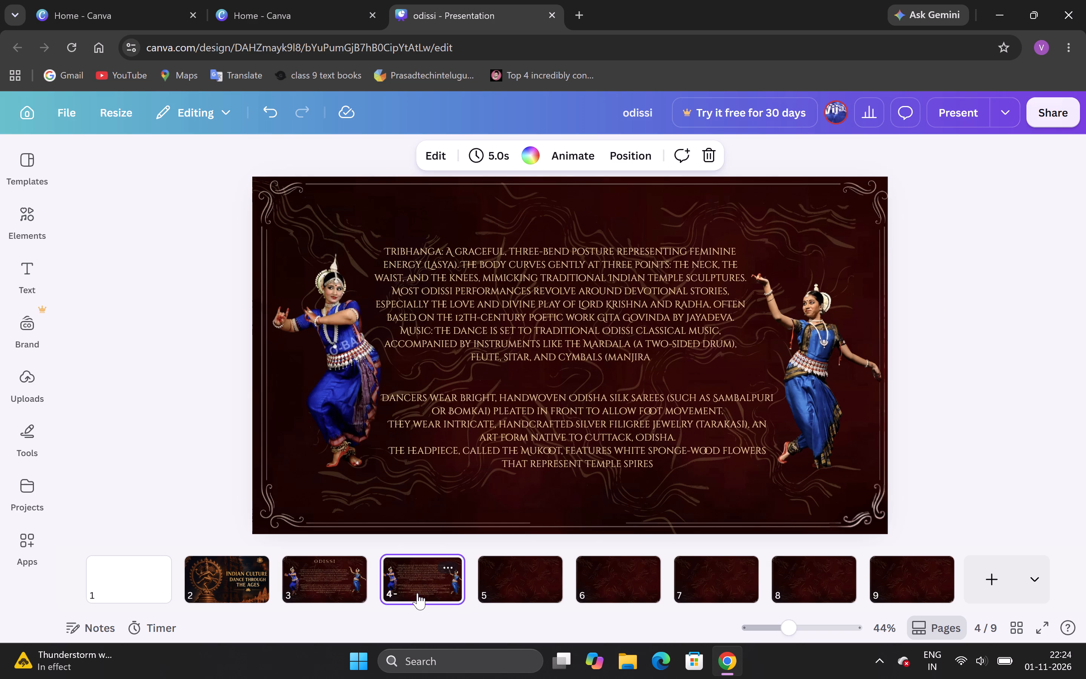
left_click(513, 571)
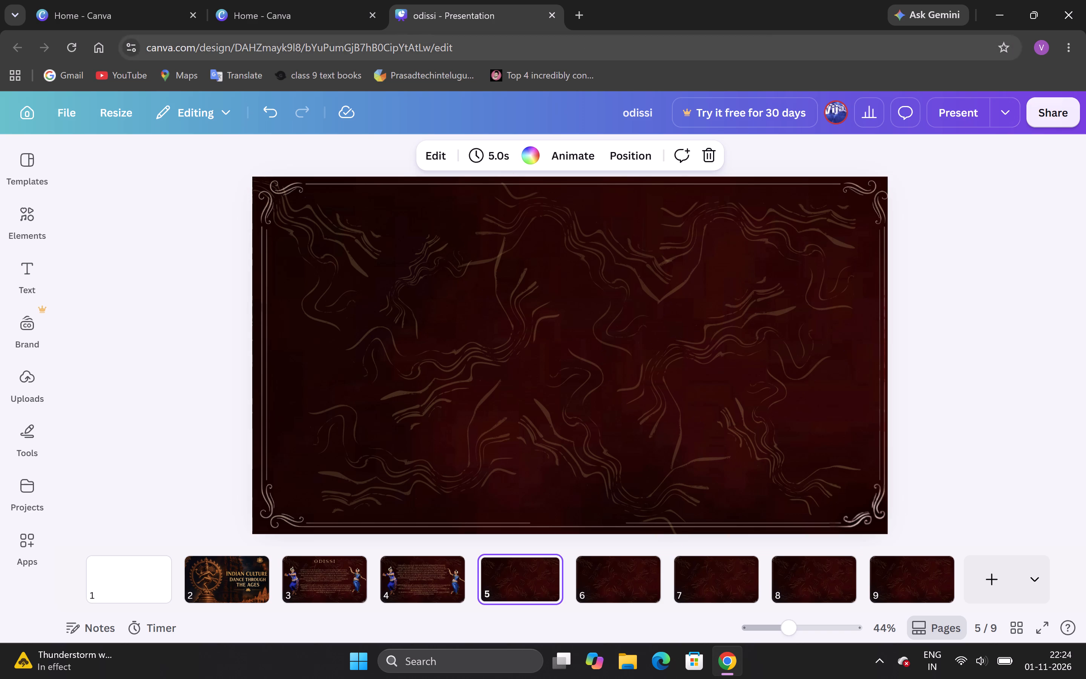
Open a new browser tab alongside the presentation, ready for a web search.
left_click_drag(571, 22, 572, 8)
left_click(572, 8)
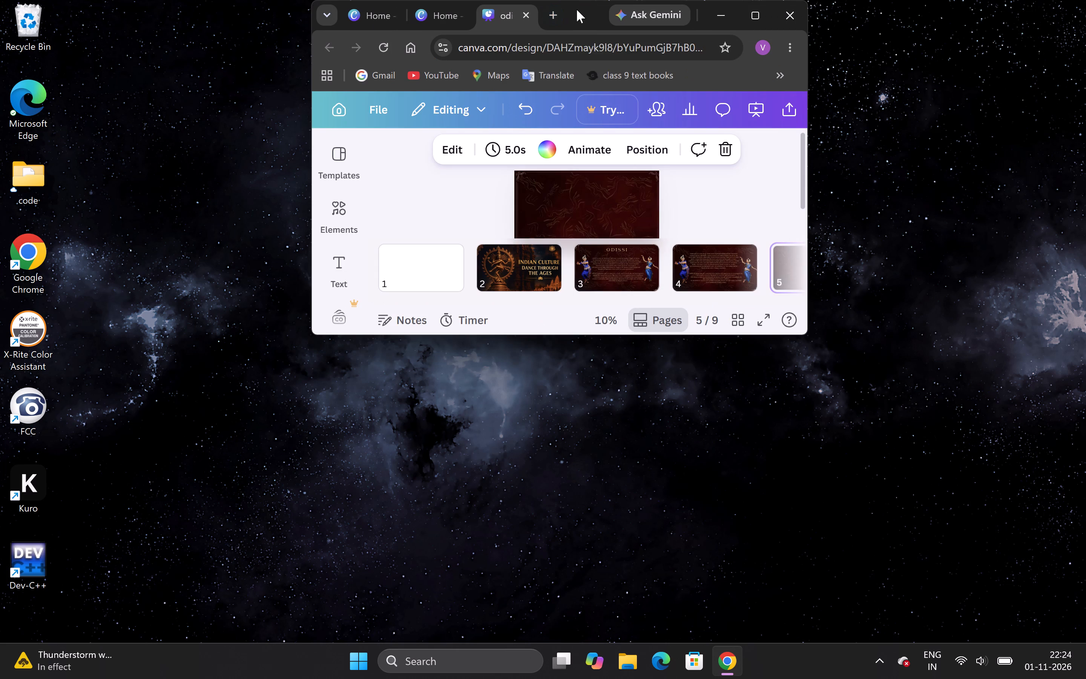
double_click(577, 9)
left_click(578, 13)
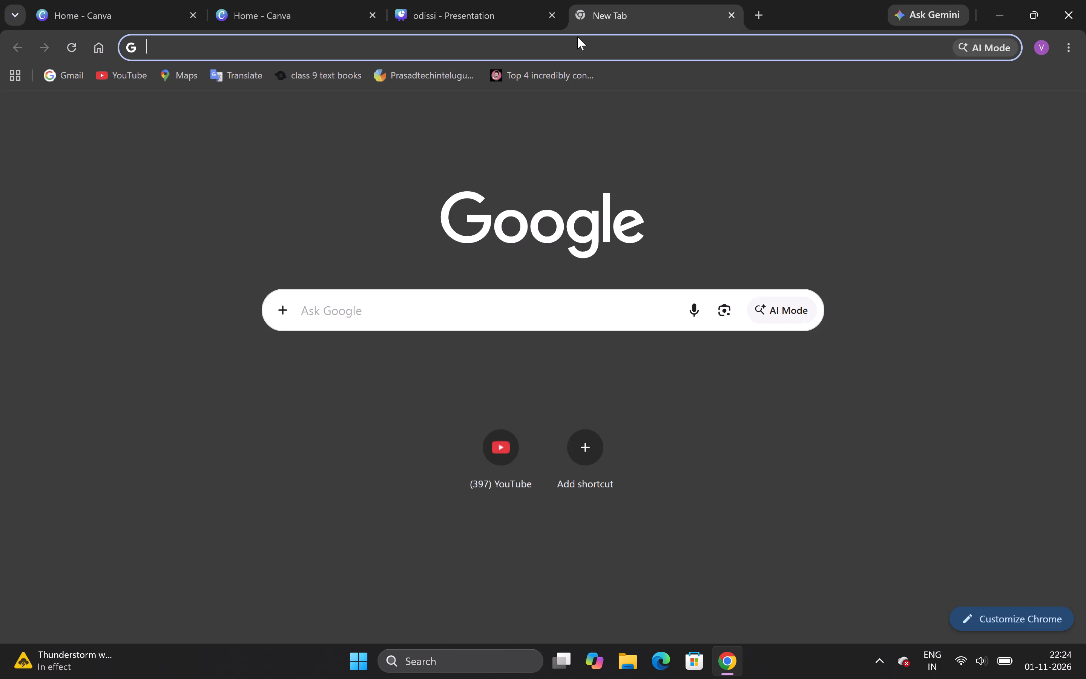
left_click(577, 37)
left_click(577, 40)
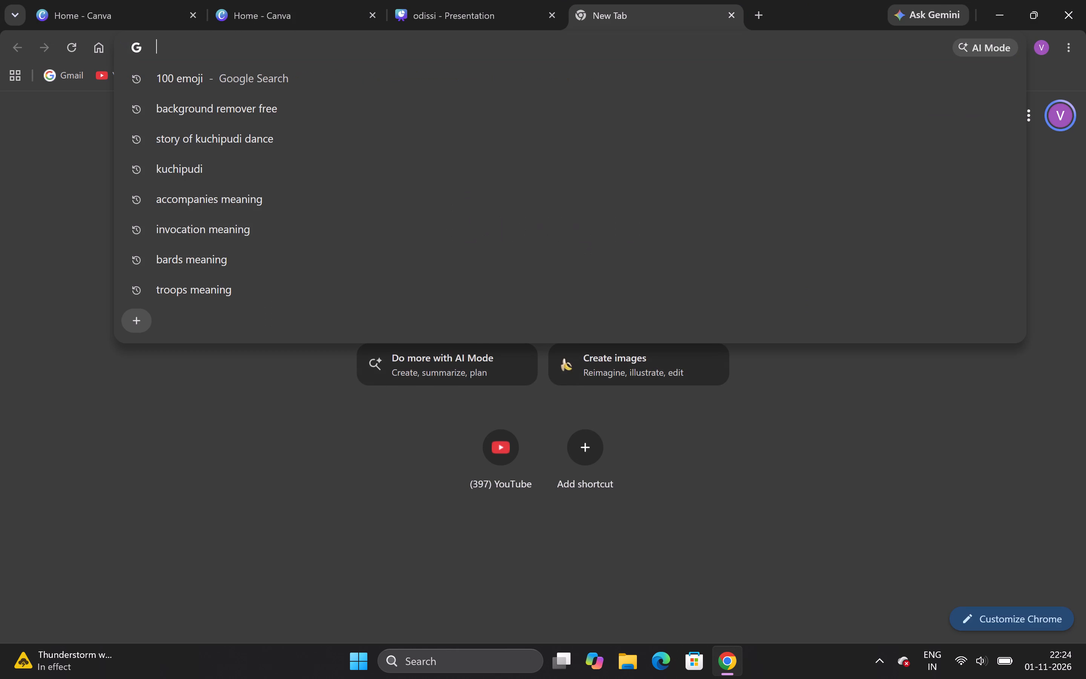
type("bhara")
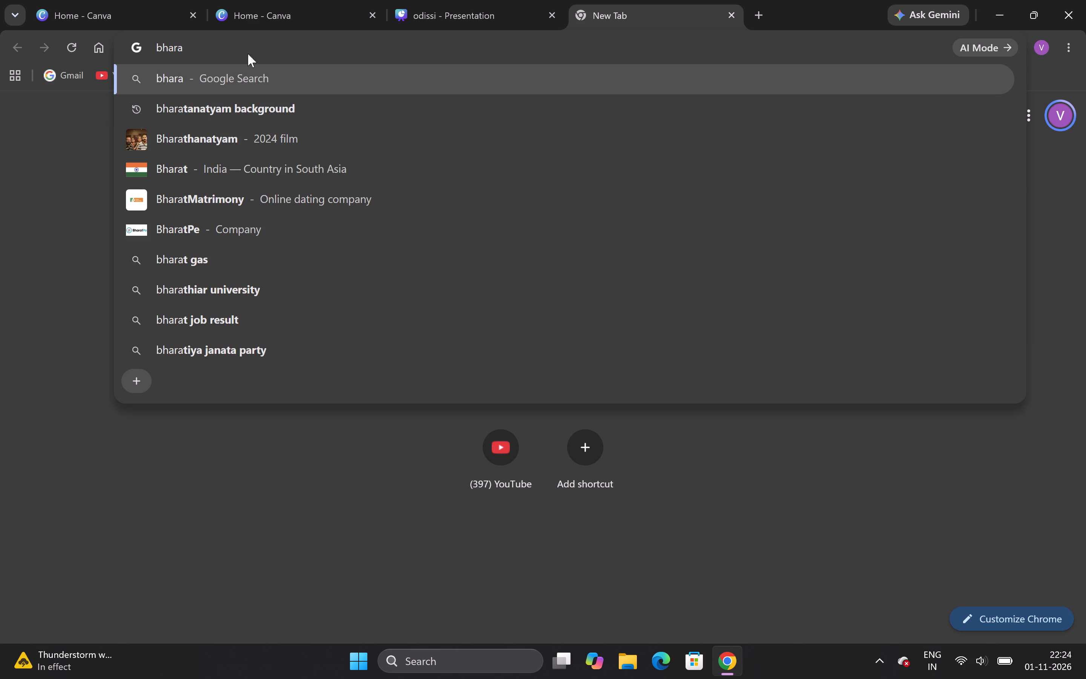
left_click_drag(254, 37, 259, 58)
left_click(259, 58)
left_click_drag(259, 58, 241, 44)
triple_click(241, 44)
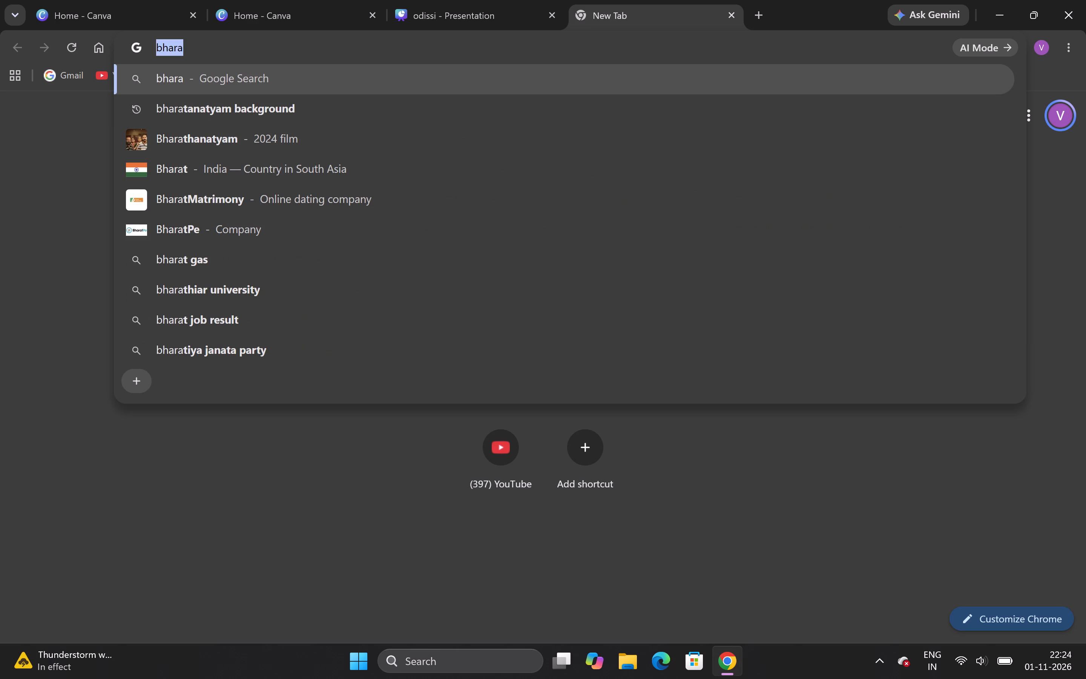
Search Google for kuchipudi dance images and glance over the results.
type("kuchipu")
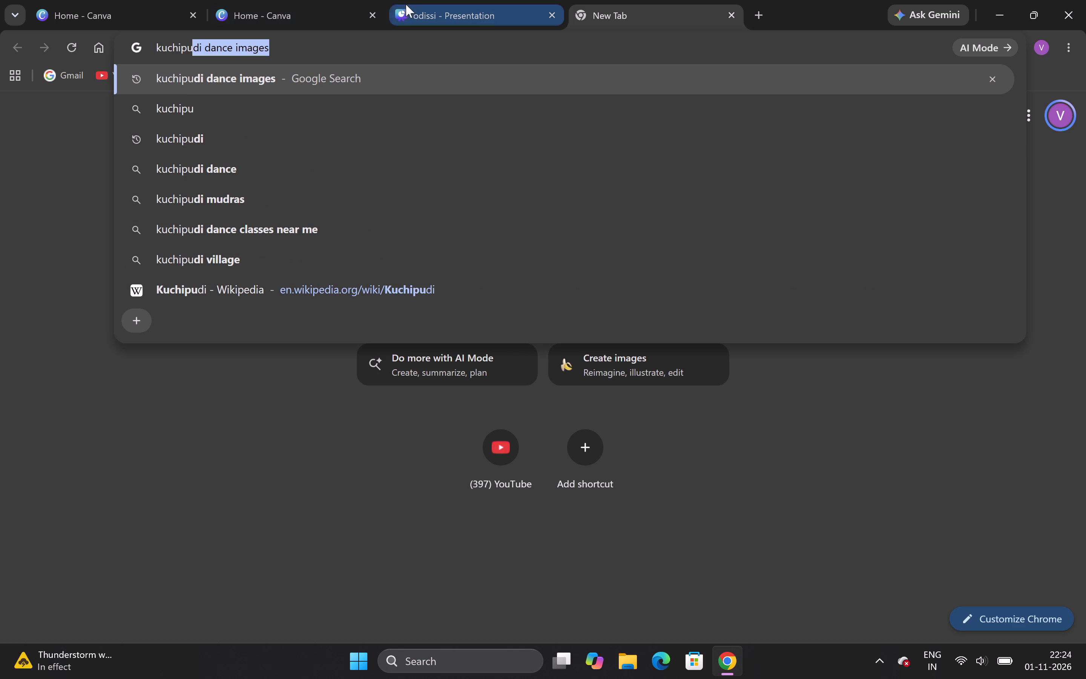
left_click(207, 77)
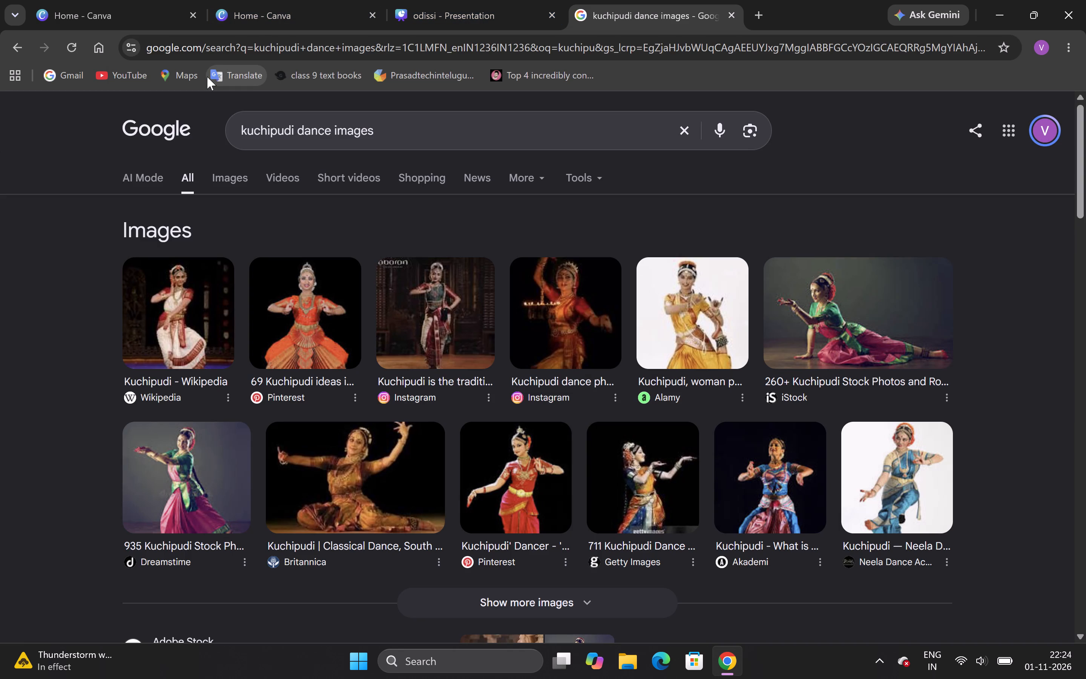
scroll(305, 286, "down", 1)
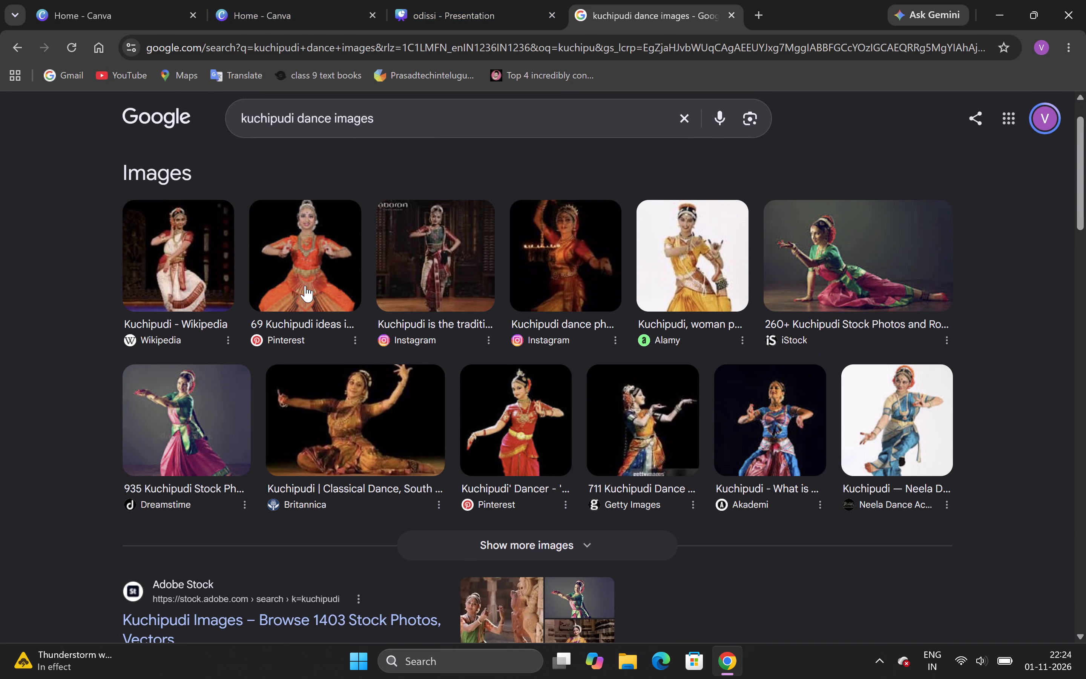
scroll(305, 286, "up", 4)
Change the Google search to kuchipudi related images.
left_click(389, 126)
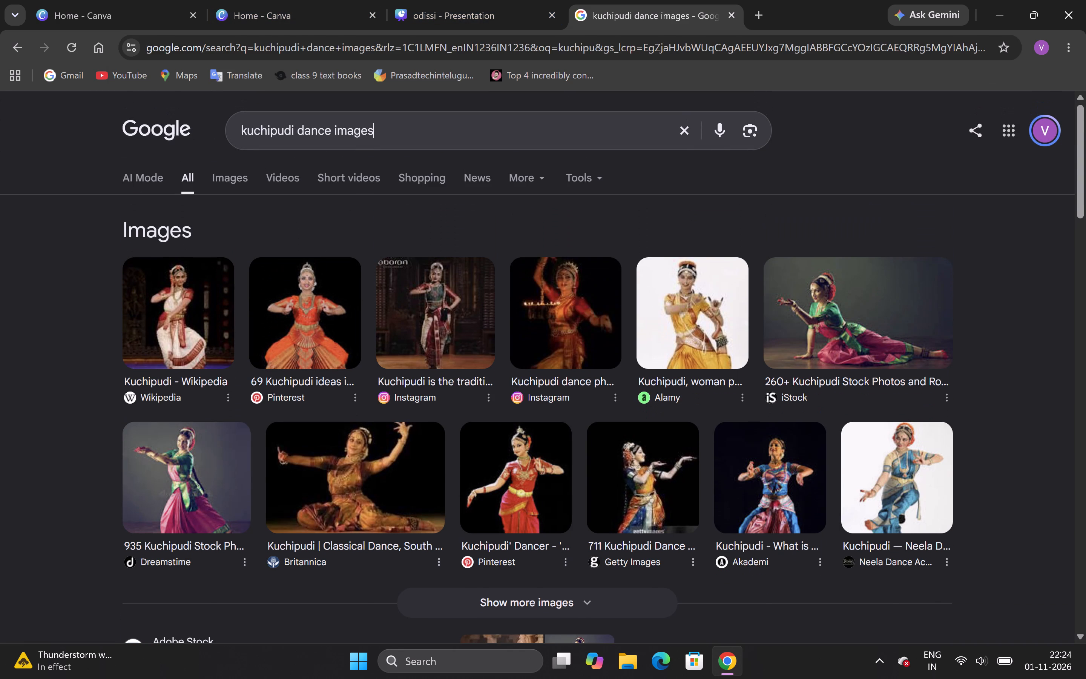
double_click(315, 125)
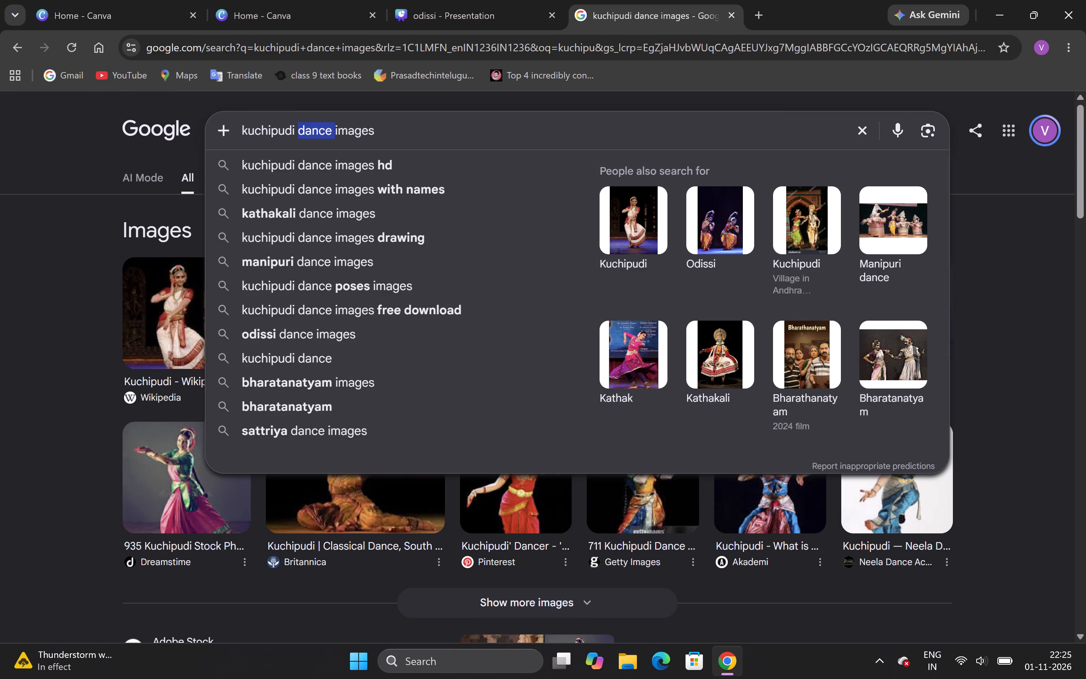
type("rela")
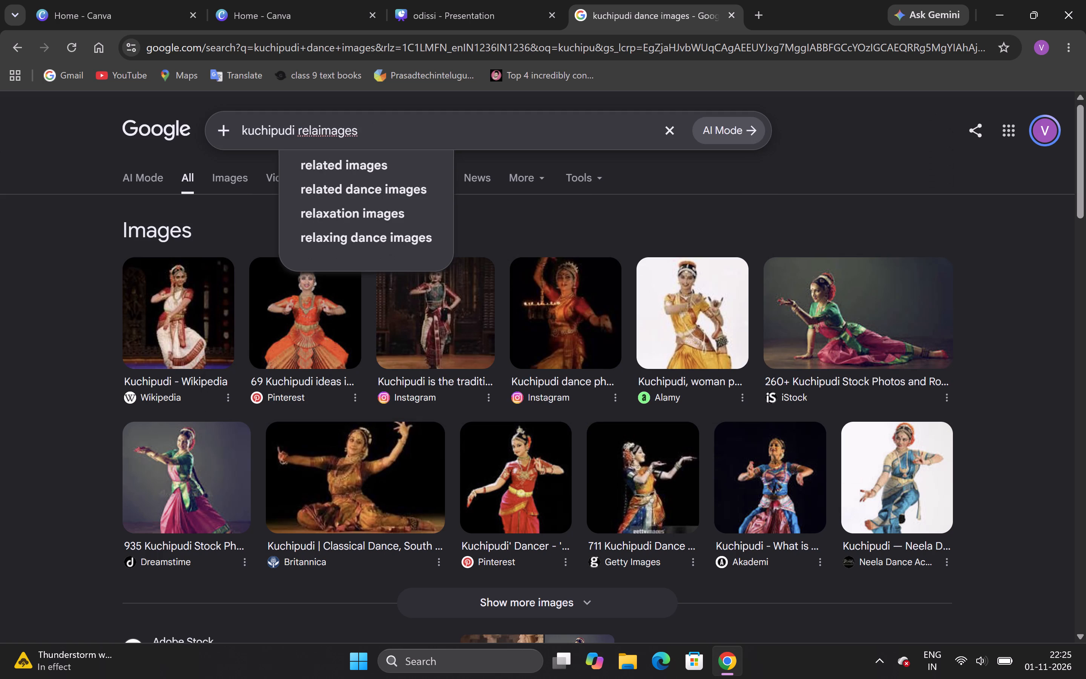
type("ted")
key("space")
key("Return")
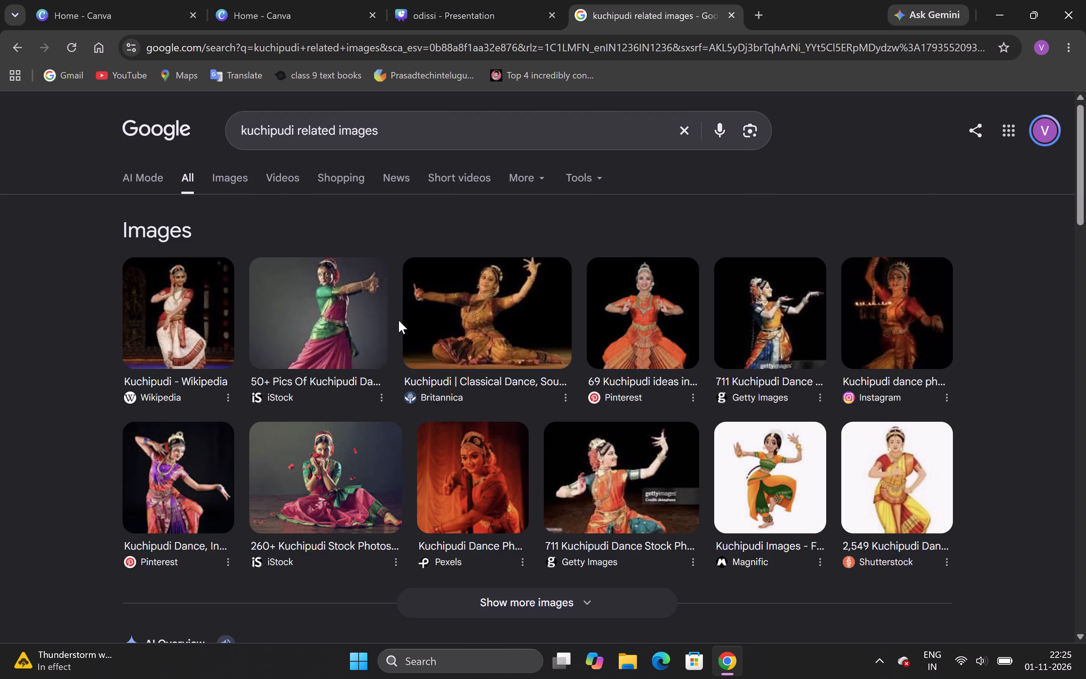
Look through the web results for kuchipudi related images for suitable pictures.
scroll(399, 320, "down", 5)
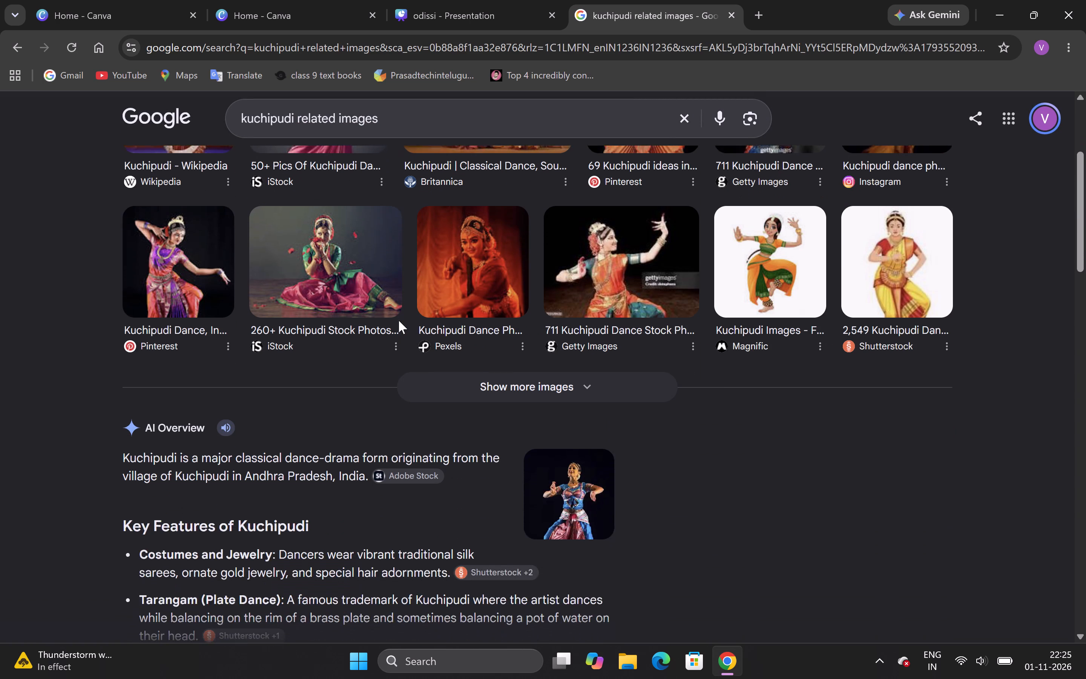
scroll(399, 320, "down", 3)
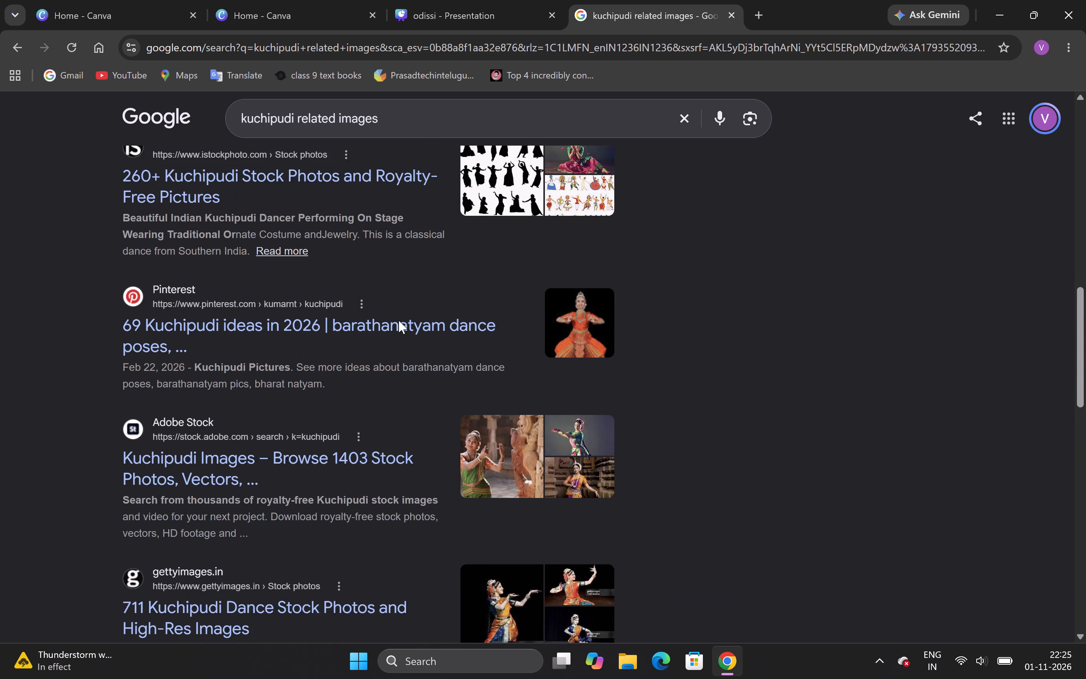
scroll(399, 320, "down", 3)
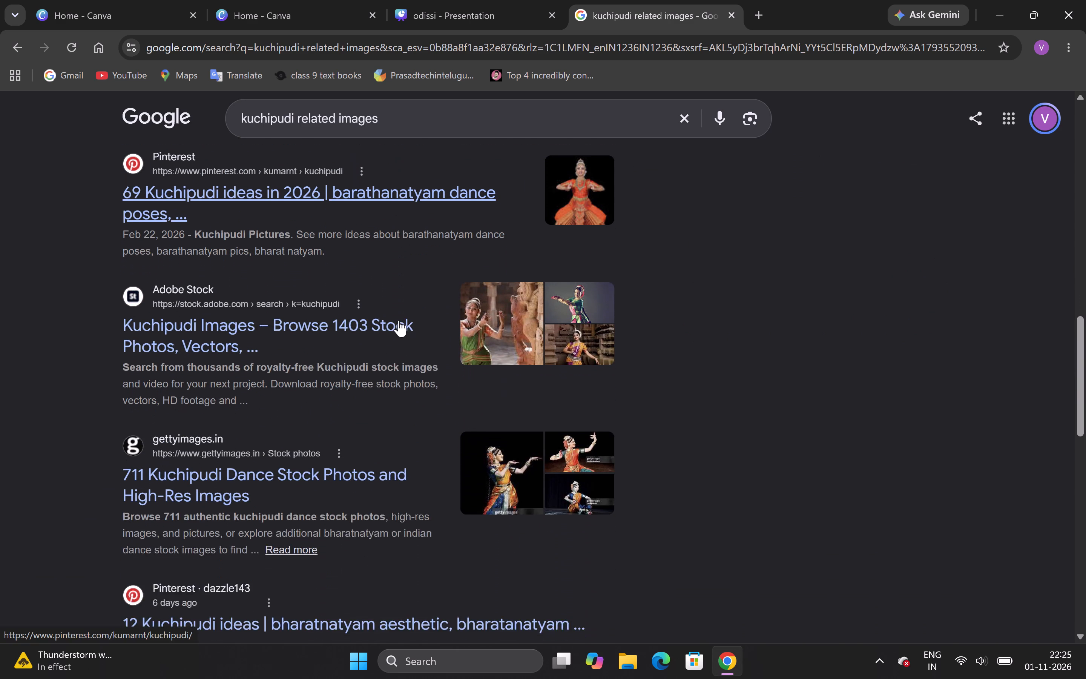
scroll(399, 320, "down", 2)
scroll(399, 320, "up", 4)
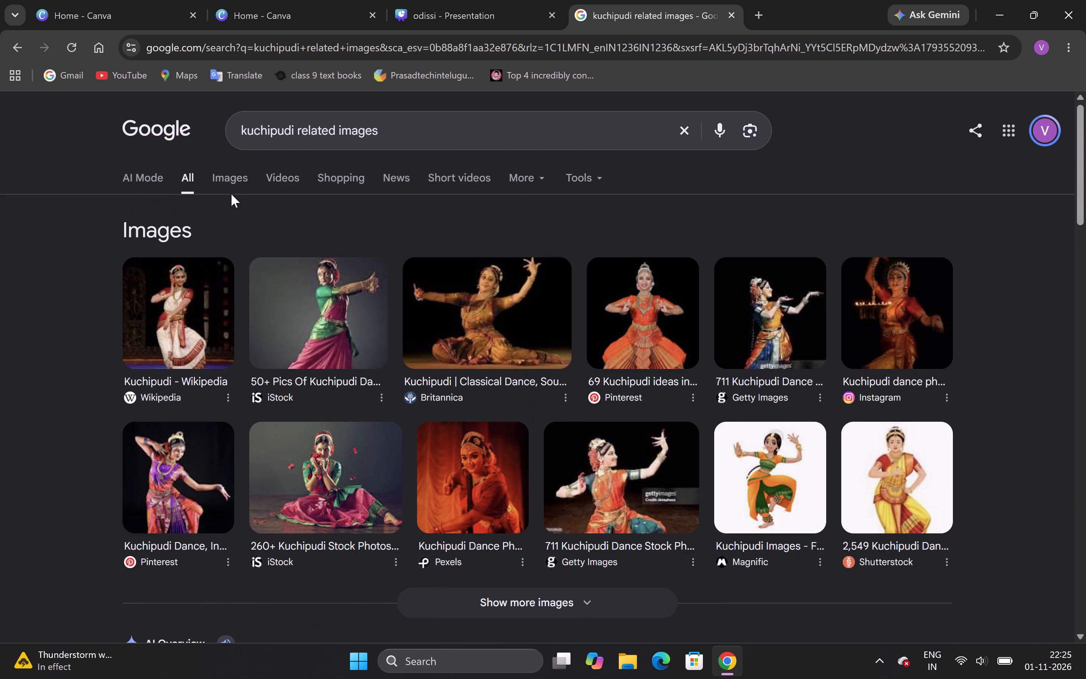
Switch the kuchipudi search to image results and look through the dancer photos for suitable pictures.
left_click(222, 179)
scroll(222, 179, "up", 4)
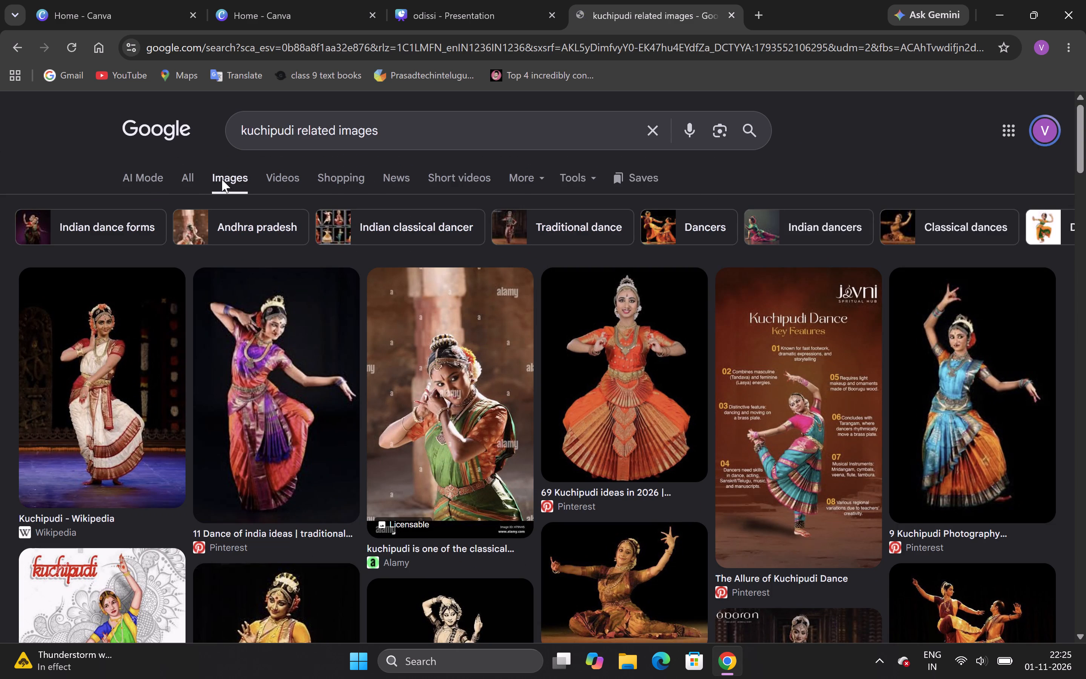
scroll(222, 179, "down", 2)
scroll(222, 179, "right", 1)
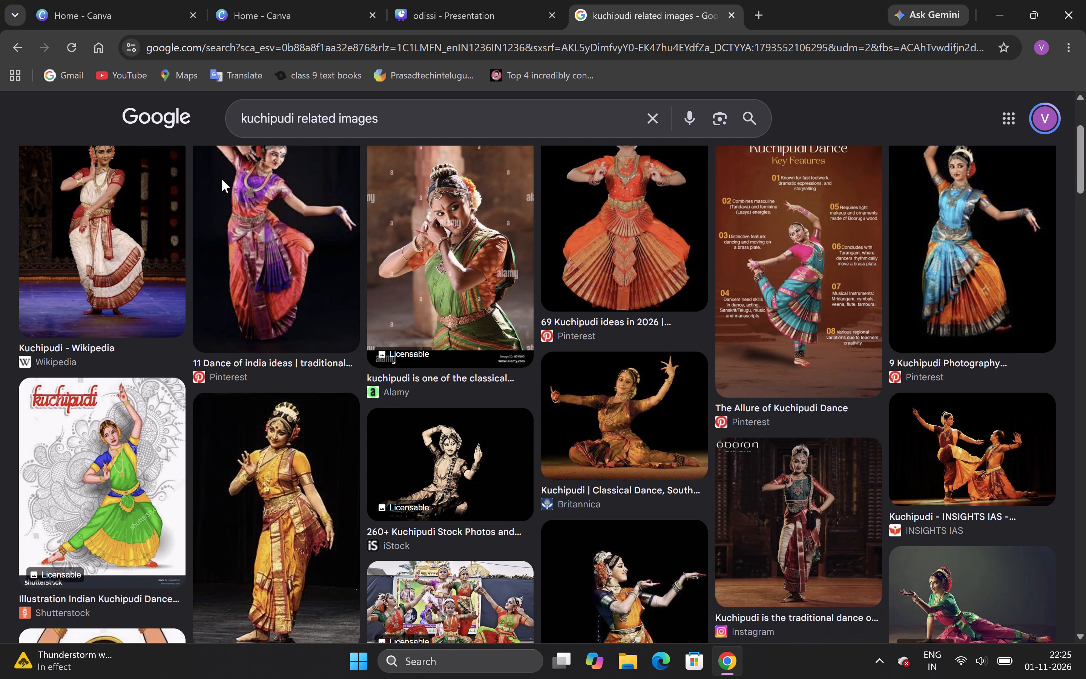
scroll(222, 179, "right", 2)
scroll(222, 179, "down", 1)
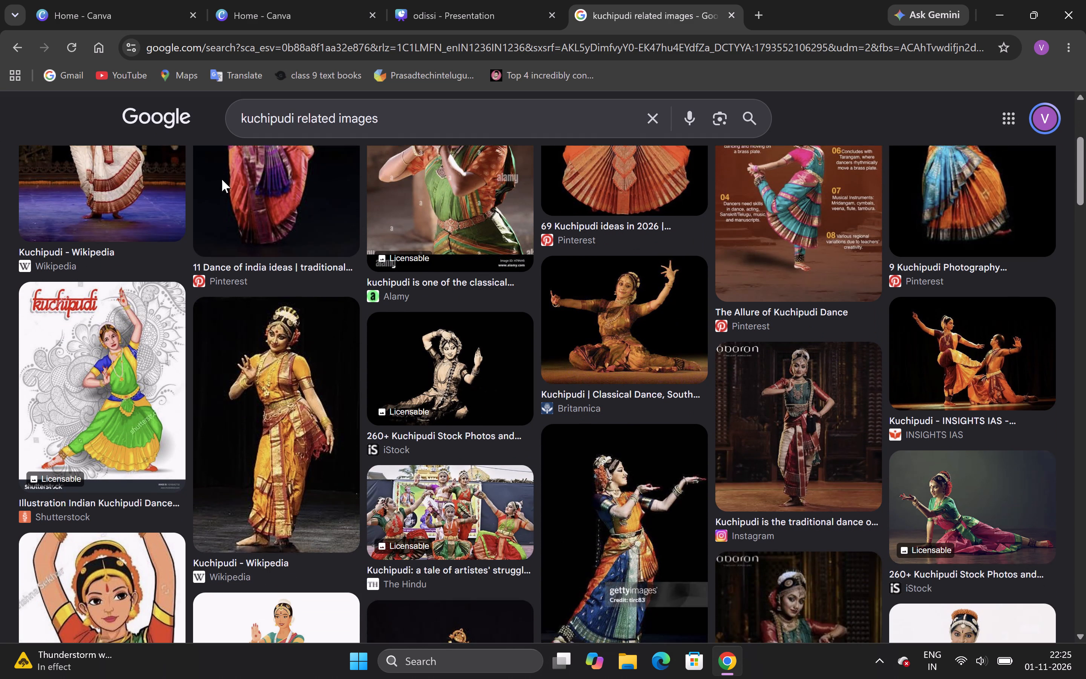
scroll(222, 179, "down", 1)
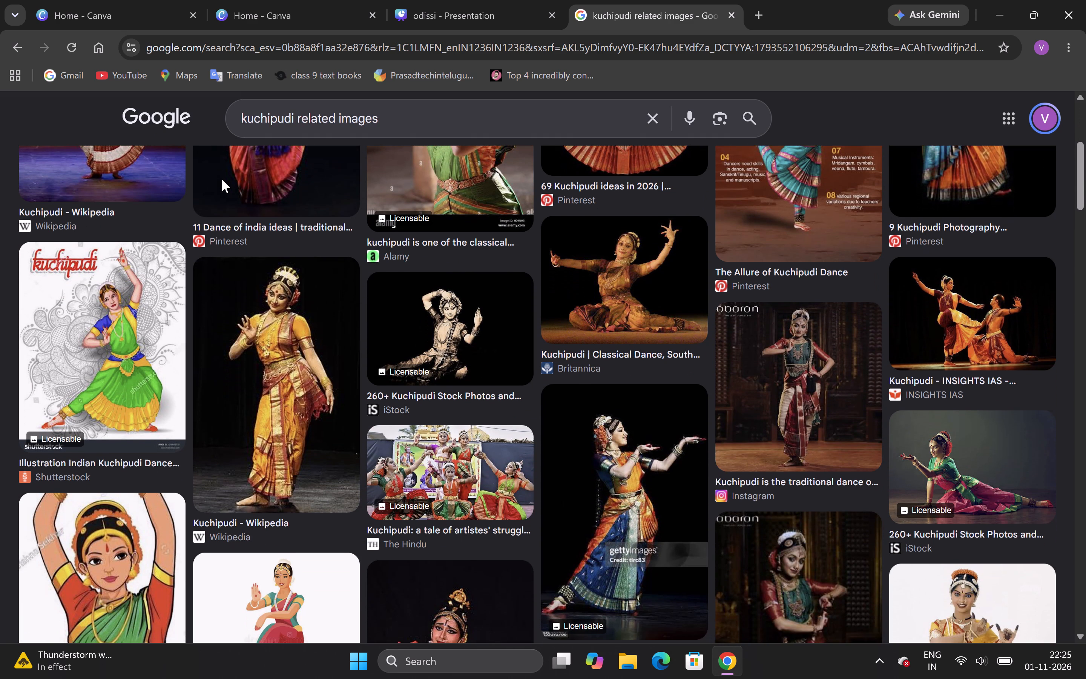
scroll(222, 179, "down", 2)
scroll(222, 179, "right", 2)
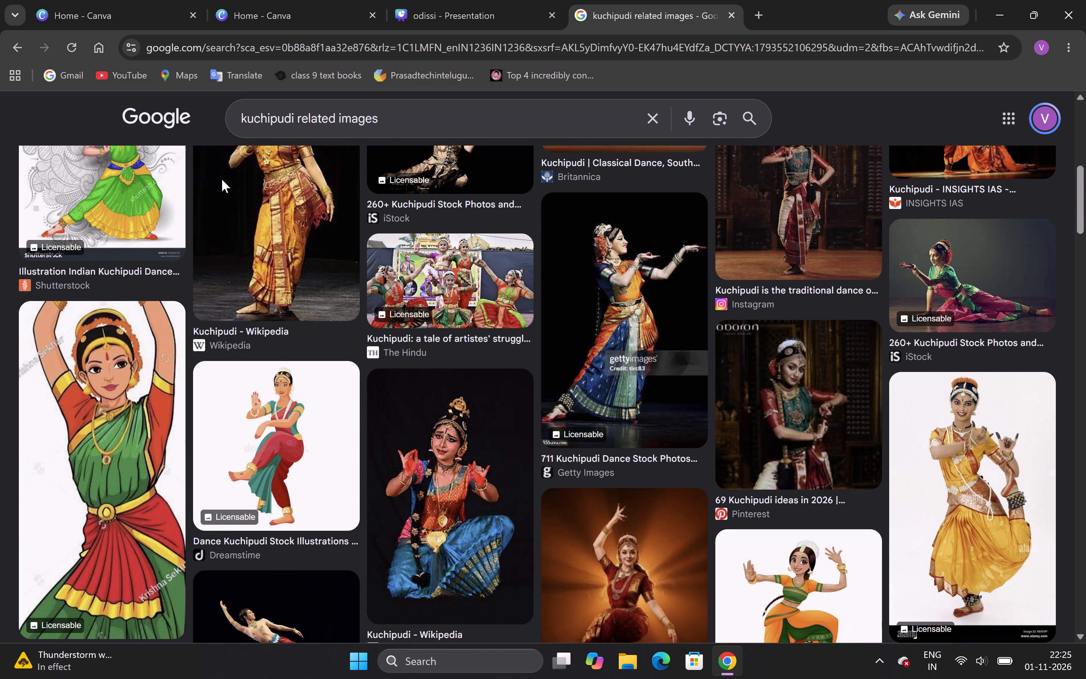
scroll(222, 179, "right", 1)
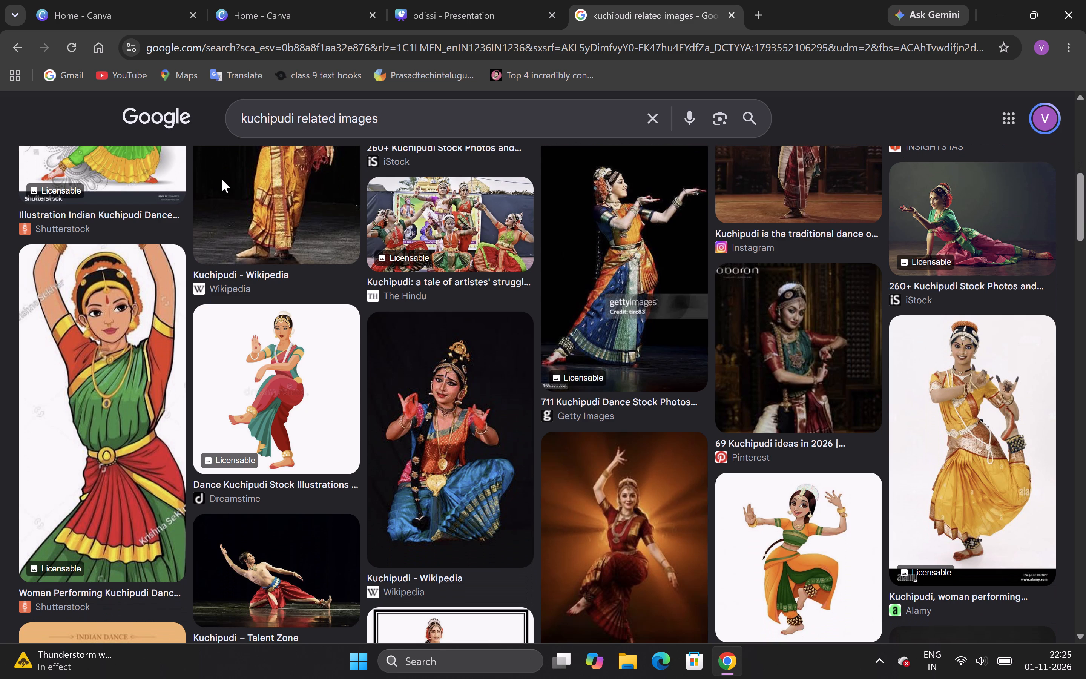
scroll(222, 179, "right", 4)
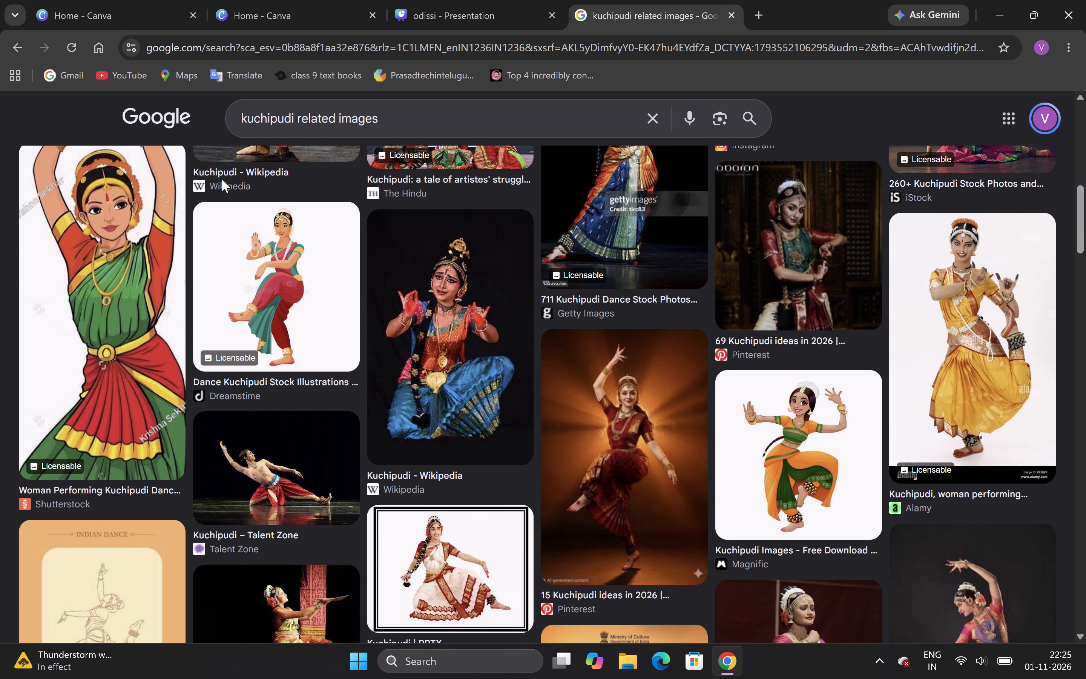
scroll(222, 179, "right", 2)
scroll(222, 179, "down", 1)
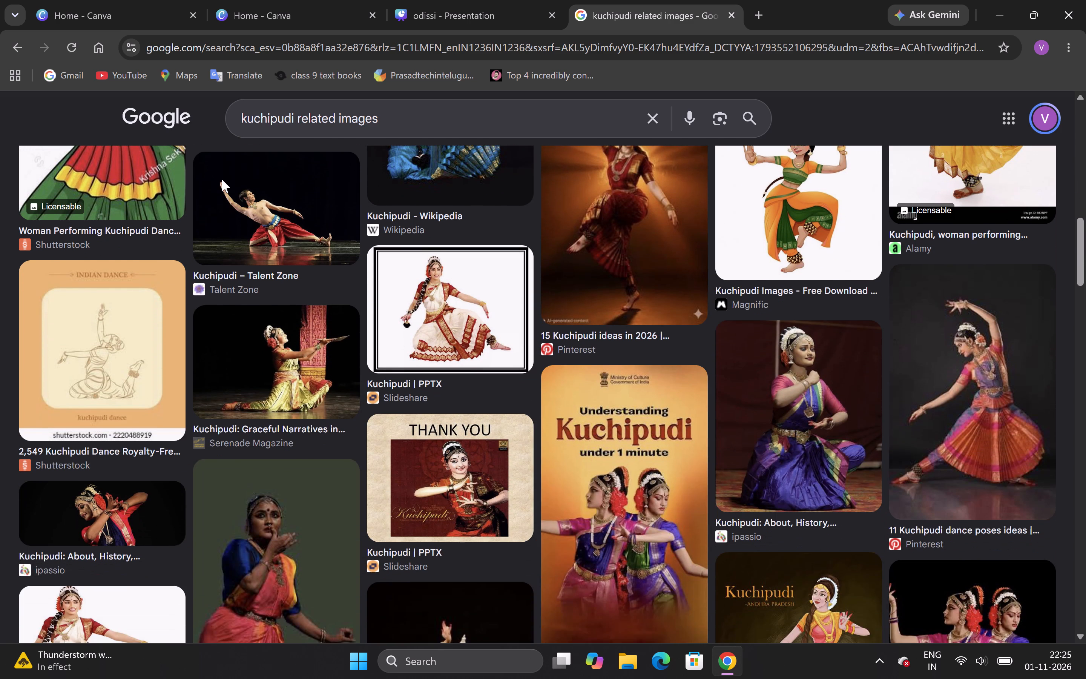
scroll(222, 179, "right", 2)
scroll(222, 179, "down", 1)
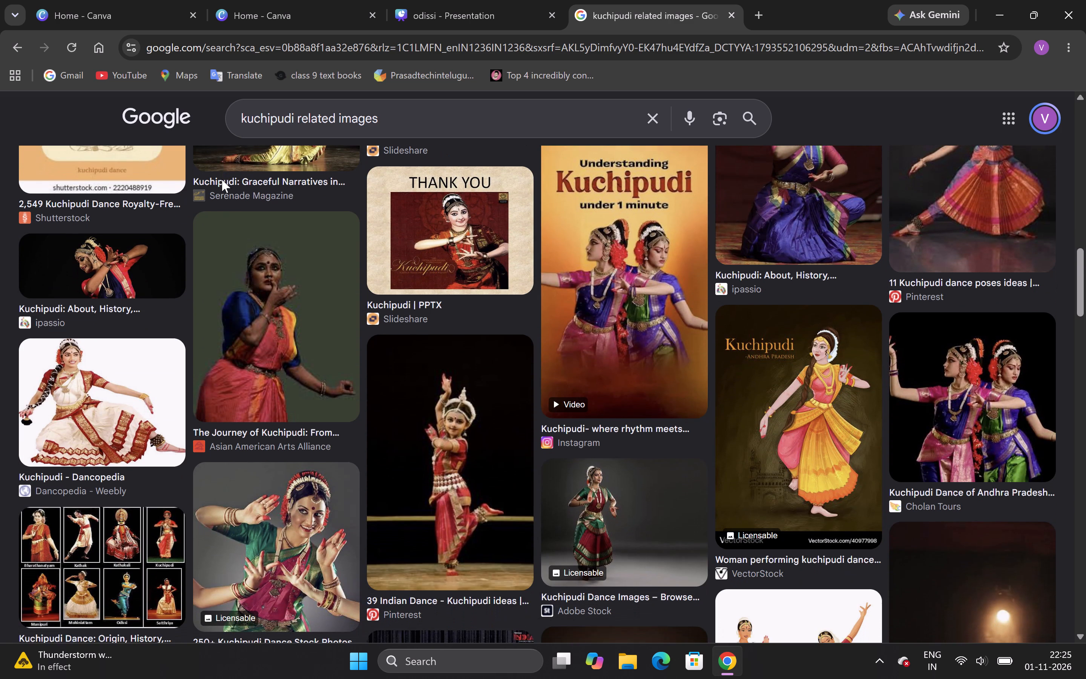
scroll(222, 179, "down", 1)
scroll(222, 179, "right", 4)
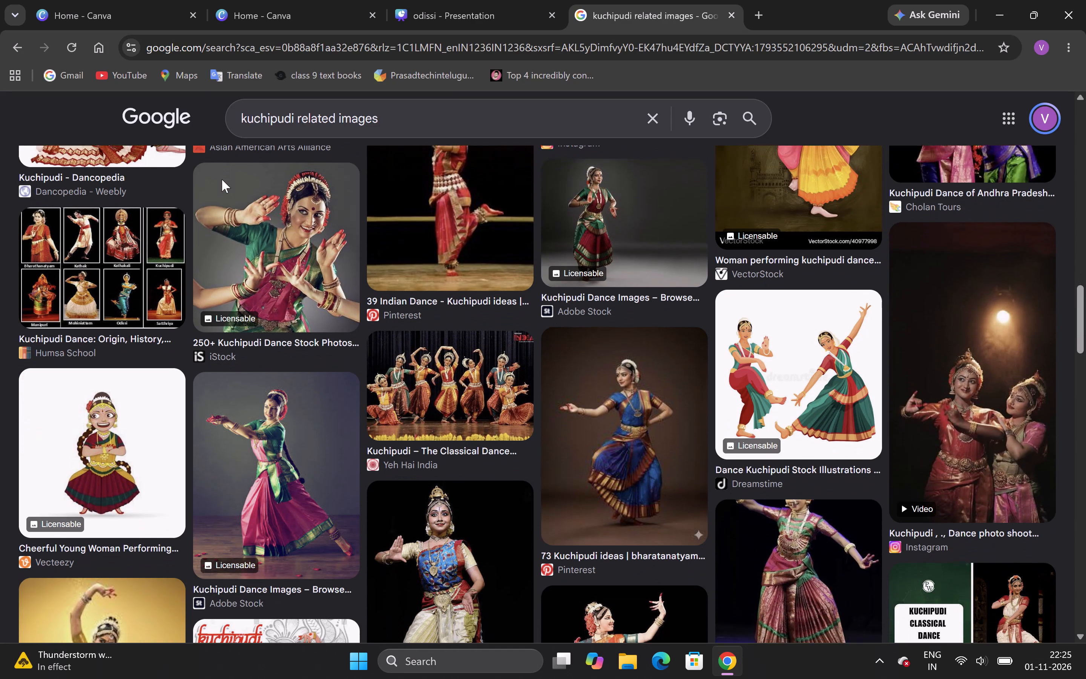
scroll(222, 179, "right", 4)
scroll(222, 179, "down", 1)
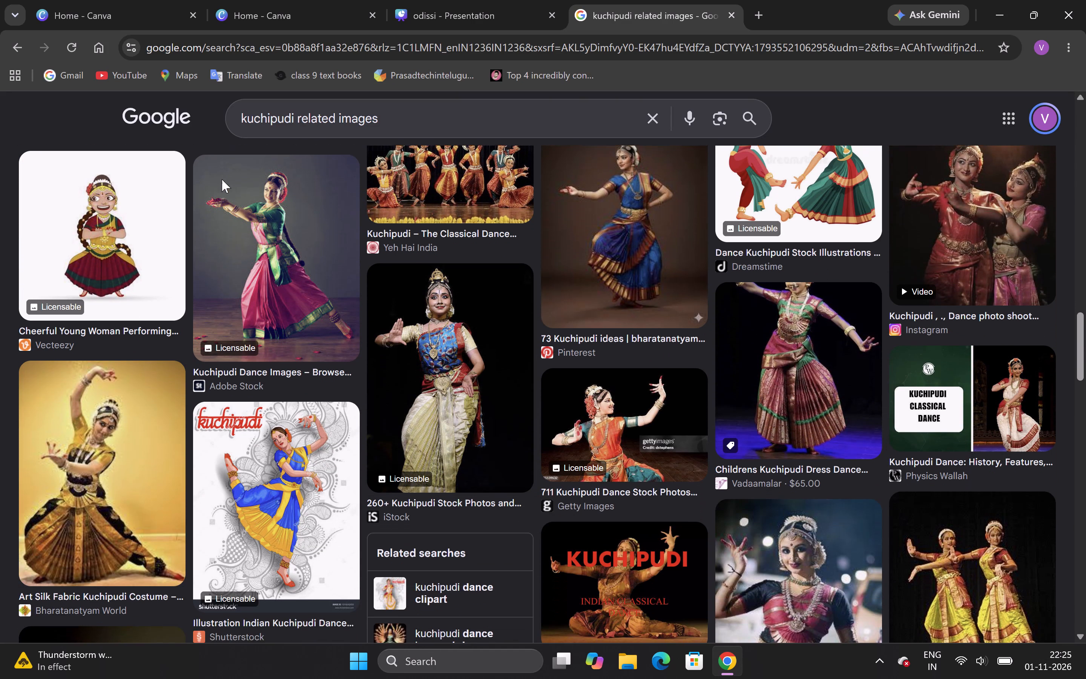
scroll(222, 179, "down", 3)
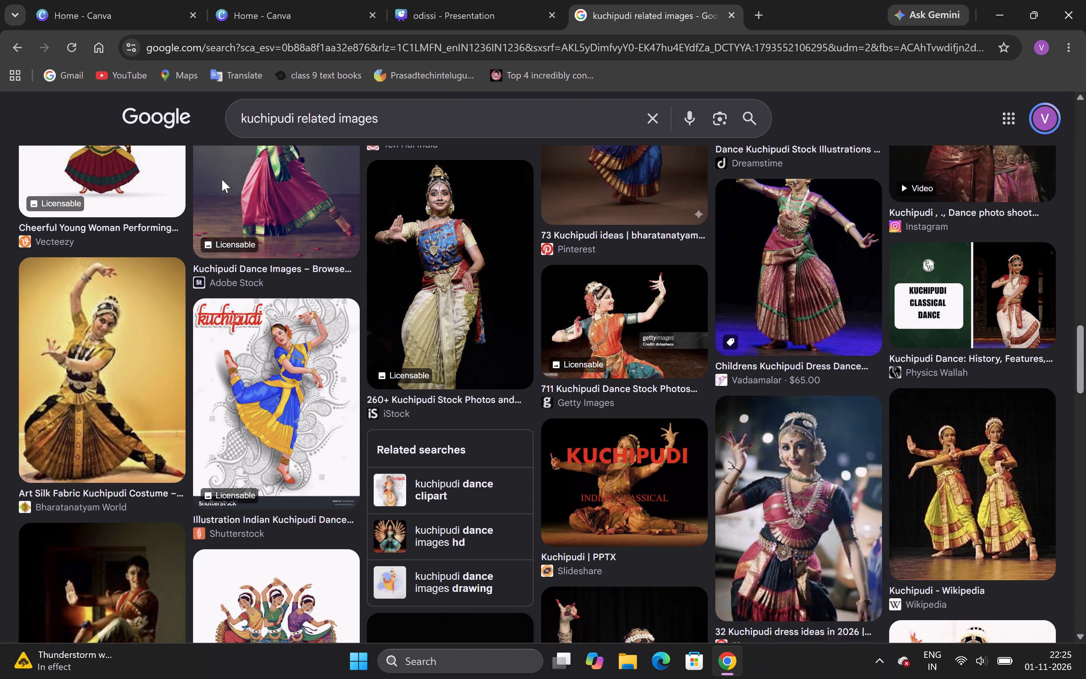
scroll(222, 179, "down", 3)
scroll(222, 179, "right", 1)
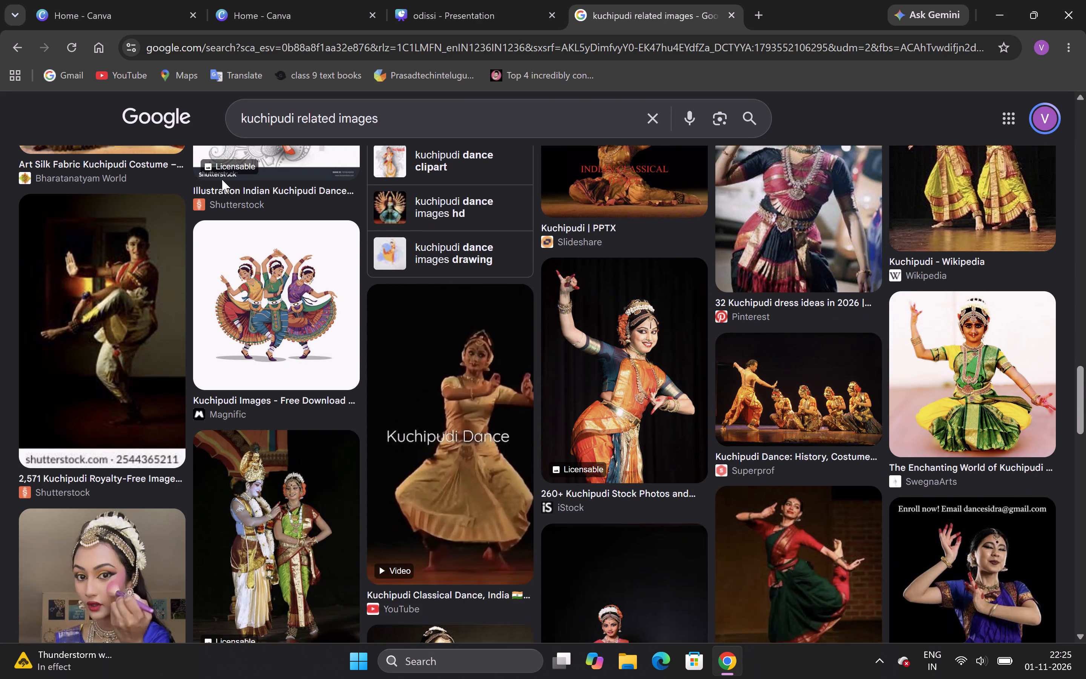
scroll(222, 179, "right", 2)
scroll(222, 179, "down", 1)
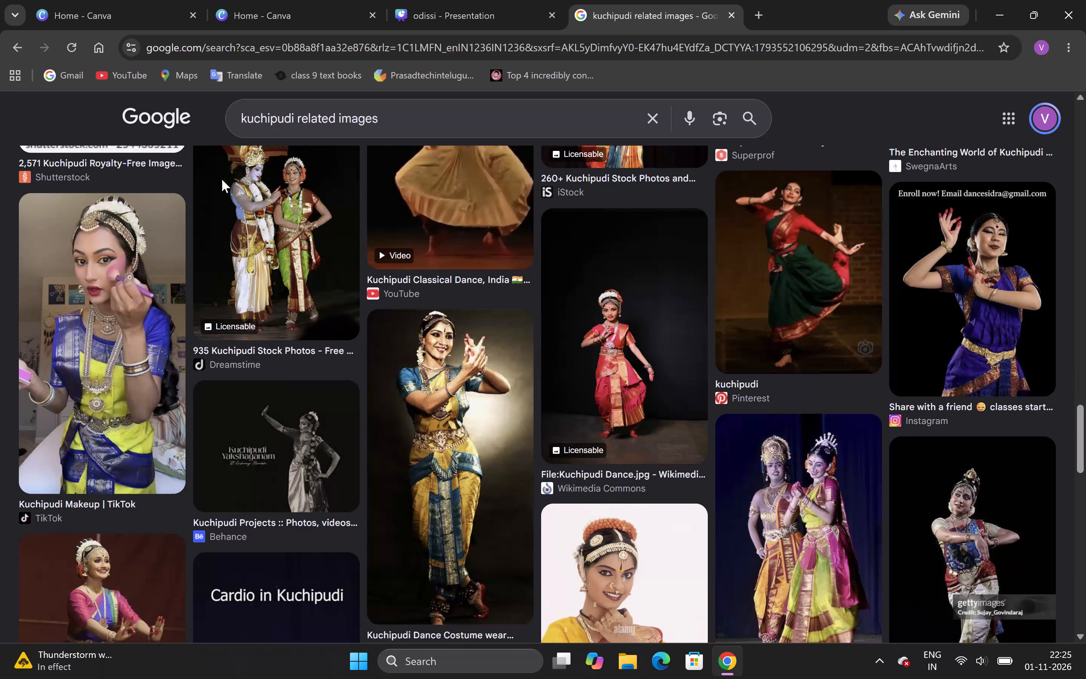
scroll(222, 179, "down", 2)
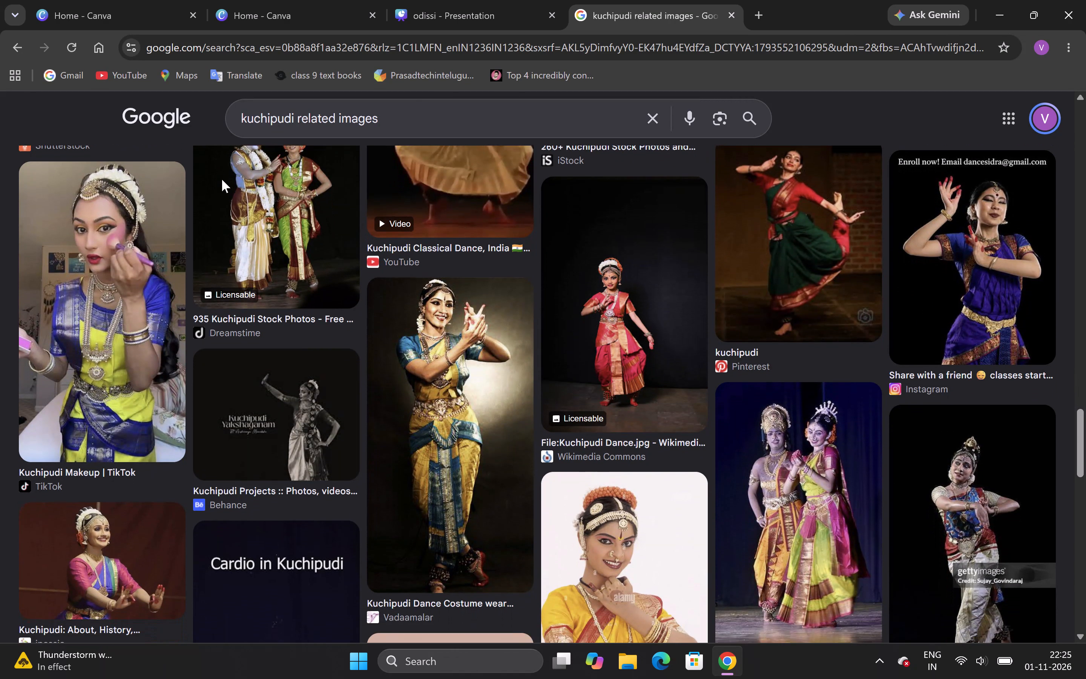
scroll(222, 179, "down", 3)
scroll(222, 179, "right", 1)
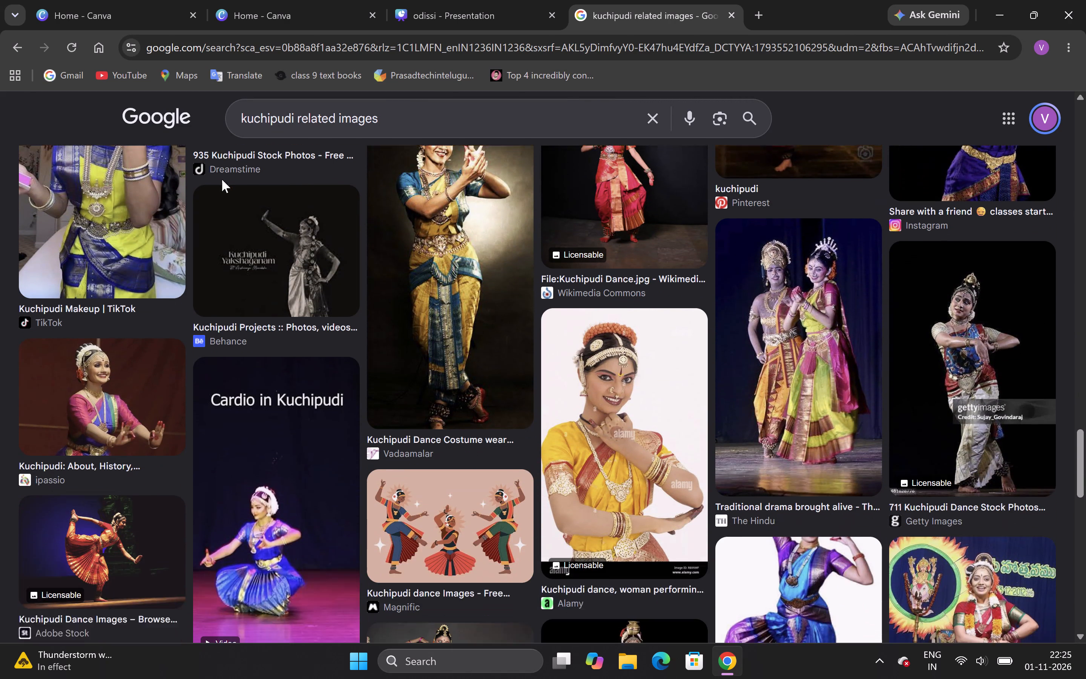
scroll(222, 179, "right", 1)
scroll(222, 179, "down", 1)
scroll(222, 179, "up", 2)
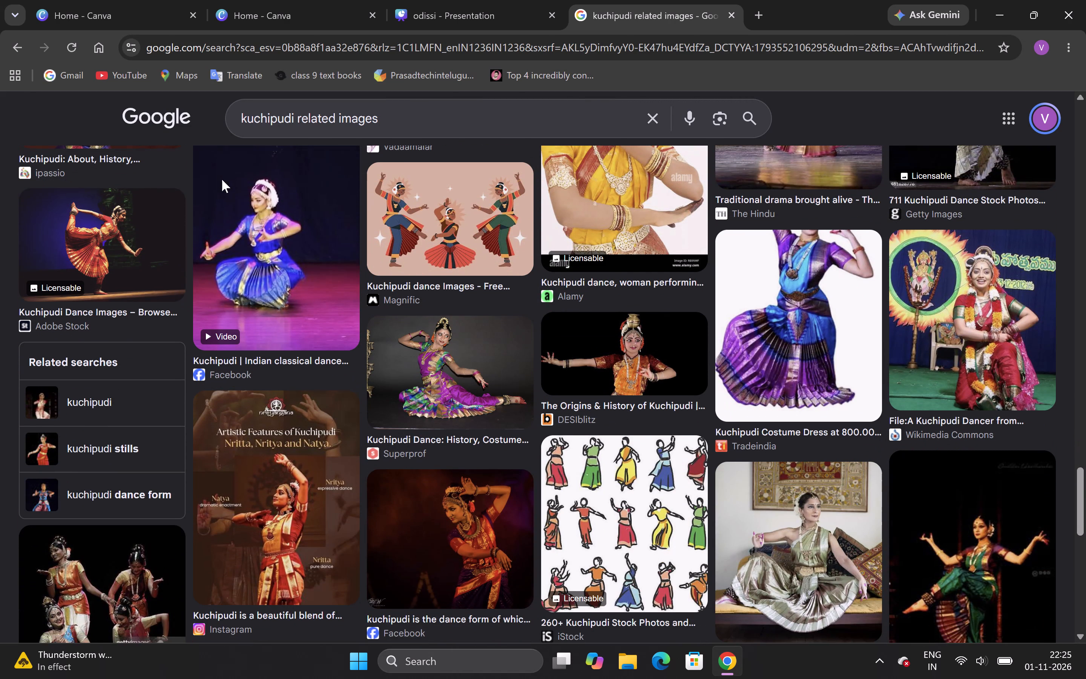
scroll(222, 179, "up", 5)
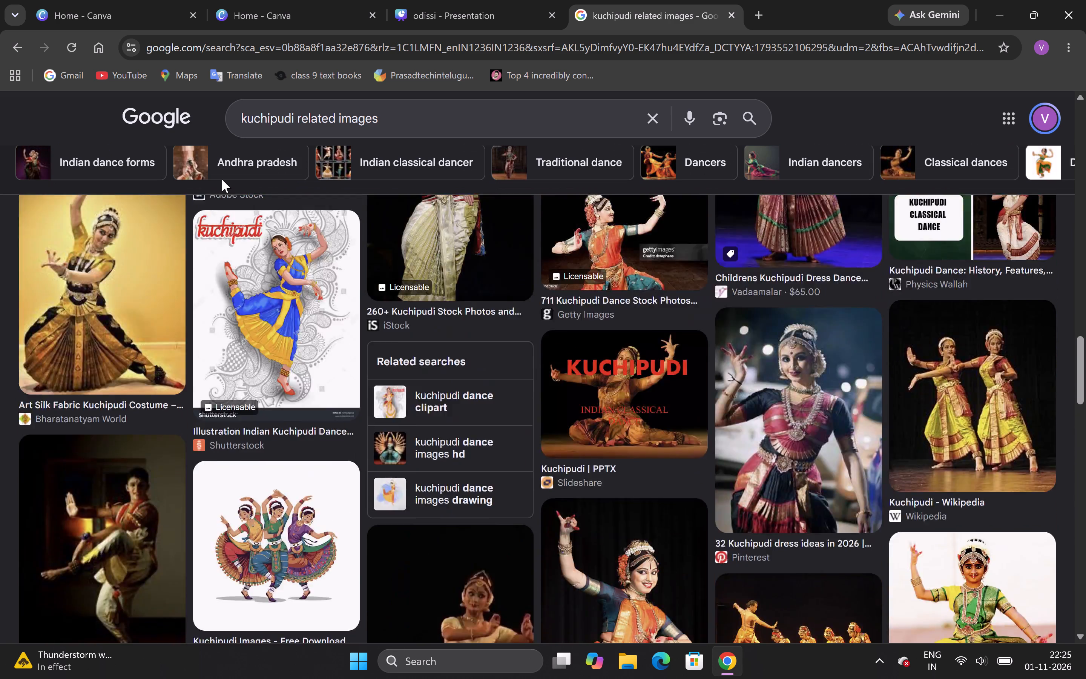
scroll(222, 179, "up", 9)
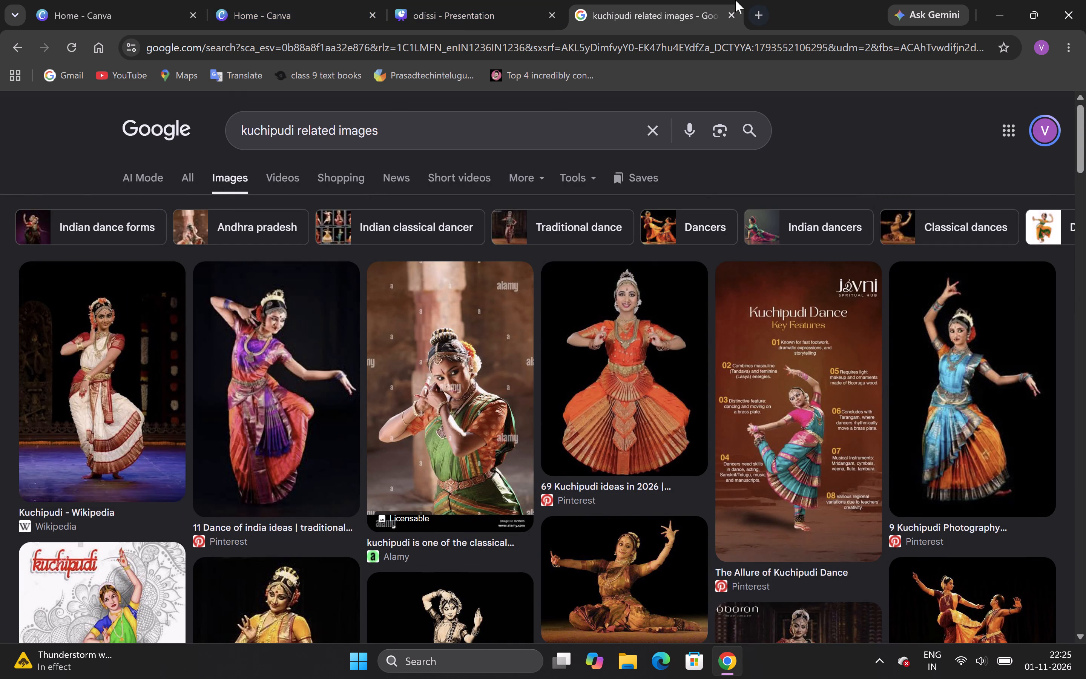
Search Google for background remover free in a new browser tab and open Pixelcut's Free Background Remover page.
left_click(756, 7)
type("back")
left_click(267, 72)
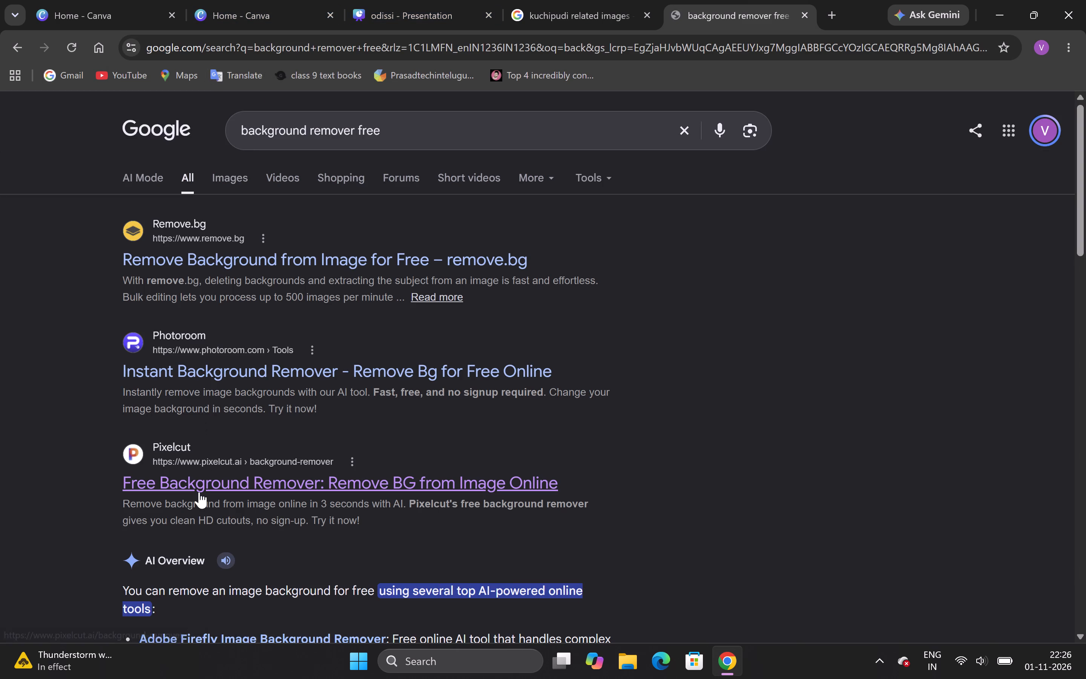
left_click(199, 492)
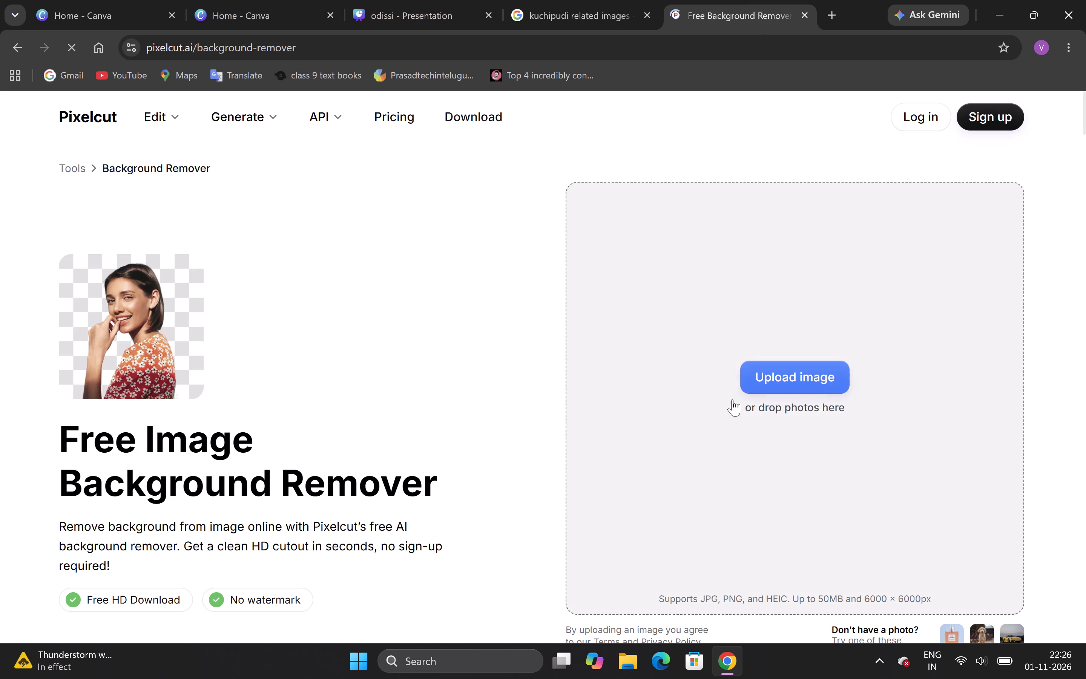
Remove the background from the kuchipudi 1 WEBP file, download the cutout at preview resolution, and close the edited image.
left_click(790, 379)
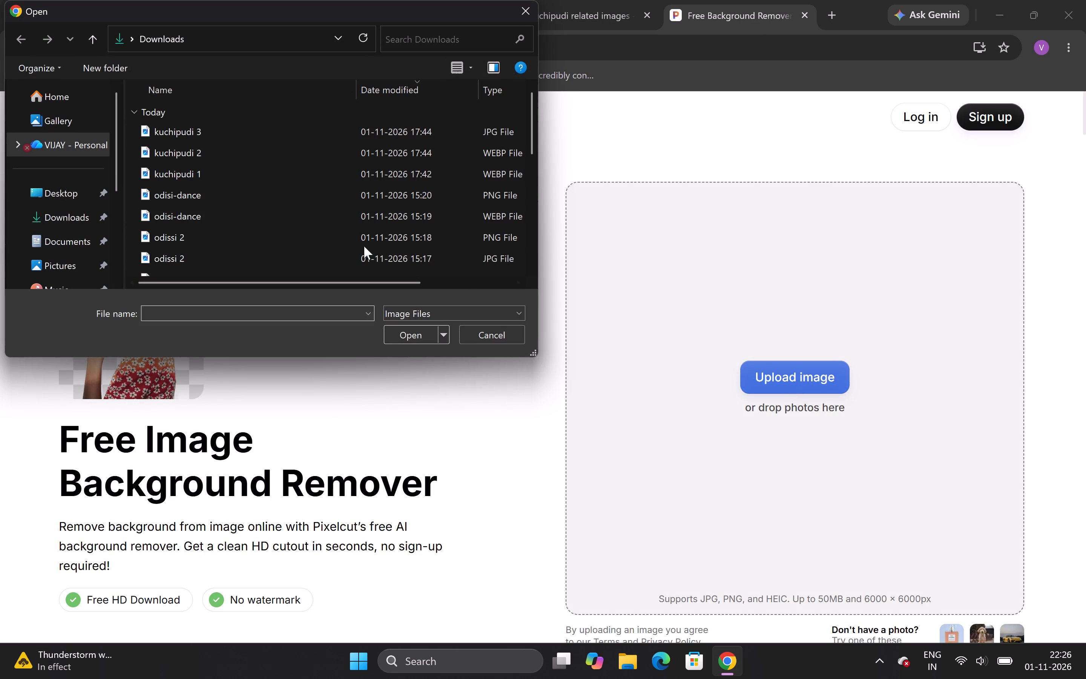
double_click(212, 180)
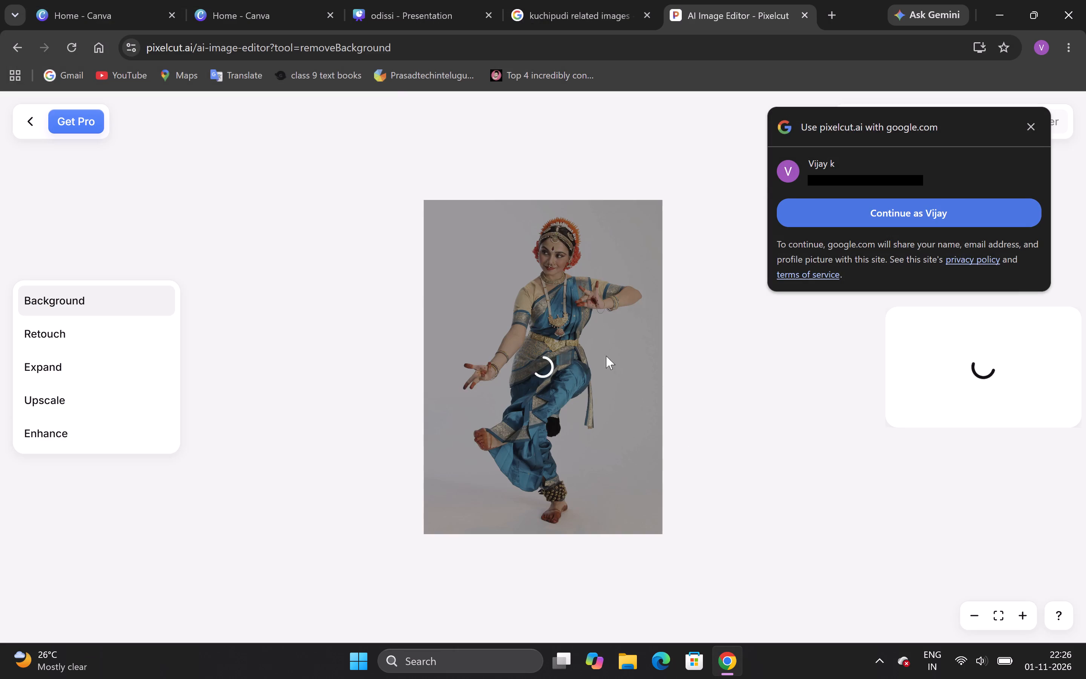
left_click(1034, 124)
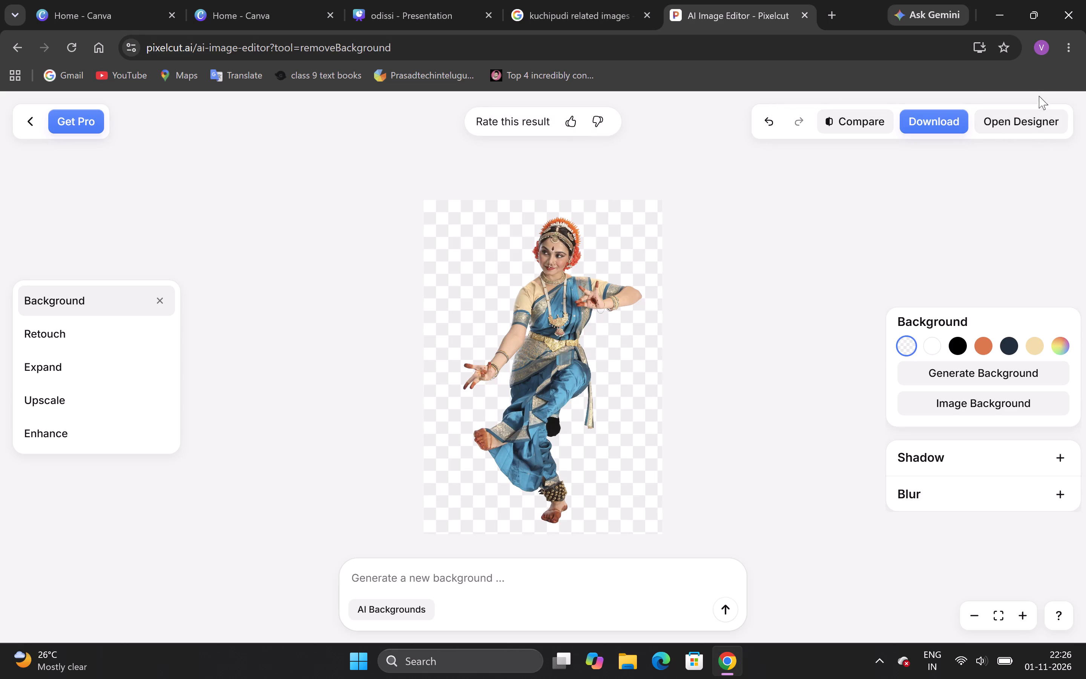
left_click(949, 123)
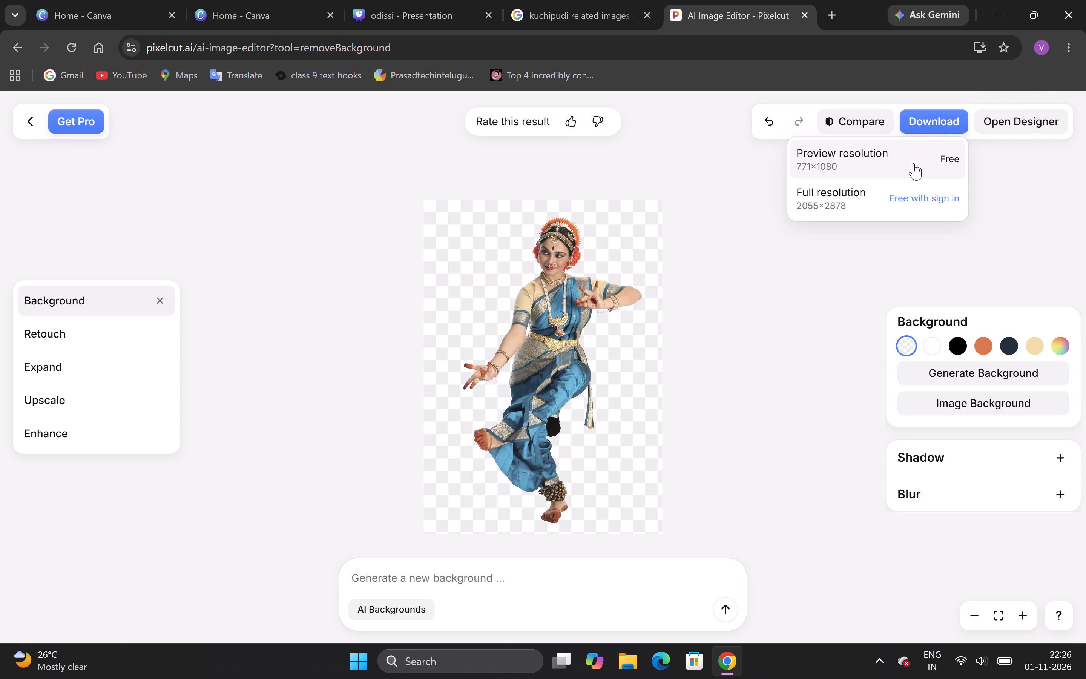
left_click(914, 163)
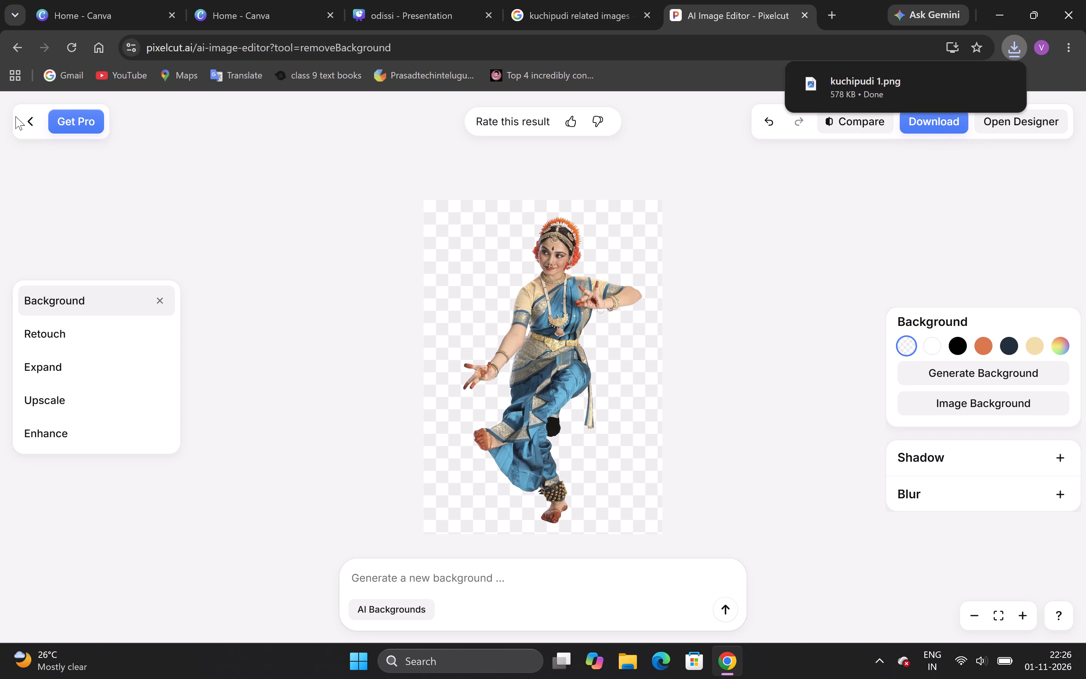
left_click(25, 123)
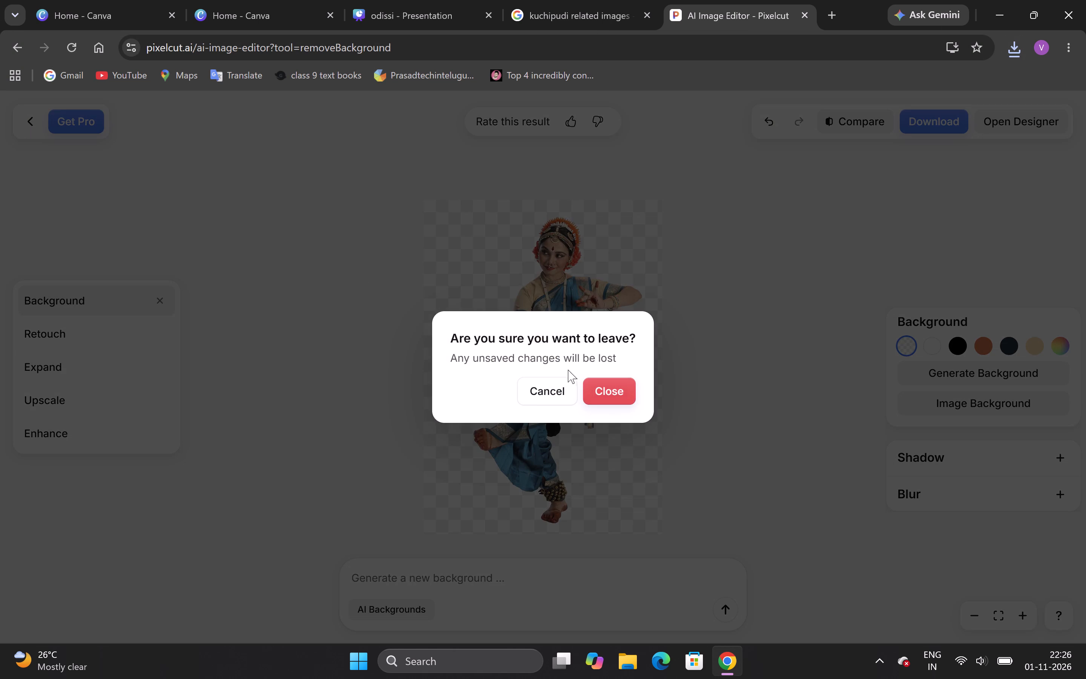
left_click(606, 397)
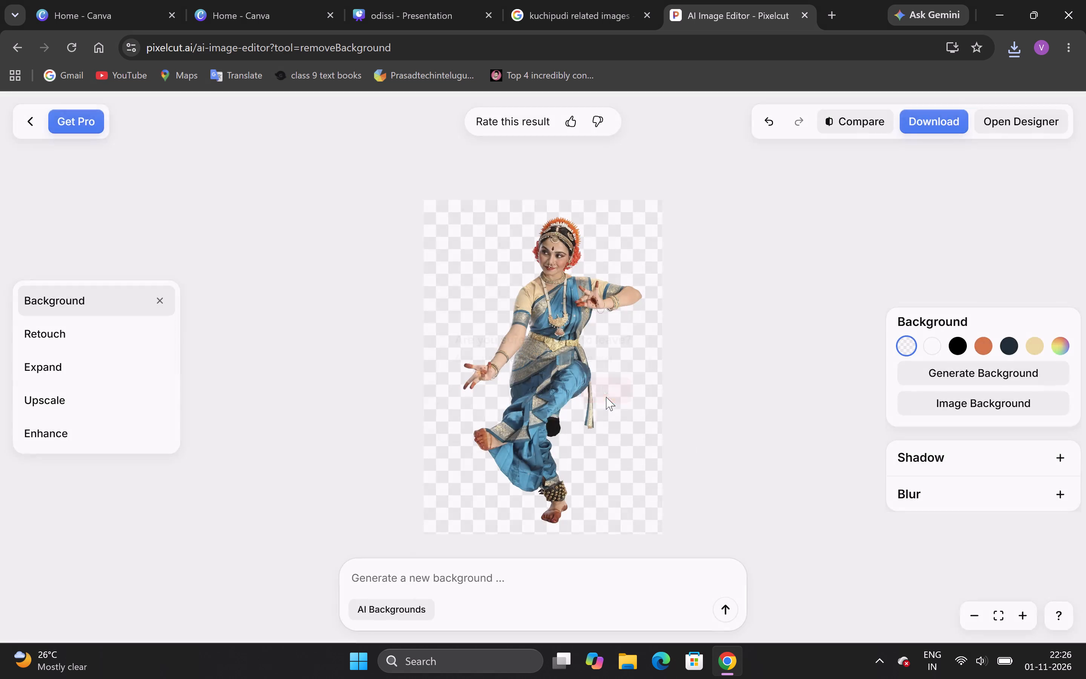
Remove the background from the kuchipudi 2 WEBP file, download the cutout at preview resolution, and close the edited image.
left_click(537, 433)
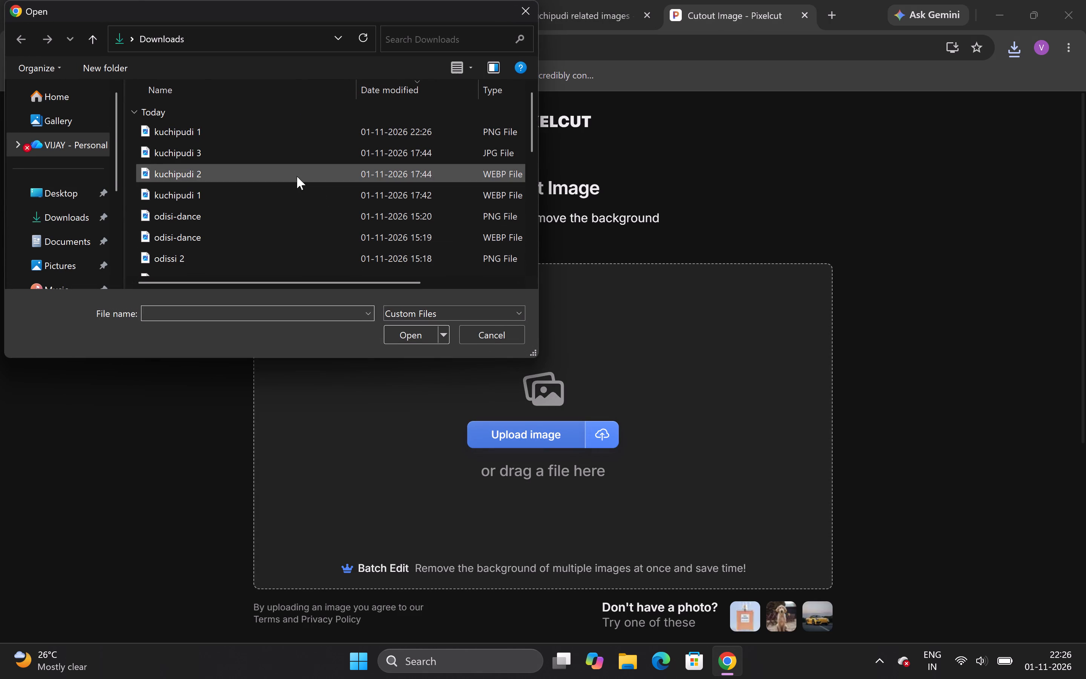
double_click(297, 176)
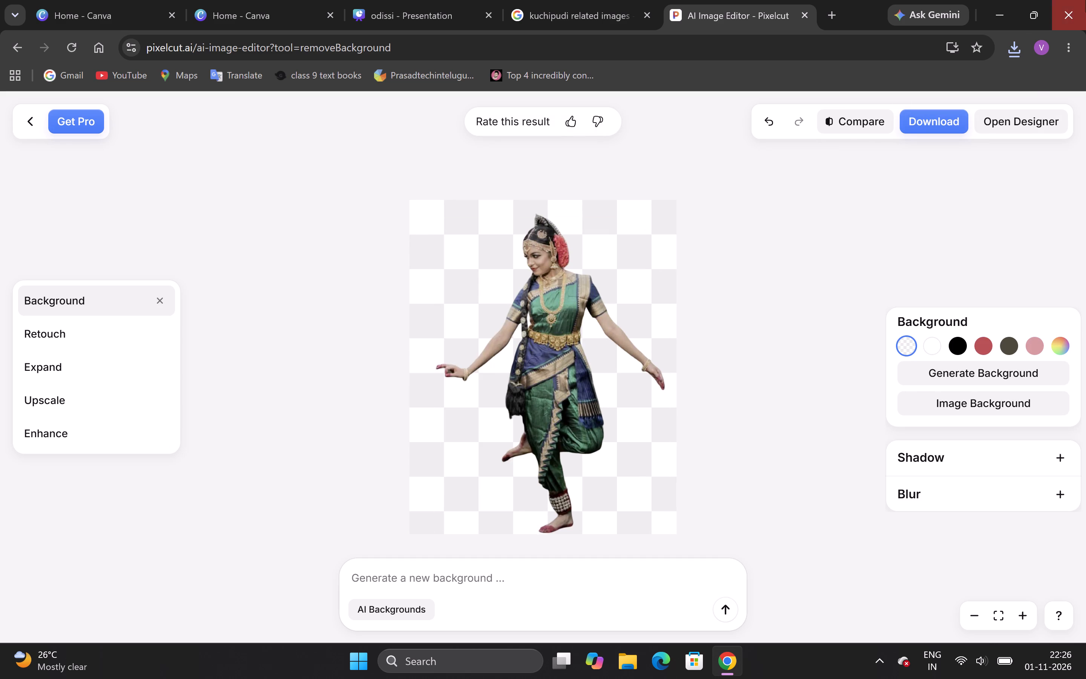
left_click(907, 125)
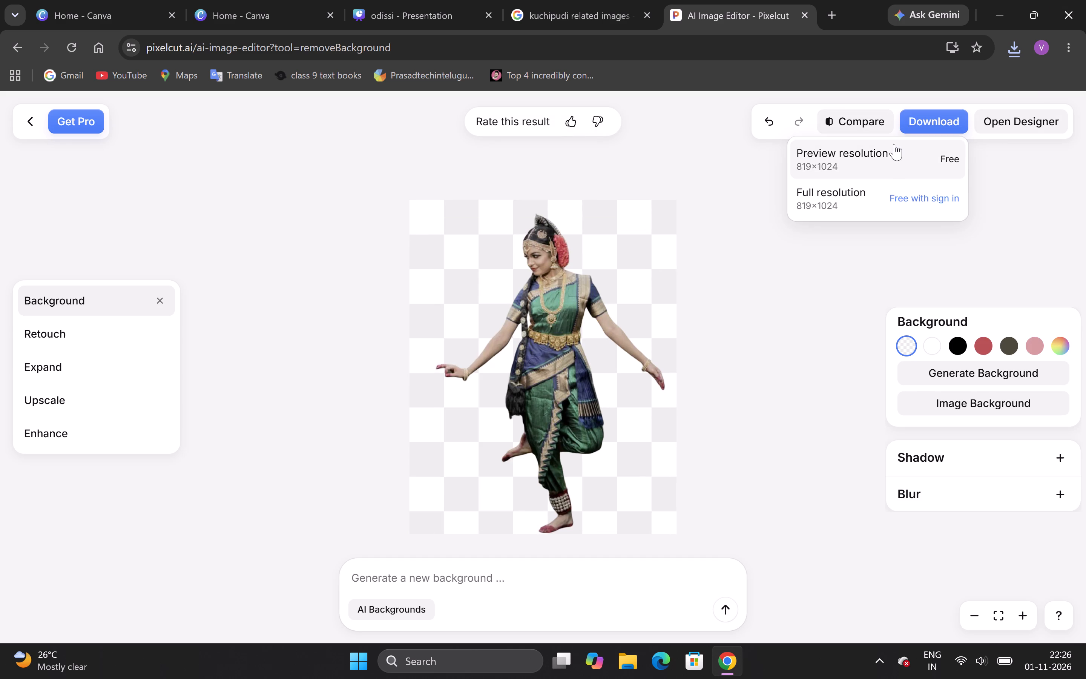
left_click(894, 144)
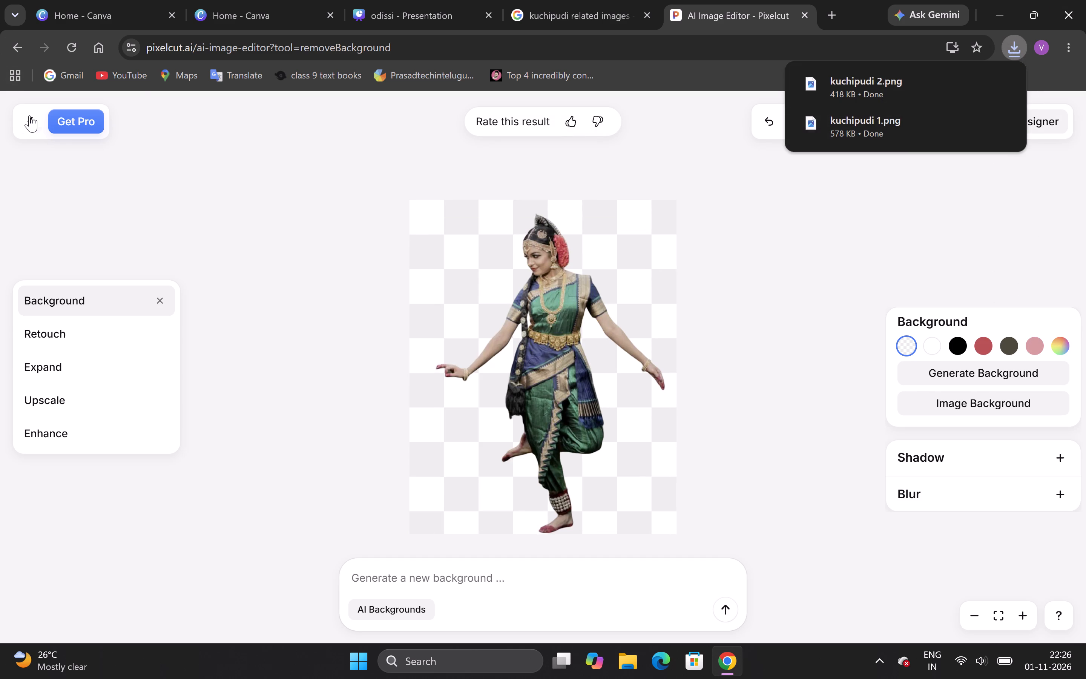
left_click(29, 115)
left_click(610, 389)
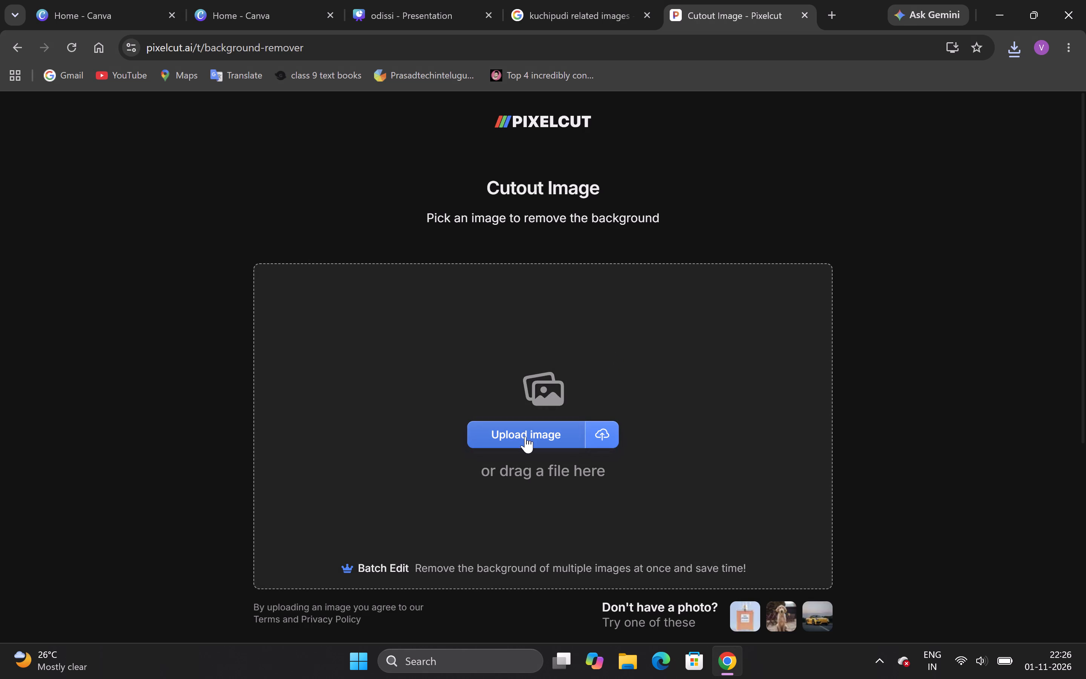
Remove the background from the kuchipudi 3 JPG file and download the cutout at preview resolution.
left_click(525, 436)
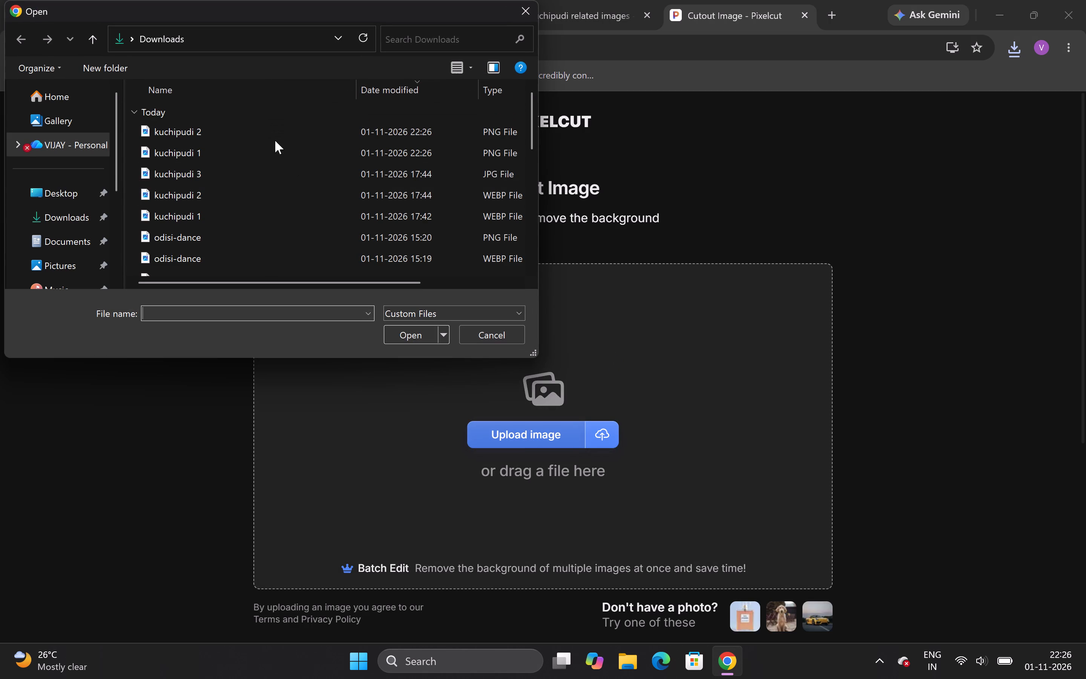
double_click(259, 180)
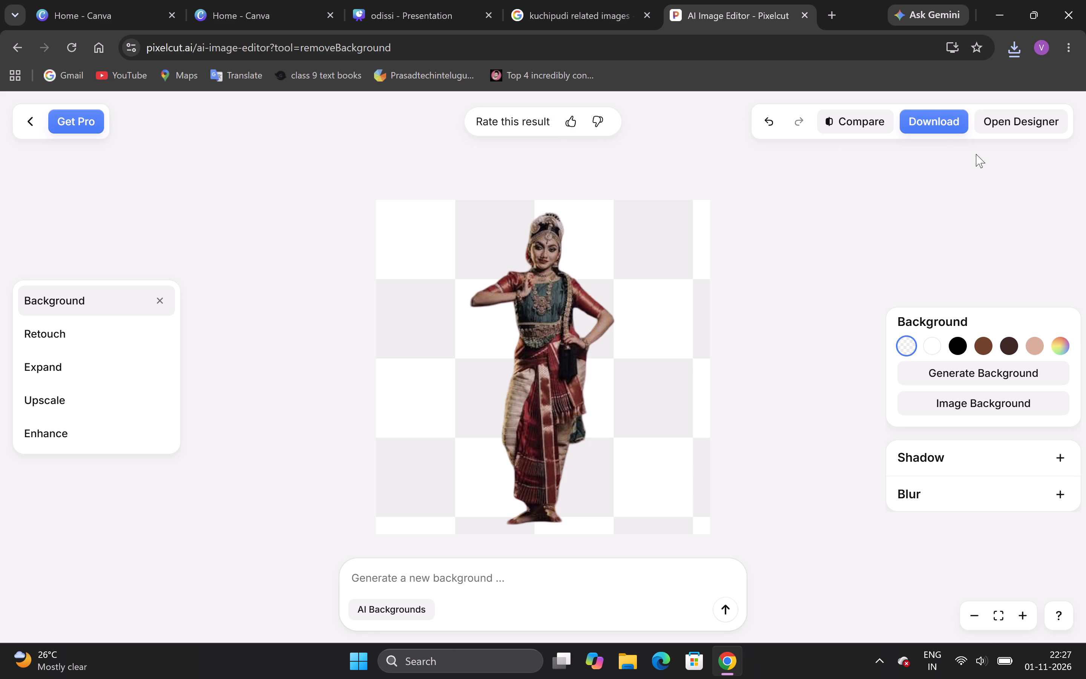
left_click(929, 124)
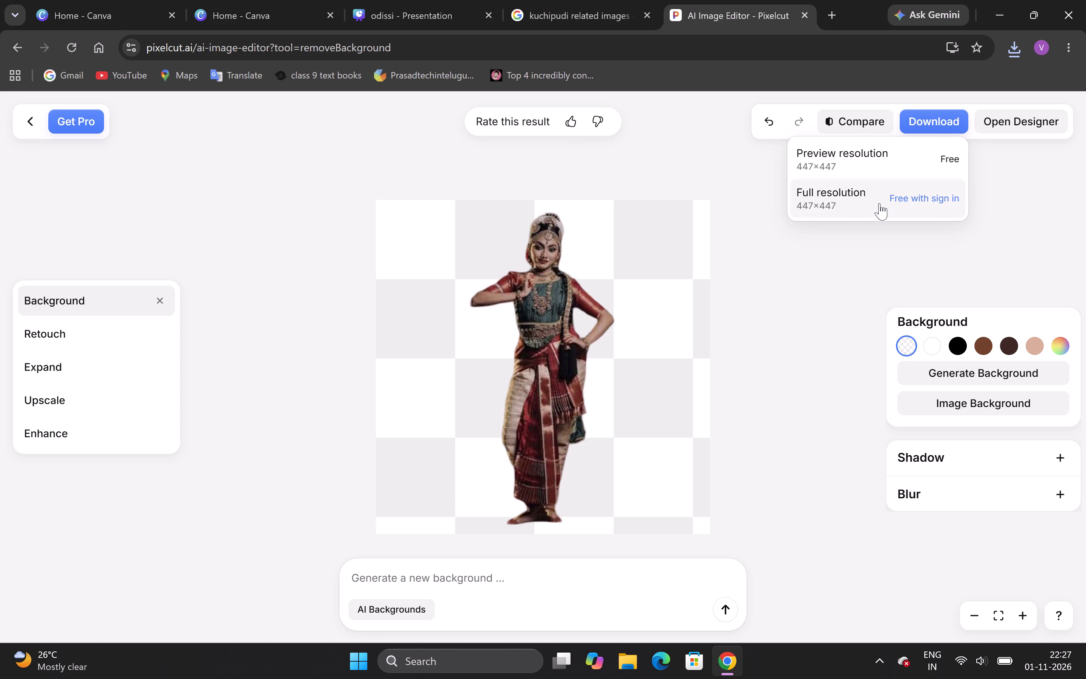
left_click(875, 154)
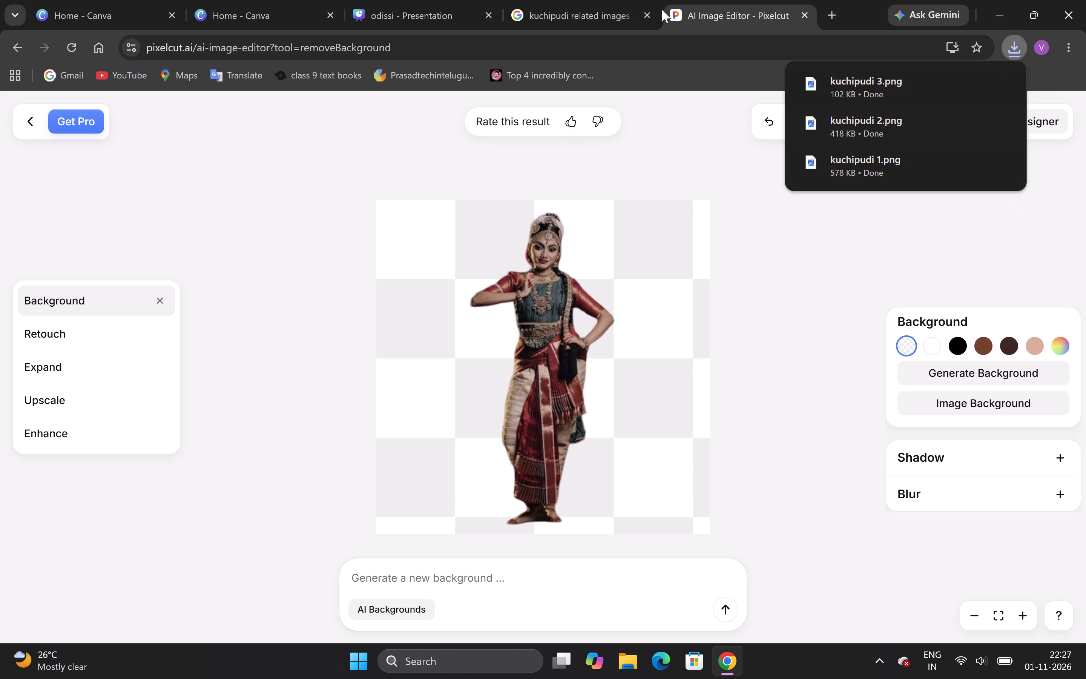
Close the duplicate Canva home tab and return to the odissi presentation.
left_click(255, 0)
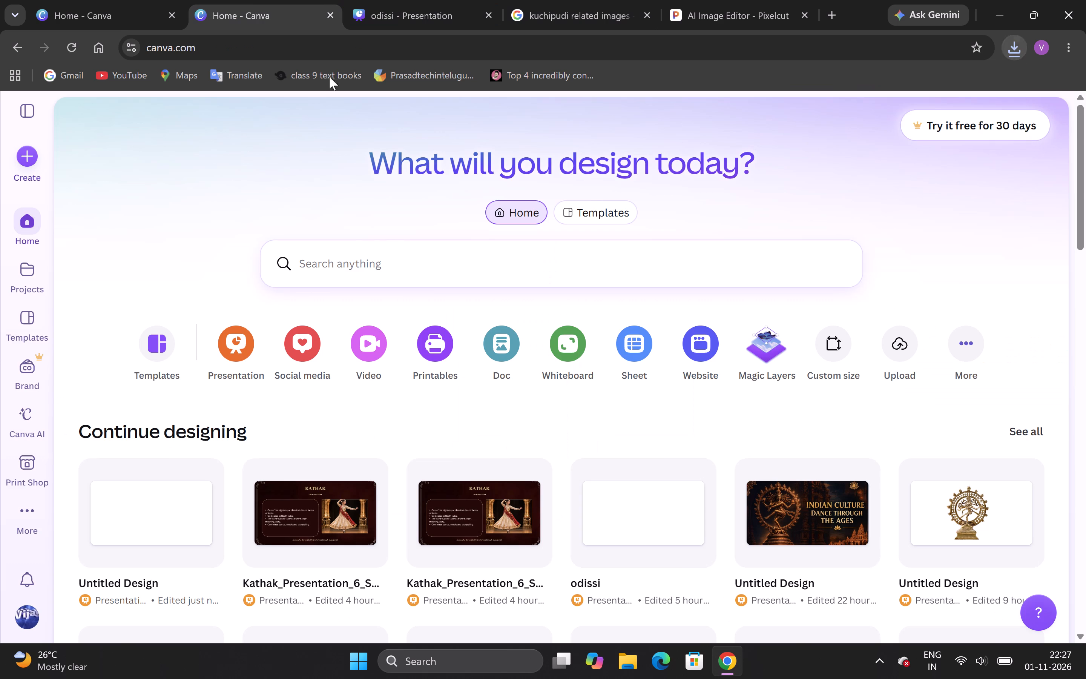
left_click(117, 21)
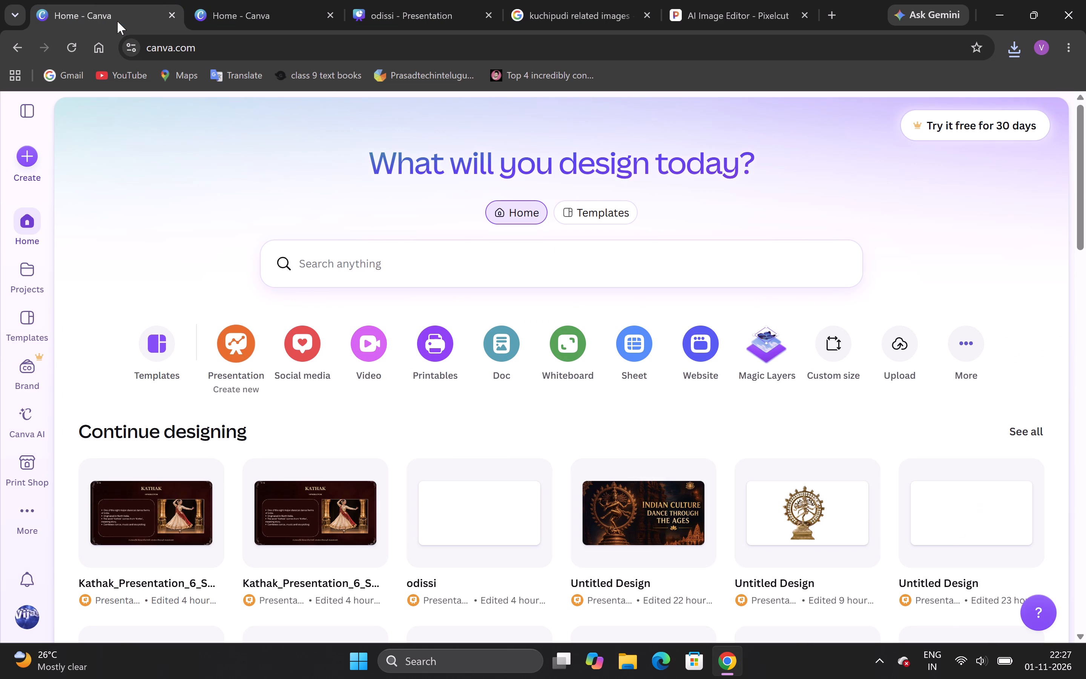
left_click(331, 13)
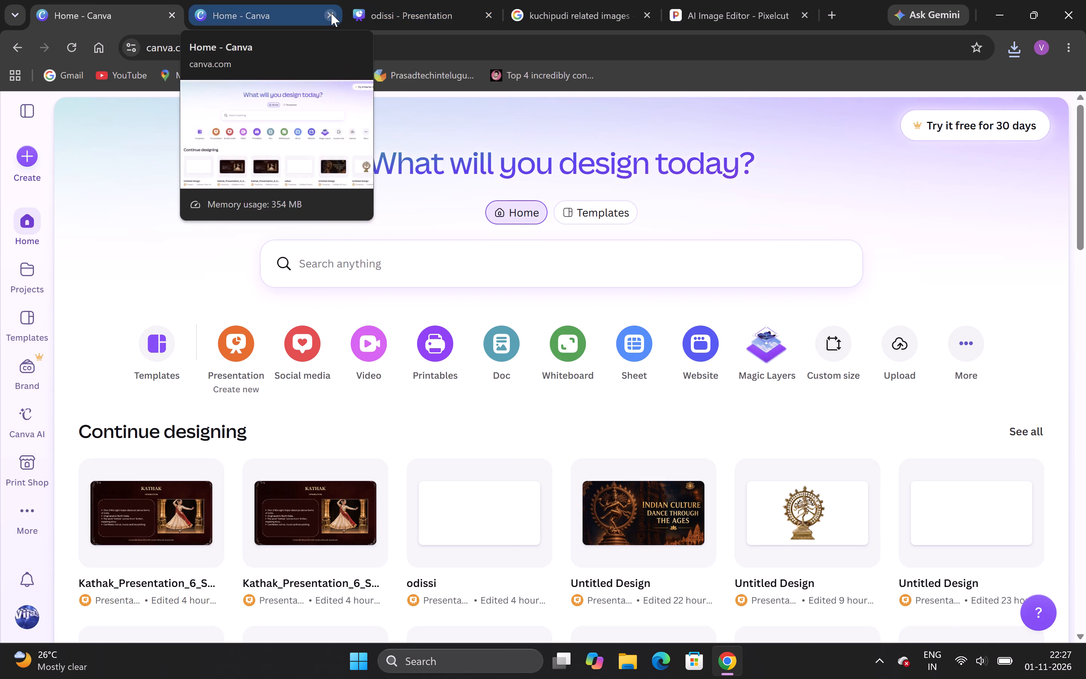
left_click(263, 0)
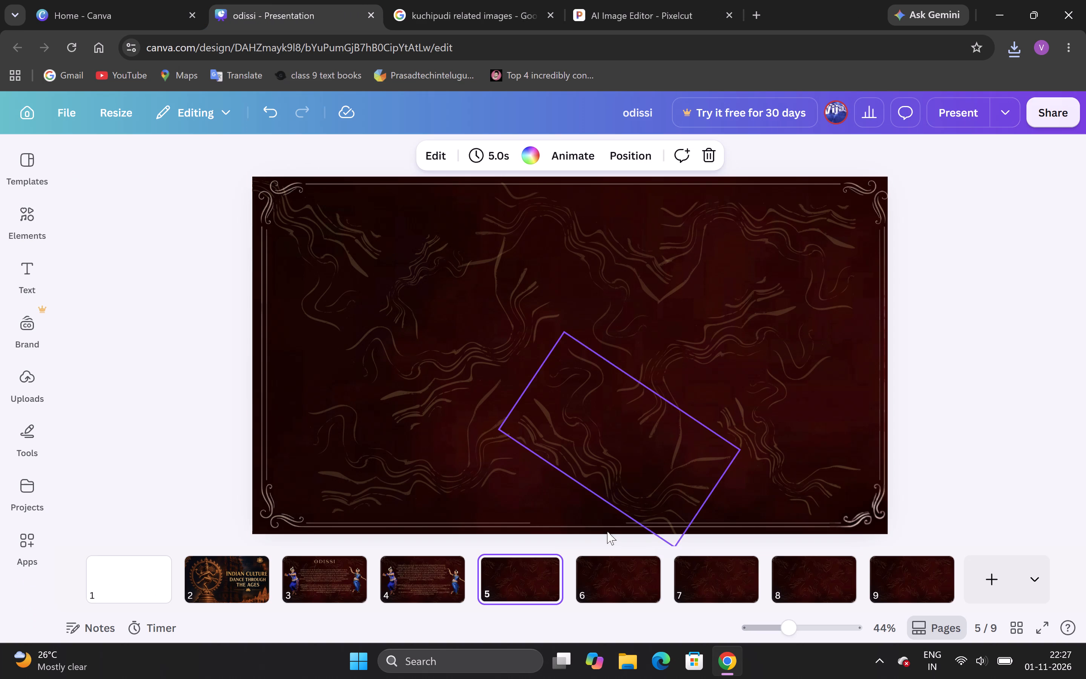
Upload the kuchipudi 3, kuchipudi 2 and kuchipudi 1 PNG cutouts to the presentation's image uploads.
left_click(36, 399)
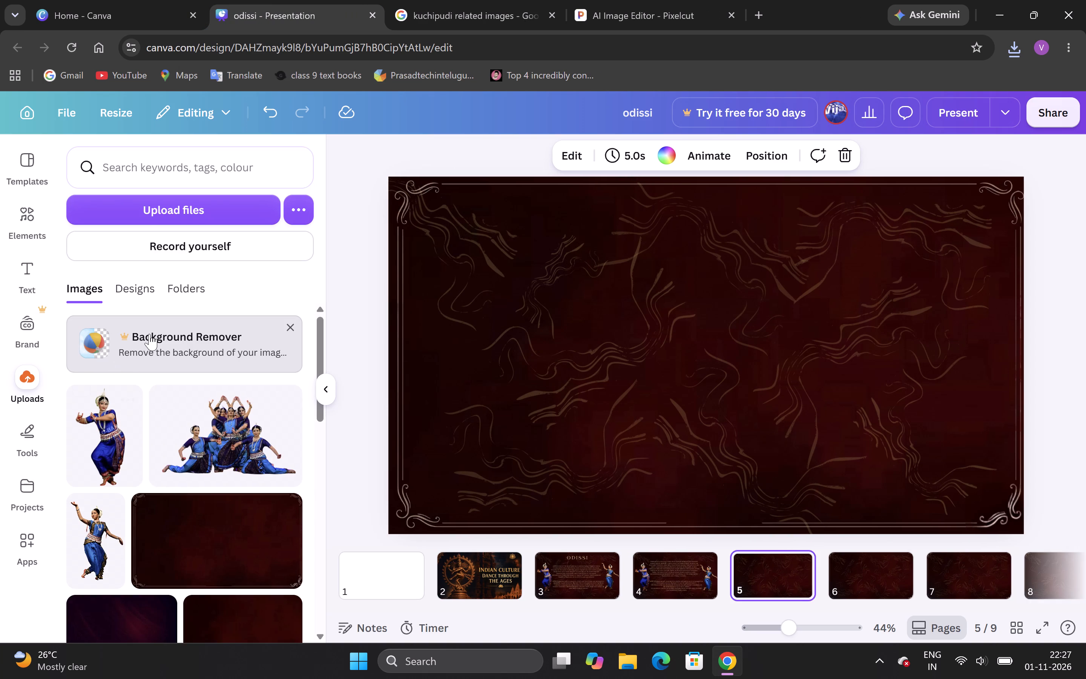
left_click(173, 200)
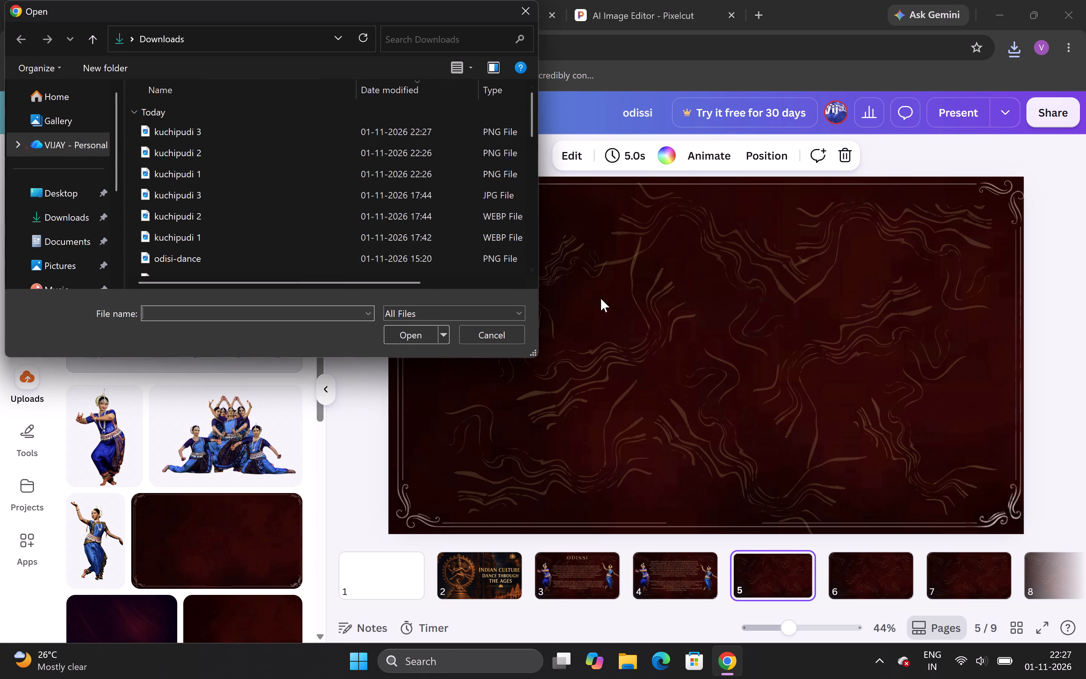
double_click(223, 139)
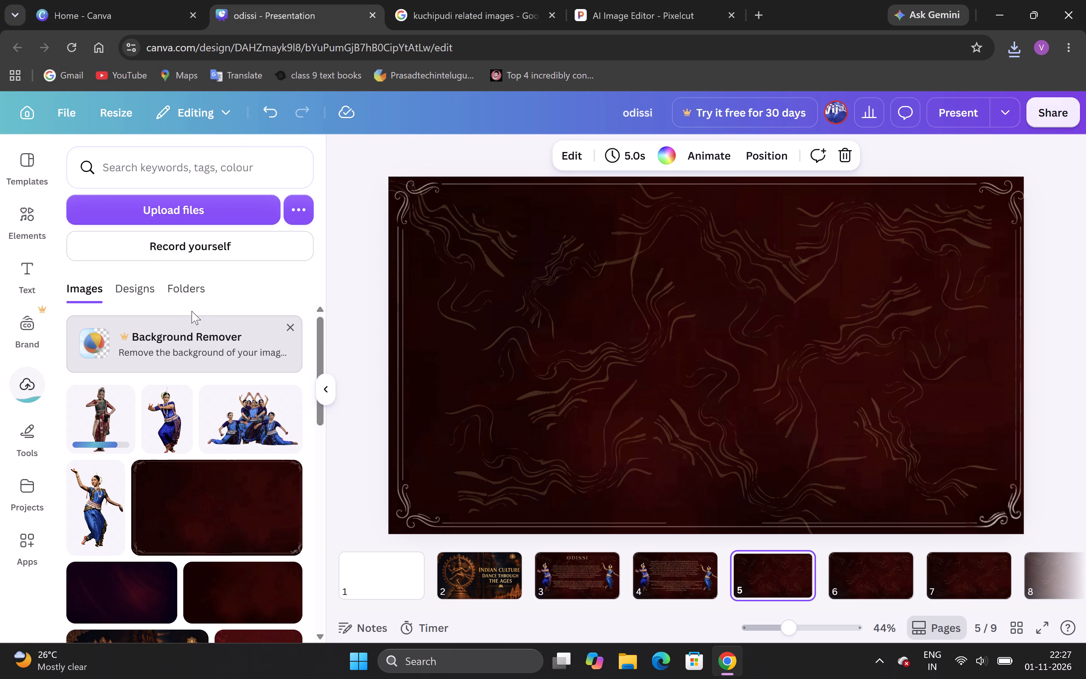
left_click(161, 210)
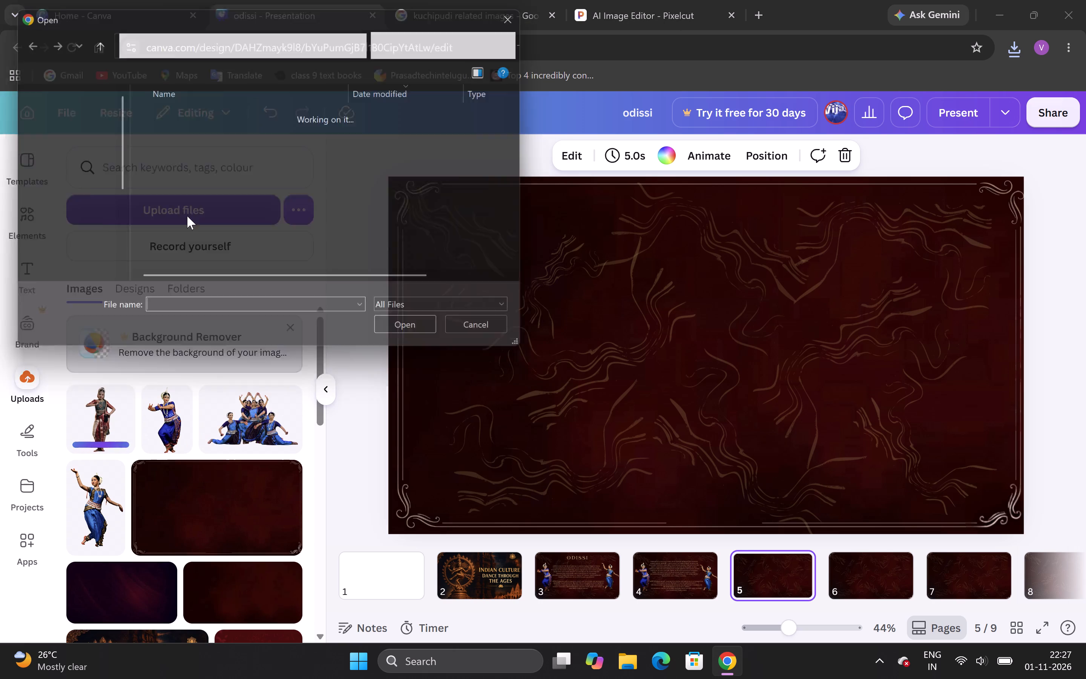
double_click(229, 160)
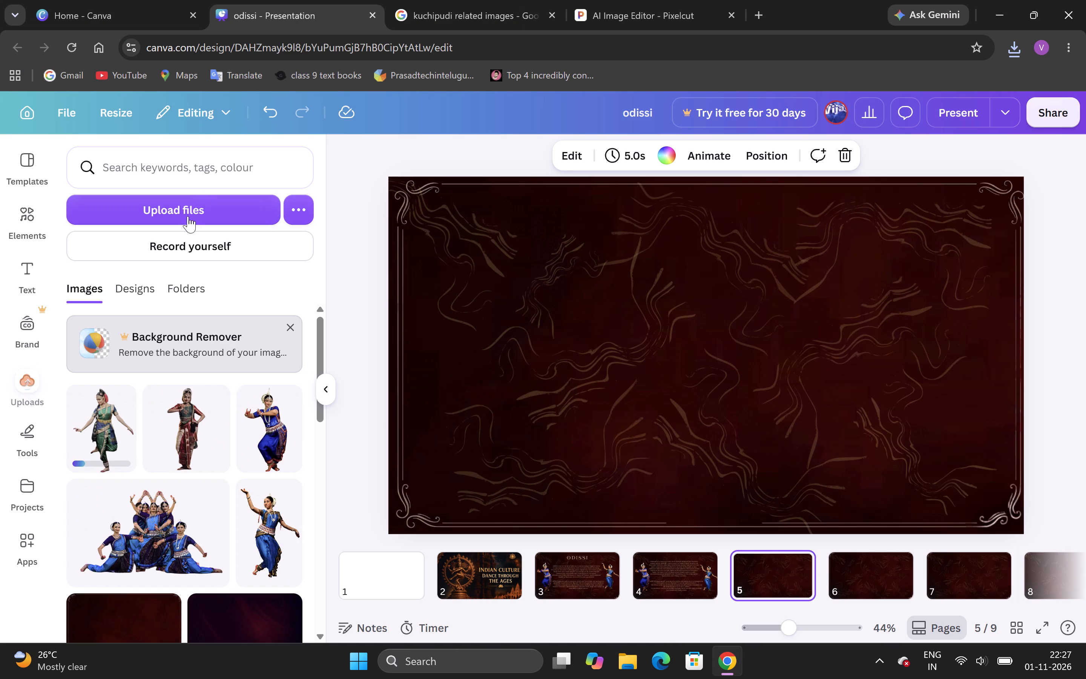
left_click(186, 221)
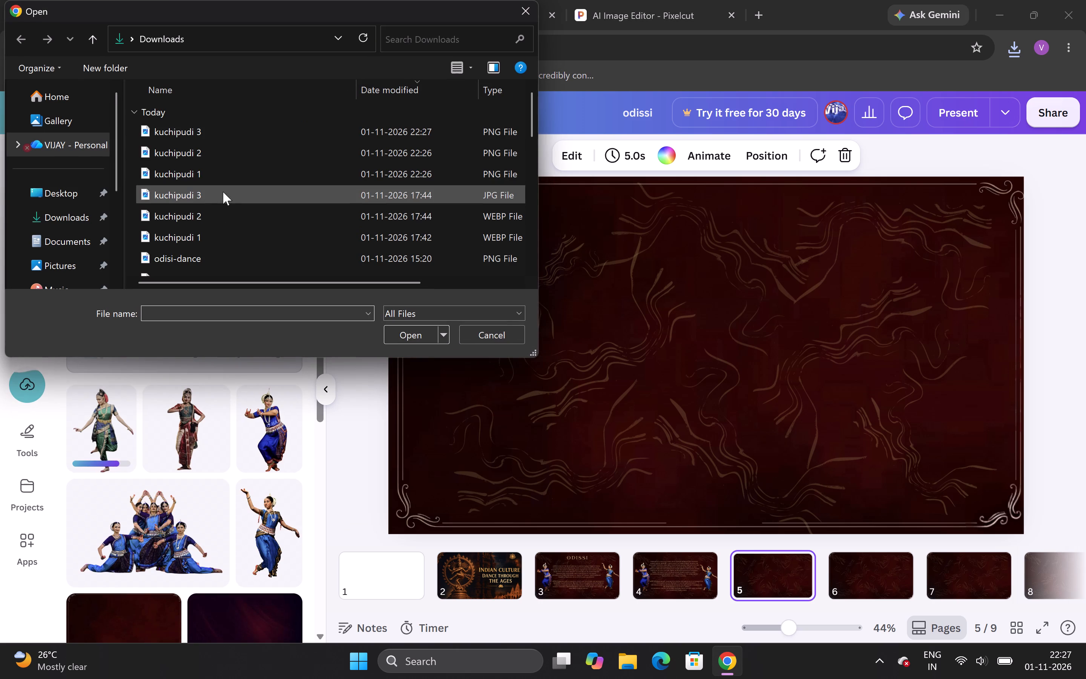
double_click(224, 179)
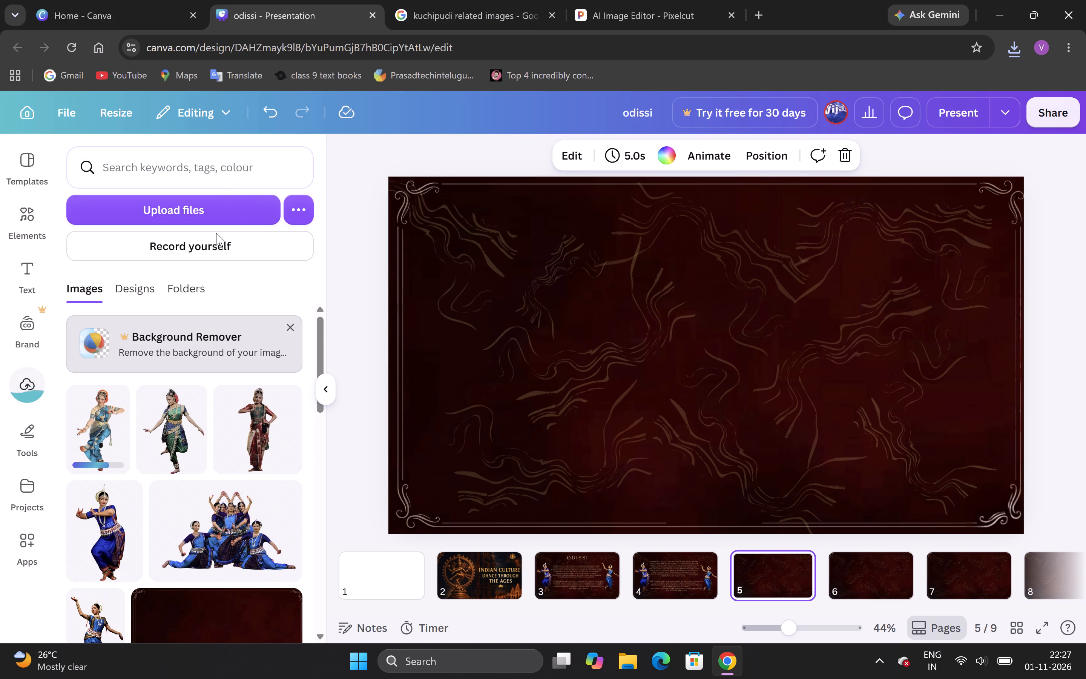
Add the green-costumed kuchipudi 2 dancer to page 5, shrink it slightly and place it along the page's left edge.
left_click(169, 423)
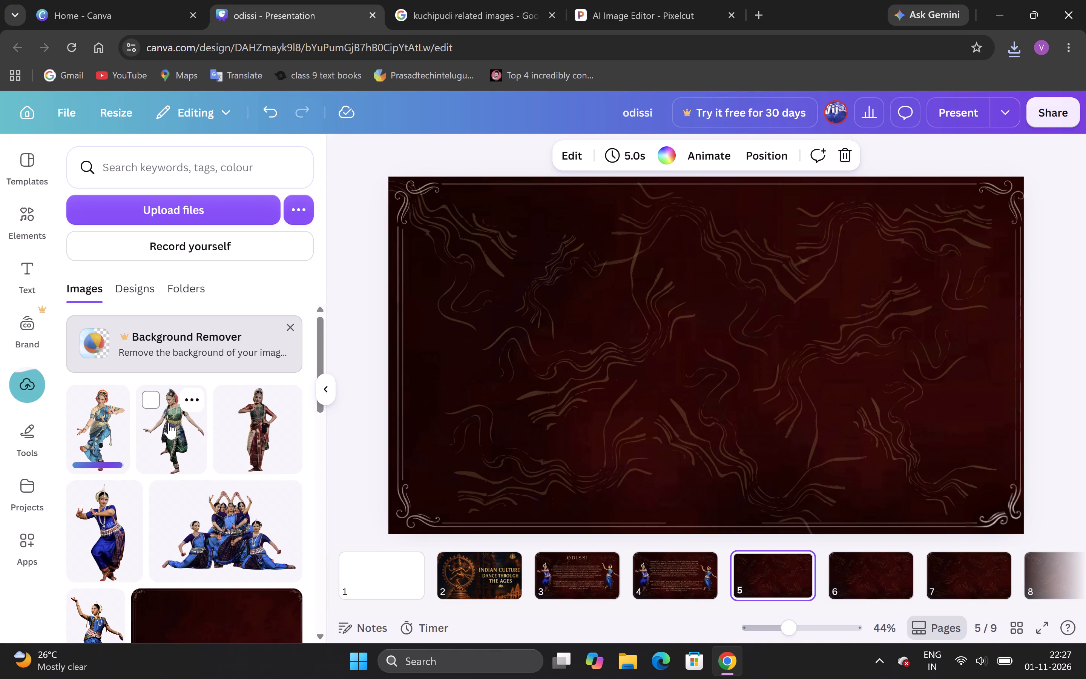
left_click_drag(726, 369, 553, 339)
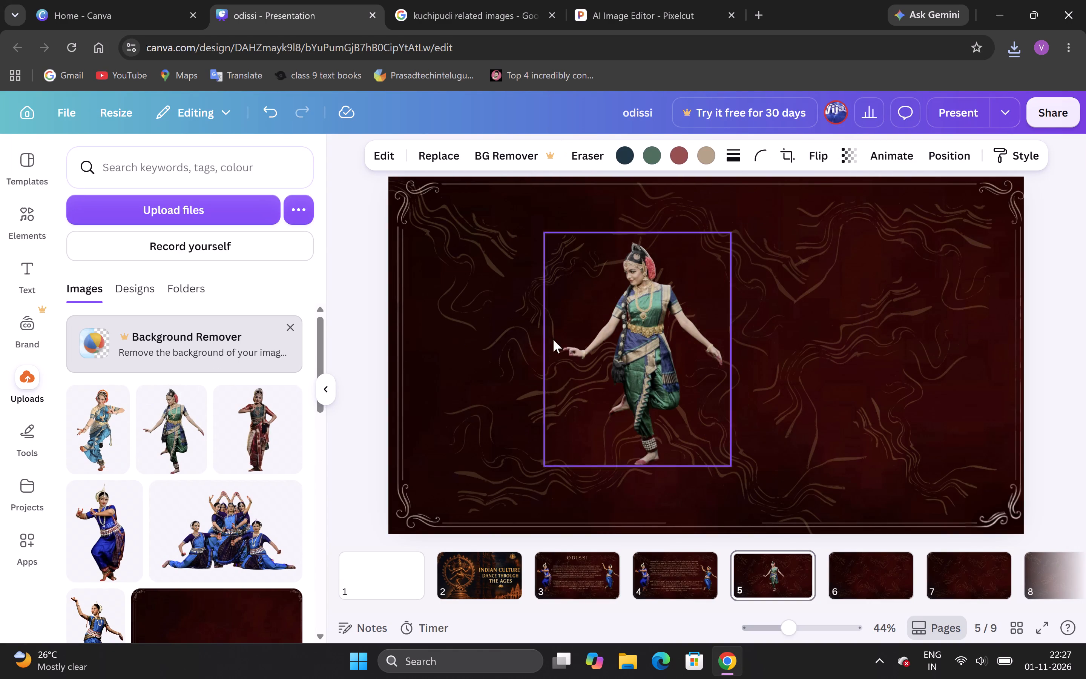
left_click_drag(553, 339, 496, 375)
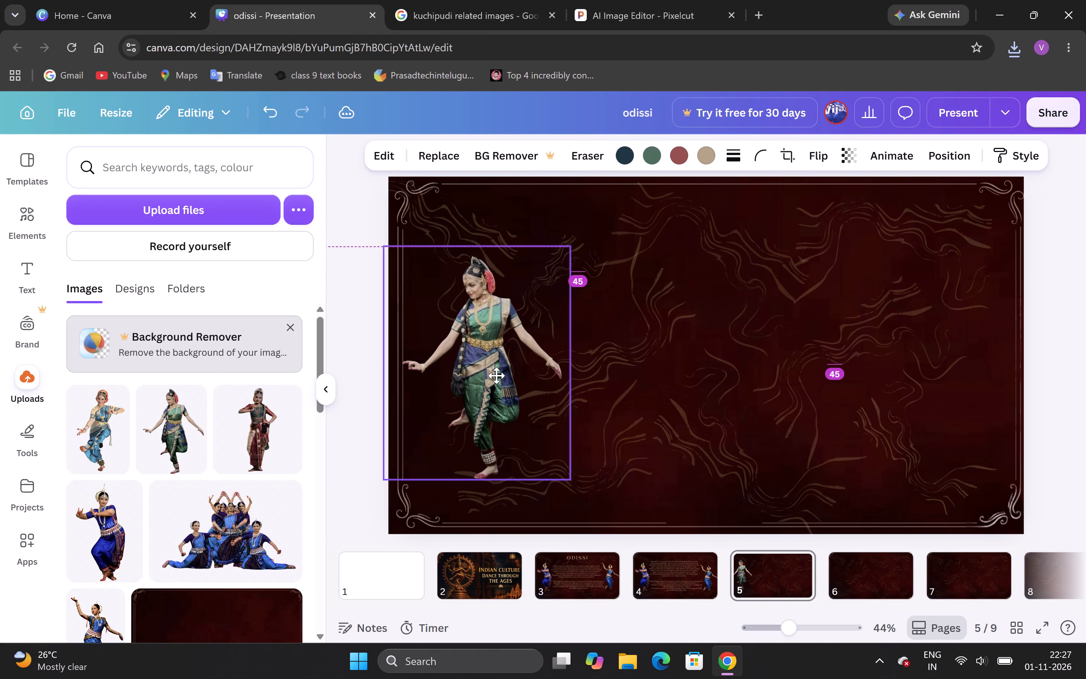
left_click_drag(496, 375, 496, 372)
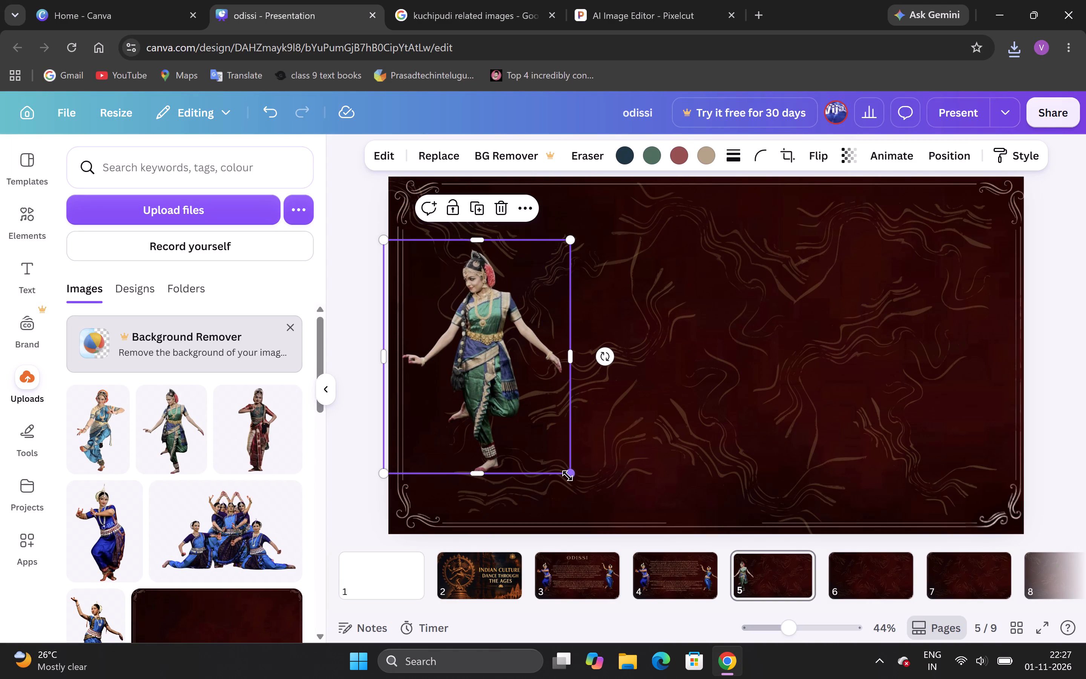
left_click_drag(568, 476, 550, 464)
left_click_drag(491, 360, 495, 365)
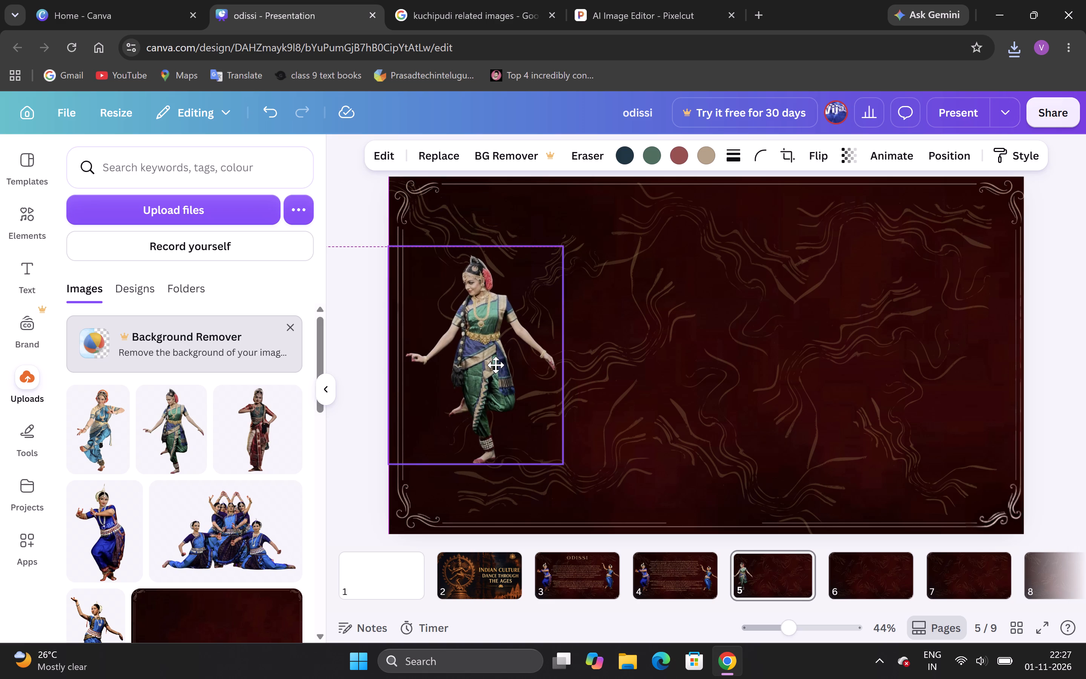
left_click_drag(495, 365, 492, 366)
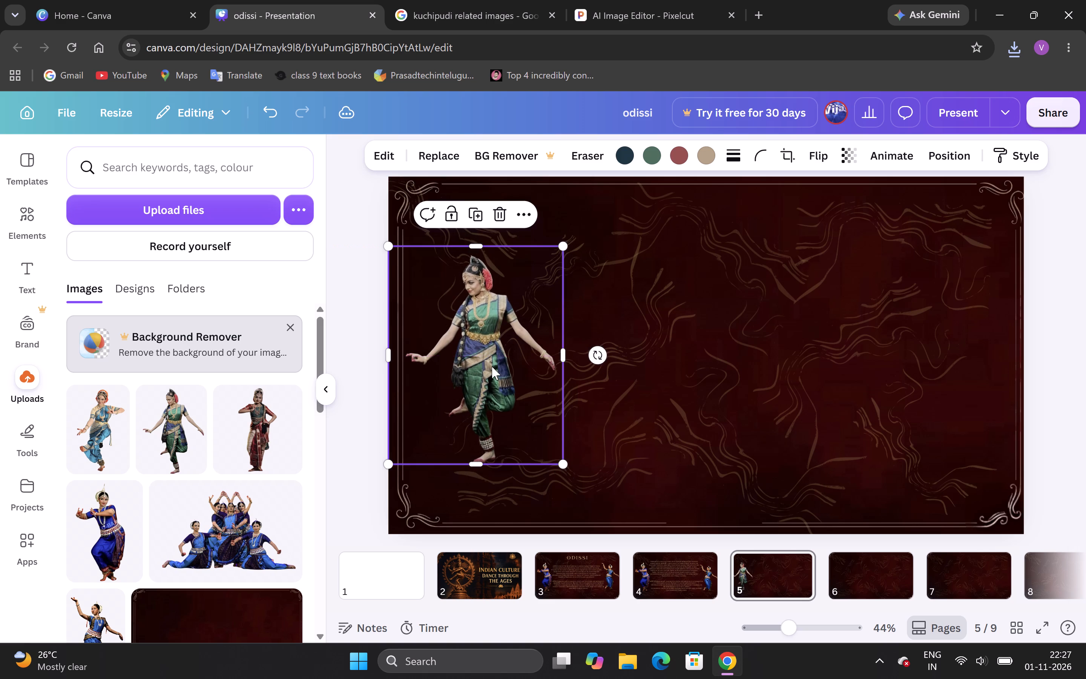
Add the blue-costumed kuchipudi 1 dancer to page 5 and place it near the page's right edge.
left_click(101, 413)
left_click_drag(710, 350, 795, 350)
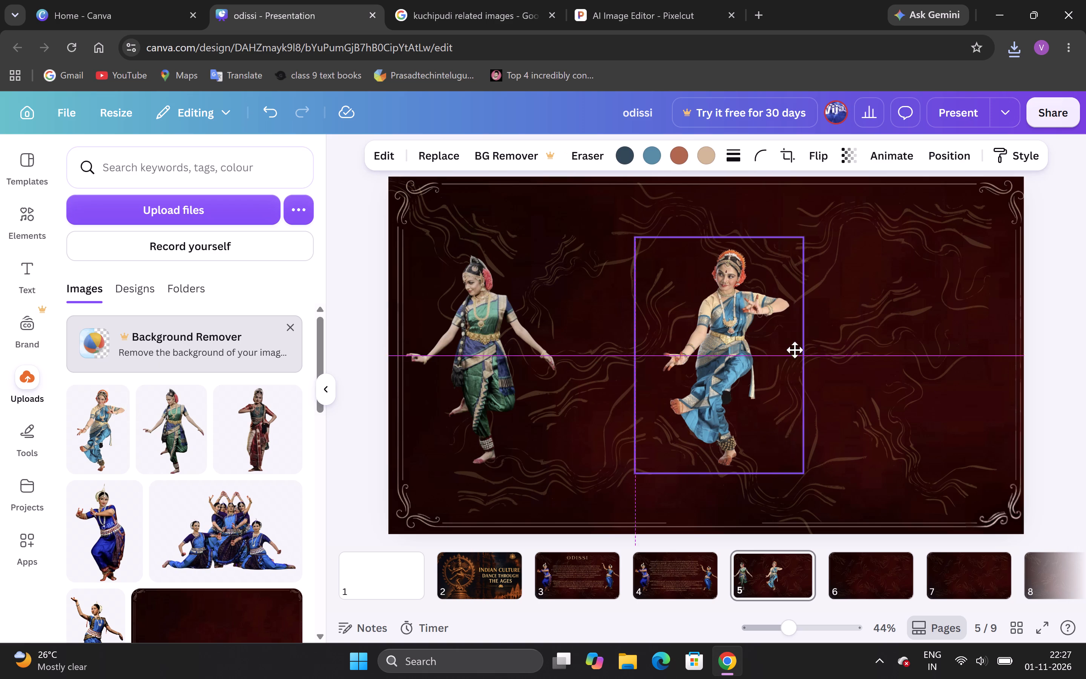
left_click_drag(795, 350, 963, 353)
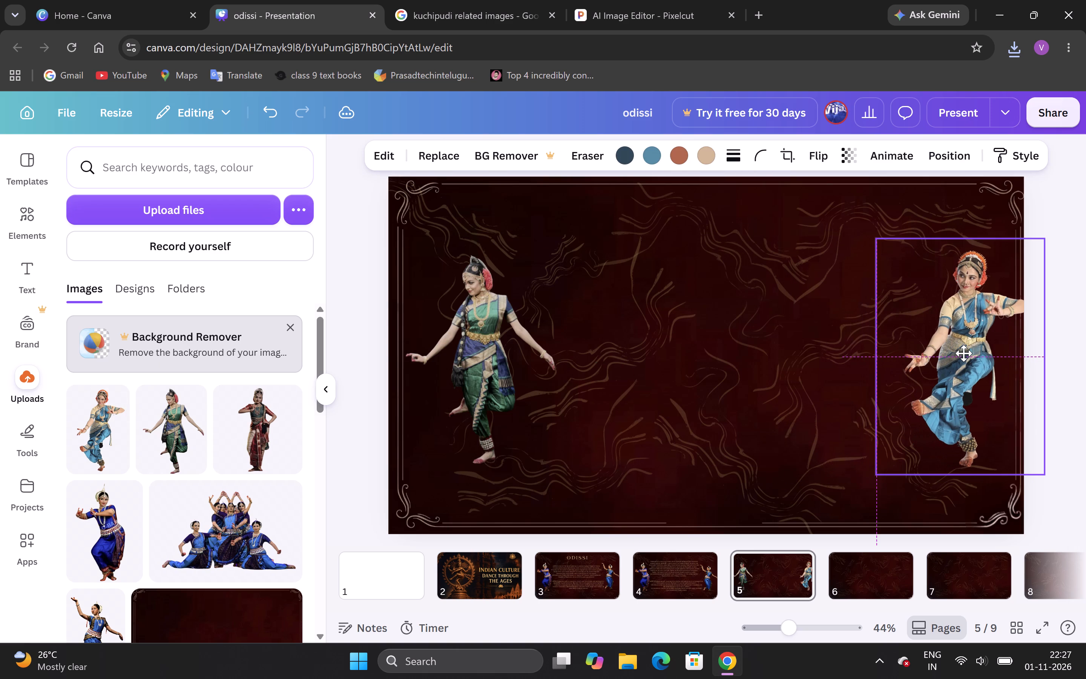
left_click_drag(963, 353, 957, 345)
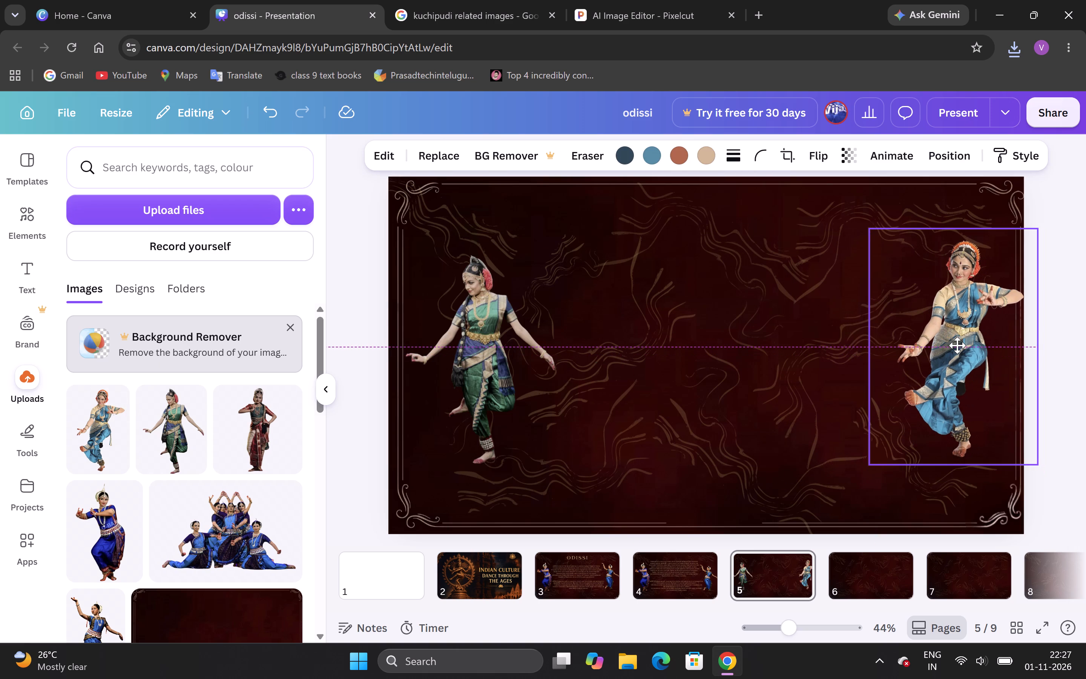
left_click_drag(957, 345, 948, 339)
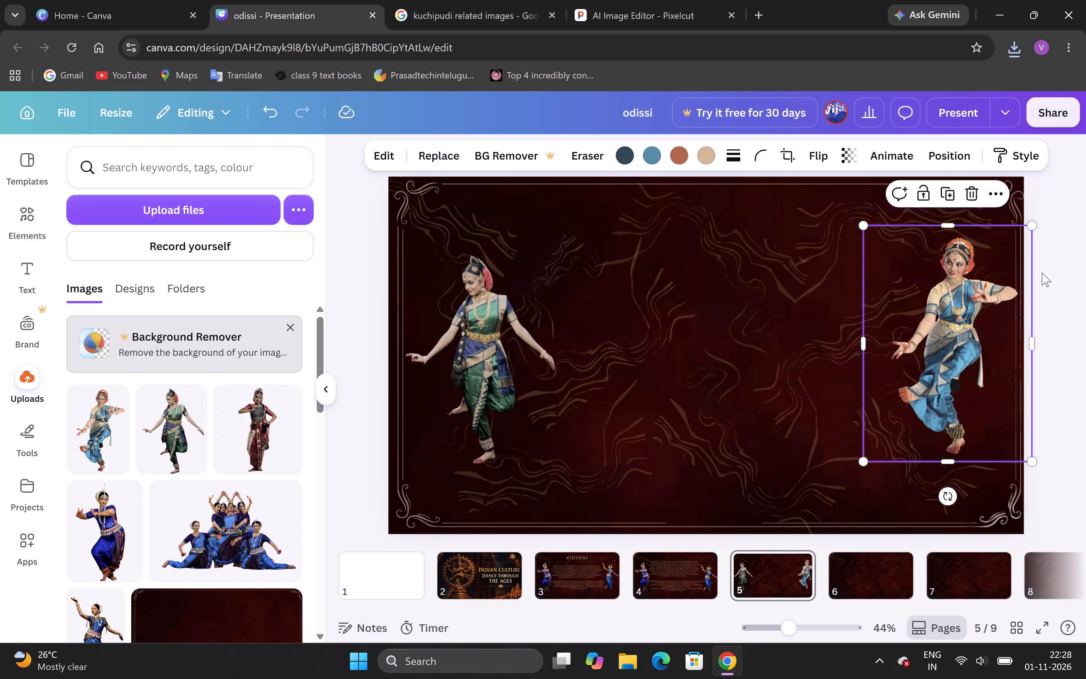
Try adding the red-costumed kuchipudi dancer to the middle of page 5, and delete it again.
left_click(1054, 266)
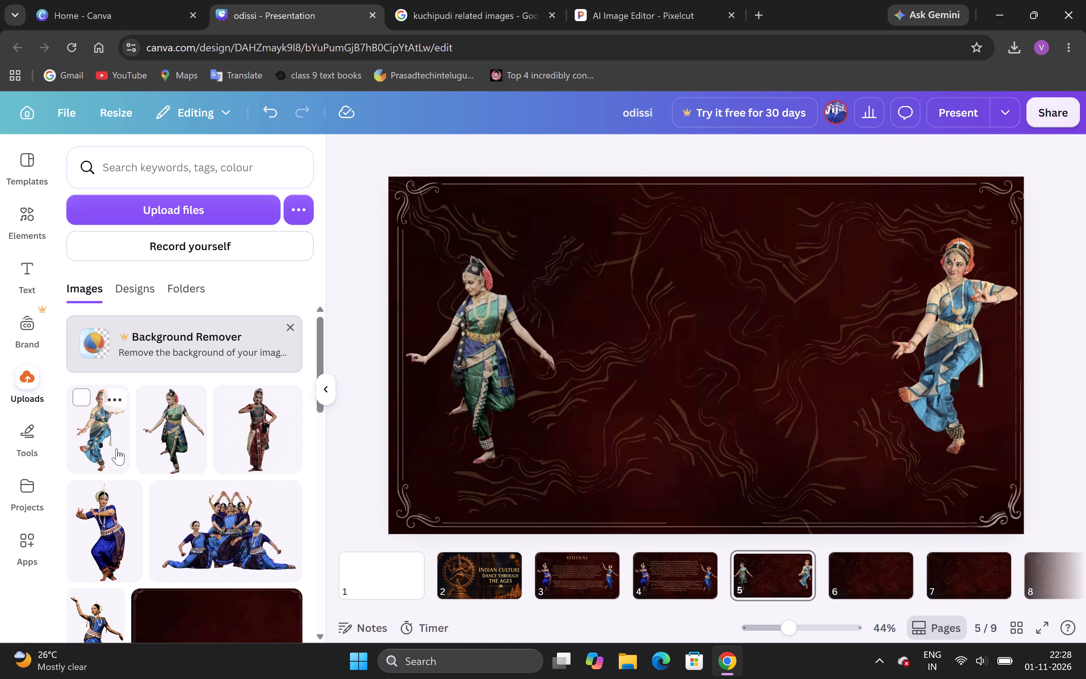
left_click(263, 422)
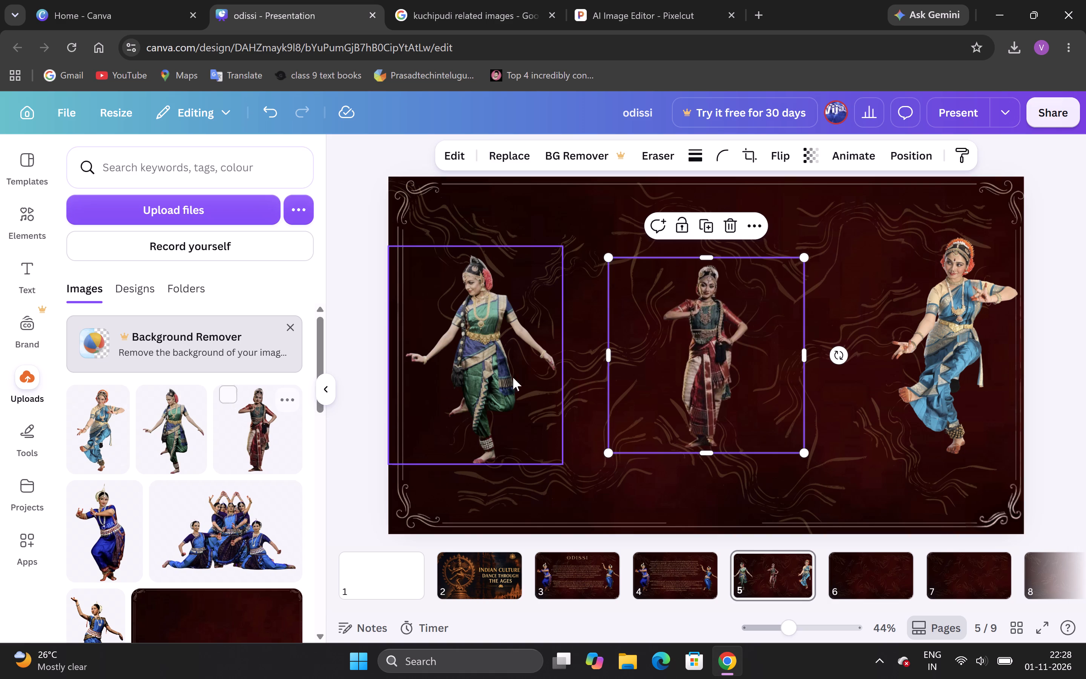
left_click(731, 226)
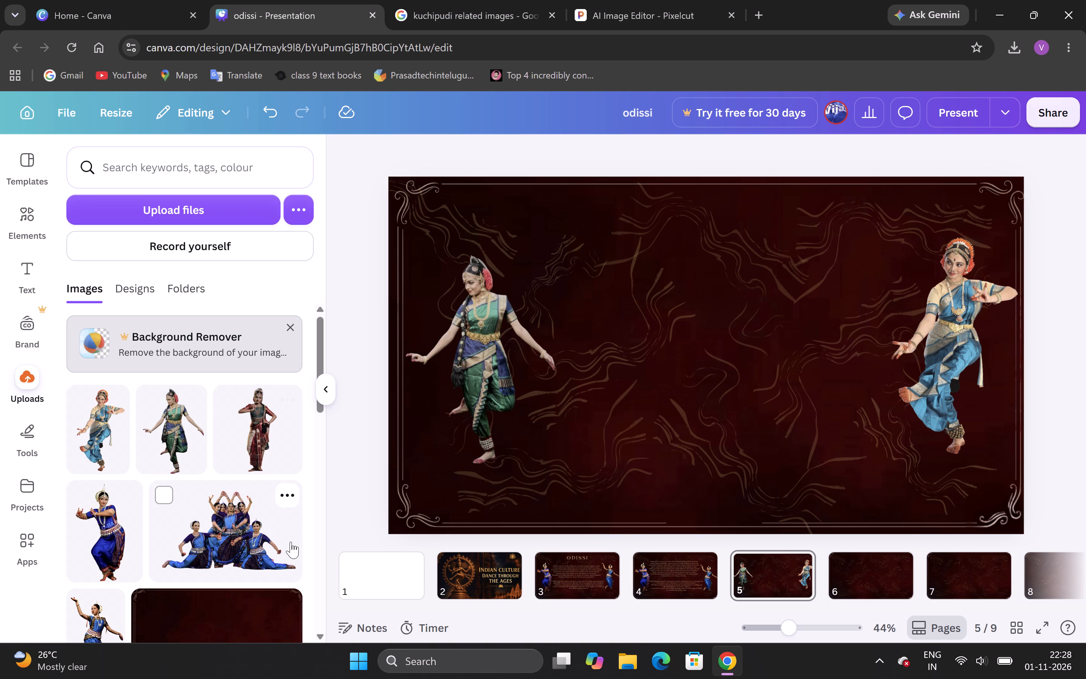
Switch to the Google image results for "kuchipudi related images" to look at more dancer pictures.
left_click(389, 11)
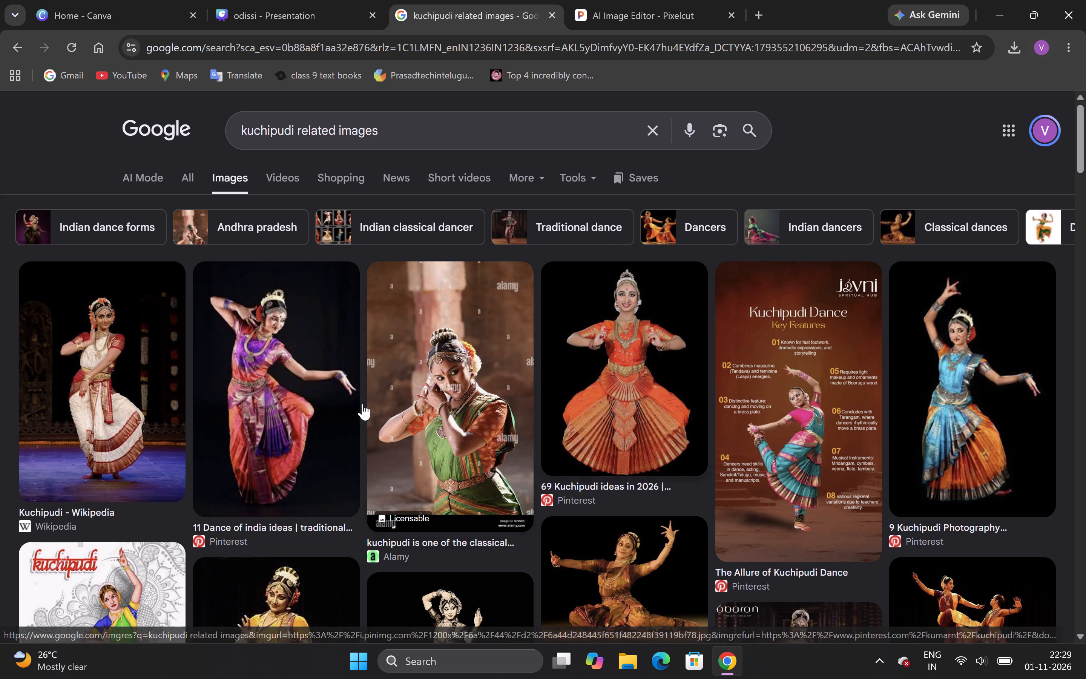
Look further through the Google image results for kuchipudi related images.
scroll(291, 432, "down", 6)
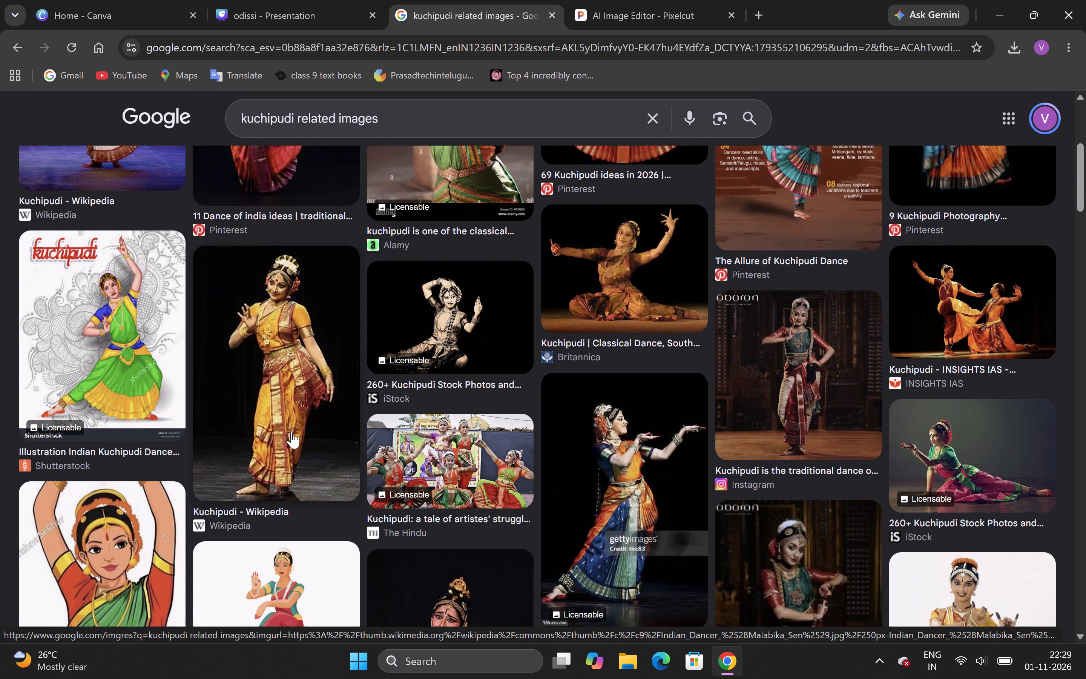
scroll(291, 432, "down", 1)
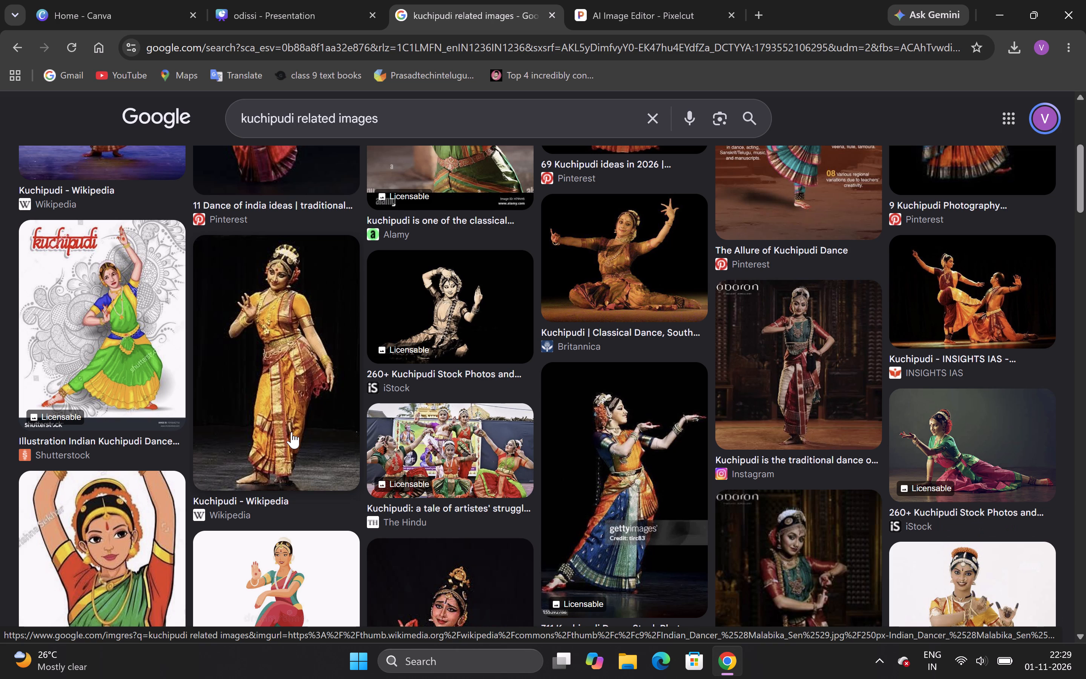
scroll(291, 432, "down", 1)
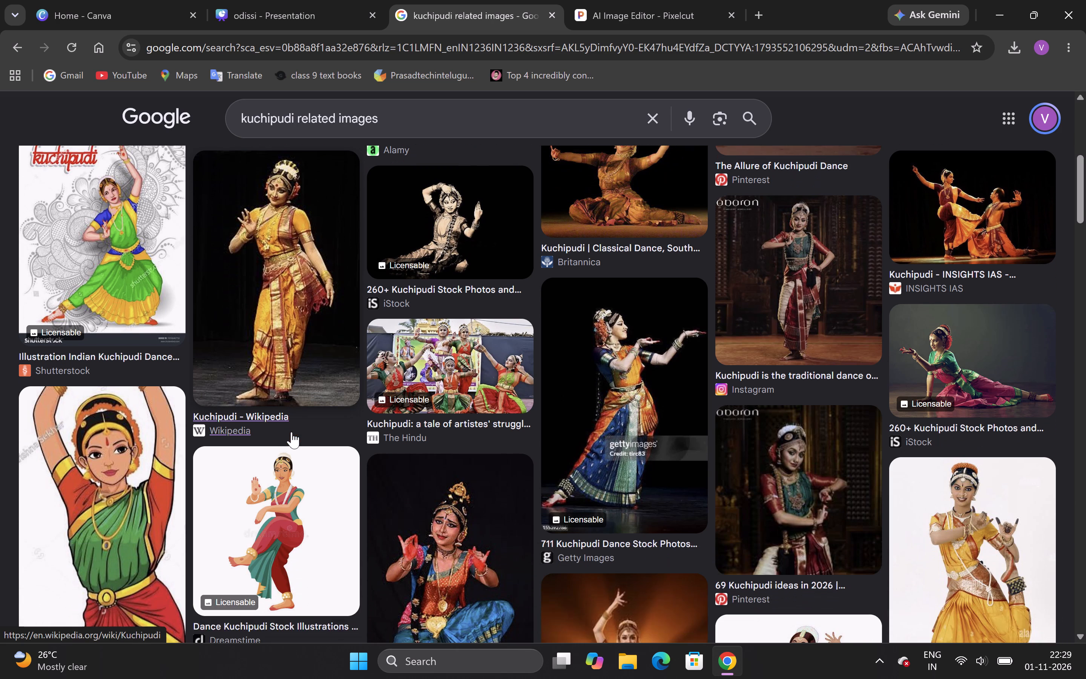
Browse further down the Google image results for more Kuchipudi dancer pictures, and return to the odissi presentation.
scroll(291, 432, "down", 4)
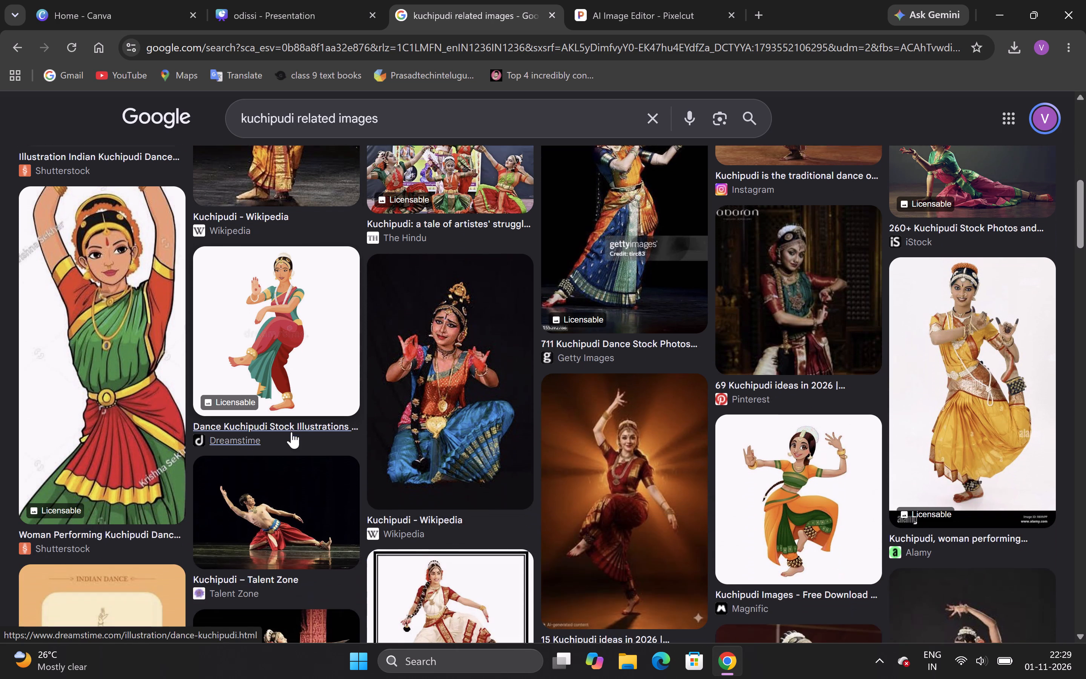
scroll(291, 432, "down", 6)
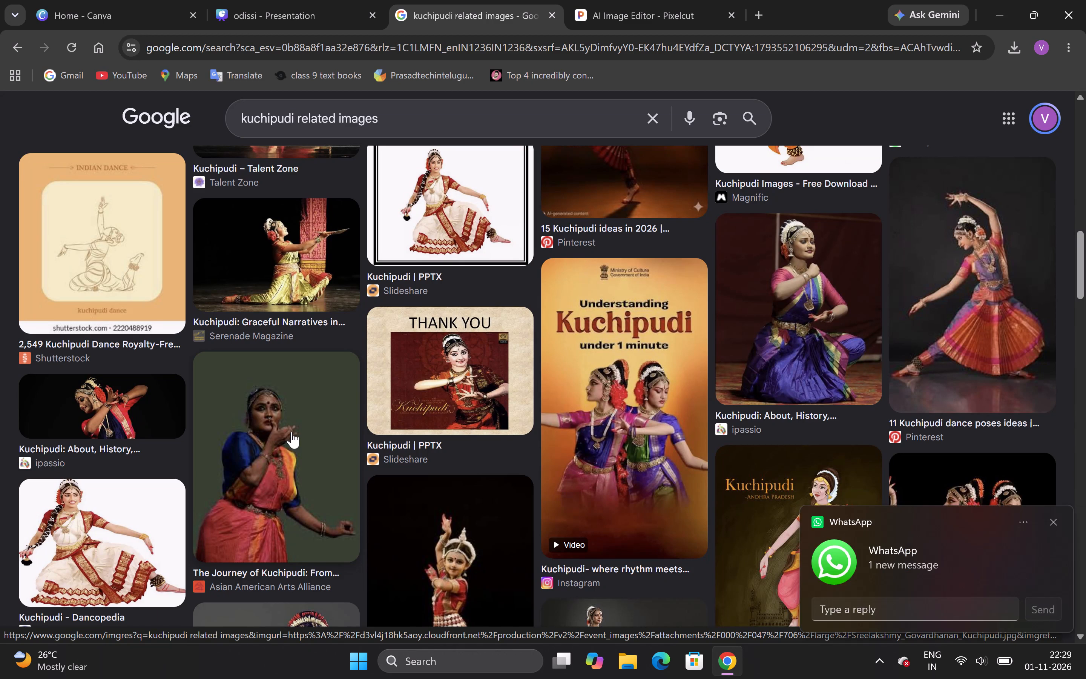
scroll(291, 432, "down", 4)
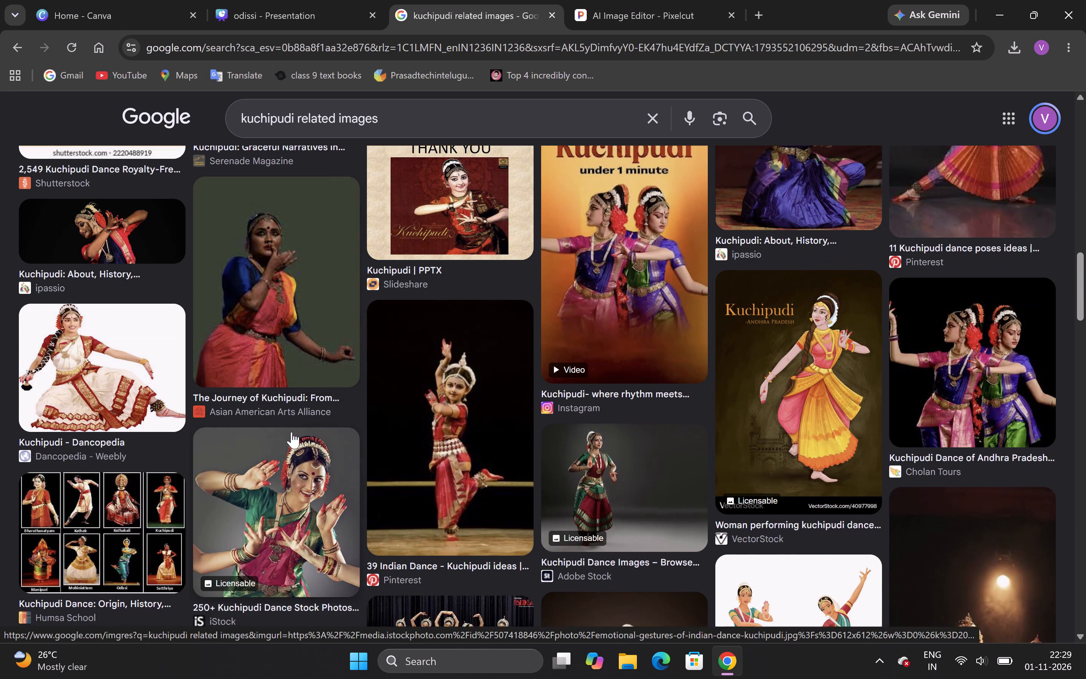
scroll(291, 432, "down", 3)
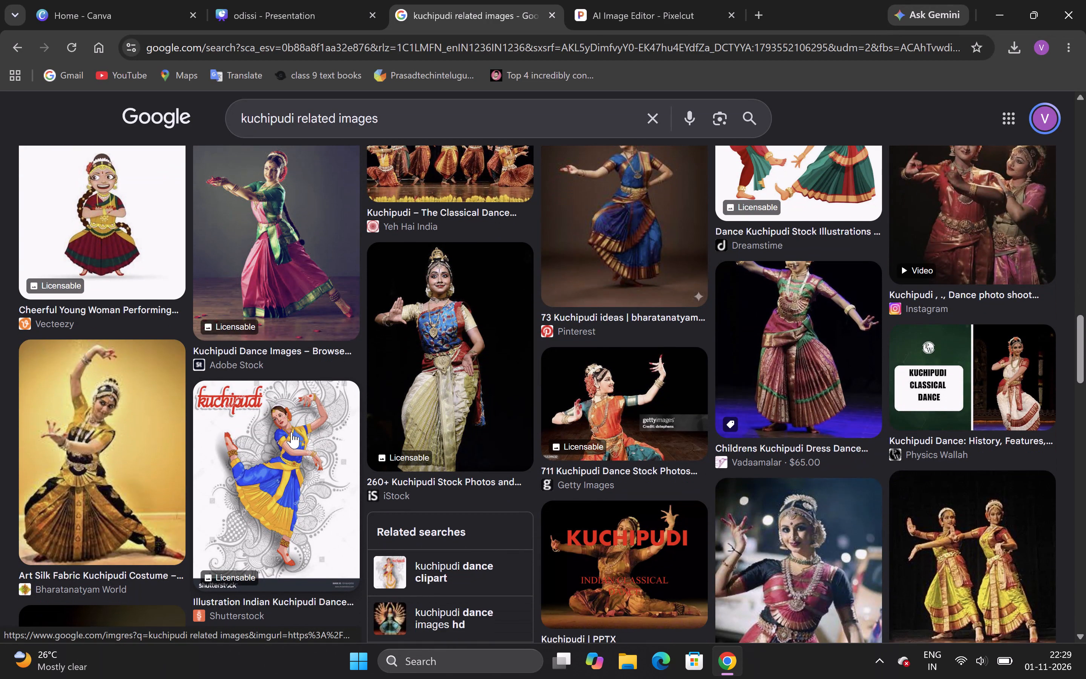
scroll(291, 432, "down", 1)
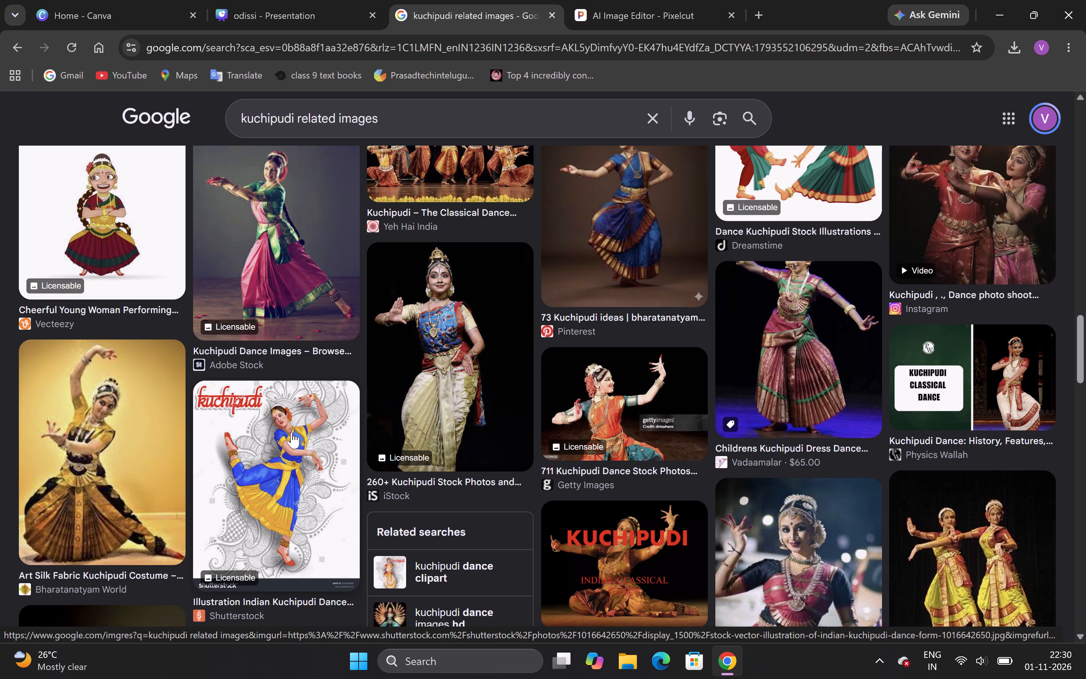
left_click(322, 0)
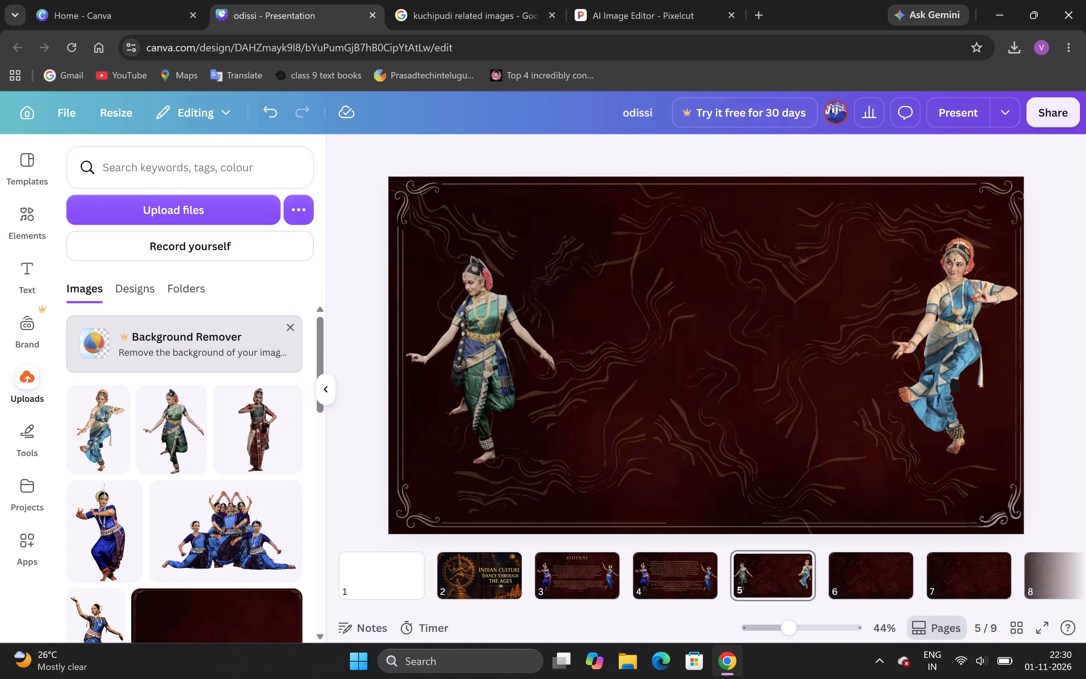
Nudge the blue dancer inward to fit the right edge of page 5 and raise the green dancer slightly to balance the pair.
left_click_drag(944, 341, 945, 346)
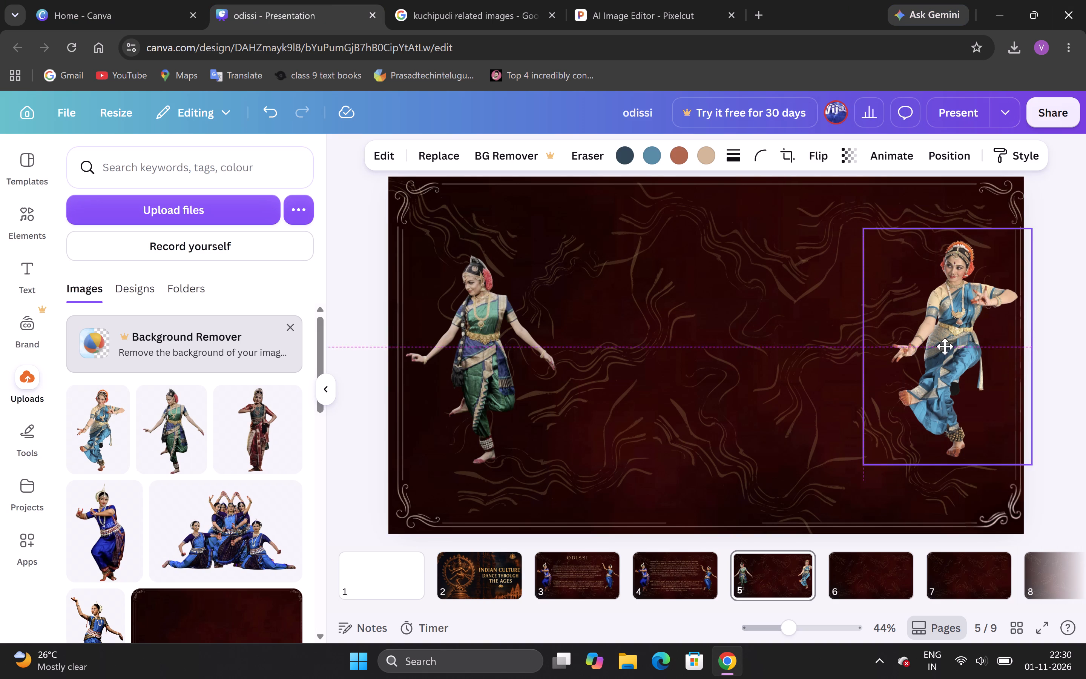
left_click_drag(945, 346, 939, 343)
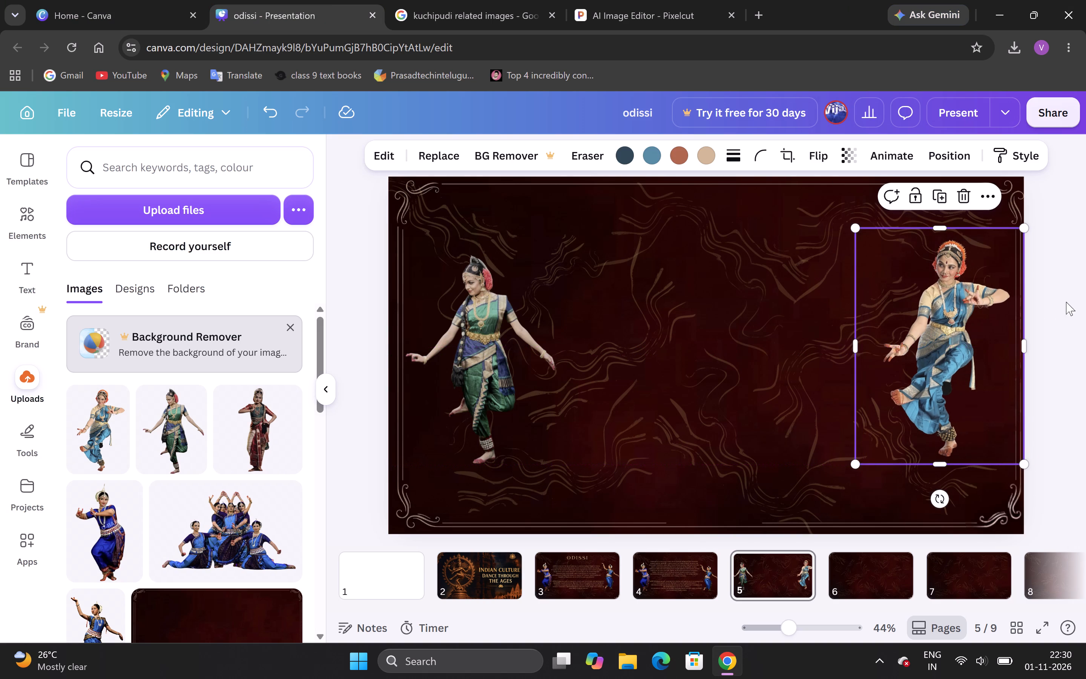
left_click(1057, 282)
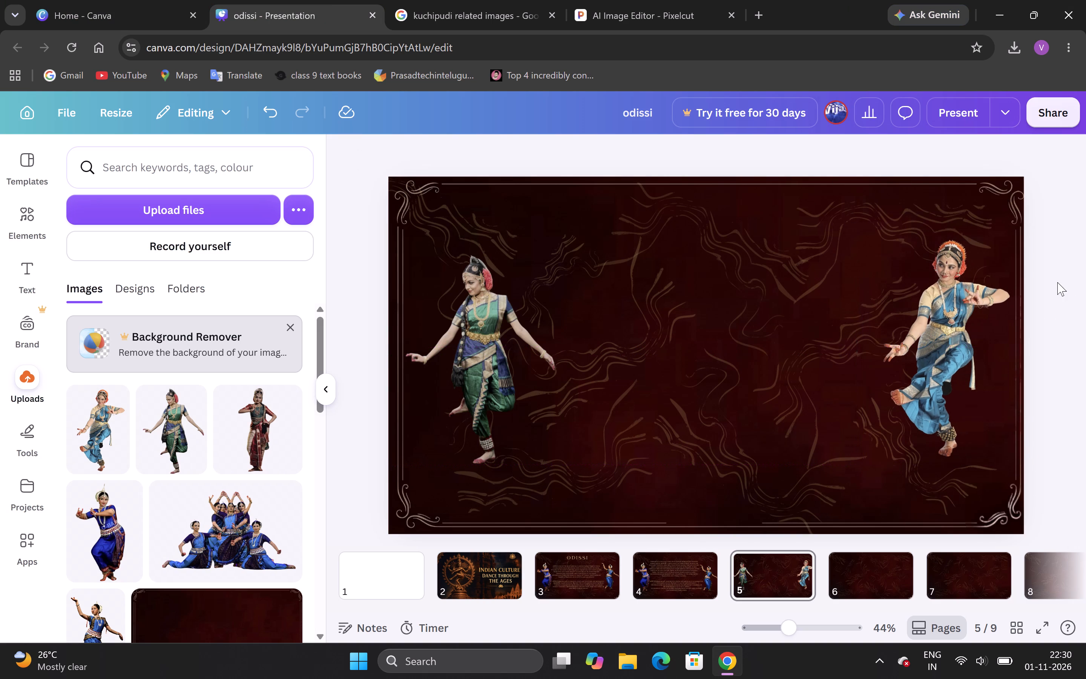
left_click(523, 351)
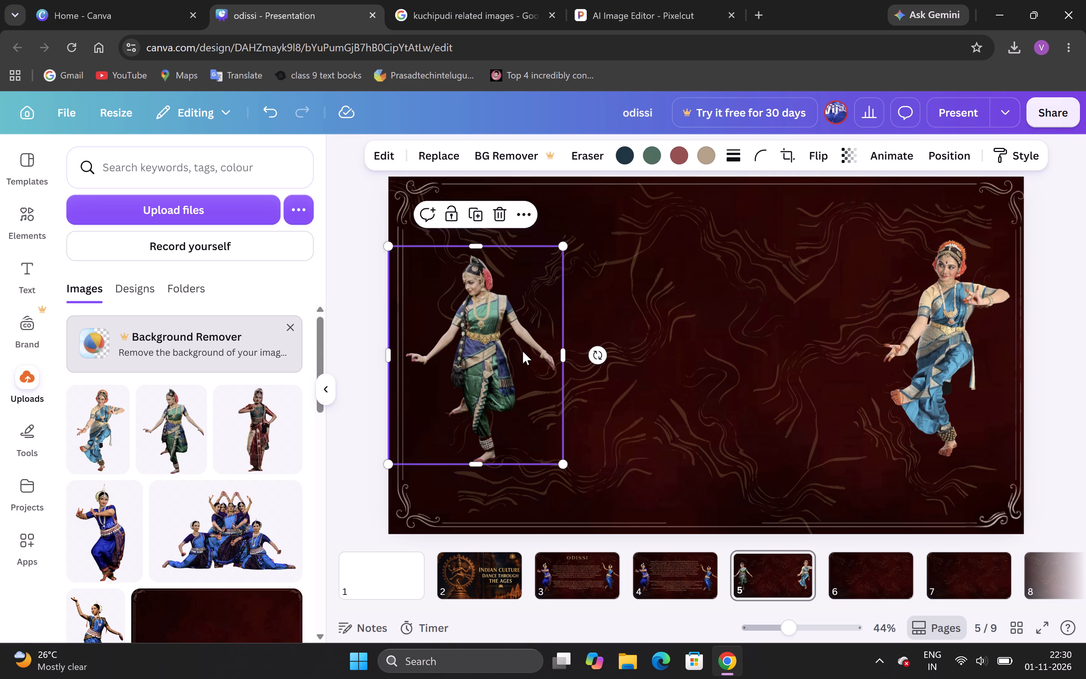
left_click_drag(523, 351, 523, 348)
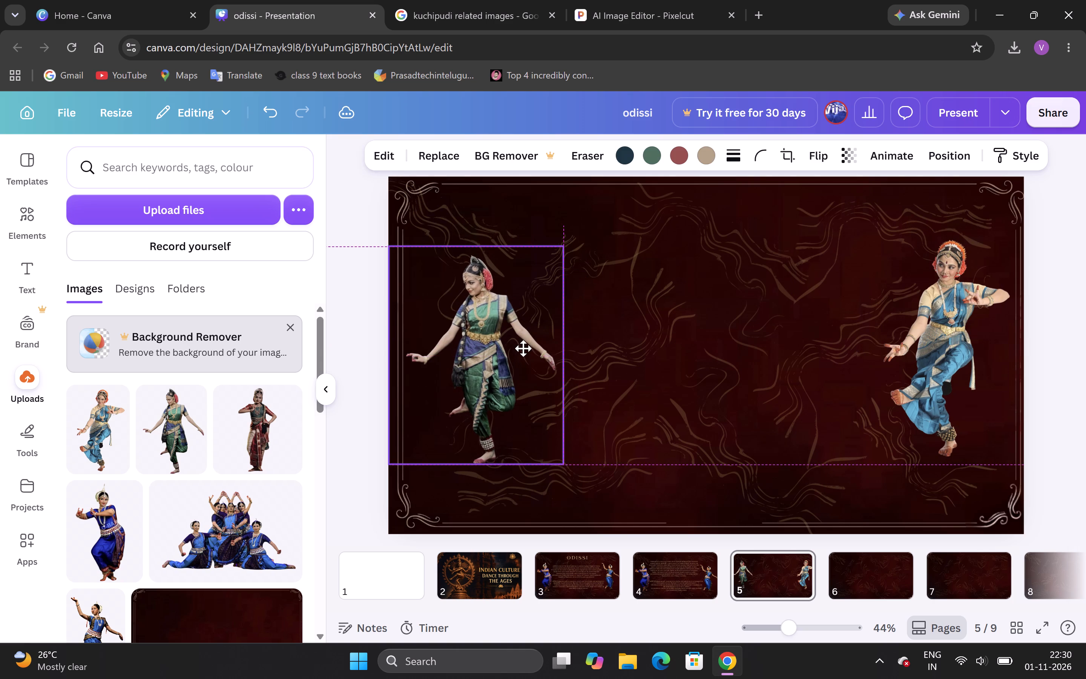
left_click_drag(523, 348, 522, 340)
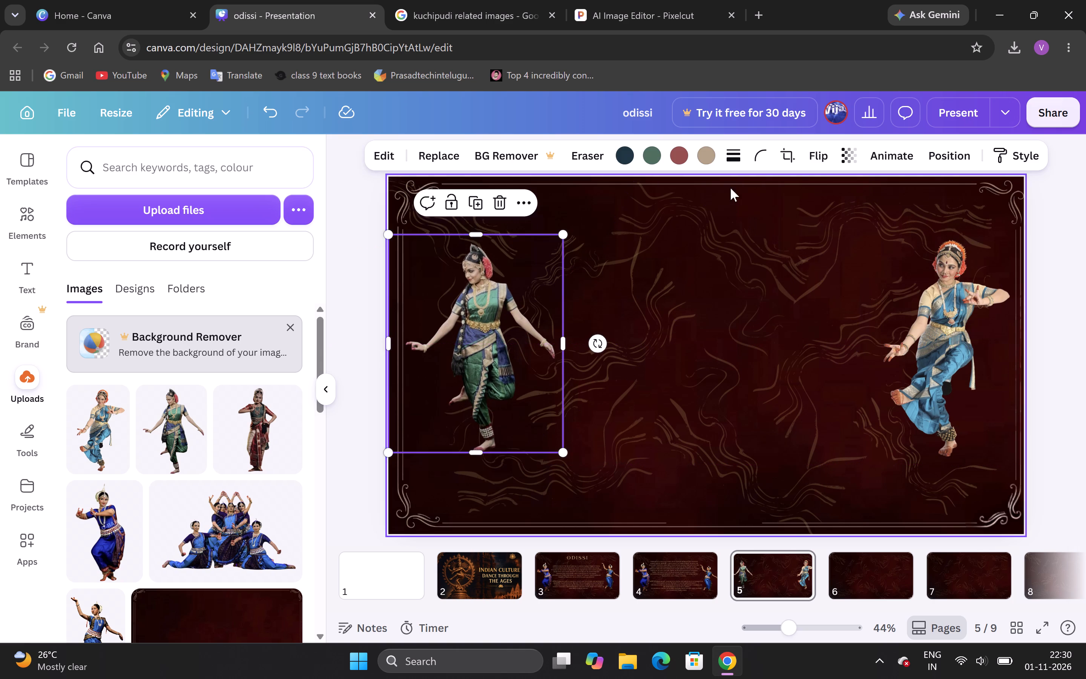
left_click(1053, 202)
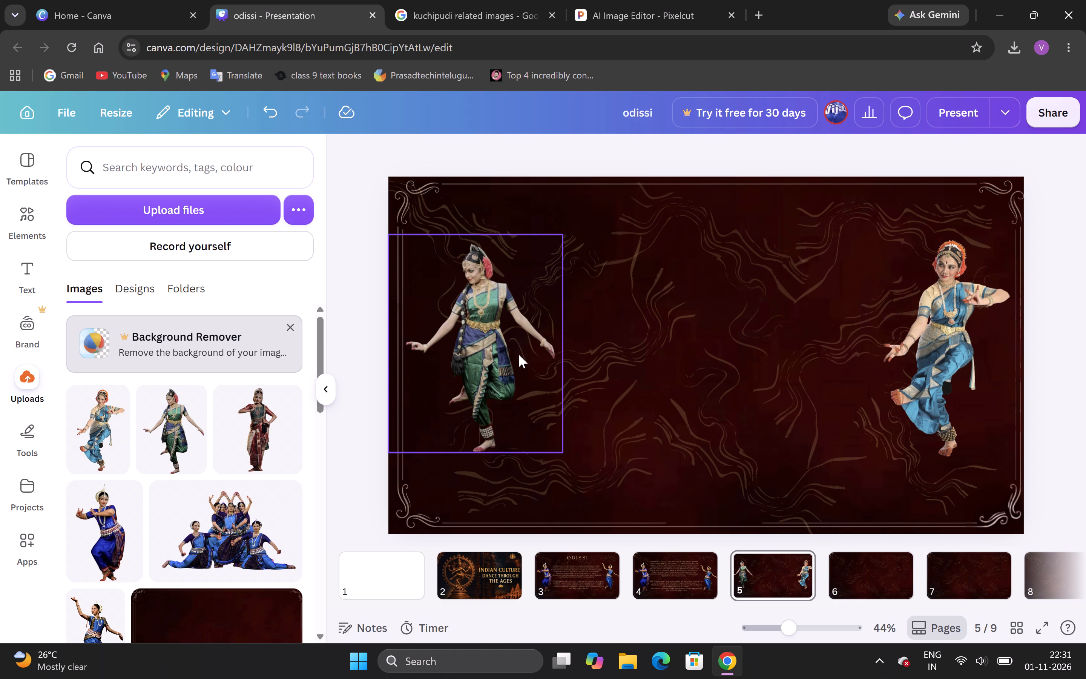
Return to the kuchipudi related images results and look back through the dancer photos up to the first row.
left_click(477, 10)
scroll(530, 294, "up", 1)
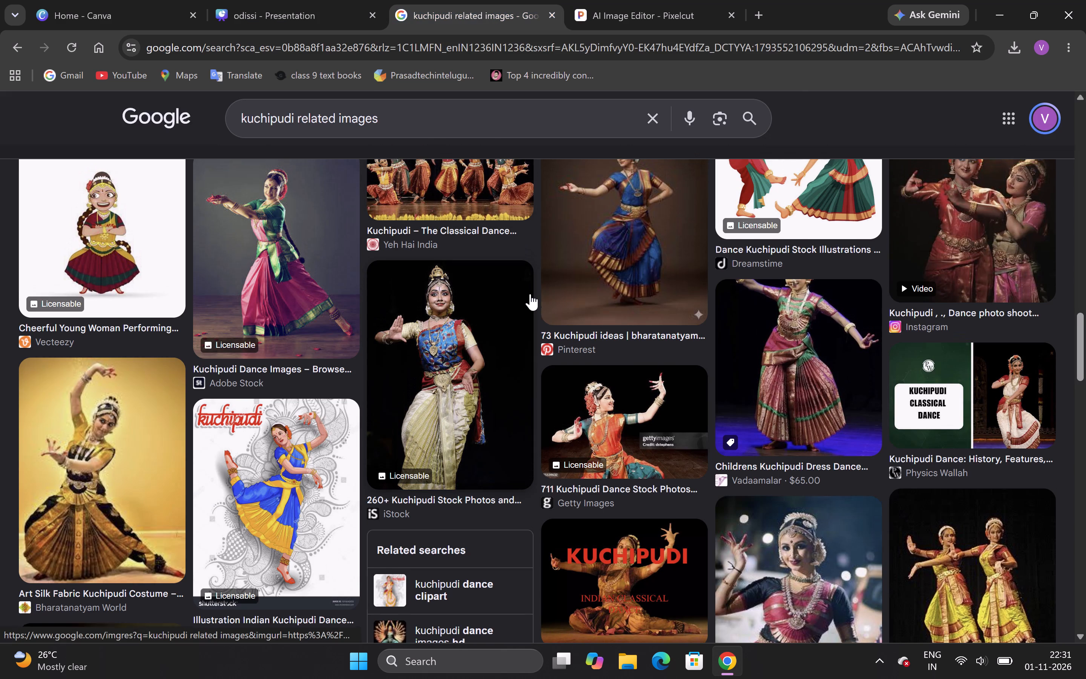
scroll(530, 294, "up", 6)
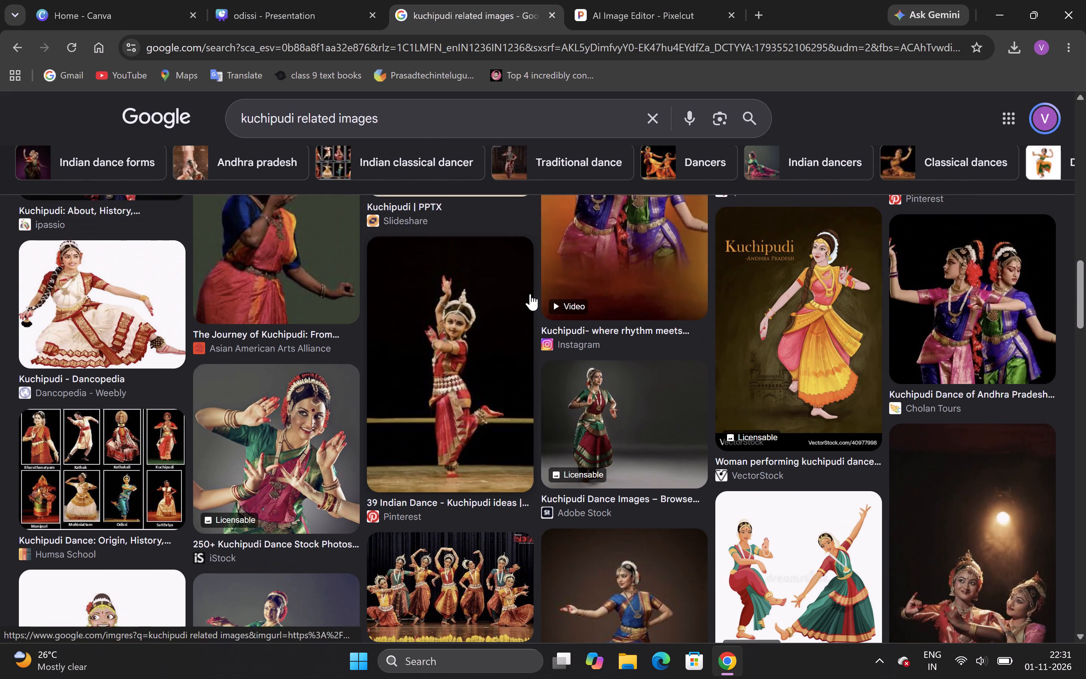
scroll(530, 294, "up", 5)
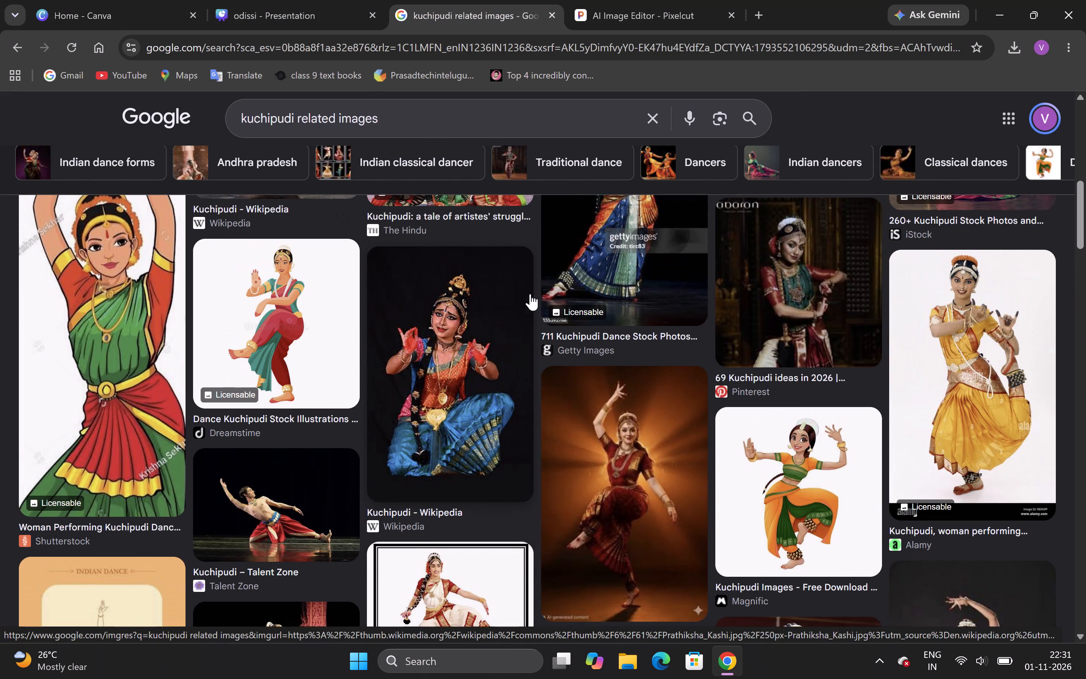
scroll(530, 294, "up", 8)
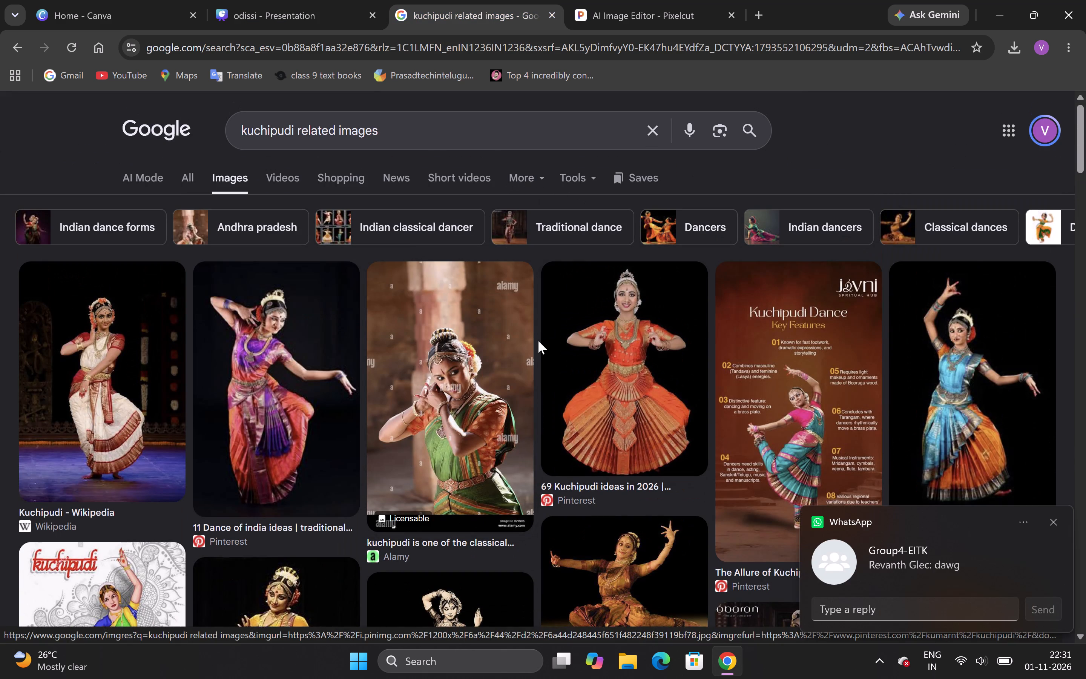
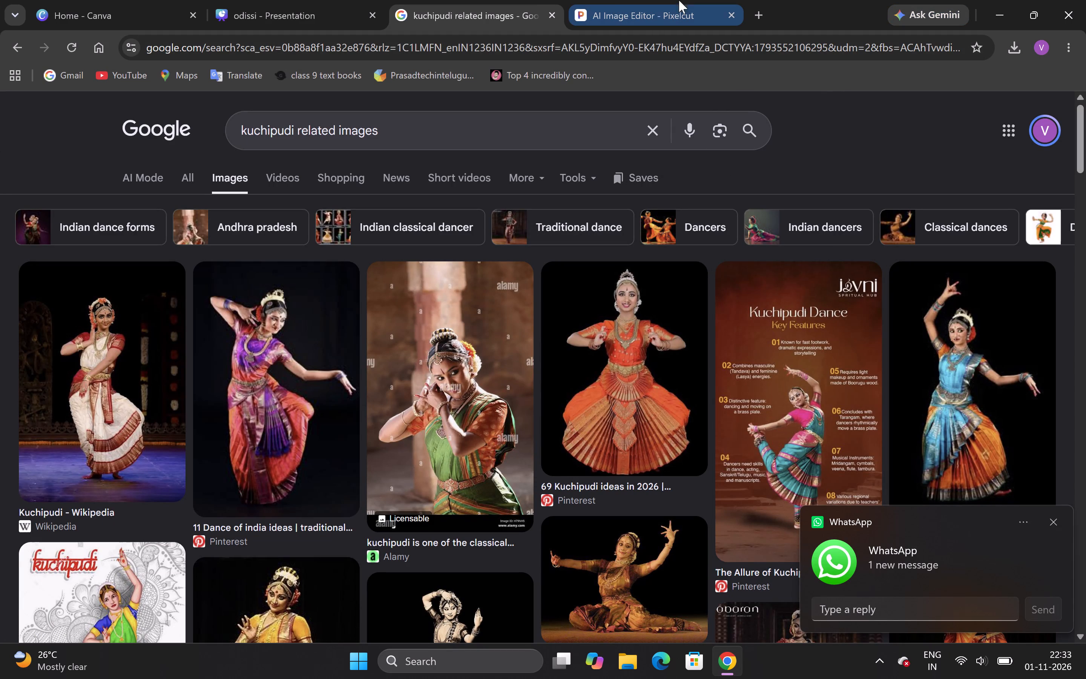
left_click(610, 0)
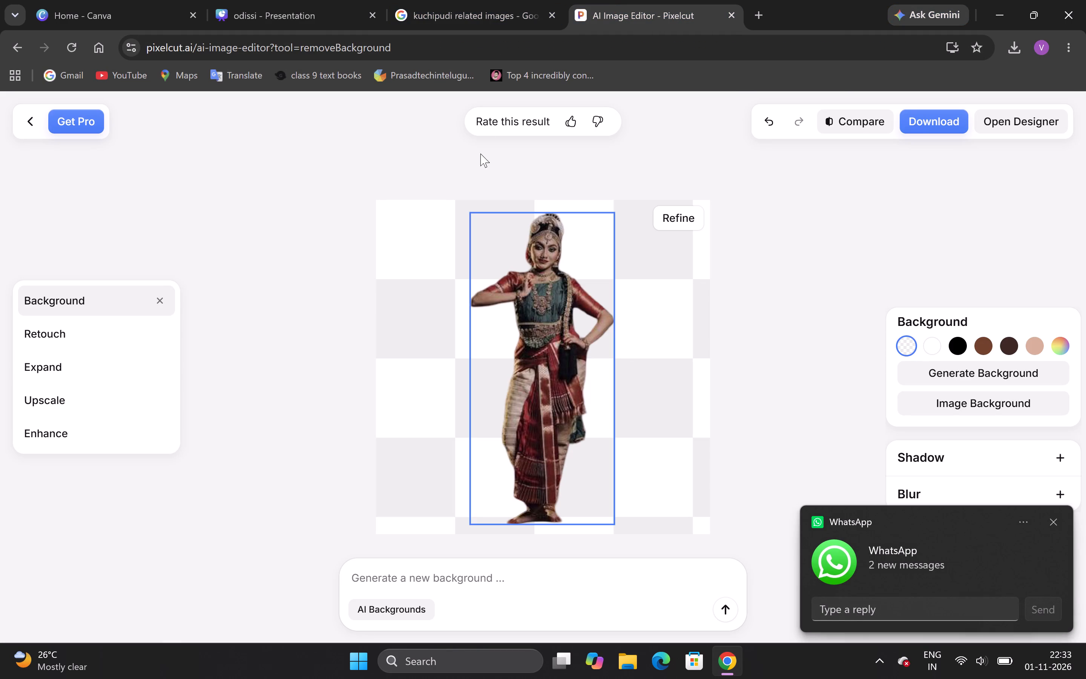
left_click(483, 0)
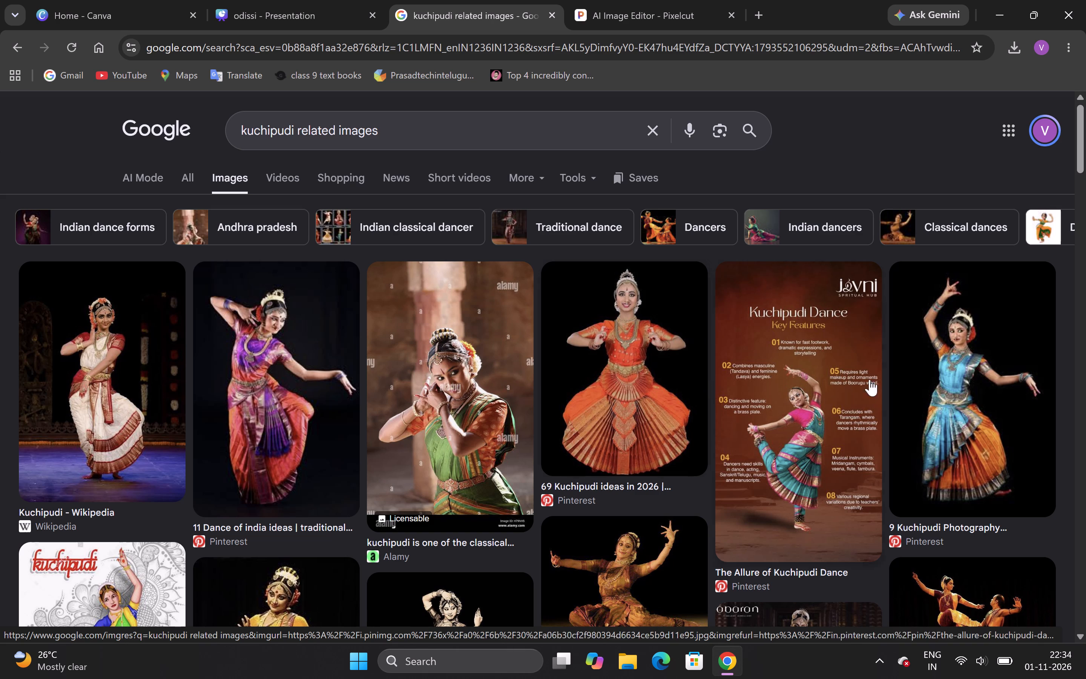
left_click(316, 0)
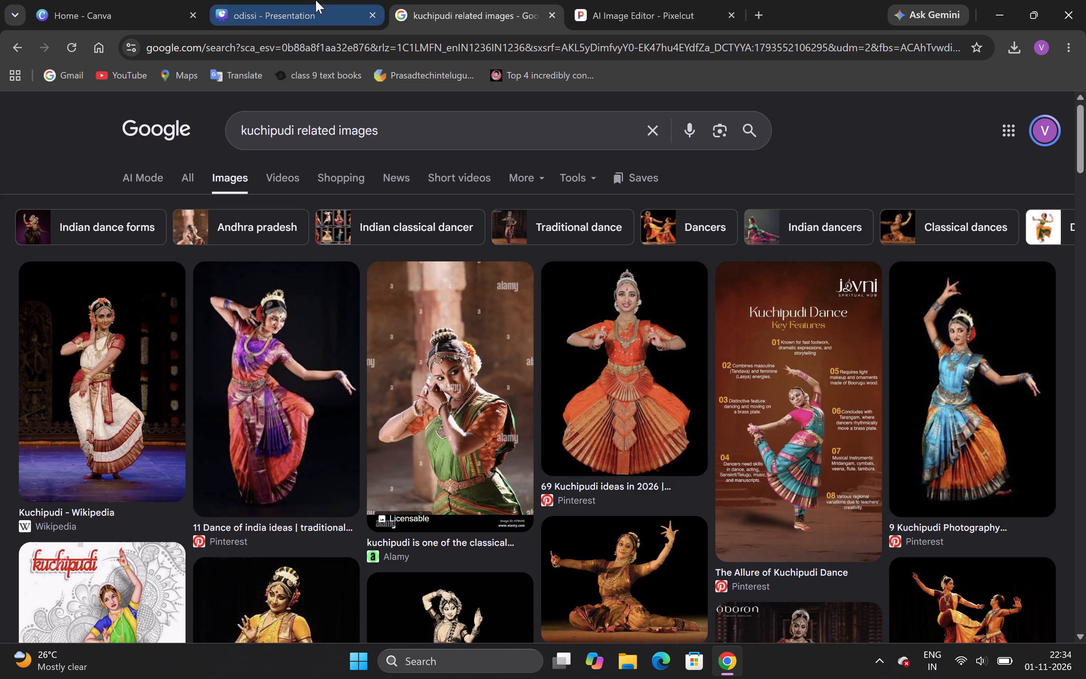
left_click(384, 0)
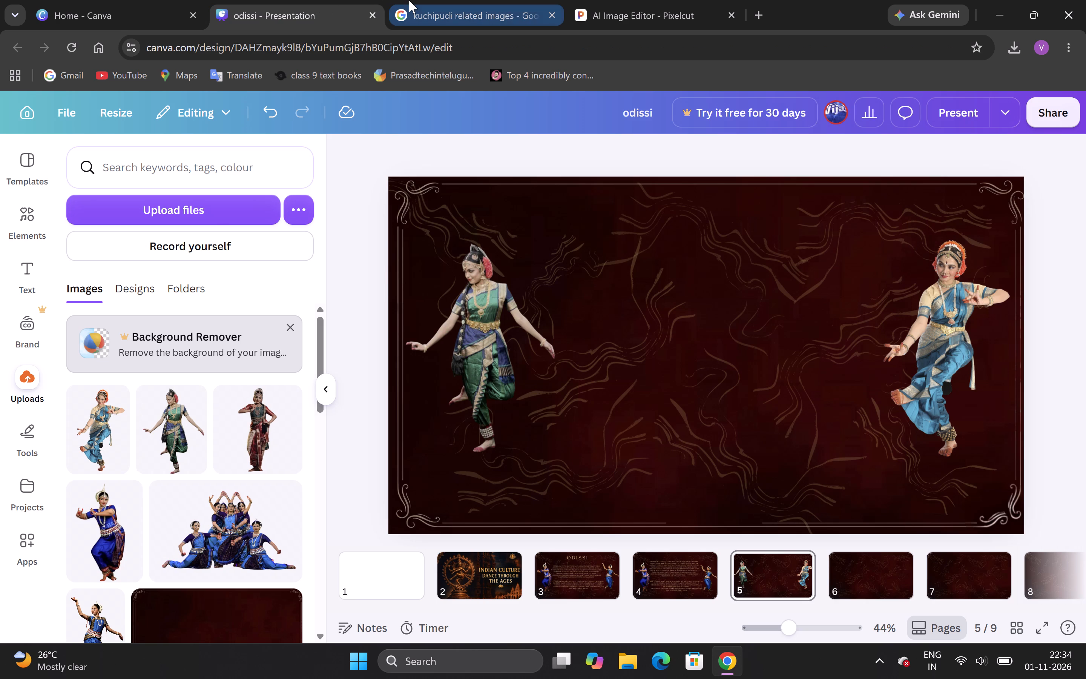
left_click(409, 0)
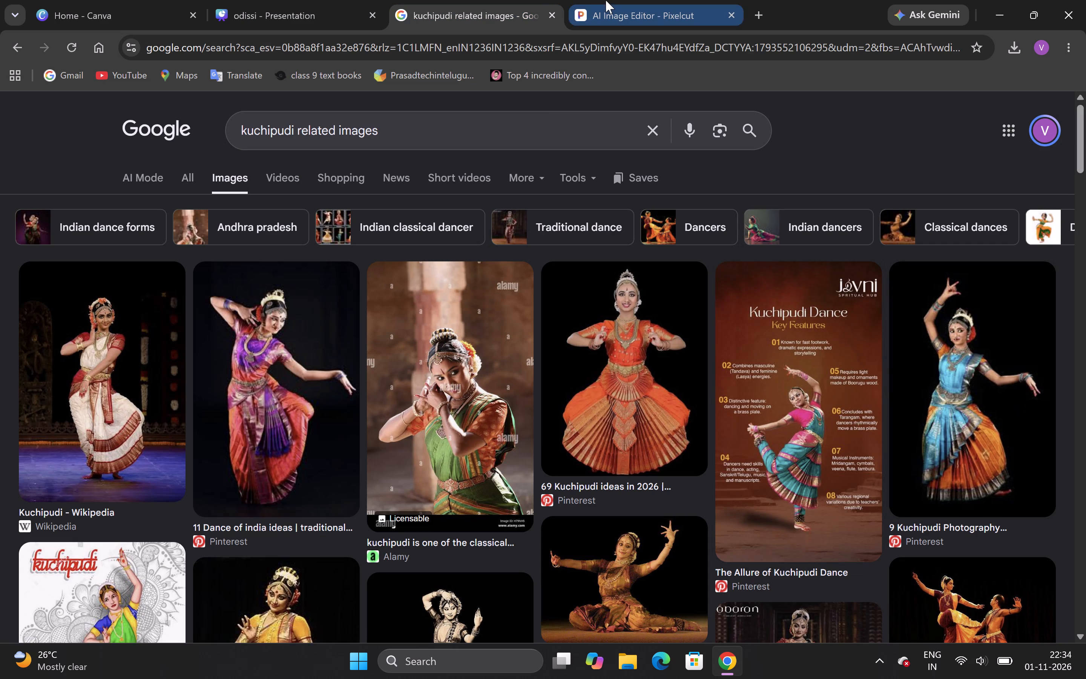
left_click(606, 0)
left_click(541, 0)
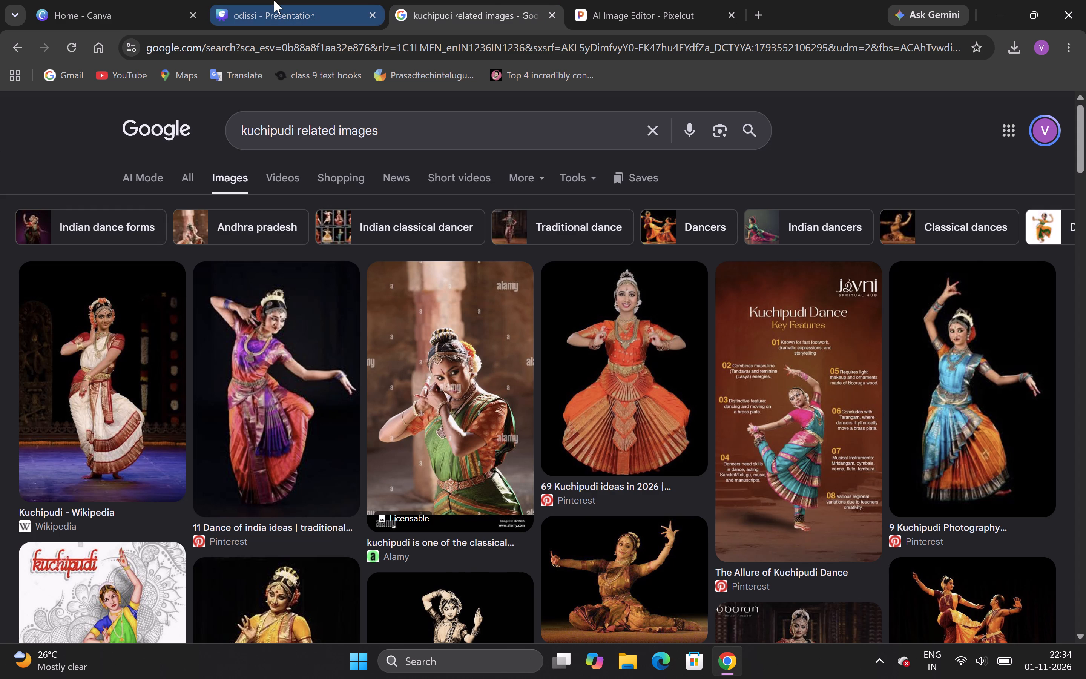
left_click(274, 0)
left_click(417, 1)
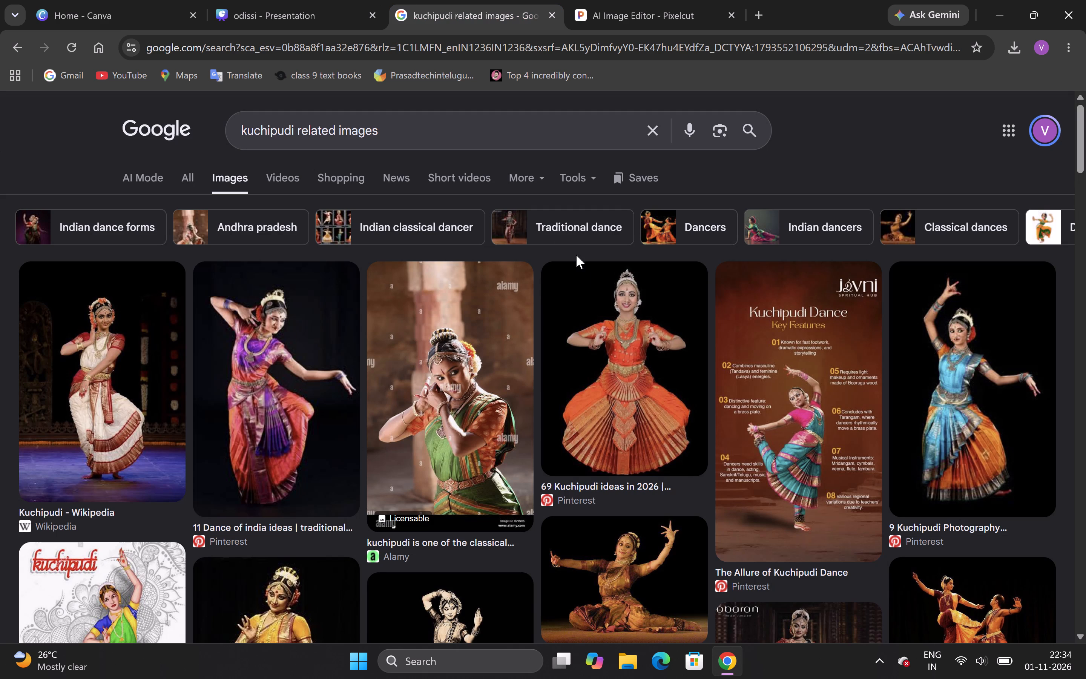
Look through the kuchipudi related images results again for further dancer photos, going well past the first rows.
scroll(553, 378, "down", 6)
scroll(553, 378, "up", 12)
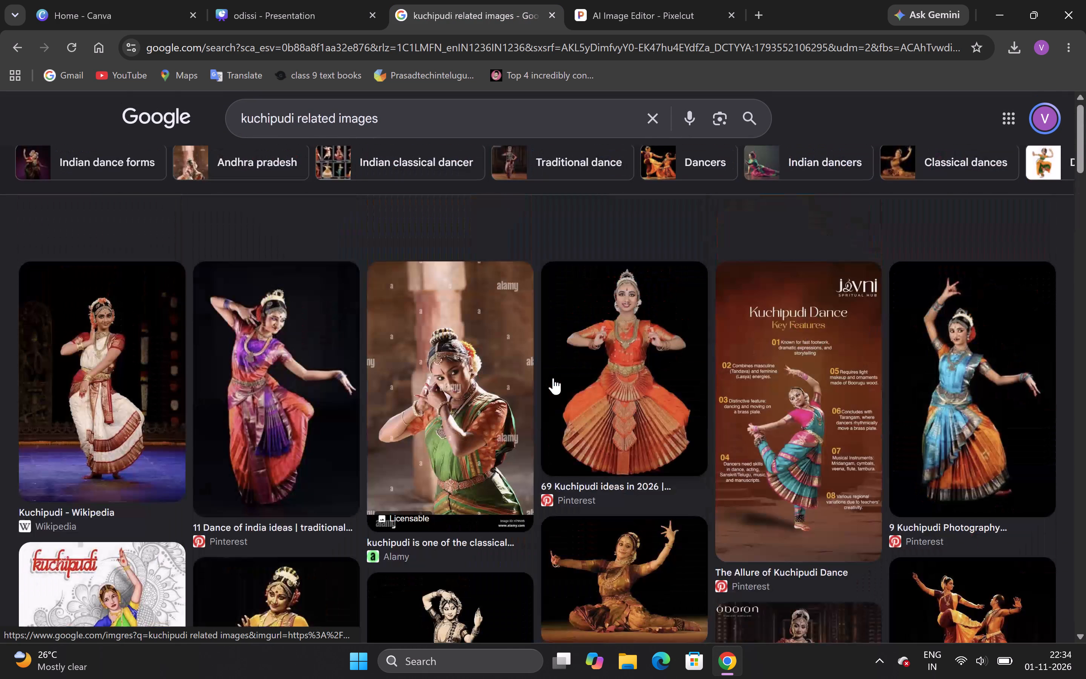
scroll(553, 378, "down", 7)
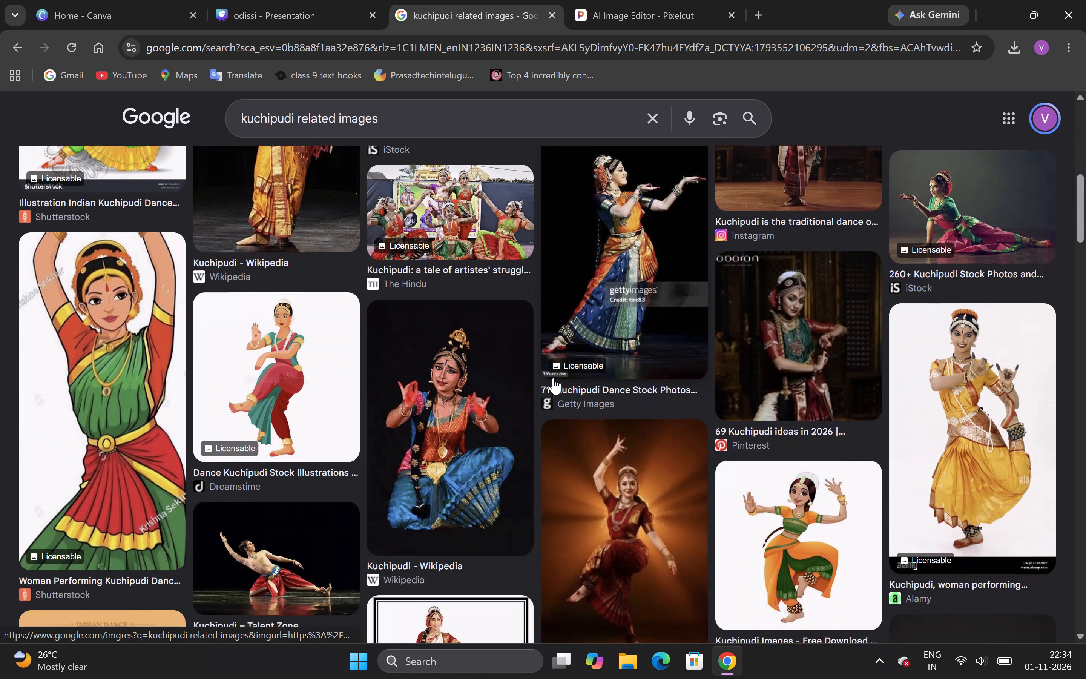
scroll(553, 378, "down", 5)
scroll(553, 378, "right", 2)
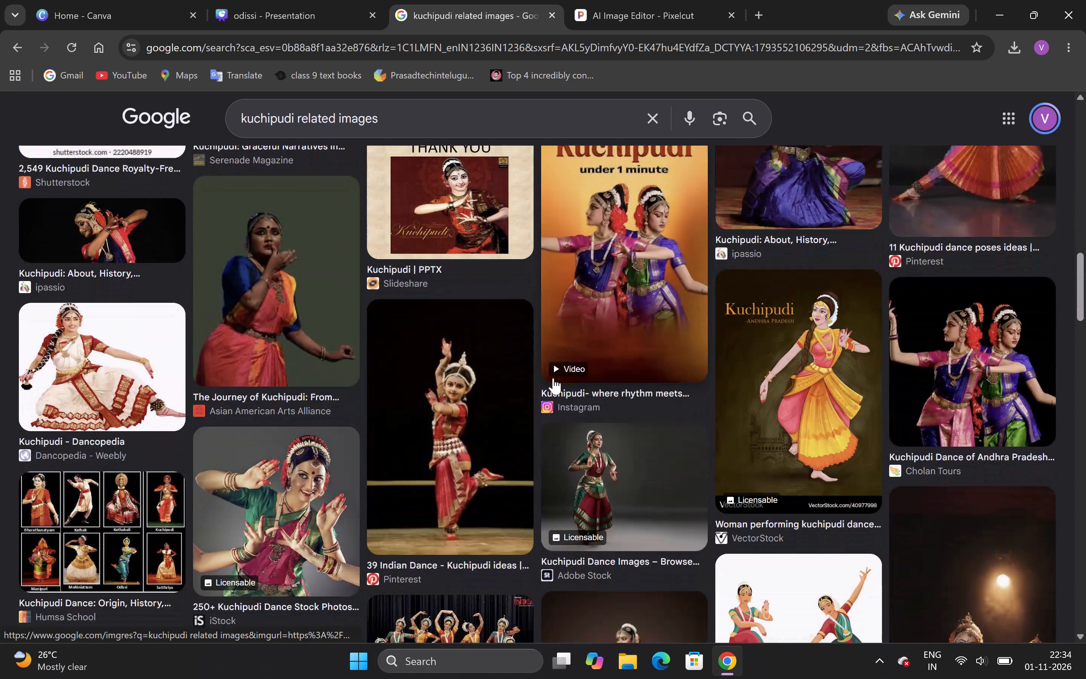
Continue through the lower rows of the kuchipudi related images results, examining them for another dancer photo suited to the Kuchipudi page.
scroll(553, 378, "right", 6)
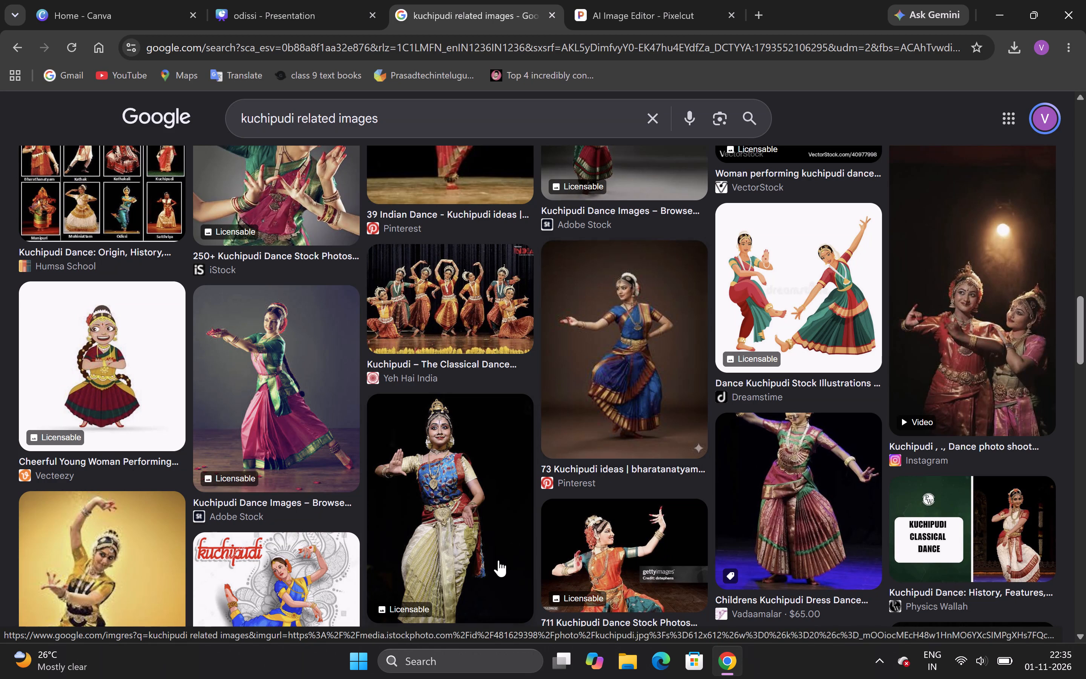
scroll(894, 418, "down", 4)
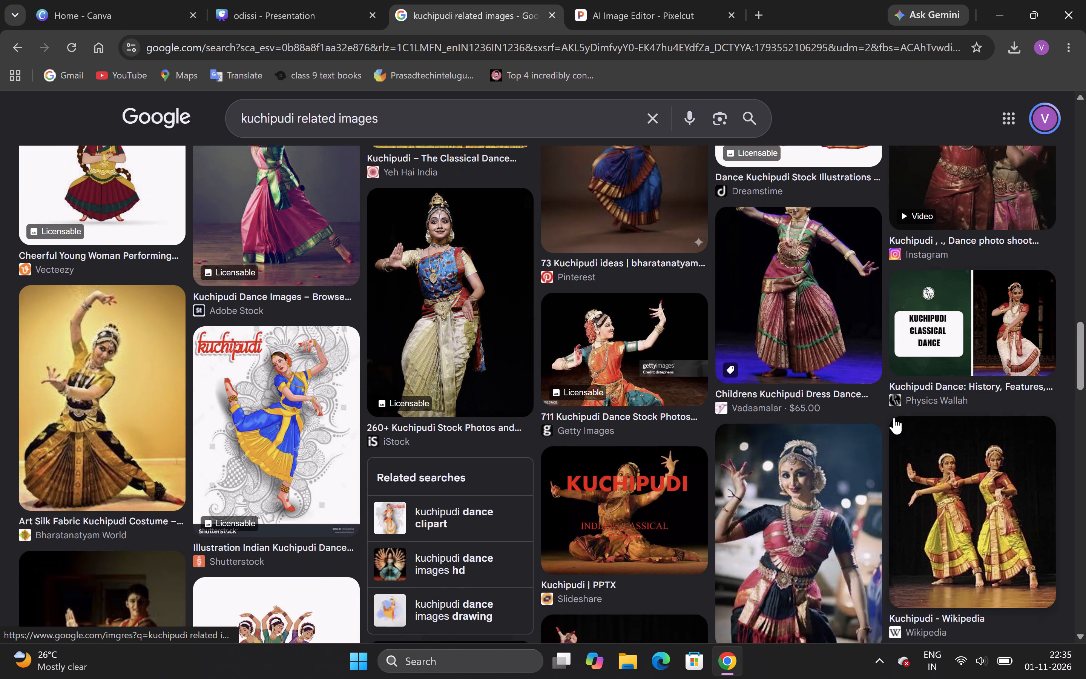
scroll(894, 418, "down", 8)
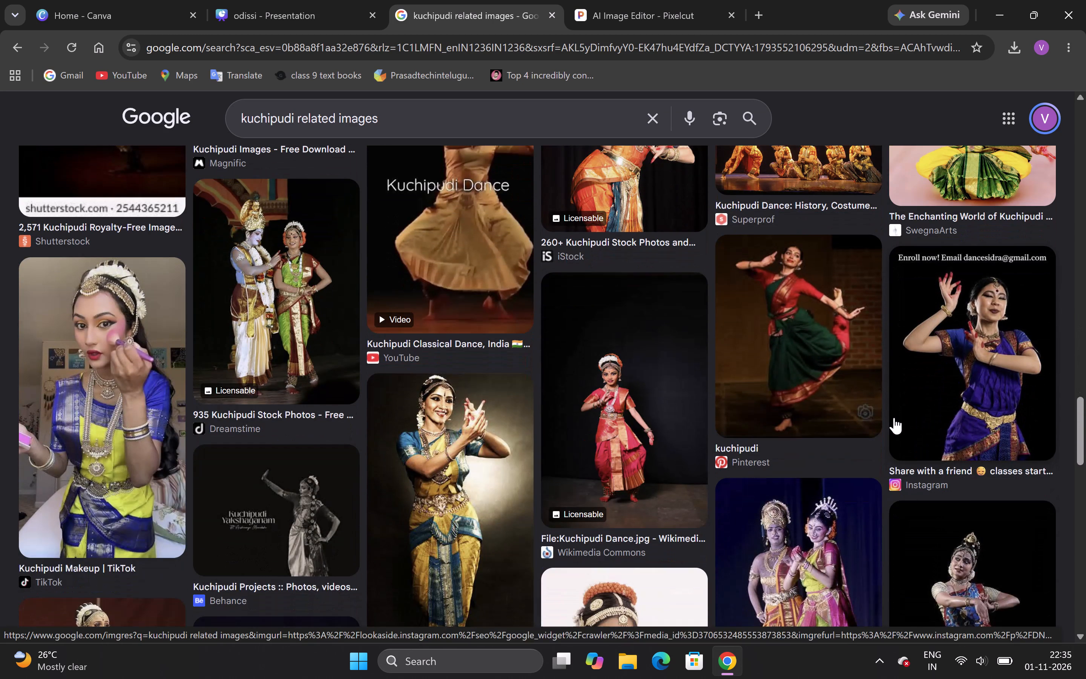
scroll(894, 418, "down", 3)
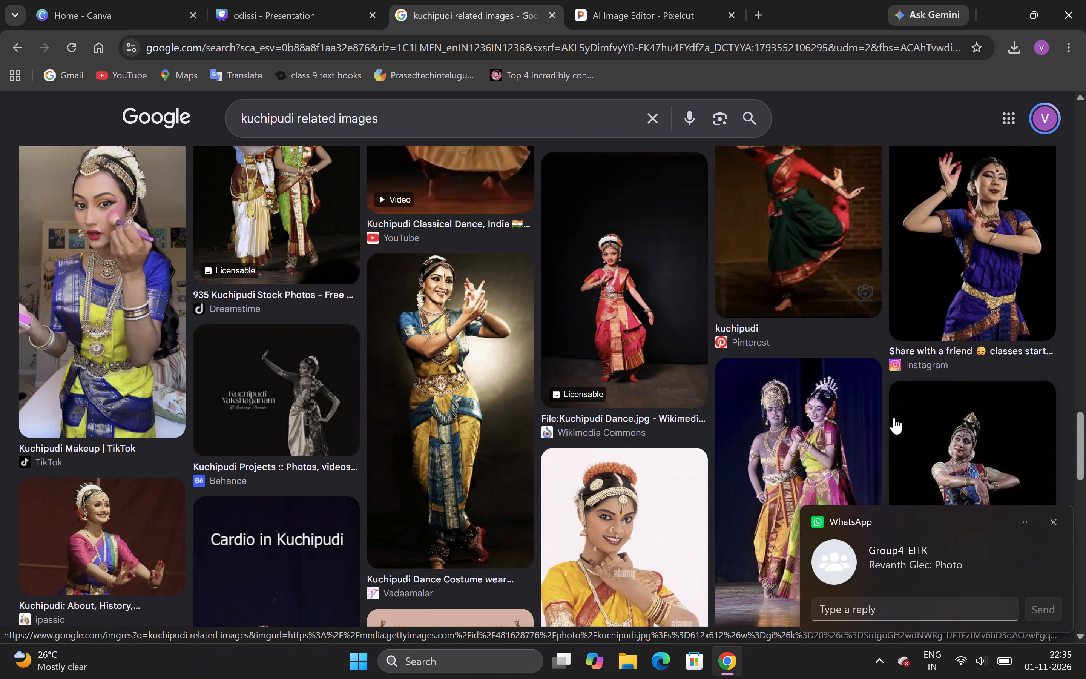
scroll(894, 418, "down", 3)
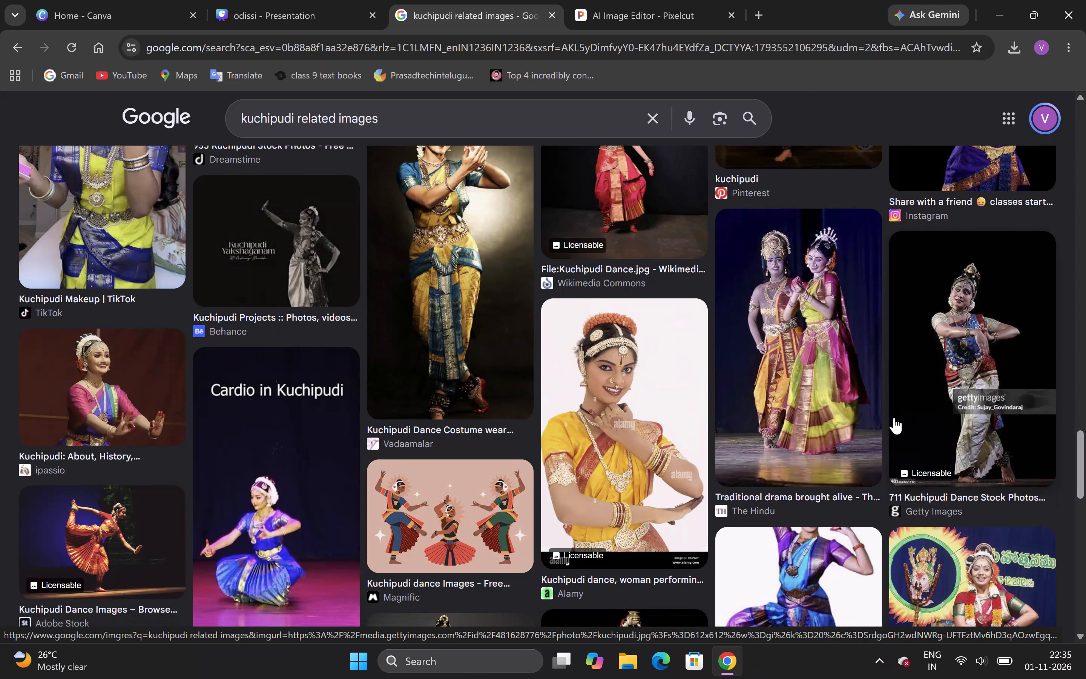
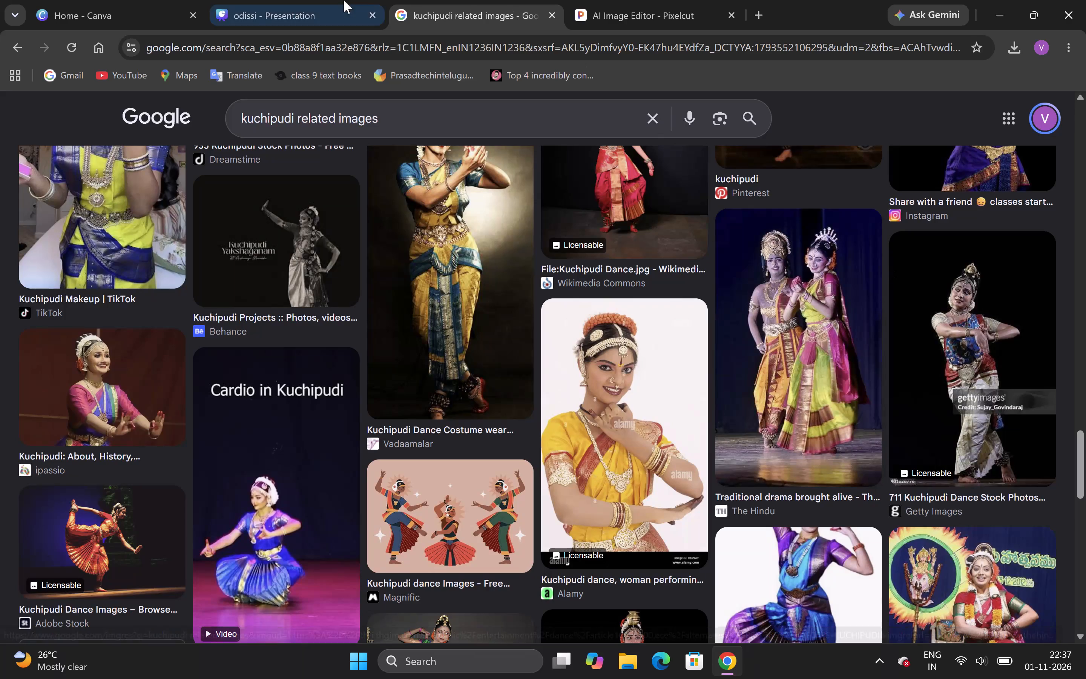
Switch from the kuchipudi image results back to the odissi presentation in Canva.
left_click(302, 0)
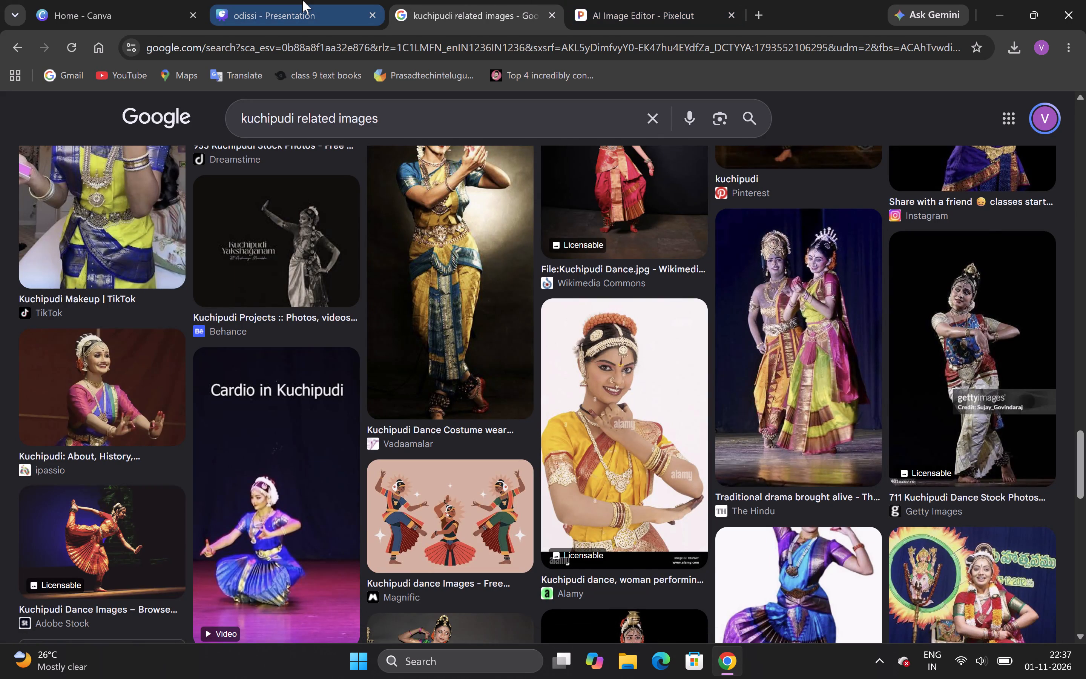
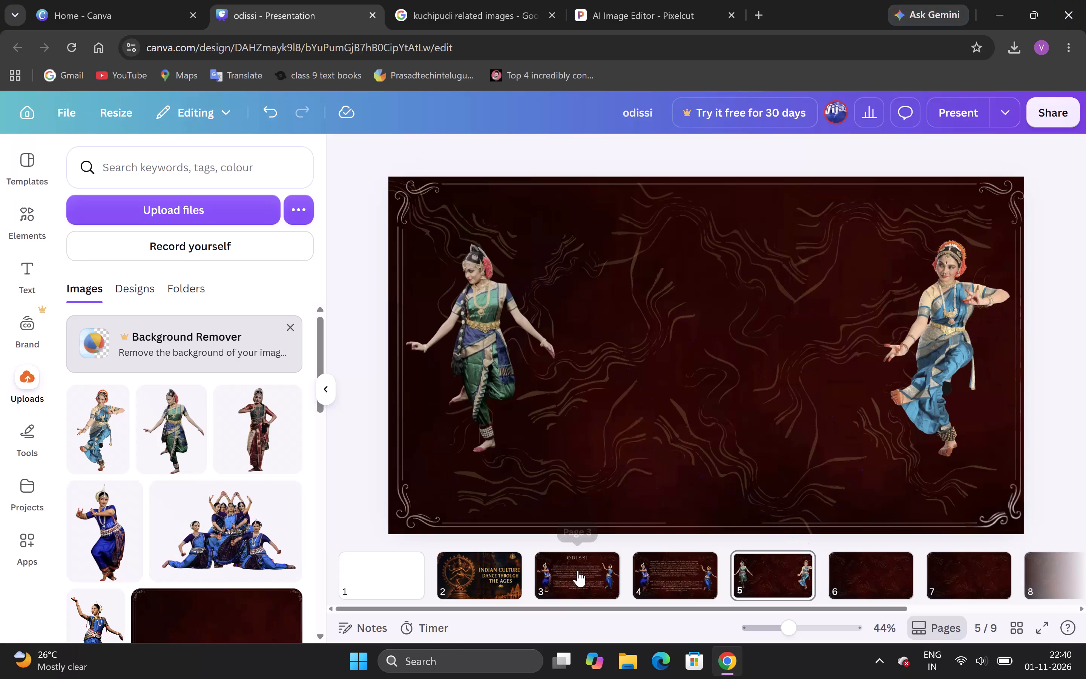
Open page 3, the page with the Odissi heading and introduction text.
left_click(578, 570)
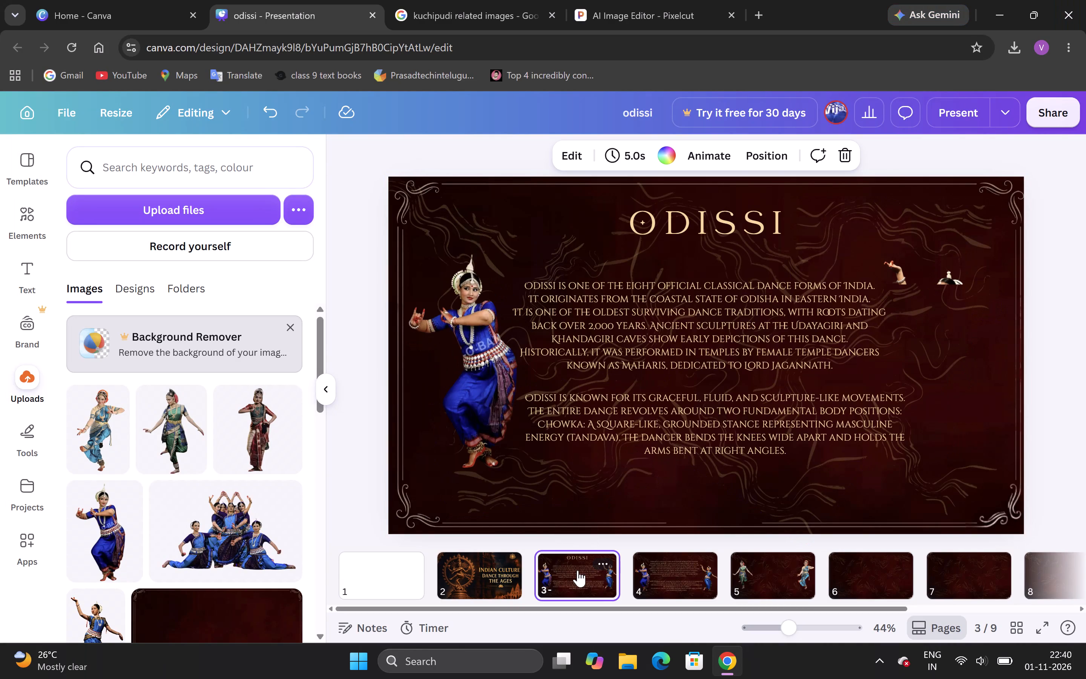
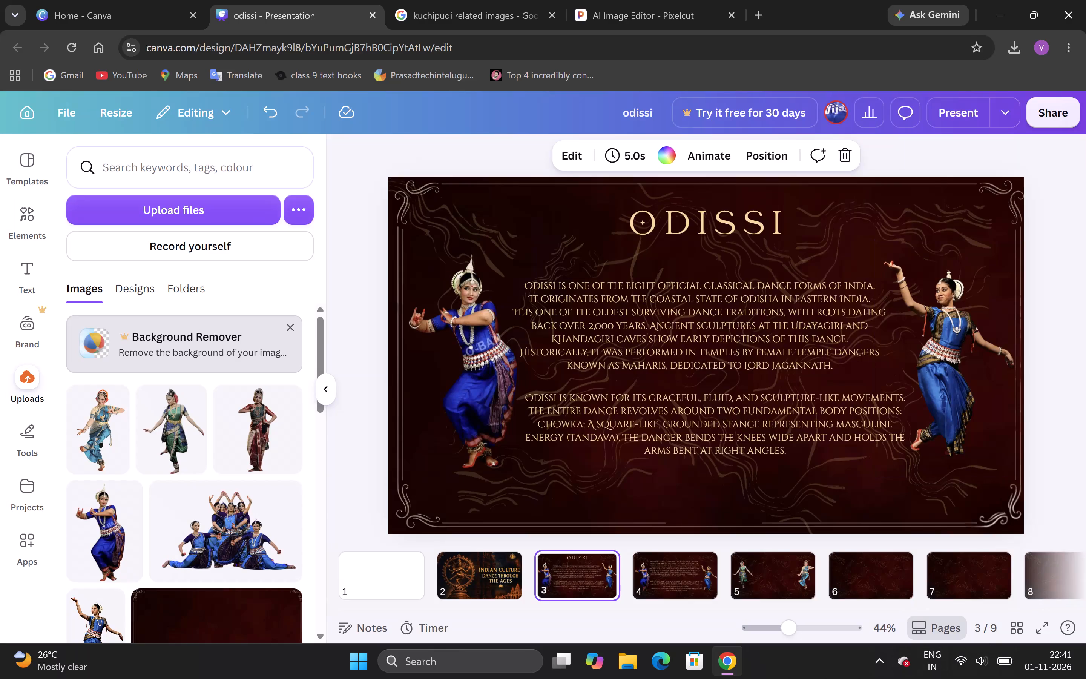
Open page 5, the page with two dancer cutouts and no text.
left_click(793, 582)
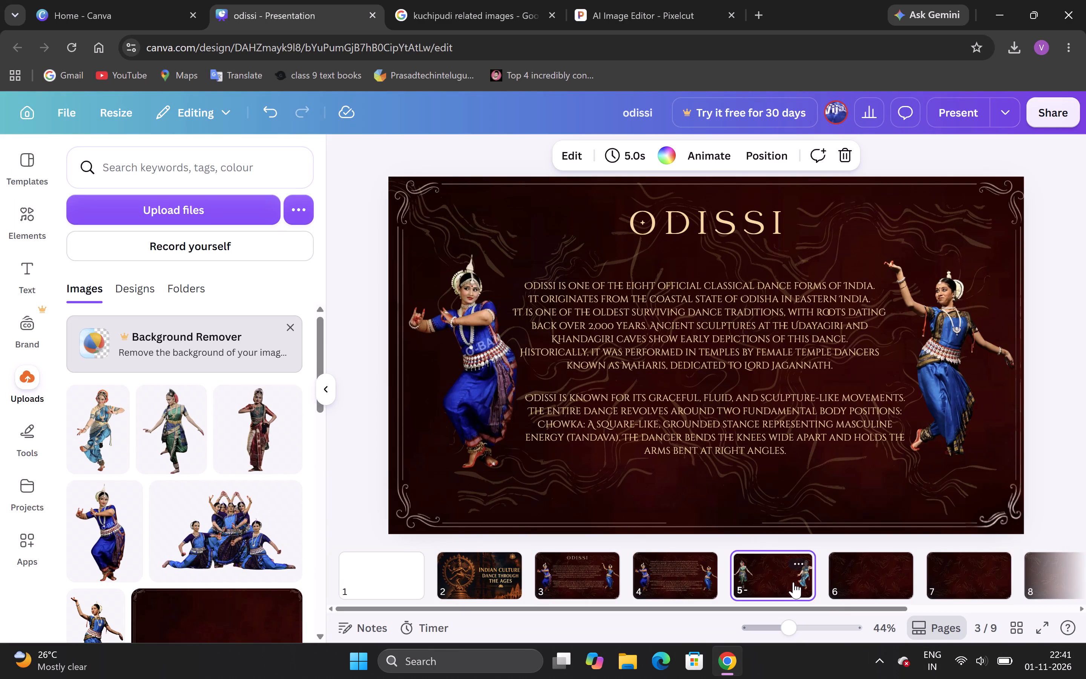
Switch to the Google image results for Kuchipudi and preview the Pinterest photo of the dancer in a blue costume on a brown backdrop.
left_click(484, 0)
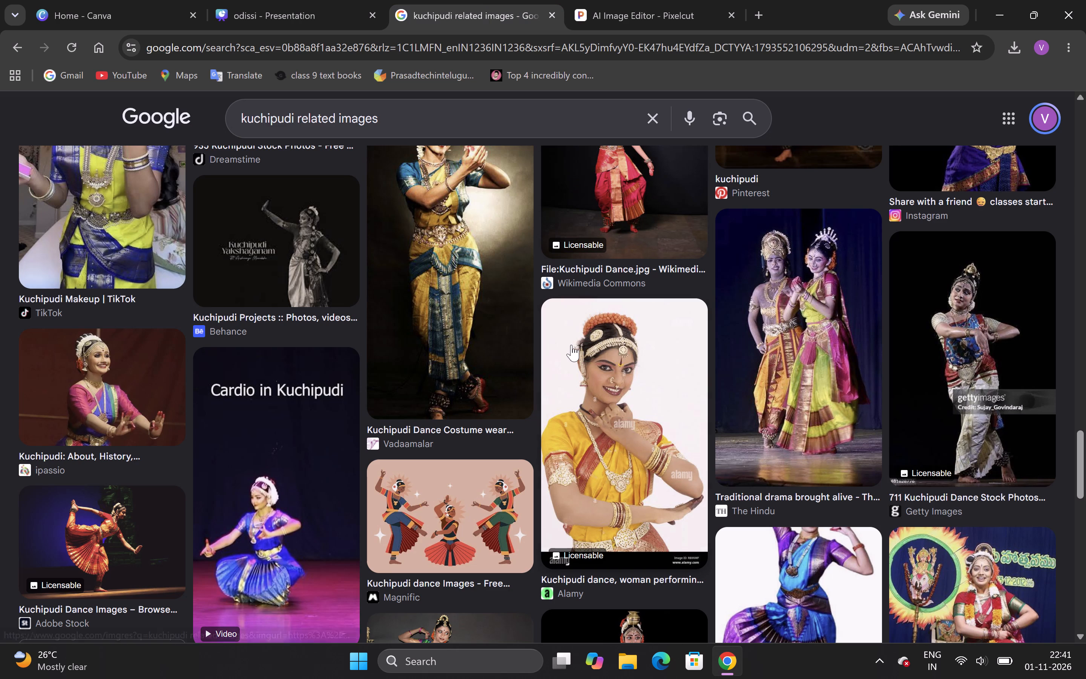
scroll(571, 345, "down", 4)
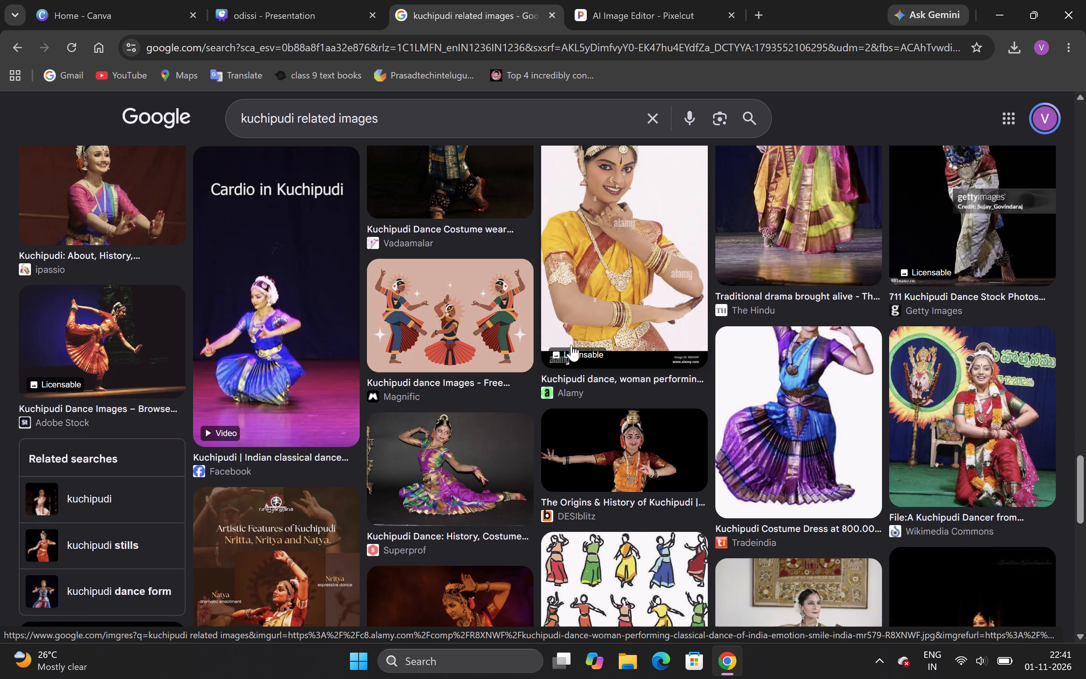
scroll(571, 345, "up", 10)
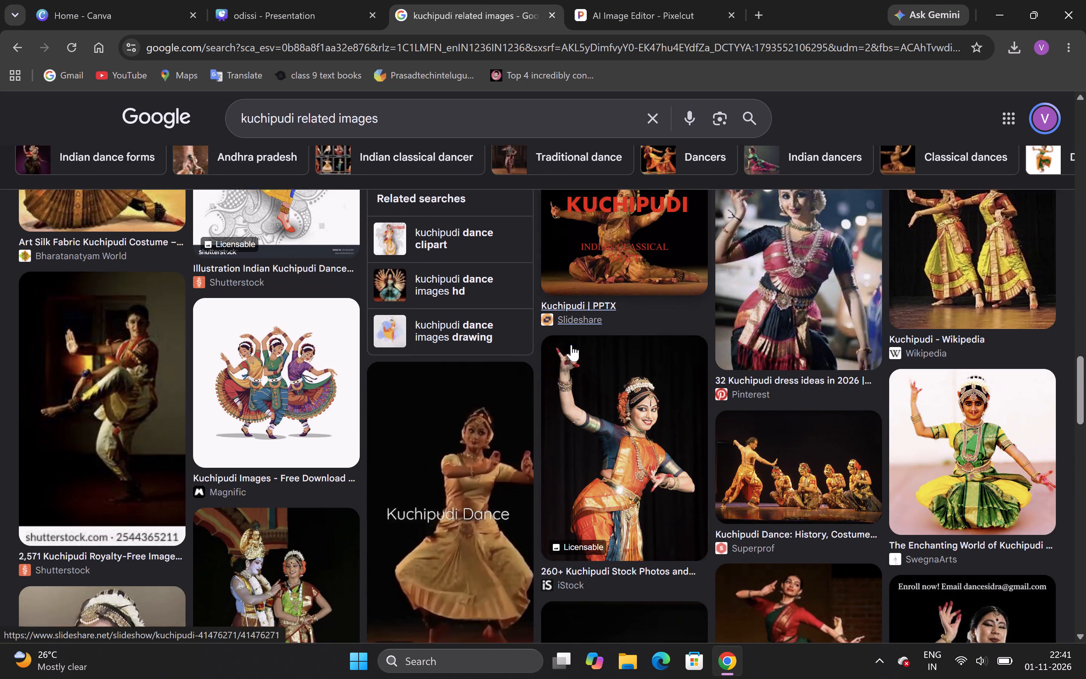
scroll(571, 345, "up", 6)
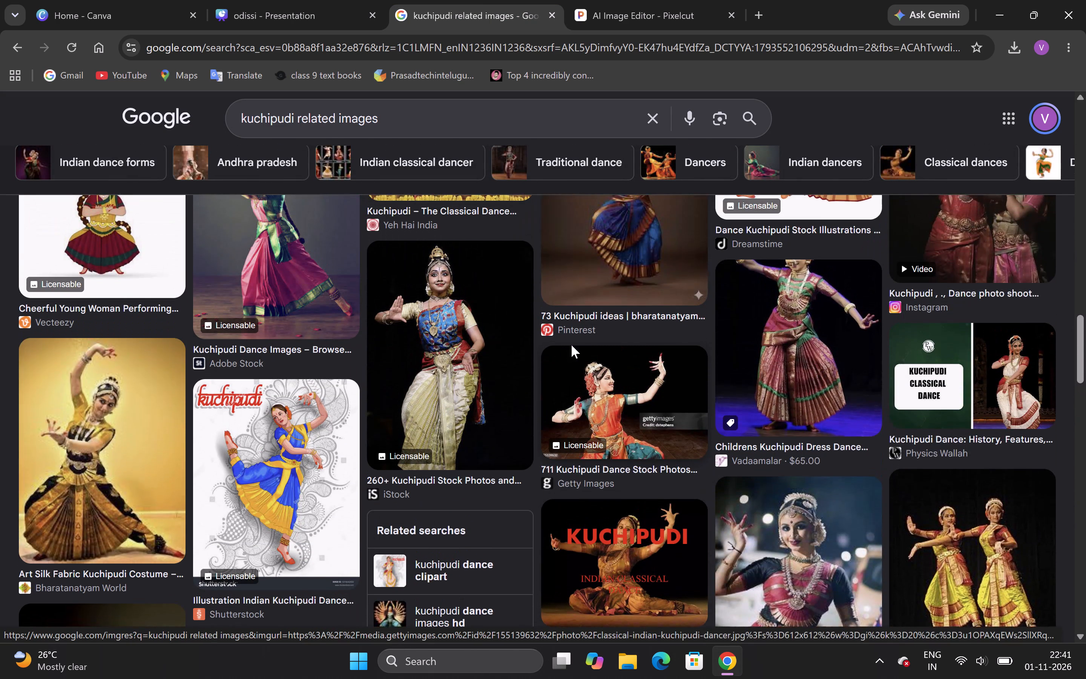
scroll(571, 345, "up", 4)
scroll(571, 345, "down", 1)
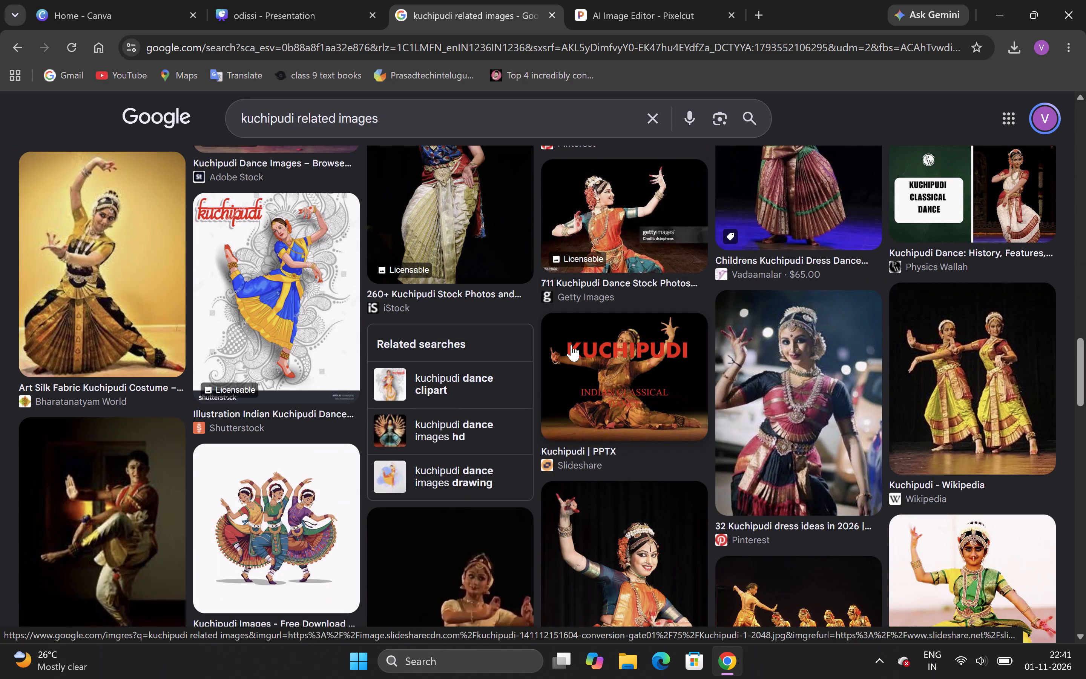
scroll(571, 345, "up", 5)
left_click(571, 345)
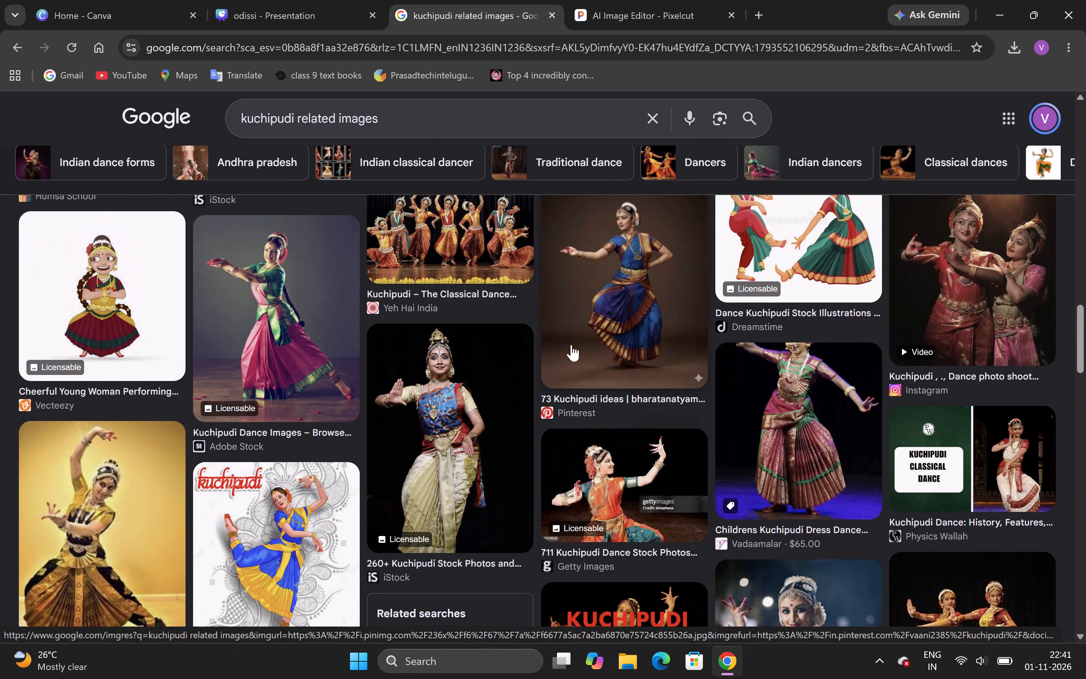
From the related images, preview the Vecteezy photo of a dancer in blue and green lunging on a wooden floor.
scroll(571, 345, "down", 1)
scroll(728, 457, "down", 1)
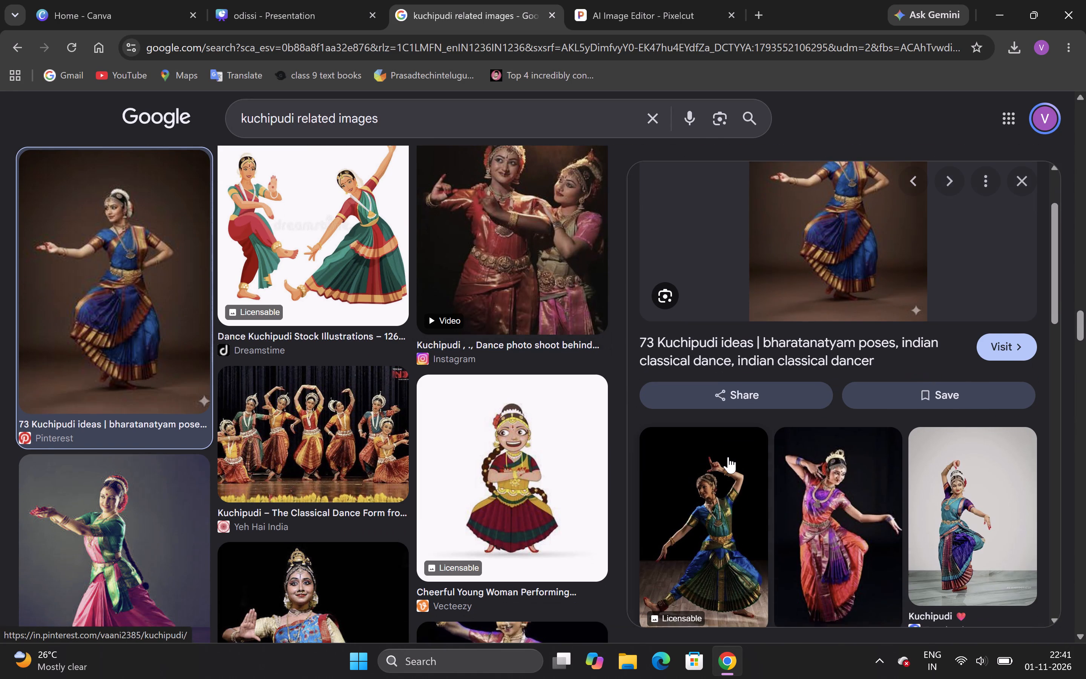
scroll(728, 457, "down", 1)
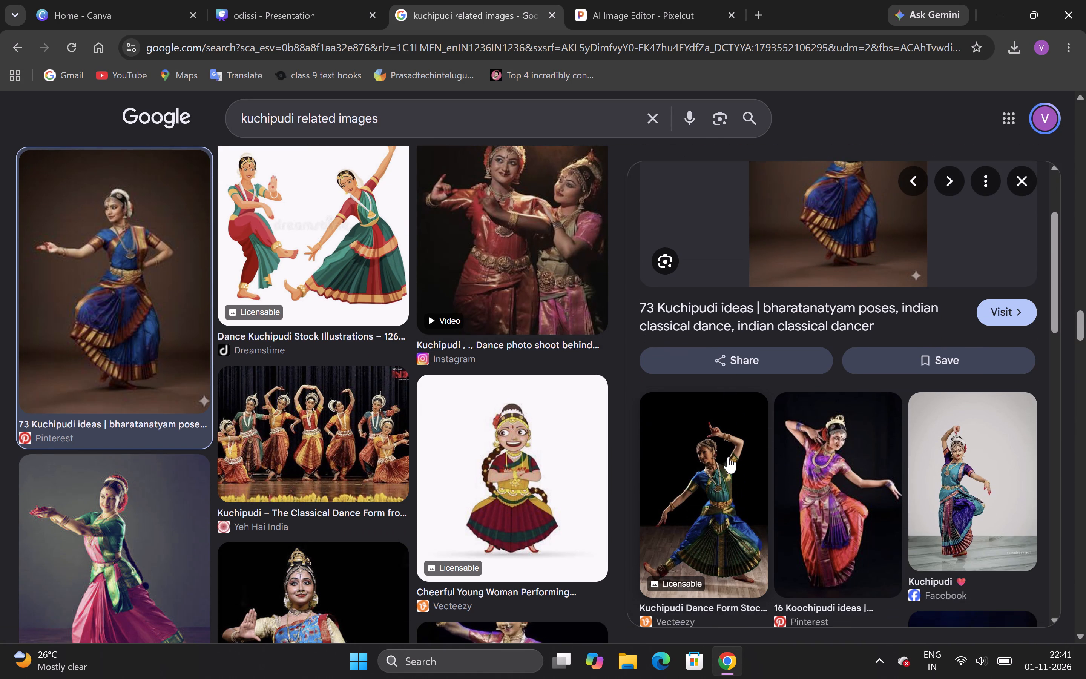
scroll(728, 457, "down", 1)
left_click(728, 457)
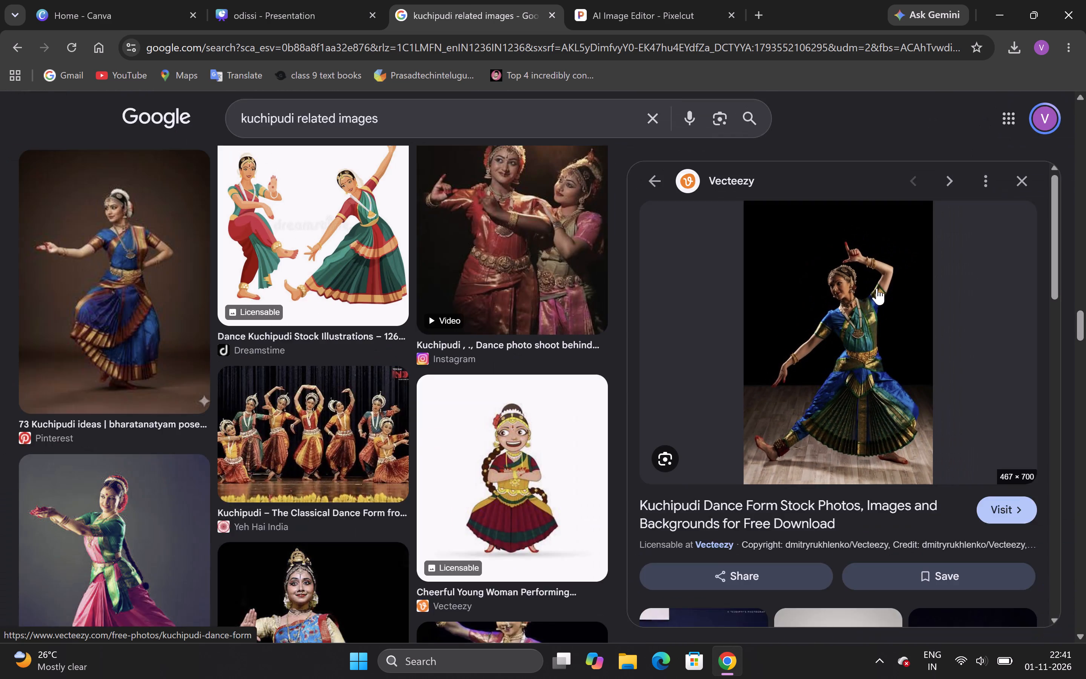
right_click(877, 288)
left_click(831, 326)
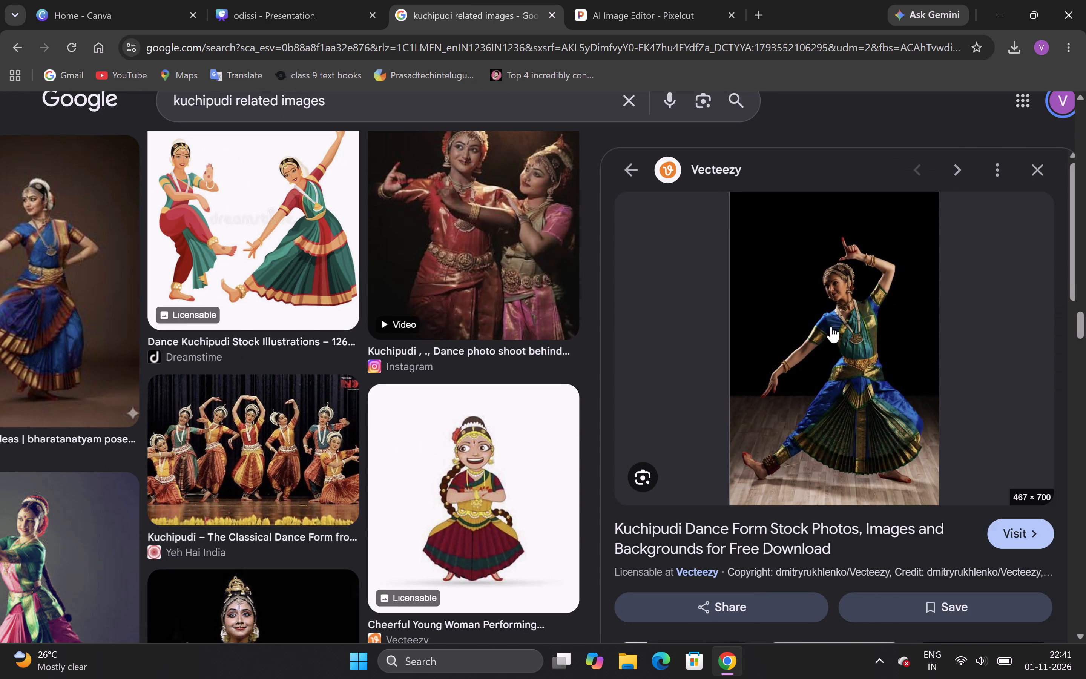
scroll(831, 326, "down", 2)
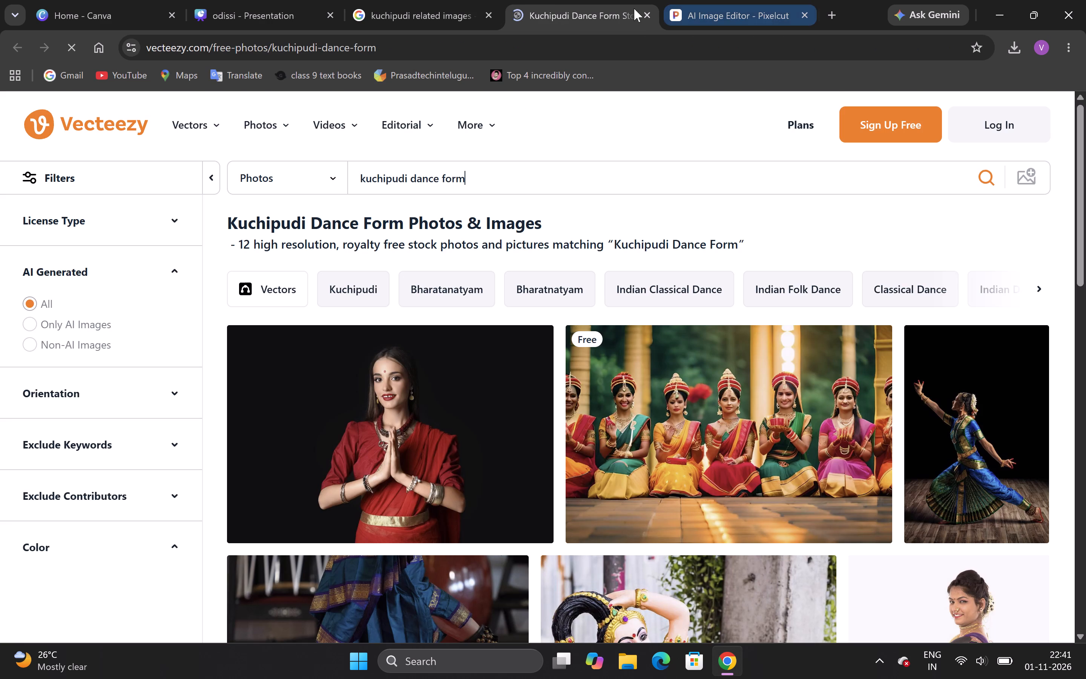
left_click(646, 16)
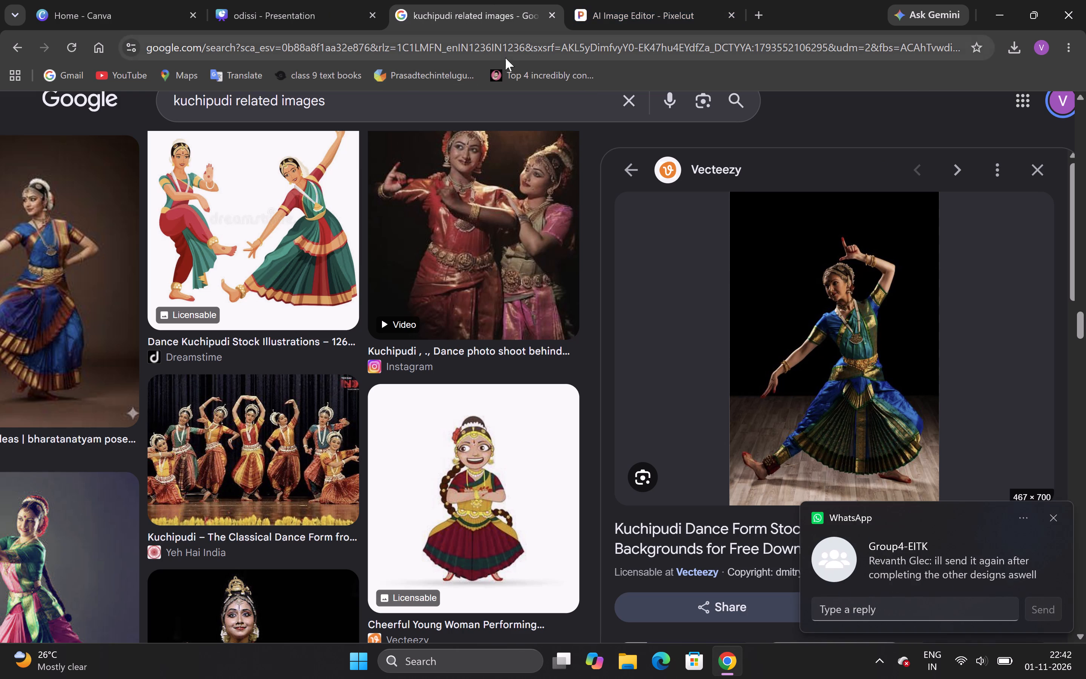
Look through the images related to the Vecteezy photo for a suitable Kuchipudi dancer picture.
scroll(735, 423, "down", 1)
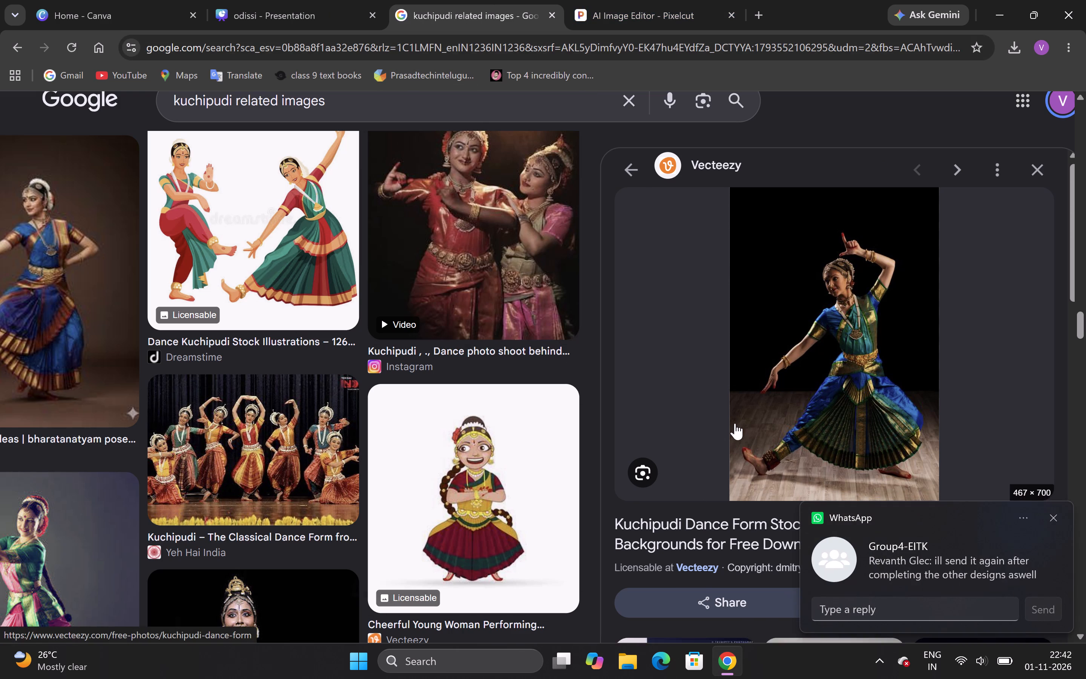
scroll(735, 423, "down", 1)
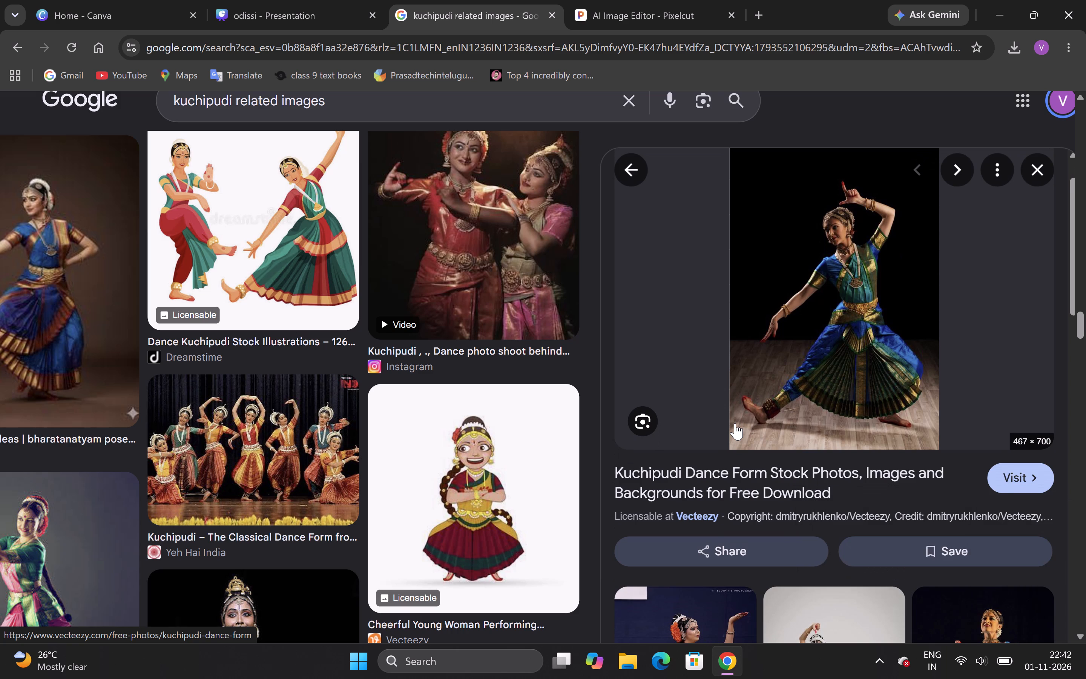
scroll(735, 423, "down", 2)
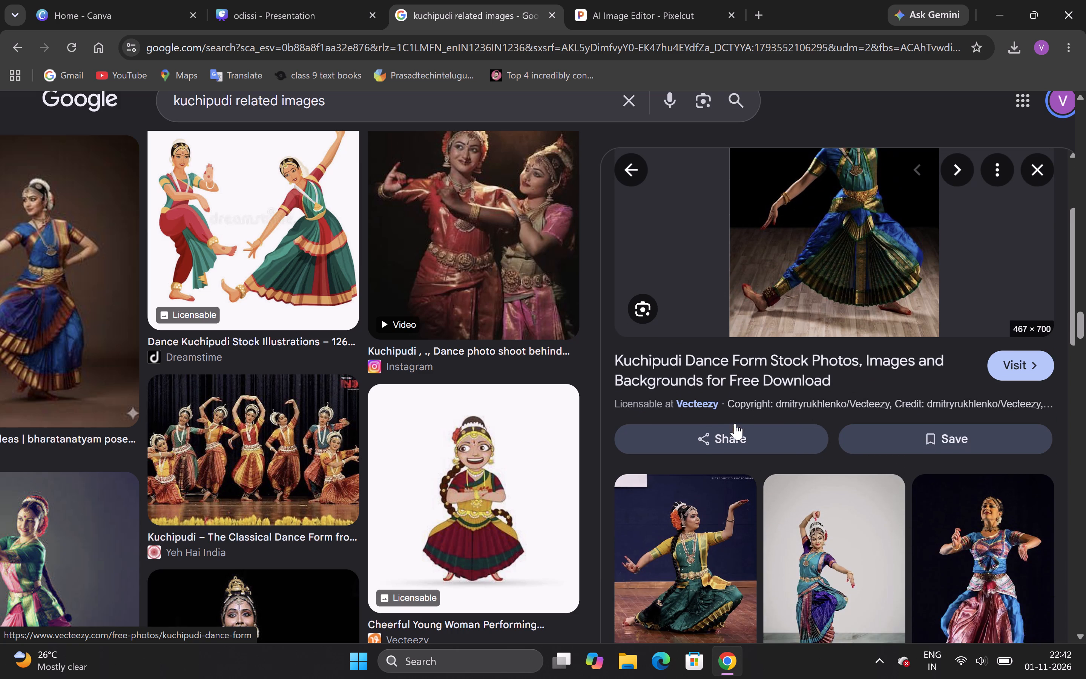
scroll(735, 423, "down", 1)
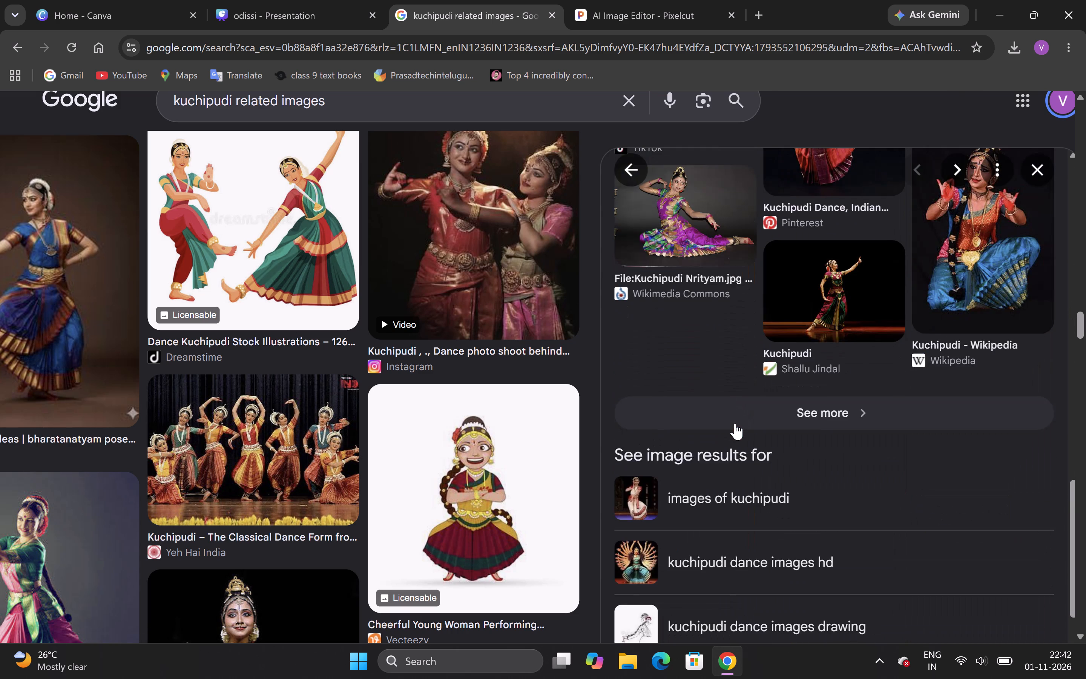
scroll(735, 423, "down", 1)
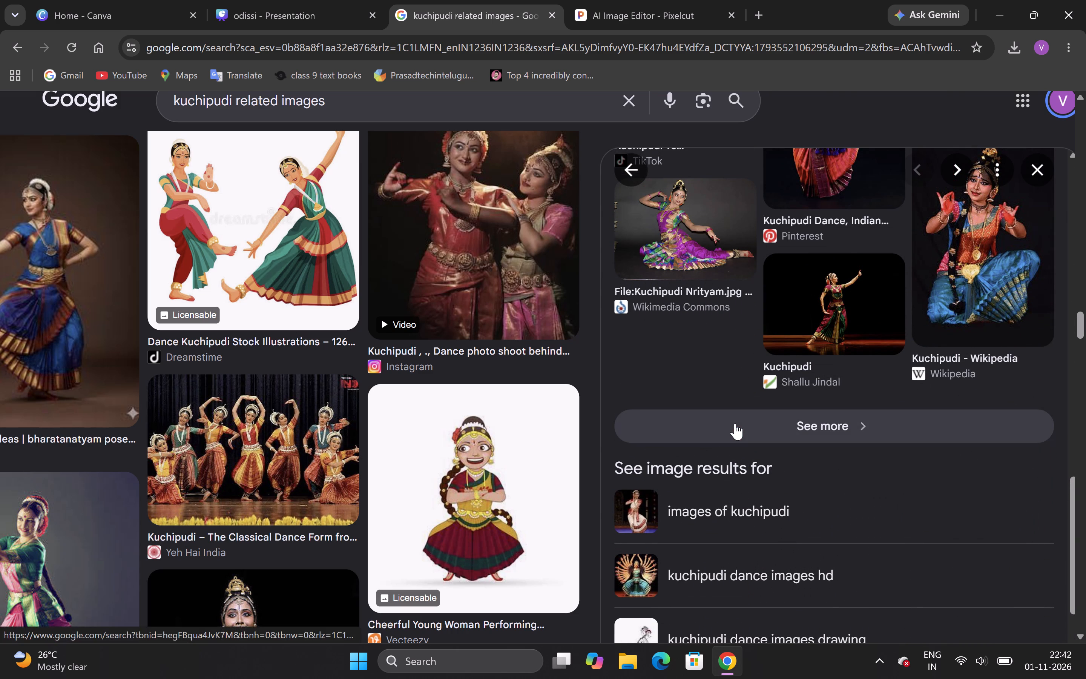
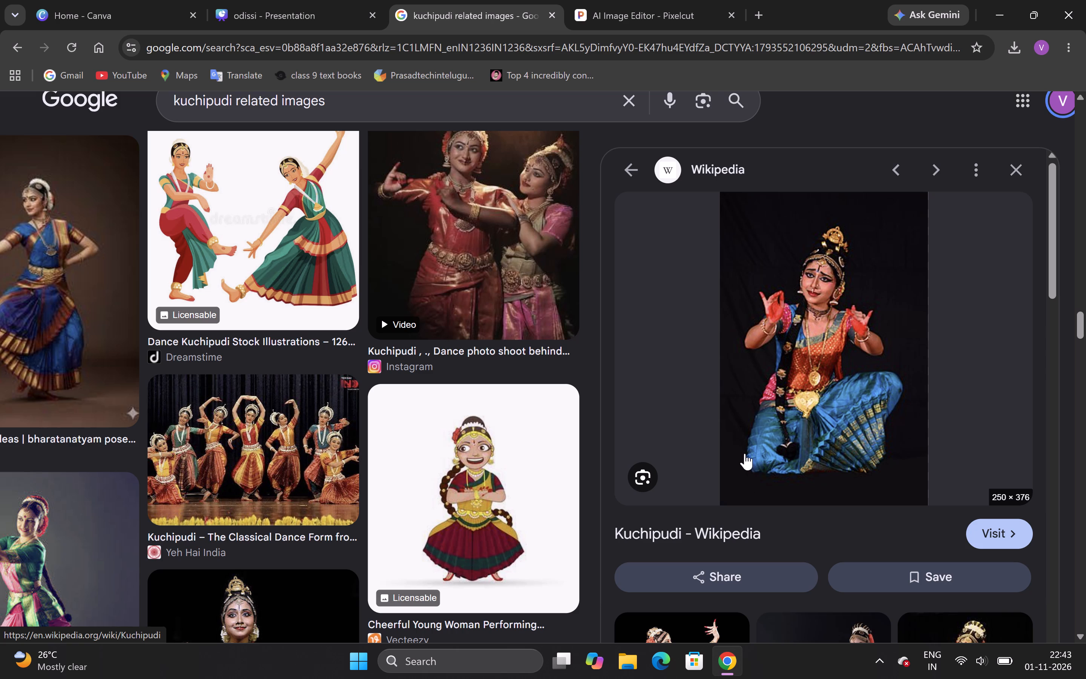
Look through the Kuchipudi image results for a dancer photo that suits page 5 of the odissi presentation.
scroll(394, 423, "down", 1)
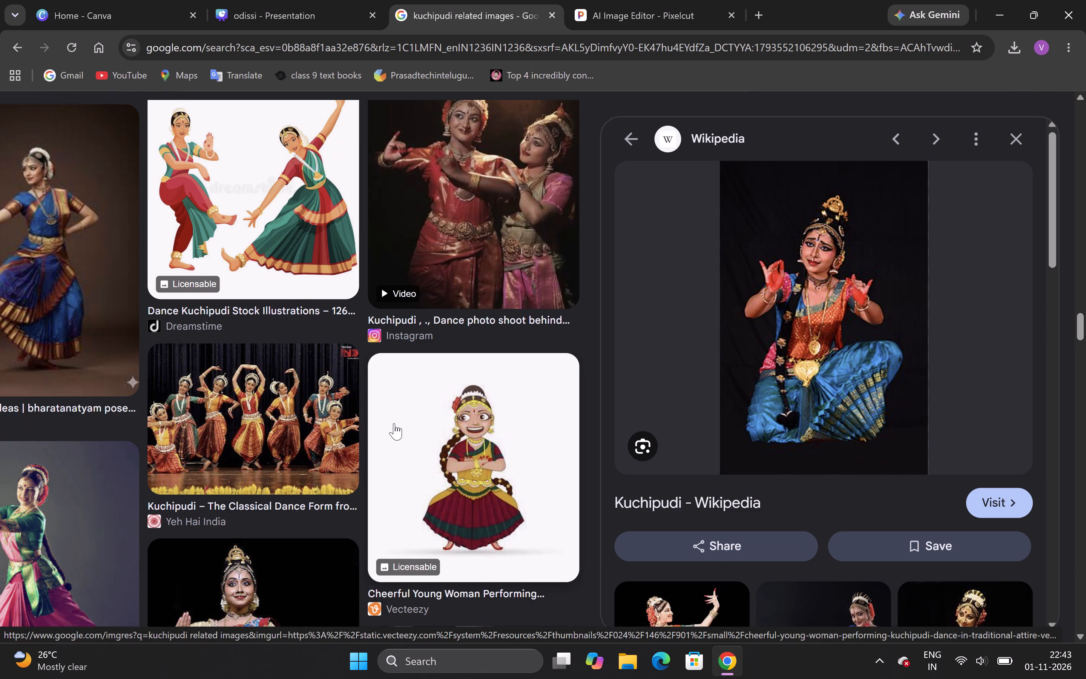
scroll(394, 423, "down", 2)
scroll(394, 423, "up", 2)
scroll(354, 533, "up", 1)
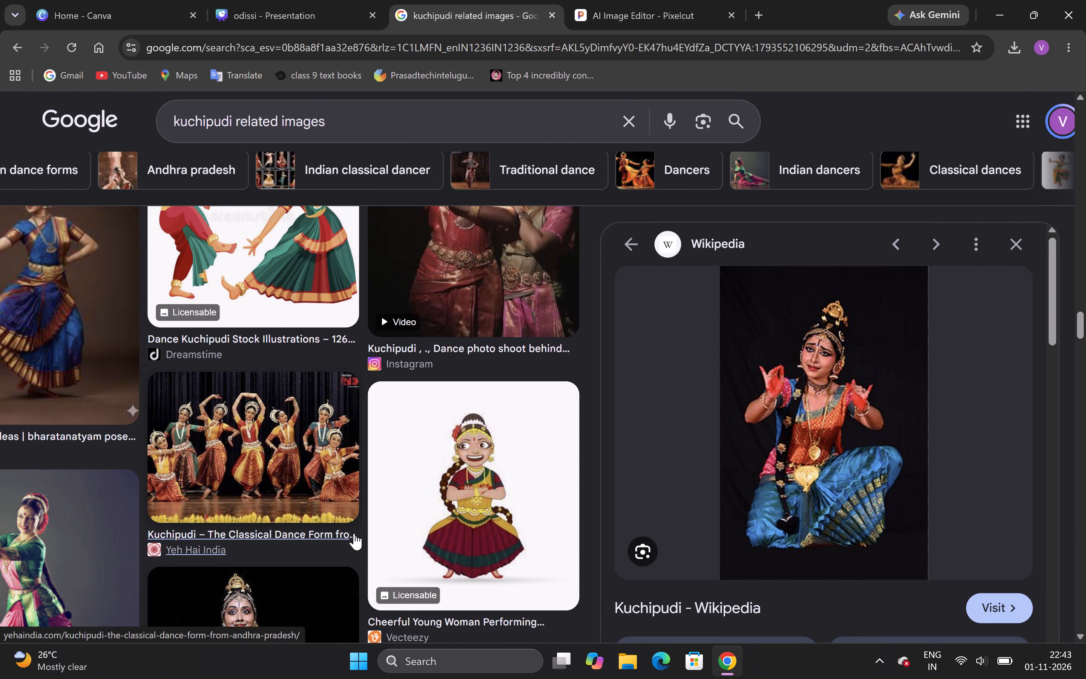
scroll(354, 533, "right", 5)
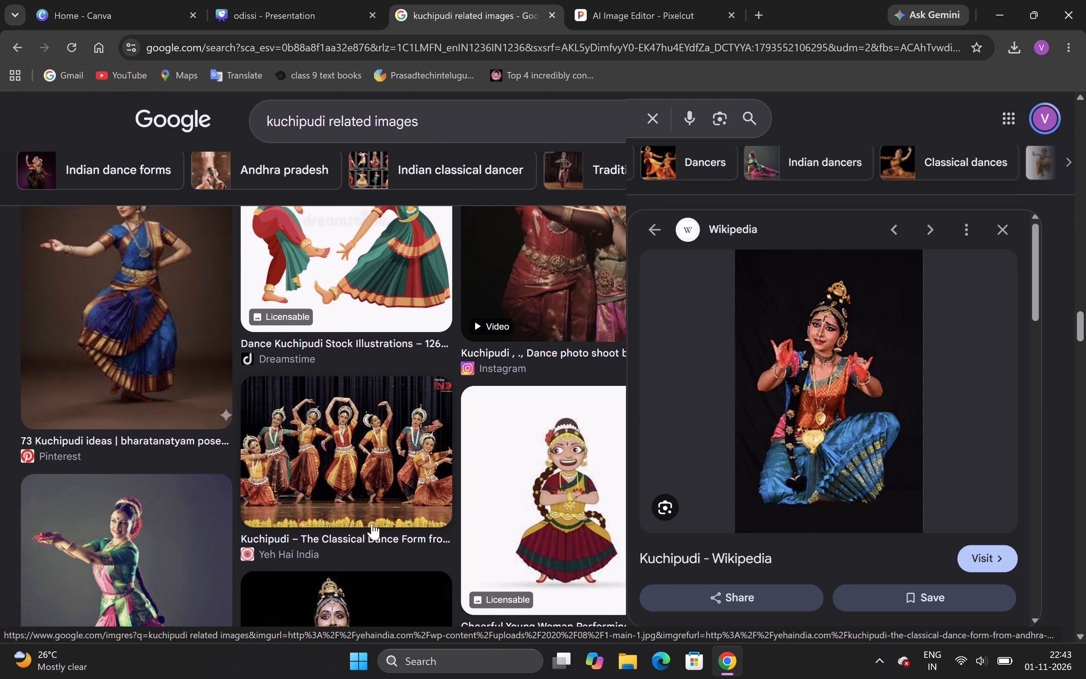
scroll(372, 523, "up", 3)
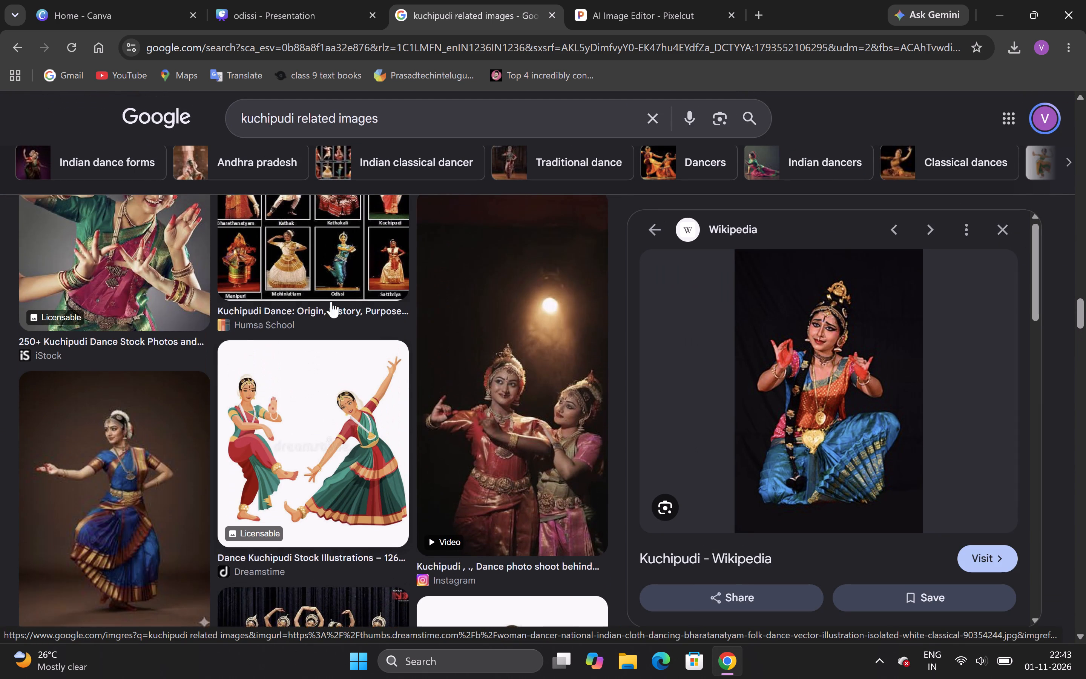
left_click(334, 0)
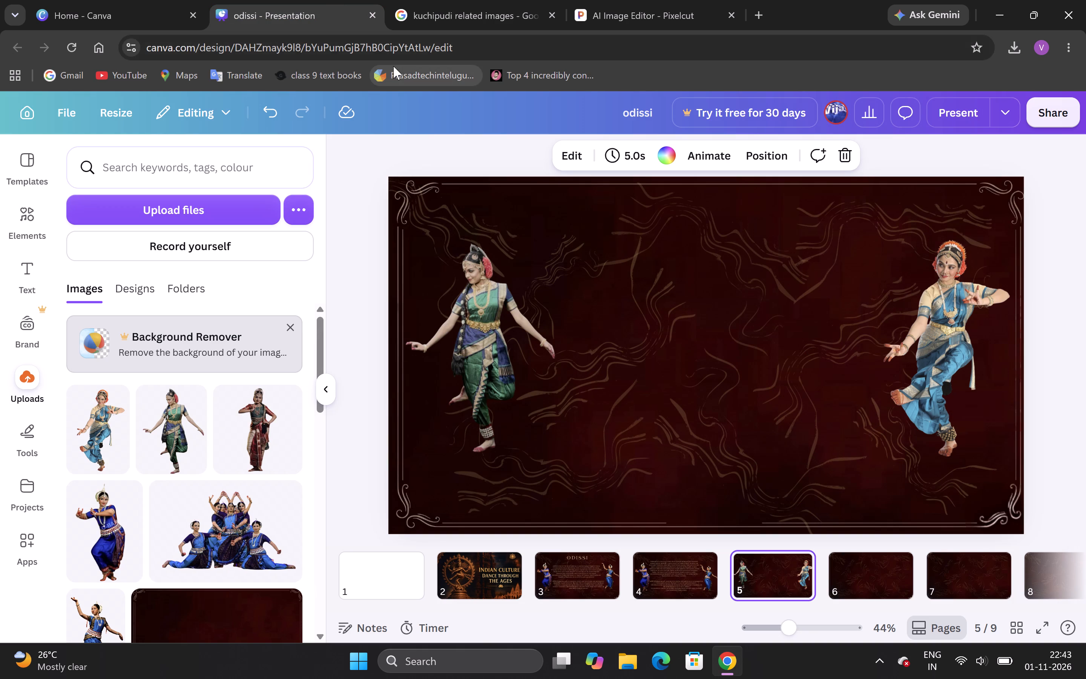
left_click(426, 0)
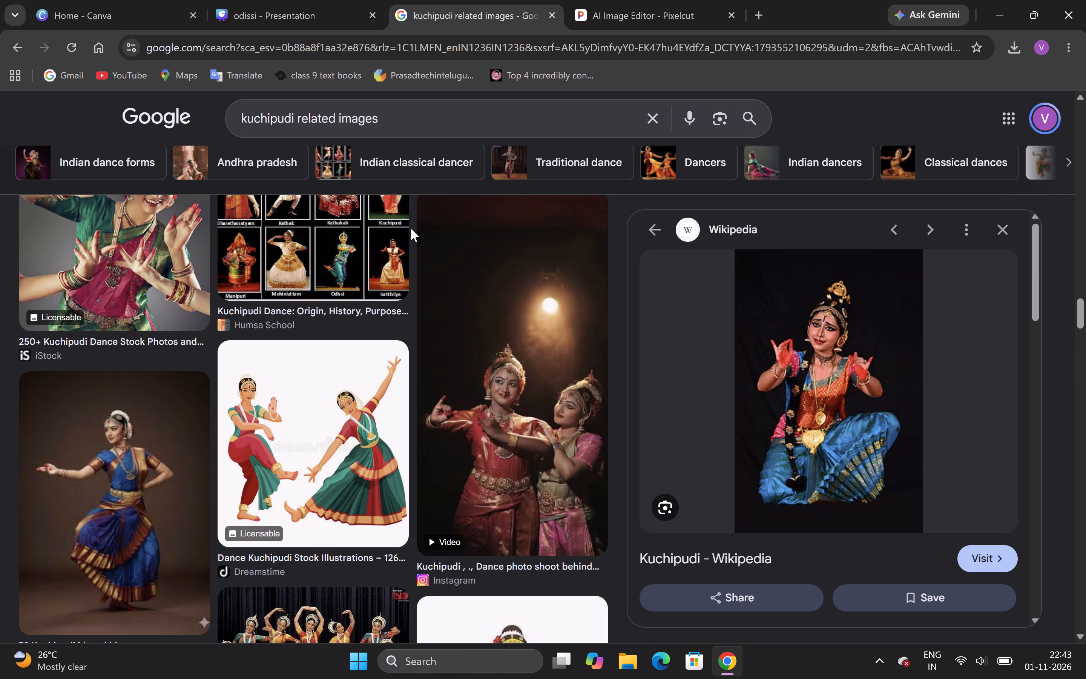
Save the Pinterest photo of the dancer in a blue costume on a brown backdrop to Downloads under its suggested name.
left_click(155, 492)
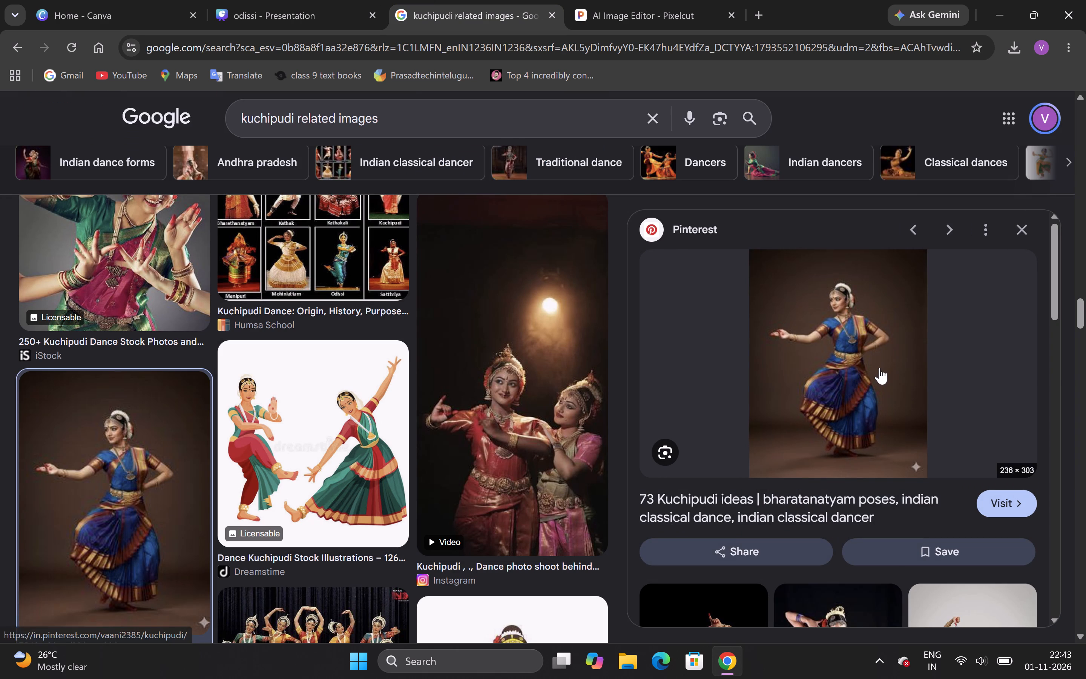
right_click(879, 368)
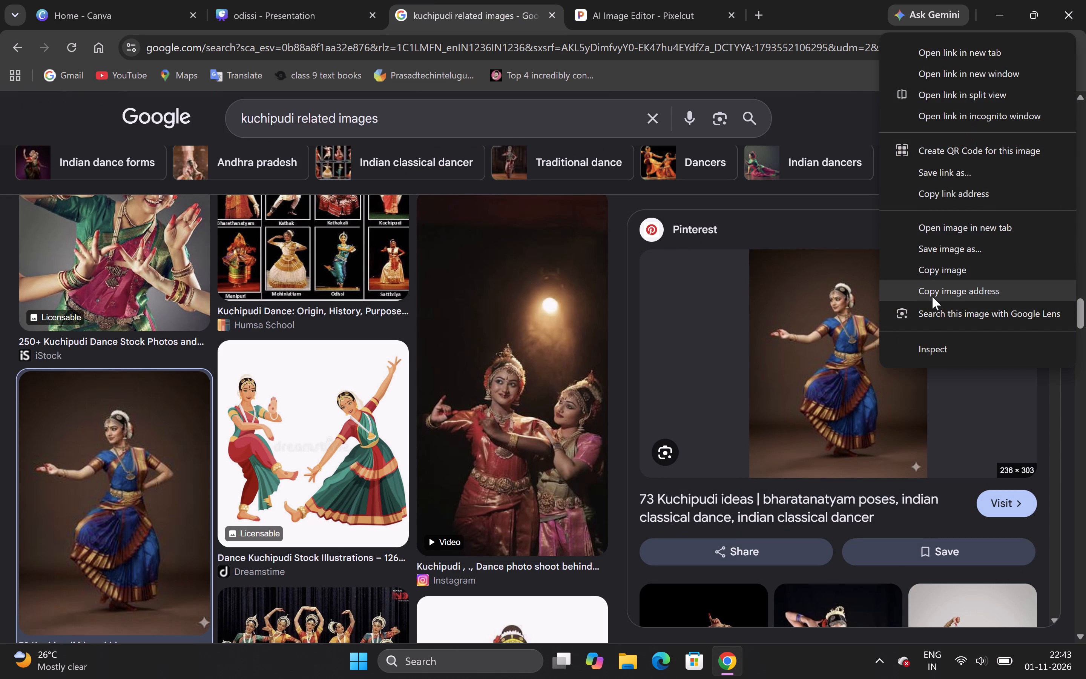
left_click(943, 253)
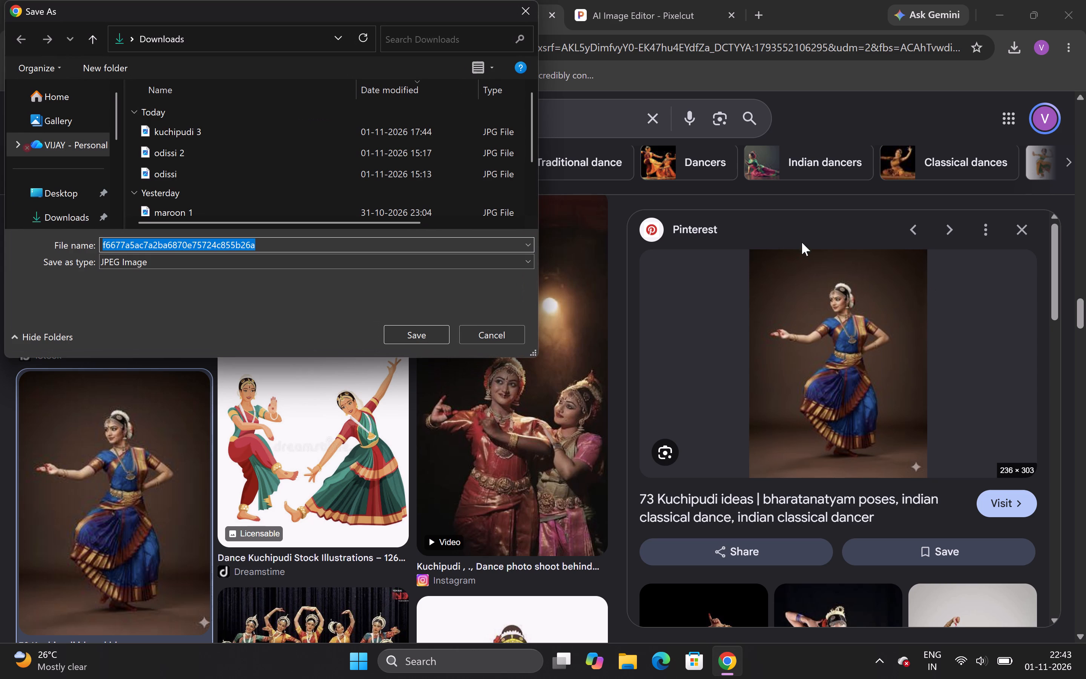
key("Return")
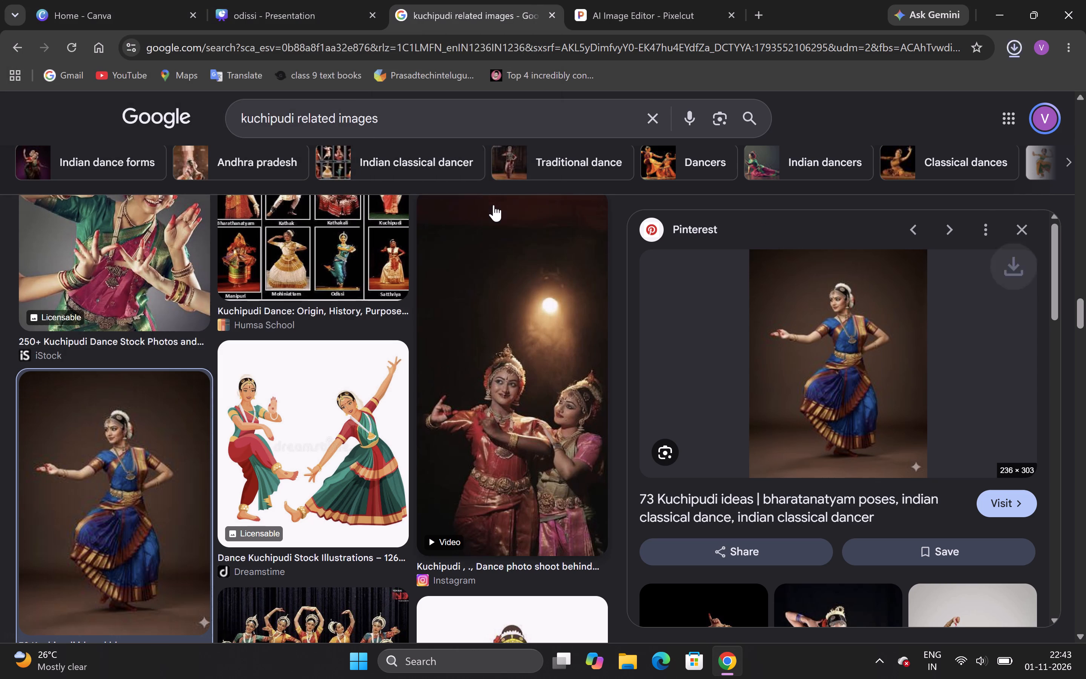
In Pixelcut, leave the current cutout and upload the newly saved blue-costumed dancer photo for background removal.
left_click(655, 0)
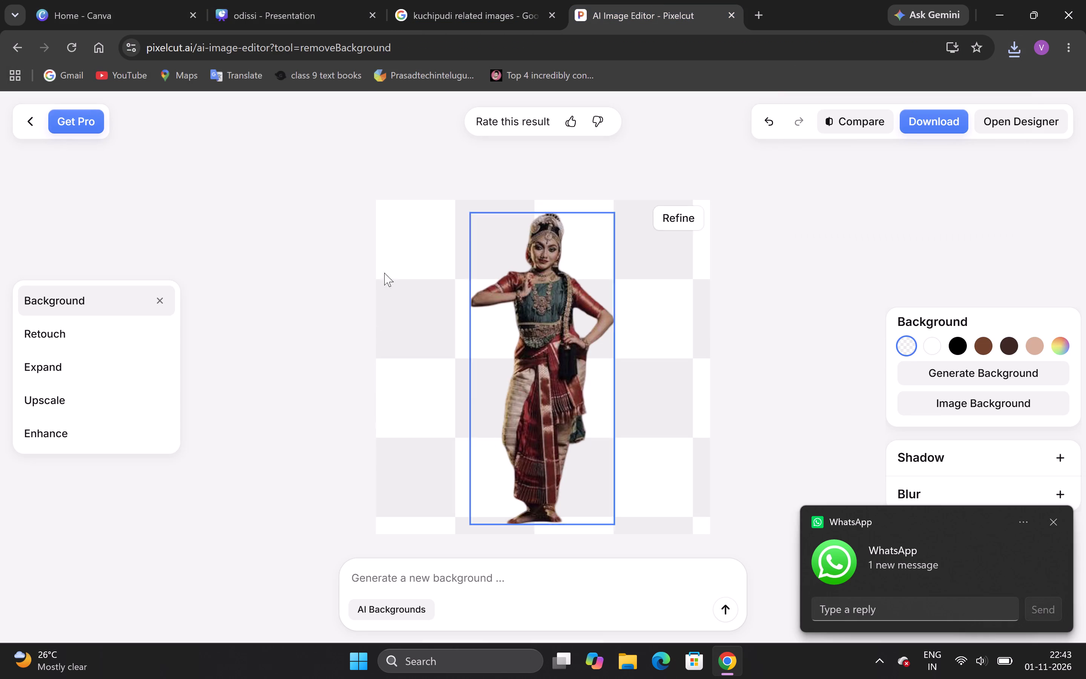
left_click(760, 127)
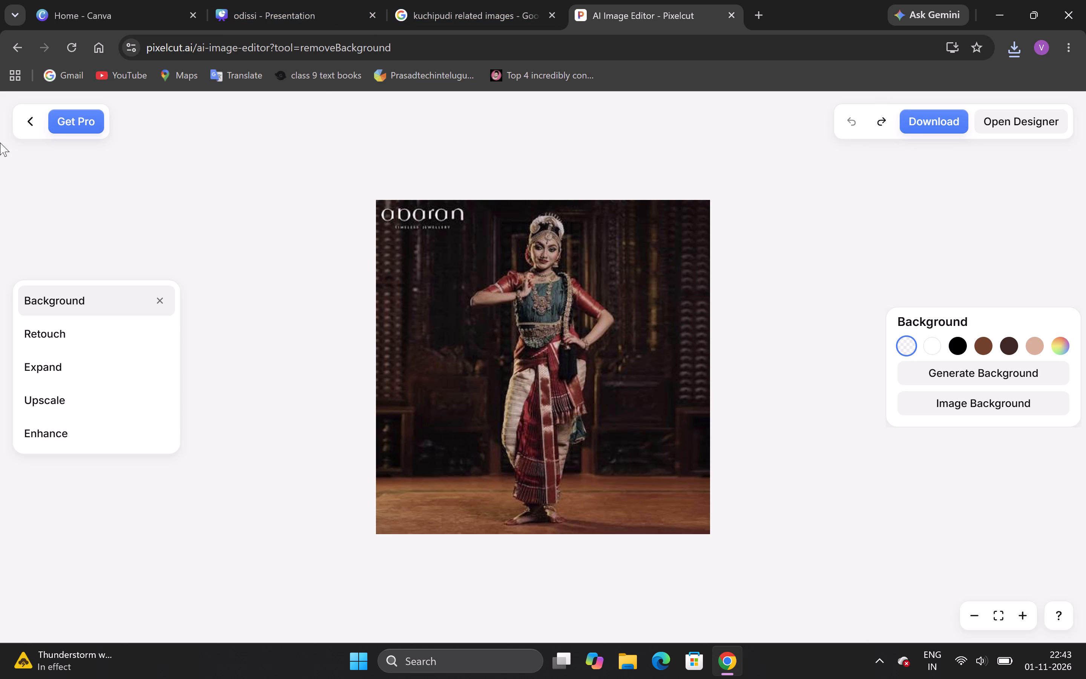
left_click(25, 119)
key("Return")
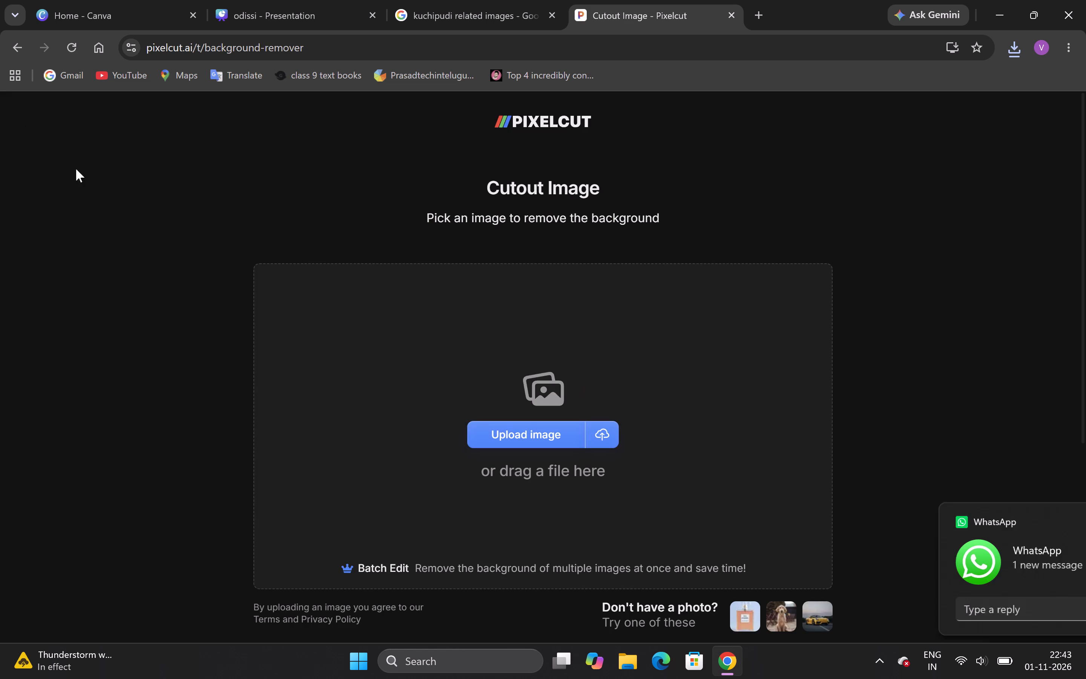
left_click(538, 434)
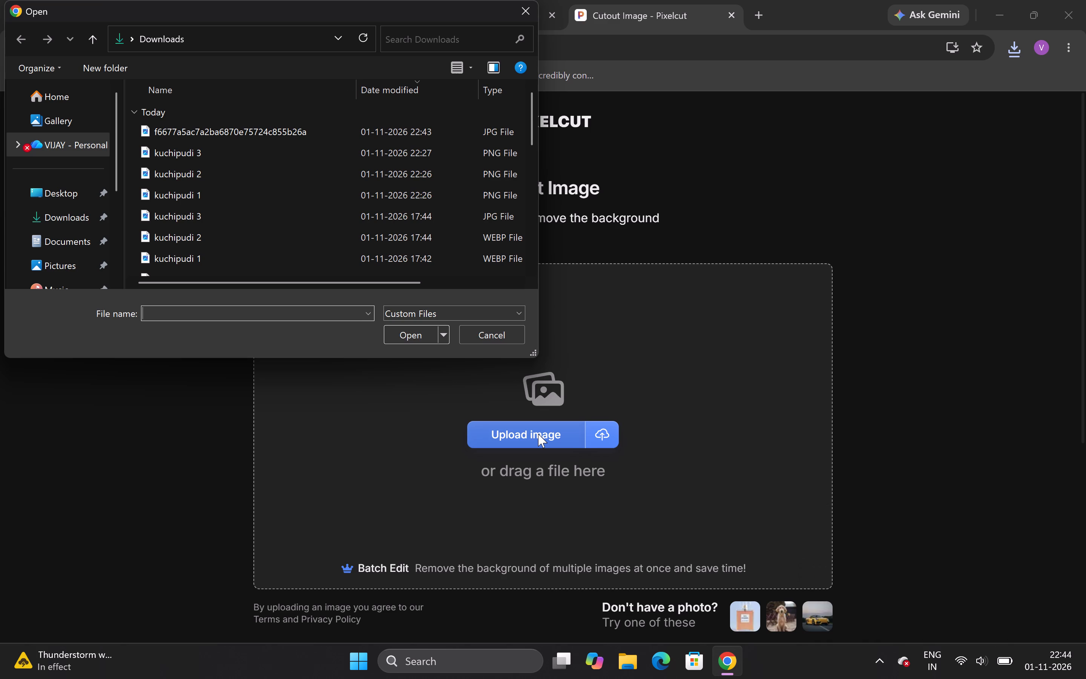
double_click(211, 137)
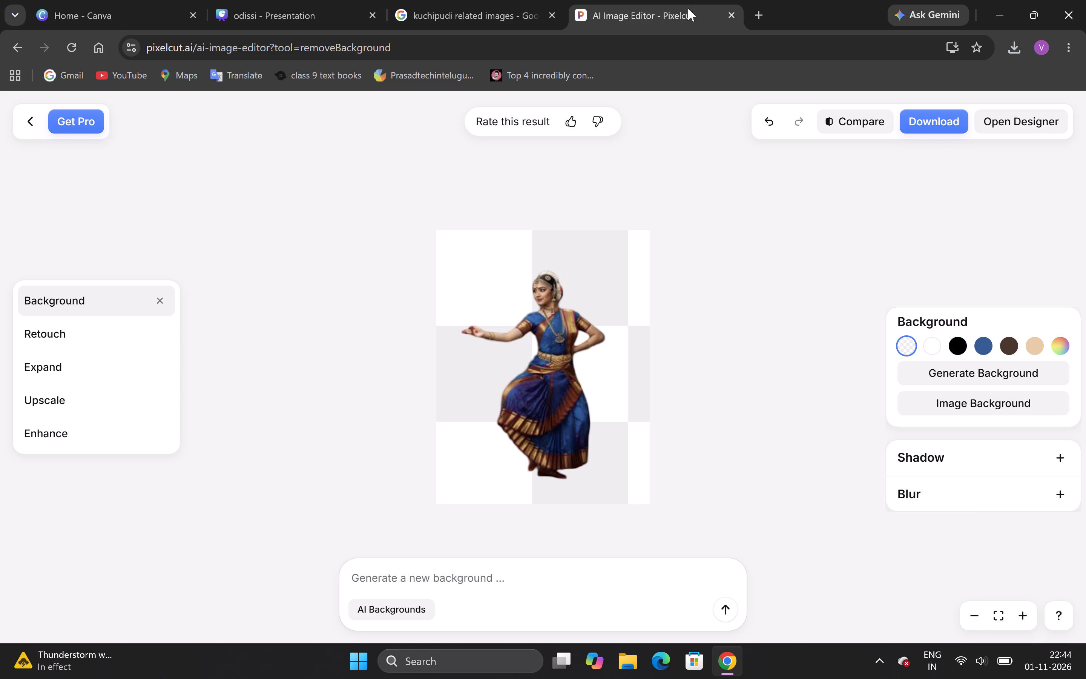
Download the blue-costumed dancer cutout at the free preview resolution.
left_click(930, 121)
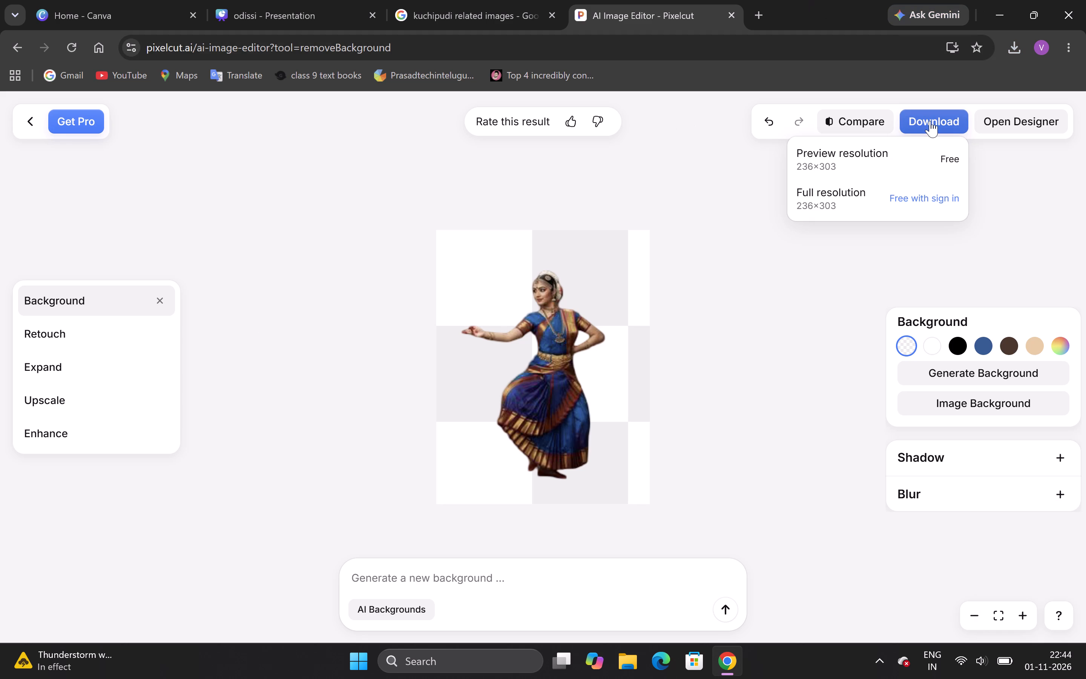
left_click(899, 162)
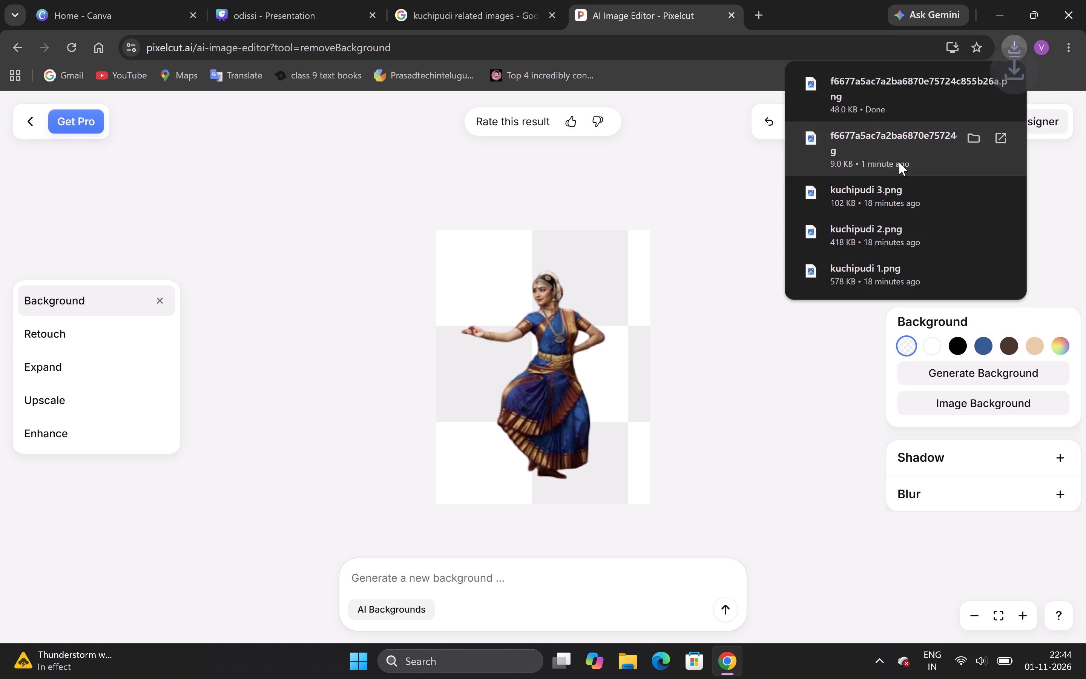
Switch to the Canva odissi presentation and upload the downloaded blue-costumed dancer cutout.
left_click(340, 0)
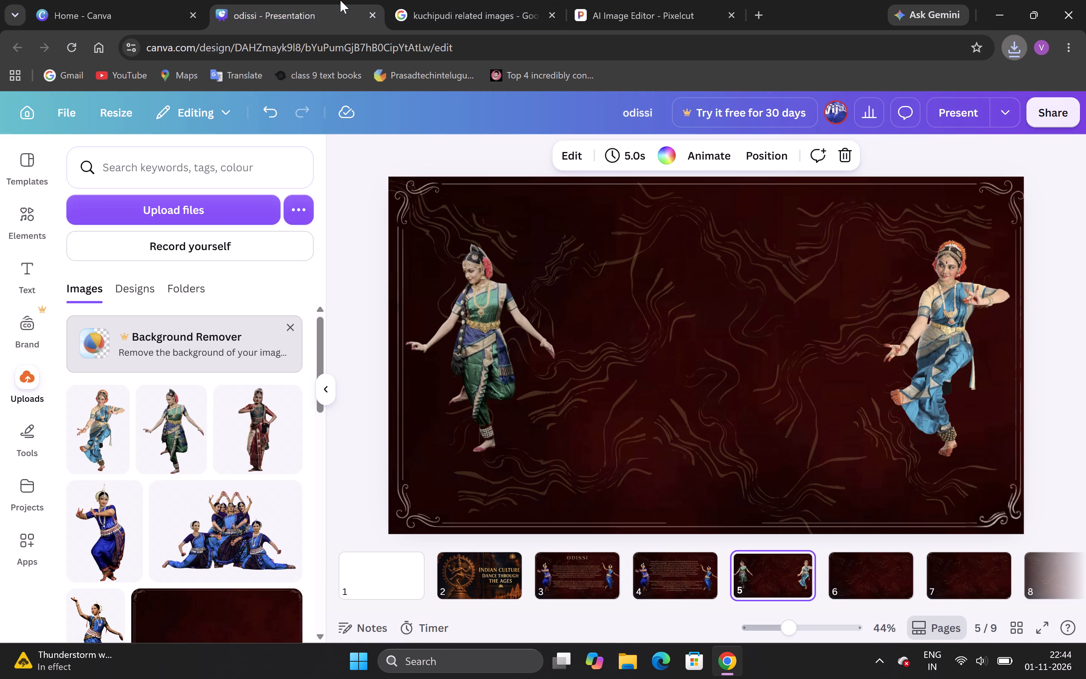
left_click(226, 214)
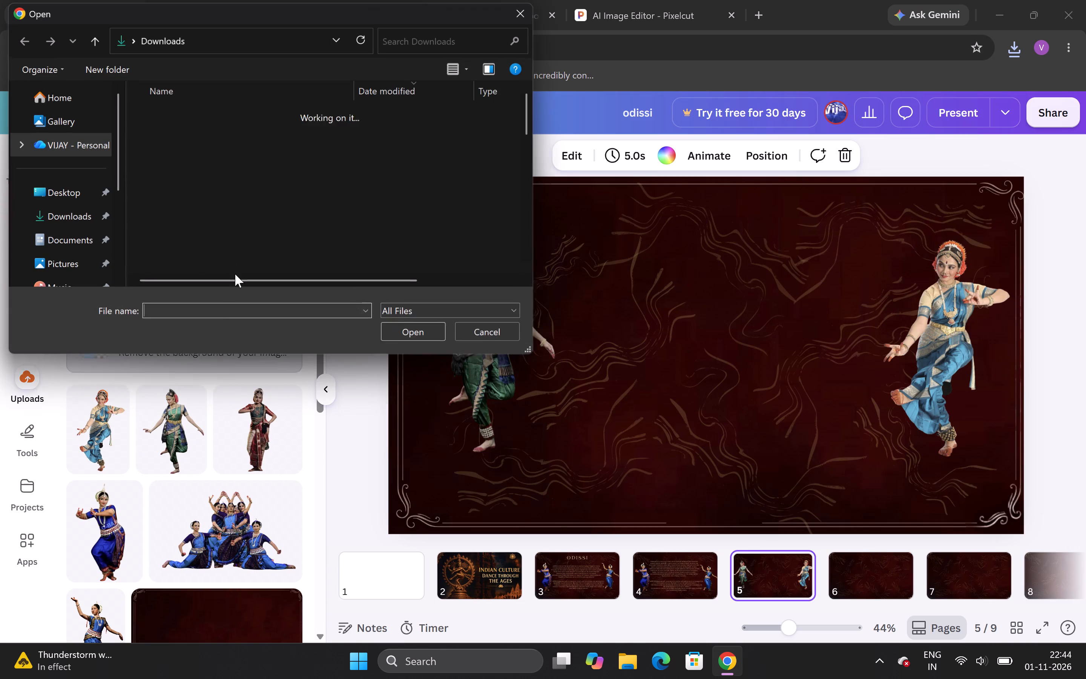
left_click(232, 140)
double_click(231, 137)
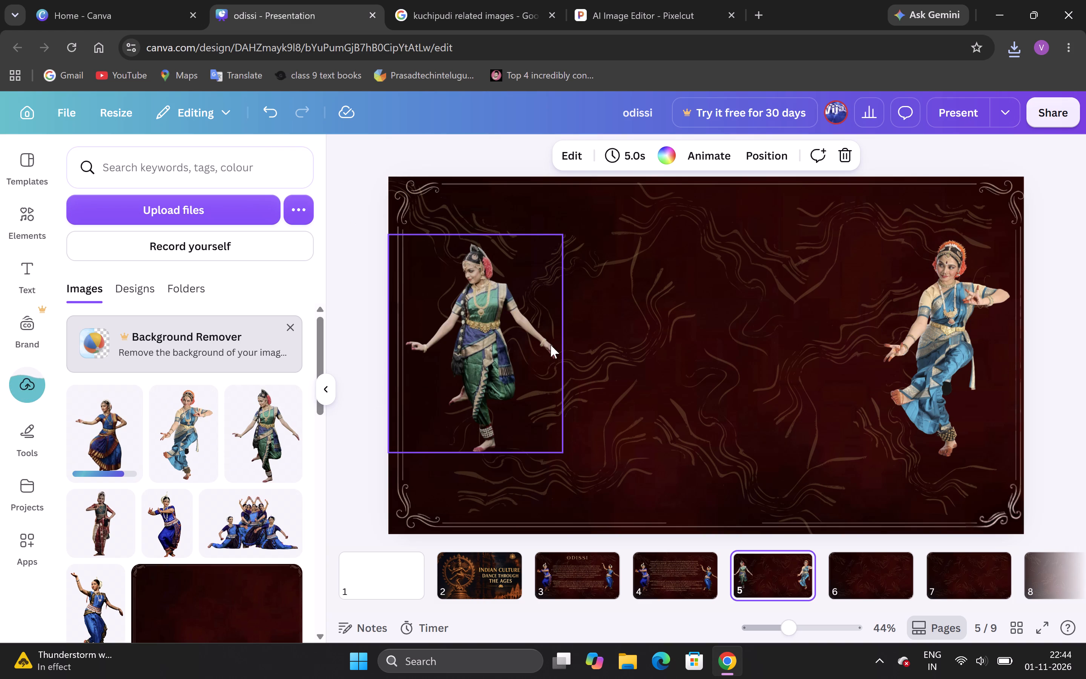
Delete the green-costumed dancer cutout from page 5.
left_click(522, 349)
left_click(502, 202)
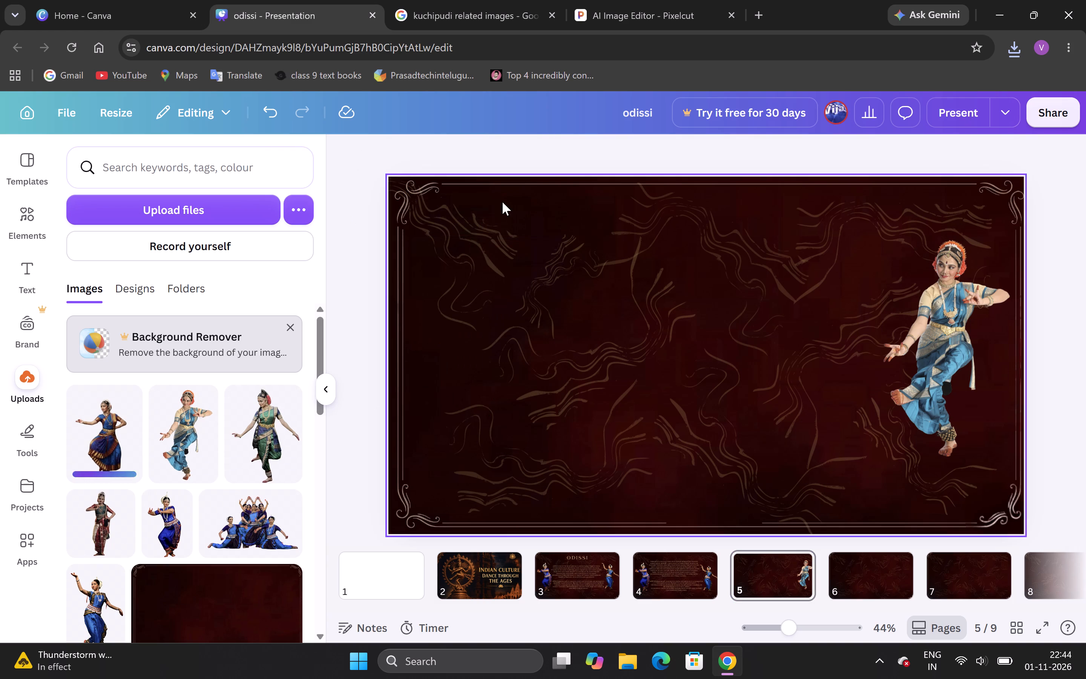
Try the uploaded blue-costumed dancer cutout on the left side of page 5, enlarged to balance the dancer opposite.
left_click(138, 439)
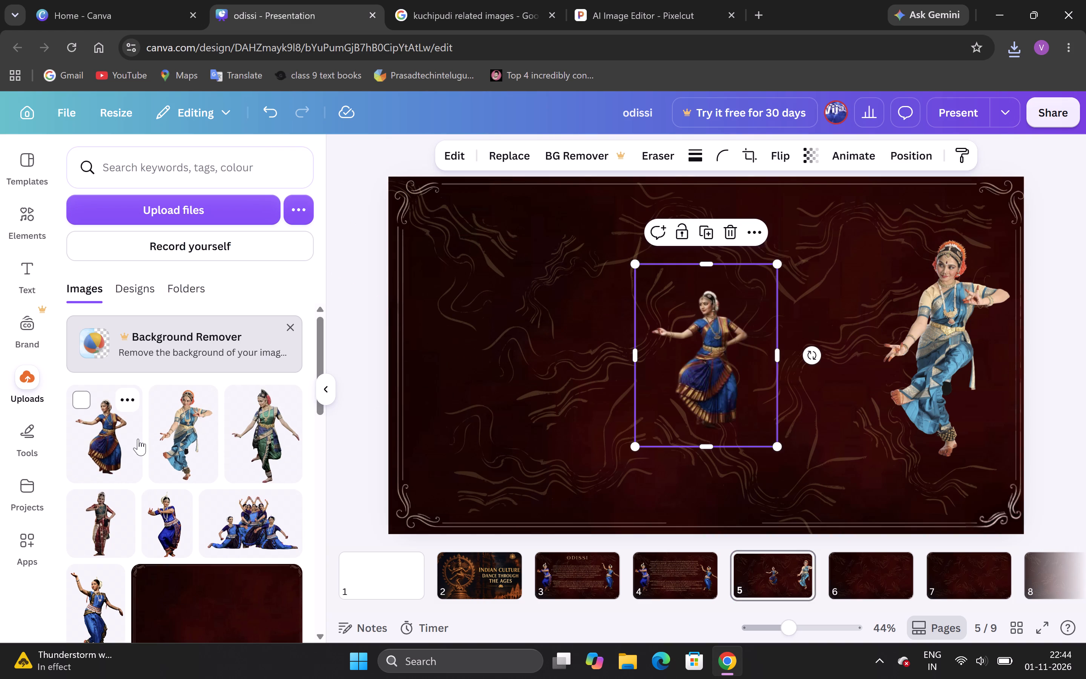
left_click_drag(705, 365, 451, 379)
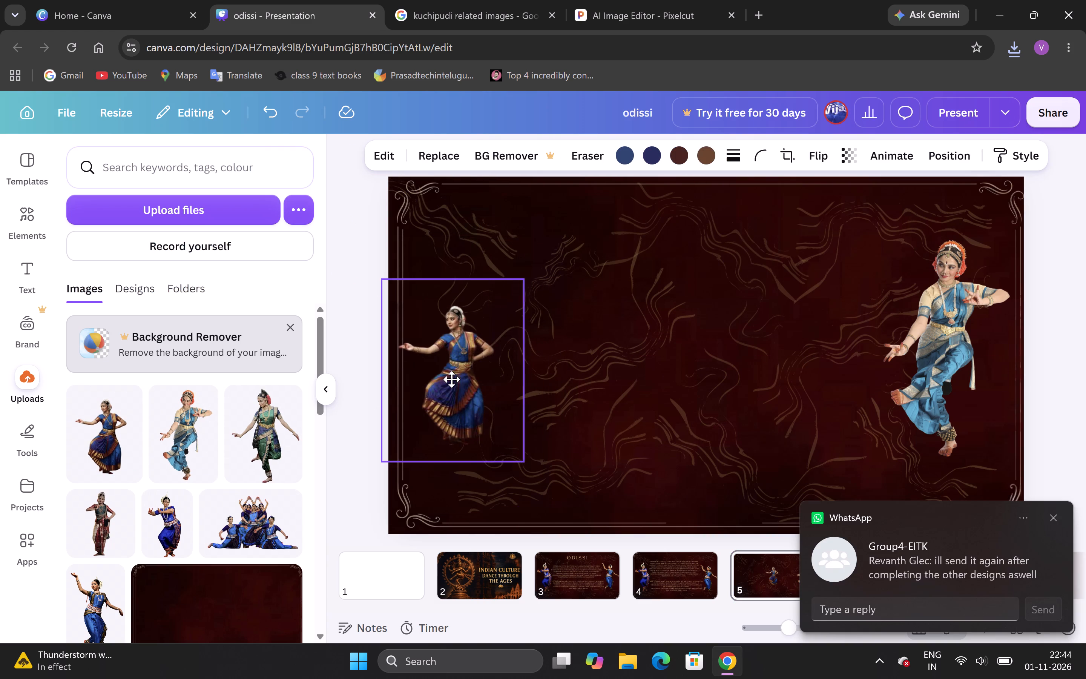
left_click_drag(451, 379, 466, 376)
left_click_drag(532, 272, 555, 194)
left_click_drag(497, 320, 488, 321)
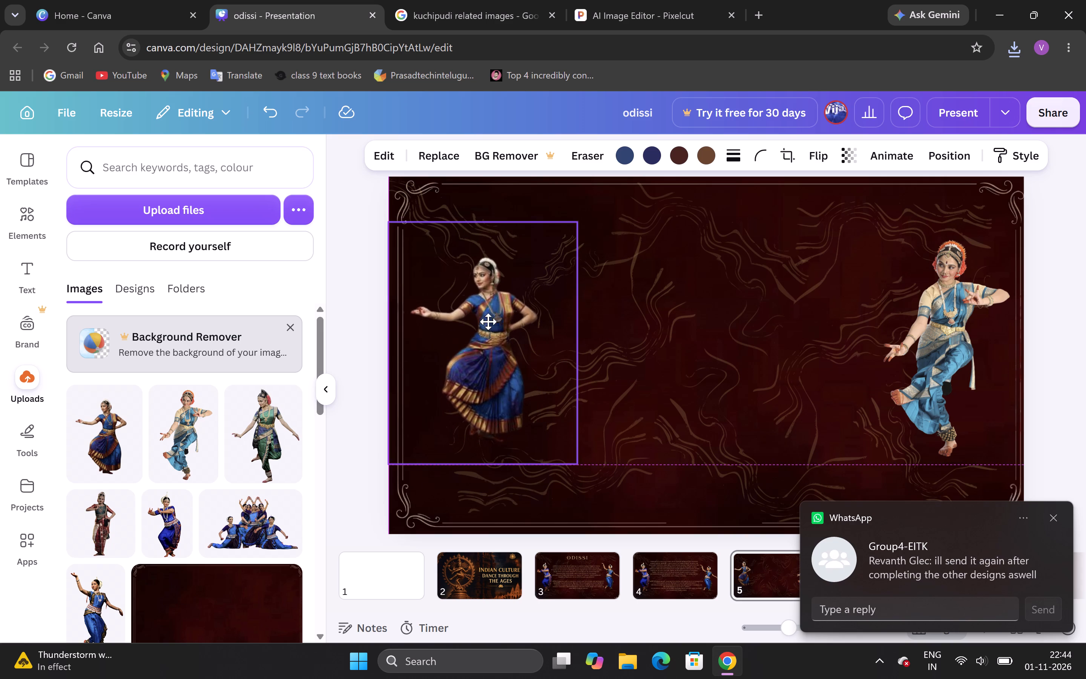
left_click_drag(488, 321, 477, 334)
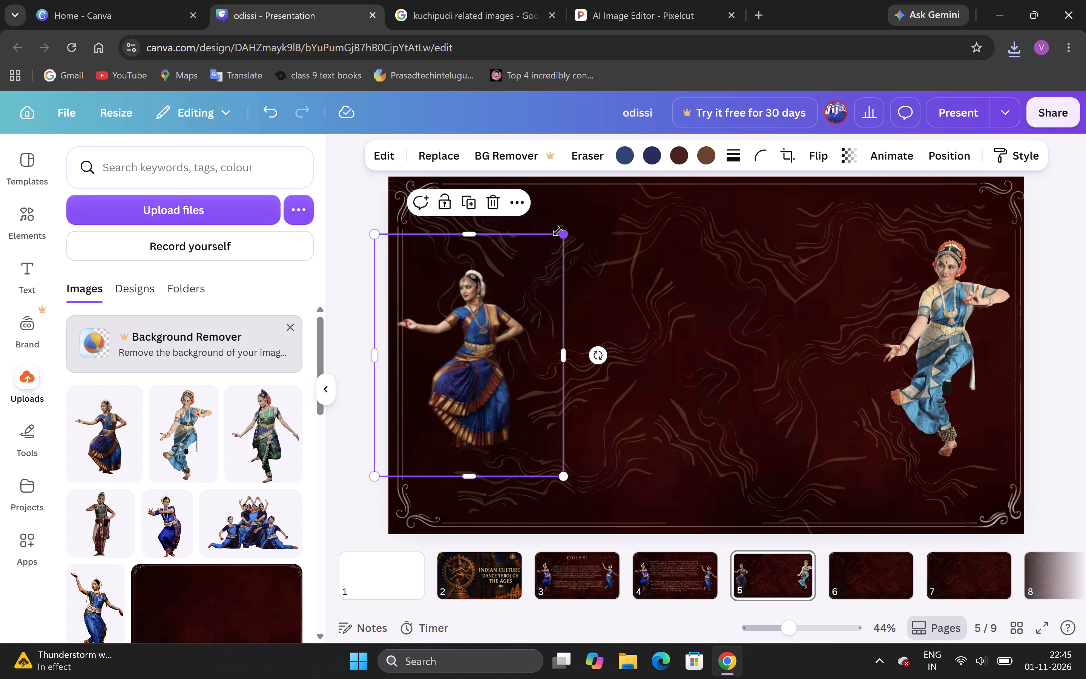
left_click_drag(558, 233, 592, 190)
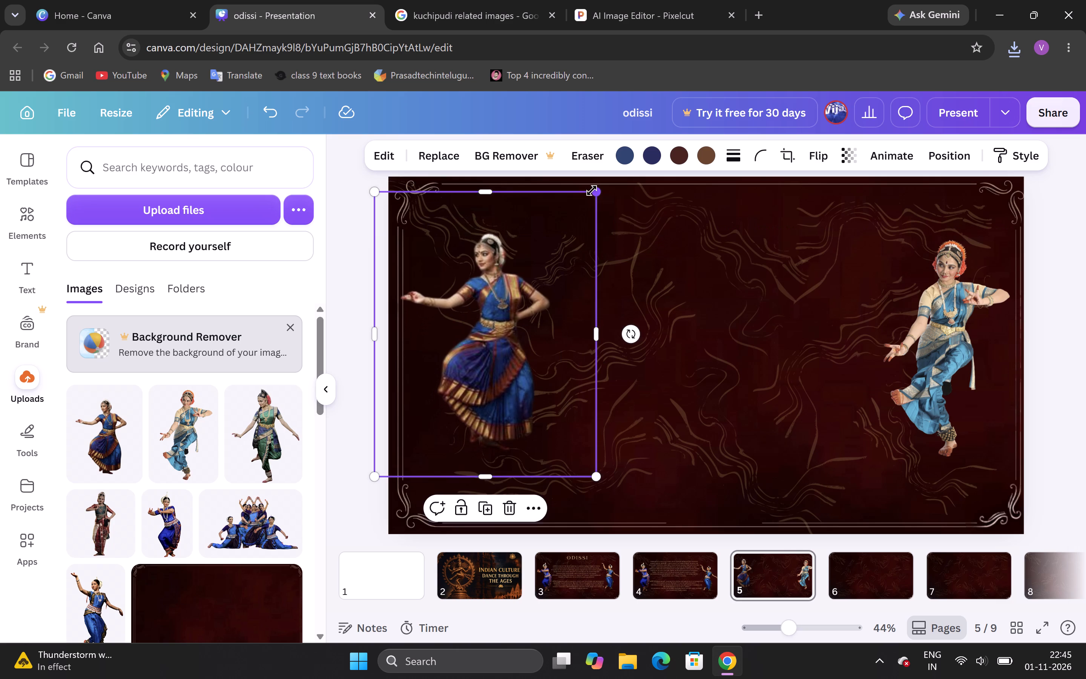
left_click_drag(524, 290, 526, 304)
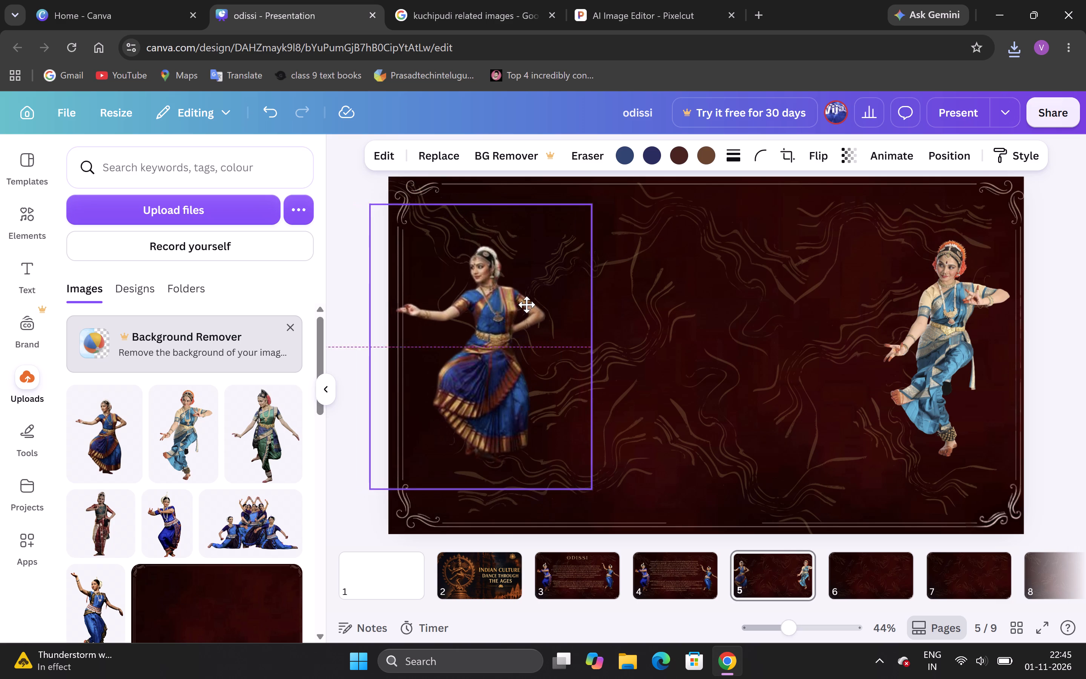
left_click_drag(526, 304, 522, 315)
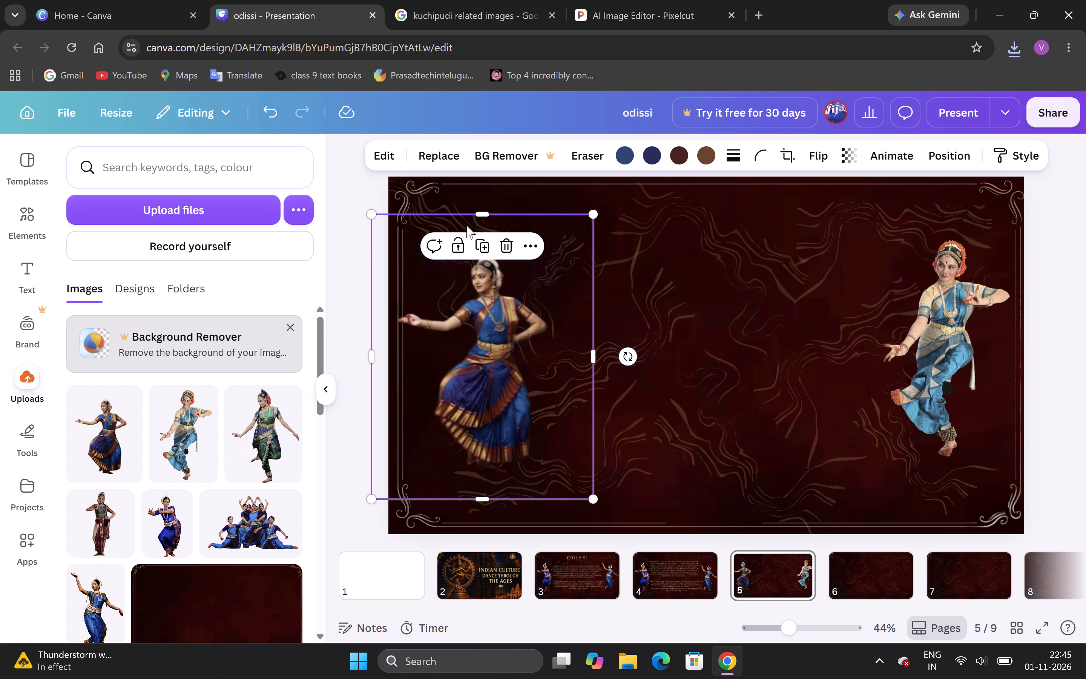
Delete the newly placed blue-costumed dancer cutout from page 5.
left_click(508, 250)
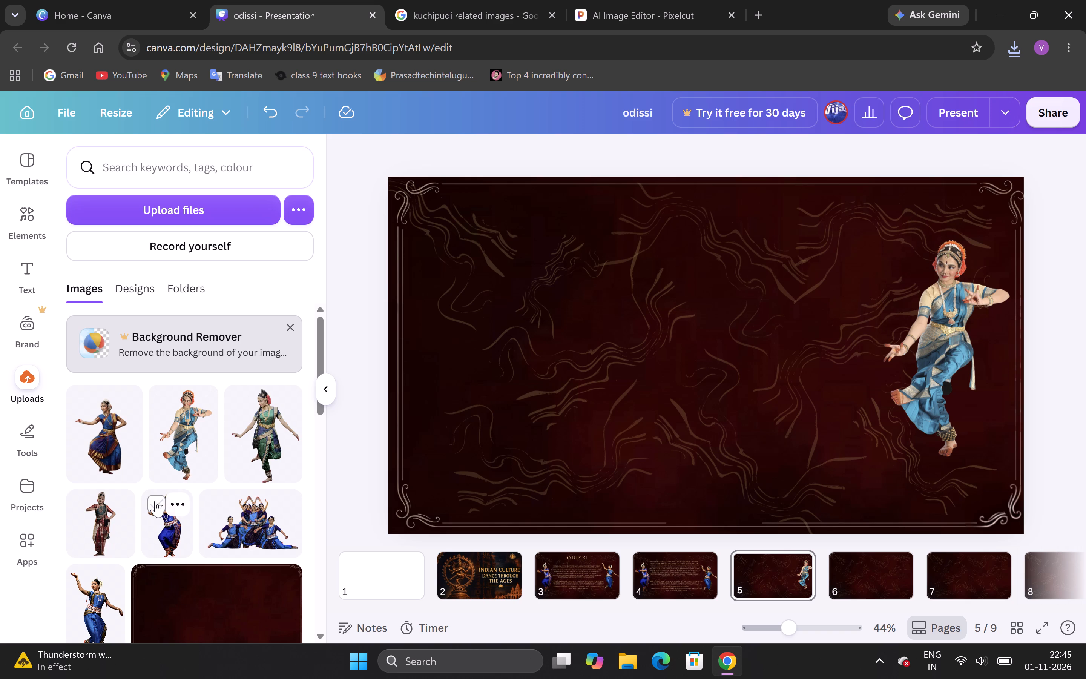
Switch to the Google Kuchipudi image results and look through them and the related images for another full-length dancer photo.
left_click(467, 6)
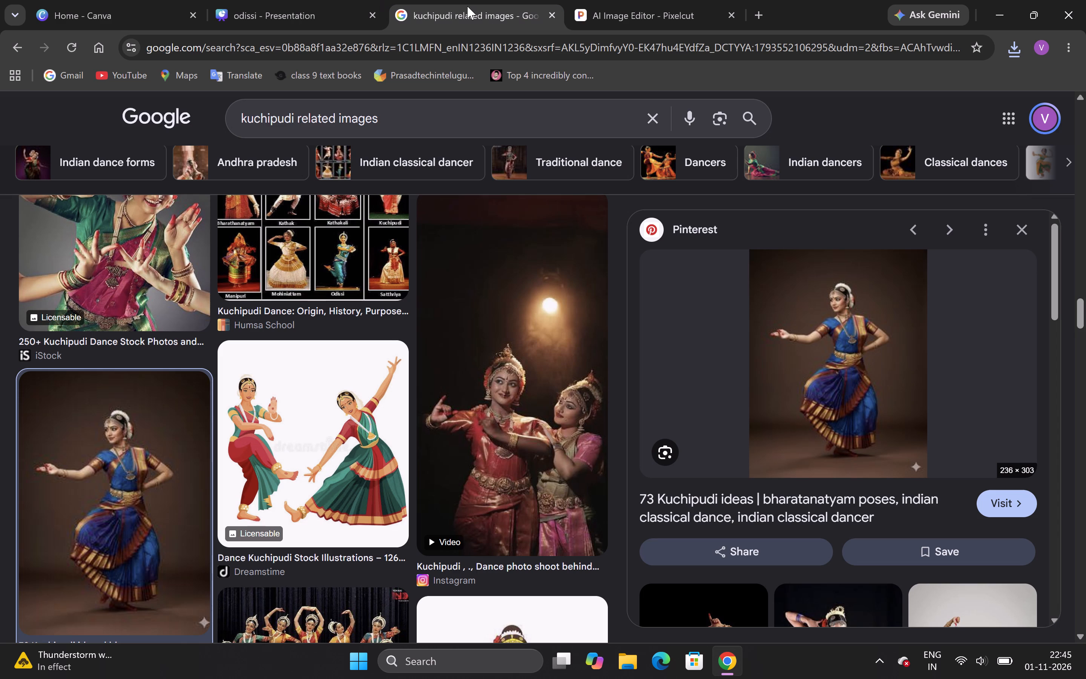
scroll(459, 361, "down", 6)
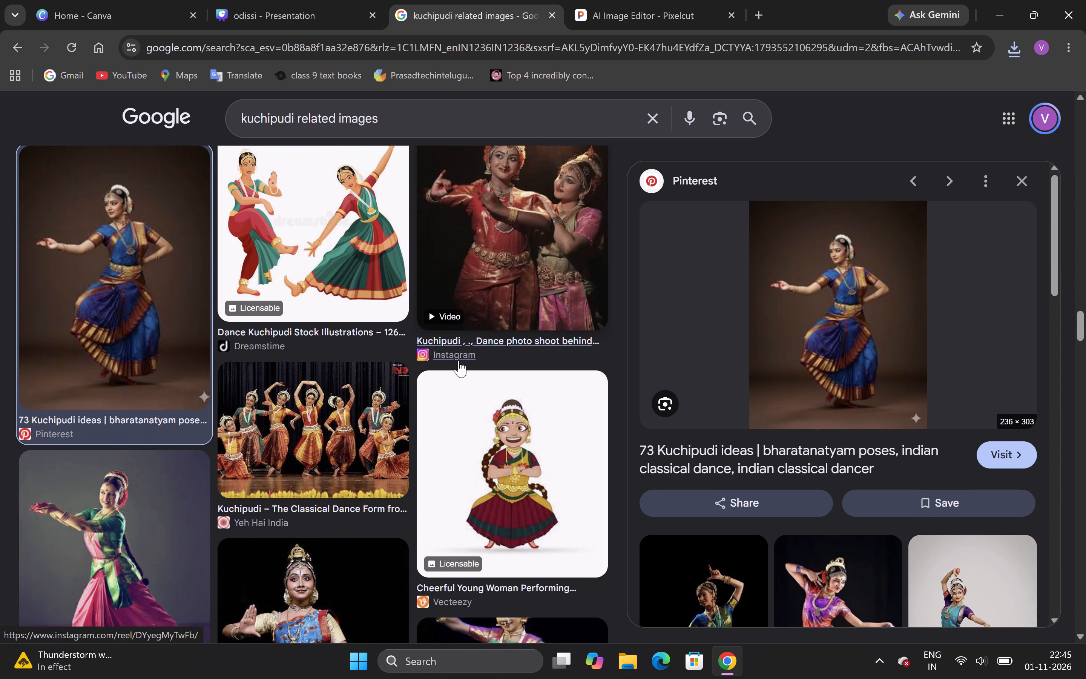
scroll(459, 361, "down", 3)
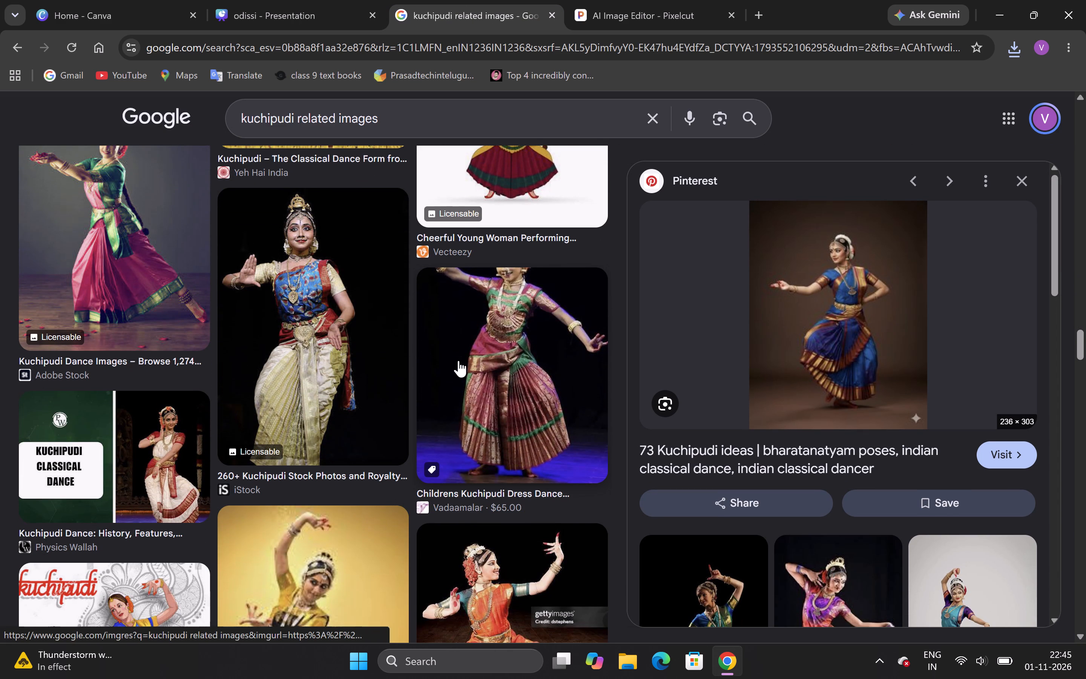
scroll(459, 361, "down", 4)
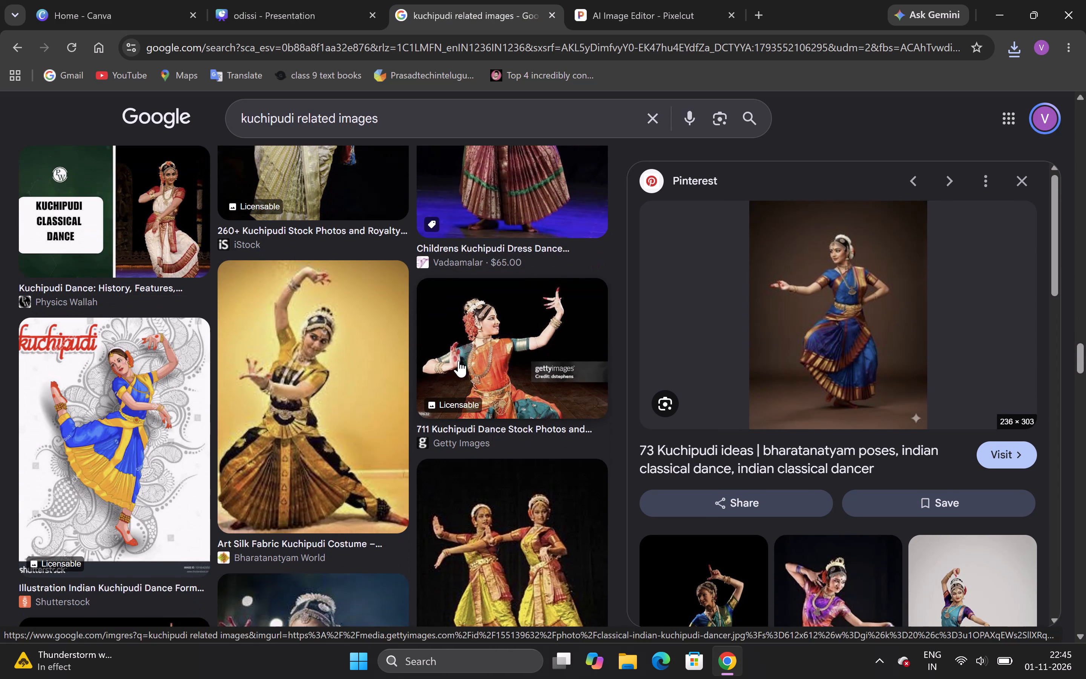
scroll(459, 361, "down", 4)
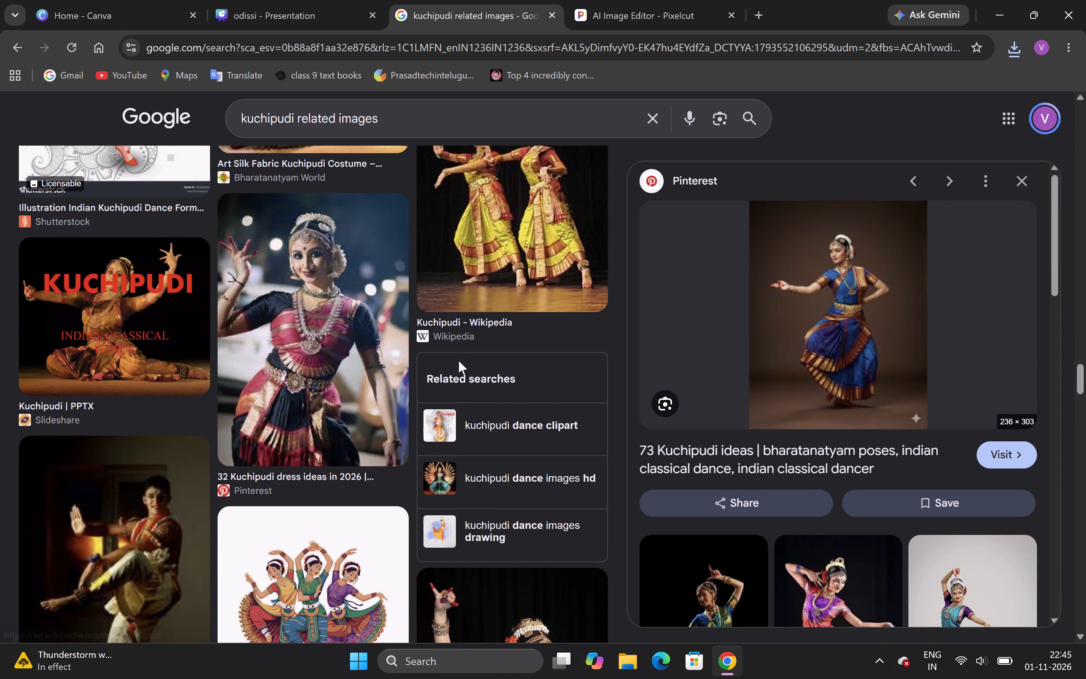
scroll(459, 361, "down", 4)
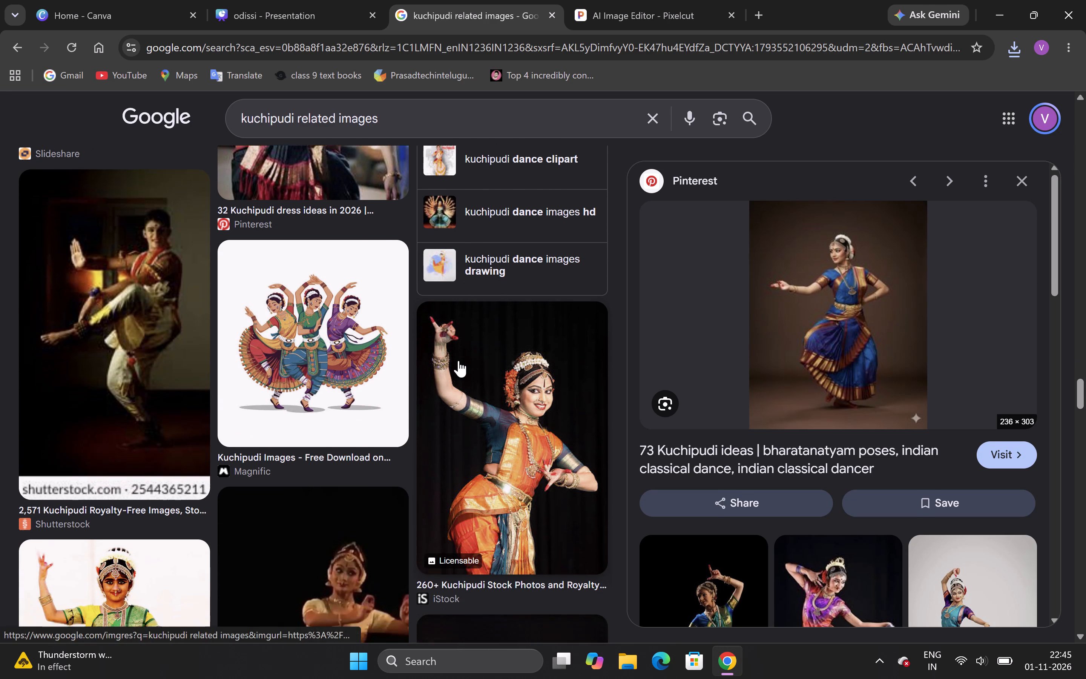
scroll(459, 361, "down", 3)
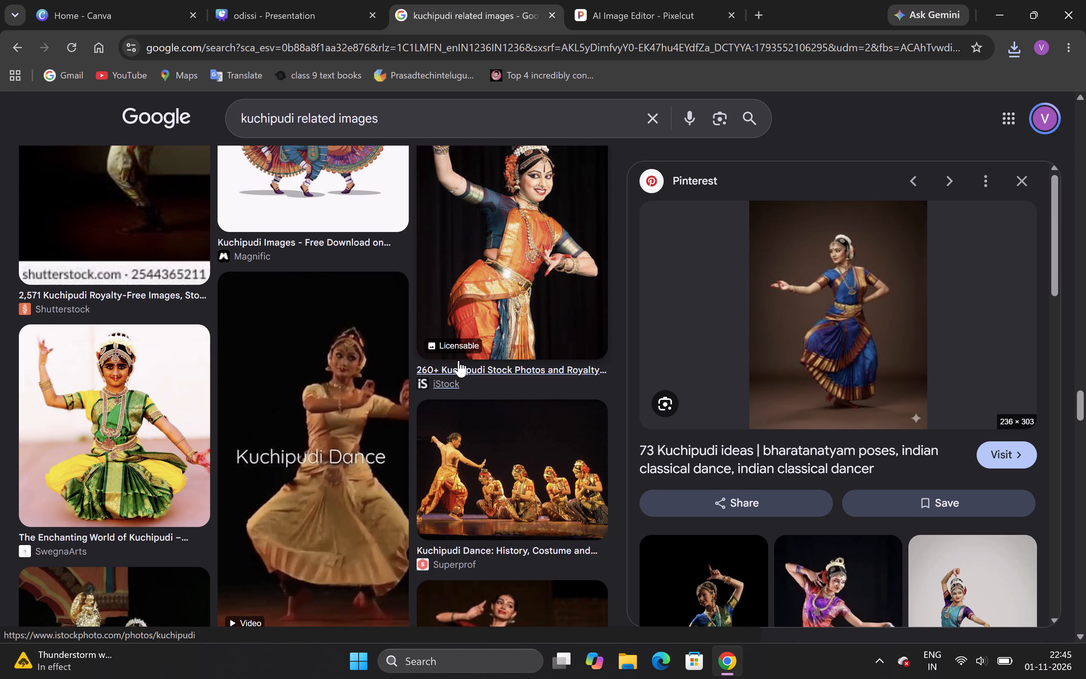
scroll(655, 611, "down", 2)
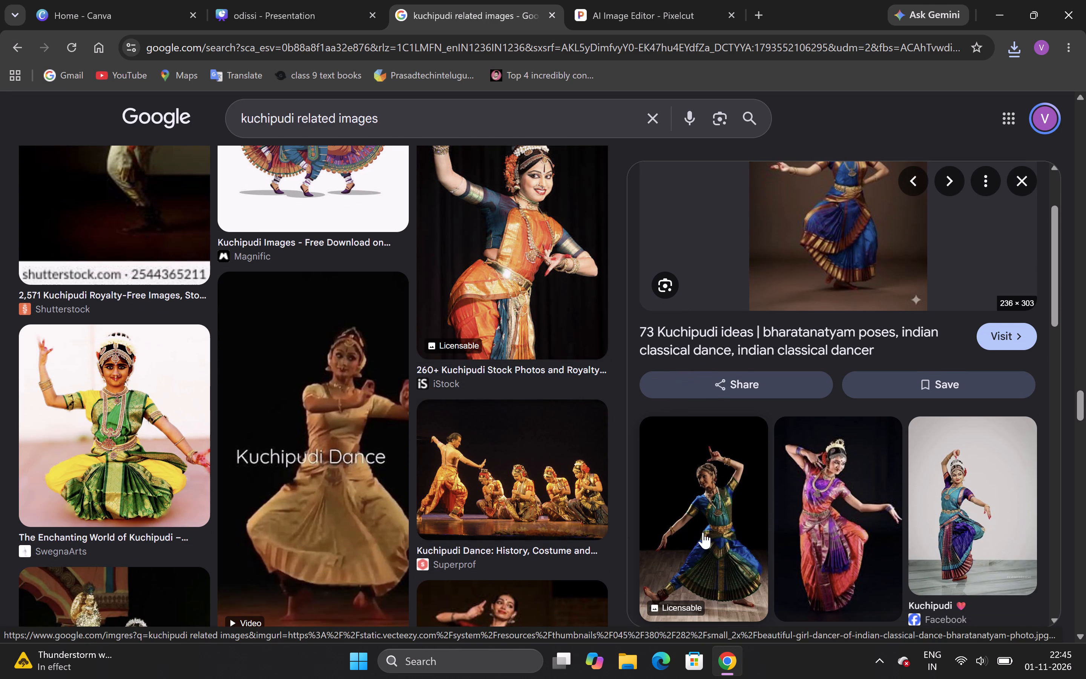
scroll(703, 532, "down", 1)
left_click(710, 475)
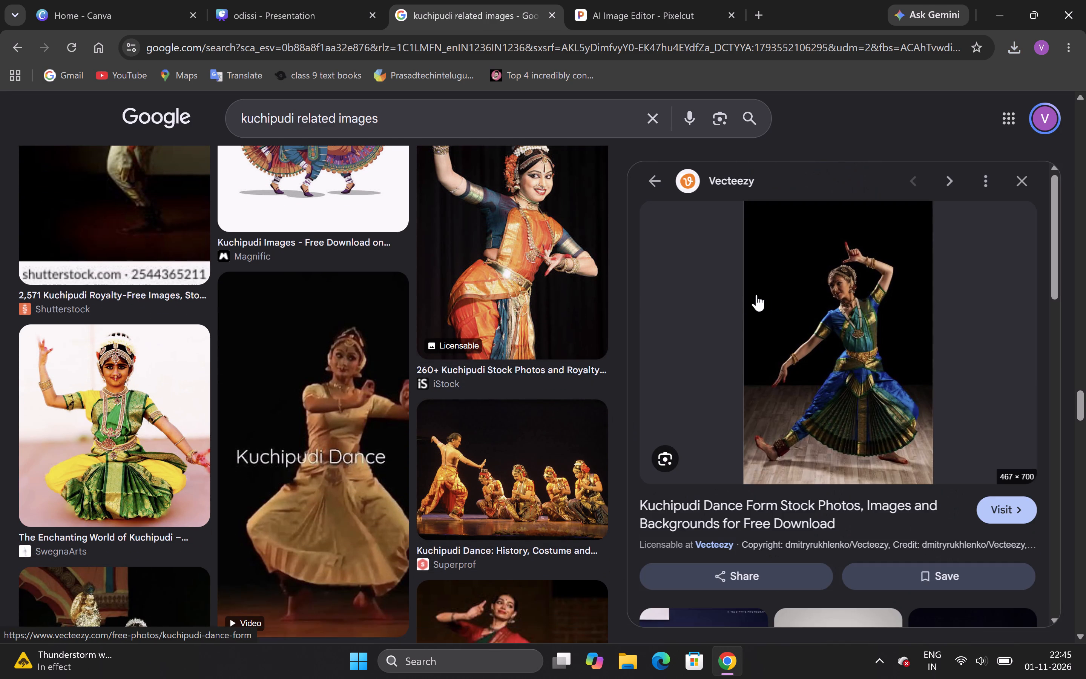
scroll(791, 313, "down", 5)
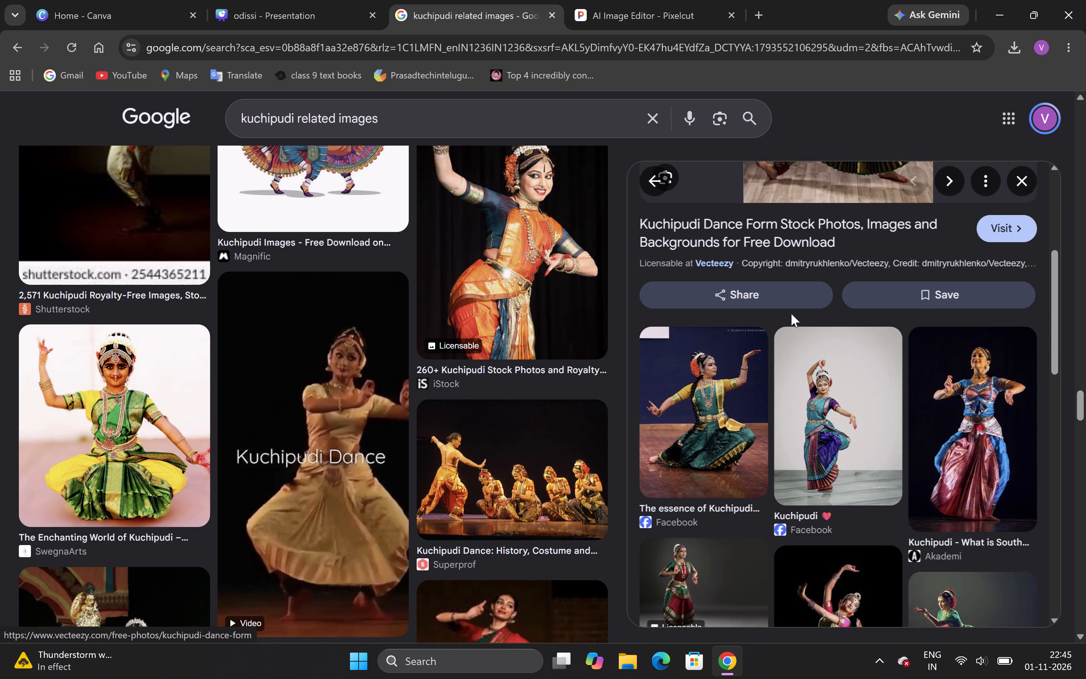
scroll(791, 313, "down", 3)
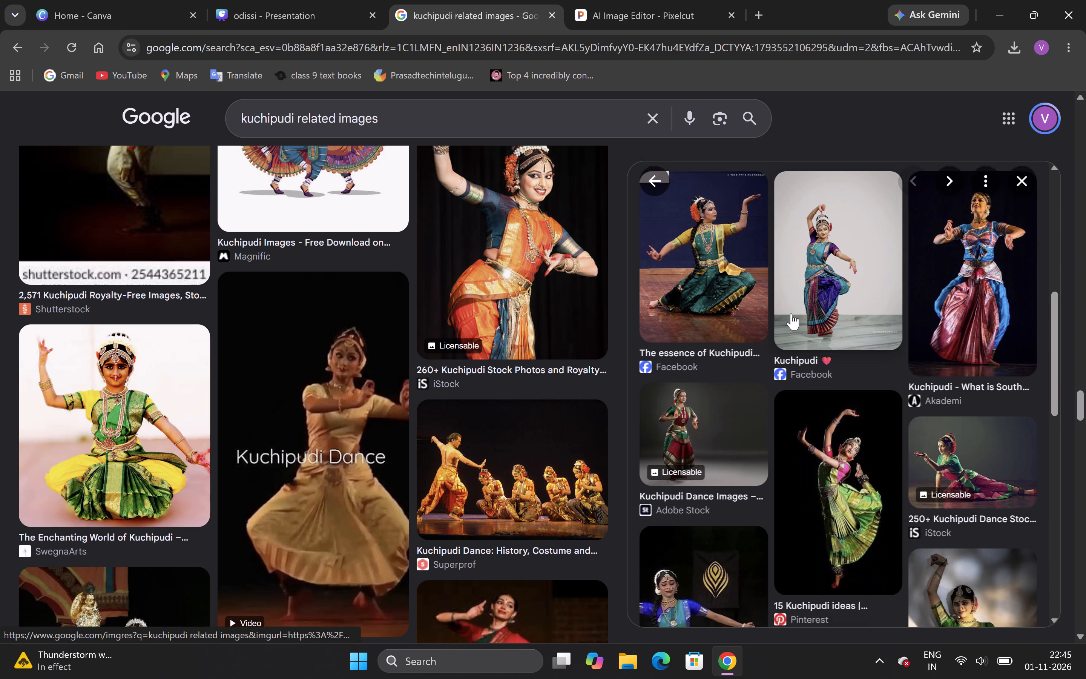
scroll(791, 313, "down", 1)
Save the Akademi photo of the dancer in a blue and maroon costume to Downloads as images.jpg.
left_click(974, 293)
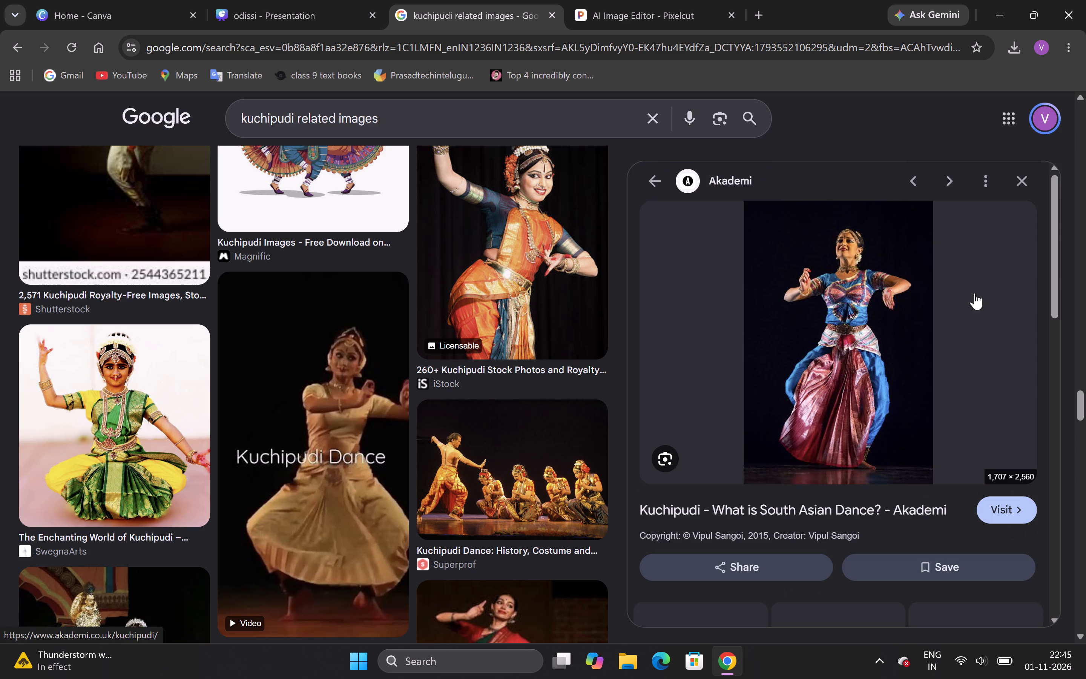
right_click(798, 266)
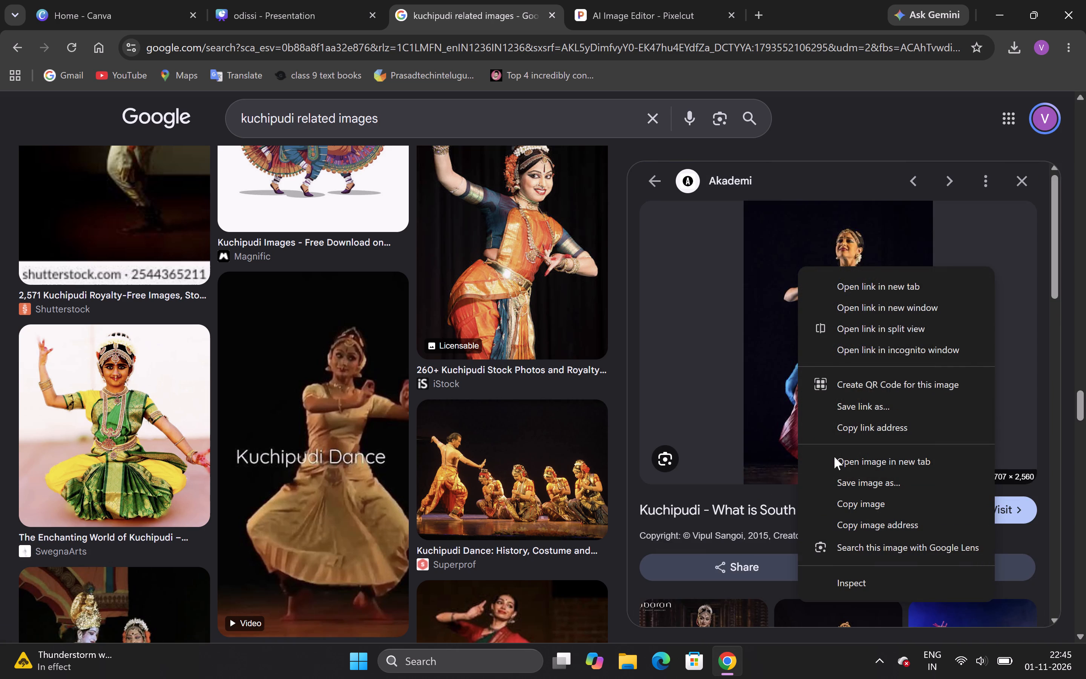
left_click(844, 481)
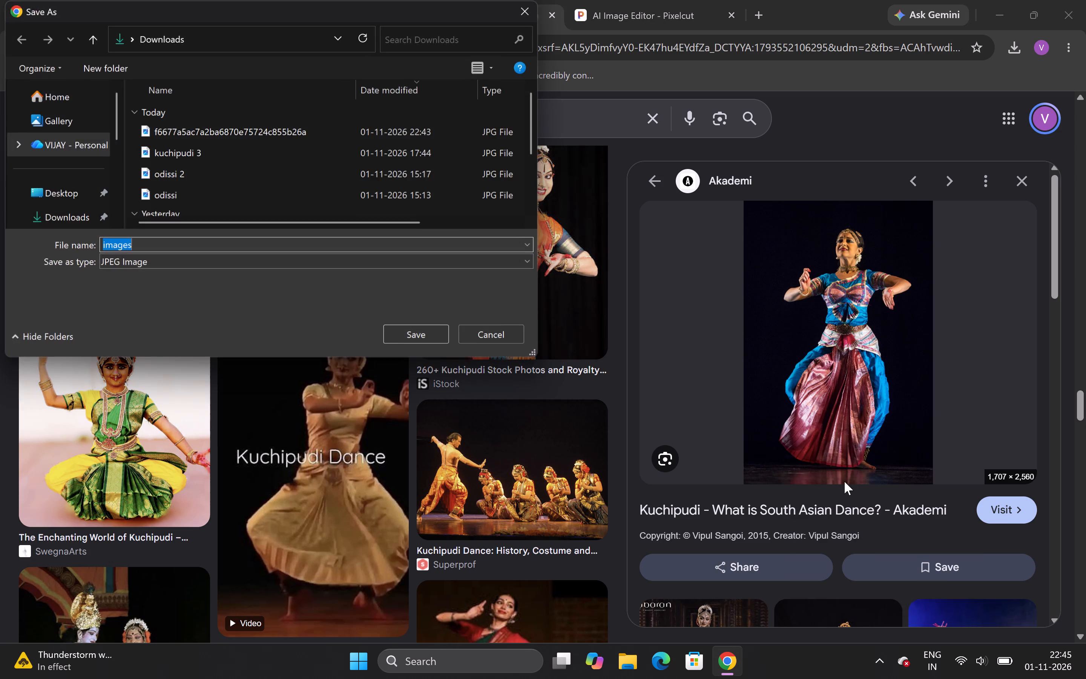
key("Return")
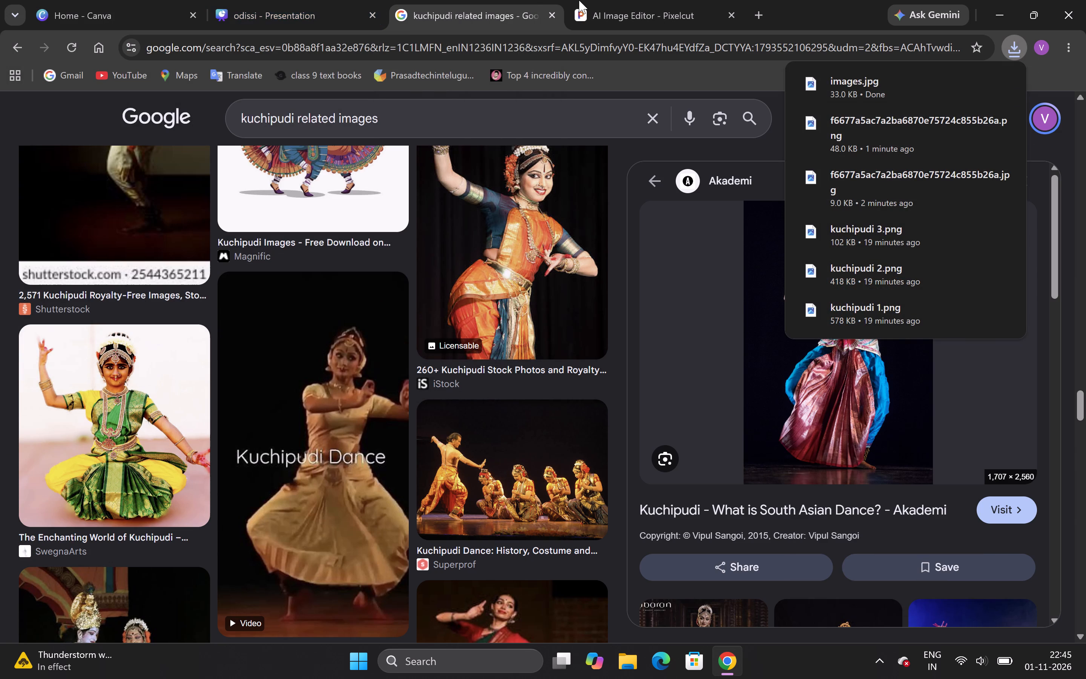
Switch to Pixelcut, close the previous cutout and upload the newly saved images.jpg for background removal.
left_click(579, 0)
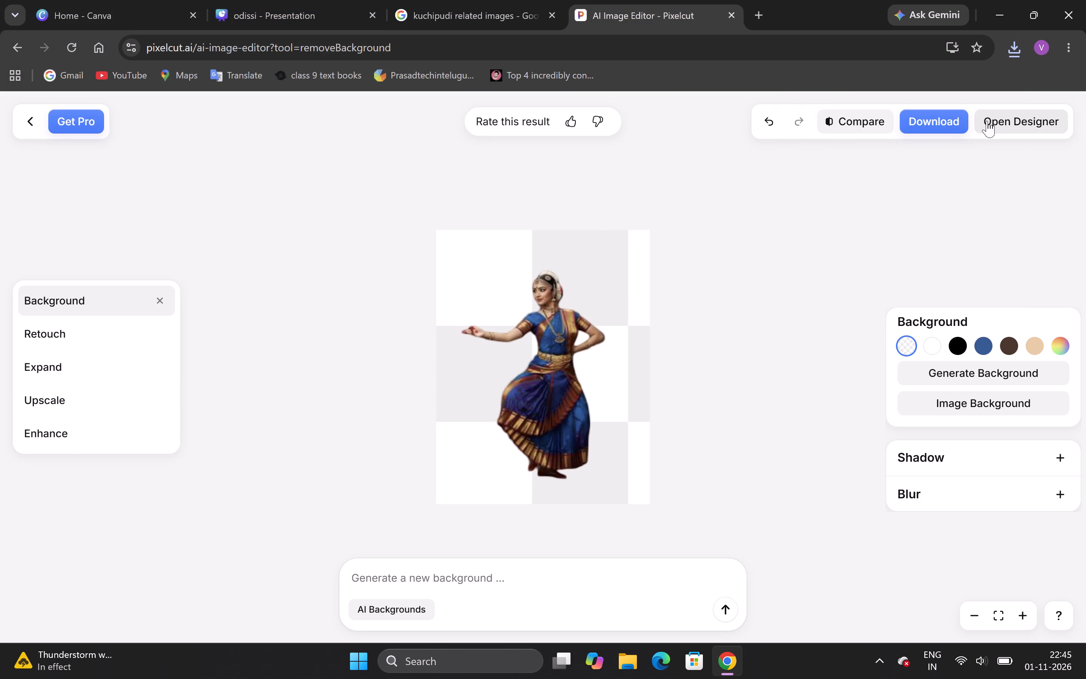
left_click(31, 133)
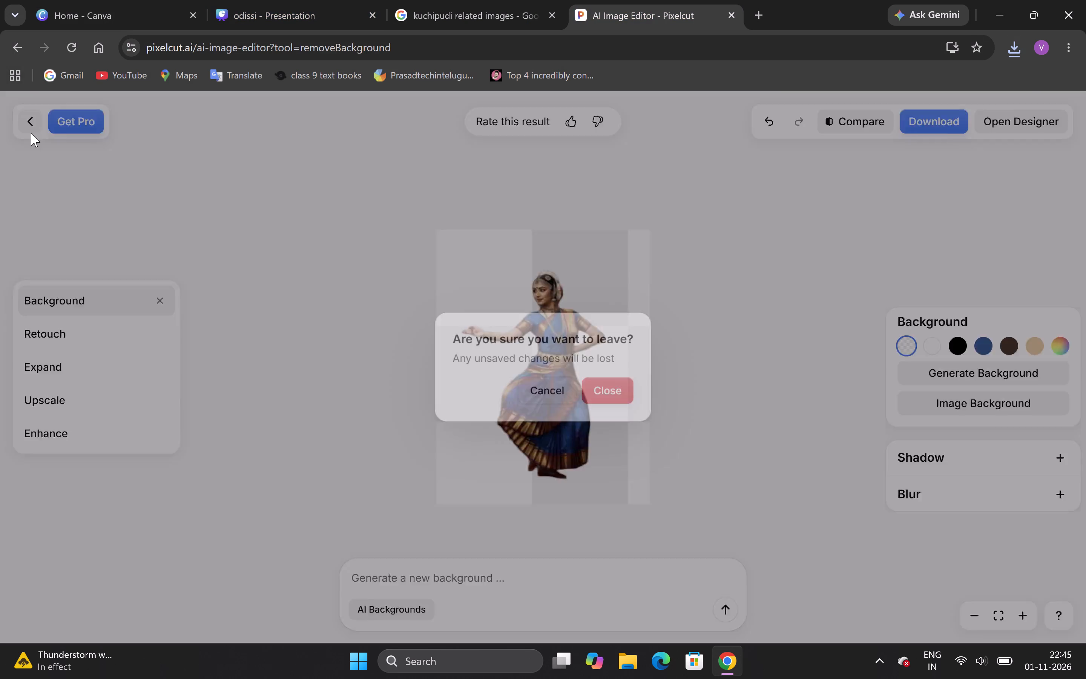
key("Return")
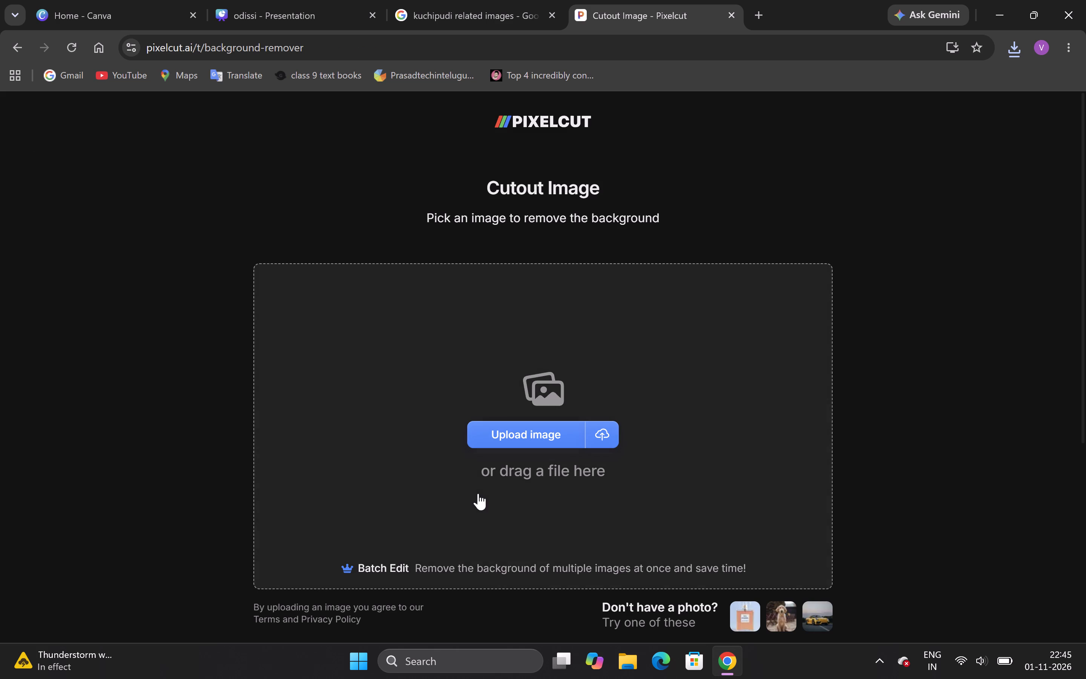
left_click(562, 432)
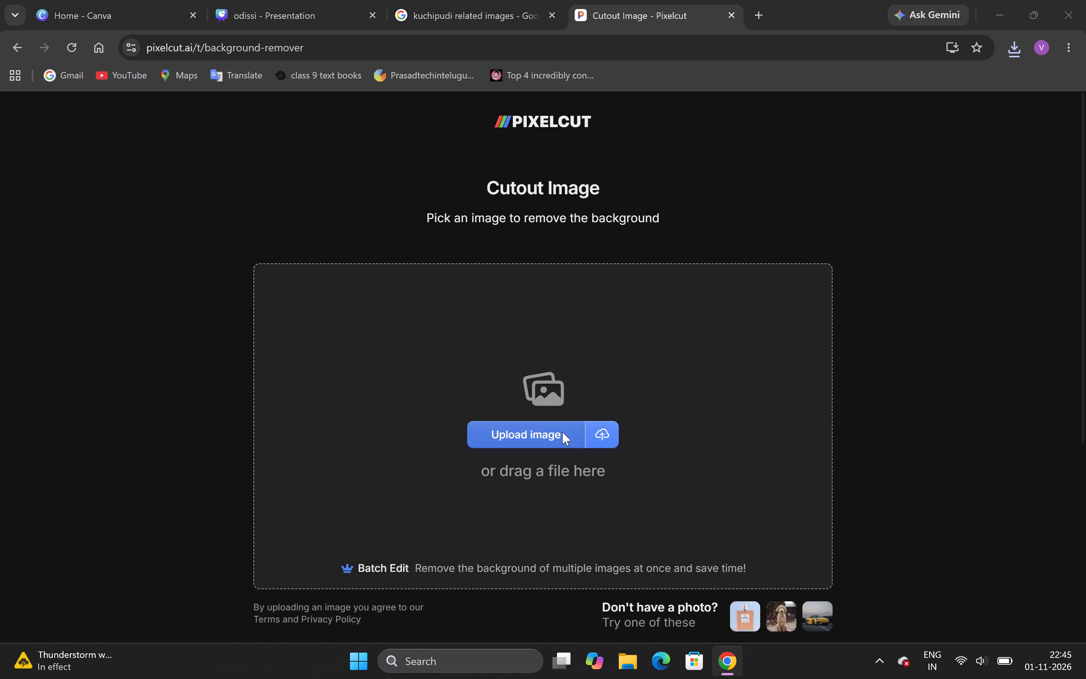
double_click(369, 129)
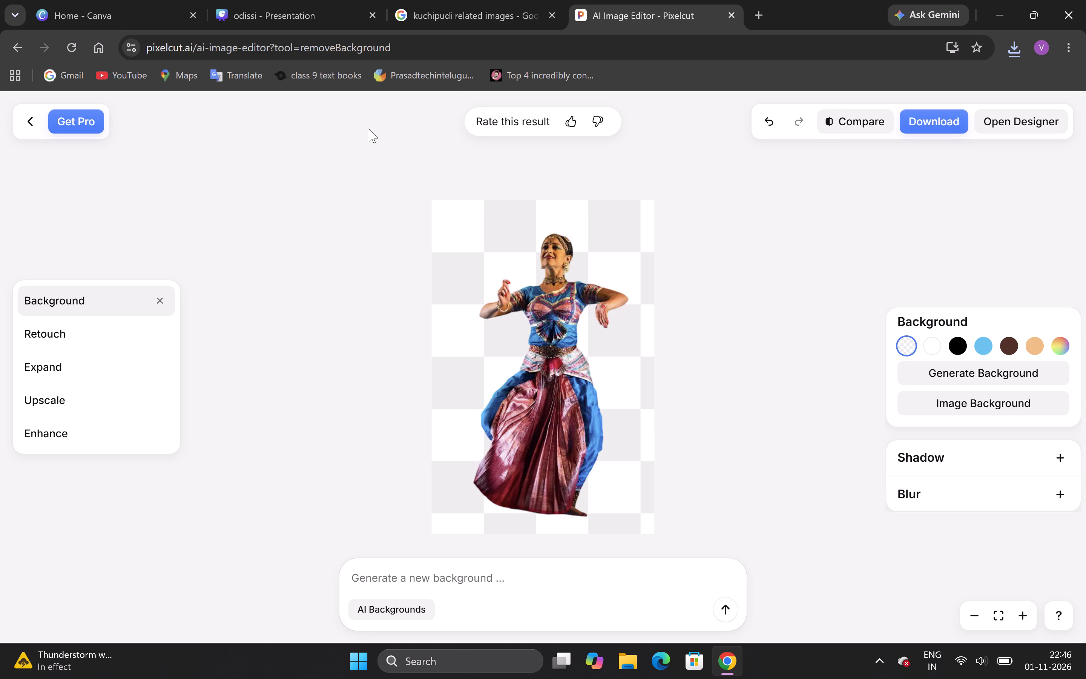
Download the blue-and-maroon dancer cutout at the free preview resolution.
left_click(932, 125)
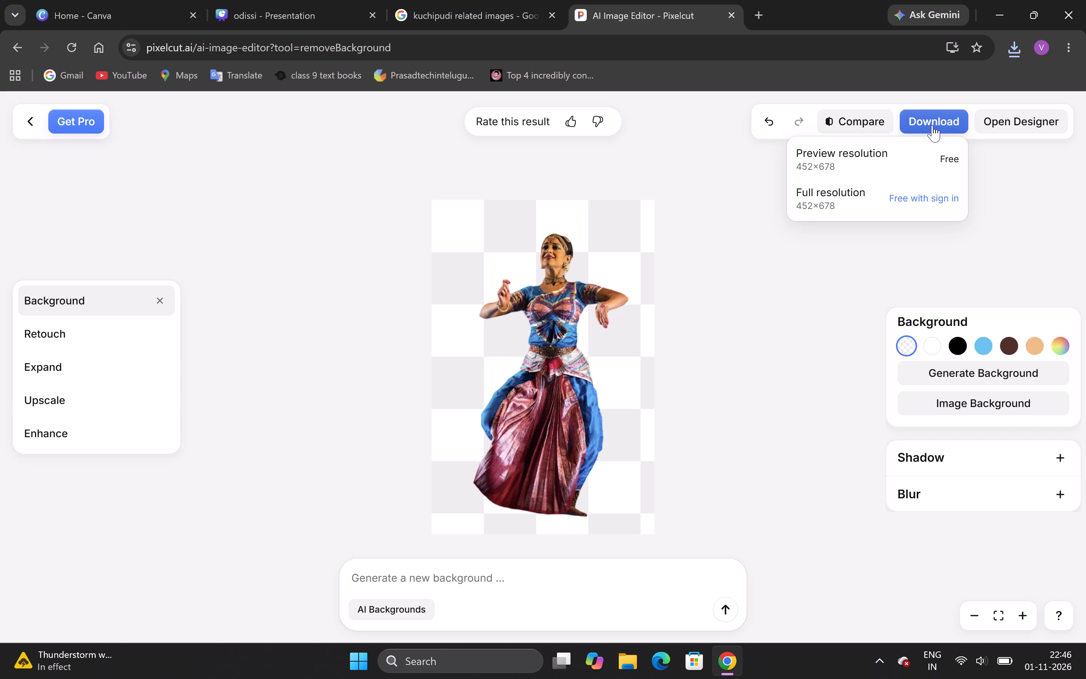
left_click(849, 165)
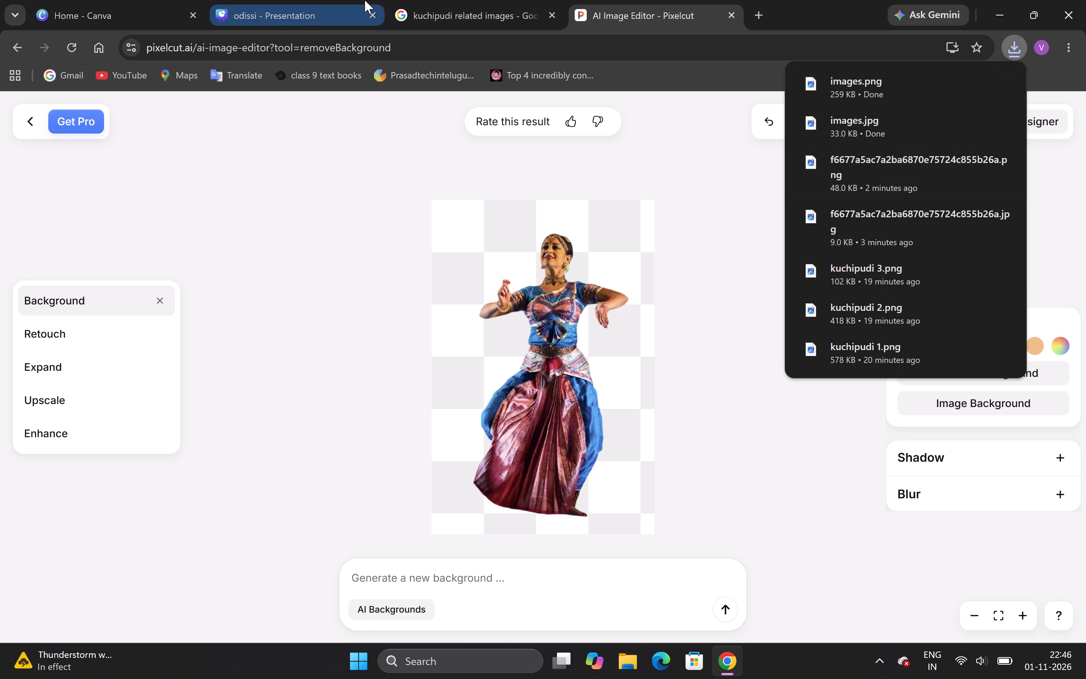
Switch to the Canva odissi presentation and upload the cutout file images.png.
left_click(280, 0)
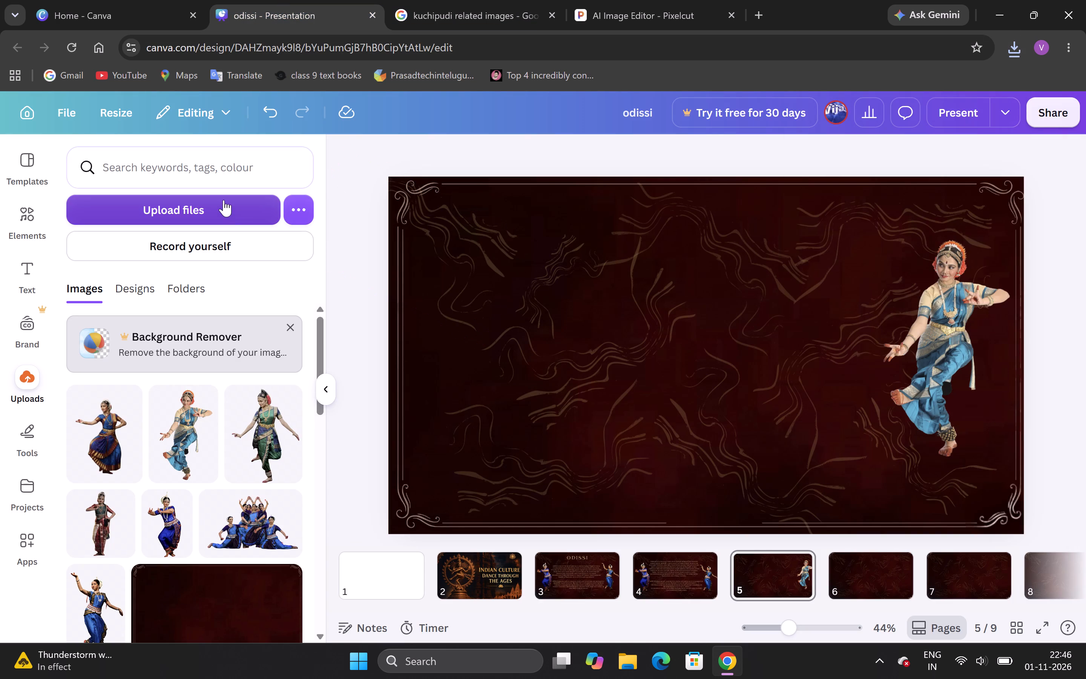
left_click(224, 200)
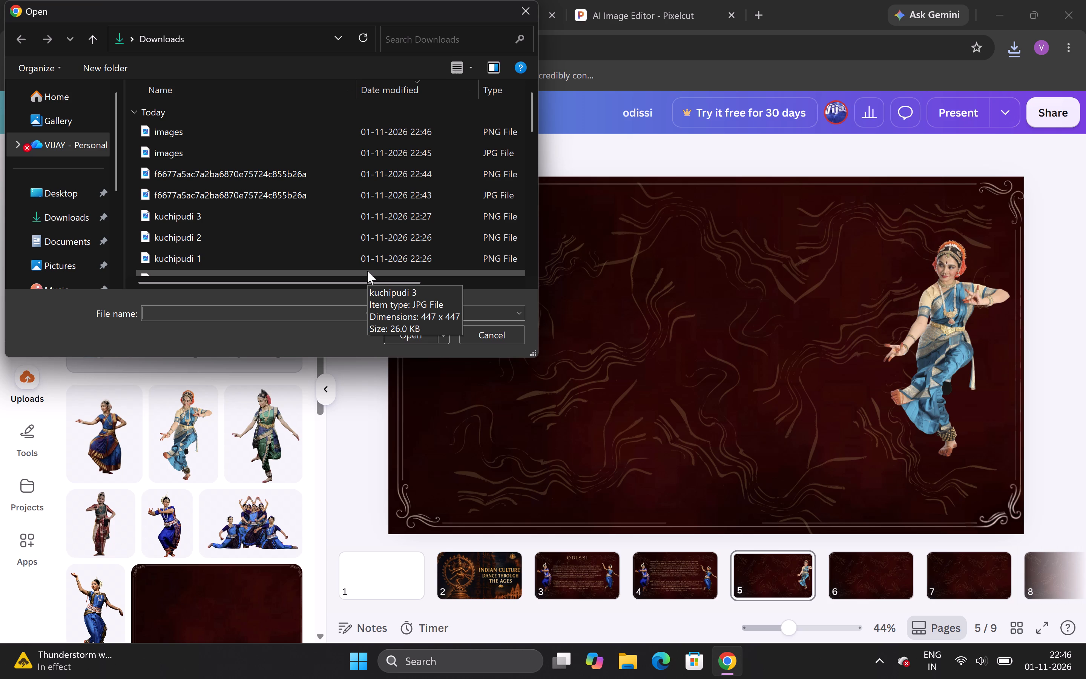
double_click(301, 132)
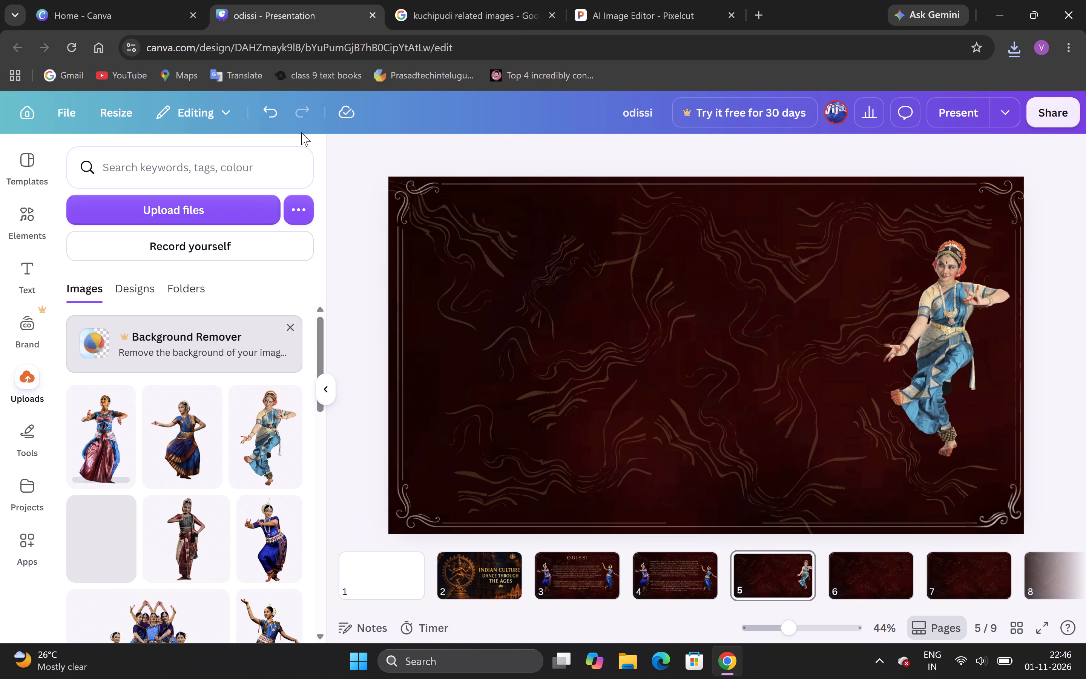
Place the uploaded blue-and-maroon dancer cutout on the left side of page 5, enlarged to balance the dancer opposite.
left_click(104, 422)
left_click_drag(704, 354, 452, 343)
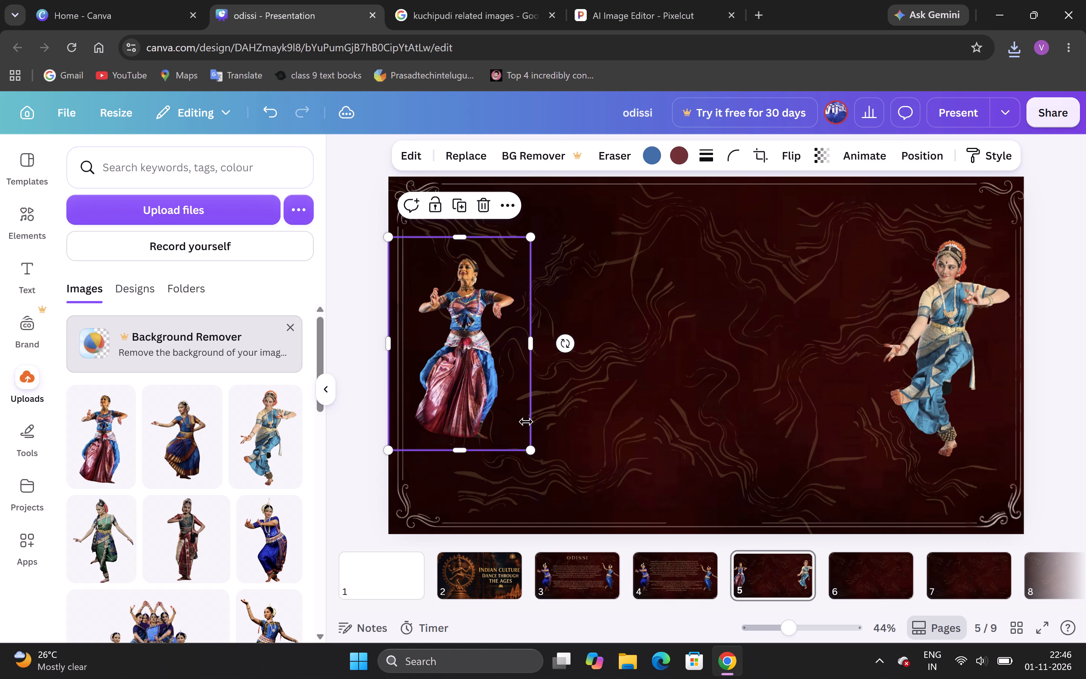
left_click_drag(457, 450, 460, 480)
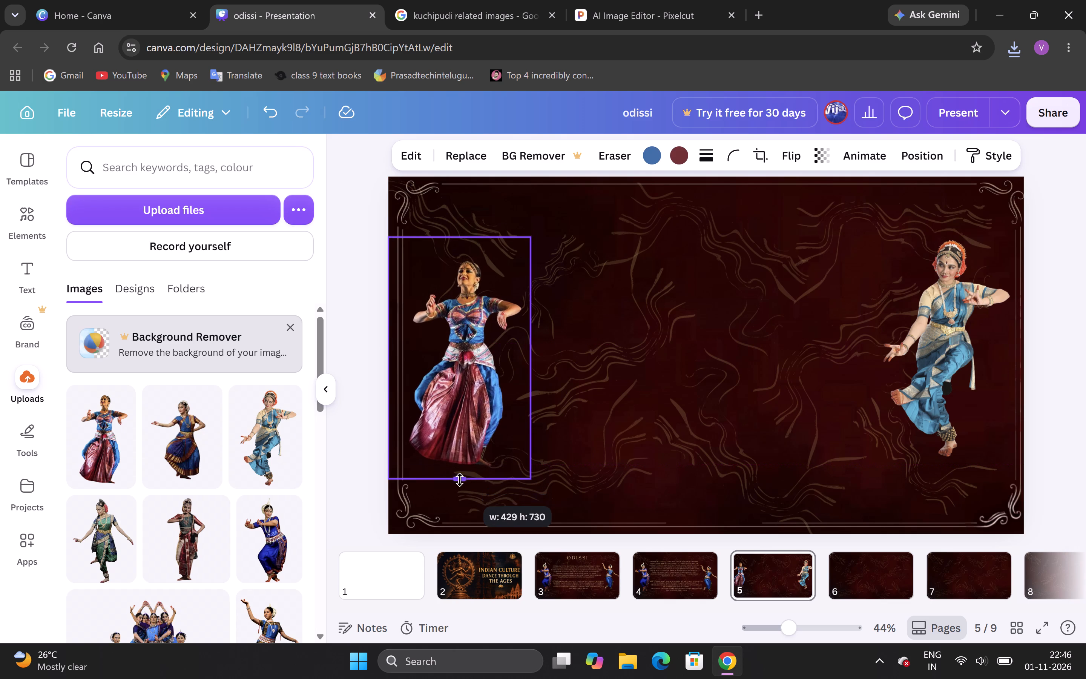
left_click_drag(460, 480, 459, 482)
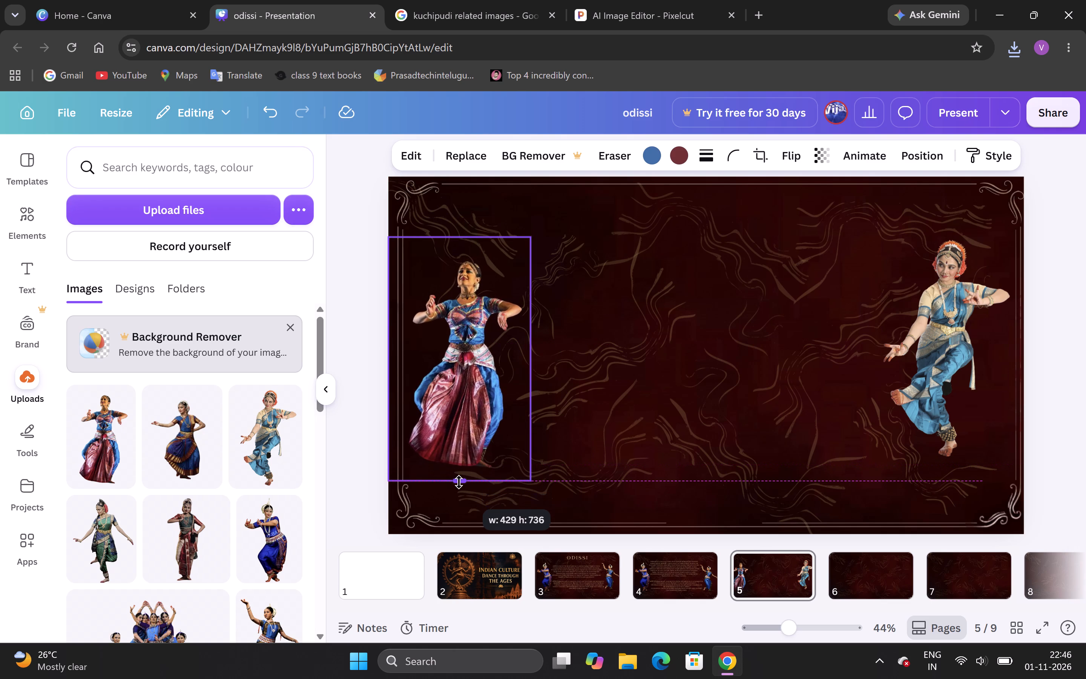
left_click_drag(459, 482, 459, 484)
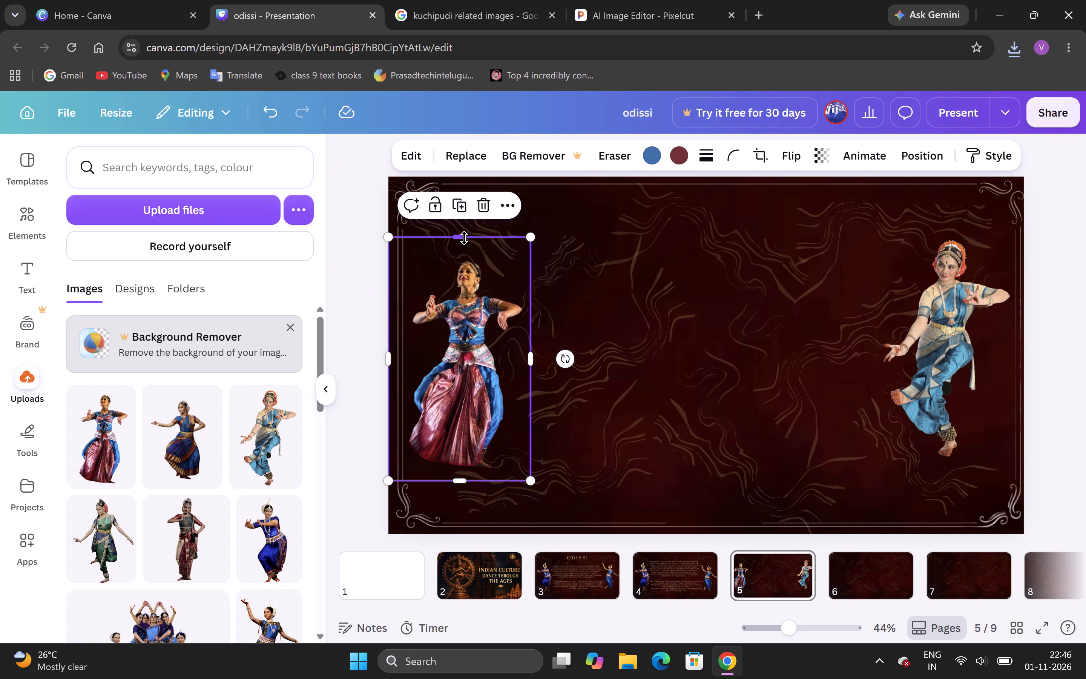
left_click_drag(464, 238, 462, 211)
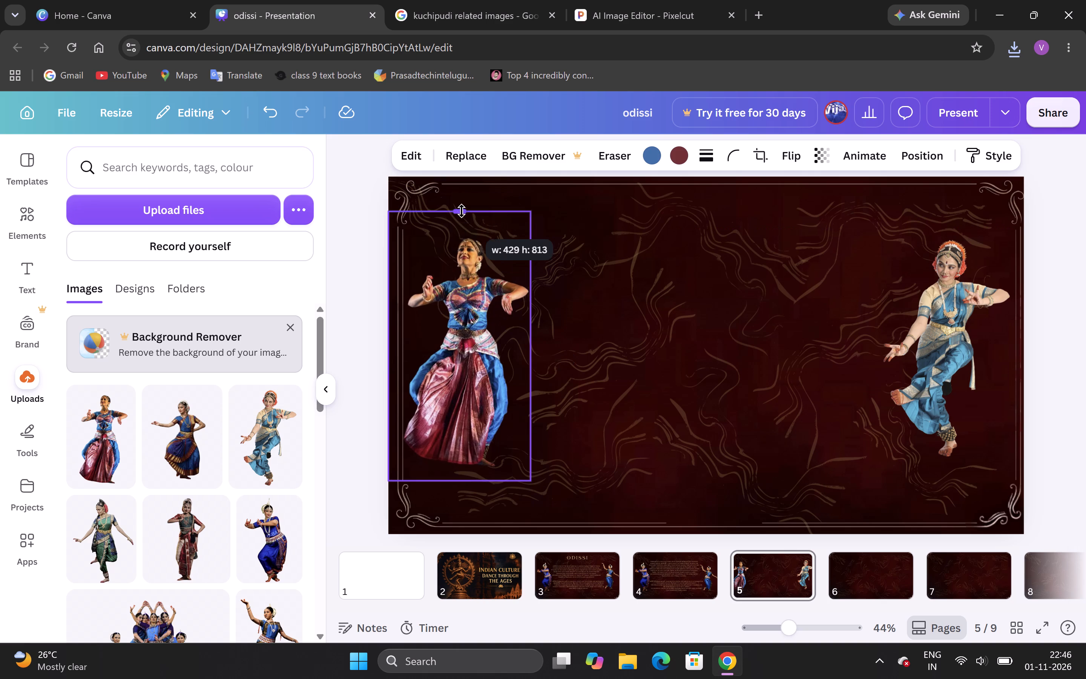
left_click_drag(462, 211, 462, 220)
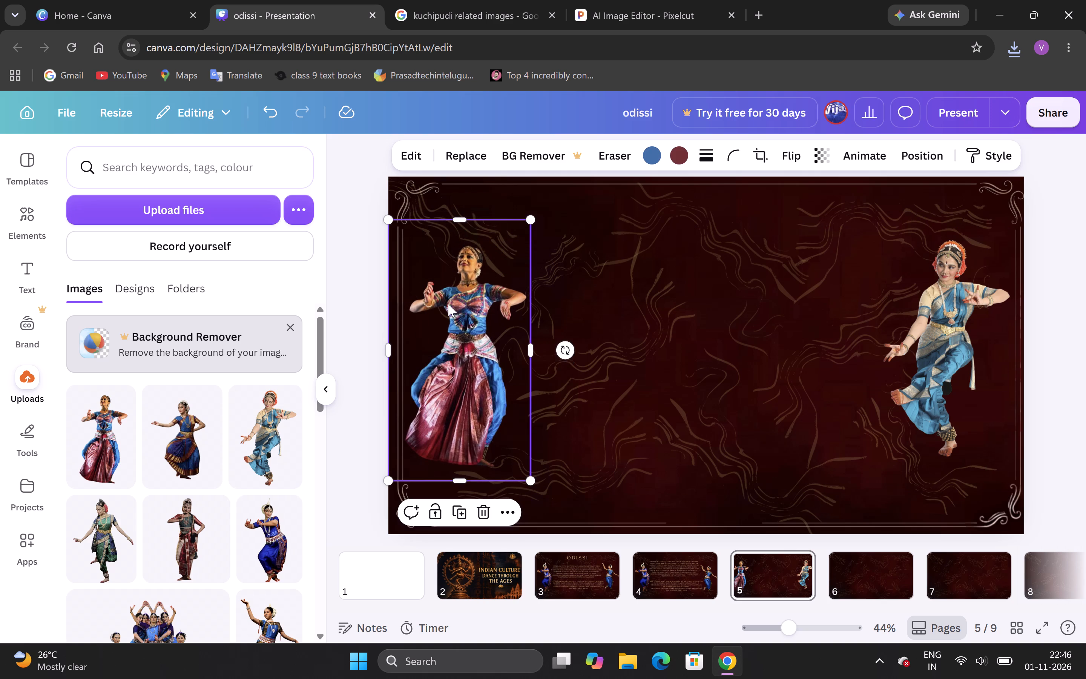
left_click_drag(448, 304, 452, 298)
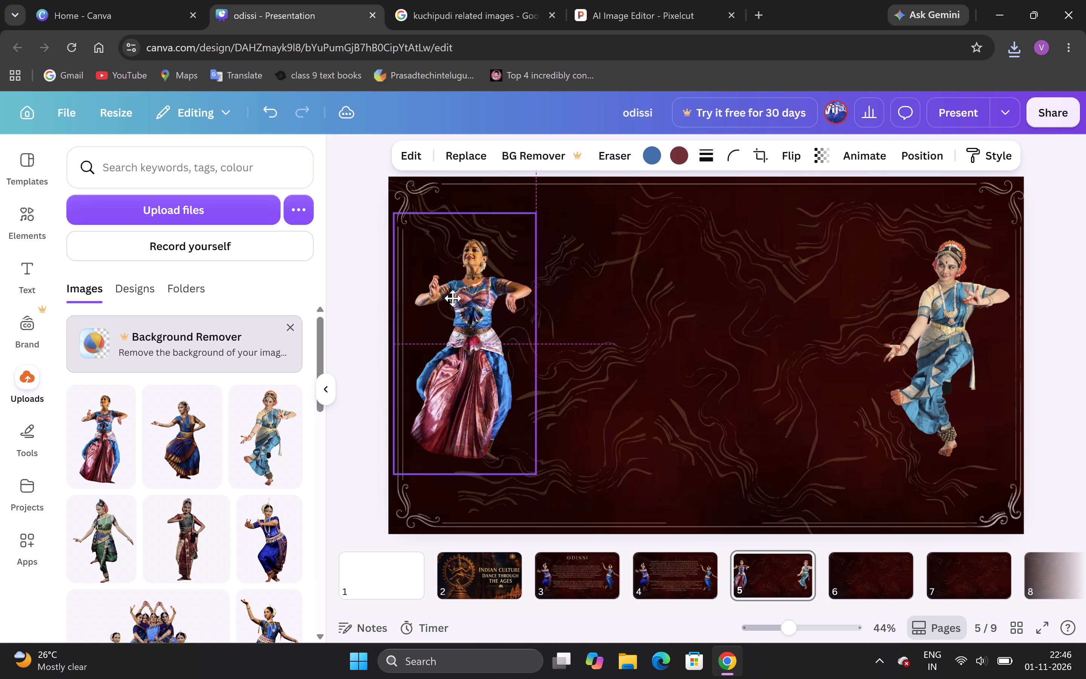
left_click_drag(452, 298, 453, 293)
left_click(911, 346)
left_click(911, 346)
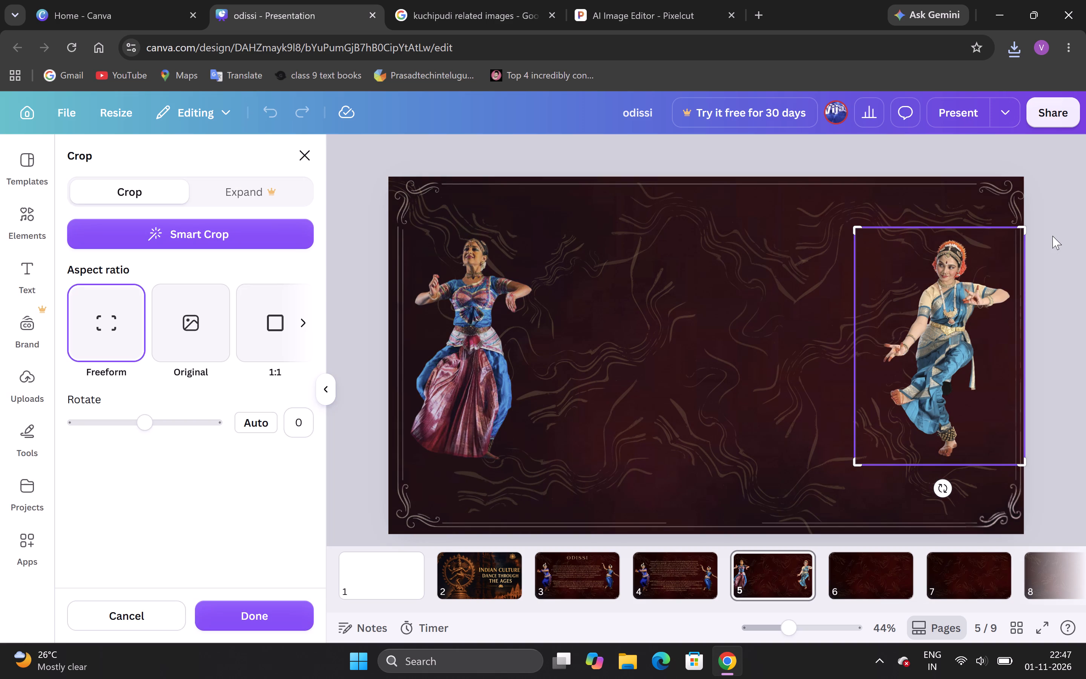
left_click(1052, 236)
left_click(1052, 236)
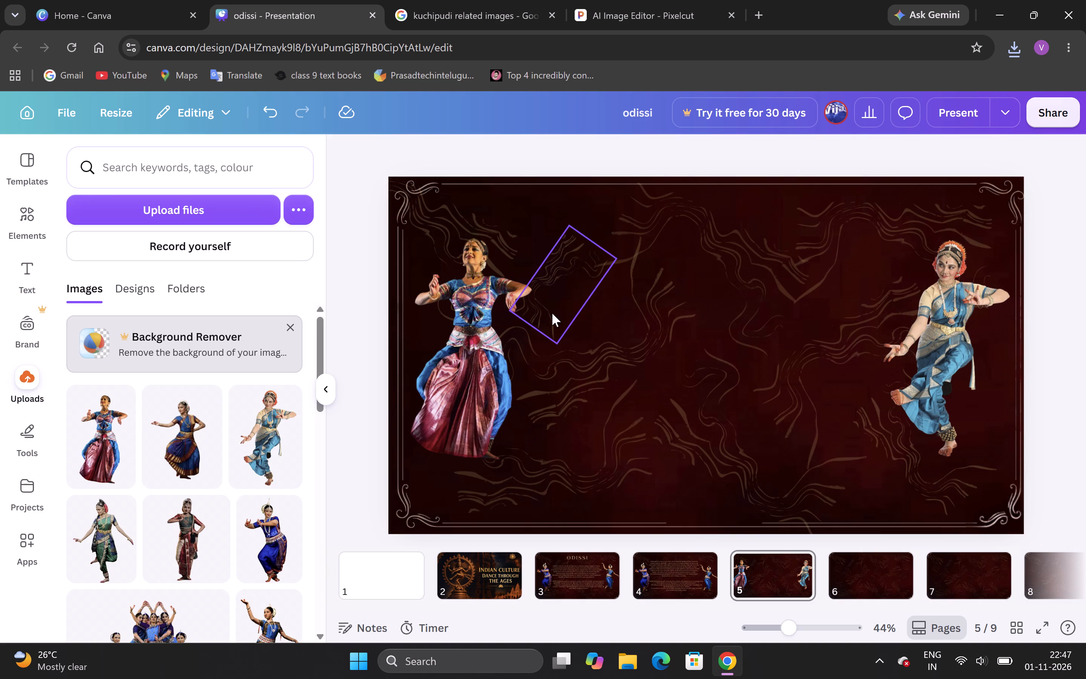
Fine-tune the position of the blue-and-maroon dancer cutout on page 5 so it sits slightly lower beside the frame.
left_click_drag(454, 329, 457, 336)
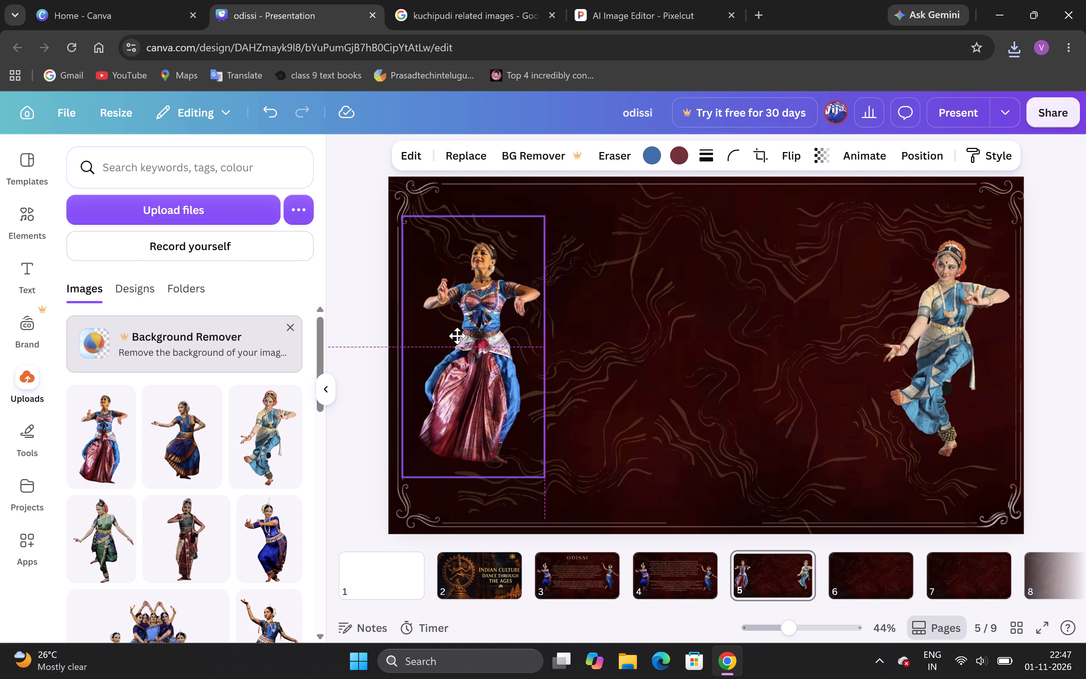
left_click_drag(457, 336, 454, 336)
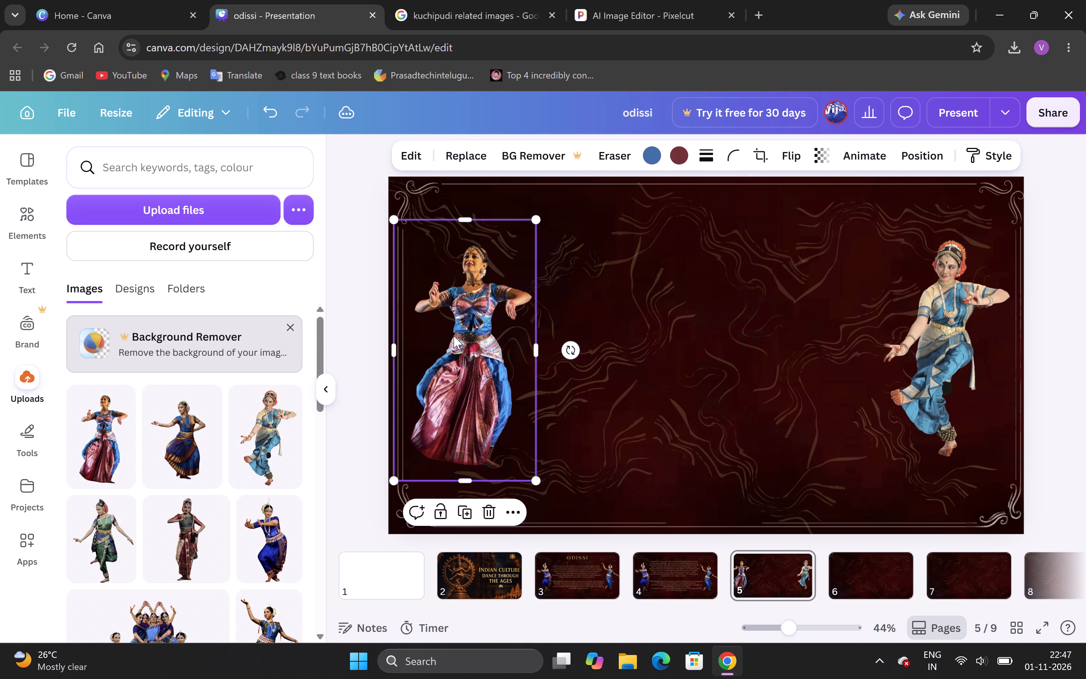
left_click(1045, 217)
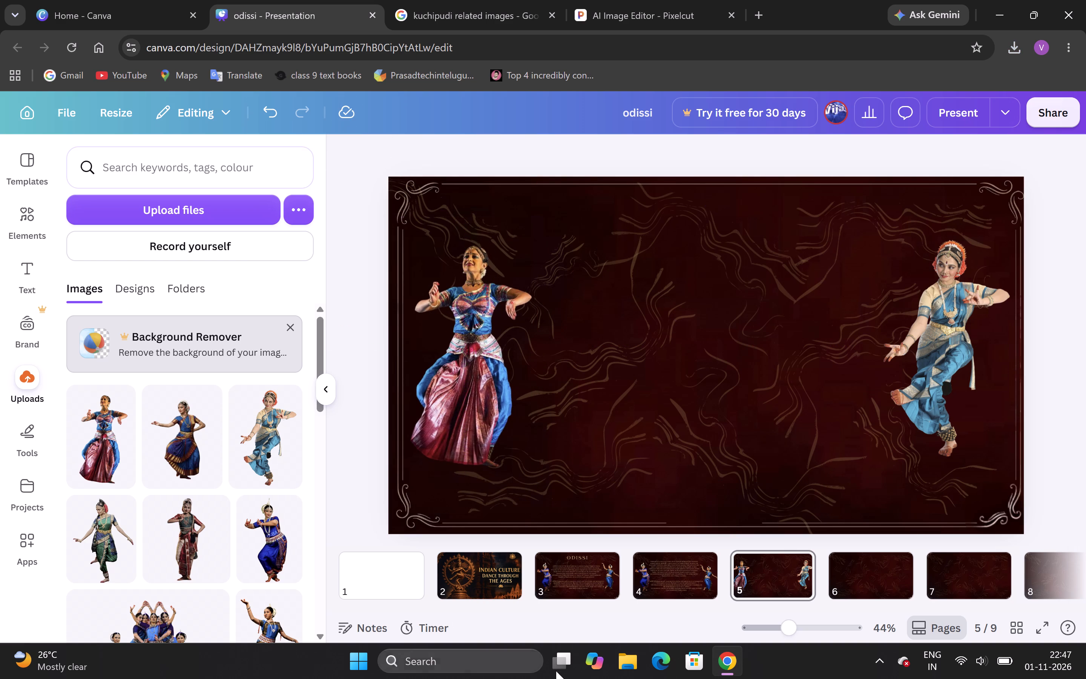
Check the ODISSI heading's font on page 3 as reference, and add a text box in Catchy Mager to page 5.
left_click(588, 572)
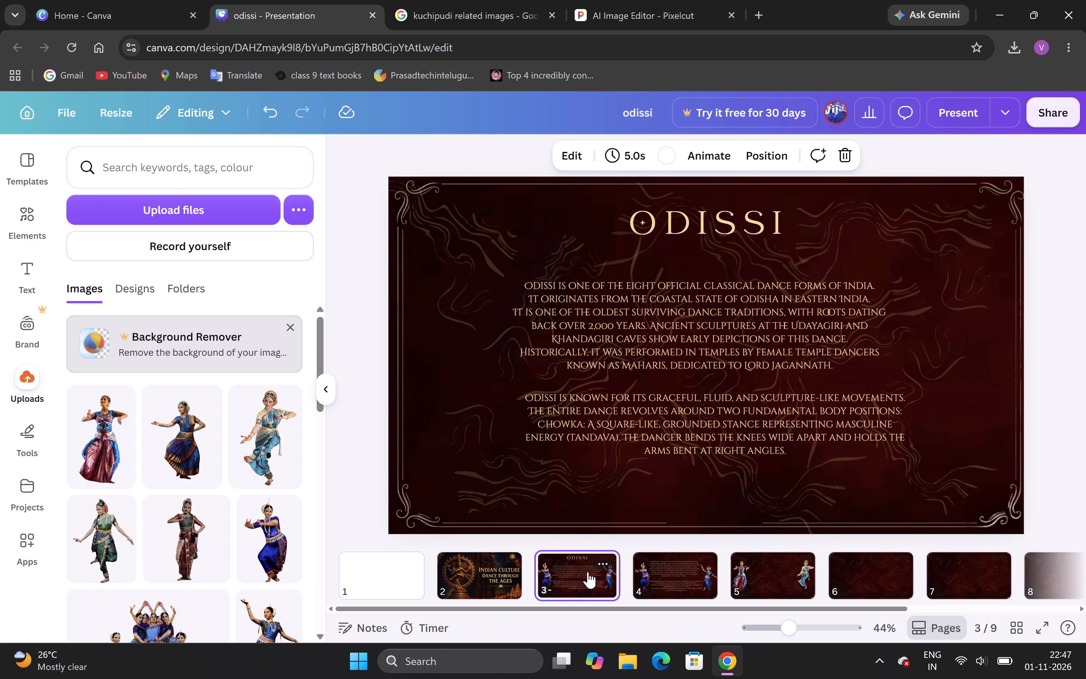
left_click(697, 233)
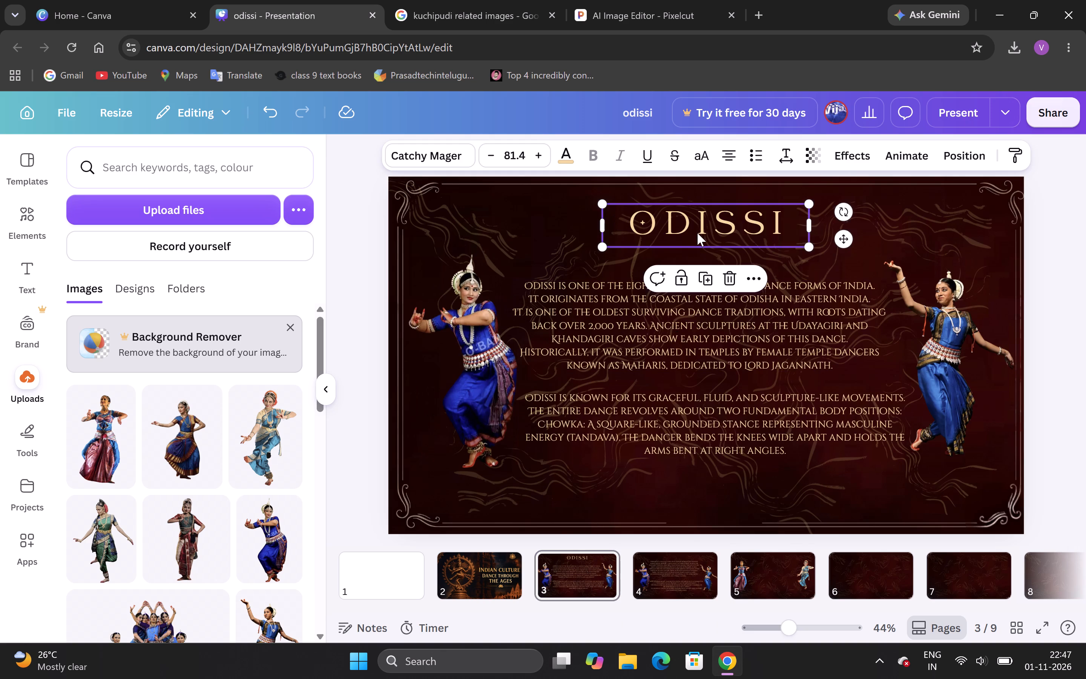
left_click(762, 559)
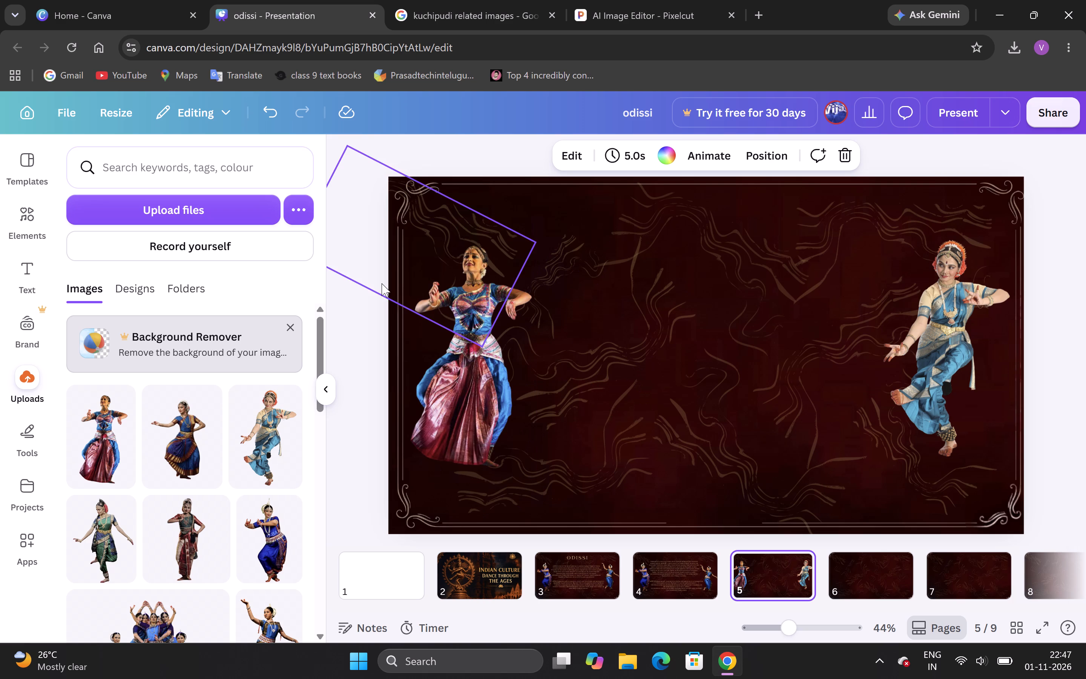
left_click(30, 267)
left_click(162, 167)
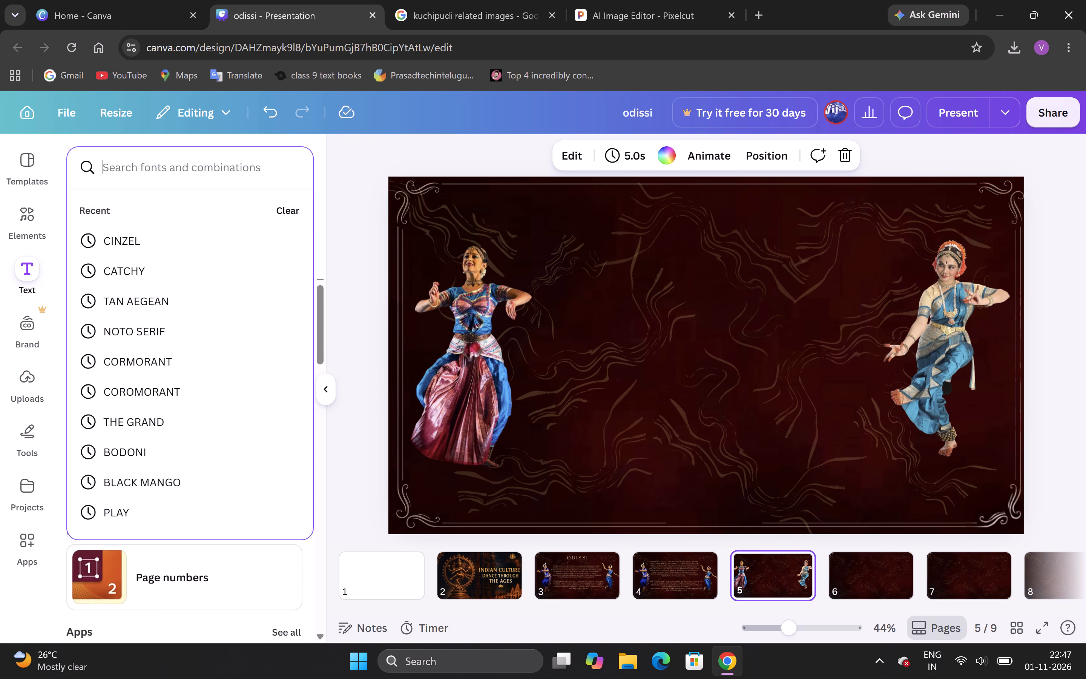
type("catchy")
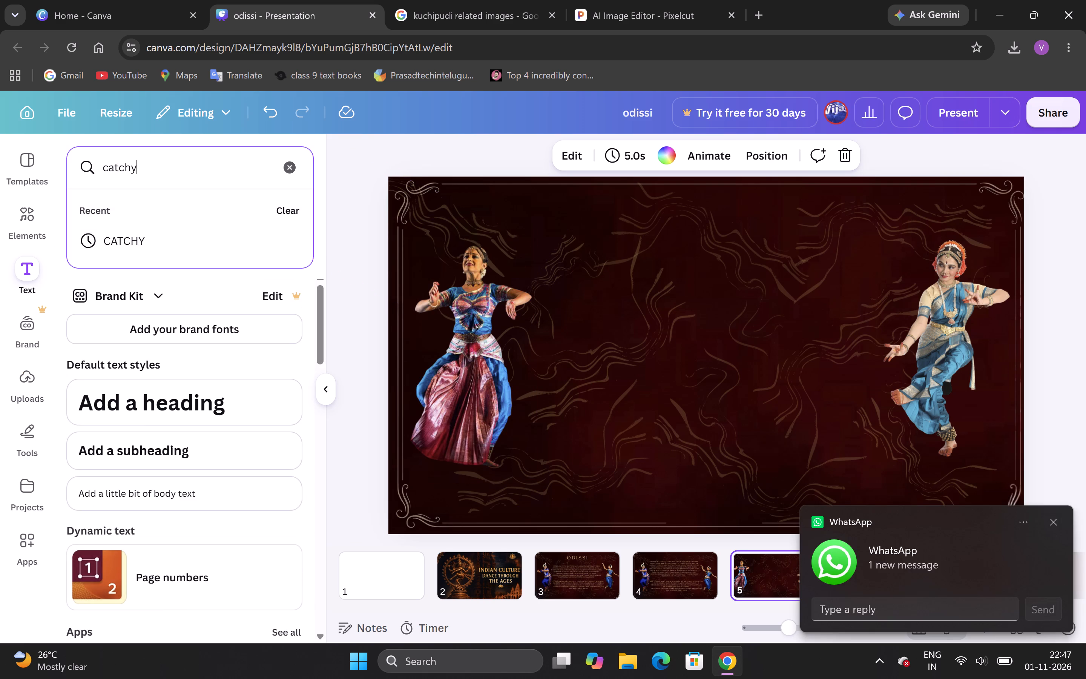
left_click(159, 244)
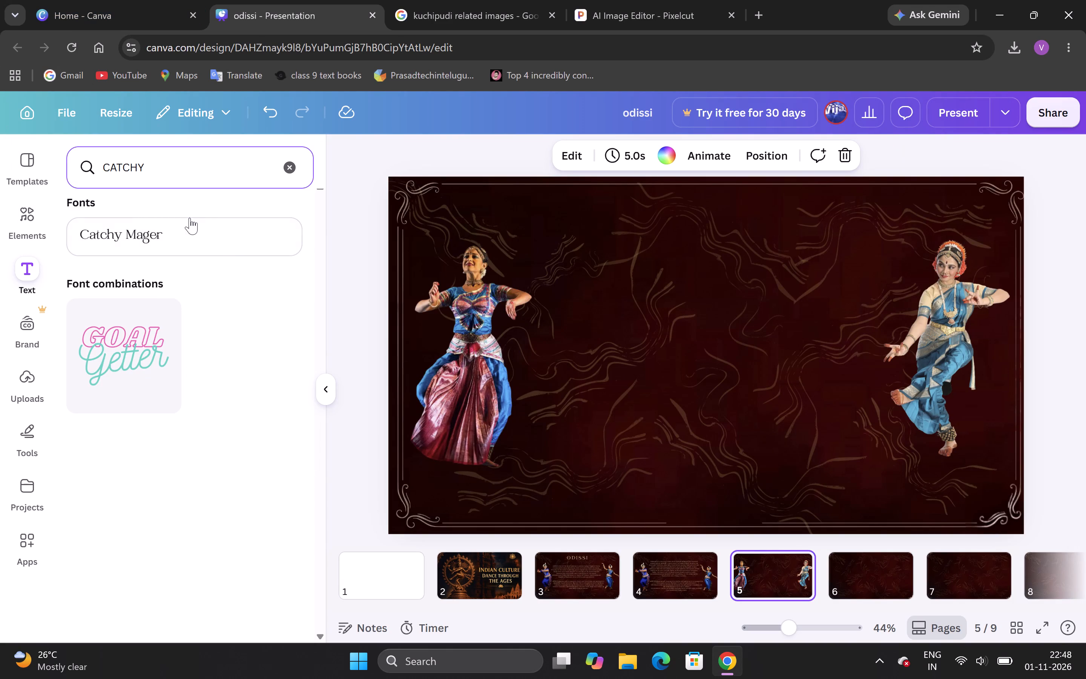
left_click(190, 229)
Open the font size of the new Catchy Mager text on page 5 for editing.
left_click(520, 157)
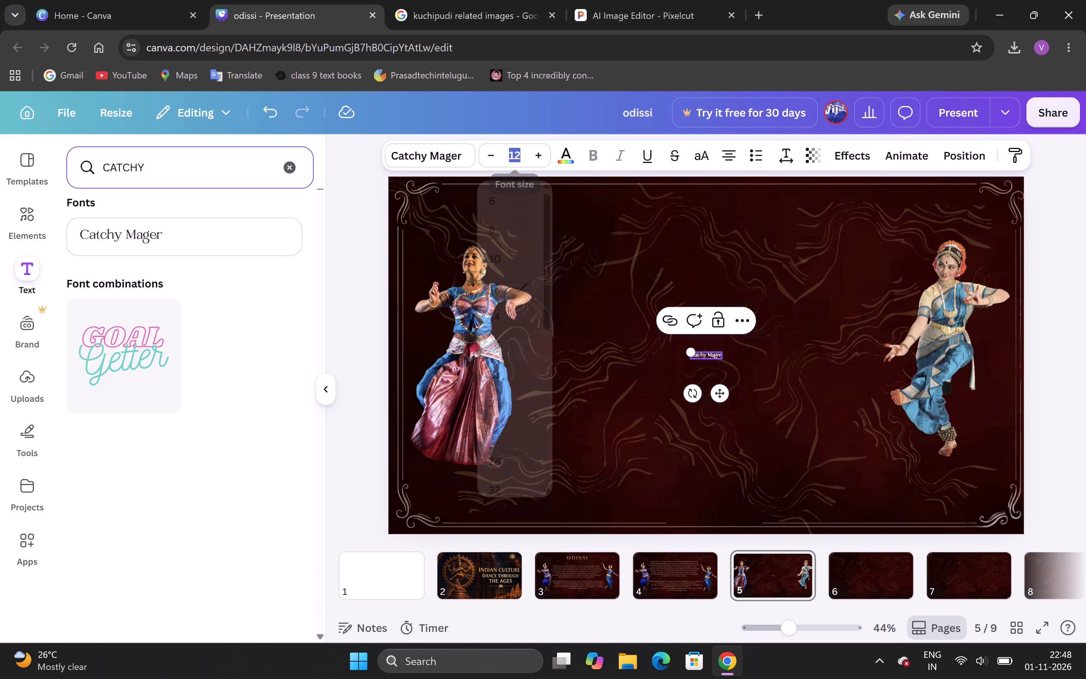
Set the new Catchy Mager text on page 5 to size 30 and replace its wording with "K U C H U P U D I".
type("30")
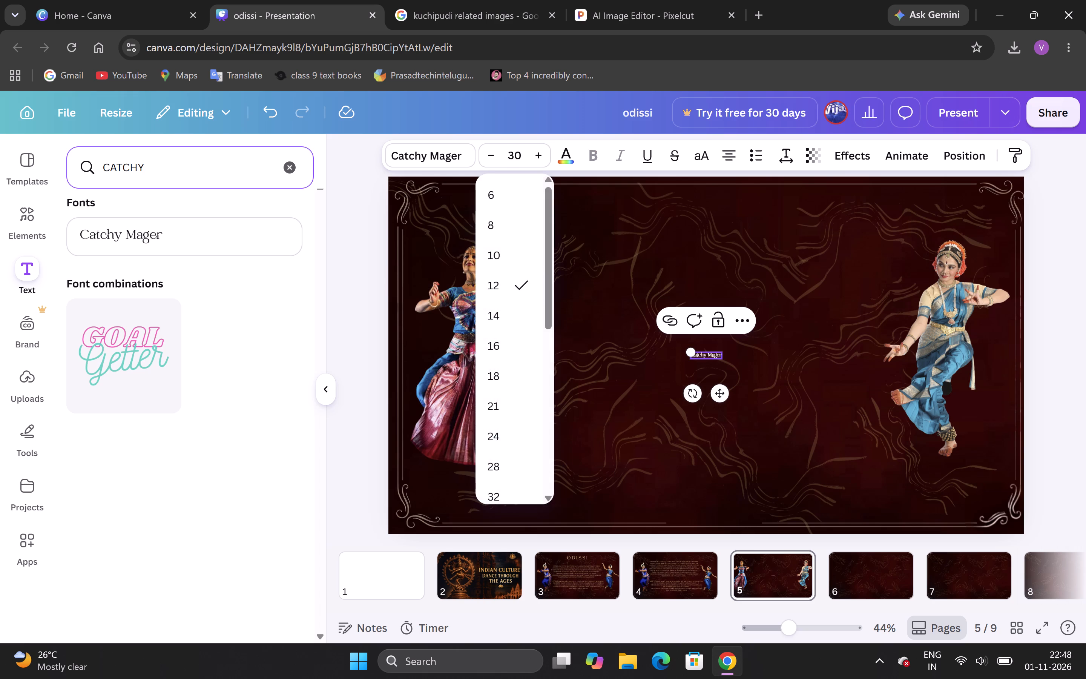
key("Return")
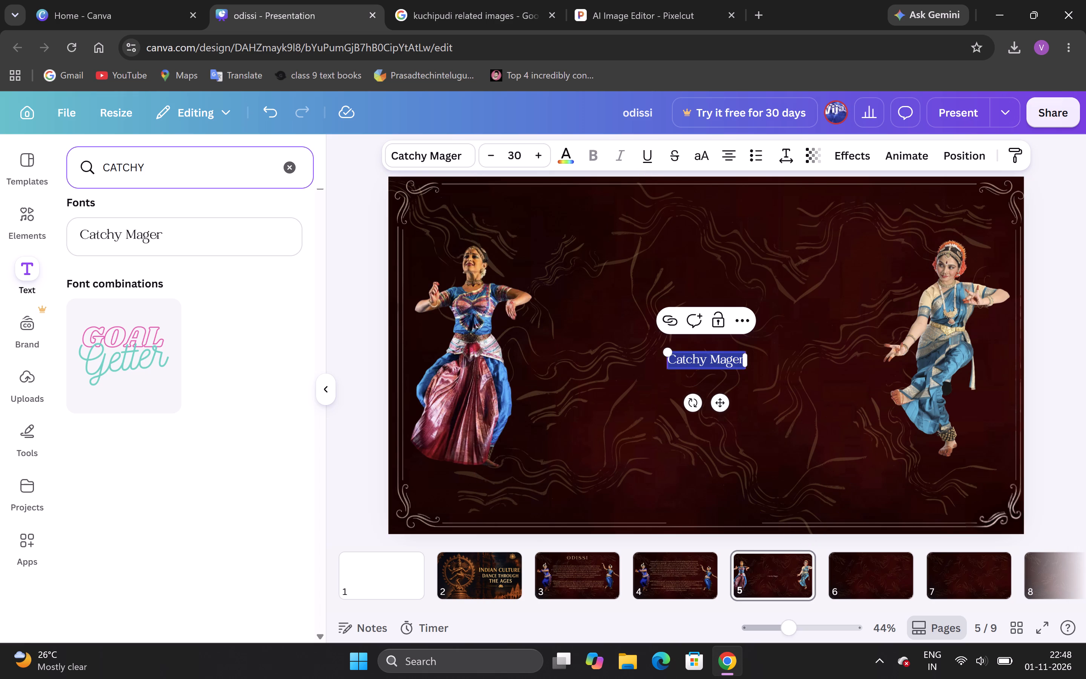
type("K U C H U P")
key("space")
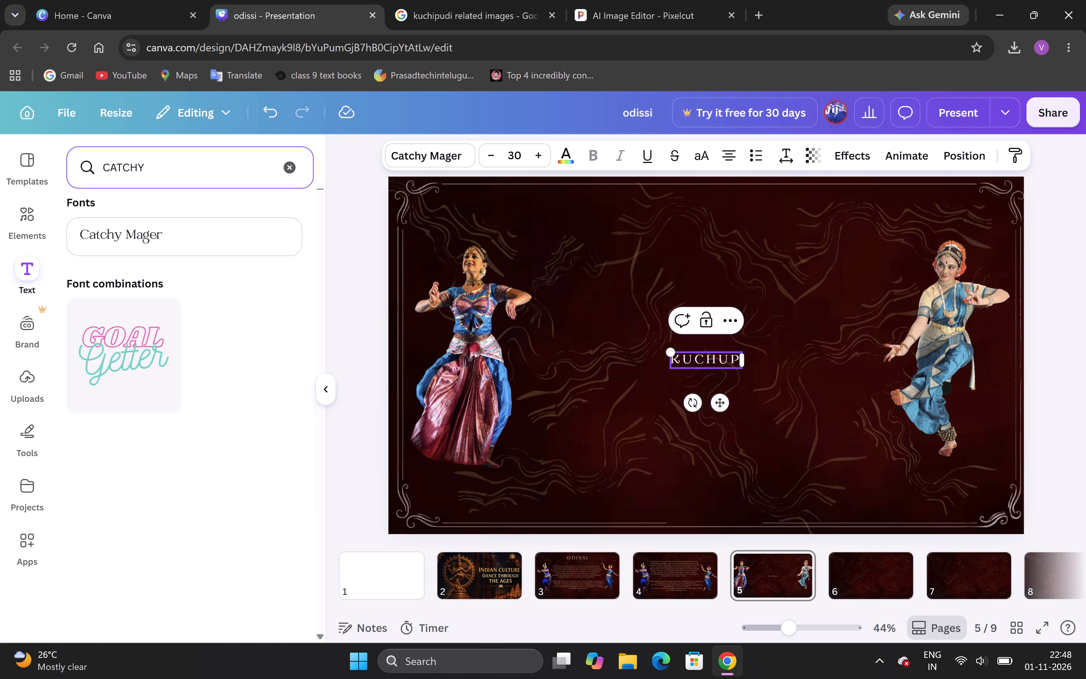
type("U D I")
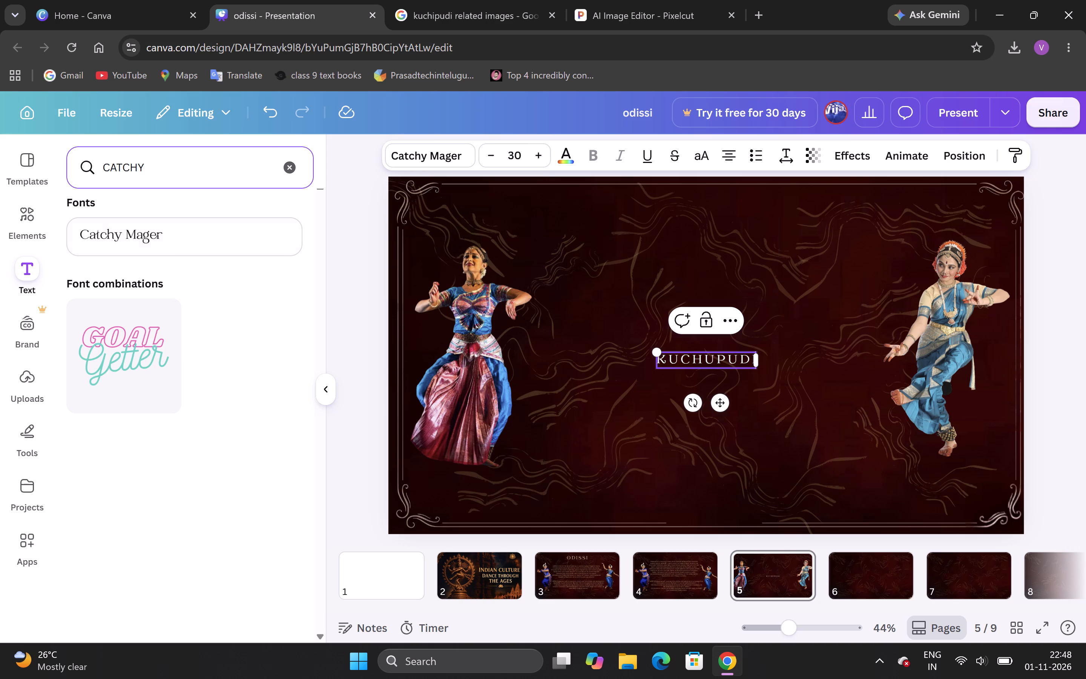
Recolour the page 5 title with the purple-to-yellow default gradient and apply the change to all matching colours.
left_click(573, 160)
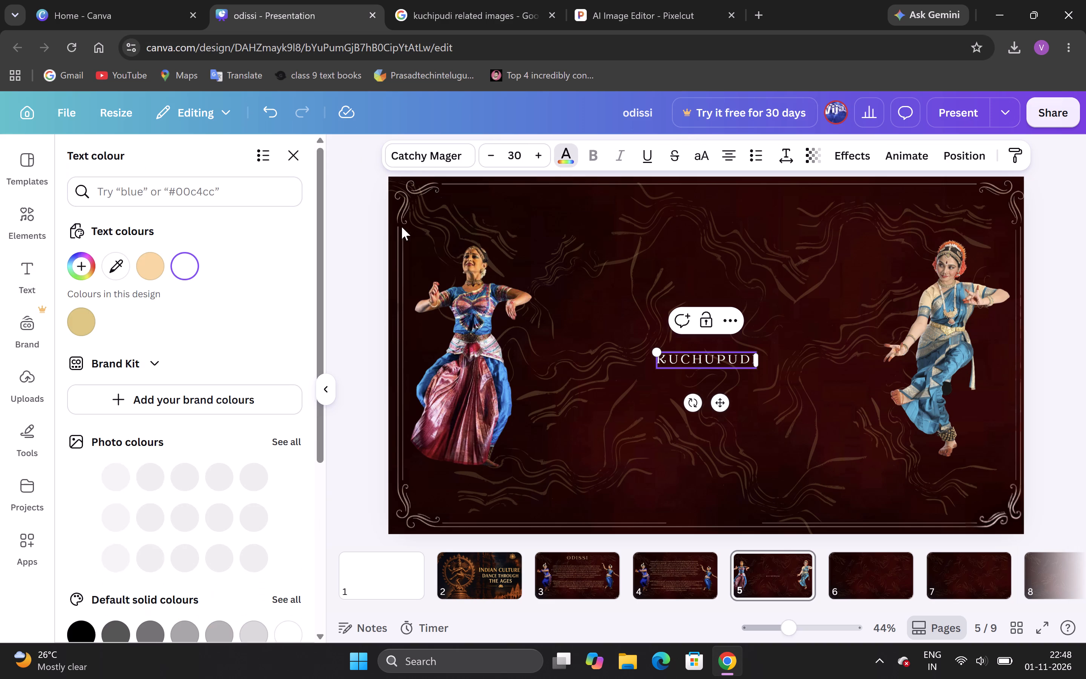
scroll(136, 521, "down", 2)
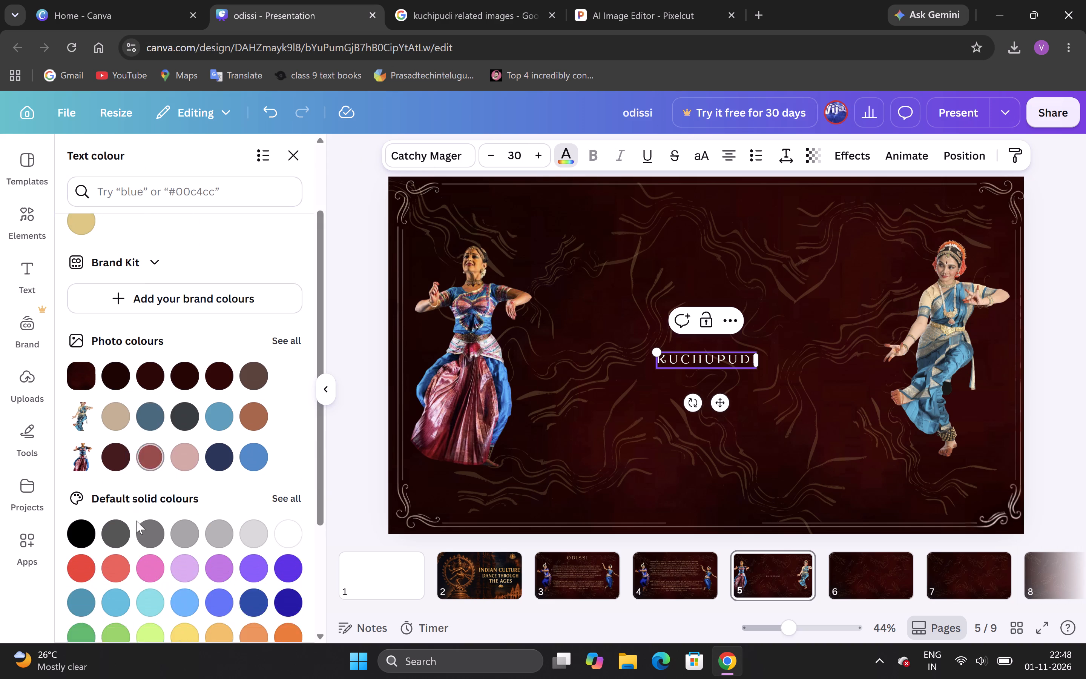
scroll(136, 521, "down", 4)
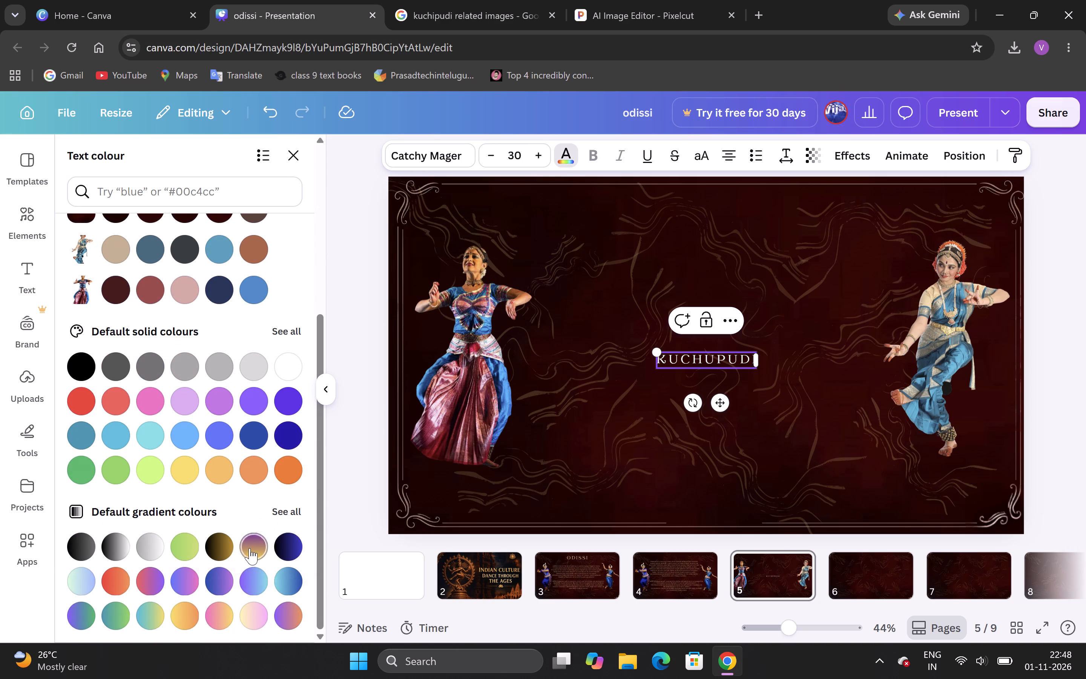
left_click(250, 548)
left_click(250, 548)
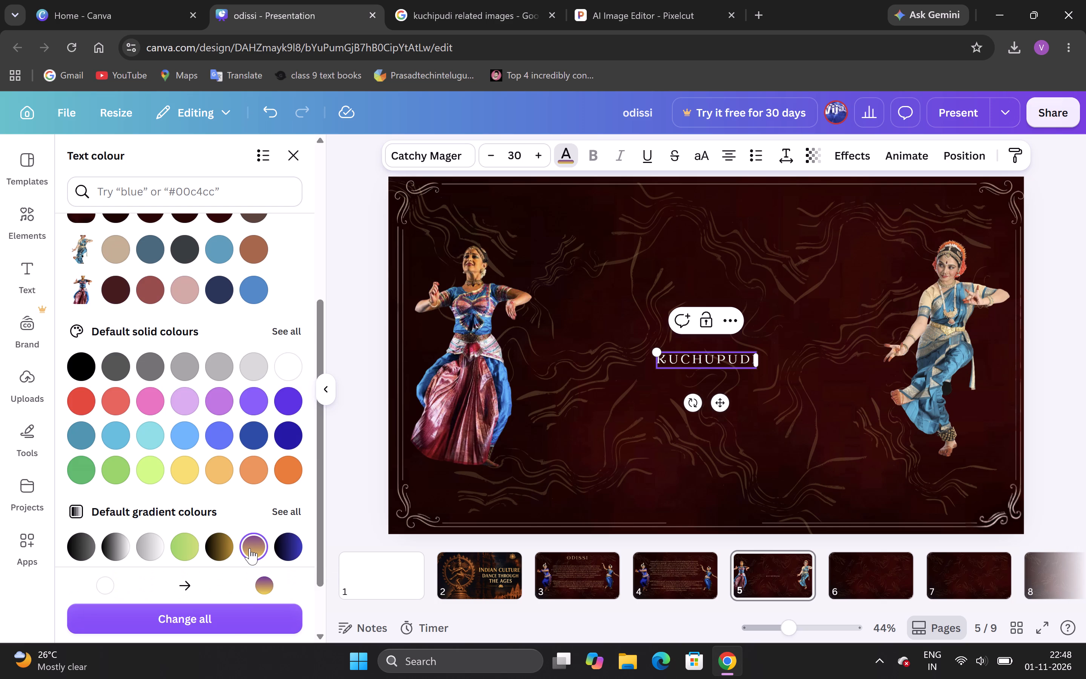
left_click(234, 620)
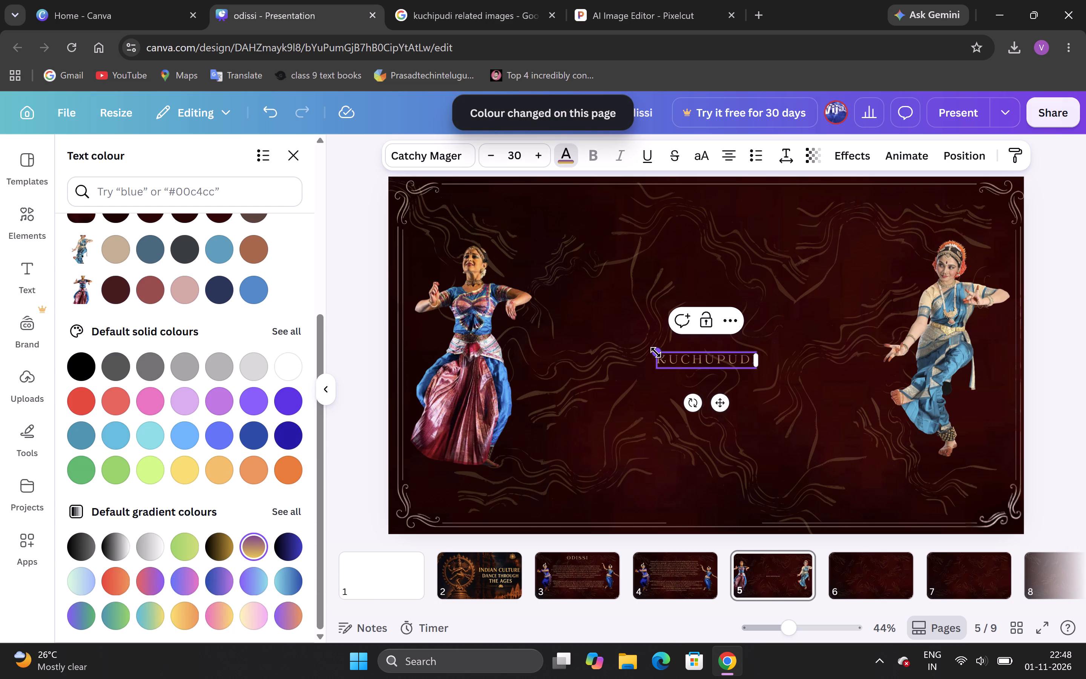
Enlarge the page 5 title to about size 53 and move it to the top centre of the page between the dancers.
left_click_drag(656, 352, 589, 283)
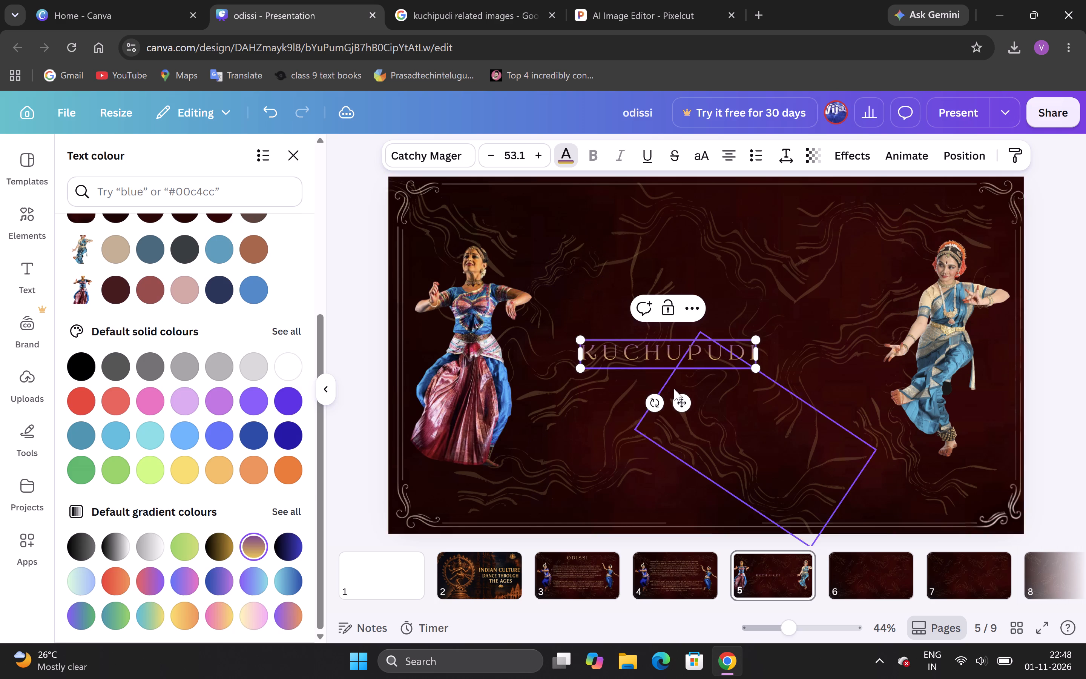
double_click(660, 361)
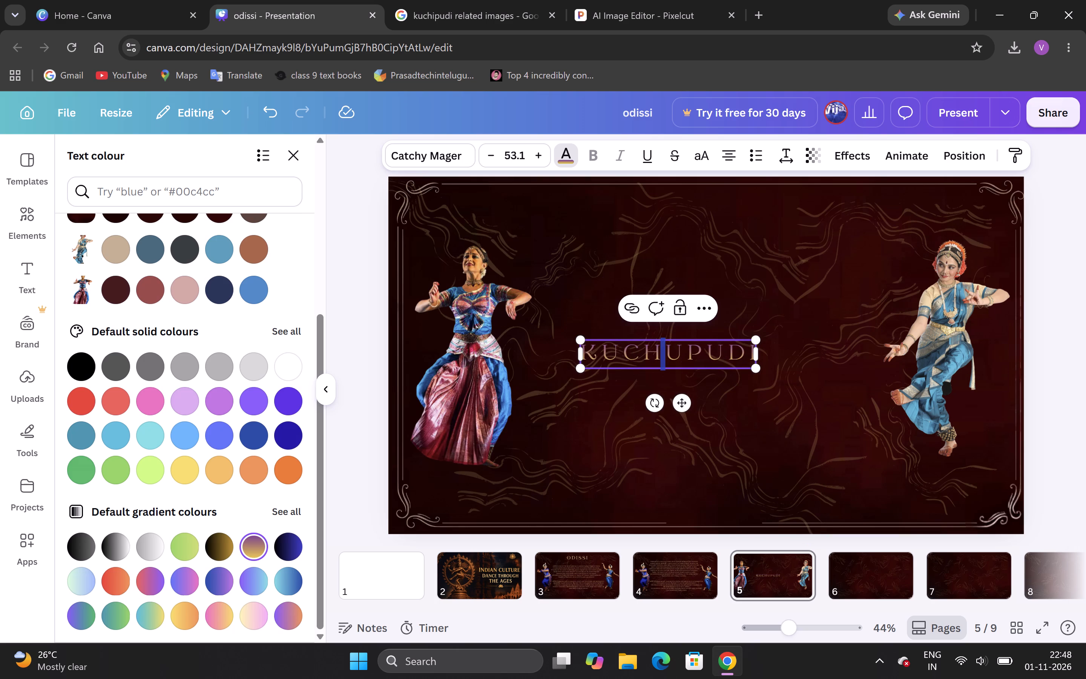
left_click(707, 379)
left_click(693, 354)
left_click_drag(693, 354, 715, 223)
Correct the spelling of the page 5 title to "K U C H I P U D I" by replacing its second U with an I.
left_click(698, 226)
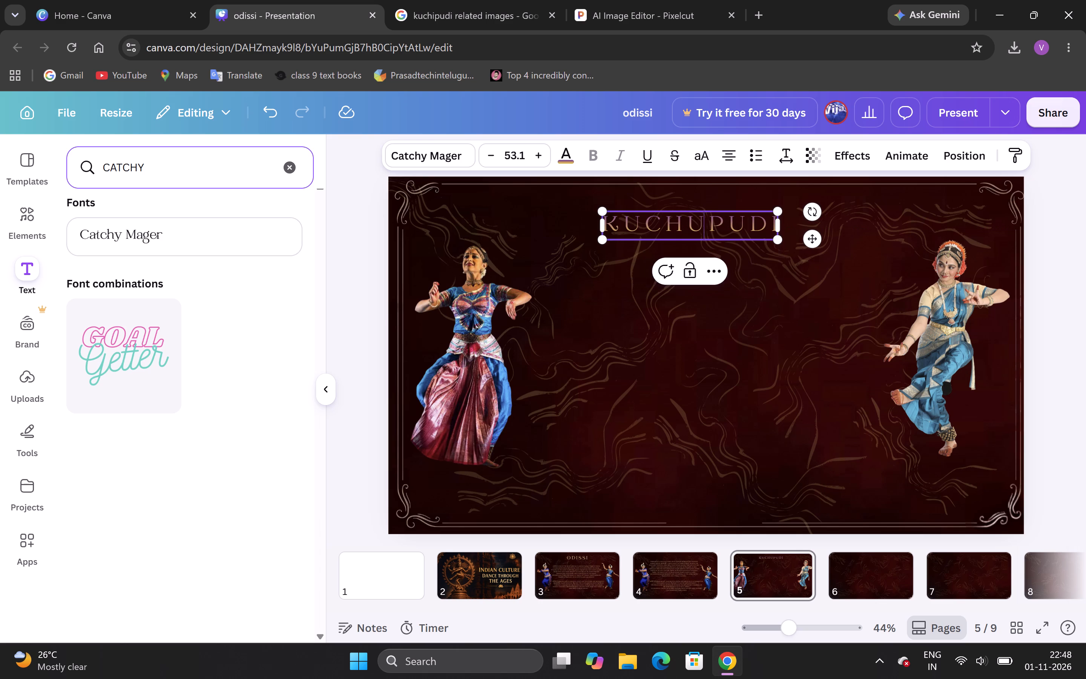
left_click(728, 229)
left_click(726, 223)
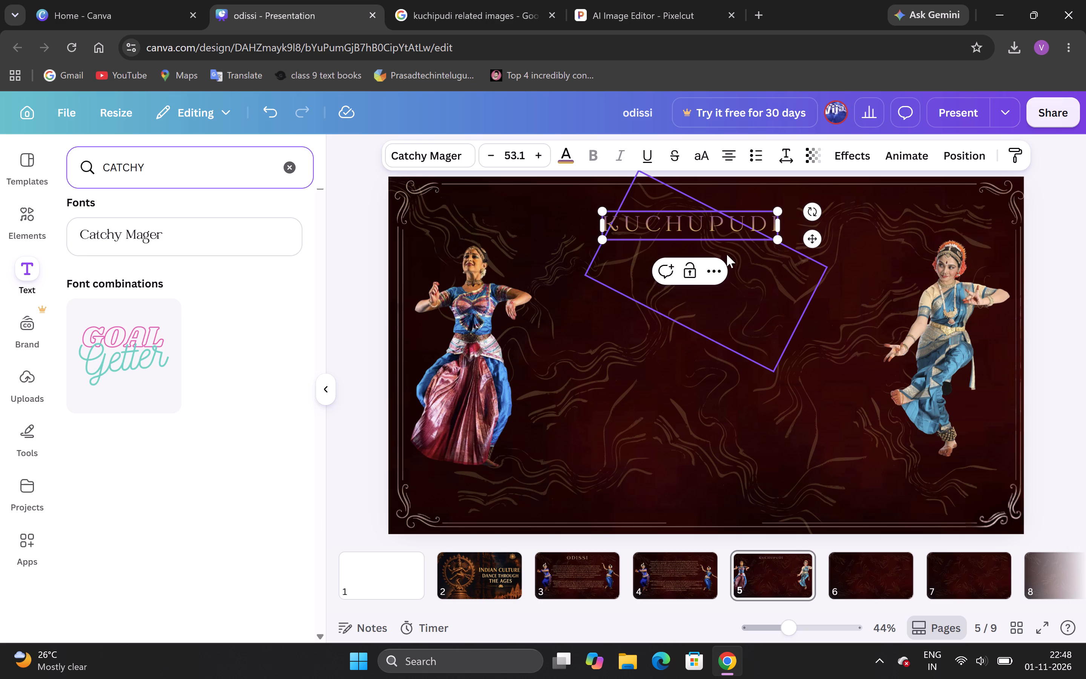
left_click(719, 222)
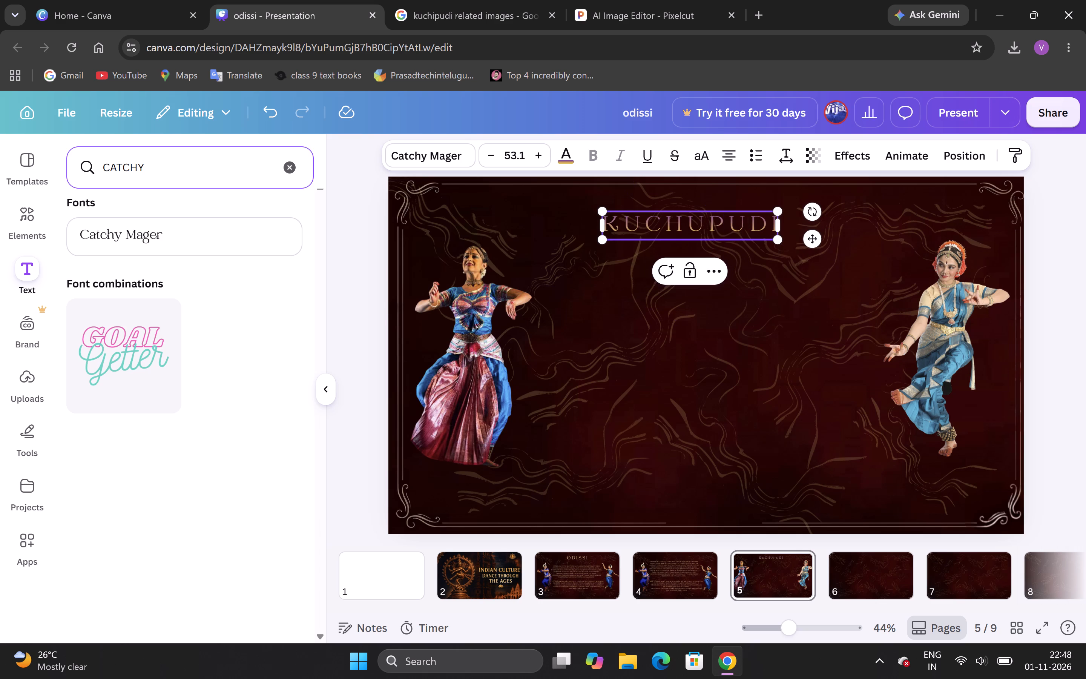
left_click(719, 222)
key("BackSpace")
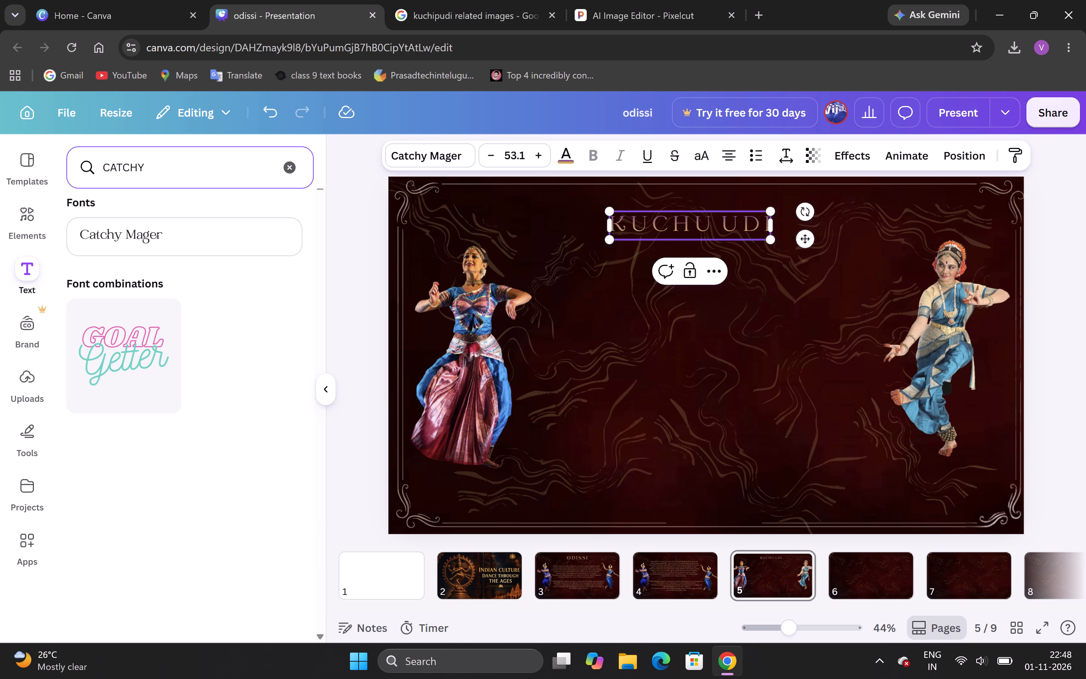
key("BackSpace")
key("BackSpace")
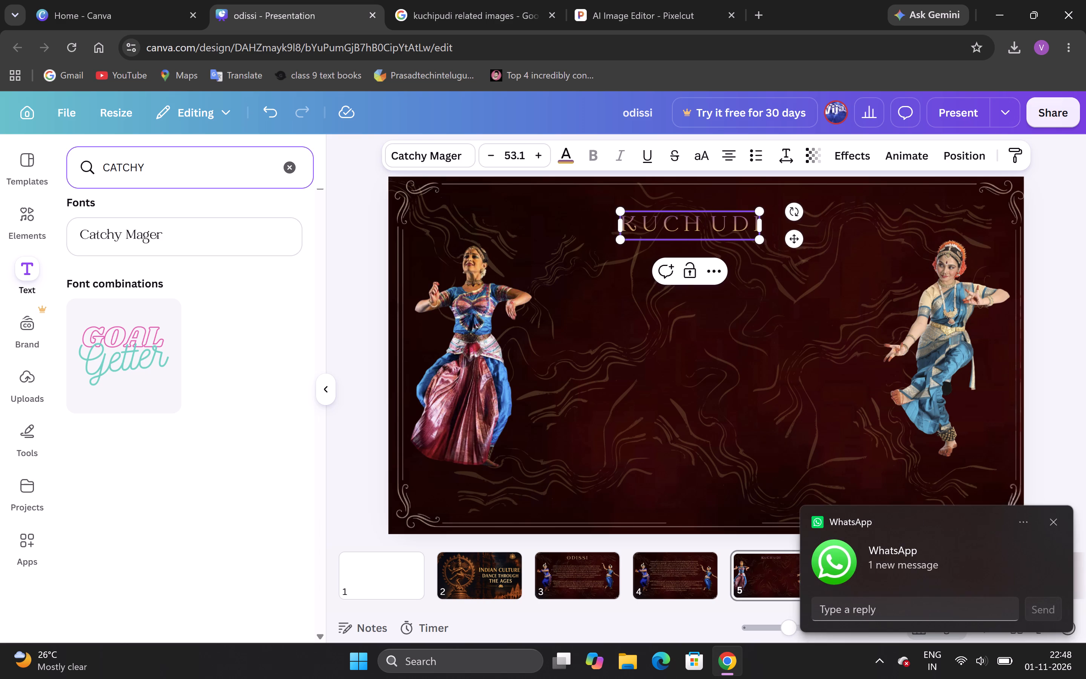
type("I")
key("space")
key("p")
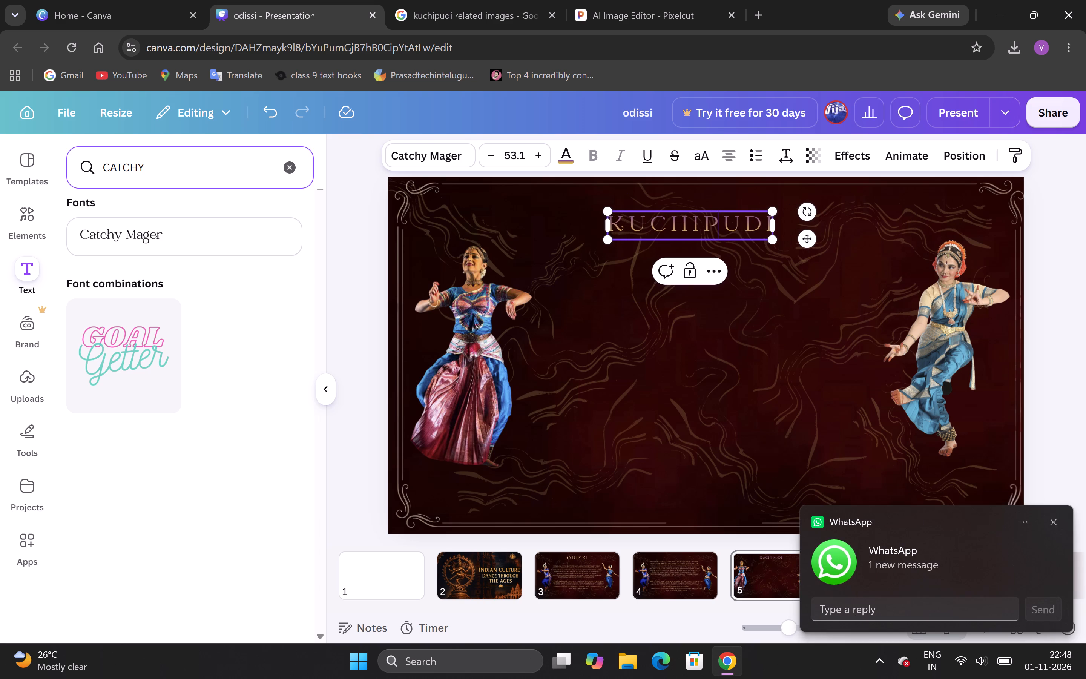
left_click(1034, 242)
Nudge the Kuchipudi title slightly higher on page 5, keeping it centred just below the top frame.
left_click_drag(740, 221, 740, 210)
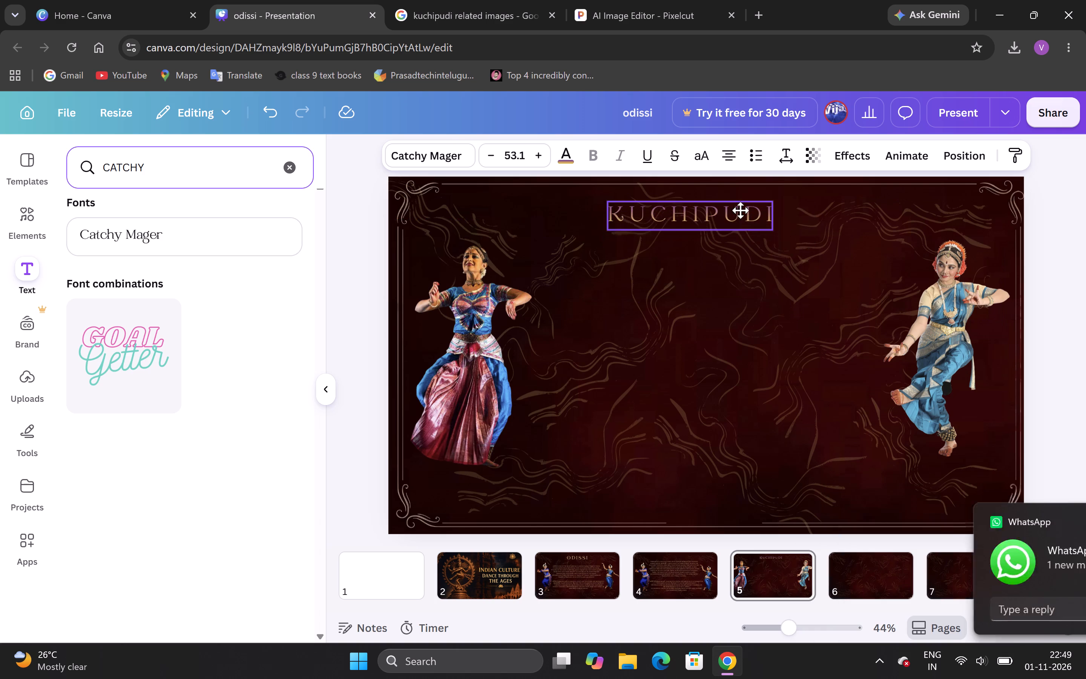
left_click_drag(740, 210, 740, 215)
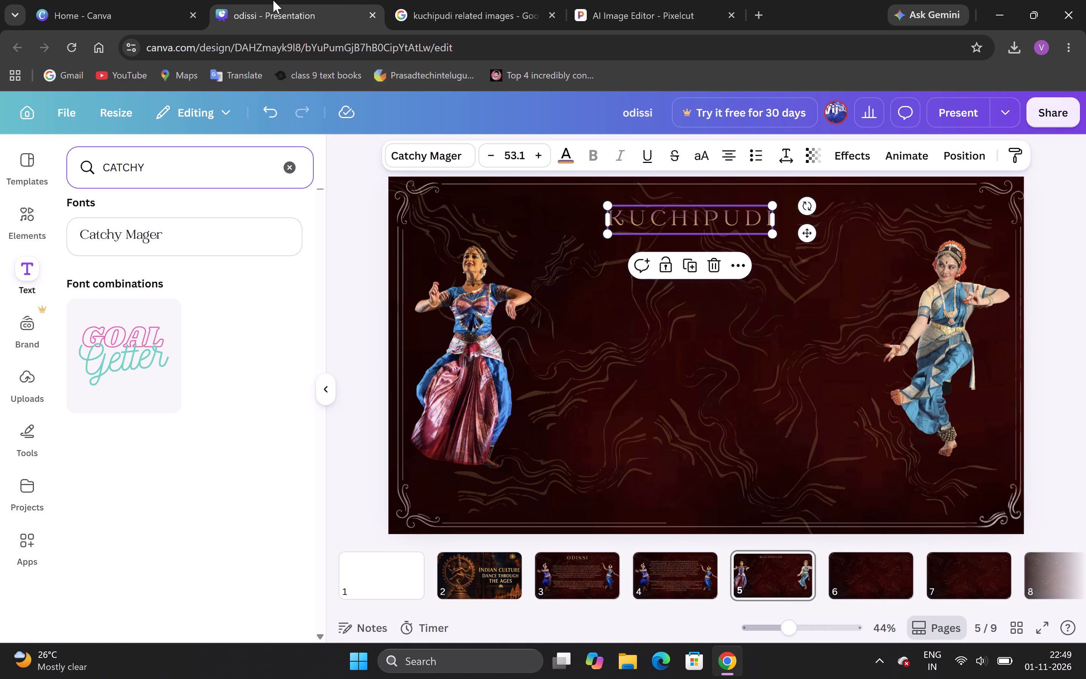
Check the Odissi title's font size on page 3 and set the Kuchipudi title on page 5 to the same size, 81.4.
left_click(557, 569)
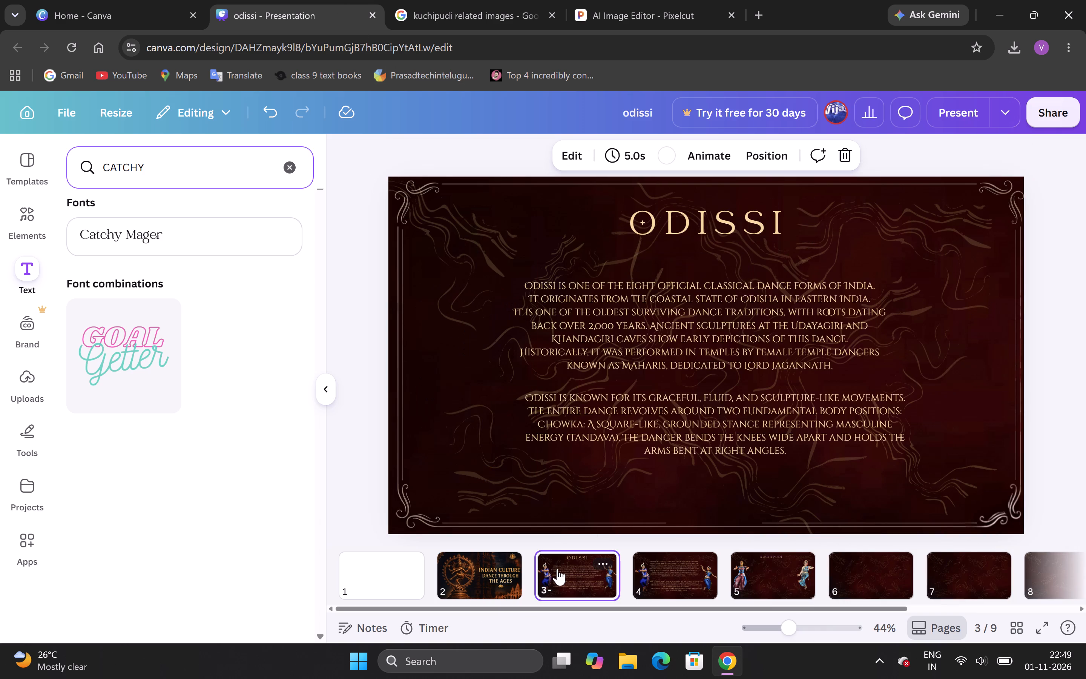
left_click(735, 238)
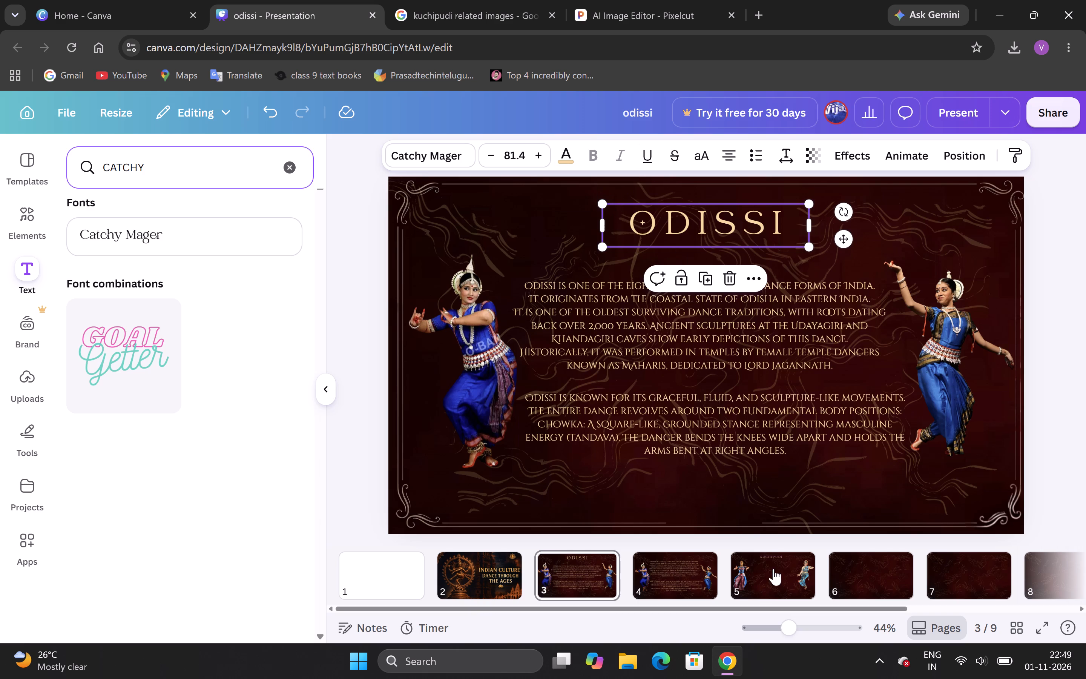
left_click(682, 576)
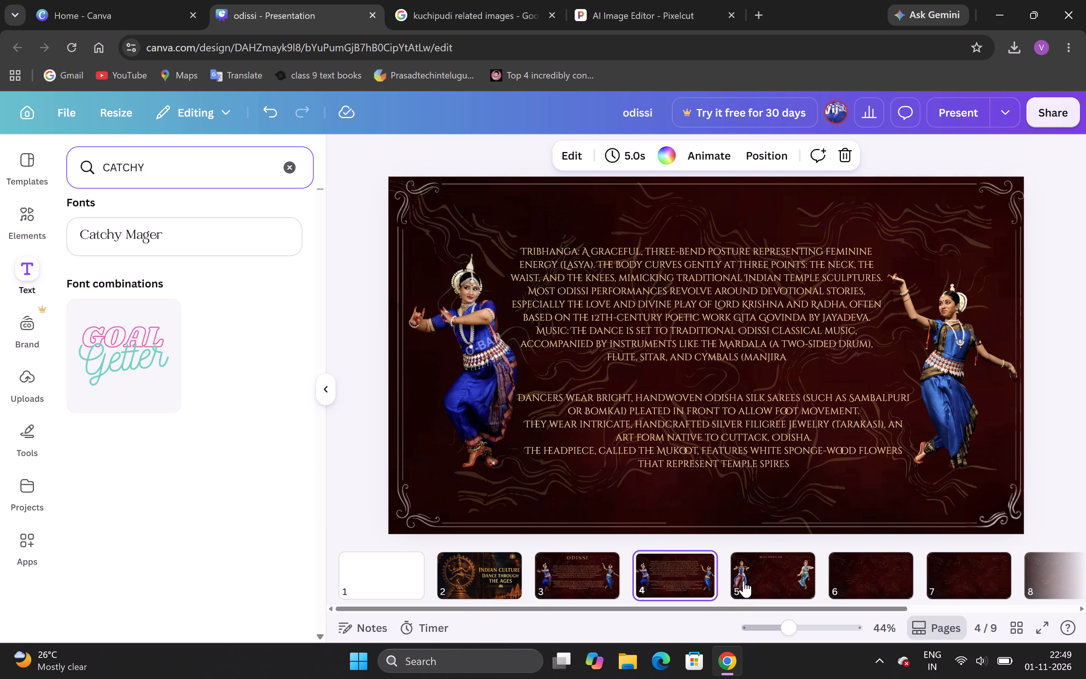
left_click(750, 582)
left_click(726, 209)
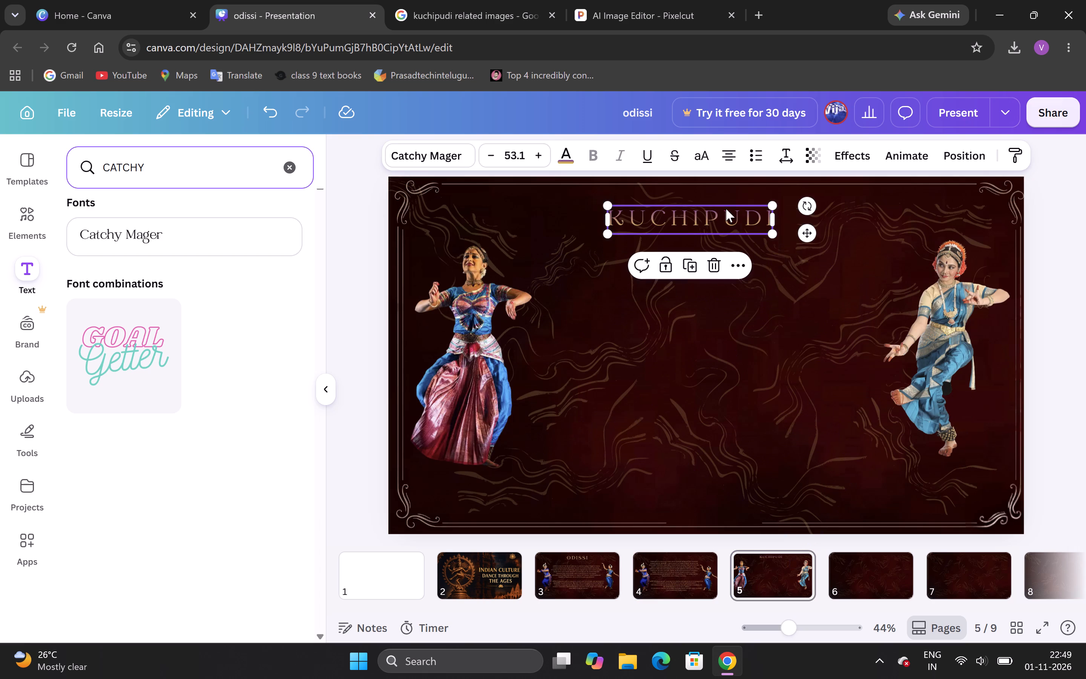
left_click(522, 149)
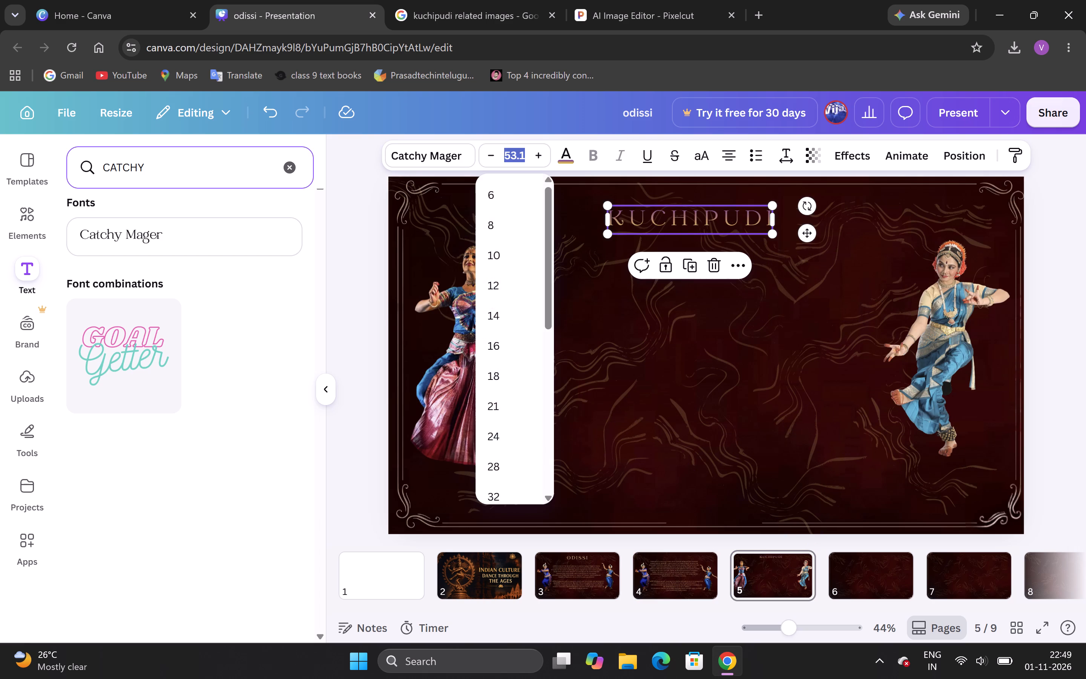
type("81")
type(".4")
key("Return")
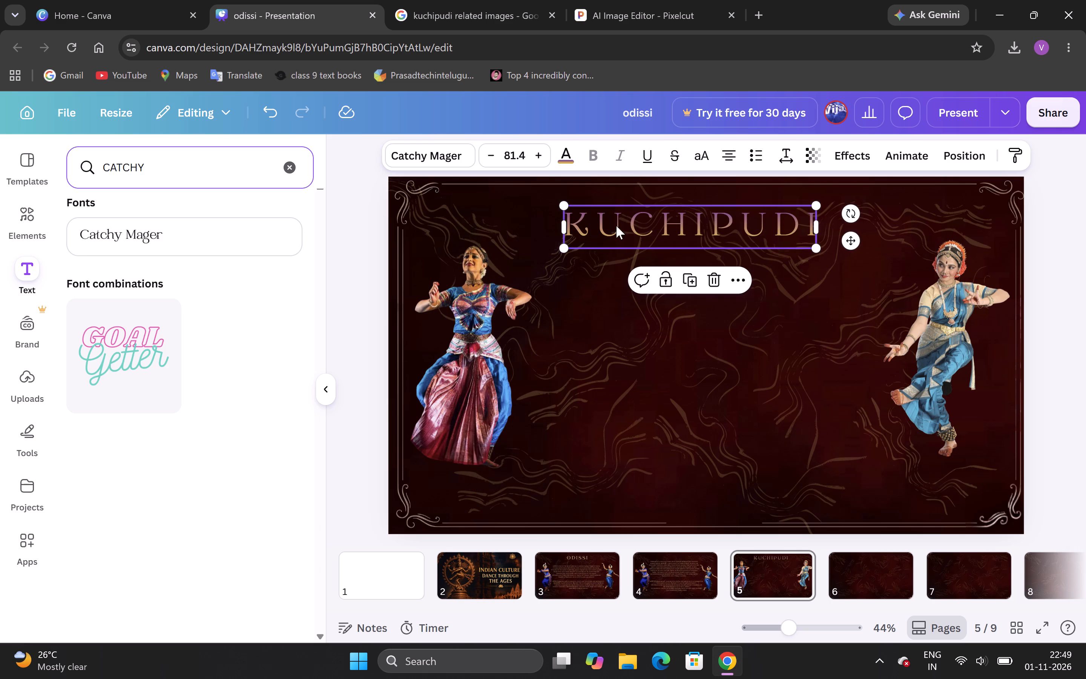
Change the Kuchipudi title's text colour to the light peach already used in the design.
left_click(559, 160)
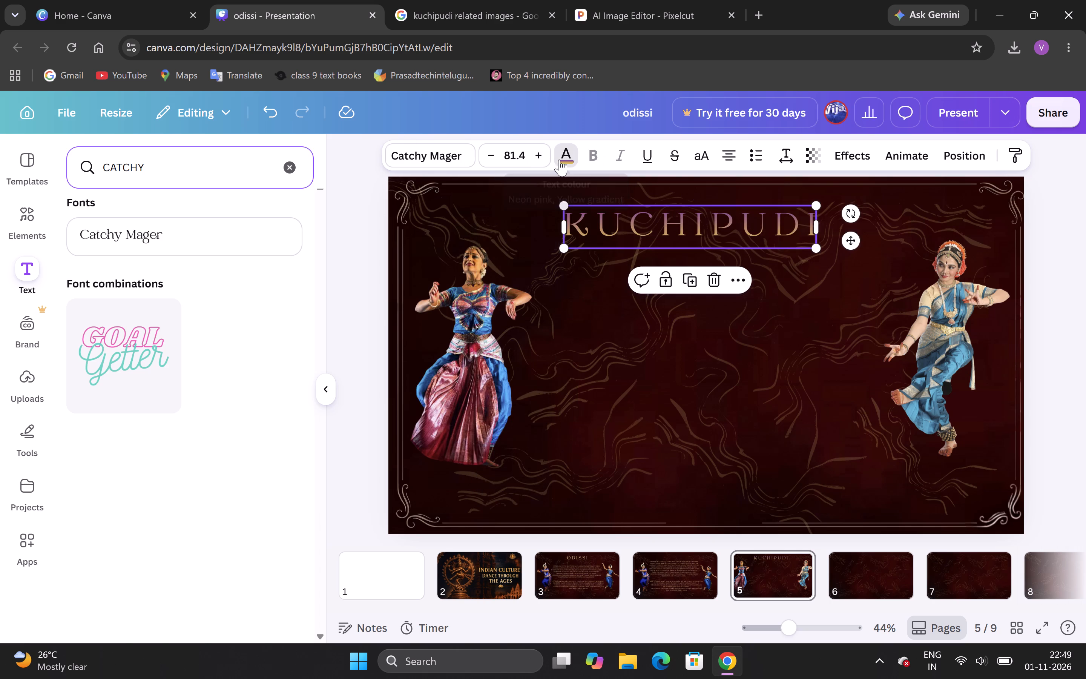
left_click(213, 199)
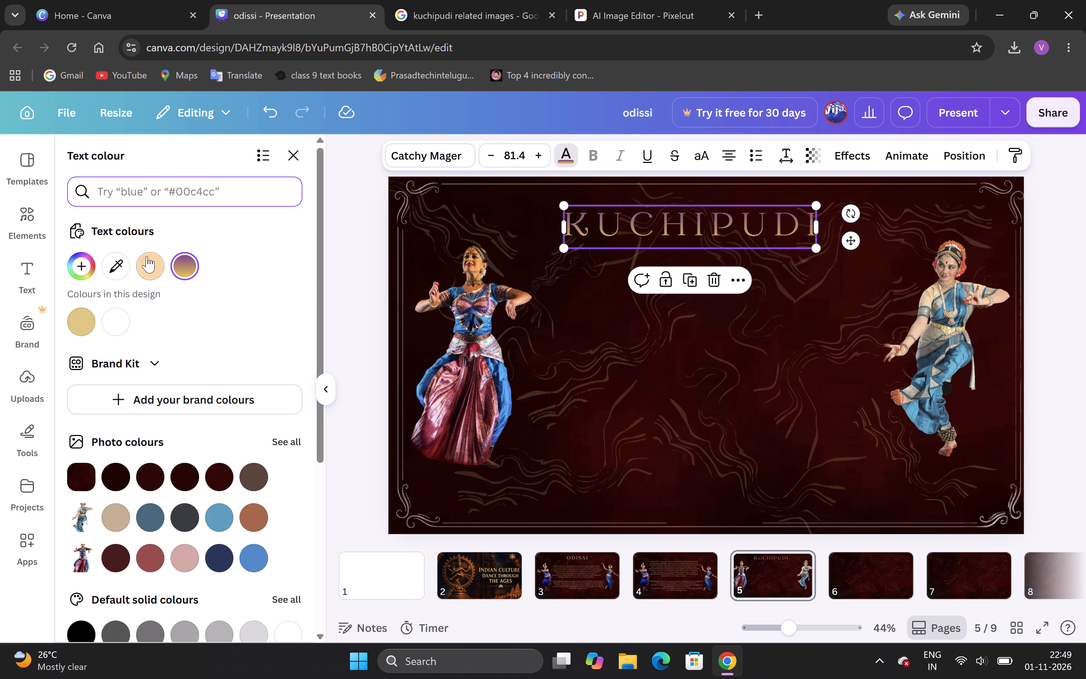
left_click(147, 256)
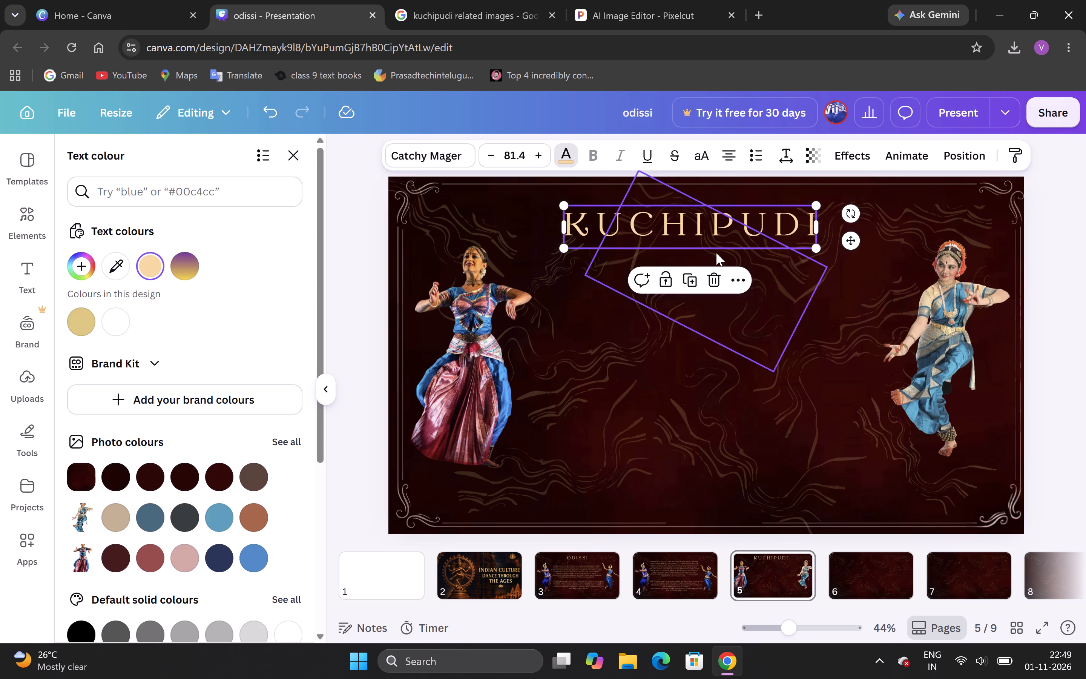
left_click(1035, 215)
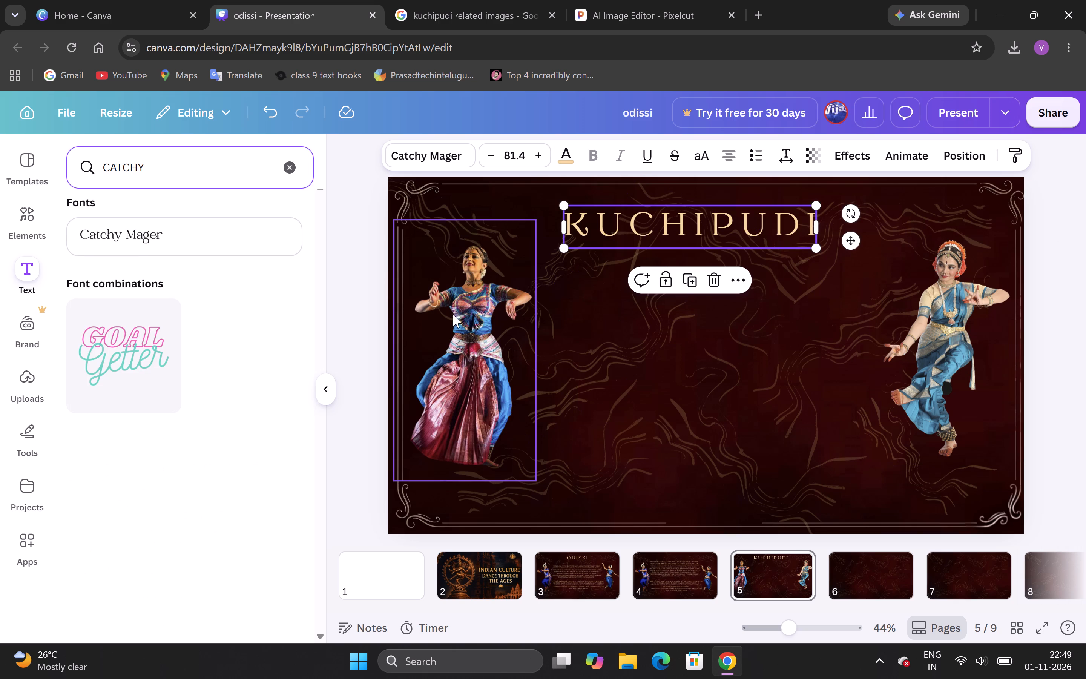
left_click(1048, 226)
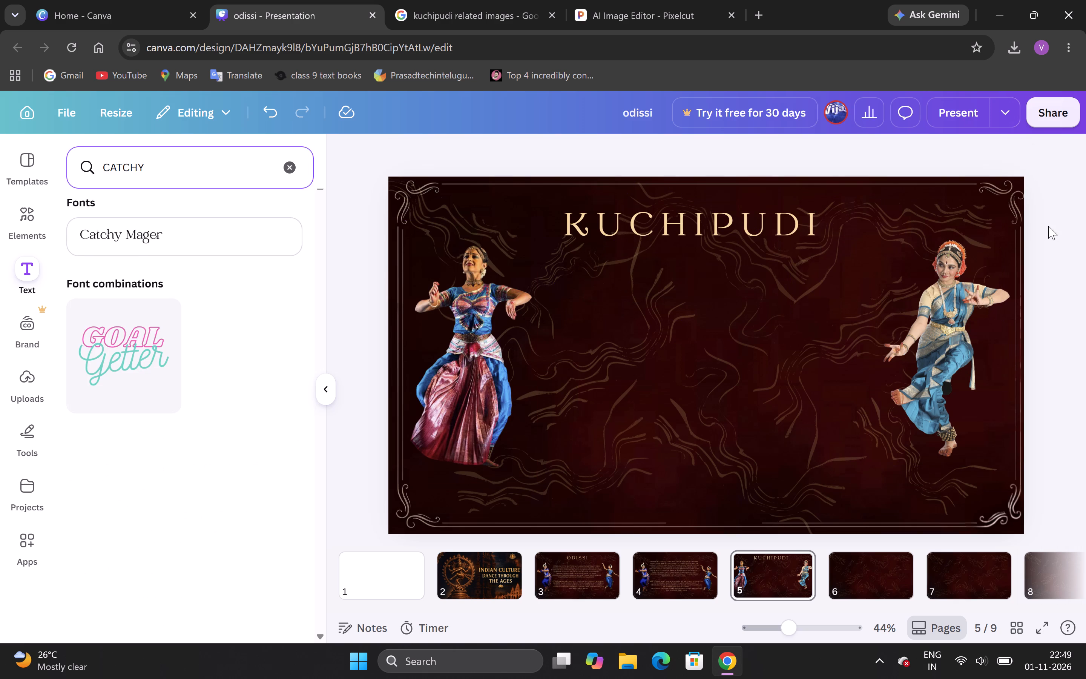
Shrink the dancer in the blue-and-white costume on page 5 slightly to balance the blue-and-maroon dancer.
left_click(956, 307)
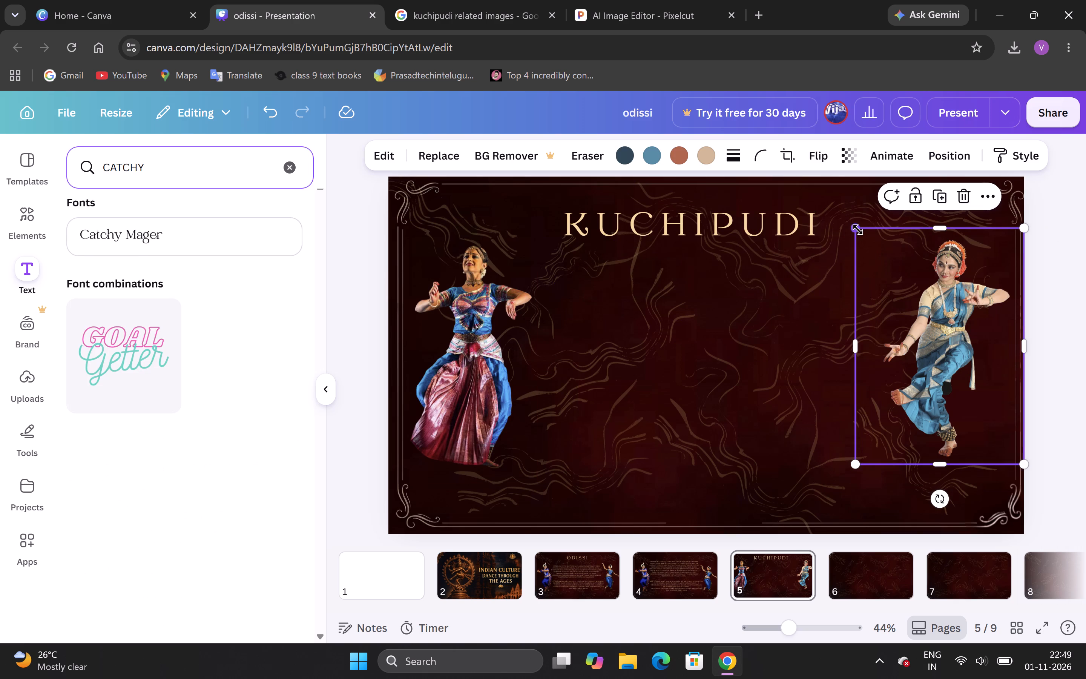
left_click_drag(858, 230, 861, 237)
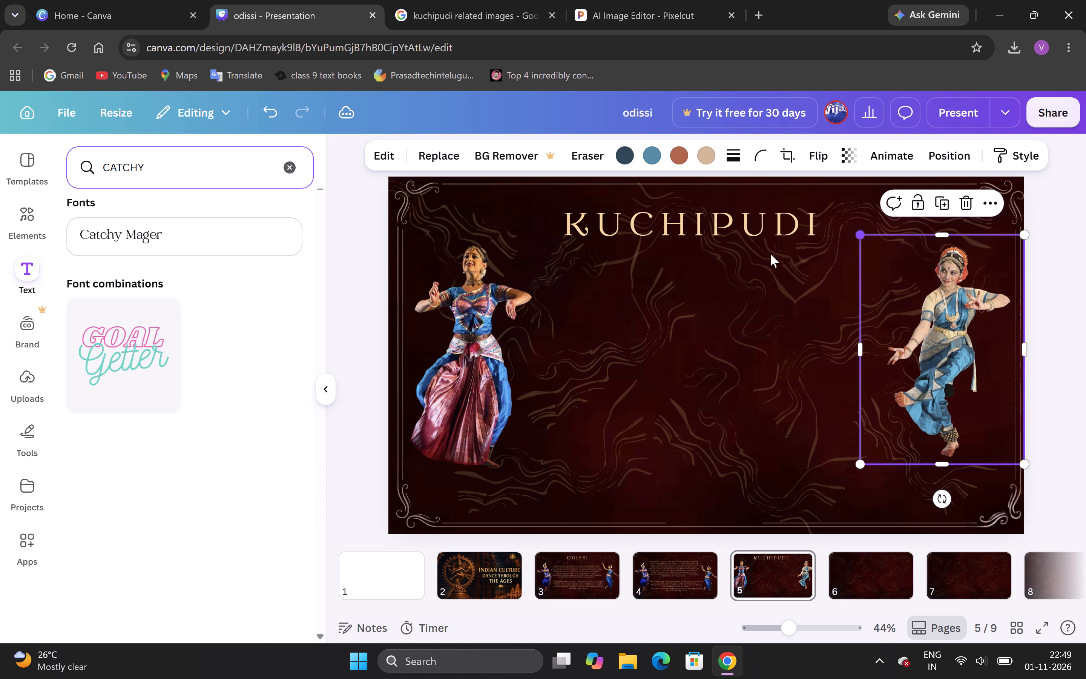
left_click(510, 291)
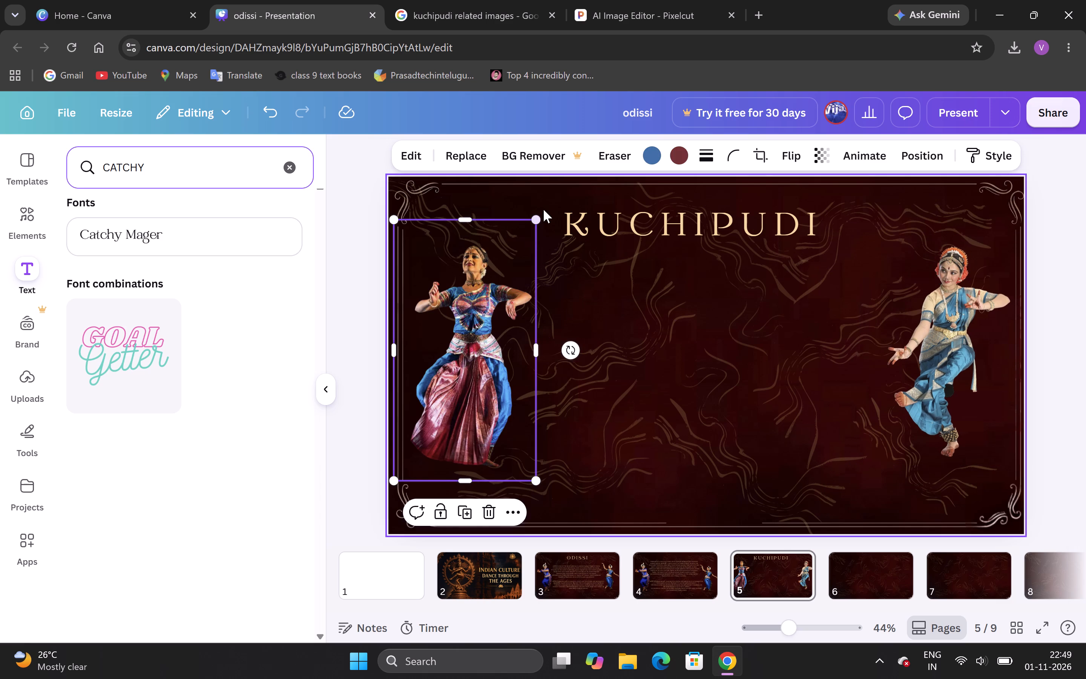
double_click(543, 209)
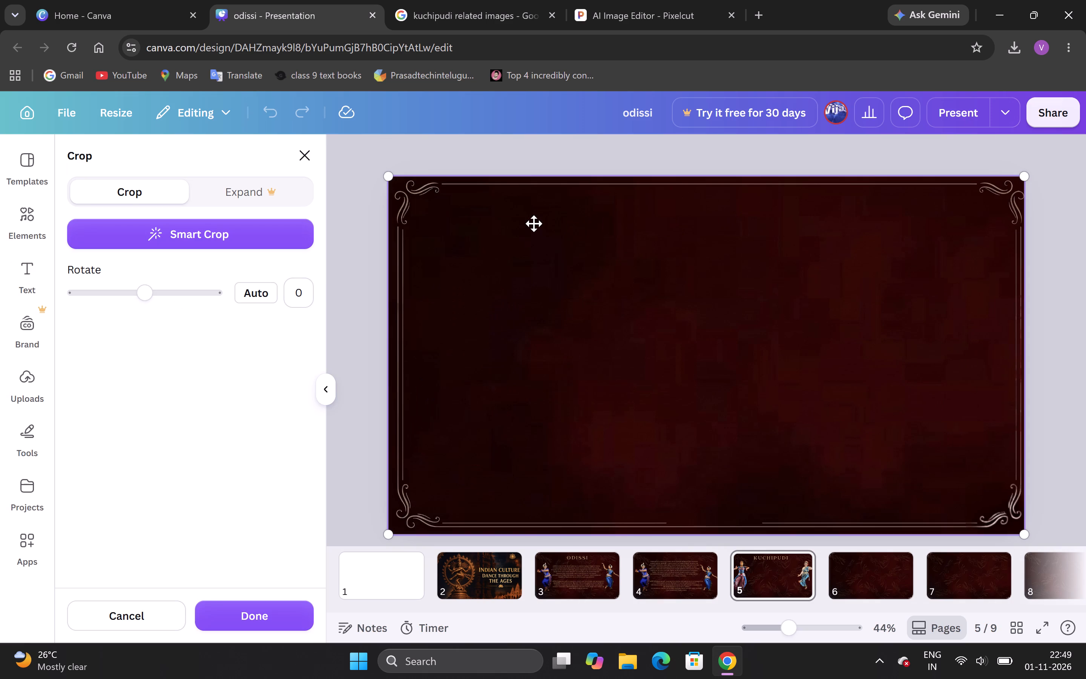
Leave the background crop and shrink the blue-and-maroon dancer on page 5 to about 404 by 742.
left_click(534, 223)
left_click(382, 152)
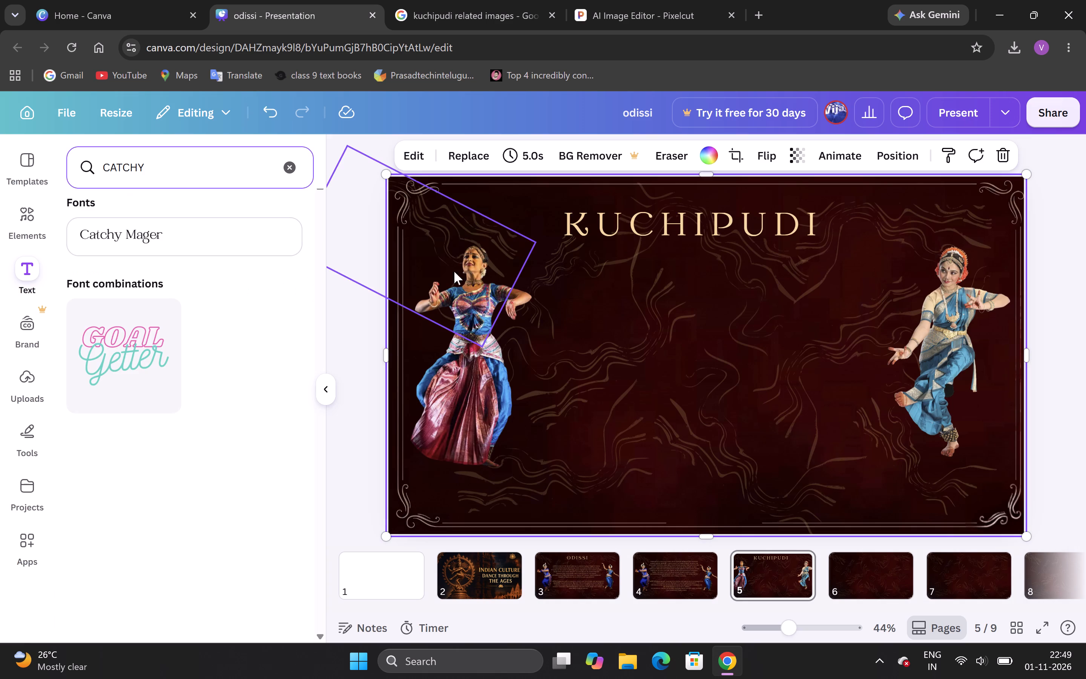
left_click(468, 291)
left_click_drag(531, 223, 525, 239)
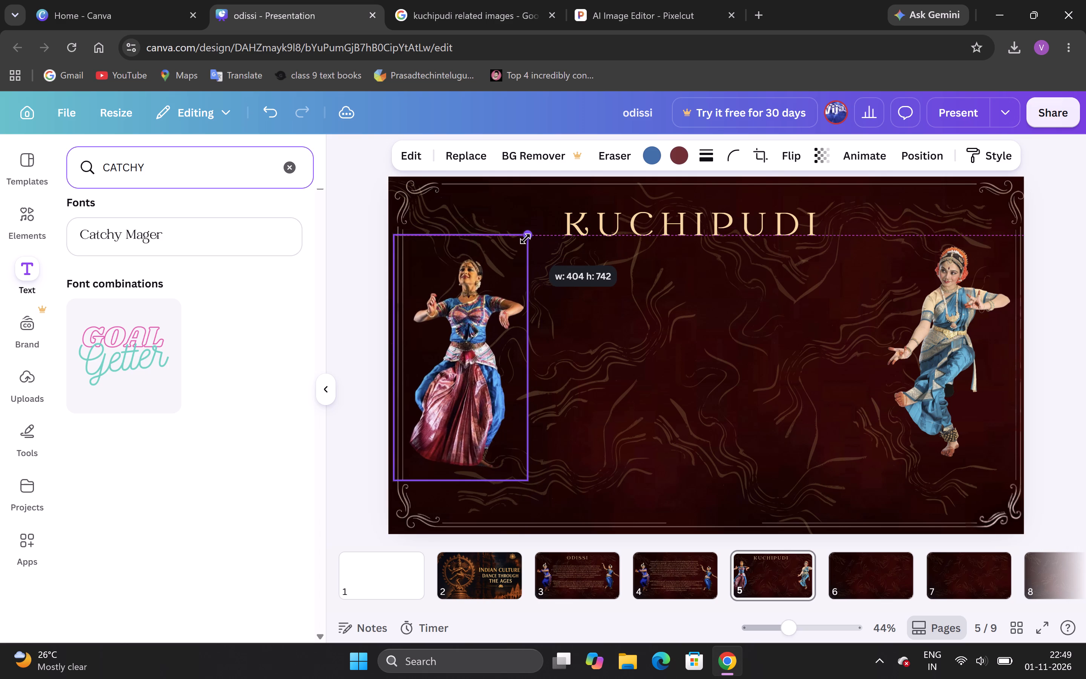
left_click_drag(525, 239, 525, 240)
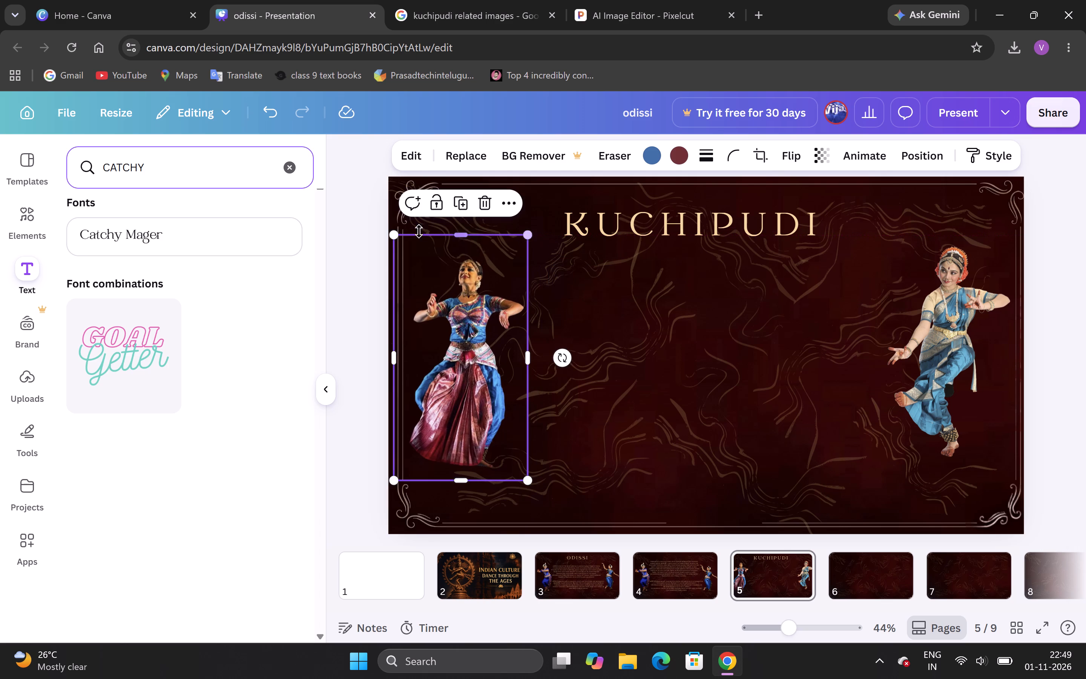
left_click(356, 223)
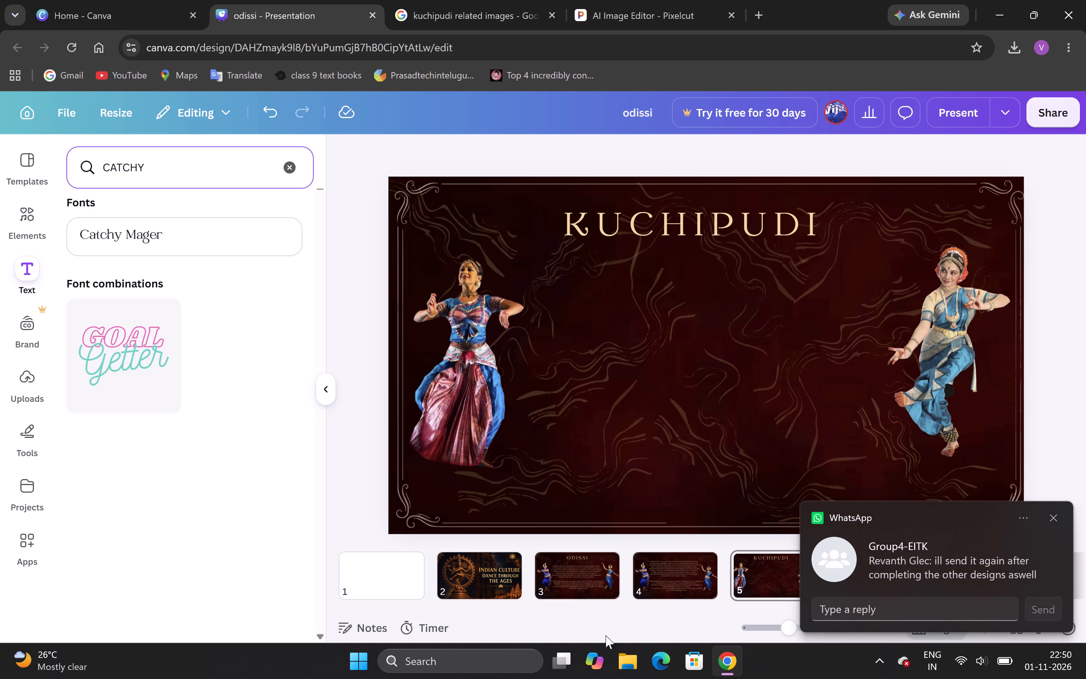
Switch to File Explorer and go to the Documents folder to locate the Kuchipudi info text file.
left_click(626, 667)
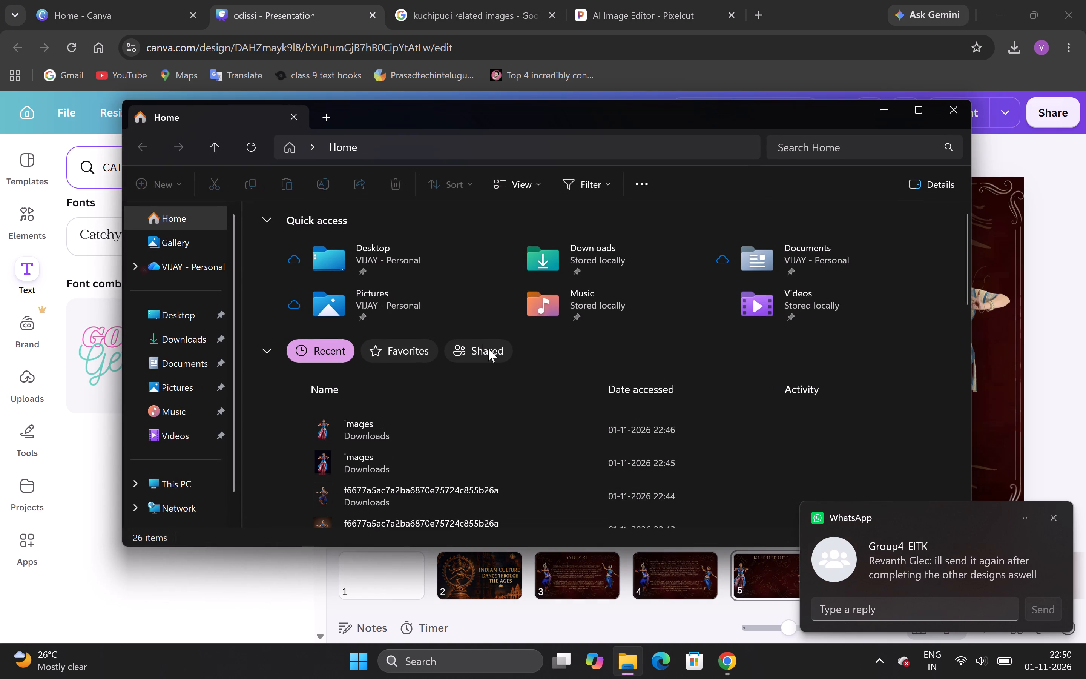
double_click(637, 275)
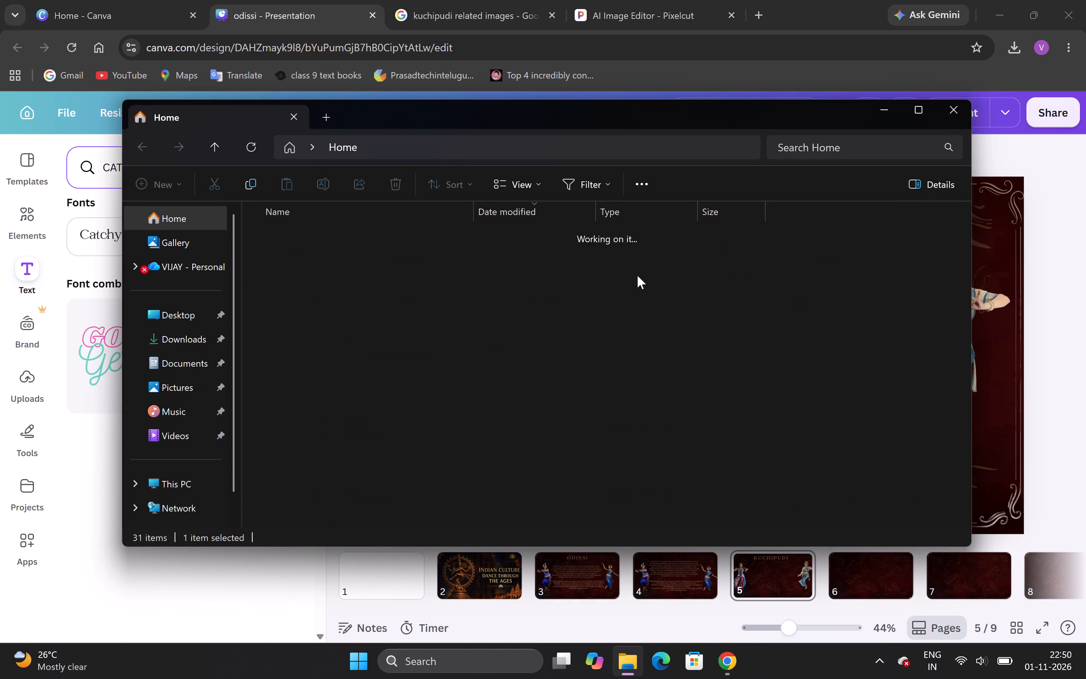
scroll(396, 406, "down", 1)
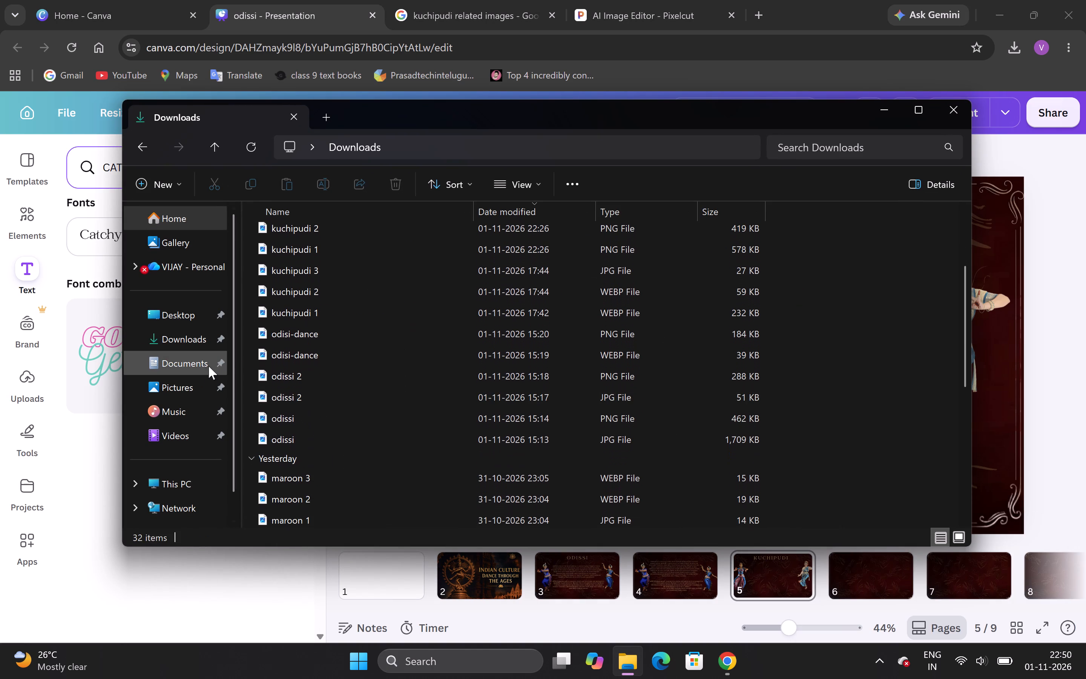
left_click(208, 336)
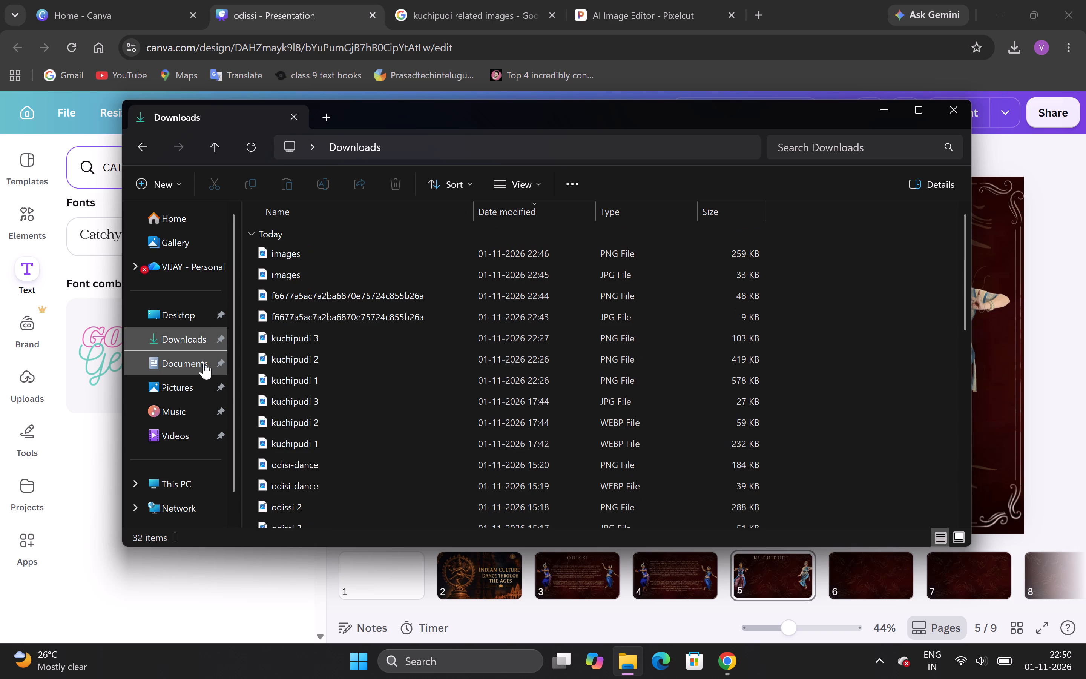
left_click(204, 363)
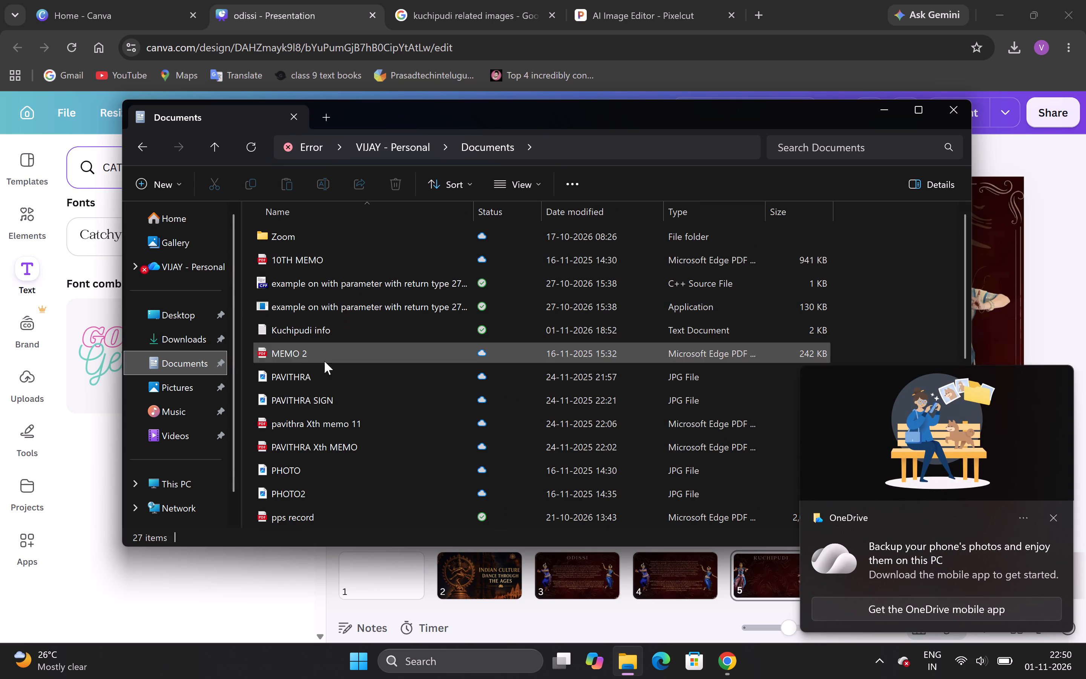
In File Explorer, search the Documents folder for INFO and open the Kuchipudi info text file.
scroll(317, 400, "down", 3)
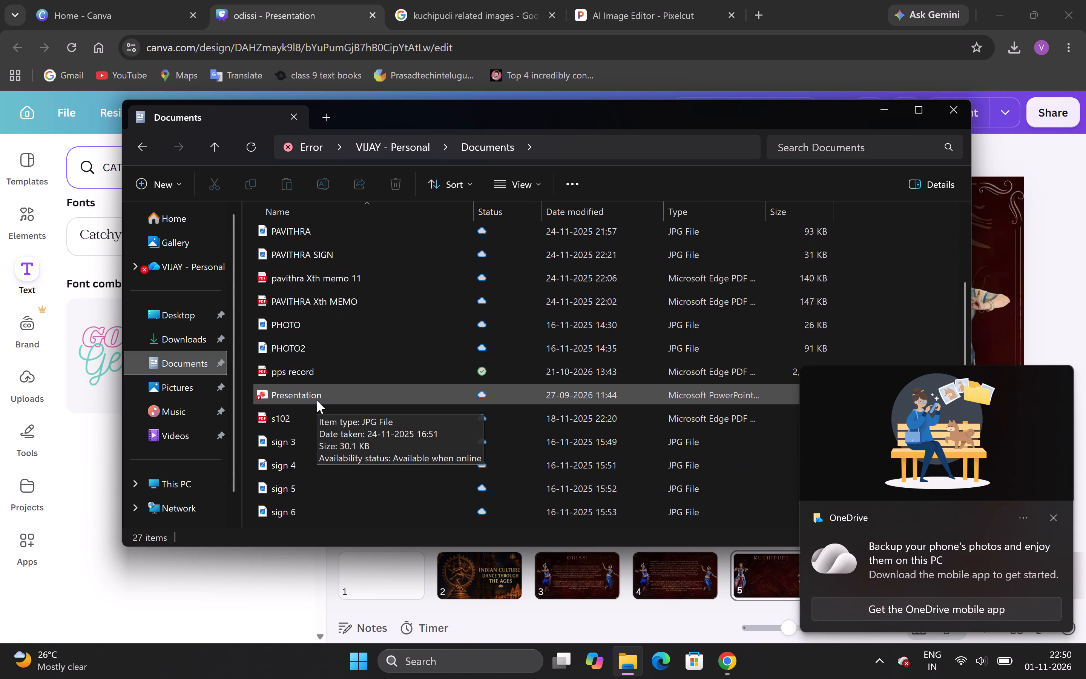
scroll(317, 400, "up", 1)
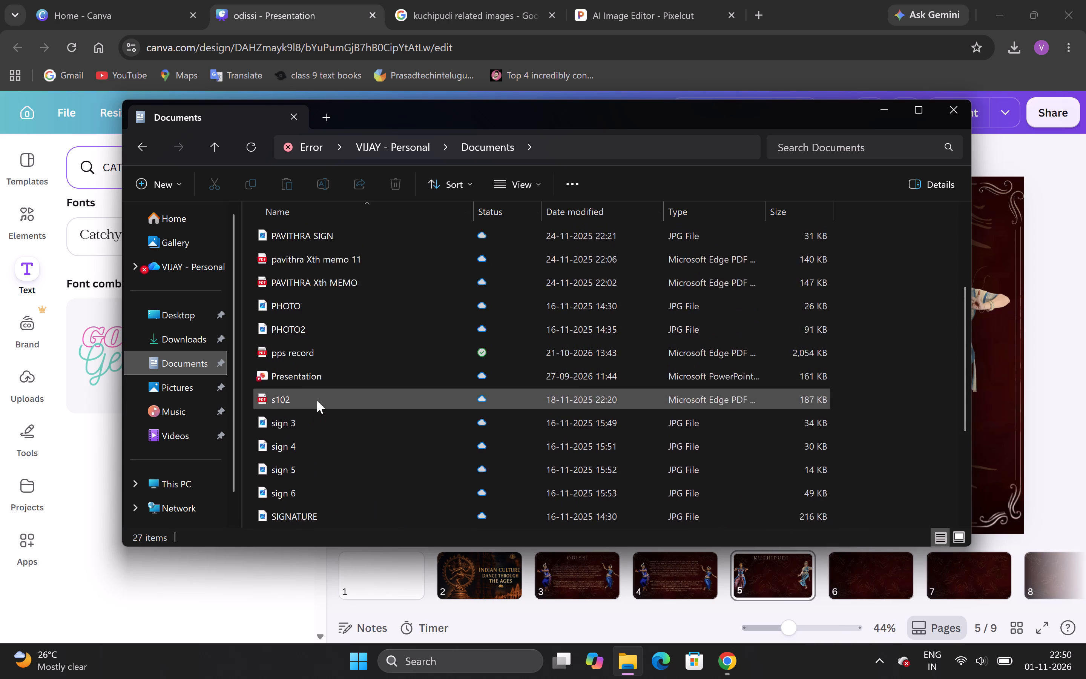
scroll(317, 400, "up", 5)
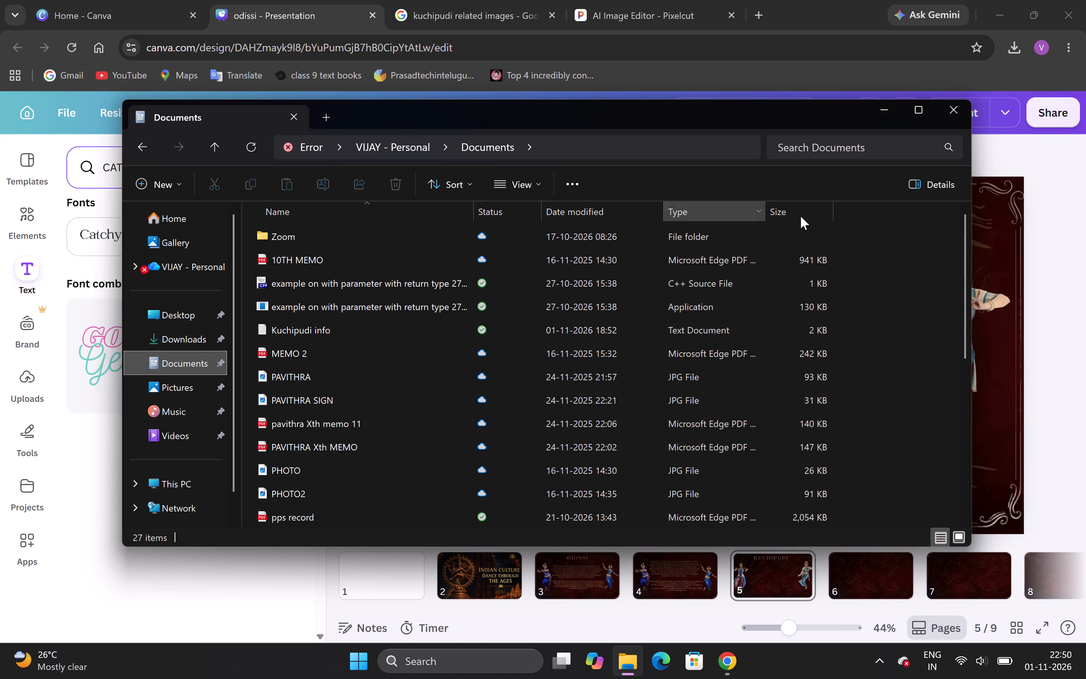
left_click(789, 147)
type("INFO")
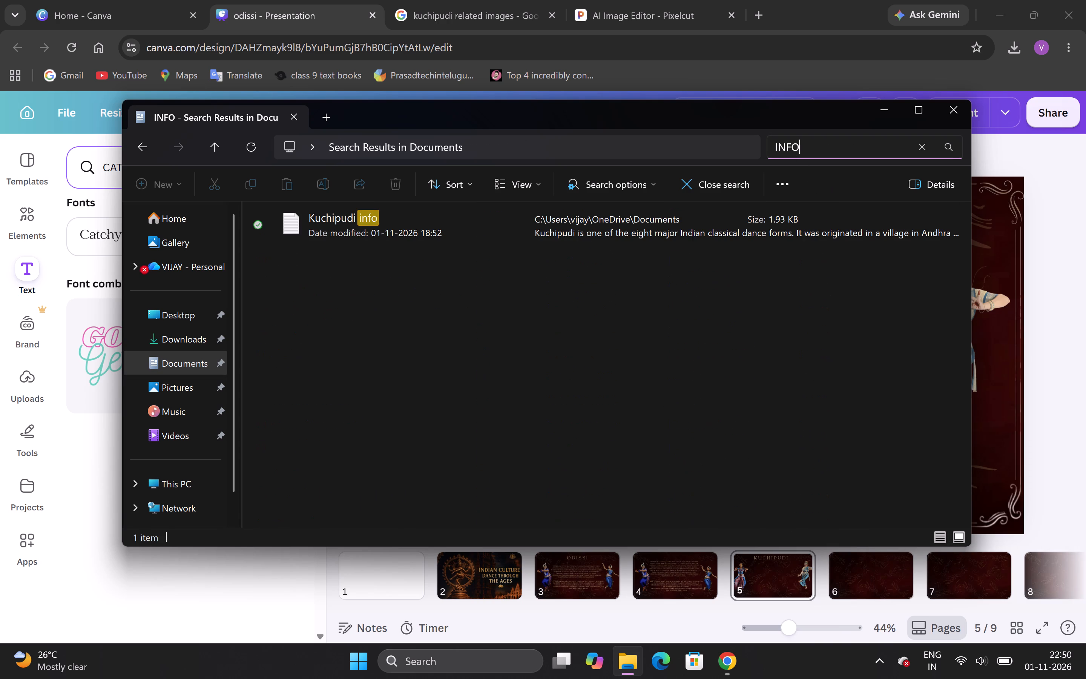
double_click(630, 230)
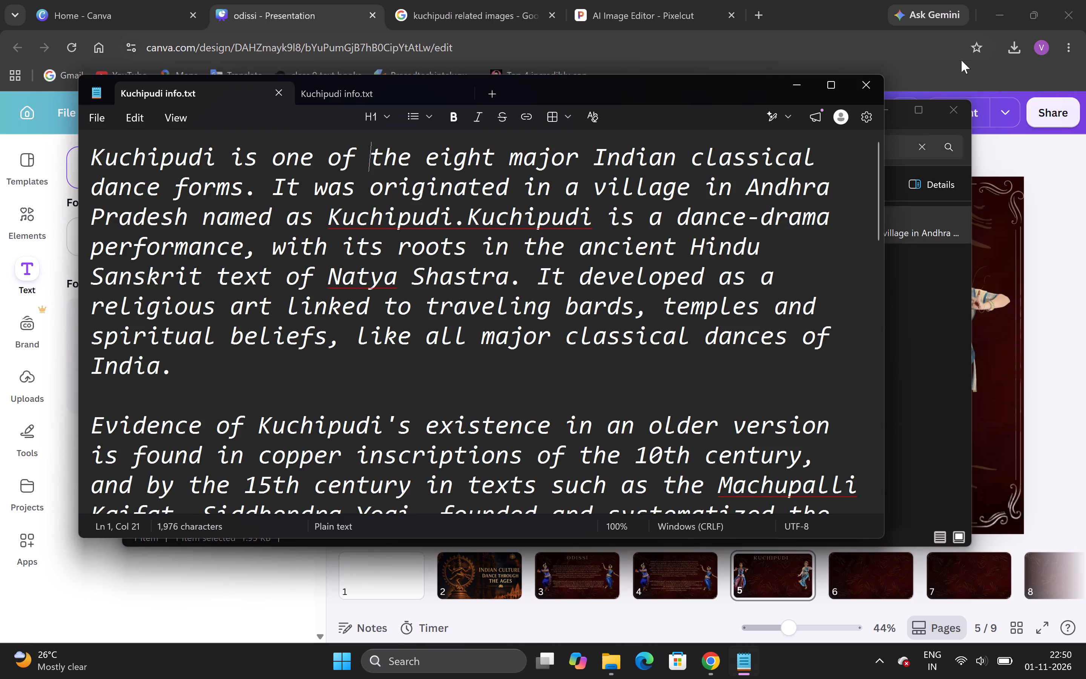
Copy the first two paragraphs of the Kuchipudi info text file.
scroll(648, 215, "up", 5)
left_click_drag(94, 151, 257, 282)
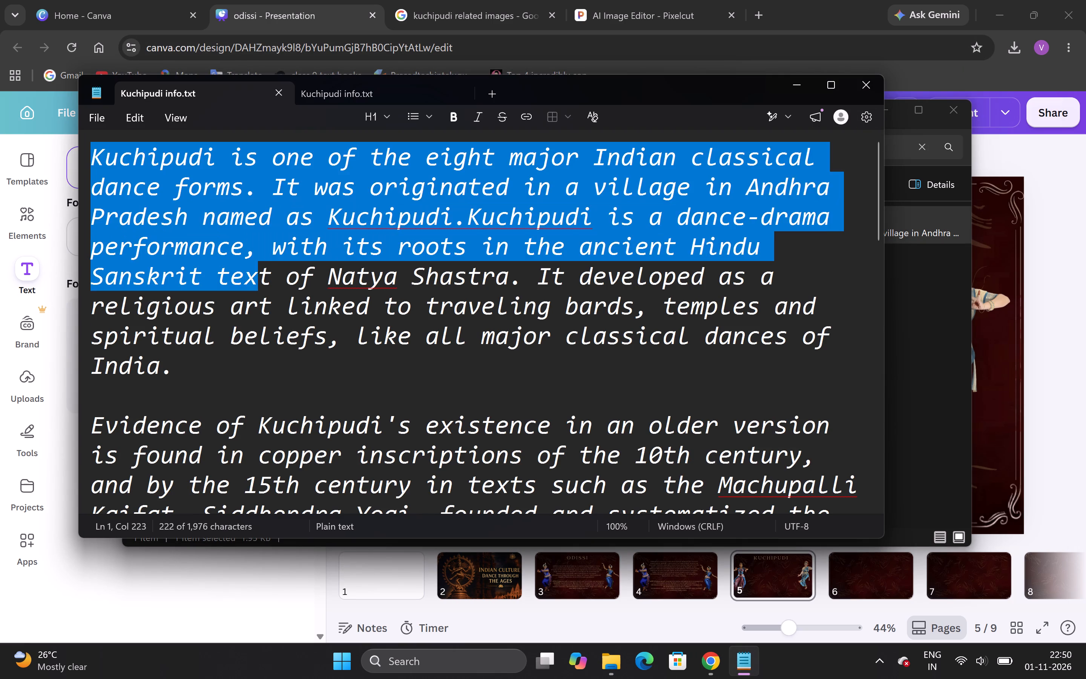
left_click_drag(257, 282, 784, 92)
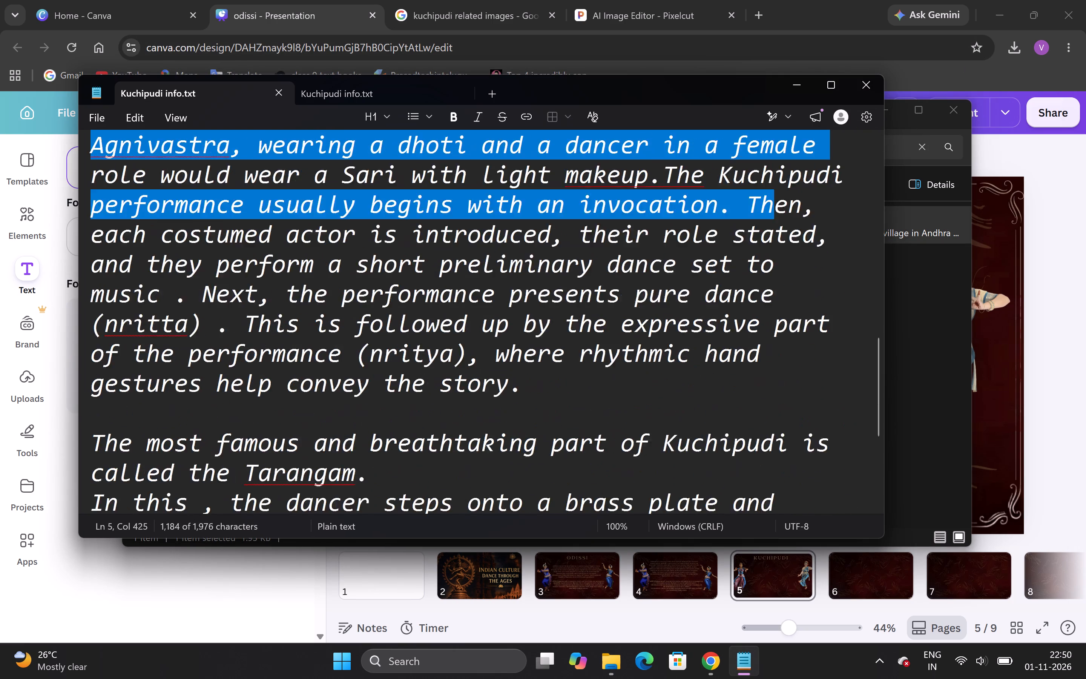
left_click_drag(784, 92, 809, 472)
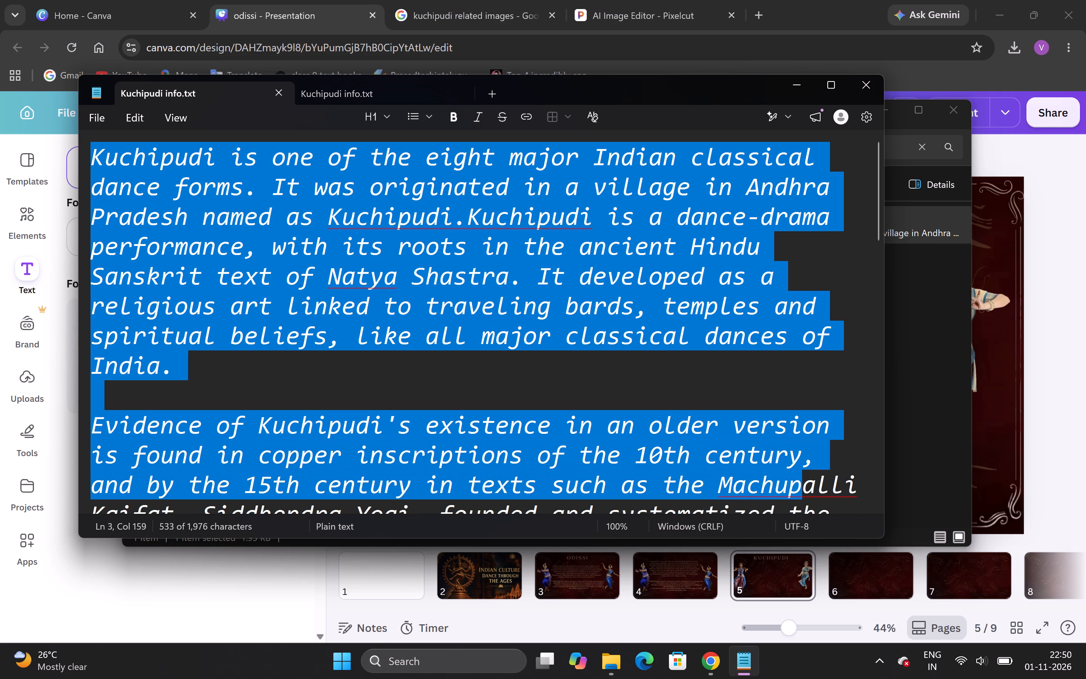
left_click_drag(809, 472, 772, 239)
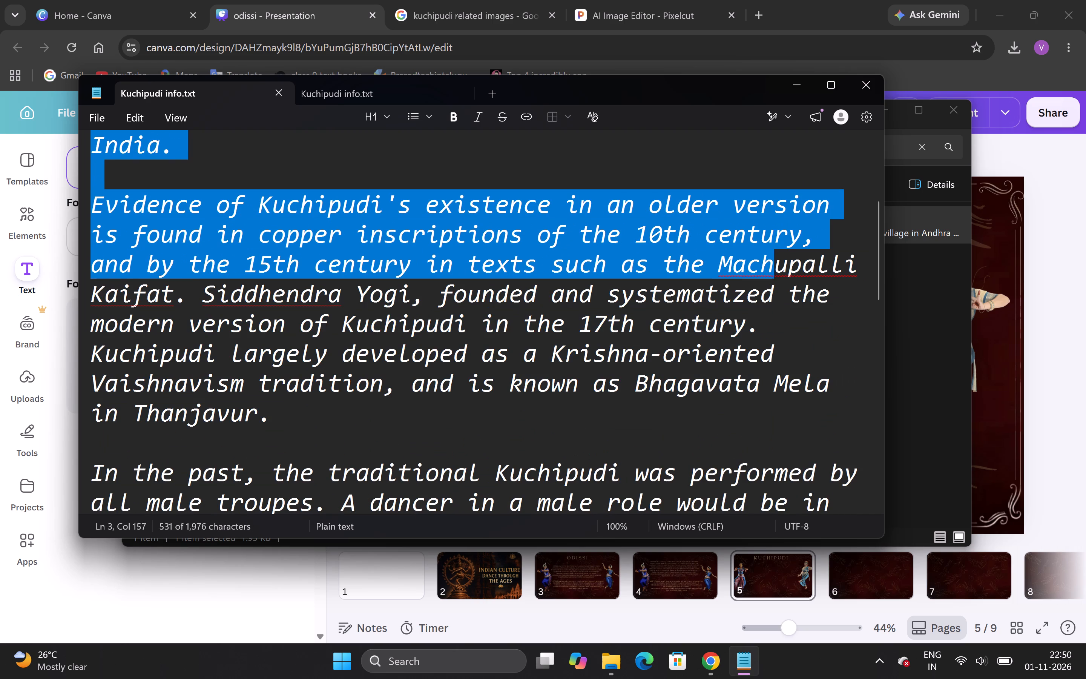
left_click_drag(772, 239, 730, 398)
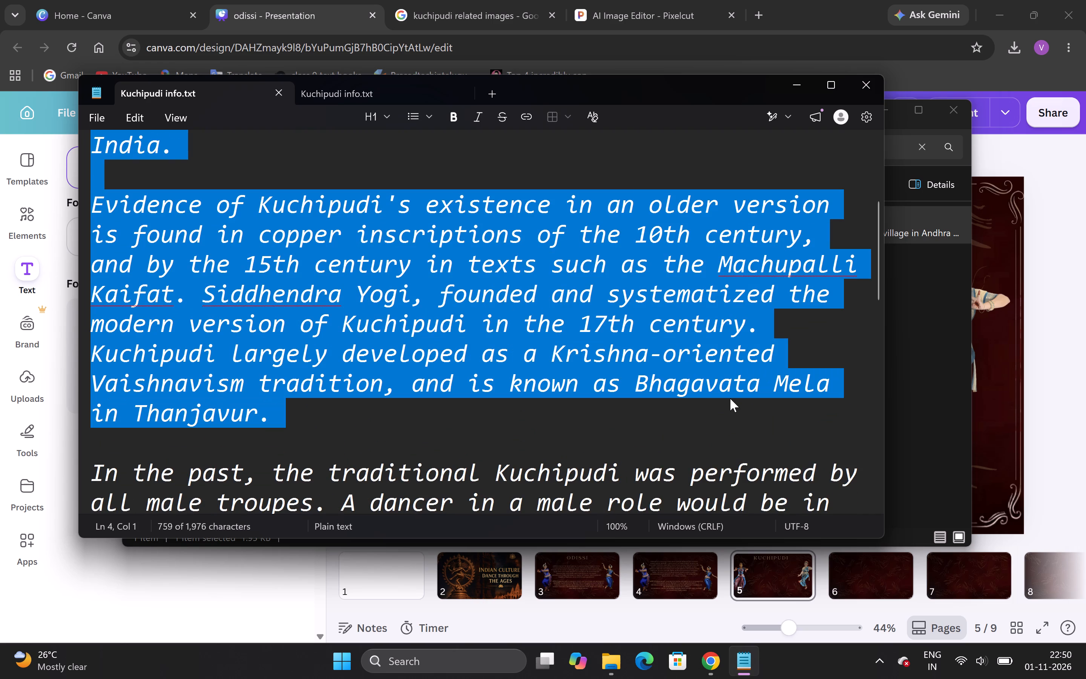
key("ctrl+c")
Copy only the first paragraph of the Kuchipudi notes, ending at "India.", and return to the Canva presentation.
scroll(620, 284, "up", 2)
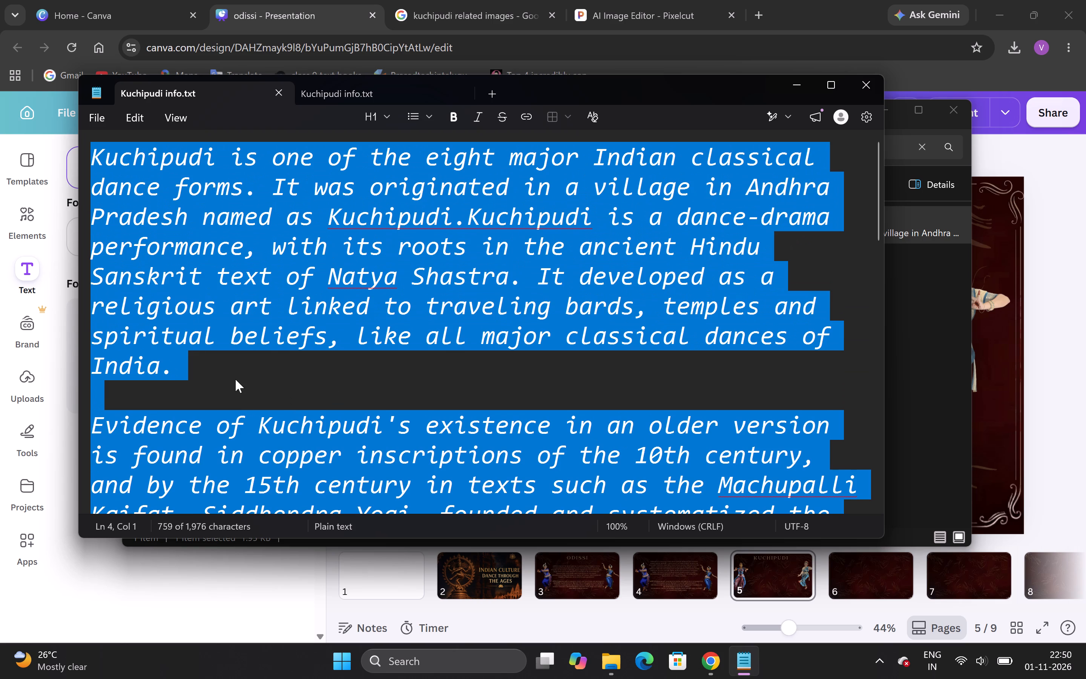
left_click(235, 379)
left_click_drag(223, 364, 82, 153)
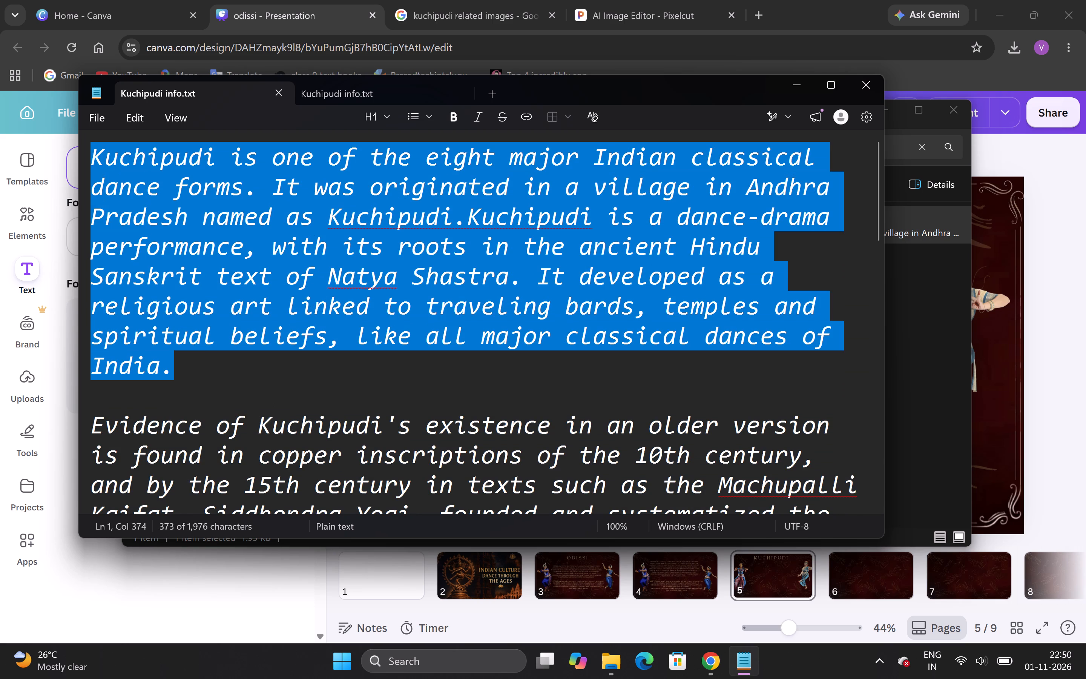
left_click_drag(82, 153, 81, 152)
key("ctrl+c")
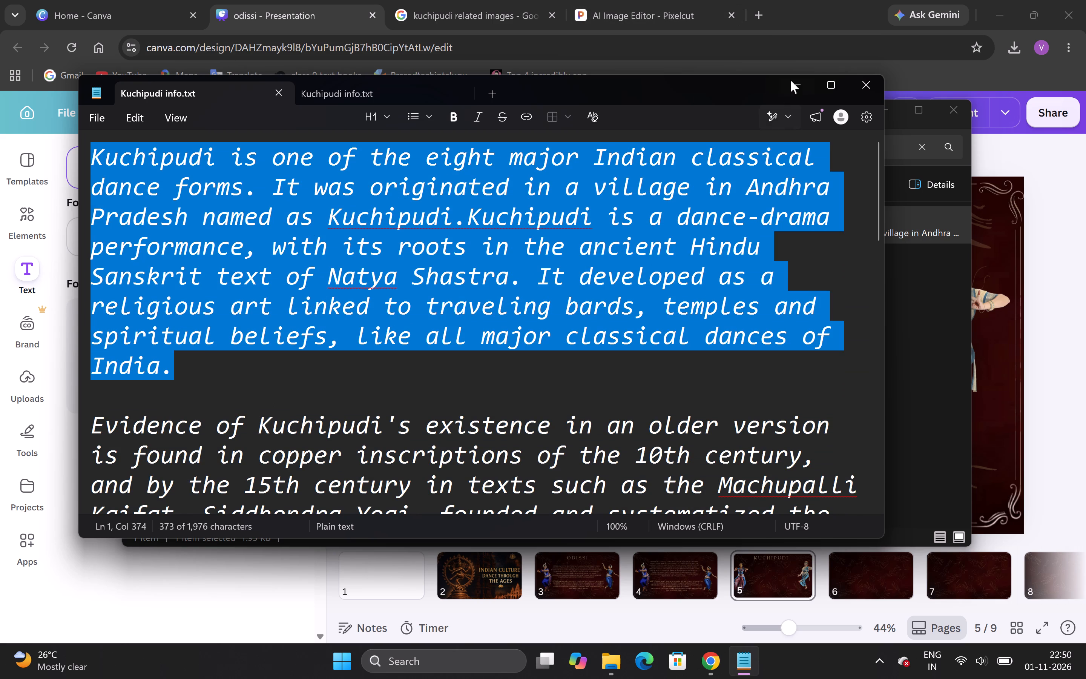
left_click(790, 80)
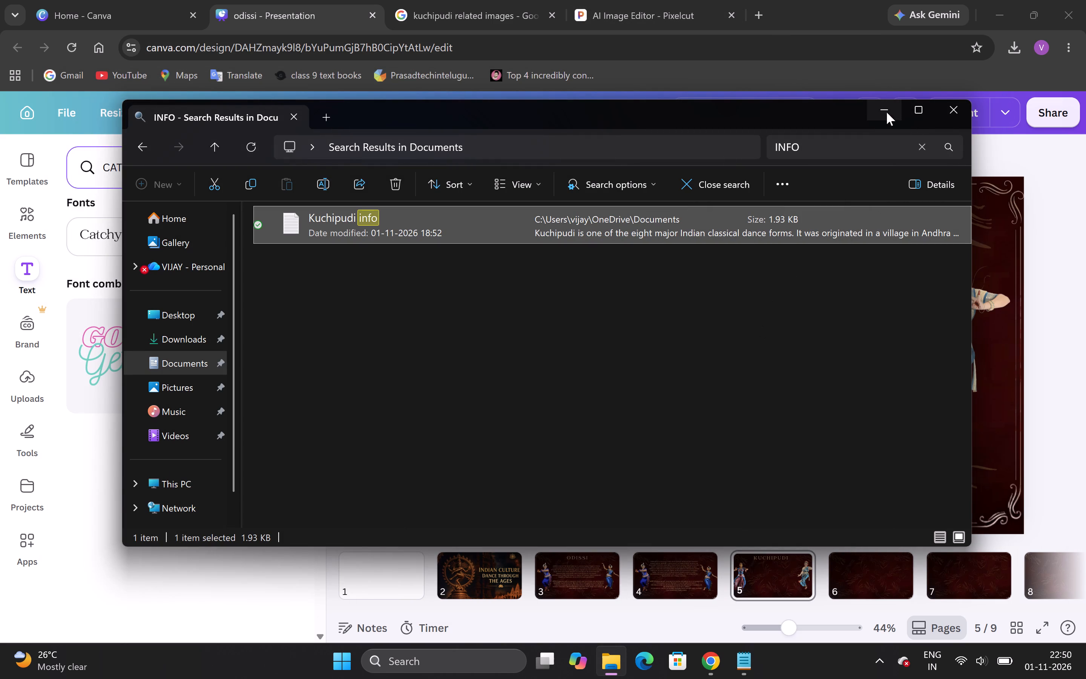
left_click(947, 115)
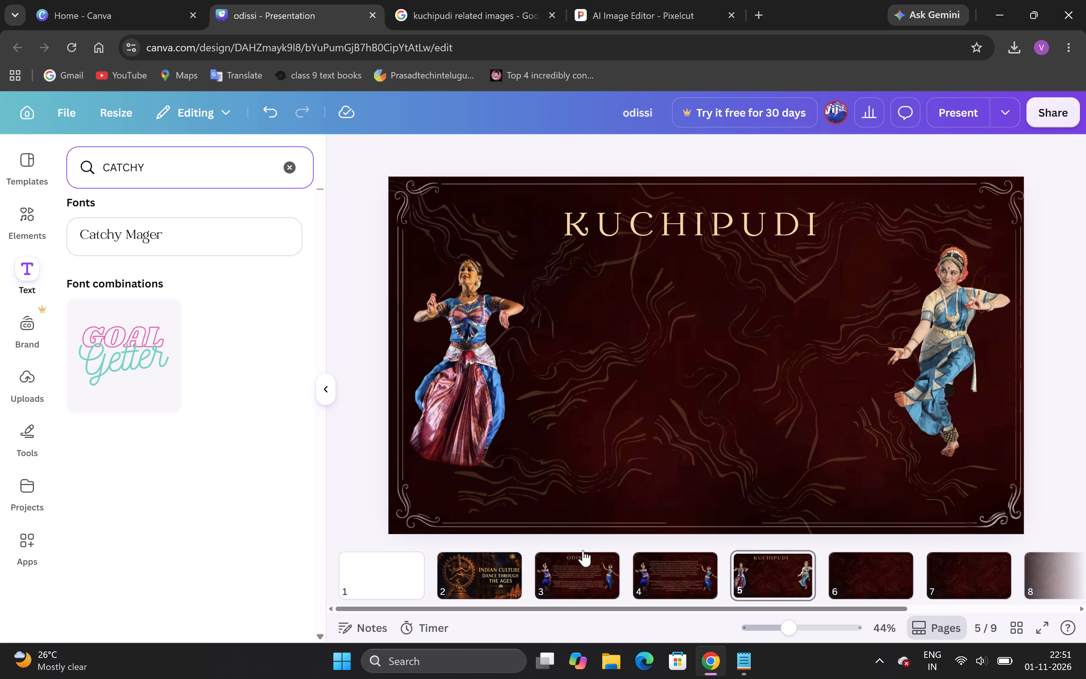
Add a Cinzel Decorative text box to page 5, matching the font of the Odissi description on page 3.
left_click(583, 581)
left_click(641, 335)
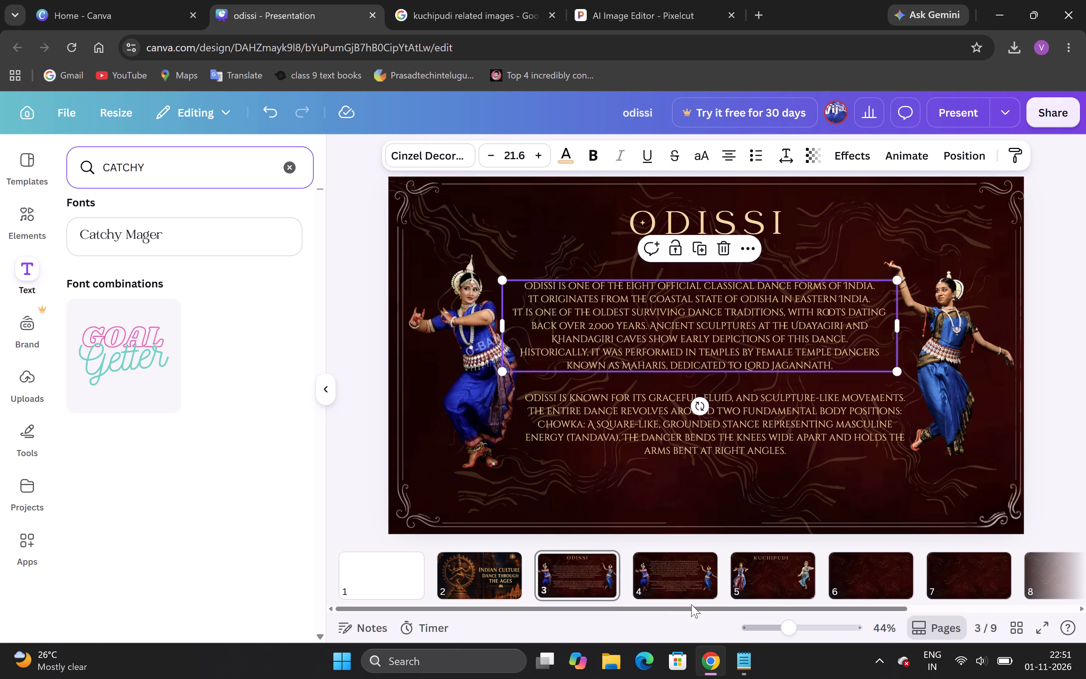
left_click(786, 569)
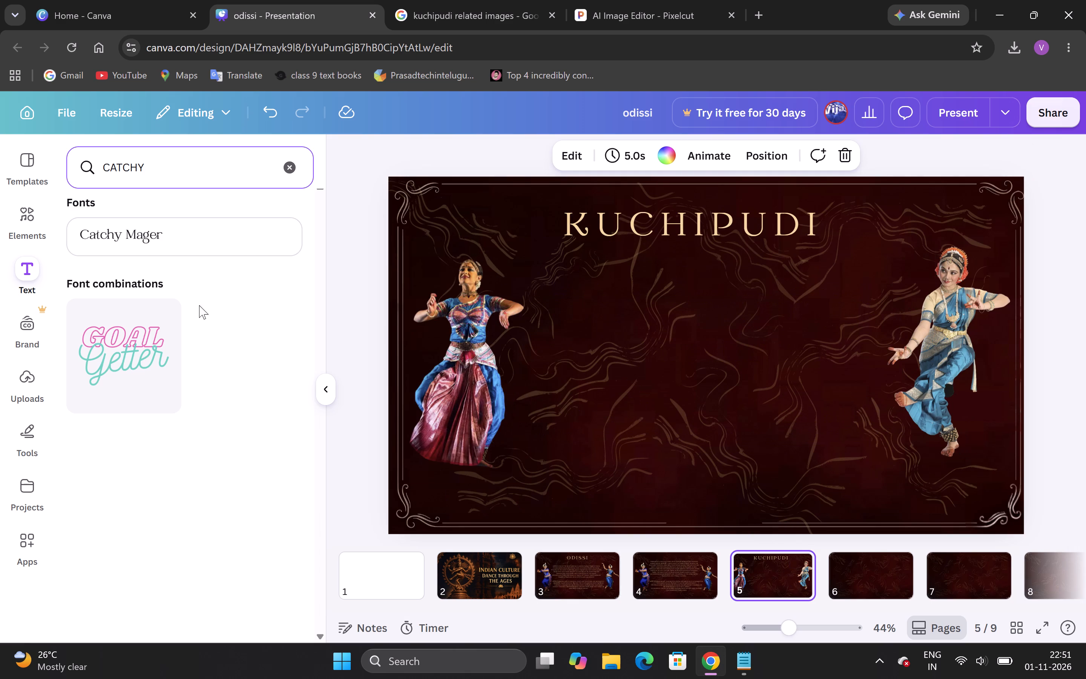
left_click(18, 265)
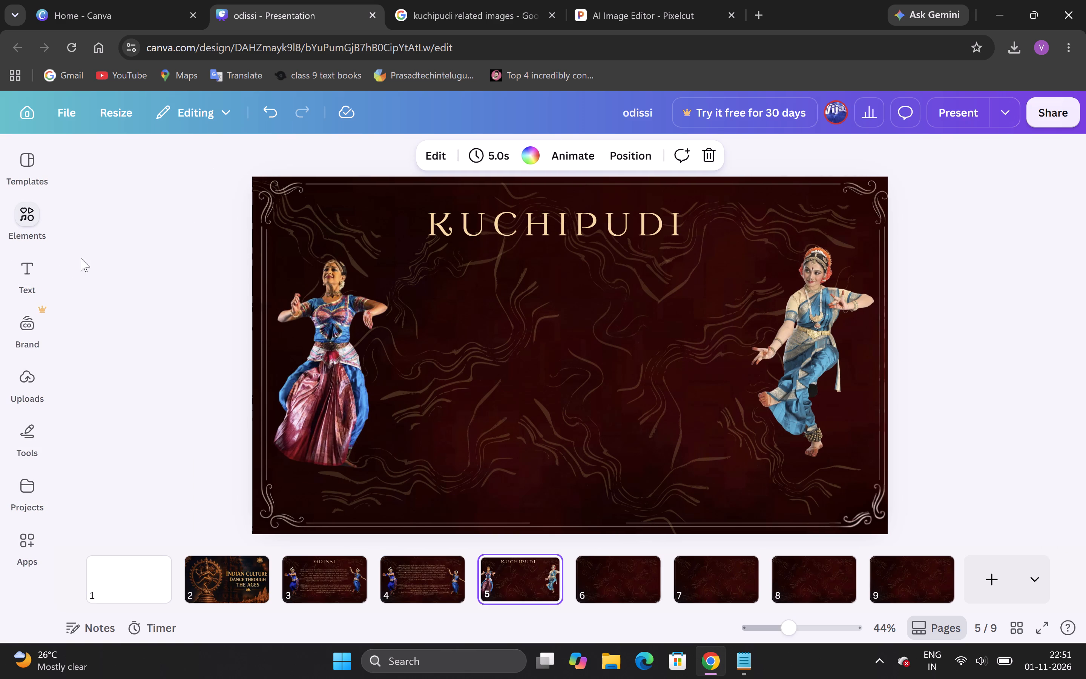
left_click(11, 280)
double_click(155, 165)
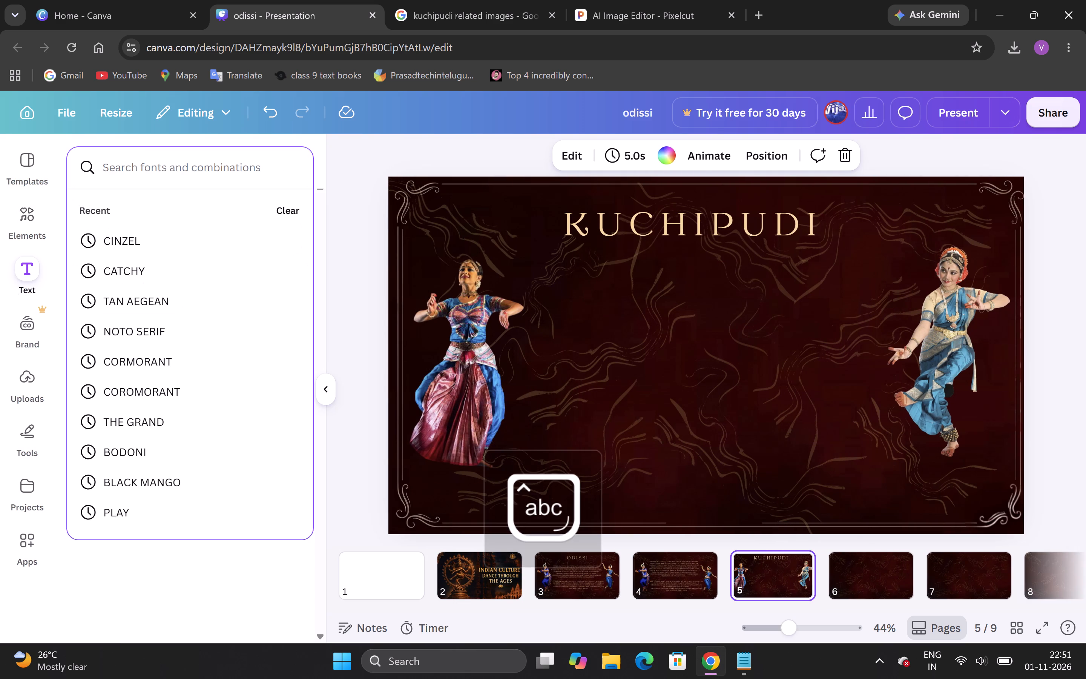
type("cinz")
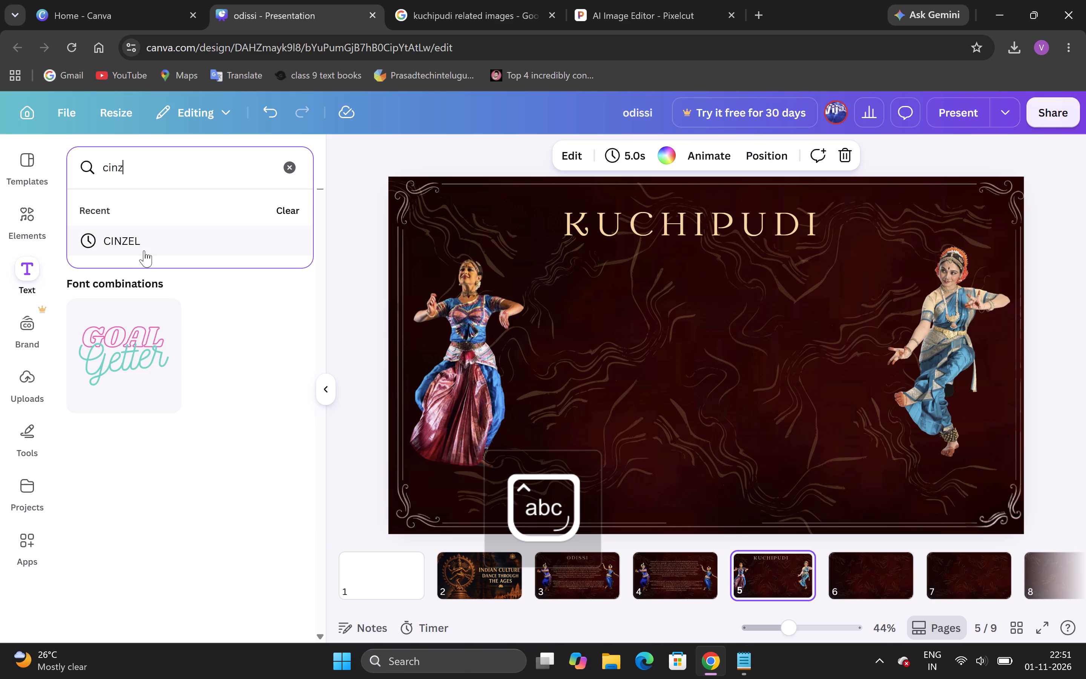
left_click(144, 250)
left_click(168, 269)
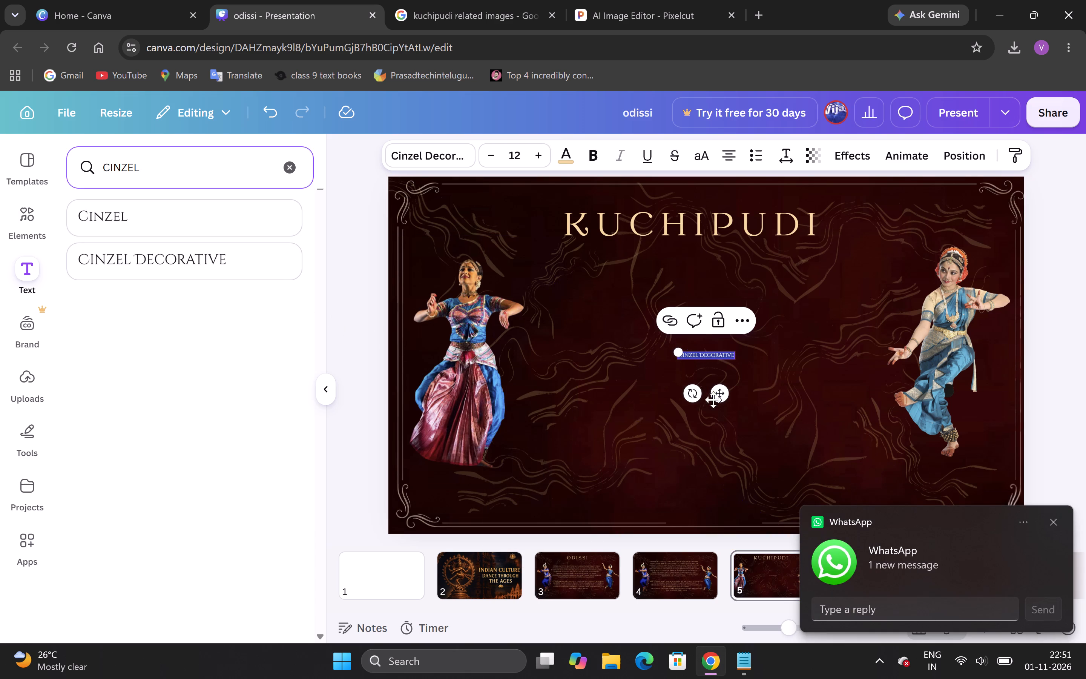
Set the new text box to font size 30 and replace its placeholder with the copied Kuchipudi paragraph.
left_click(519, 156)
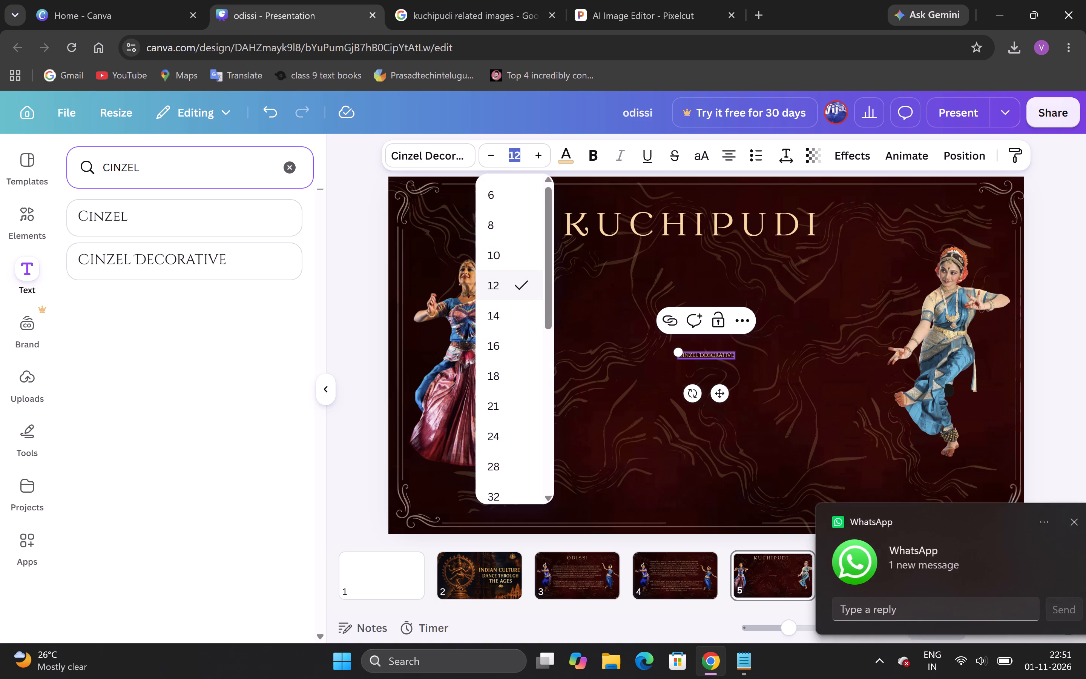
type("30")
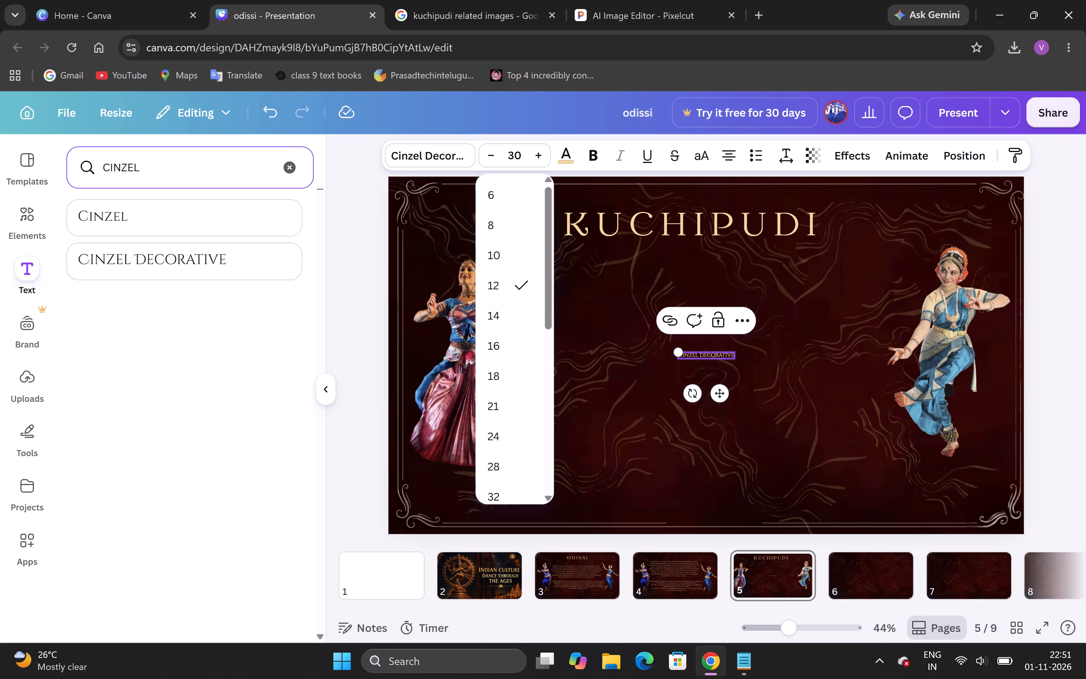
key("Return")
key("ctrl+v")
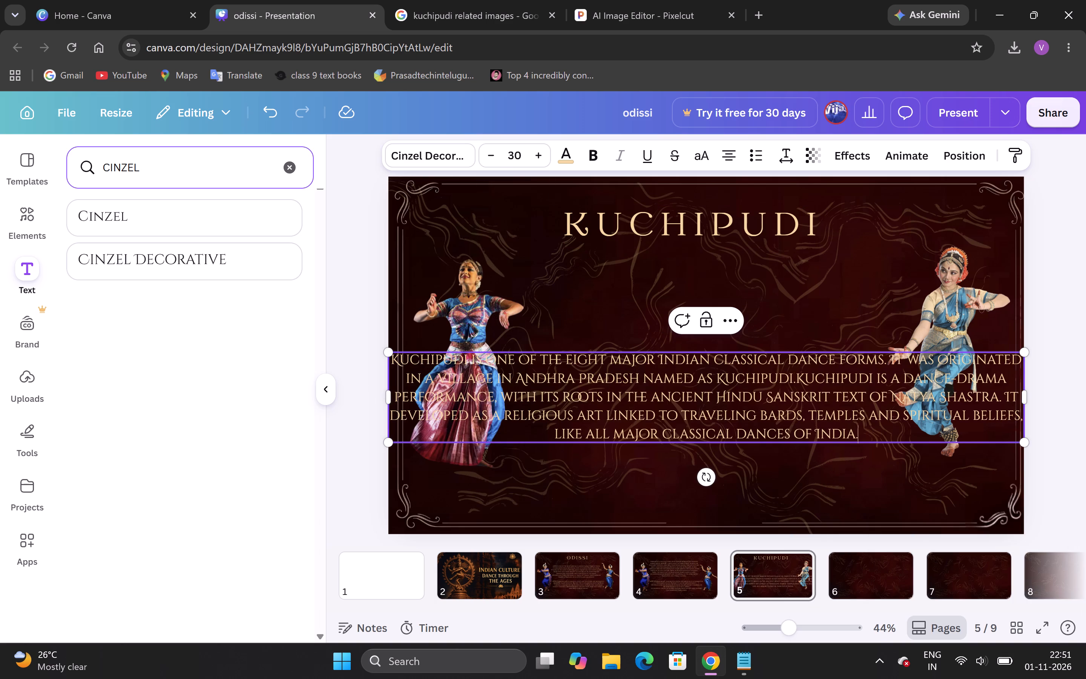
Scale the Kuchipudi paragraph down to about font size 21.8 and place it just below the page 5 title.
left_click_drag(388, 352, 468, 344)
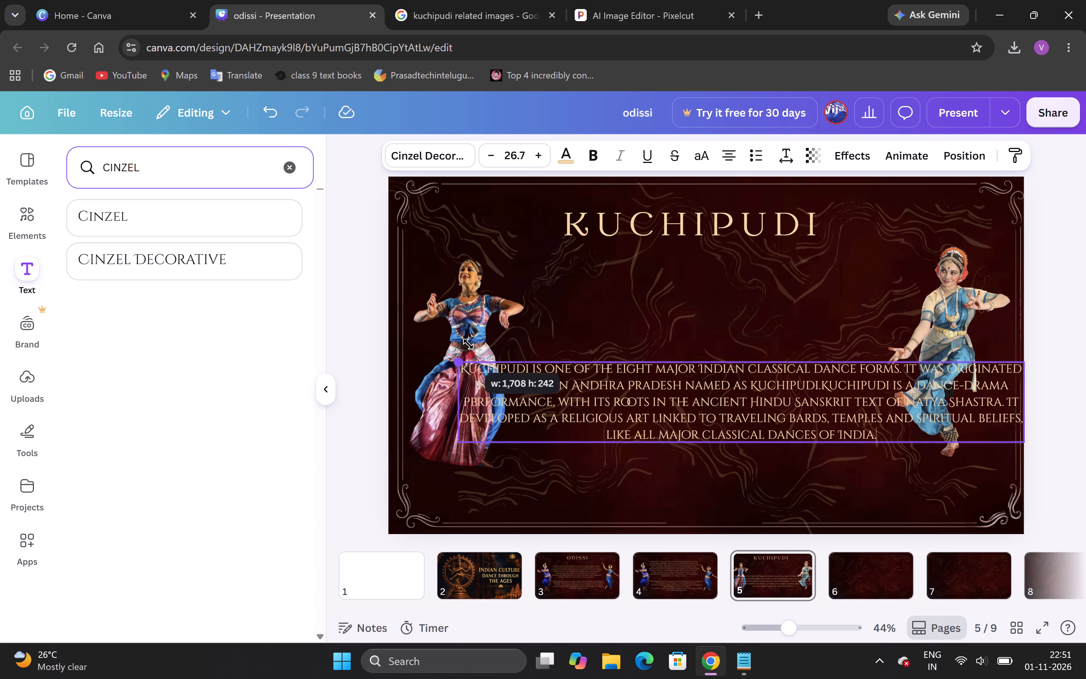
left_click_drag(468, 344, 500, 369)
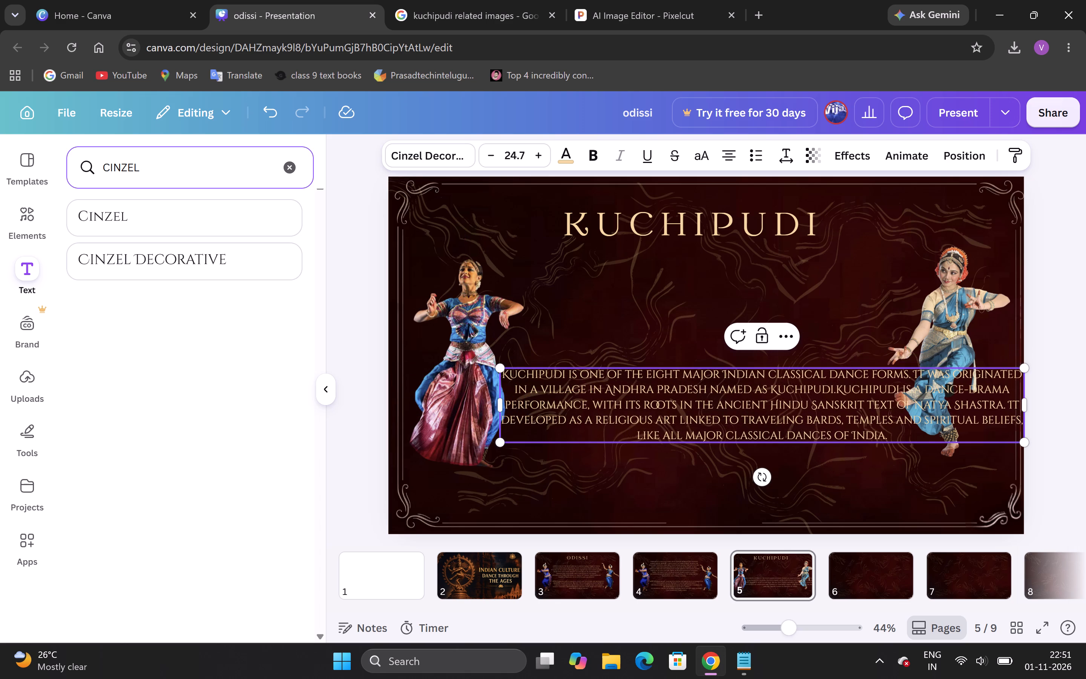
left_click_drag(693, 412, 676, 370)
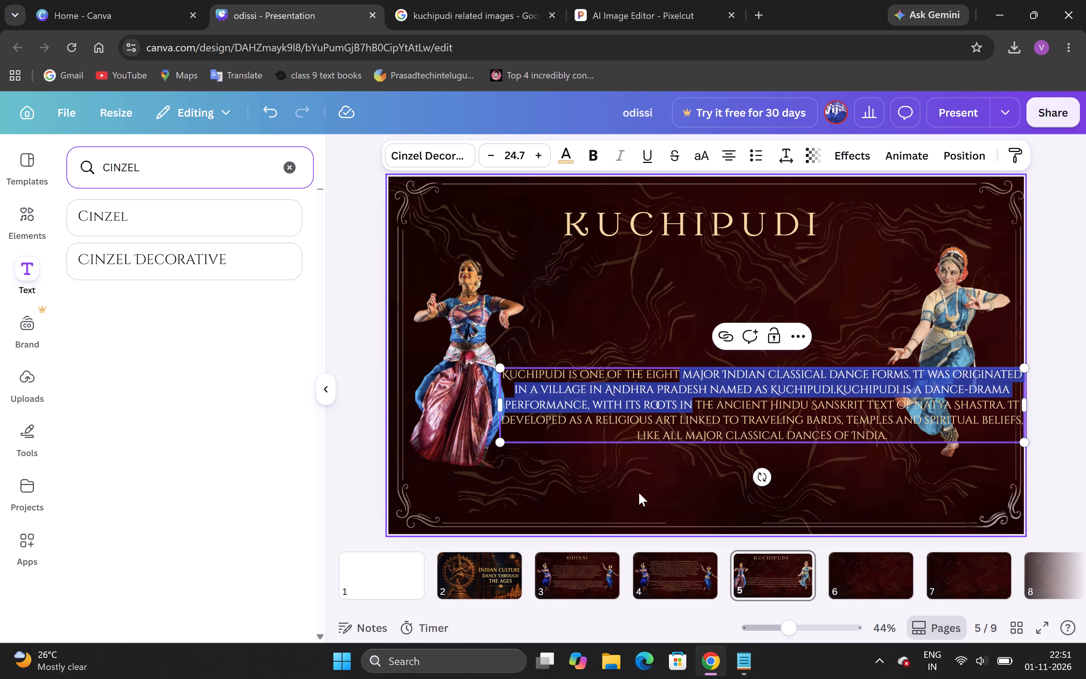
left_click(639, 493)
left_click_drag(638, 415, 623, 322)
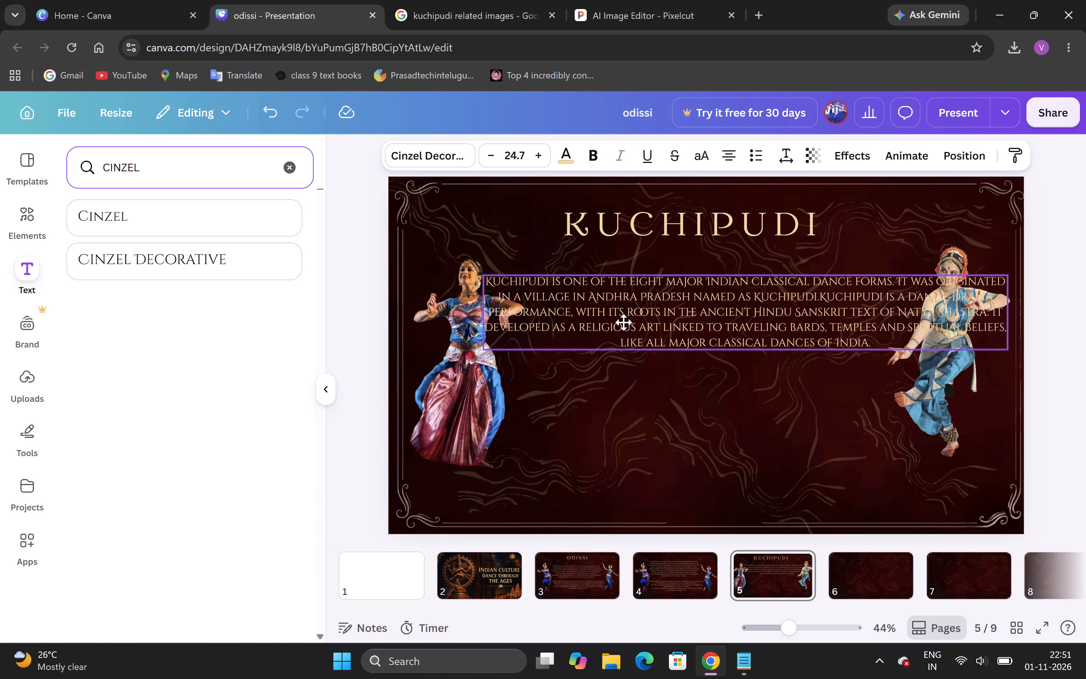
left_click_drag(623, 322, 621, 307)
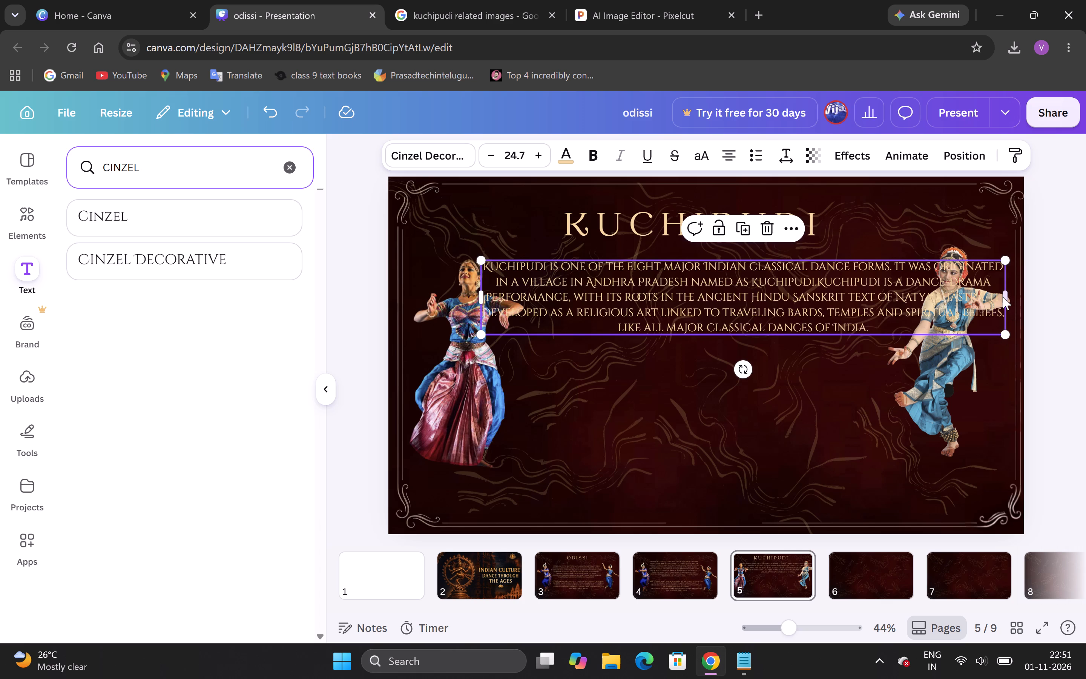
left_click_drag(1009, 295, 968, 311)
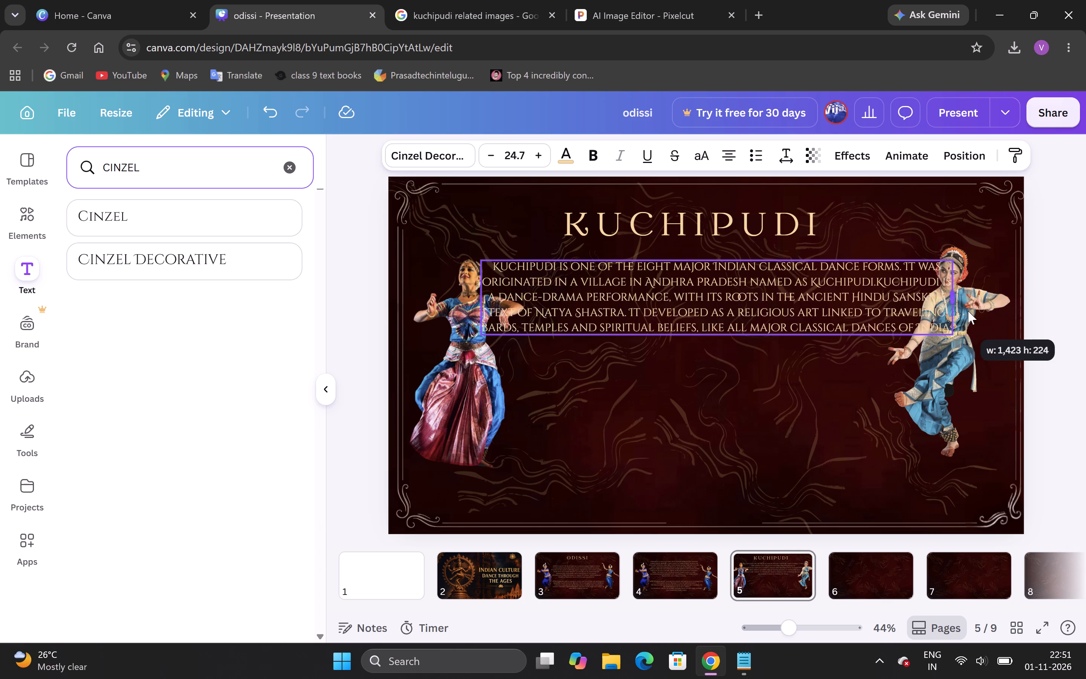
left_click_drag(968, 311, 1008, 311)
left_click_drag(1005, 337, 994, 330)
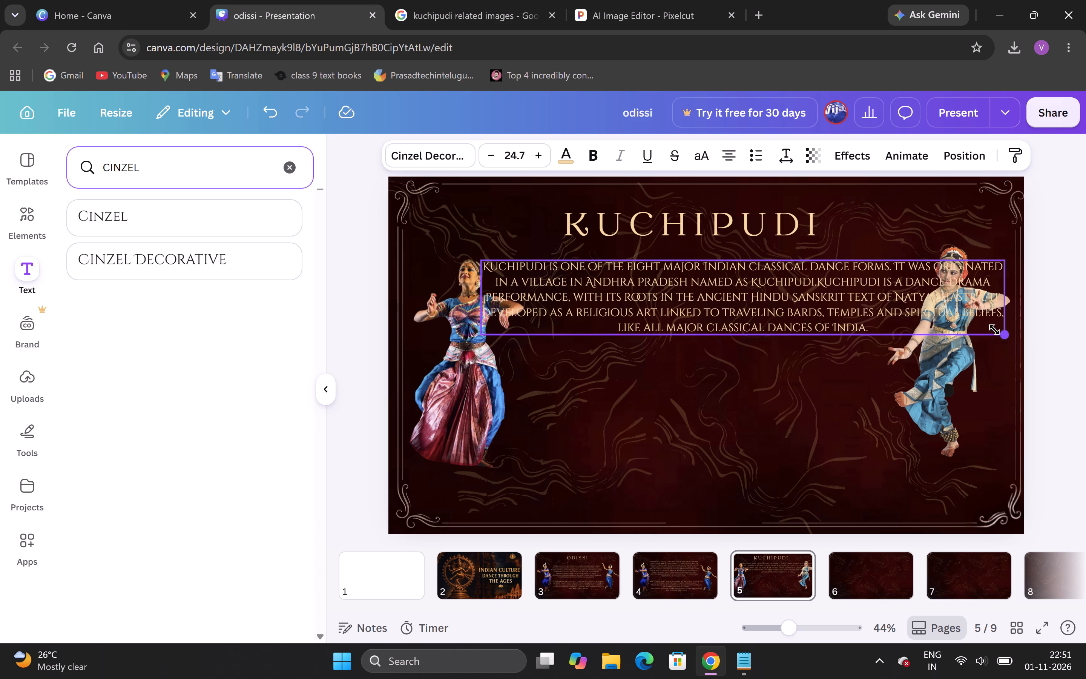
left_click_drag(994, 330, 946, 311)
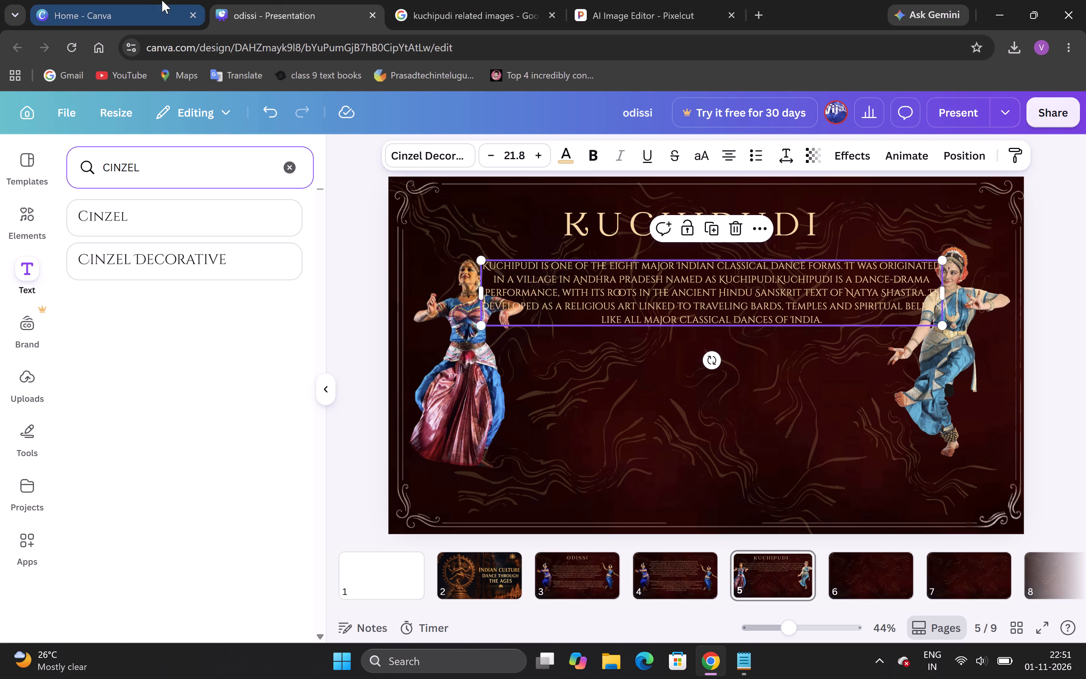
Compare the font size of the Odissi description on page 3 with the Kuchipudi paragraph on page 5.
left_click(503, 9)
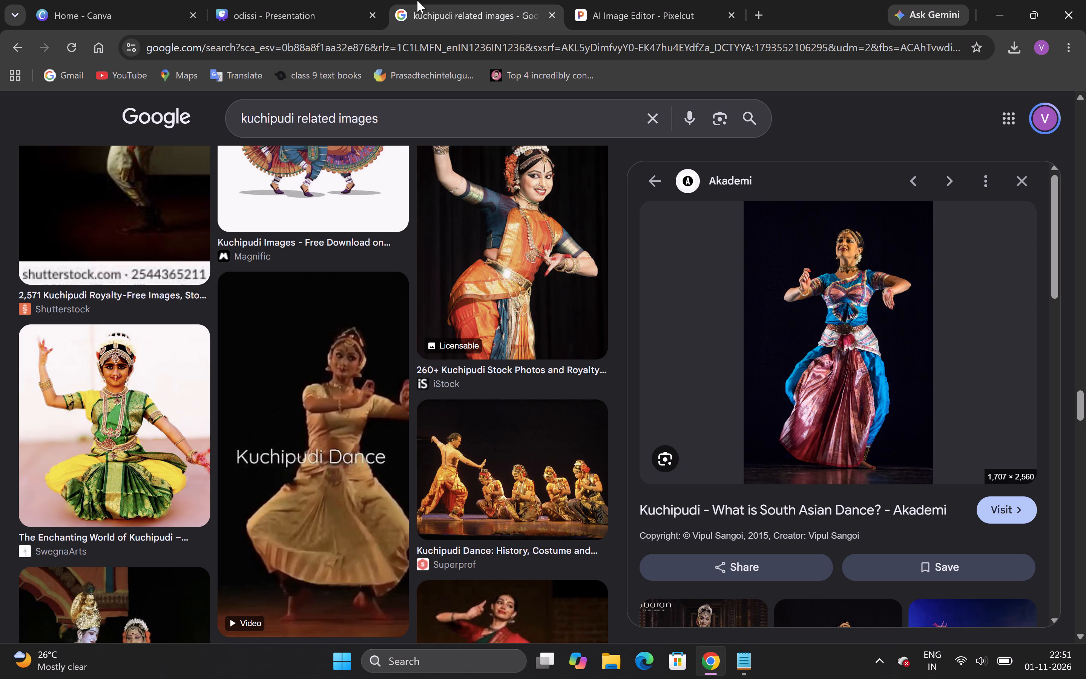
left_click(355, 0)
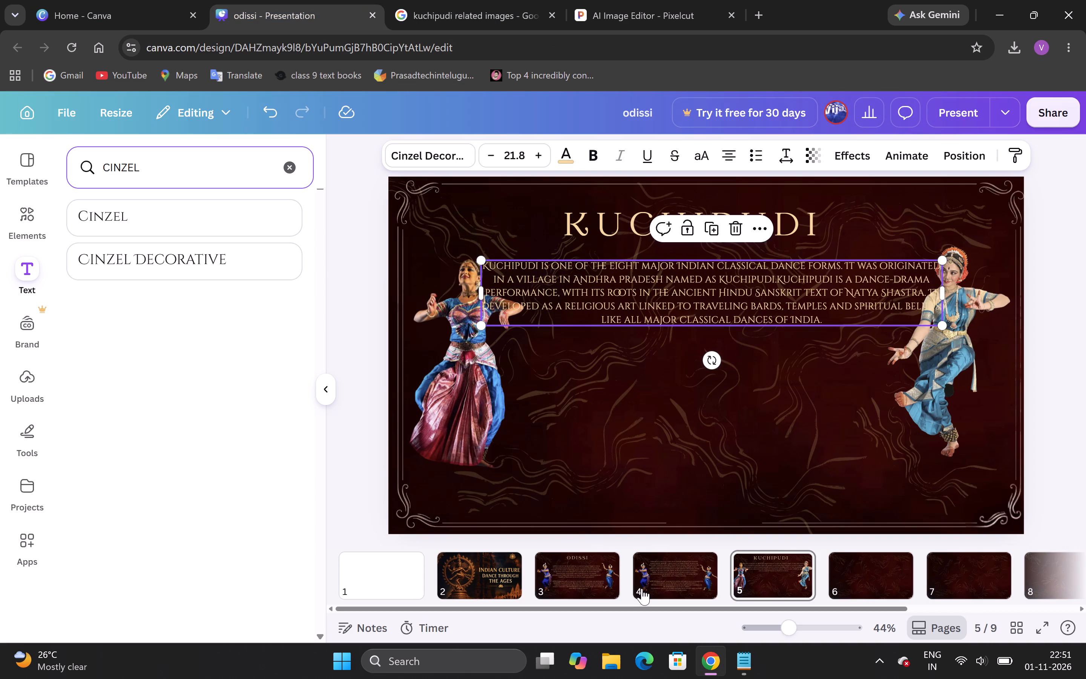
left_click(647, 588)
left_click(591, 584)
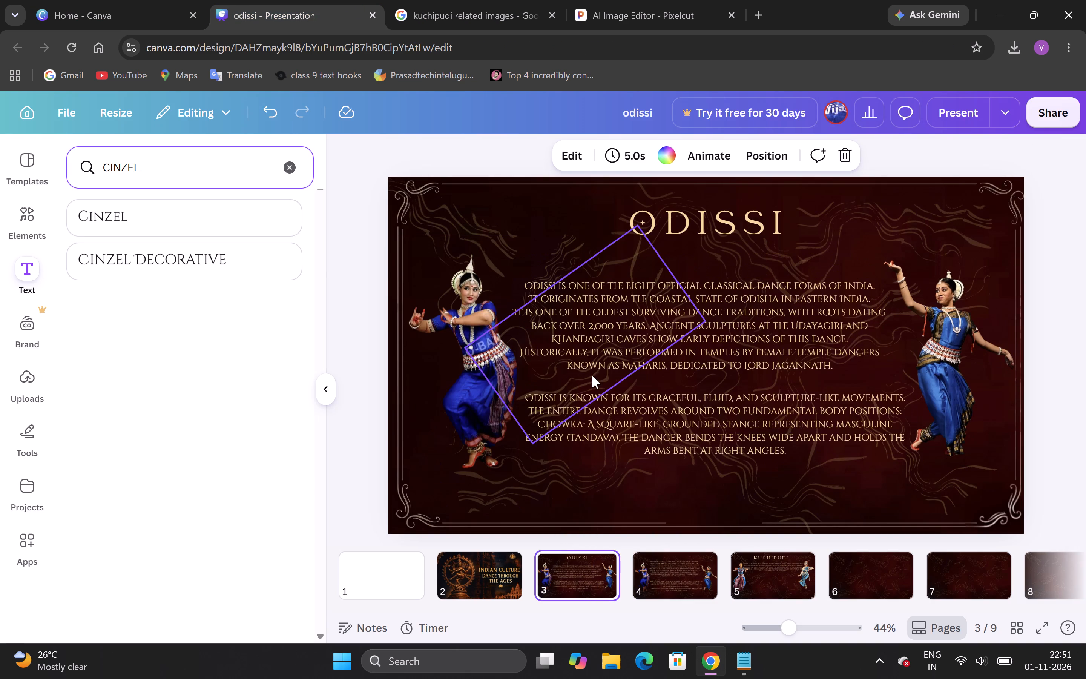
left_click(592, 375)
left_click(600, 338)
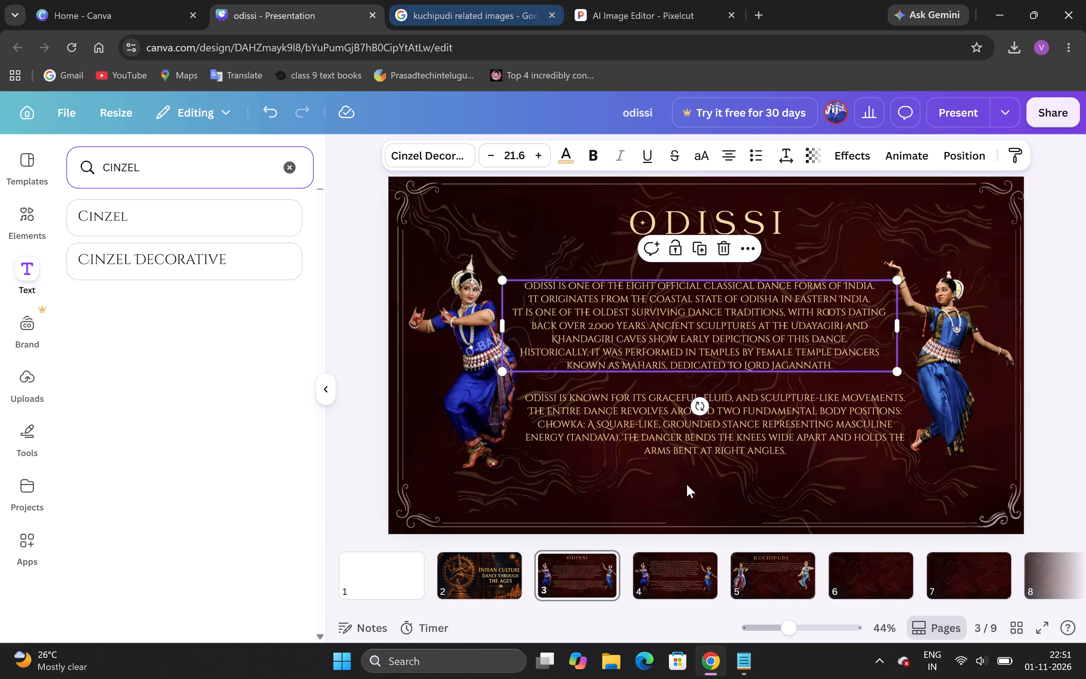
left_click(755, 559)
left_click(657, 282)
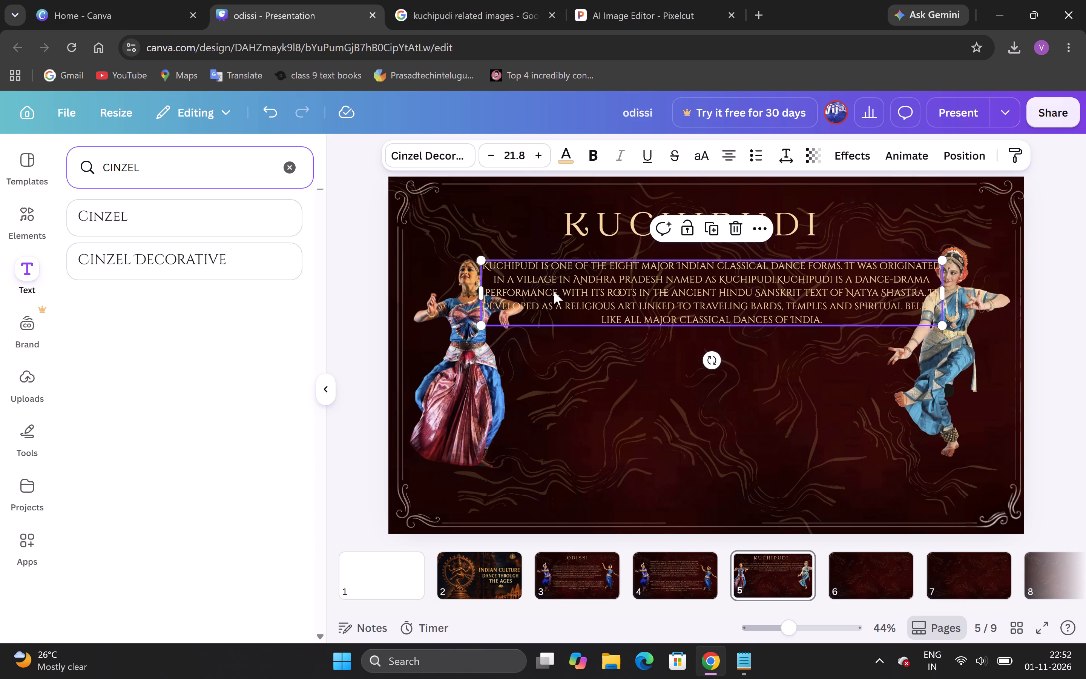
left_click(485, 292)
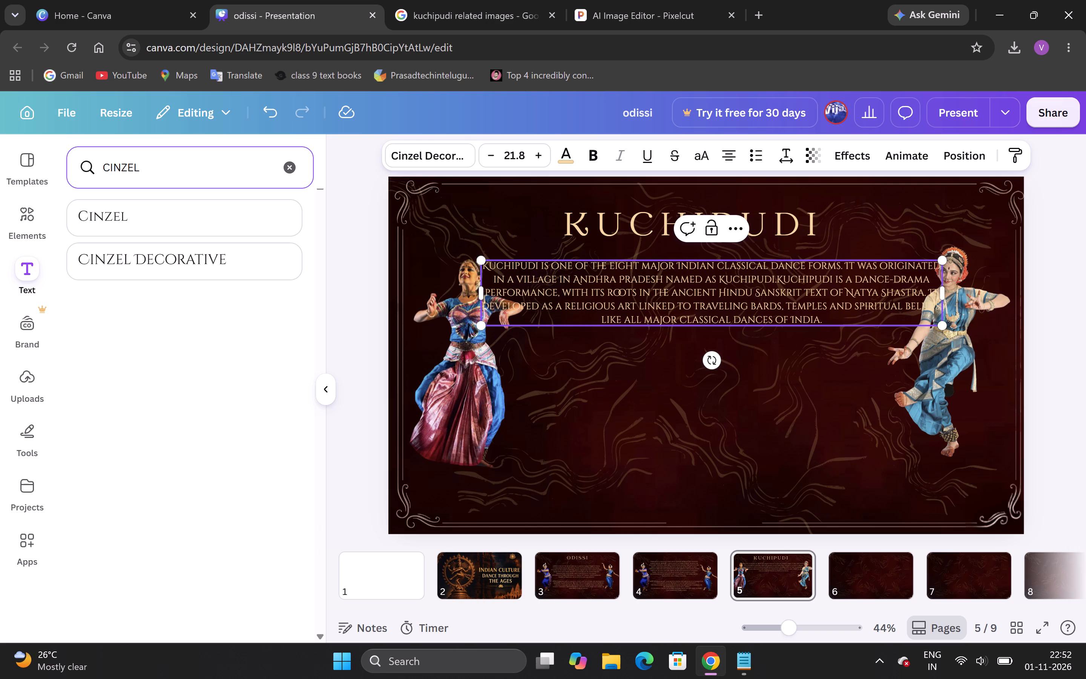
Scale the Kuchipudi paragraph on page 5 down to about font size 21.3, keeping it between the two dancers.
left_click_drag(946, 264, 942, 266)
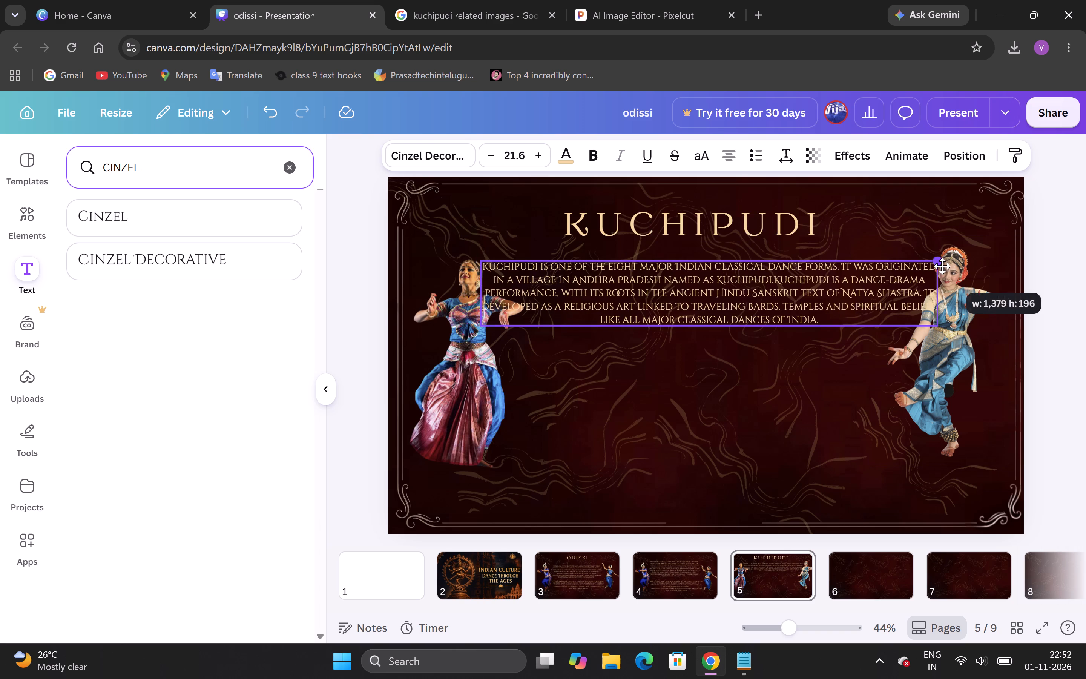
left_click_drag(942, 266, 942, 267)
left_click(790, 369)
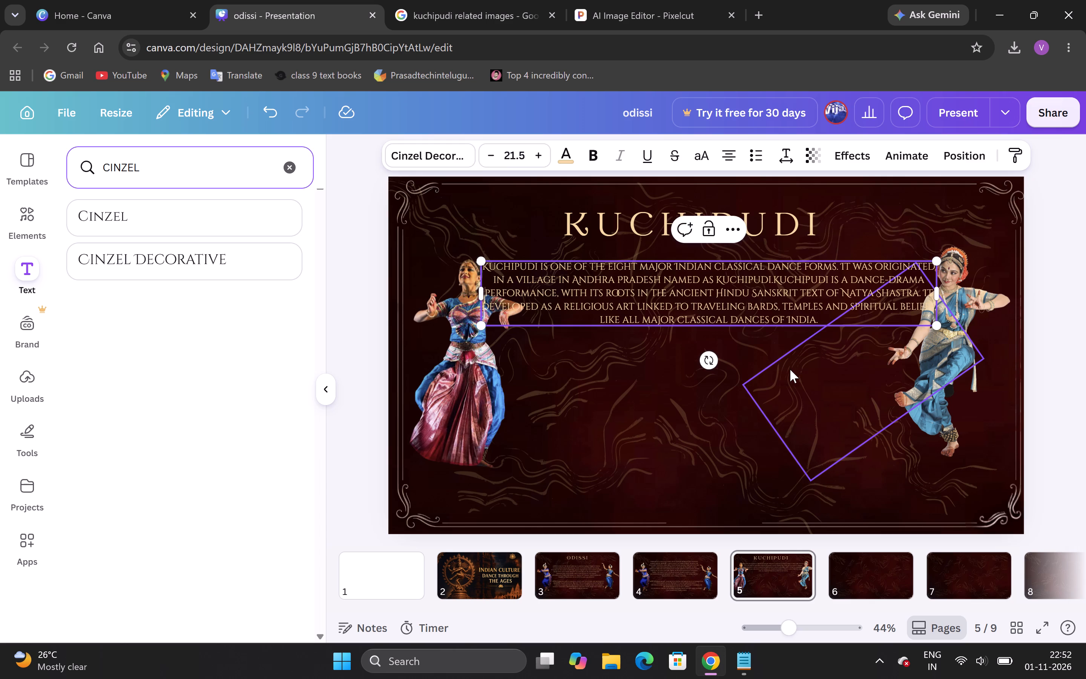
double_click(778, 304)
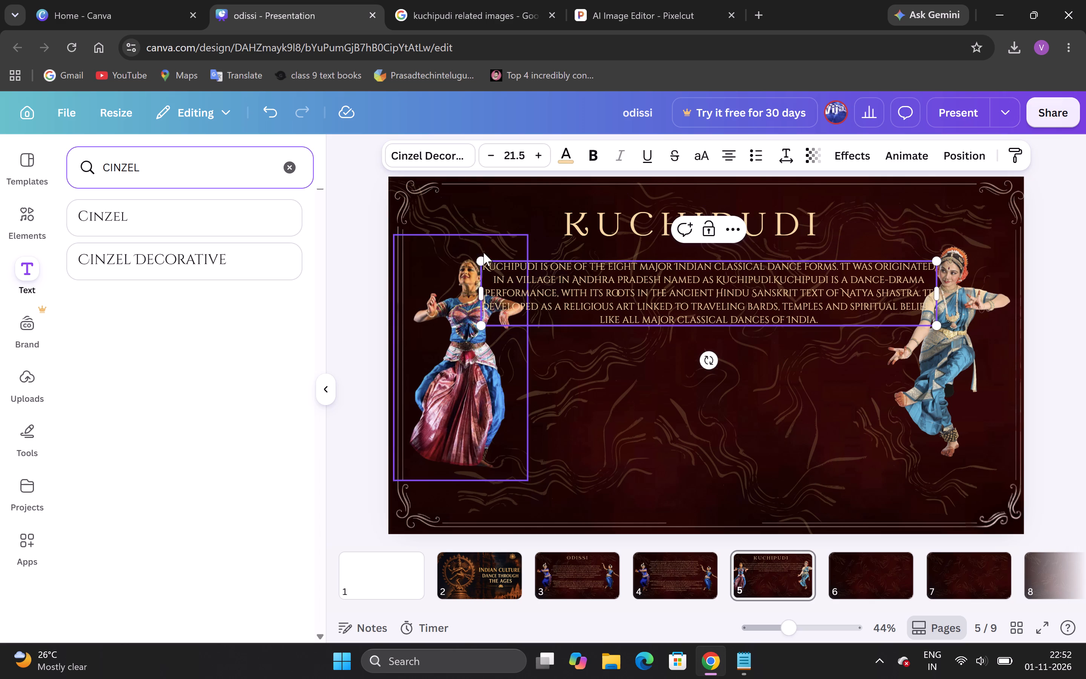
left_click_drag(479, 258, 485, 262)
left_click(612, 367)
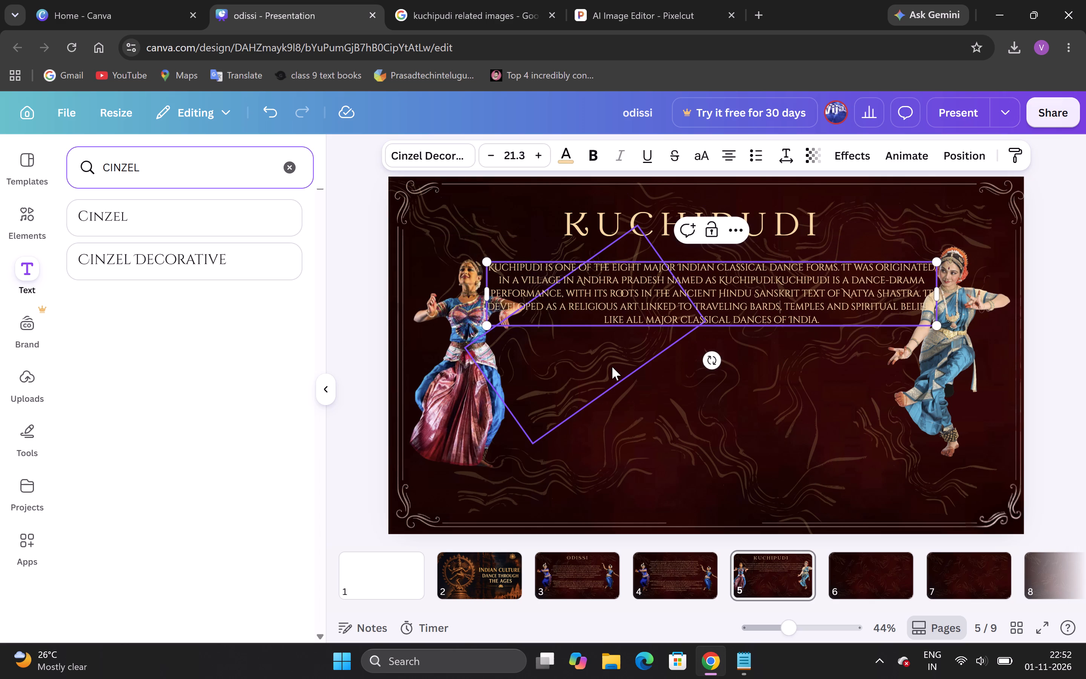
left_click(694, 298)
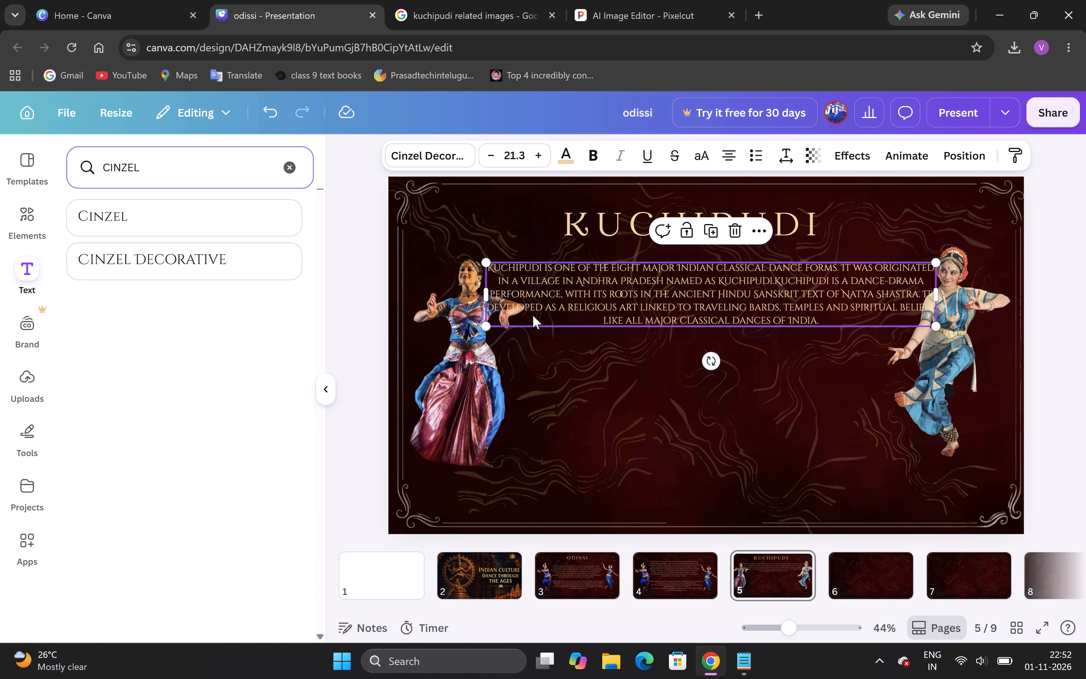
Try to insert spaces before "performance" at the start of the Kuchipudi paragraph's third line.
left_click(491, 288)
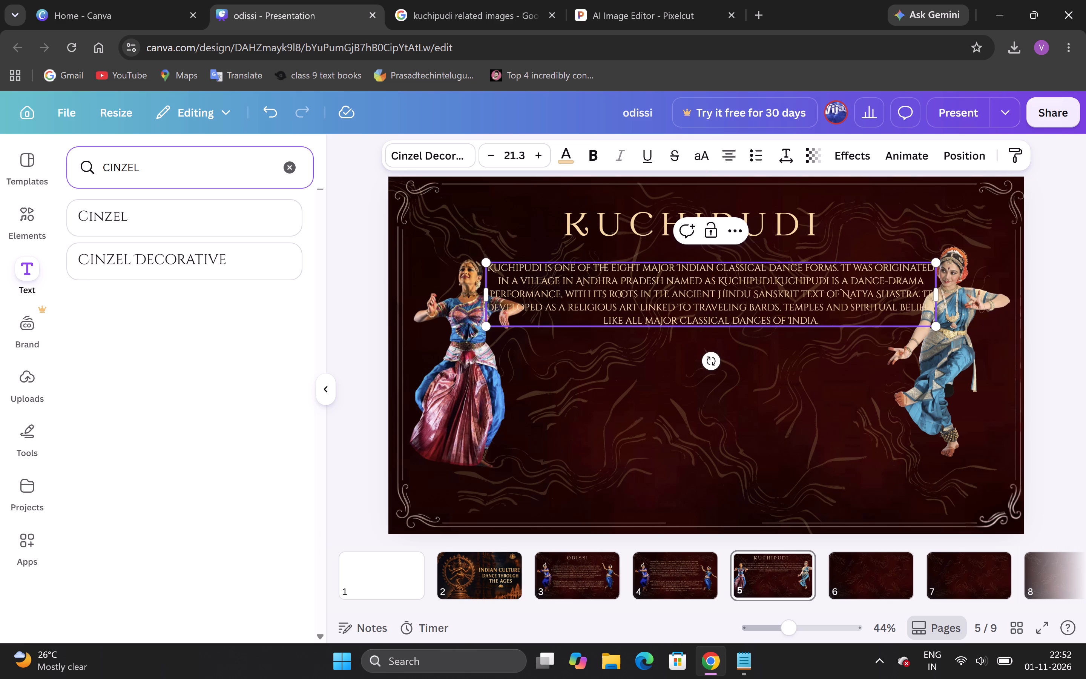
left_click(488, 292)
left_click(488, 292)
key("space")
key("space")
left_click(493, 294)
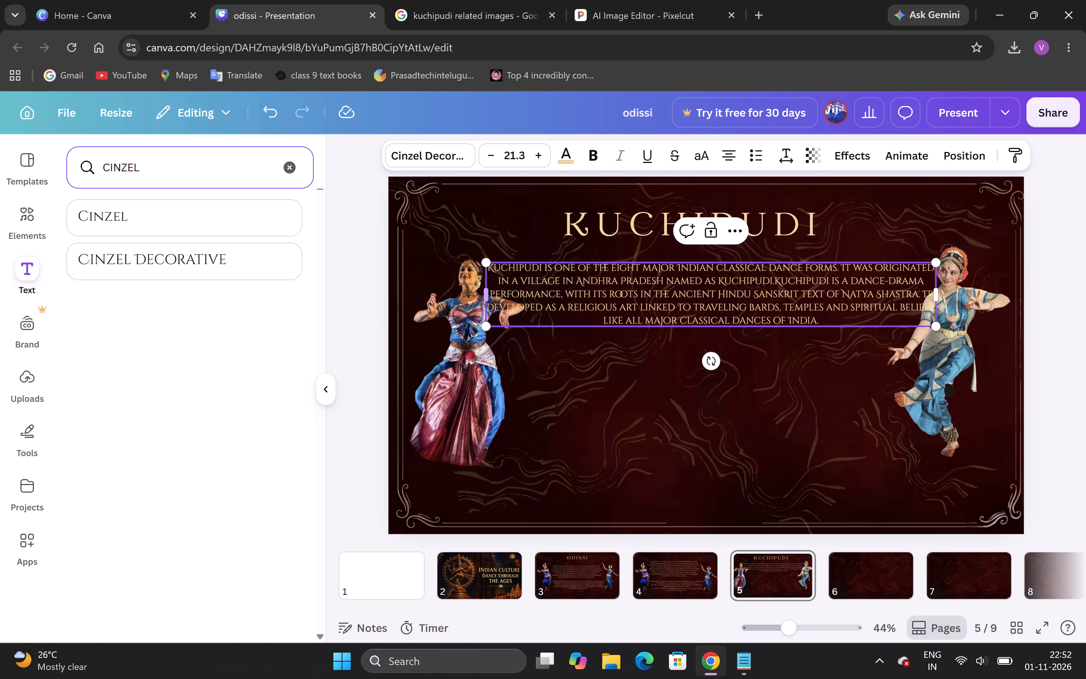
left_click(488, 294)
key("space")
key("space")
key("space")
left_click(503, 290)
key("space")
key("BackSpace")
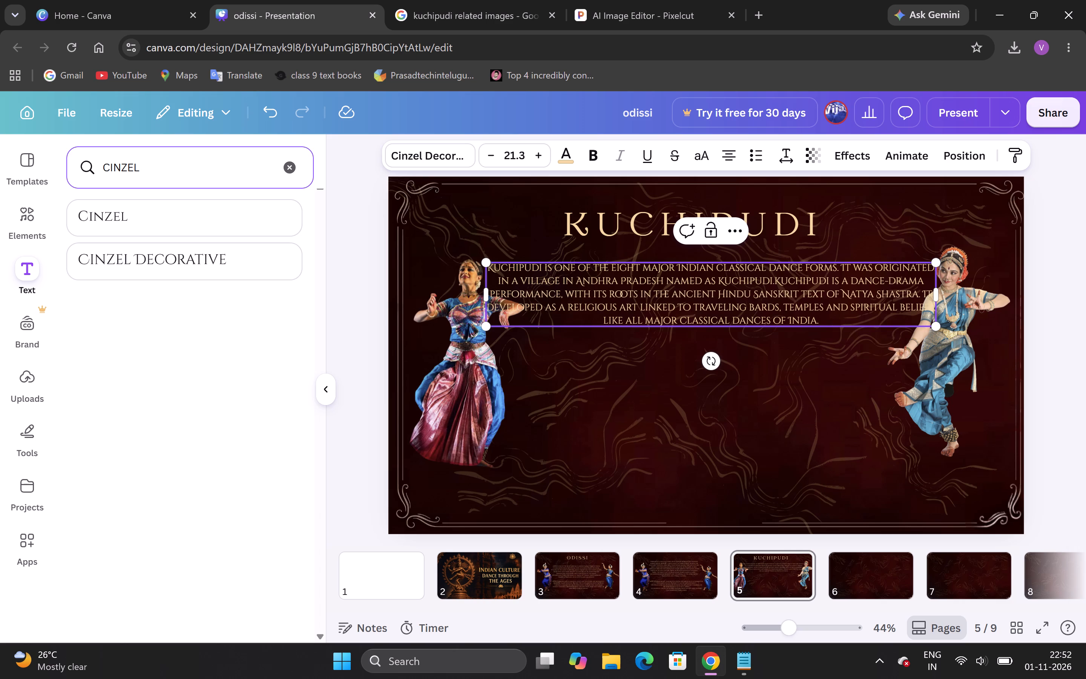
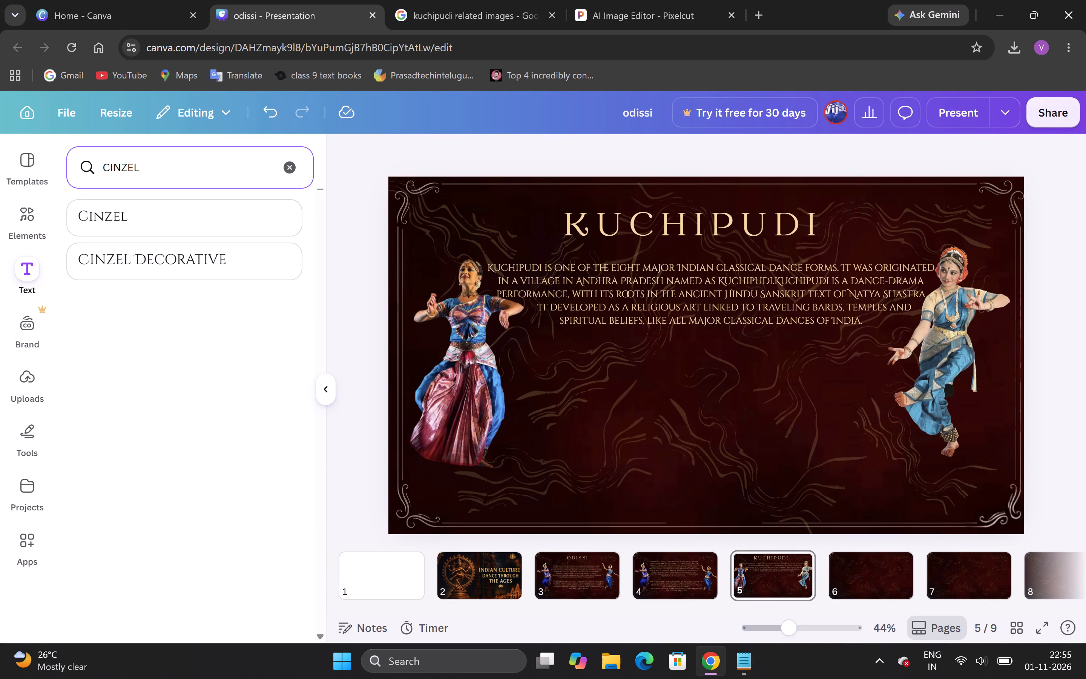
Copy the second paragraph of Kuchipudi info.txt, from "Evidence of Kuchipudi's existence" to "in Thanjavur", in Notepad and return to the presentation.
left_click(750, 678)
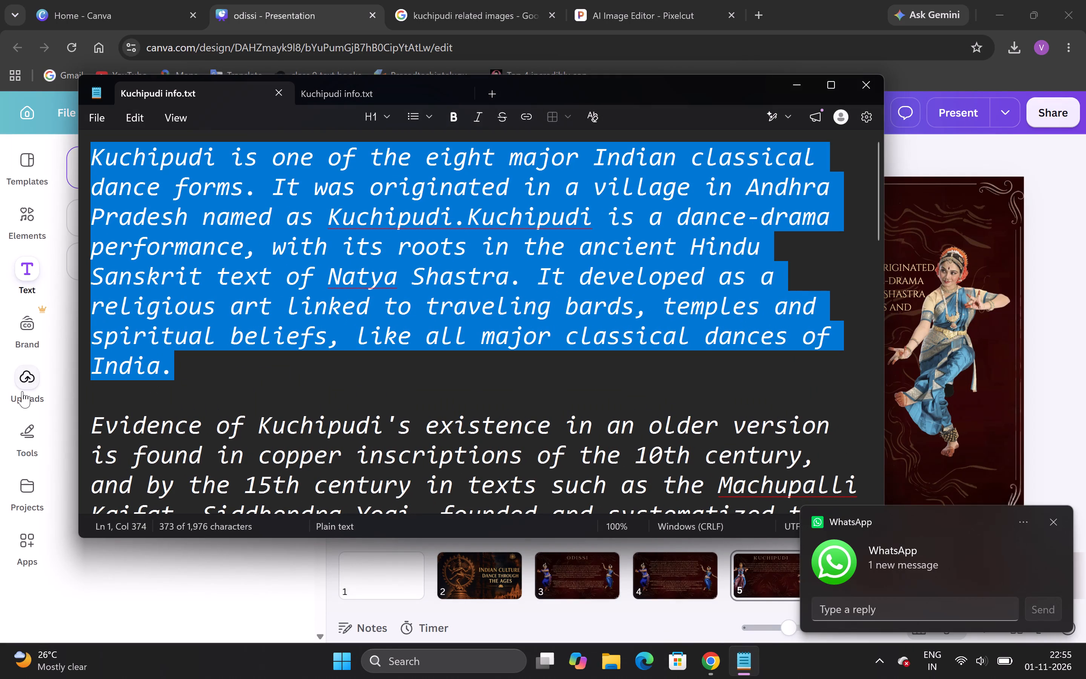
scroll(217, 404, "down", 1)
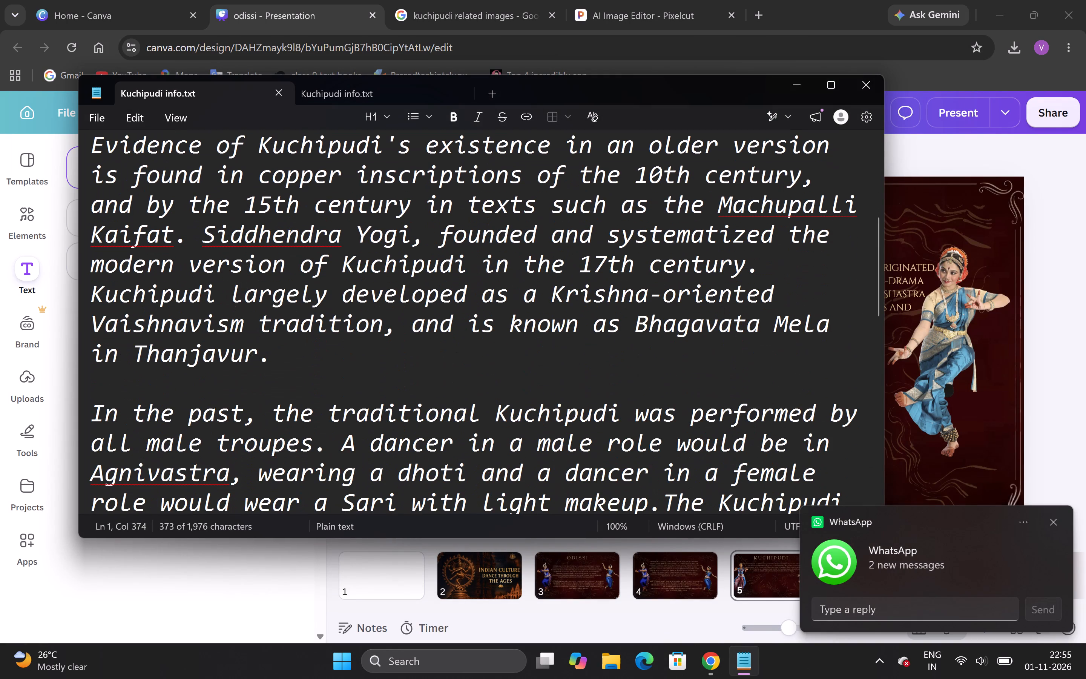
scroll(217, 404, "down", 1)
left_click_drag(90, 152, 287, 358)
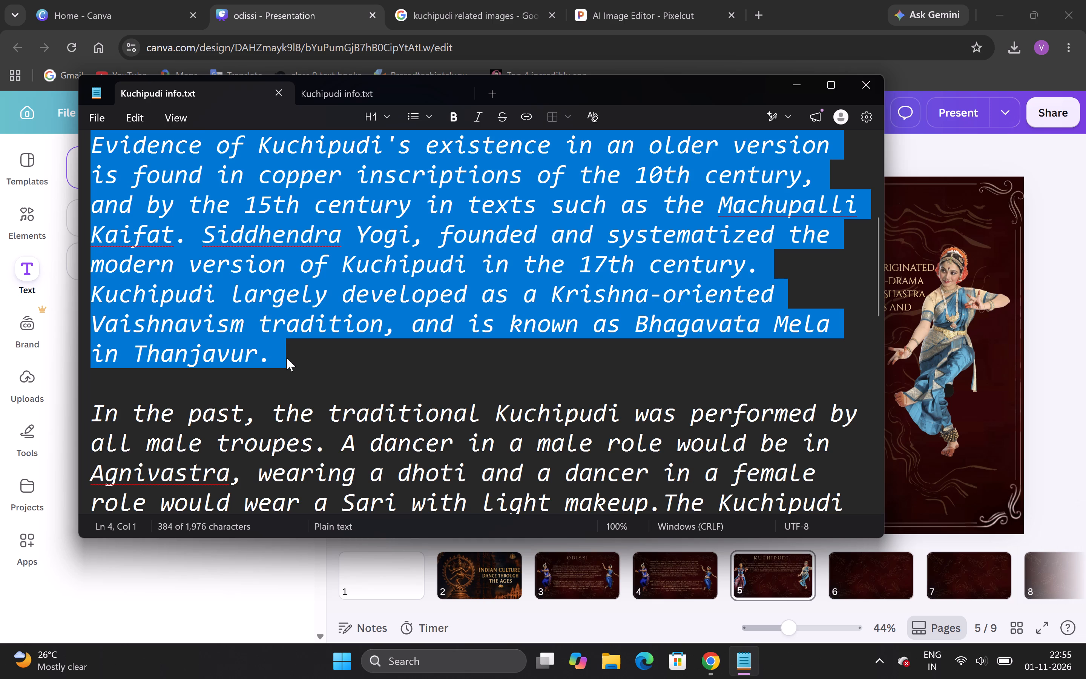
key("ctrl+c")
scroll(303, 387, "down", 3)
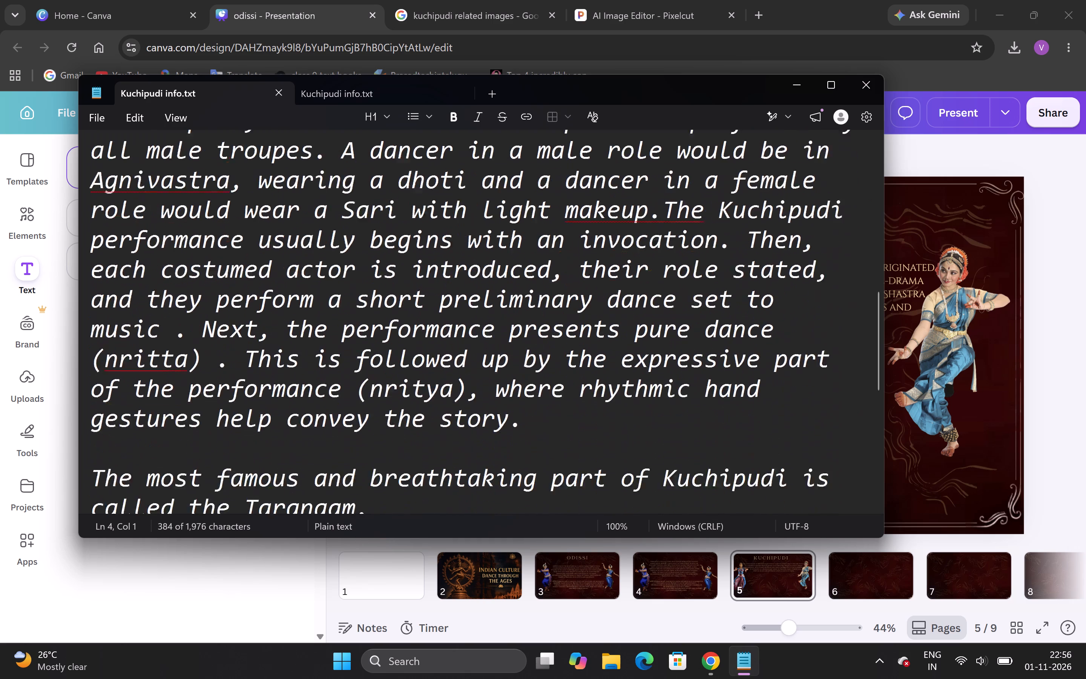
scroll(303, 387, "down", 4)
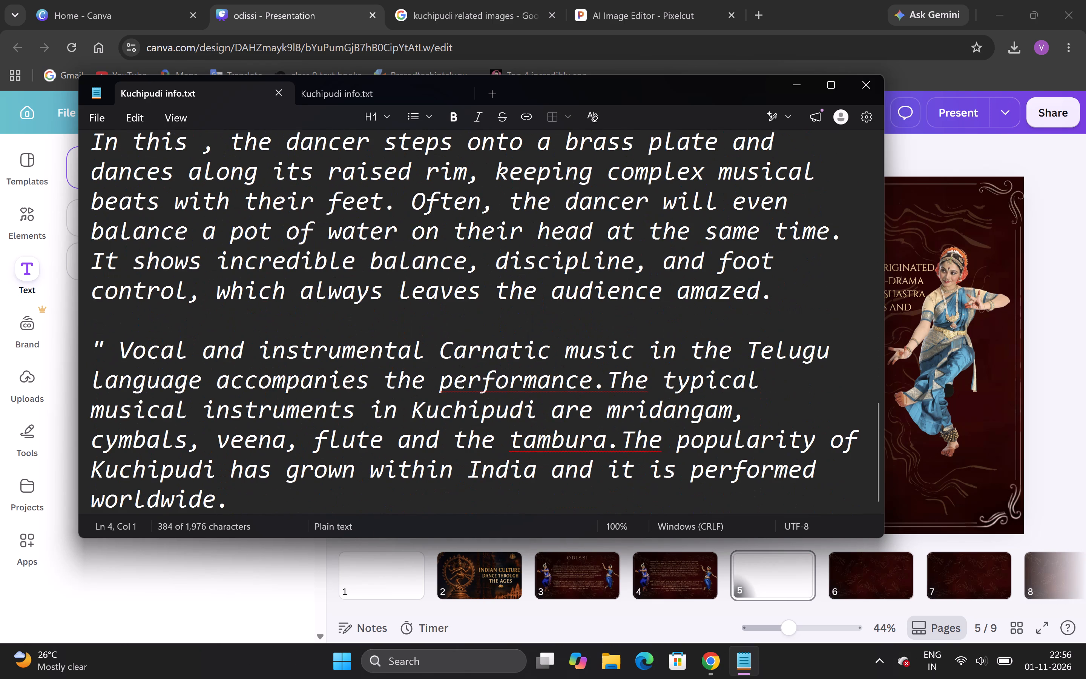
left_click(788, 80)
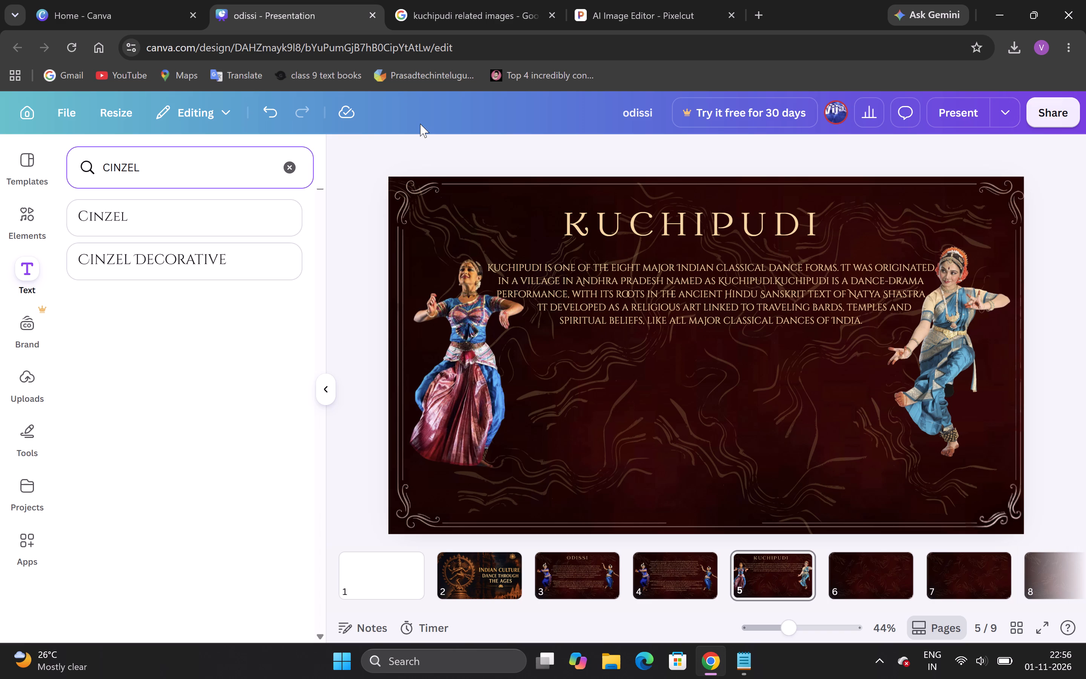
Add a Cinzel Decorative text box at font size 30 on page 5 and replace its text with the copied "Evidence" paragraph.
left_click(187, 263)
left_click(521, 152)
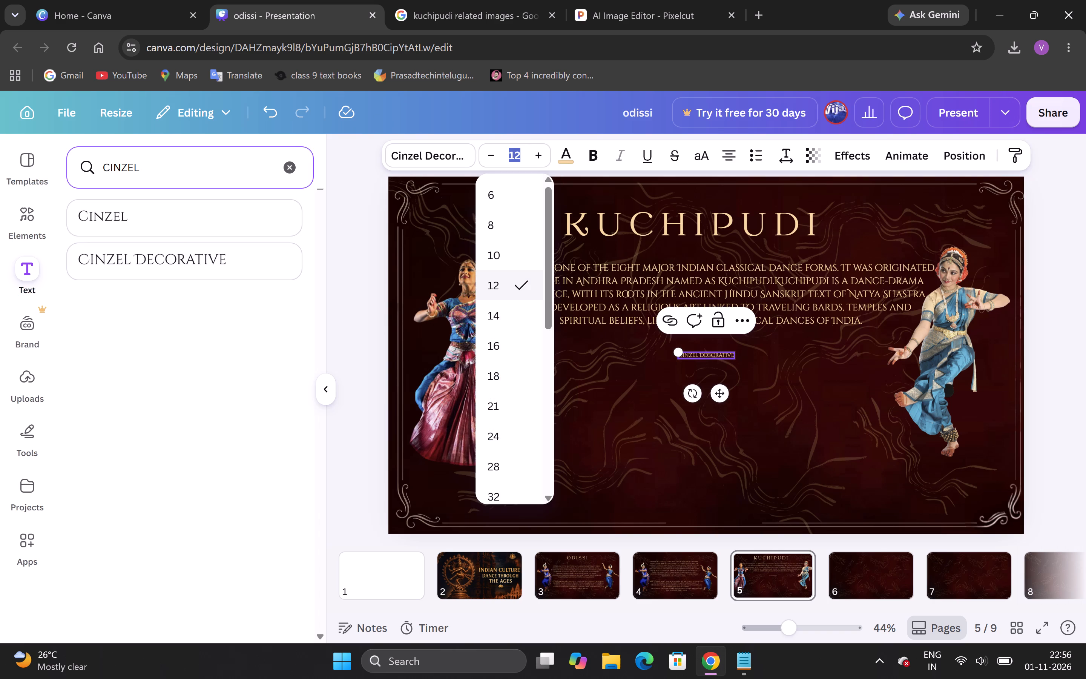
type("21")
key("period")
key("BackSpace")
key("BackSpace")
key("BackSpace")
type("30")
key("Return")
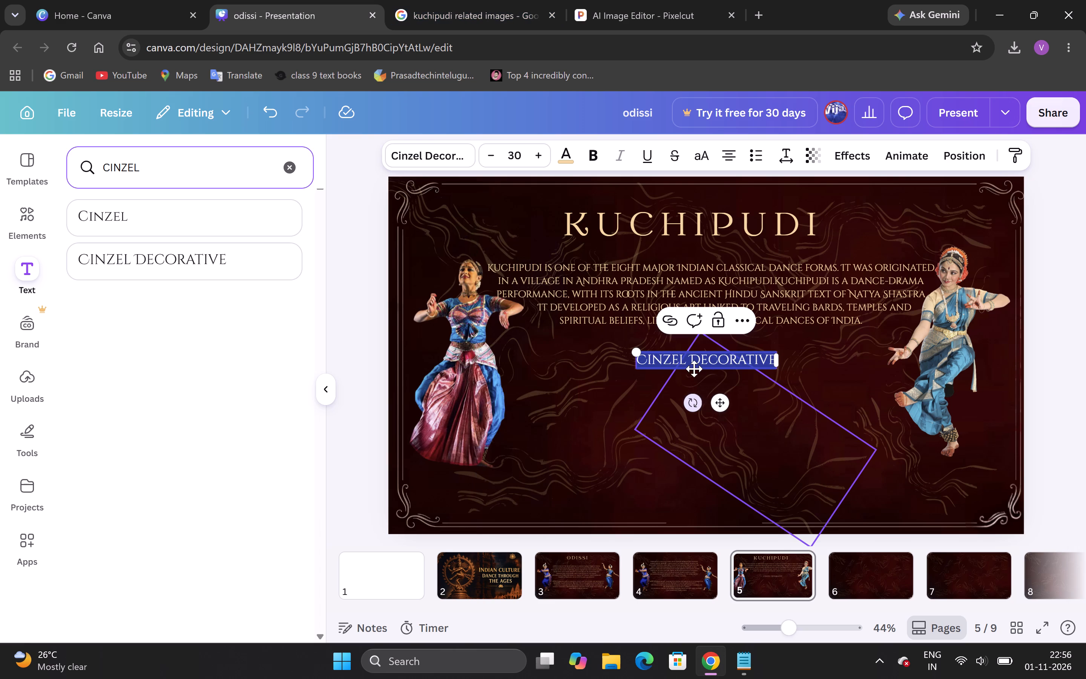
key("ctrl+v")
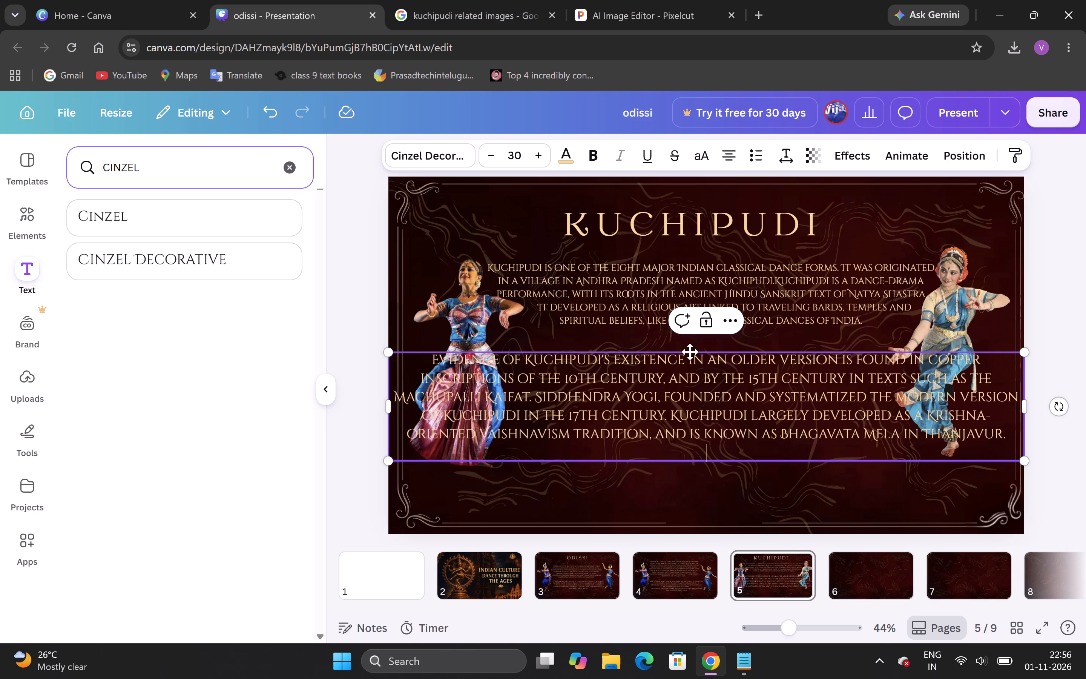
Scale the "Evidence" paragraph down to about font size 24.5, then set its font size to 21.6.
left_click_drag(393, 350, 508, 345)
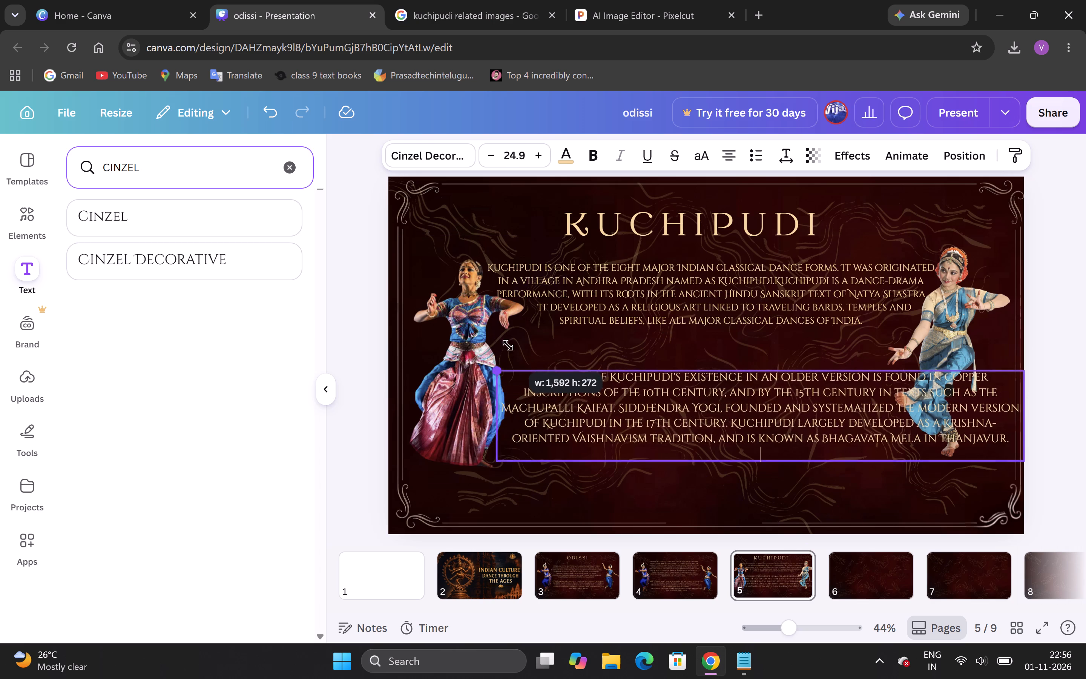
left_click_drag(508, 345, 512, 343)
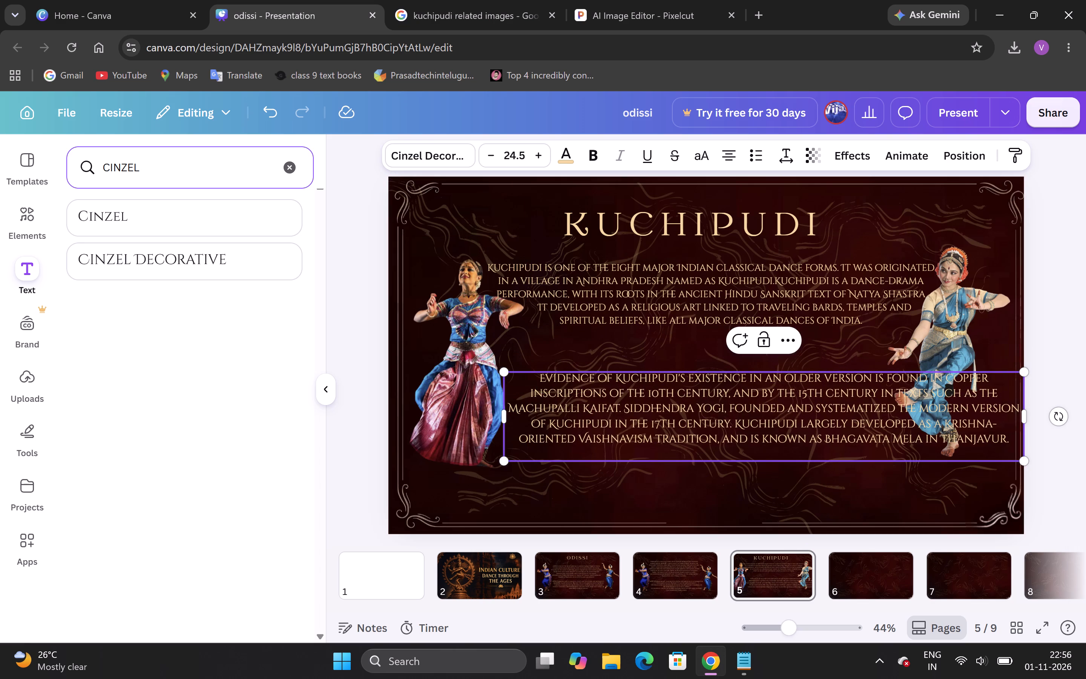
left_click(520, 161)
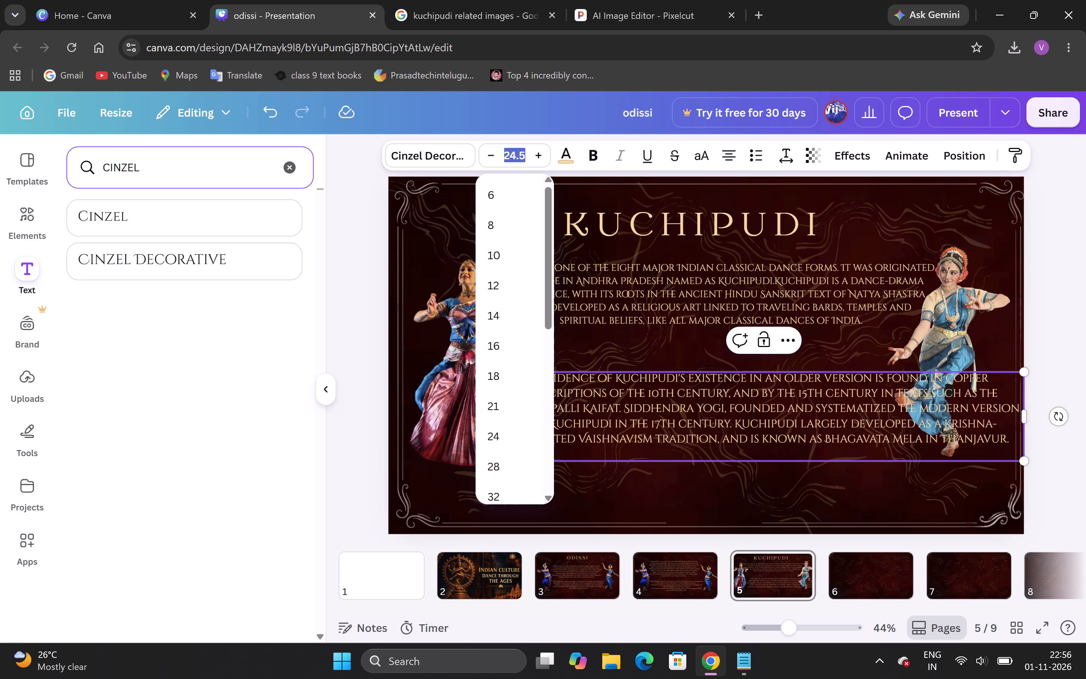
type("21.6")
key("Return")
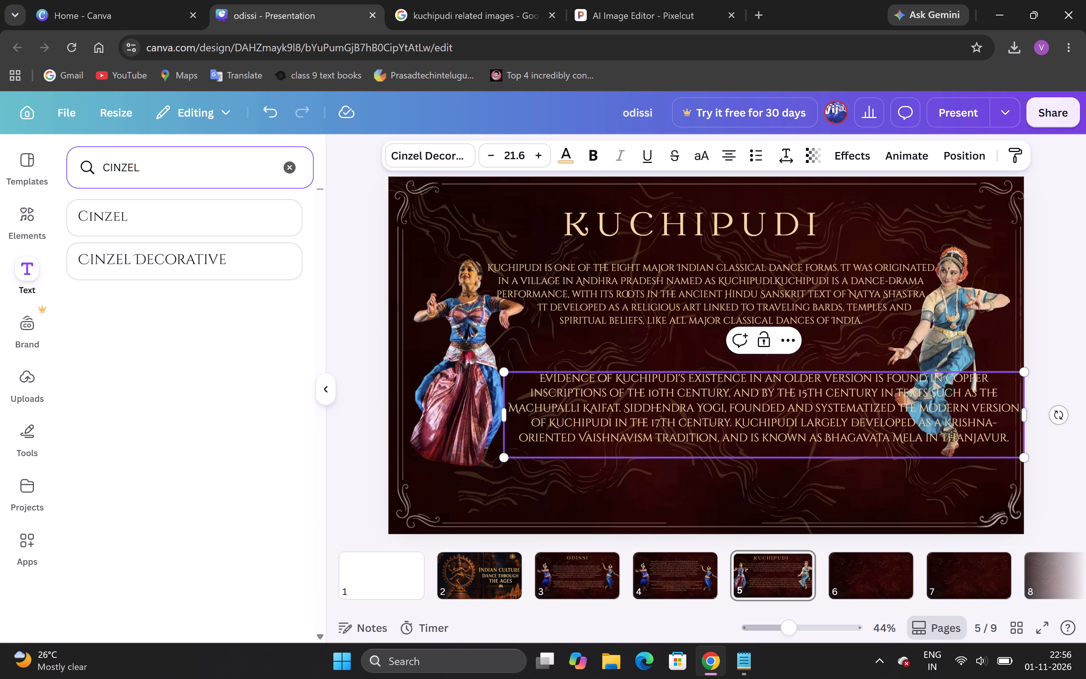
left_click(702, 487)
Scale the "Evidence" paragraph down to about font size 20.6 and place it between the dancers, just below the first paragraph.
left_click_drag(700, 422, 689, 394)
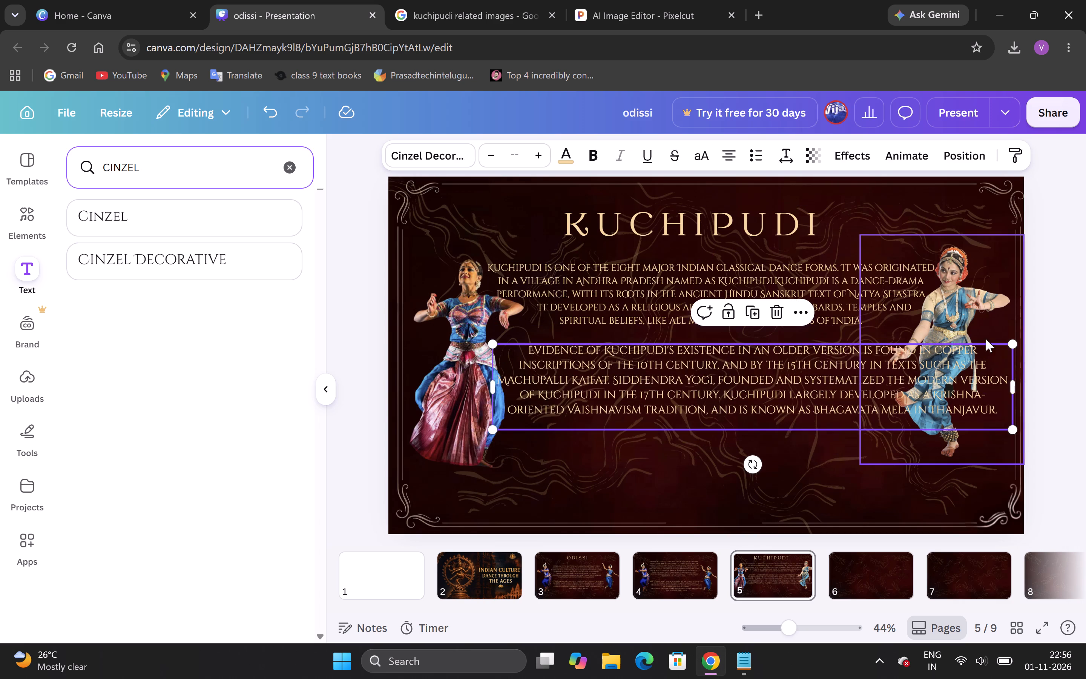
left_click_drag(1012, 344, 957, 346)
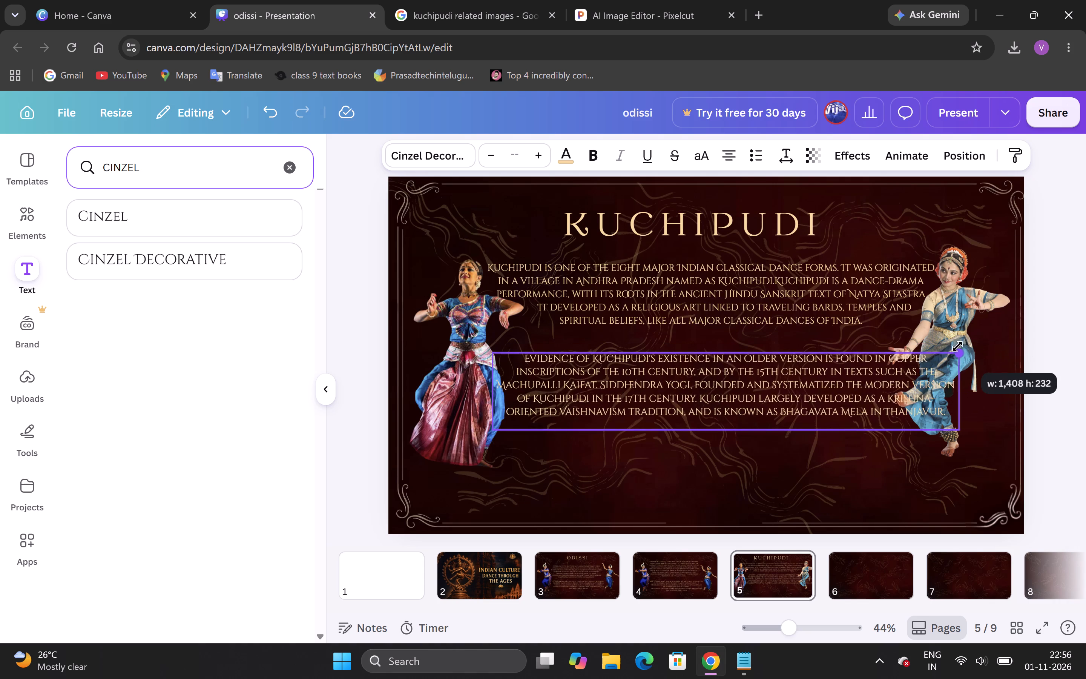
left_click_drag(957, 346, 939, 354)
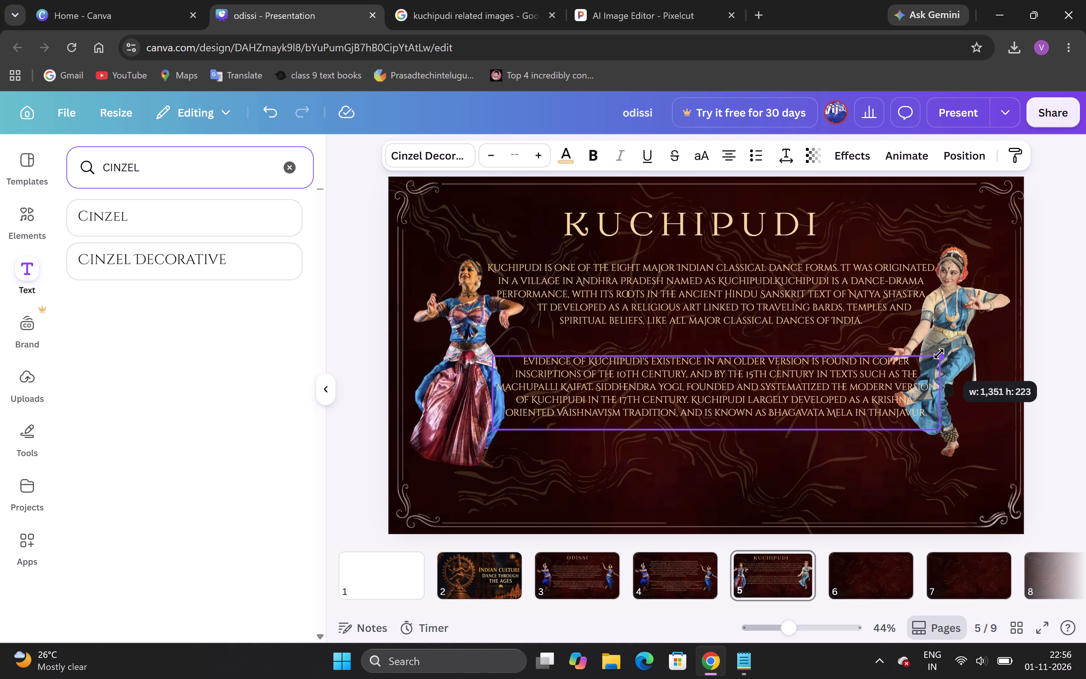
left_click_drag(939, 354, 930, 359)
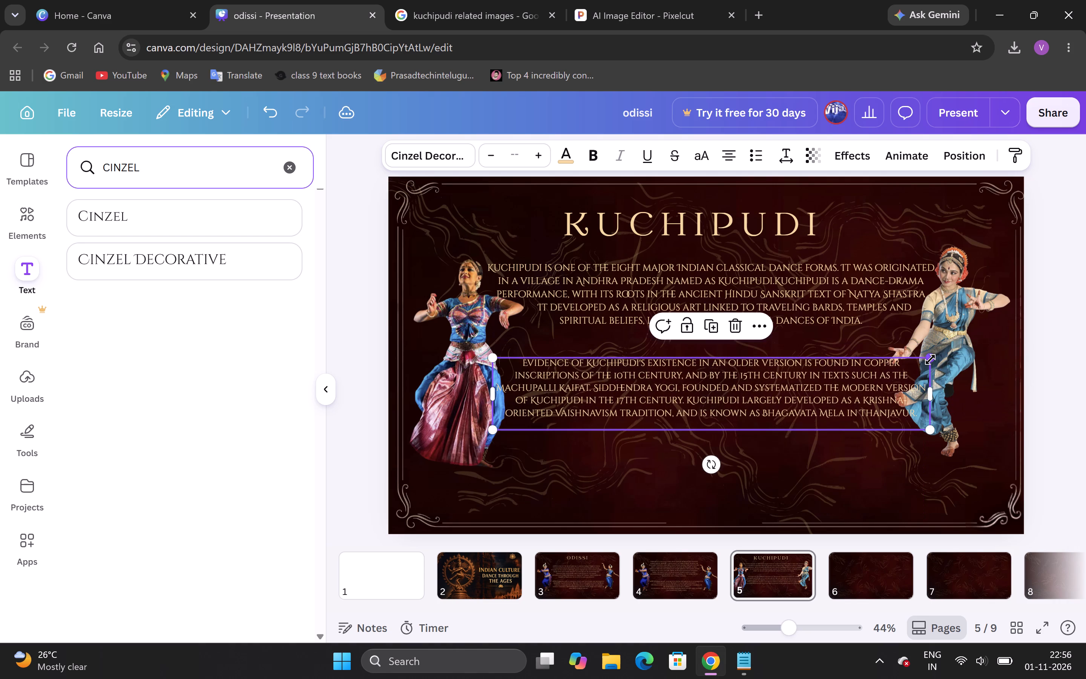
left_click_drag(840, 378, 836, 369)
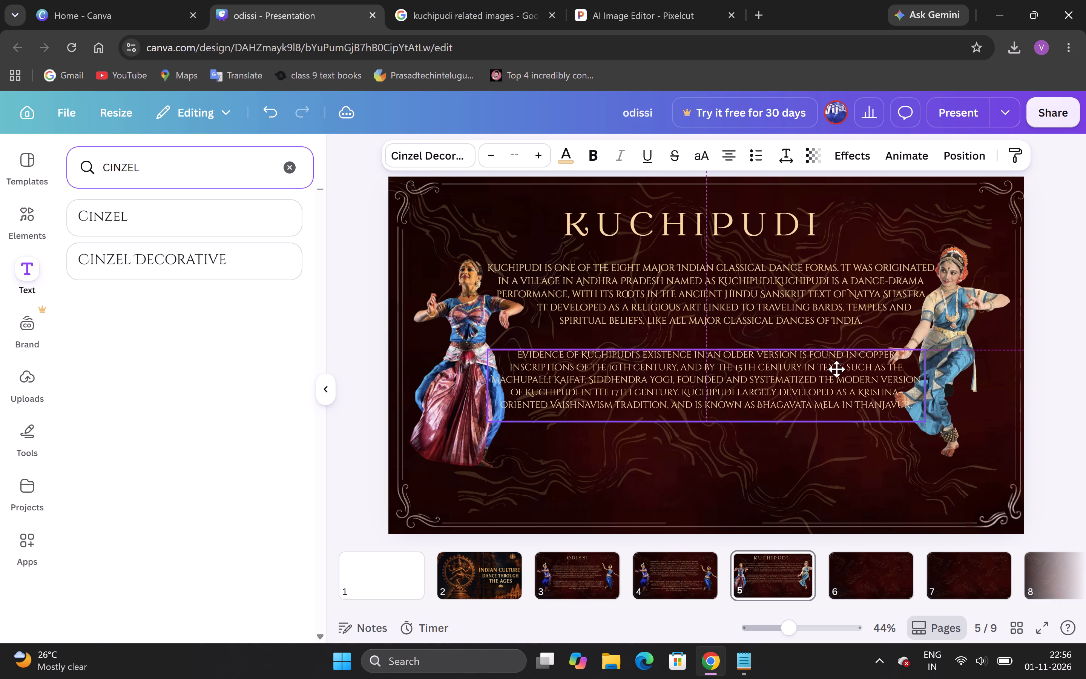
left_click_drag(836, 369, 836, 375)
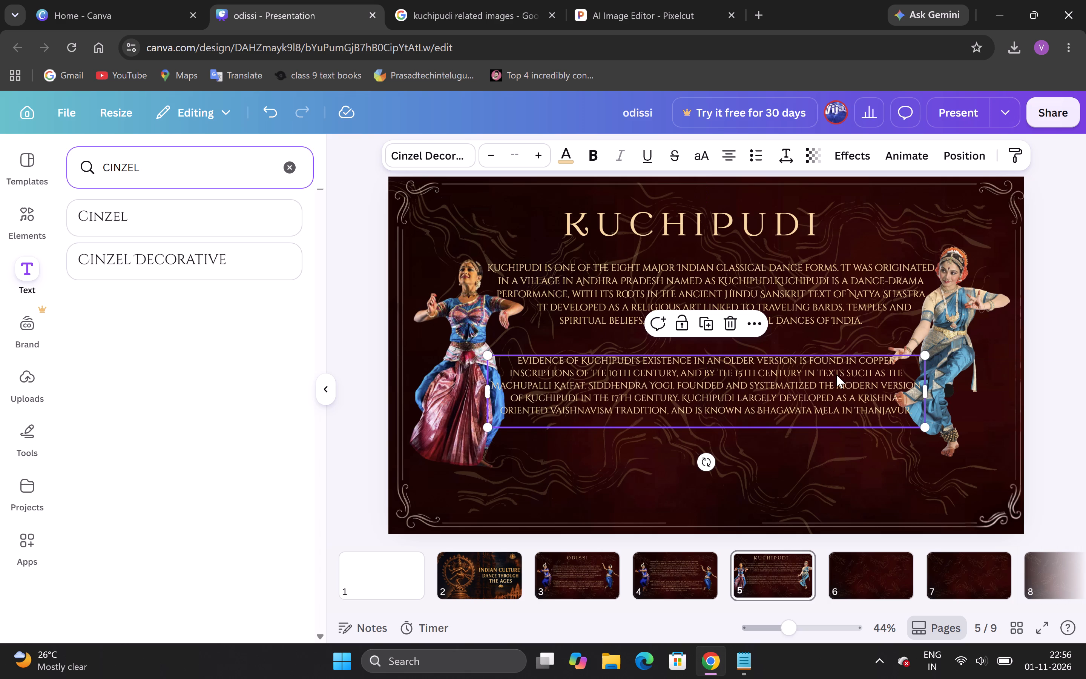
left_click_drag(836, 375, 835, 371)
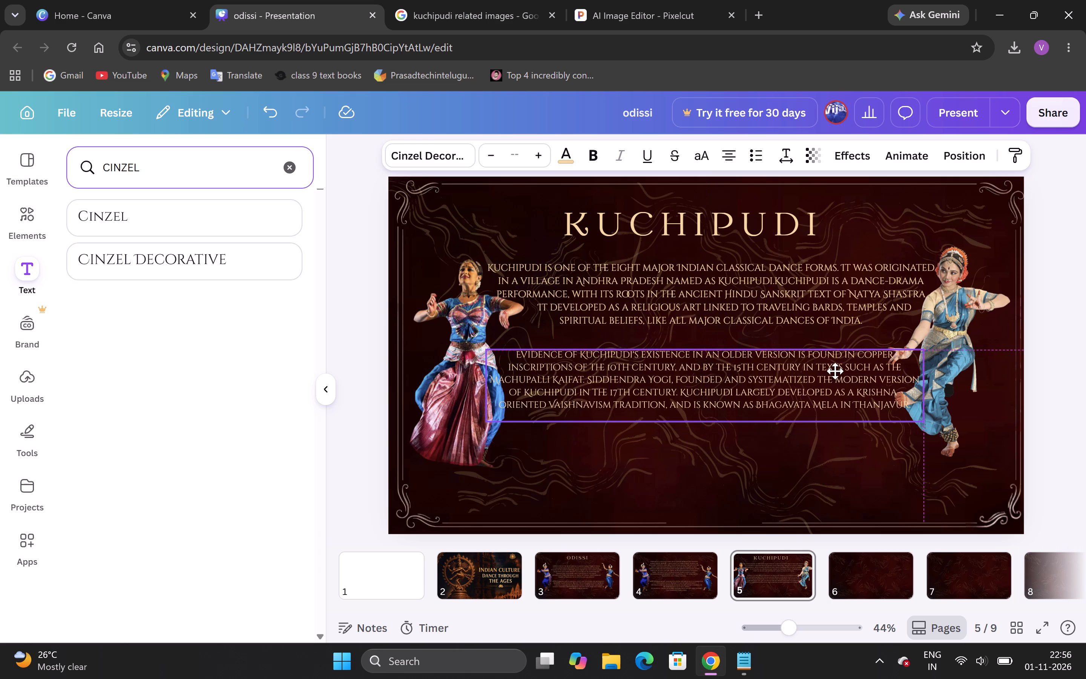
left_click_drag(835, 371, 833, 365)
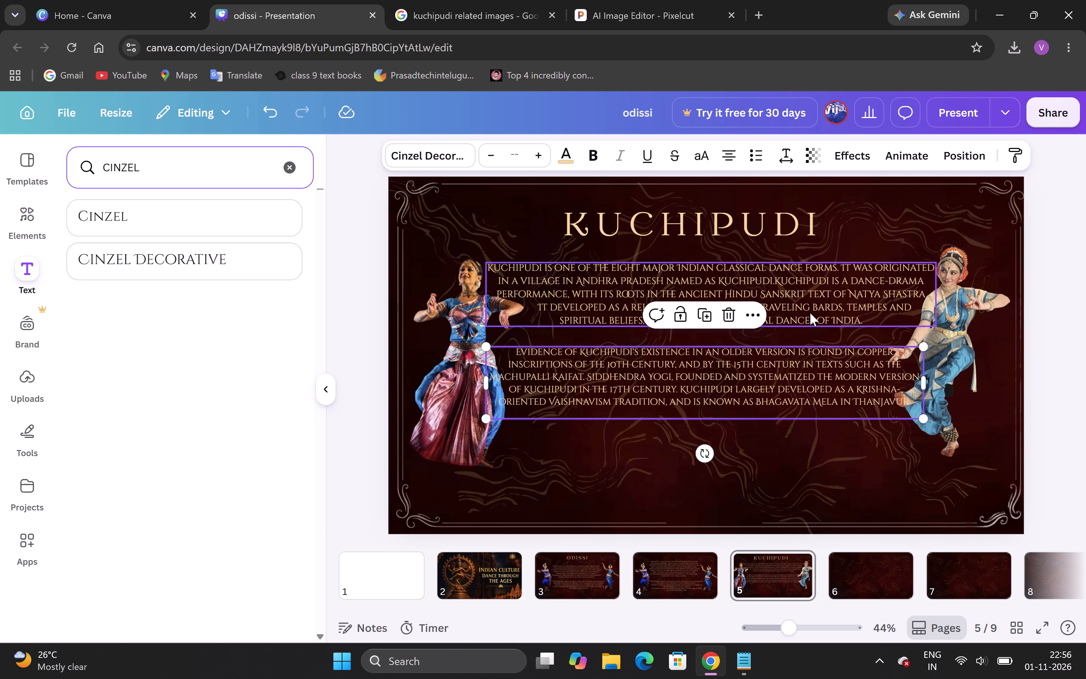
Move the first Kuchipudi paragraph slightly down from the title and lower the "Evidence" paragraph to keep a small gap between them.
left_click_drag(810, 313, 810, 323)
left_click_drag(838, 366, 838, 369)
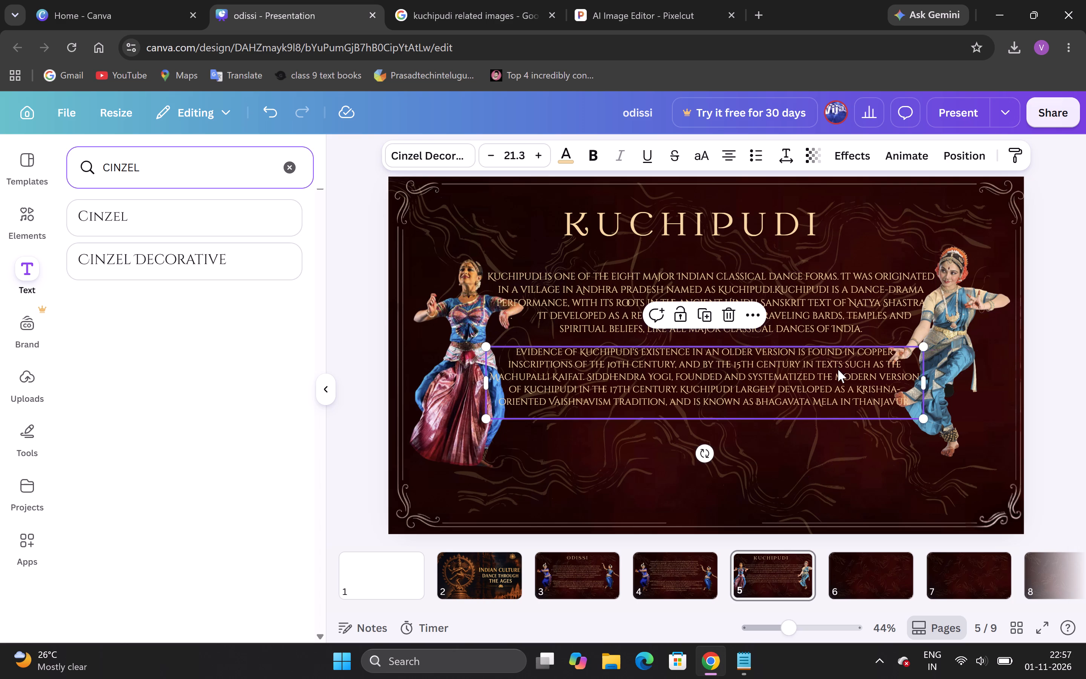
left_click_drag(838, 369, 838, 376)
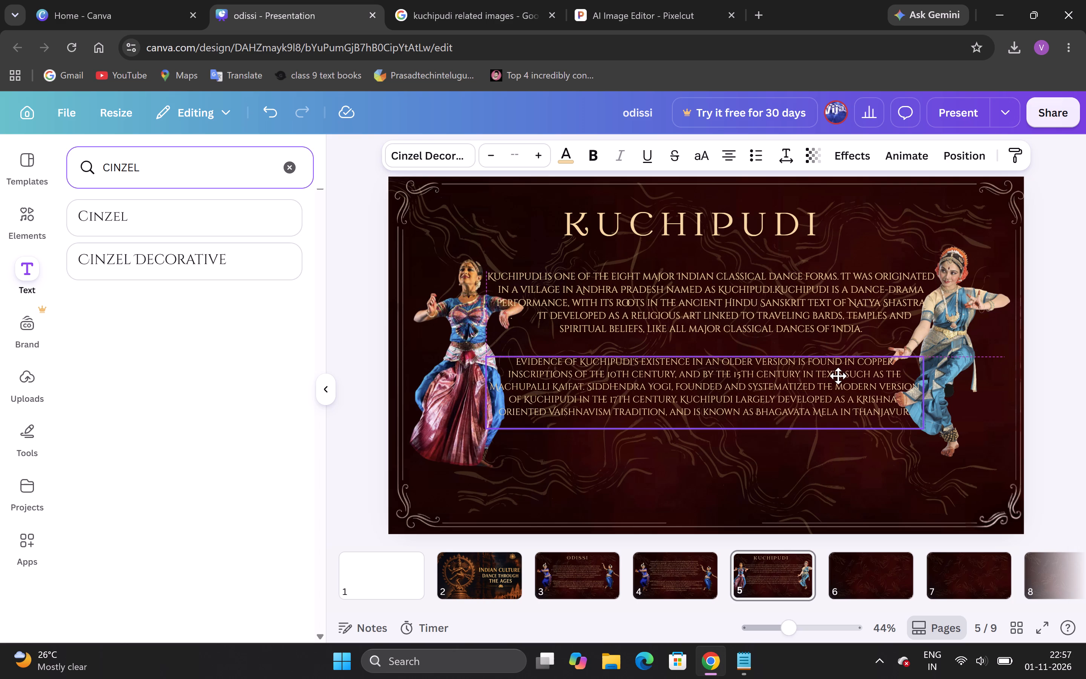
left_click_drag(838, 376, 838, 373)
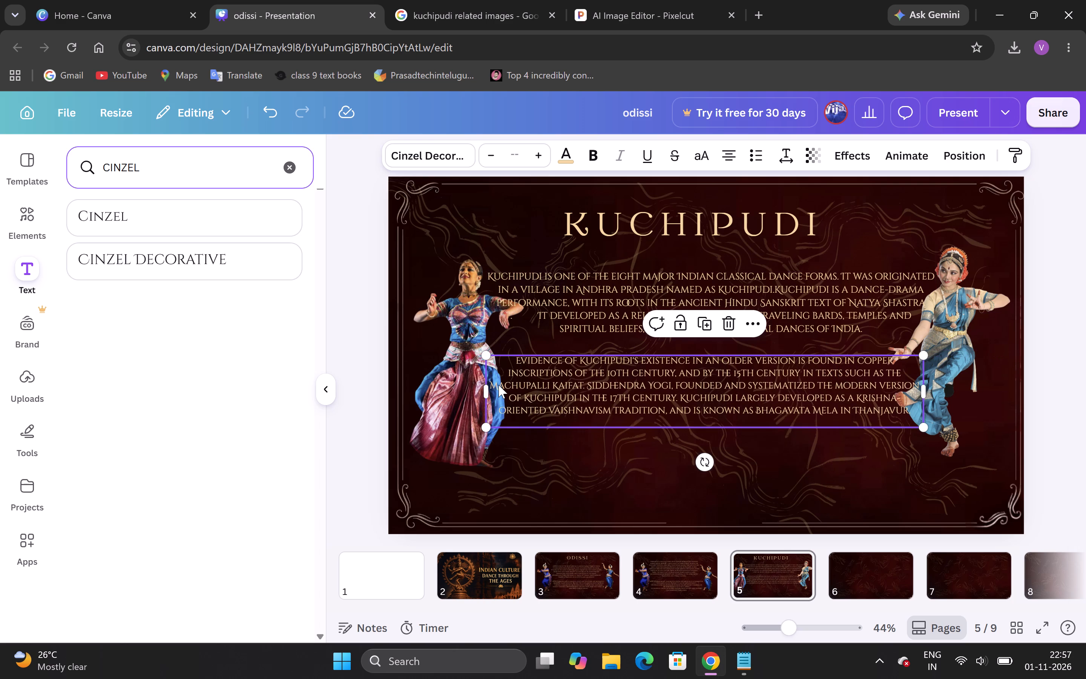
Resize and reposition the "Evidence" paragraph's text box on page 5 so it spans only the space between the two dancers, below the first paragraph.
left_click(499, 385)
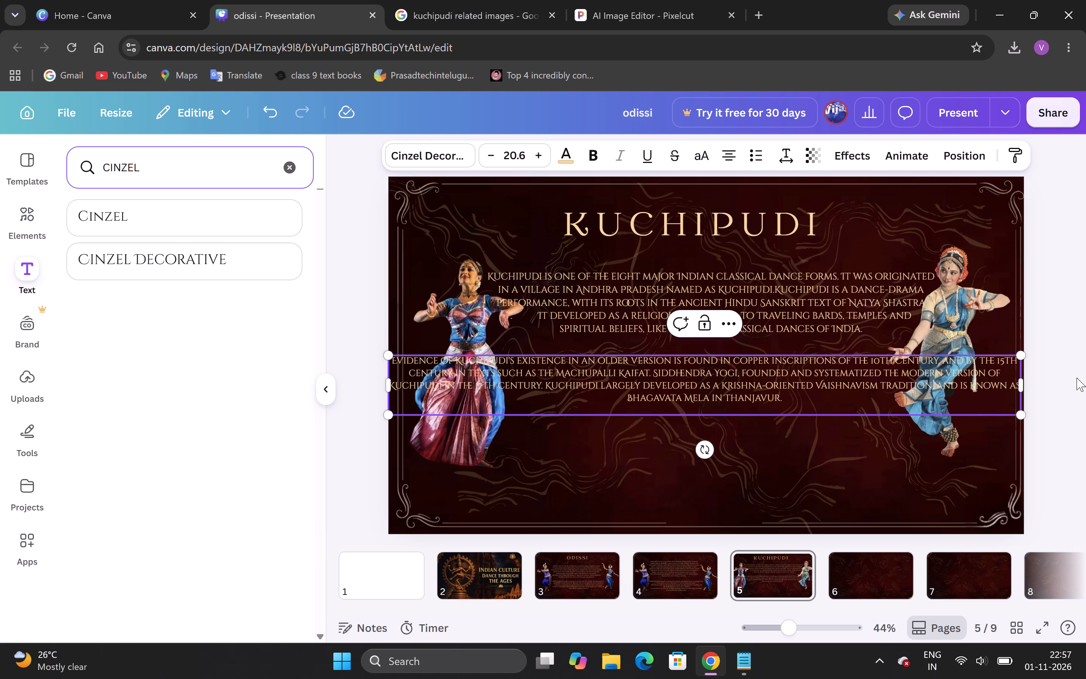
left_click(1055, 368)
left_click(980, 378)
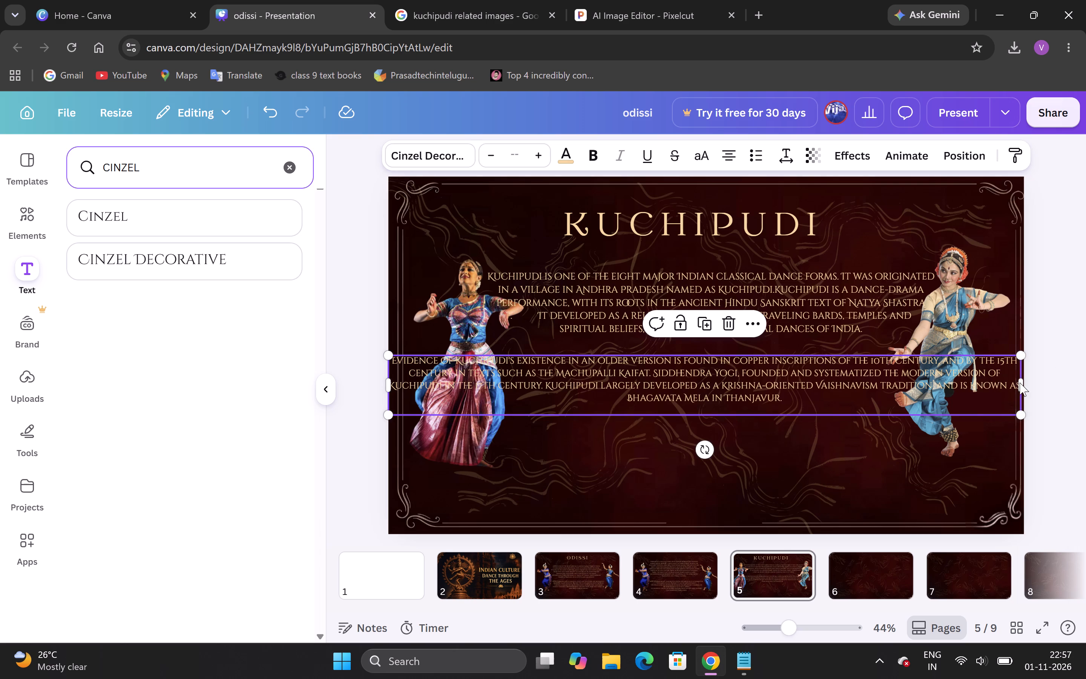
left_click_drag(1028, 386, 902, 381)
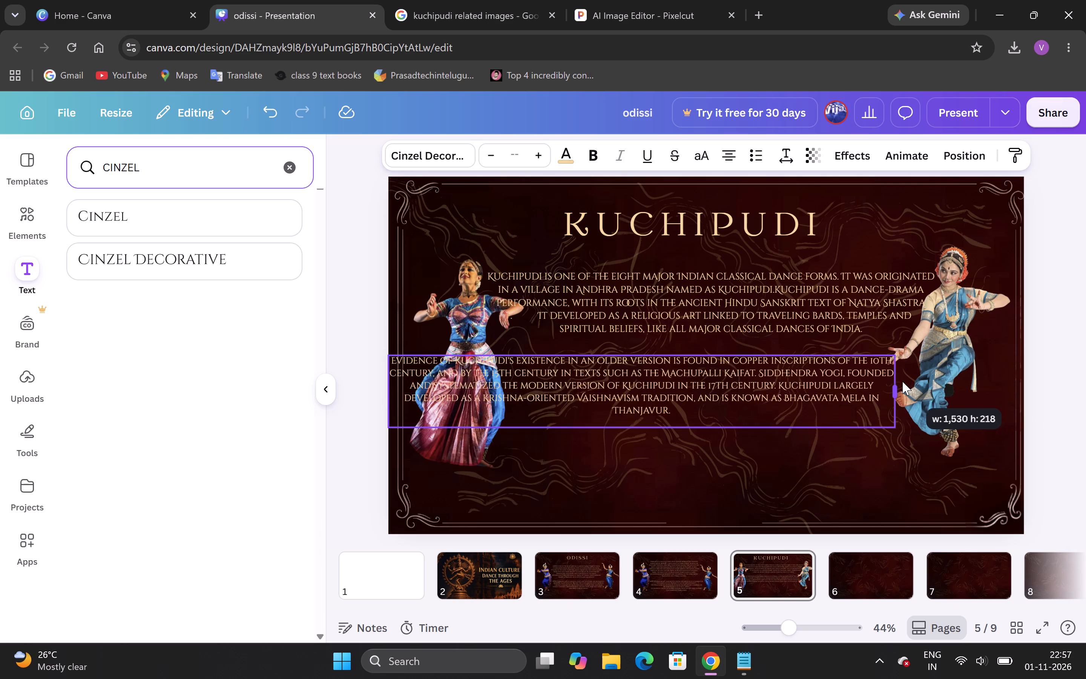
left_click_drag(902, 381, 920, 382)
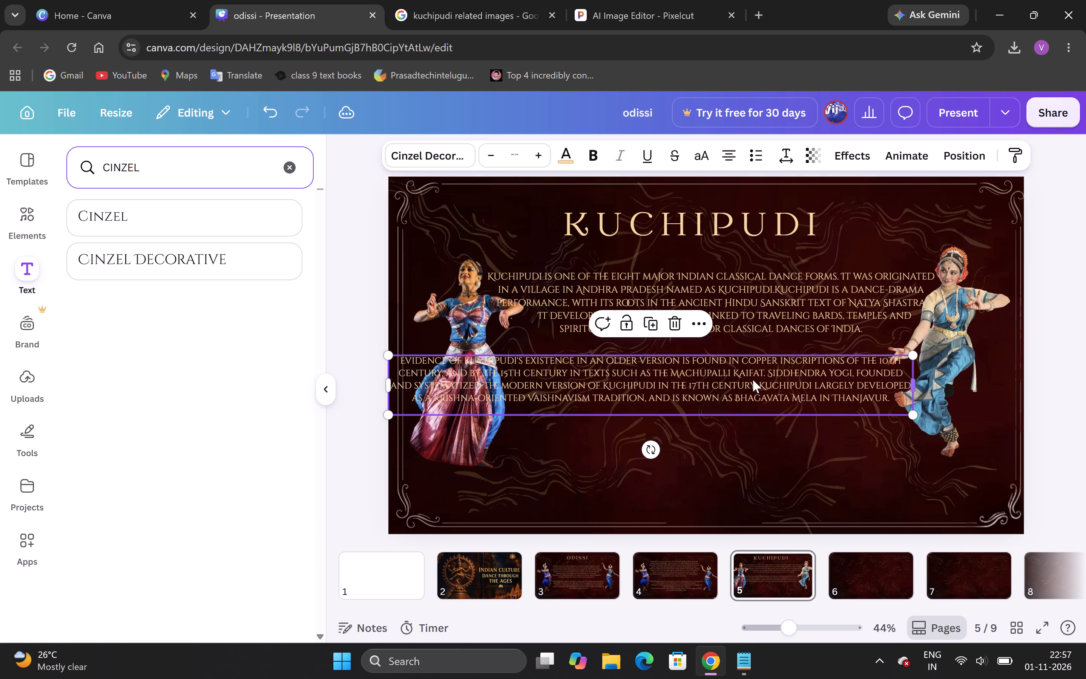
left_click_drag(589, 387, 597, 384)
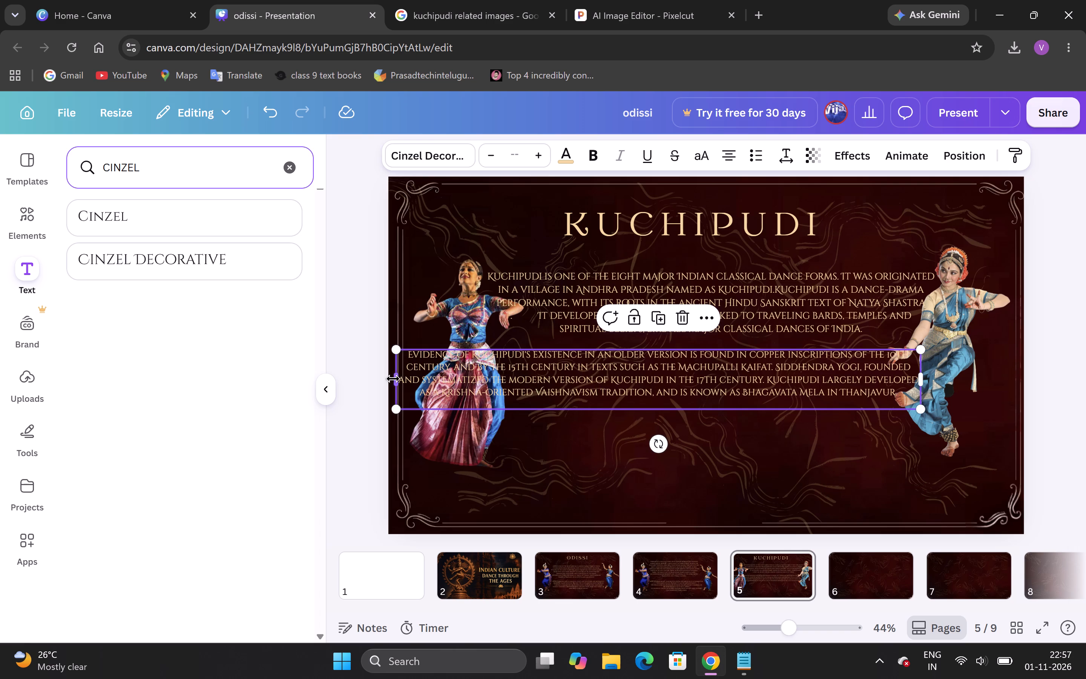
left_click_drag(393, 379, 489, 369)
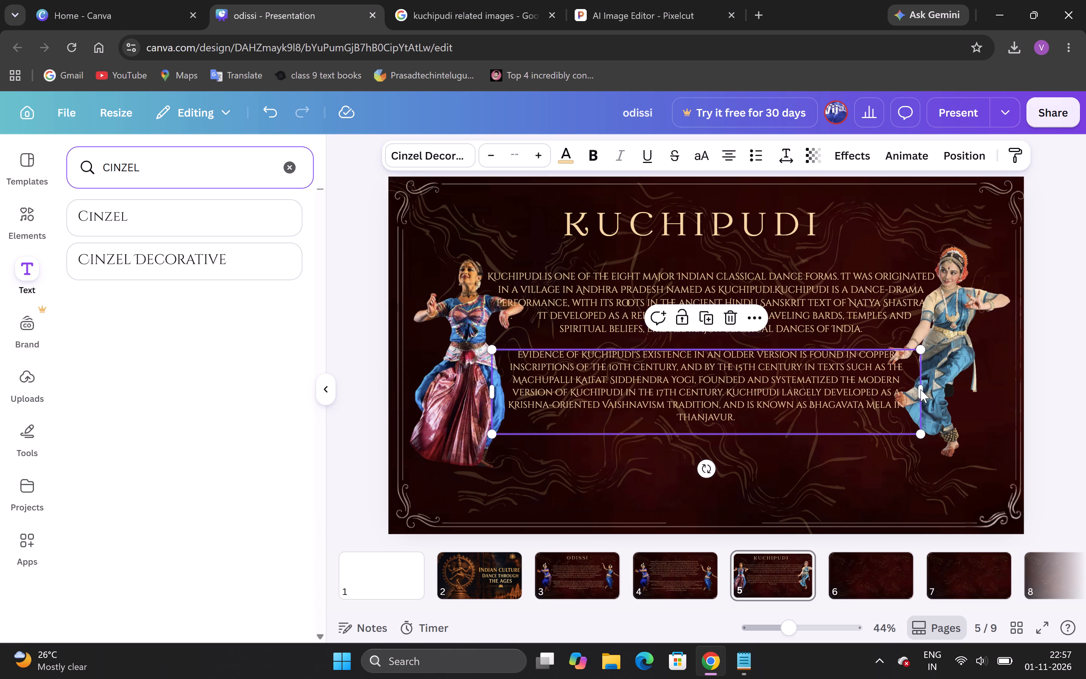
left_click_drag(920, 390, 903, 389)
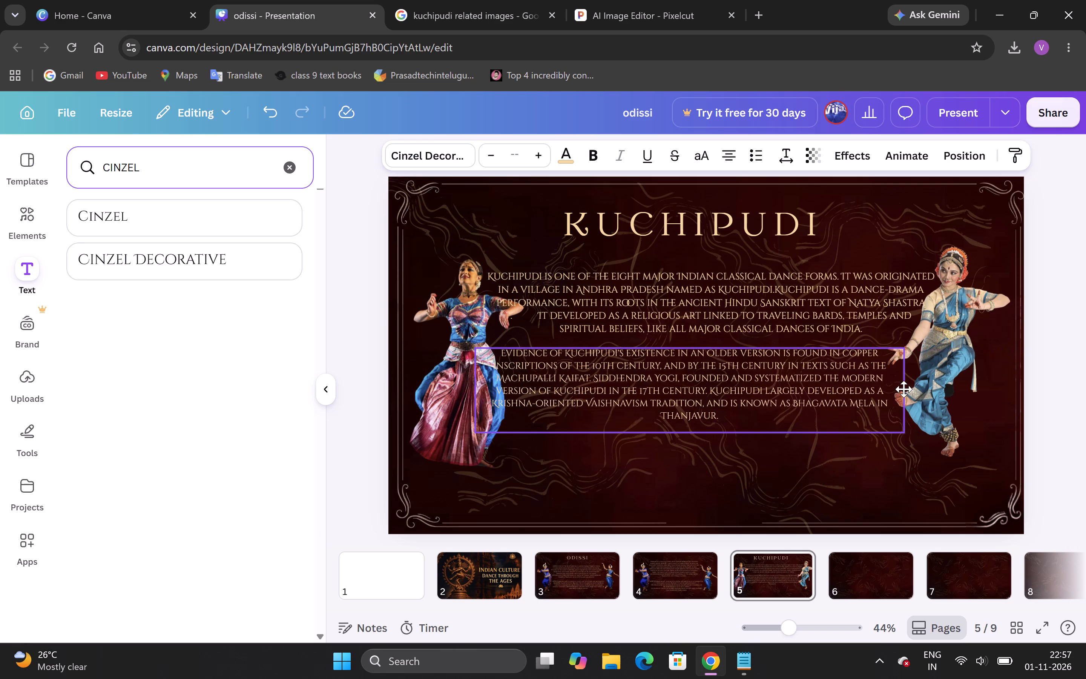
left_click_drag(903, 389, 903, 389)
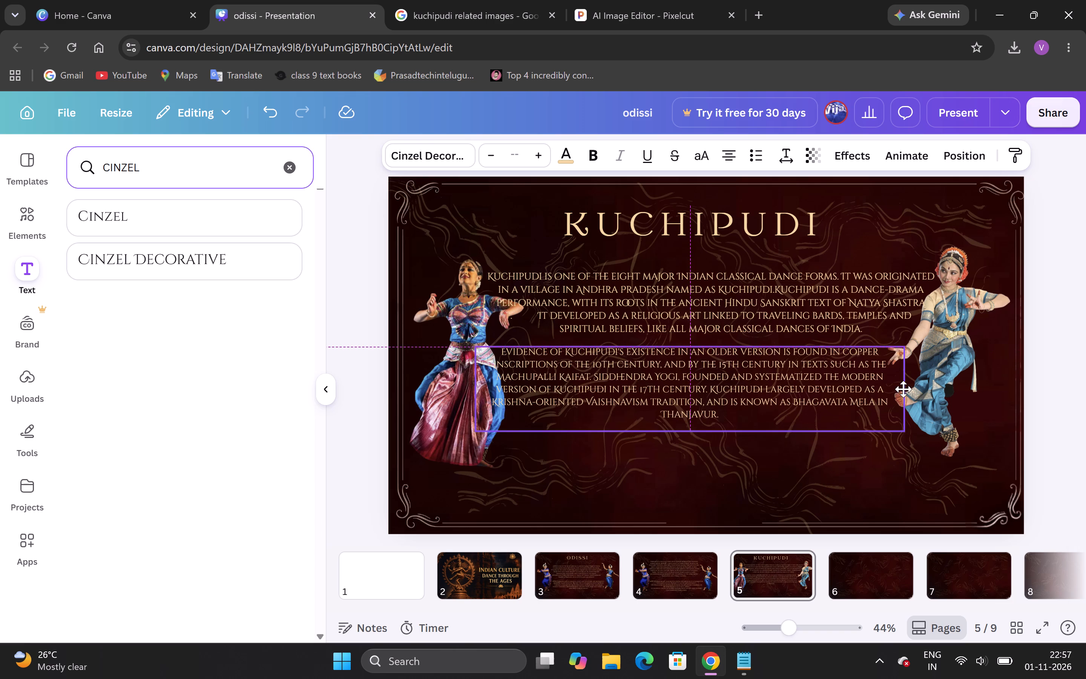
left_click_drag(903, 389, 903, 389)
left_click_drag(468, 383, 495, 381)
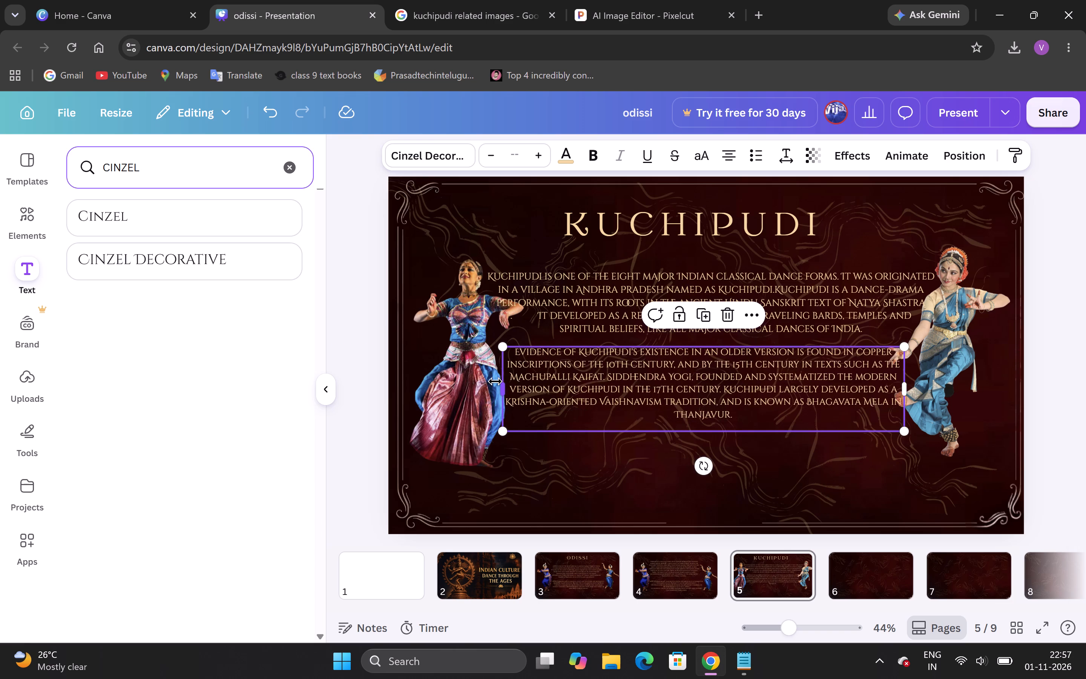
left_click(1048, 260)
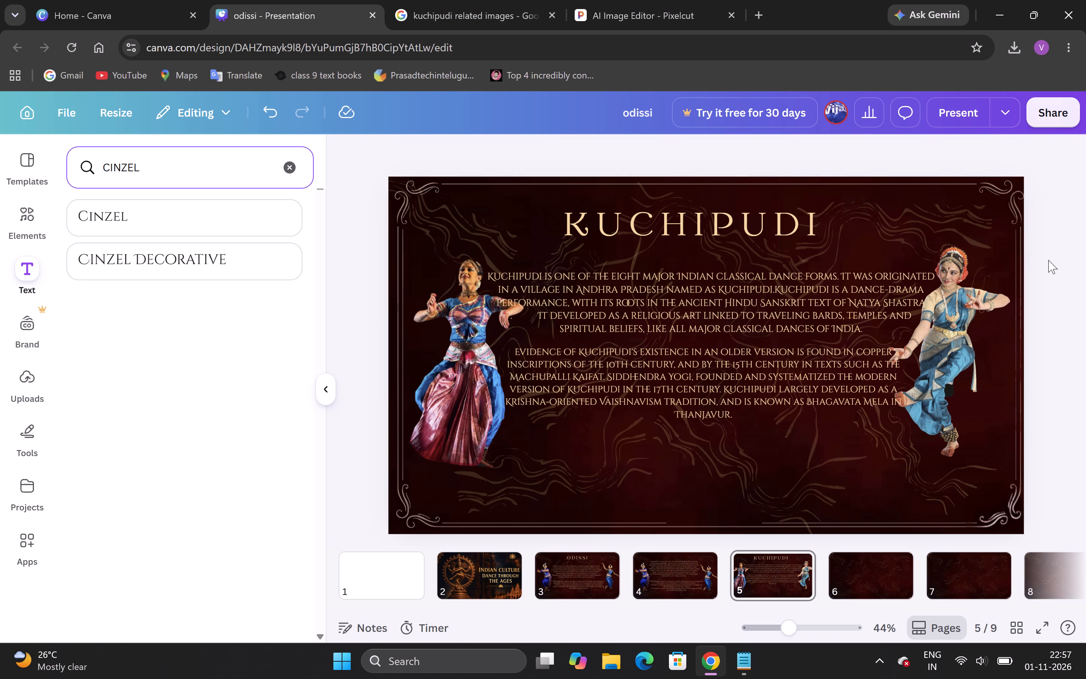
Lower the "Evidence" paragraph to widen the gap below the first paragraph, and narrow its box slightly away from the dancer in blue and white.
left_click_drag(856, 393, 856, 422)
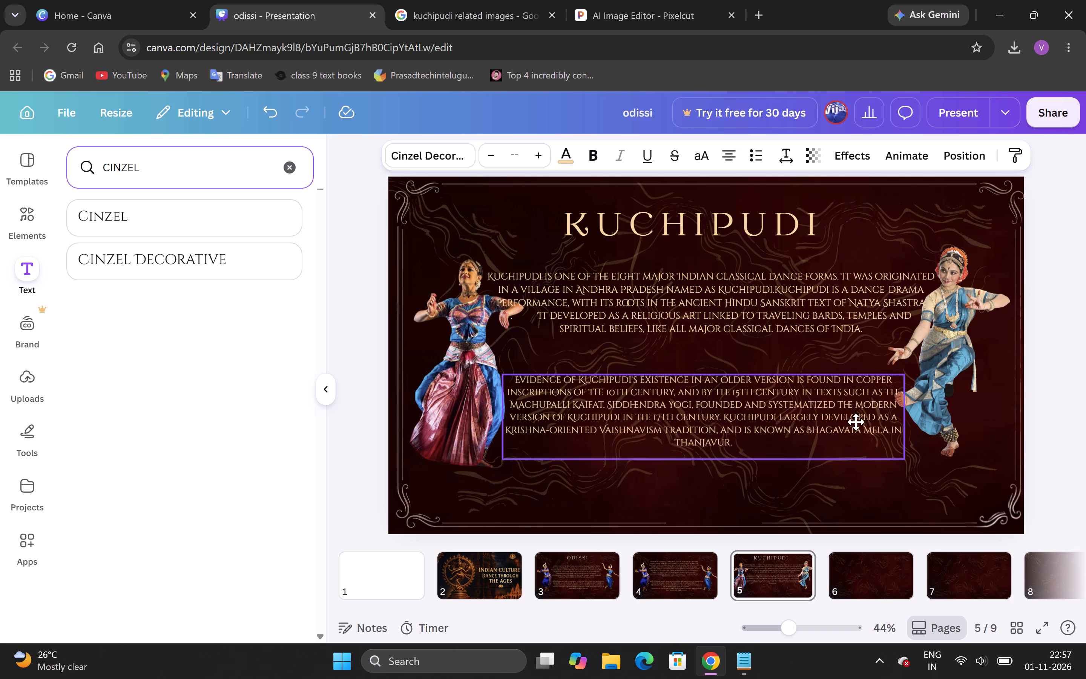
left_click_drag(856, 422, 858, 417)
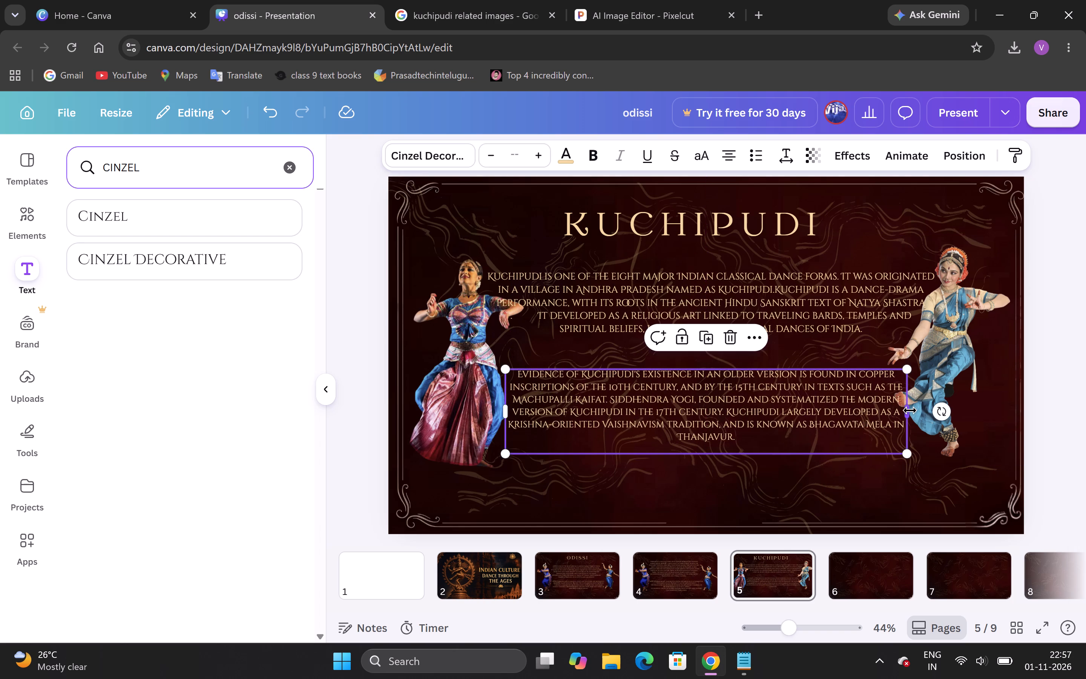
left_click_drag(910, 410, 904, 410)
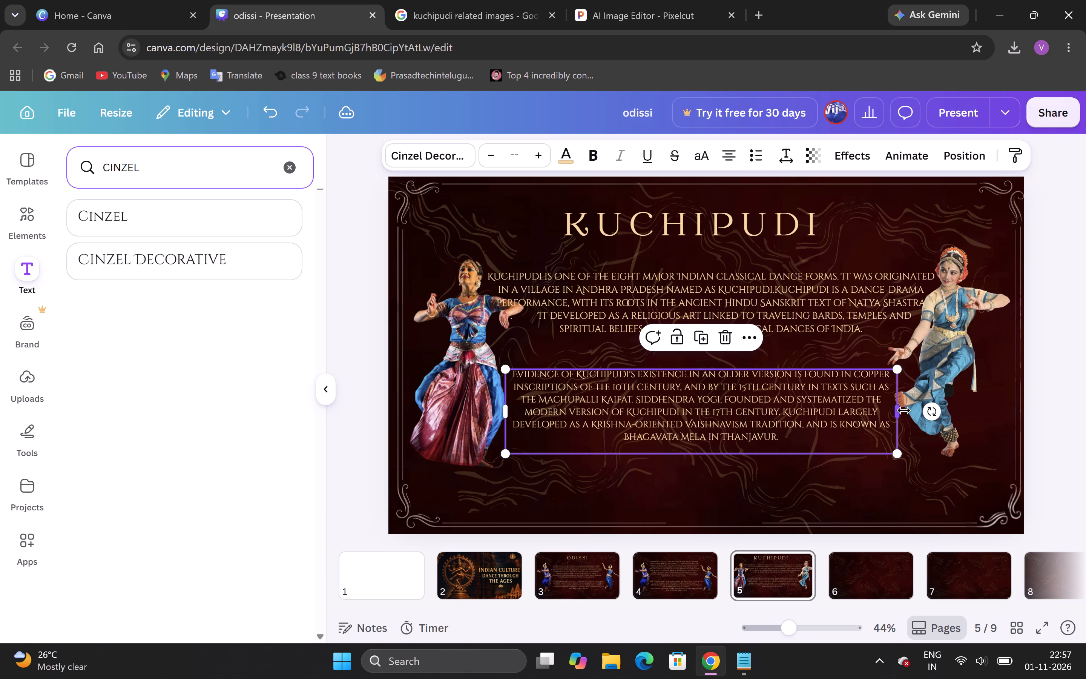
left_click(1054, 297)
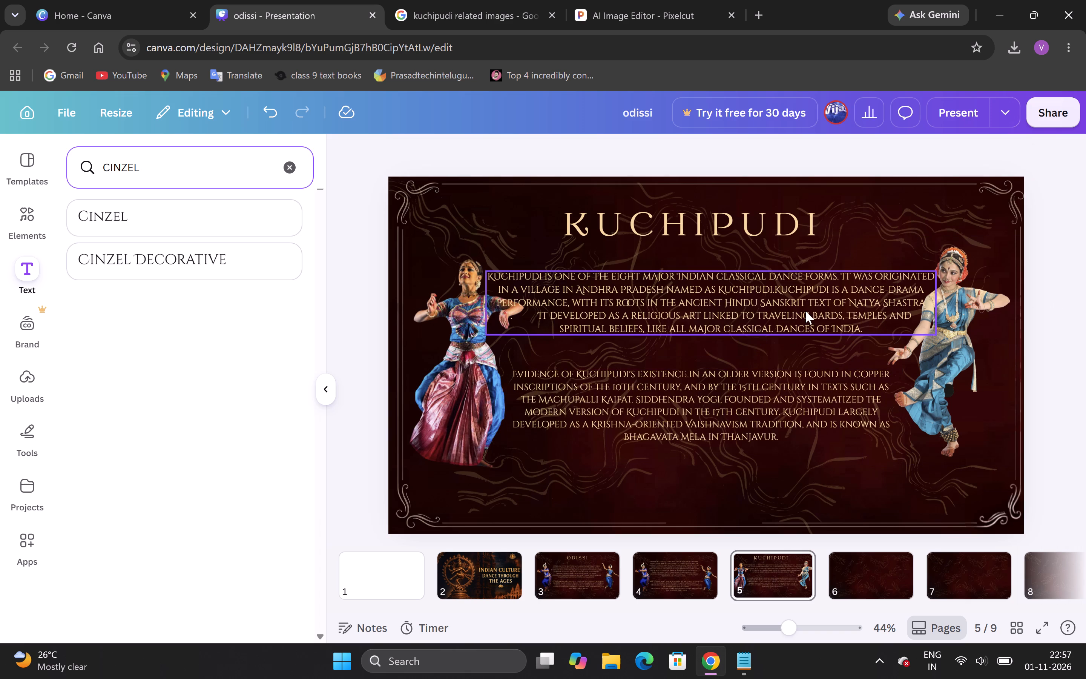
Narrow the first Kuchipudi paragraph's text box so it clears the raised hand of the dancer in the magenta and blue costume.
left_click(805, 311)
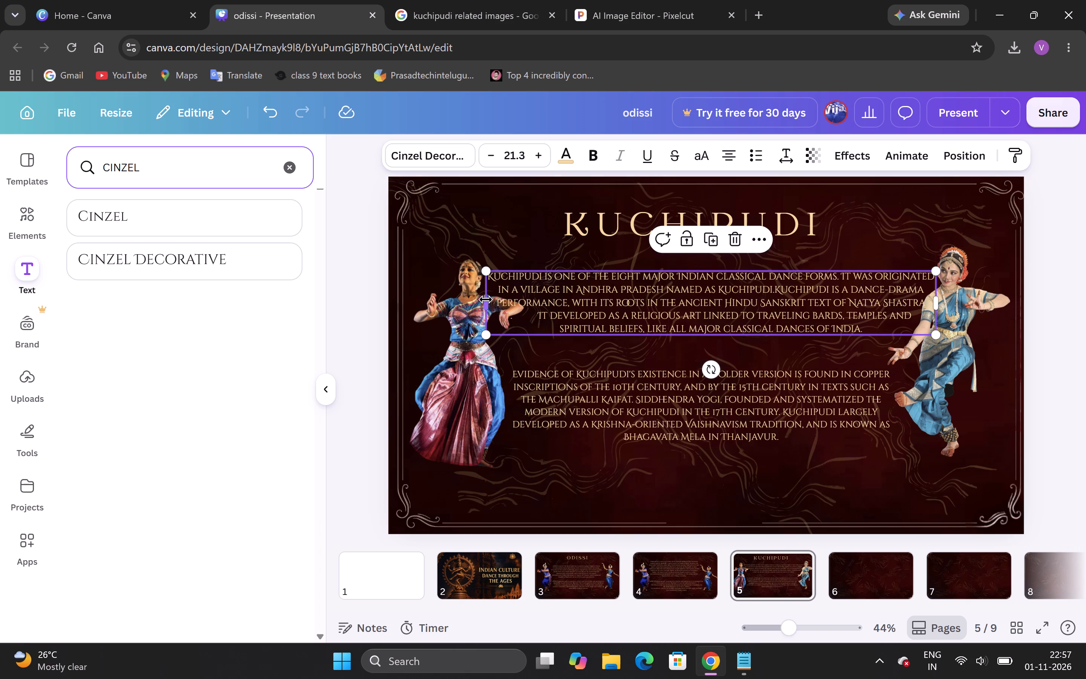
left_click_drag(486, 300, 516, 303)
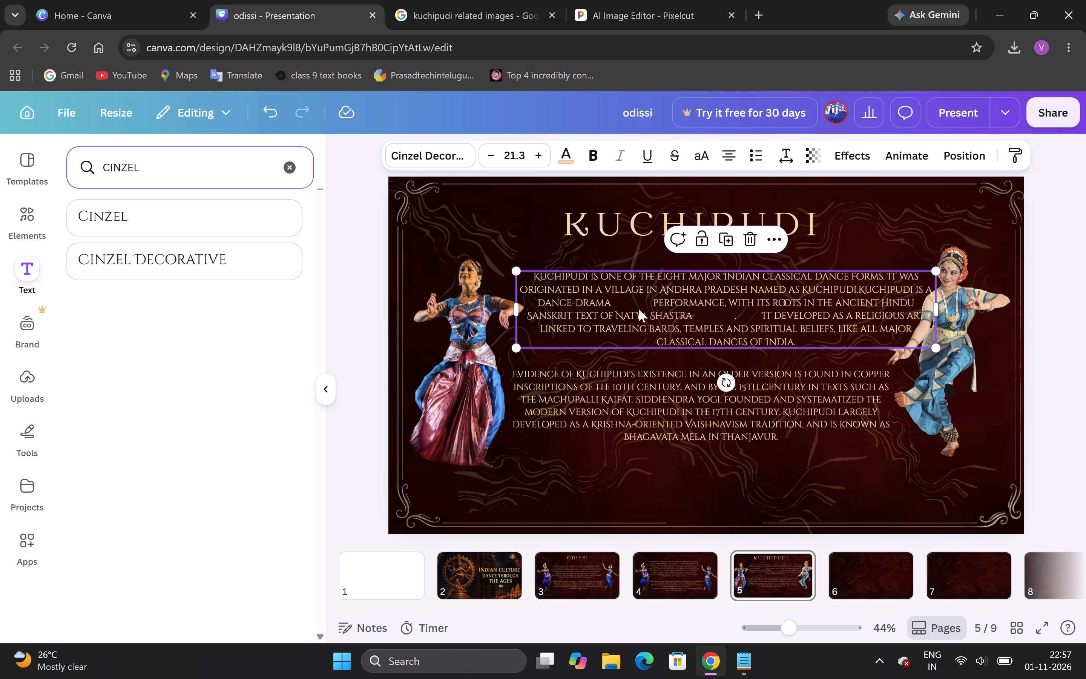
Delete the extra spaces between "dance-drama" and "performance" in the first Kuchipudi paragraph.
left_click(642, 302)
left_click(642, 302)
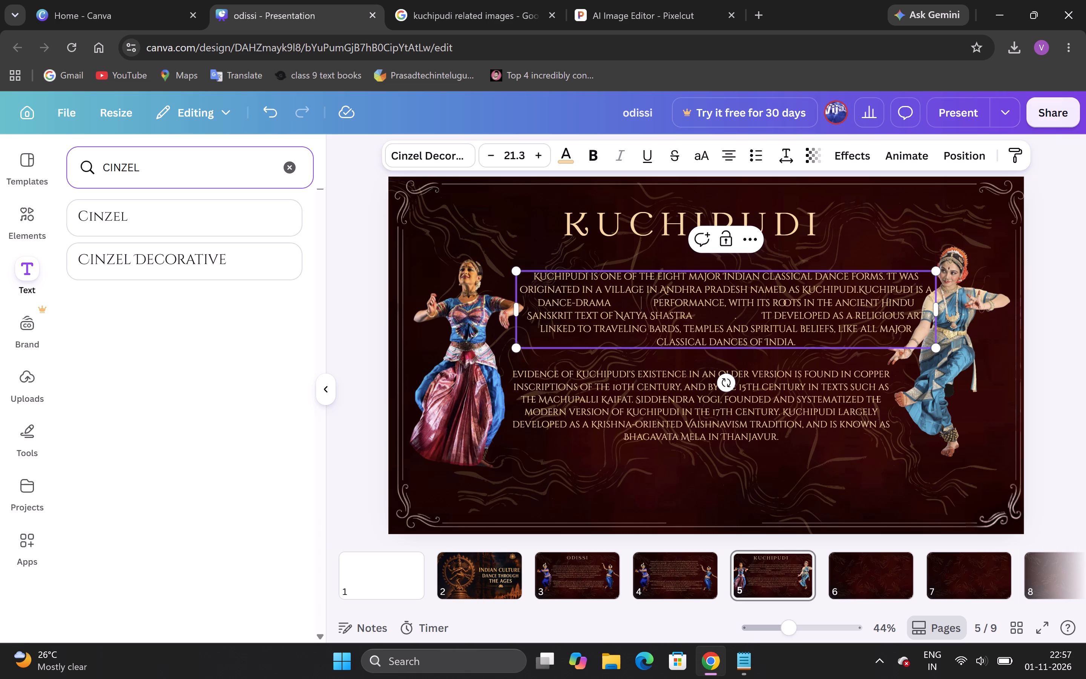
key("BackSpace")
key("BackSpace")
key("BackSpace")
key("BackSpace")
key("BackSpace")
key("BackSpace")
key("BackSpace")
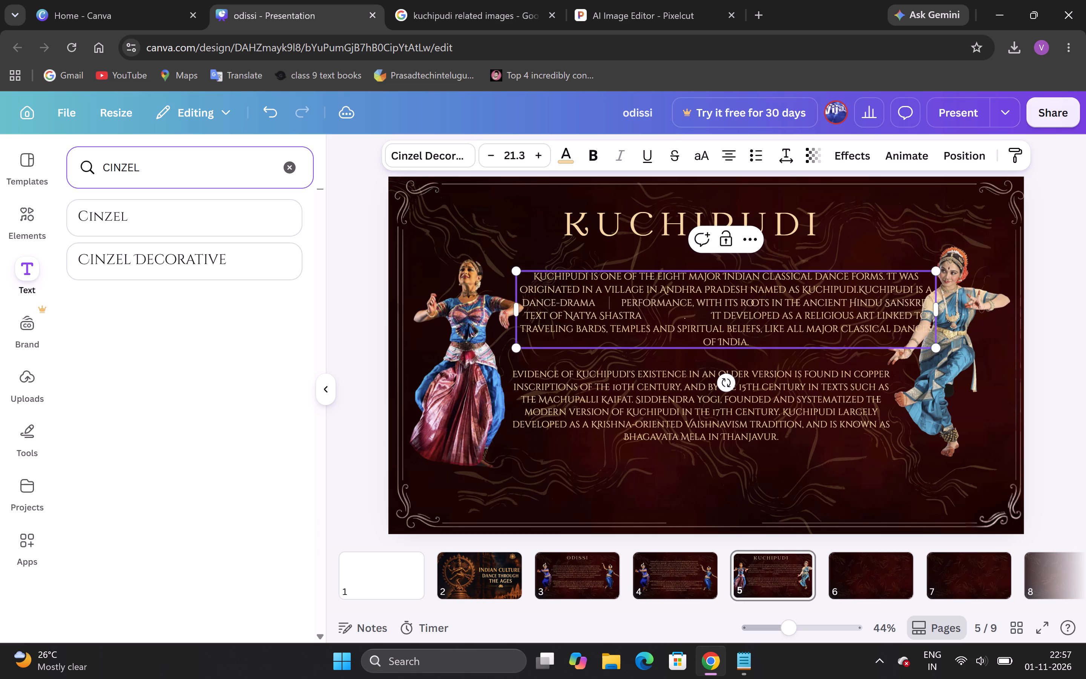
key("BackSpace")
key("BackSpace")
key("BackSpace")
key("BackSpace")
key("BackSpace")
key("BackSpace")
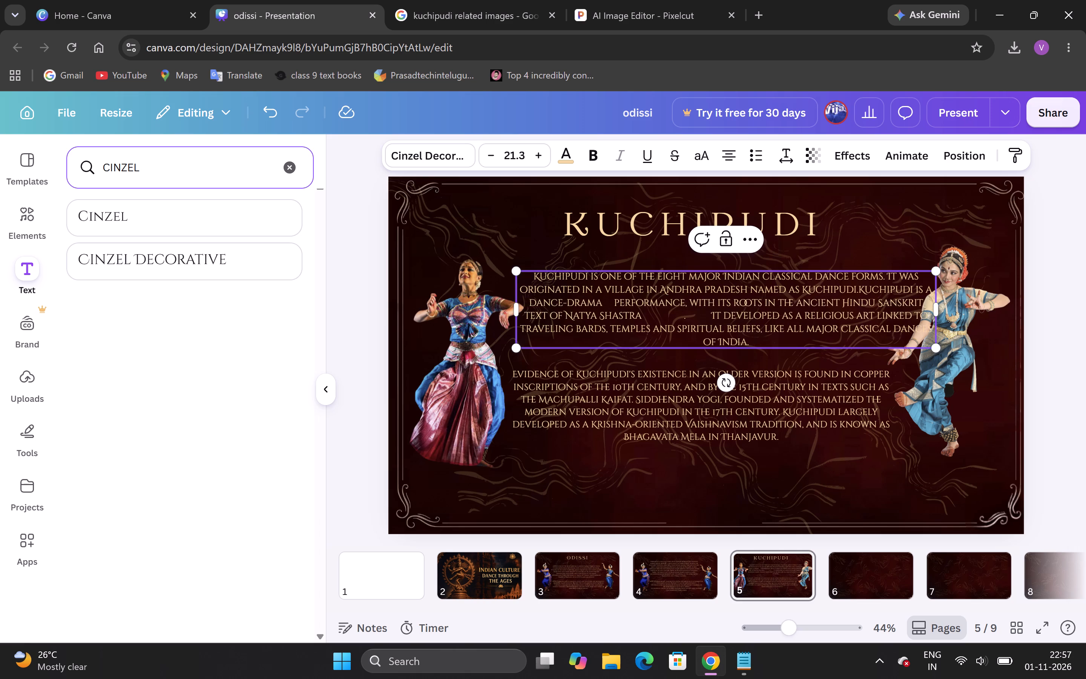
key("Right")
key("Right")
key("Right")
key("Right")
key("BackSpace")
key("BackSpace")
key("BackSpace")
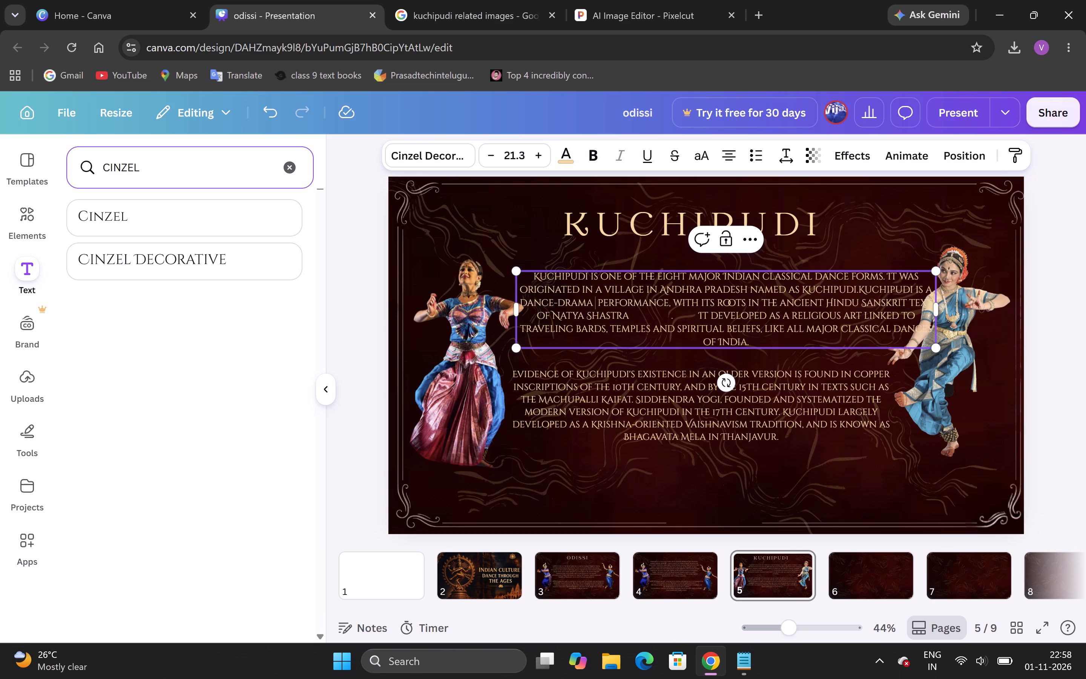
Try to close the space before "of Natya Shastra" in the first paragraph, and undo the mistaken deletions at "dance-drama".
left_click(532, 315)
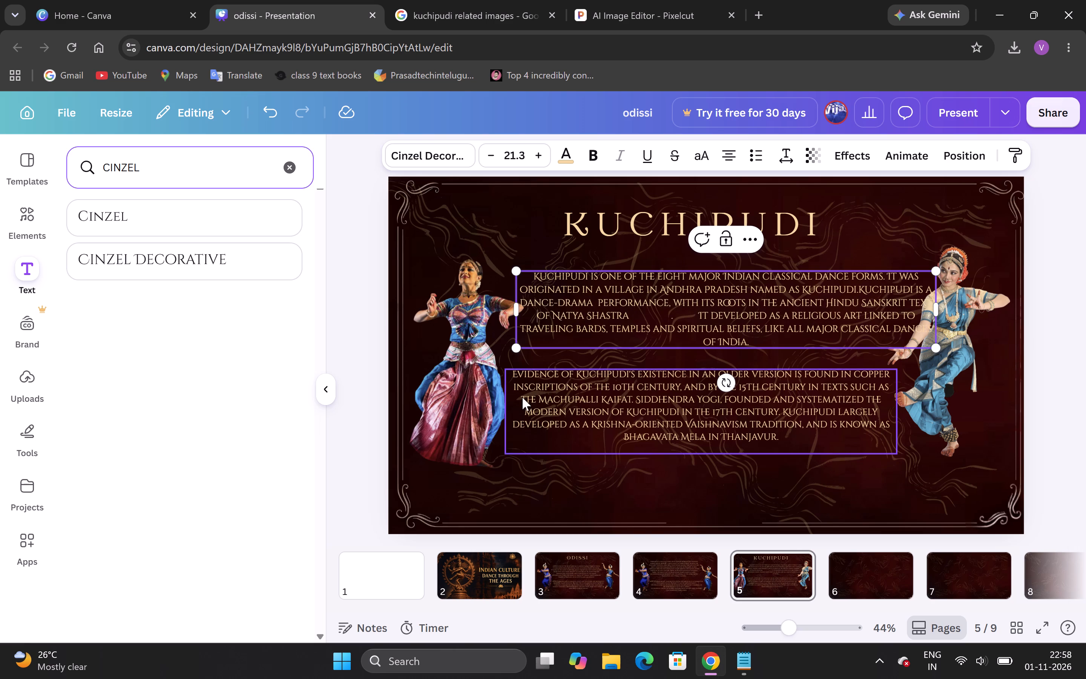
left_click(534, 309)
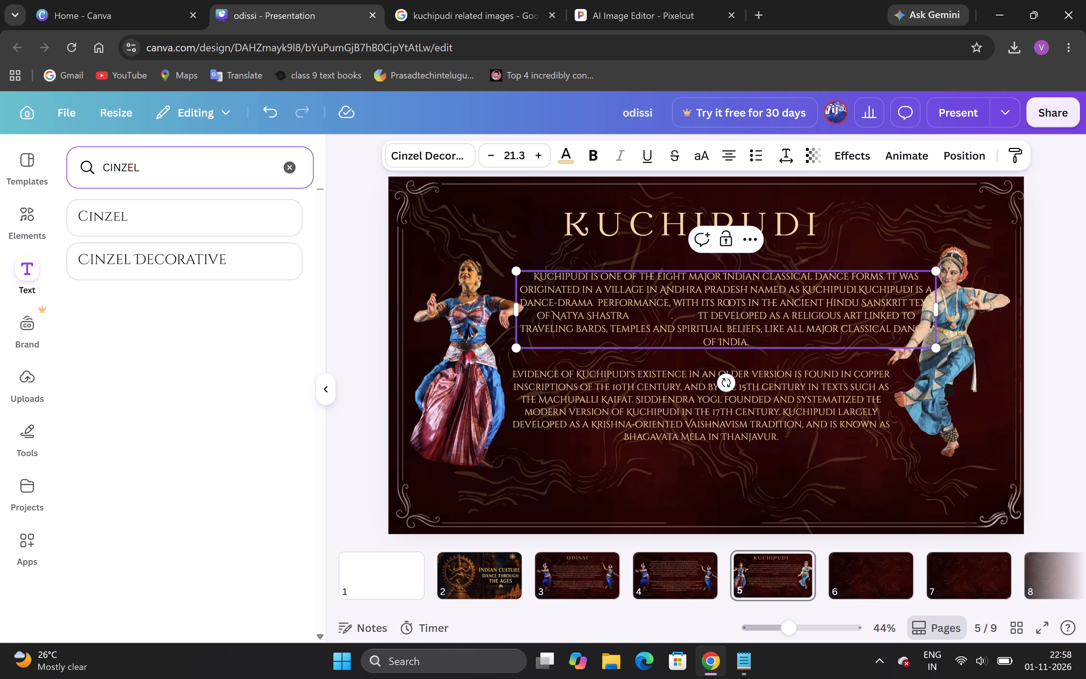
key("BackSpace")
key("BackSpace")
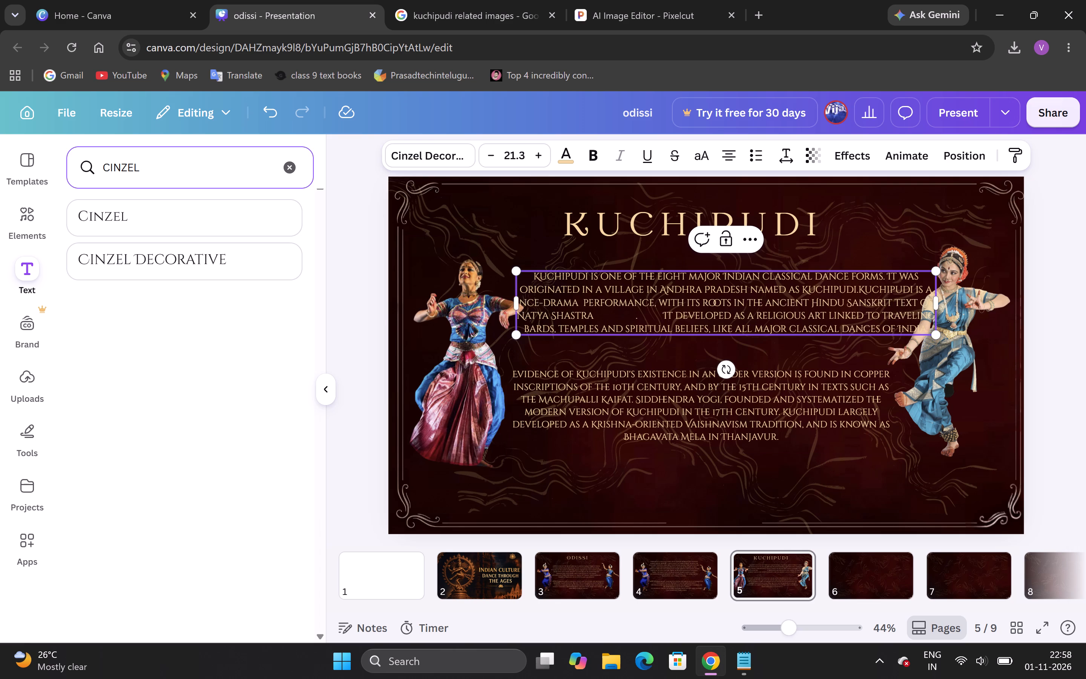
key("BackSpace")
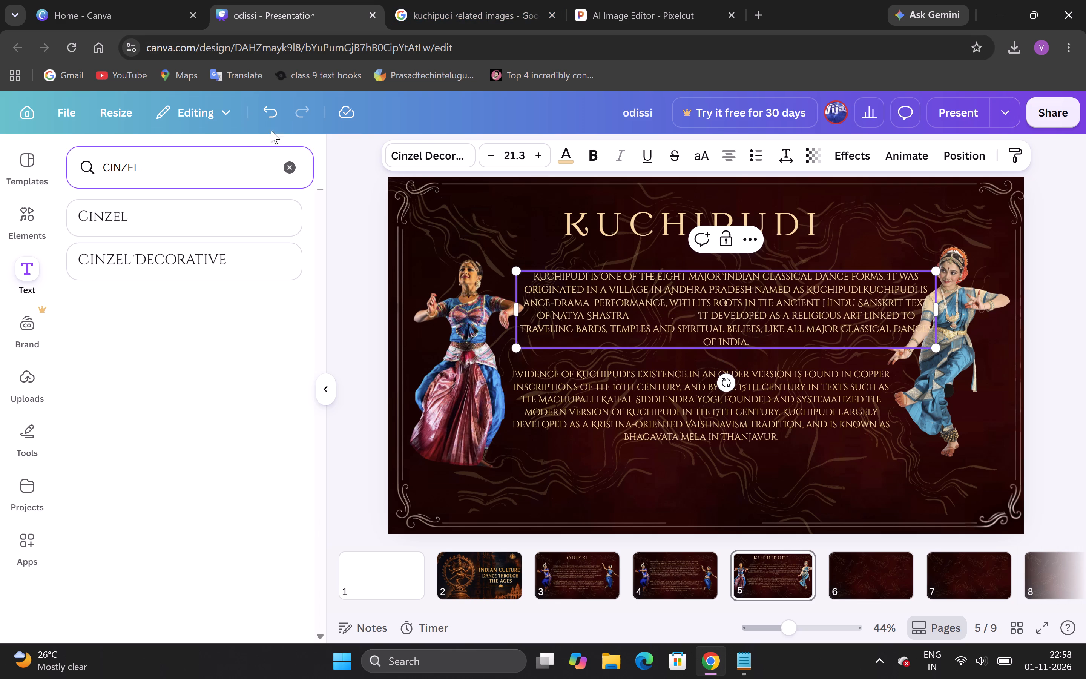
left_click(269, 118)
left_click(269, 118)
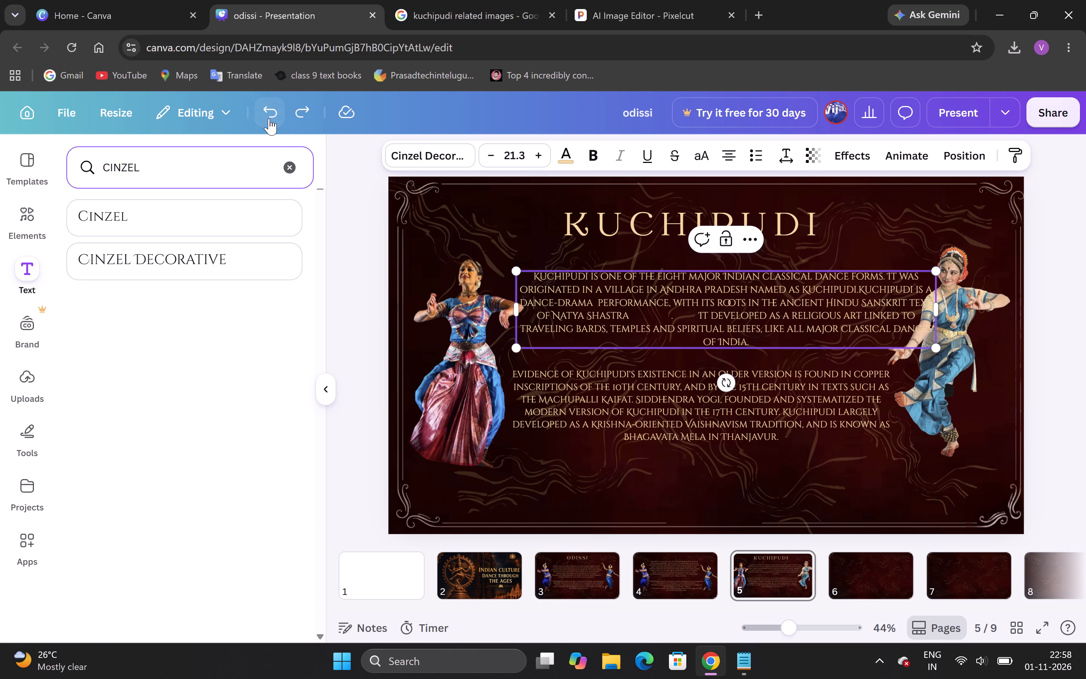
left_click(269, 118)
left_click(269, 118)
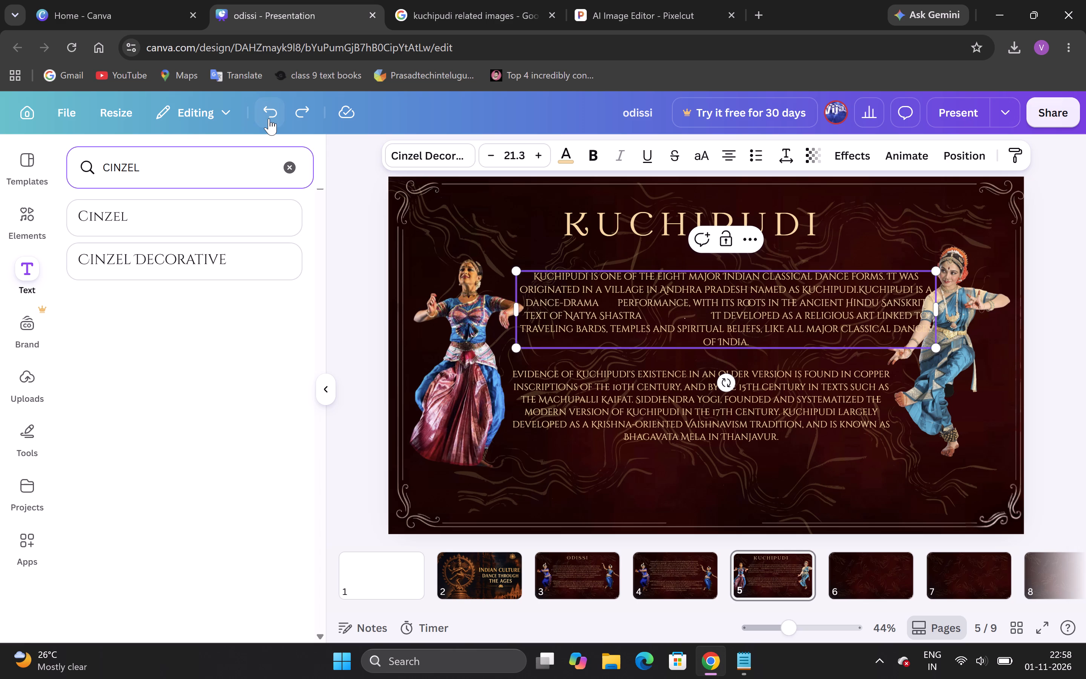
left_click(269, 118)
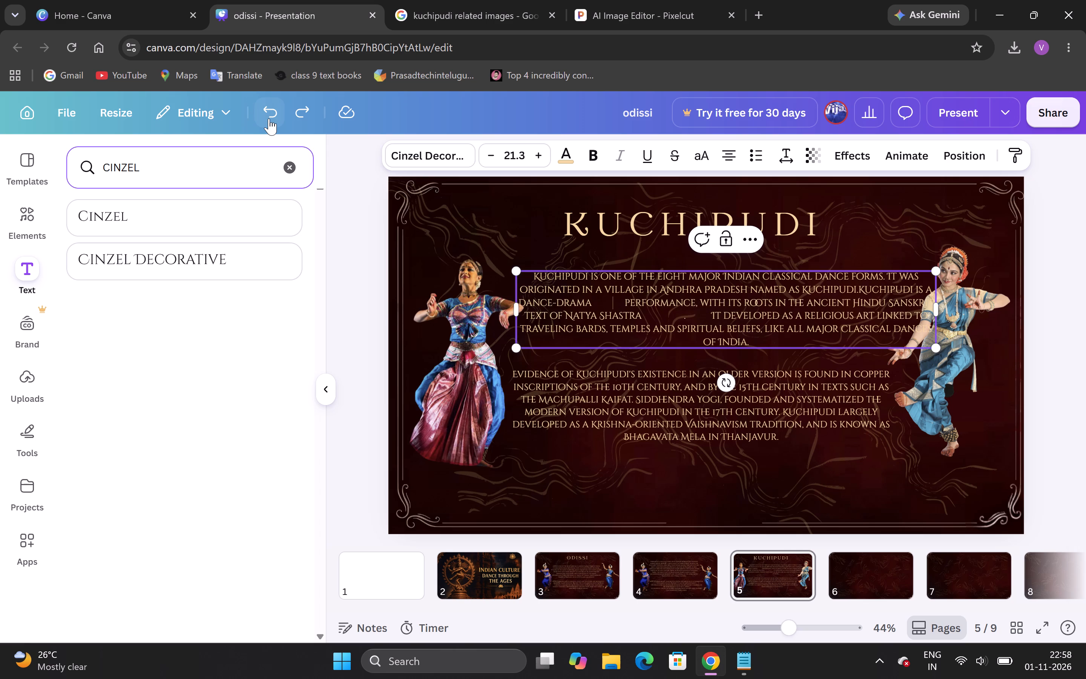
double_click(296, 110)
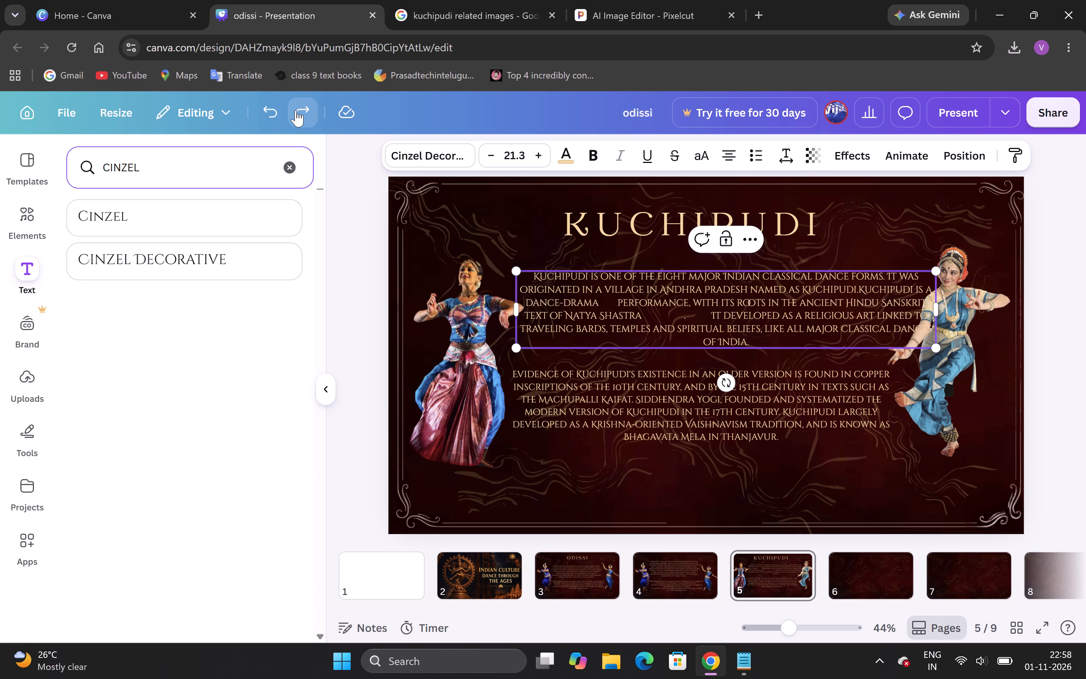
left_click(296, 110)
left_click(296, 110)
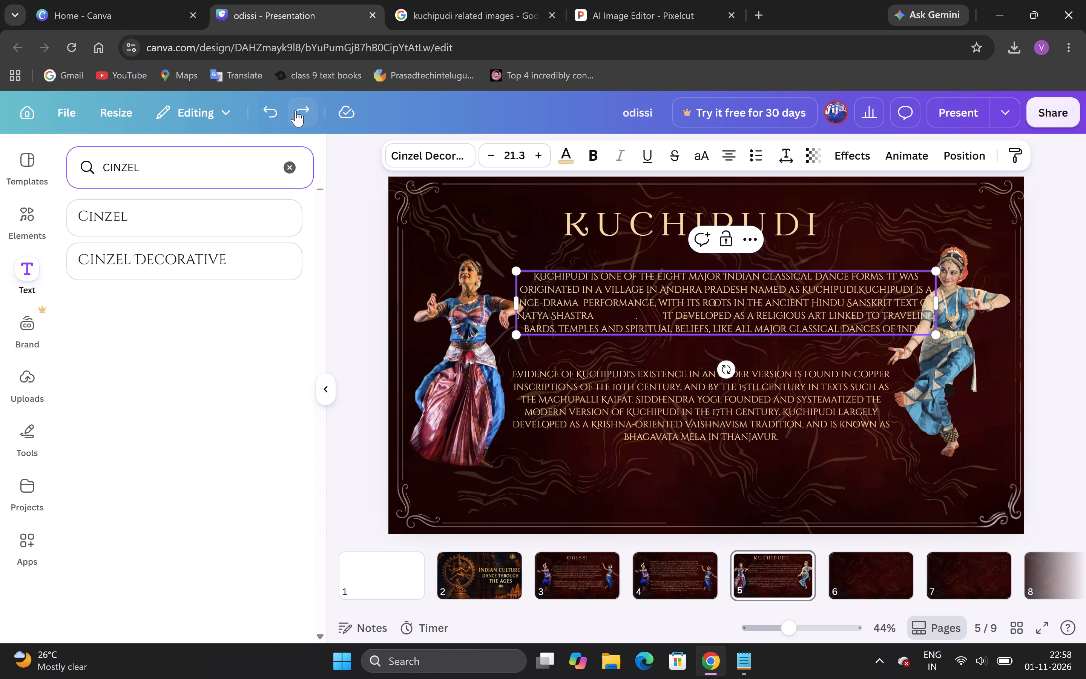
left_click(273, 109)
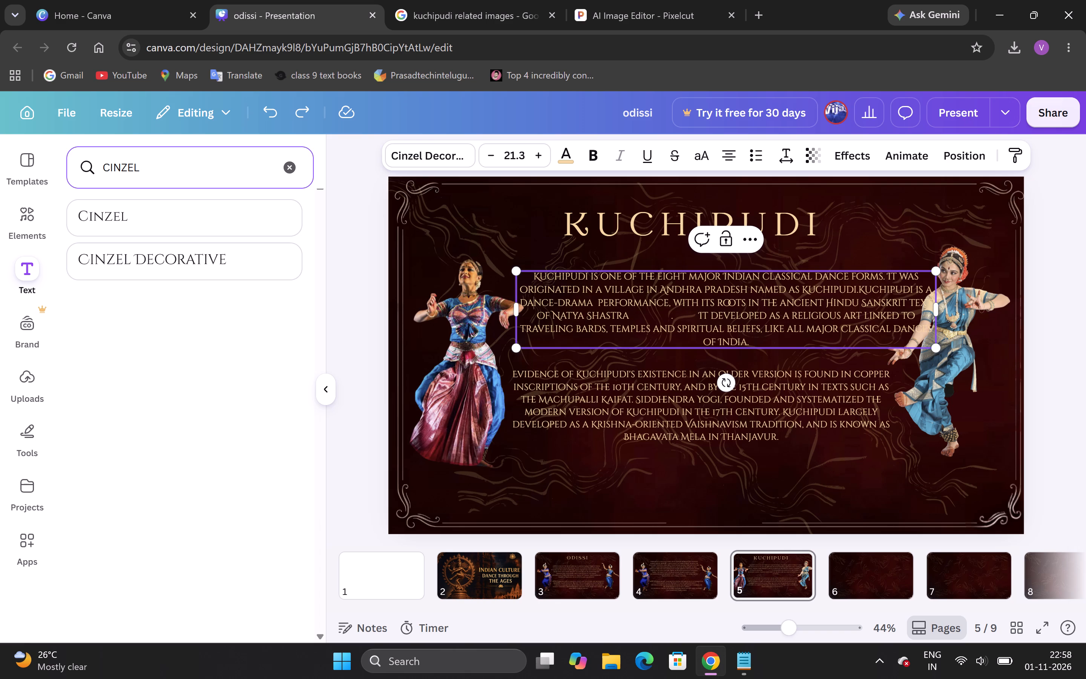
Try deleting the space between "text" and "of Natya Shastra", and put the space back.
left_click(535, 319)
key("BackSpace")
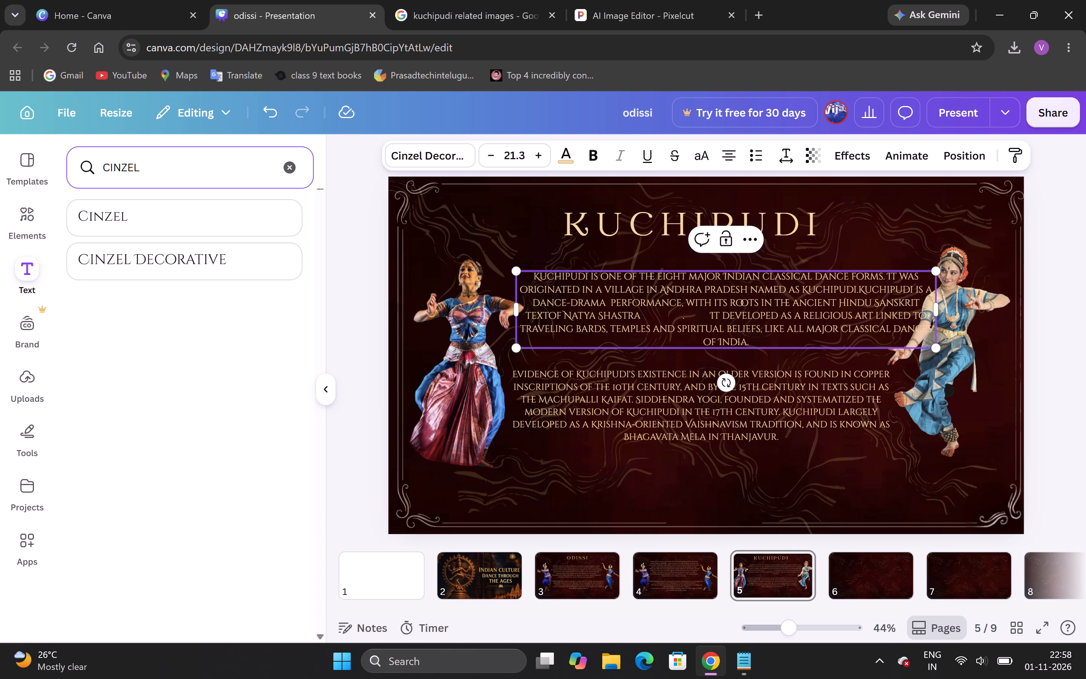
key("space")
Delete the wide run of extra spaces between "Natya Shastra" and "It developed" in the first Kuchipudi paragraph, keeping the full stop.
left_click(642, 320)
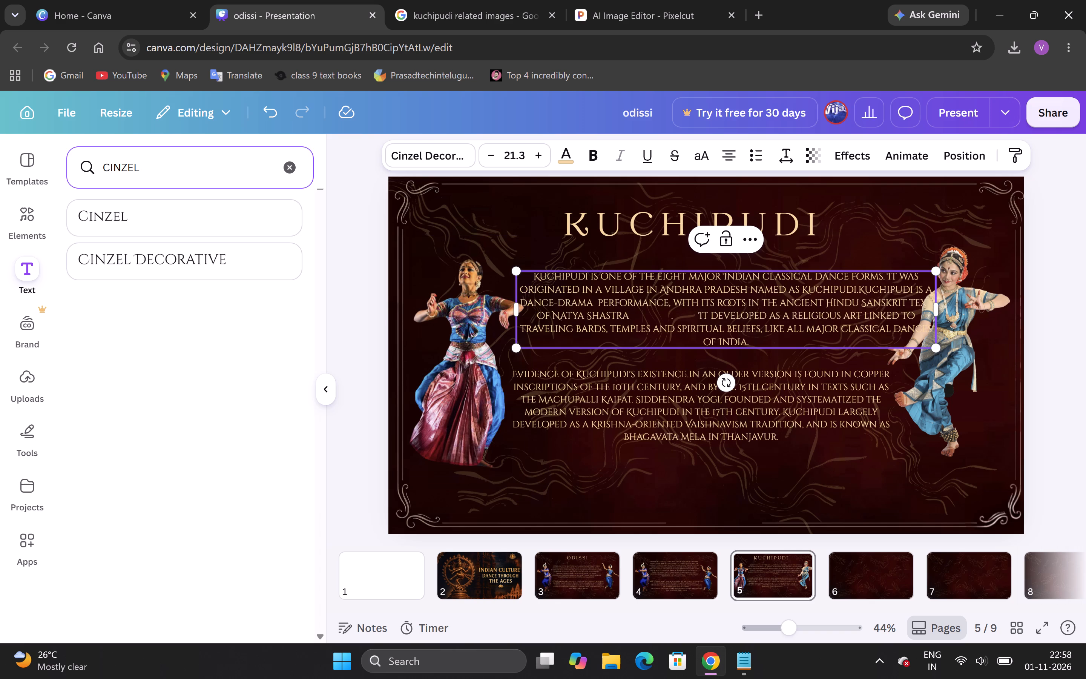
left_click(698, 321)
key("BackSpace")
key("BackSpace")
key("BackSpace")
key("BackSpace")
key("BackSpace")
key("BackSpace")
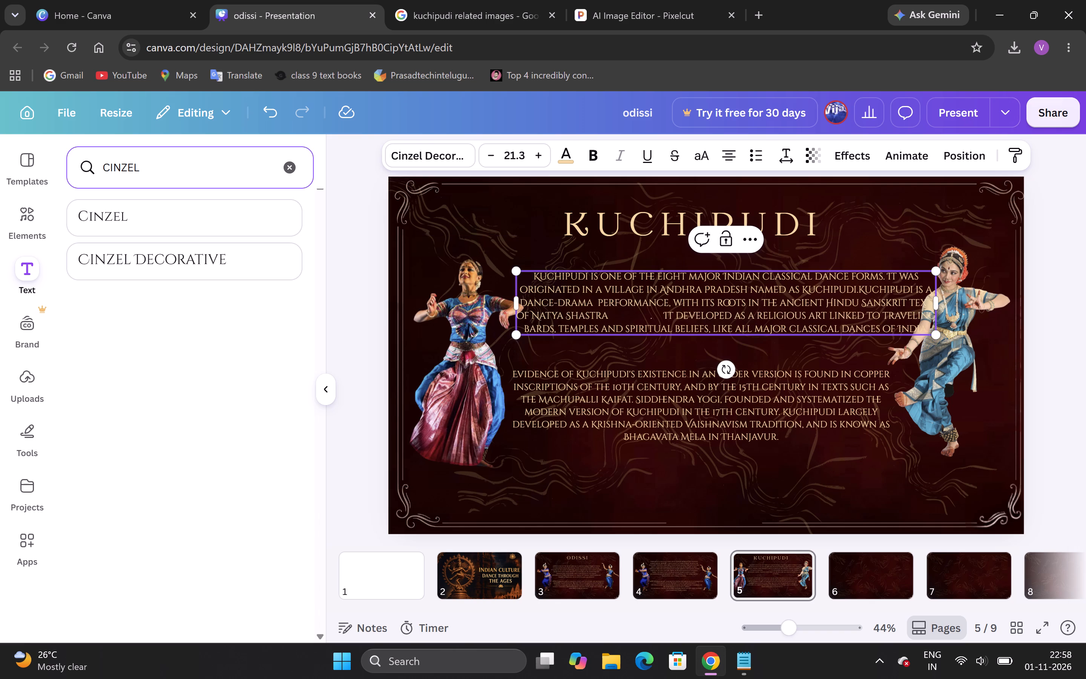
key("BackSpace")
key("BackSpace")
key("BackSpace")
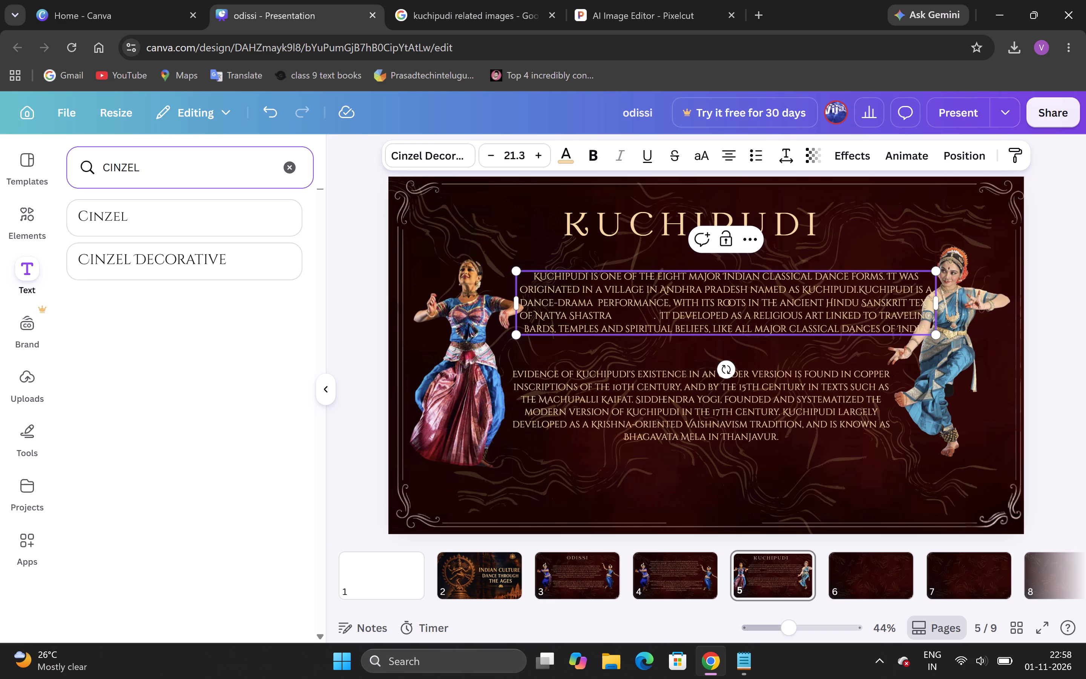
key("Left")
key("Left")
key("Left")
key("BackSpace")
key("BackSpace")
key("BackSpace")
key("BackSpace")
key("BackSpace")
key("BackSpace")
key("BackSpace")
key("BackSpace")
key("BackSpace")
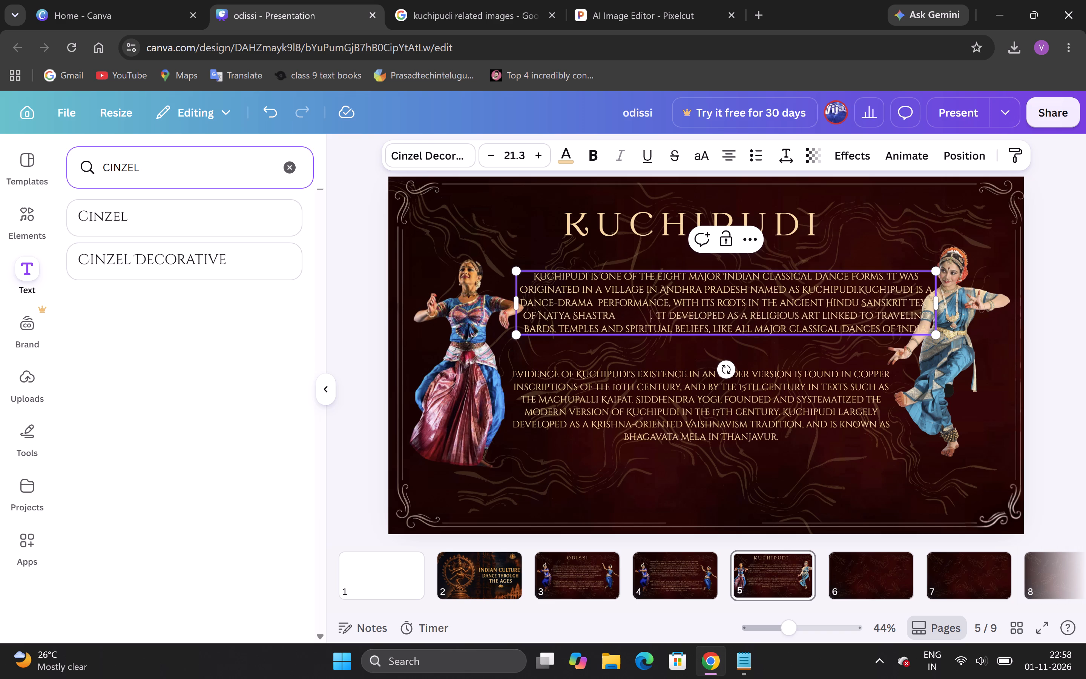
key("BackSpace")
key("BackSpace")
key("BackSpace")
key("BackSpace")
key("BackSpace")
key("BackSpace")
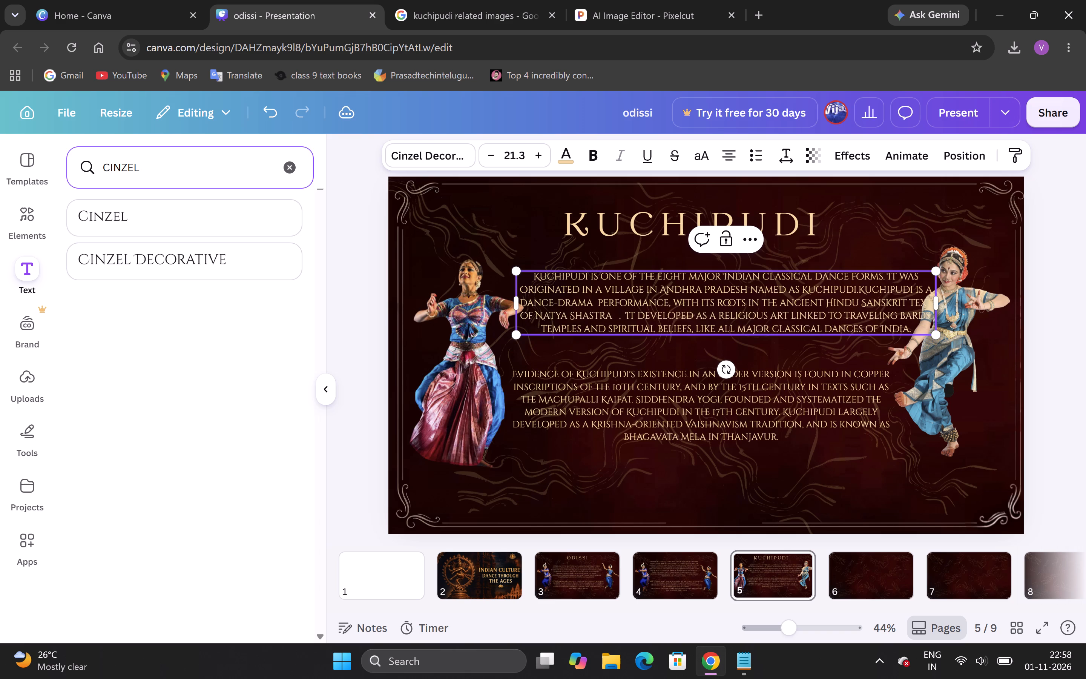
key("BackSpace")
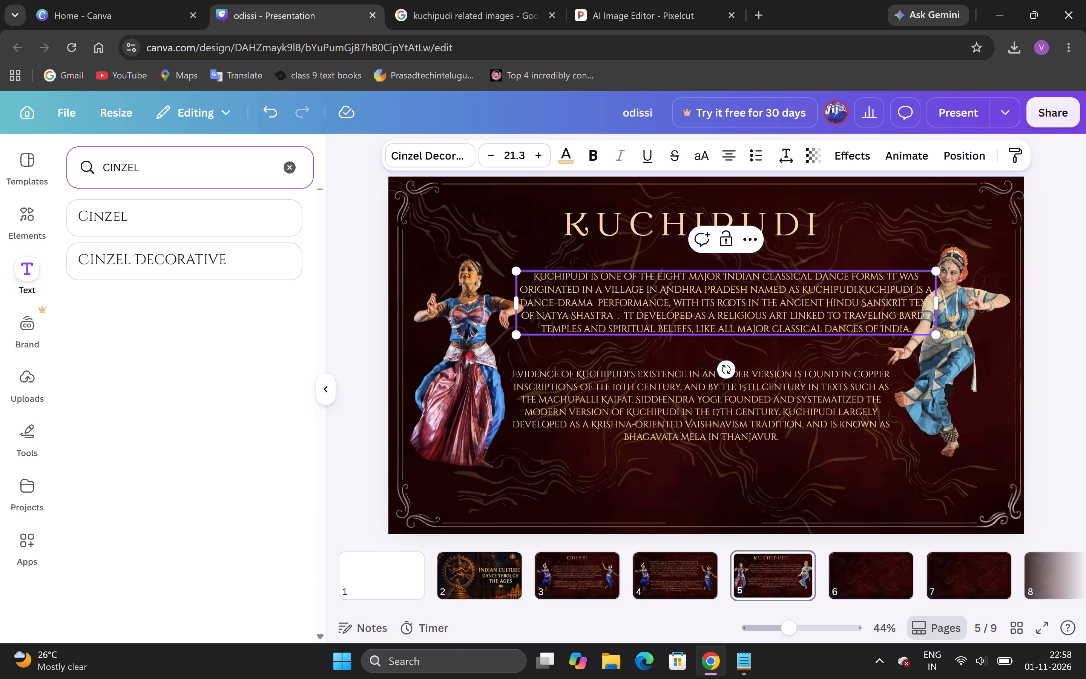
left_click(1051, 286)
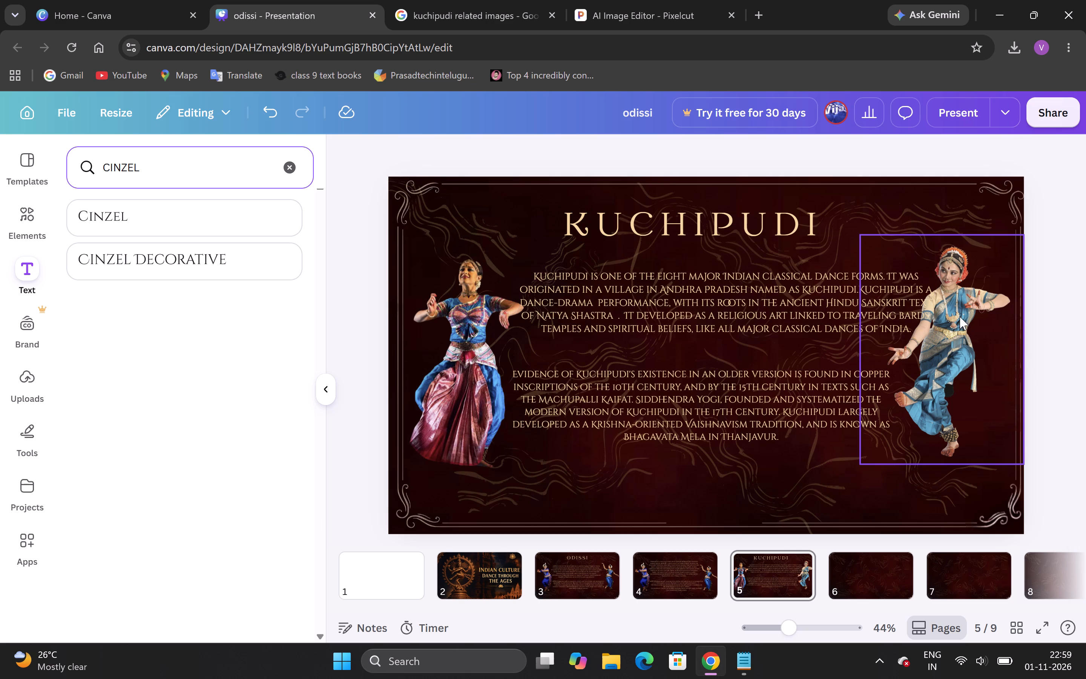
Narrow the first Kuchipudi paragraph's text box so its lines clear the dancer in the light blue costume.
left_click(919, 300)
left_click_drag(940, 302, 931, 303)
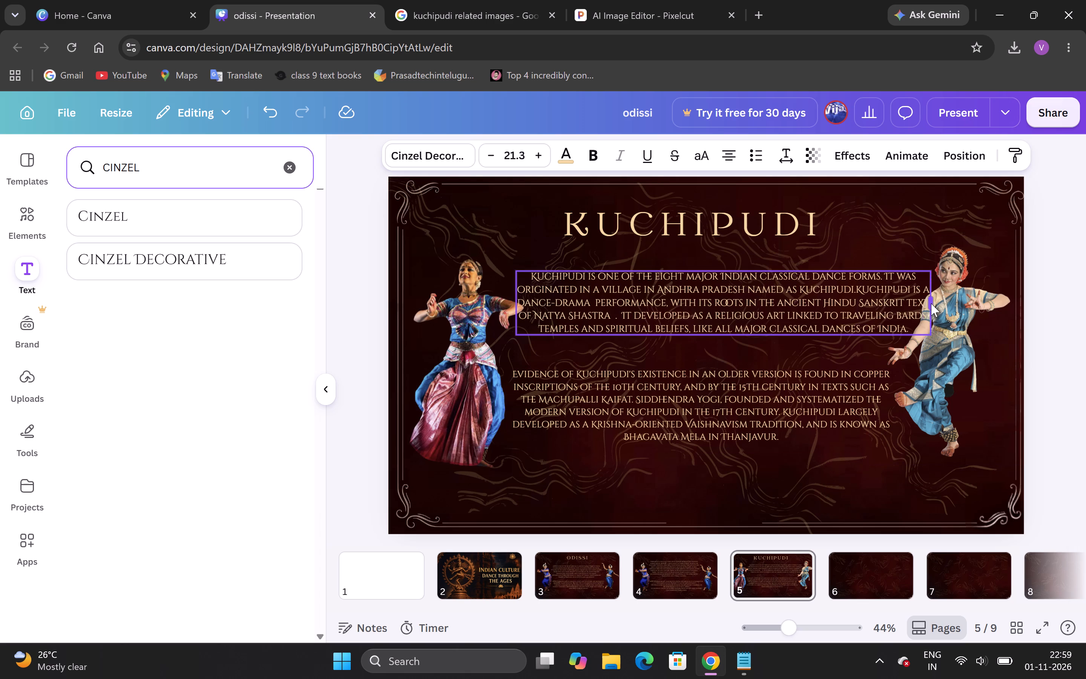
left_click_drag(931, 303, 923, 303)
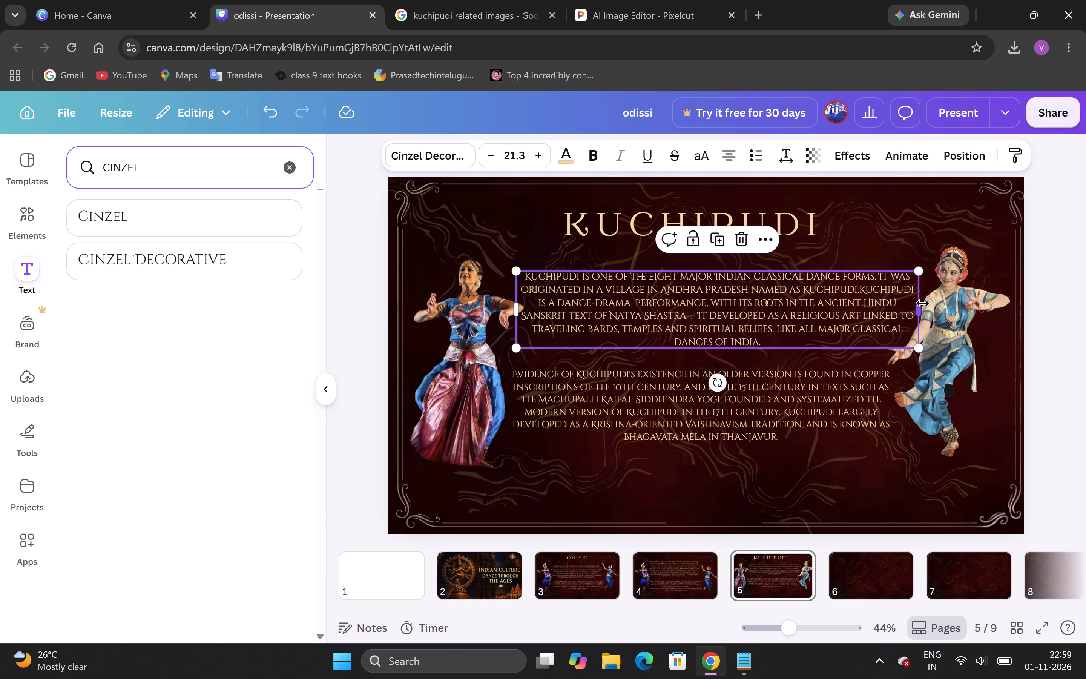
left_click(1048, 228)
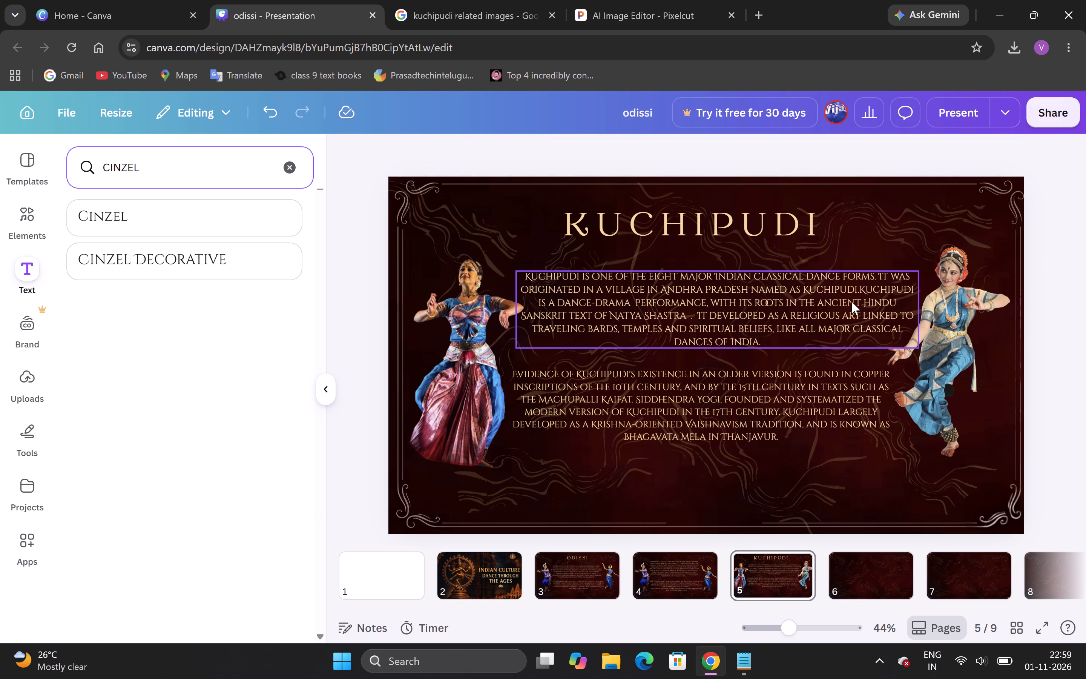
Nudge the first Kuchipudi paragraph slightly down, keeping it between the two dancer cutouts.
left_click_drag(826, 301, 827, 307)
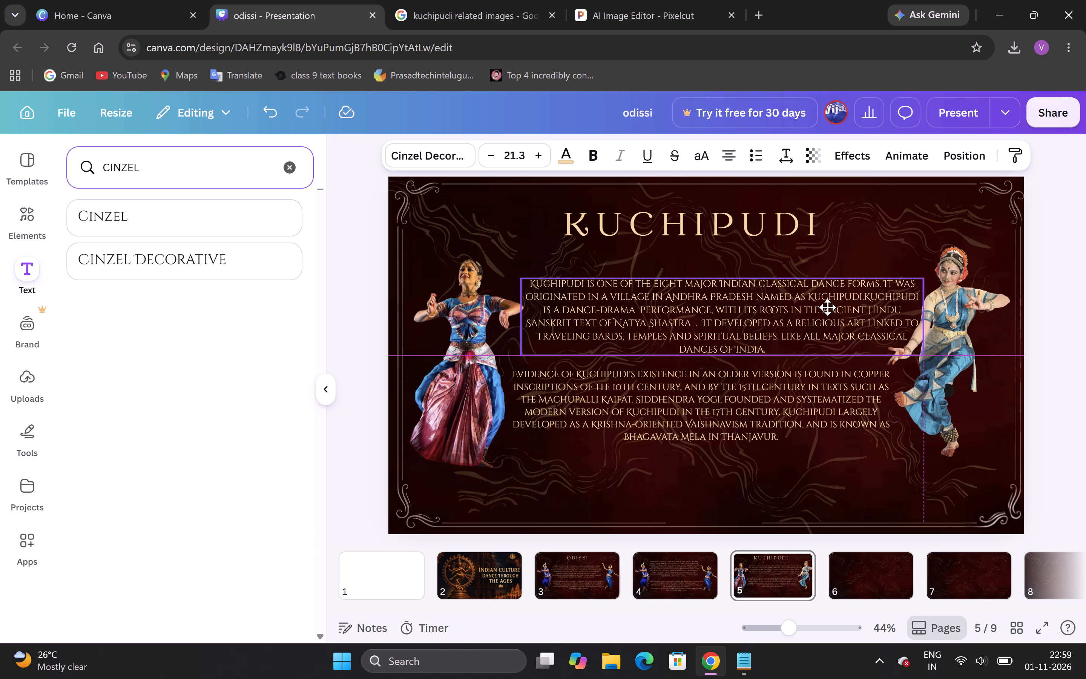
left_click_drag(827, 307, 825, 305)
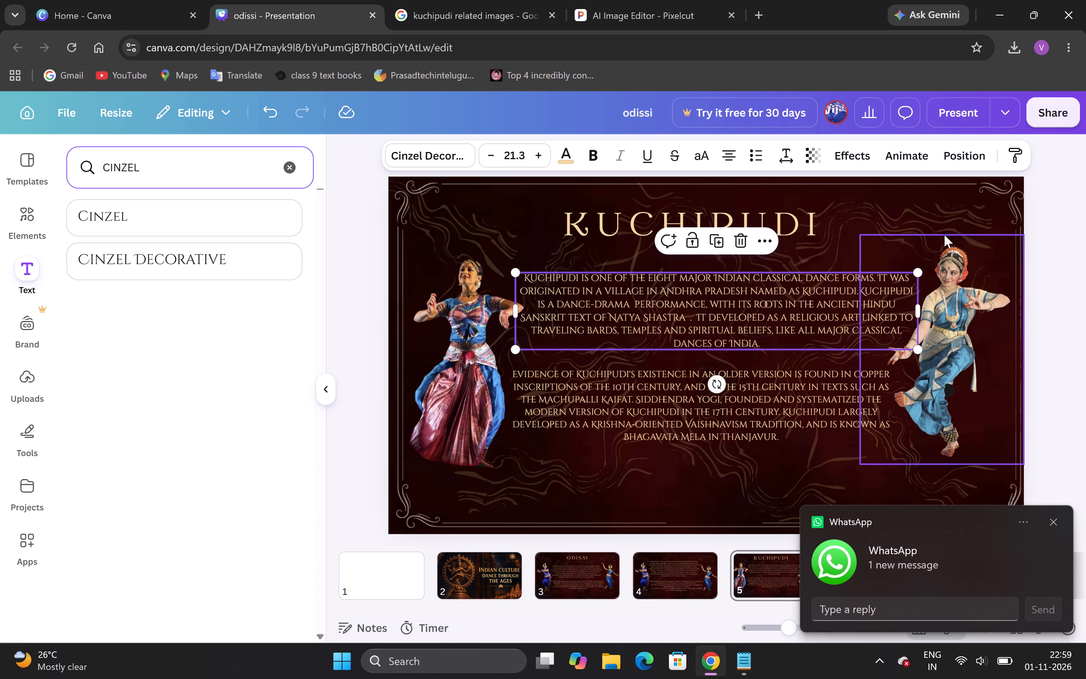
left_click(1043, 220)
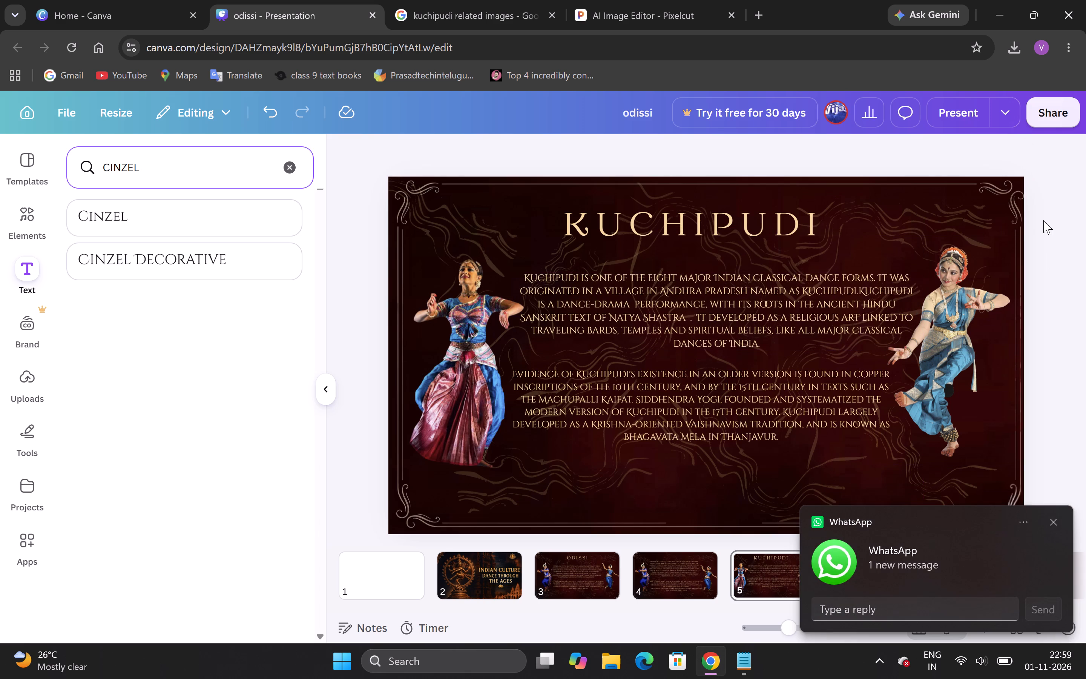
Move the second Kuchipudi paragraph, starting "Evidence of Kuchipudi's existence", slightly down to widen the gap below the first paragraph.
left_click_drag(815, 398, 815, 405)
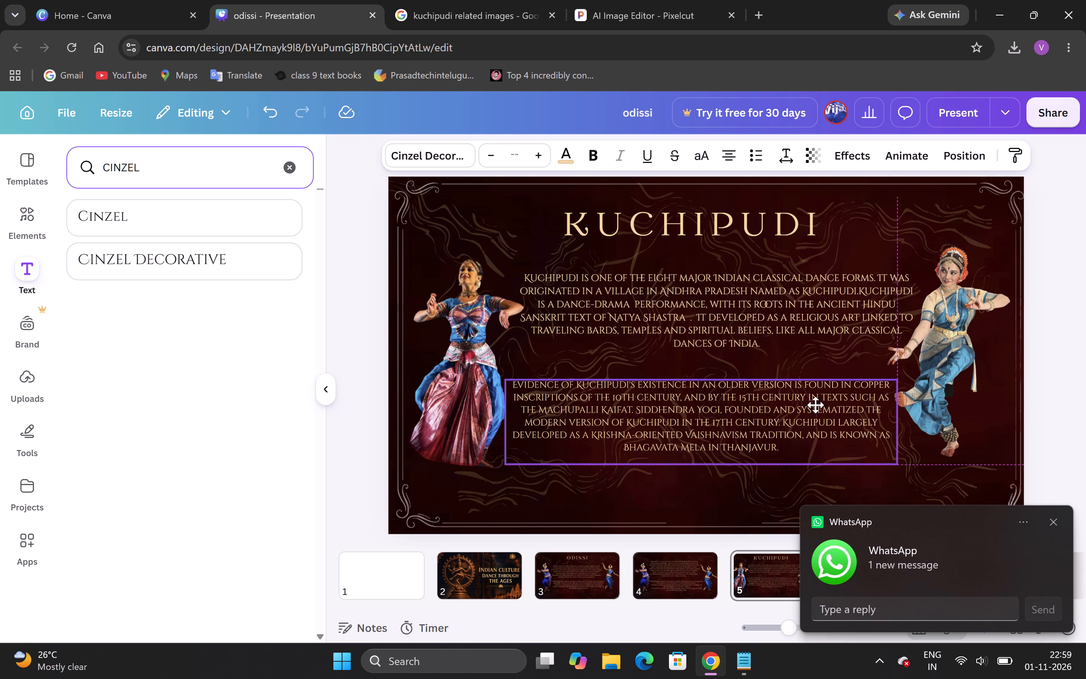
left_click_drag(815, 405, 813, 404)
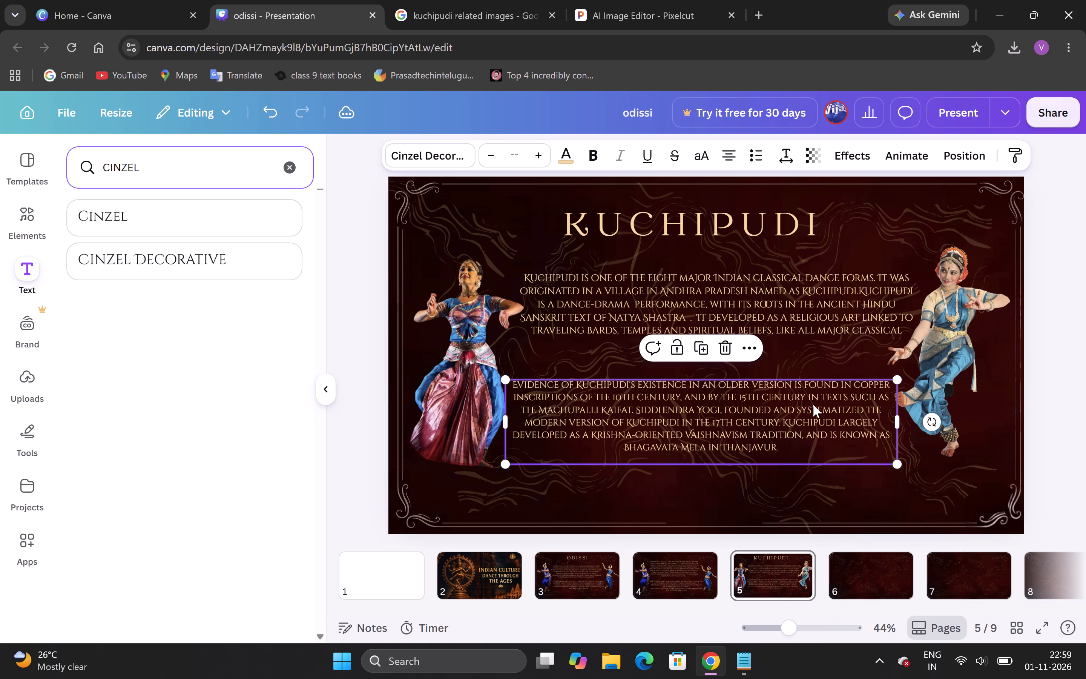
Nudge the first Kuchipudi paragraph slightly down, closer to the second paragraph, and deselect it.
left_click_drag(804, 318, 804, 323)
left_click(1044, 289)
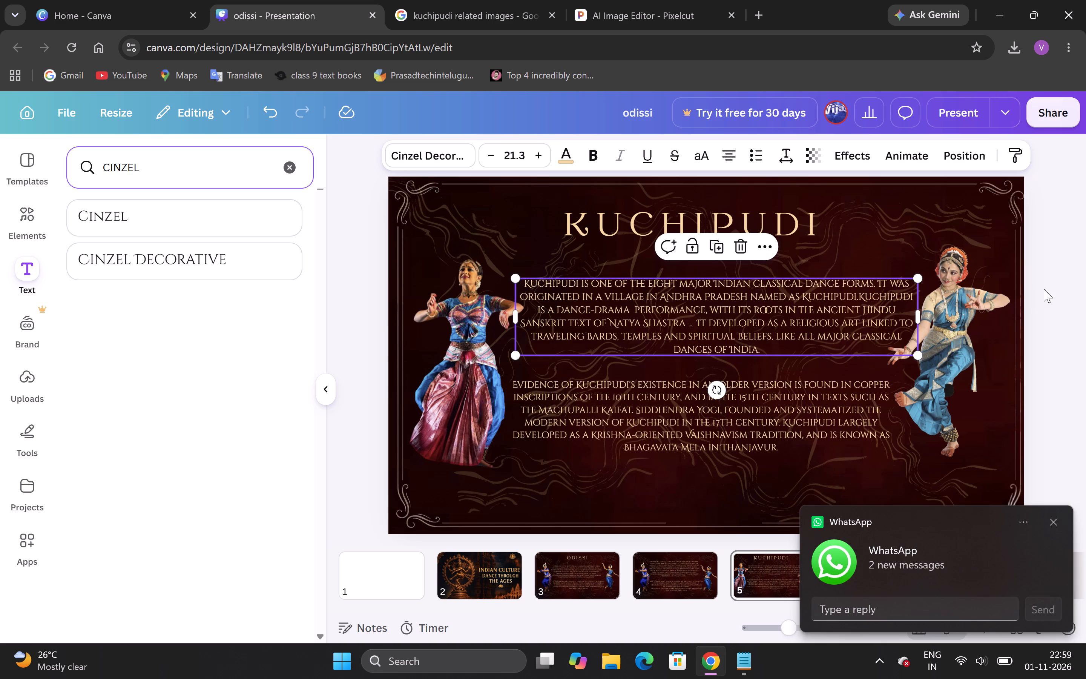
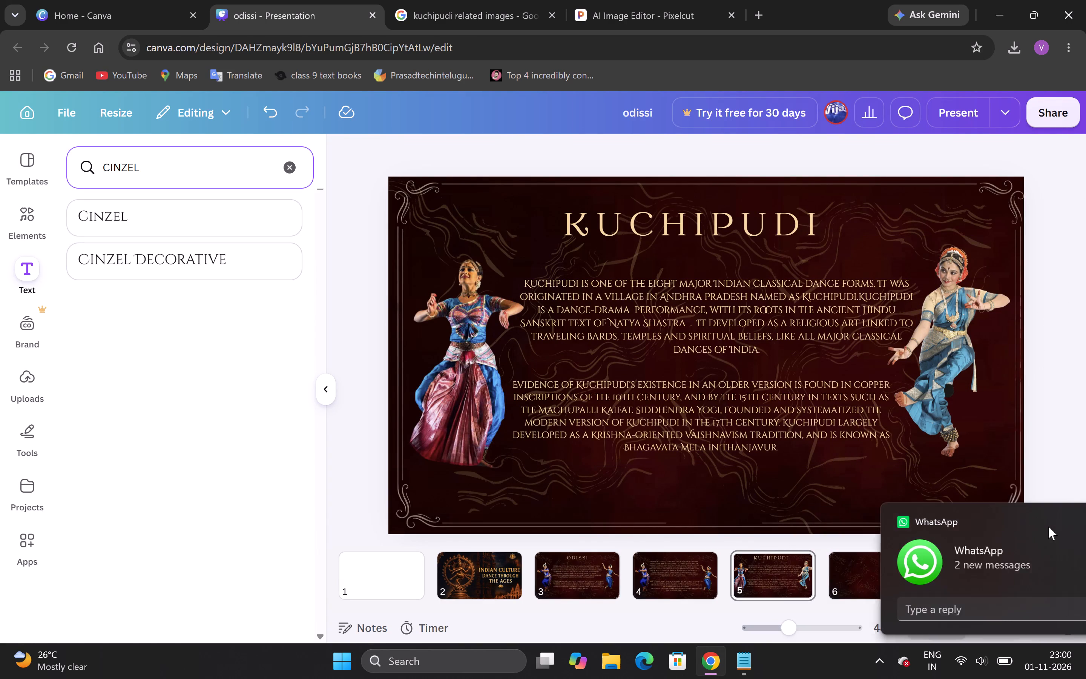
Dismiss the WhatsApp notification and open page 6, the empty patterned page following the Kuchipudi page.
left_click(1048, 523)
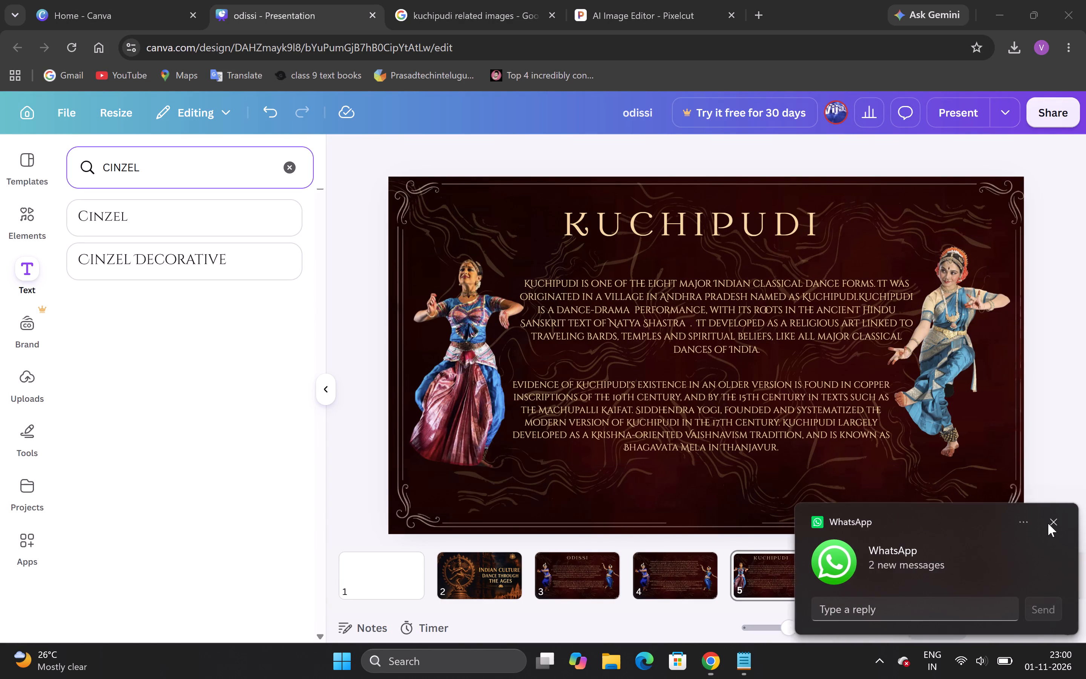
left_click(873, 582)
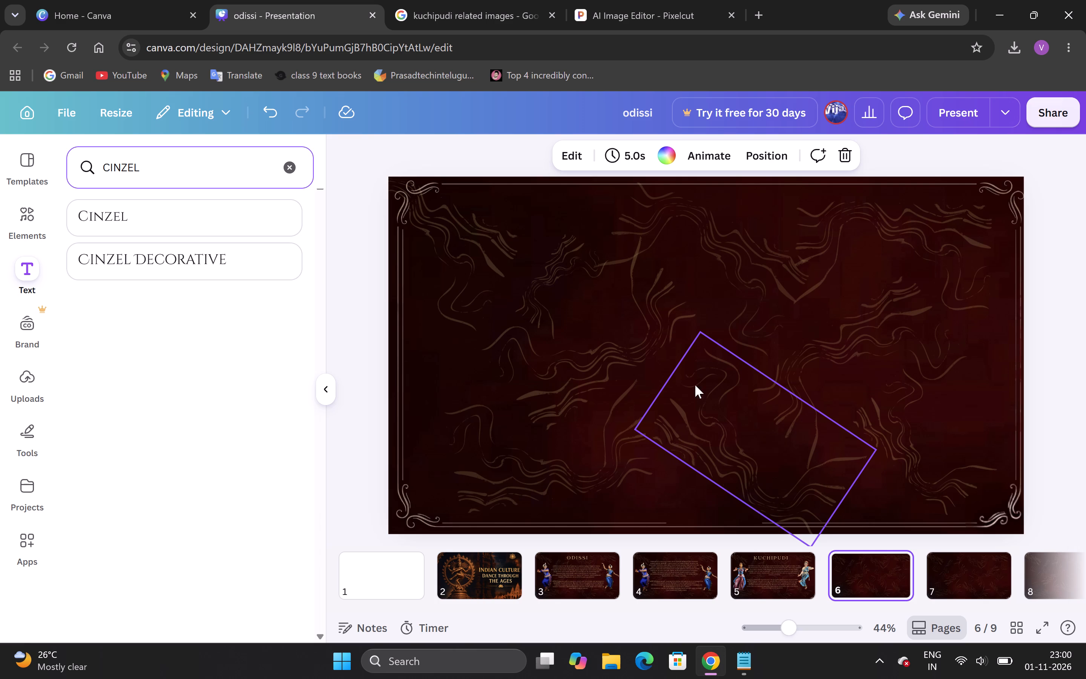
Switch to the Google image results for Kuchipudi and look through them for dancer photos suited to the next page.
left_click(1046, 242)
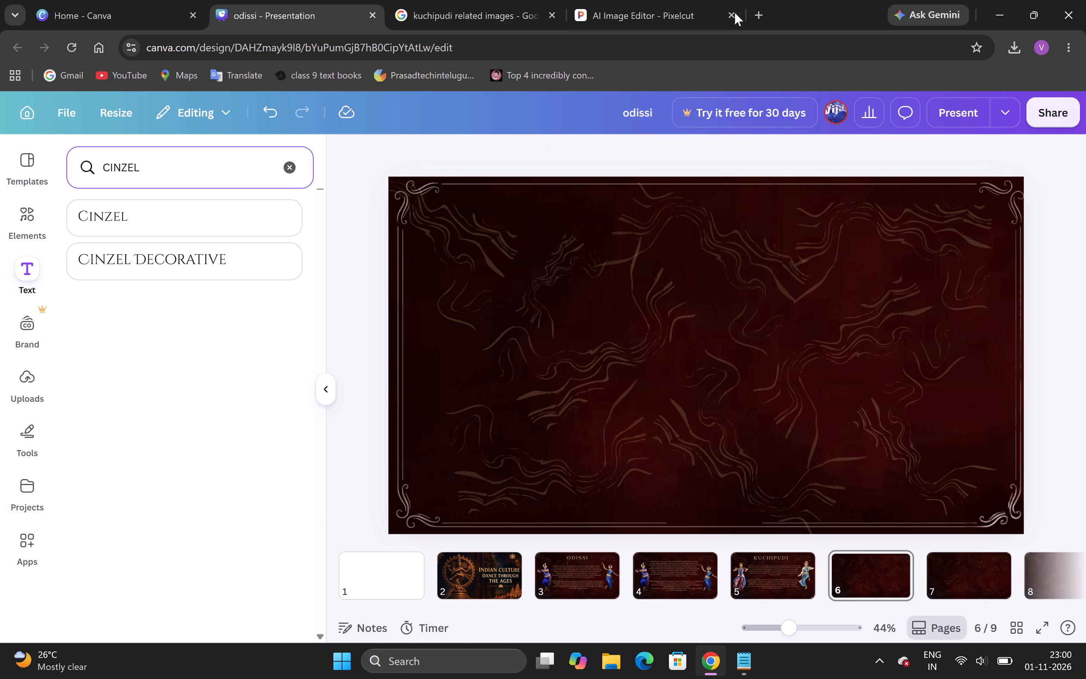
left_click(526, 0)
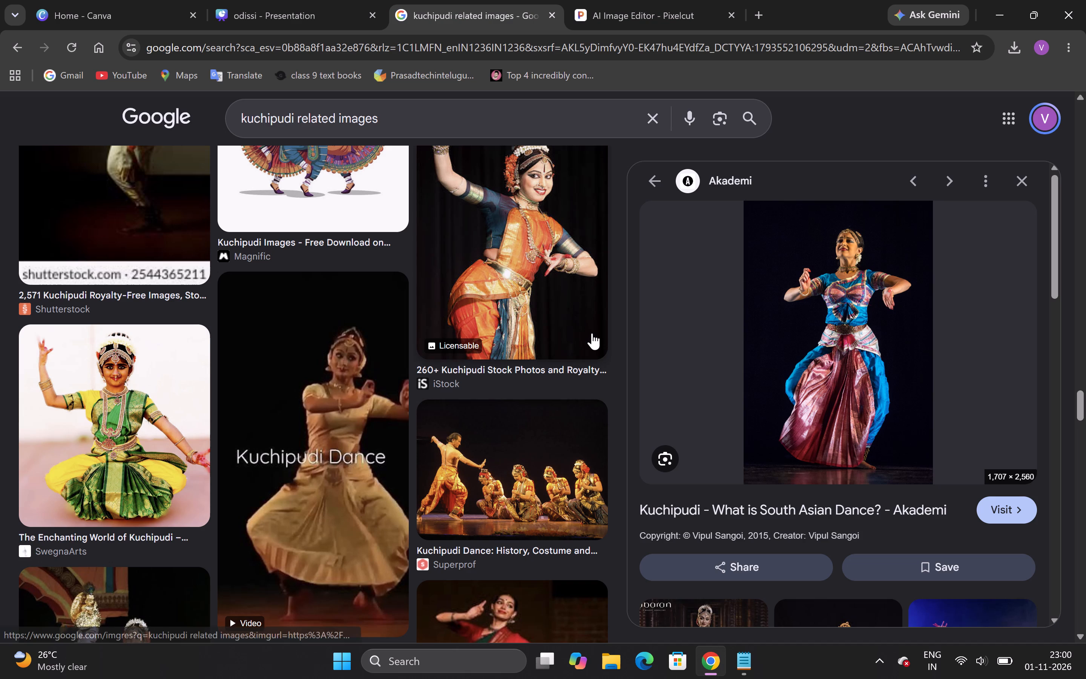
scroll(592, 333, "down", 3)
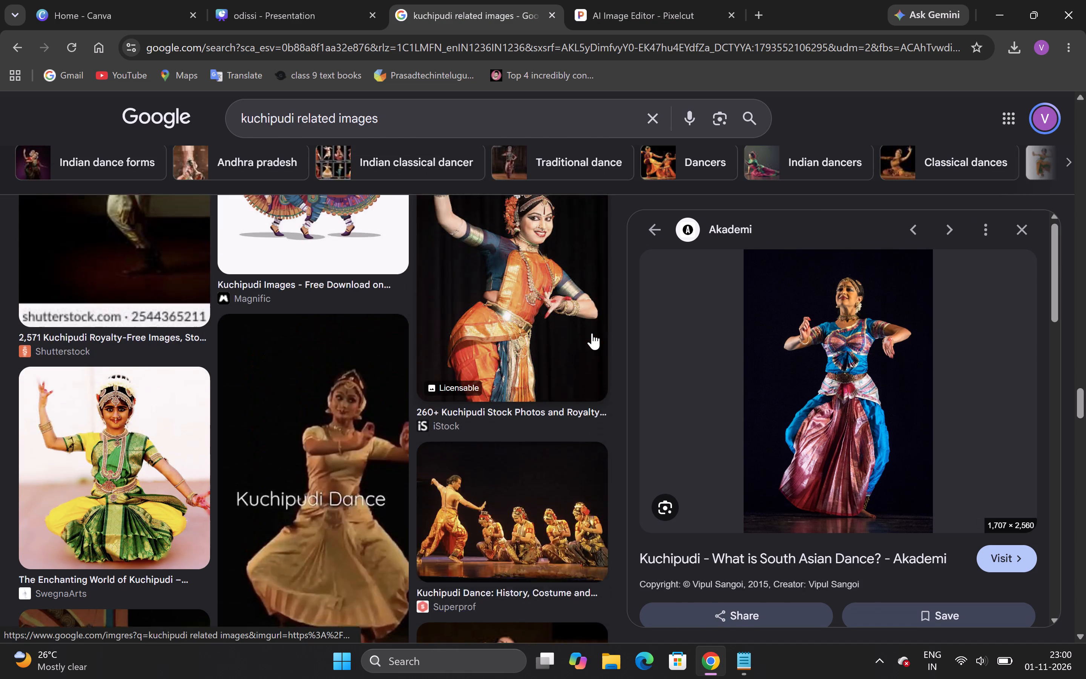
scroll(592, 333, "down", 4)
scroll(592, 333, "up", 1)
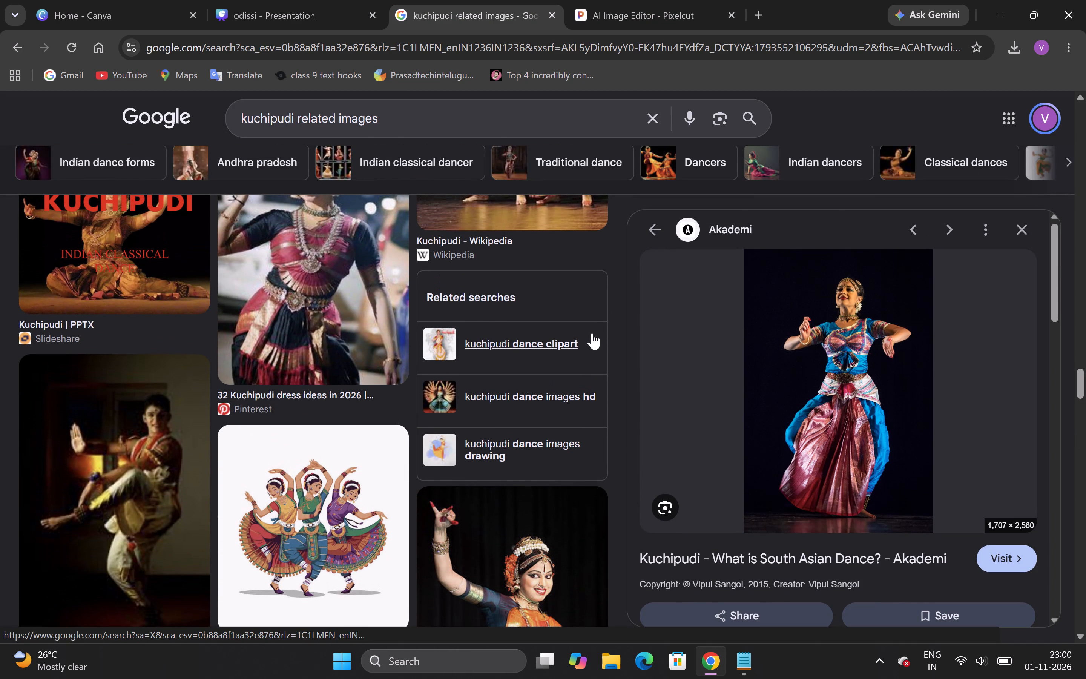
scroll(592, 333, "down", 4)
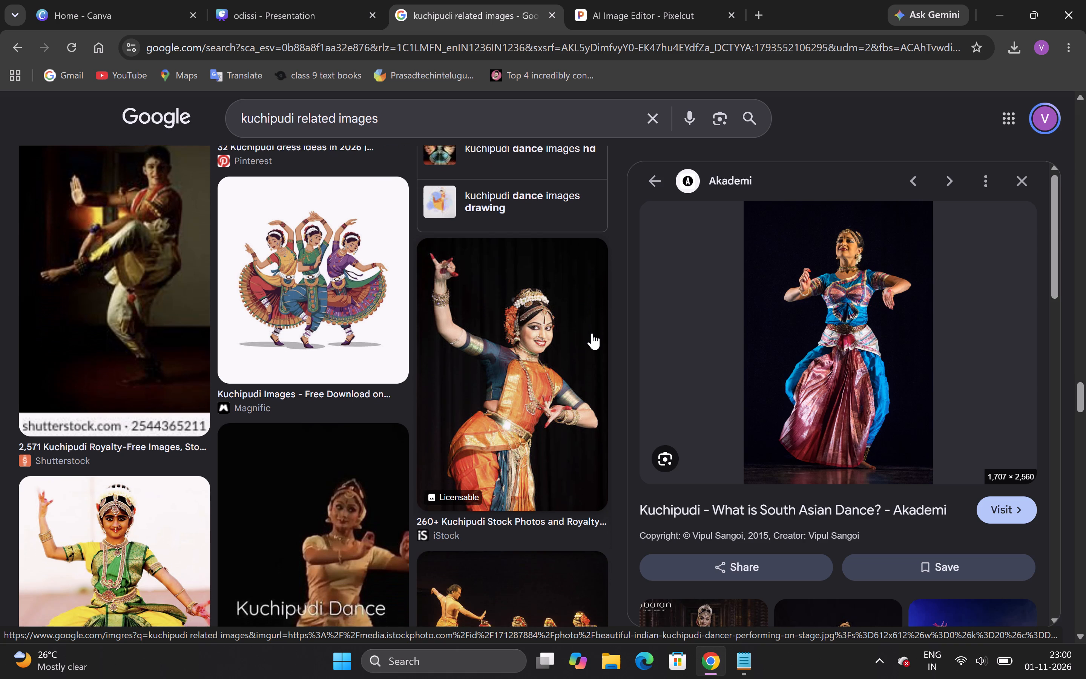
scroll(592, 333, "down", 6)
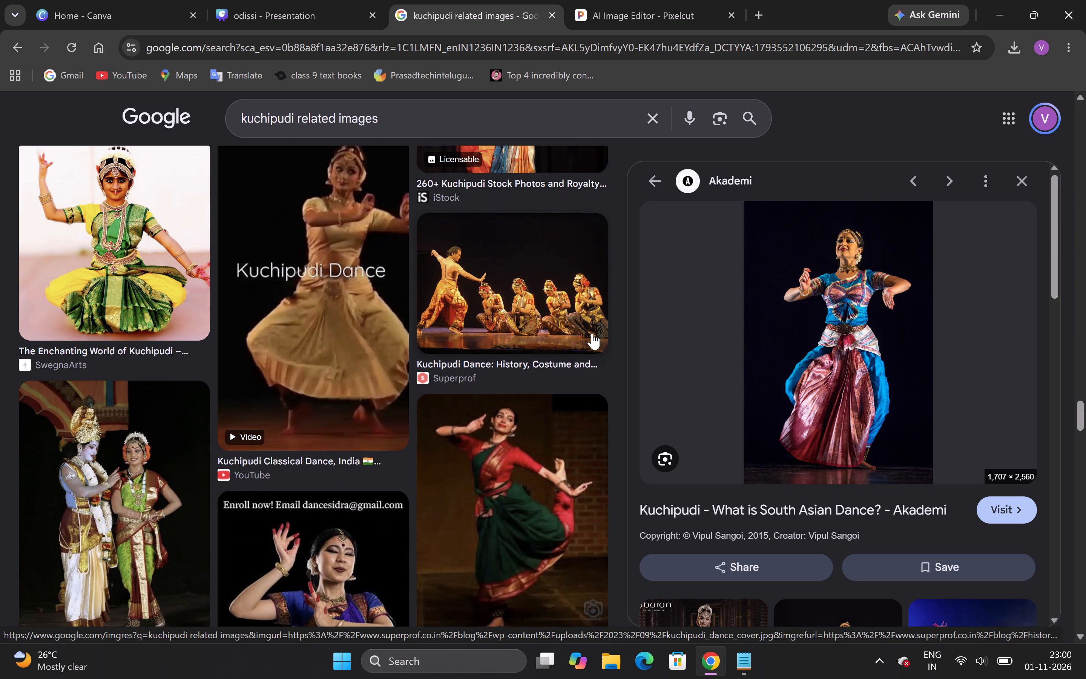
scroll(592, 333, "down", 2)
scroll(592, 333, "up", 5)
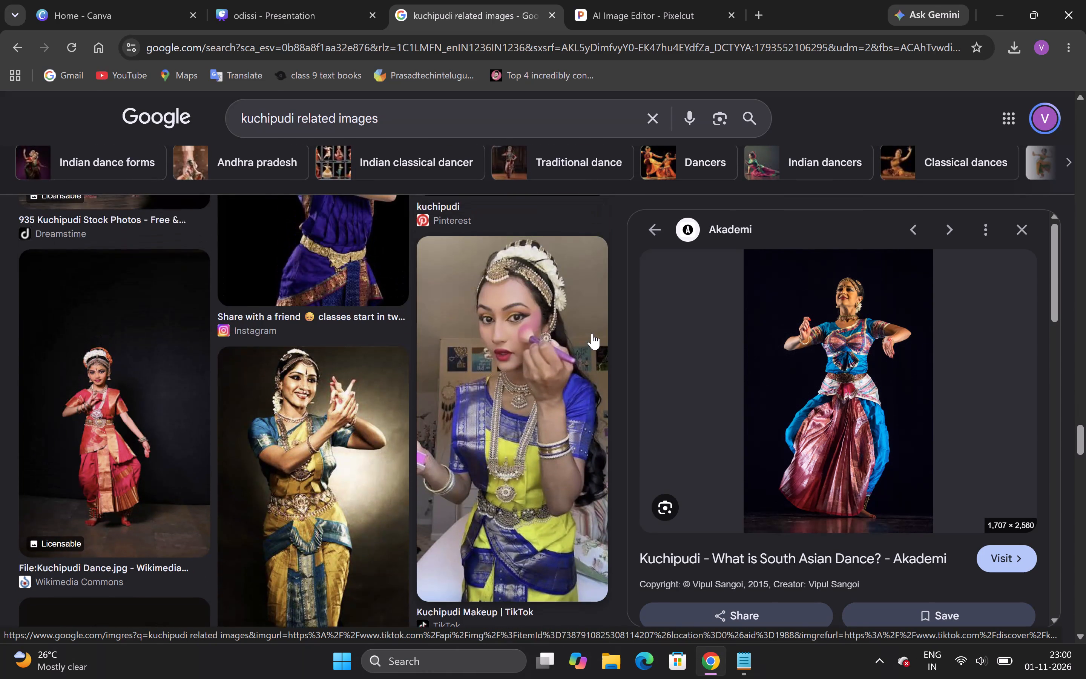
scroll(592, 333, "up", 4)
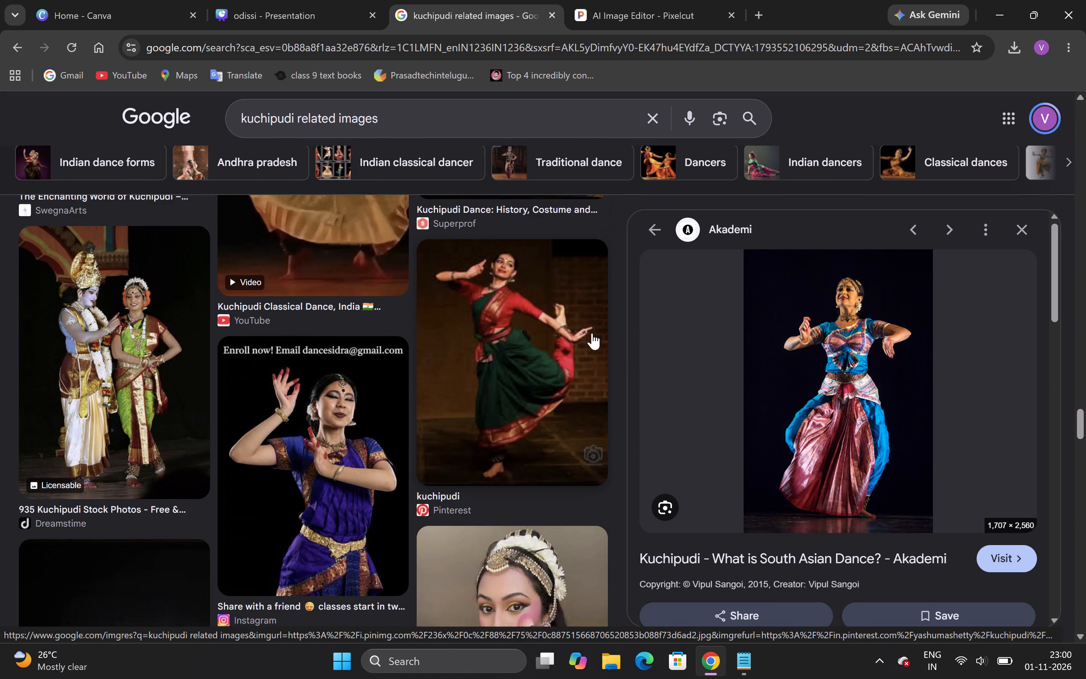
scroll(592, 333, "up", 3)
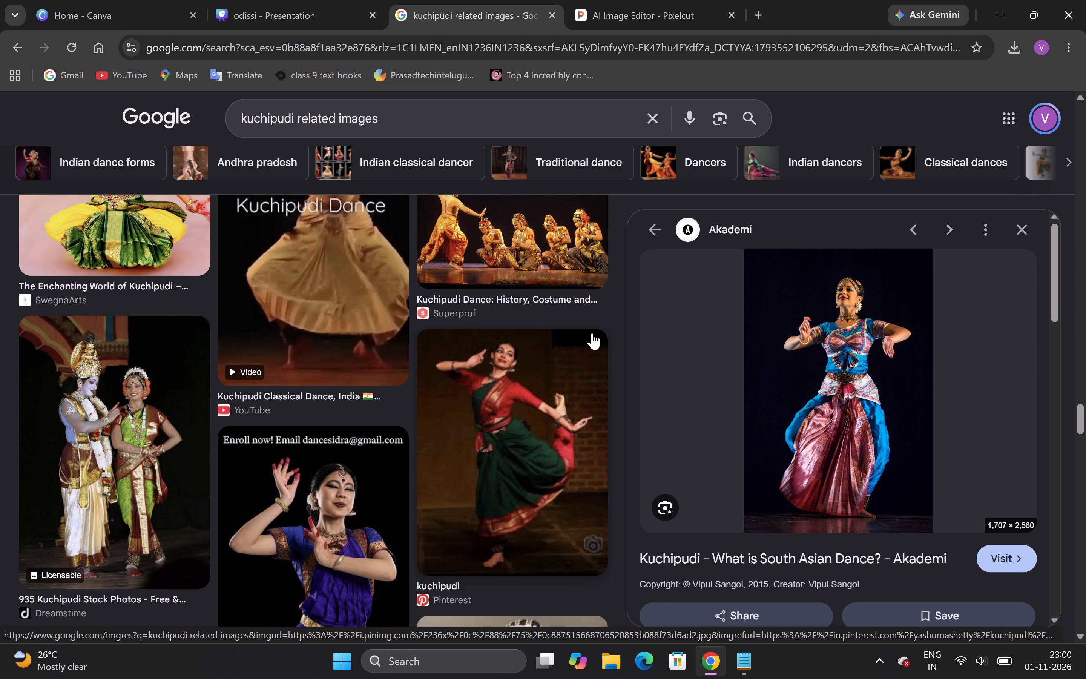
scroll(592, 333, "up", 4)
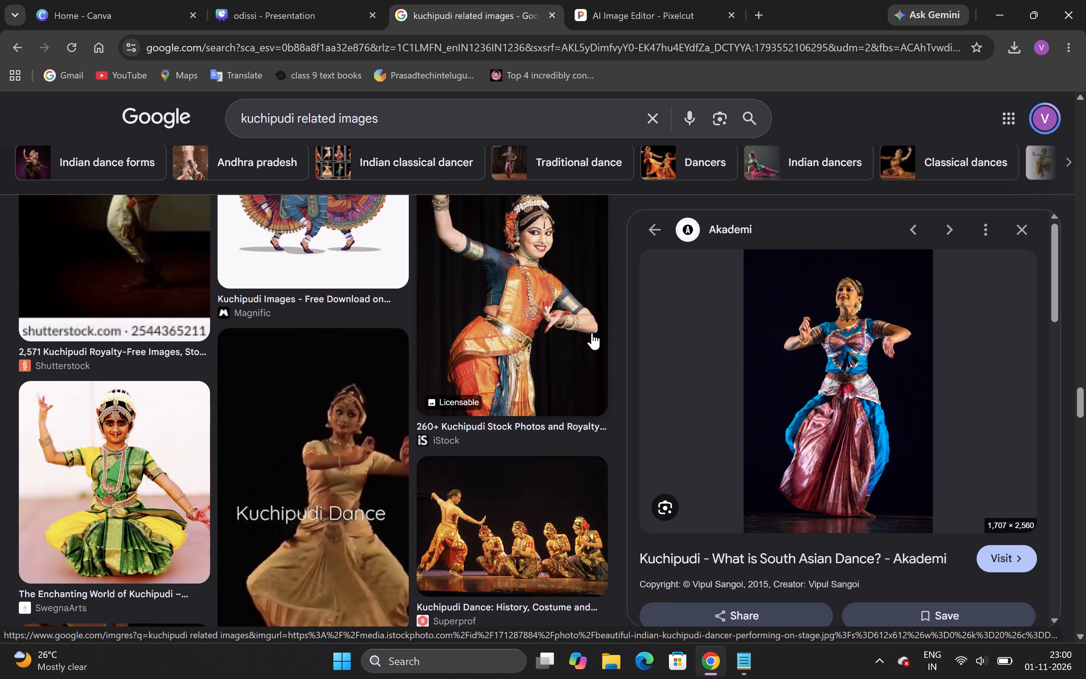
scroll(592, 333, "up", 2)
scroll(592, 333, "down", 2)
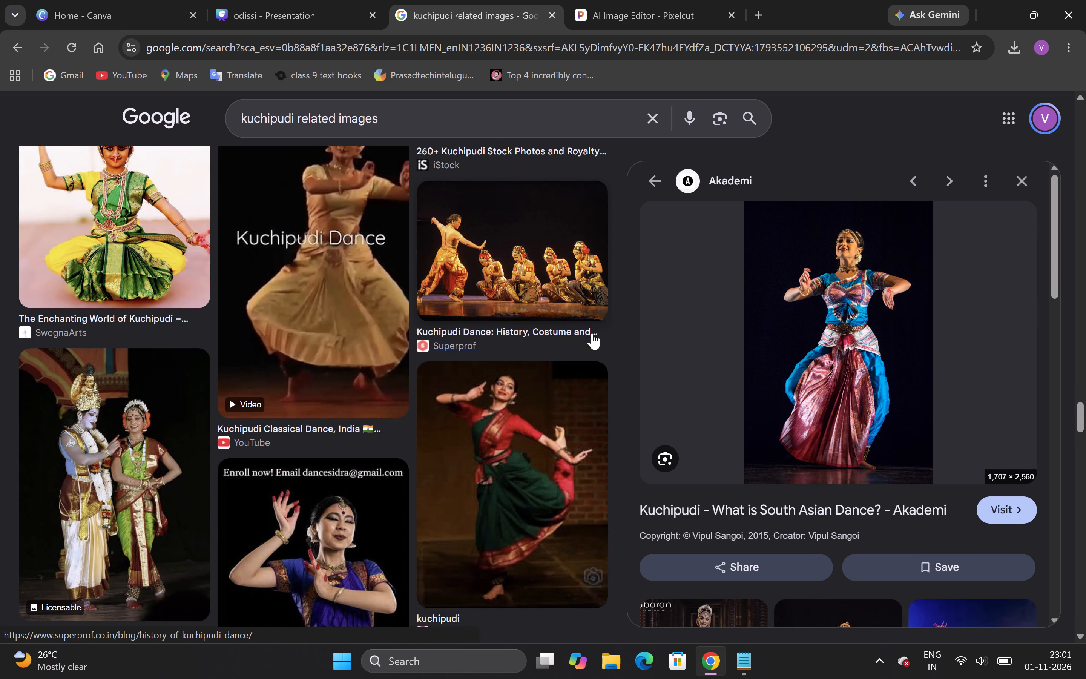
scroll(592, 333, "down", 4)
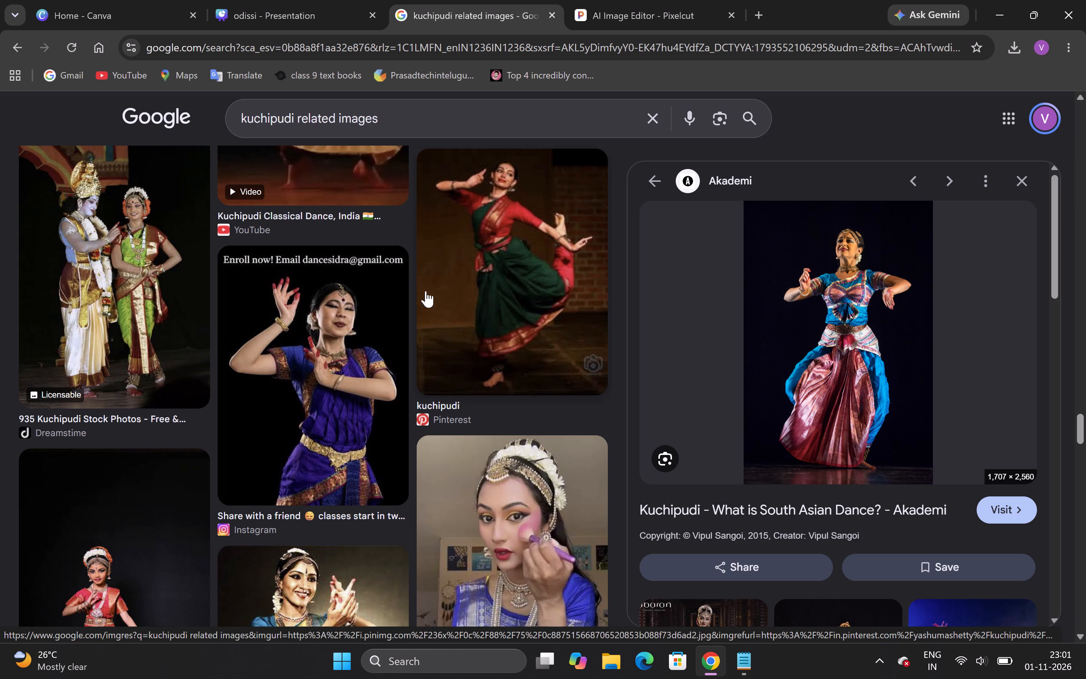
scroll(413, 301, "down", 1)
scroll(413, 301, "up", 2)
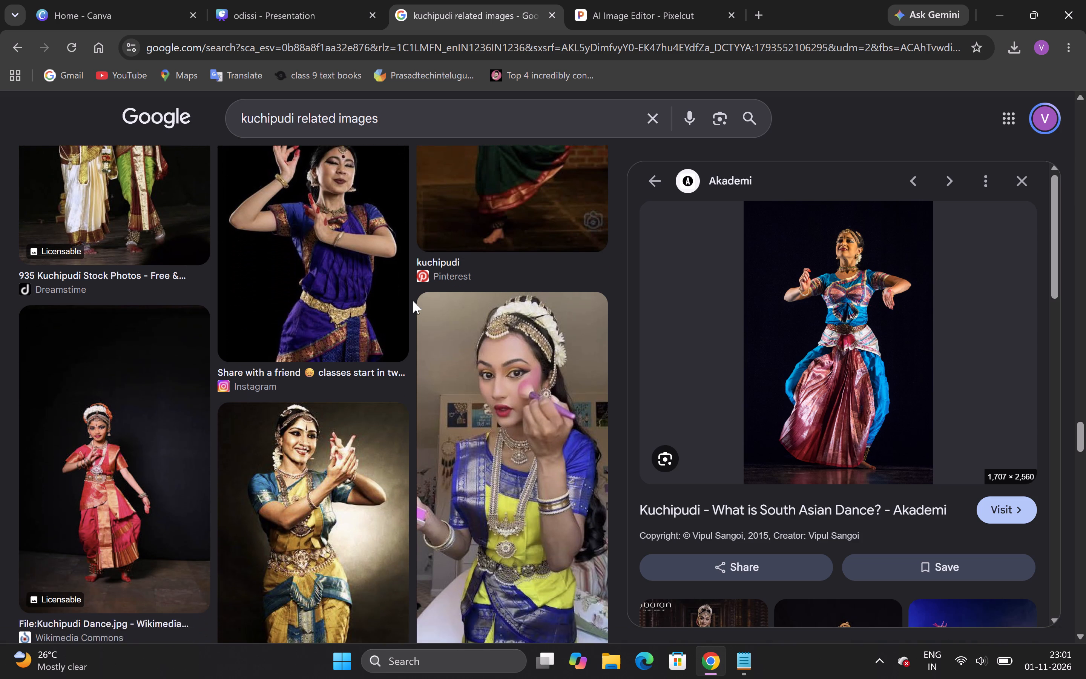
scroll(413, 301, "up", 4)
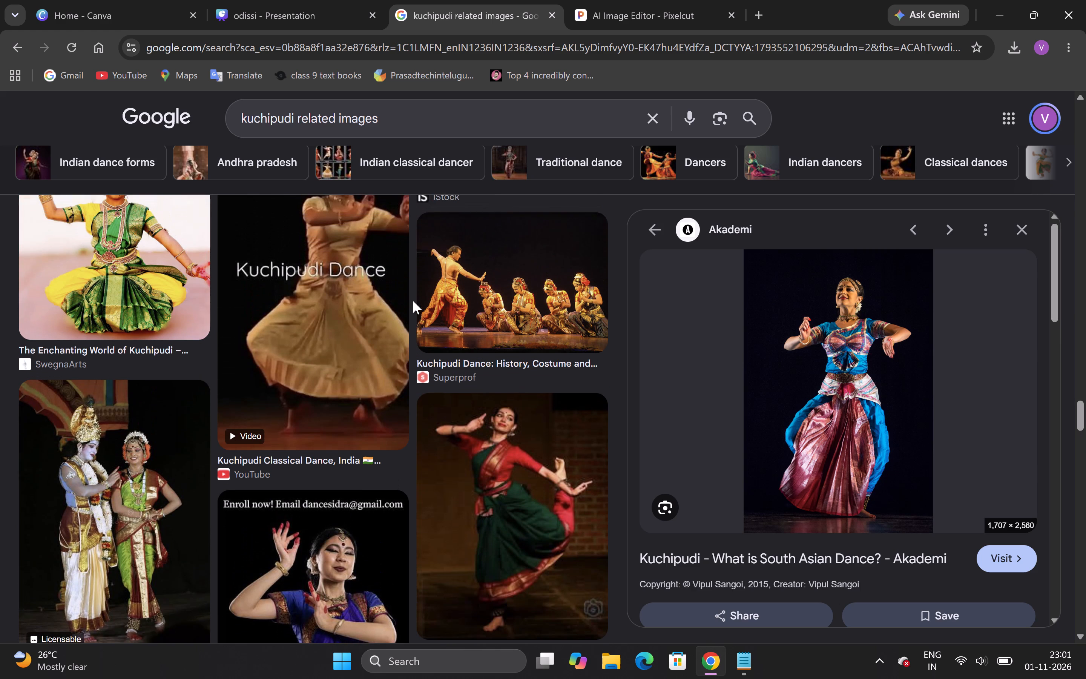
scroll(413, 301, "up", 6)
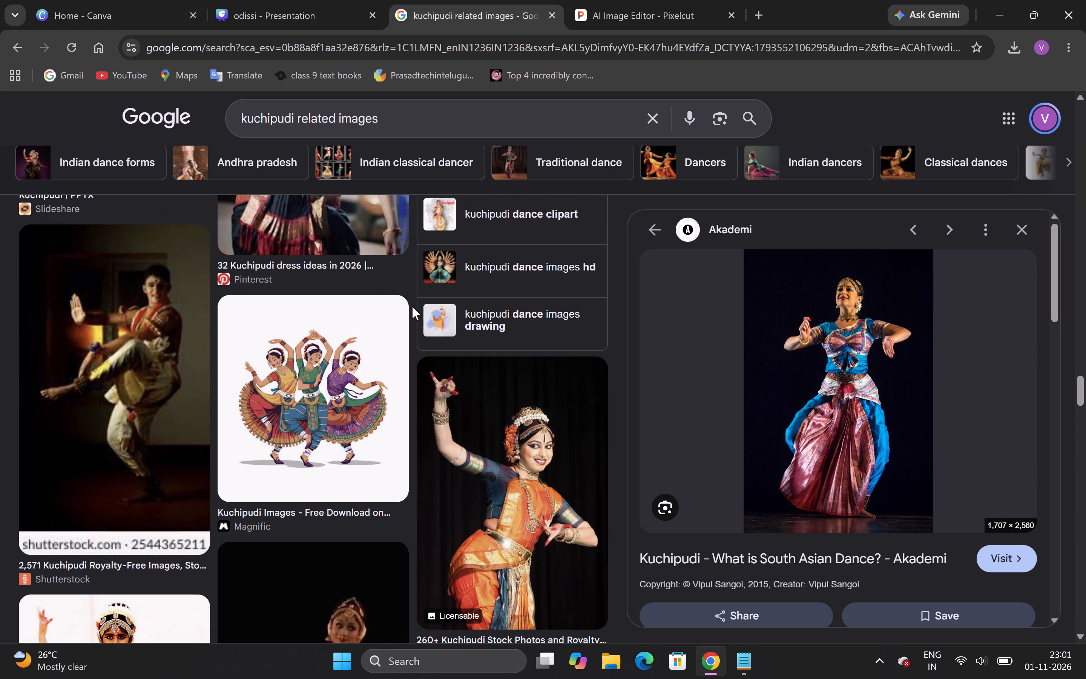
scroll(324, 363, "up", 3)
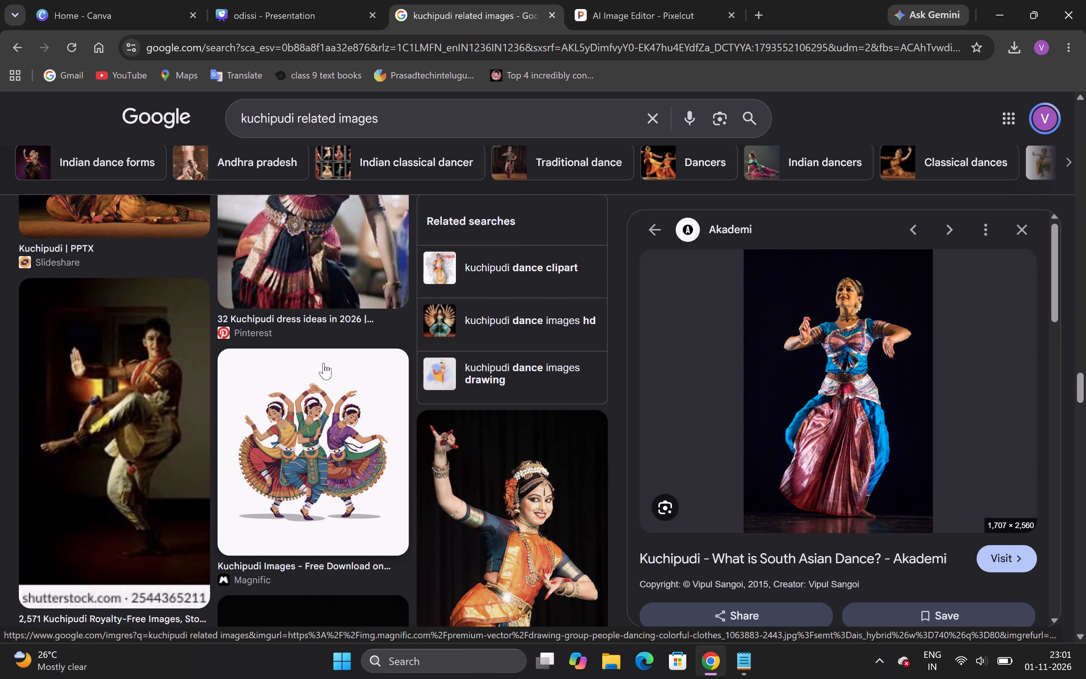
Browse back through the Kuchipudi image results, preview the Vadaamalar children's costume photo, and examine its related images for a usable dancer.
scroll(324, 363, "up", 8)
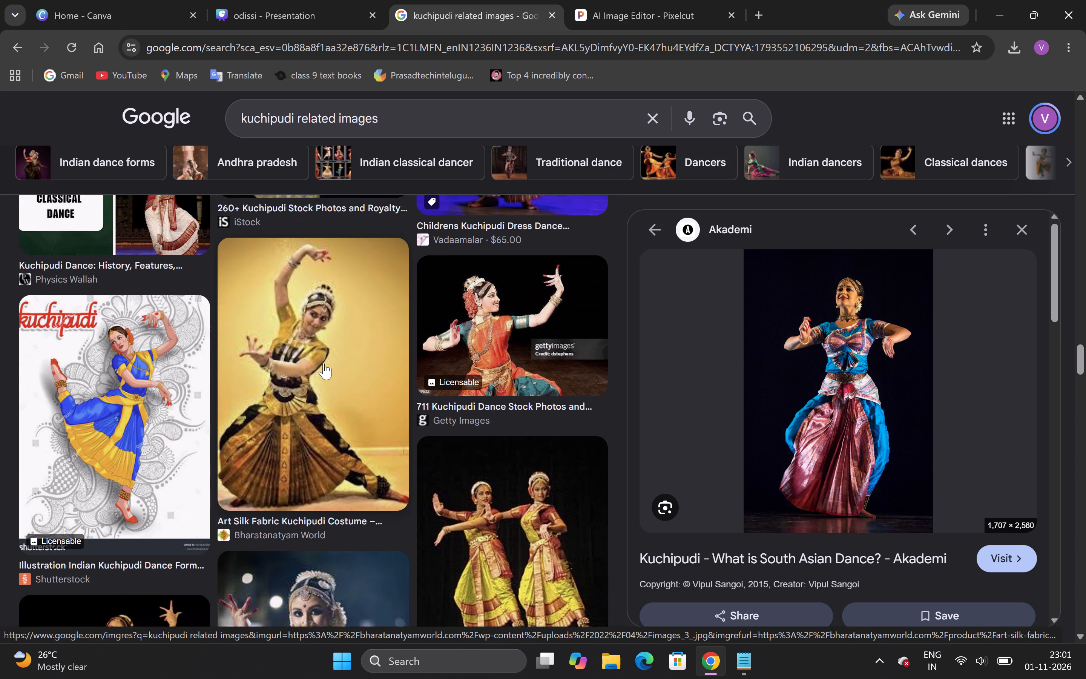
scroll(324, 363, "up", 5)
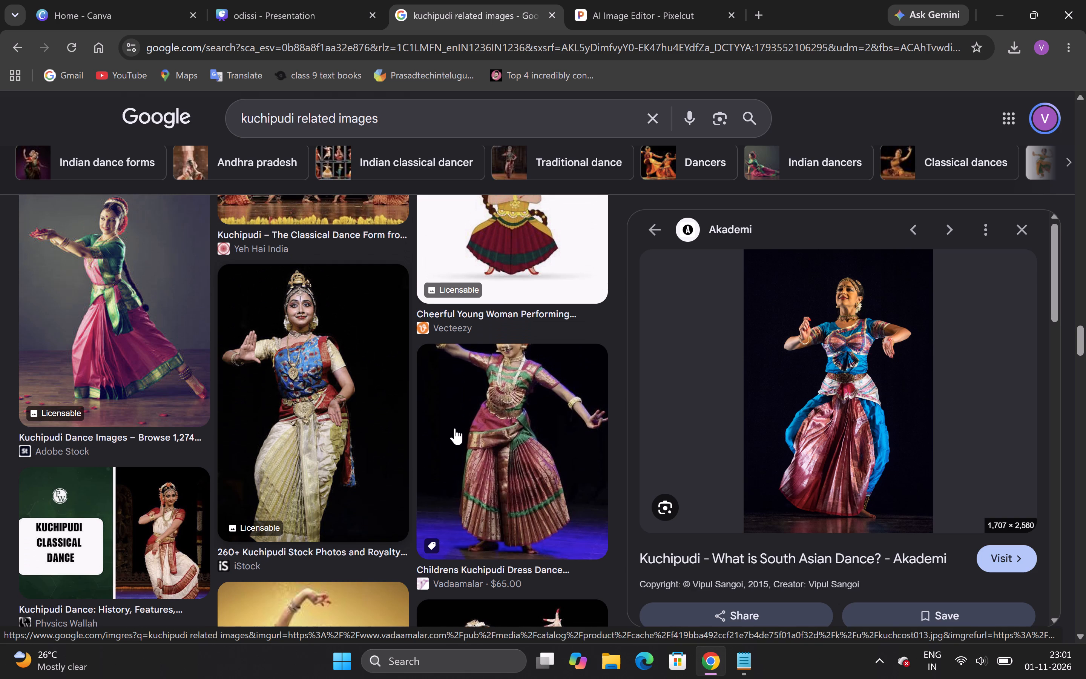
left_click(455, 428)
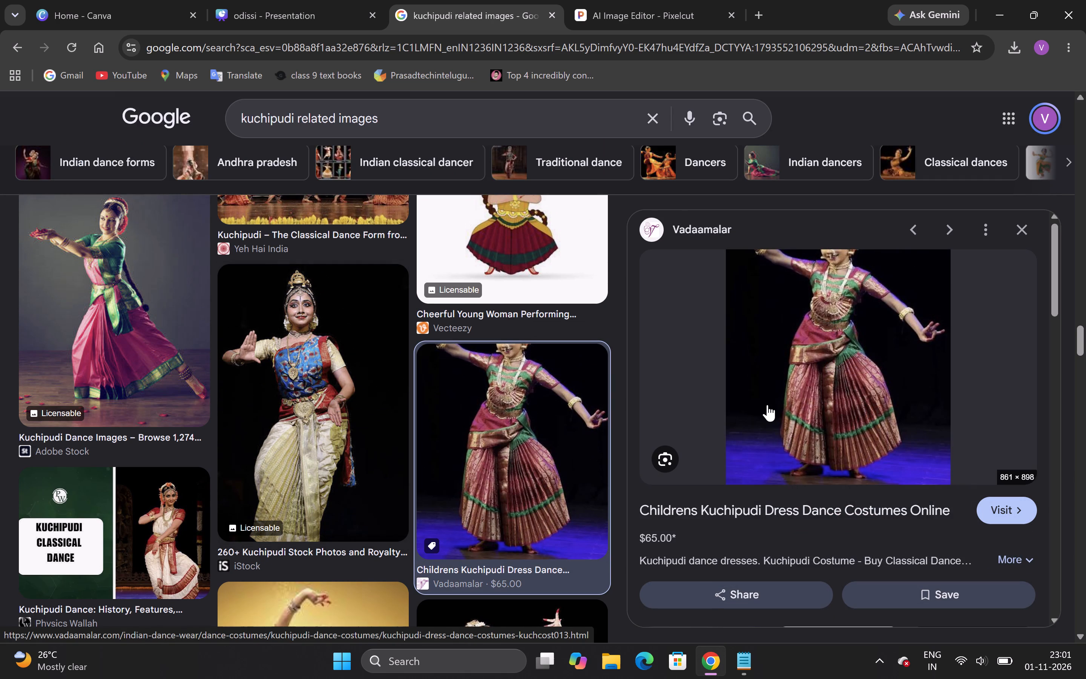
scroll(767, 405, "up", 2)
scroll(767, 405, "down", 4)
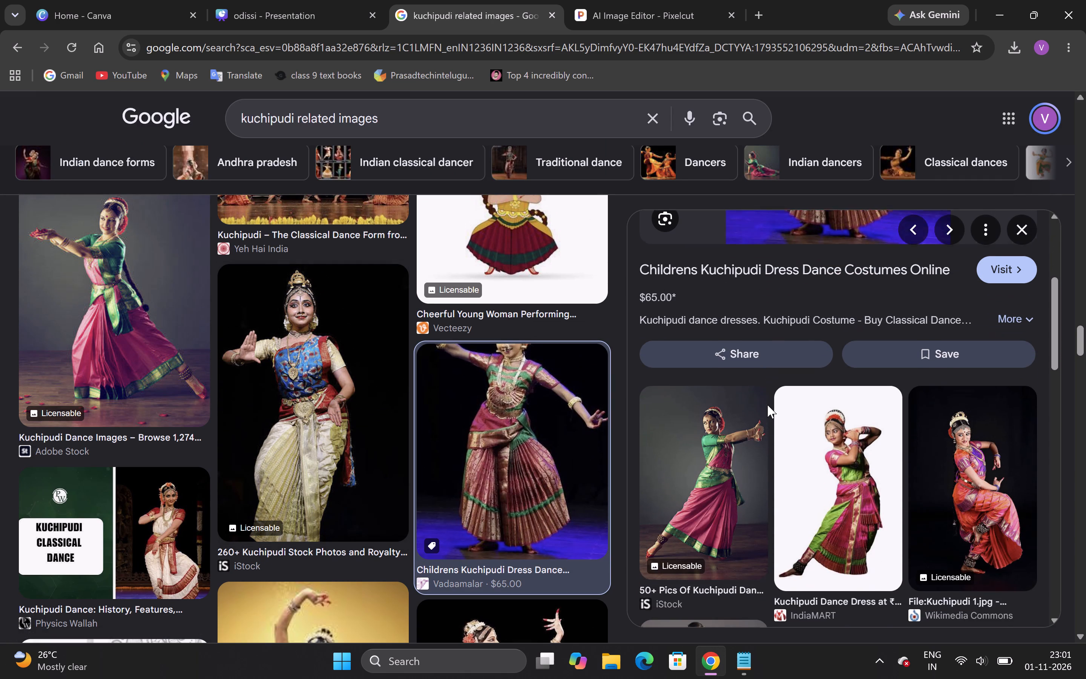
scroll(767, 405, "down", 4)
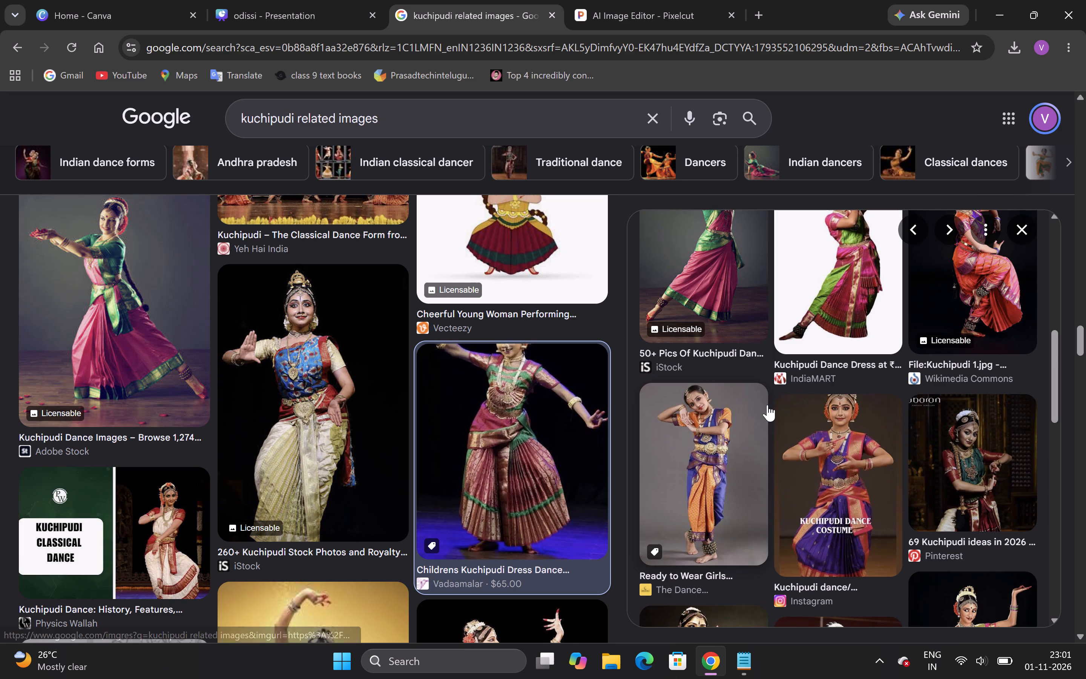
scroll(767, 405, "down", 2)
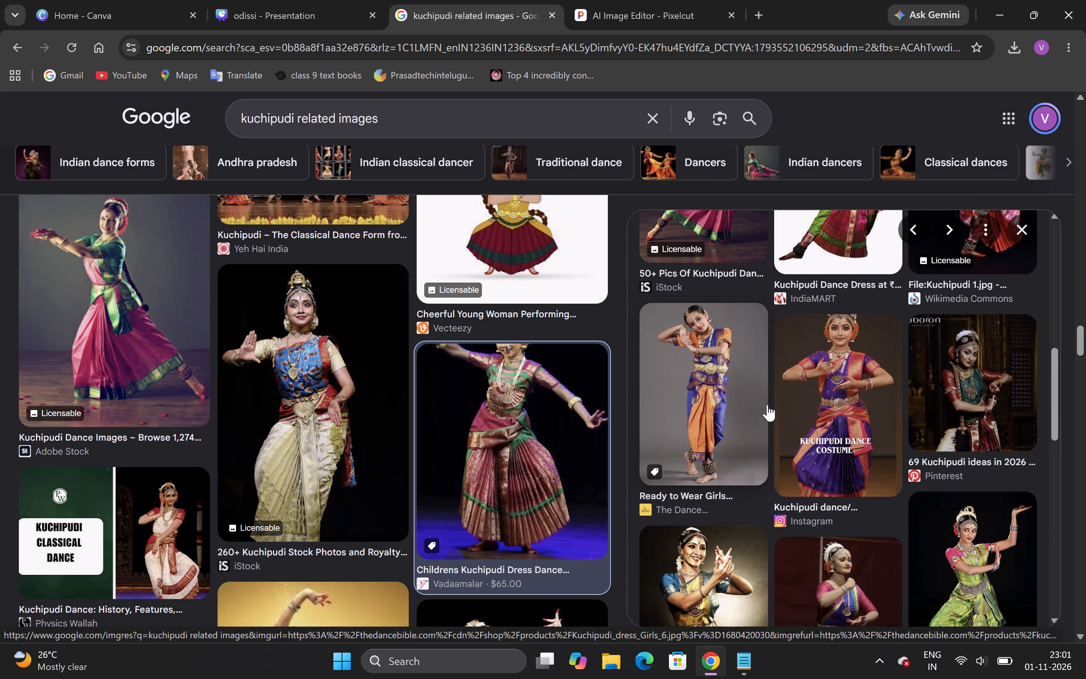
scroll(817, 378, "down", 1)
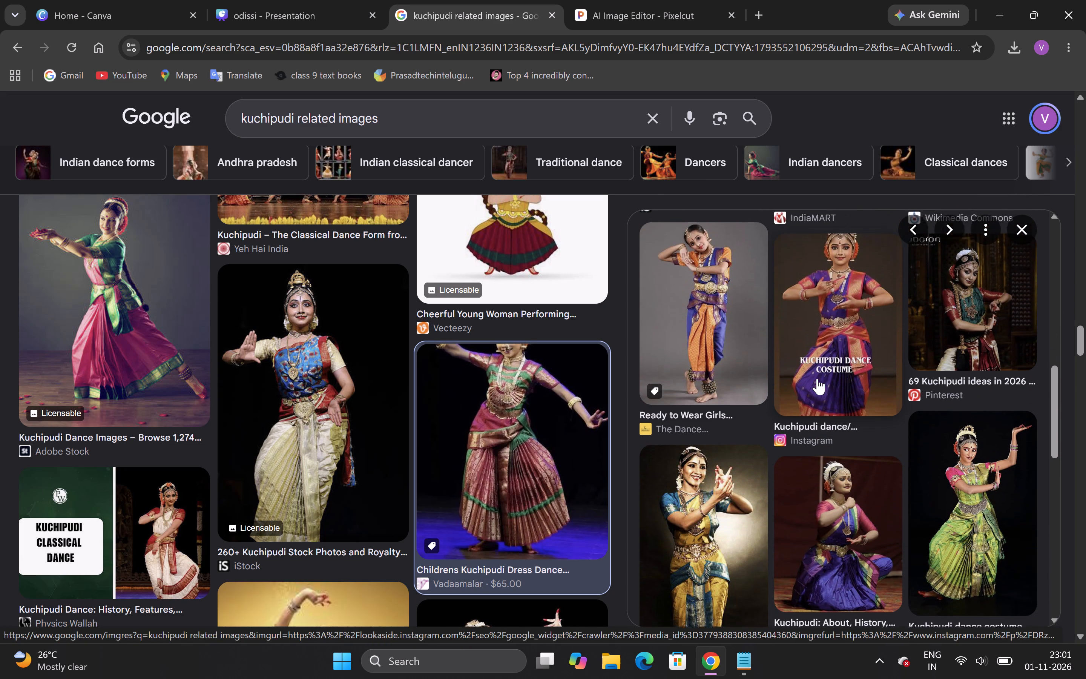
scroll(817, 378, "down", 1)
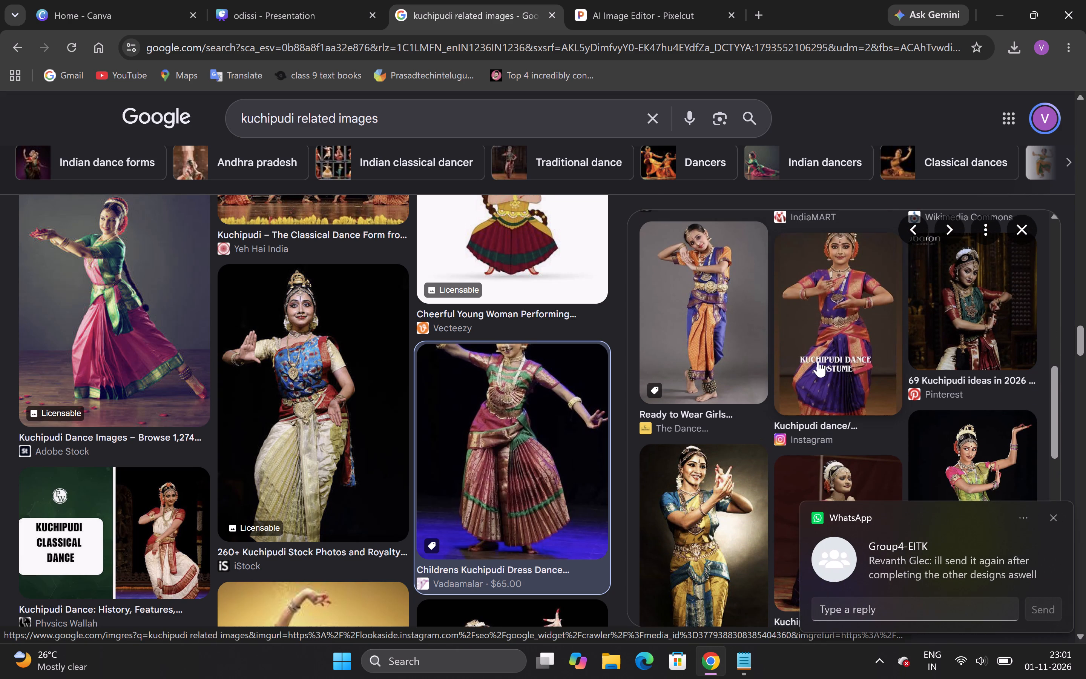
Preview the Instagram photo labelled "Kuchipudi Dance Costume" and examine the dancer images related to it.
left_click(818, 361)
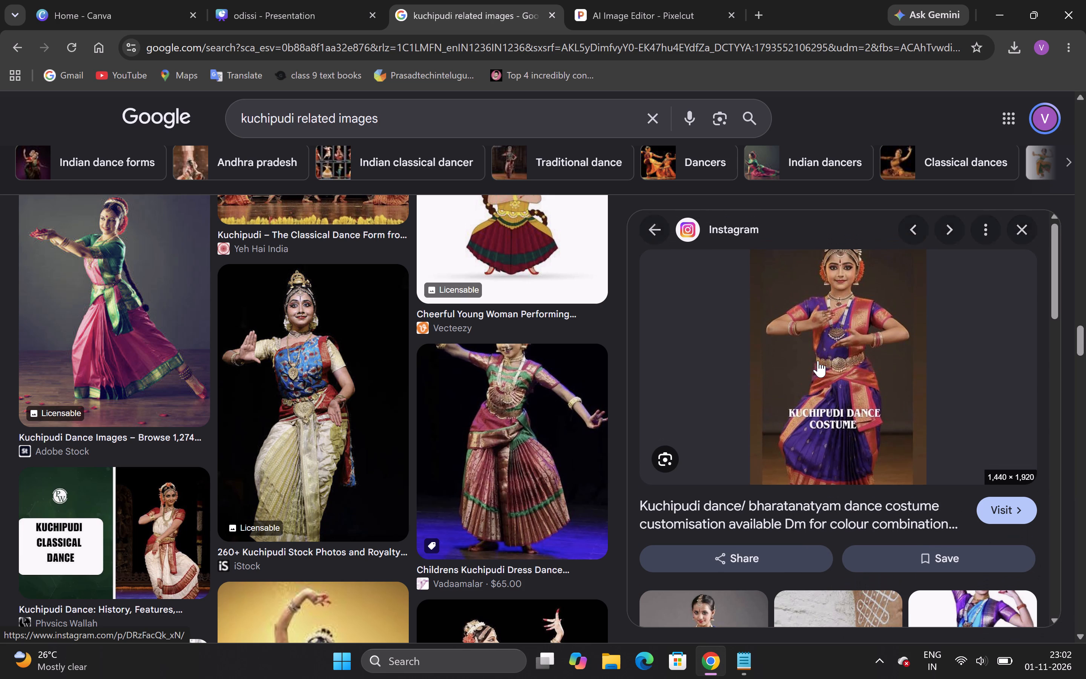
scroll(818, 361, "down", 4)
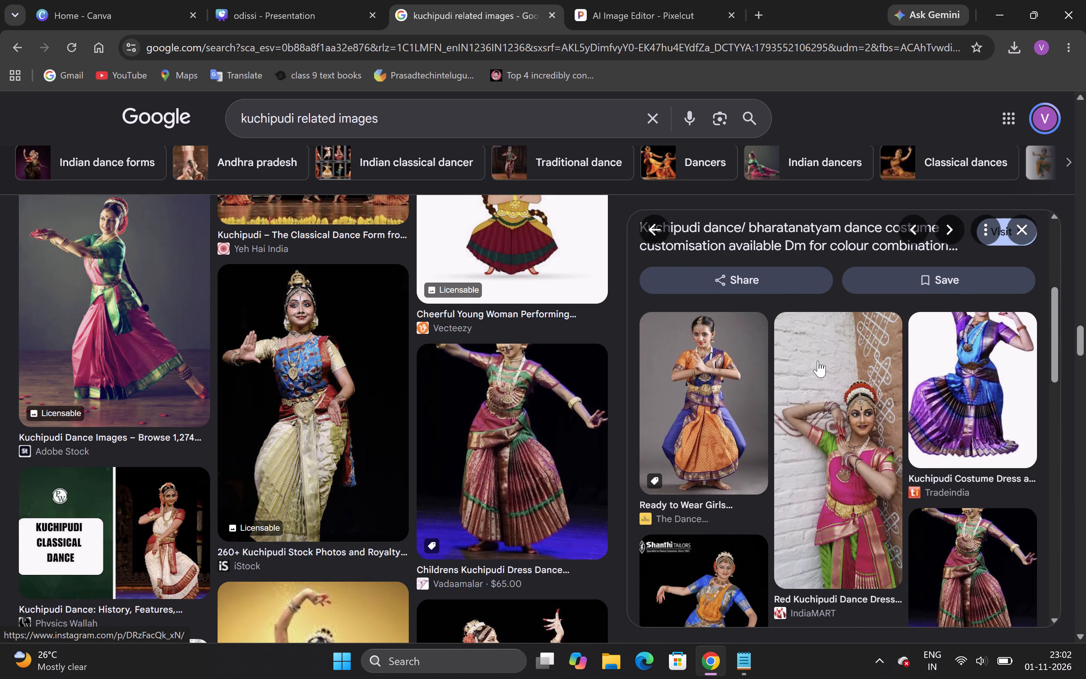
scroll(818, 361, "down", 1)
scroll(818, 361, "right", 1)
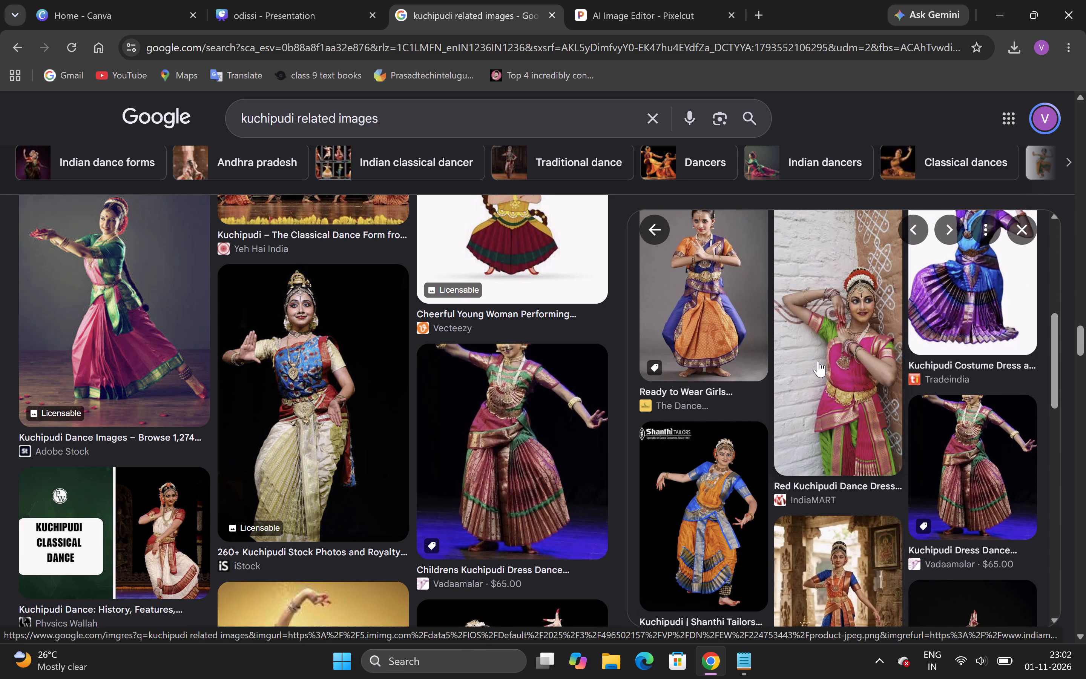
Preview the Tradeindia photo of the blue and purple Kuchipudi costume and look through its related images for a suitable full-figure dancer.
left_click(944, 254)
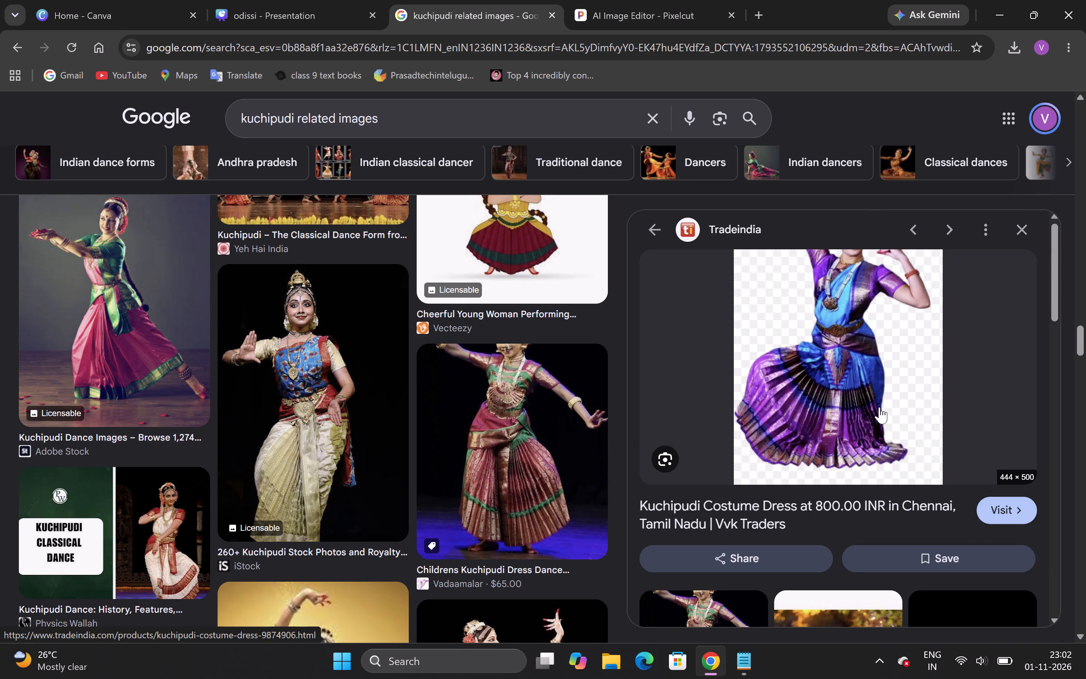
scroll(822, 470, "up", 3)
scroll(850, 427, "down", 4)
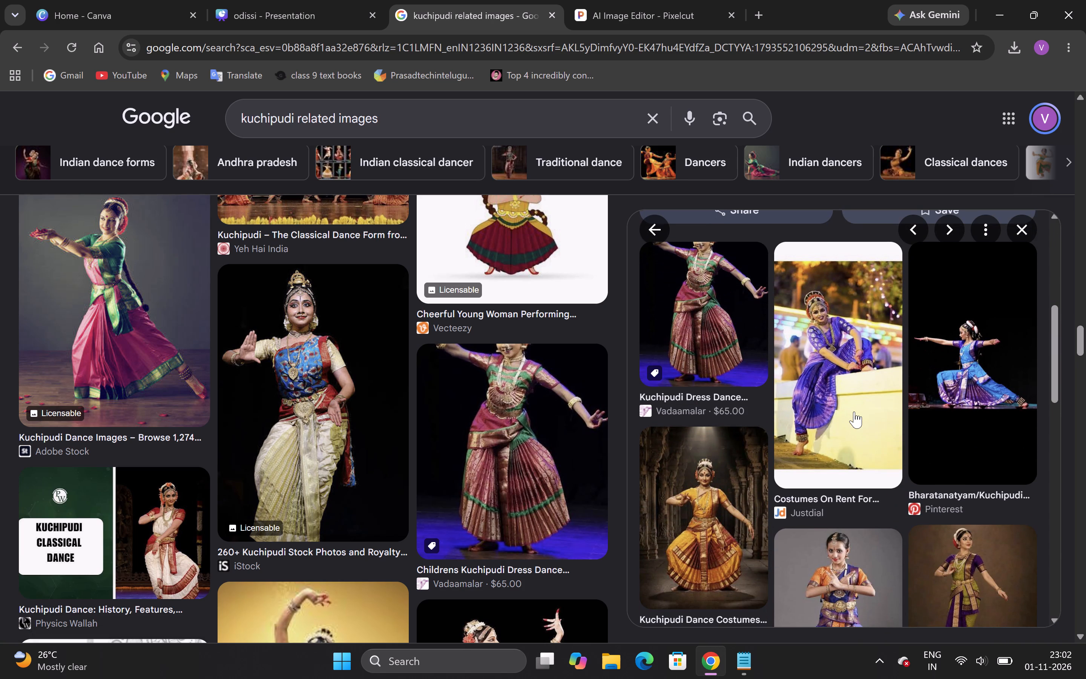
scroll(854, 412, "down", 4)
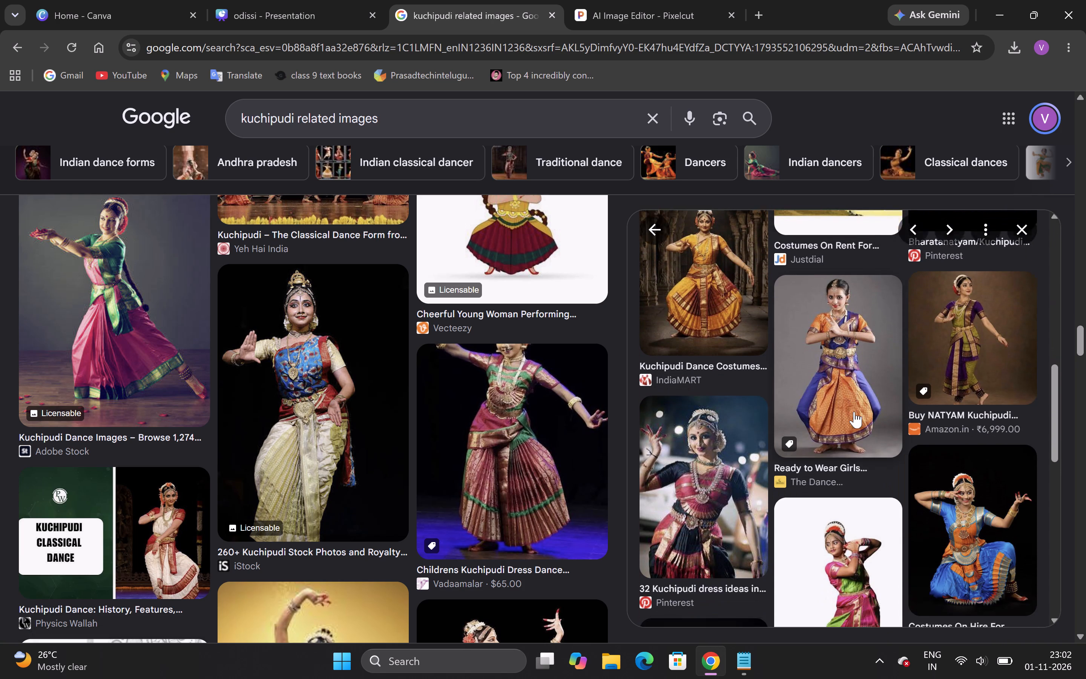
scroll(854, 412, "down", 5)
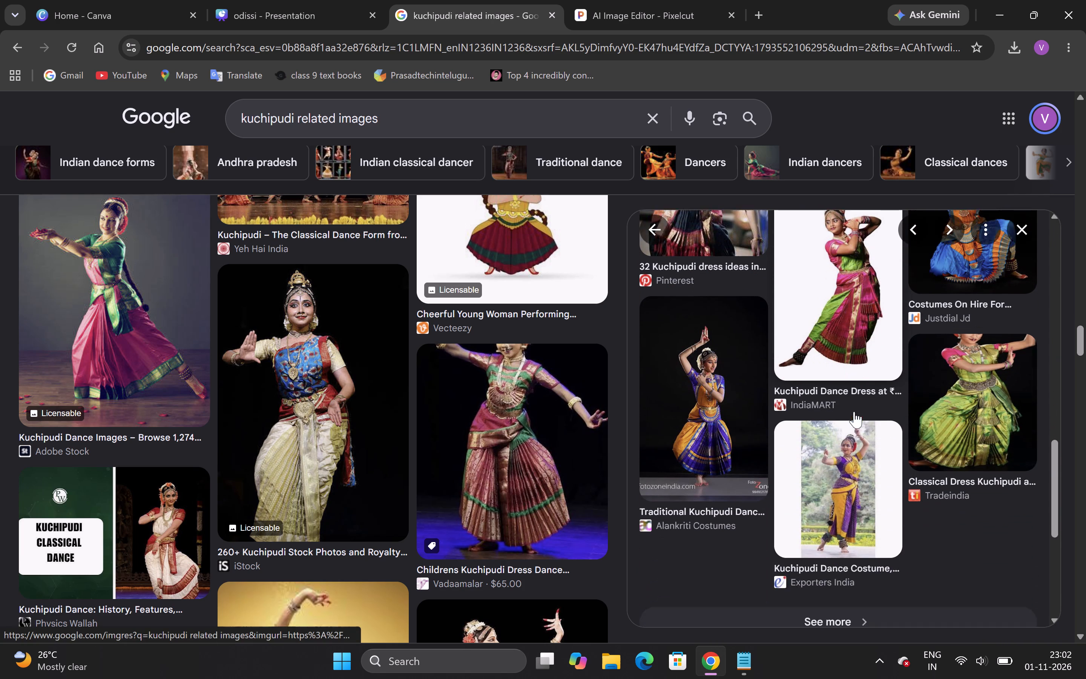
scroll(854, 412, "down", 2)
scroll(854, 412, "left", 6)
scroll(585, 454, "down", 2)
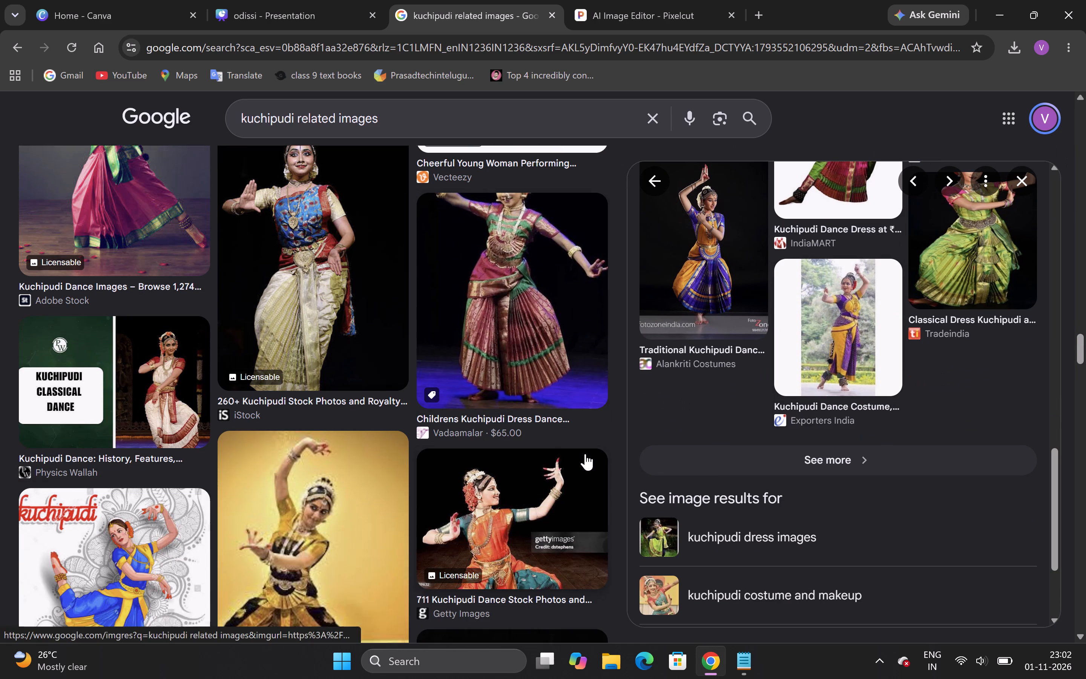
Examine further Kuchipudi image results for a full-body dancer pose that could be cut out.
scroll(585, 454, "down", 4)
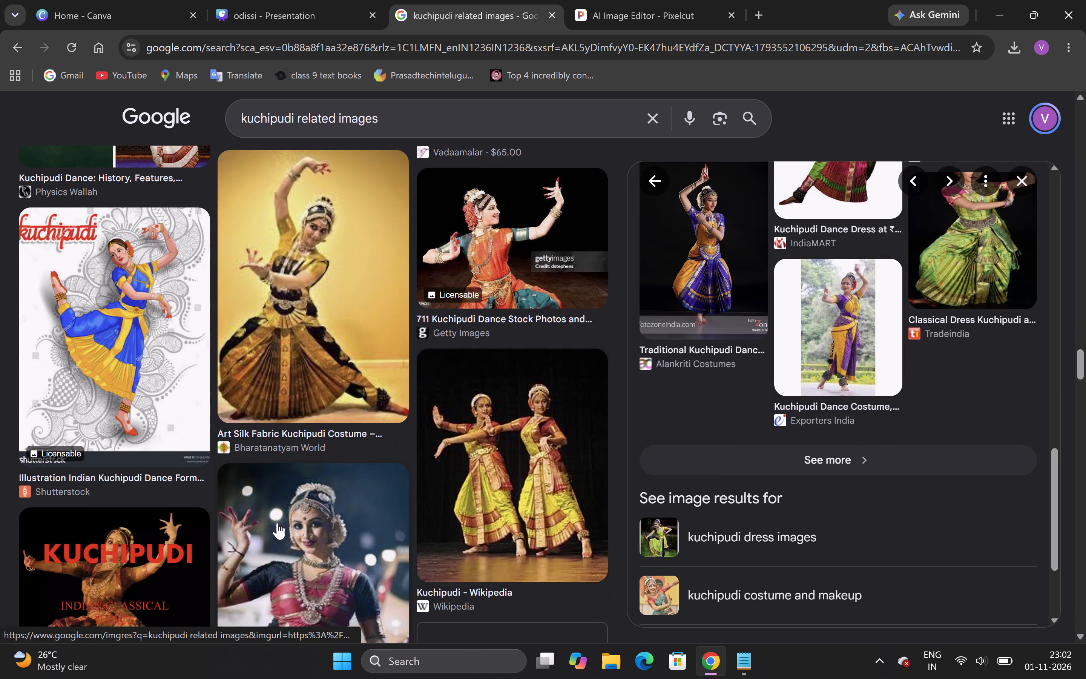
scroll(277, 523, "down", 7)
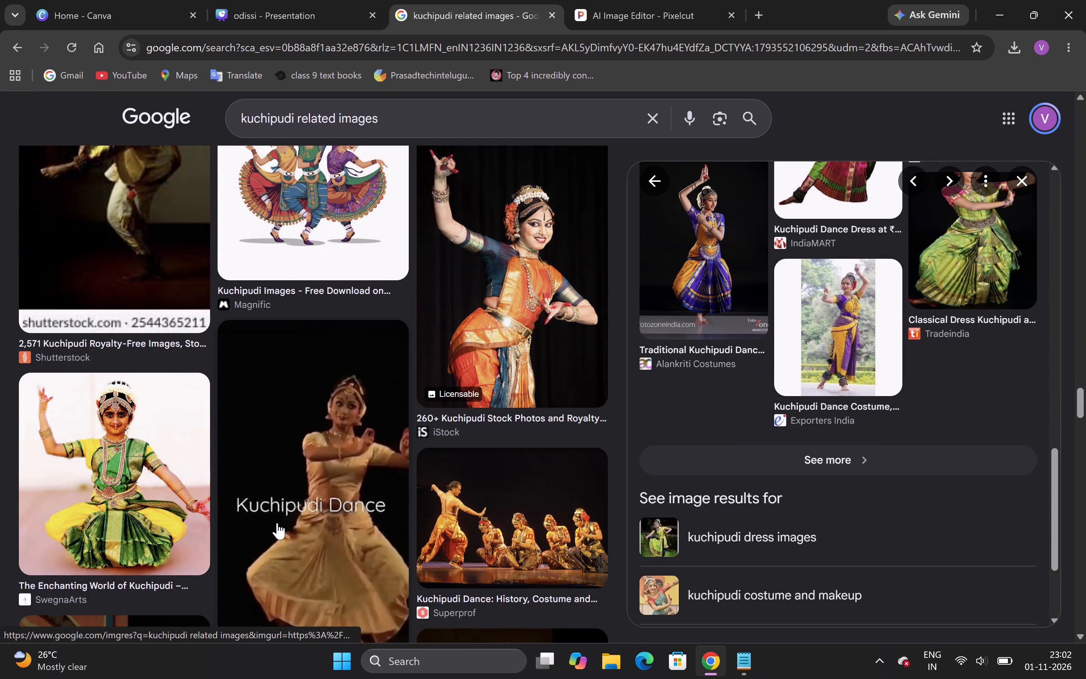
scroll(277, 523, "down", 6)
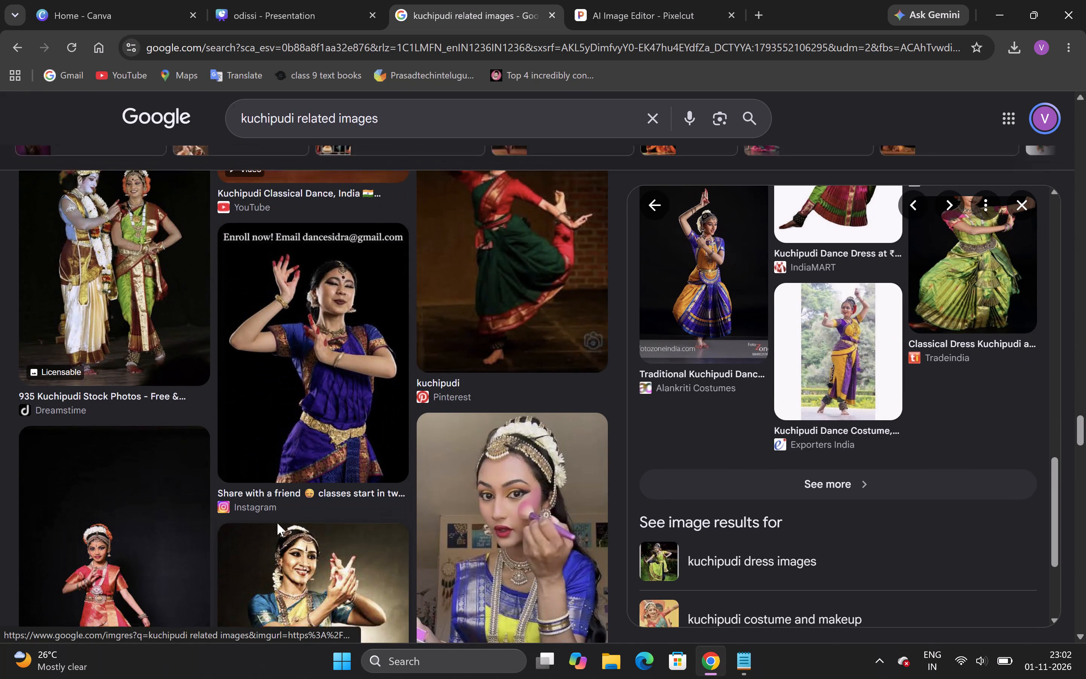
scroll(277, 523, "down", 5)
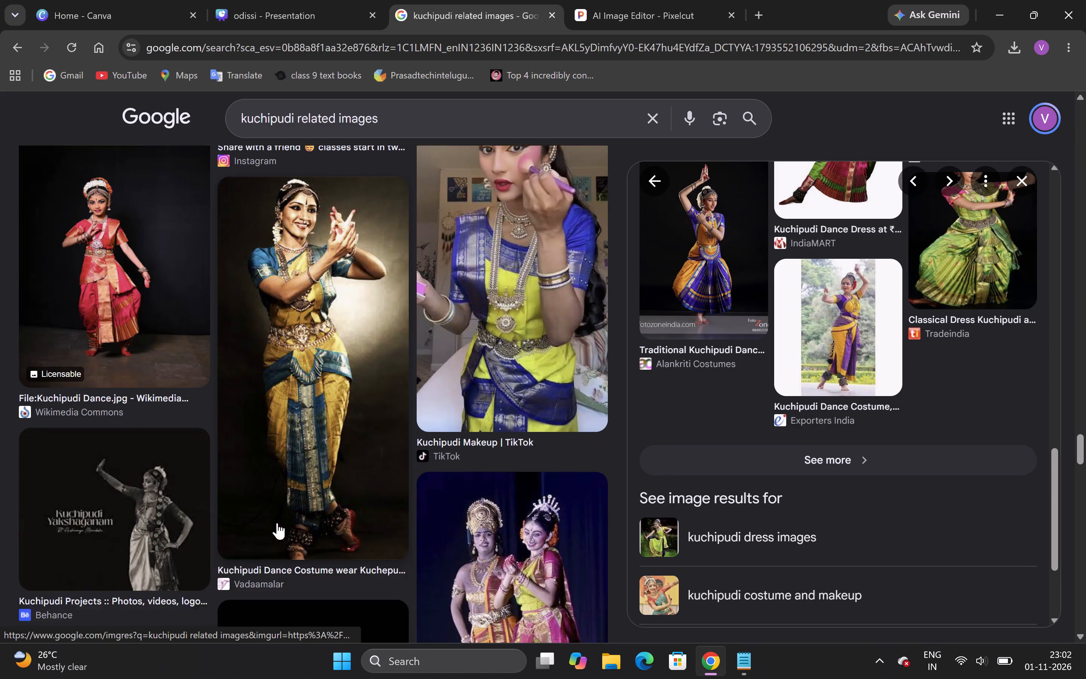
scroll(277, 523, "down", 6)
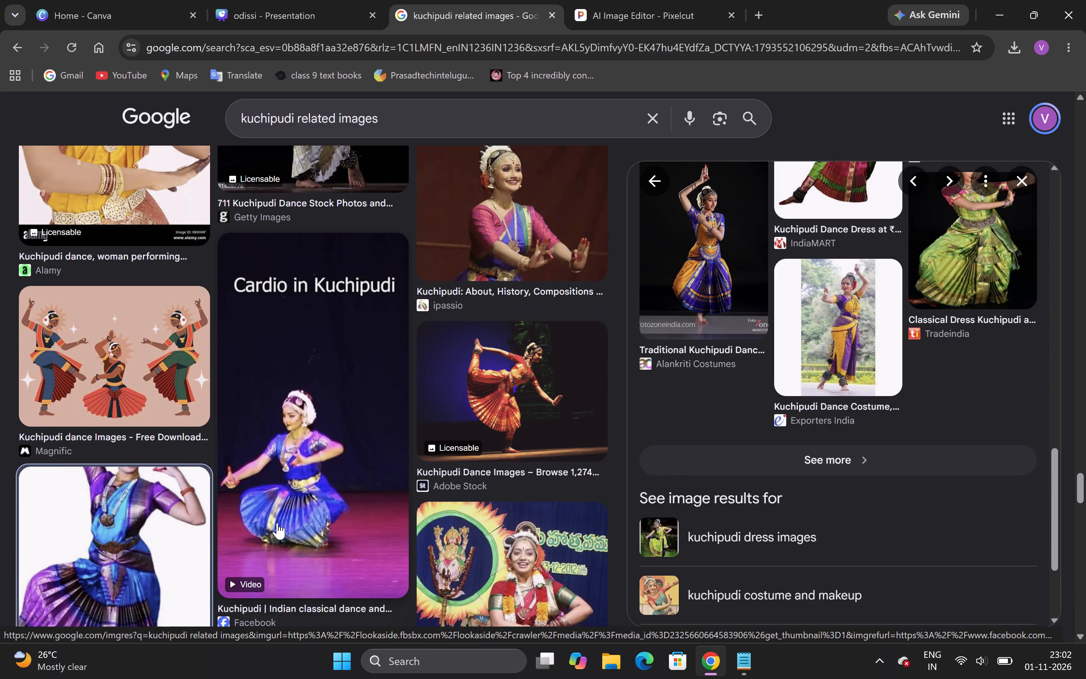
scroll(277, 523, "down", 6)
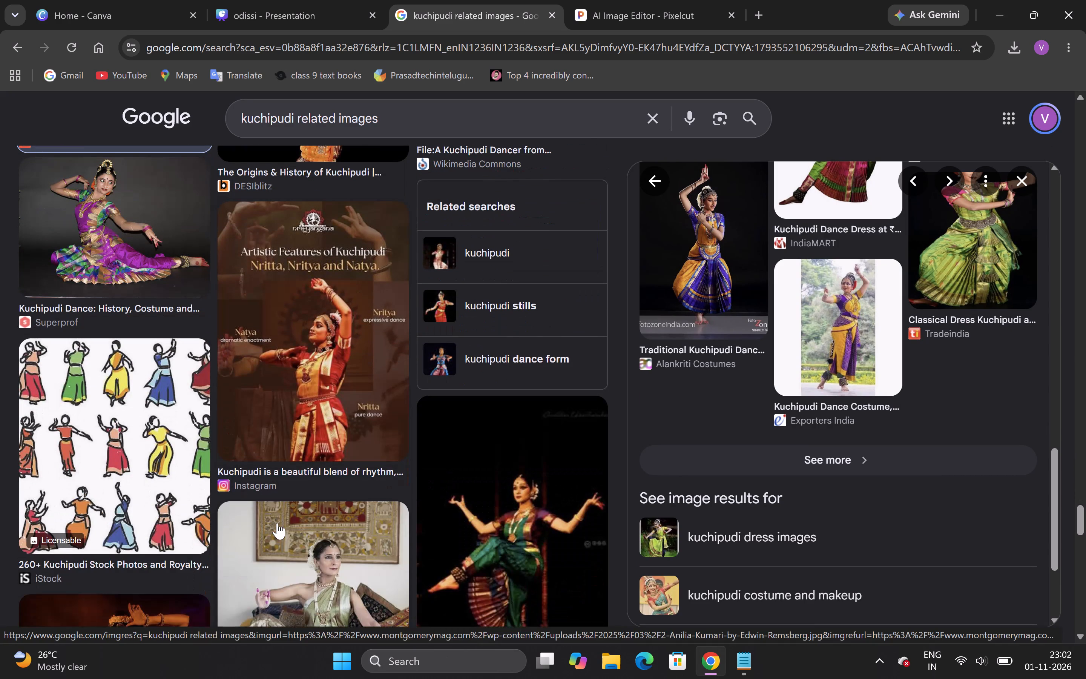
scroll(277, 523, "down", 1)
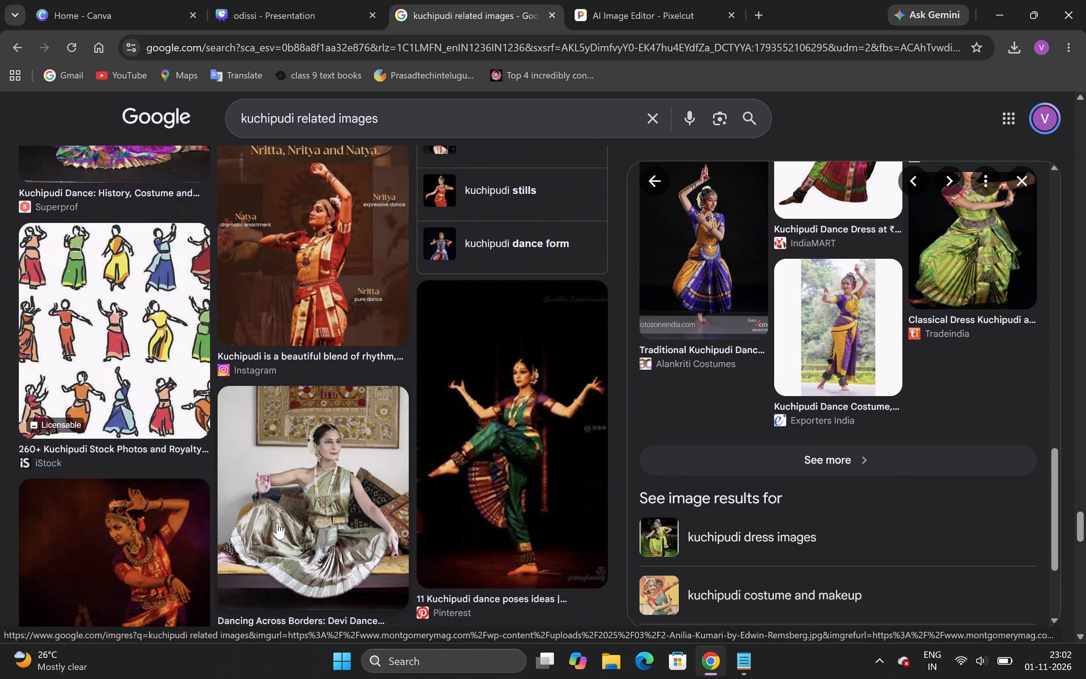
Find the full-body photo of a Kuchipudi dancer in teal and purple on a plain light background and save it to Downloads.
left_click(545, 462)
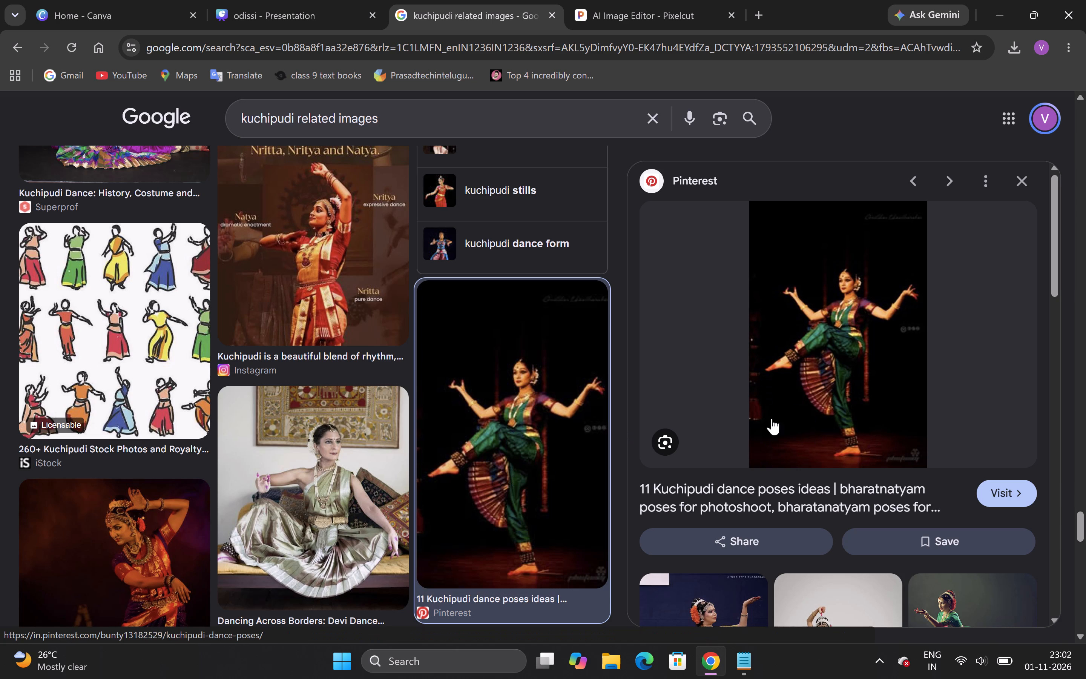
scroll(818, 358, "down", 3)
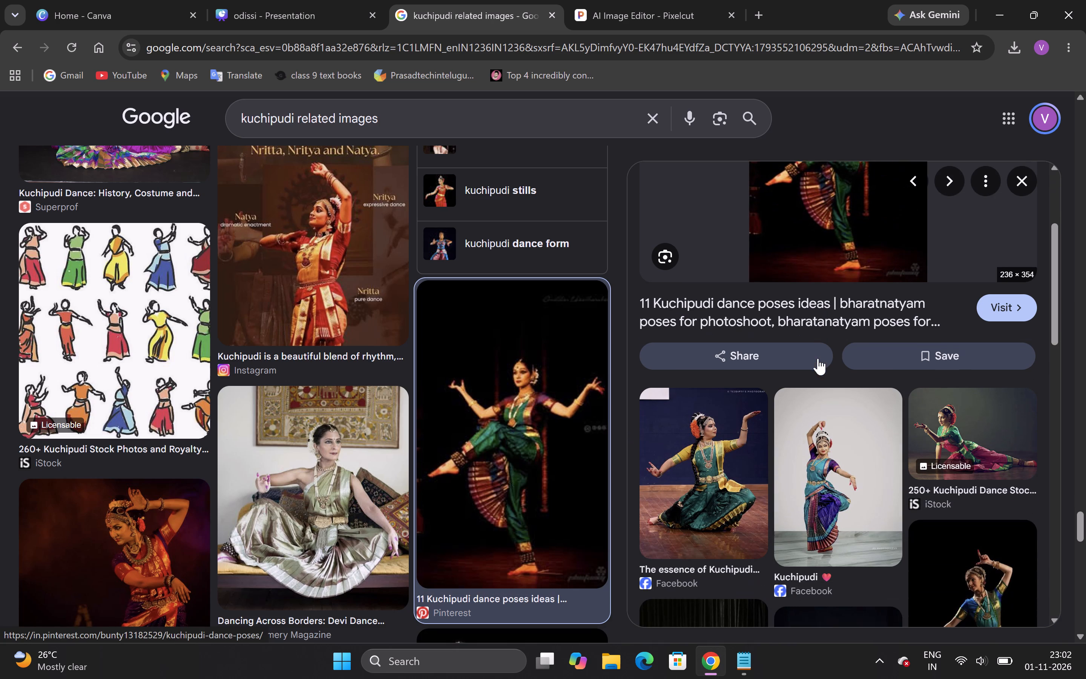
scroll(818, 358, "down", 2)
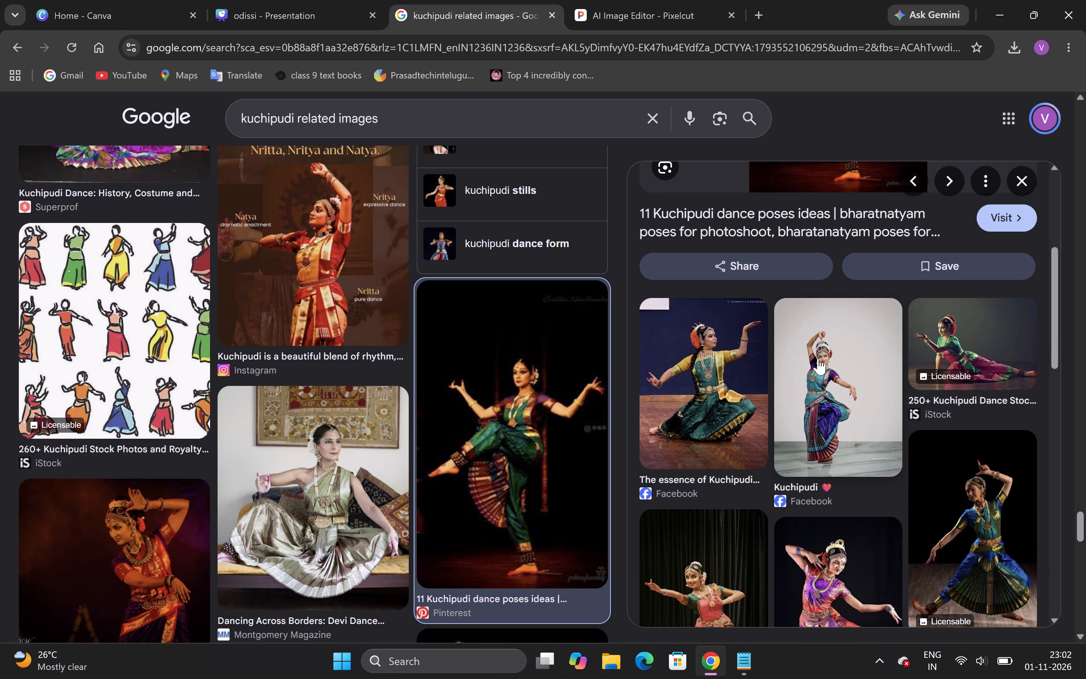
scroll(818, 358, "down", 1)
left_click(828, 354)
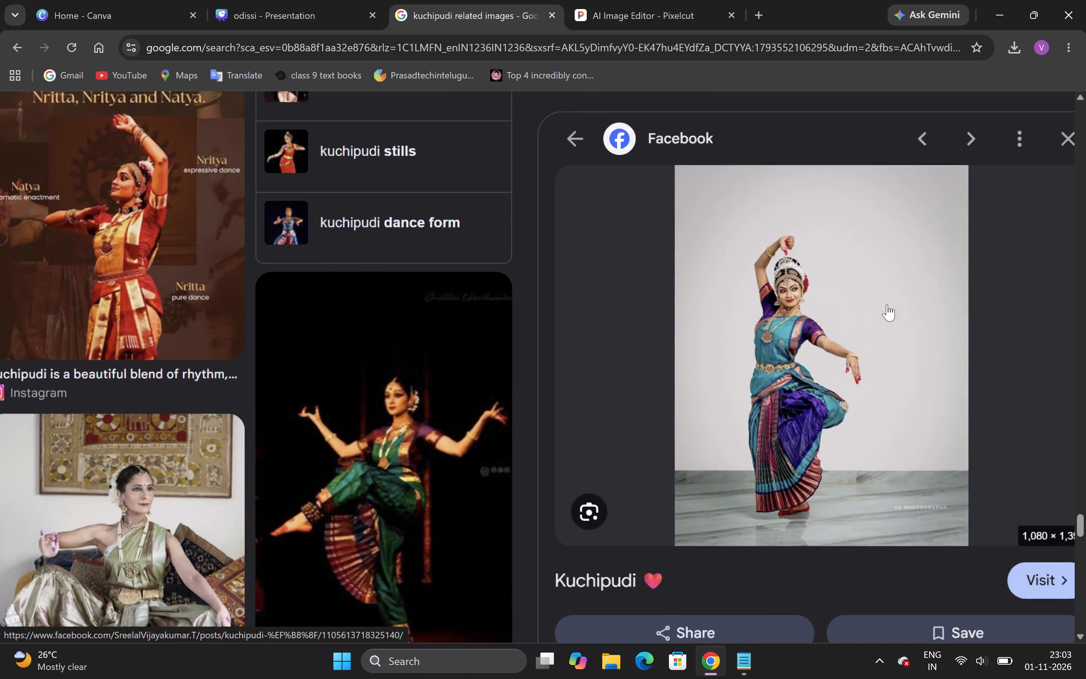
scroll(887, 304, "down", 1)
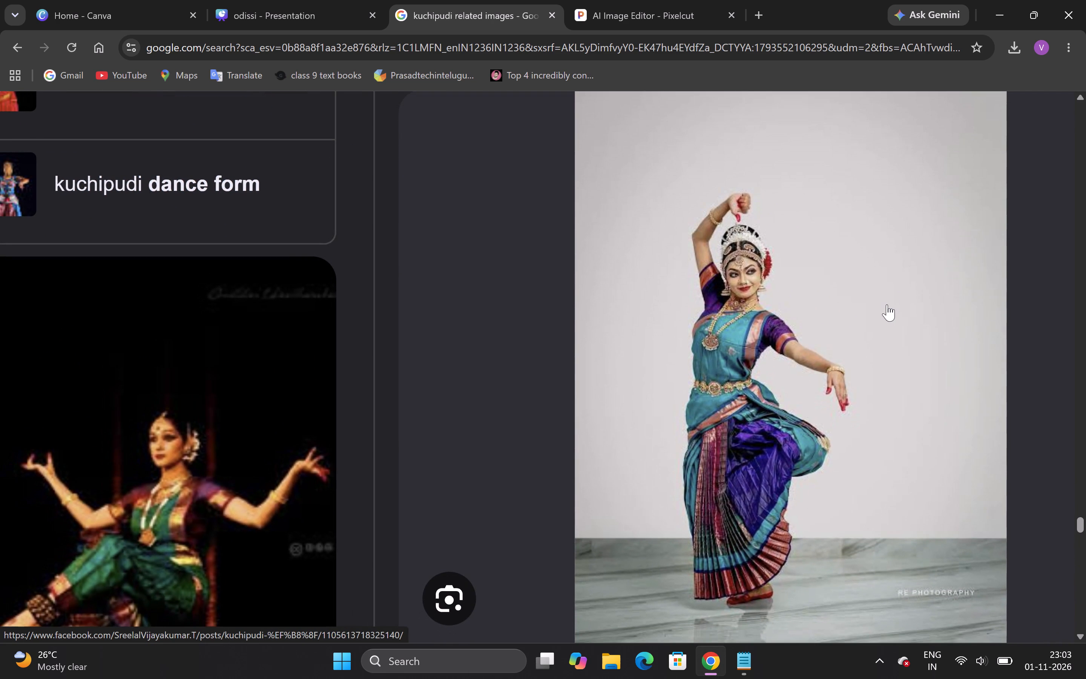
right_click(887, 304)
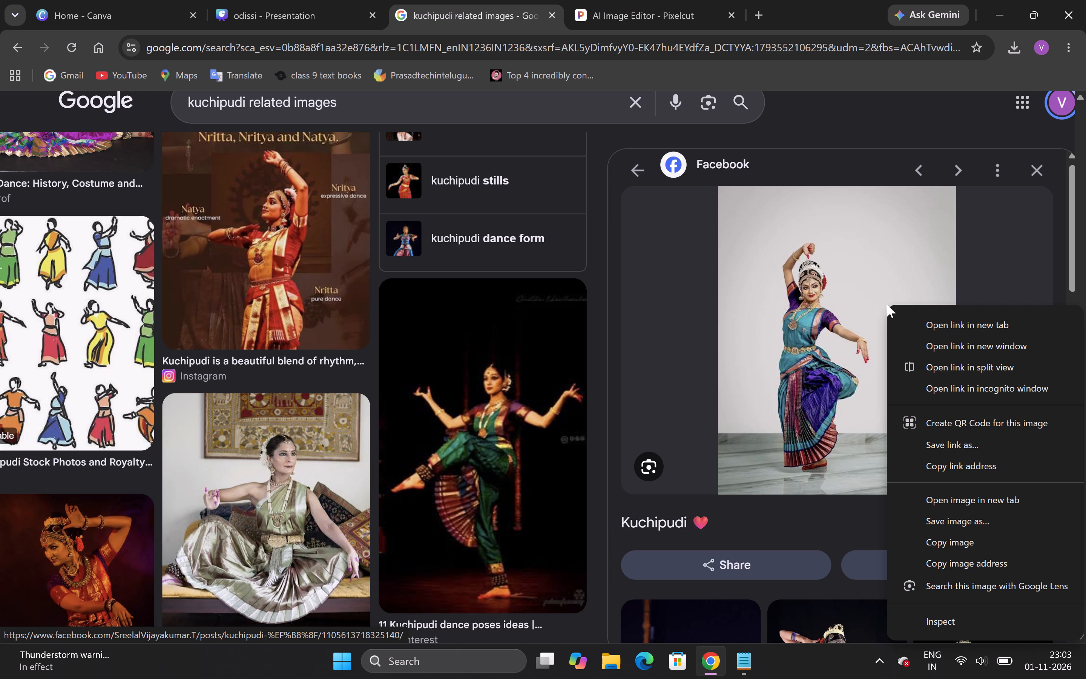
left_click(949, 520)
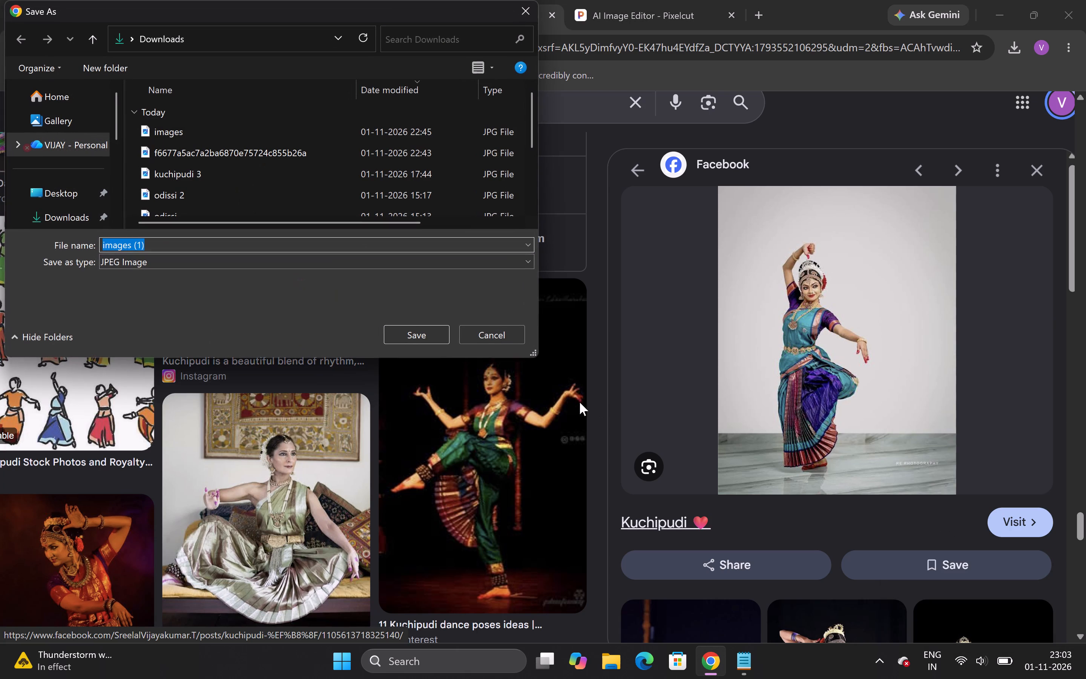
left_click(435, 339)
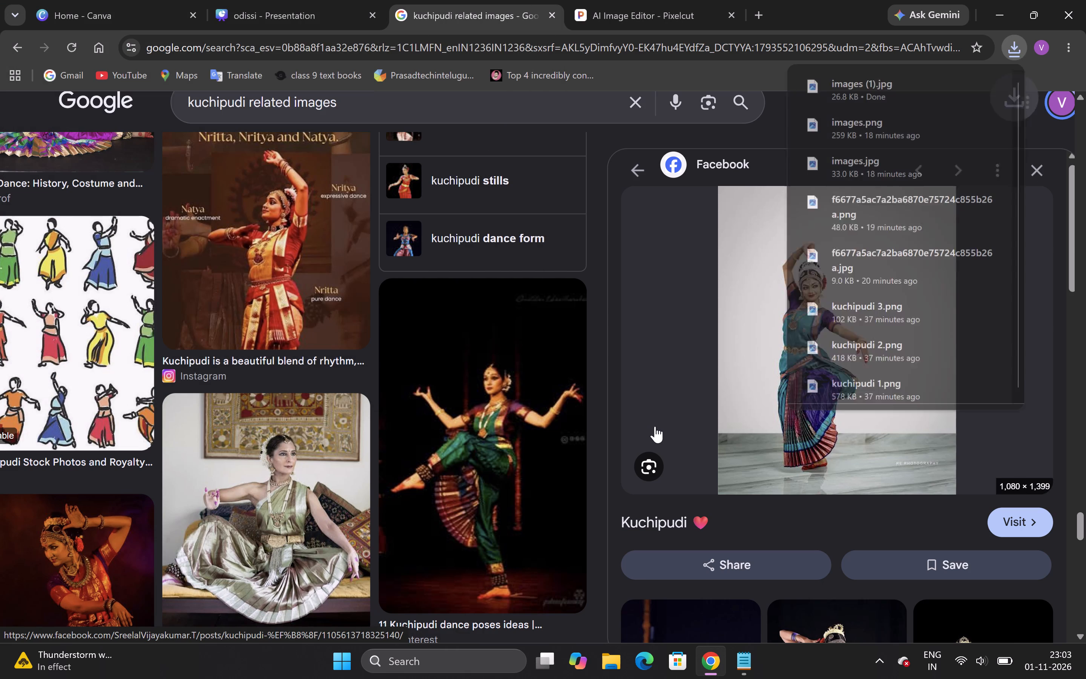
Open the "Kuchipudi Dancer Tarangam Plate Dance" photo from the related images of the saved picture.
scroll(655, 426, "down", 1)
scroll(705, 434, "down", 1)
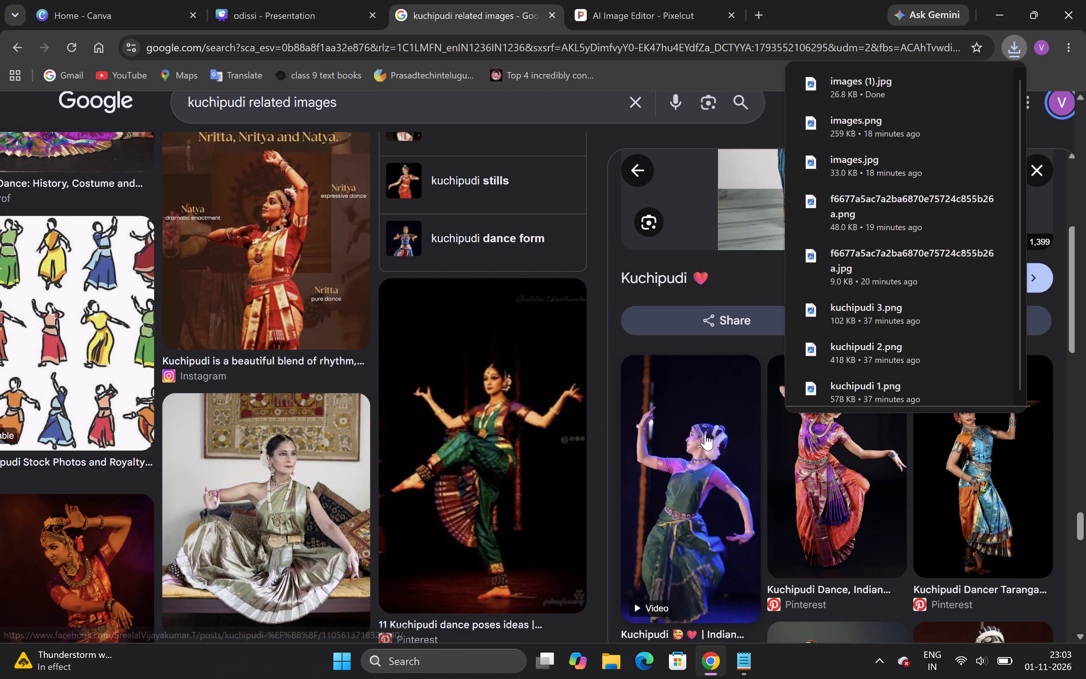
scroll(705, 434, "down", 1)
scroll(705, 434, "up", 1)
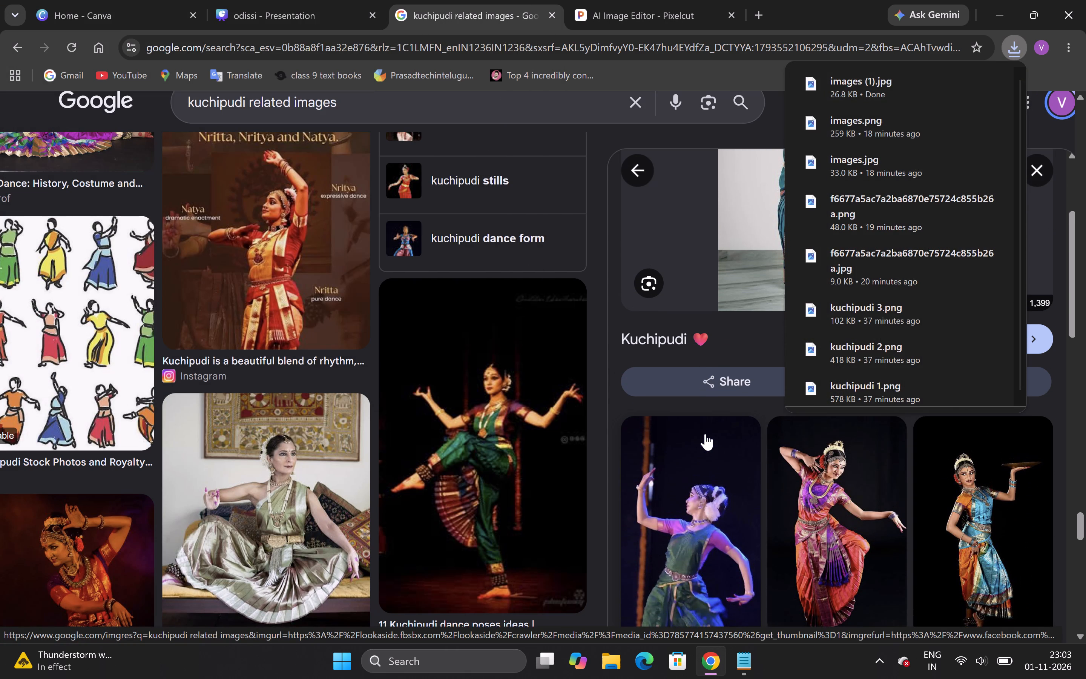
scroll(705, 434, "up", 1)
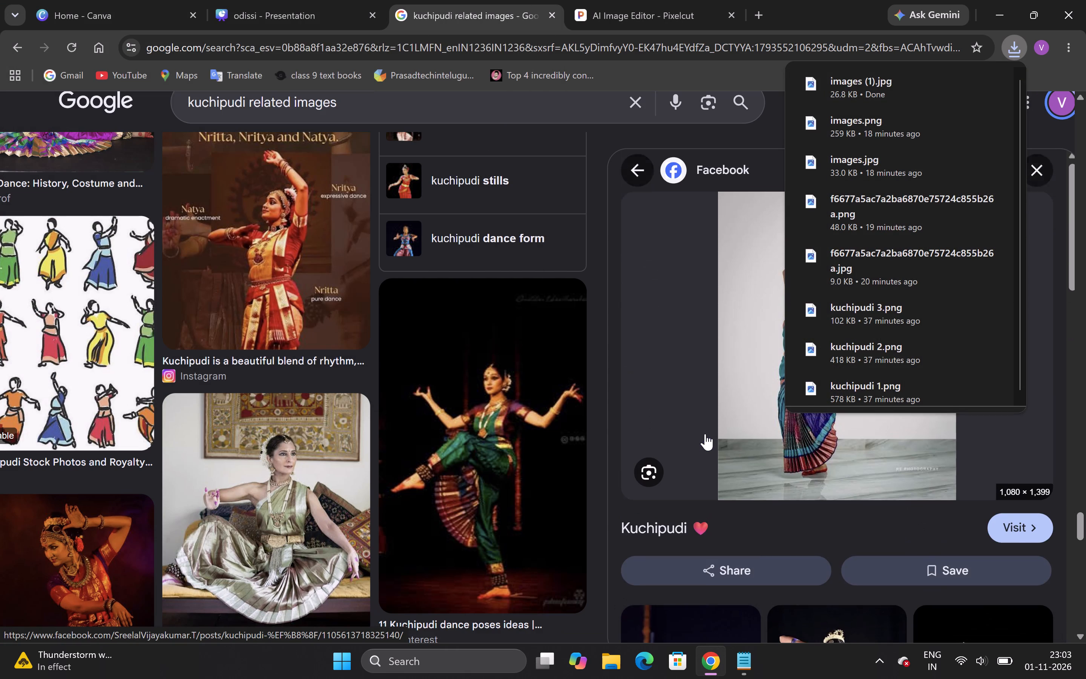
scroll(705, 434, "down", 4)
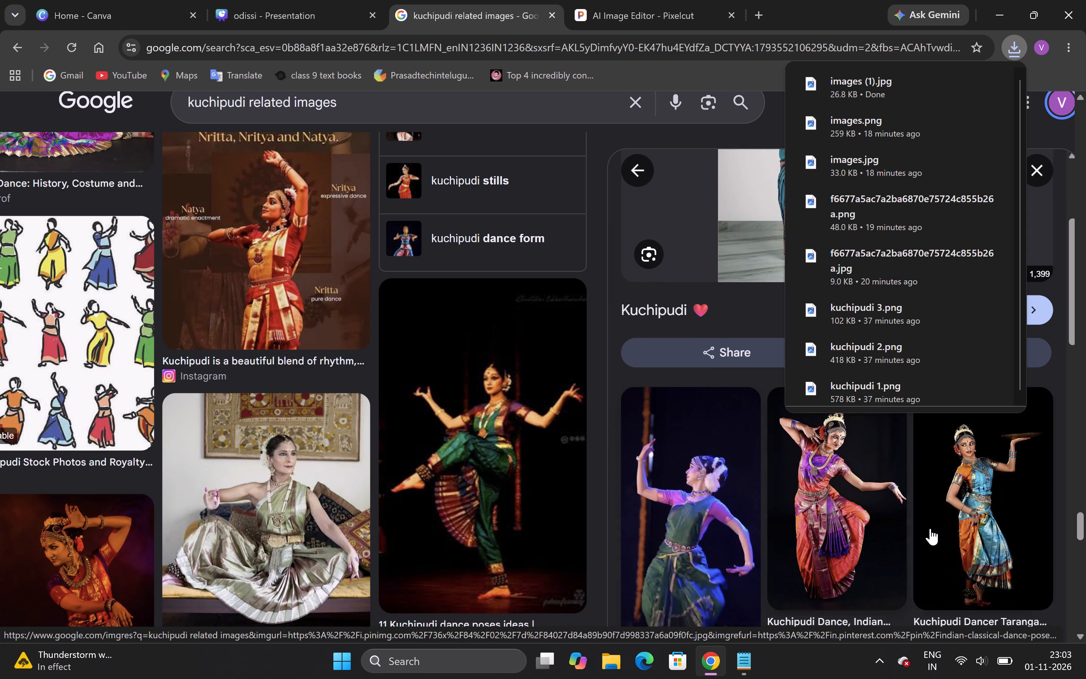
scroll(930, 533, "right", 1)
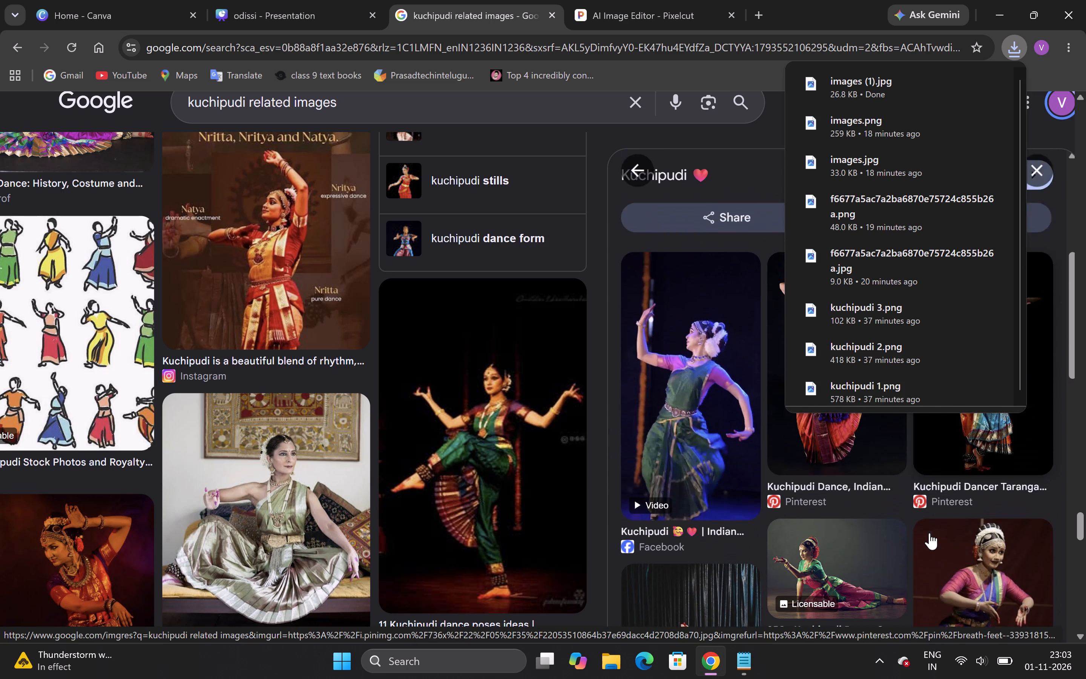
scroll(930, 533, "right", 1)
left_click(1008, 489)
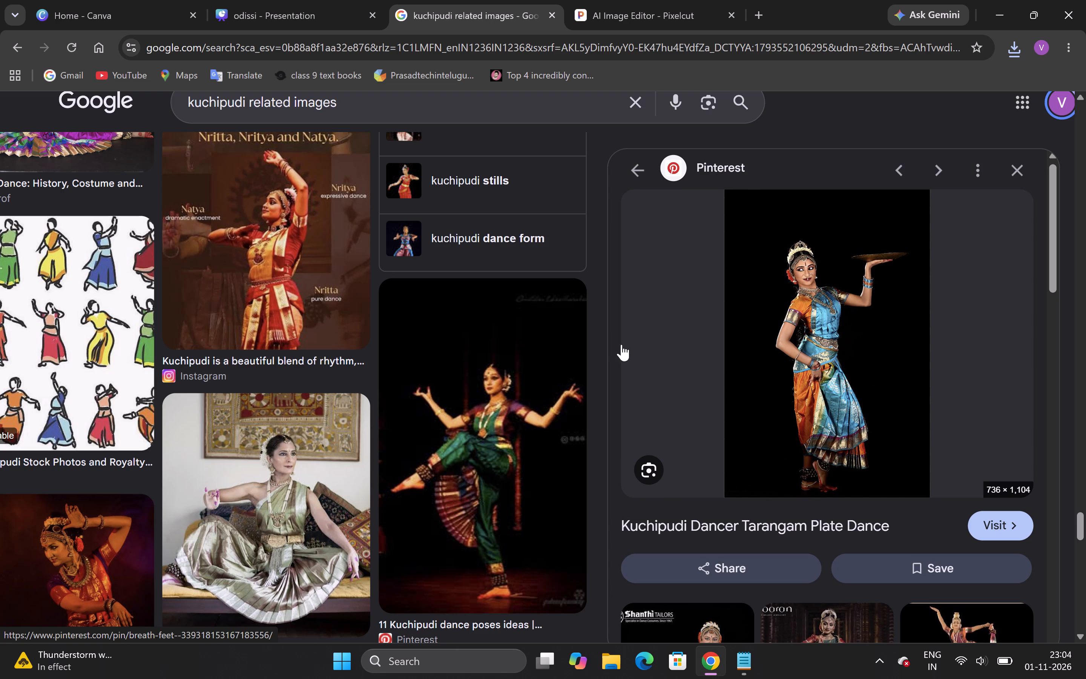
Look through the related images of the Tarangam plate dance photo for another full-body Kuchipudi dancer, and close the preview.
scroll(773, 421, "down", 4)
scroll(773, 421, "up", 1)
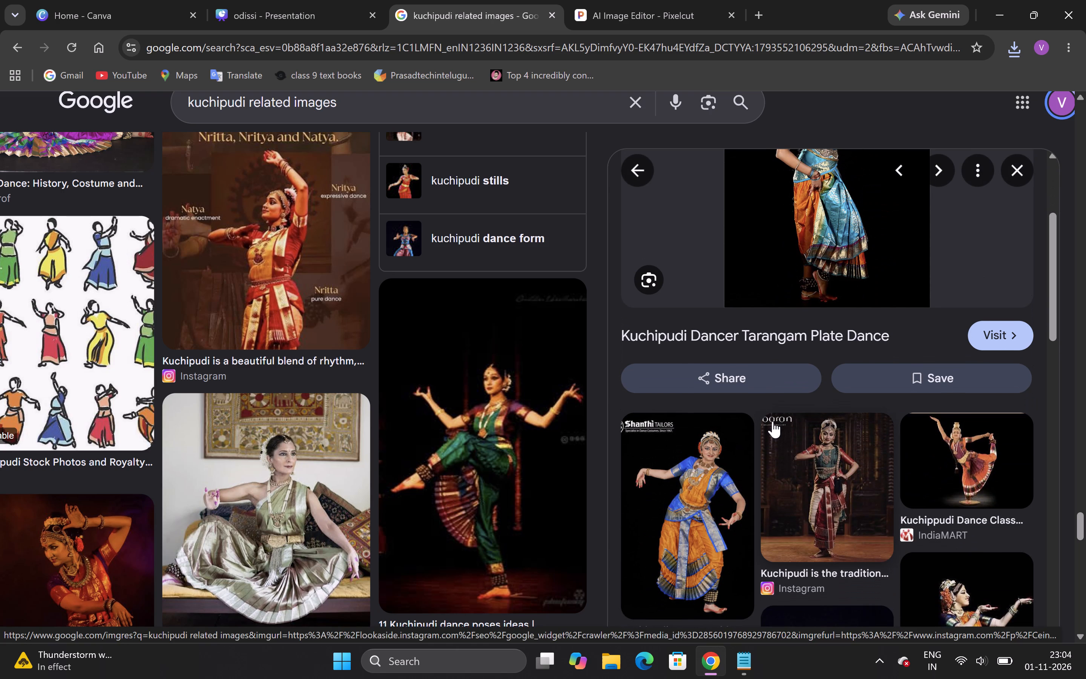
scroll(773, 421, "down", 3)
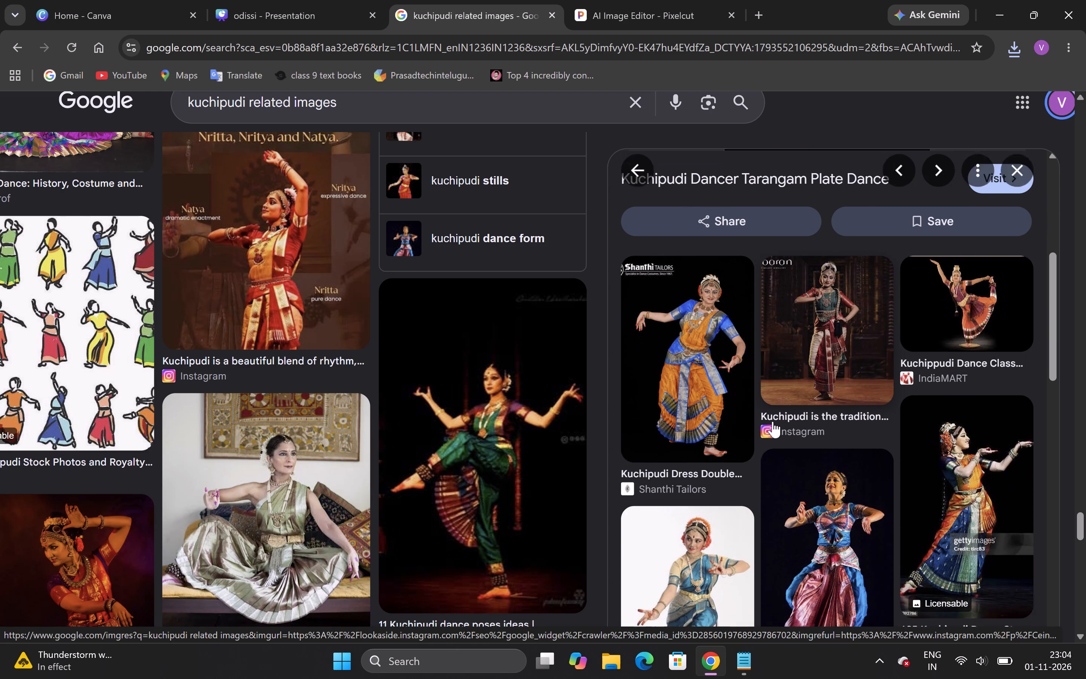
scroll(773, 421, "up", 7)
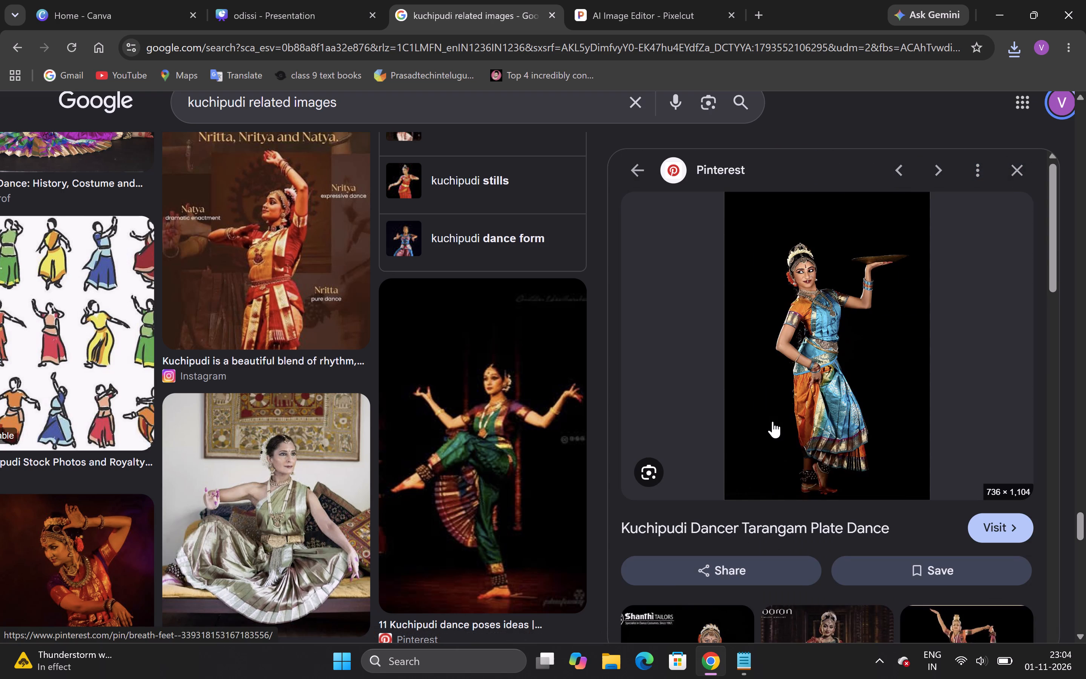
scroll(773, 421, "down", 7)
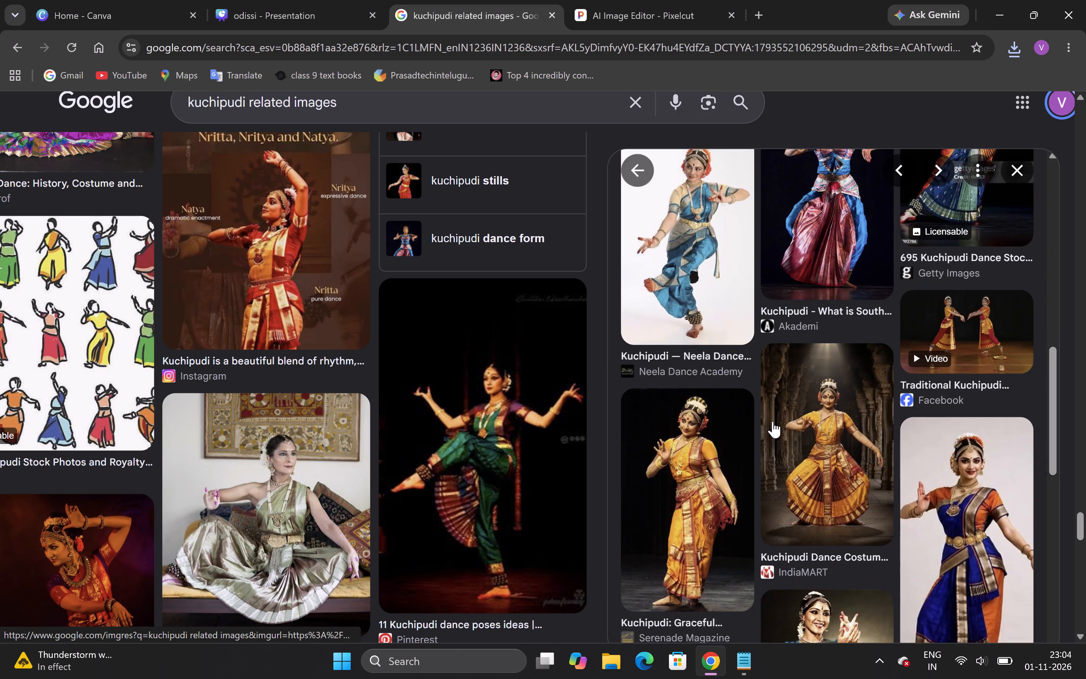
scroll(773, 421, "down", 2)
scroll(773, 421, "up", 4)
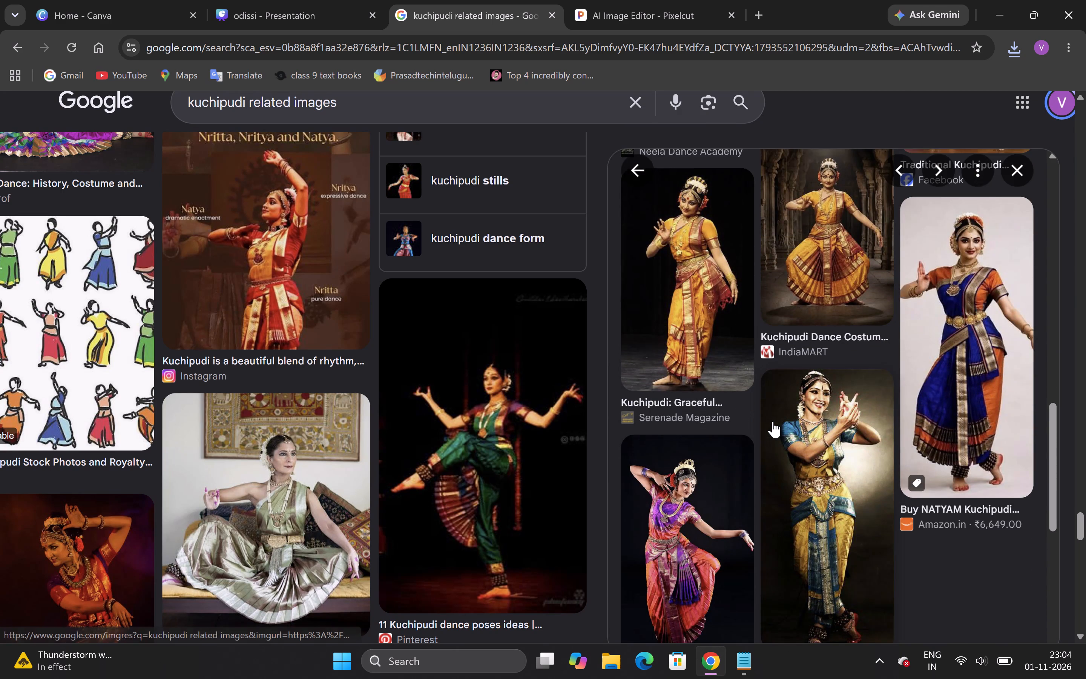
scroll(773, 421, "up", 5)
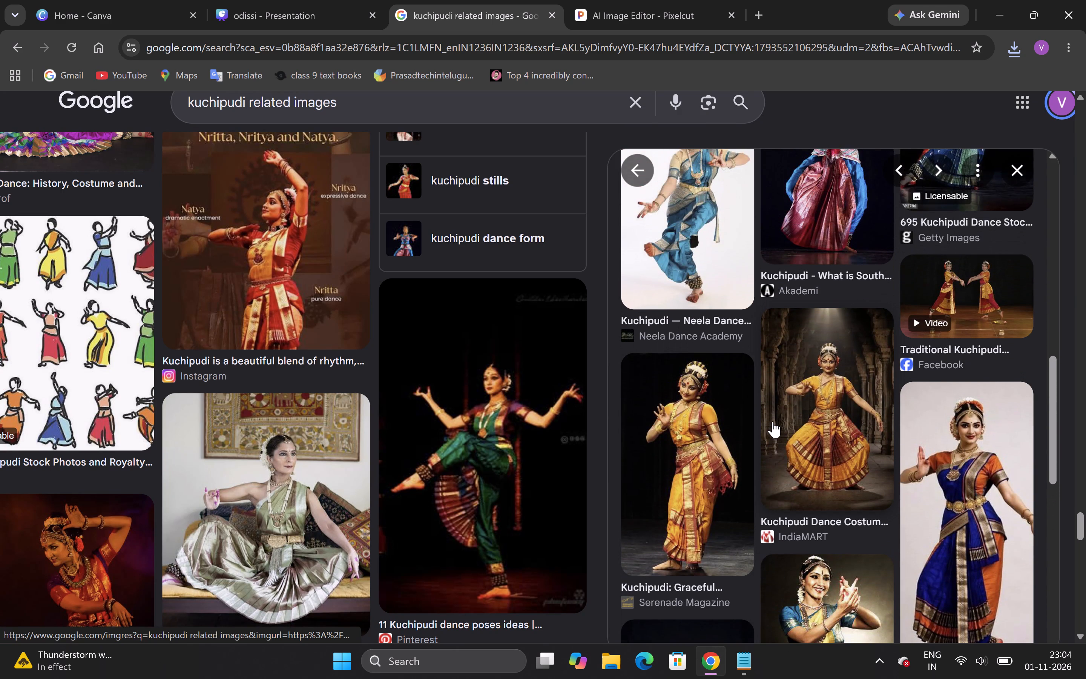
scroll(773, 421, "up", 1)
left_click(1018, 178)
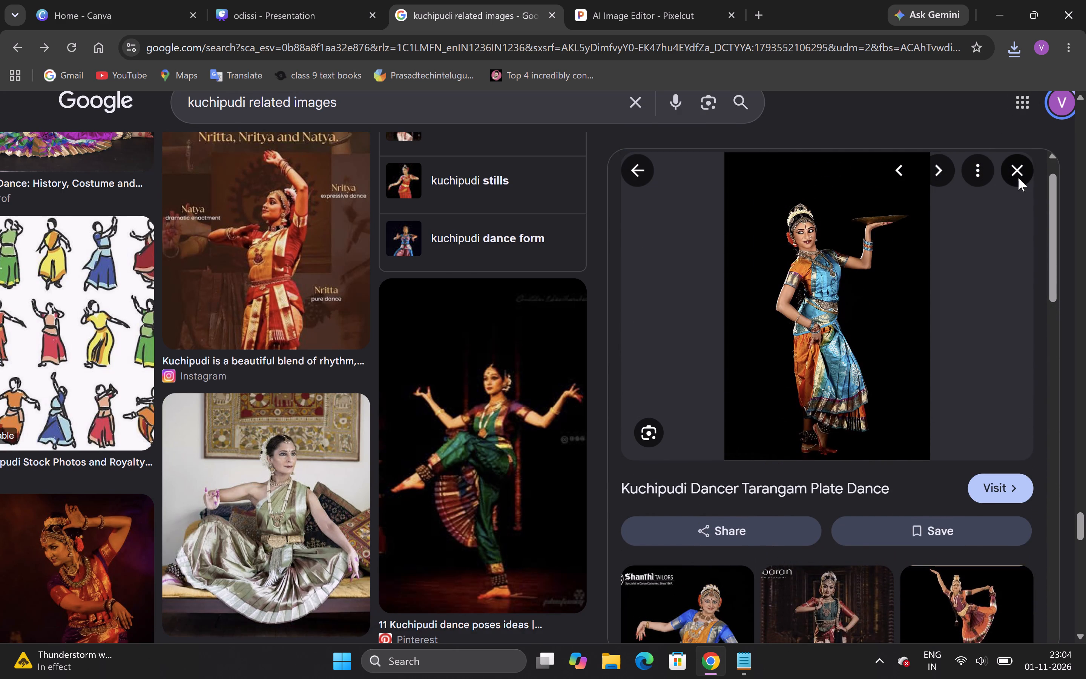
Browse further down the main Kuchipudi image results for another dancer photo suited to the presentation.
scroll(942, 350, "up", 4)
scroll(942, 350, "down", 1)
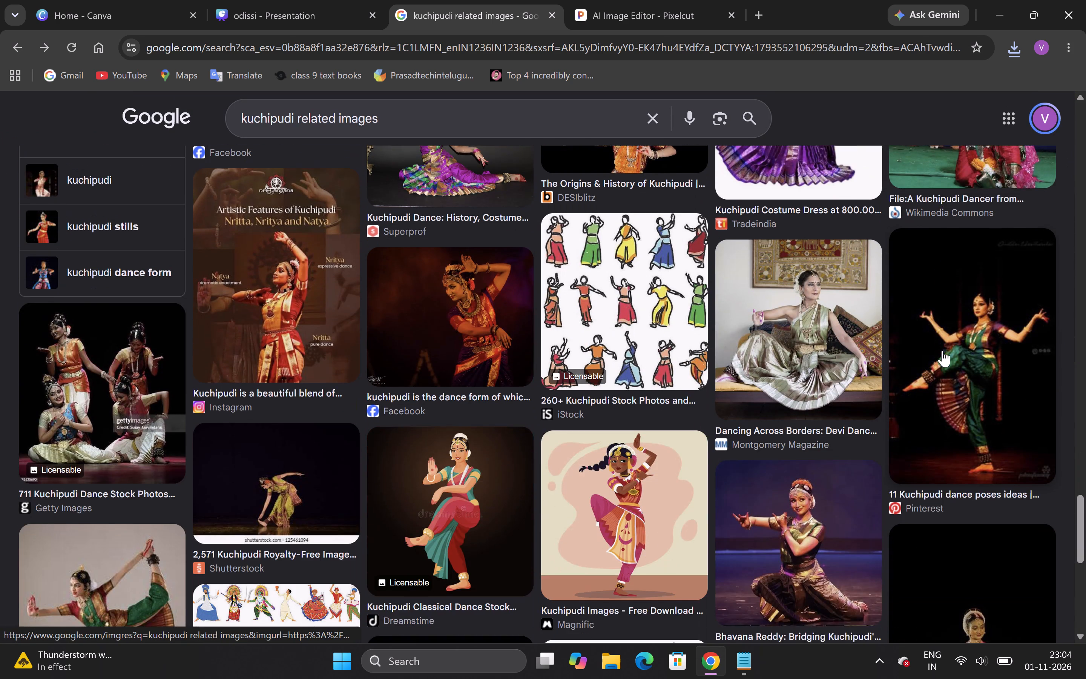
scroll(942, 350, "down", 2)
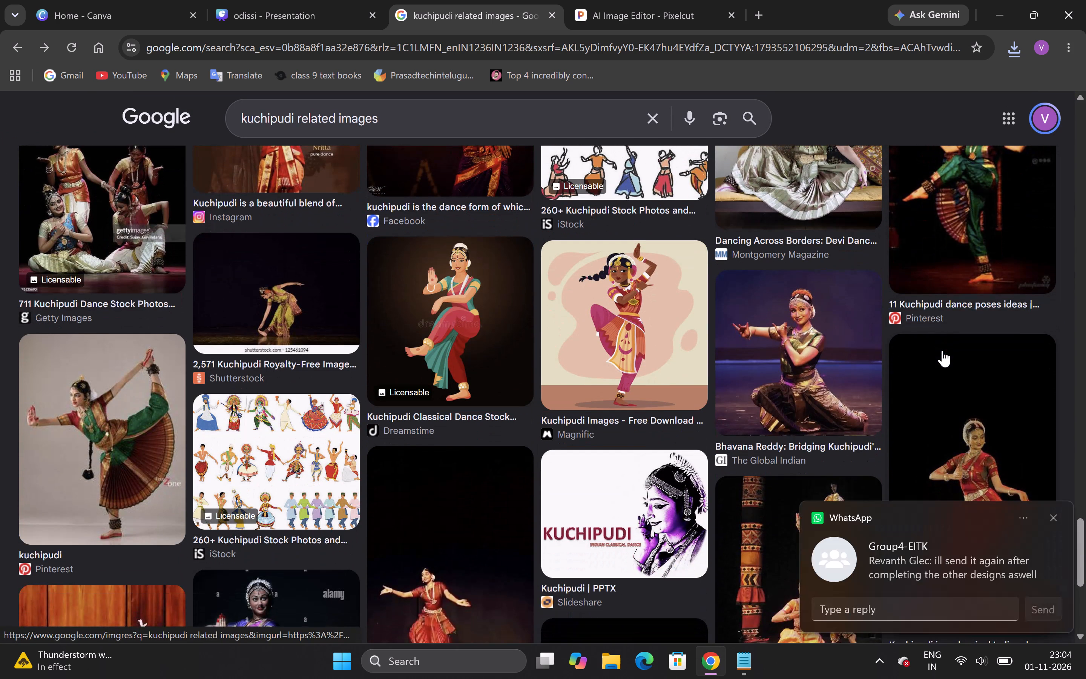
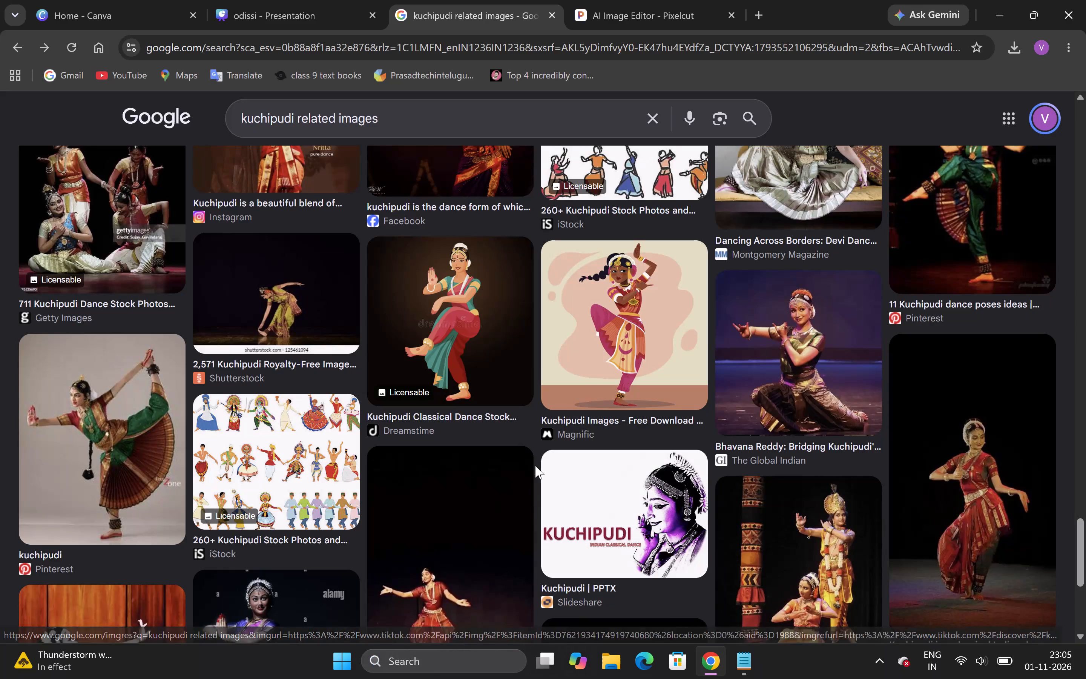
Open images (1).jpg from the download history to check the saved dancer photo.
scroll(535, 465, "down", 6)
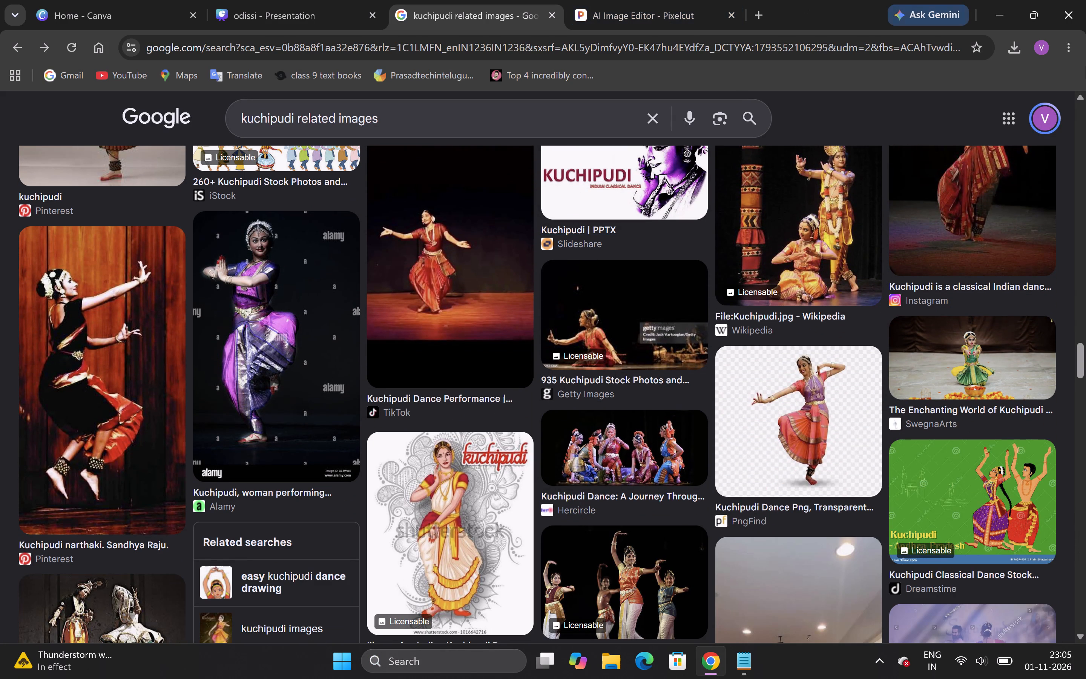
left_click(1070, 50)
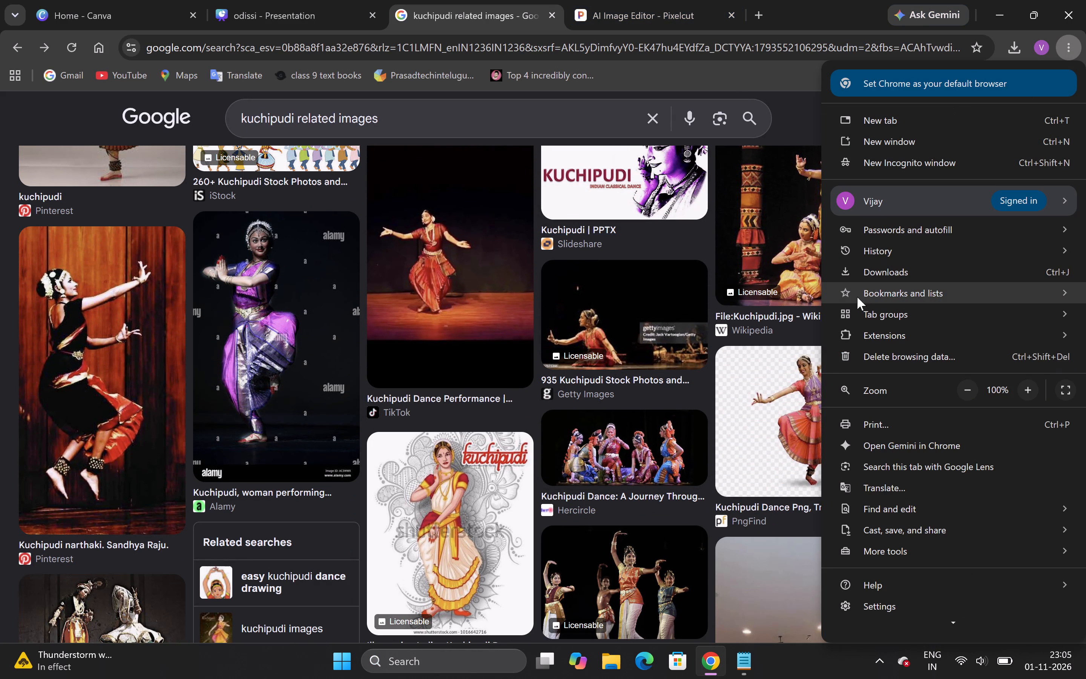
left_click(867, 264)
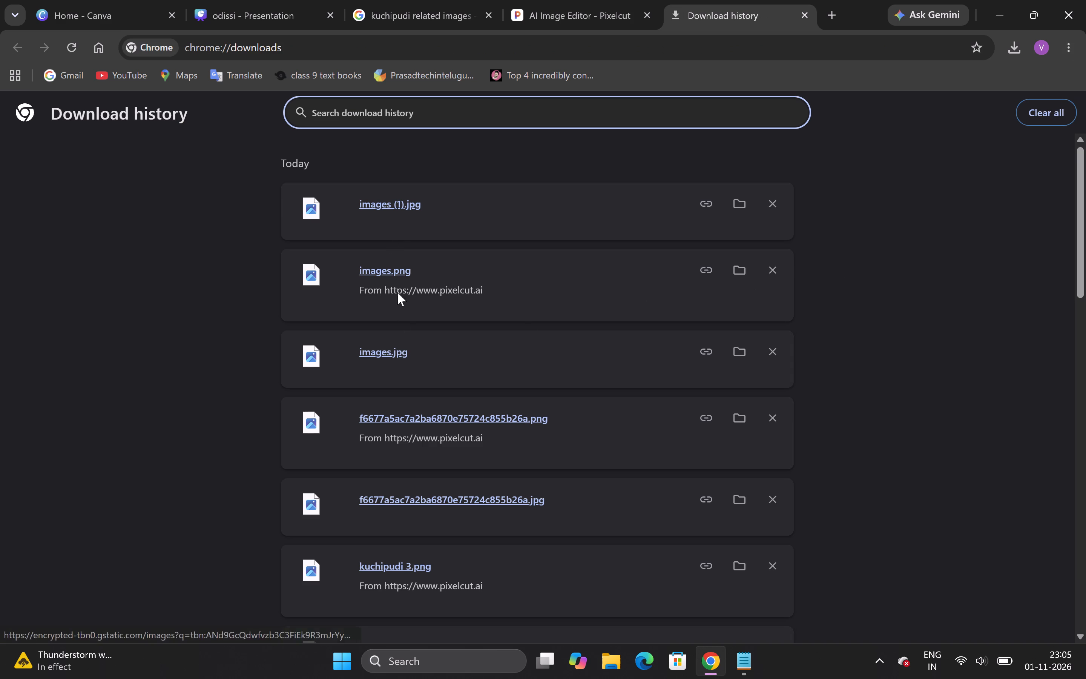
left_click(389, 202)
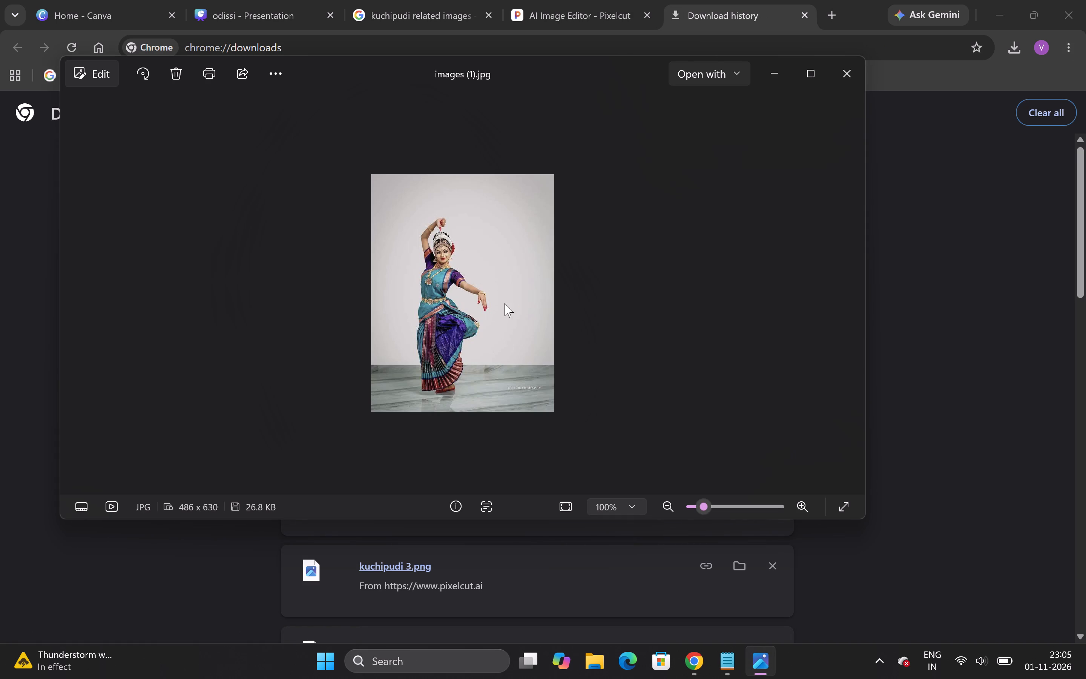
Go back to the "kuchipudi related images" results and look through them for another full-body dancer photo.
left_click(574, 0)
left_click(364, 0)
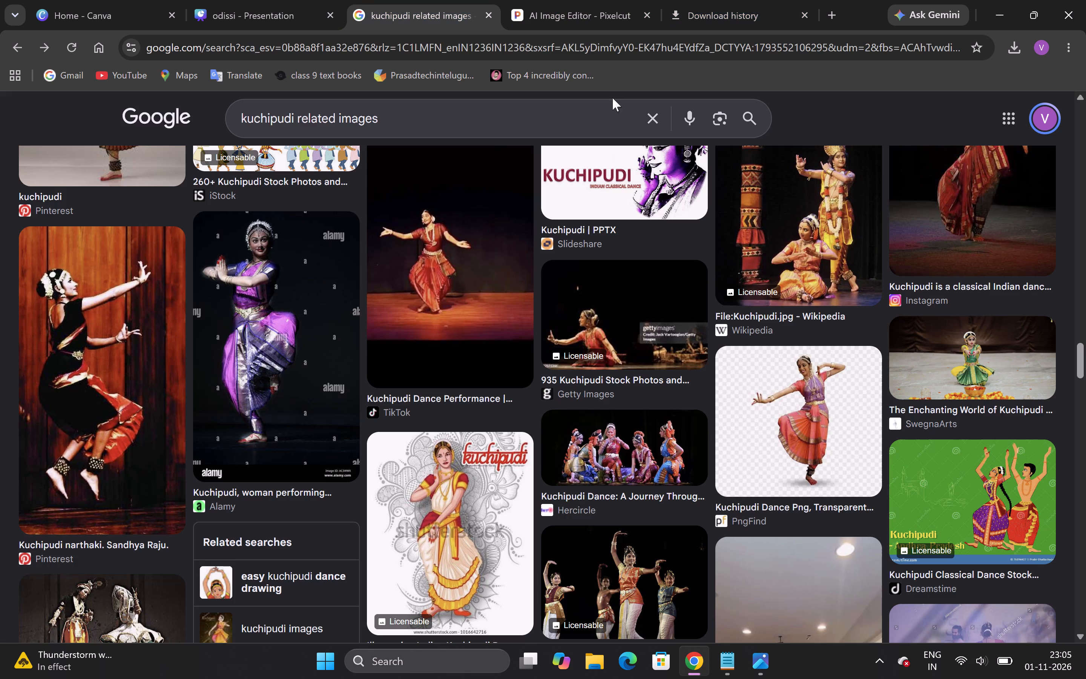
scroll(488, 380, "up", 5)
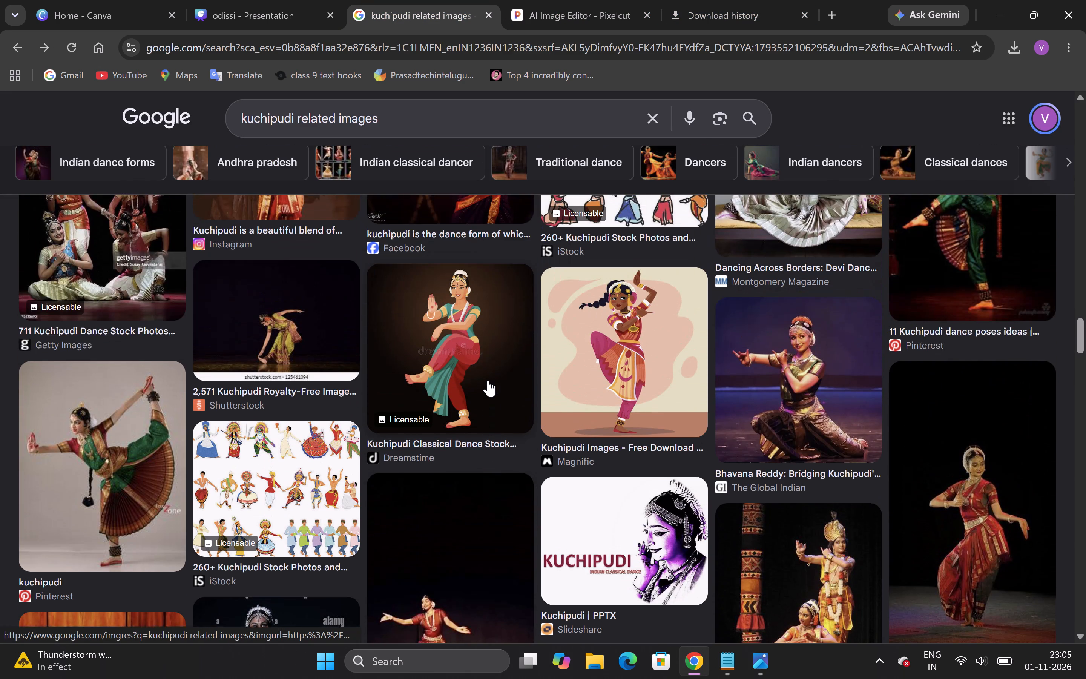
scroll(488, 380, "up", 6)
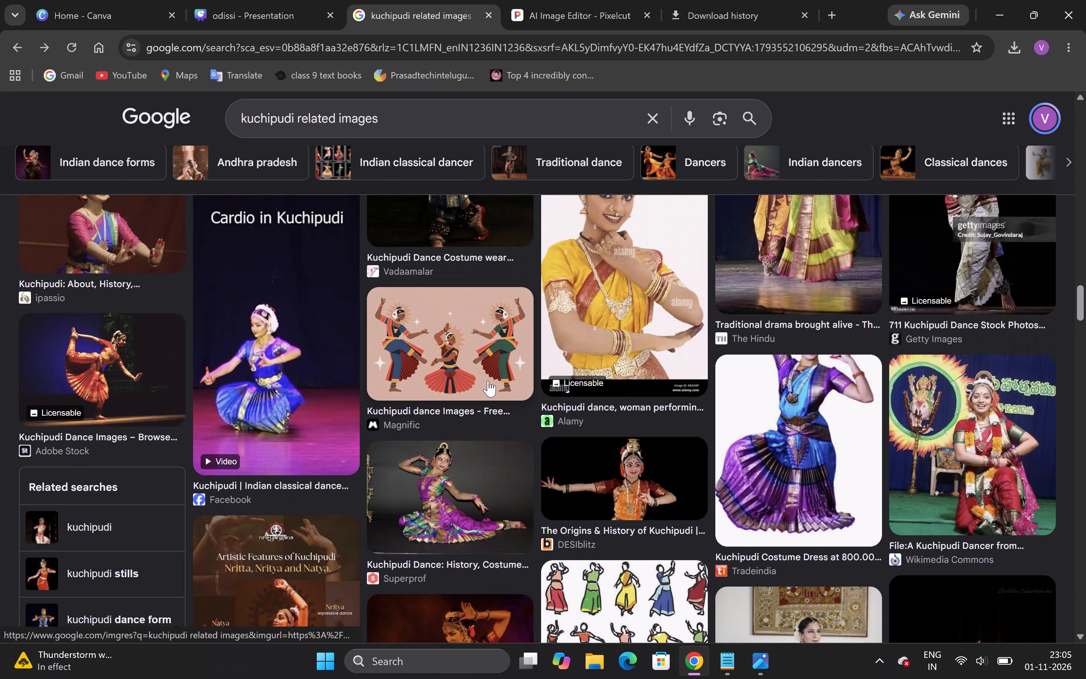
scroll(488, 380, "up", 6)
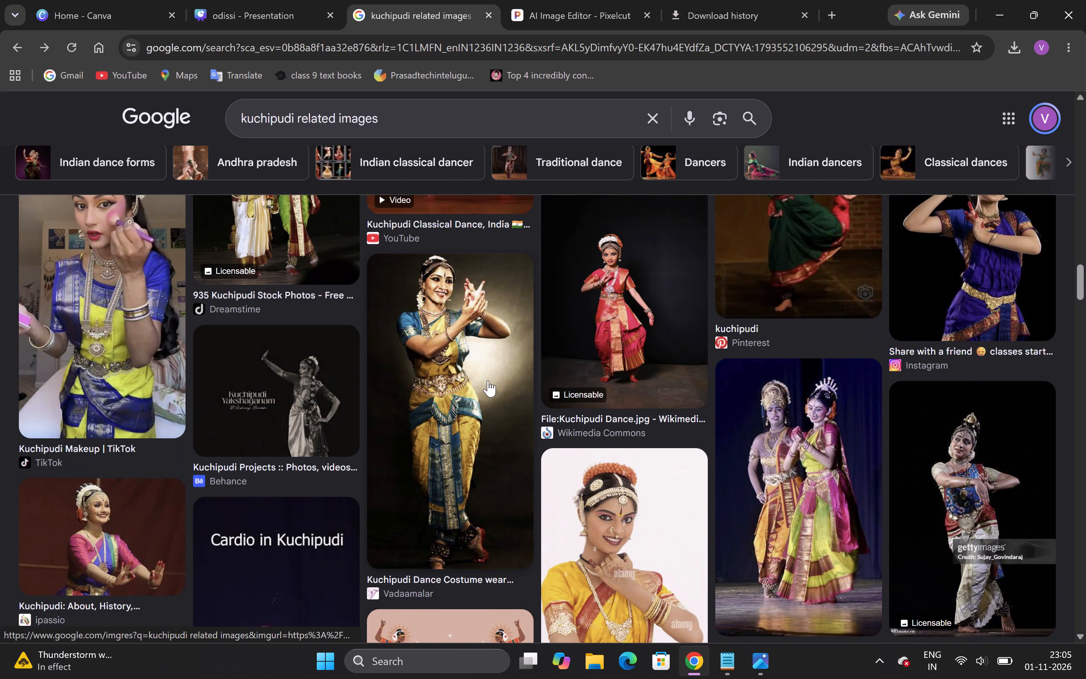
scroll(488, 380, "down", 16)
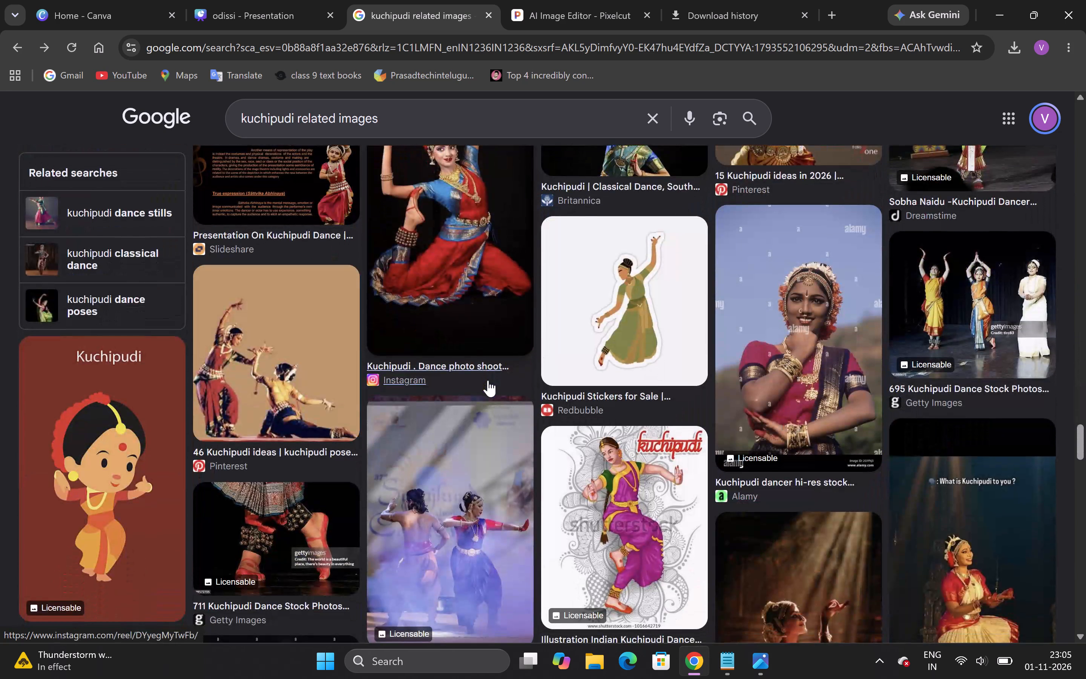
scroll(488, 380, "right", 8)
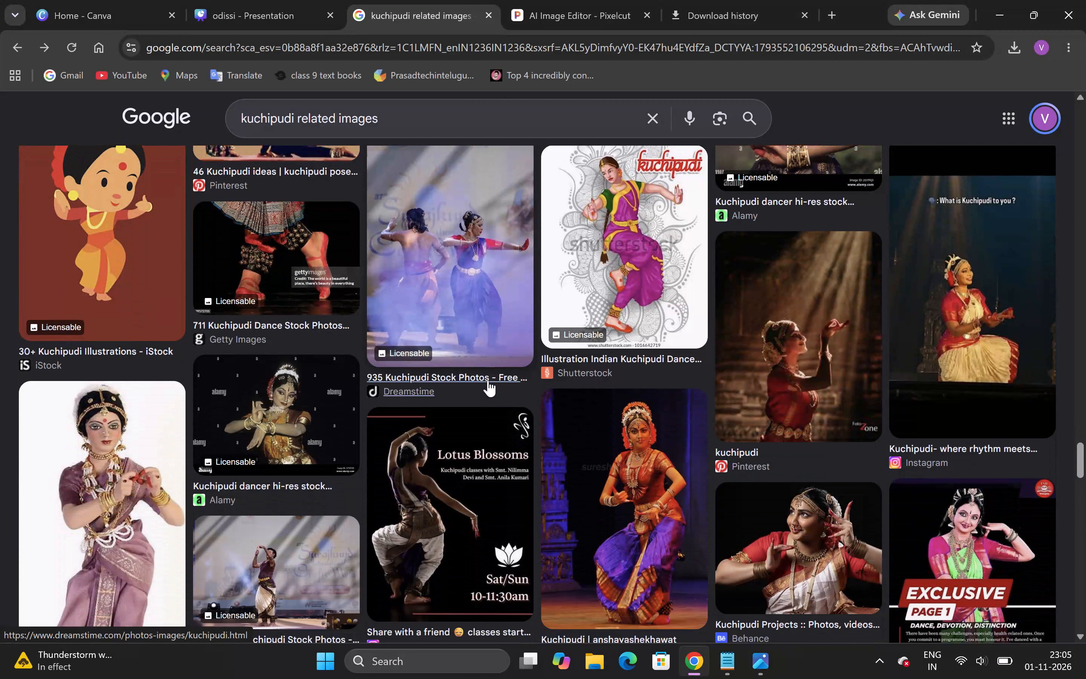
scroll(488, 380, "right", 7)
scroll(488, 380, "down", 5)
scroll(488, 380, "right", 3)
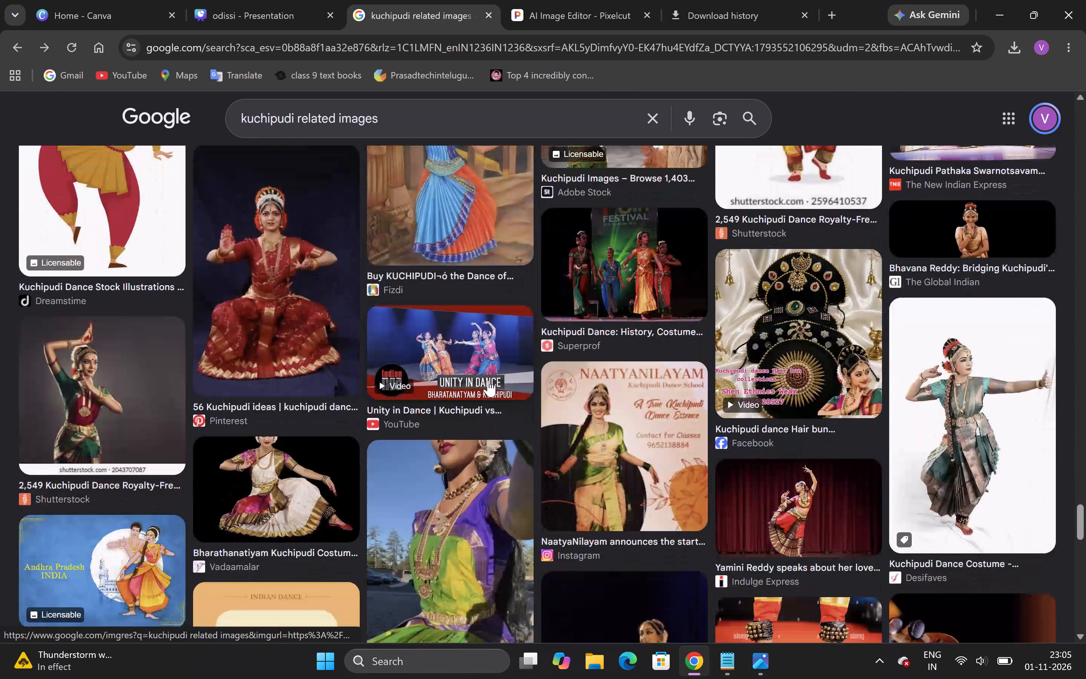
scroll(488, 380, "right", 19)
scroll(488, 380, "right", 5)
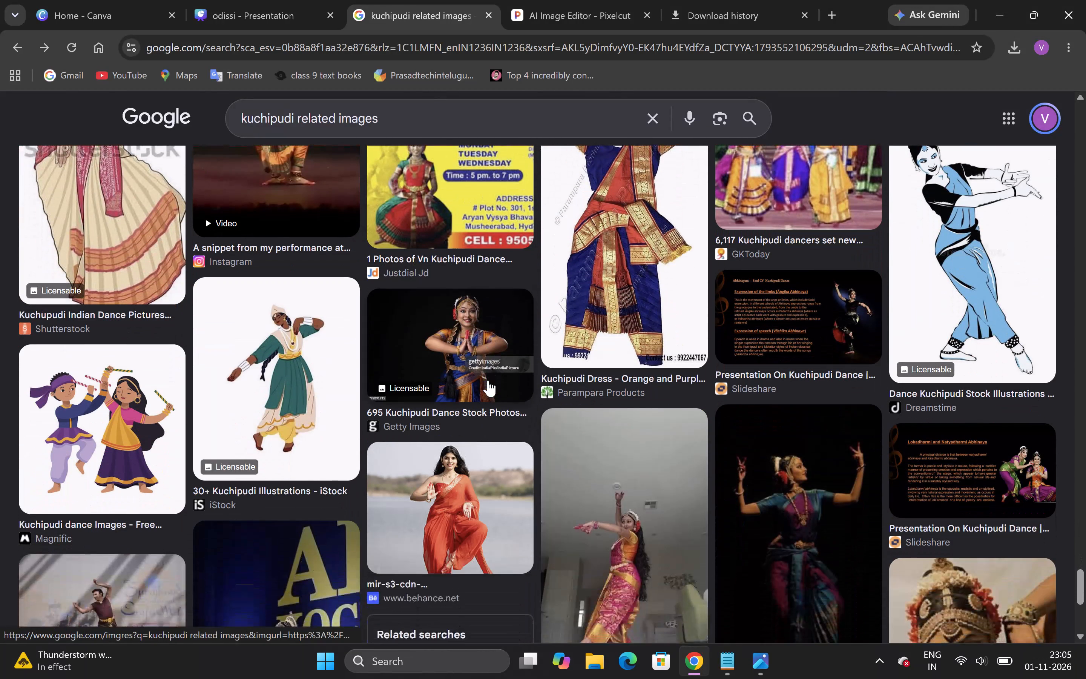
scroll(488, 380, "right", 7)
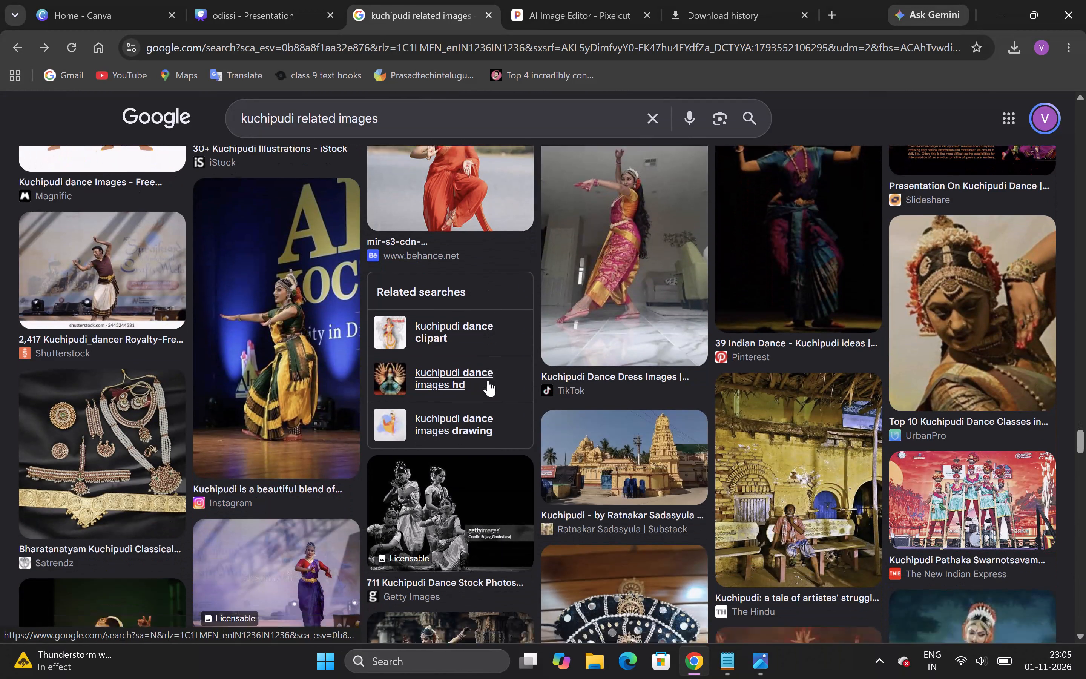
scroll(488, 380, "right", 7)
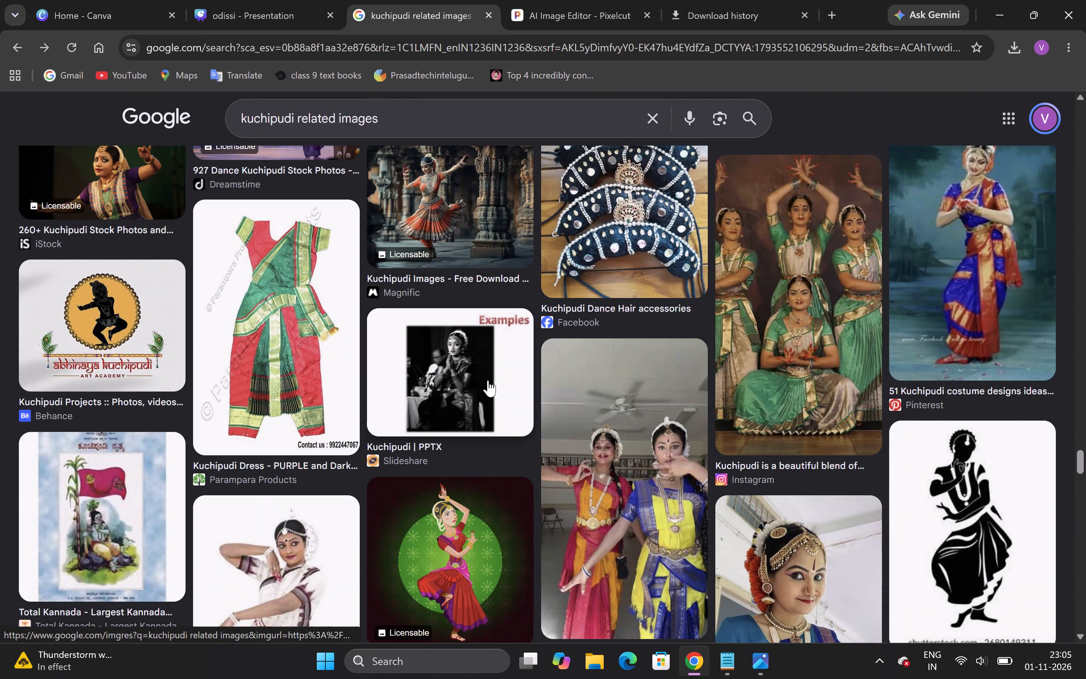
scroll(488, 380, "right", 1)
scroll(488, 380, "down", 2)
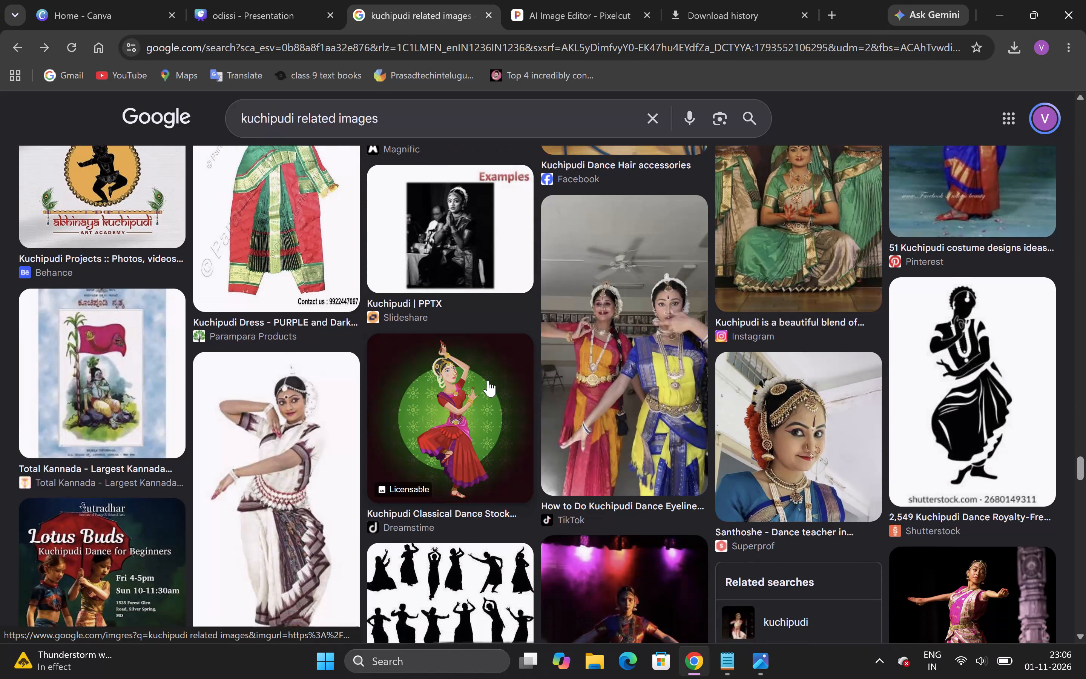
scroll(488, 380, "right", 4)
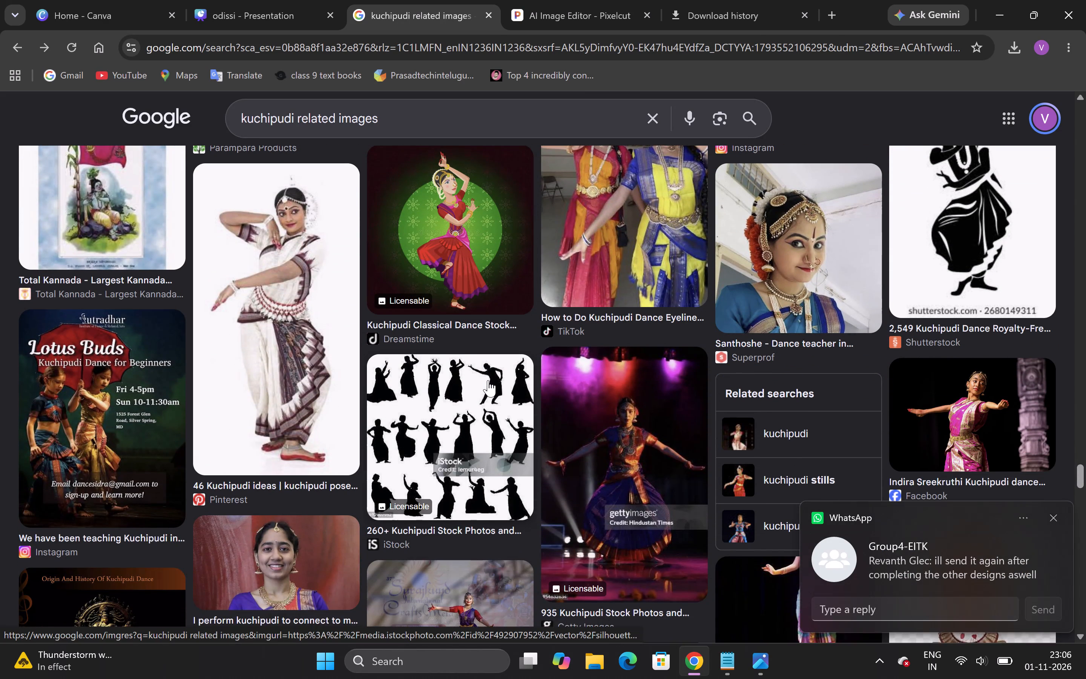
scroll(488, 380, "right", 3)
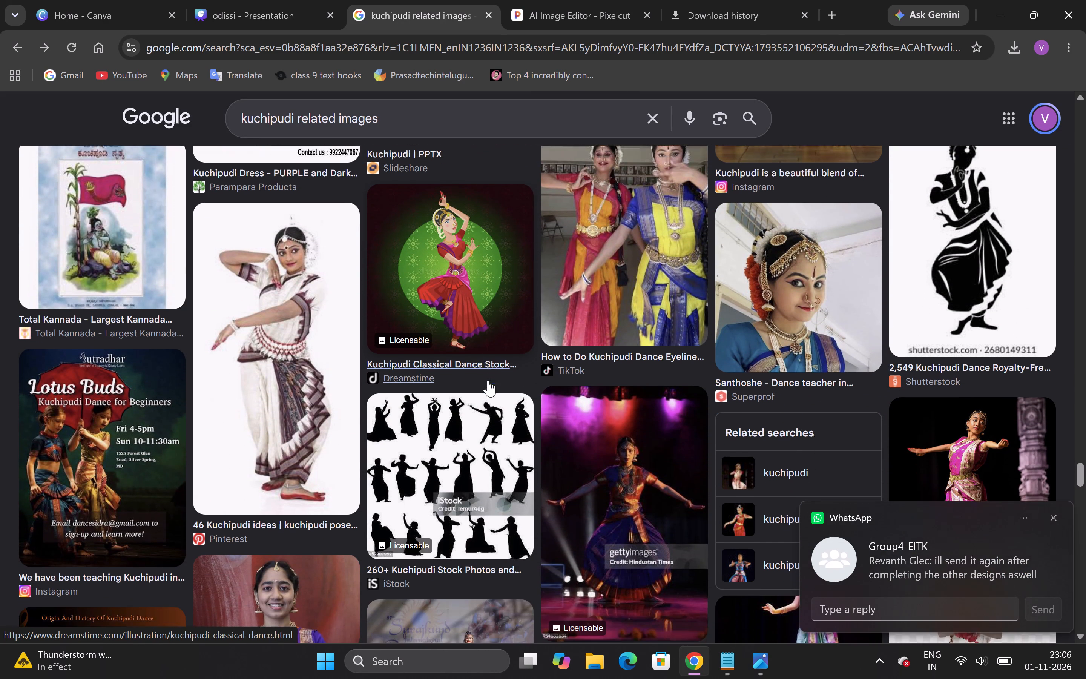
scroll(488, 380, "right", 1)
scroll(488, 380, "down", 4)
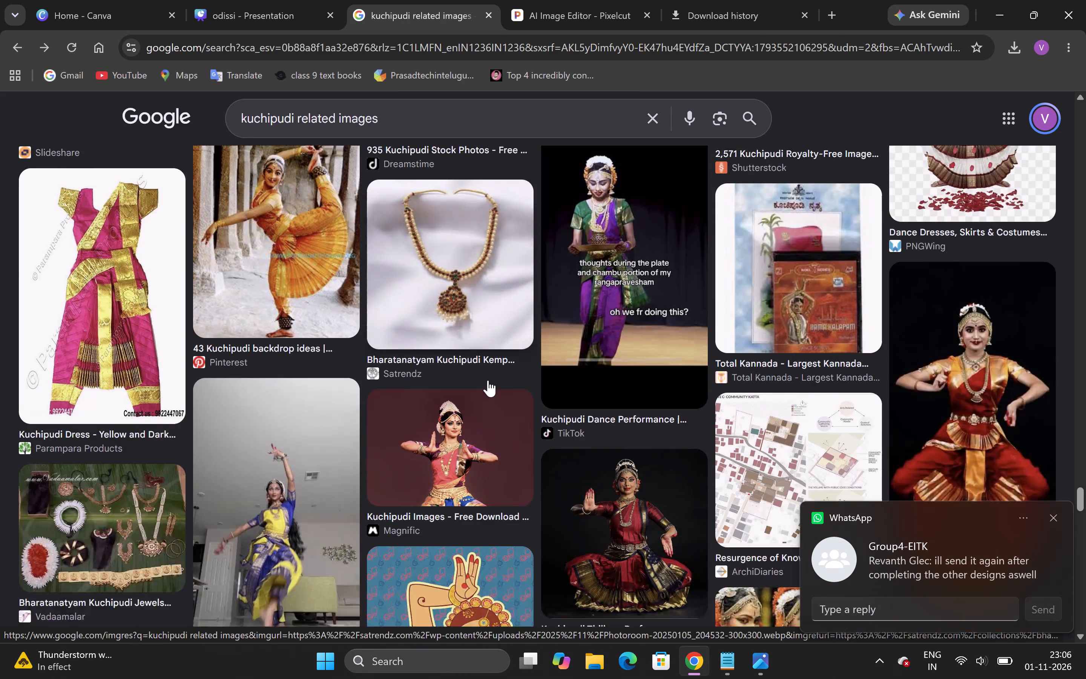
scroll(488, 380, "down", 2)
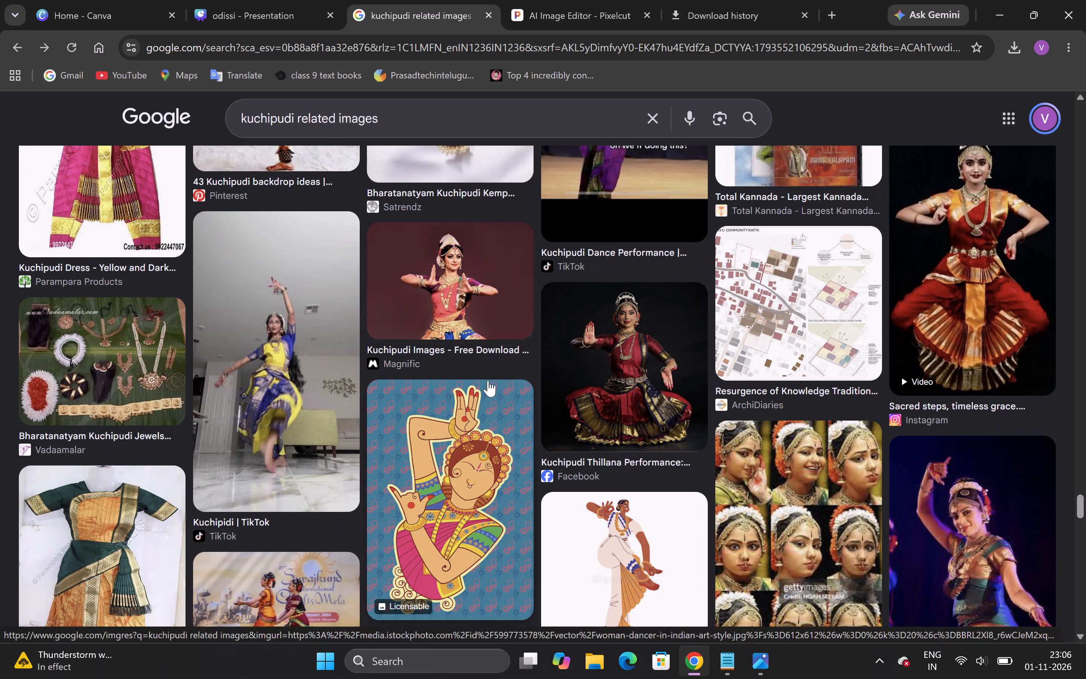
scroll(488, 380, "down", 2)
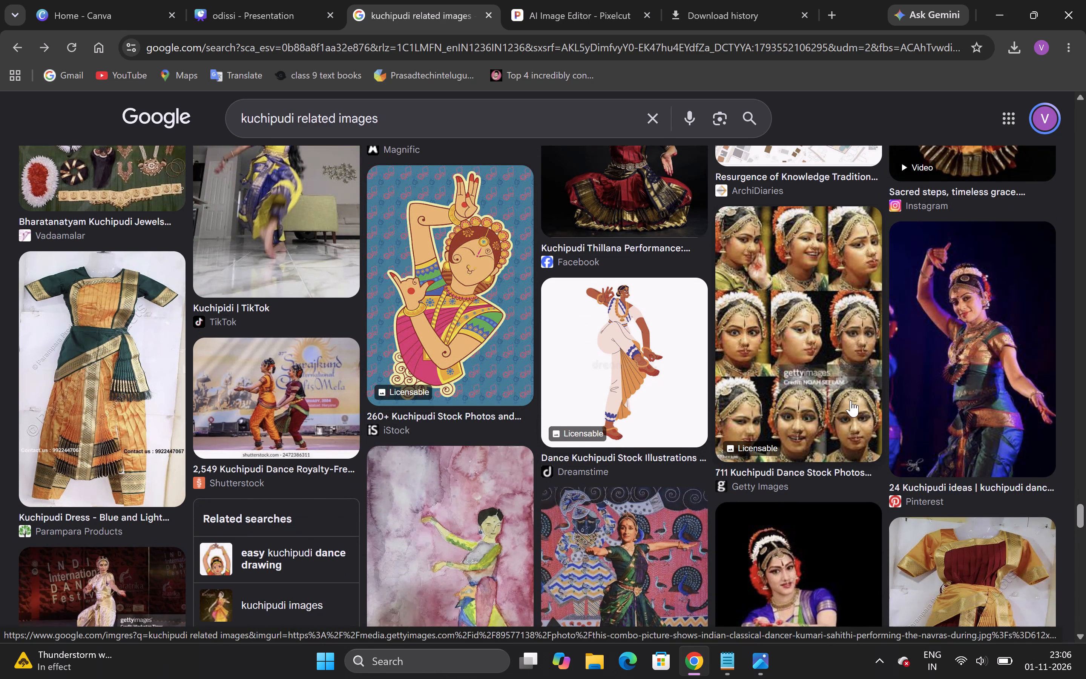
Open the "24 Kuchipudi ideas" Pinterest photo of the dancer with one raised arm and examine its related images.
left_click(919, 309)
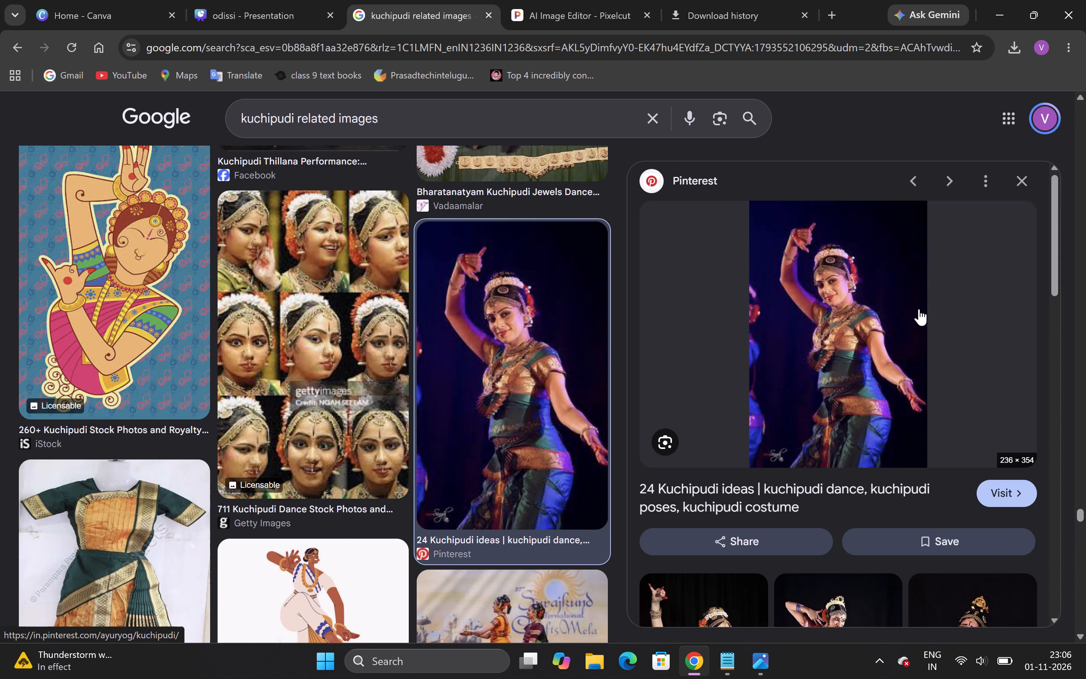
scroll(845, 394, "down", 3)
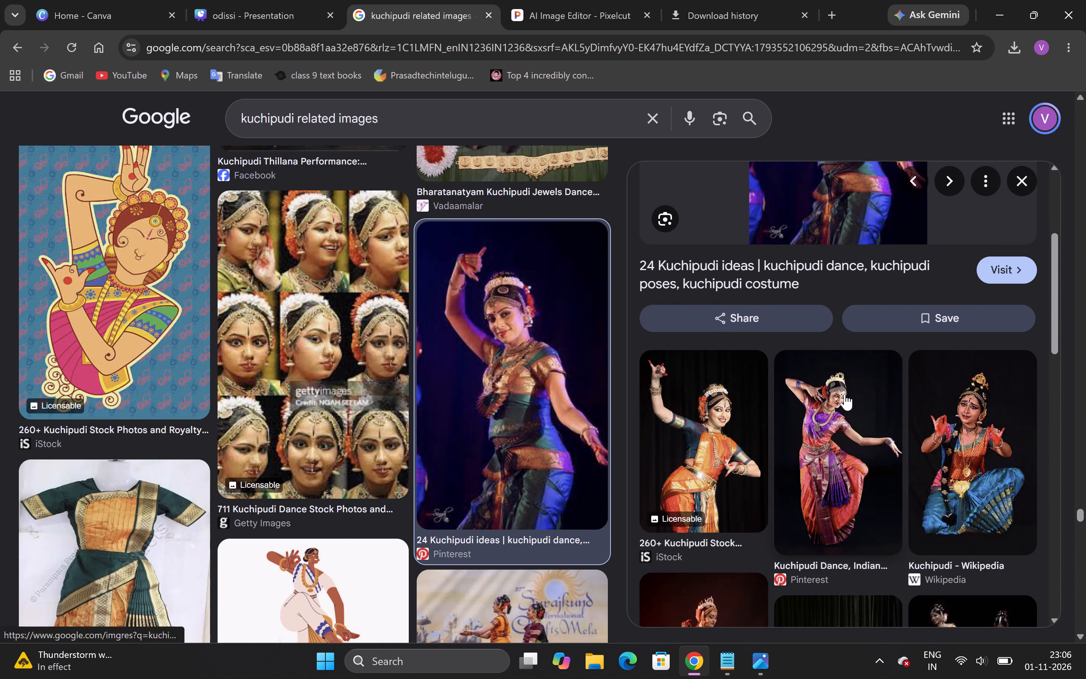
scroll(845, 394, "down", 6)
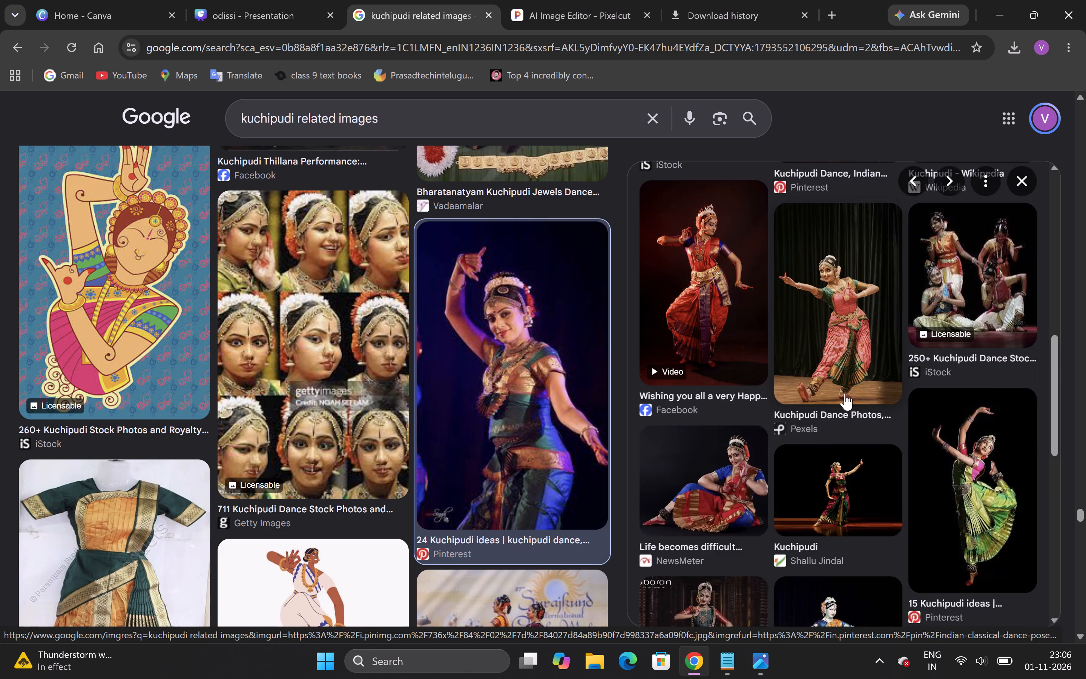
scroll(845, 394, "down", 2)
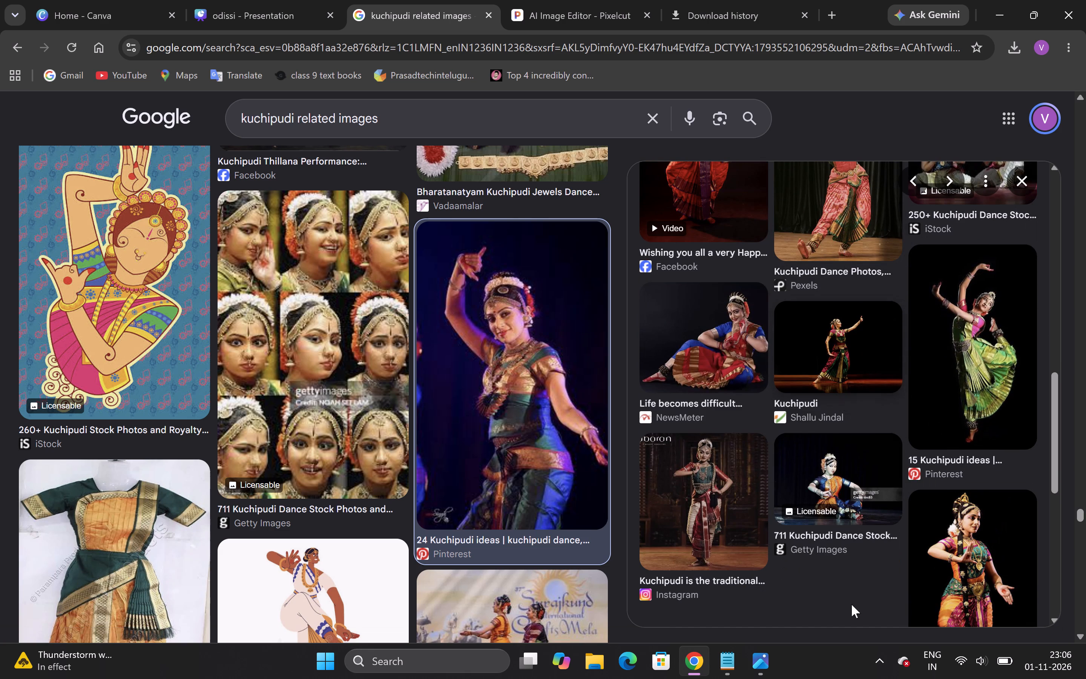
scroll(758, 503, "down", 2)
Examine further results in the main Kuchipudi image grid for a suitable full-body dancer pose.
scroll(349, 532, "down", 3)
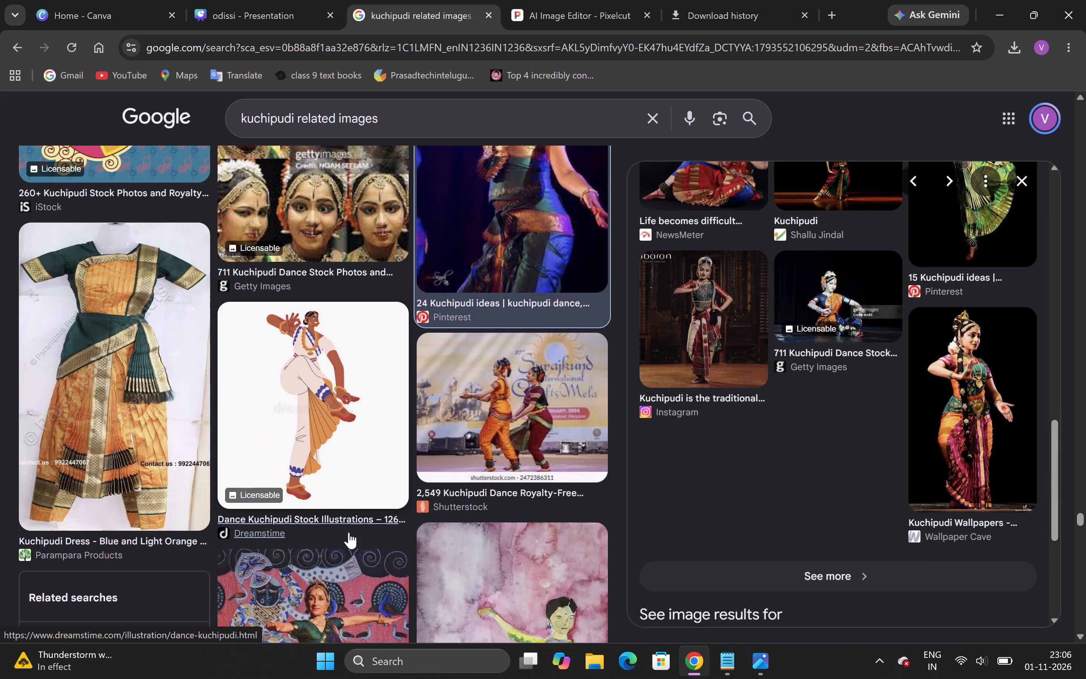
scroll(349, 532, "down", 4)
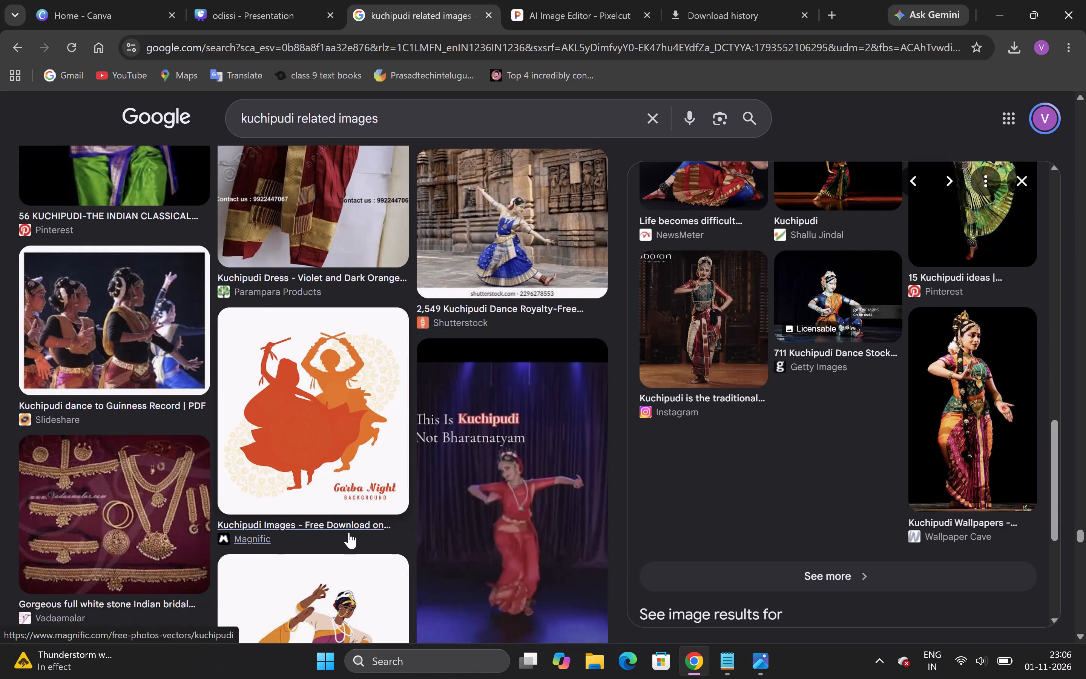
scroll(349, 532, "down", 1)
scroll(349, 532, "right", 1)
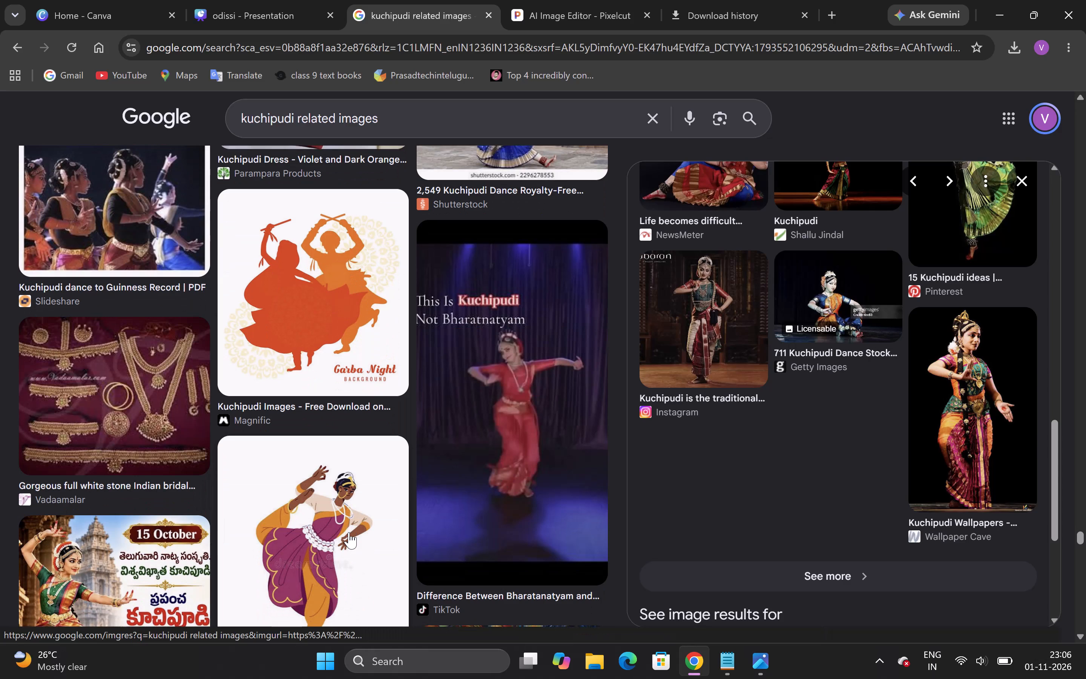
scroll(349, 532, "down", 6)
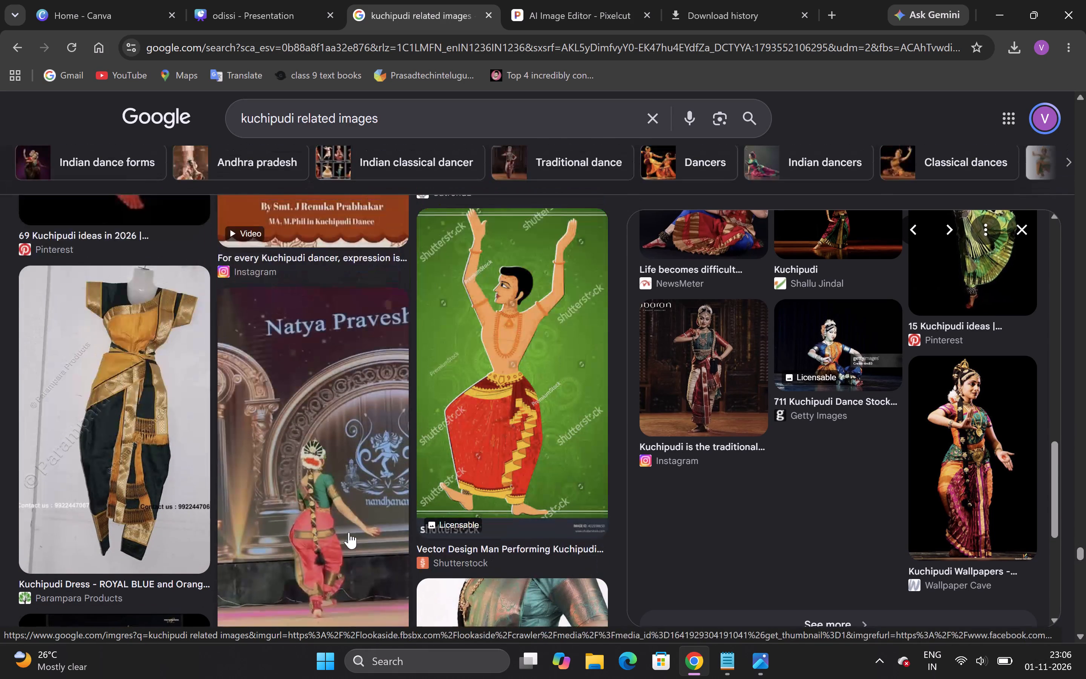
scroll(349, 532, "down", 2)
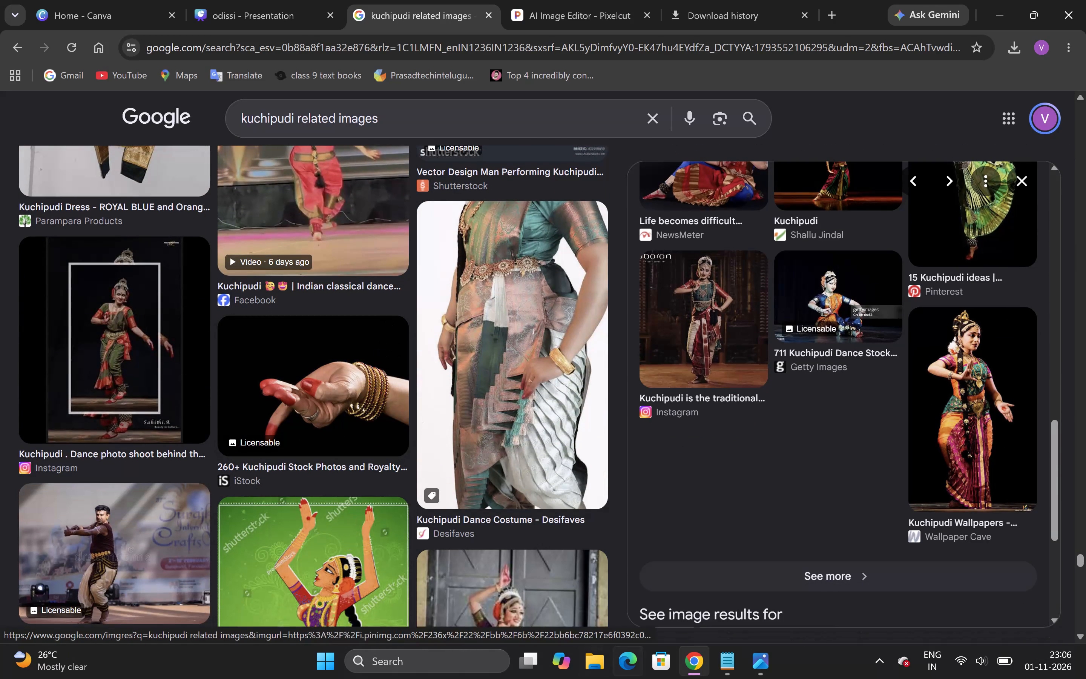
View the saved images (1).jpg enlarged in Photos to check the dancer's costume and pose.
left_click(716, 0)
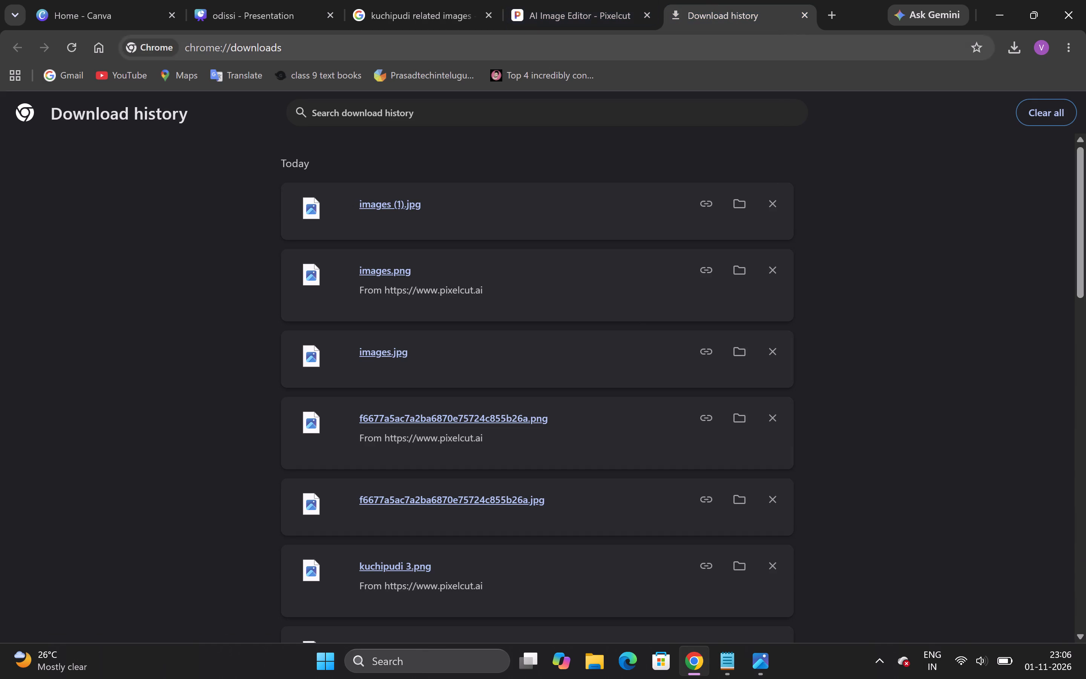
left_click(746, 677)
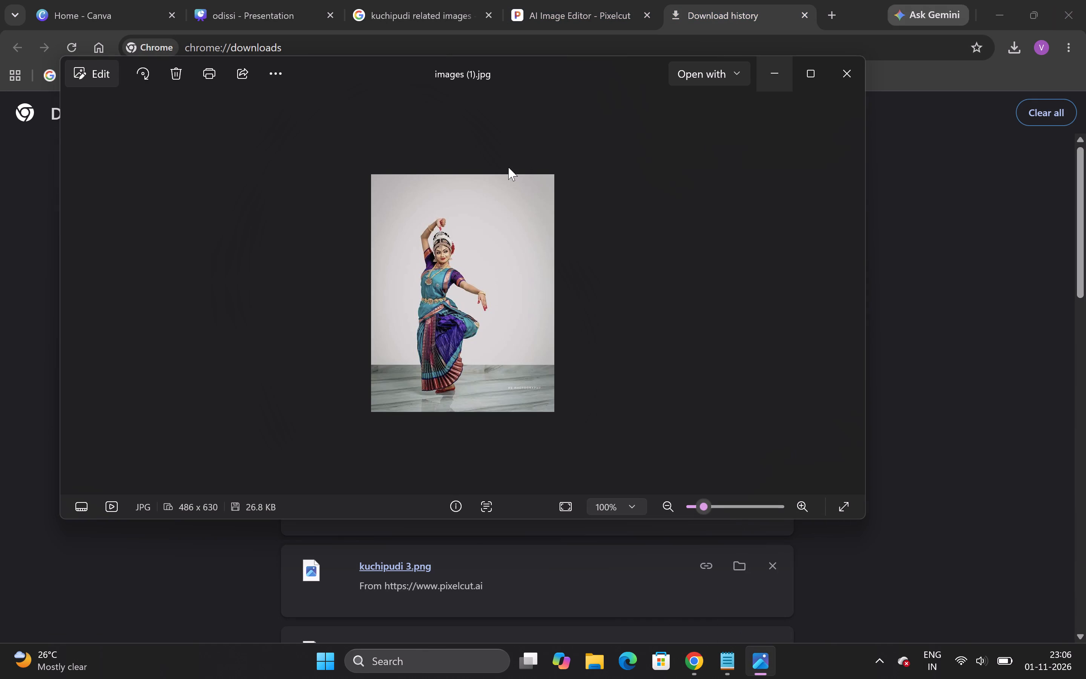
scroll(448, 314, "up", 4, "ctrl")
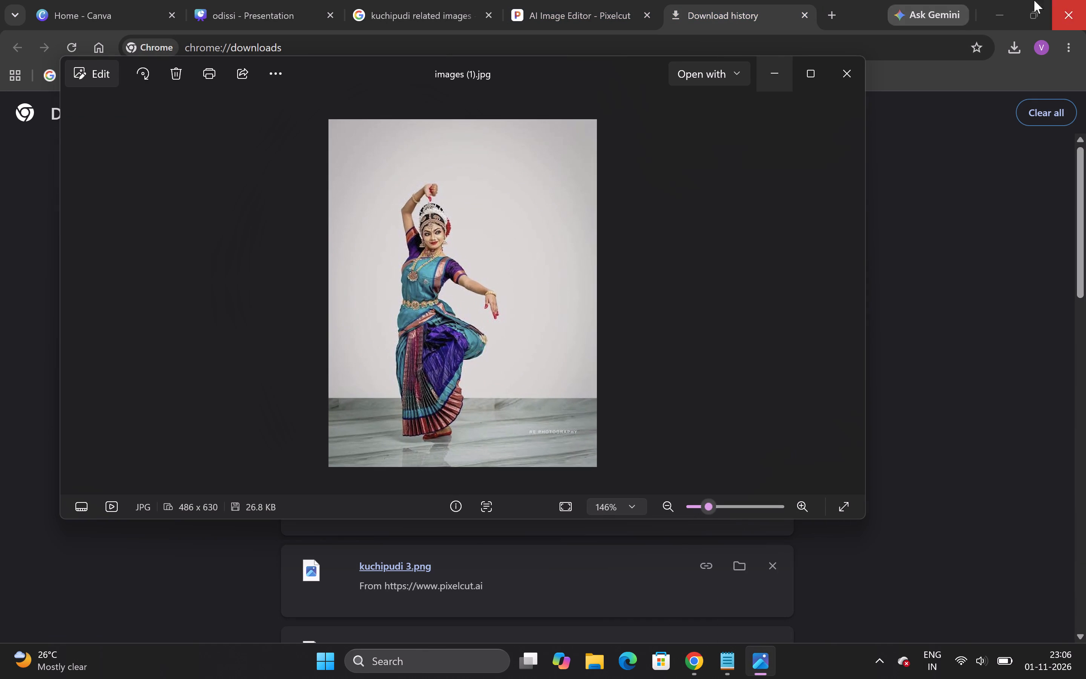
Return to the Kuchipudi image results and refine the search to "kuchipudi related images royal blue".
left_click(400, 0)
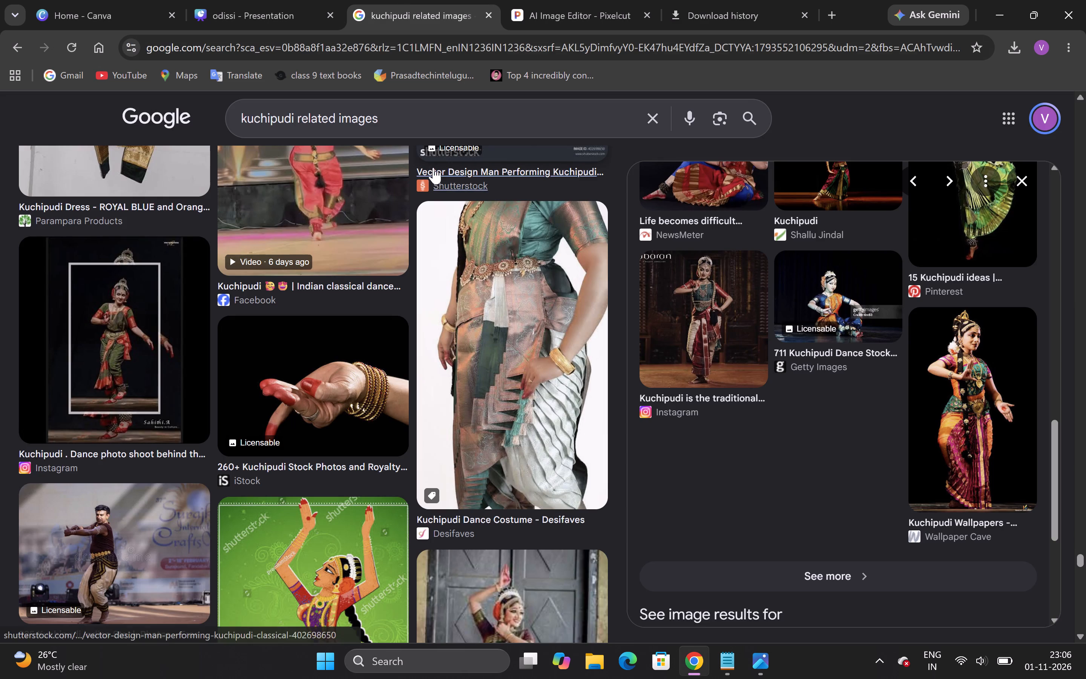
left_click(415, 123)
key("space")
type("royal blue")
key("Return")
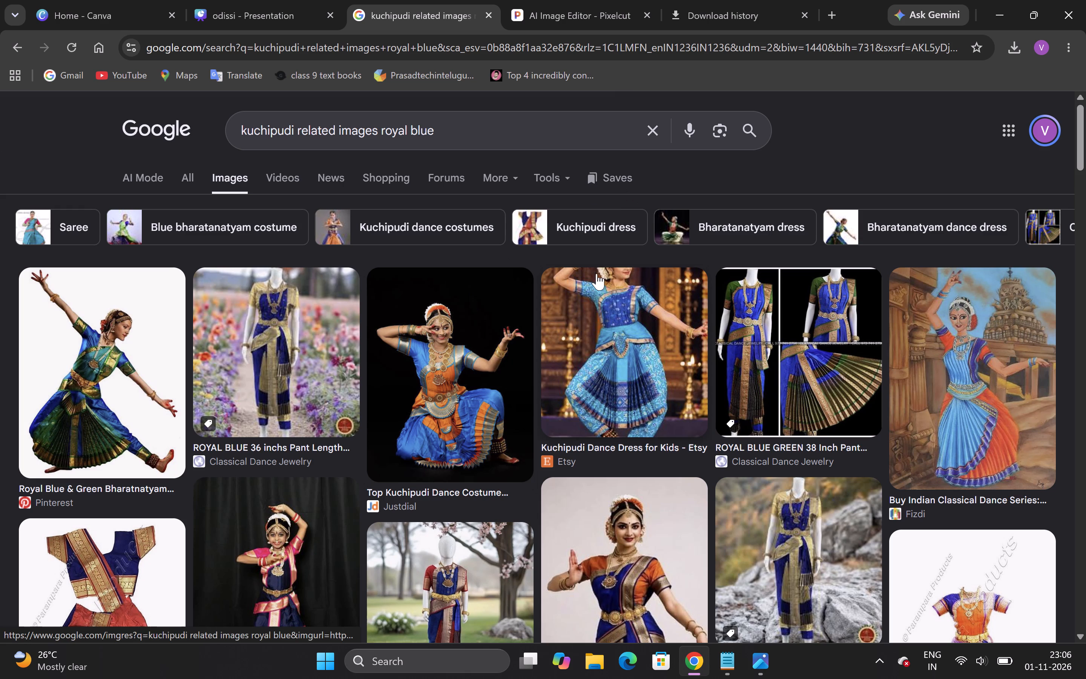
Save the "Kuchipudi Dance Dress for Kids - Etsy" image to Downloads under its suggested file name.
left_click(632, 368)
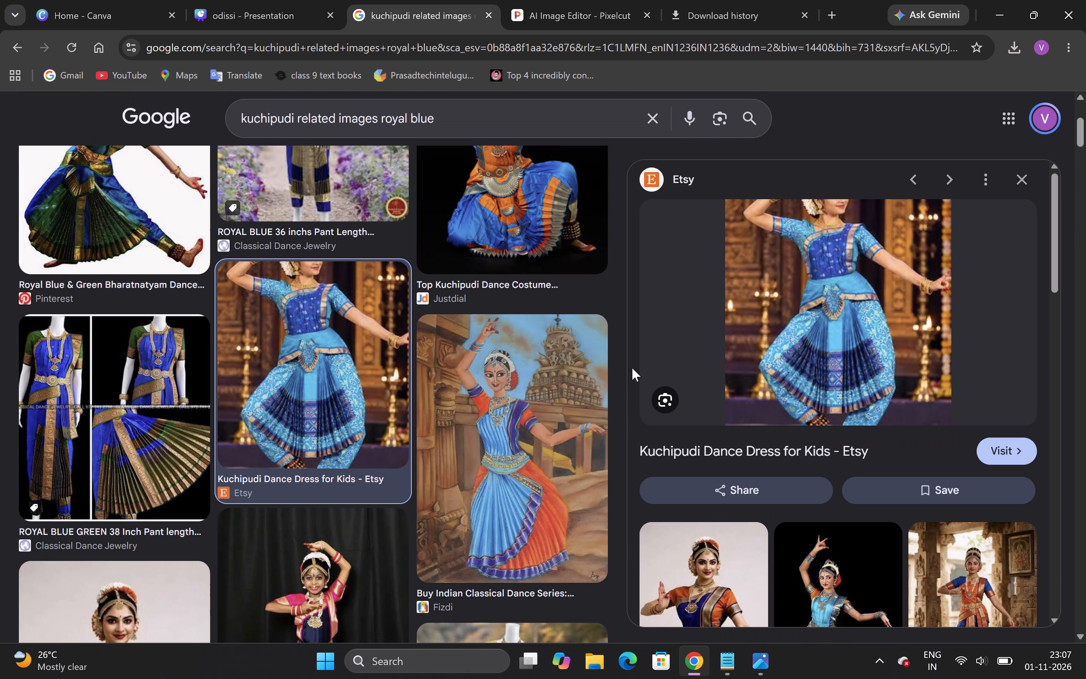
right_click(732, 311)
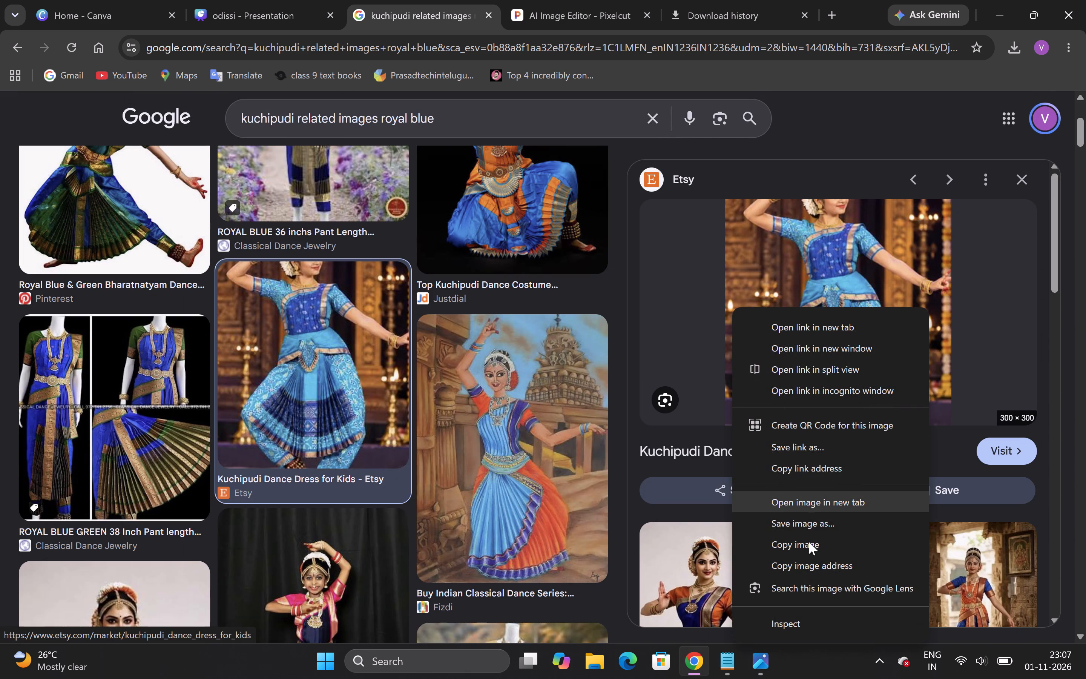
left_click(806, 516)
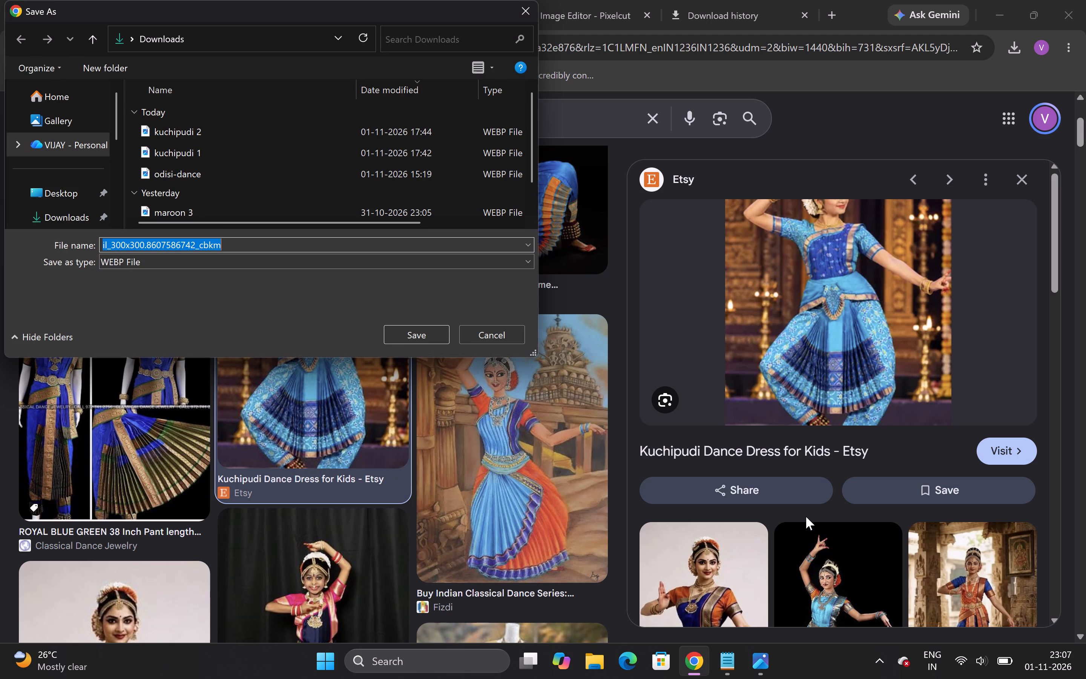
key("Return")
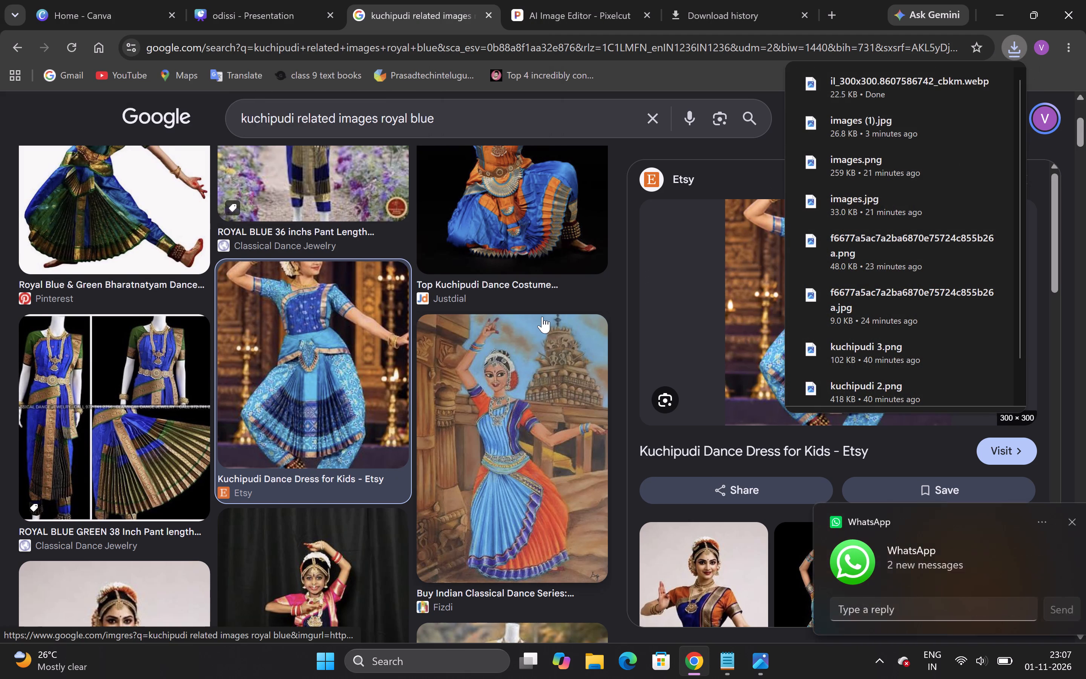
Examine more royal blue Kuchipudi costume results and go back to the download history.
scroll(542, 316, "down", 8)
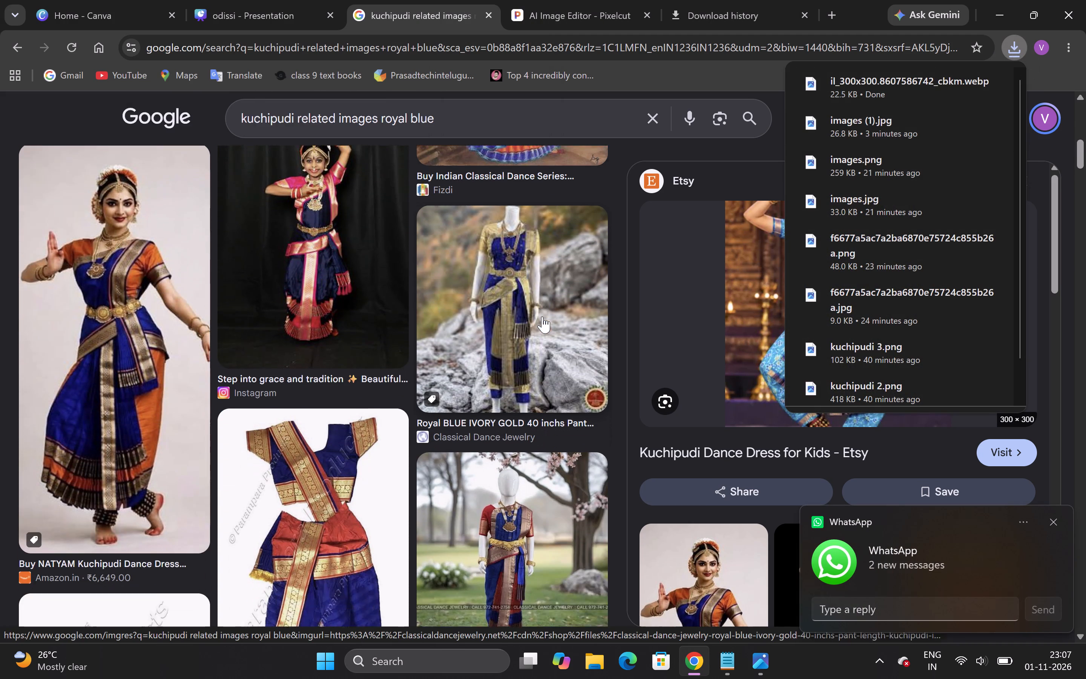
scroll(542, 316, "down", 6)
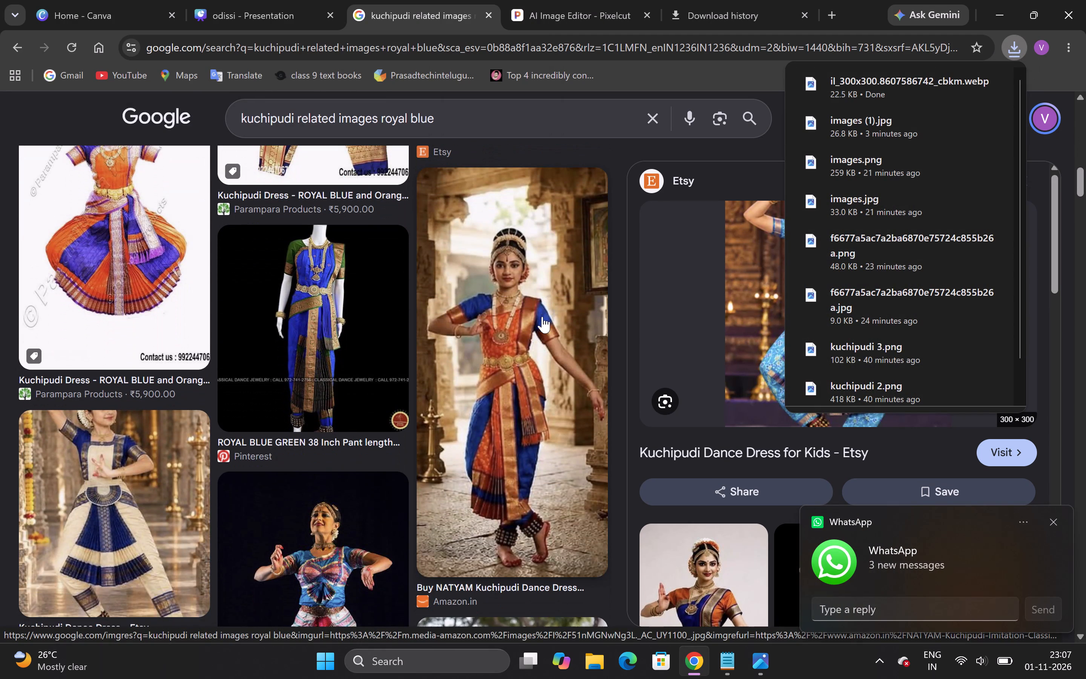
scroll(542, 316, "up", 1)
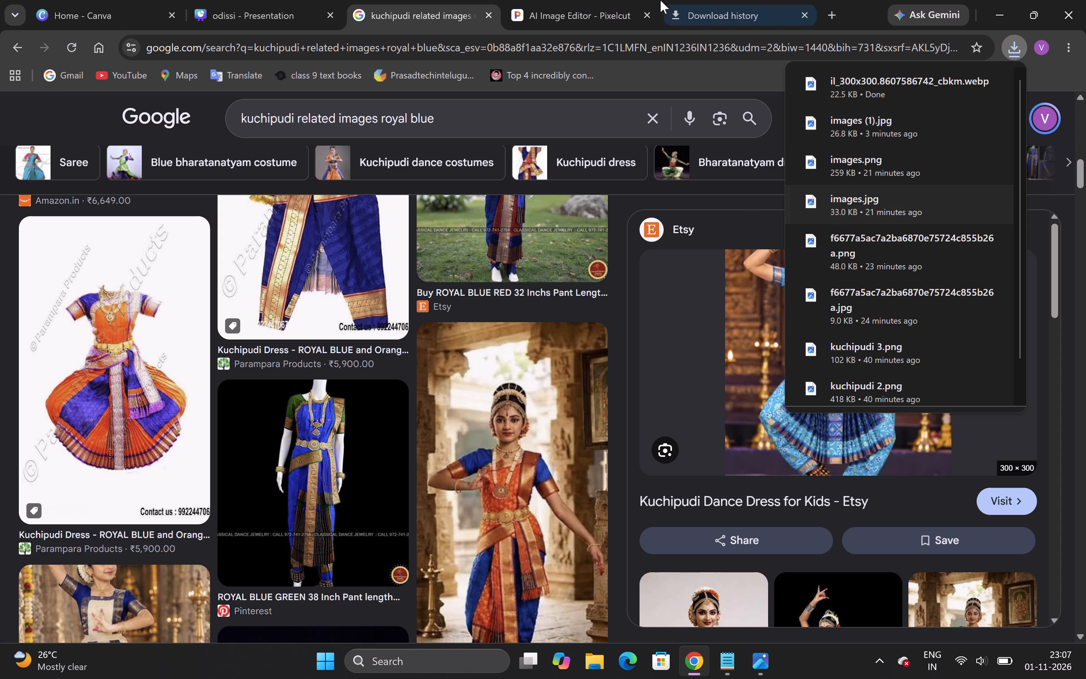
left_click(699, 0)
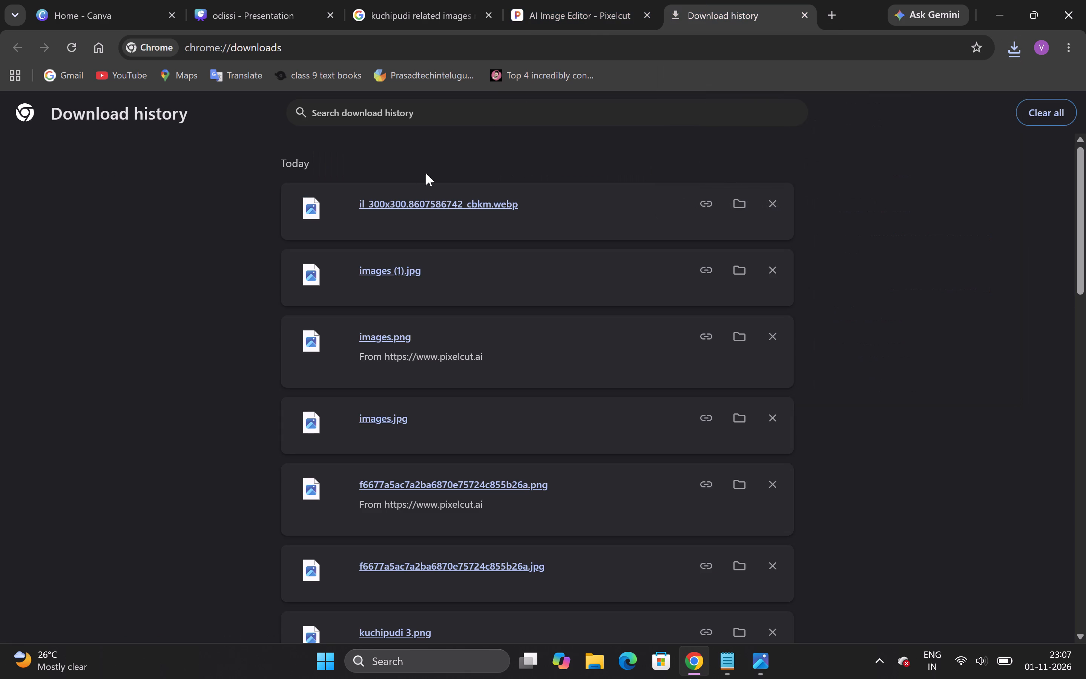
Move the Kuchipudi image results tab ahead of the odissi presentation tab.
left_click(511, 0)
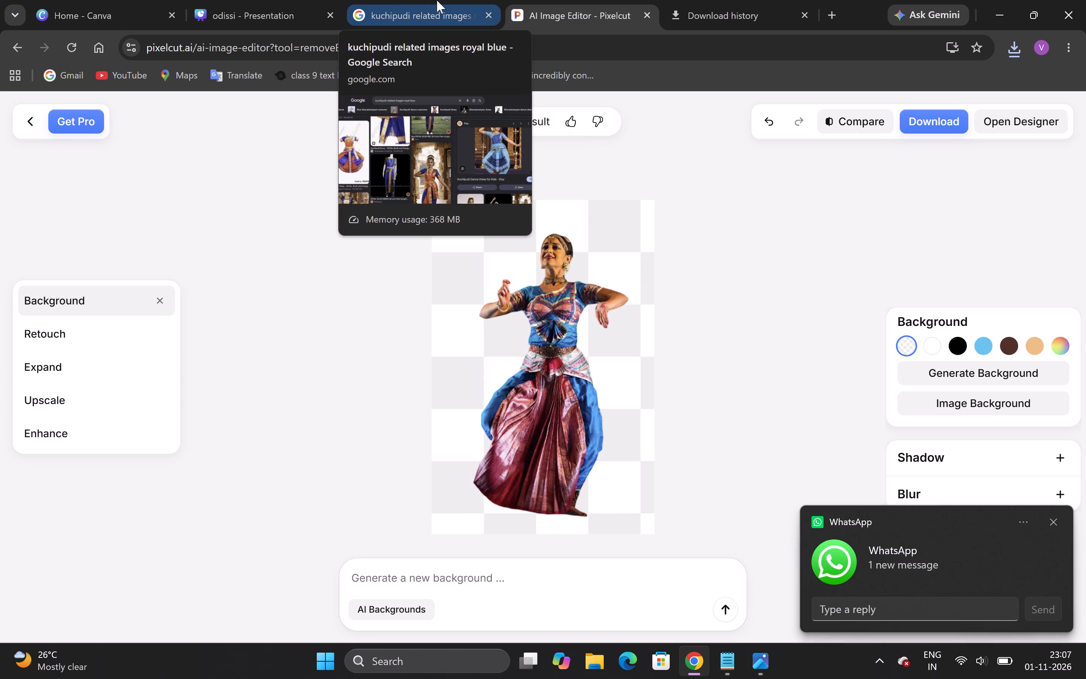
left_click_drag(415, 10, 311, 0)
left_click(311, 0)
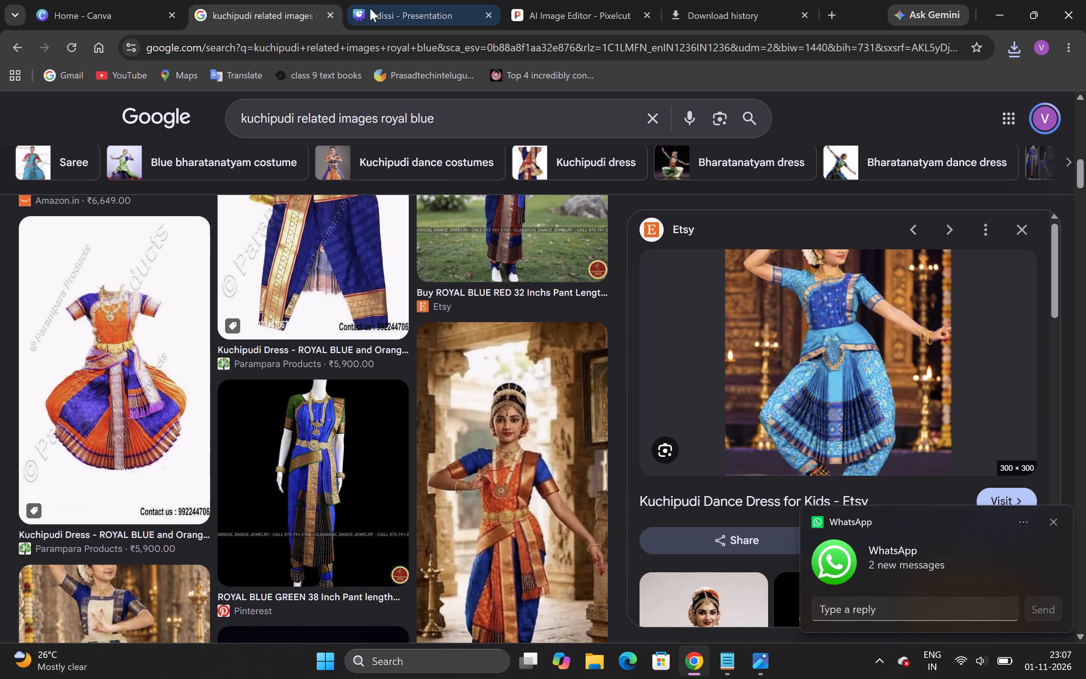
In the odissi presentation, add the uploaded cutout of the blue and maroon costumed dancer to page 6 and place it along the page's left side.
left_click(370, 8)
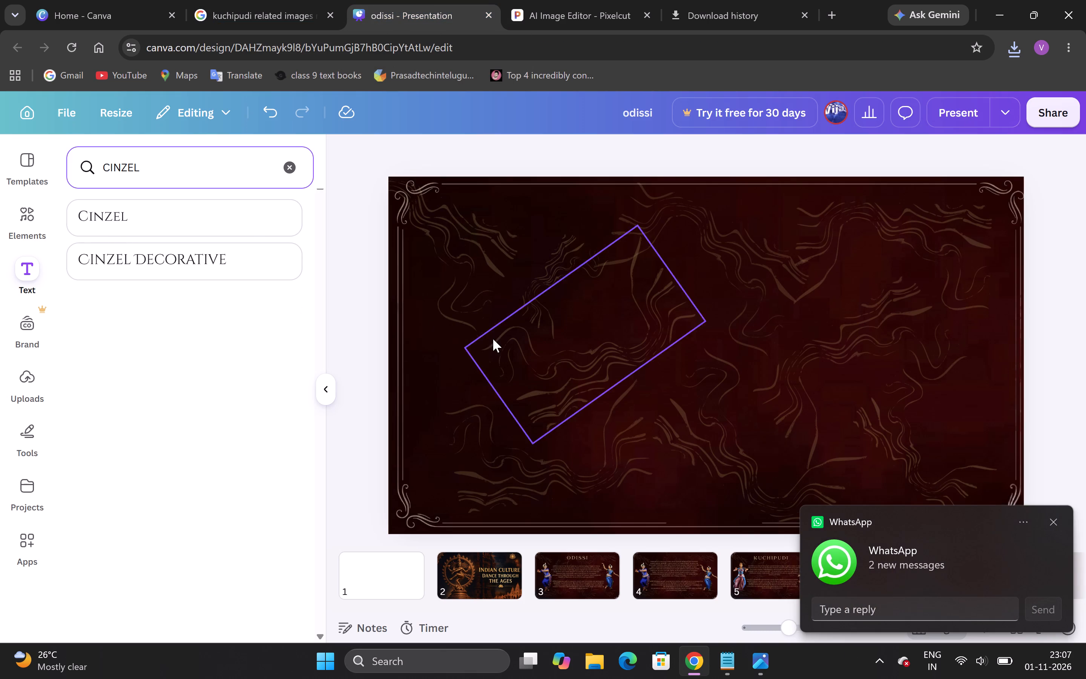
left_click(35, 399)
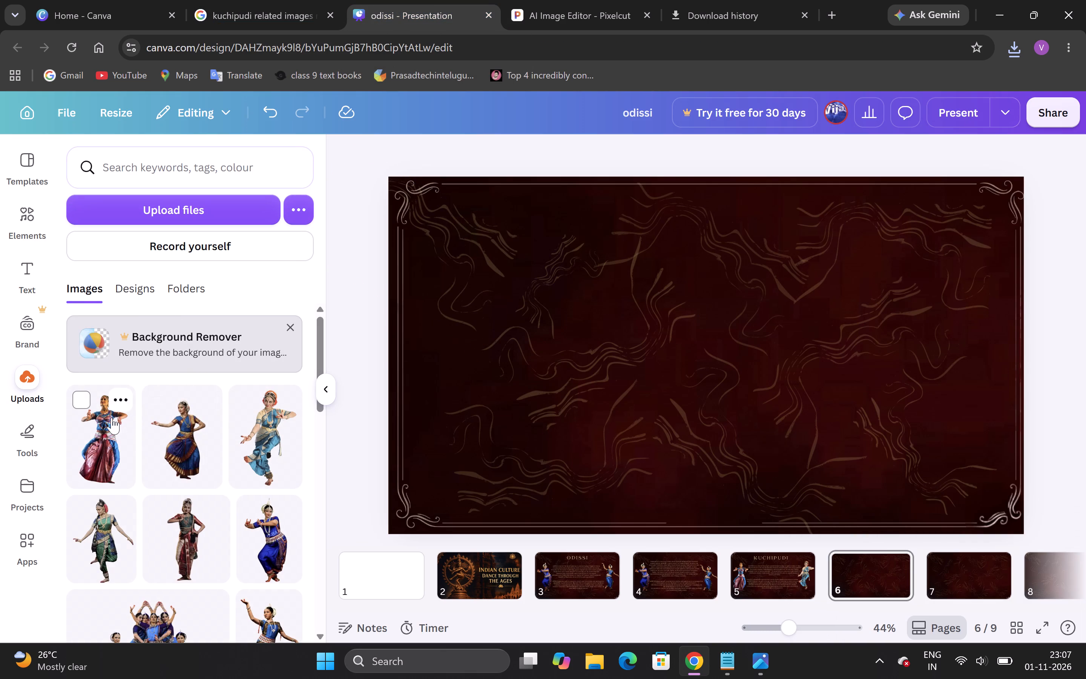
left_click(112, 418)
left_click_drag(703, 383, 644, 386)
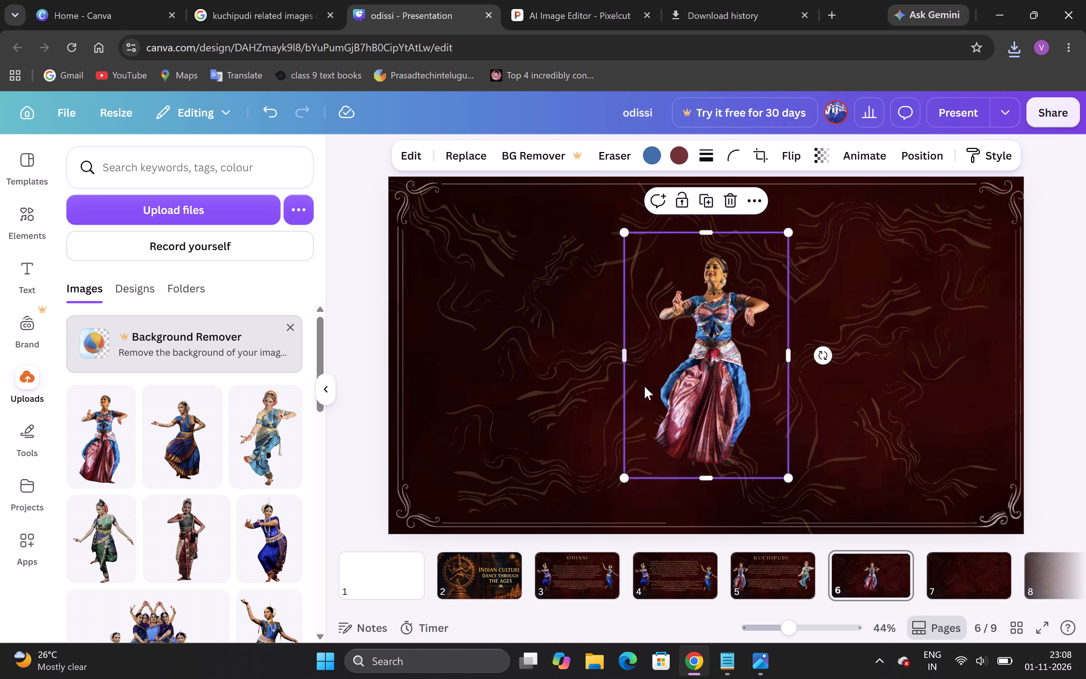
left_click_drag(644, 386, 460, 376)
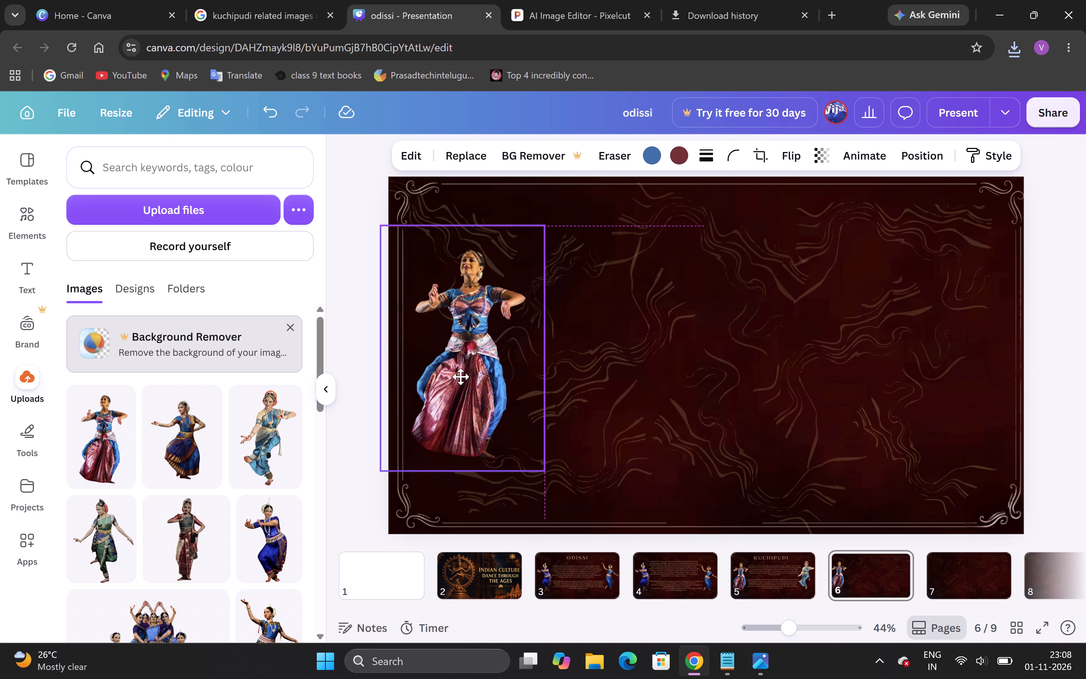
left_click_drag(460, 376, 462, 382)
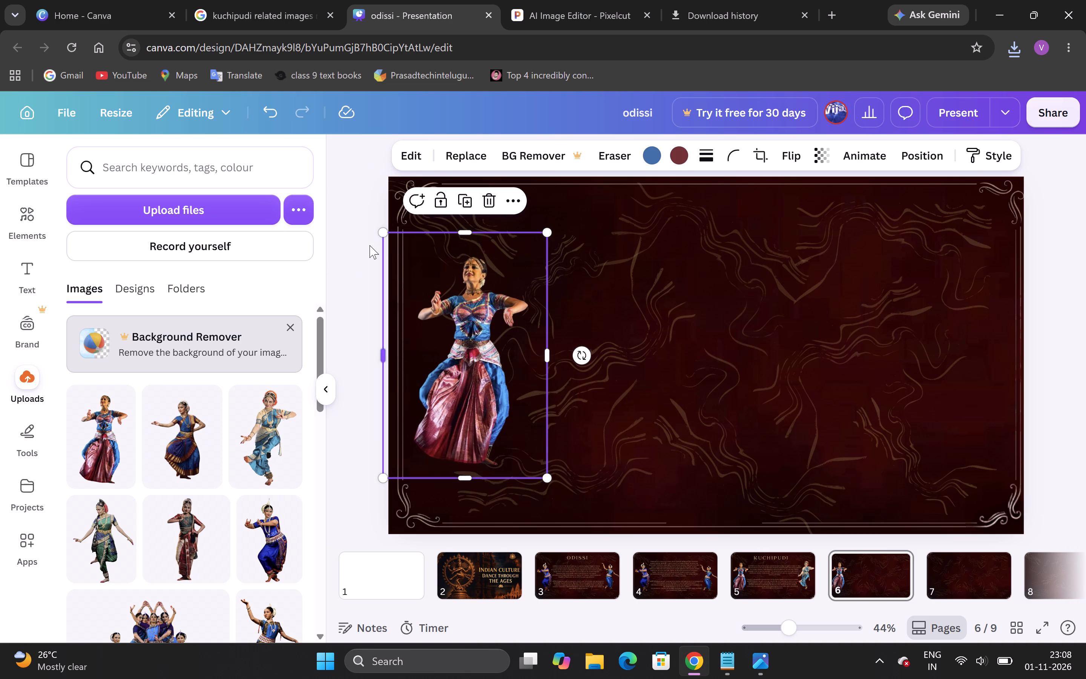
left_click(370, 245)
left_click(477, 358)
left_click(361, 307)
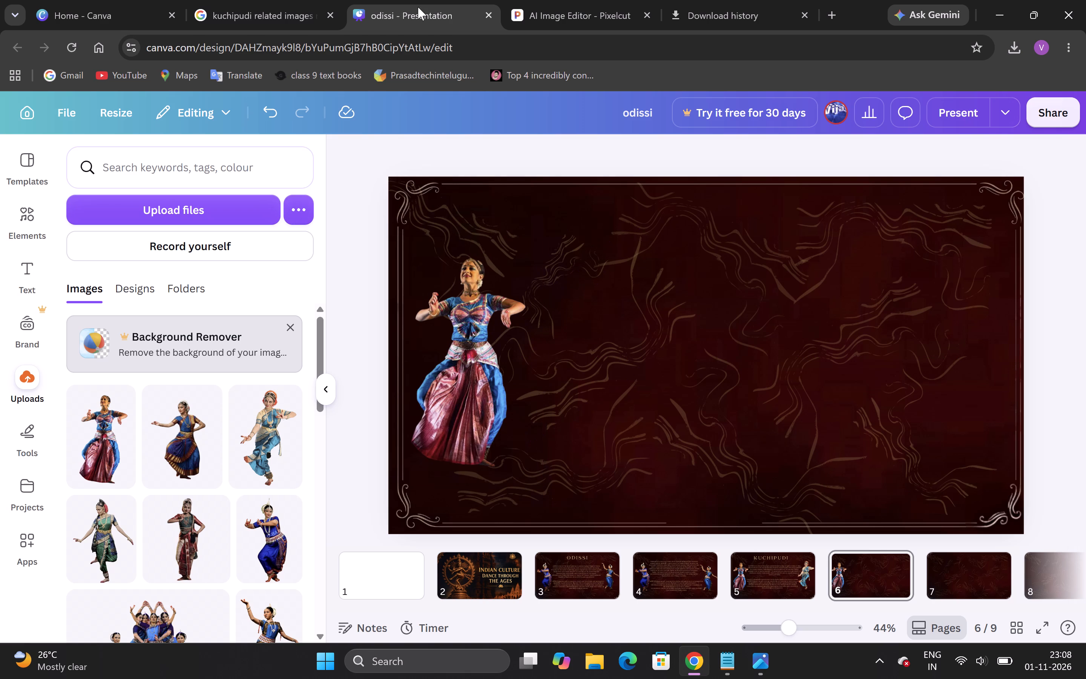
In Pixelcut, discard the previous cutout and upload il_300x300.8607586742_cbkm from Downloads for background removal.
left_click(618, 0)
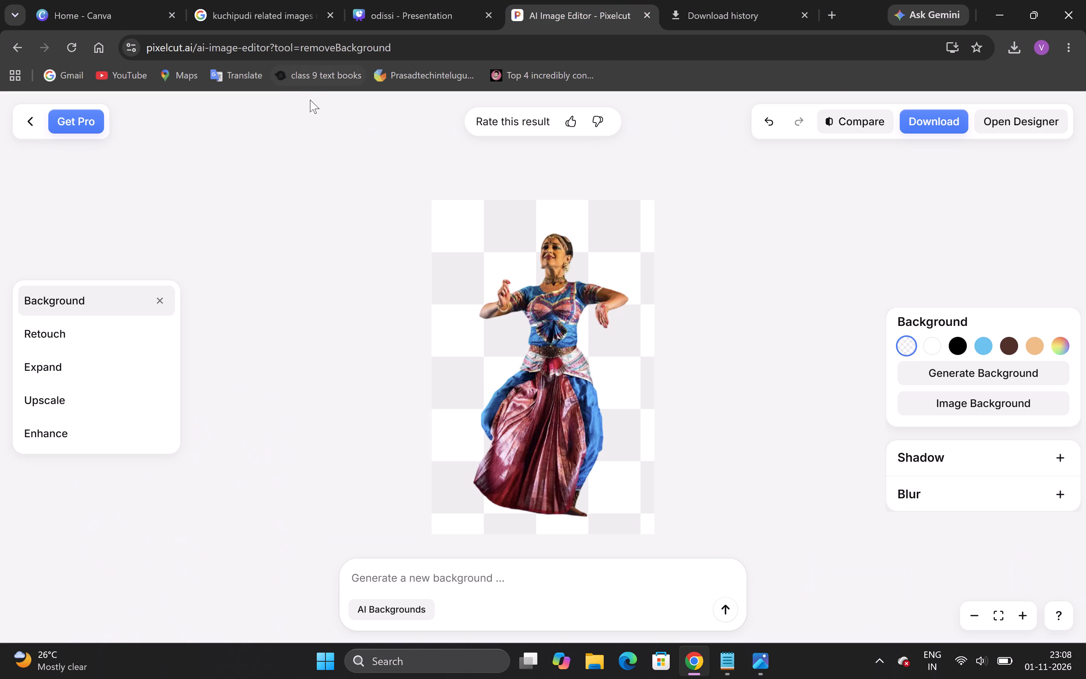
left_click(29, 124)
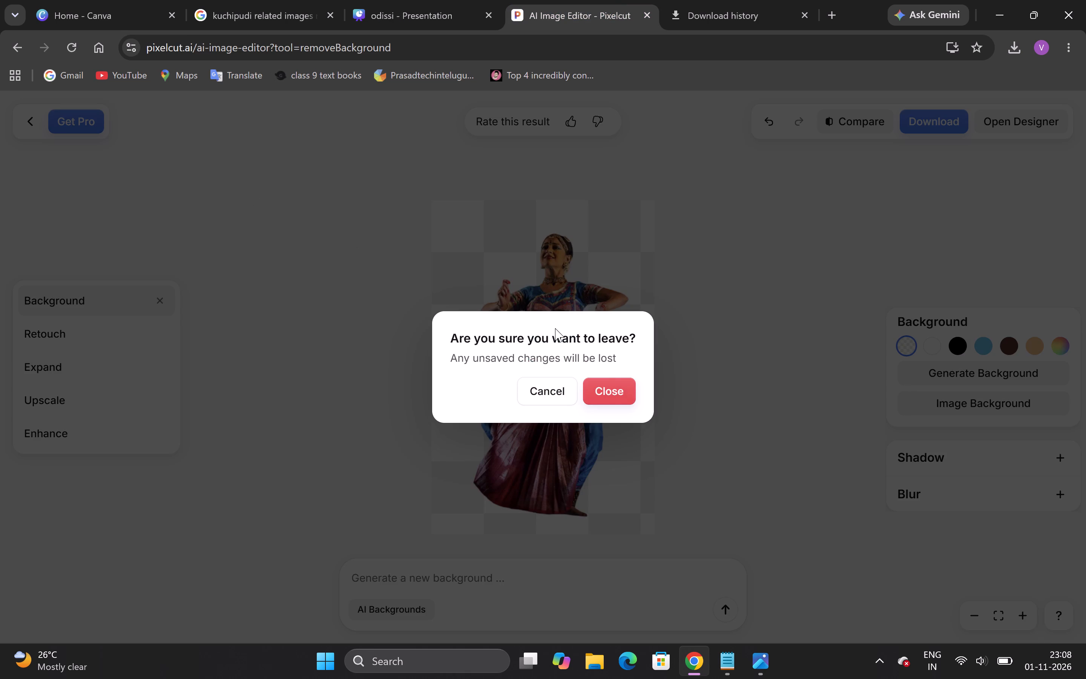
left_click(632, 397)
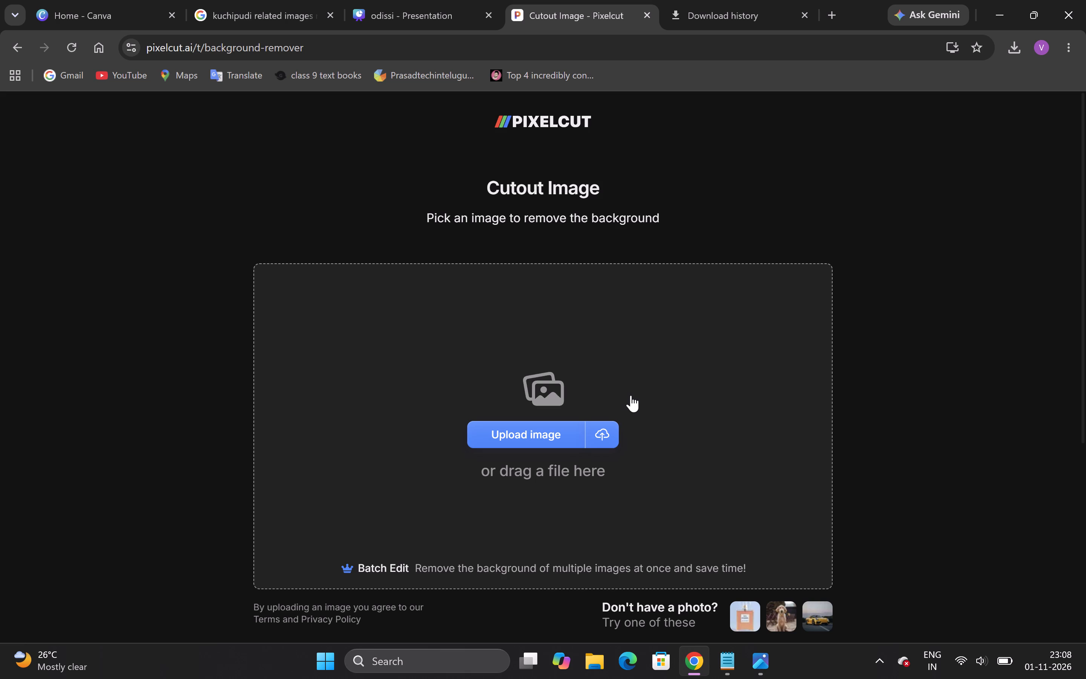
left_click(566, 425)
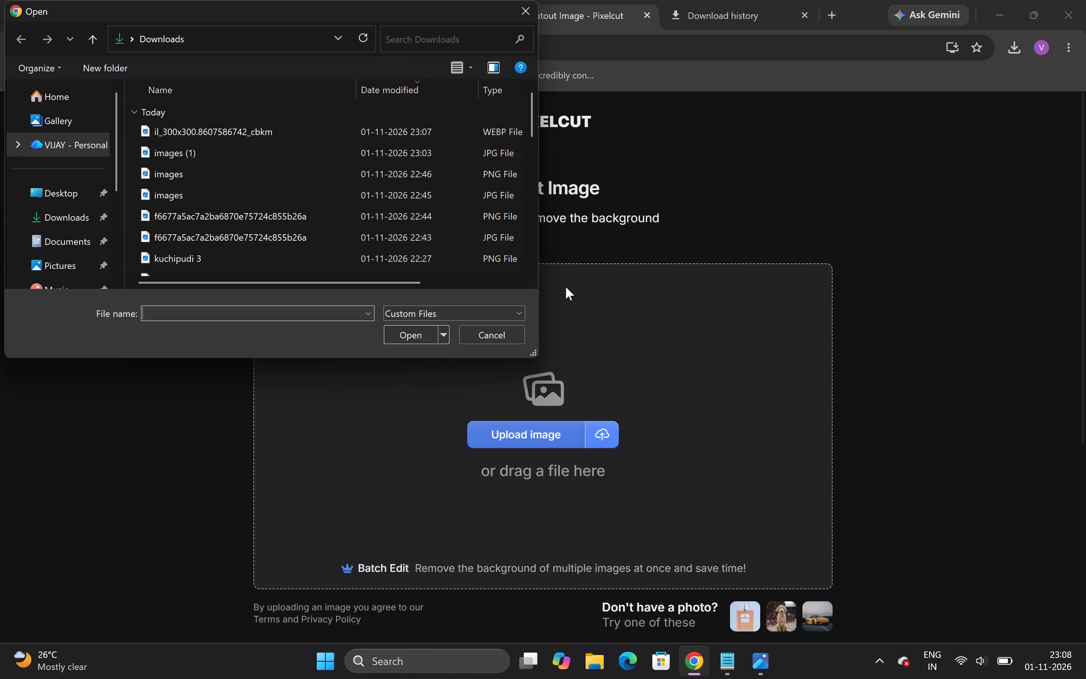
double_click(369, 129)
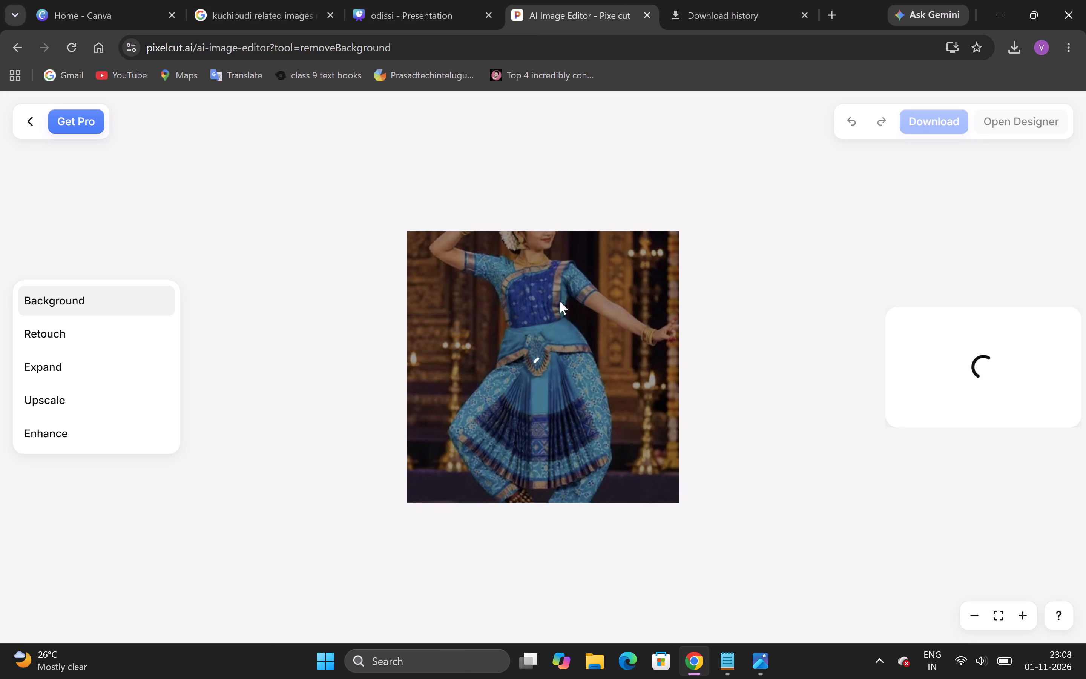
Close the download history tab.
scroll(565, 315, "down", 1)
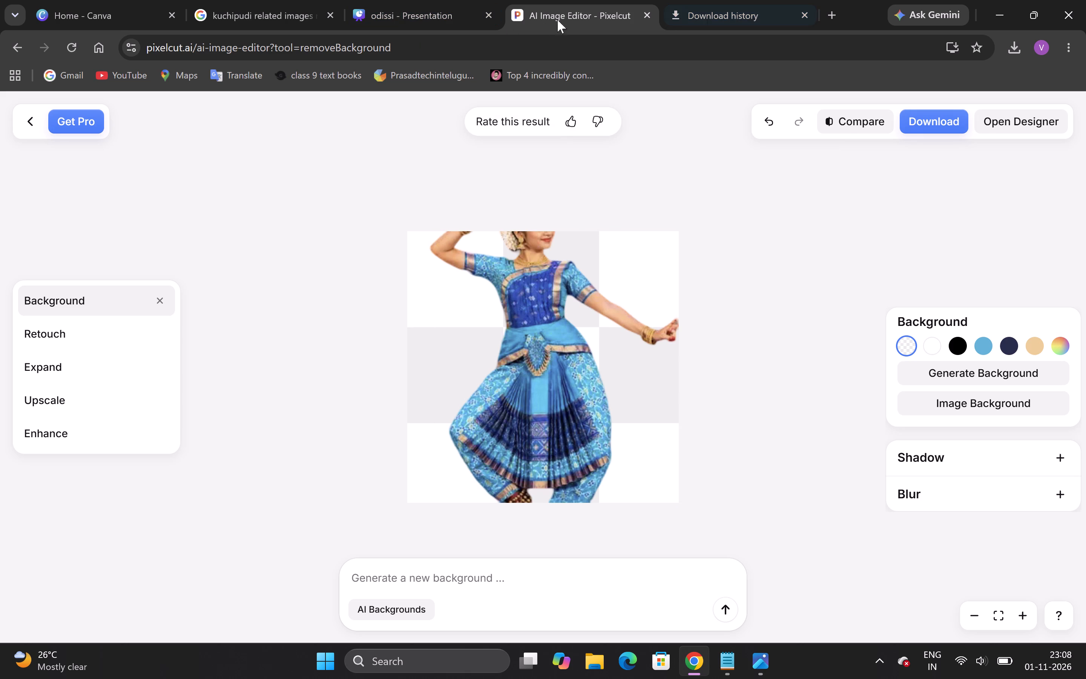
left_click(704, 9)
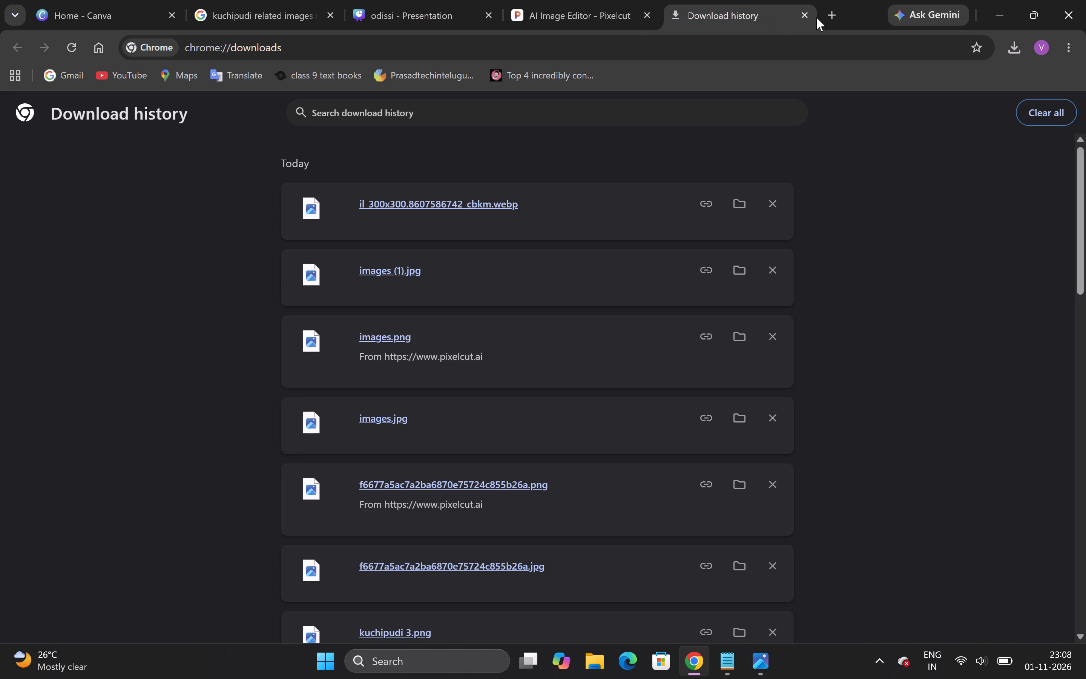
left_click(810, 17)
Look through the royal blue Kuchipudi image results and related images for another full-length dancer photo.
left_click(302, 0)
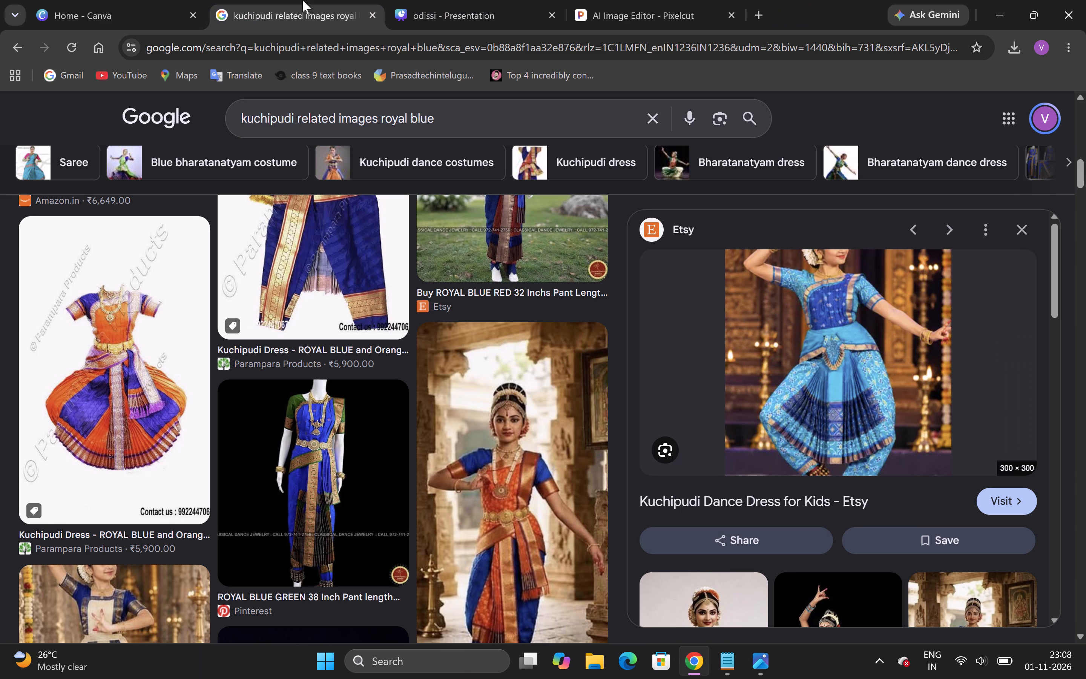
scroll(432, 353, "down", 3)
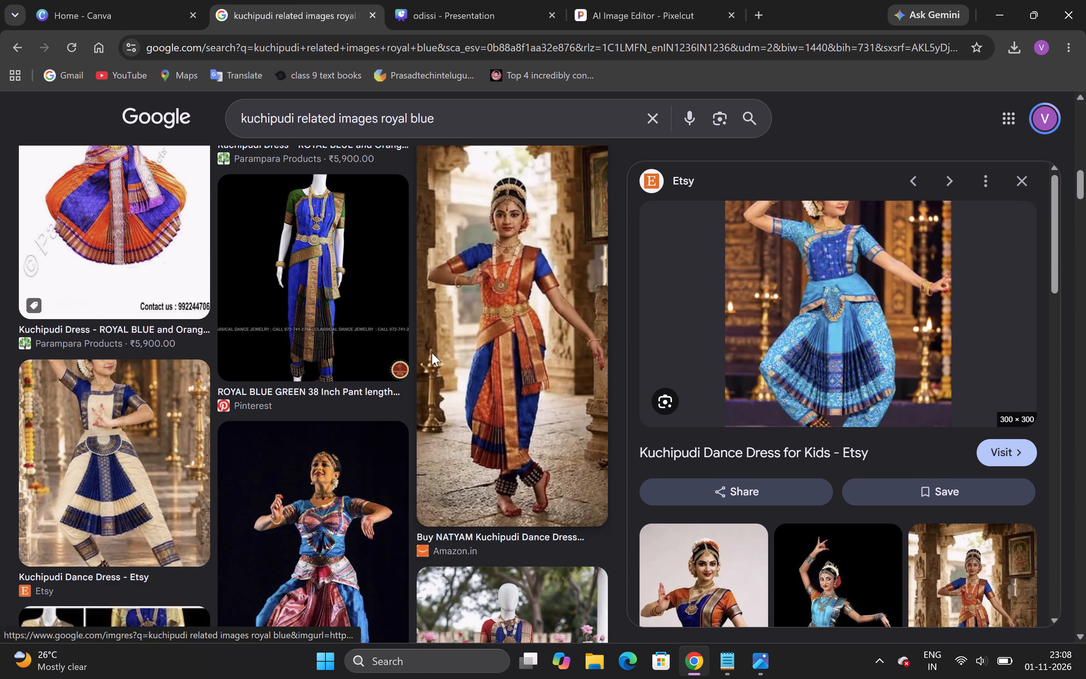
scroll(432, 353, "down", 3)
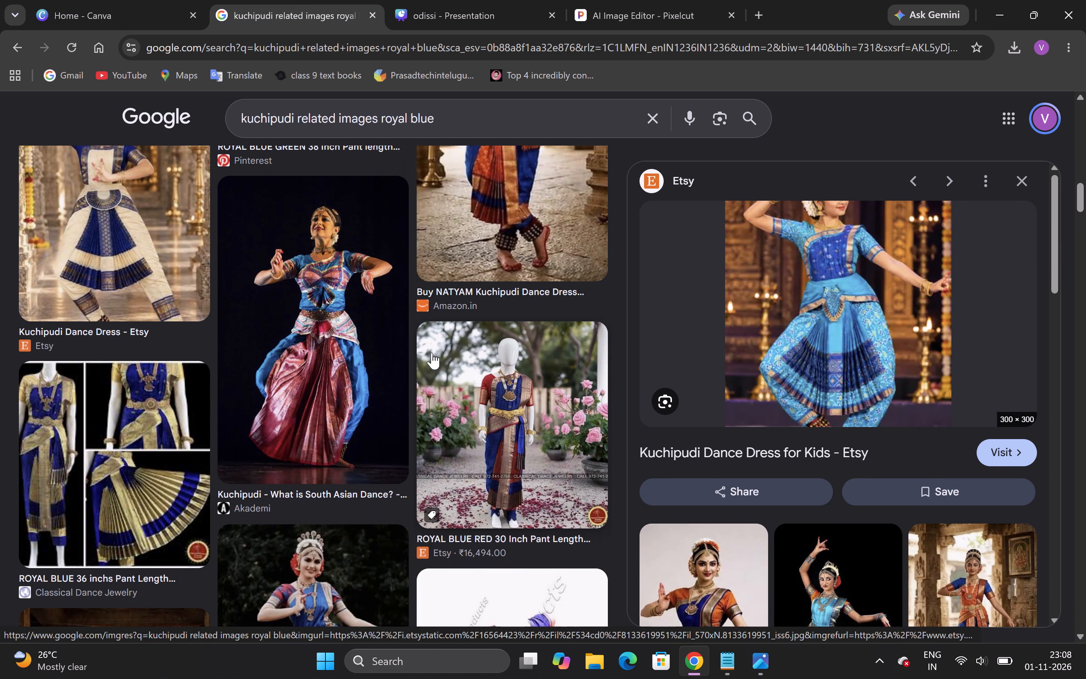
left_click(355, 332)
scroll(355, 332, "down", 3)
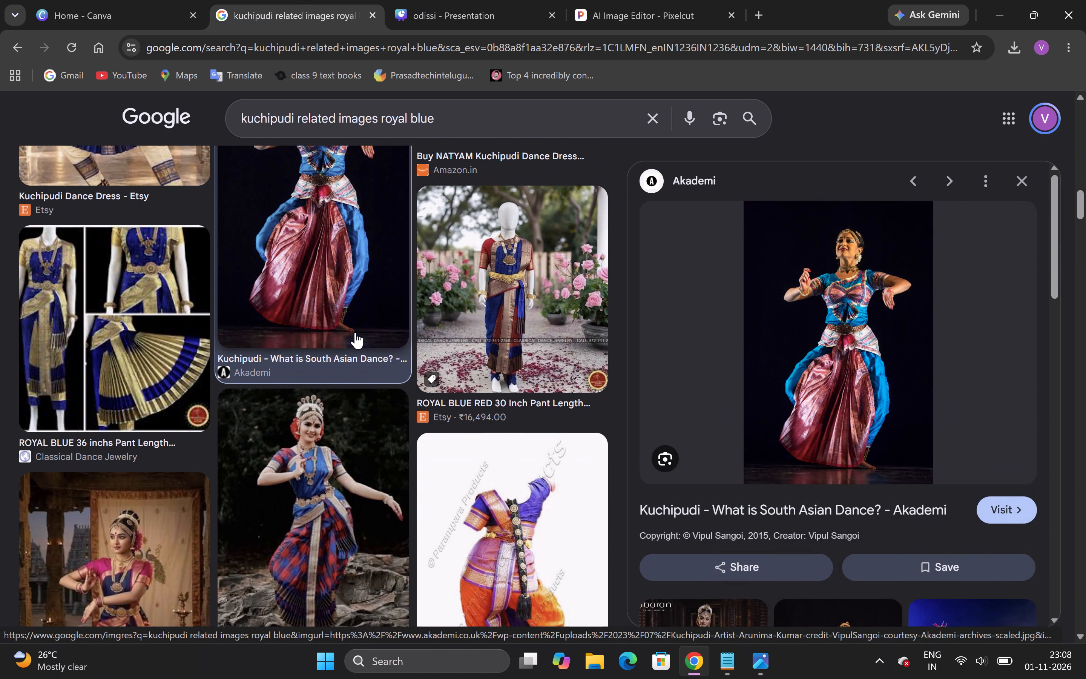
scroll(355, 332, "down", 6)
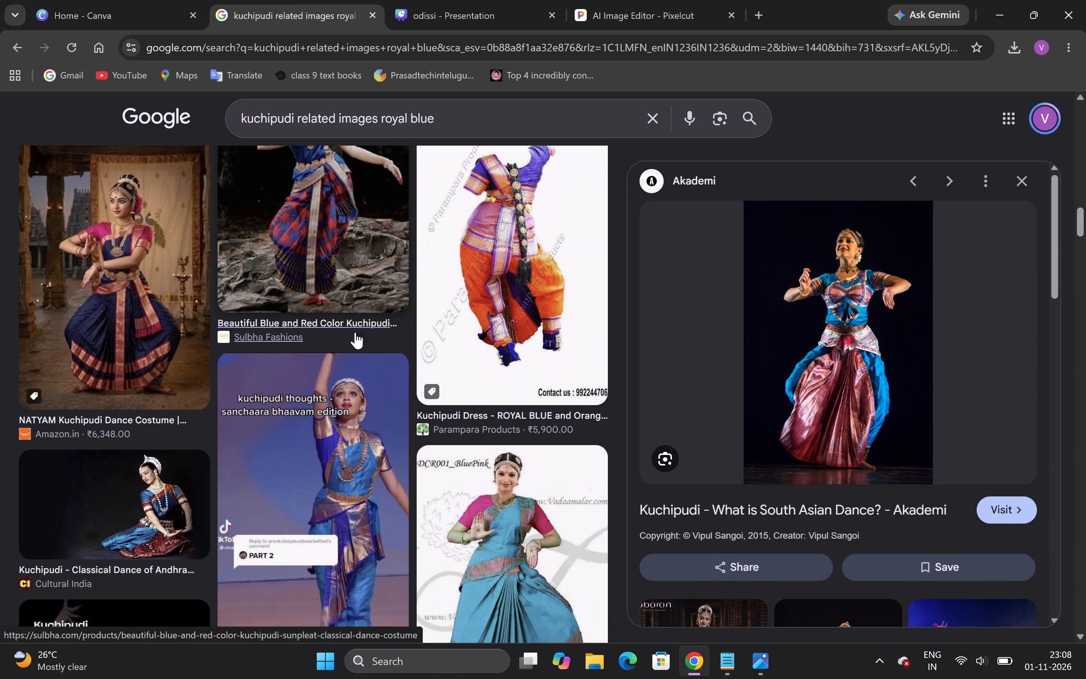
scroll(355, 332, "down", 1)
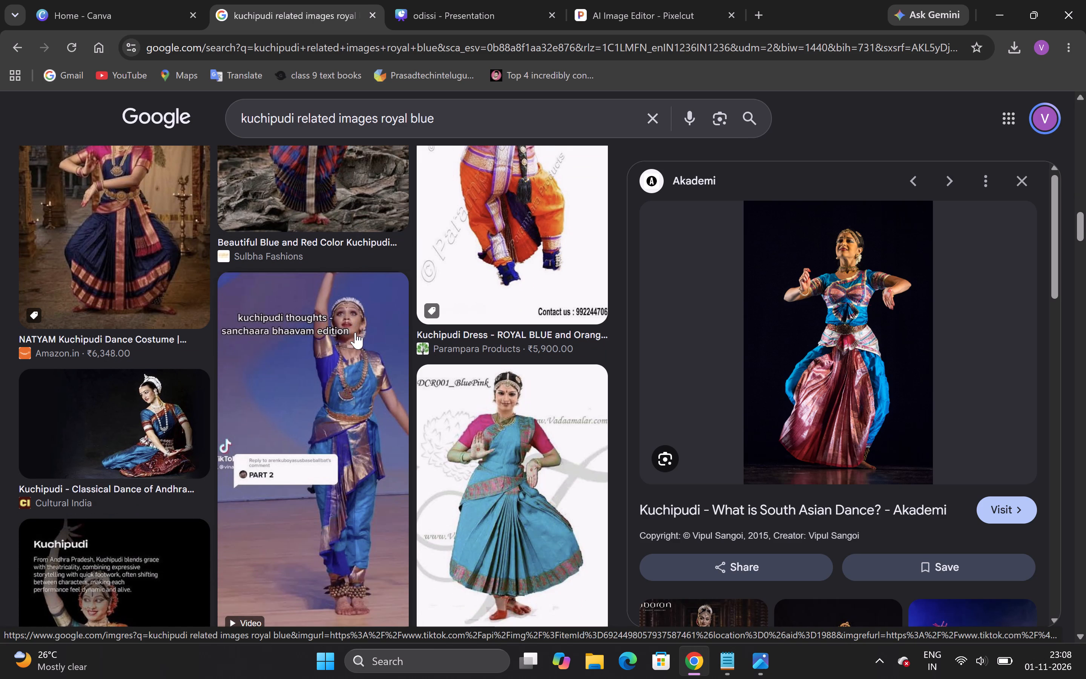
scroll(339, 431, "down", 1)
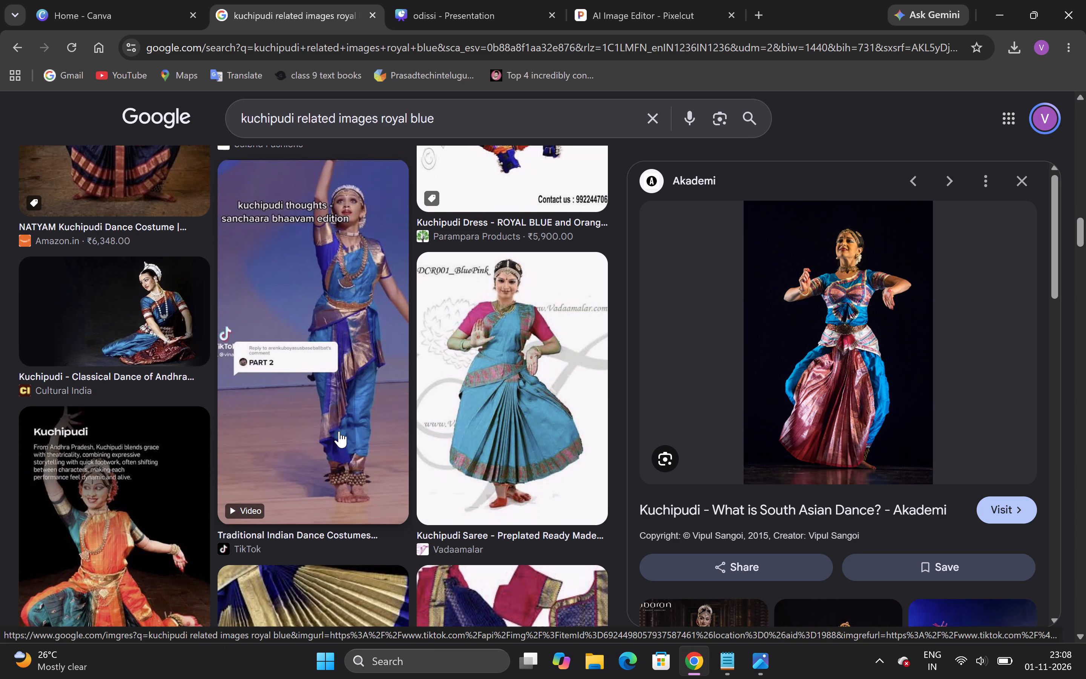
scroll(339, 431, "down", 1)
scroll(845, 479, "down", 2)
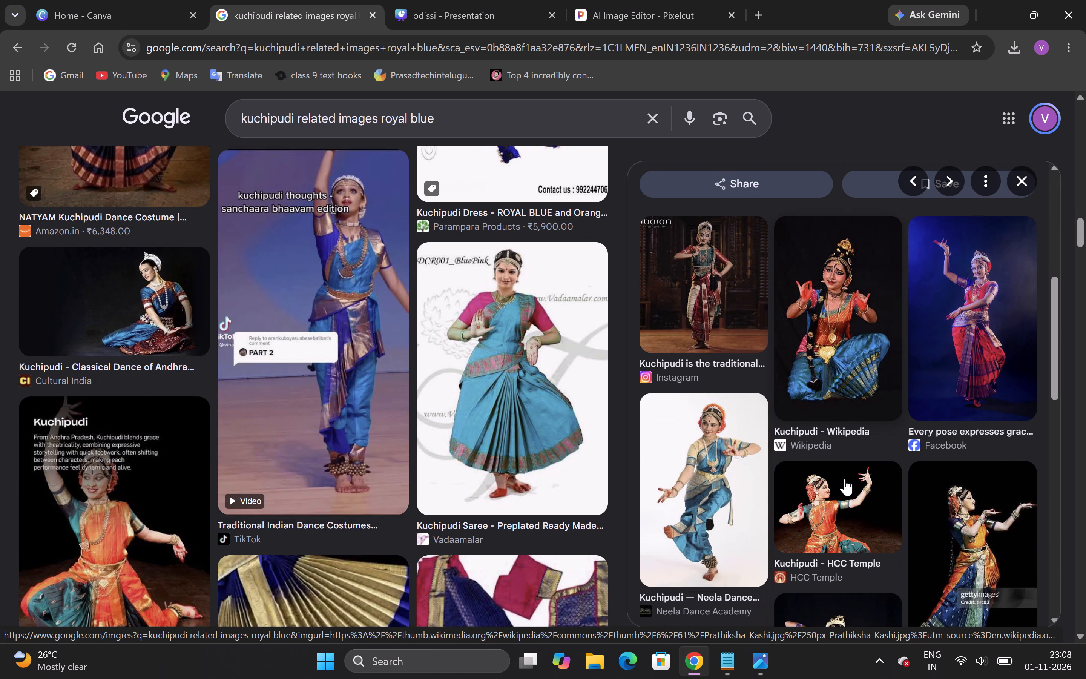
scroll(845, 479, "down", 4)
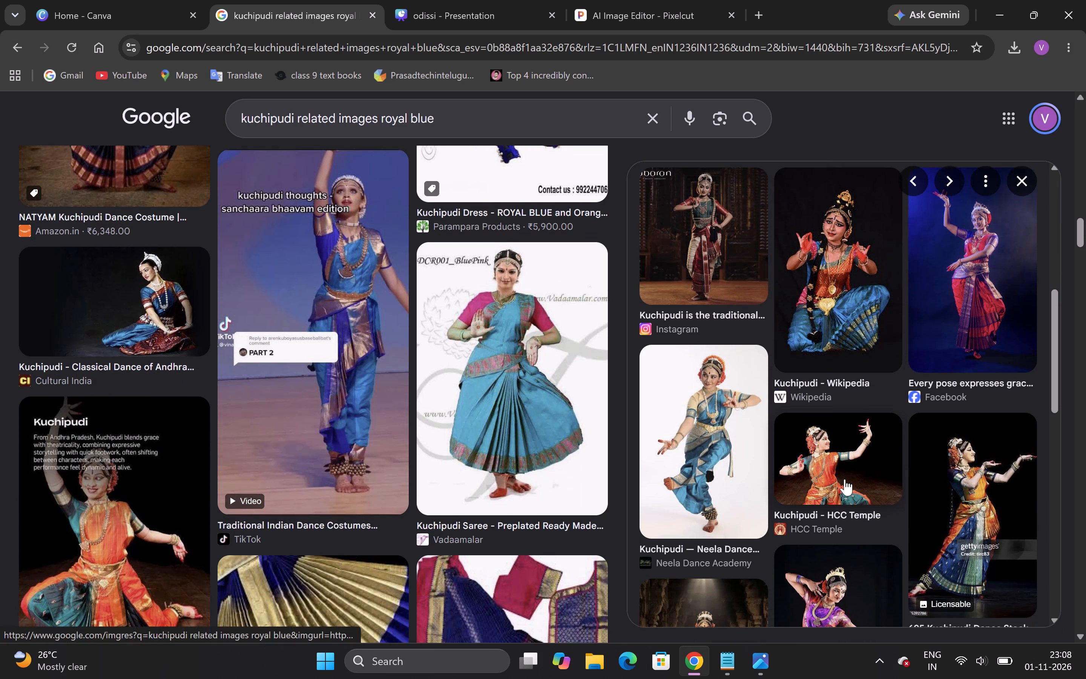
Look further through the royal blue Kuchipudi image results and preview the Facebook photo of the full-length dancer in teal and purple.
scroll(845, 479, "down", 5)
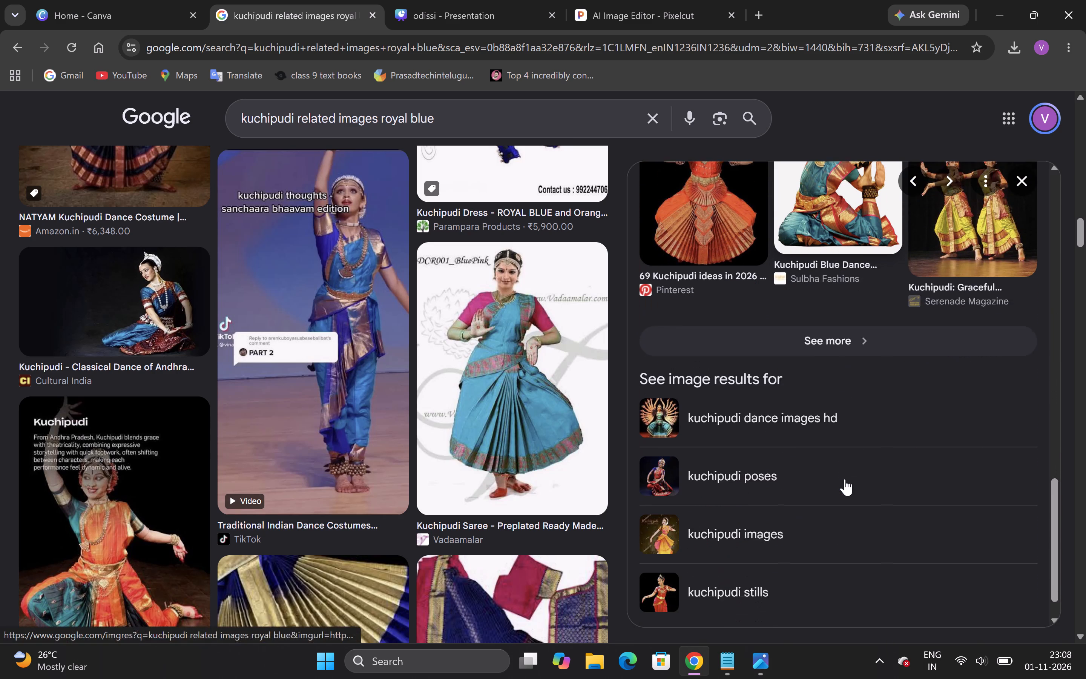
scroll(845, 479, "down", 1)
scroll(463, 488, "down", 2)
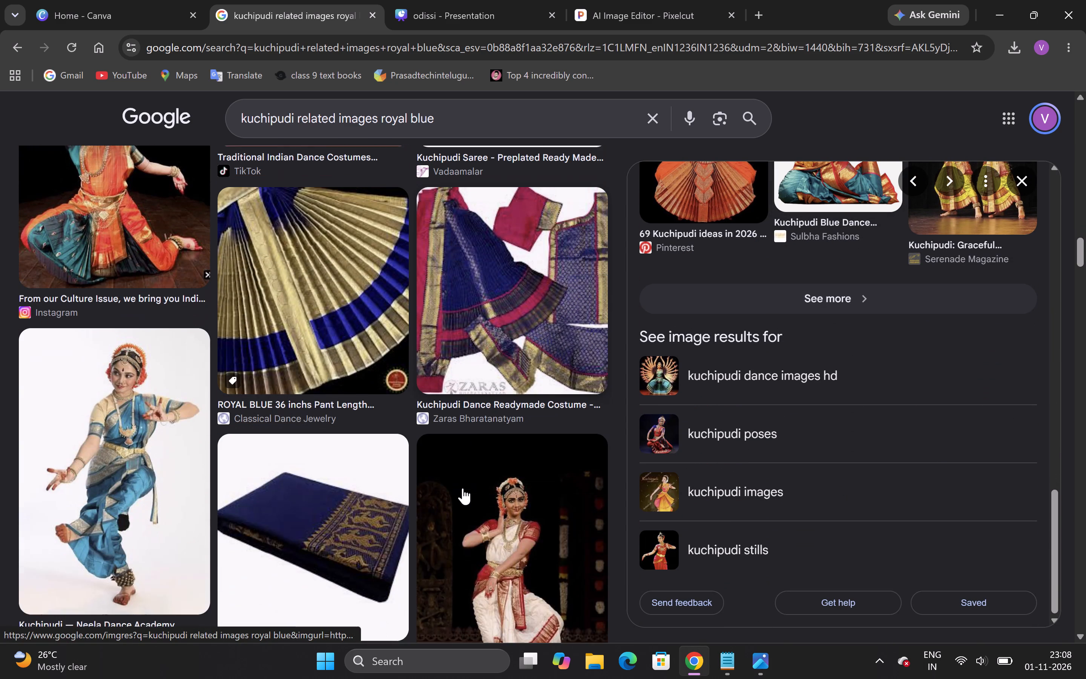
scroll(463, 488, "down", 3)
scroll(463, 488, "up", 1)
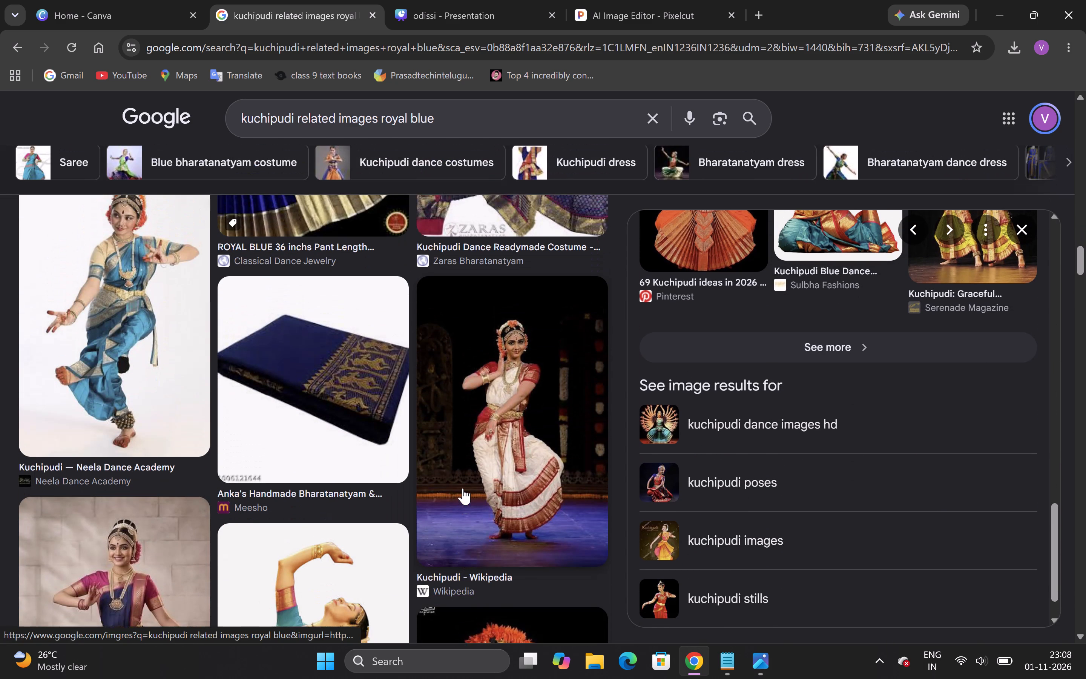
scroll(463, 488, "down", 6)
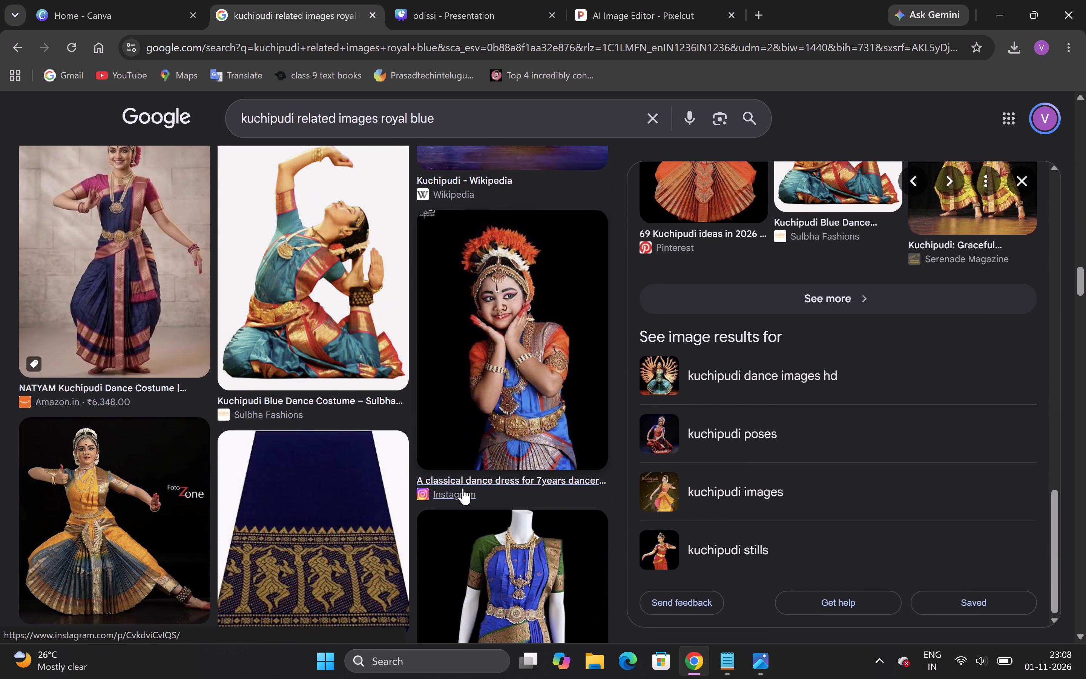
scroll(463, 488, "down", 6)
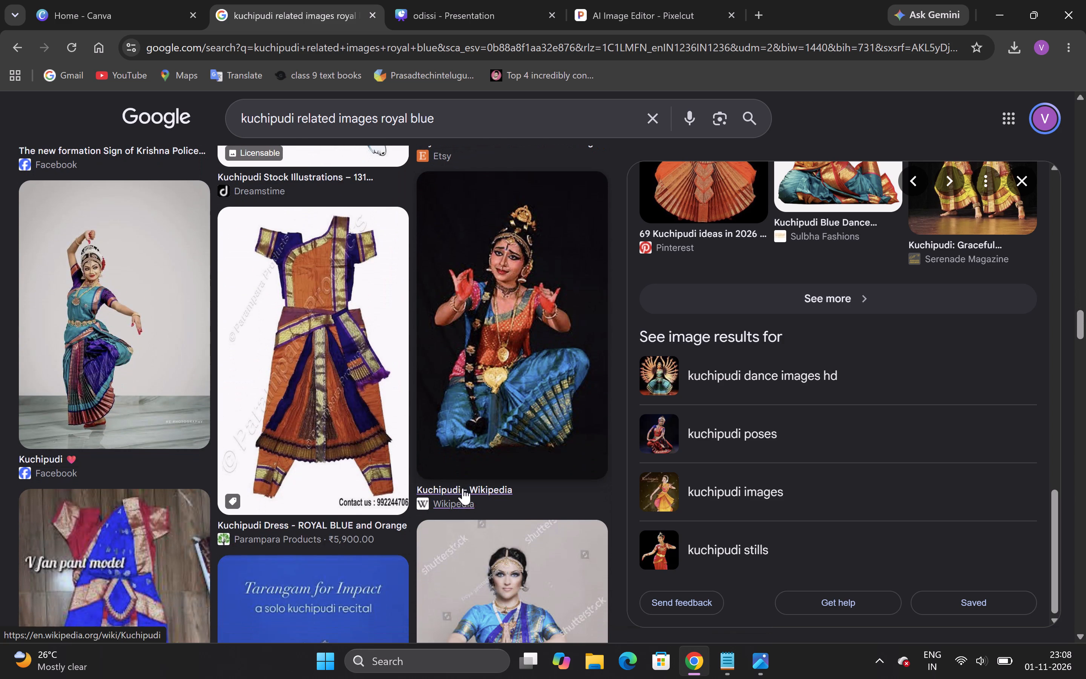
scroll(463, 488, "down", 1)
left_click(55, 348)
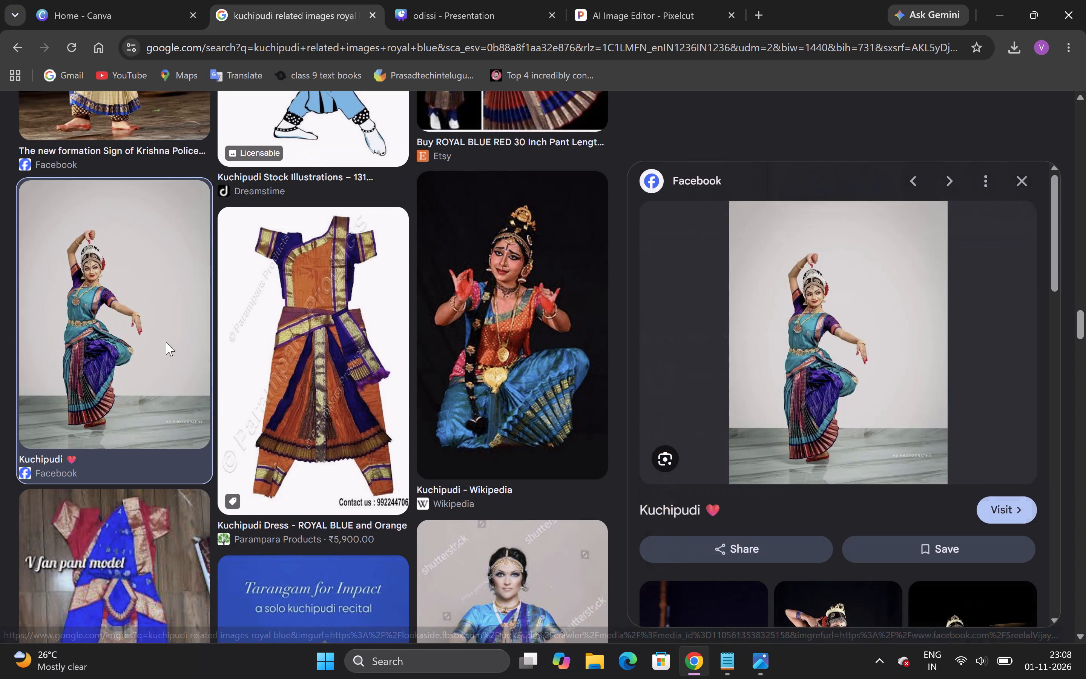
left_click_drag(750, 368, 755, 355)
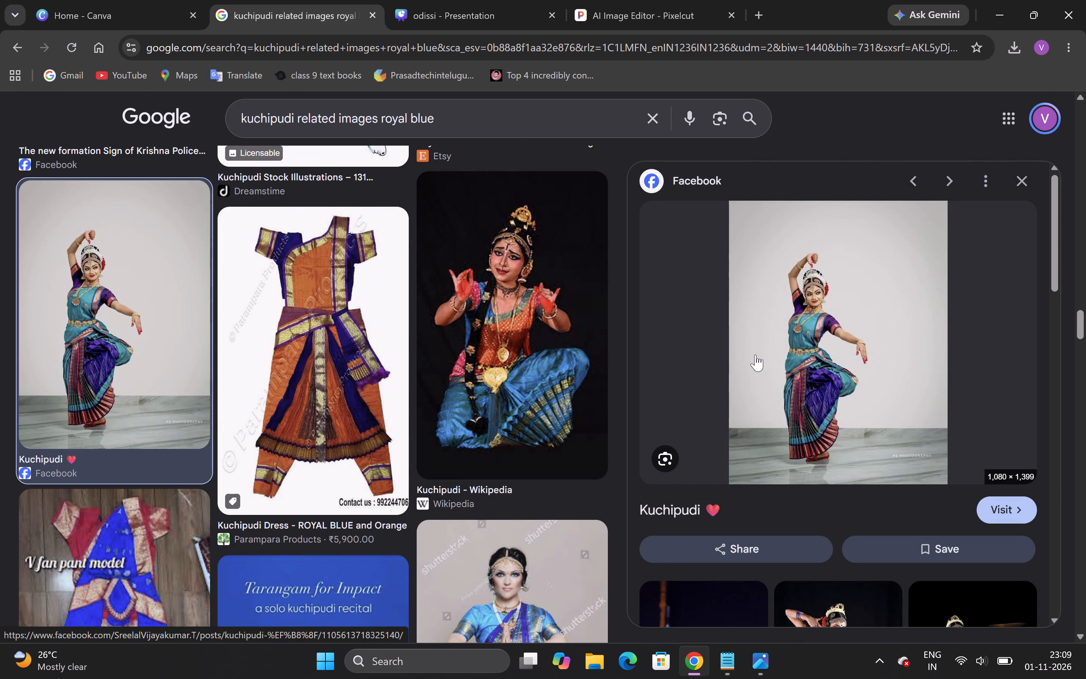
right_click(755, 355)
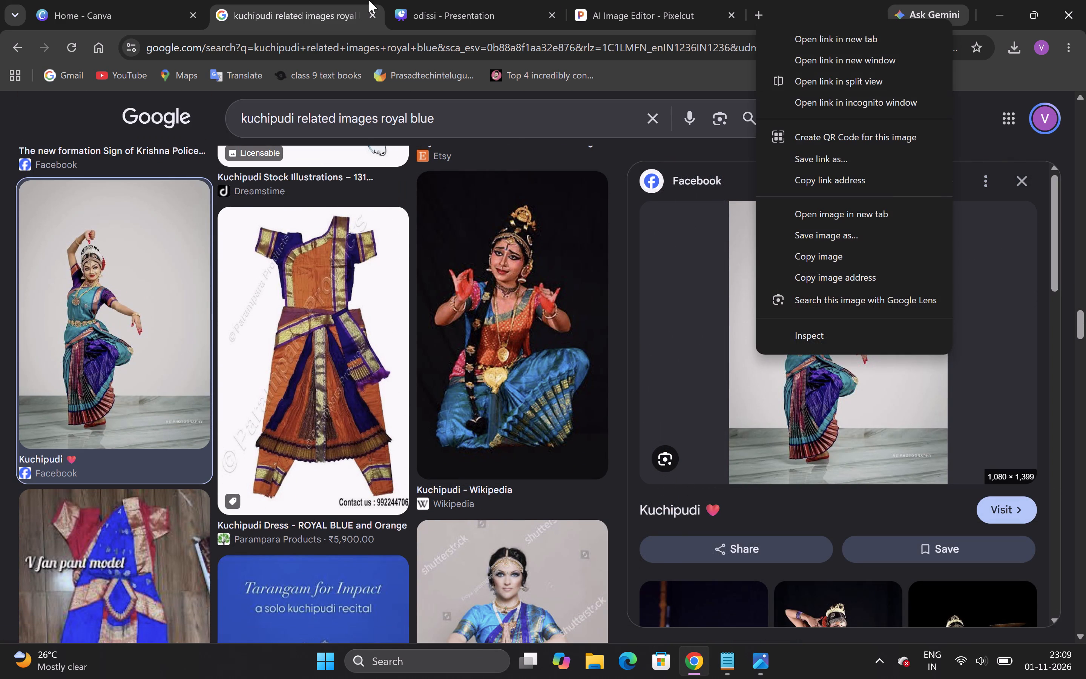
Review the dancer pictures on pages 3 to 6 of the odissi presentation, then return to the Kuchipudi image results.
left_click(445, 2)
left_click(595, 573)
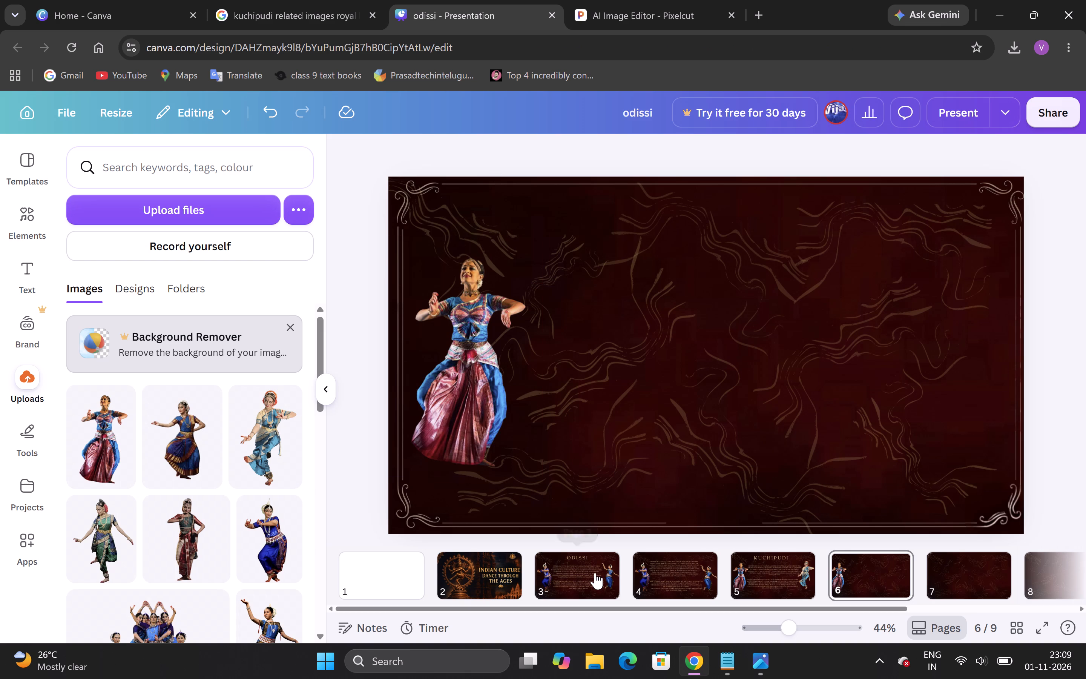
left_click(663, 568)
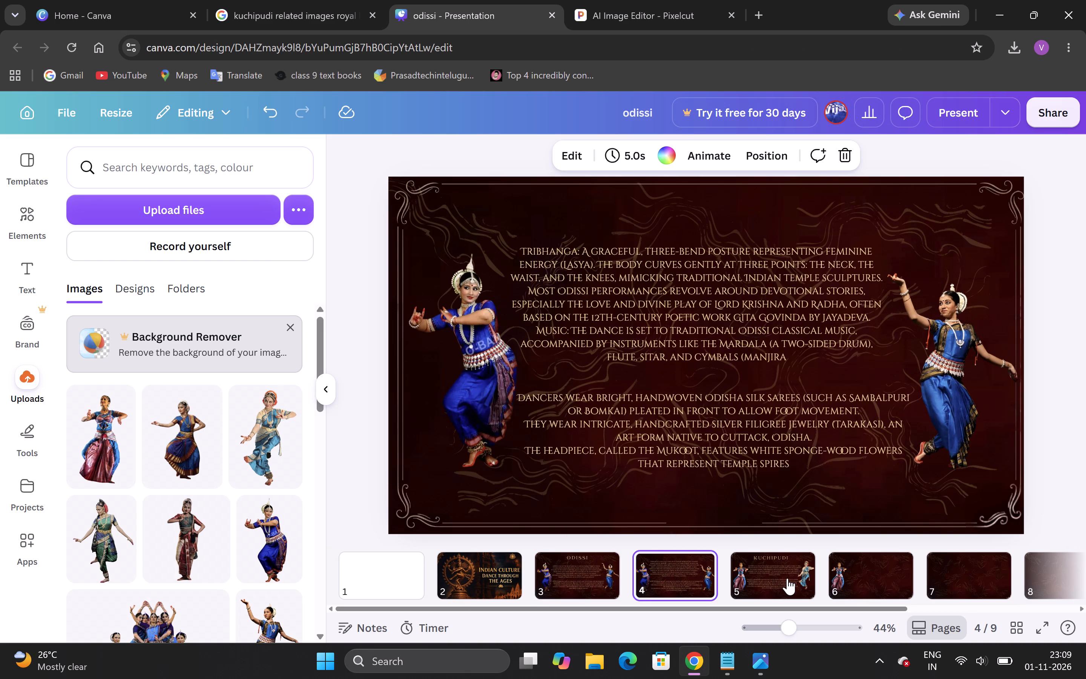
left_click(767, 574)
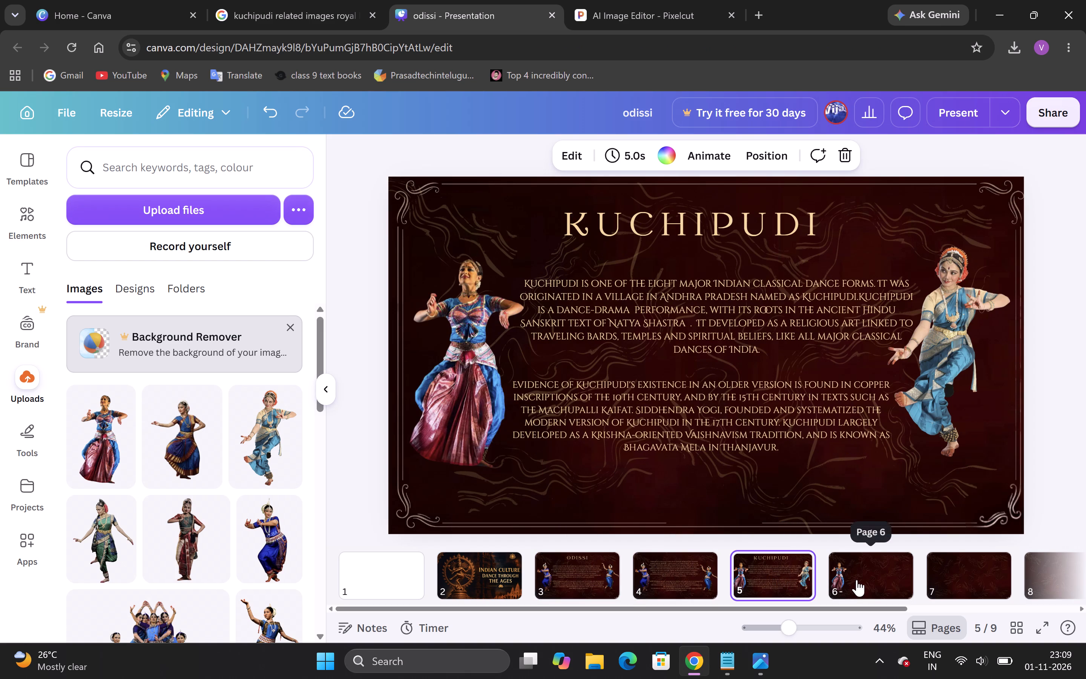
left_click(857, 580)
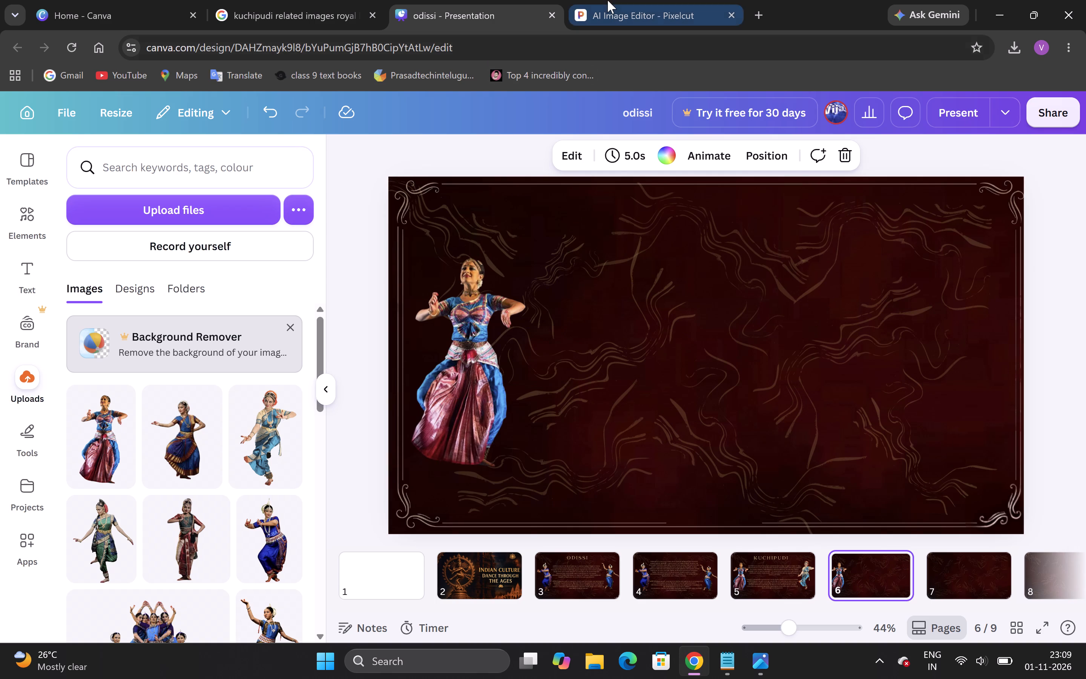
left_click(607, 0)
left_click(325, 0)
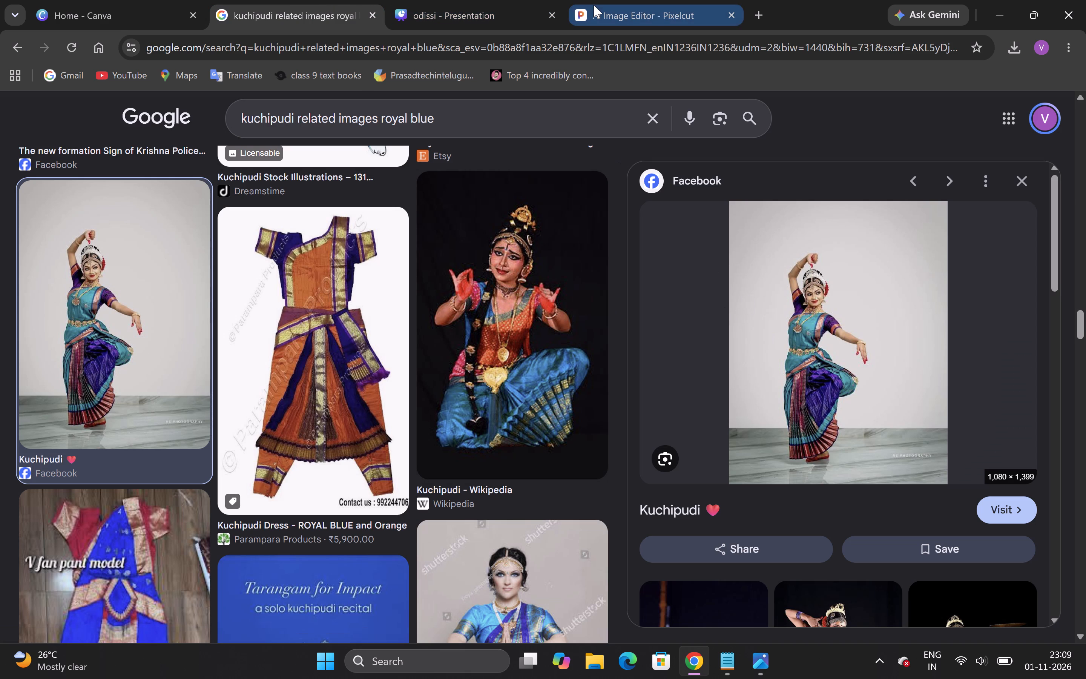
Save the previewed photo of the teal and purple costumed Kuchipudi dancer to Downloads as a JPEG image.
right_click(785, 335)
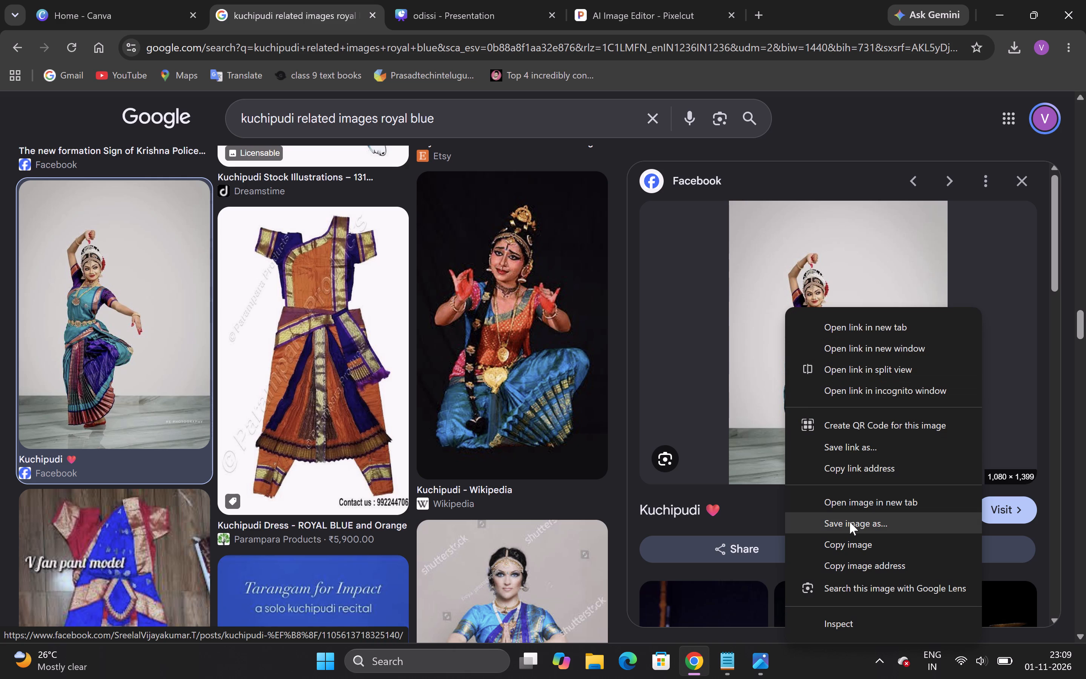
left_click(850, 522)
left_click(850, 522)
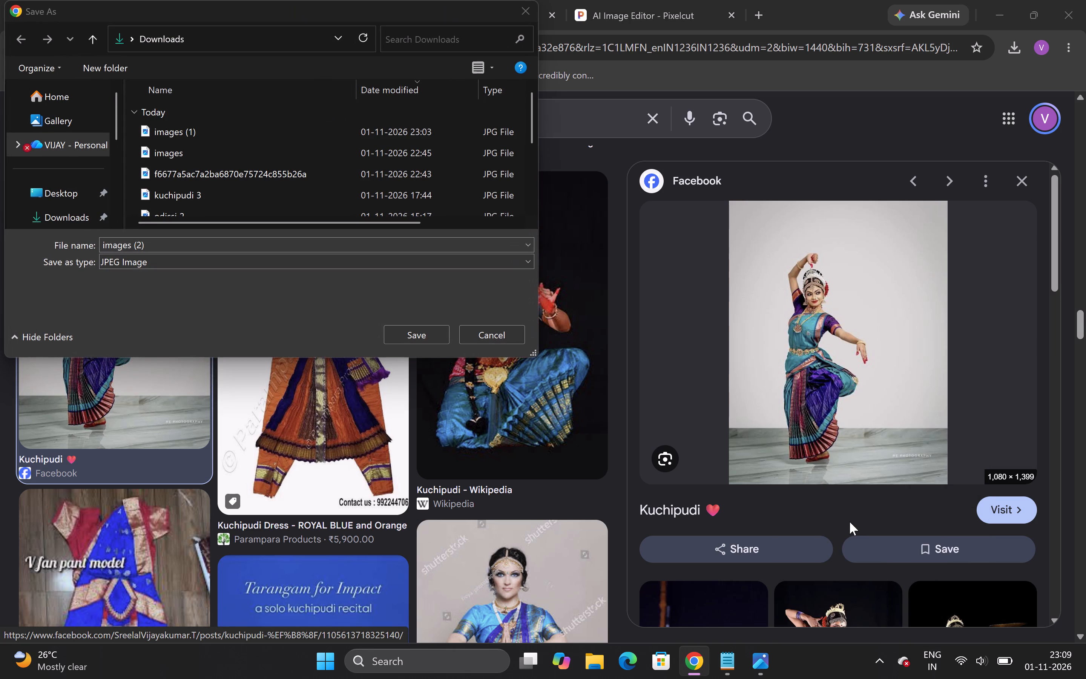
Save the Facebook photo of the dancer in the teal and purple costume to Downloads as images (2) in JPEG format.
key("Return")
left_click(426, 329)
In Pixelcut, discard the previous cutout and upload images (2) from Downloads for background removal.
left_click(580, 2)
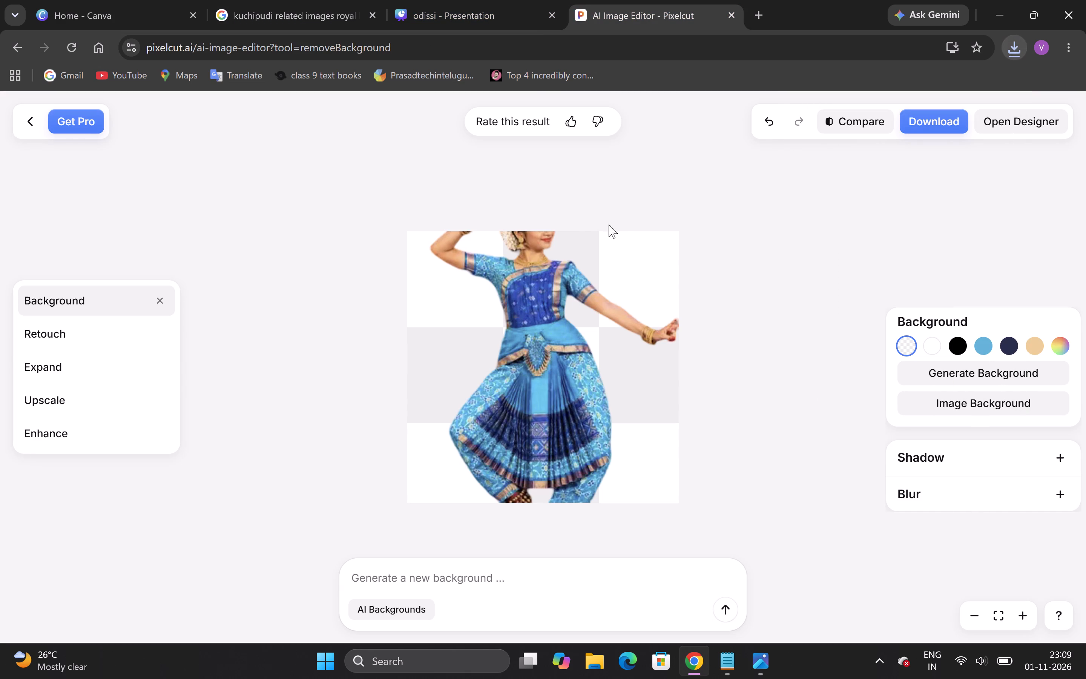
left_click(20, 118)
key("Return")
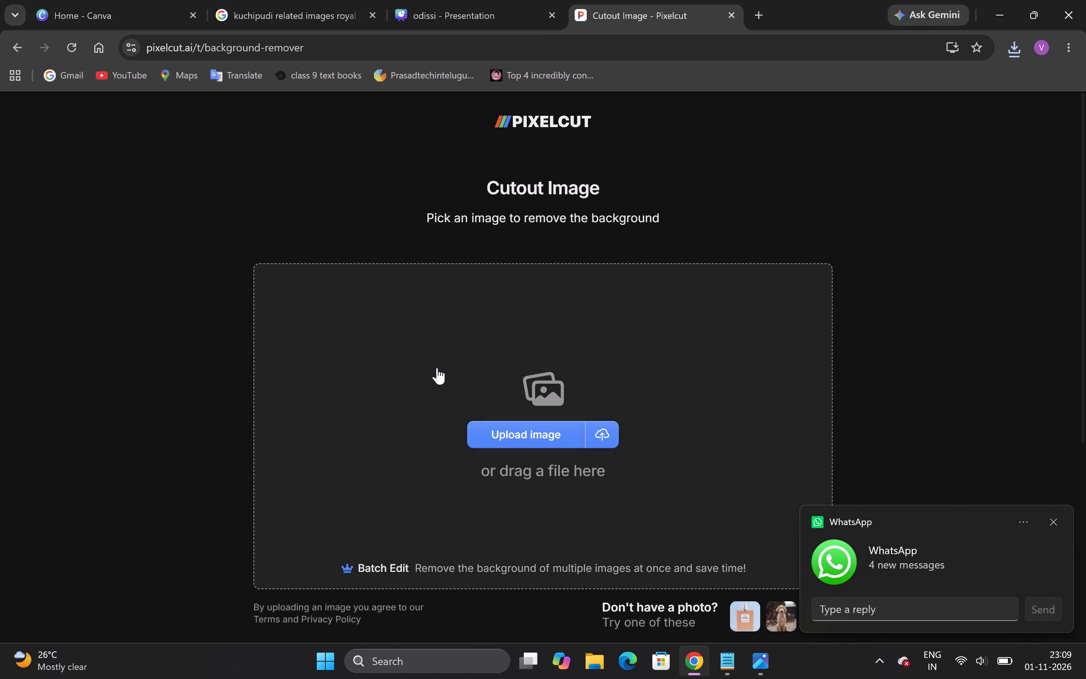
left_click(506, 438)
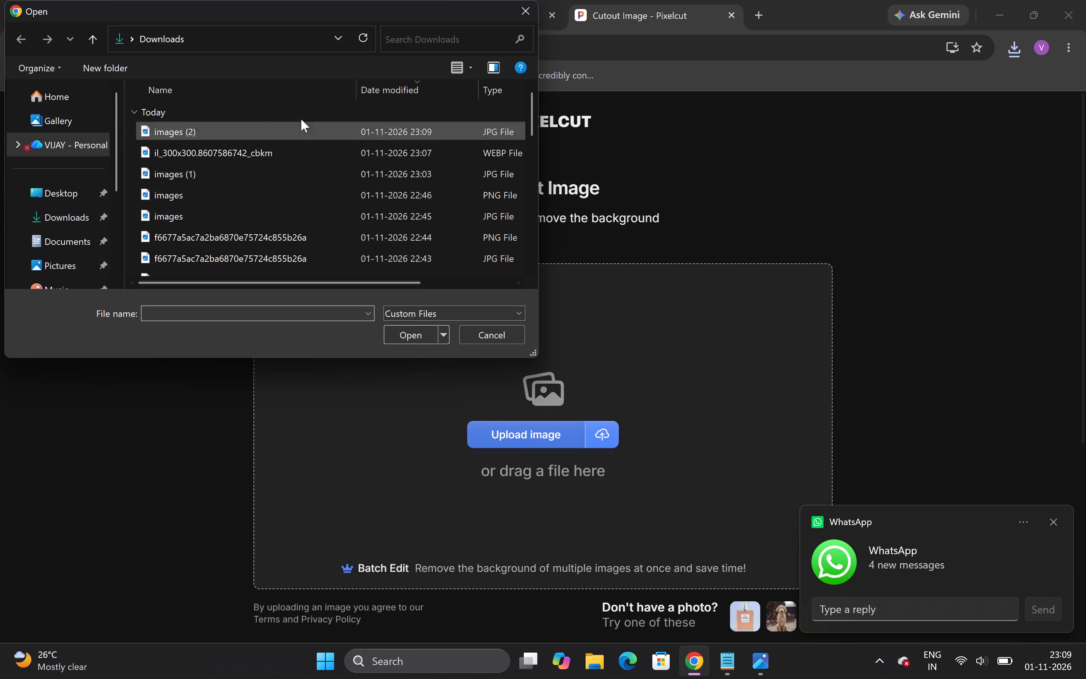
double_click(303, 138)
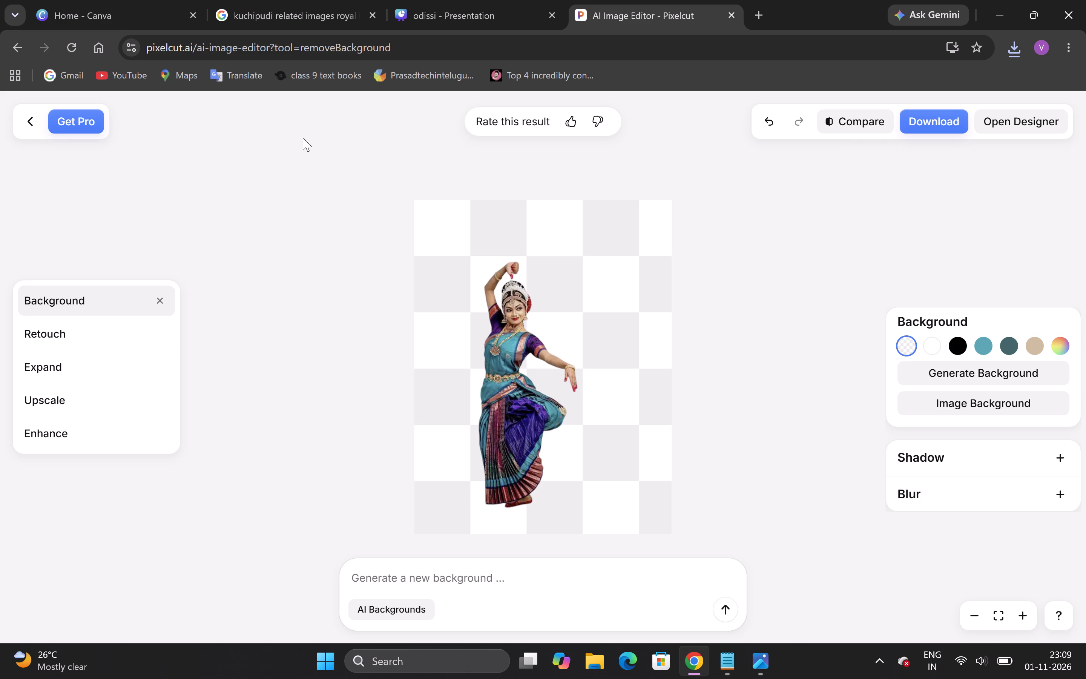
Download the teal and purple dancer cutout at preview resolution.
left_click(946, 119)
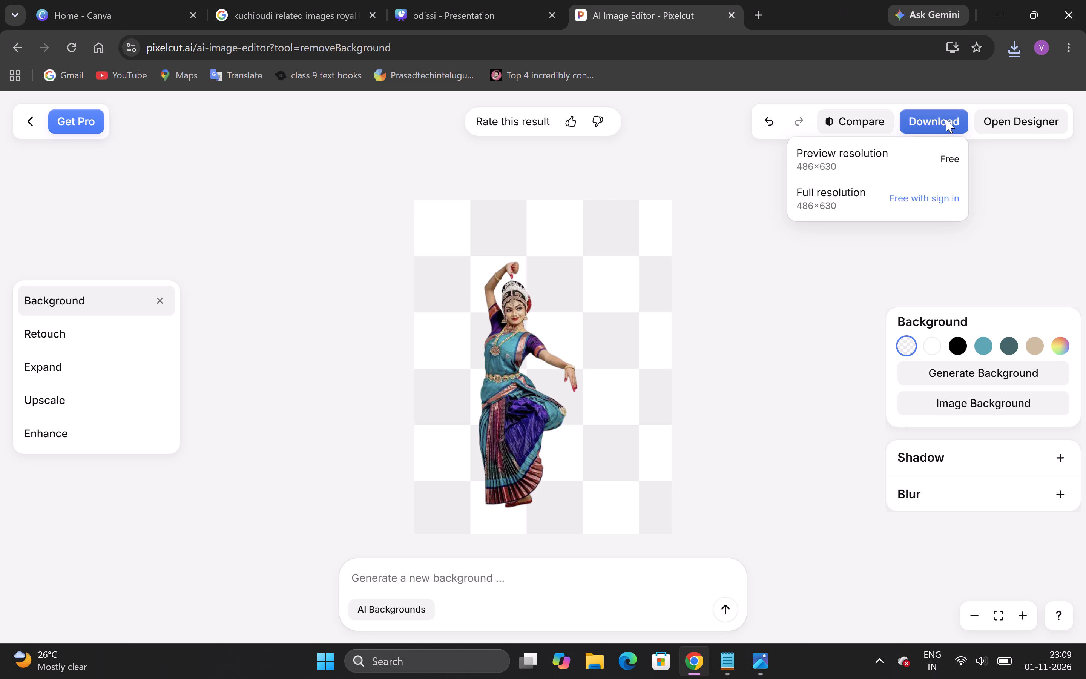
left_click(917, 148)
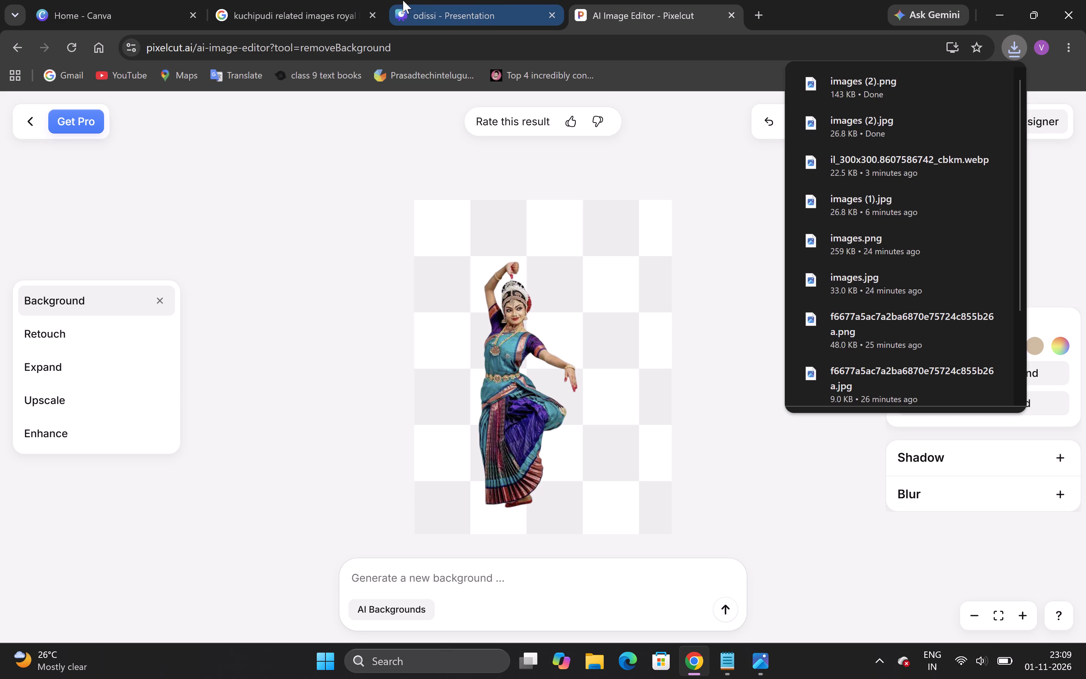
Upload the newly downloaded images (2) cutout from Downloads to the odissi presentation.
left_click(511, 0)
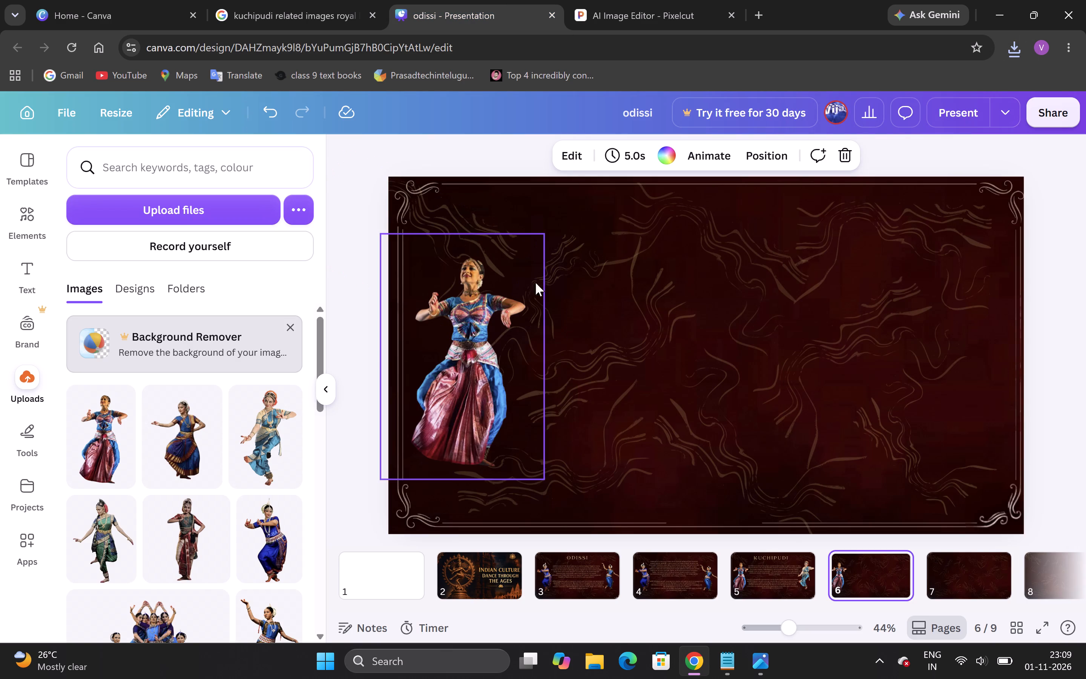
left_click(173, 215)
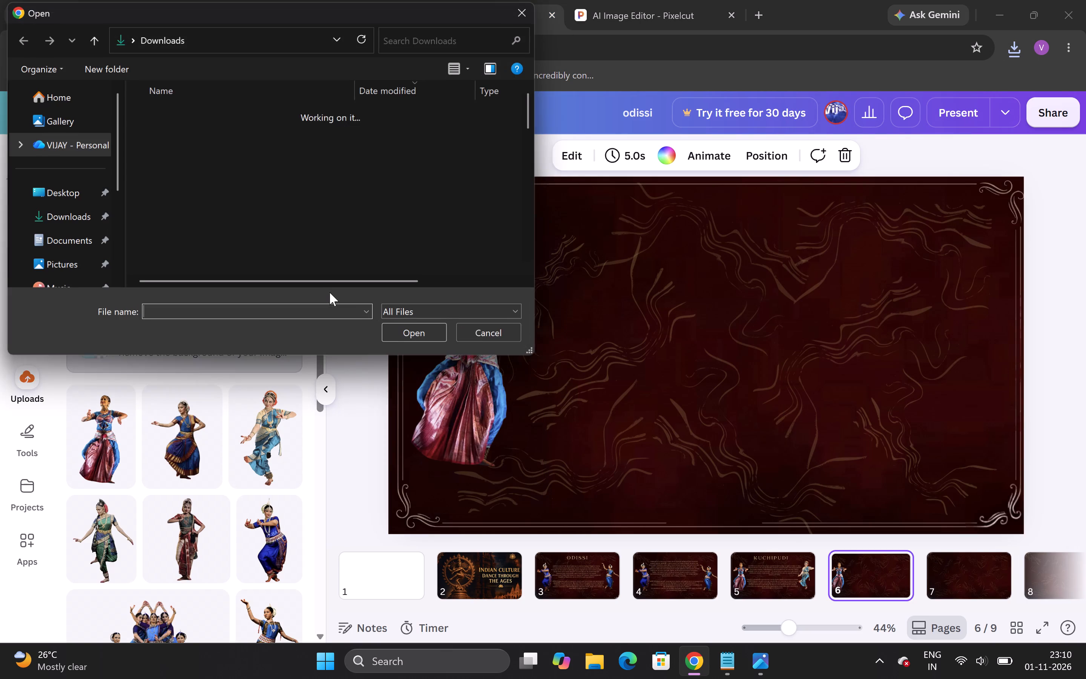
left_click(282, 127)
double_click(282, 127)
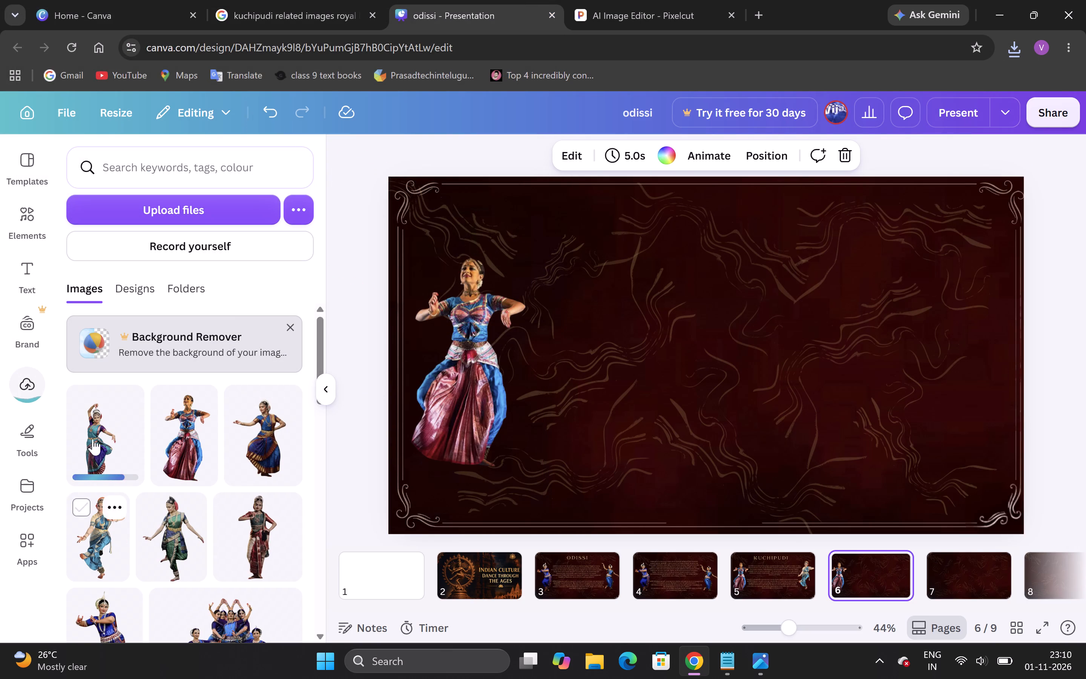
Add the uploaded teal and purple dancer cutout to page 6, enlarge it and place it along the page's right side.
scroll(127, 387, "down", 1)
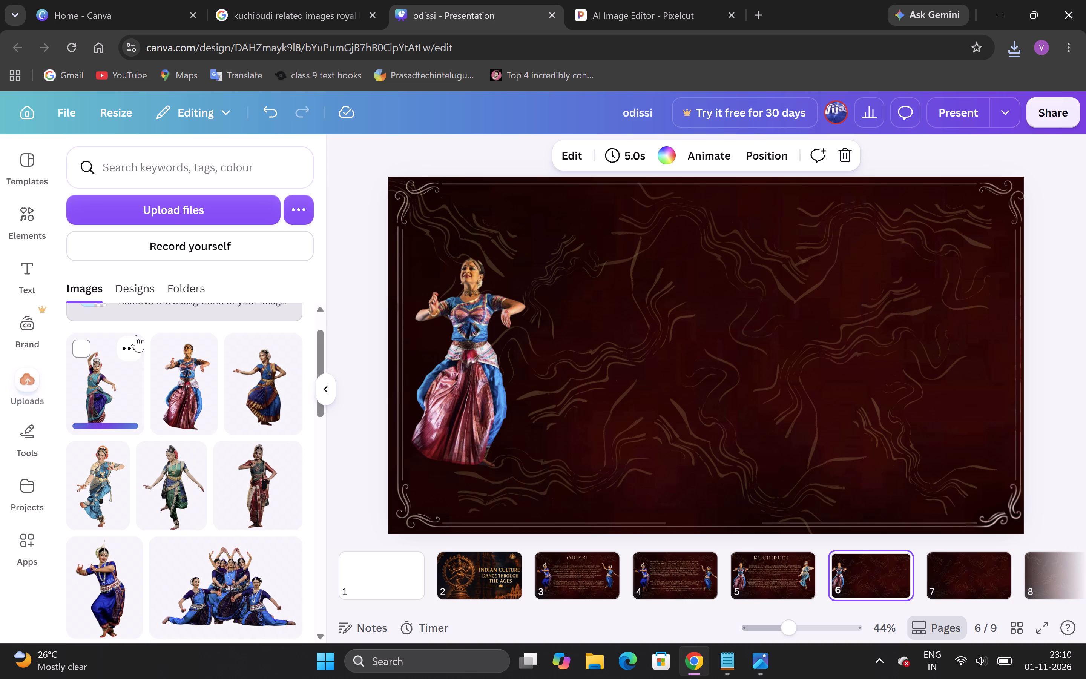
left_click(110, 387)
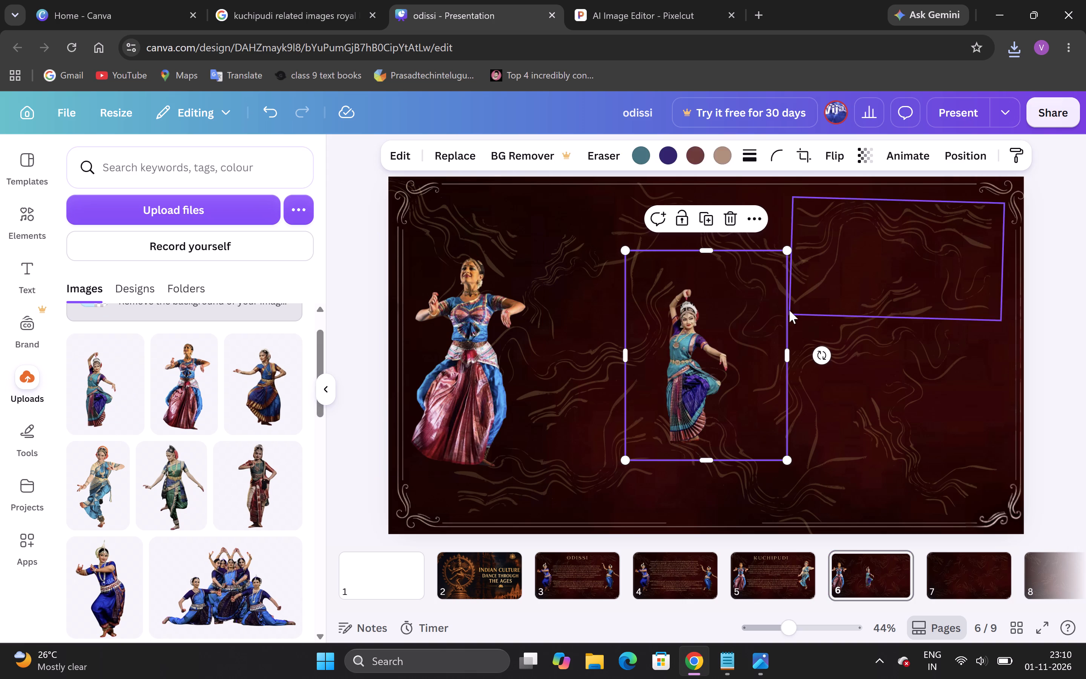
left_click_drag(718, 343, 969, 329)
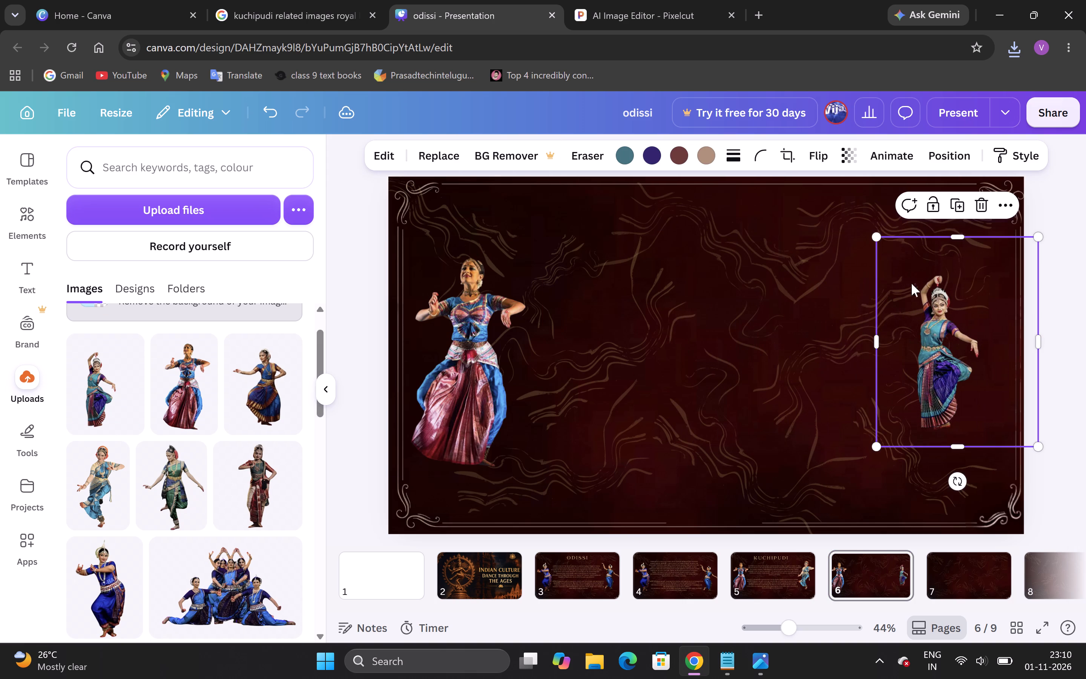
left_click_drag(873, 239, 820, 181)
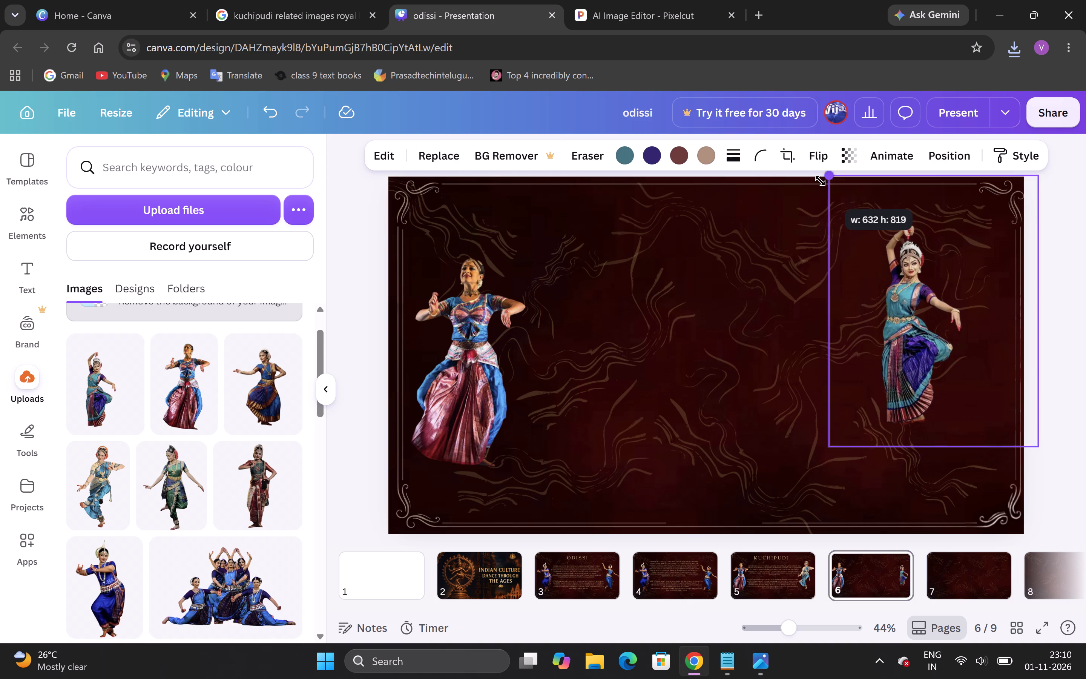
left_click_drag(820, 181, 814, 175)
left_click_drag(934, 332, 962, 361)
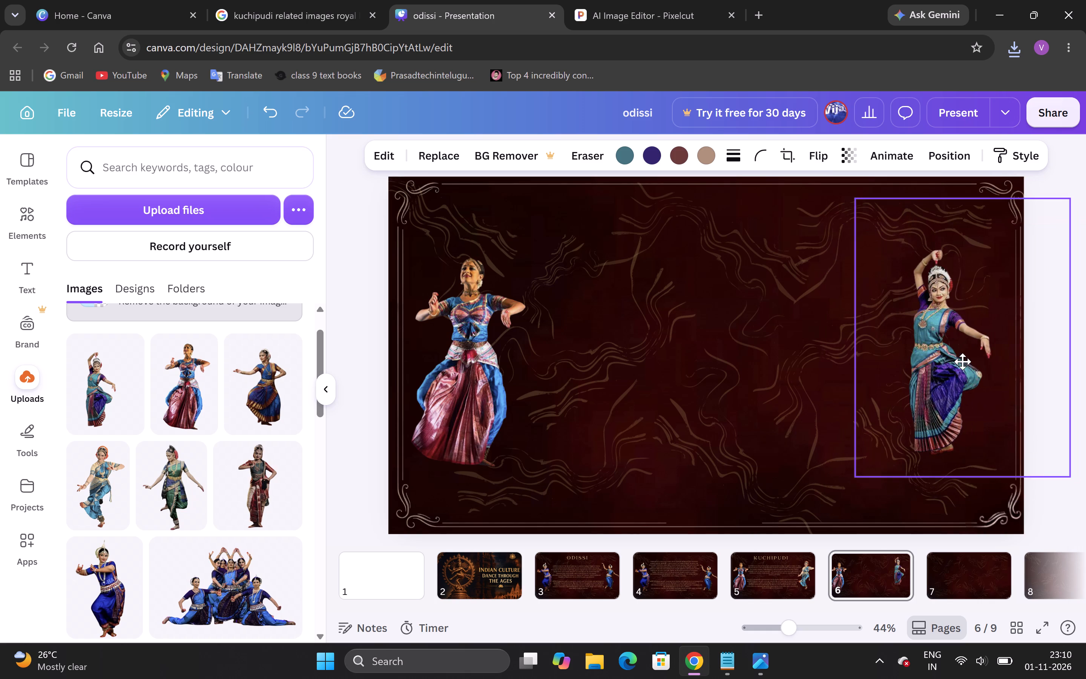
left_click_drag(962, 361, 974, 363)
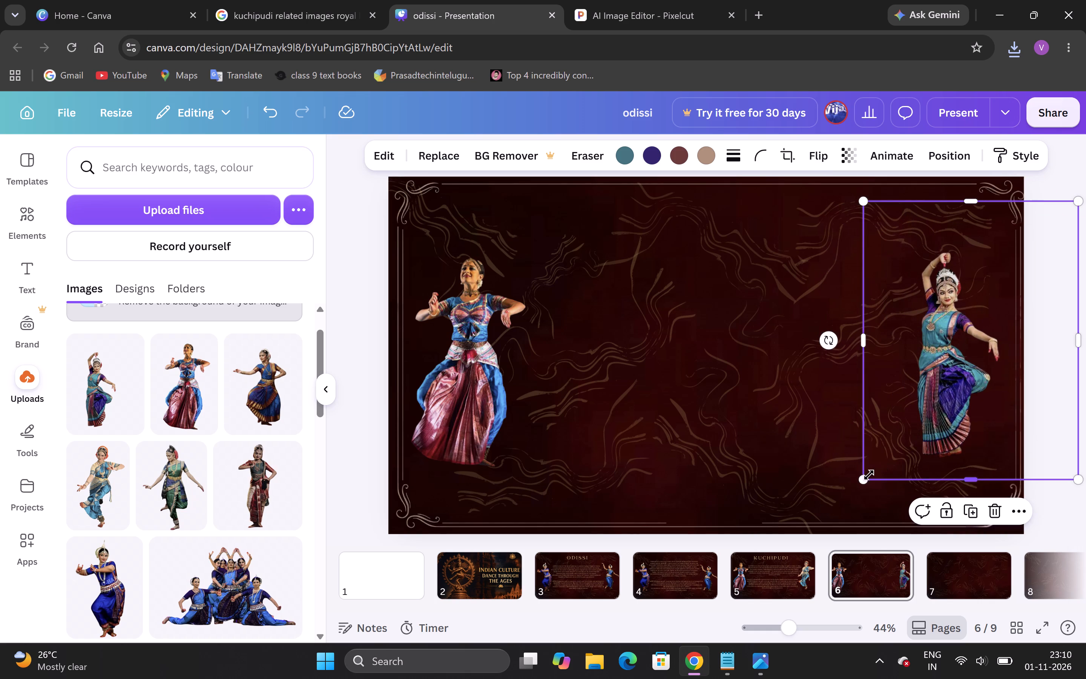
Enlarge the teal and purple dancer further and reposition her on page 6 to balance the maroon-costumed dancer opposite.
left_click_drag(867, 475, 843, 482)
left_click_drag(919, 373, 920, 366)
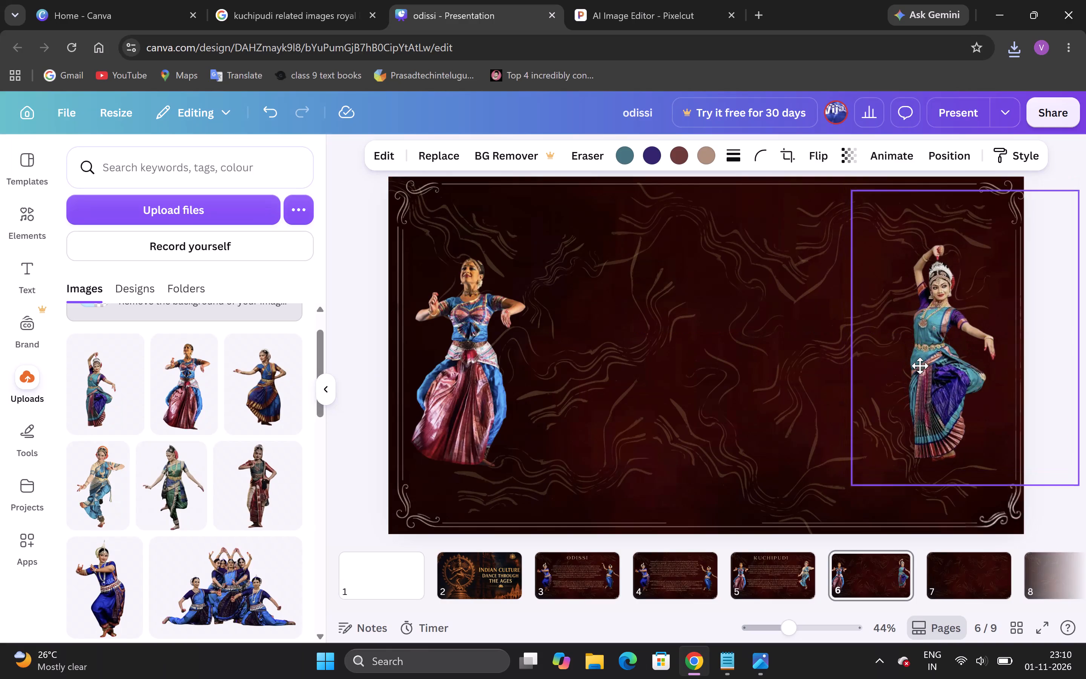
left_click_drag(920, 366, 919, 352)
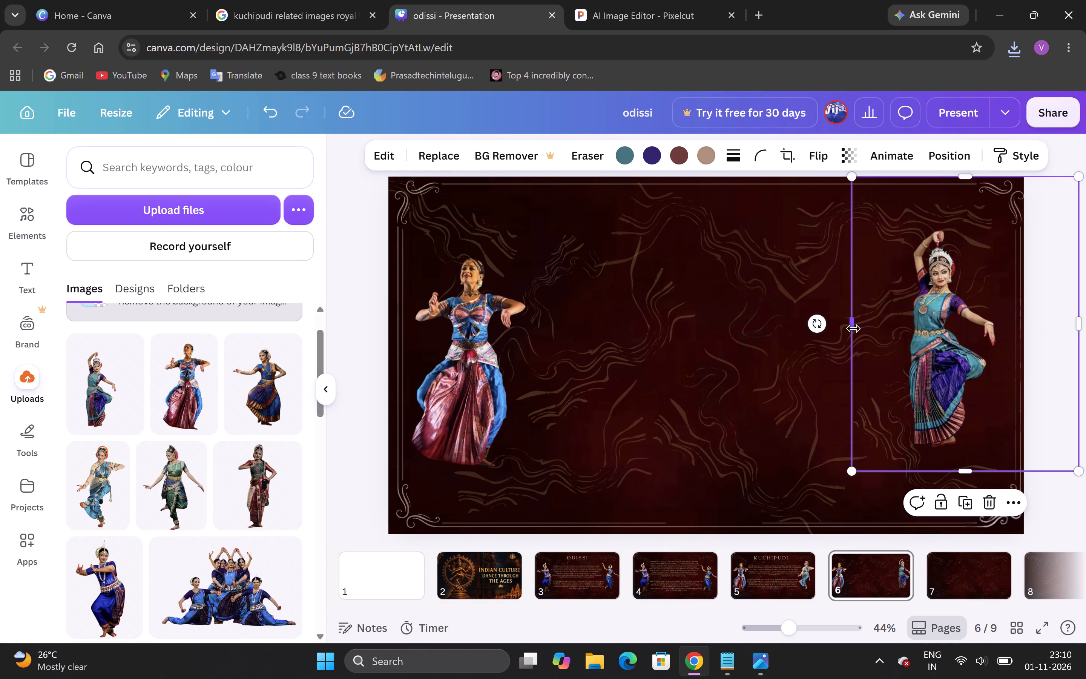
left_click_drag(853, 329, 834, 328)
left_click_drag(921, 346, 925, 343)
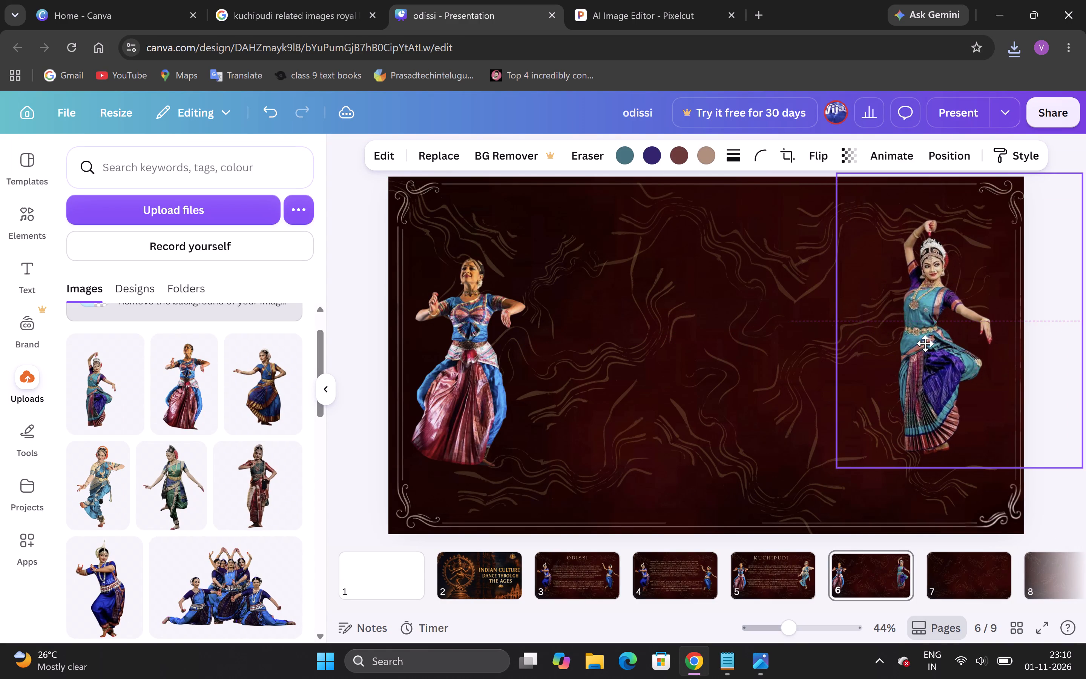
left_click_drag(925, 343, 935, 344)
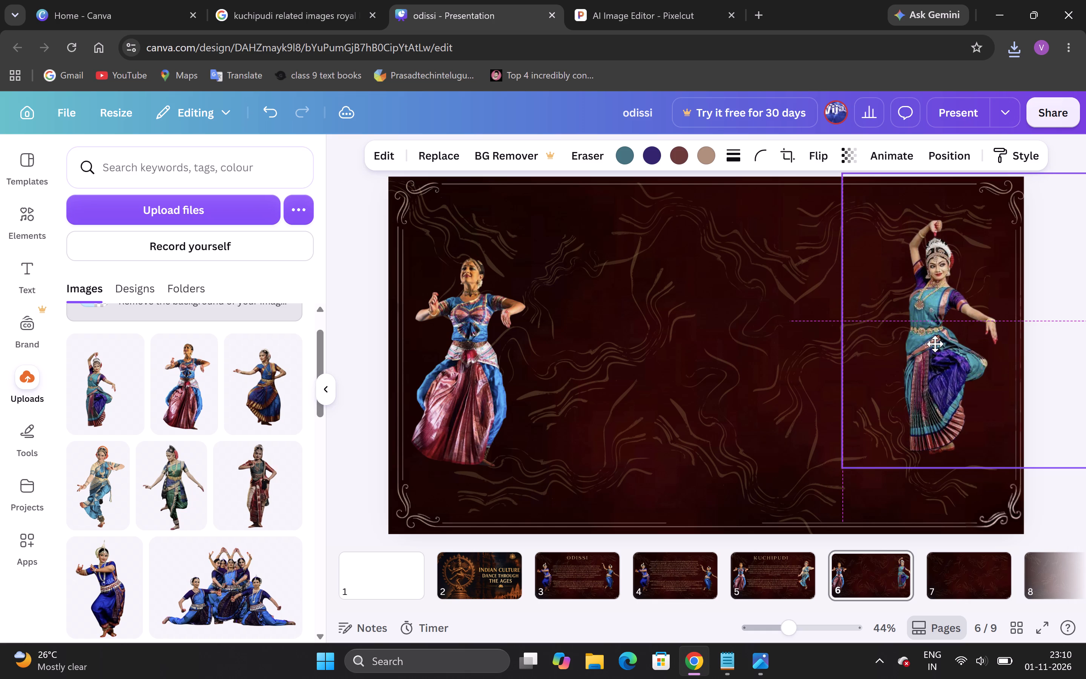
left_click_drag(935, 344, 932, 354)
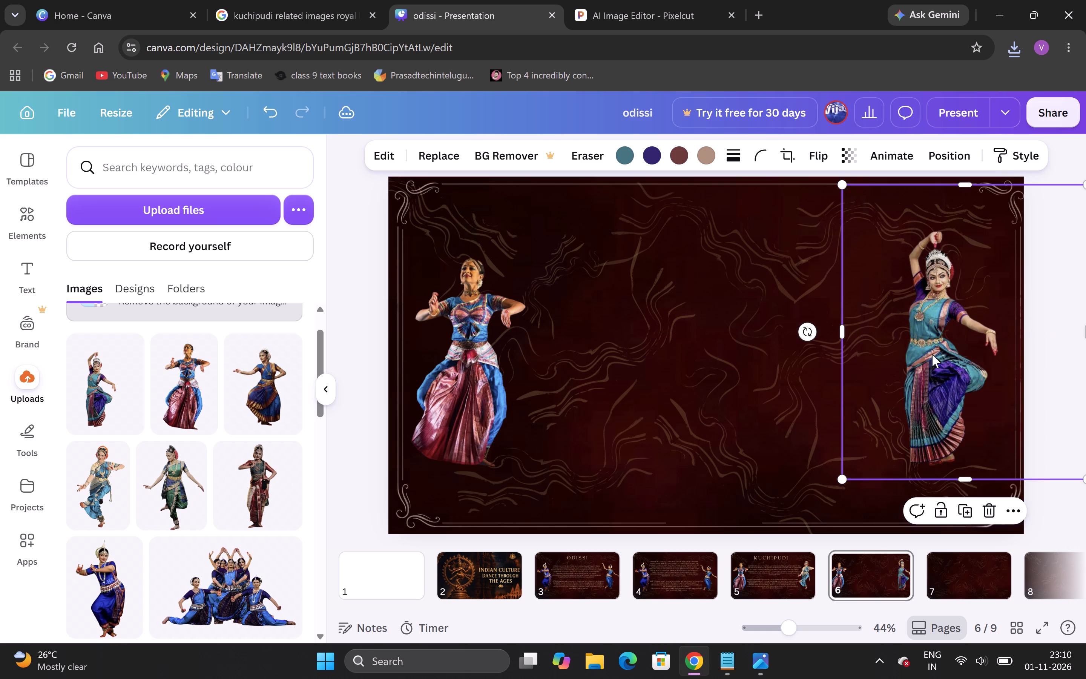
Crop the empty space above the dancer's raised hand, bringing the image frame to about 743 by 758.
left_click_drag(957, 179, 953, 208)
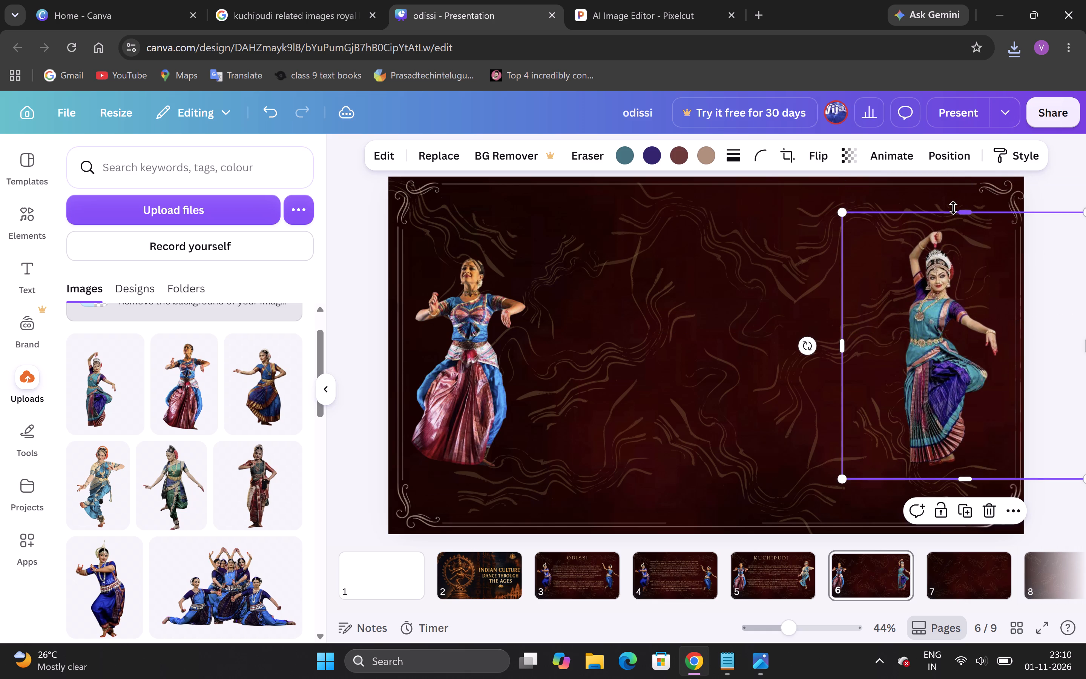
left_click_drag(962, 217, 965, 232)
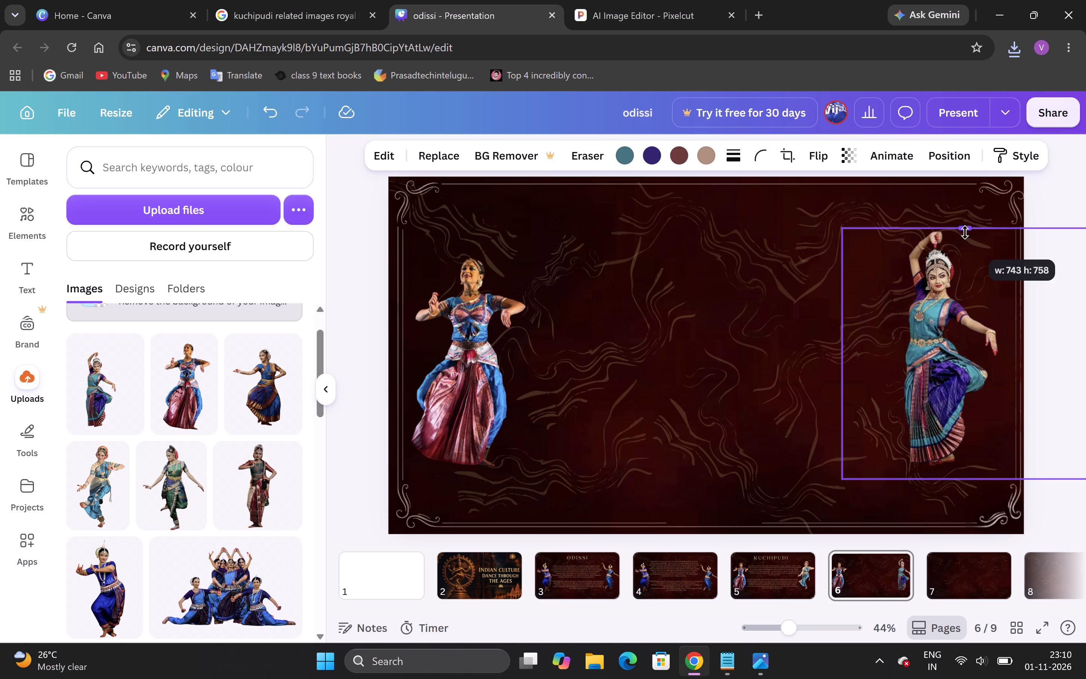
Restore the space above the teal and purple dancer's raised hand, trim the frame's empty left side and scale her down slightly.
left_click_drag(965, 232, 957, 219)
left_click_drag(840, 354, 842, 354)
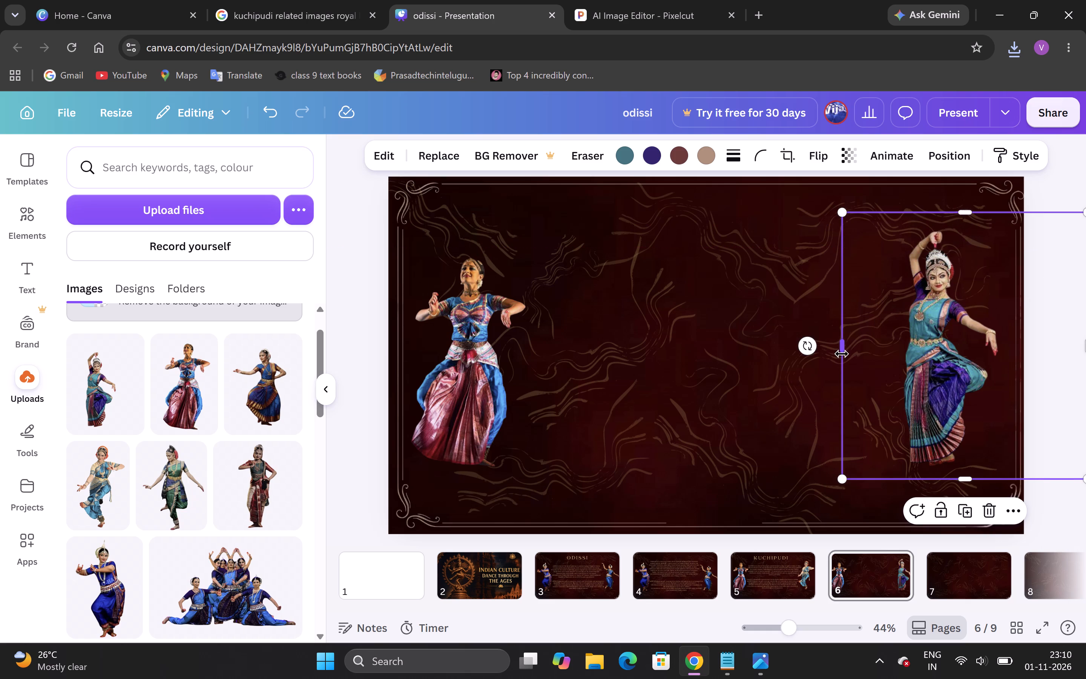
left_click_drag(842, 354, 855, 352)
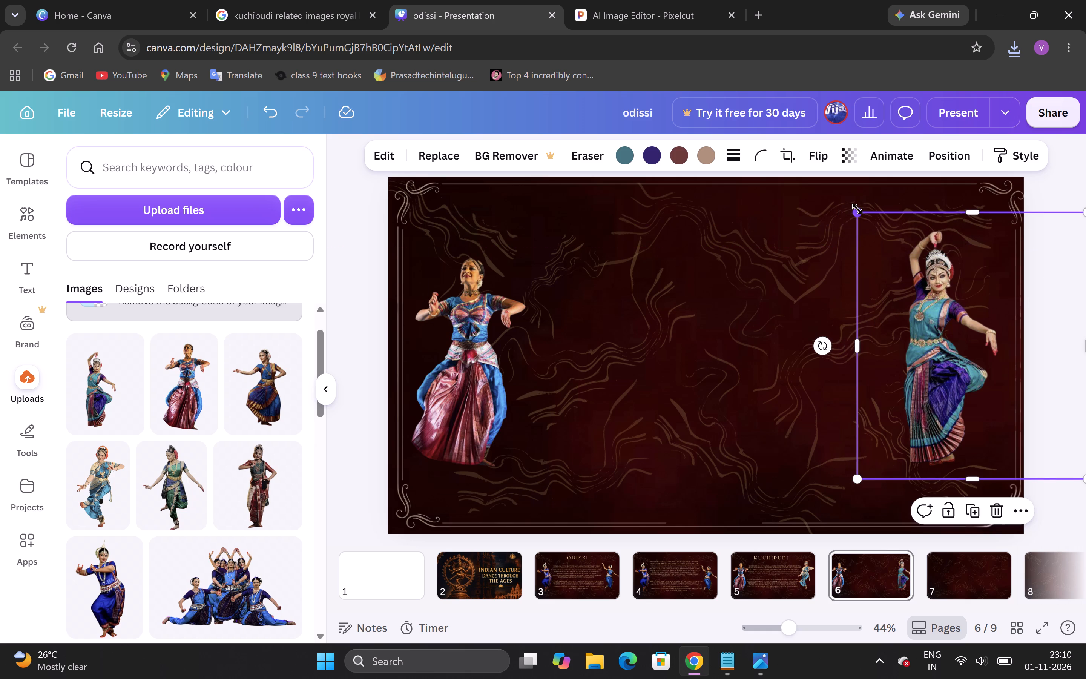
left_click_drag(857, 209, 865, 224)
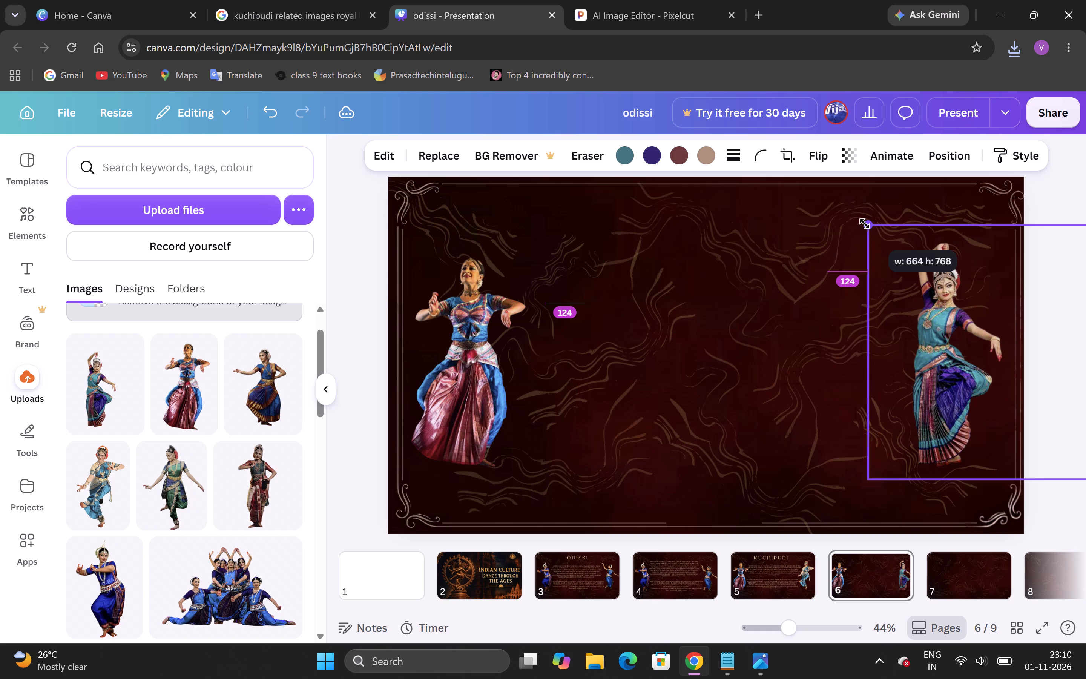
left_click_drag(865, 224, 862, 221)
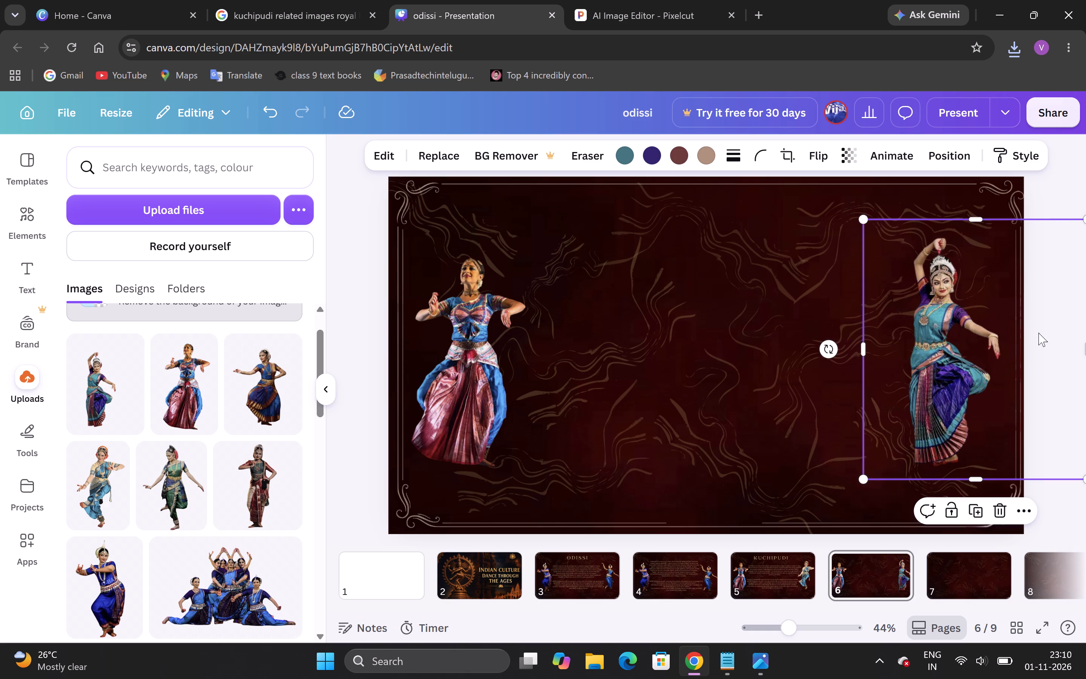
left_click(1055, 192)
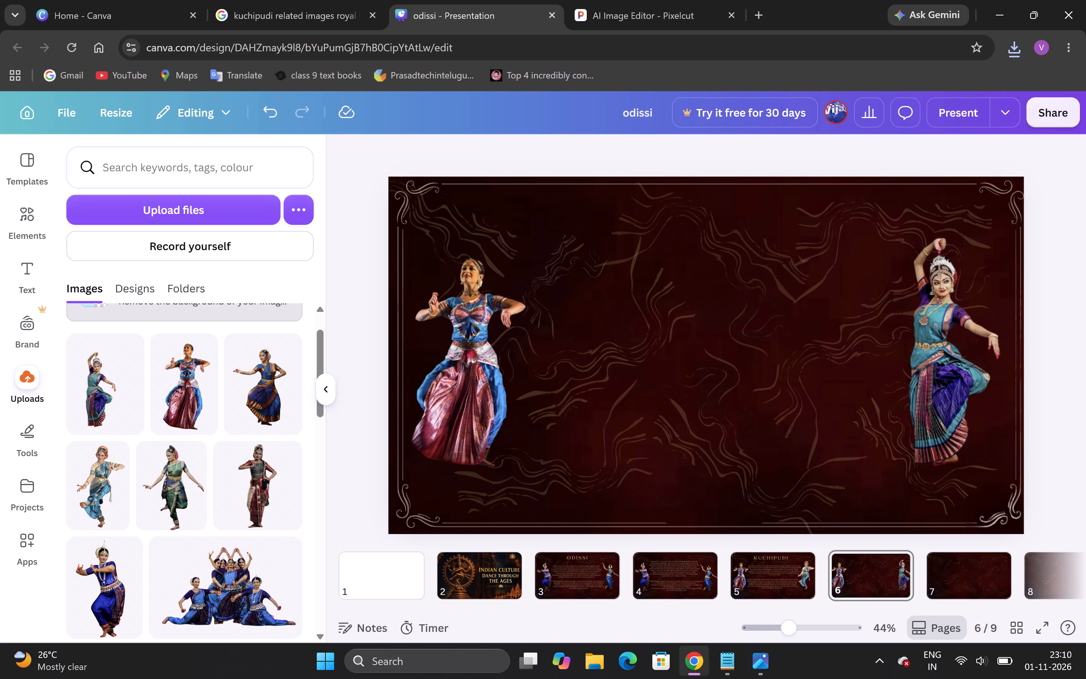
In Notepad's Kuchipudi info.txt, copy the passage from "In the past, the traditional Kuchipudi" through "leaves the audience amazed.".
left_click(764, 577)
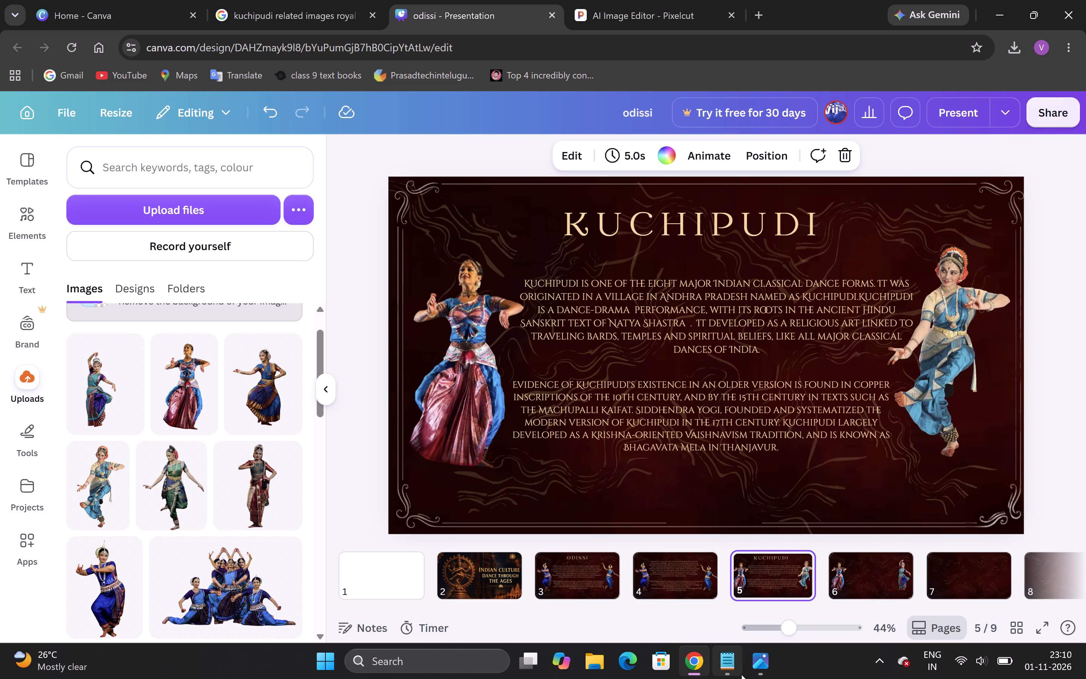
left_click(734, 673)
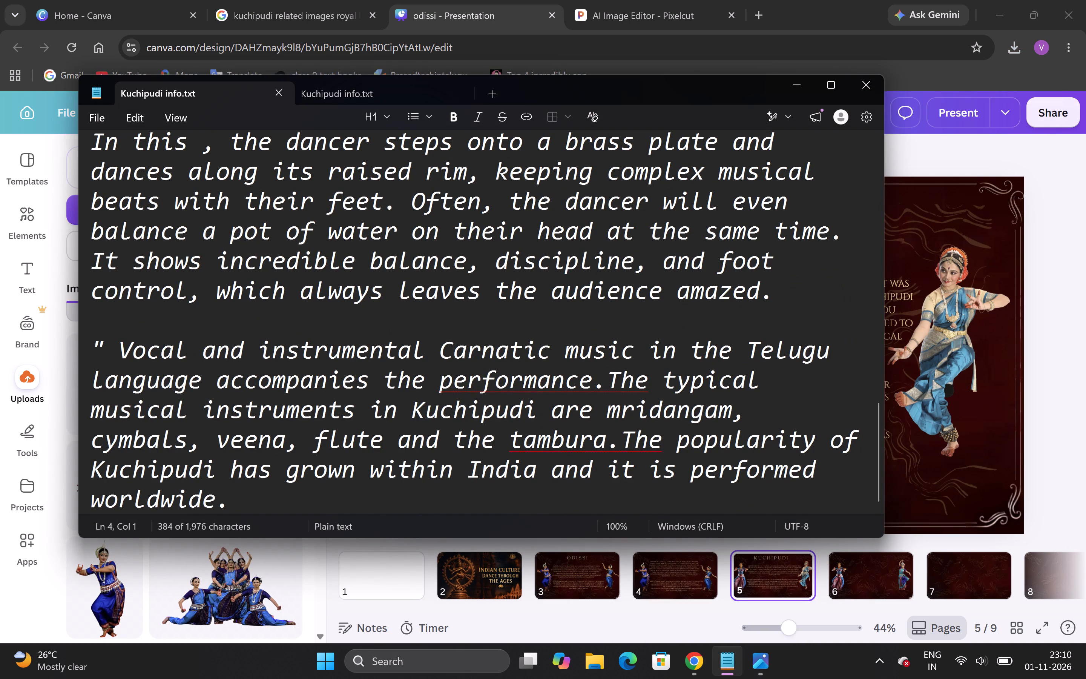
scroll(279, 291, "up", 3)
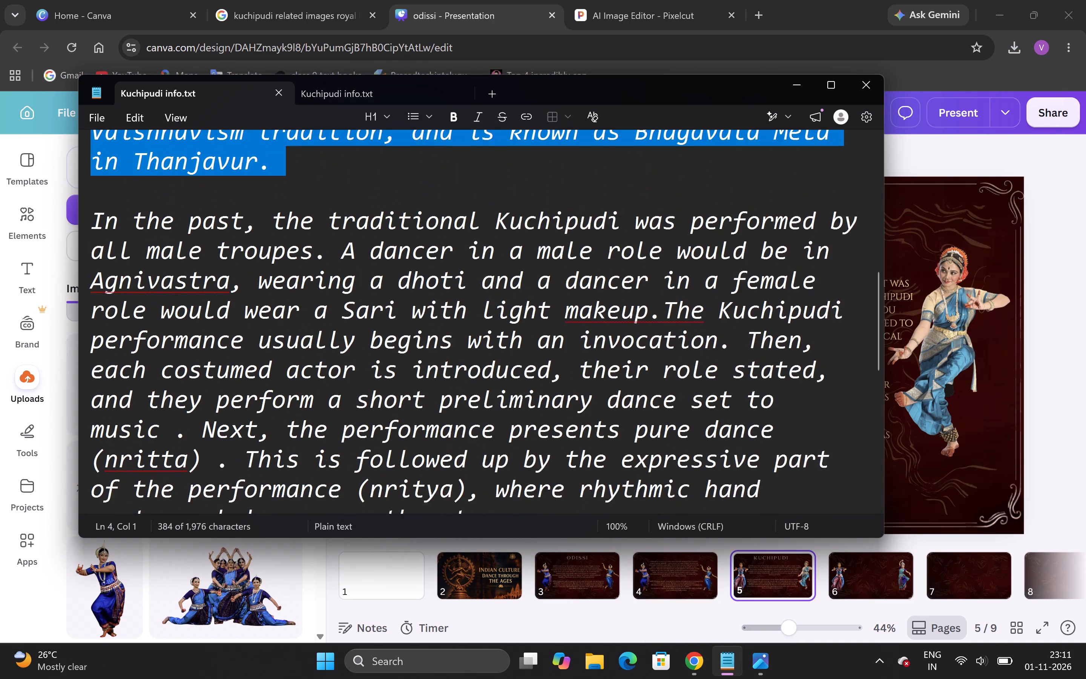
scroll(279, 291, "up", 1)
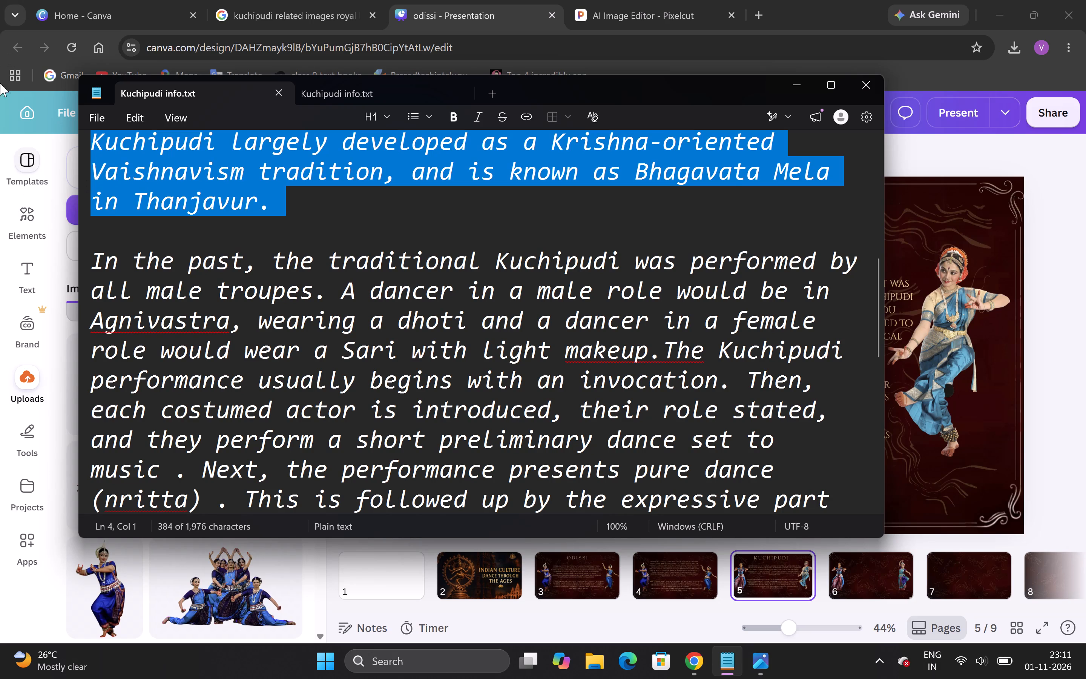
left_click_drag(92, 260, 739, 479)
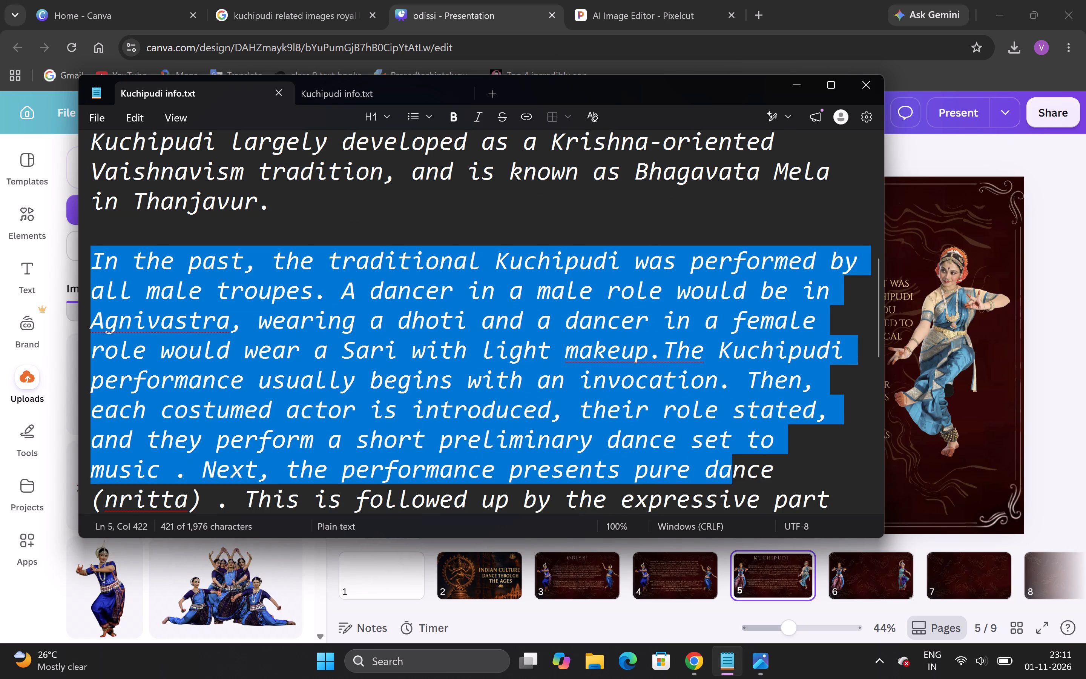
left_click_drag(739, 479, 800, 293)
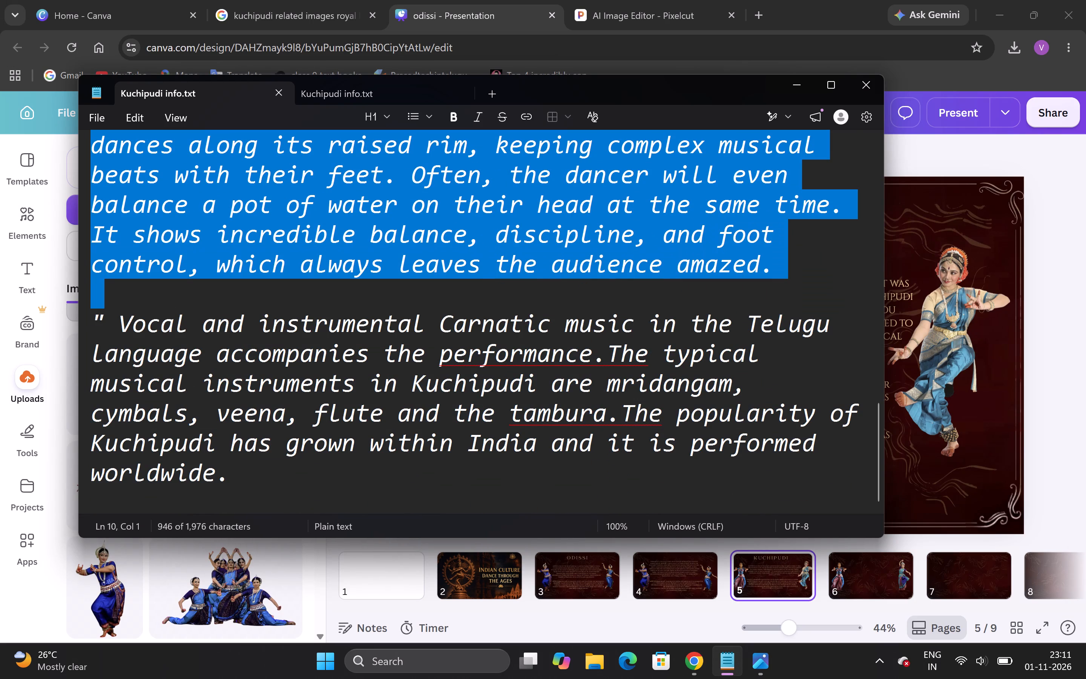
left_click_drag(800, 293, 776, 272)
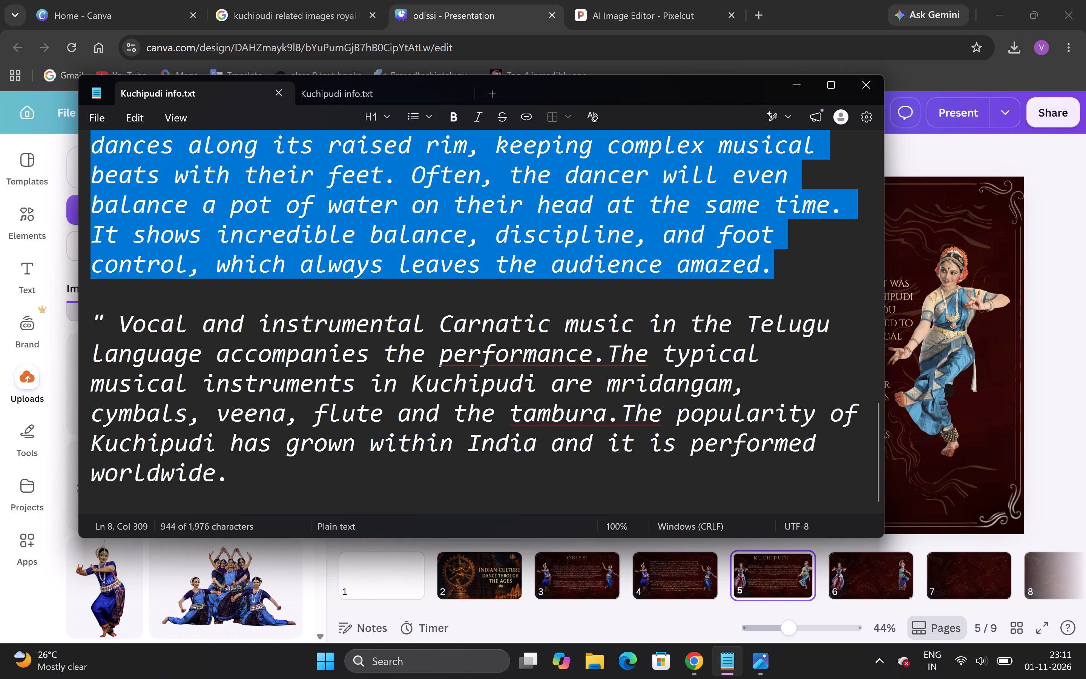
key("ctrl+c")
Back in Canva, add a Cinzel Decorative text box at size 21.6 to page 6 and paste the copied Kuchipudi passage.
left_click(756, 575)
left_click(864, 575)
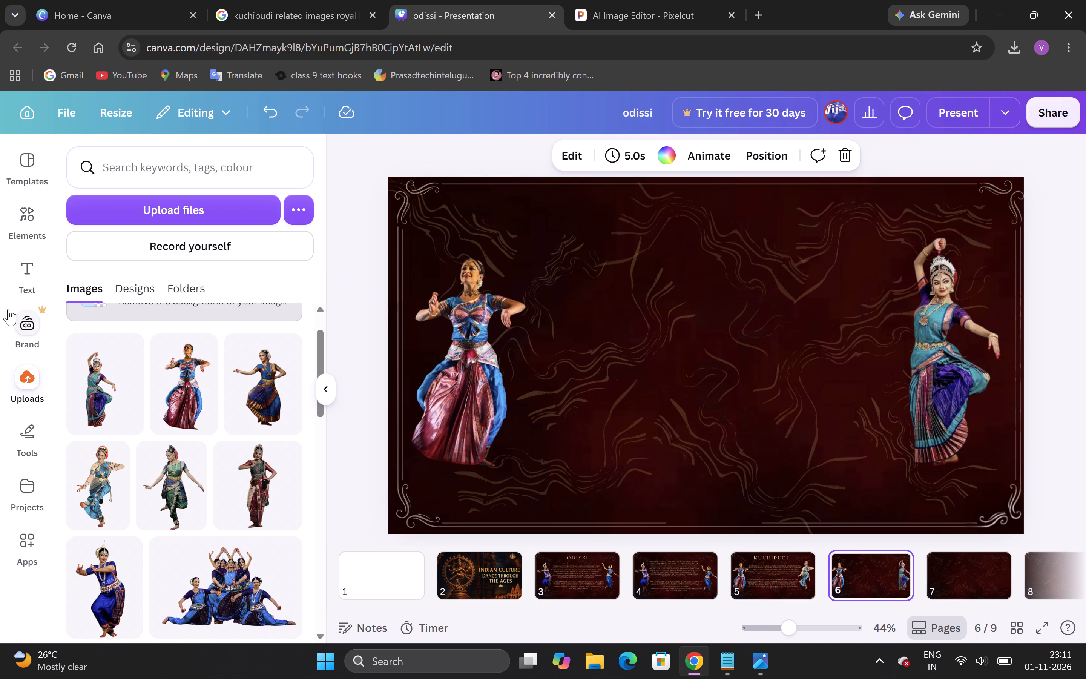
left_click(44, 280)
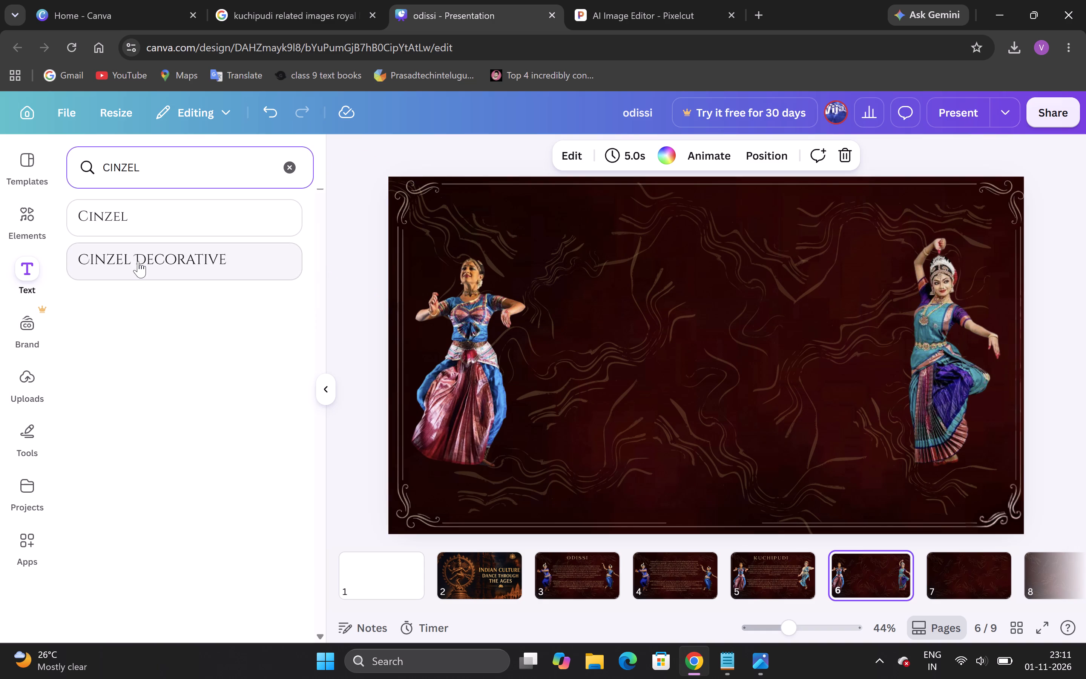
left_click(140, 261)
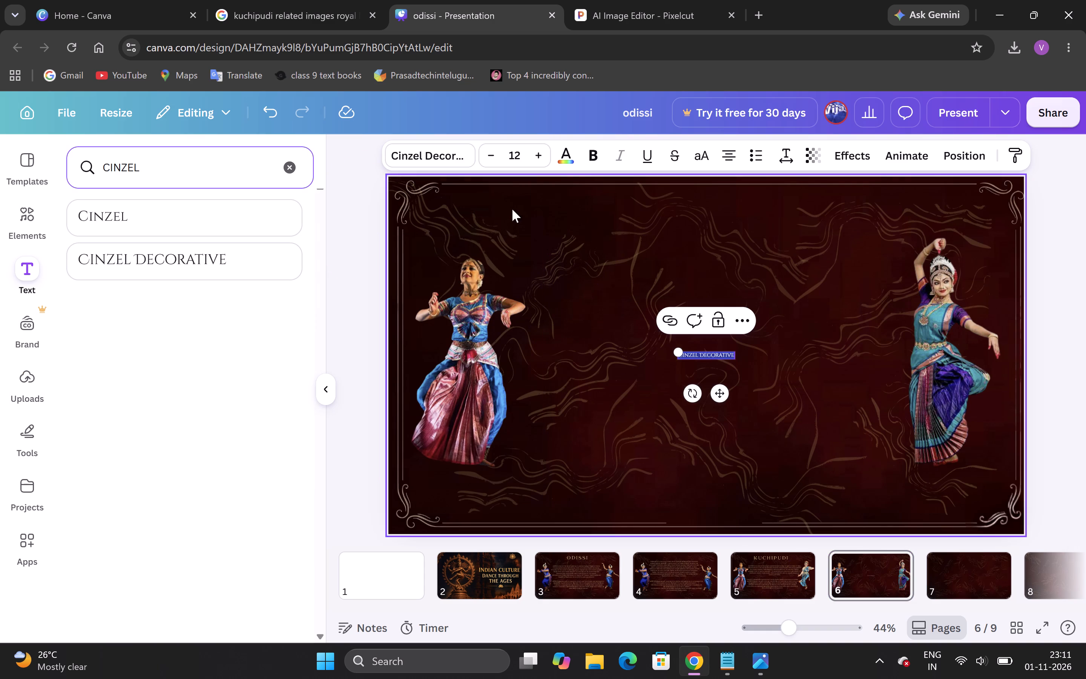
left_click(520, 149)
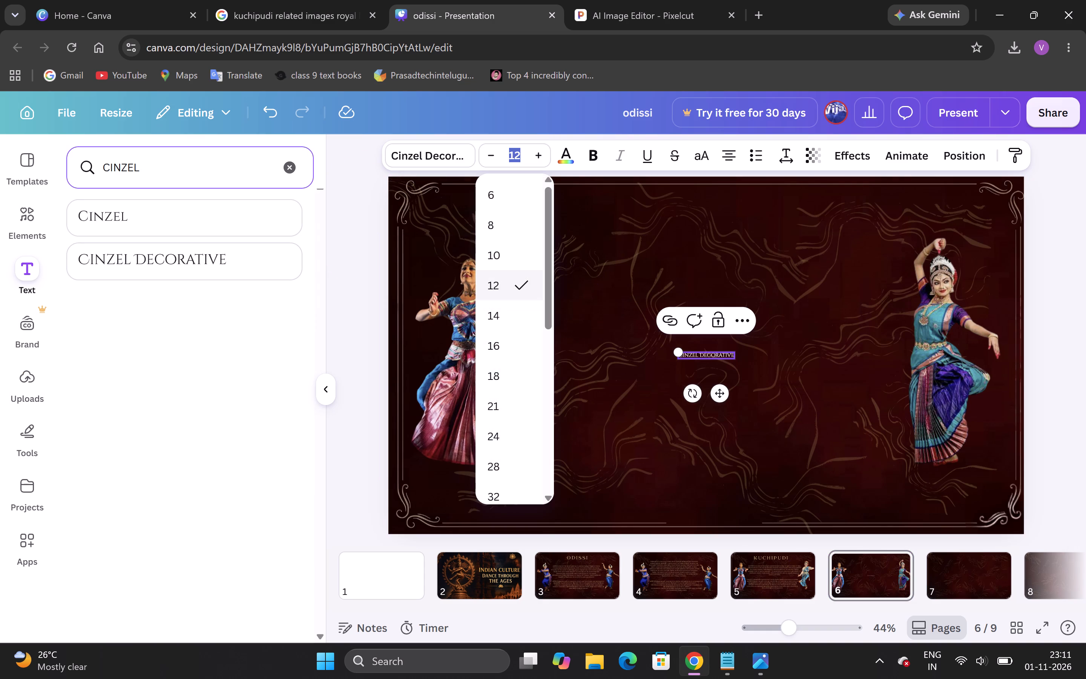
type("21")
type(".6")
key("Return")
key("ctrl+v")
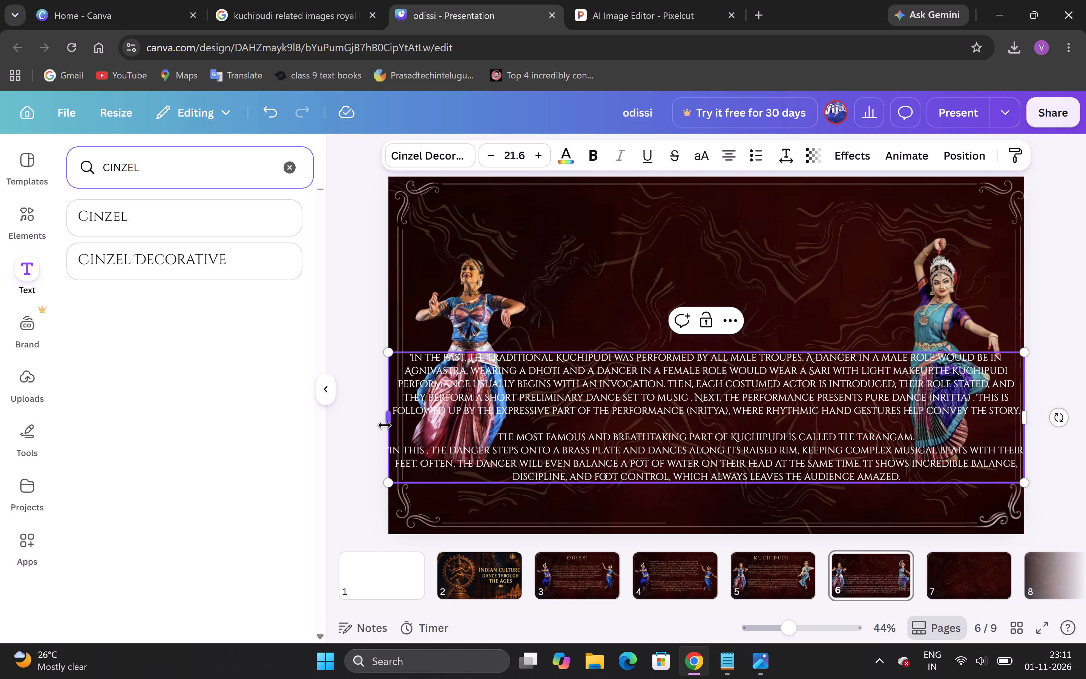
Narrow the pasted text box from both sides to about 1,191 wide so it fits between the two dancers.
left_click_drag(385, 425, 499, 416)
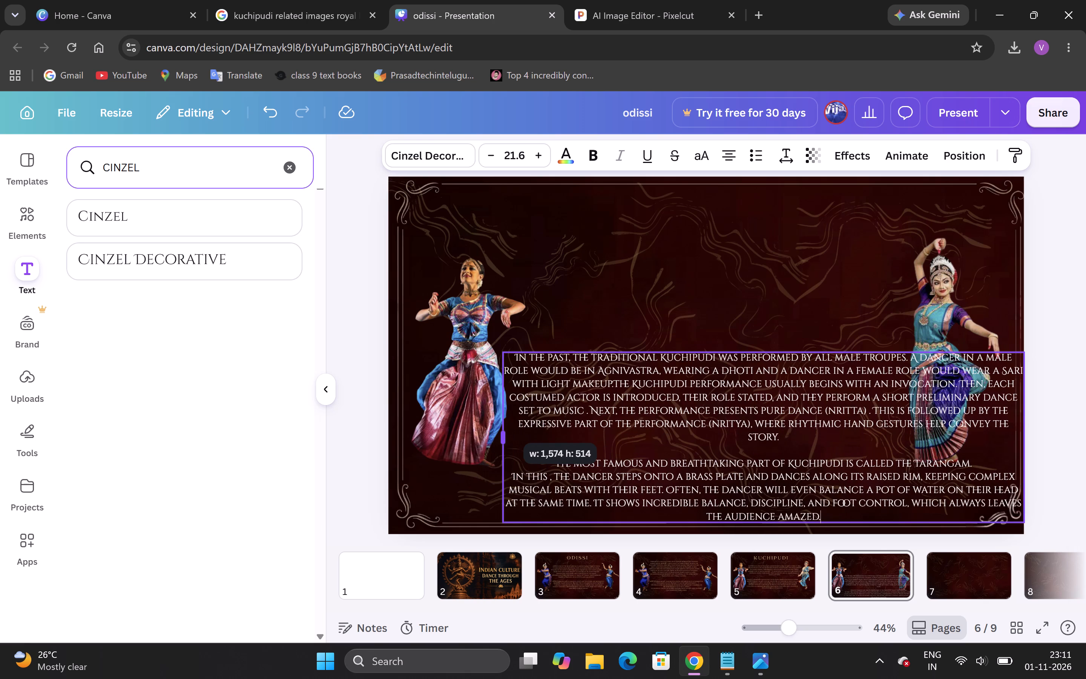
left_click_drag(499, 416, 502, 415)
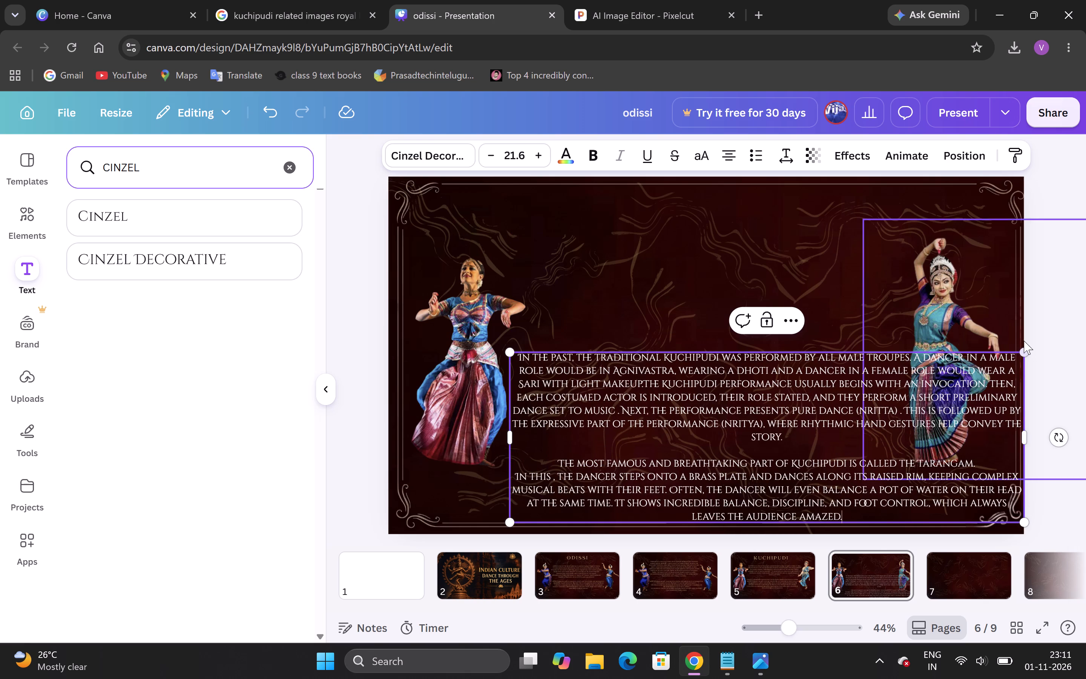
left_click_drag(1027, 433, 990, 431)
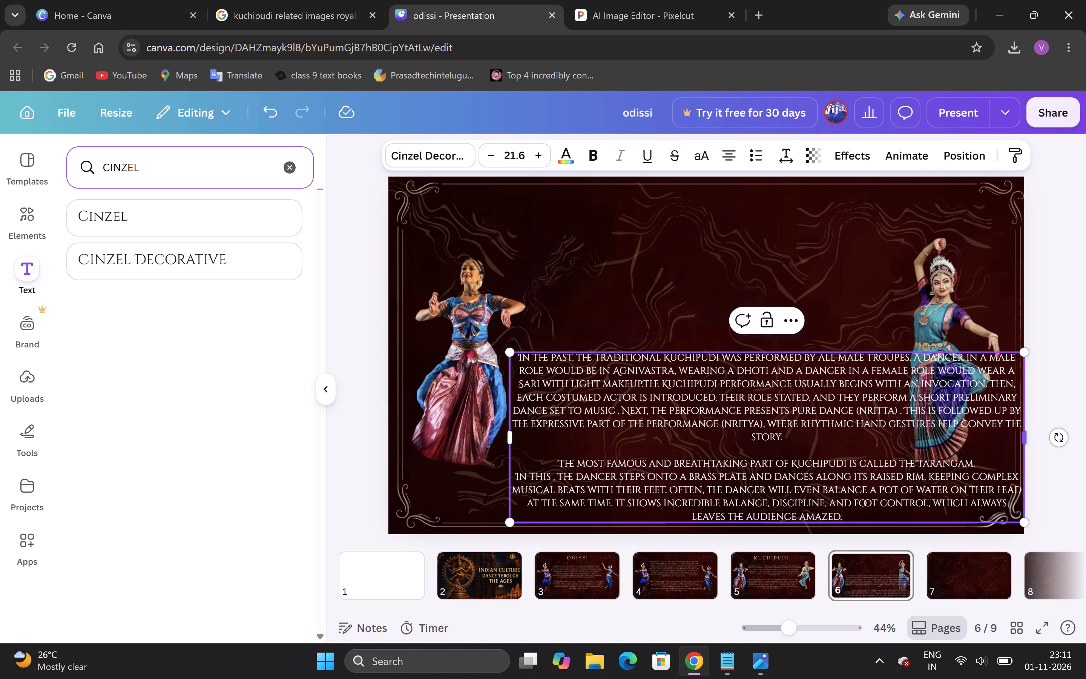
left_click_drag(990, 431, 908, 424)
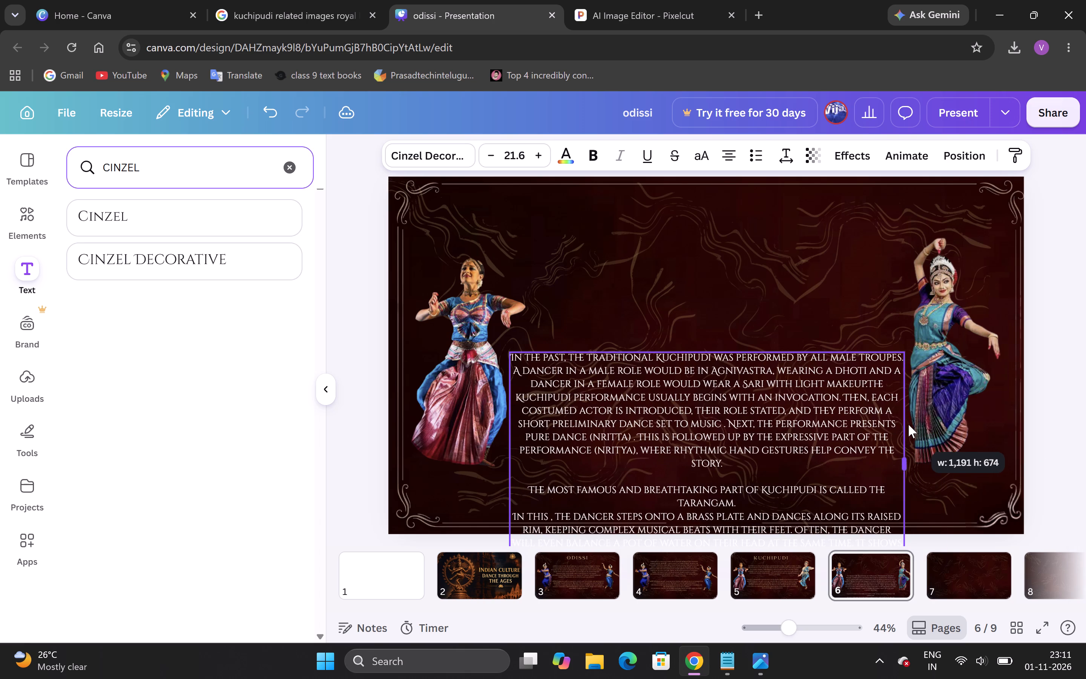
left_click_drag(908, 424, 908, 422)
left_click(1070, 326)
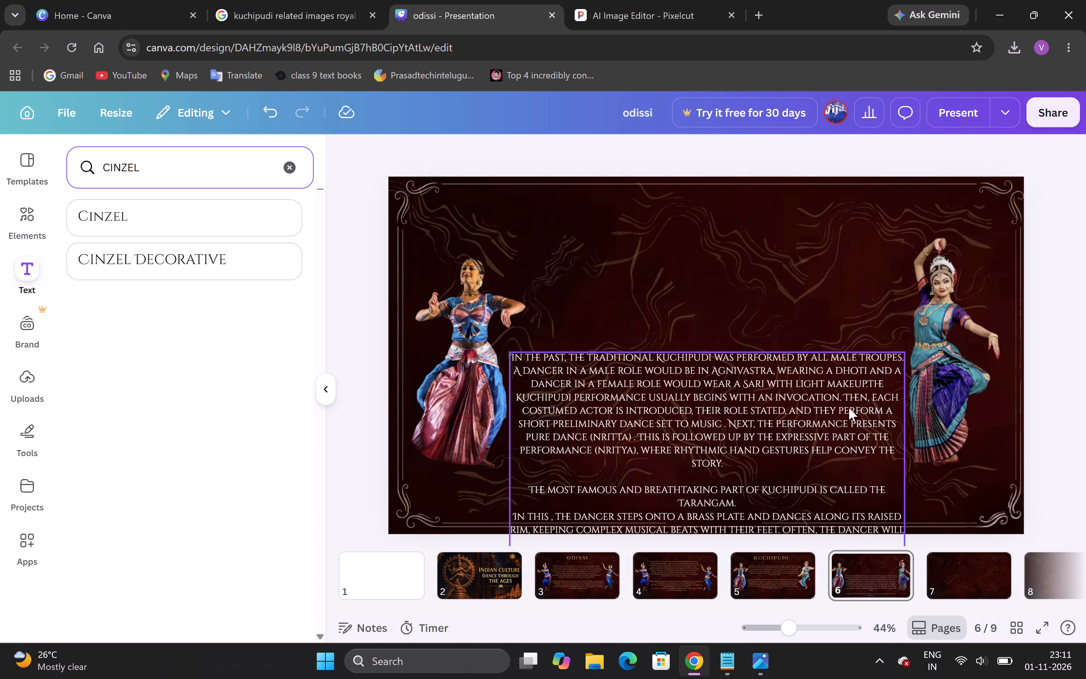
Move the text block up page 6, centred between the two dancers with its first line near the top border.
left_click_drag(849, 408, 851, 275)
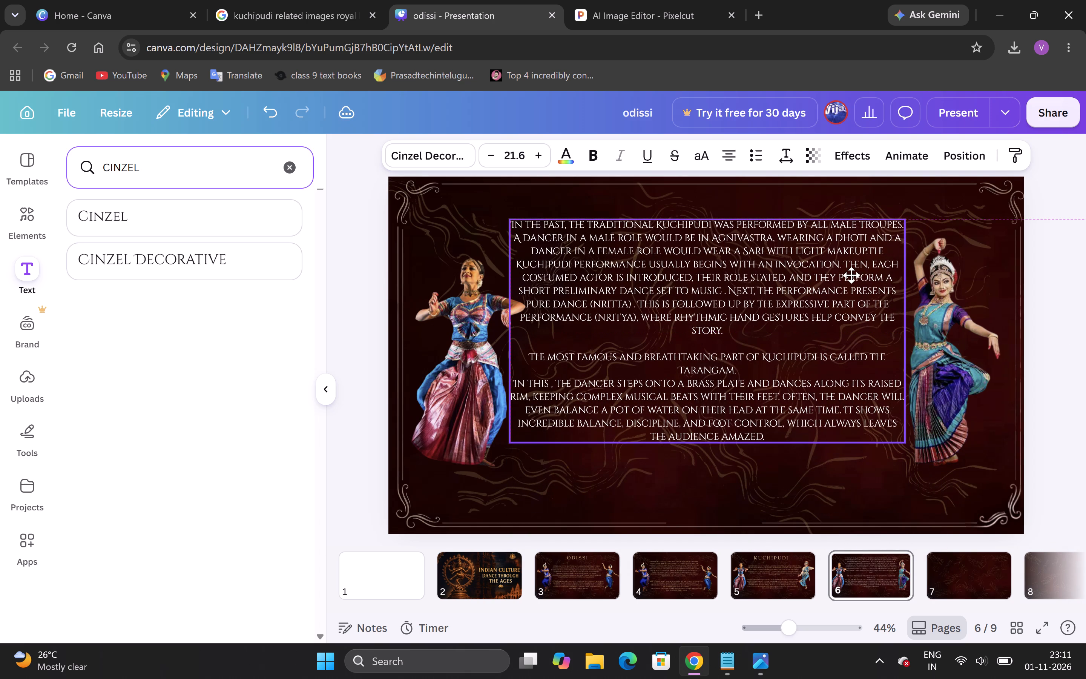
left_click_drag(851, 275, 851, 277)
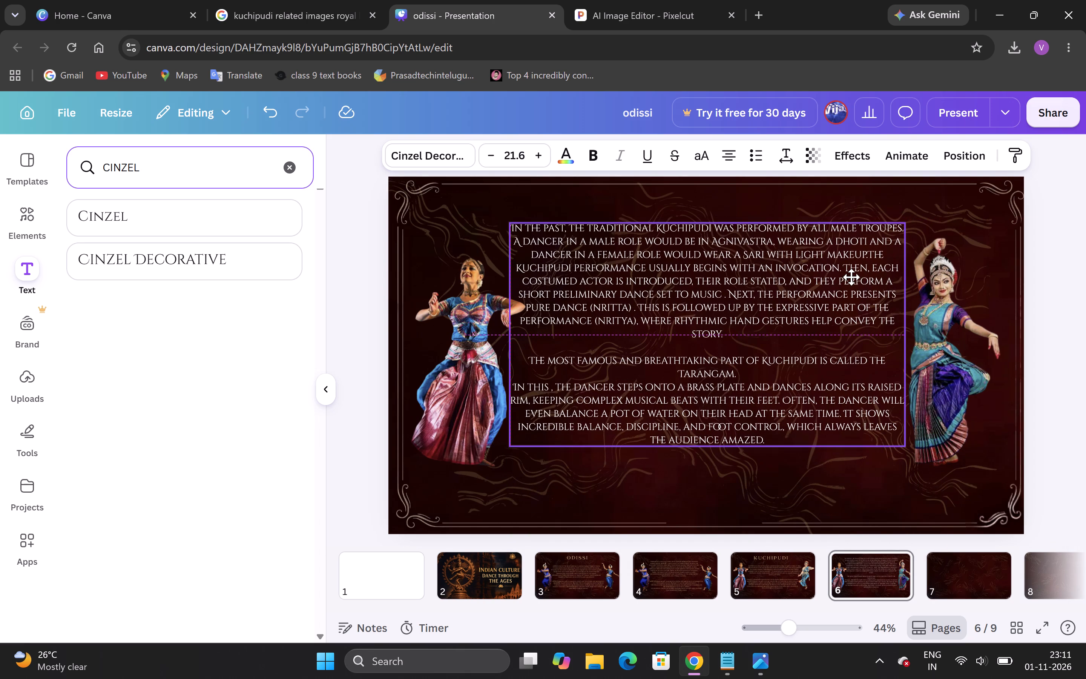
left_click_drag(851, 277, 850, 284)
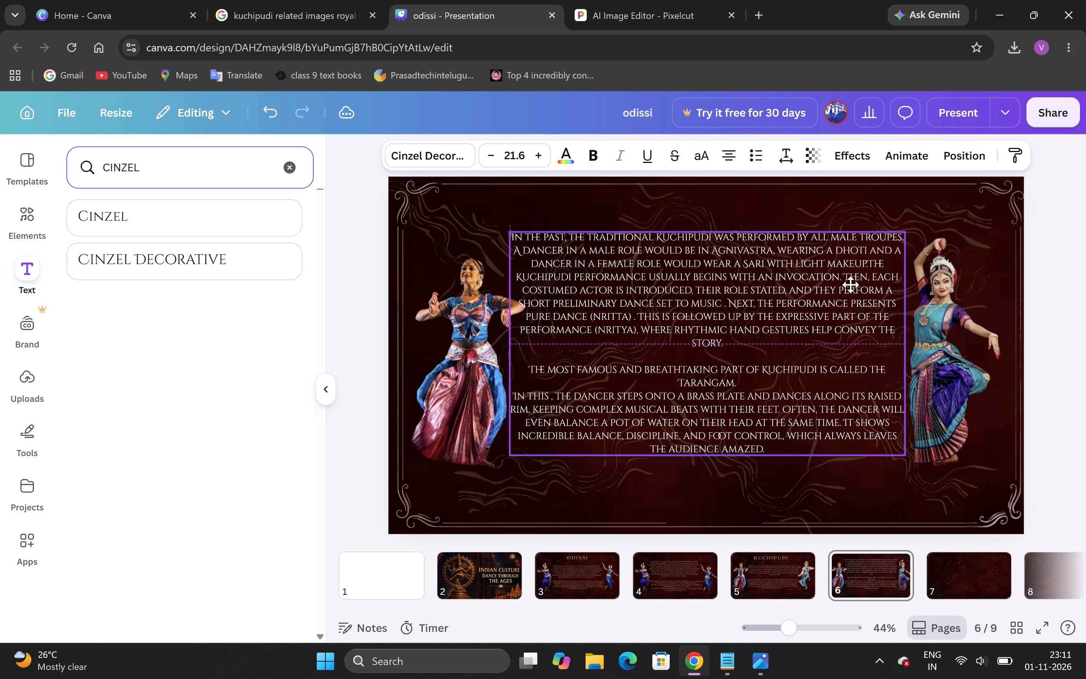
left_click_drag(850, 284, 853, 260)
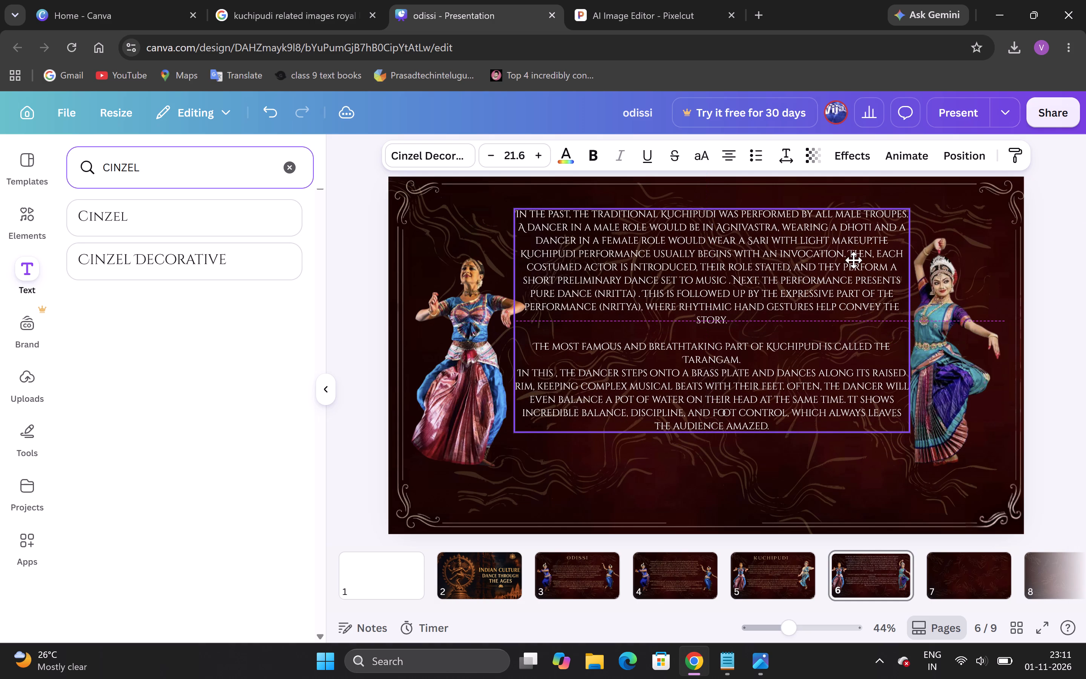
left_click_drag(853, 260, 853, 263)
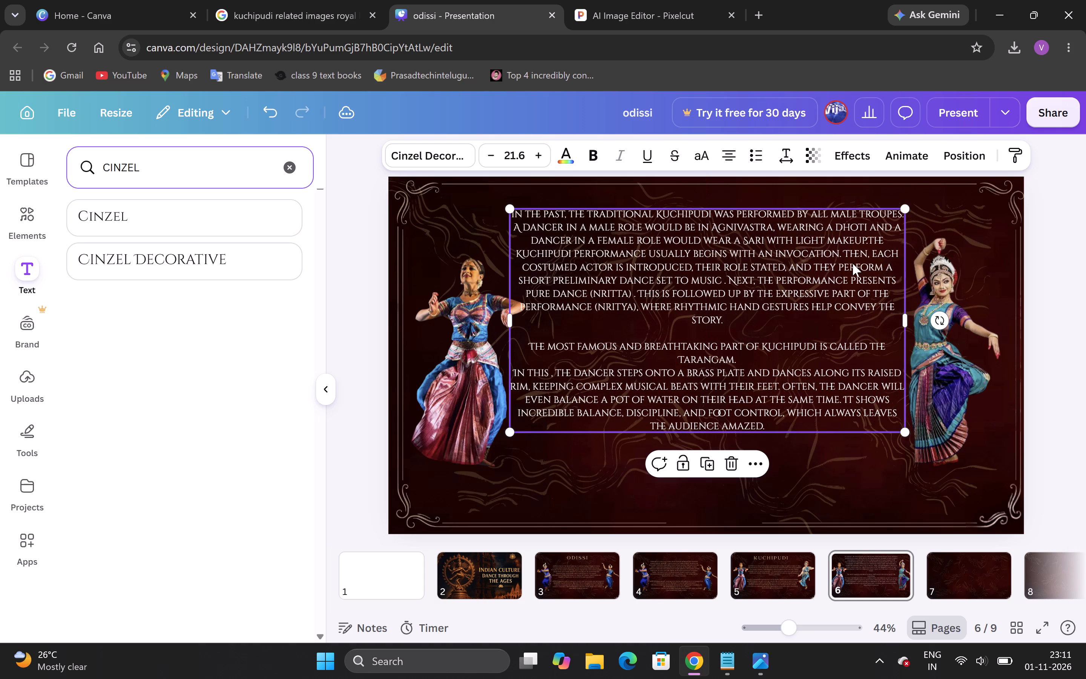
Recolour the page 6 passage to Ivory glow (#ffd699).
left_click(561, 161)
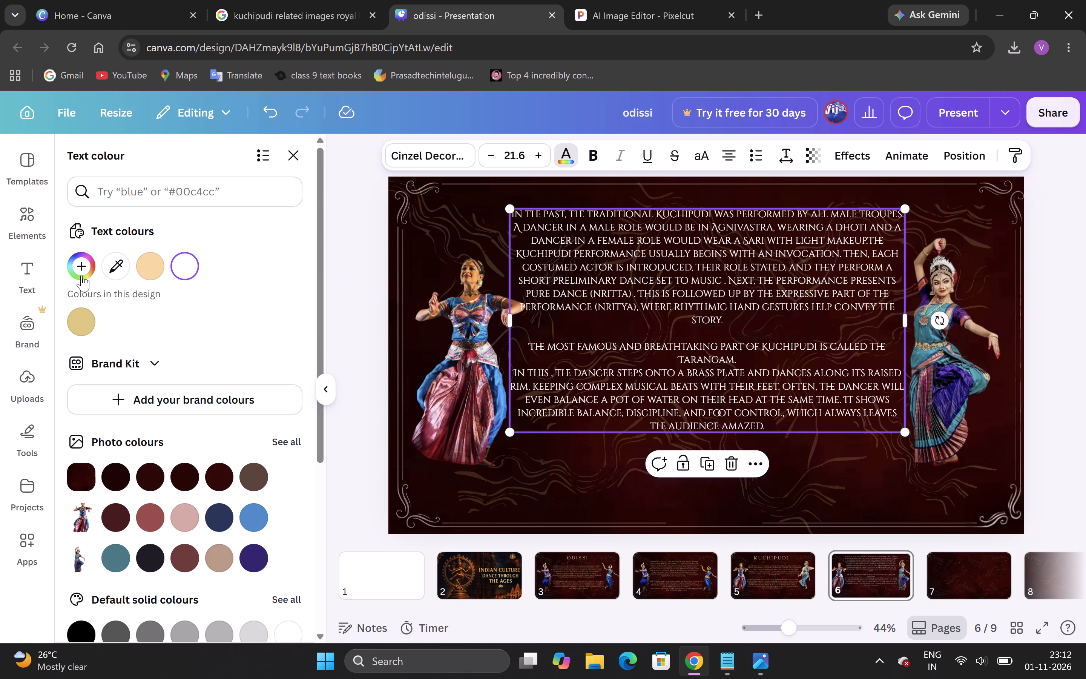
left_click(144, 258)
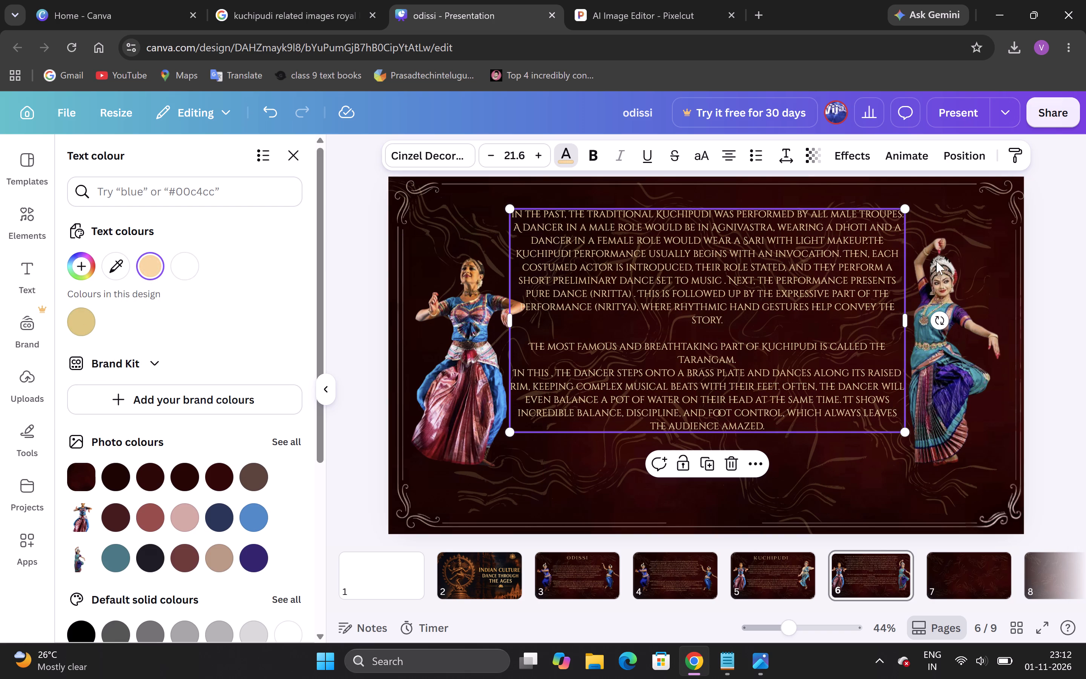
left_click(1057, 243)
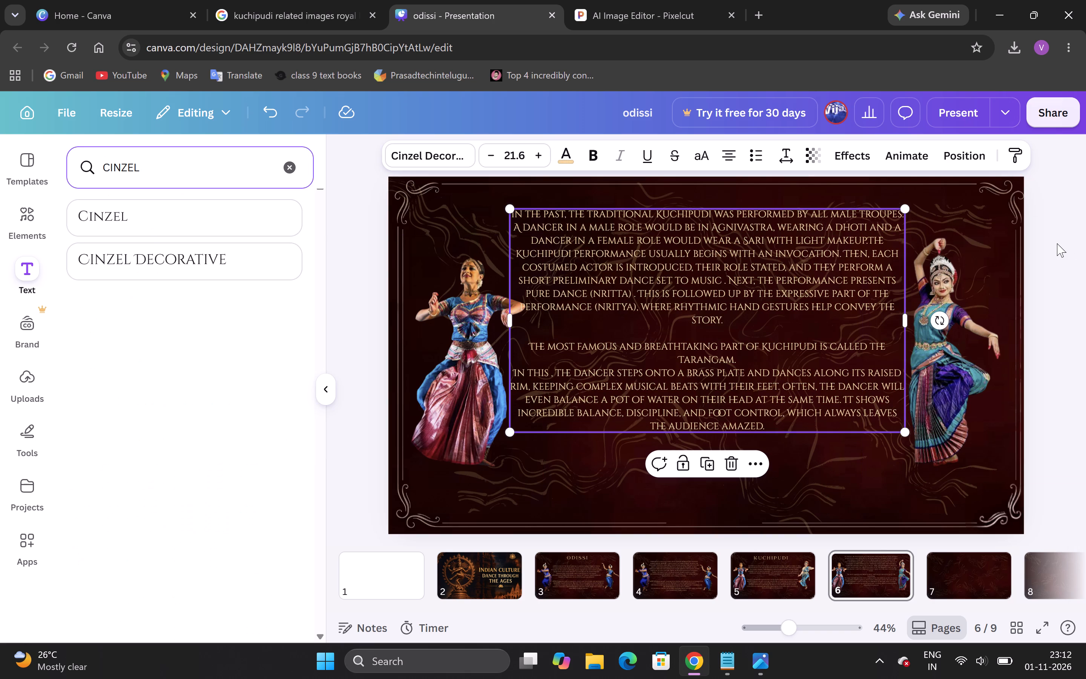
left_click(1057, 243)
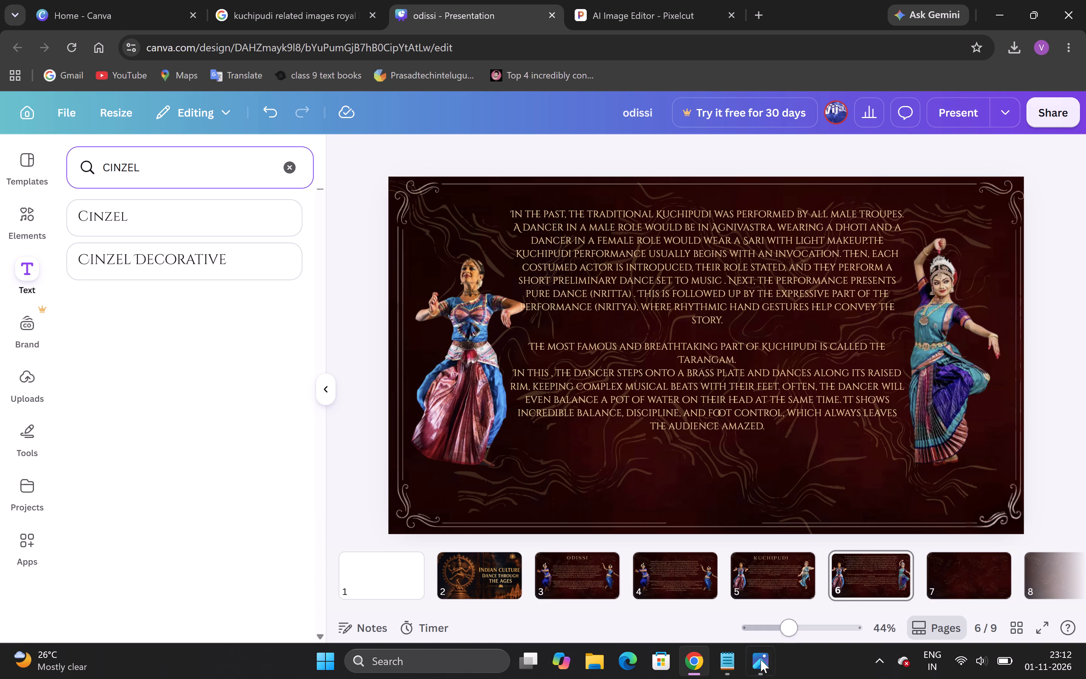
Switch to the Notepad Kuchipudi notes and copy the final paragraph, from "Vocal and instrumental Carnatic music" through "performed worldwide.".
left_click(739, 665)
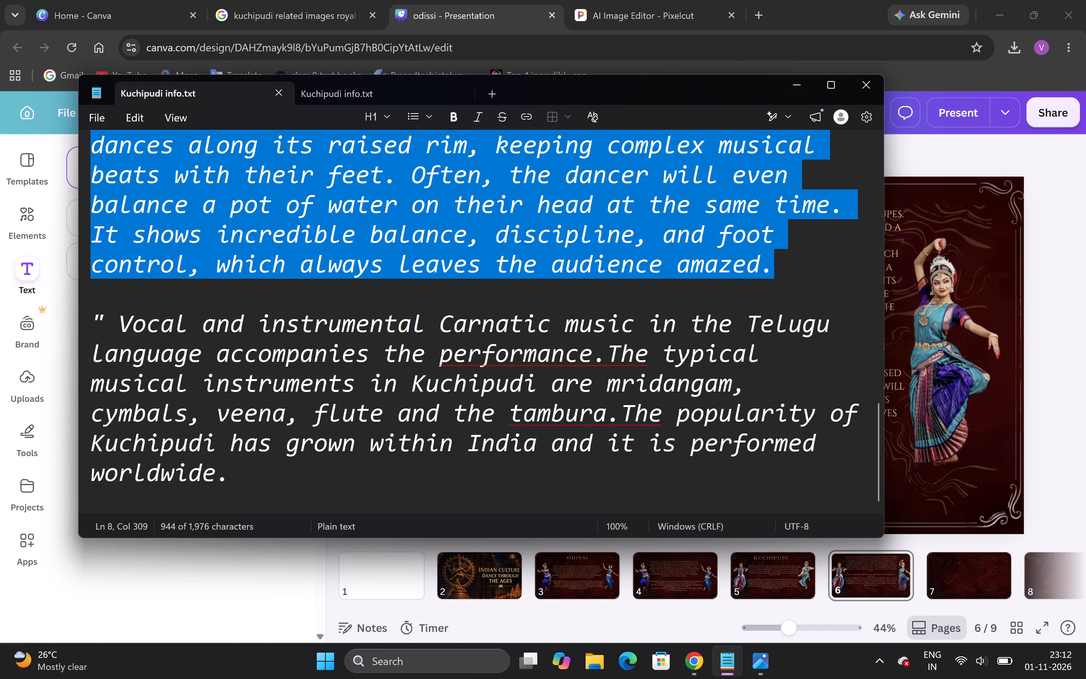
left_click_drag(121, 327, 192, 392)
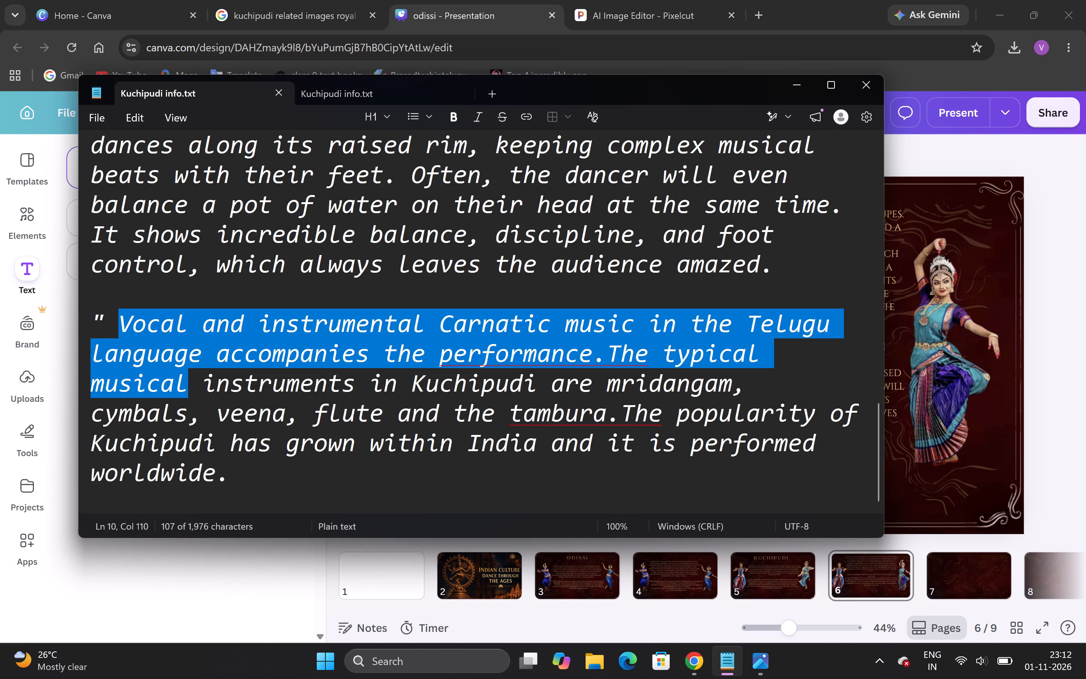
left_click_drag(192, 392, 244, 475)
key("ctrl+c")
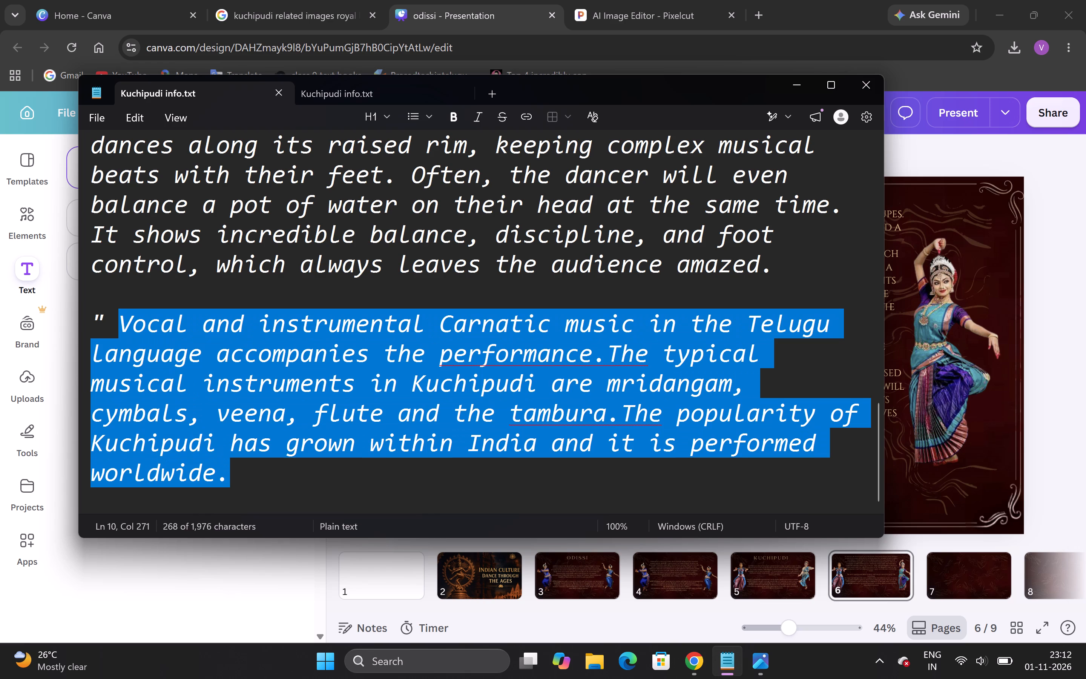
Back in Canva, paste the copied Carnatic music paragraph on a new line at the end of the page 6 passage.
left_click(1046, 363)
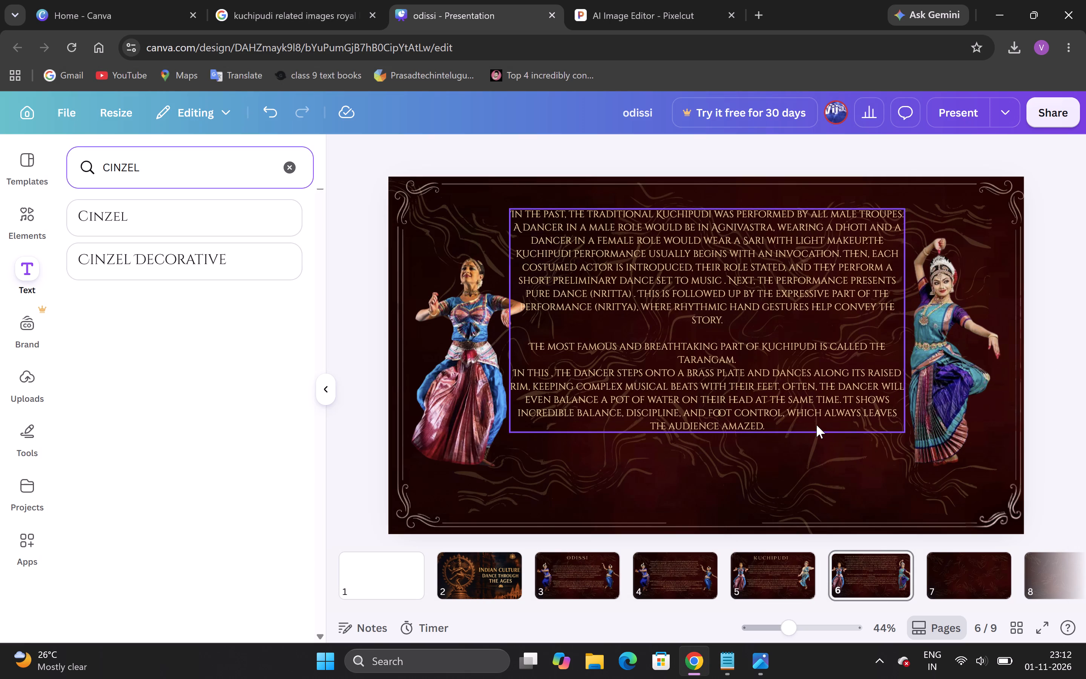
left_click(816, 425)
left_click(790, 423)
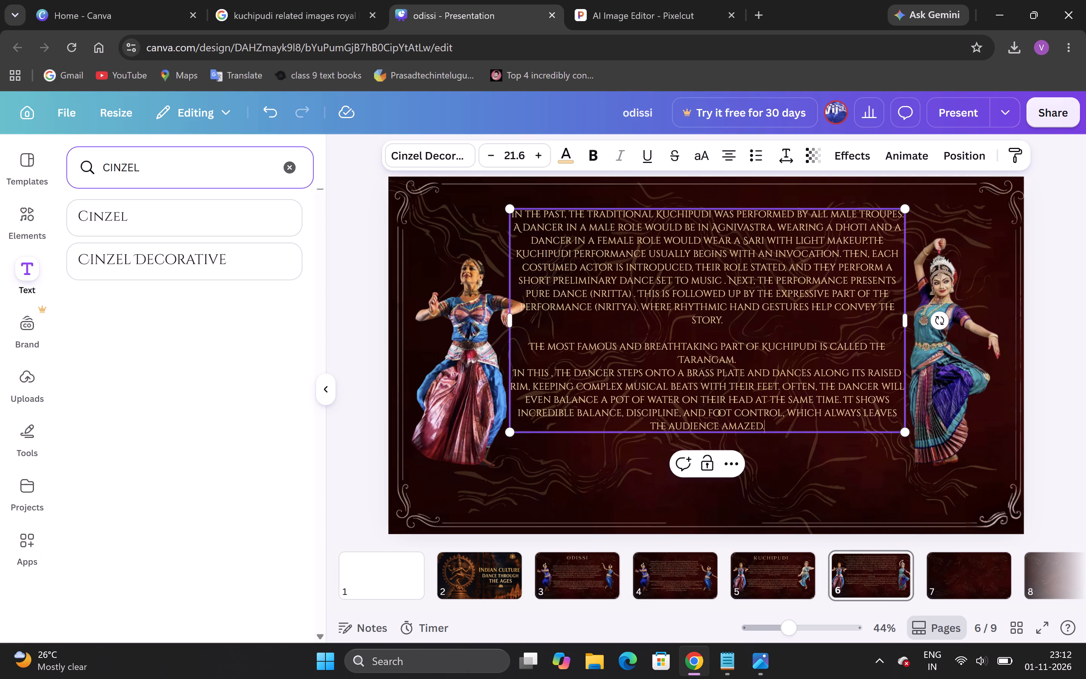
key("space")
key("Return")
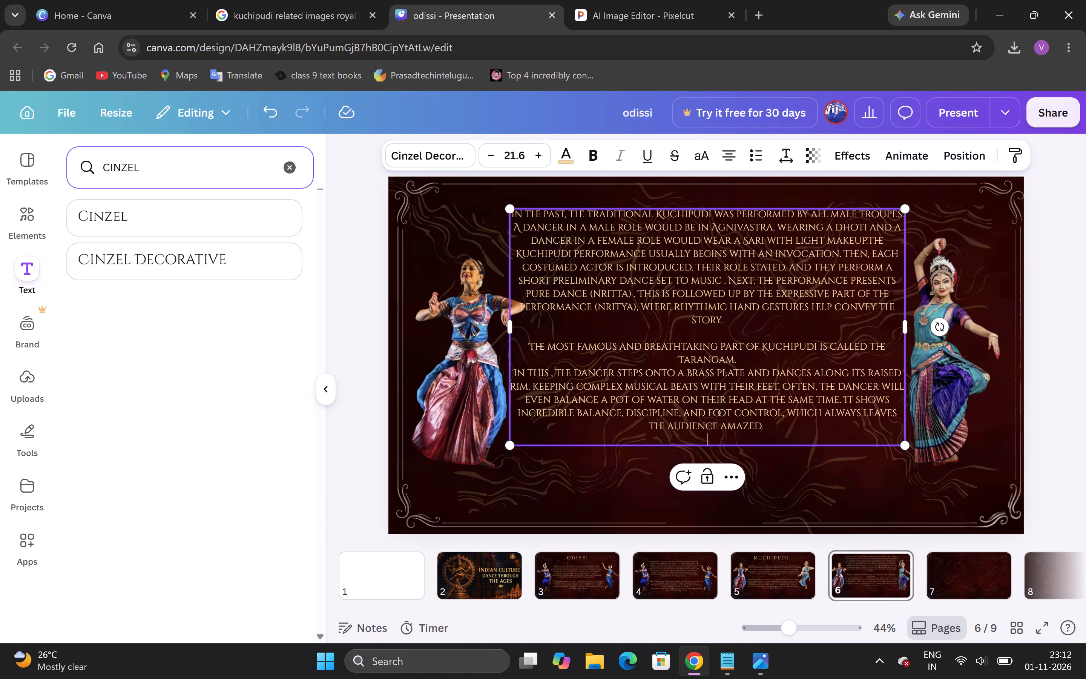
key("ctrl+v")
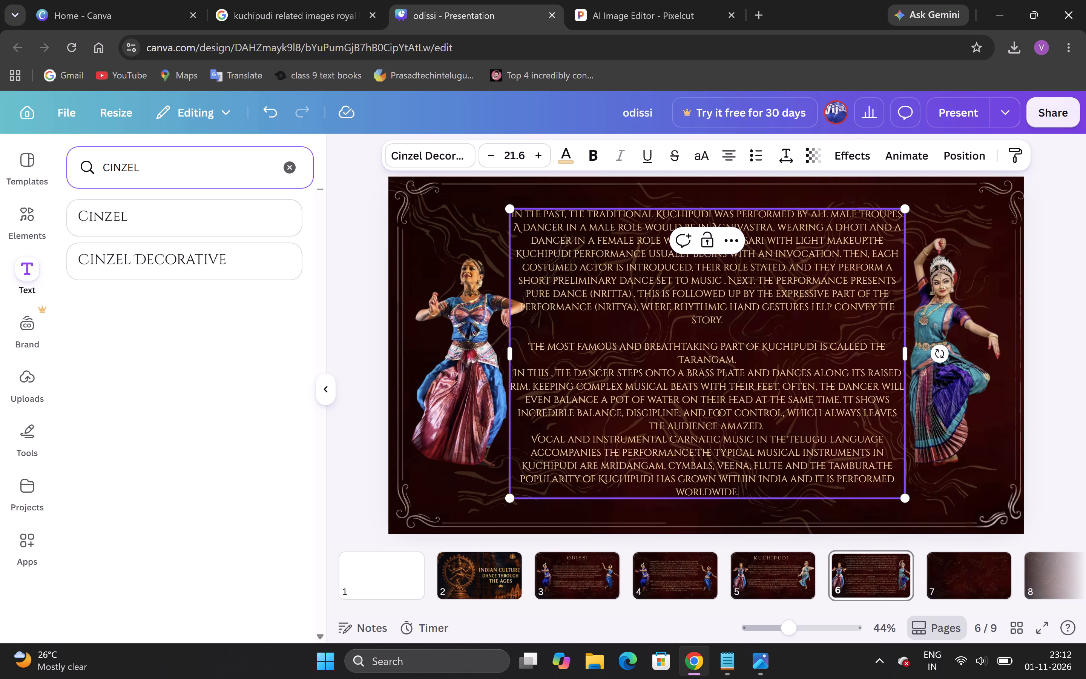
Remove the line break before "In this, the dancer steps onto a brass plate" so it runs on after "Tarangam.".
left_click(785, 422)
left_click(676, 363)
left_click(511, 375)
key("BackSpace")
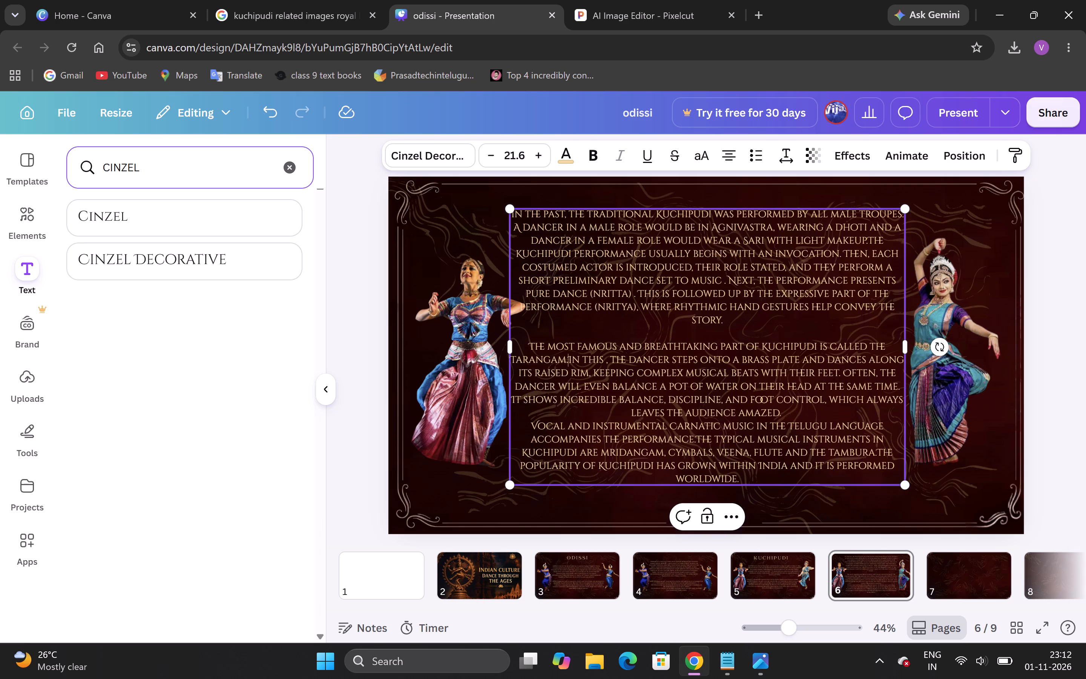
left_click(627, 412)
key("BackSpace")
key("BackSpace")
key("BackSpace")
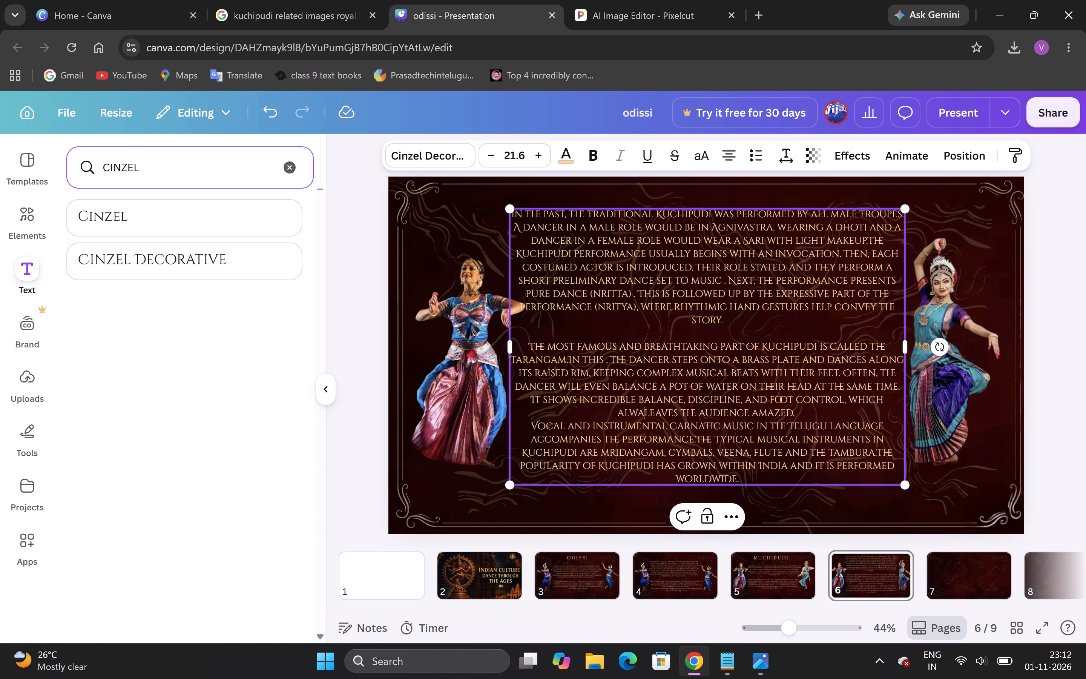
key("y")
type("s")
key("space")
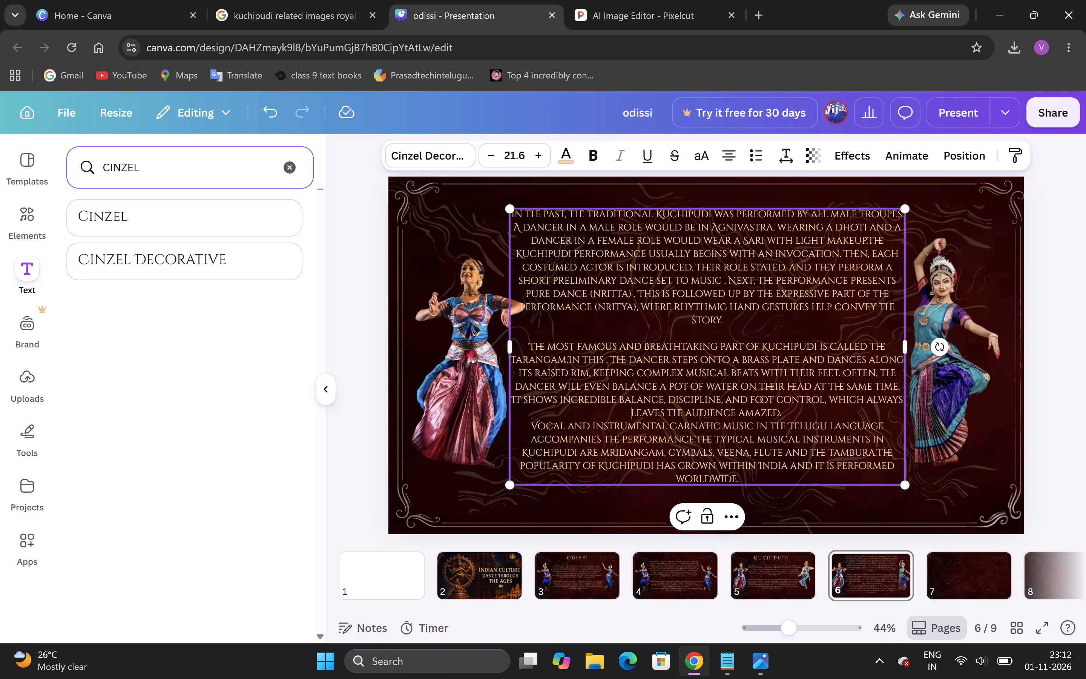
Insert a blank line between "leaves the audience amazed." and the Carnatic music paragraph on page 6.
left_click(817, 413)
key("Return")
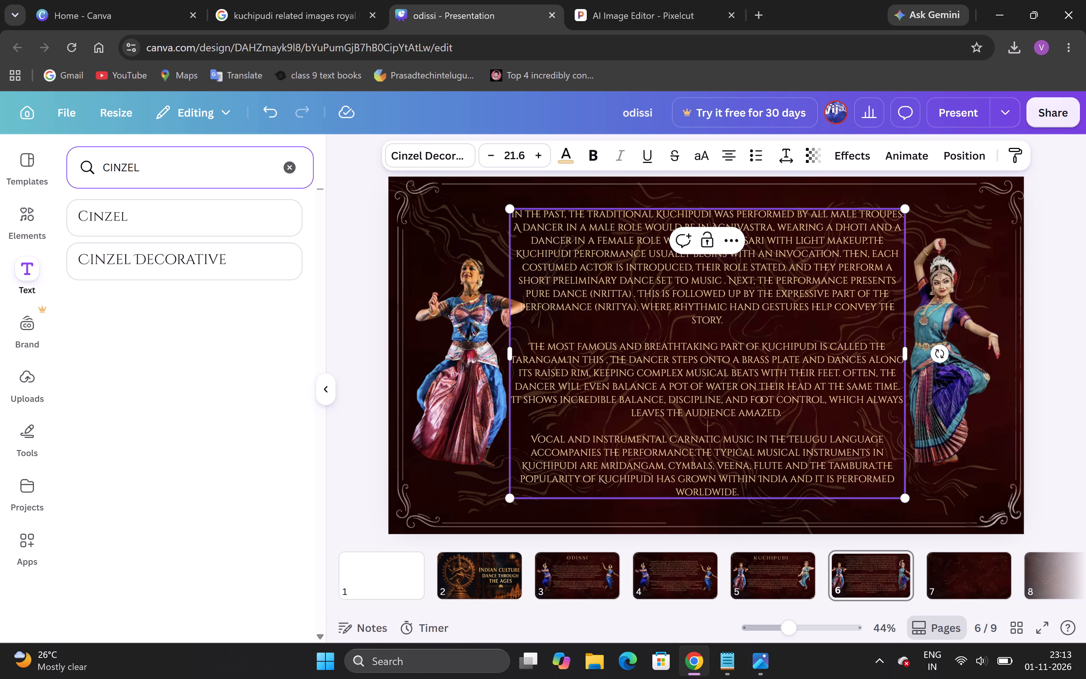
Deselect the page 6 passage and open page 7, which has only the bordered maroon background.
left_click(1048, 312)
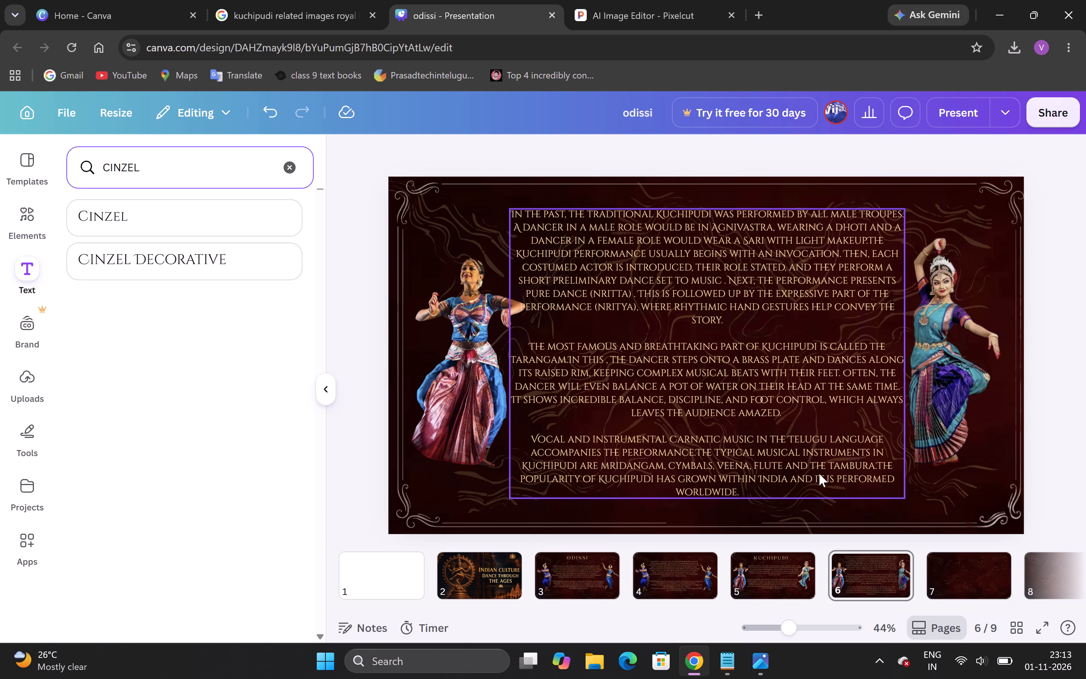
left_click(952, 566)
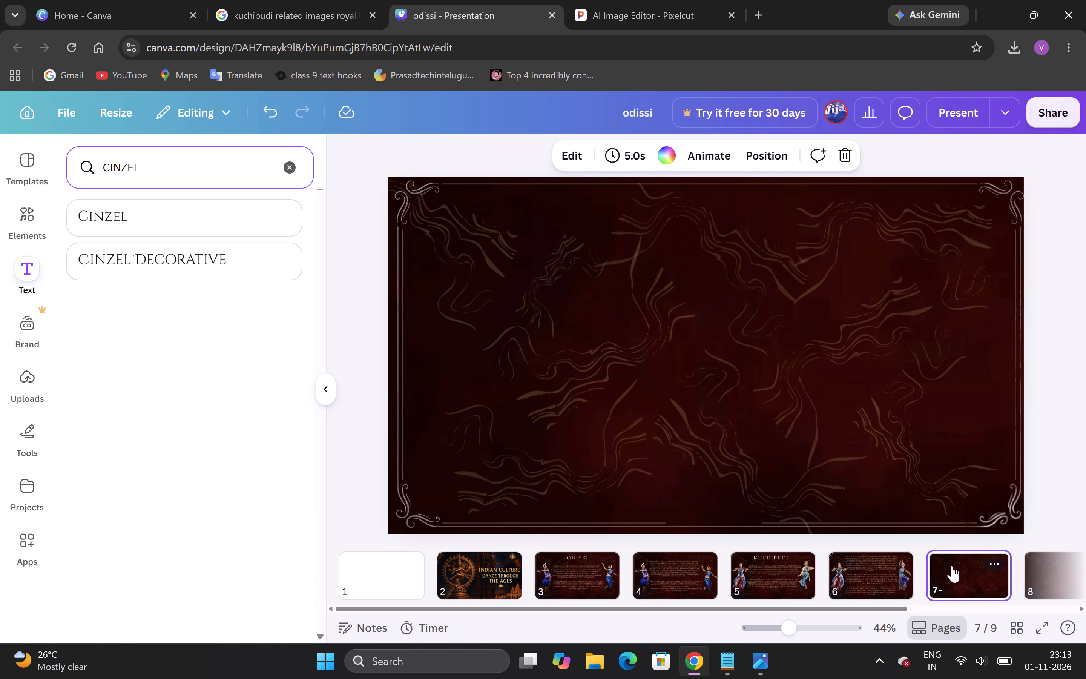
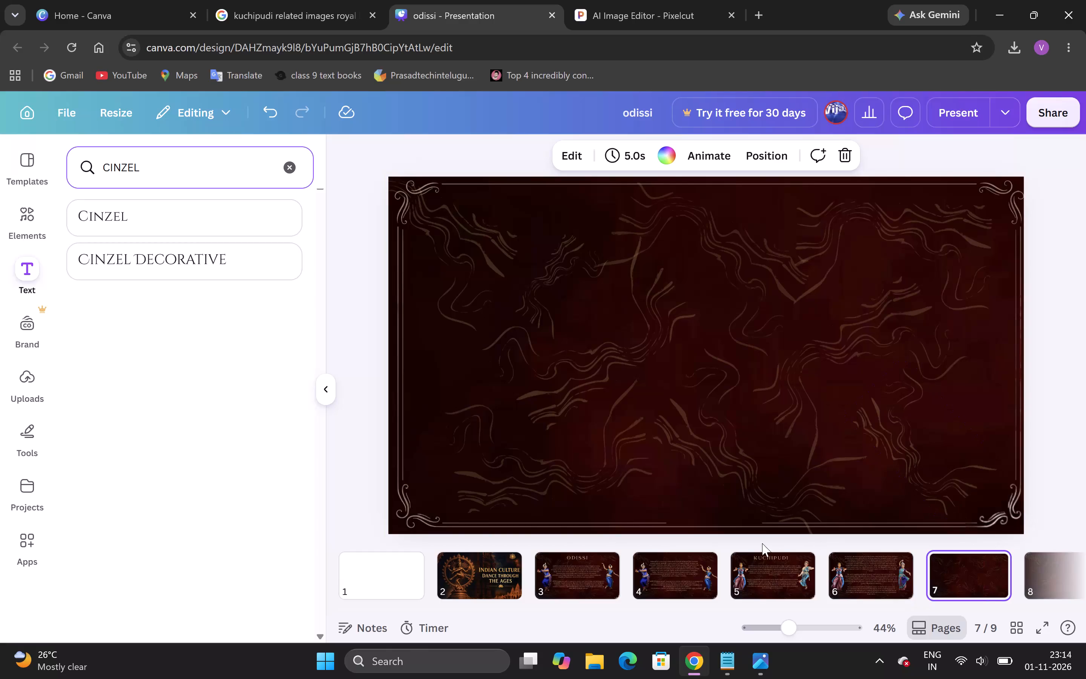
Review the Odissi pages 3 and 4, switching between them to compare their text and dancer image layouts.
left_click(679, 568)
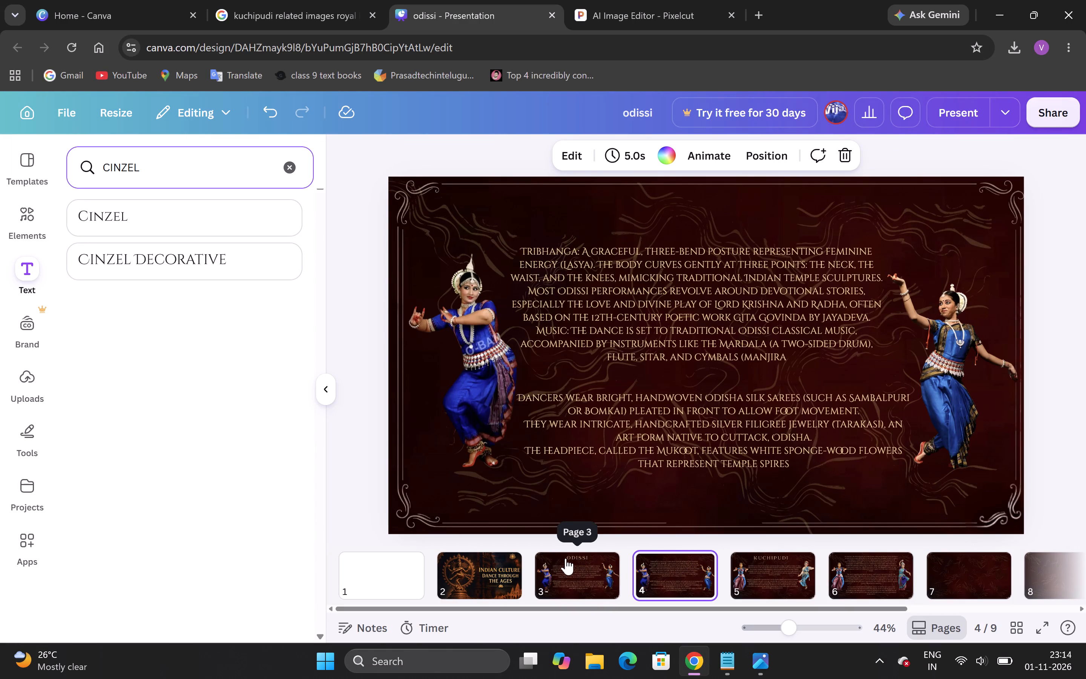
left_click(573, 563)
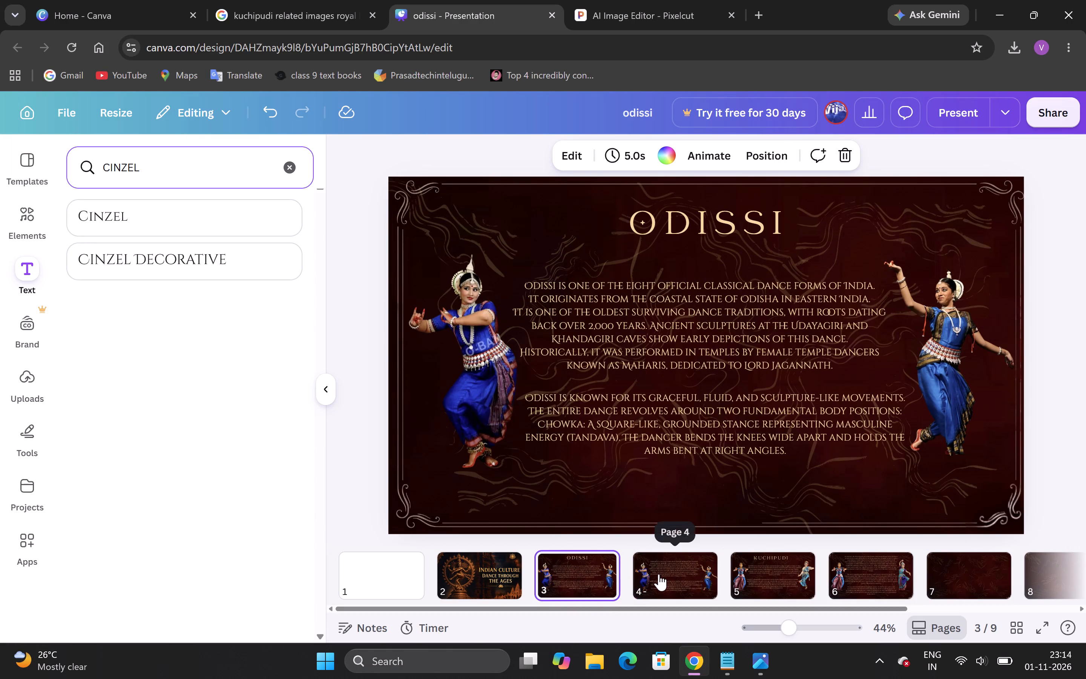
left_click(659, 574)
left_click(577, 570)
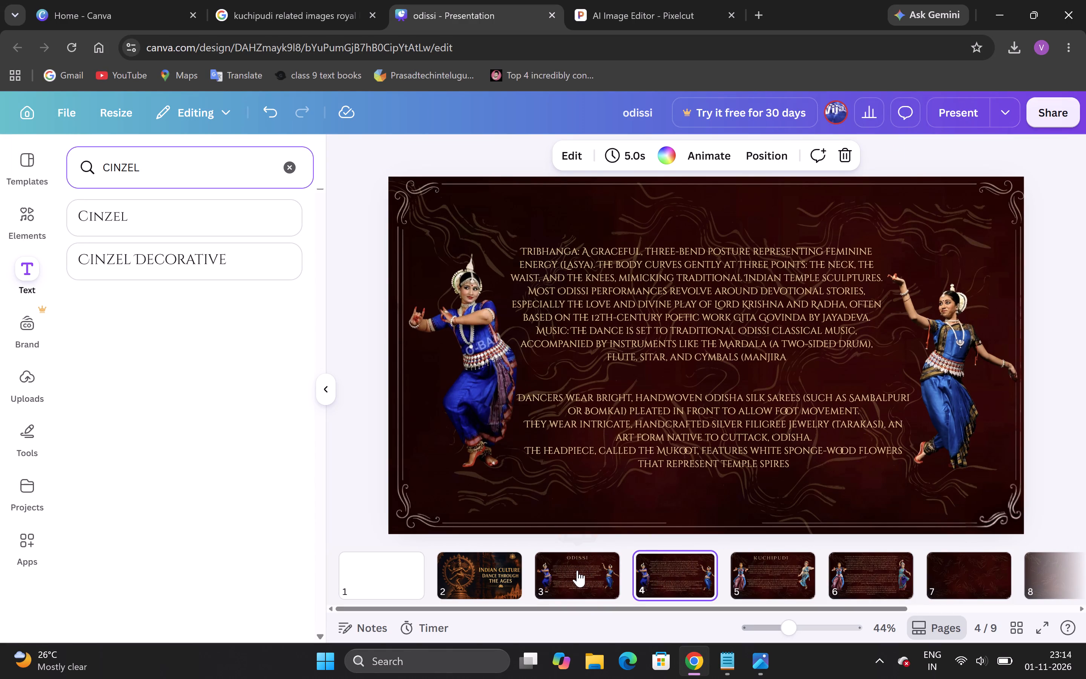
On page 4, move the blue-costumed dancer with the outstretched arms slightly up and flush with the page's right edge.
left_click(659, 574)
left_click_drag(938, 392, 936, 373)
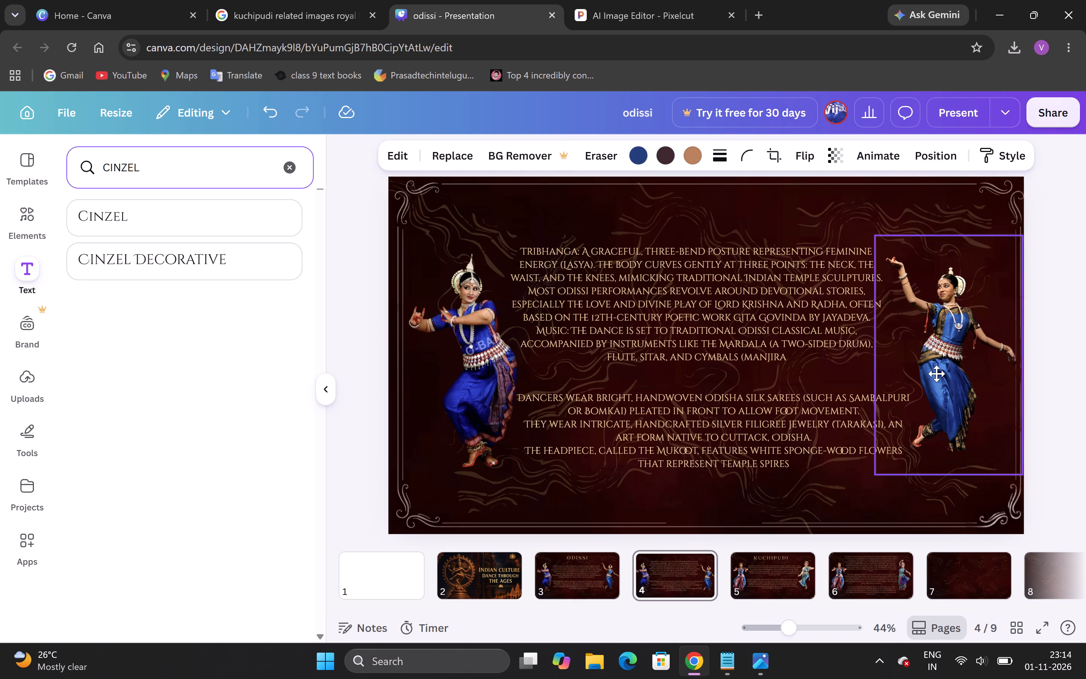
left_click_drag(936, 373, 942, 372)
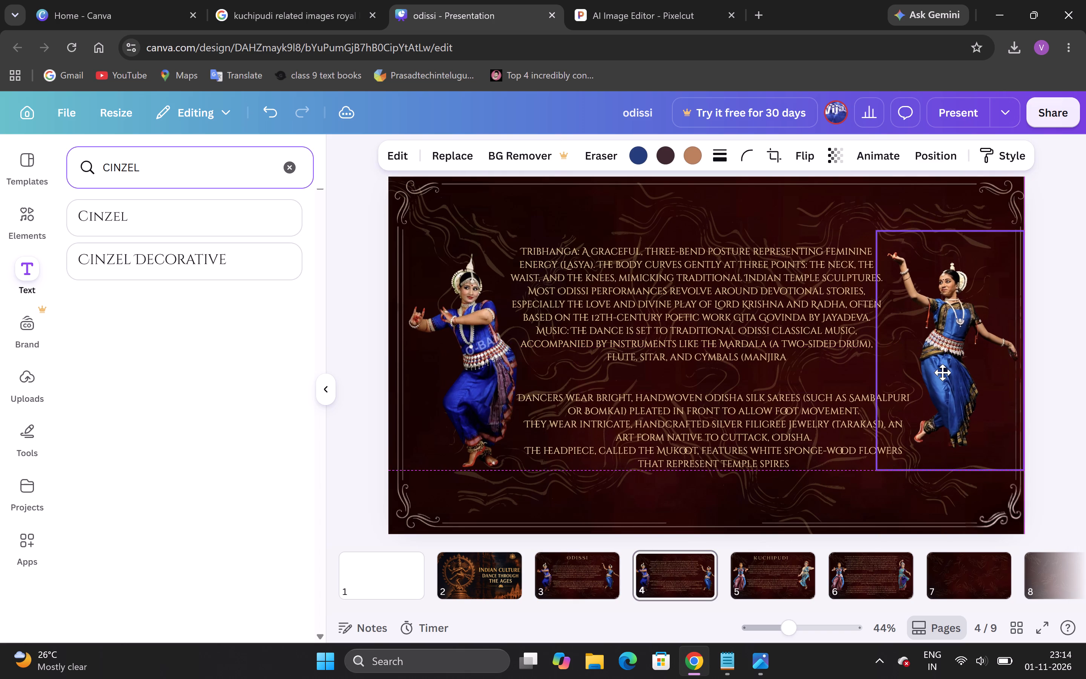
left_click_drag(942, 372, 942, 373)
left_click(1058, 306)
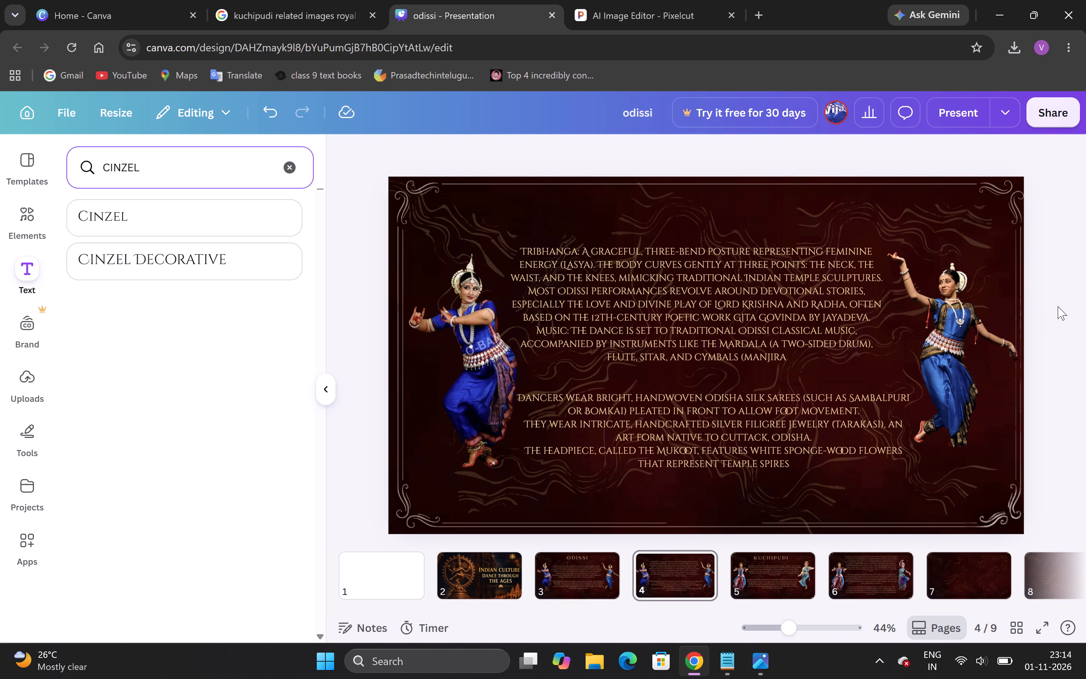
Review the Kuchipudi text page 6 and go on to the blank page 7.
left_click(875, 590)
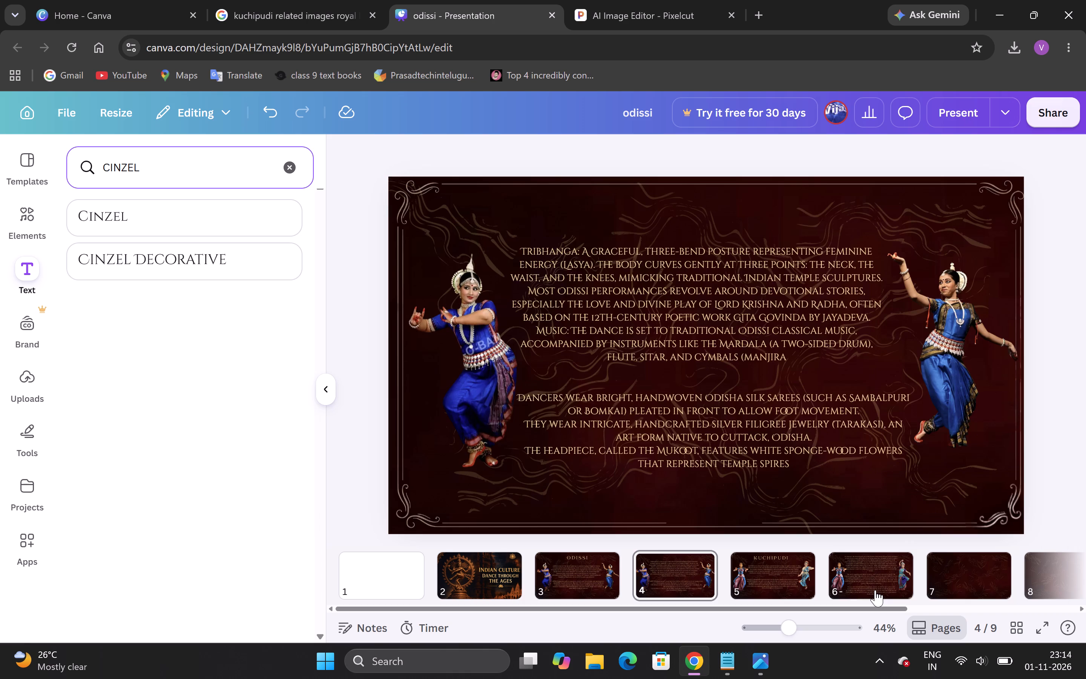
left_click(748, 568)
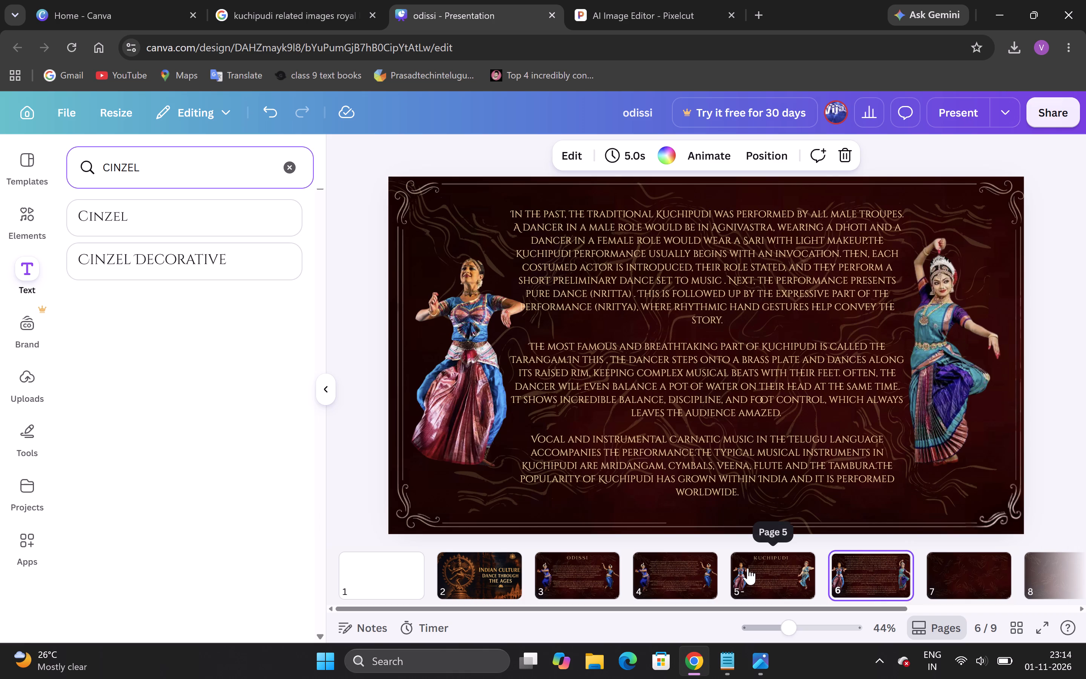
left_click(856, 568)
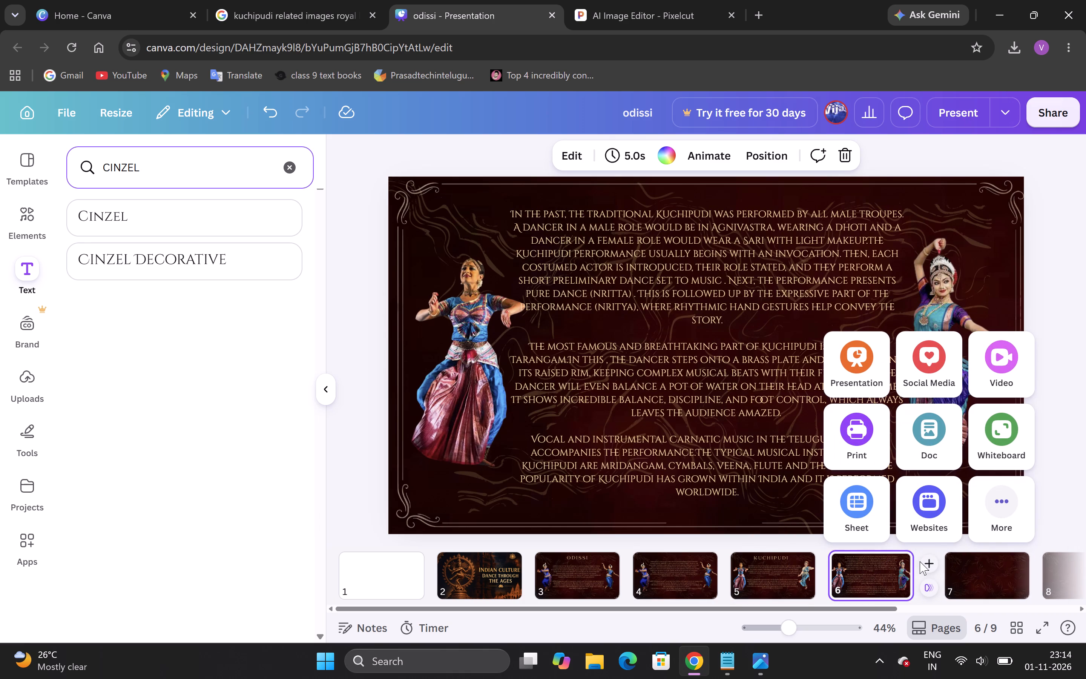
left_click(965, 573)
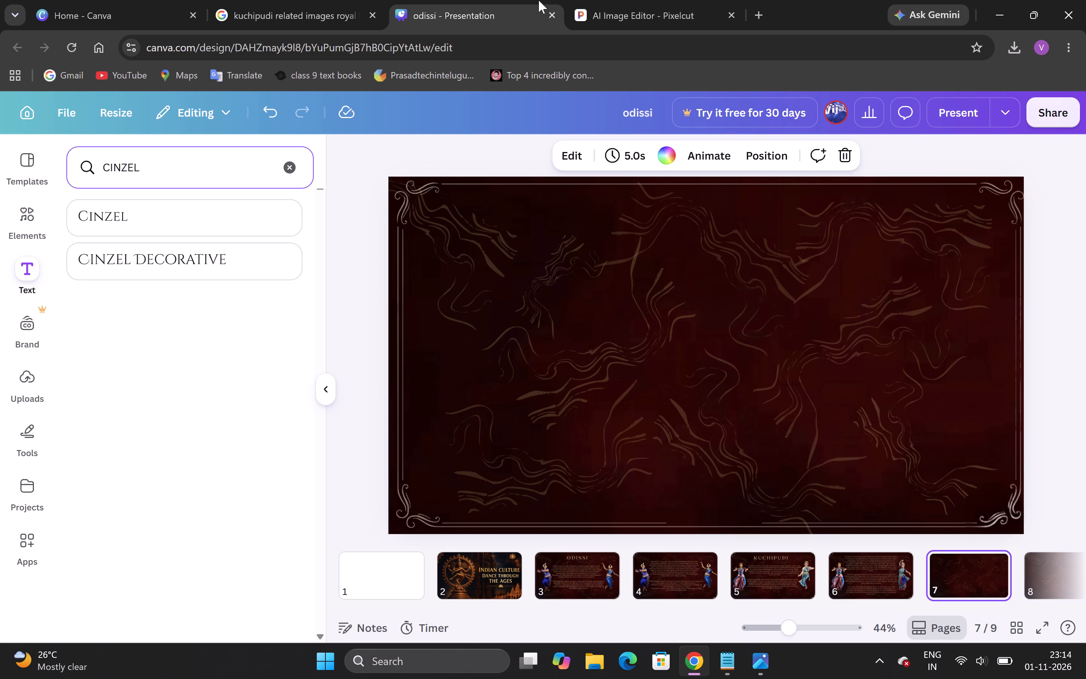
Open a new browser tab.
left_click(655, 6)
left_click(755, 17)
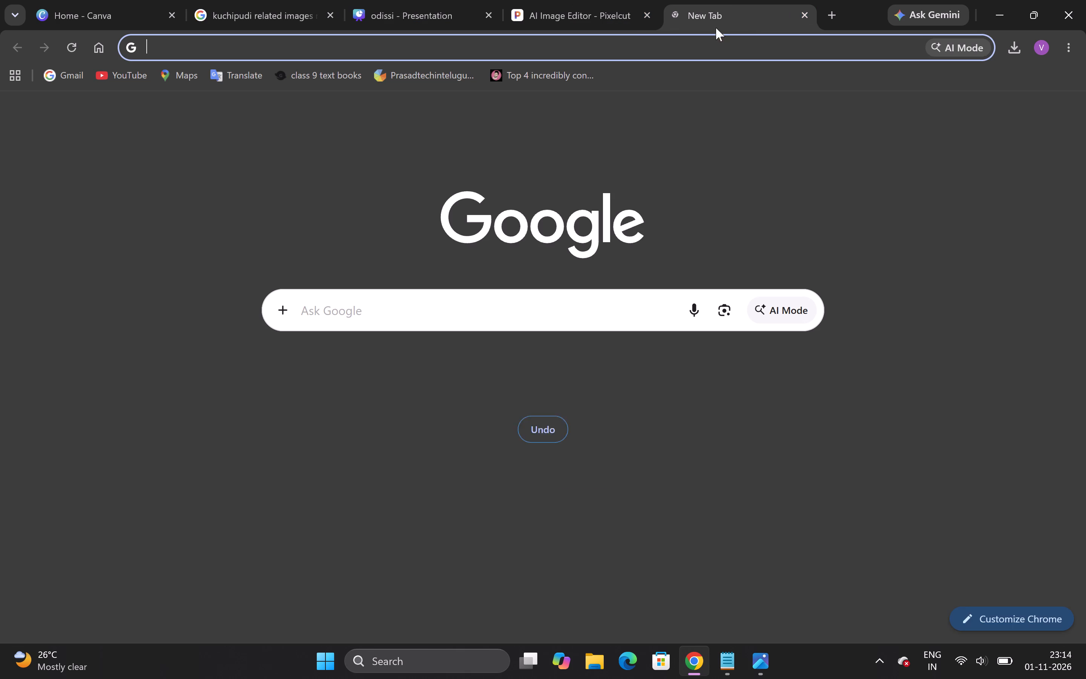
In File Explorer's Downloads folder, delete all of today's image files, from "images (2)" through "odissi", and close the window.
left_click(587, 678)
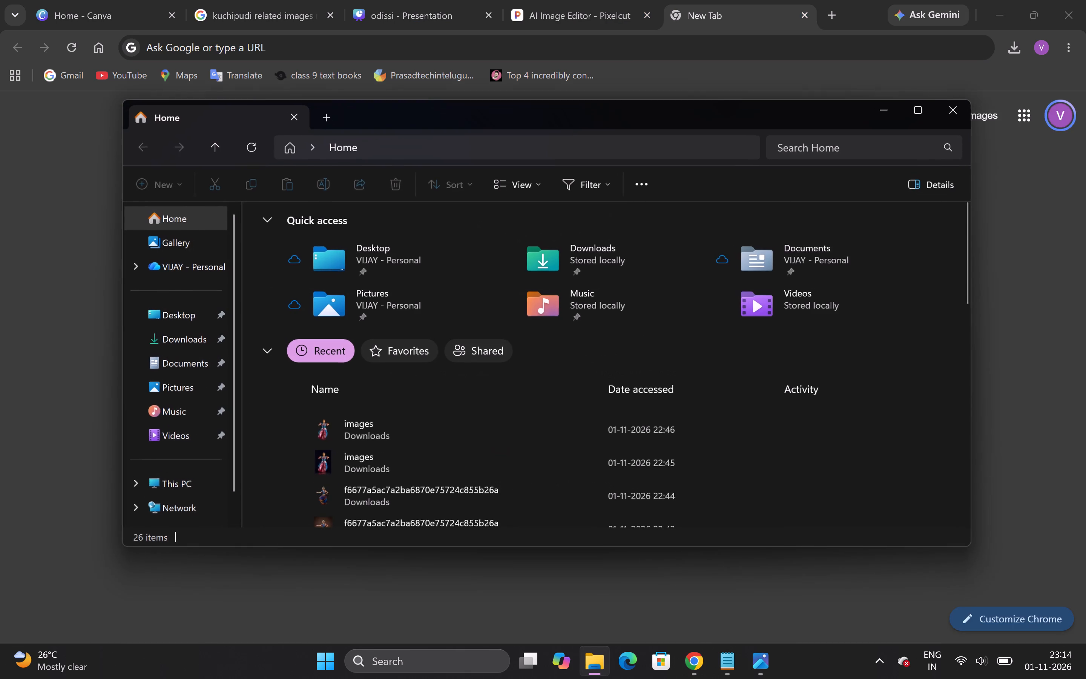
double_click(579, 256)
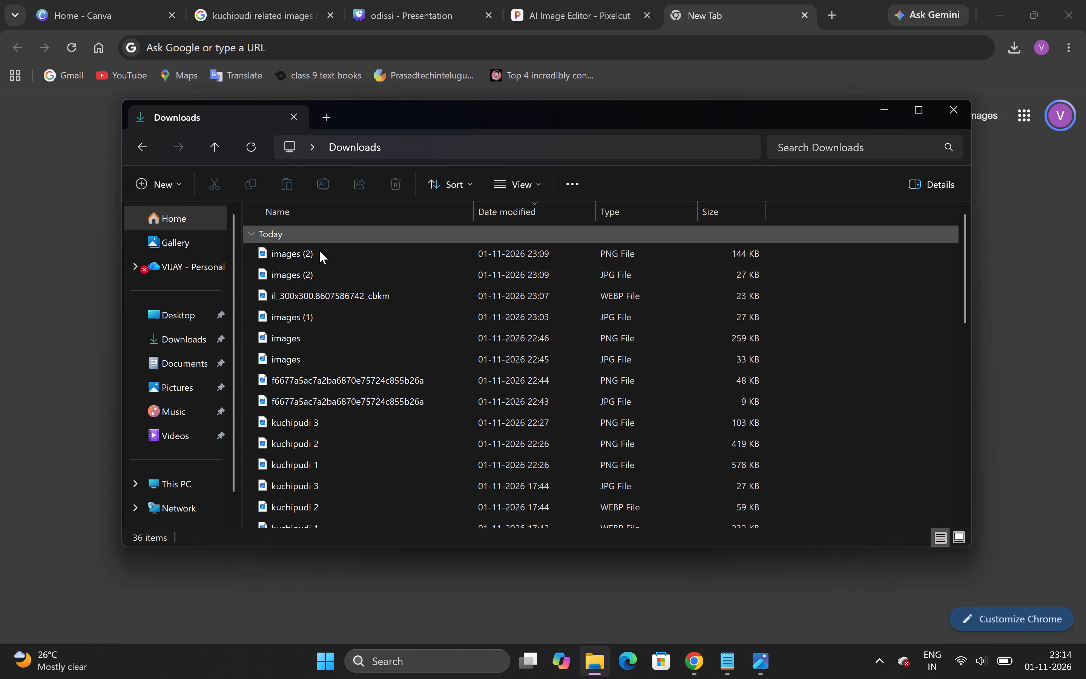
left_click_drag(248, 246, 352, 442)
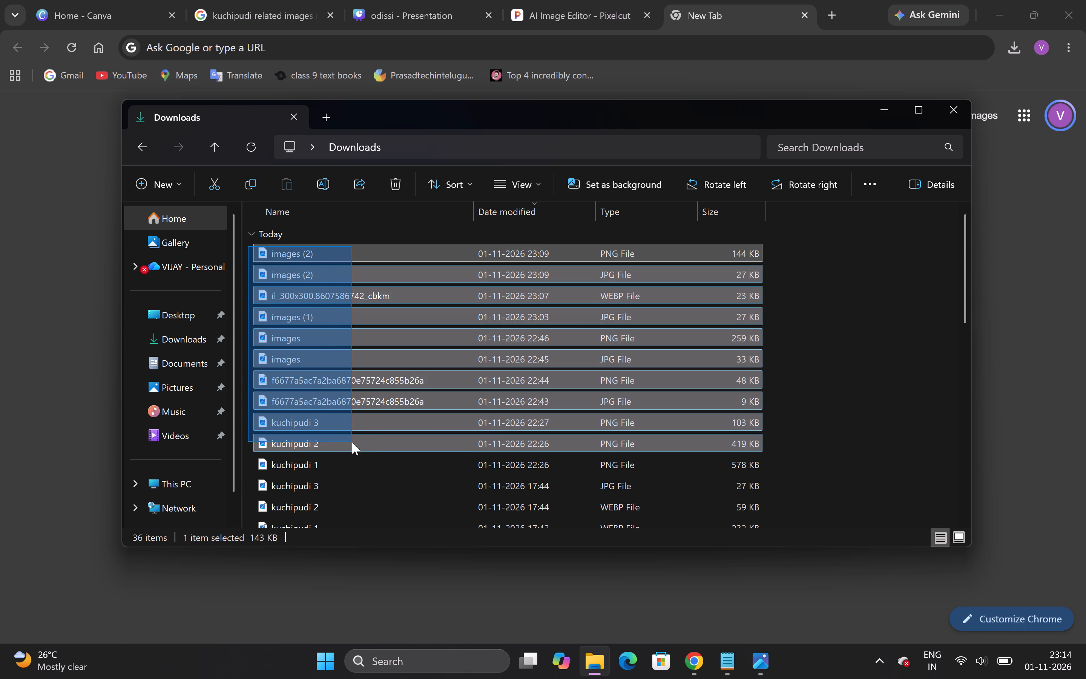
left_click_drag(352, 442, 382, 272)
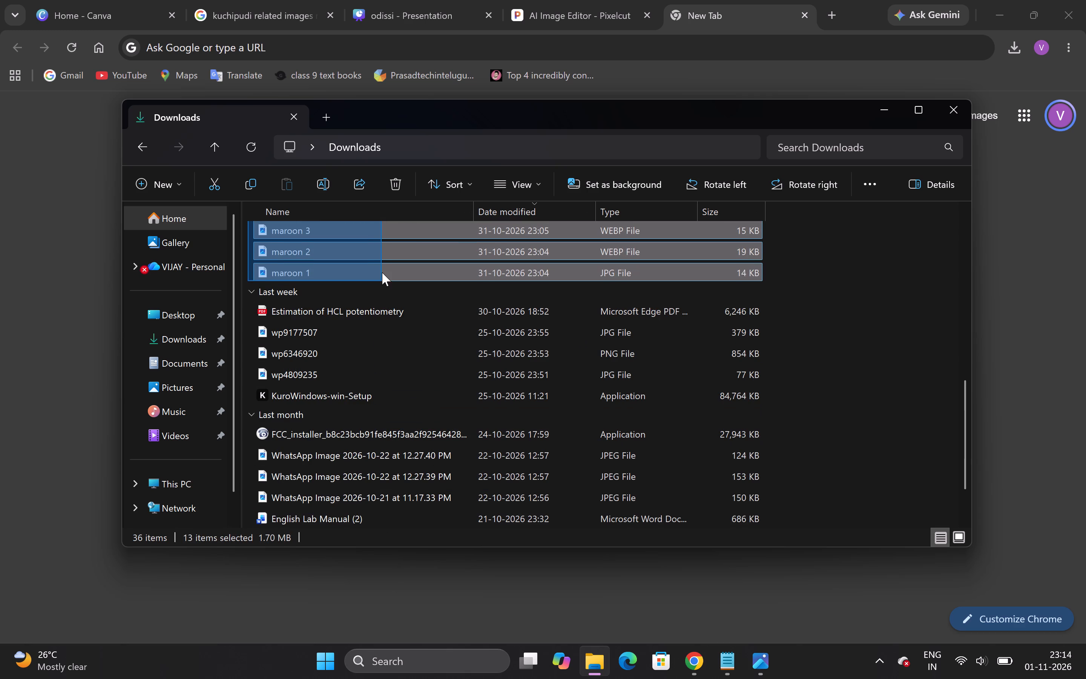
left_click_drag(382, 272, 380, 361)
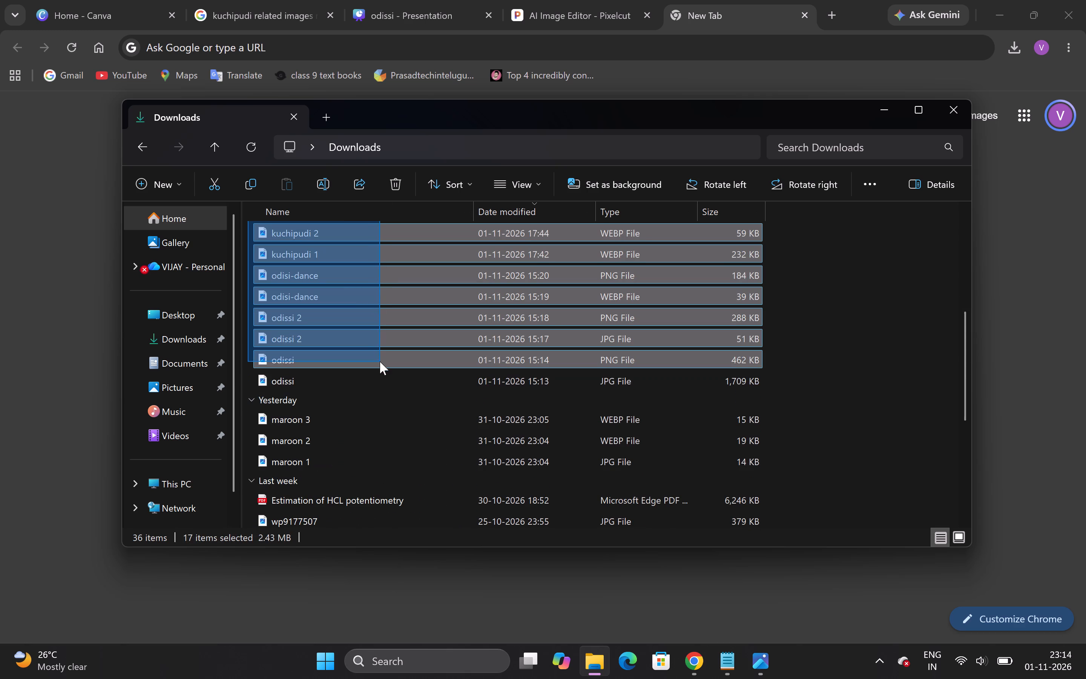
left_click_drag(380, 361, 383, 375)
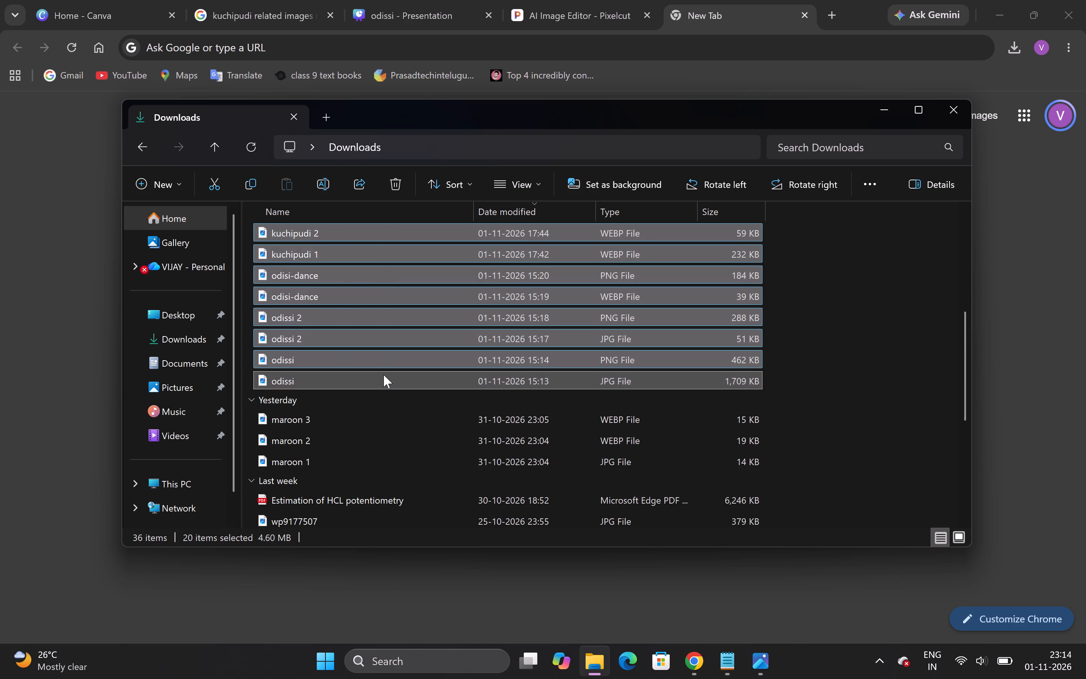
key("Delete")
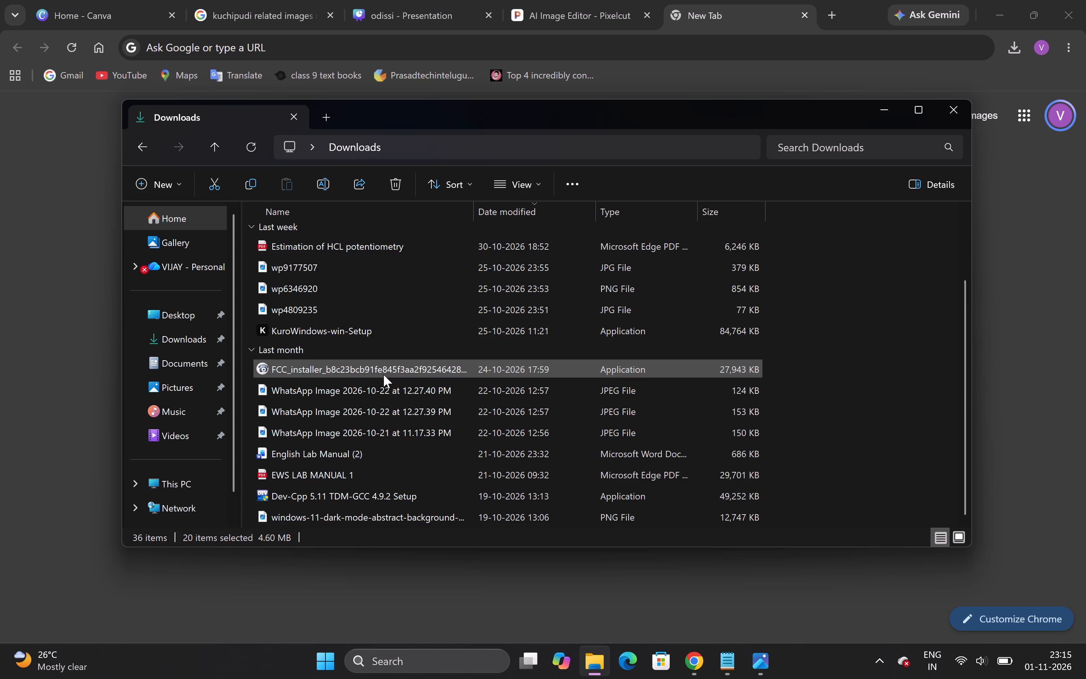
scroll(386, 310, "up", 5)
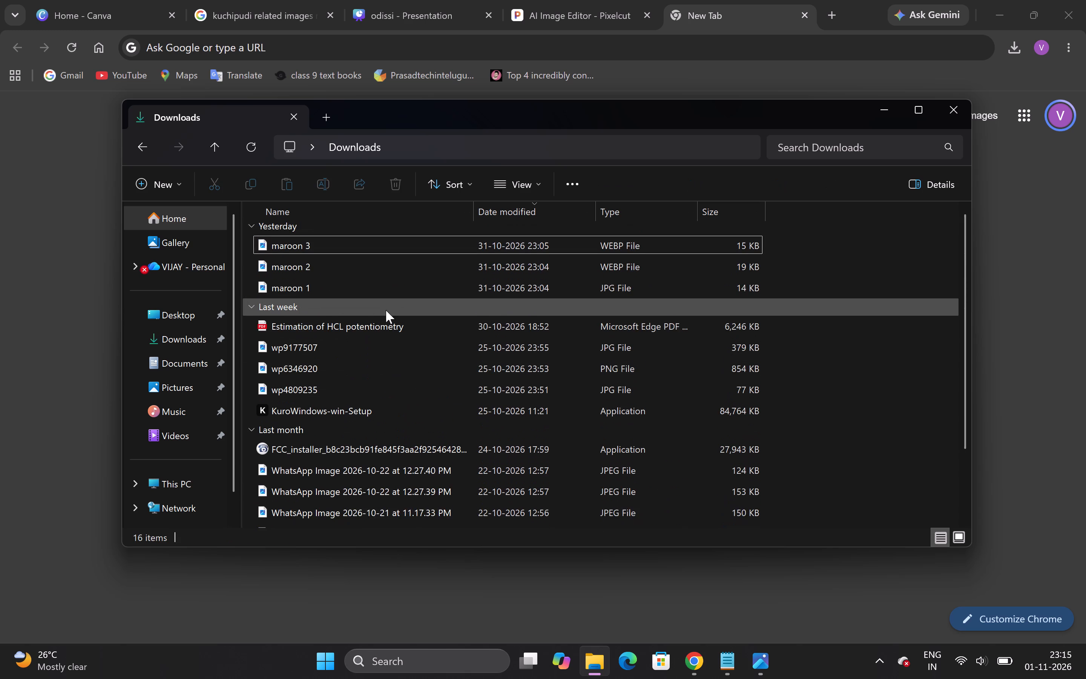
scroll(386, 310, "up", 2)
left_click(954, 120)
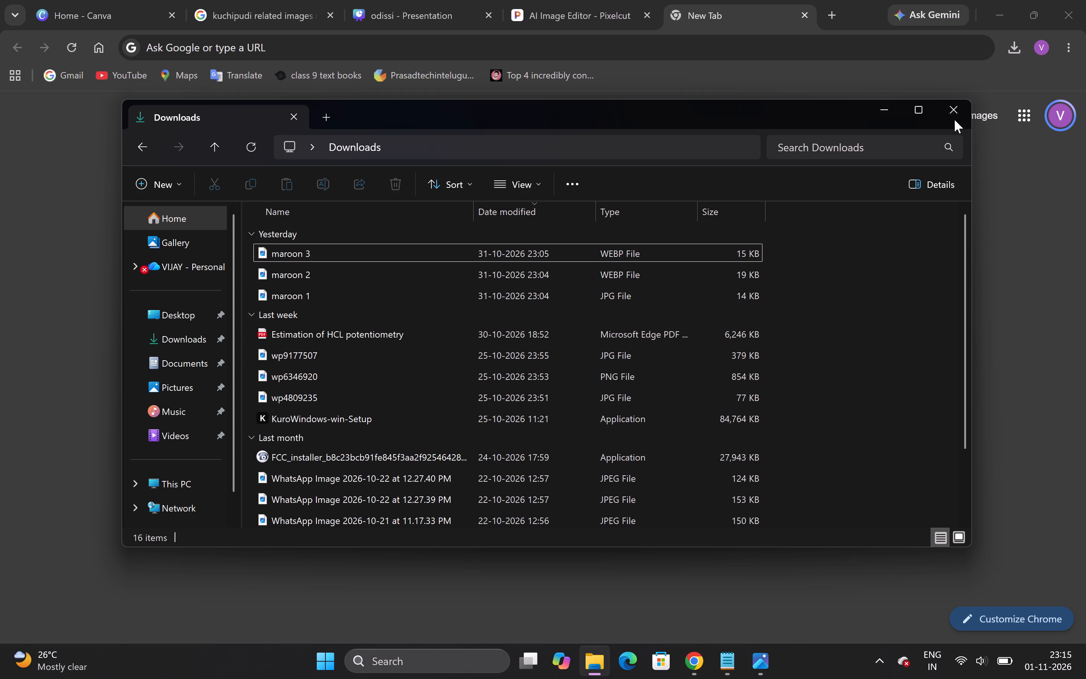
Search Google for "lavani dance images".
left_click(617, 296)
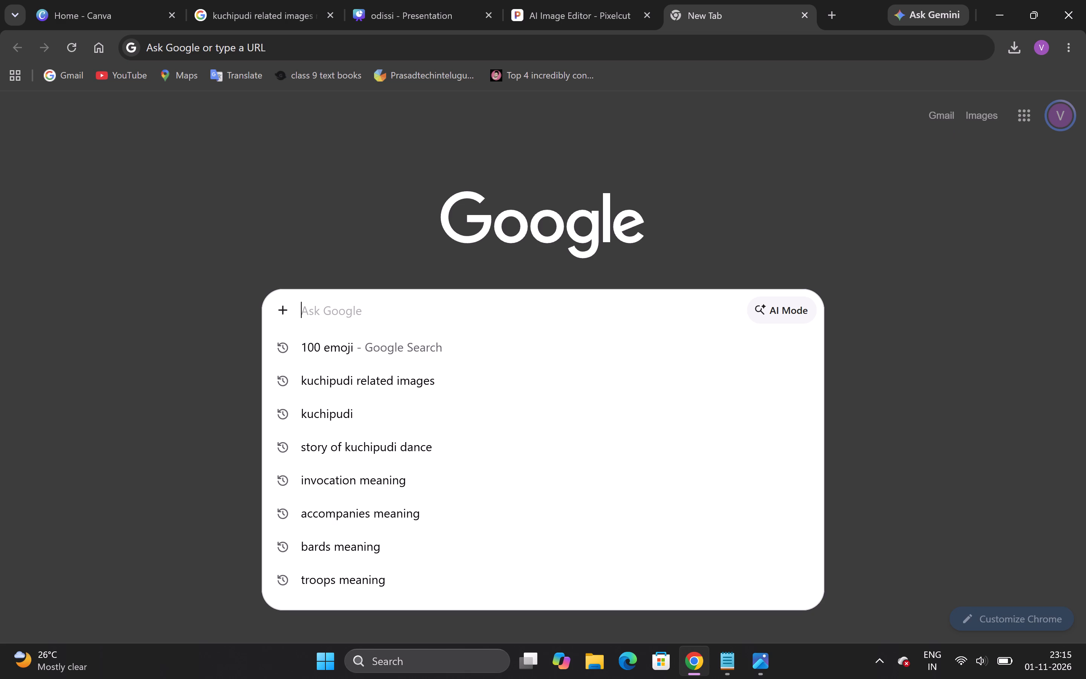
type("lava")
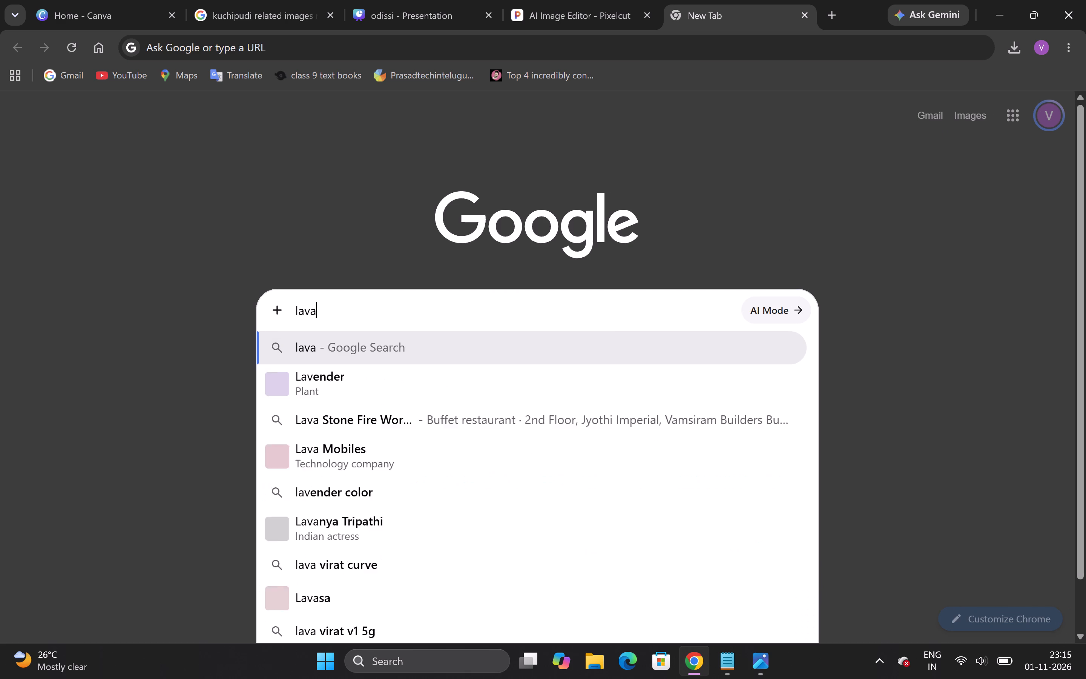
type("ni s=da")
key("BackSpace")
key("BackSpace")
key("BackSpace")
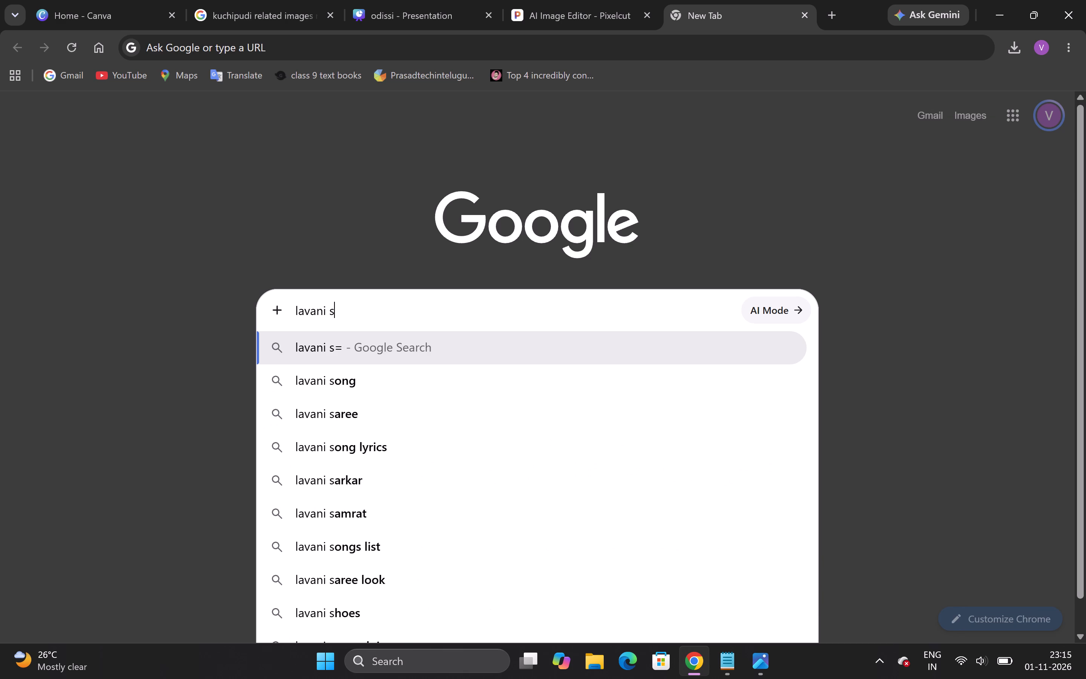
Complete the Google search for "lavani dance images".
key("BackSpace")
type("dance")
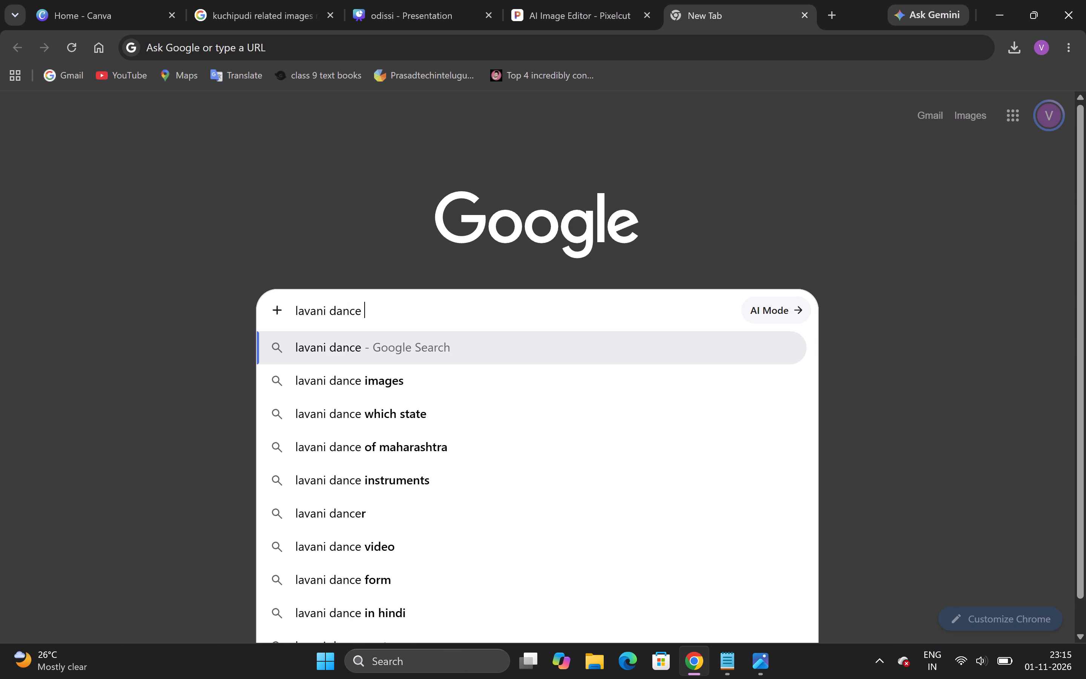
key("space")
left_click(553, 386)
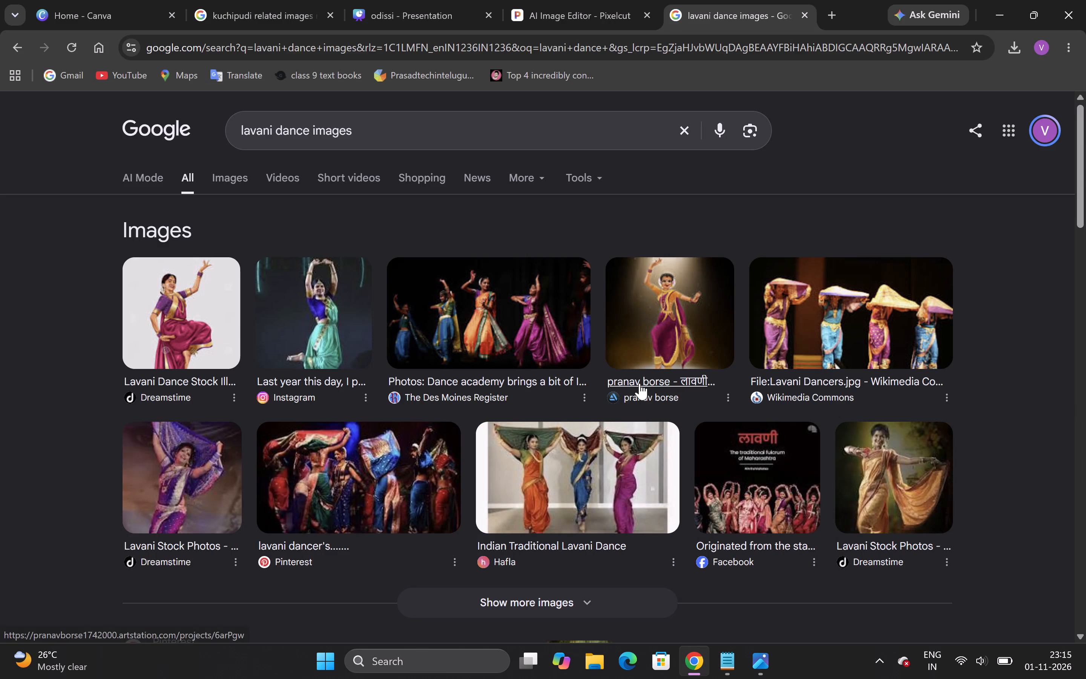
Save the Instagram image of the Lavani dancer in the green sari to Downloads as "lava 1".
left_click(337, 309)
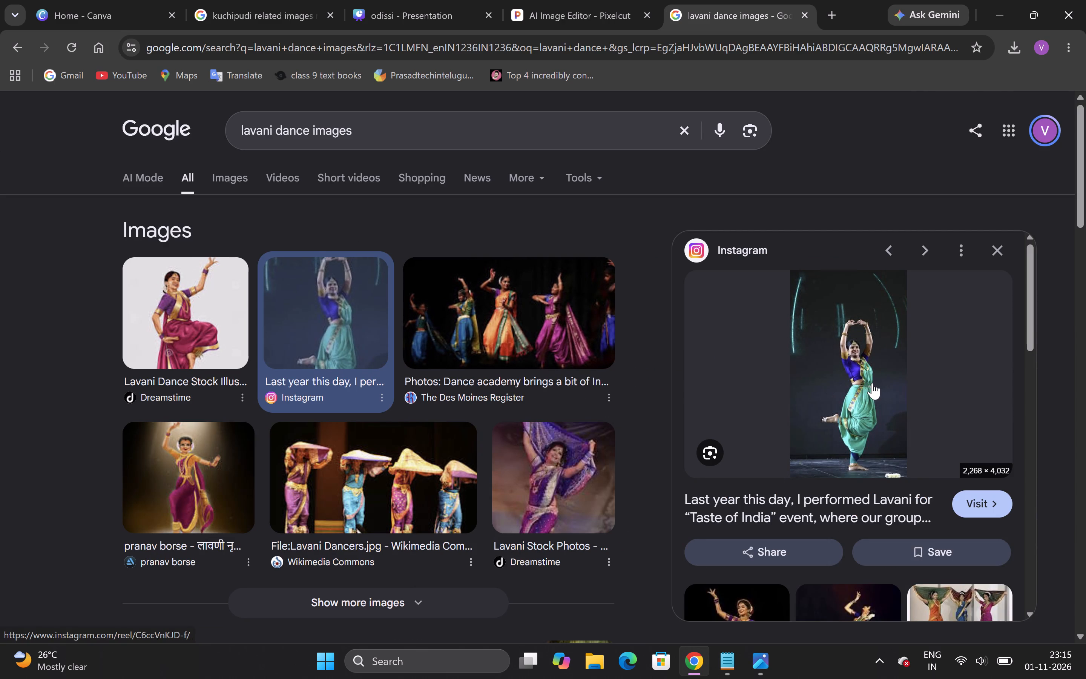
right_click(872, 383)
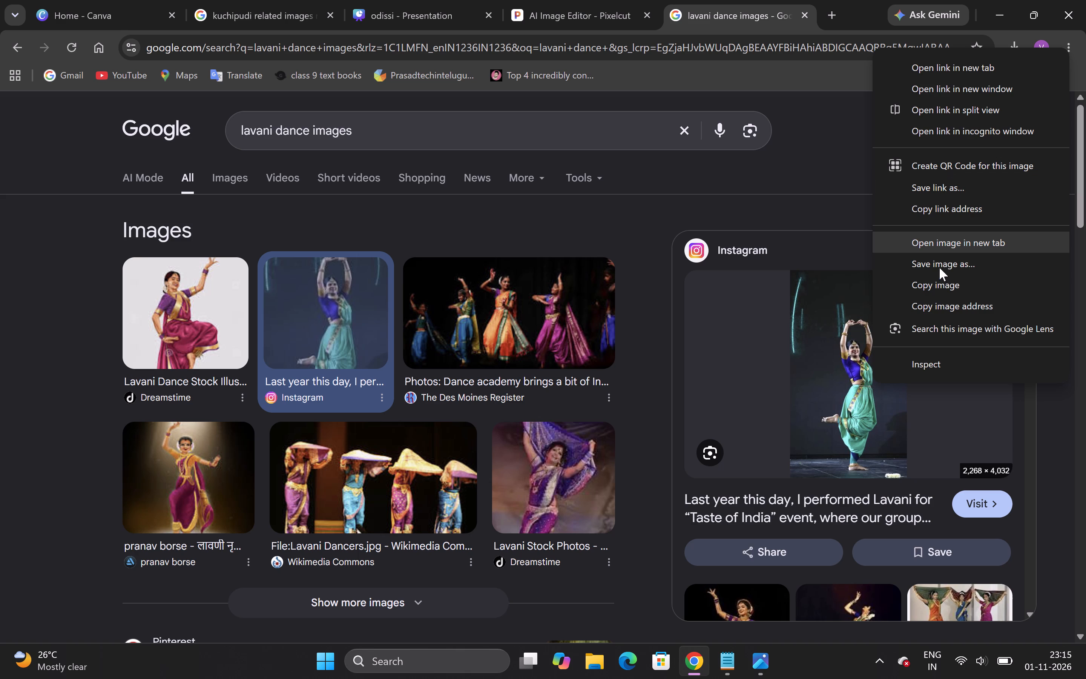
left_click(939, 267)
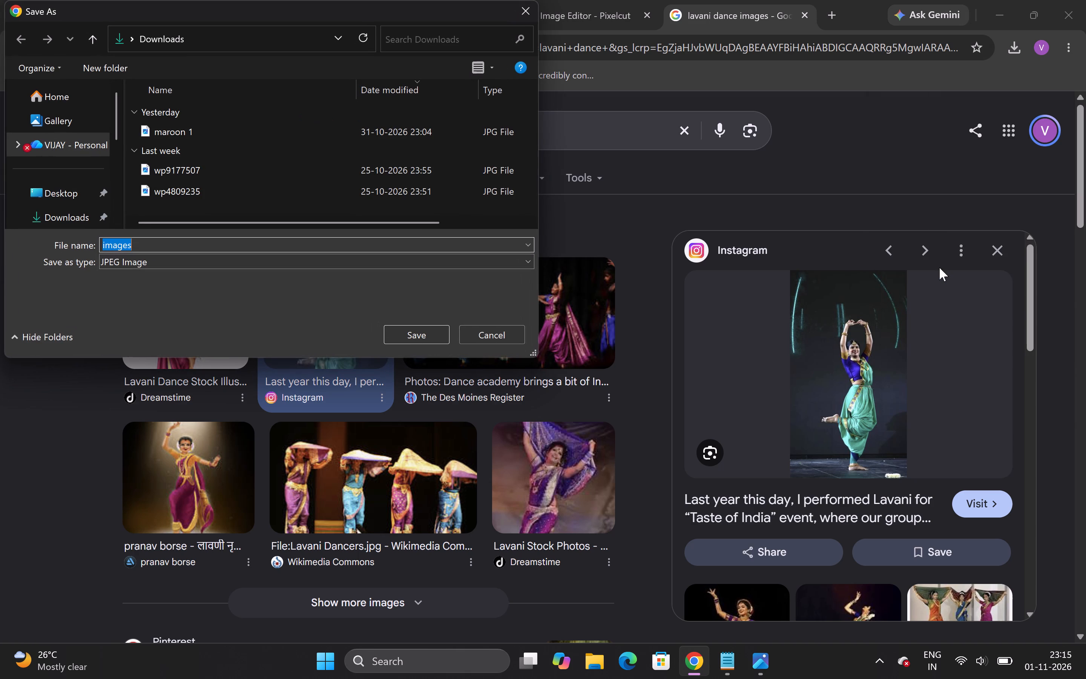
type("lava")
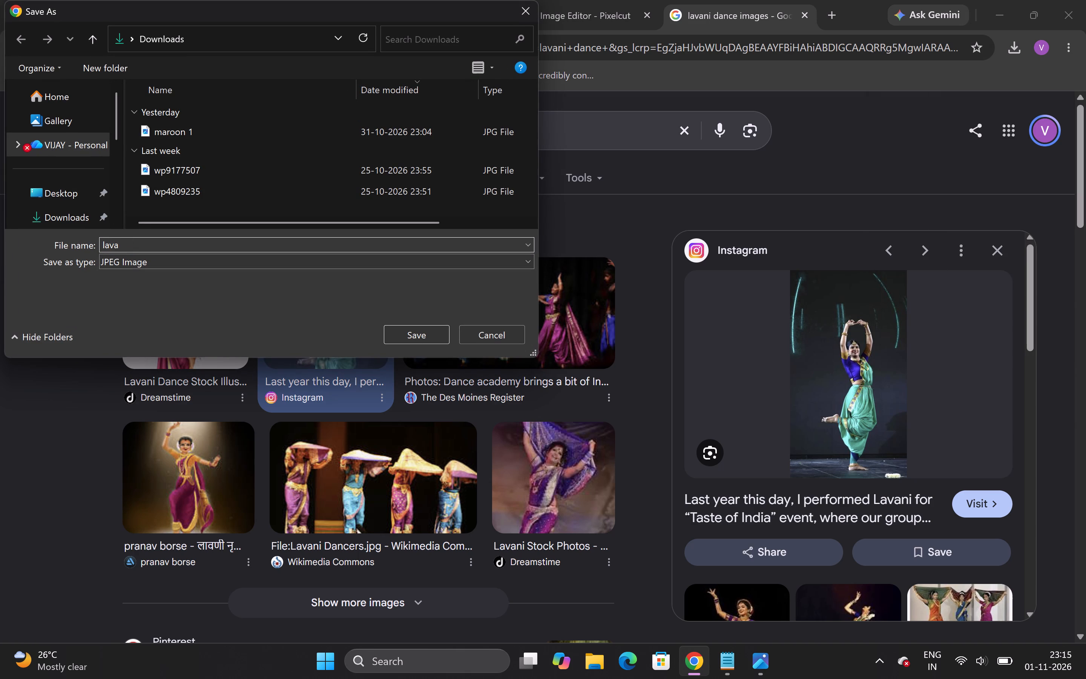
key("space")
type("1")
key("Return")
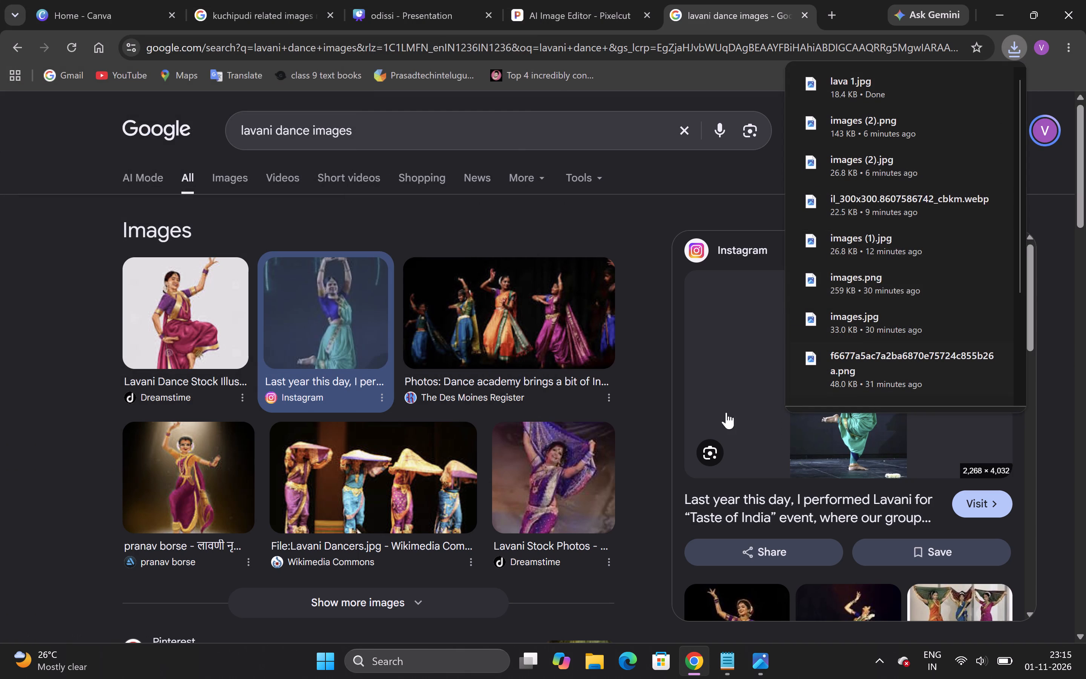
Save the Dreamstime stock photo of the Lavani dancer holding up a purple sari to Downloads as "lava 2".
scroll(492, 455, "down", 1)
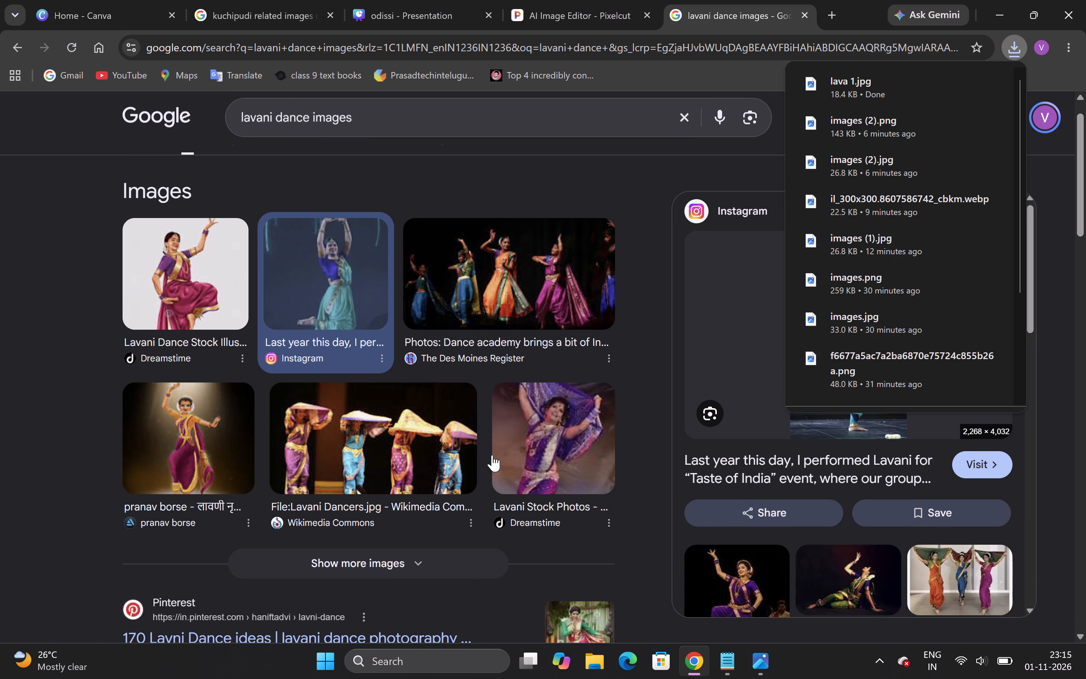
scroll(492, 455, "down", 3)
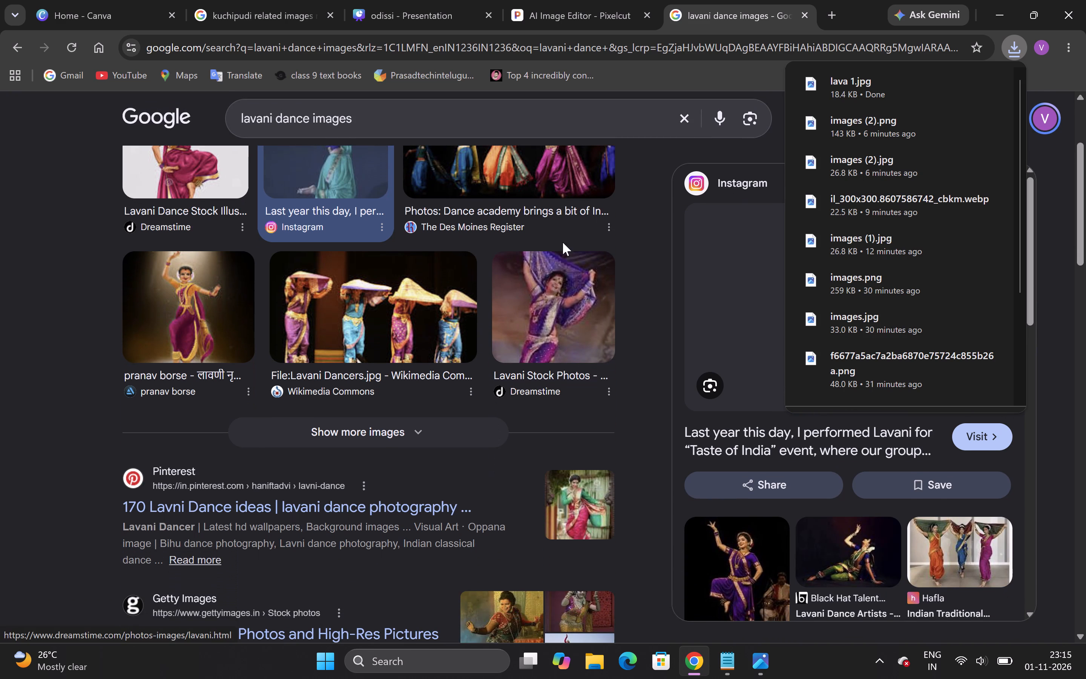
left_click(535, 313)
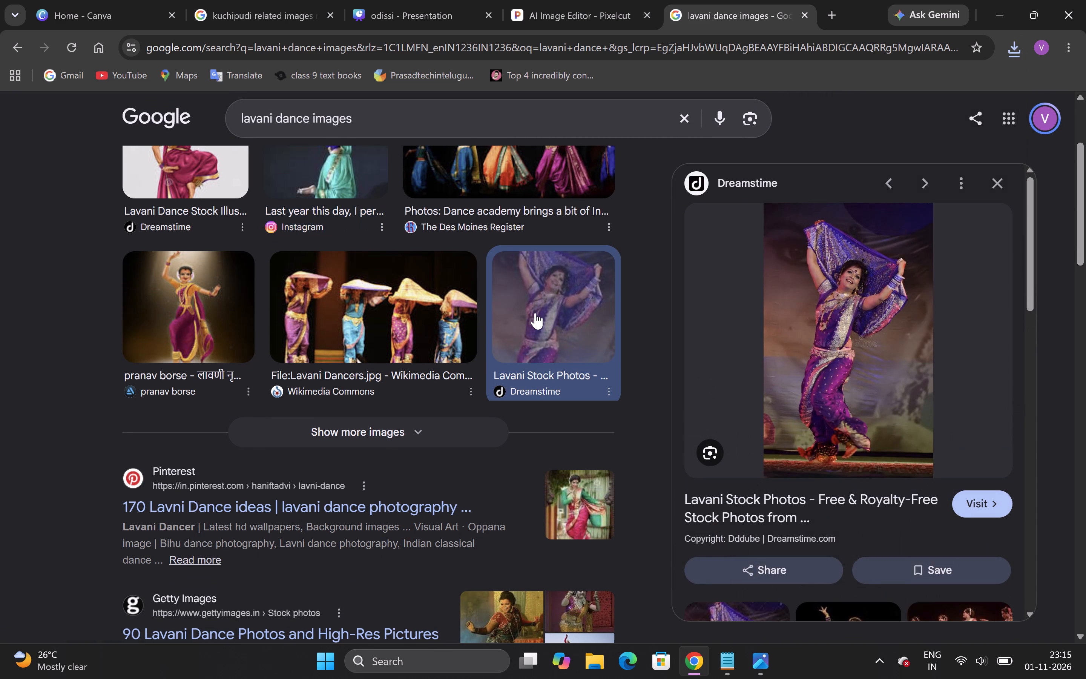
right_click(840, 274)
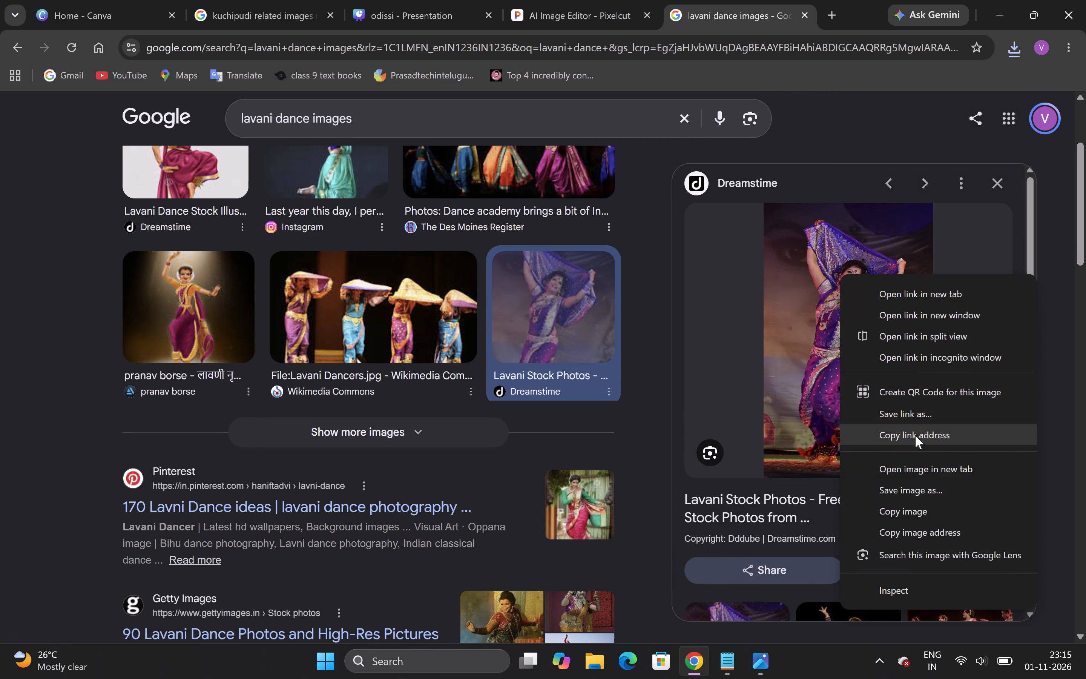
left_click(905, 497)
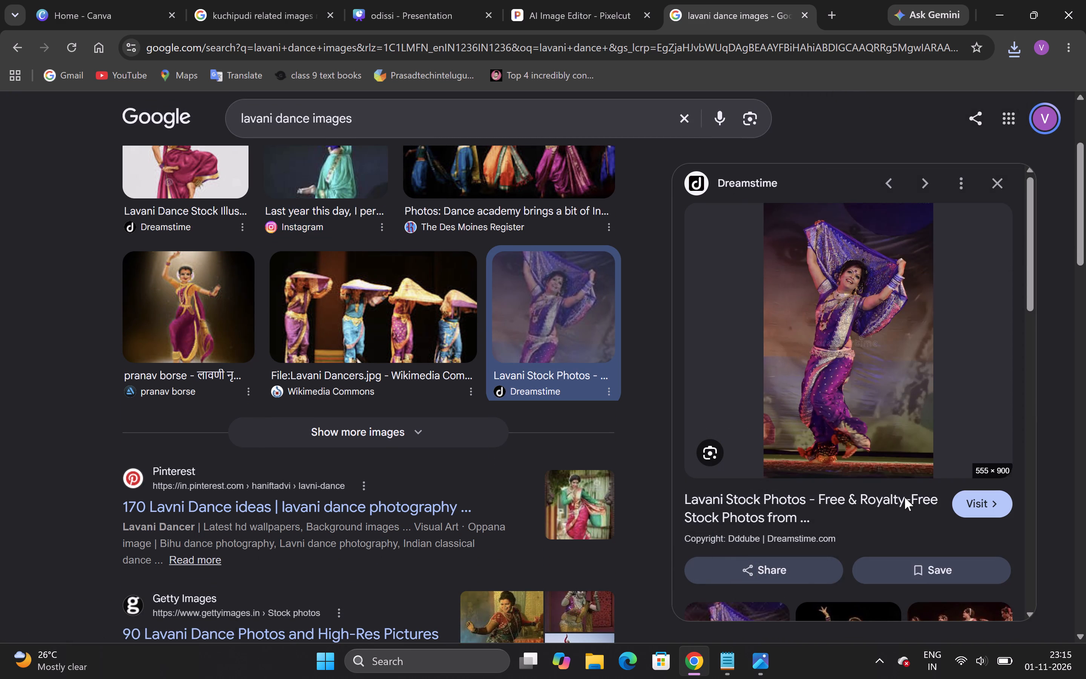
type("lava a")
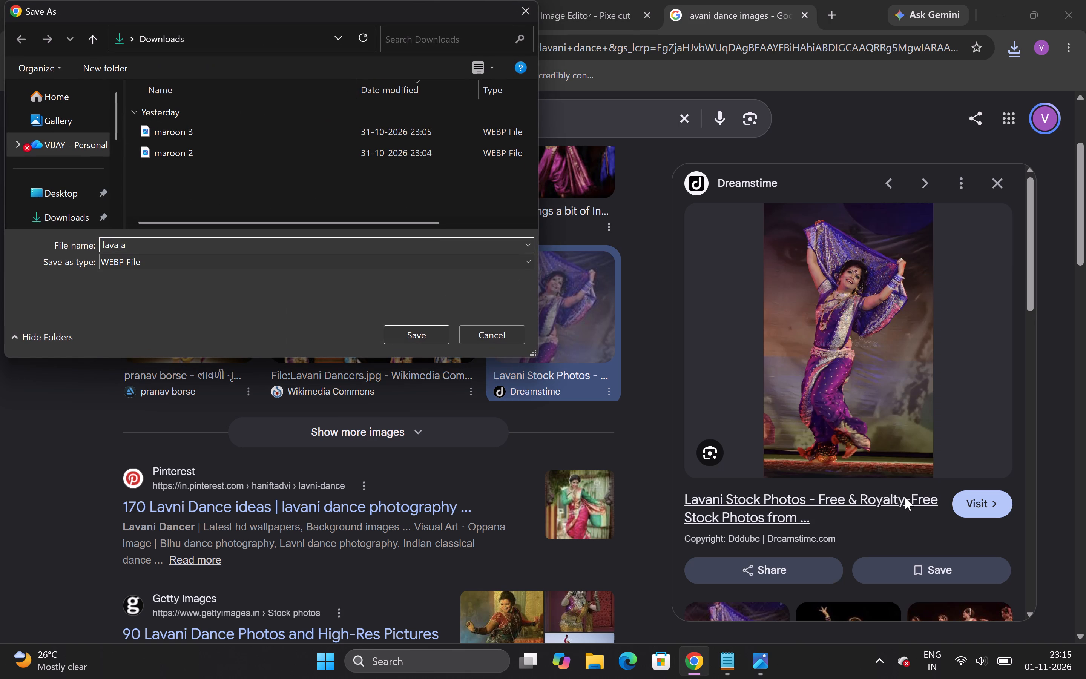
key("Delete")
key("2")
key("BackSpace")
key("BackSpace")
key("2")
key("Return")
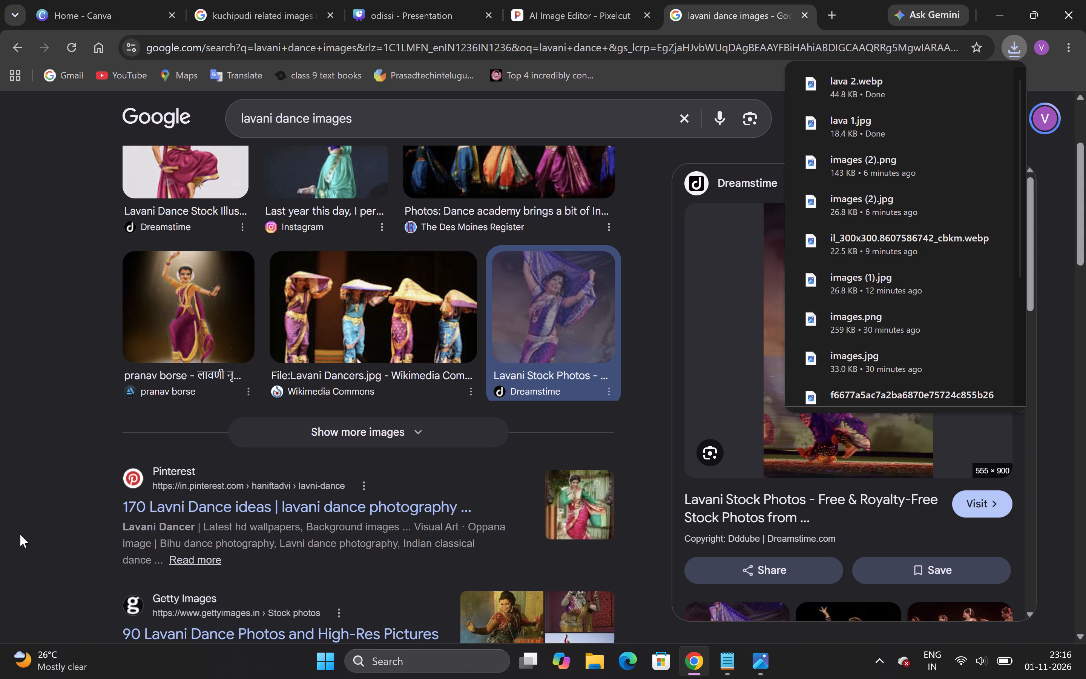
Examine the Lavani Dance Stock Illustrations image and browse the expanded image results for more Lavani dancer pictures.
scroll(196, 183, "up", 1)
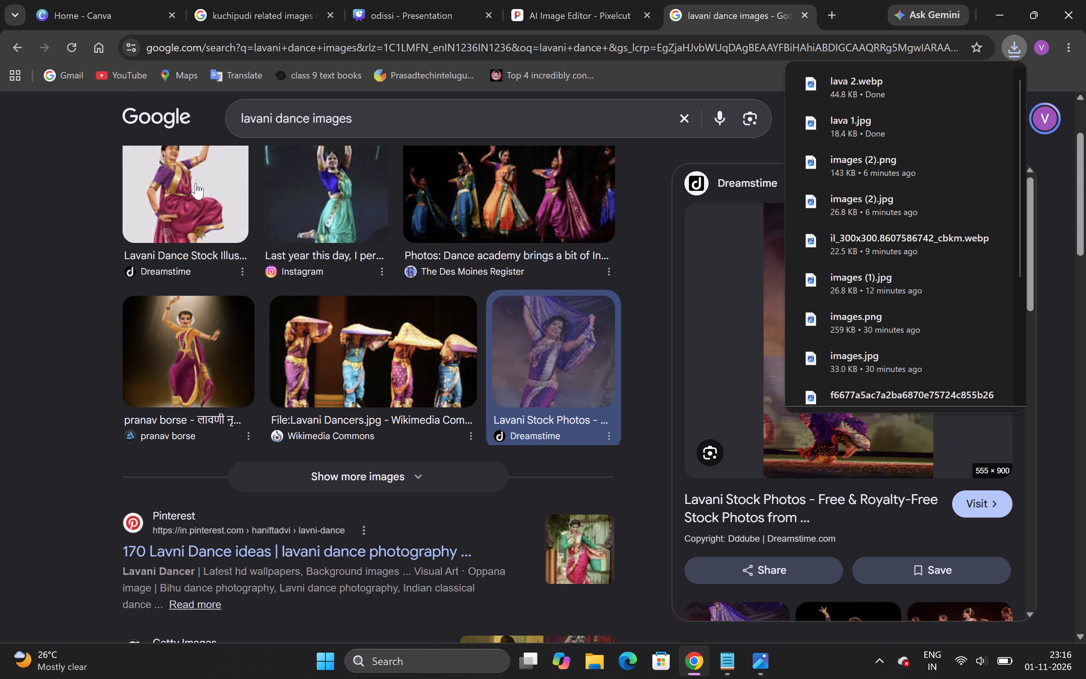
scroll(196, 183, "up", 1)
left_click(195, 215)
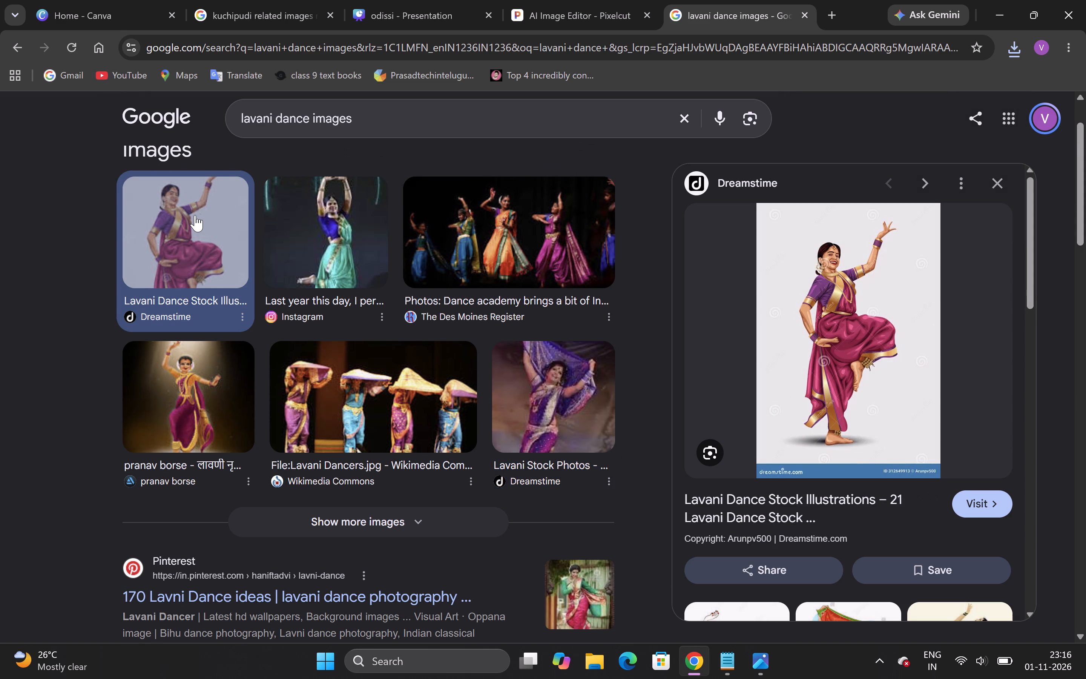
scroll(233, 318, "down", 2)
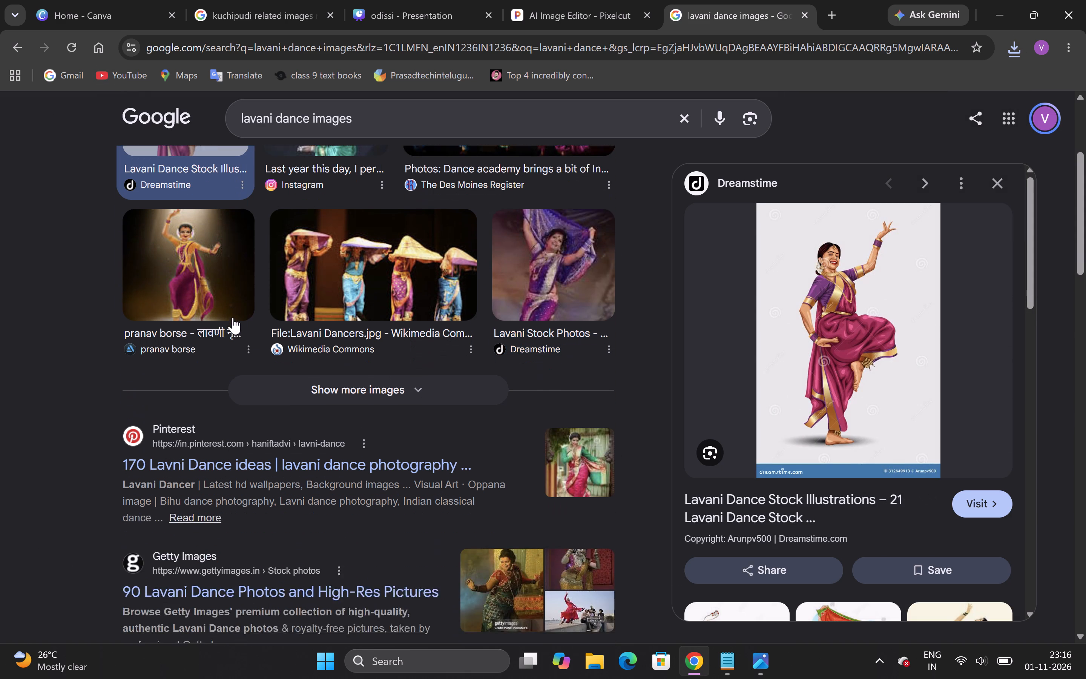
scroll(233, 318, "down", 2)
left_click(341, 248)
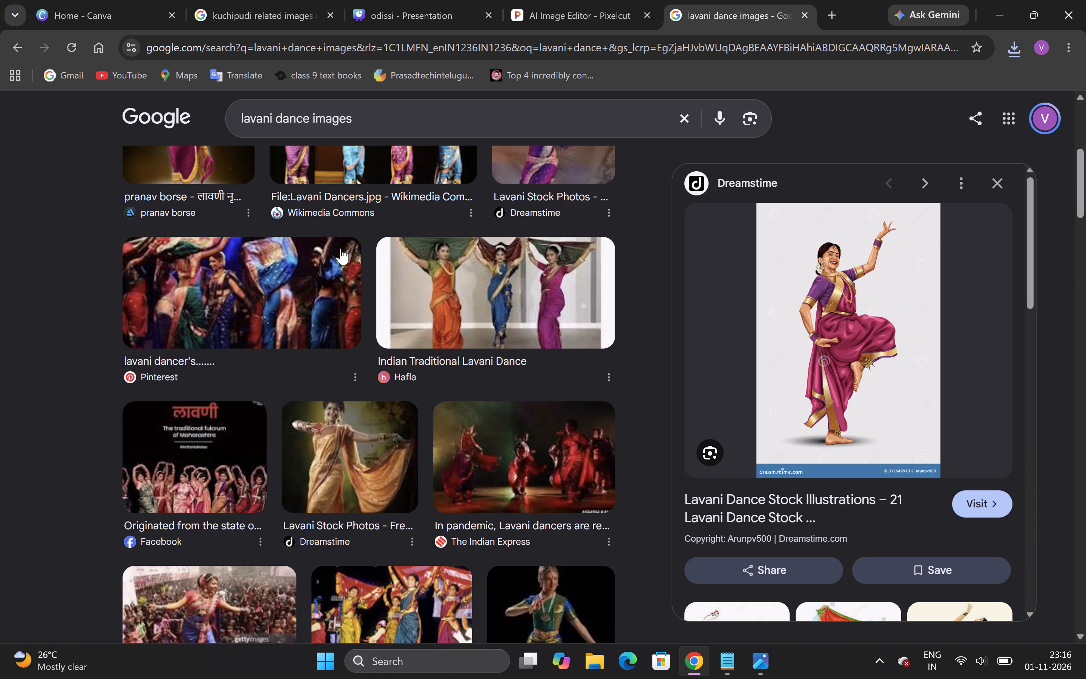
scroll(341, 248, "down", 6)
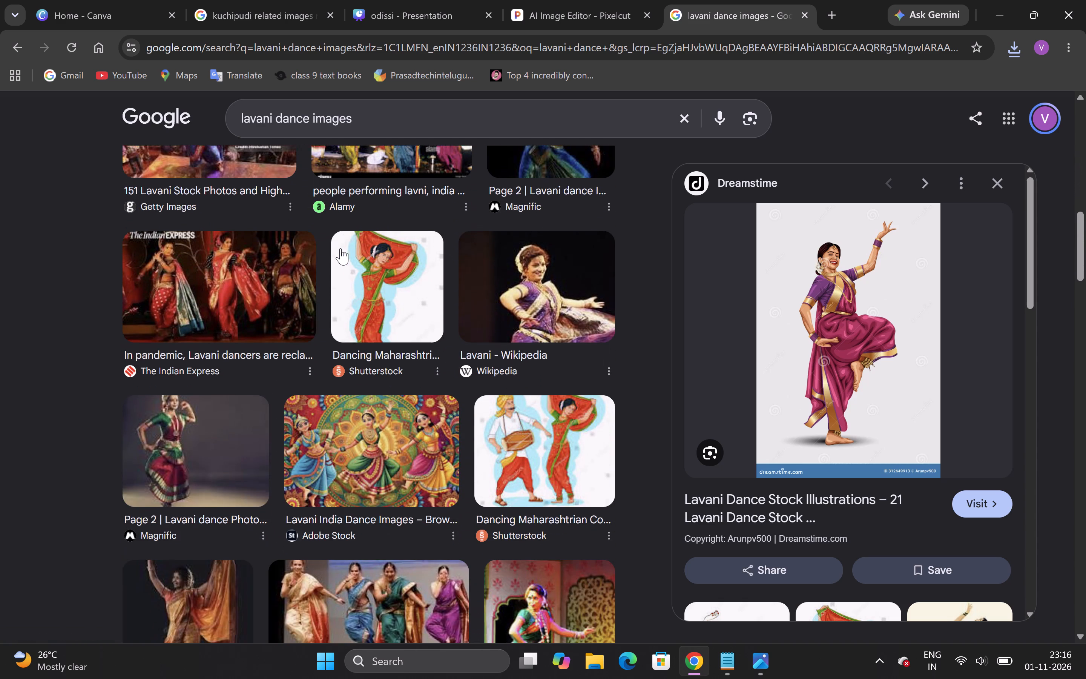
scroll(341, 248, "down", 3)
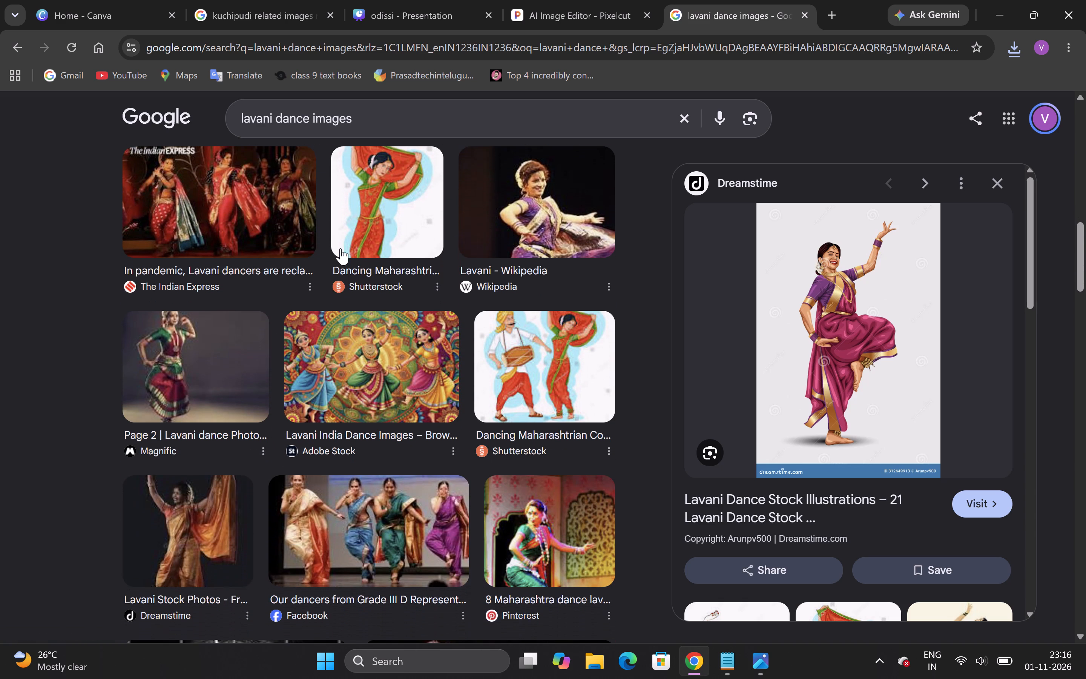
In Pixelcut, close the previous cutout, remove the background from the "lava 1" JPG, and download the result at preview resolution.
left_click(625, 0)
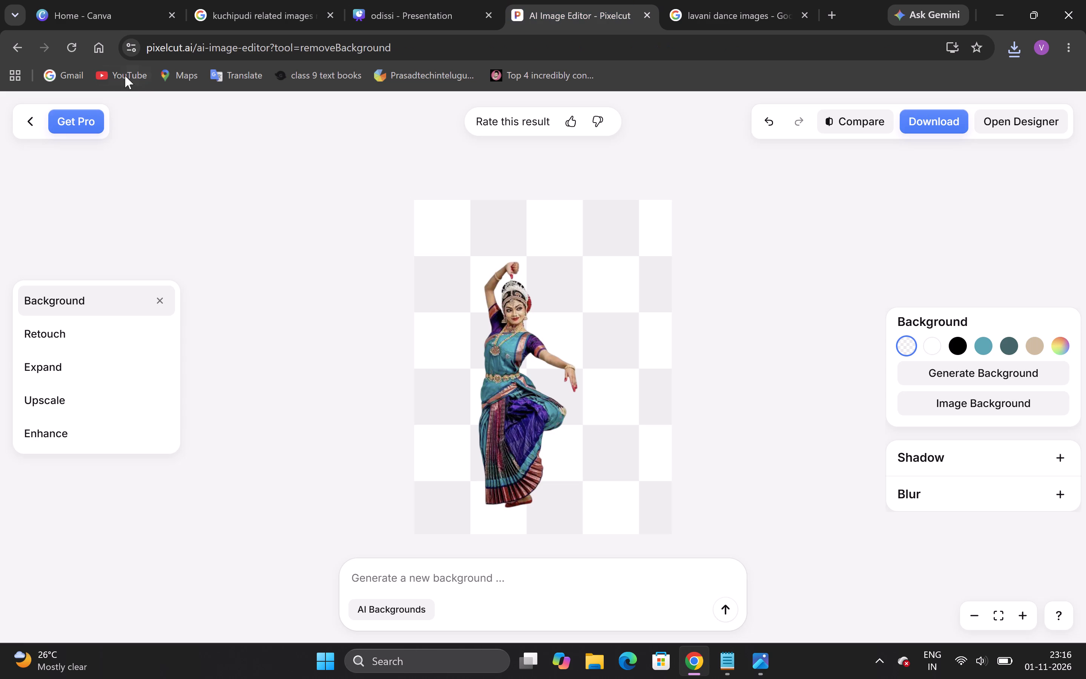
left_click(24, 129)
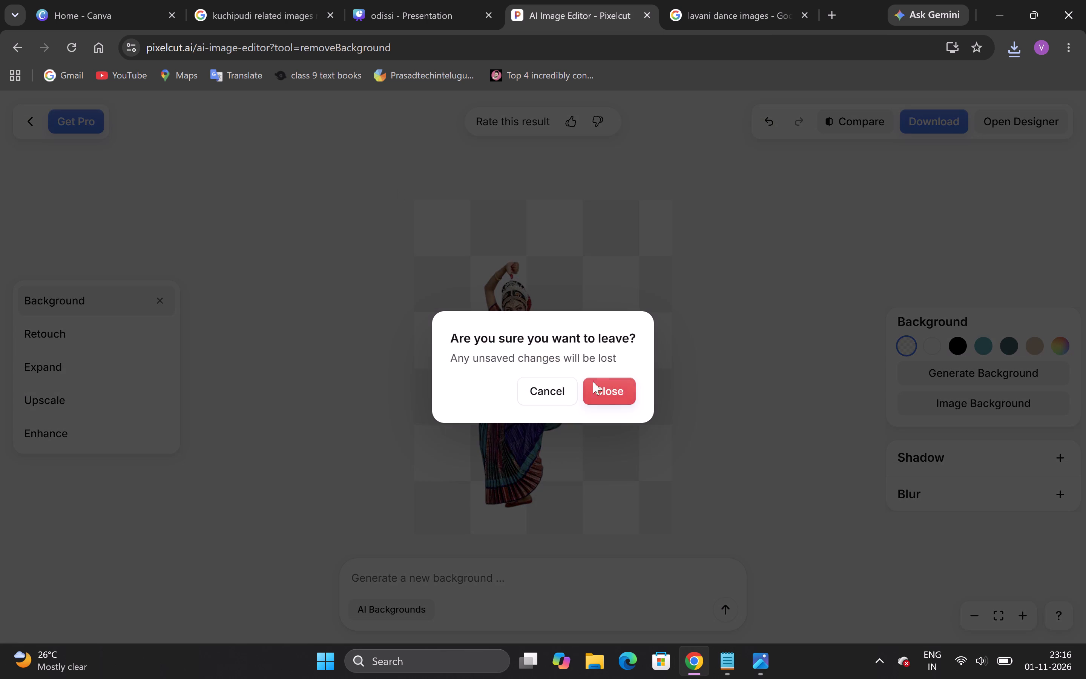
left_click(614, 383)
left_click(522, 447)
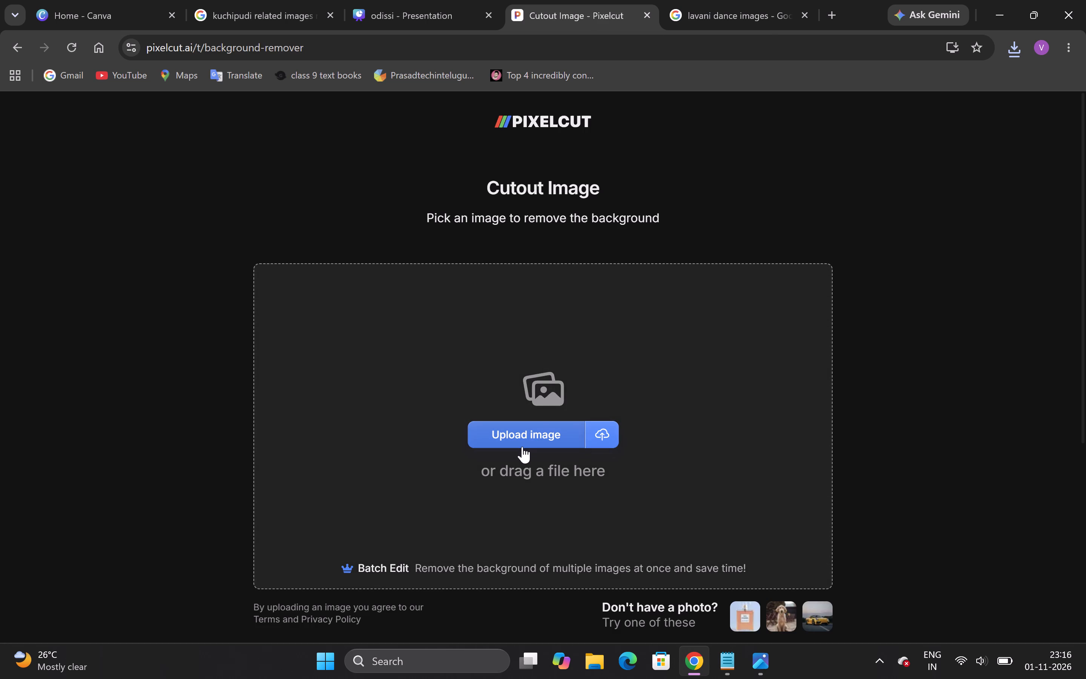
left_click(291, 142)
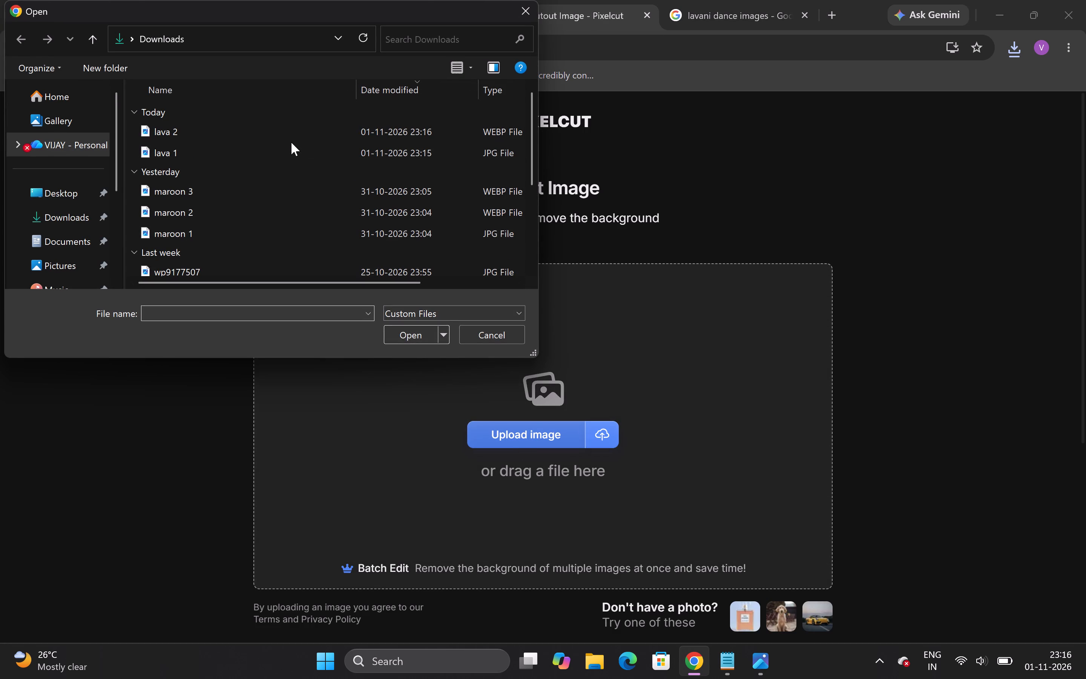
double_click(295, 149)
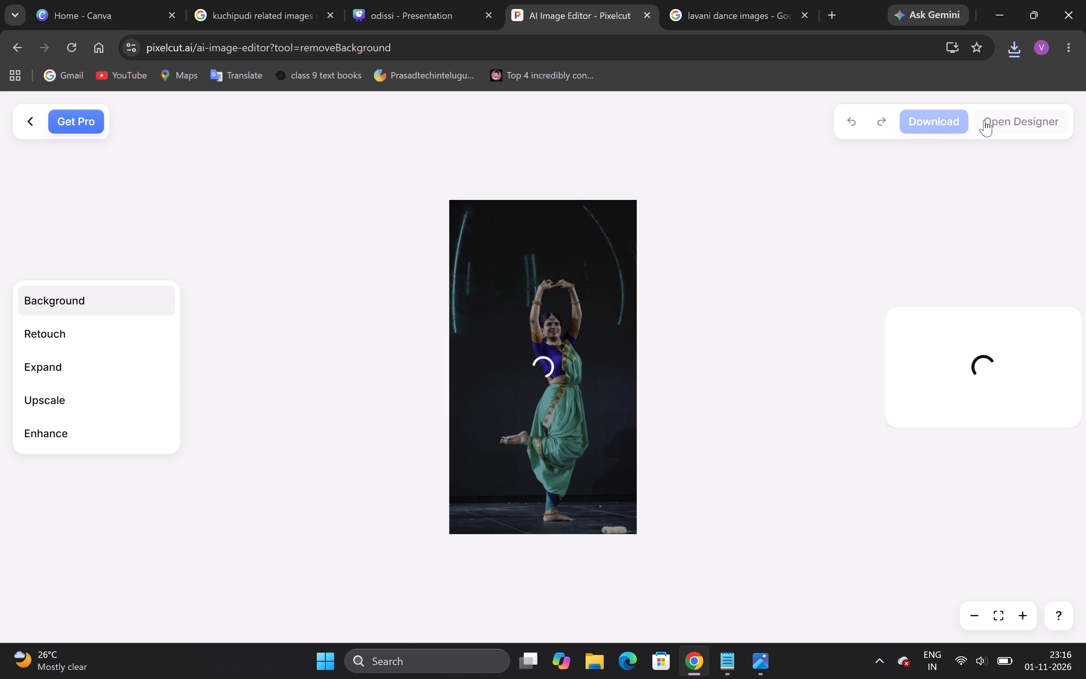
left_click(942, 121)
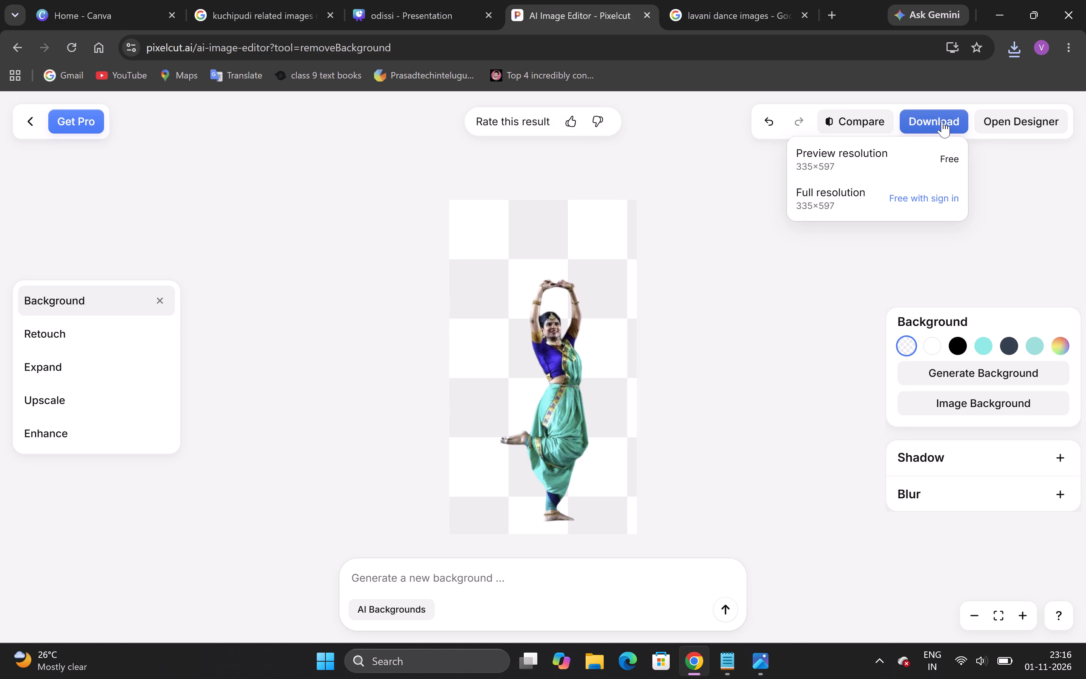
left_click(930, 158)
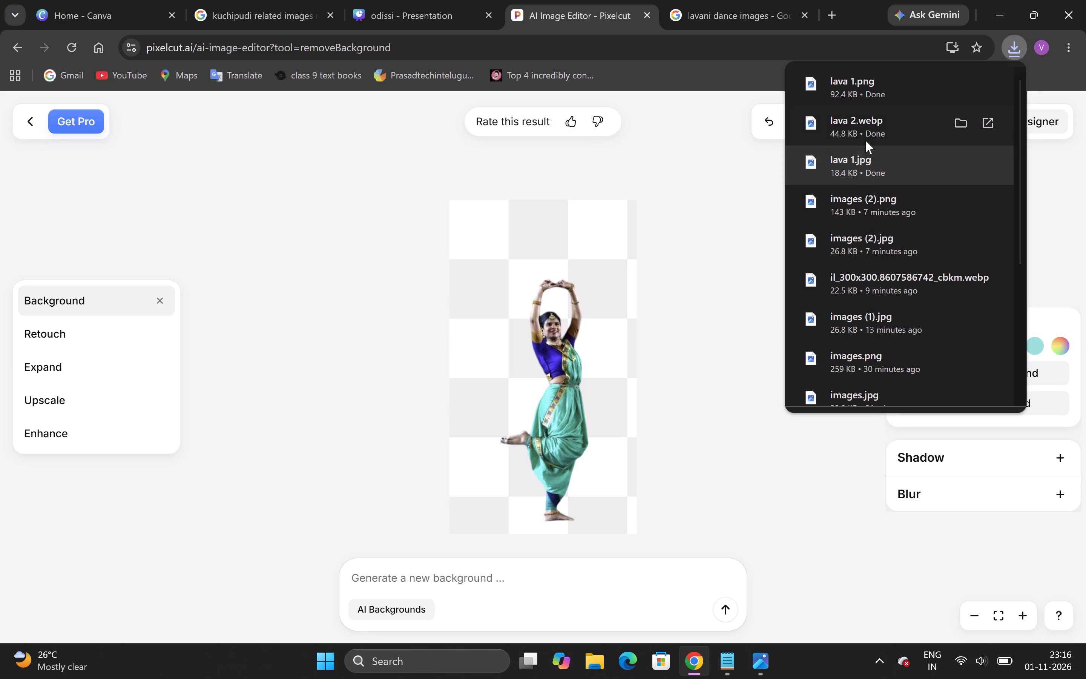
Leave the finished cutout, remove the background from the "lava 2" WEBP, and download the result at preview resolution.
left_click(34, 133)
key("Return")
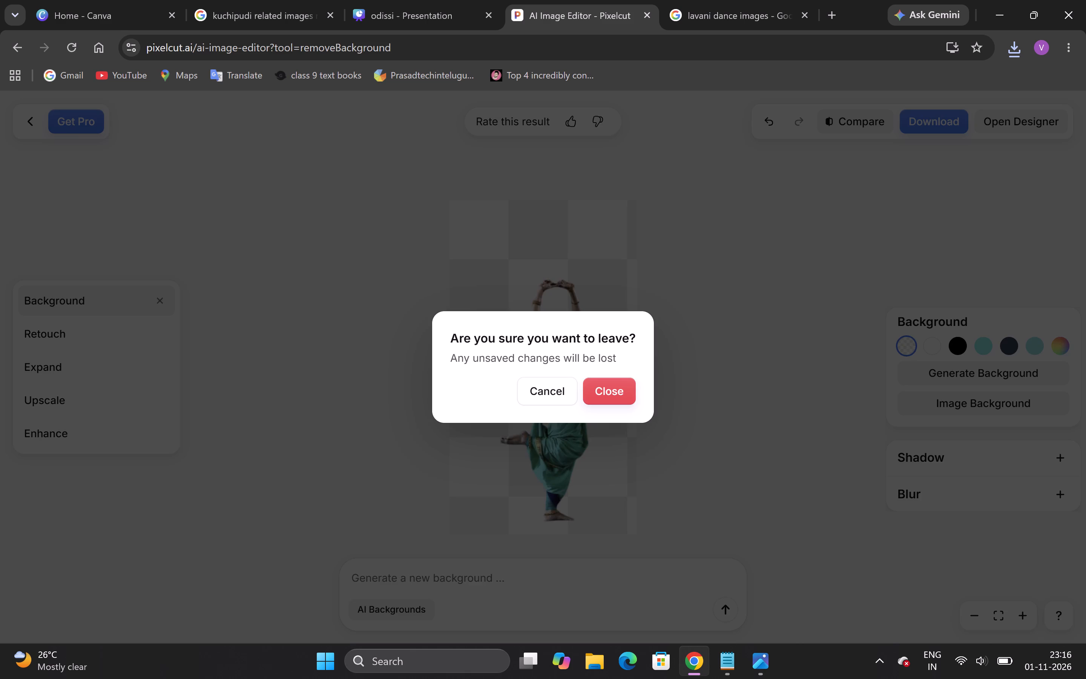
left_click(567, 437)
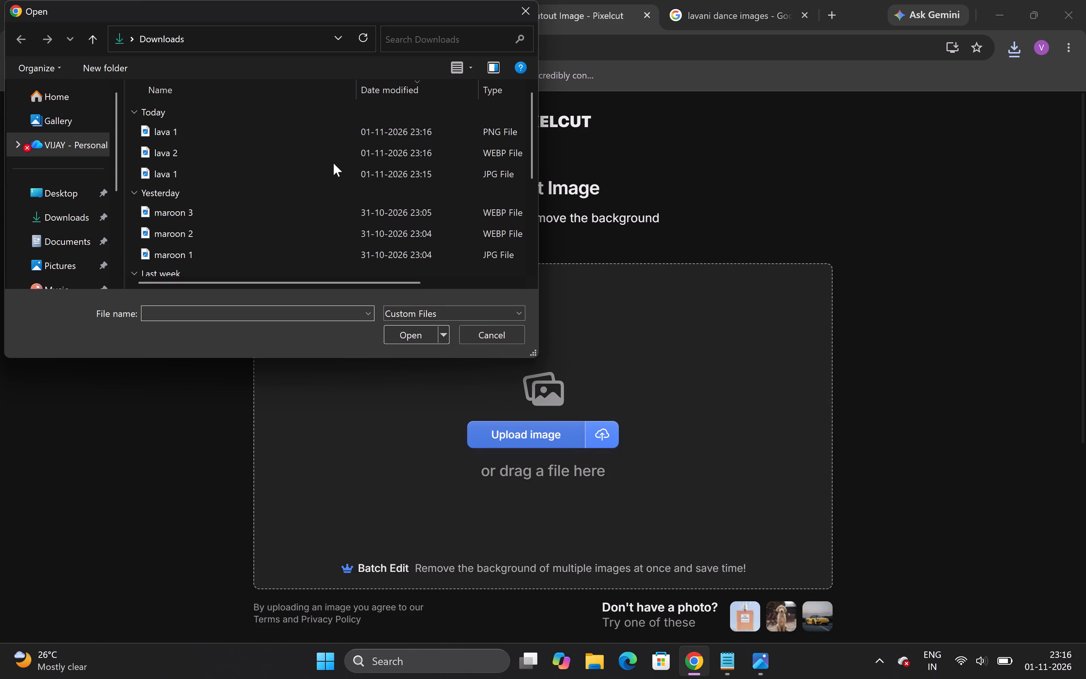
double_click(334, 158)
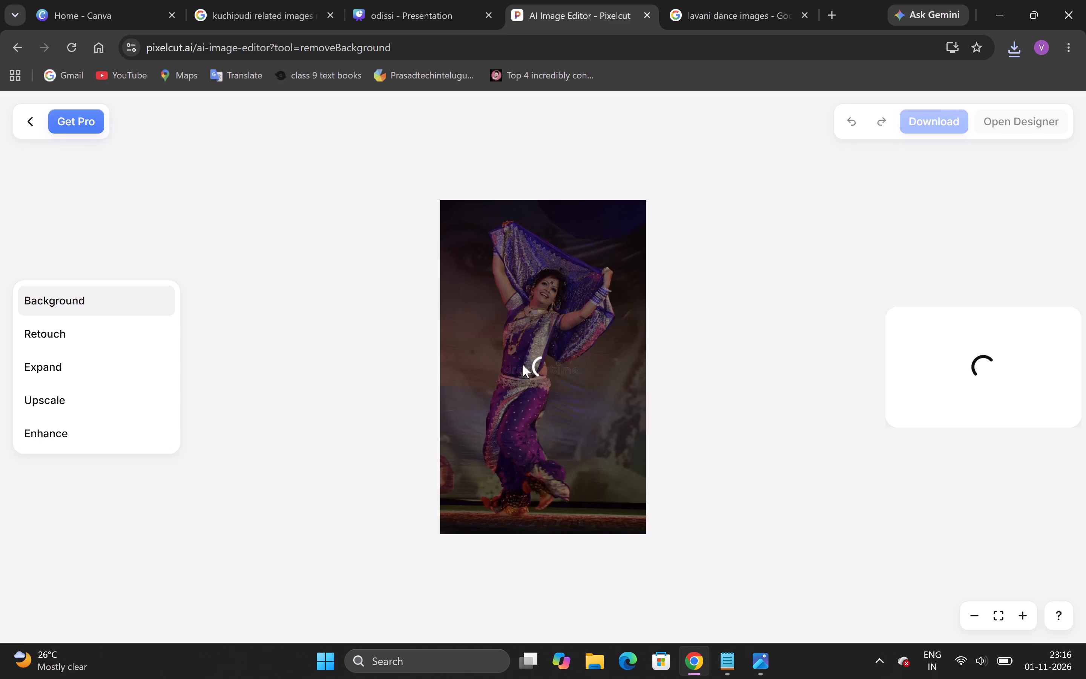
left_click(942, 121)
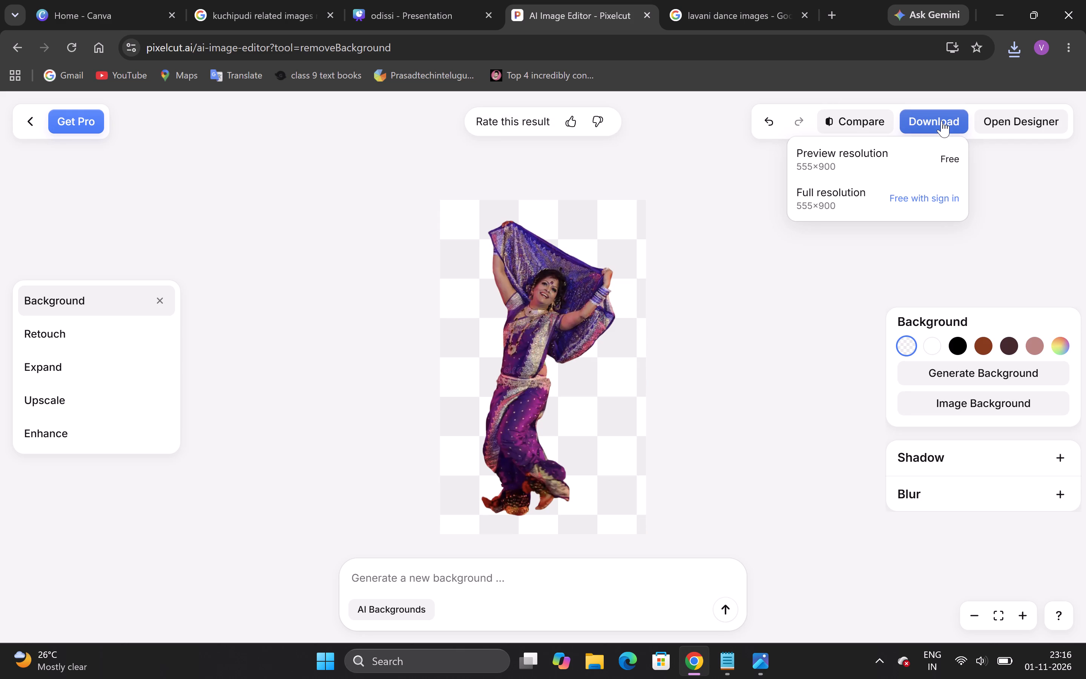
left_click(866, 177)
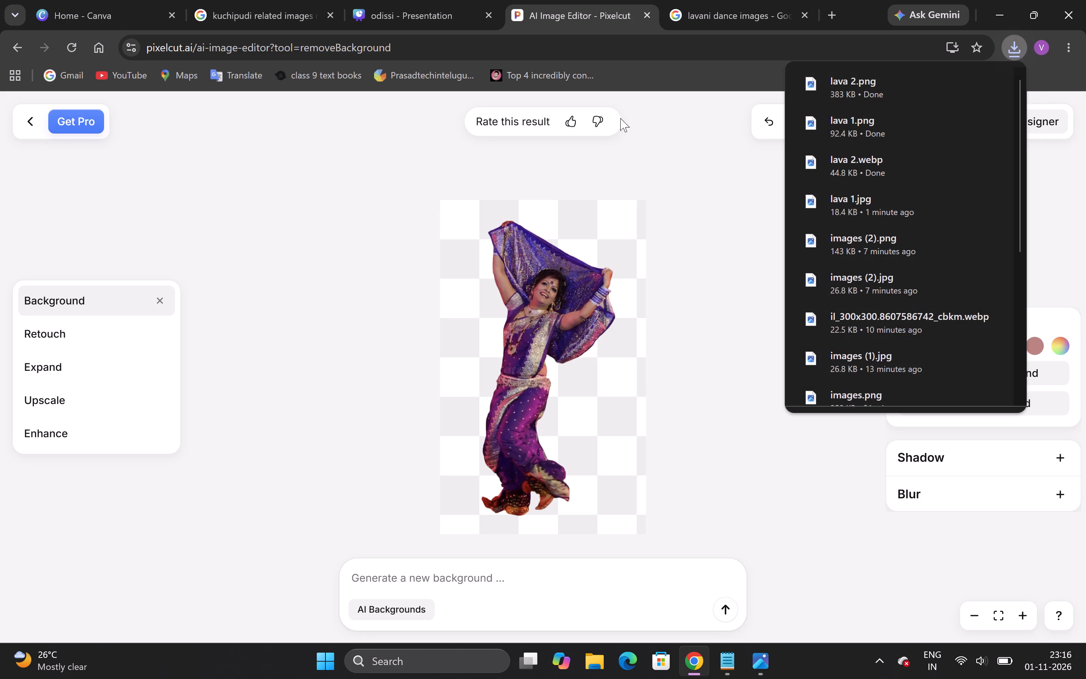
Switch to the Canva "odissi" presentation, upload the background-free "lava 1" PNG, and add it to page 7.
left_click(448, 2)
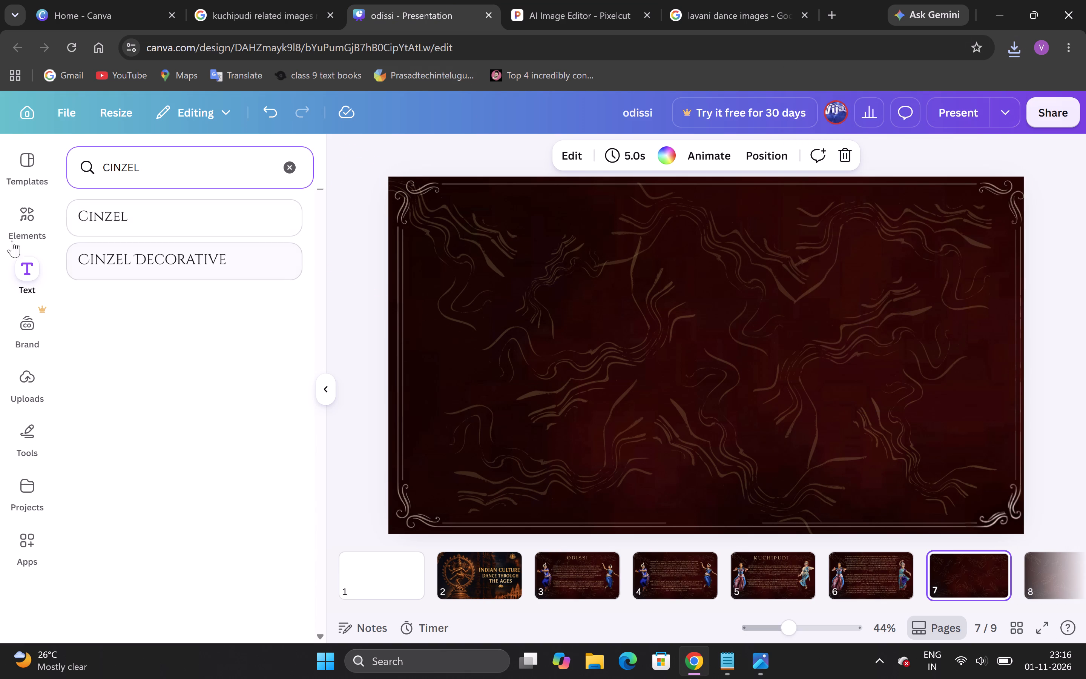
left_click(37, 371)
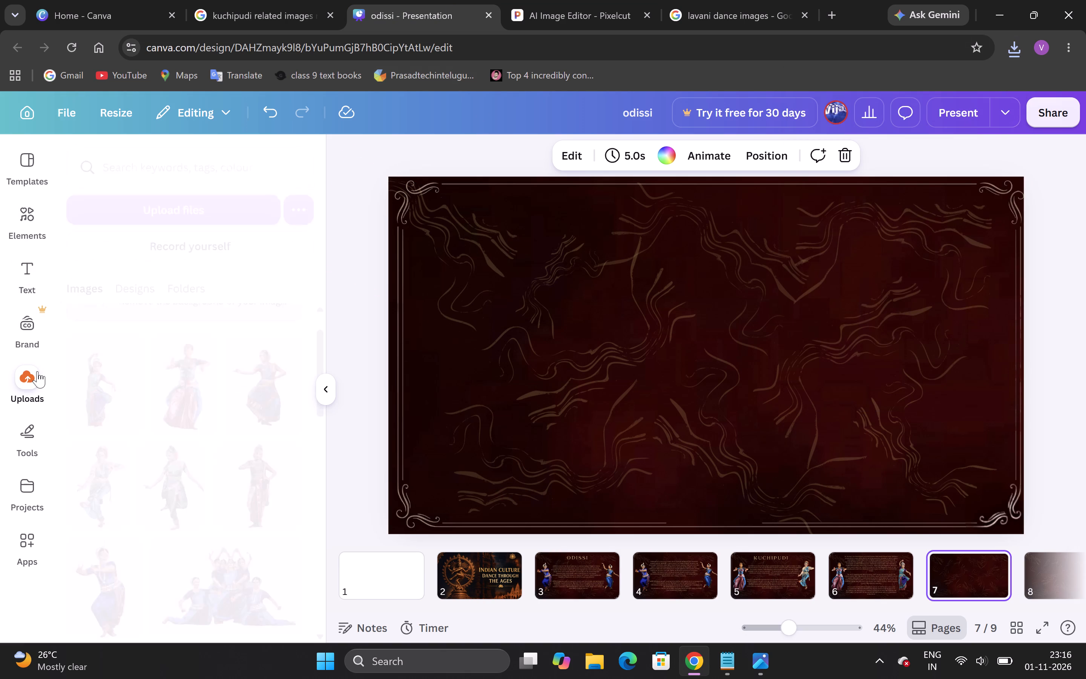
left_click(224, 195)
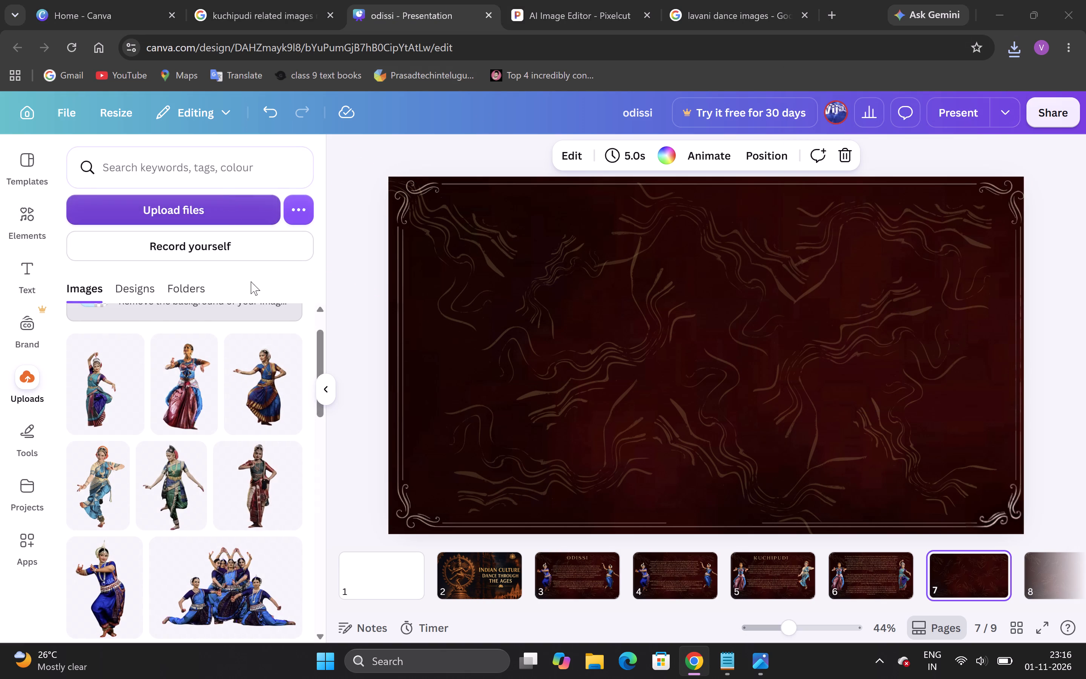
double_click(186, 151)
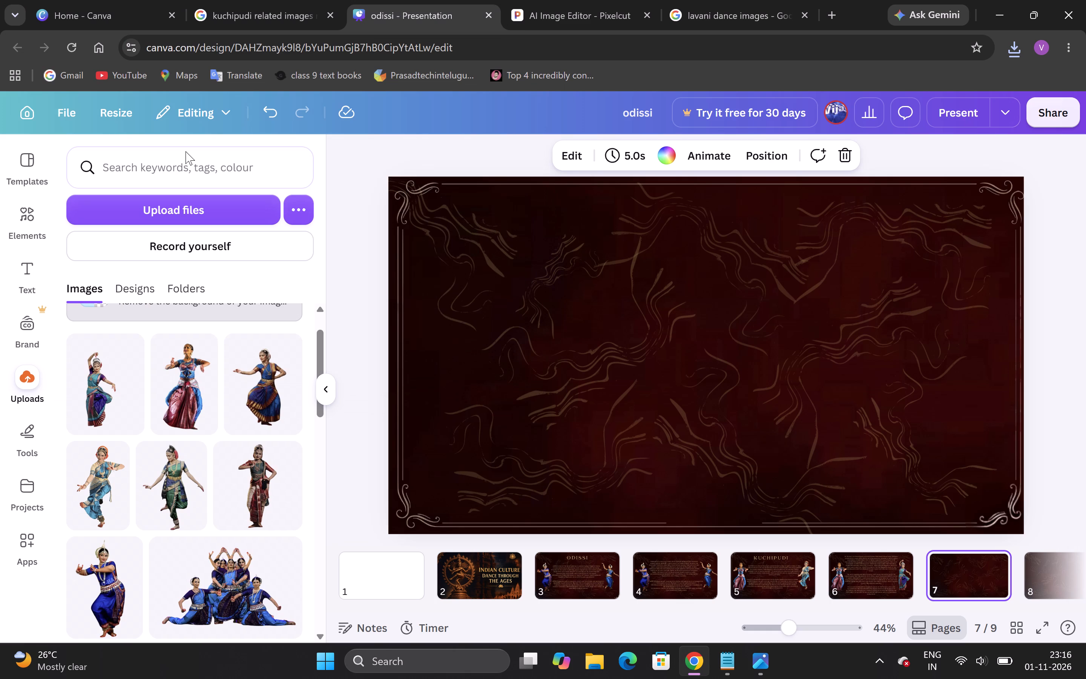
left_click(89, 373)
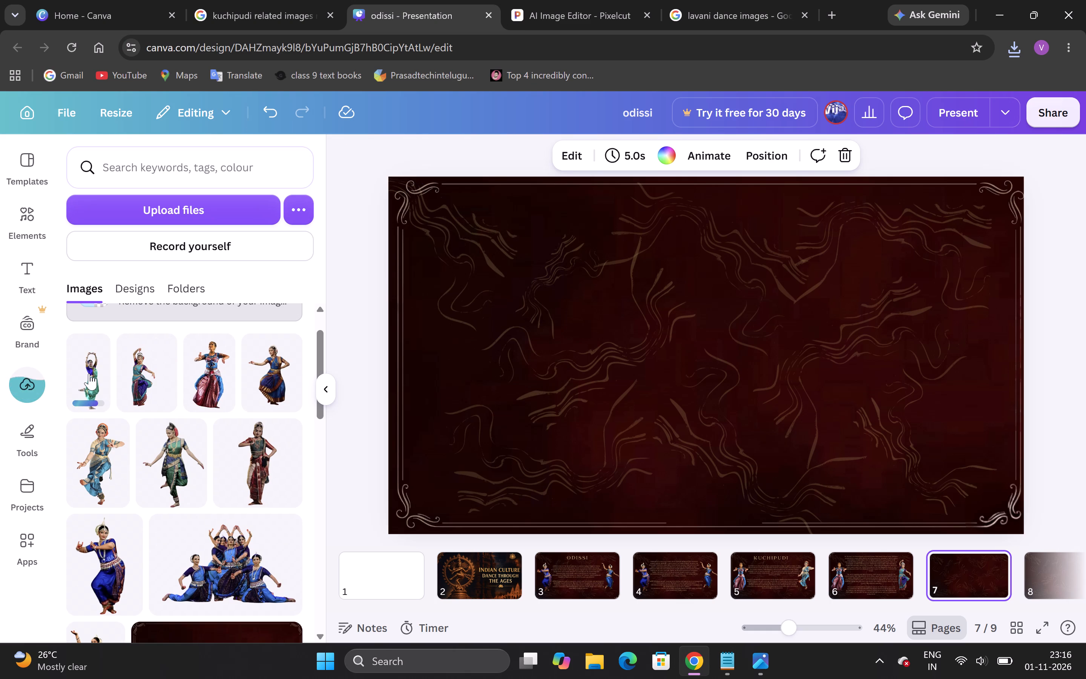
Enlarge the green-sari Lavani dancer on page 7 to about 456 × 812 and place her at the page's left edge, roughly mid-height.
left_click_drag(716, 363, 504, 353)
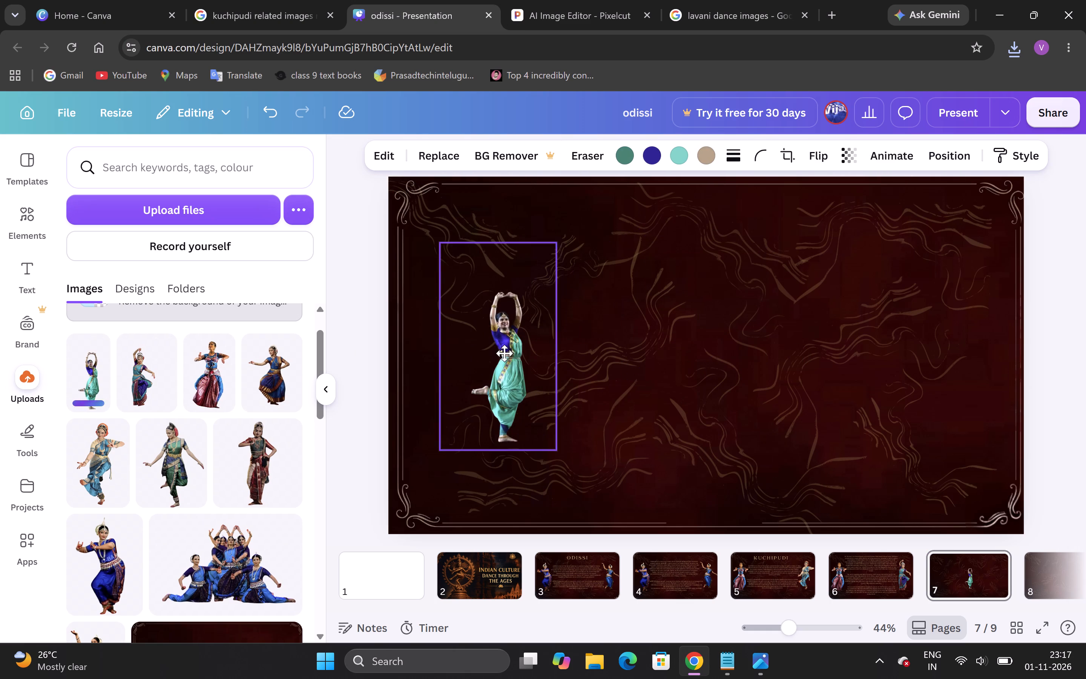
left_click_drag(504, 353, 468, 361)
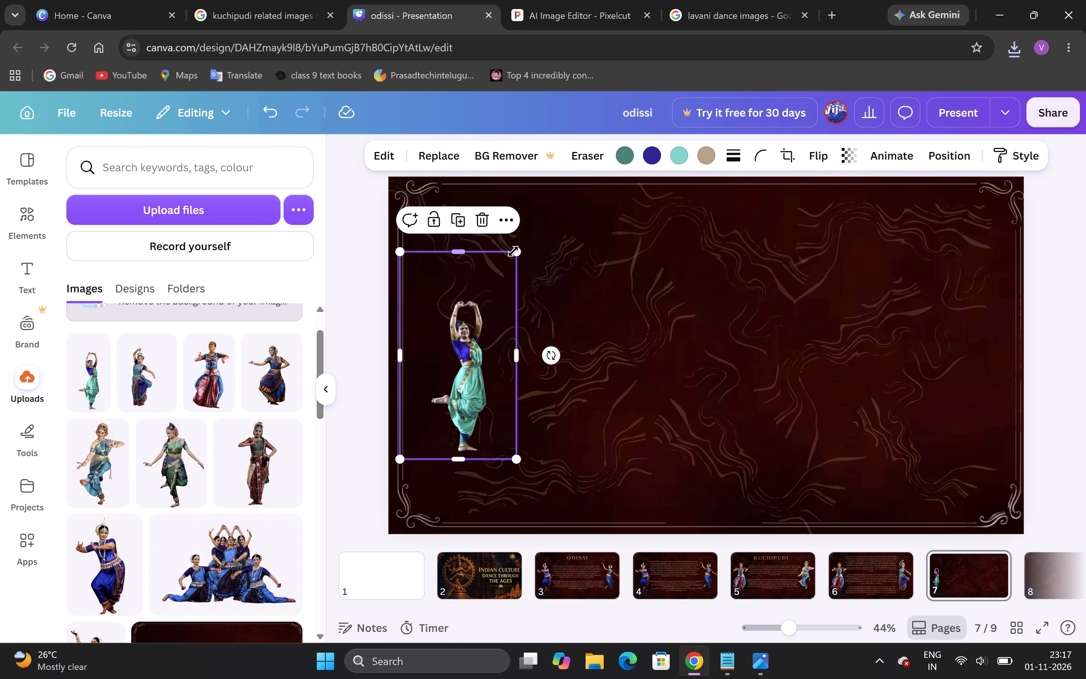
left_click_drag(514, 252, 552, 187)
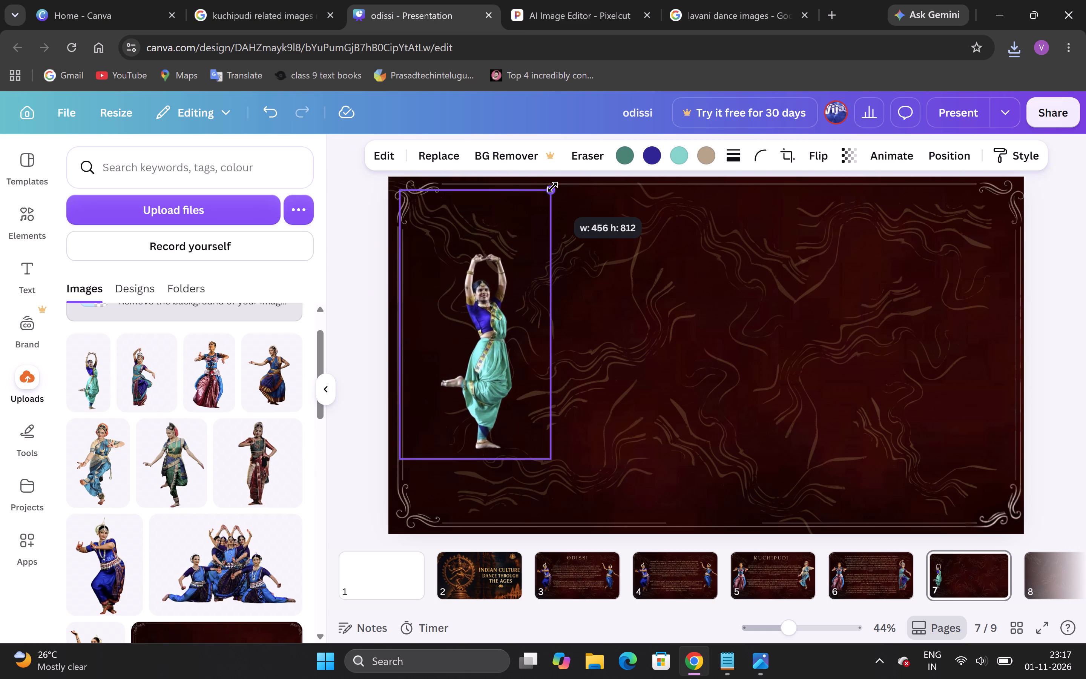
left_click_drag(552, 187, 551, 187)
left_click_drag(474, 330, 440, 343)
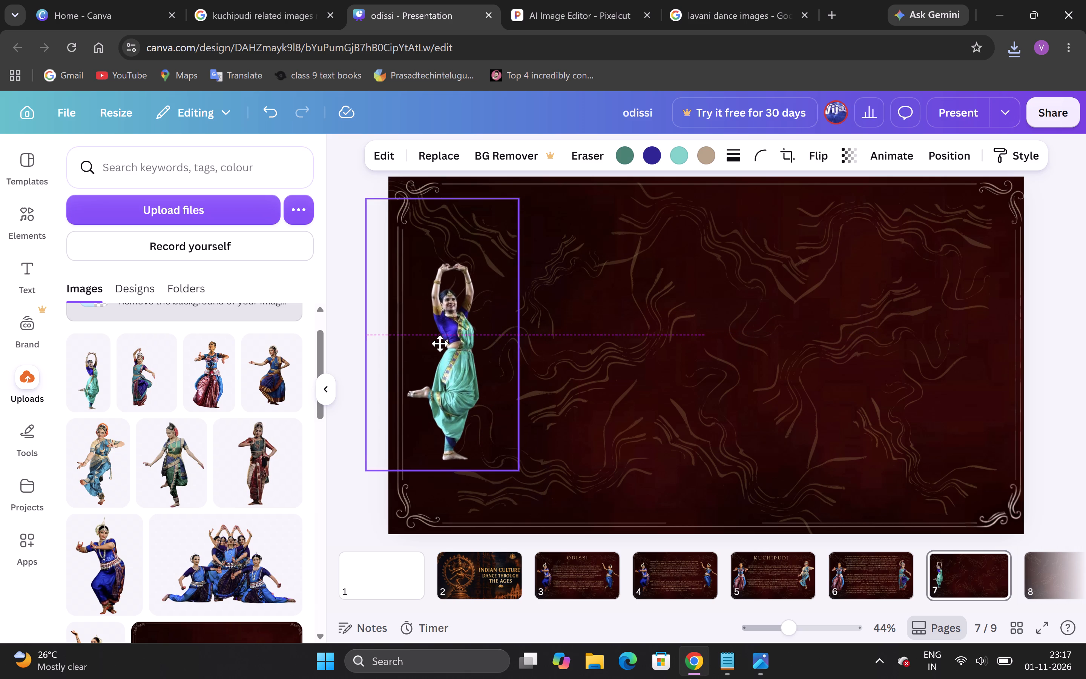
left_click_drag(440, 343, 440, 344)
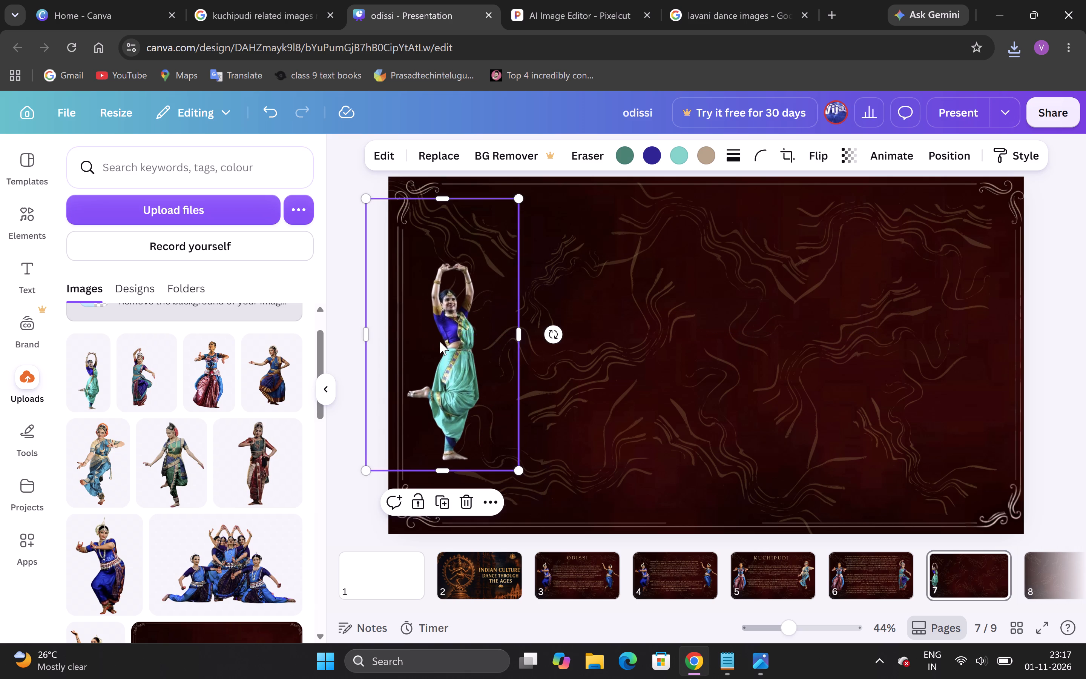
left_click_drag(452, 343, 452, 331)
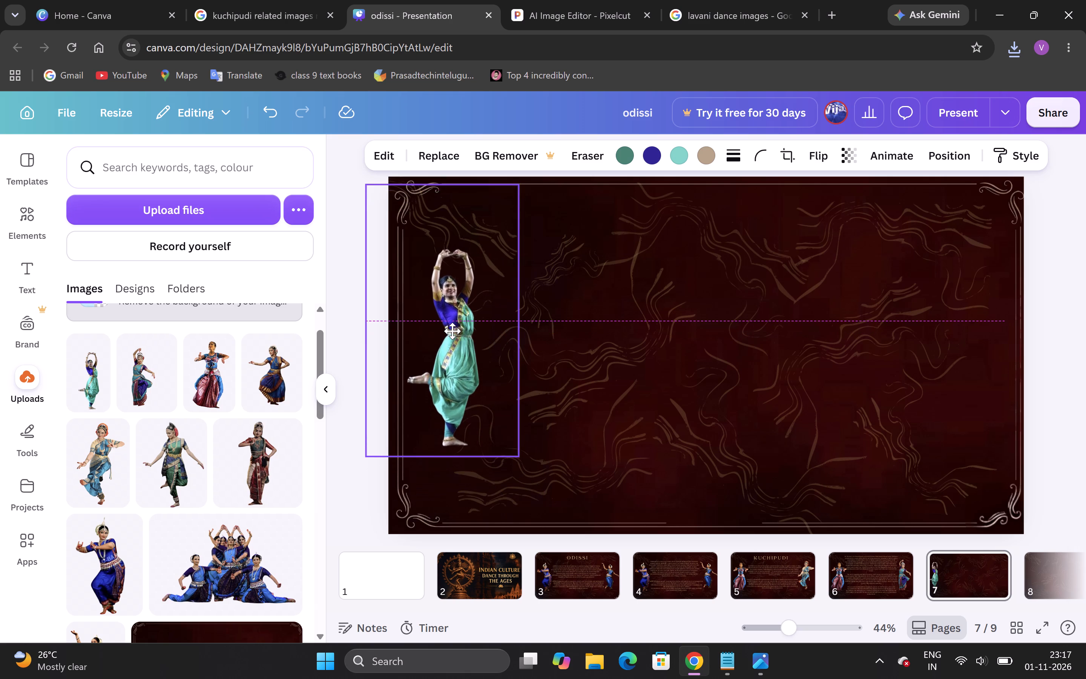
left_click_drag(452, 331, 452, 335)
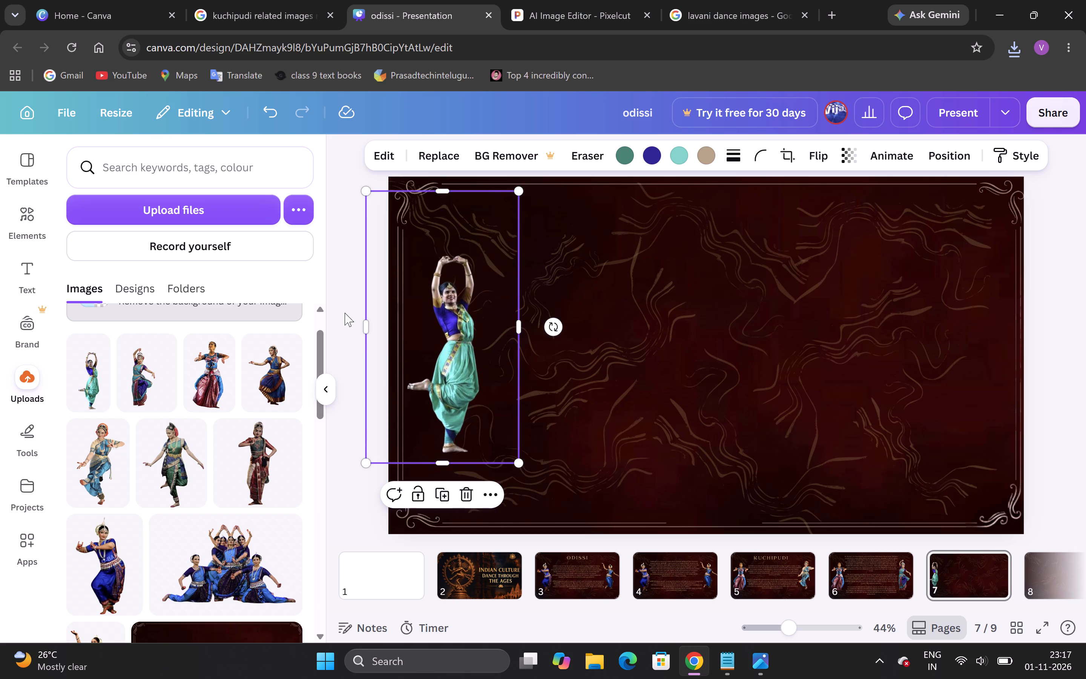
left_click(344, 309)
Upload the background-free "lava 2" PNG, add it to page 7, and place the purple-sari dancer at the page's right edge, roughly mid-height.
left_click(215, 207)
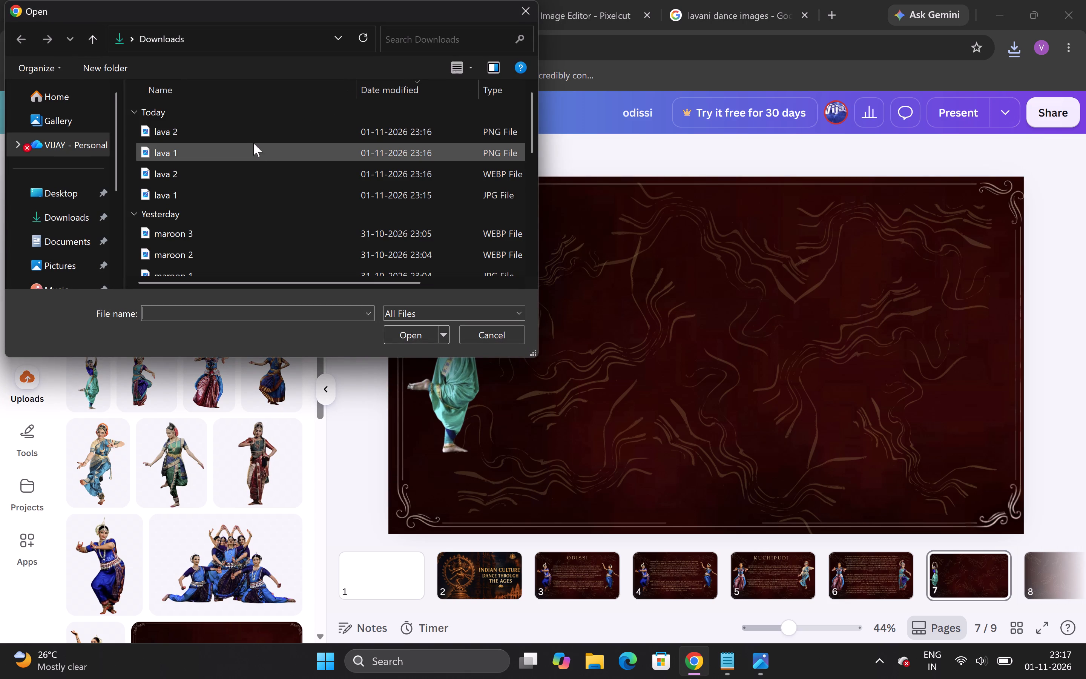
double_click(254, 130)
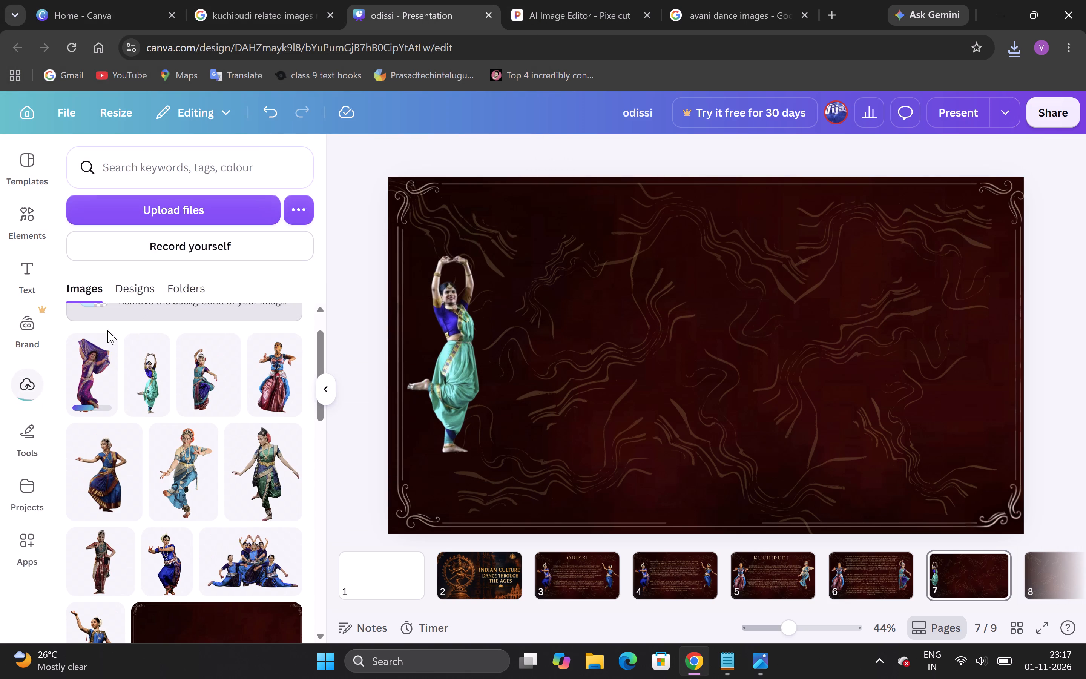
left_click(95, 392)
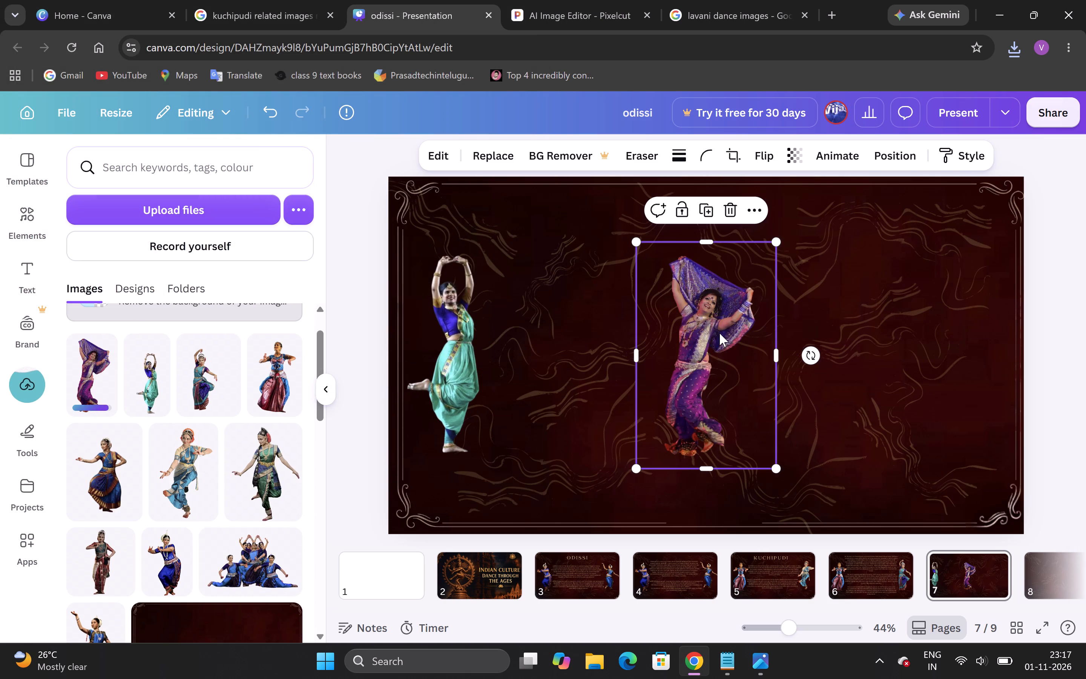
left_click_drag(719, 333, 970, 327)
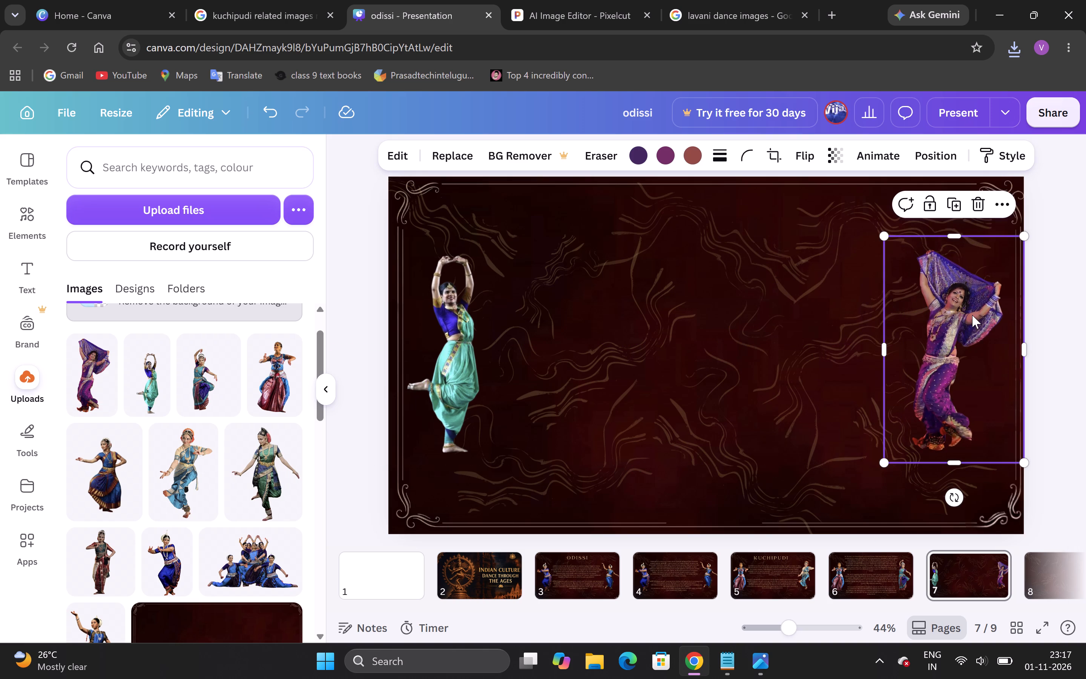
left_click_drag(972, 315, 980, 317)
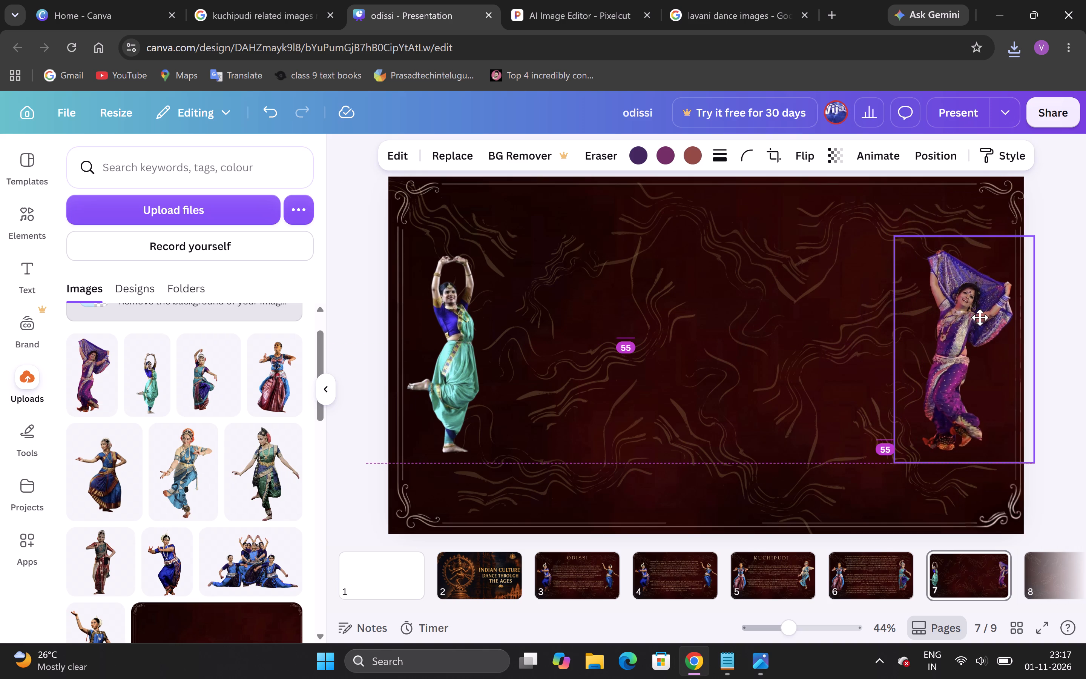
left_click_drag(980, 317, 980, 317)
left_click_drag(980, 317, 979, 314)
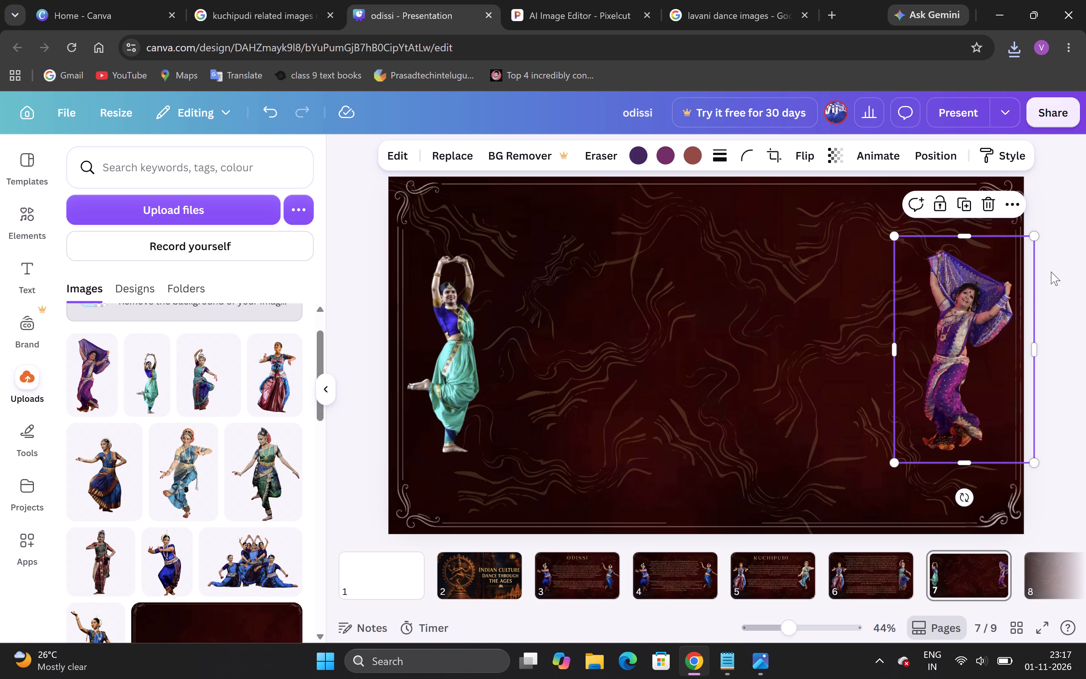
left_click(1051, 272)
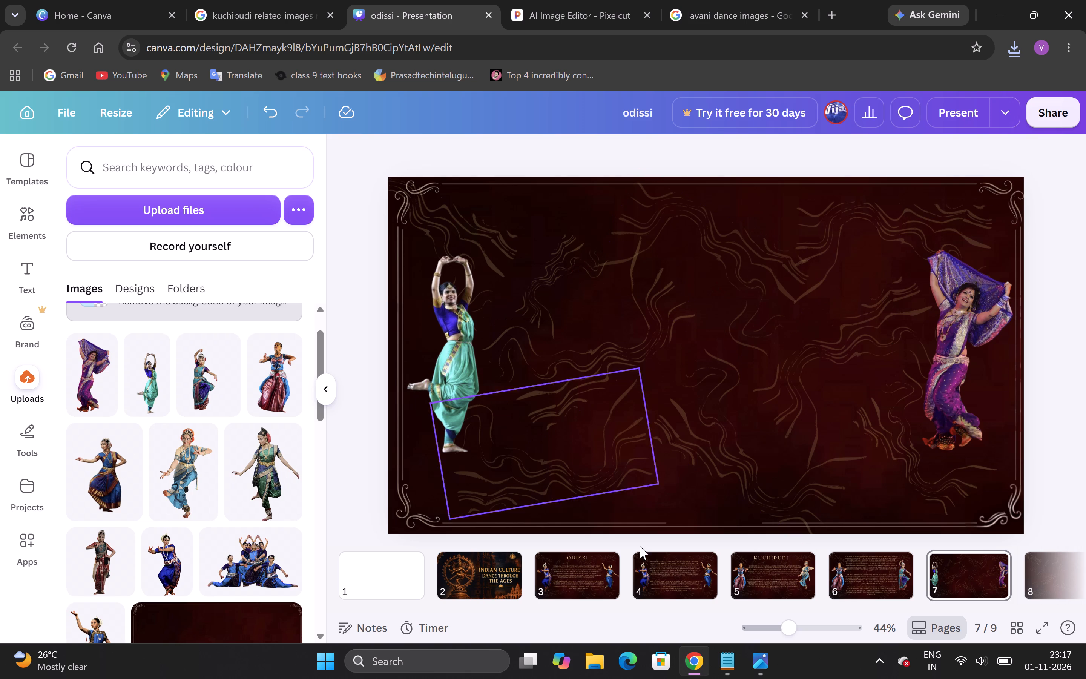
Compare with the Kuchipudi layout on page 6, and slightly enlarge the green-sari dancer on page 7.
left_click(864, 577)
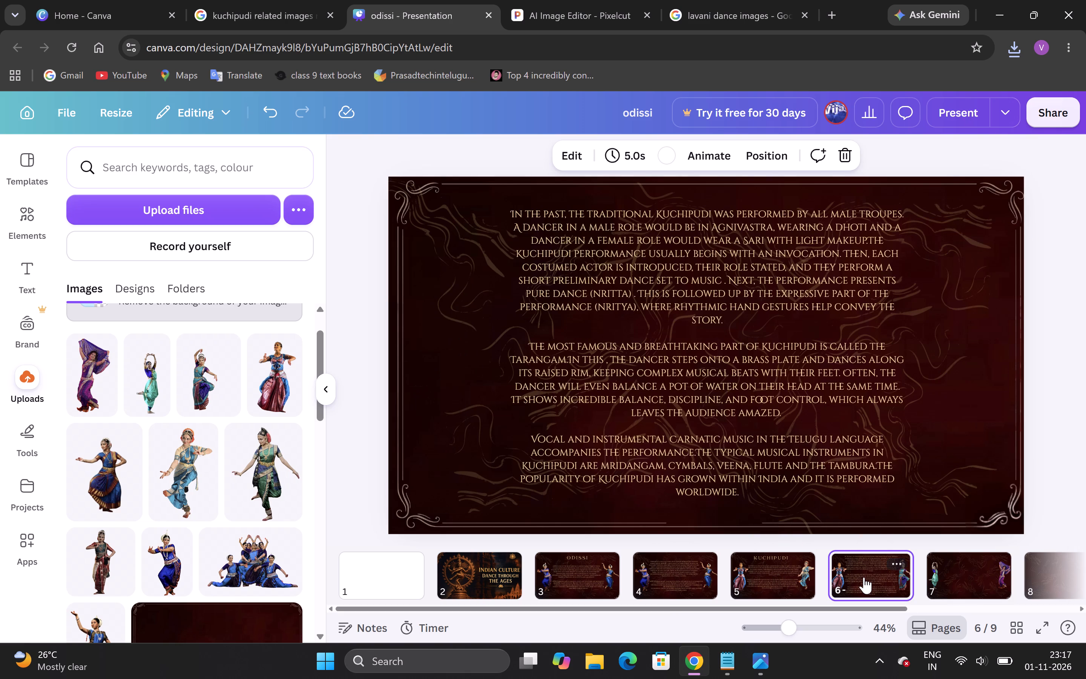
left_click(962, 568)
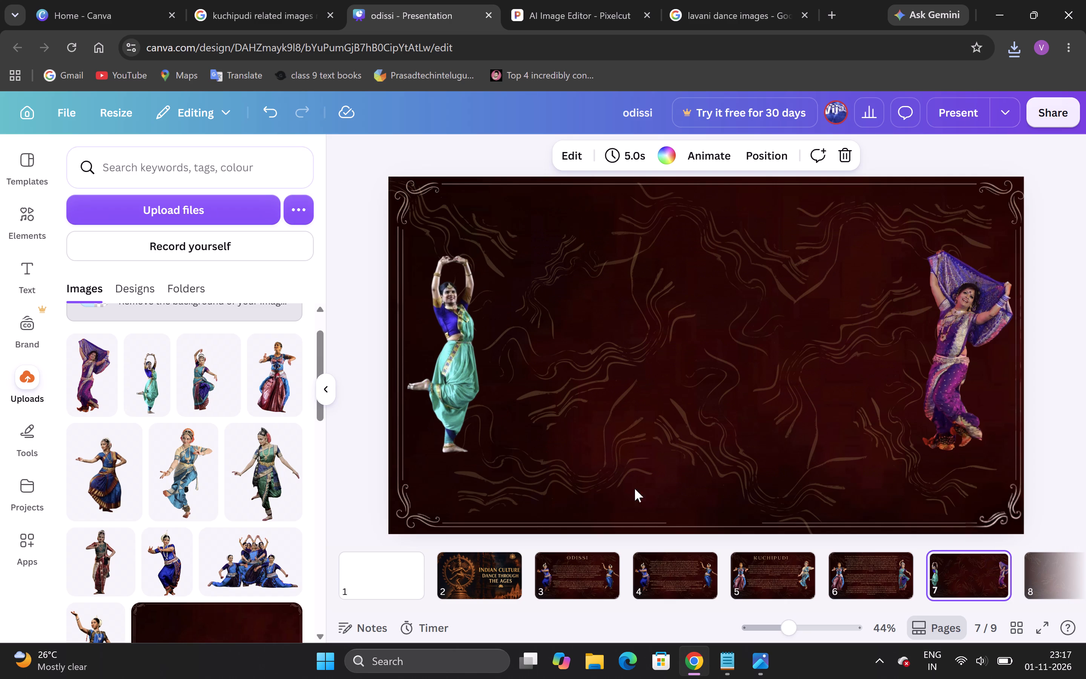
left_click(440, 402)
left_click_drag(517, 188, 570, 187)
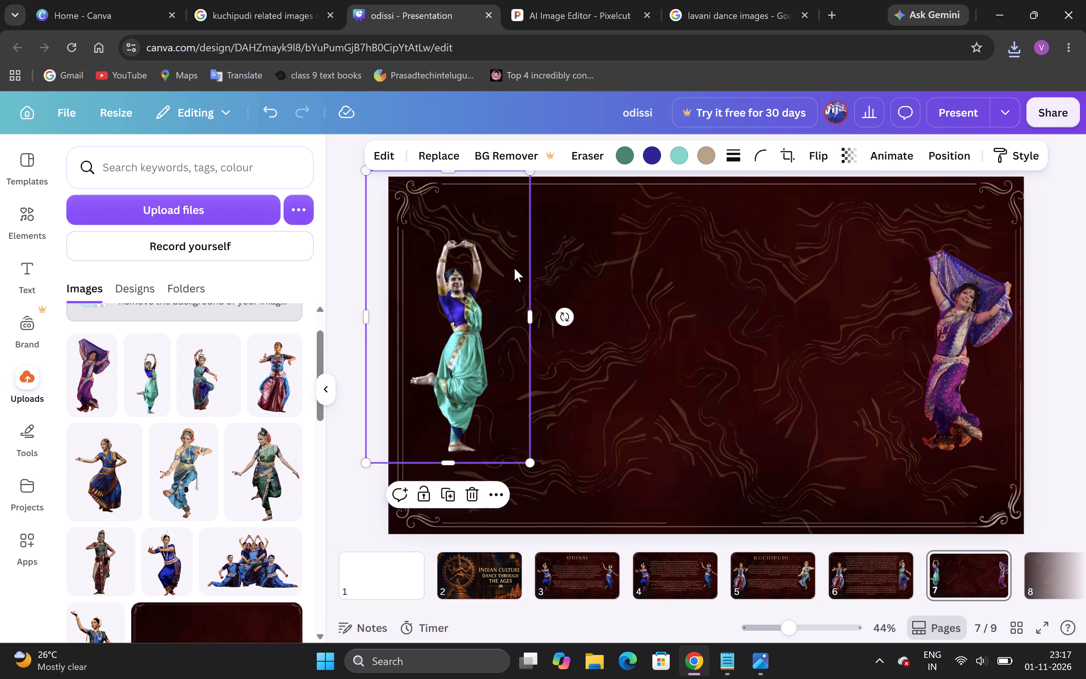
left_click(493, 285)
Enlarge the purple-sari dancer on page 7 to about 457 × 741.
left_click(963, 336)
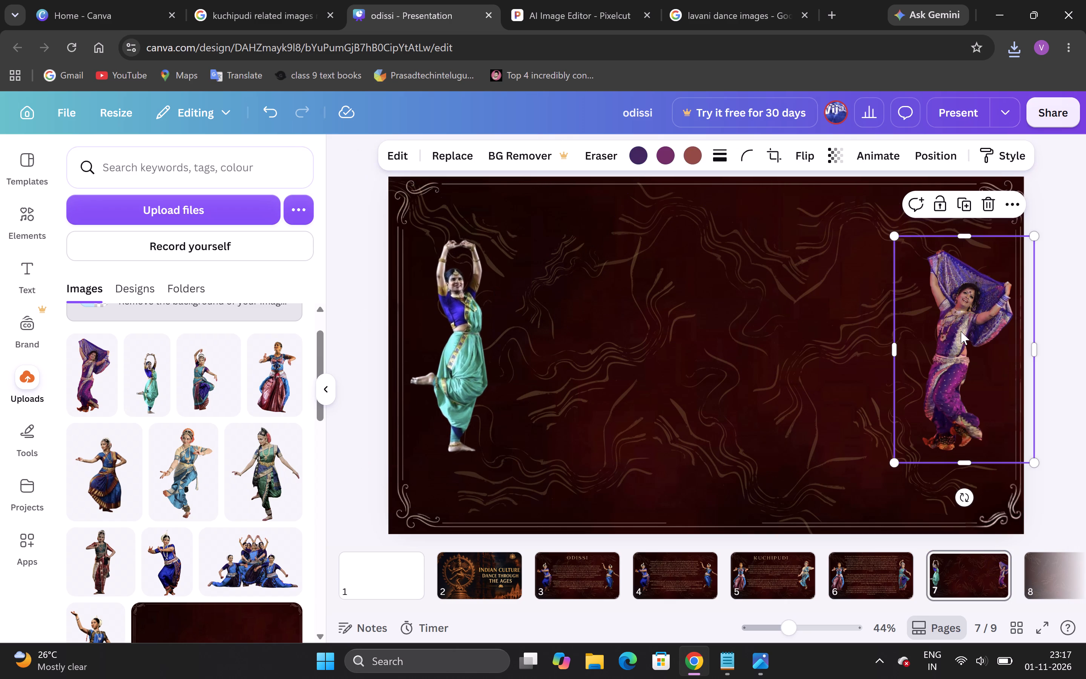
left_click_drag(892, 233, 867, 223)
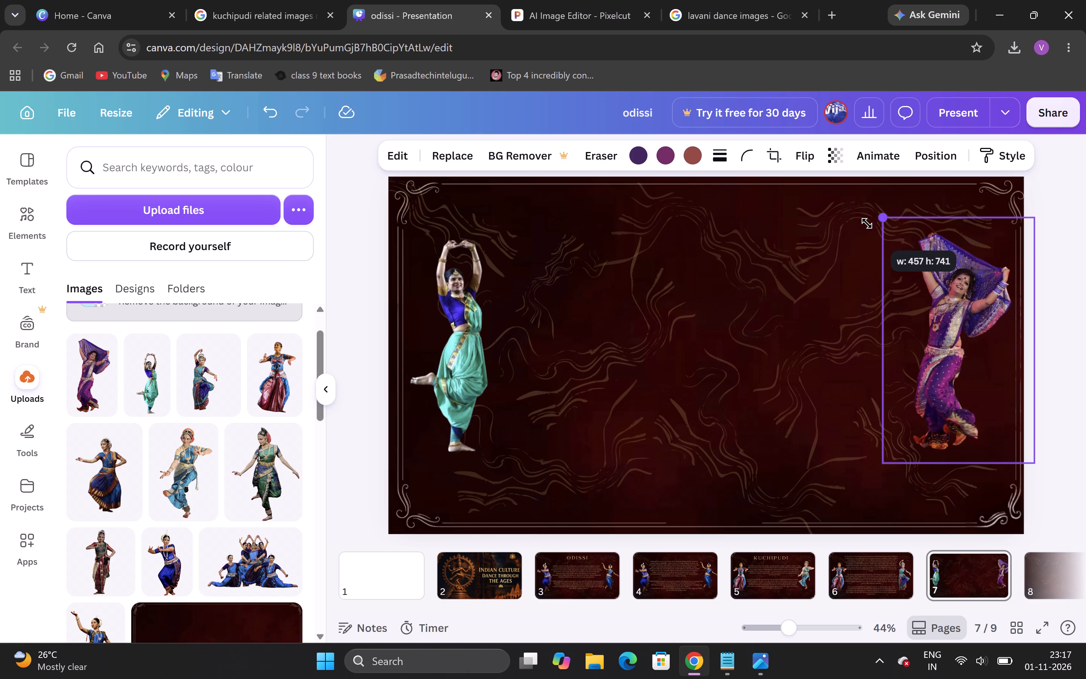
left_click_drag(867, 223, 867, 227)
left_click(1054, 241)
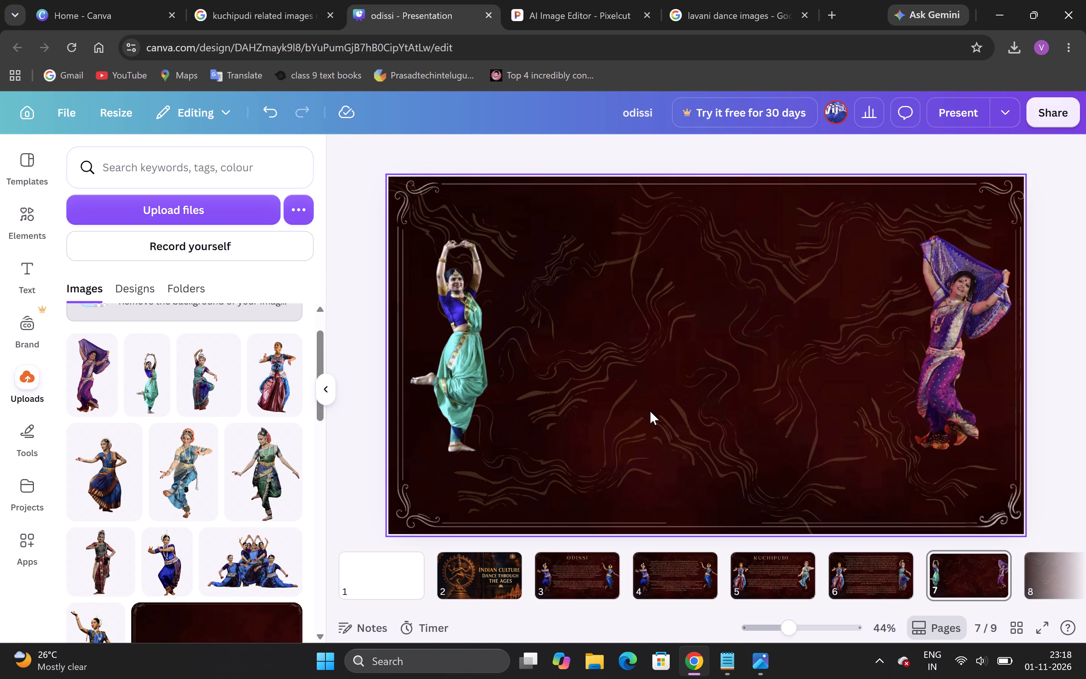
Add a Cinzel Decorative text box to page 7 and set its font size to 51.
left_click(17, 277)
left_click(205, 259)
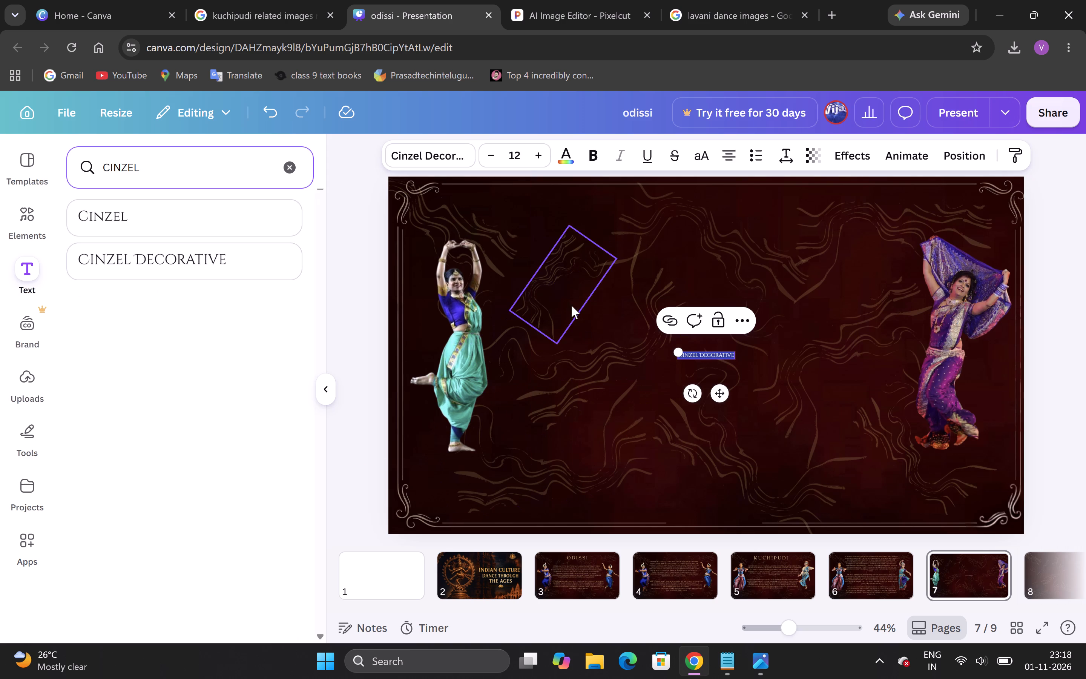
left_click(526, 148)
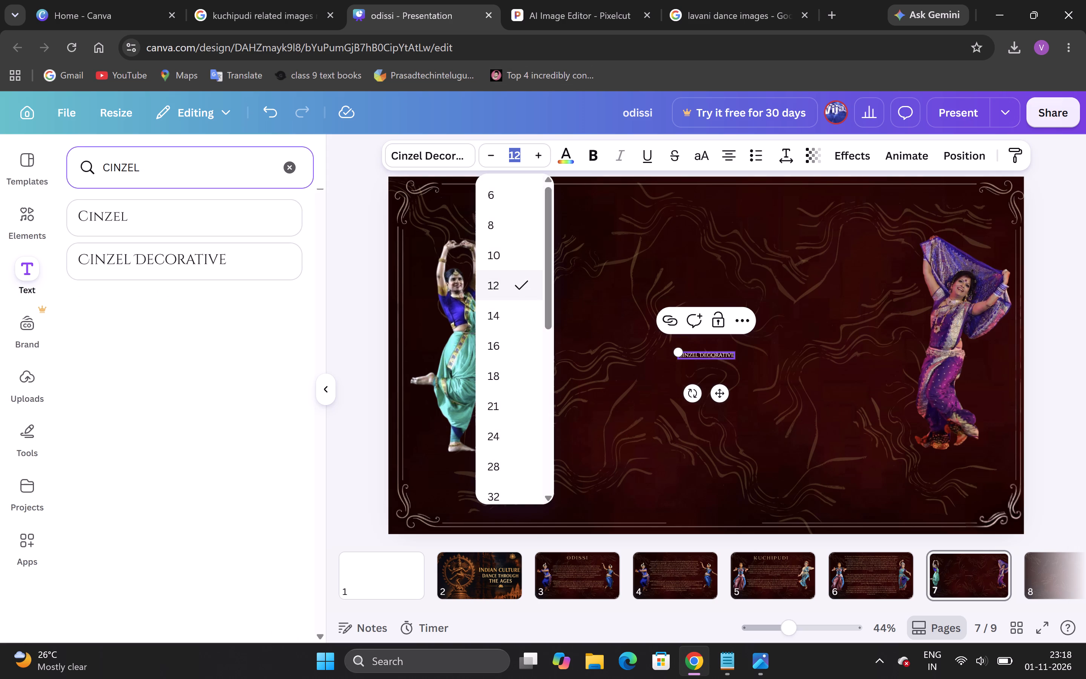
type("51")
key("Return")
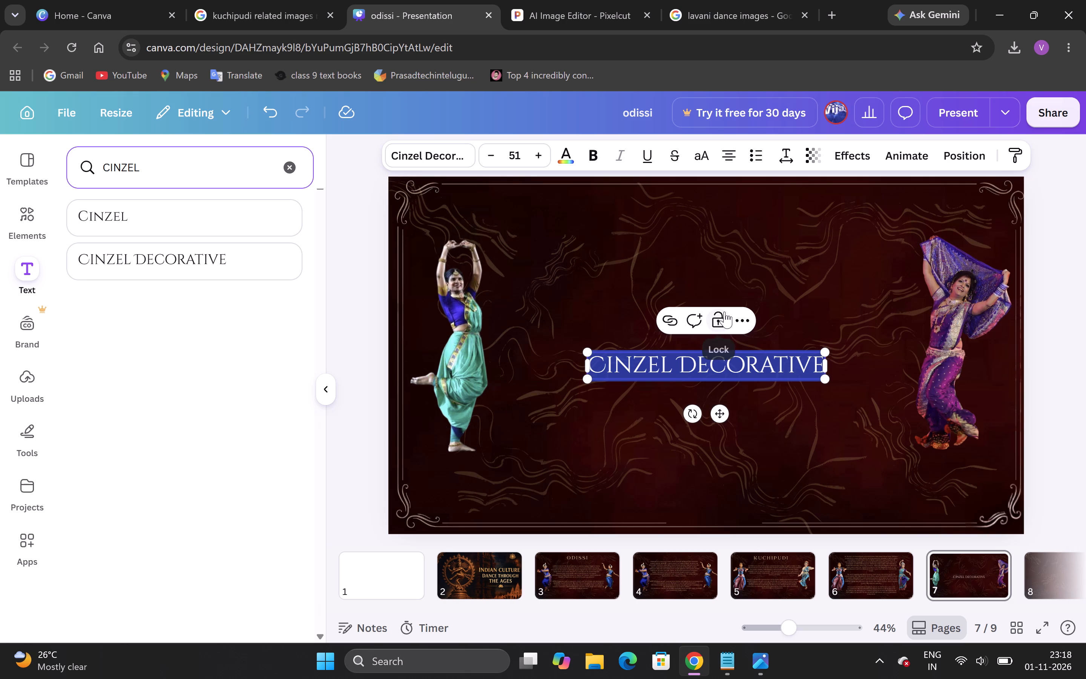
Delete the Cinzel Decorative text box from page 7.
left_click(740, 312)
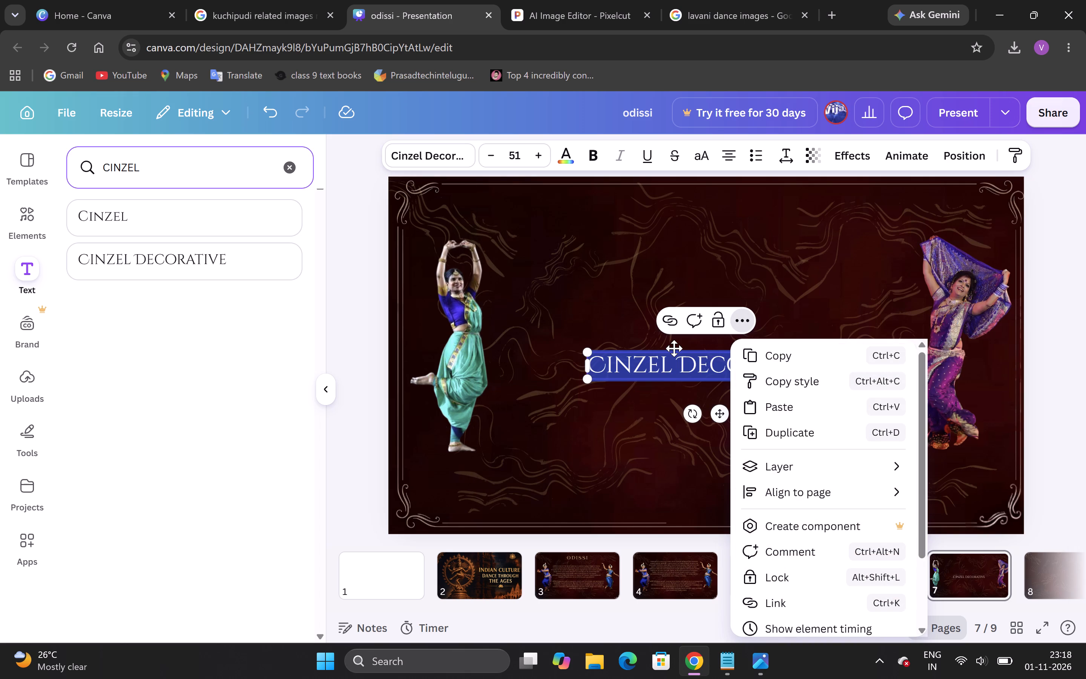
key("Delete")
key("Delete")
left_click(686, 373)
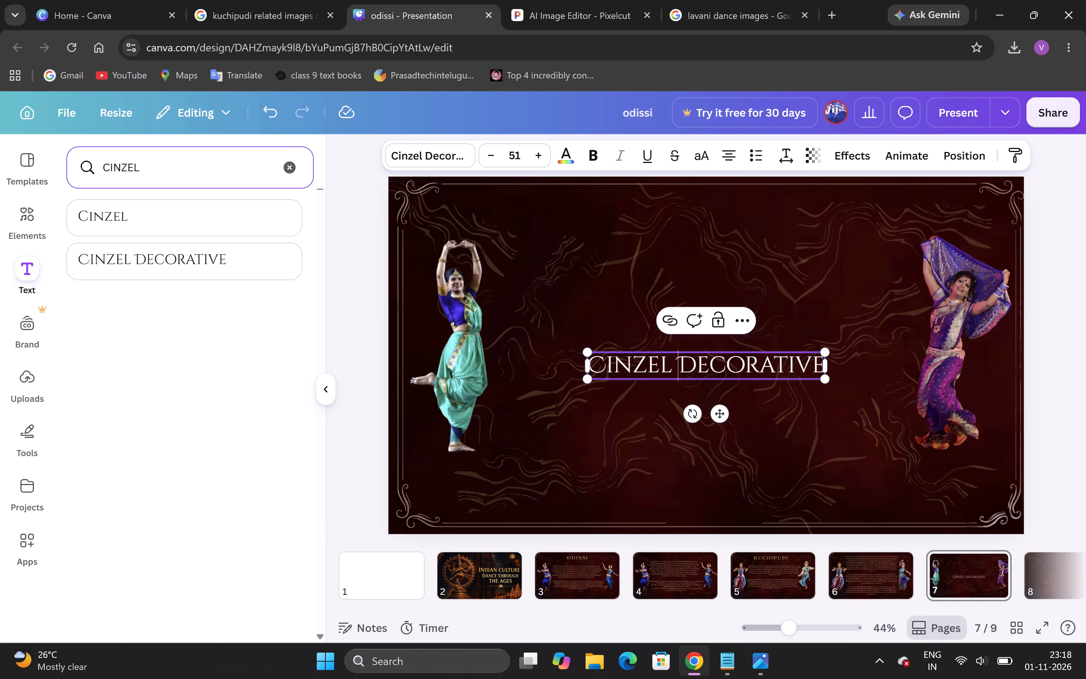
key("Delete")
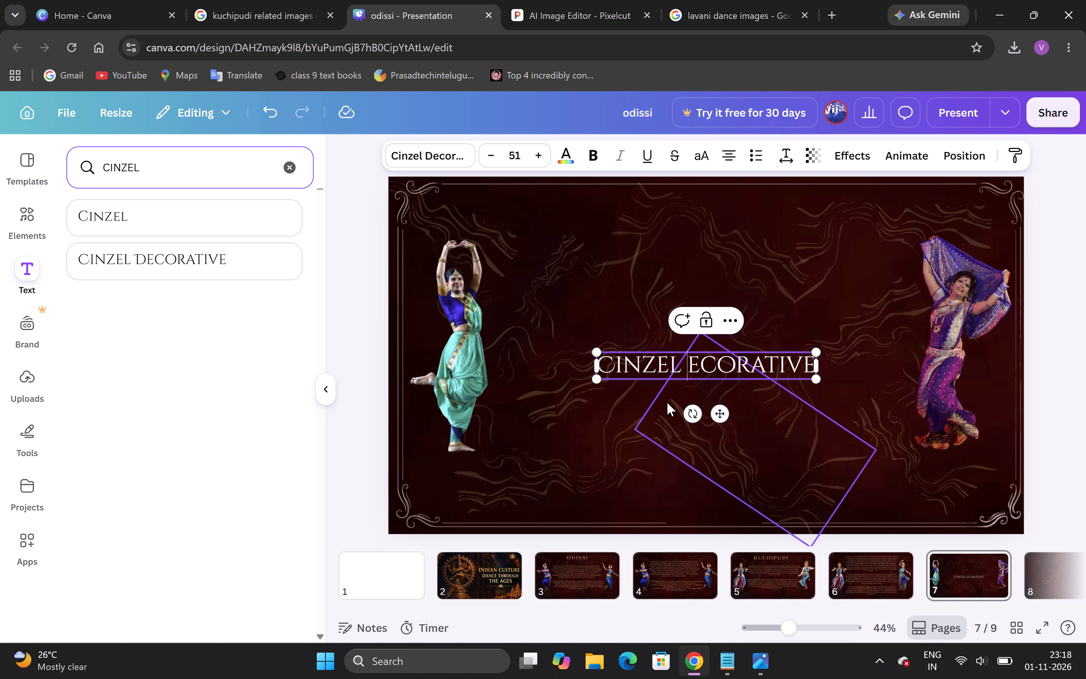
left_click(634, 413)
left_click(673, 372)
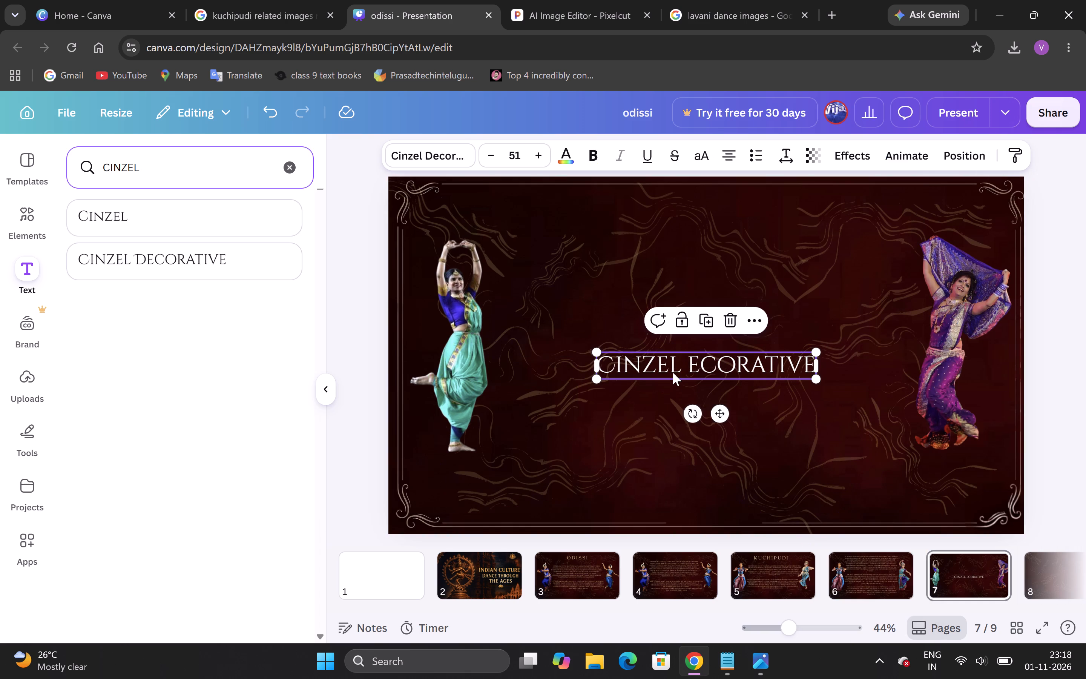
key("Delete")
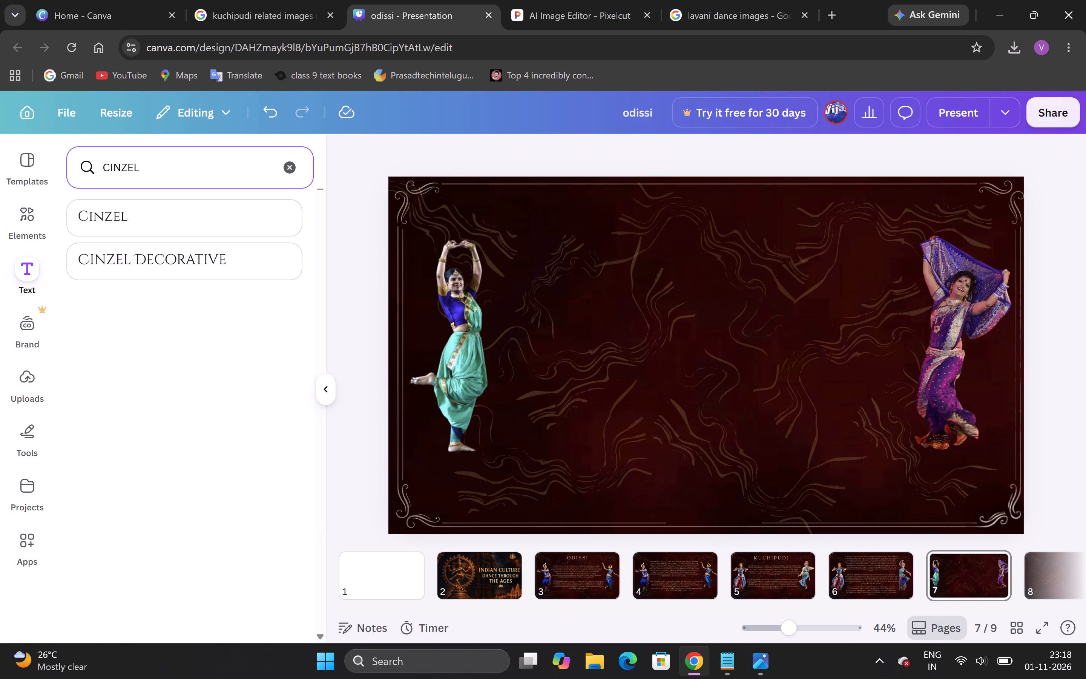
Go through the earlier dance pages and check the font of the Kuchipudi heading on page 5, returning to page 7.
double_click(154, 181)
left_click(569, 568)
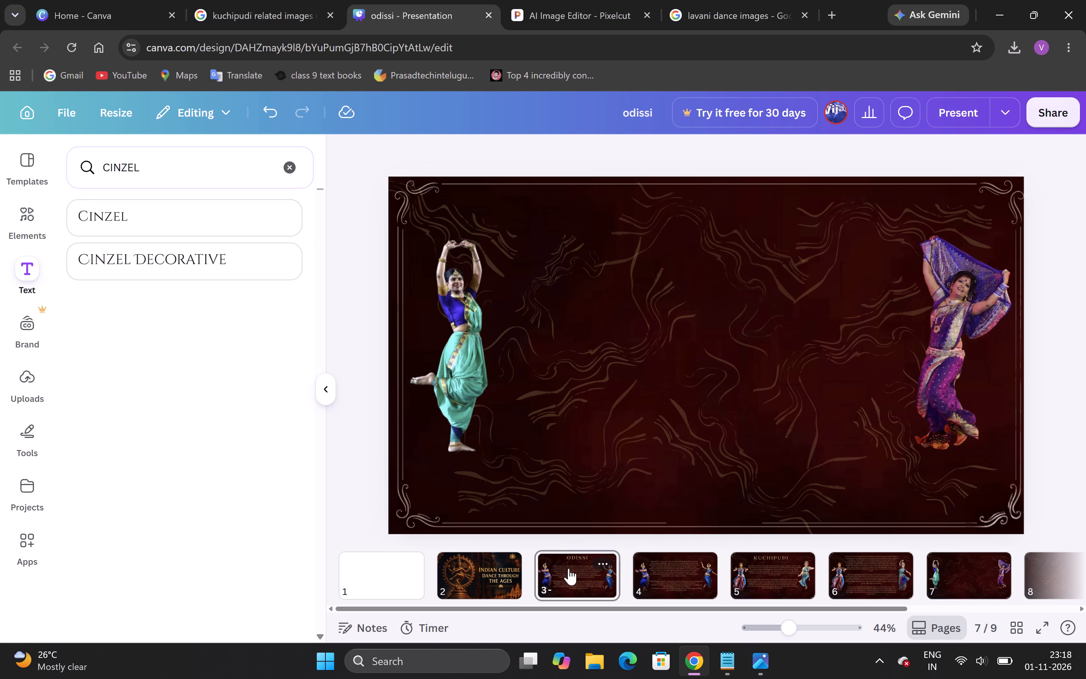
left_click(682, 569)
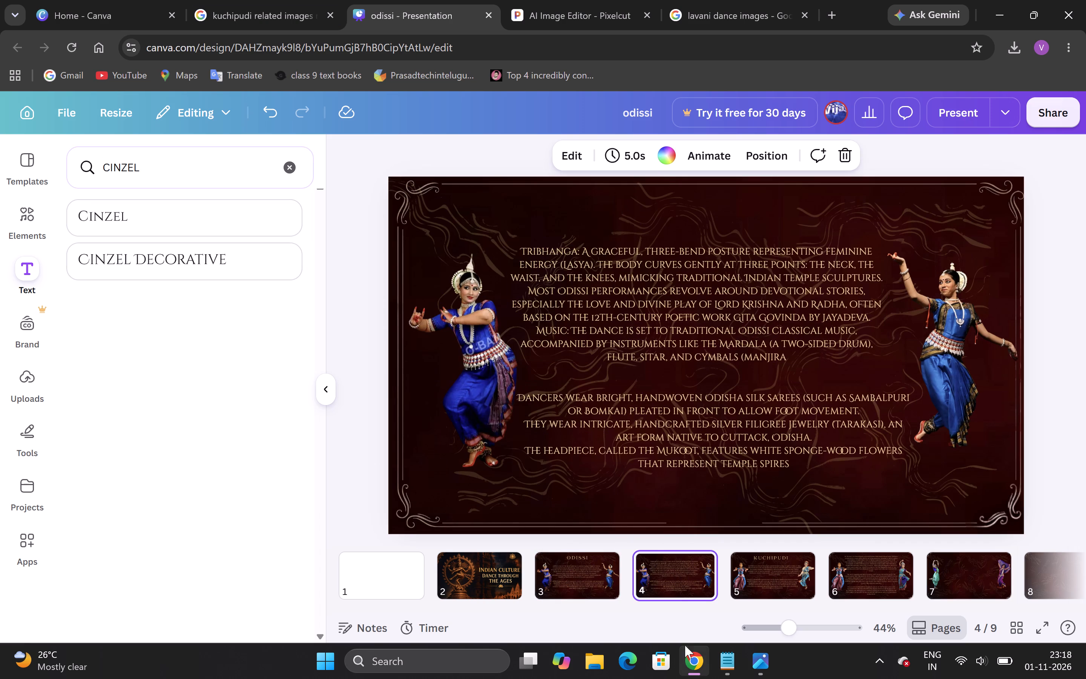
left_click(752, 560)
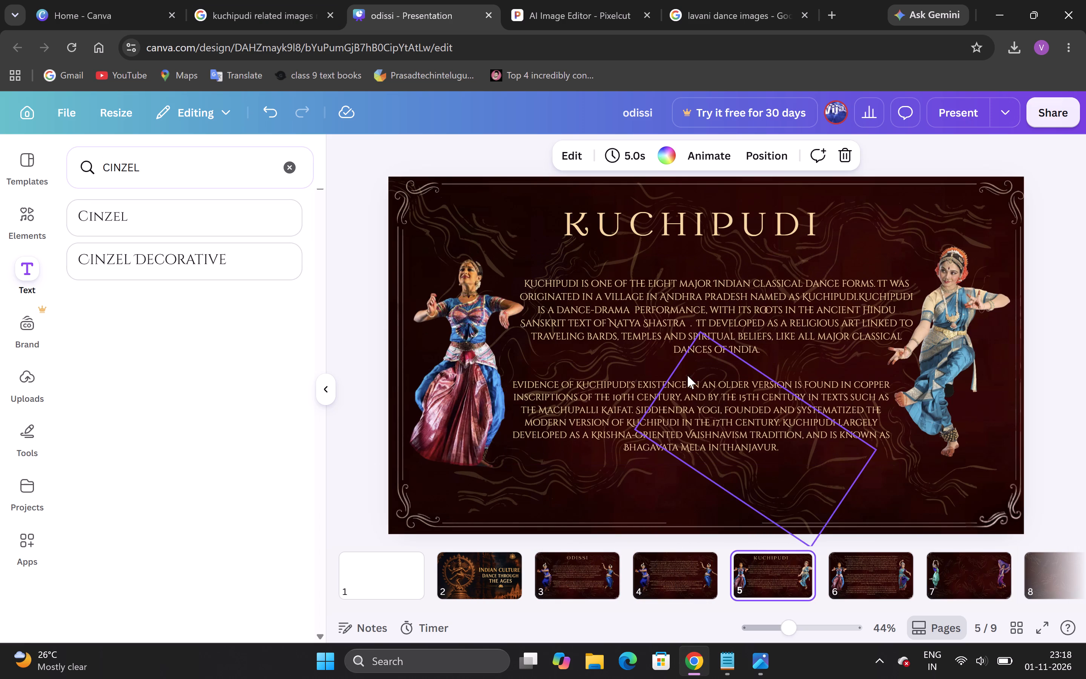
left_click(664, 242)
left_click(664, 242)
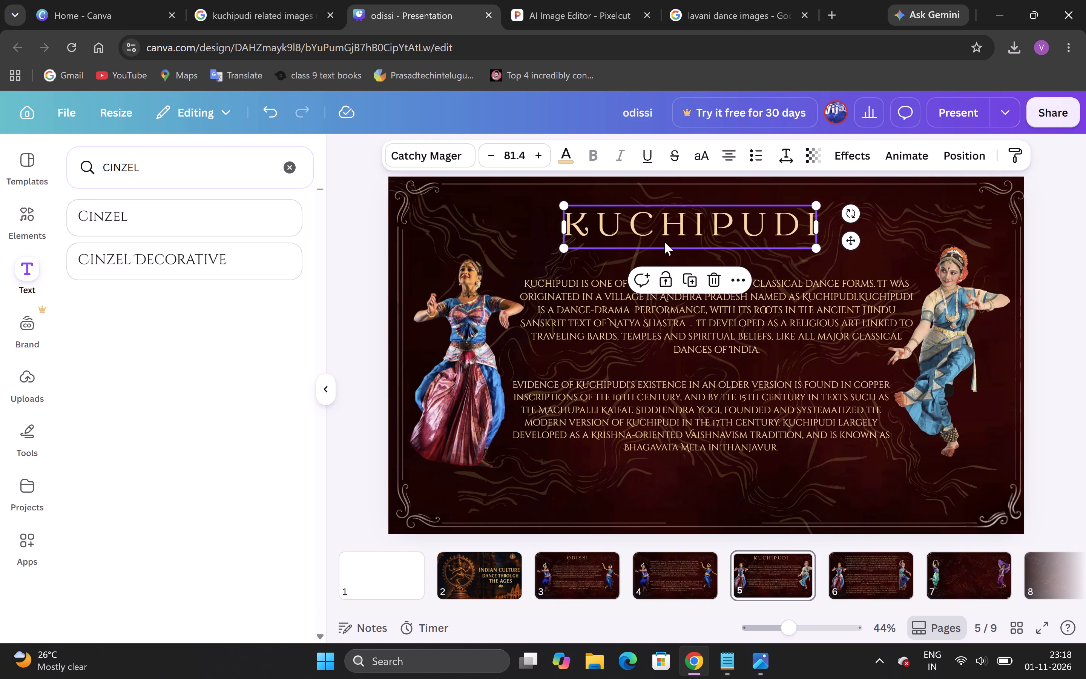
left_click(640, 234)
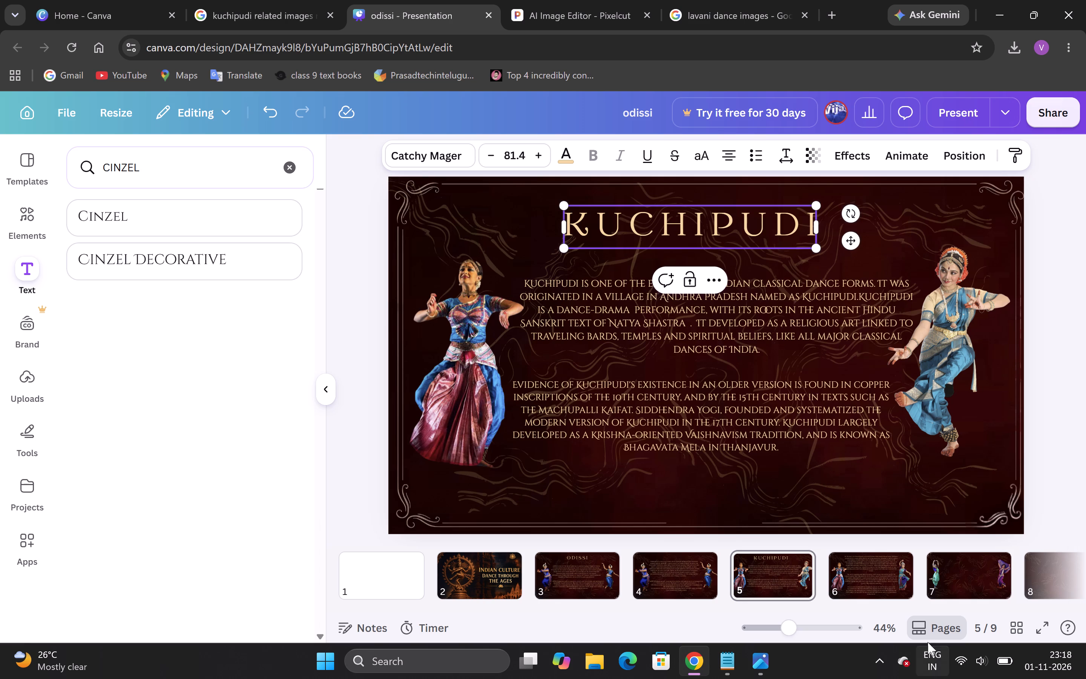
left_click(948, 567)
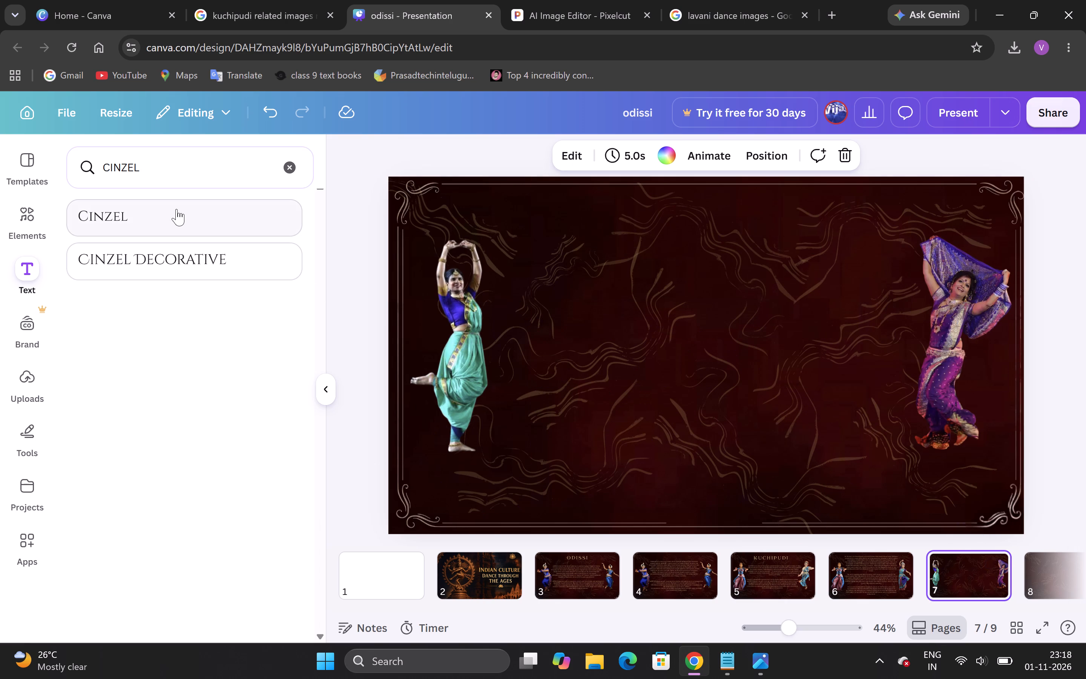
Search the text fonts for "CATCHY" and add a Catchy Mager text box to page 7.
double_click(174, 184)
double_click(174, 184)
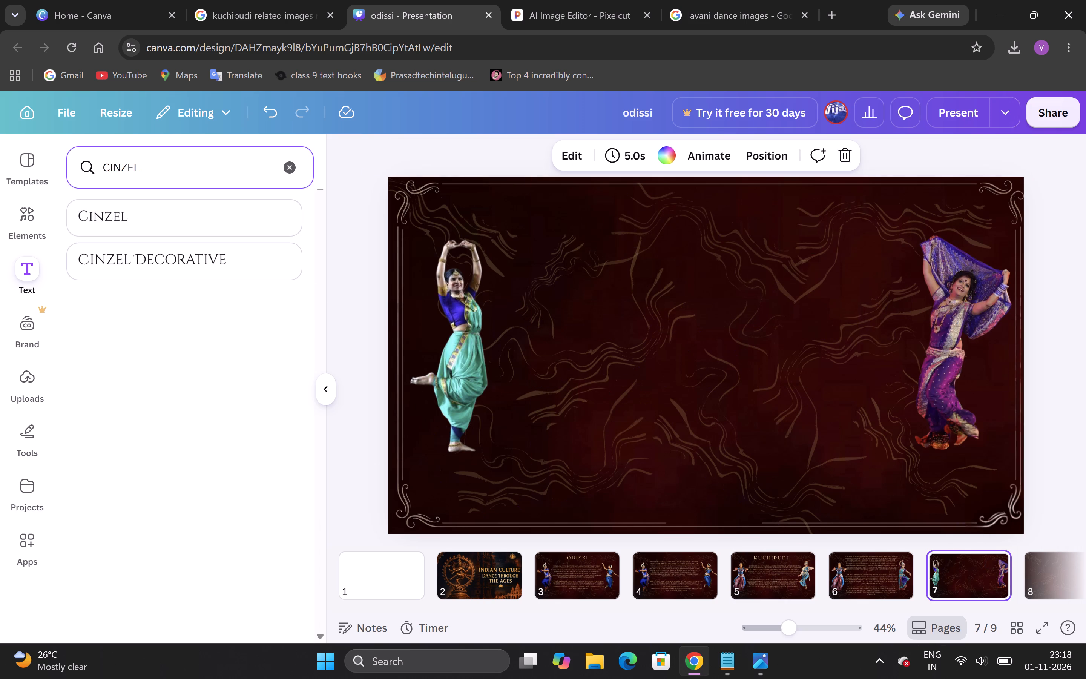
left_click_drag(174, 184, 159, 170)
triple_click(159, 170)
left_click(159, 170)
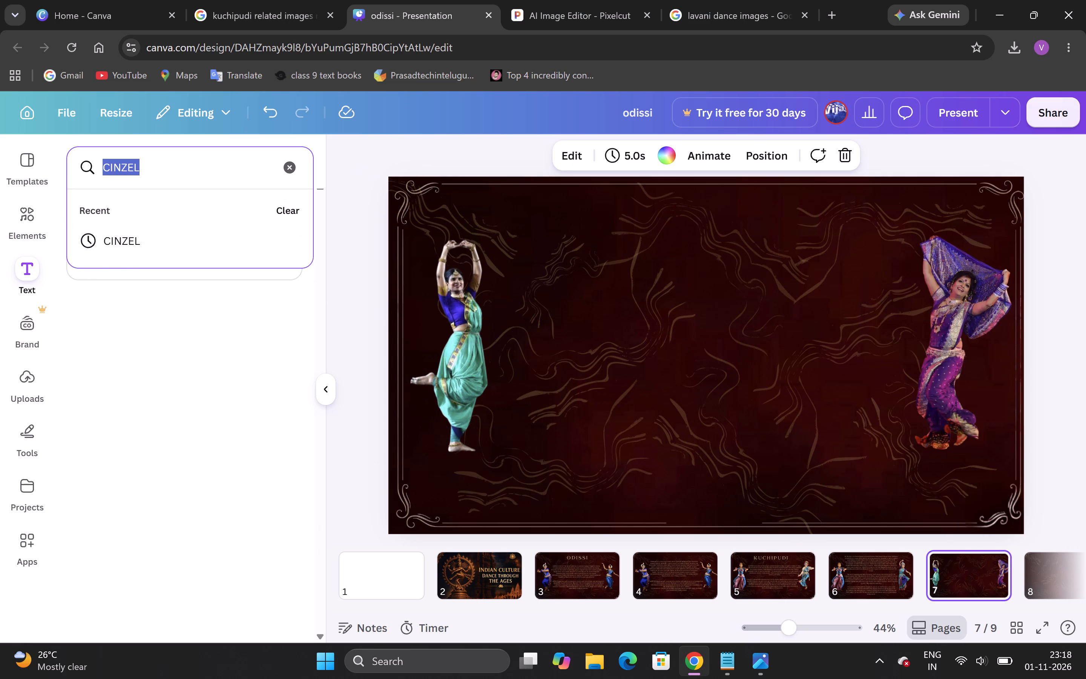
key("c")
type("atc")
left_click(103, 241)
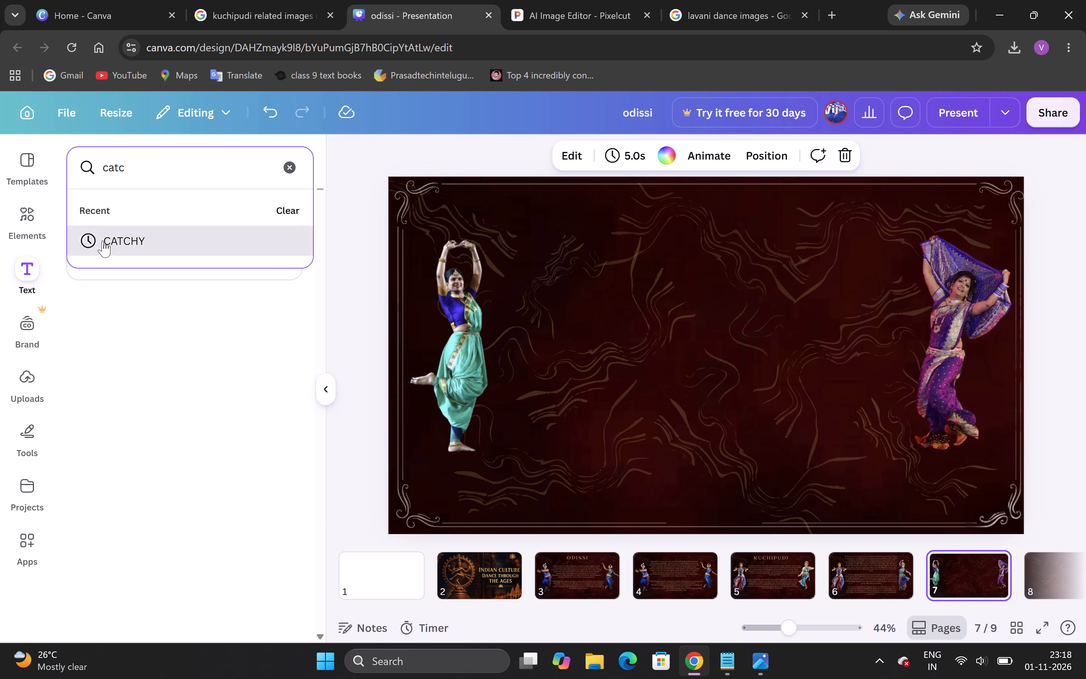
left_click(157, 231)
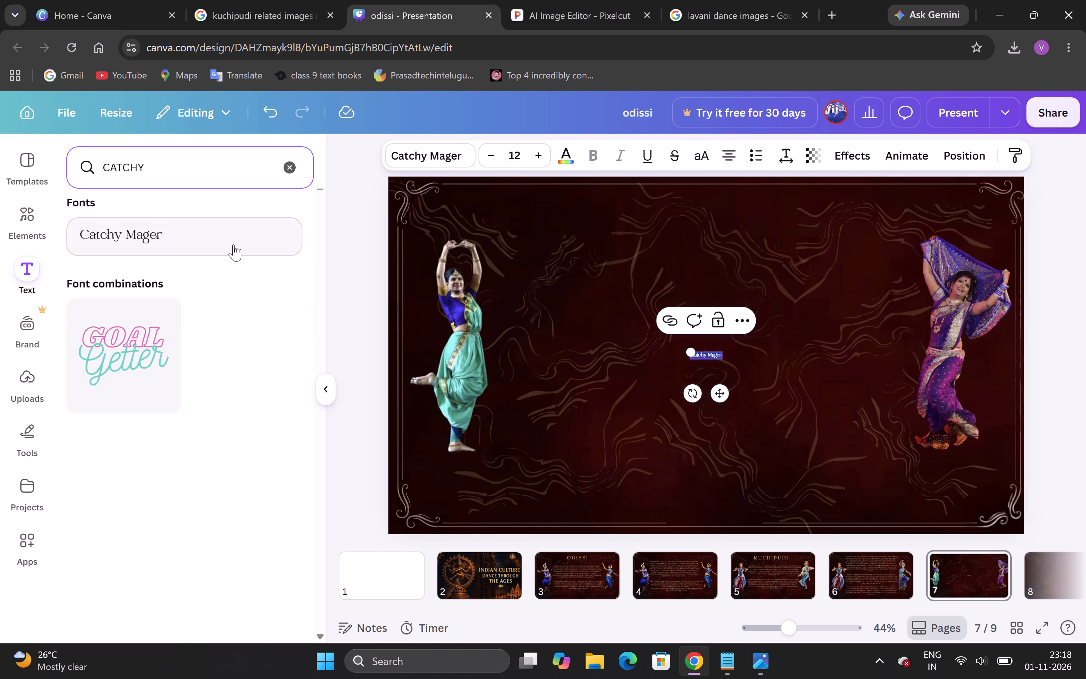
Using the Kuchipudi heading on page 5 as reference, set page 7's Catchy Mager text to size 81.4 and light peach.
left_click(787, 583)
left_click(640, 233)
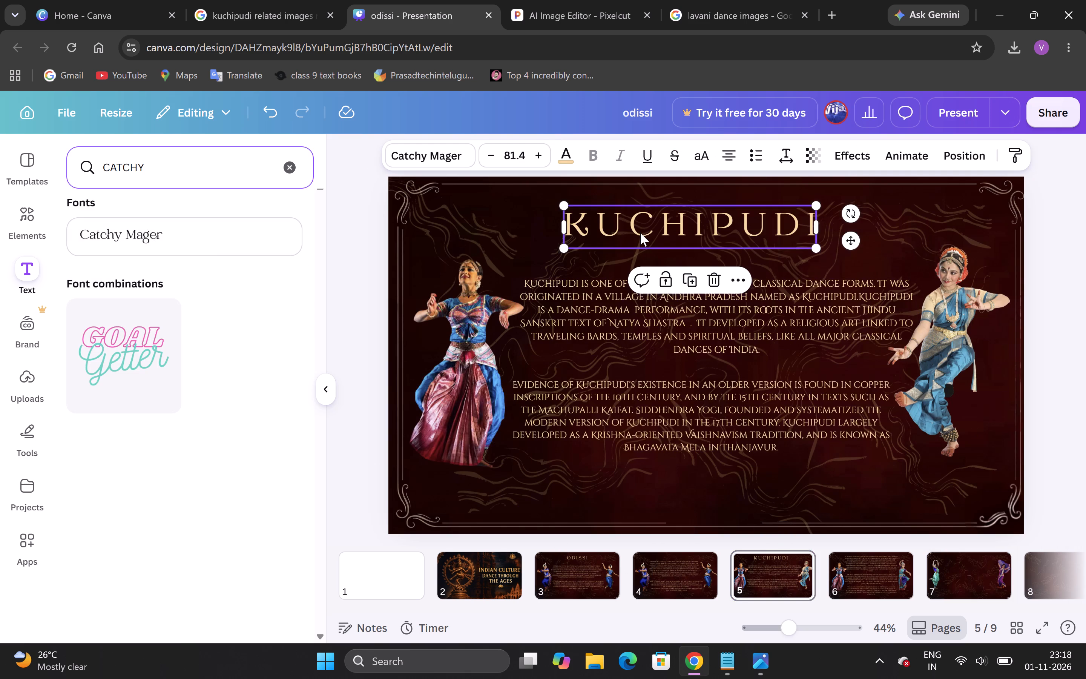
left_click(945, 579)
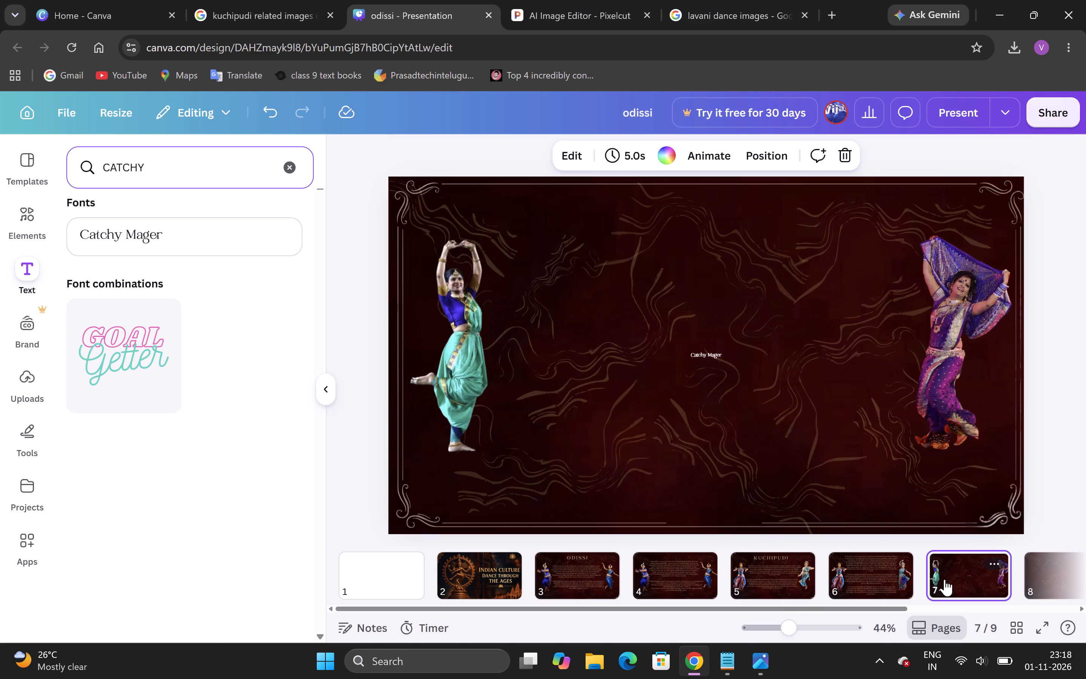
left_click(711, 353)
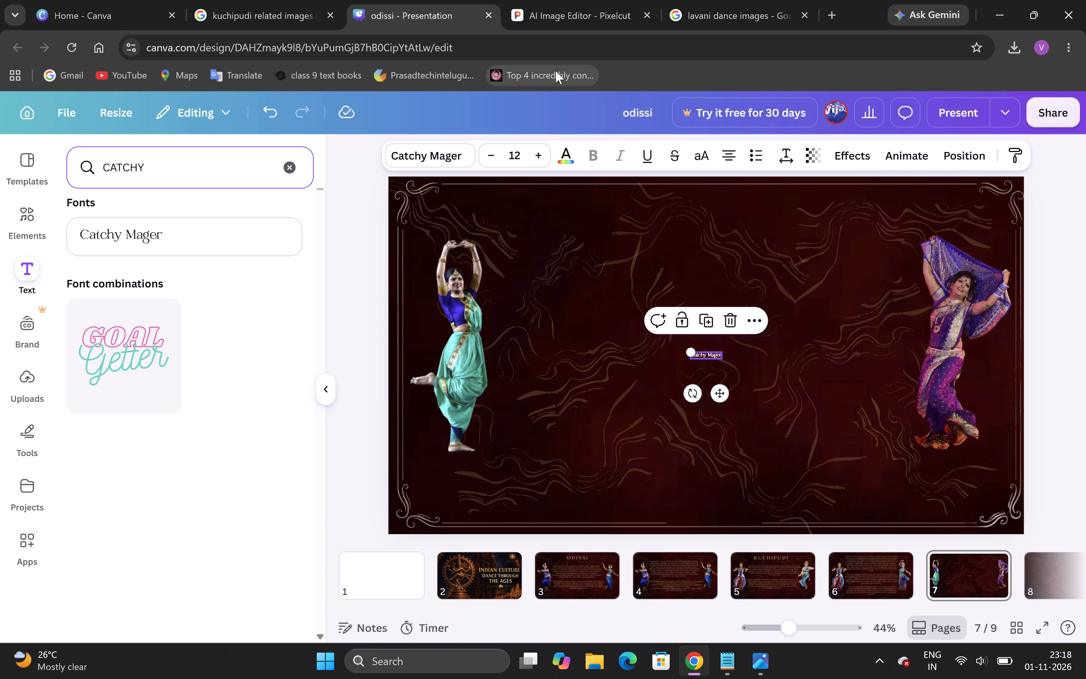
left_click(519, 150)
type("81")
type(".4")
key("Return")
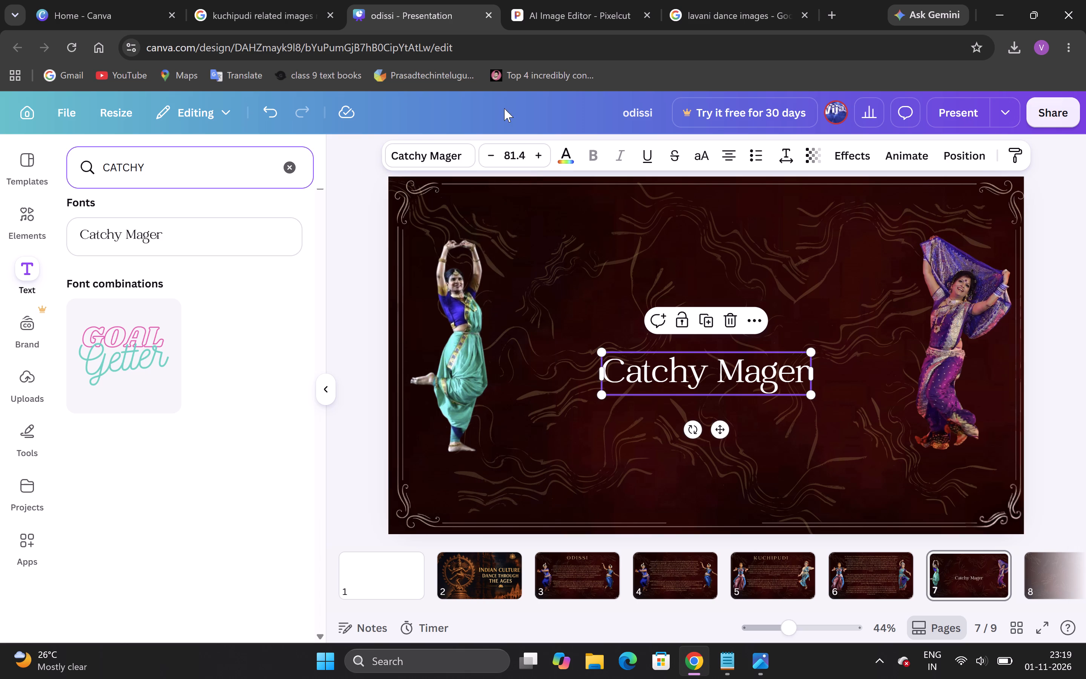
left_click(574, 157)
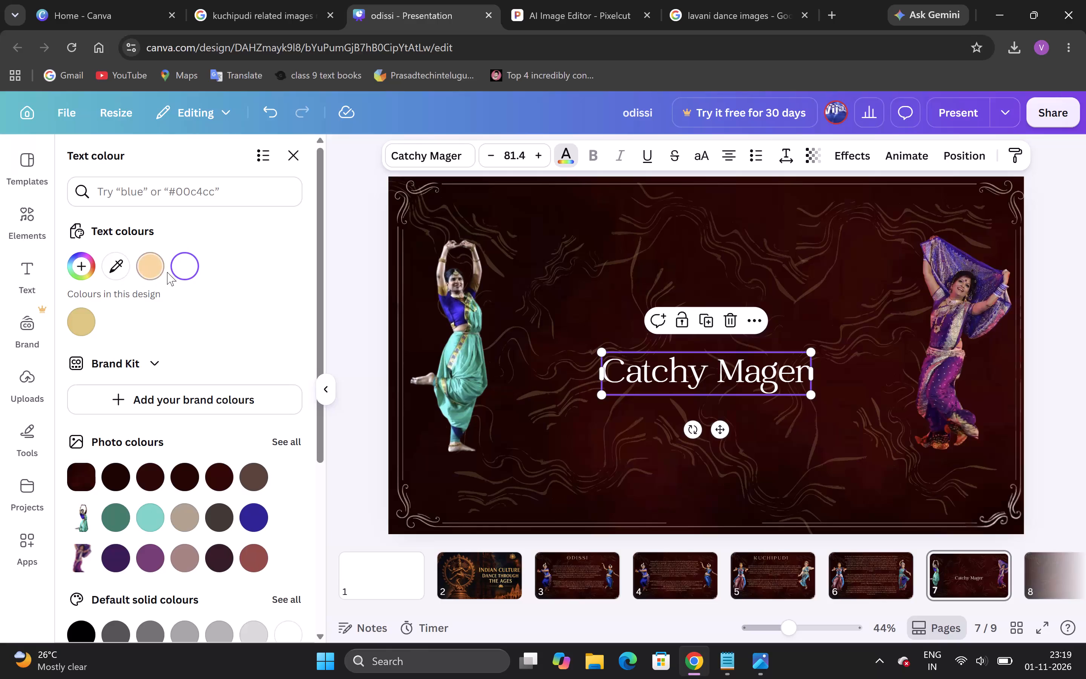
left_click(161, 271)
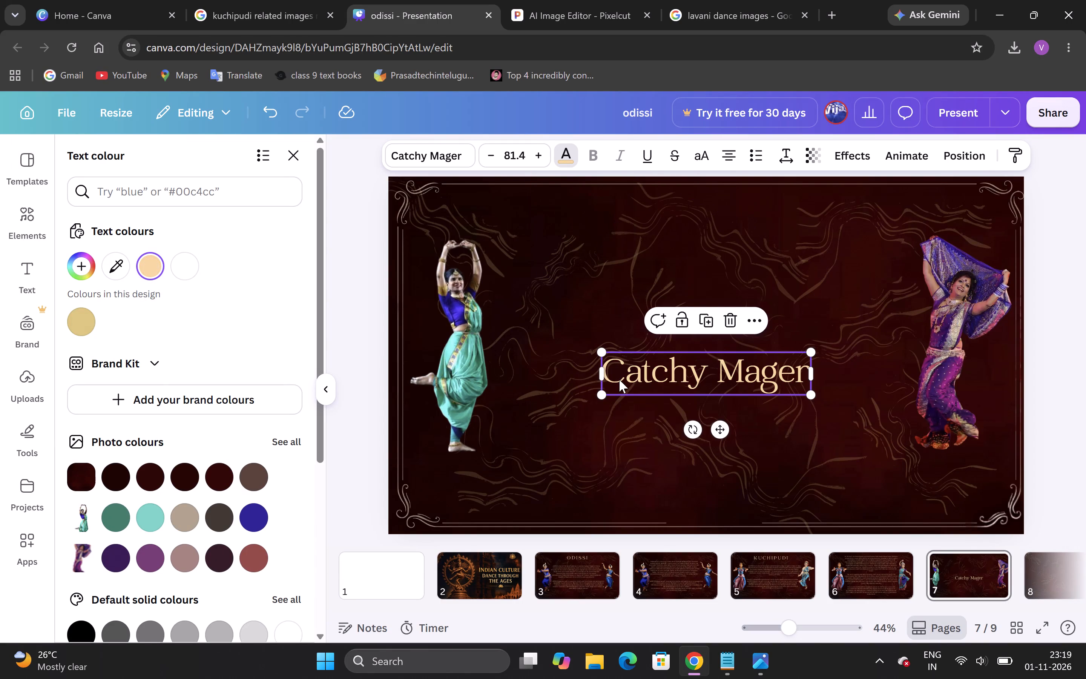
Replace the Catchy Mager placeholder text on page 7 with the letter-spaced heading "L A V A N I".
double_click(657, 380)
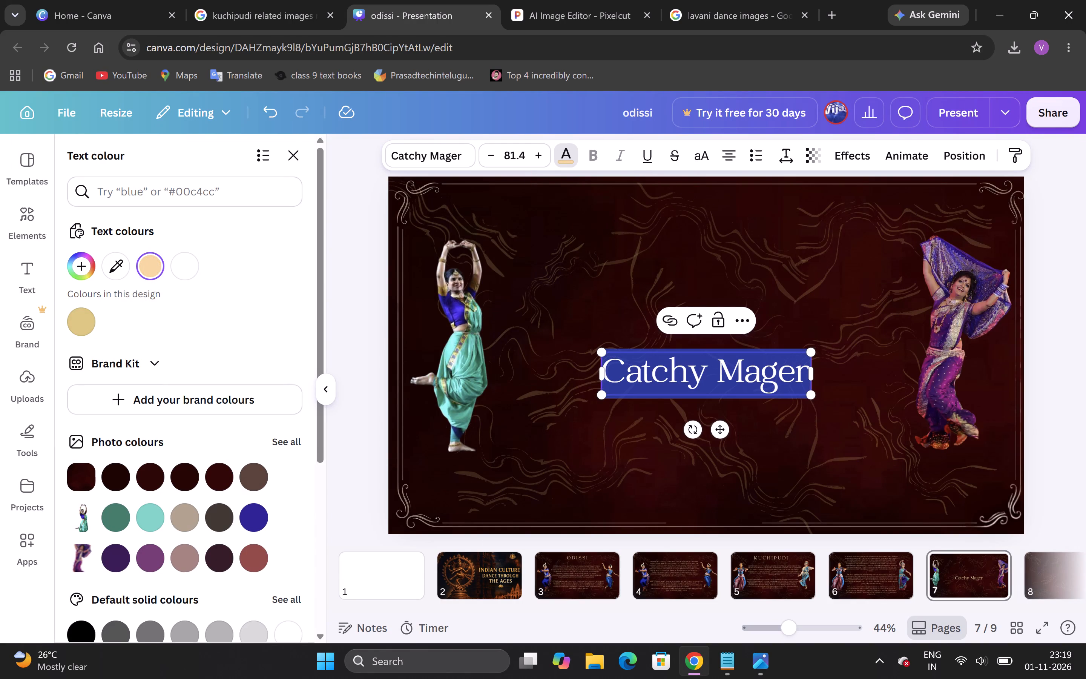
key("c")
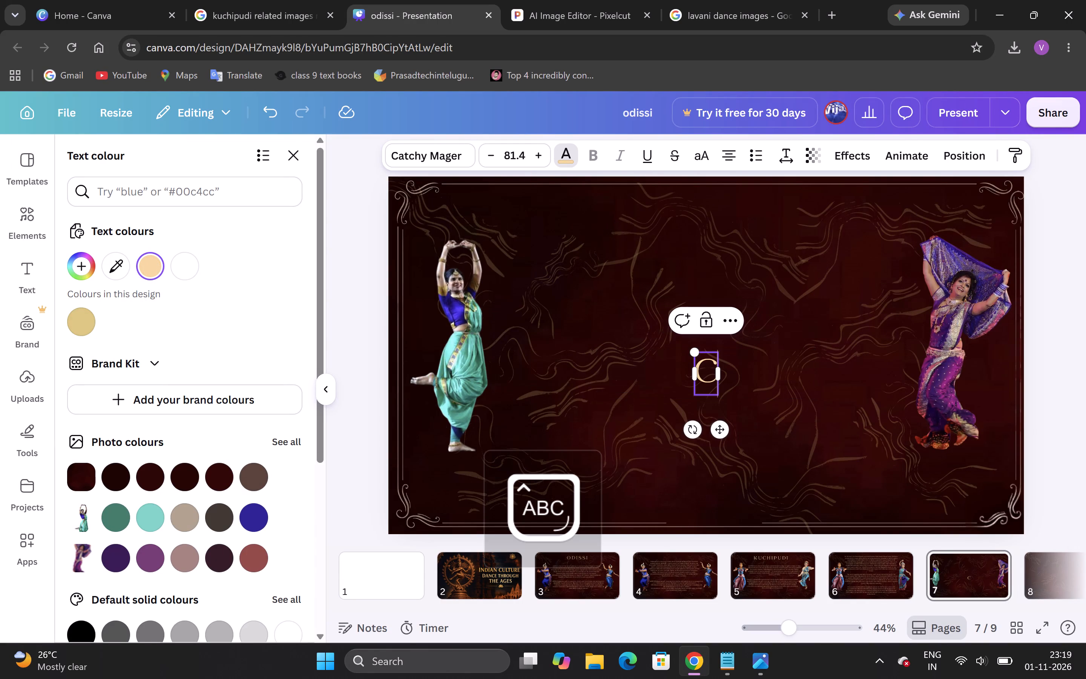
key("a")
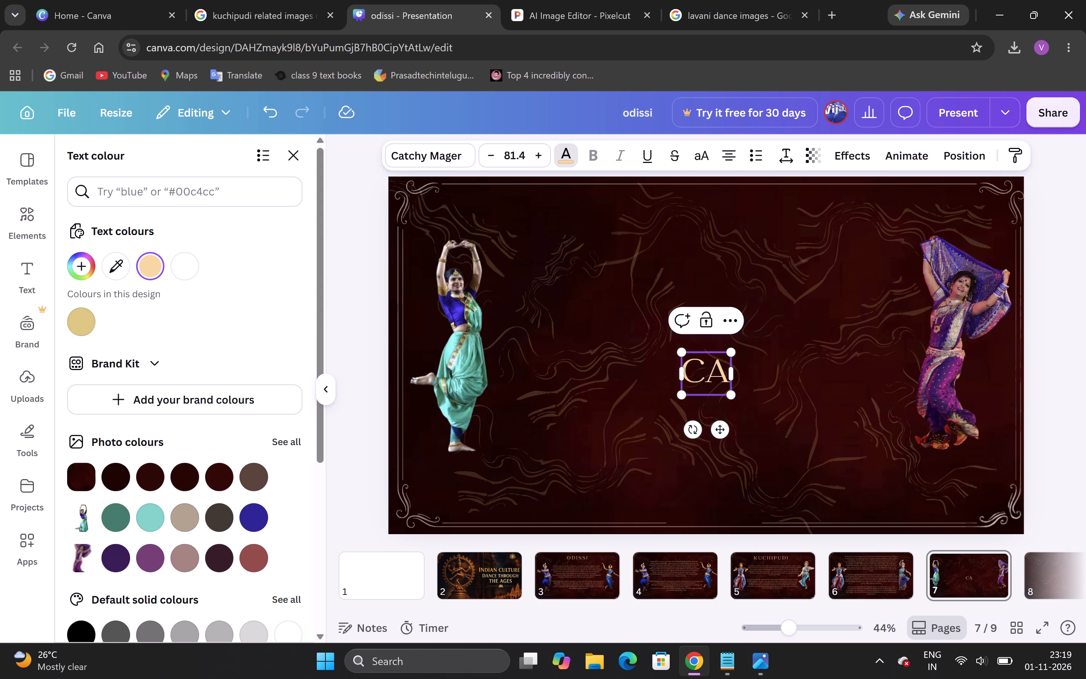
key("BackSpace")
key("BackSpace")
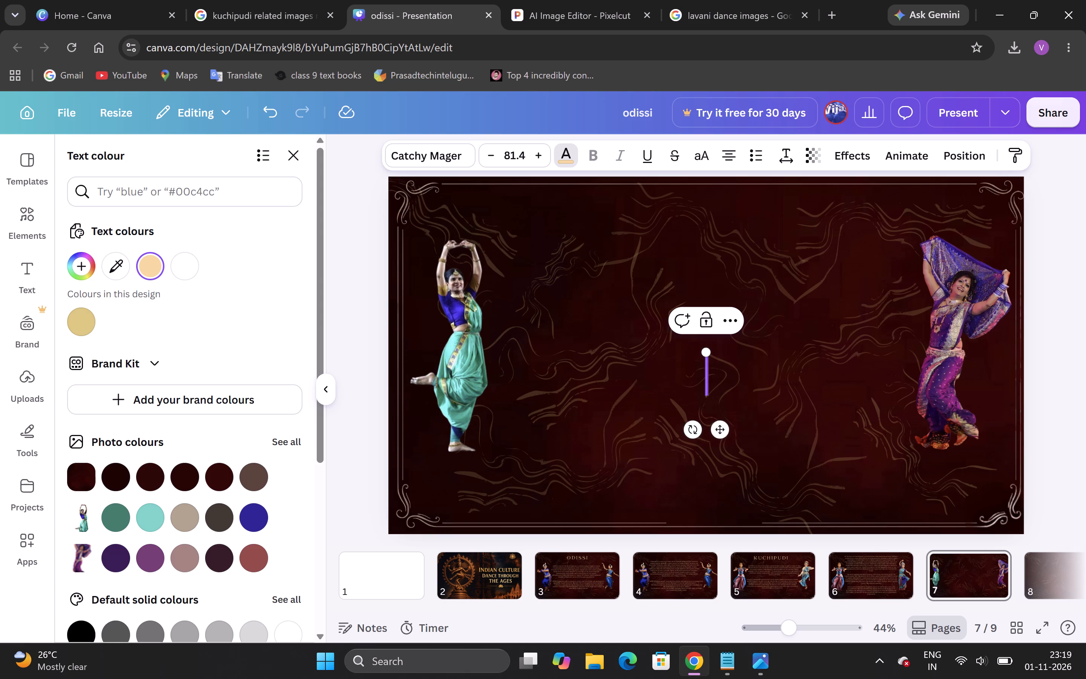
type("L A")
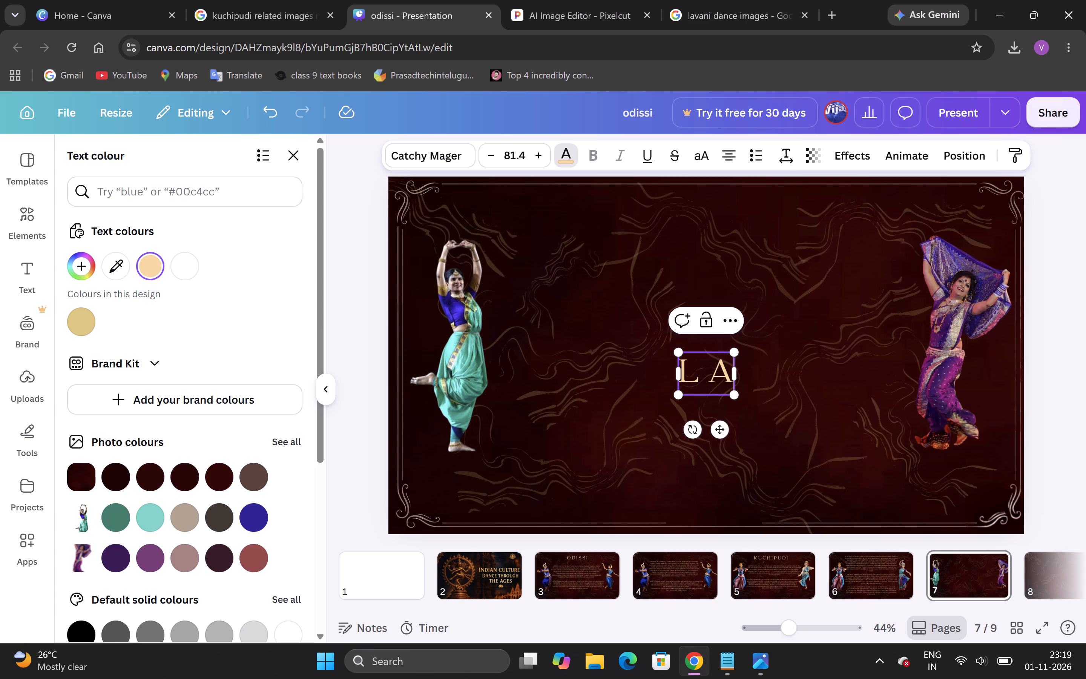
key("space")
type("VA")
key("BackSpace")
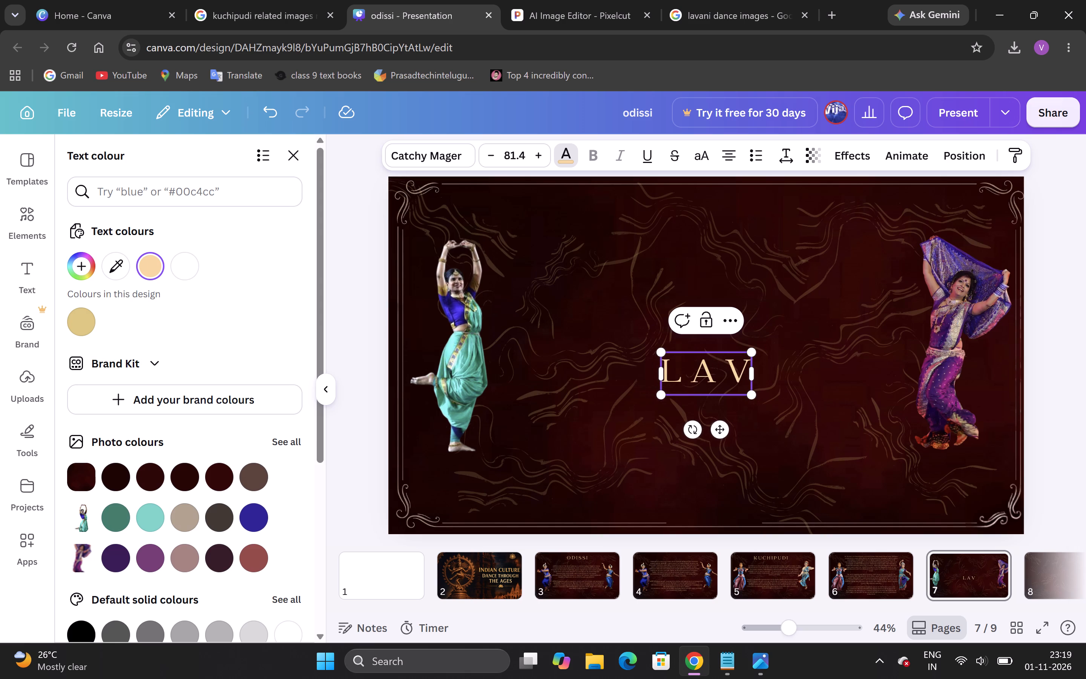
key("space")
type("A A")
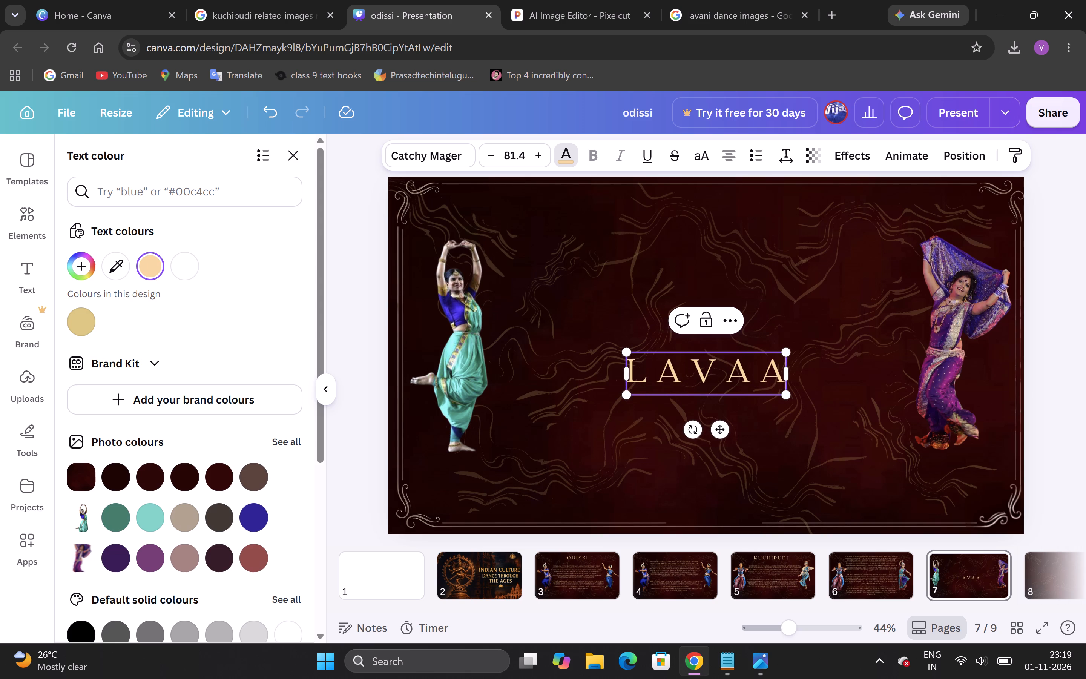
key("BackSpace")
type("N I")
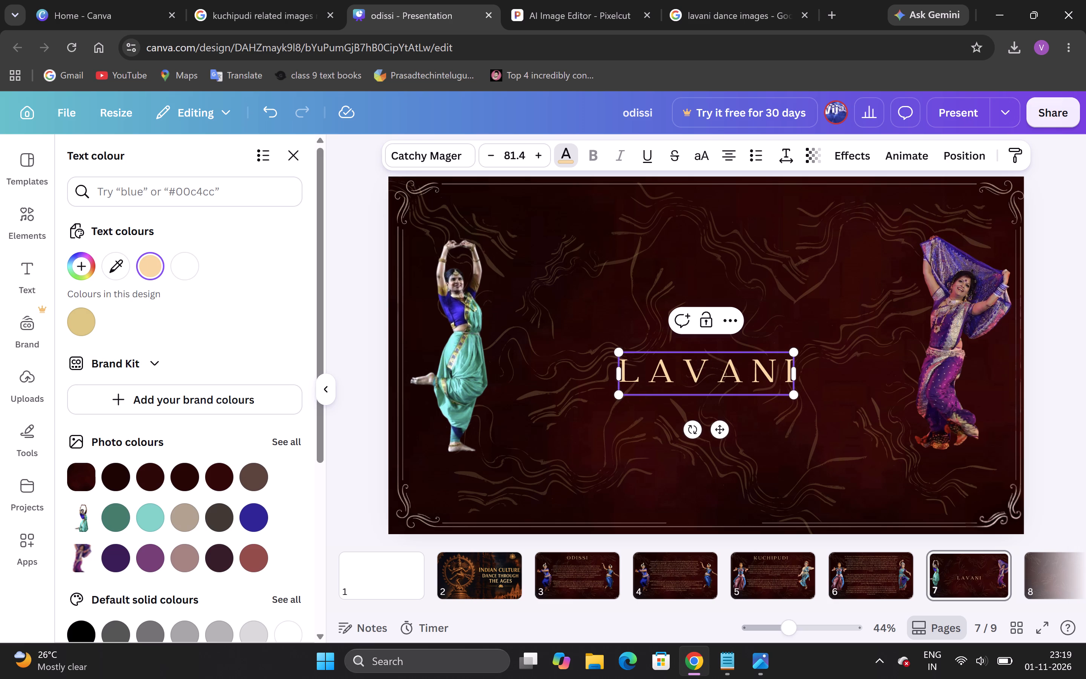
left_click(827, 365)
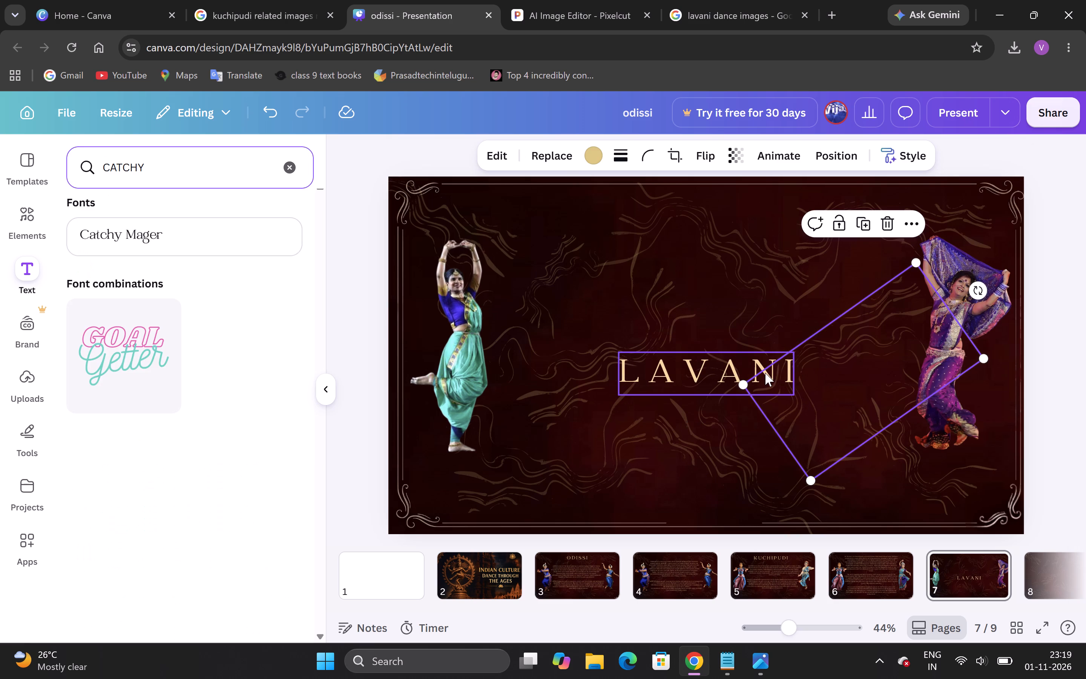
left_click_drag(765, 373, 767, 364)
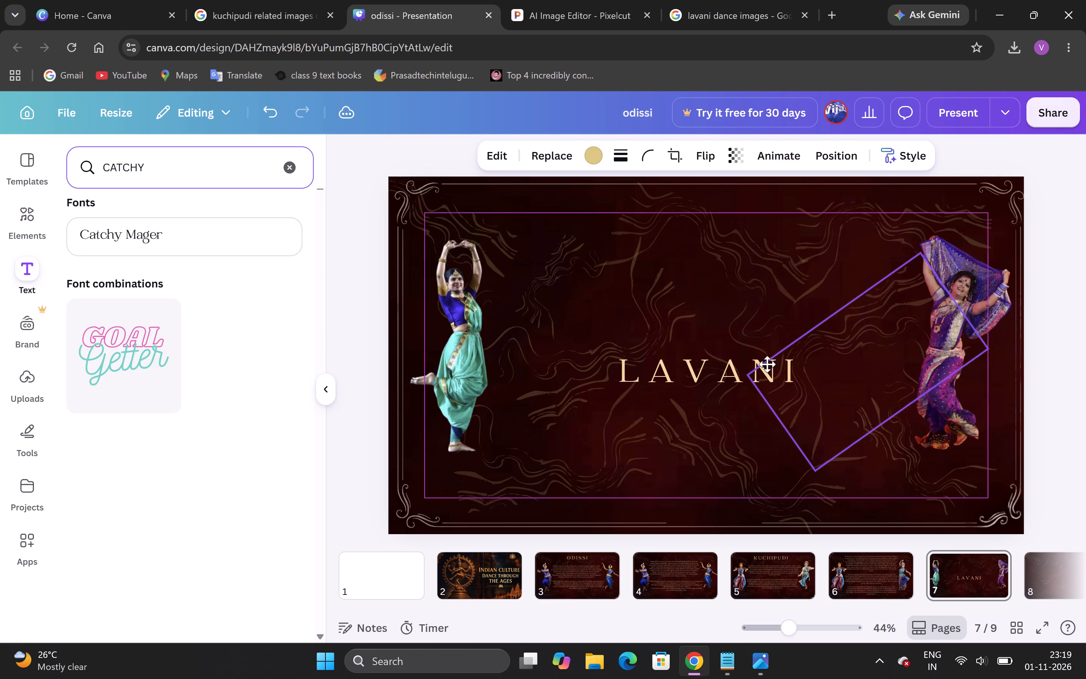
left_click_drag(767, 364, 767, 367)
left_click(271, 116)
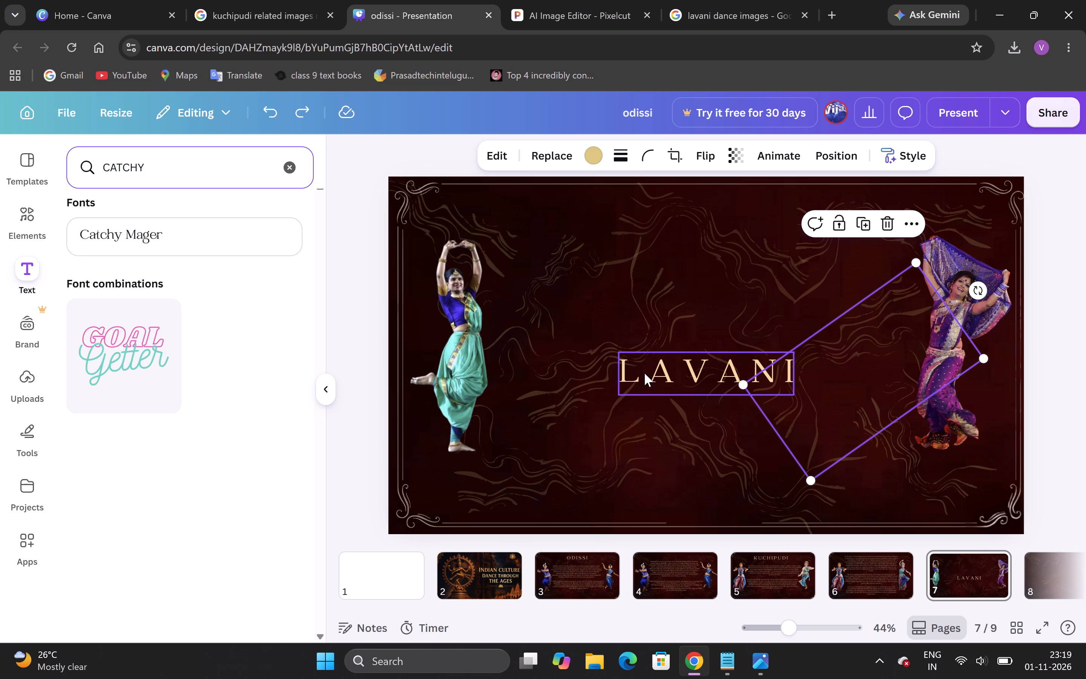
Move the LAVANI heading up to the top centre of page 7, between the two dancers.
left_click_drag(644, 373, 622, 232)
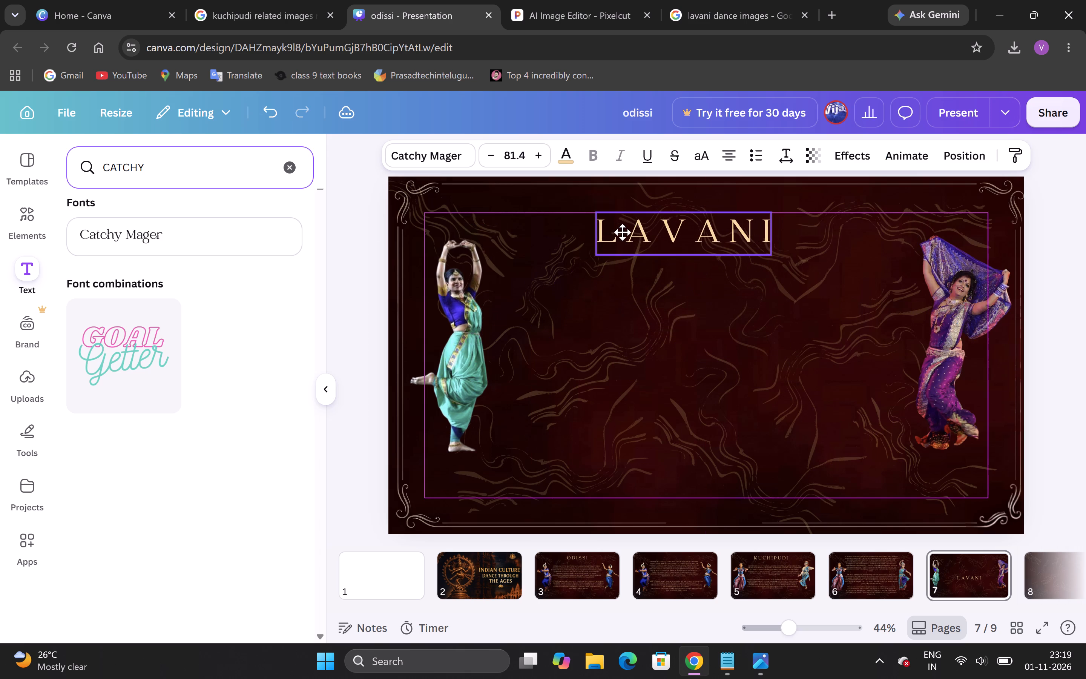
left_click_drag(622, 232, 628, 229)
left_click(1049, 221)
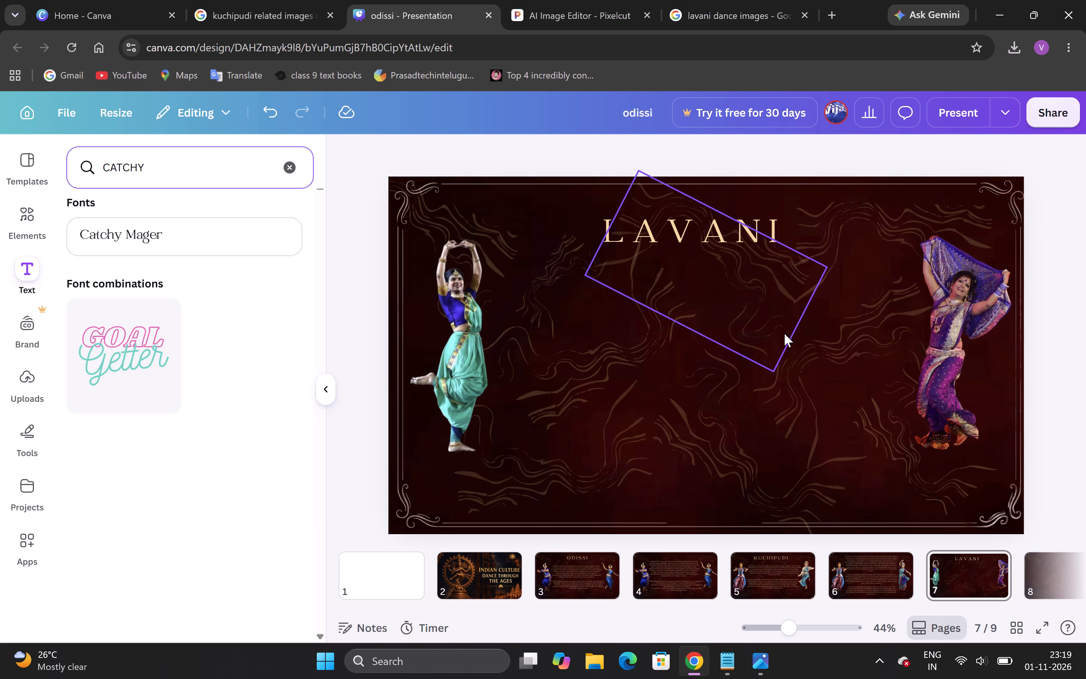
Search the text fonts for "CINZEL".
double_click(217, 186)
triple_click(191, 169)
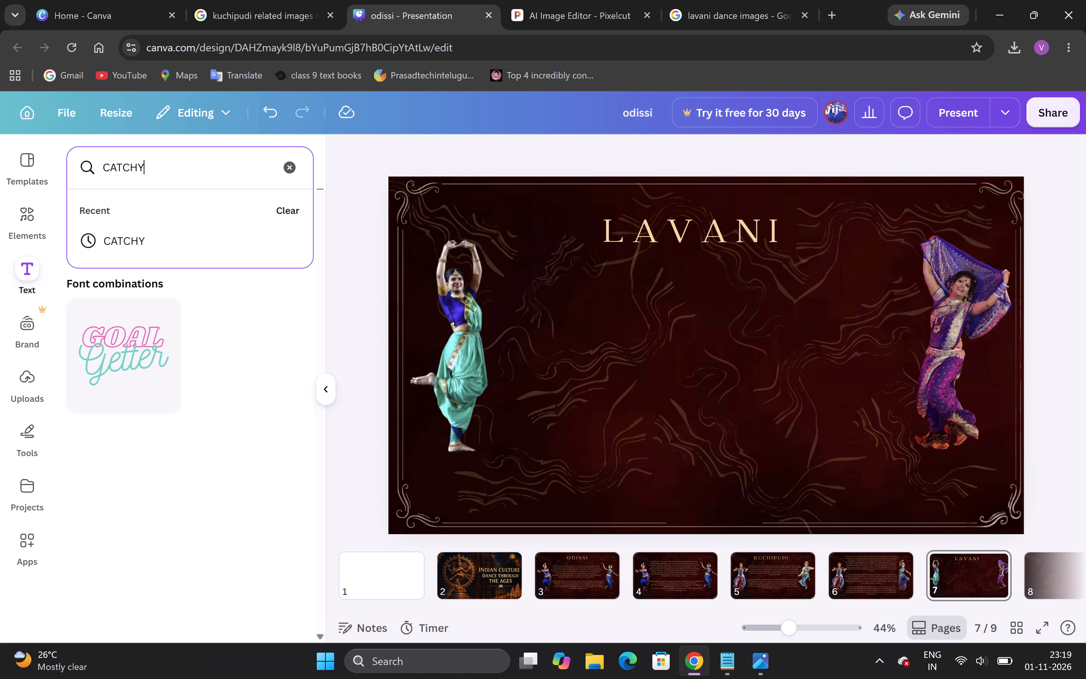
type("CINZ")
left_click(140, 236)
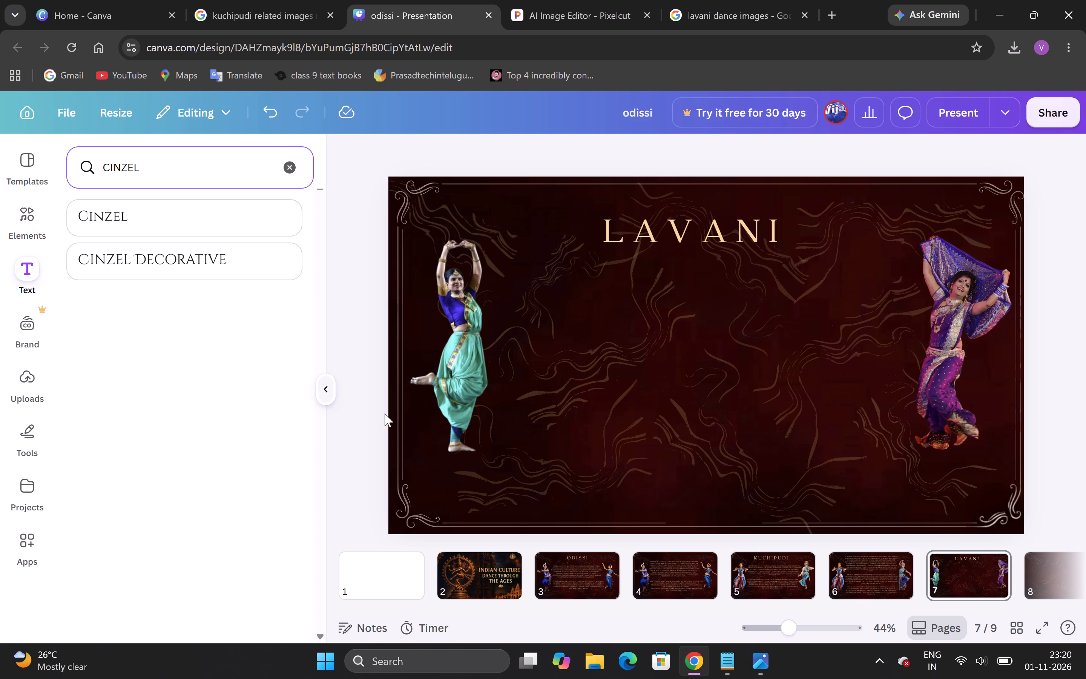
Move both dancer images slightly lower on the Lavani page.
left_click_drag(444, 389, 444, 405)
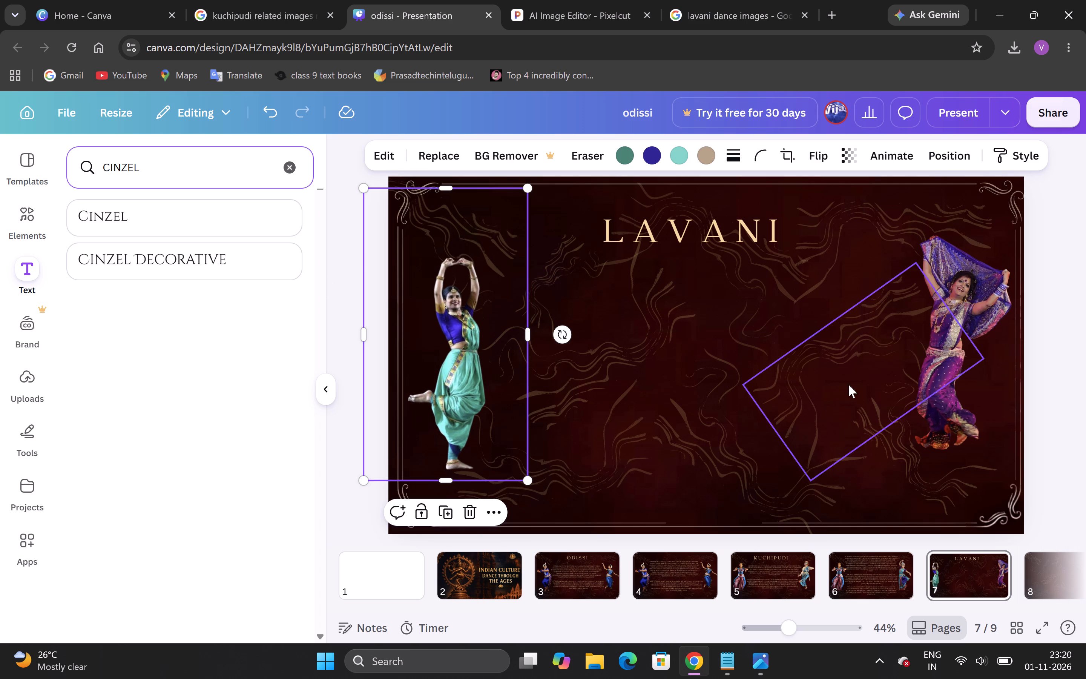
left_click_drag(916, 372, 916, 382)
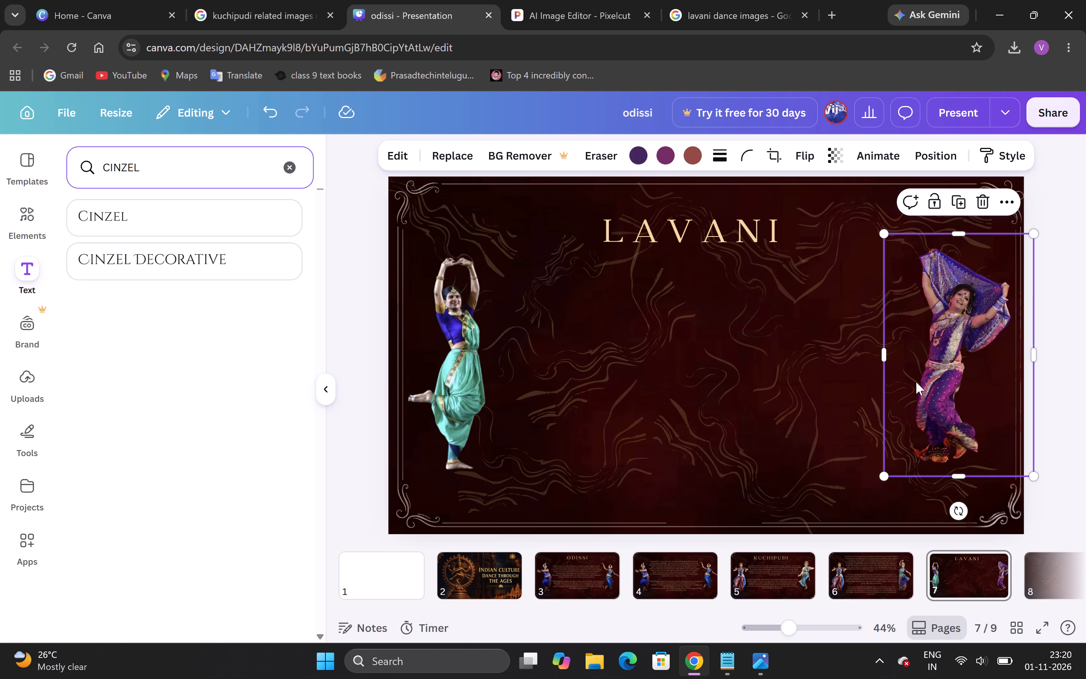
left_click(1068, 216)
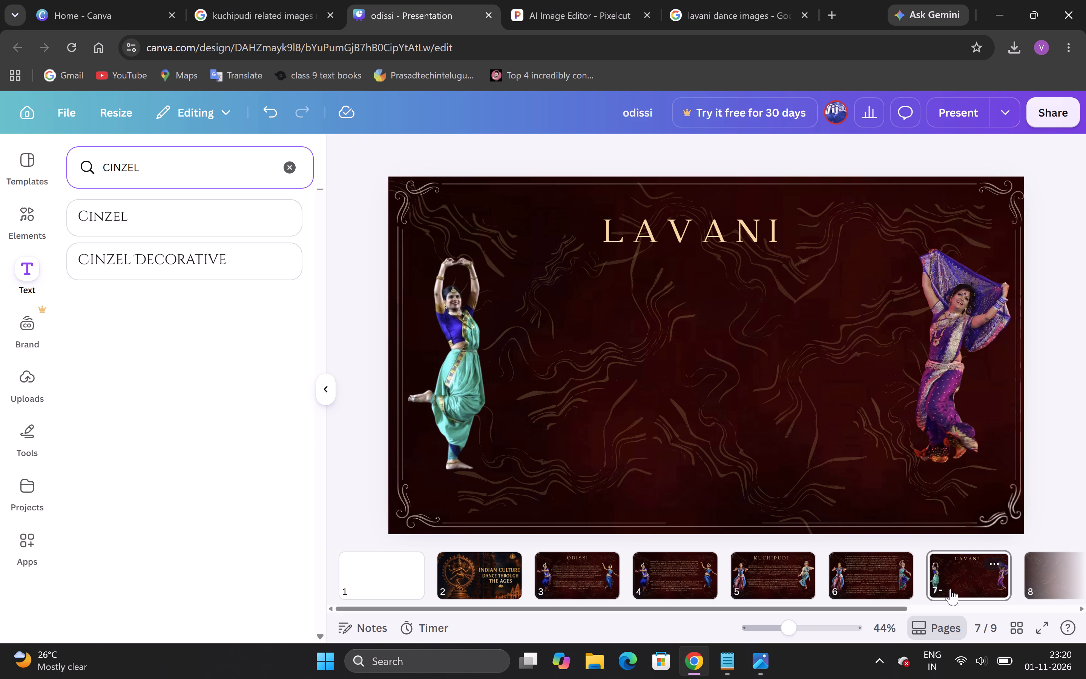
Duplicate the Lavani page, page 7.
left_click(957, 576)
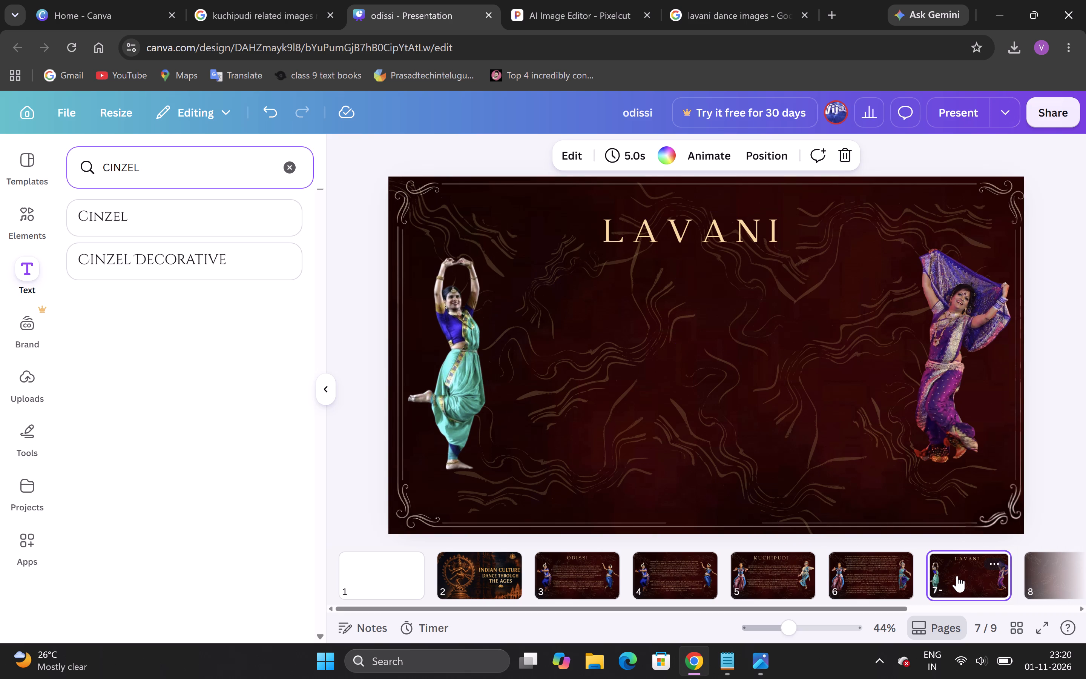
key("ctrl+d")
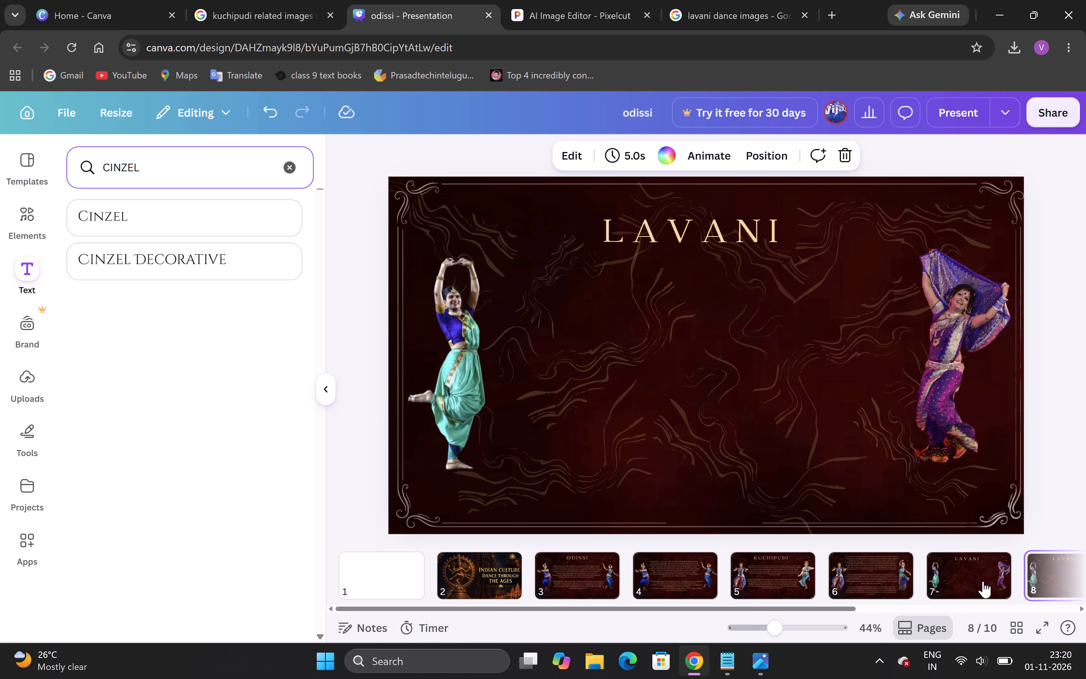
Go back to the original Lavani page, page 7.
left_click(959, 571)
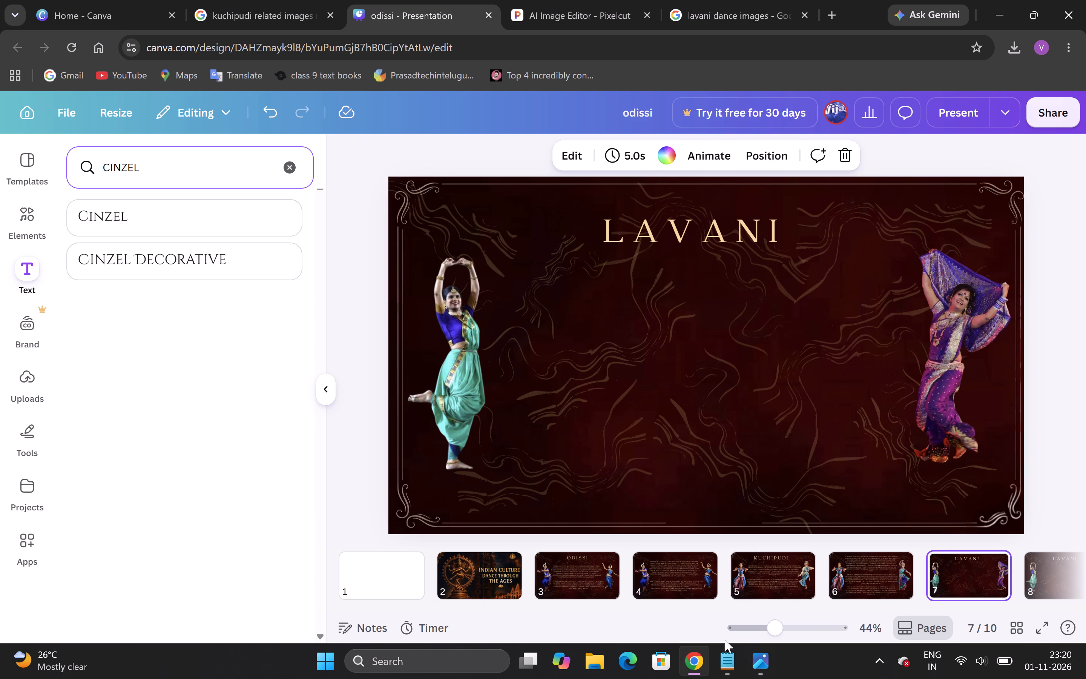
Search Windows for the WhatsApp app.
left_click(440, 649)
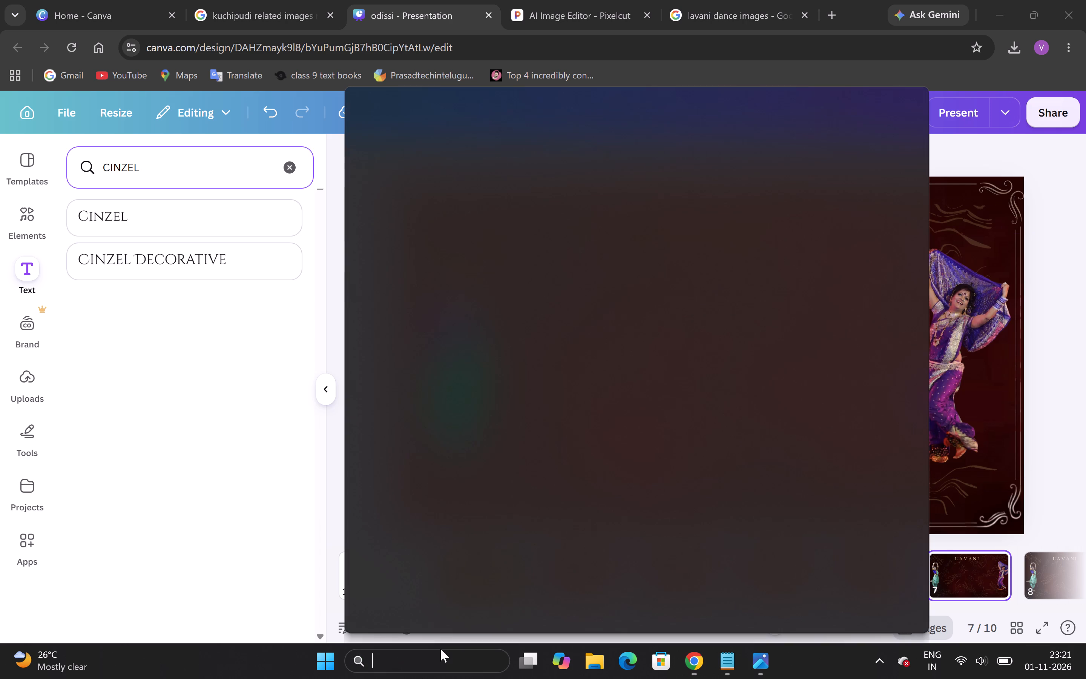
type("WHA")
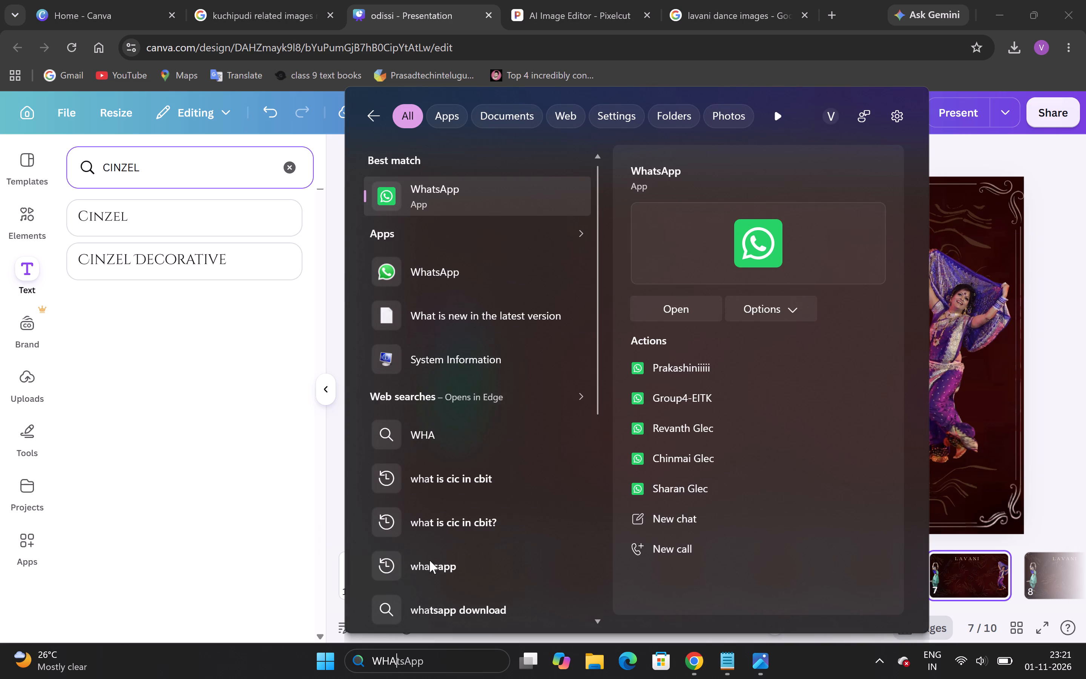
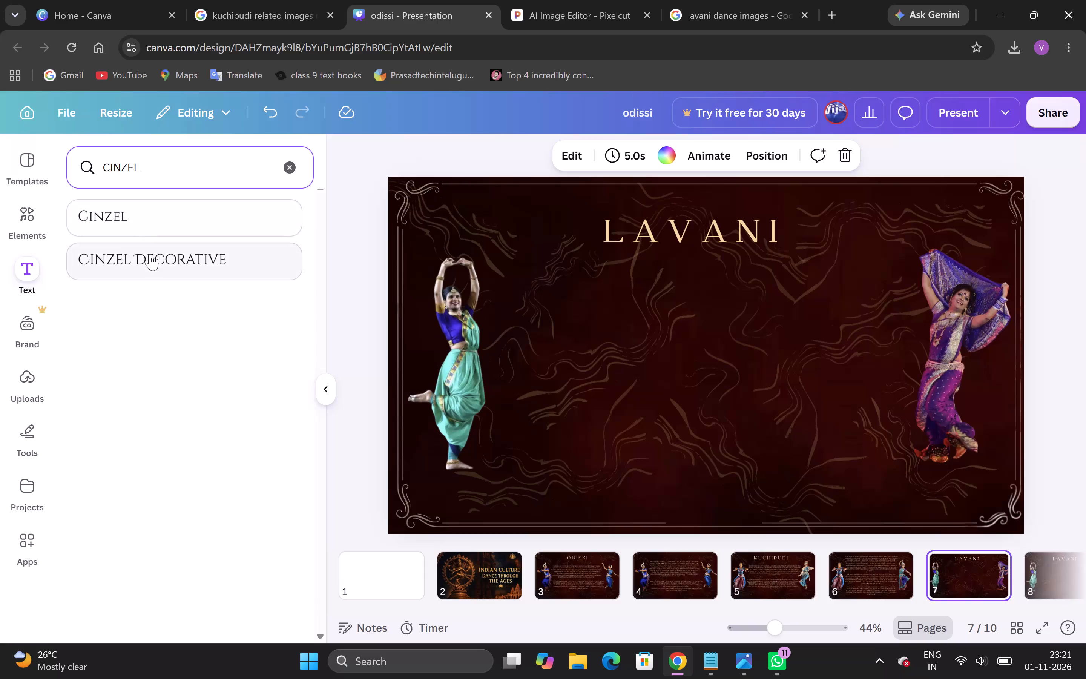
Add a Cinzel Decorative text box at font size 21.5 to page 7 and paste in the copied Lavani description paragraph.
left_click(150, 254)
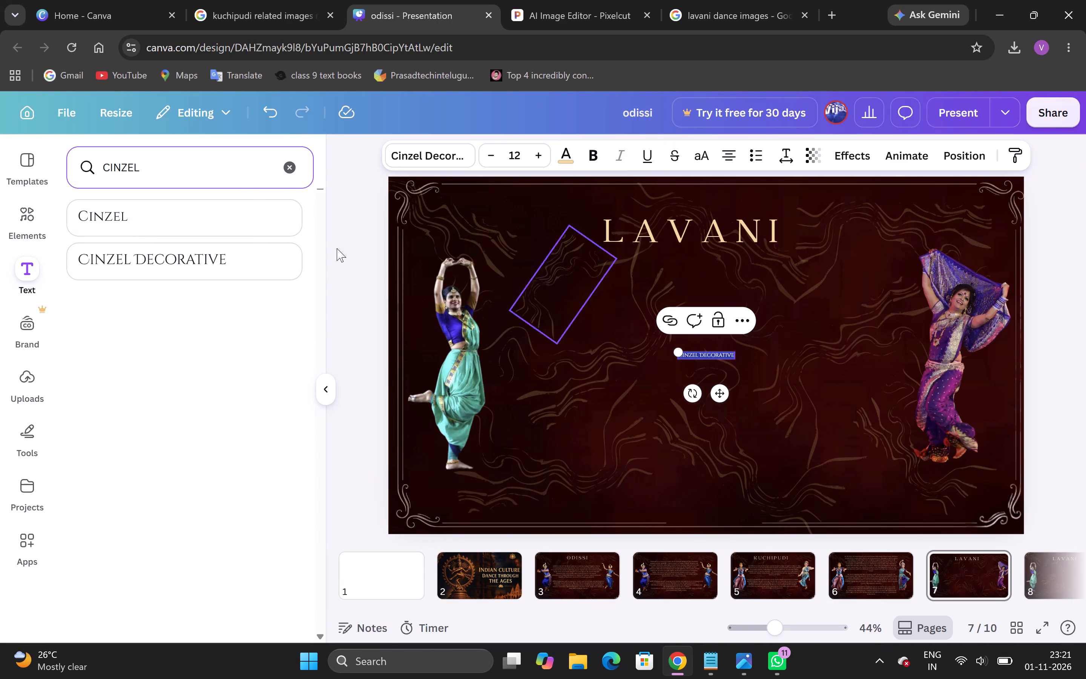
left_click(523, 160)
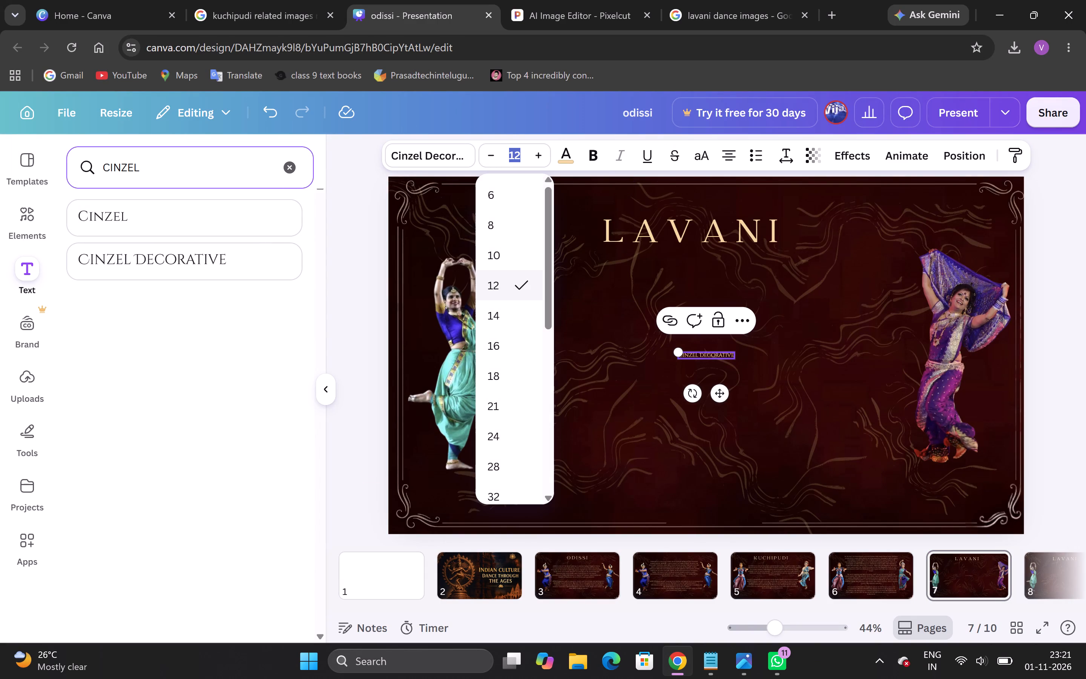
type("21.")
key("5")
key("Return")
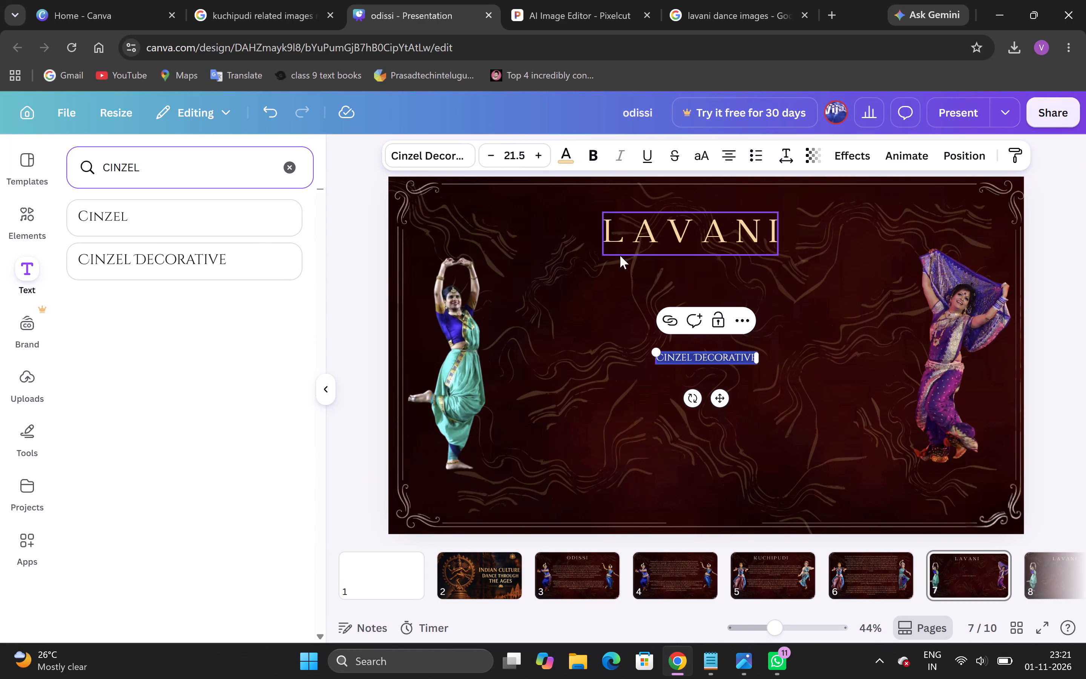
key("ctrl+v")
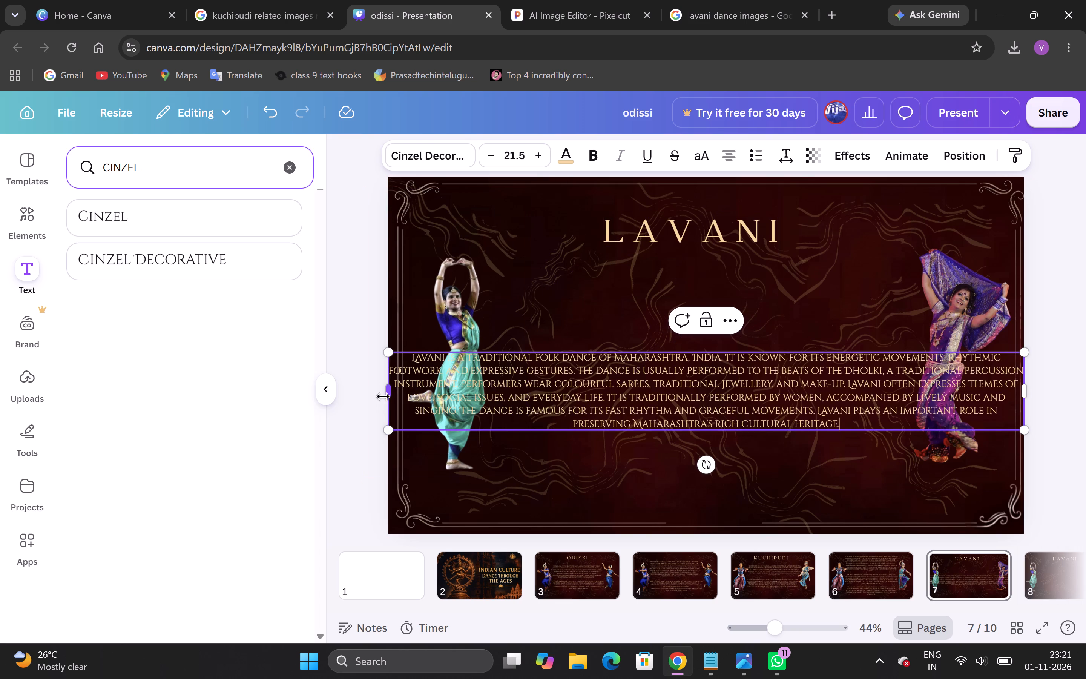
Narrow the Lavani description's text box to fit between the two dancers and raise it to the centre of page 7.
left_click_drag(385, 395, 482, 388)
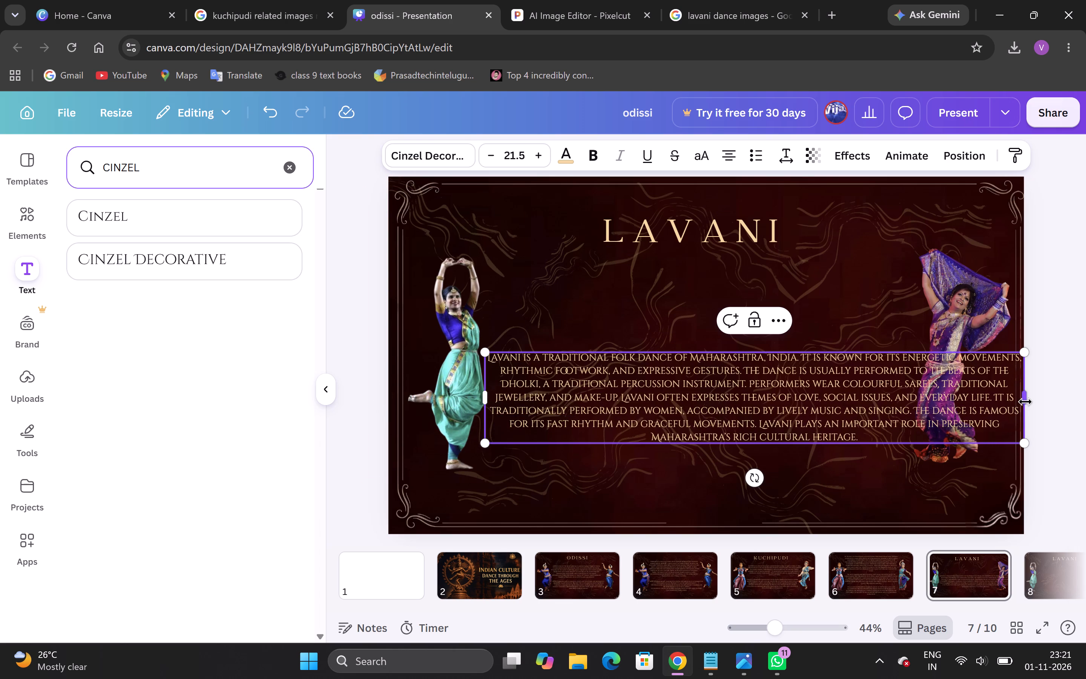
left_click_drag(1026, 402, 914, 392)
left_click(1063, 293)
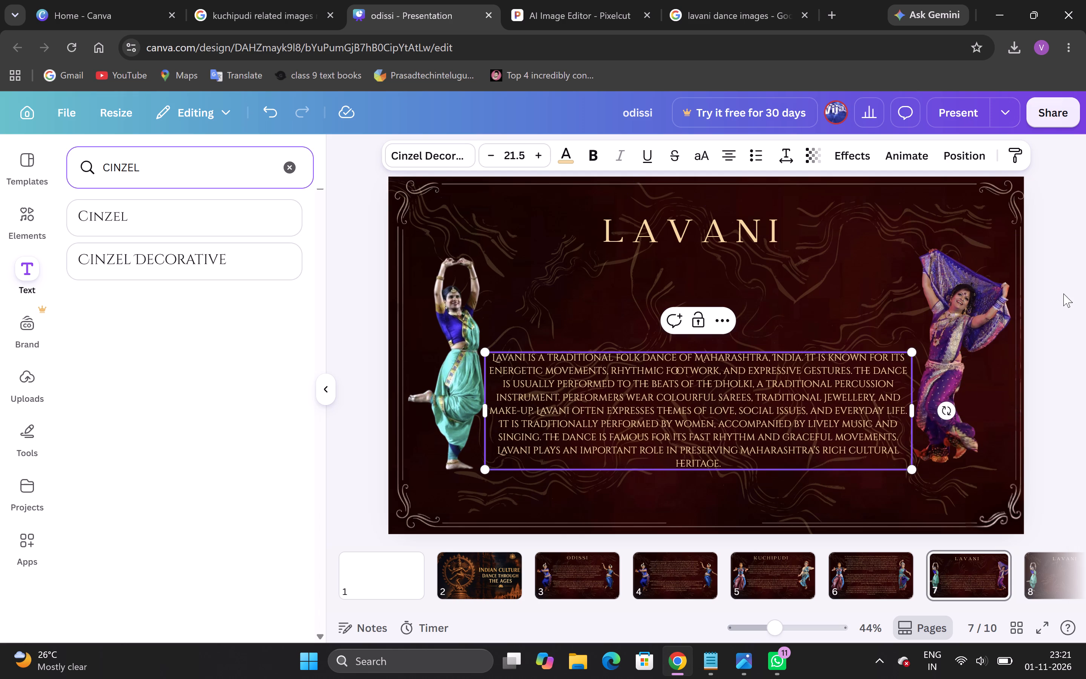
left_click_drag(808, 392, 809, 335)
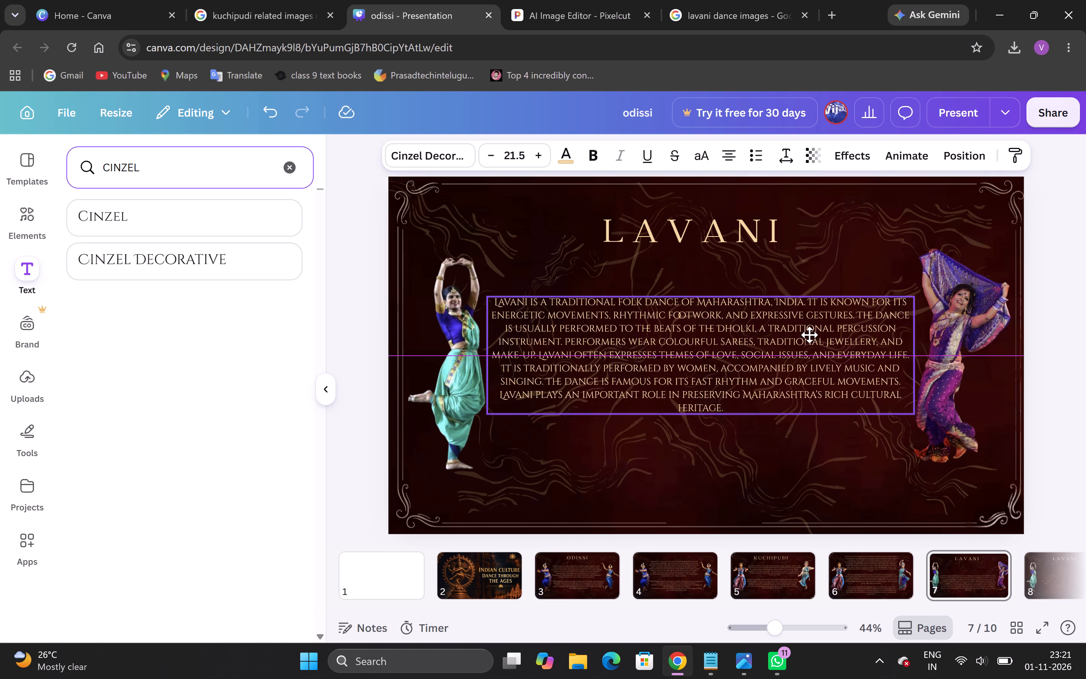
left_click_drag(809, 335, 812, 341)
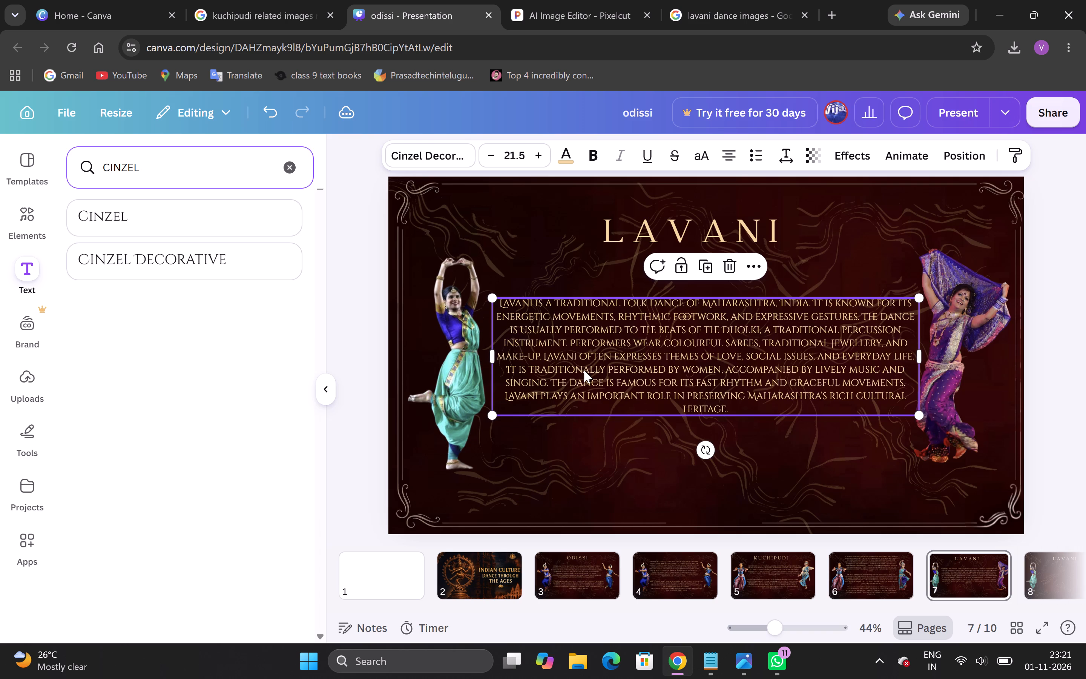
Split the Lavani description into two paragraphs with a blank line before "It is traditionally performed by women".
left_click(501, 370)
left_click(501, 370)
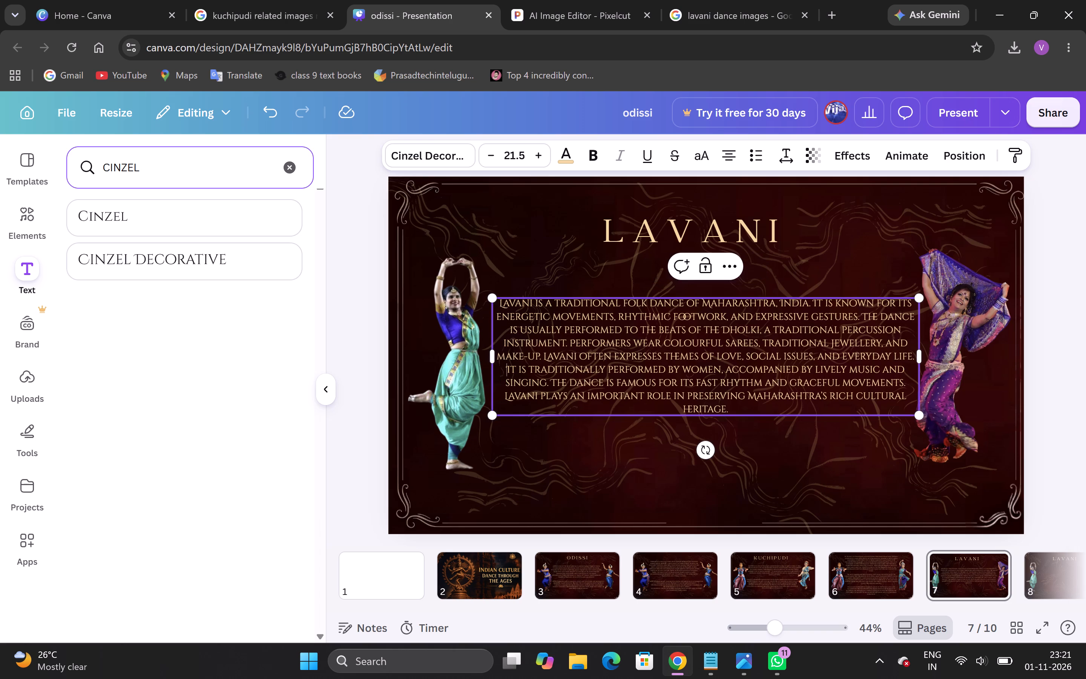
key("Return")
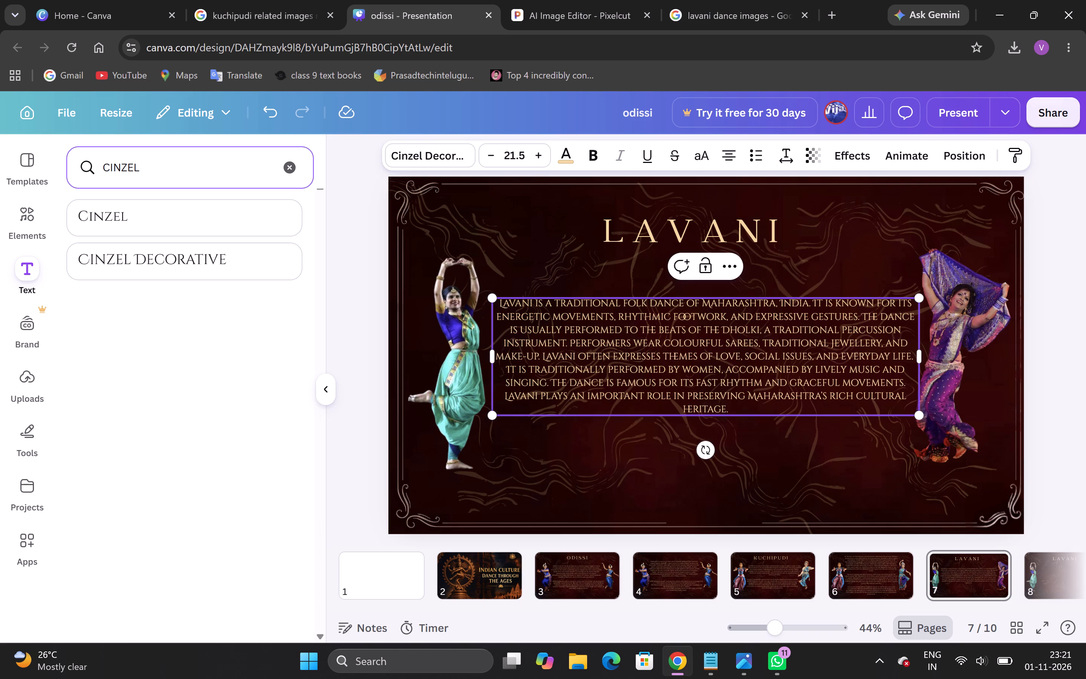
key("Return")
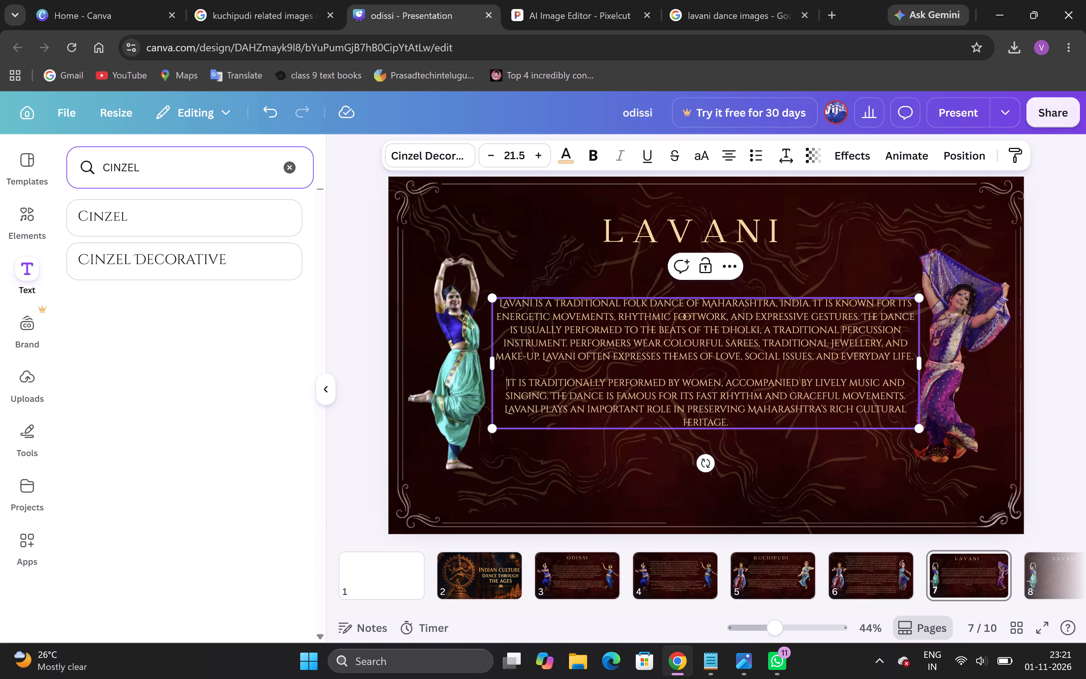
key("Return")
key("BackSpace")
left_click(1028, 330)
Move the two-paragraph Lavani description slightly lower, keeping it horizontally centred between the dancers.
left_click_drag(827, 346, 823, 358)
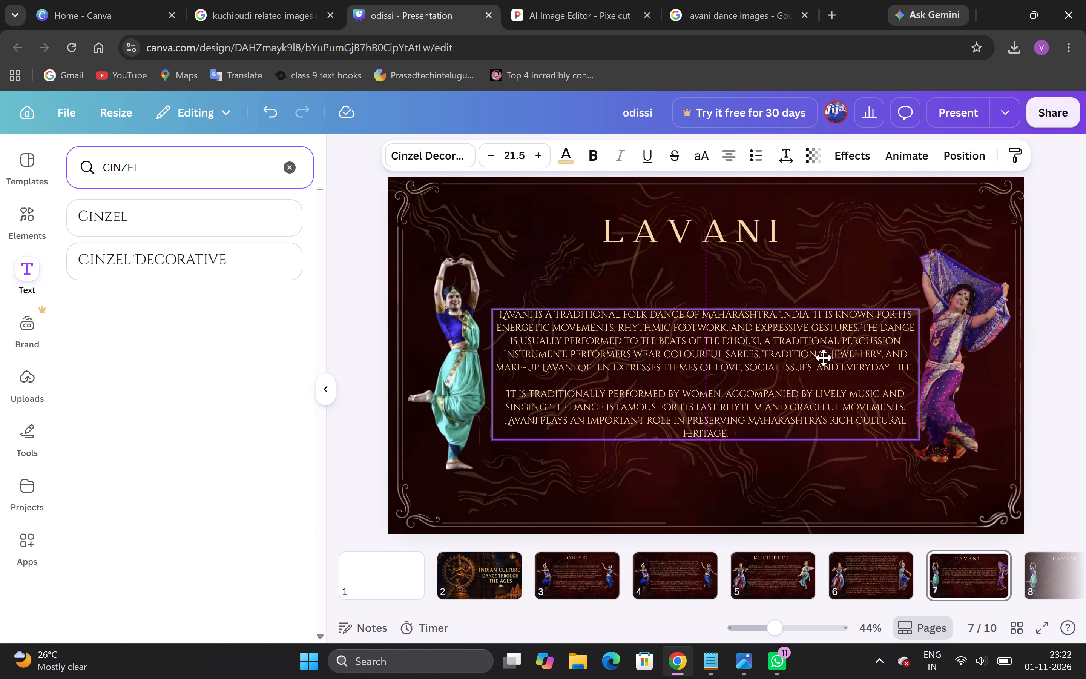
left_click_drag(823, 358, 823, 355)
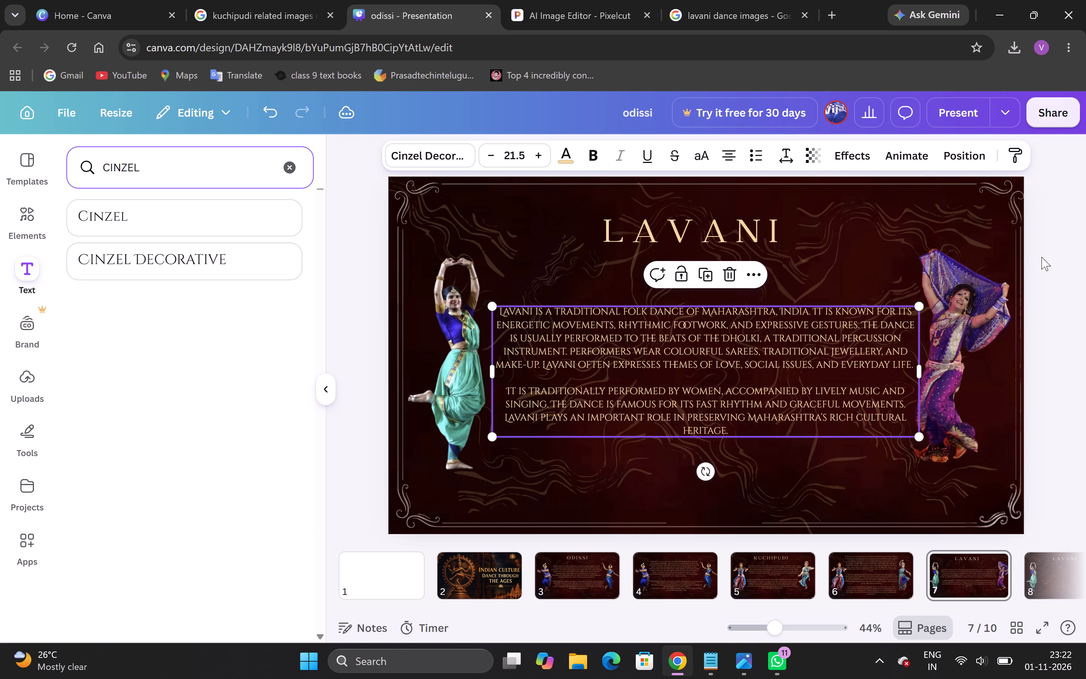
left_click(1042, 257)
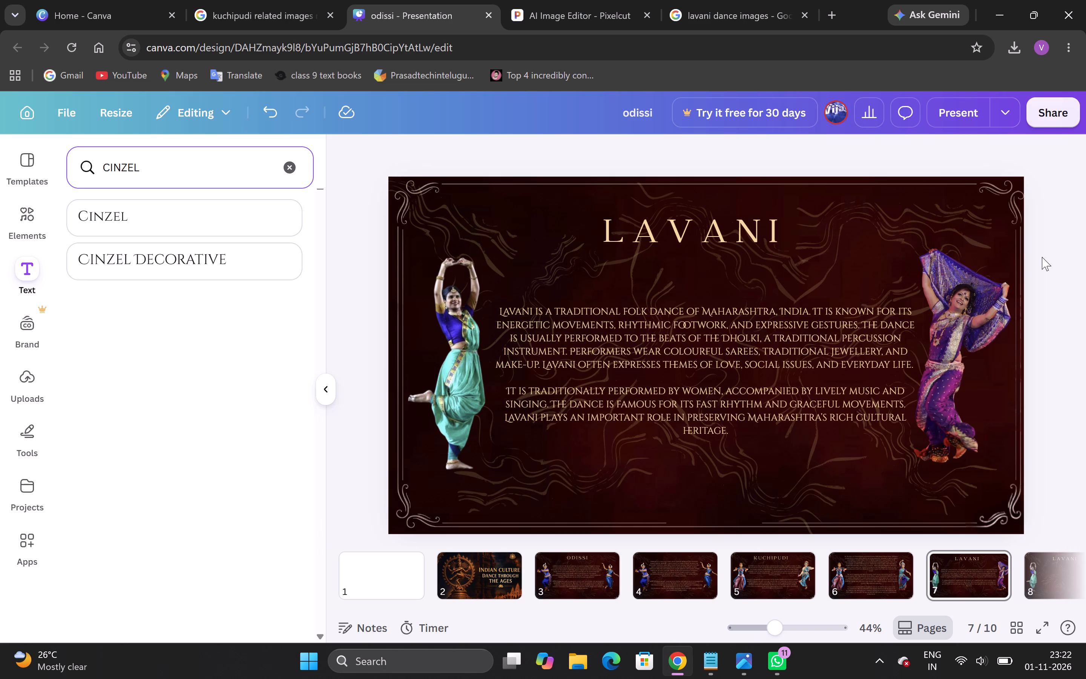
Delete the duplicate Lavani page, page 8, and select the blank patterned page that follows page 7.
scroll(993, 571, "left", 2)
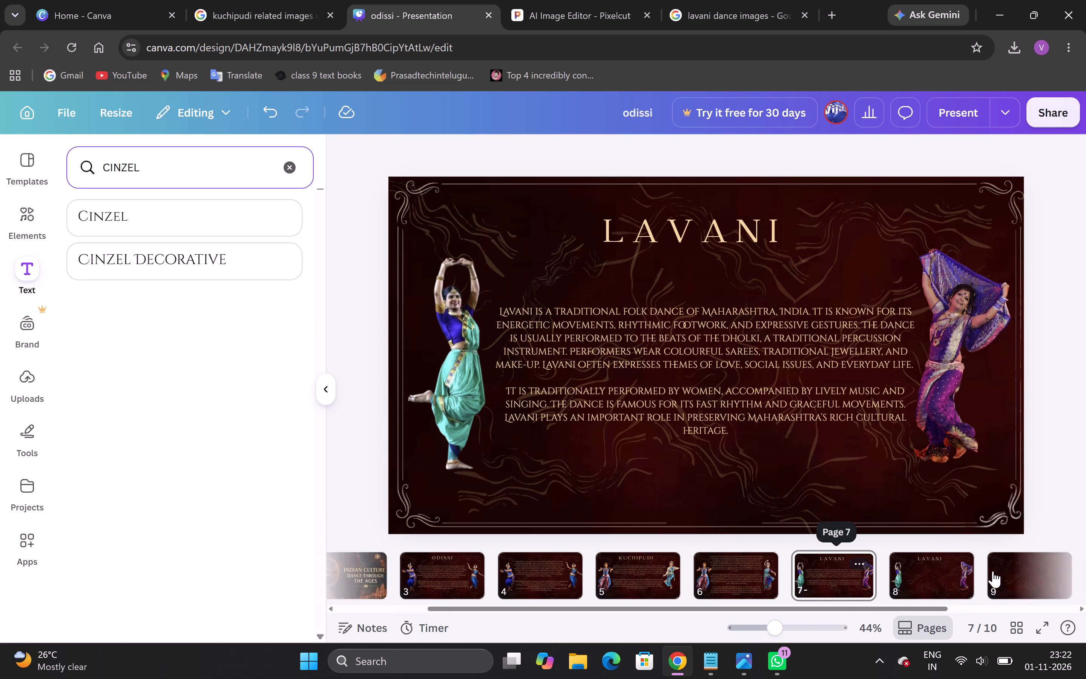
scroll(993, 571, "left", 1)
left_click(911, 584)
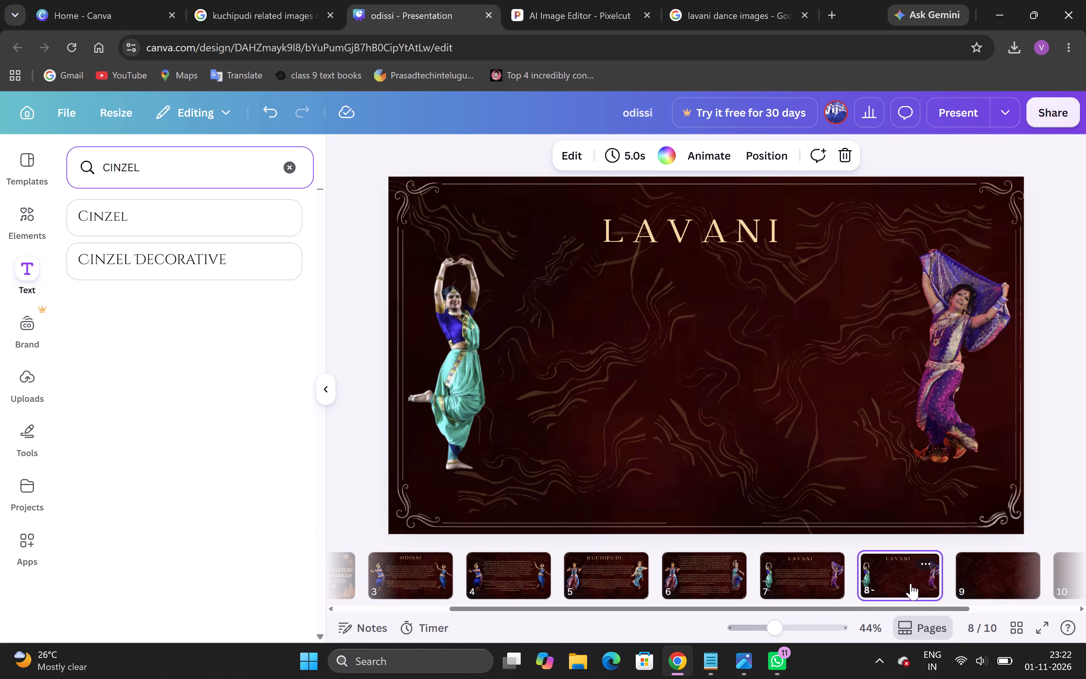
key("Delete")
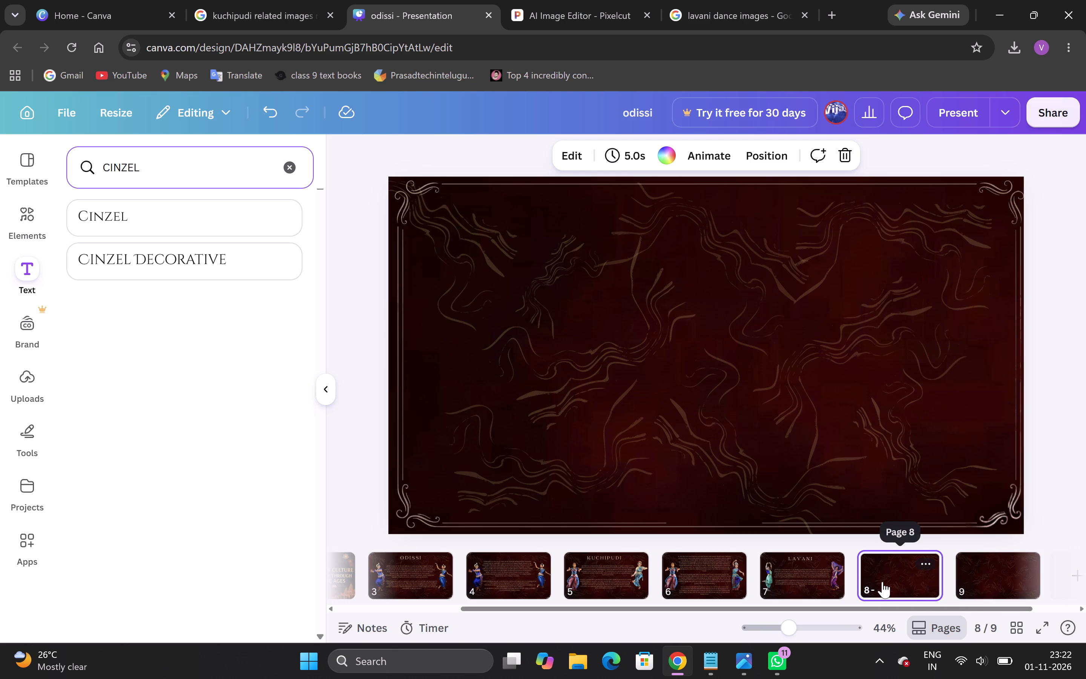
left_click(882, 582)
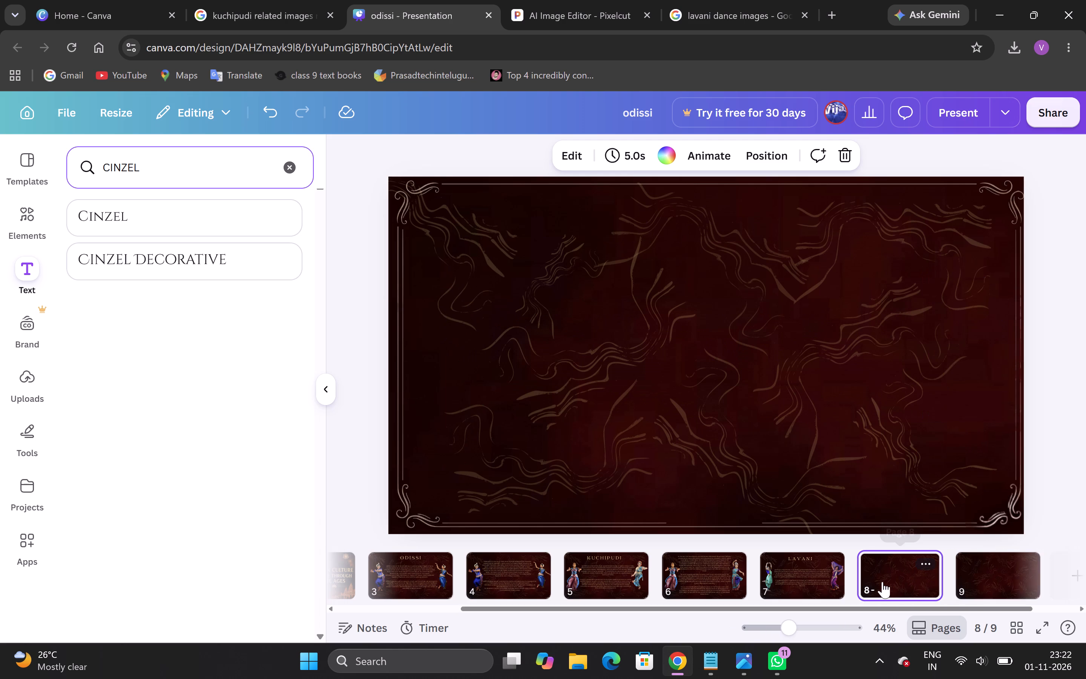
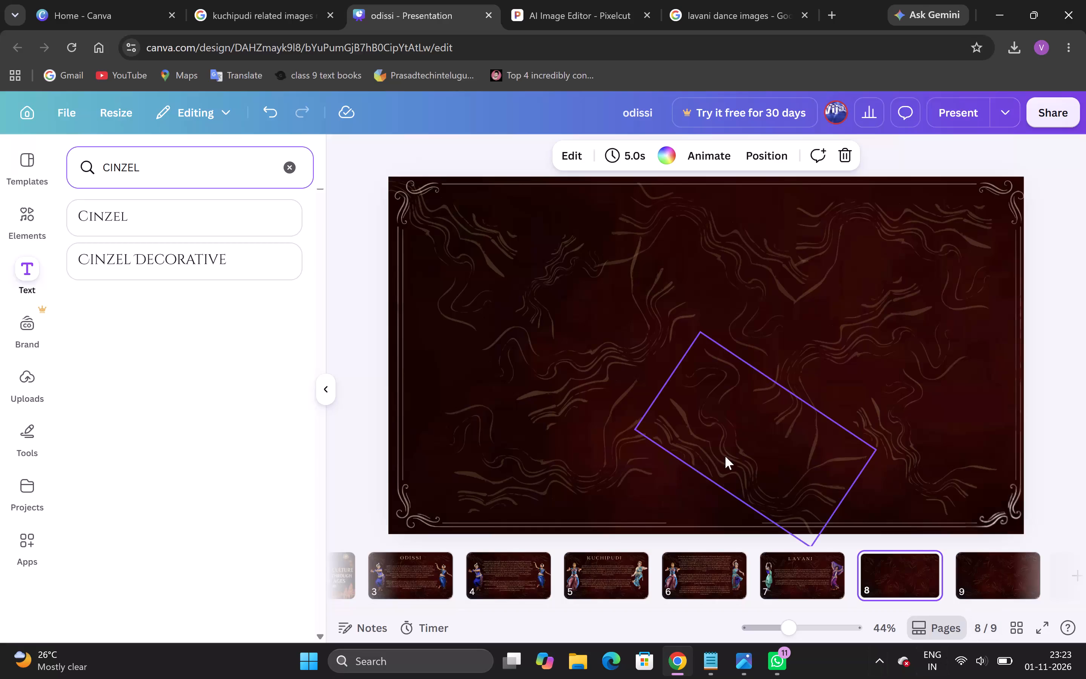
Search Google for garba dance in the lavani image search tab and show the image results.
left_click(694, 7)
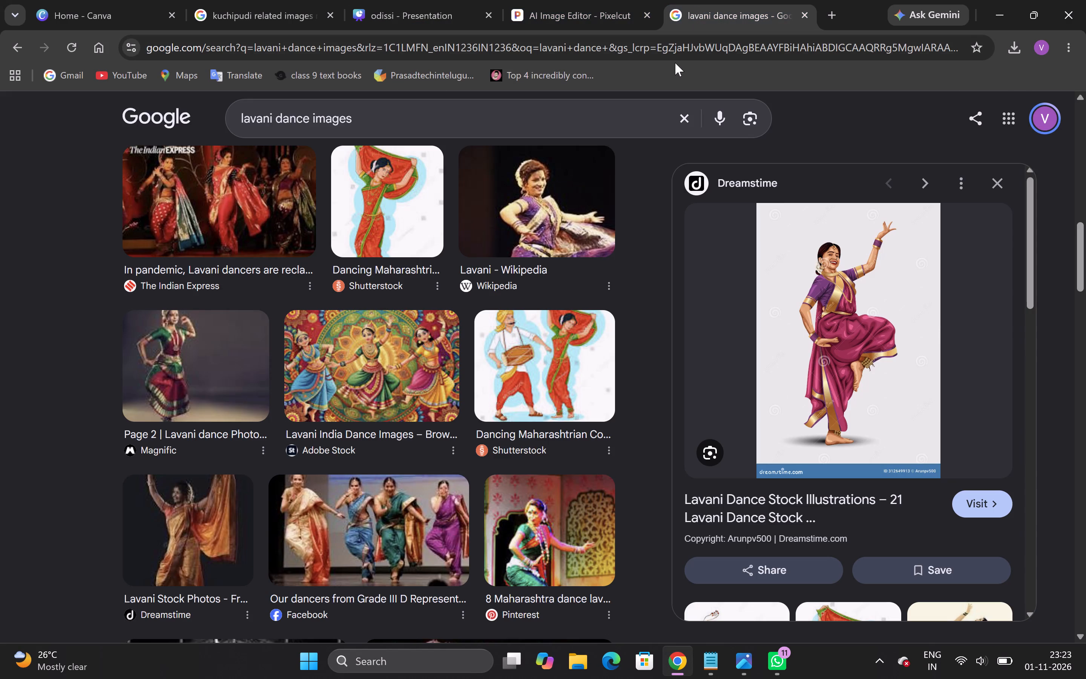
left_click(675, 61)
left_click(672, 55)
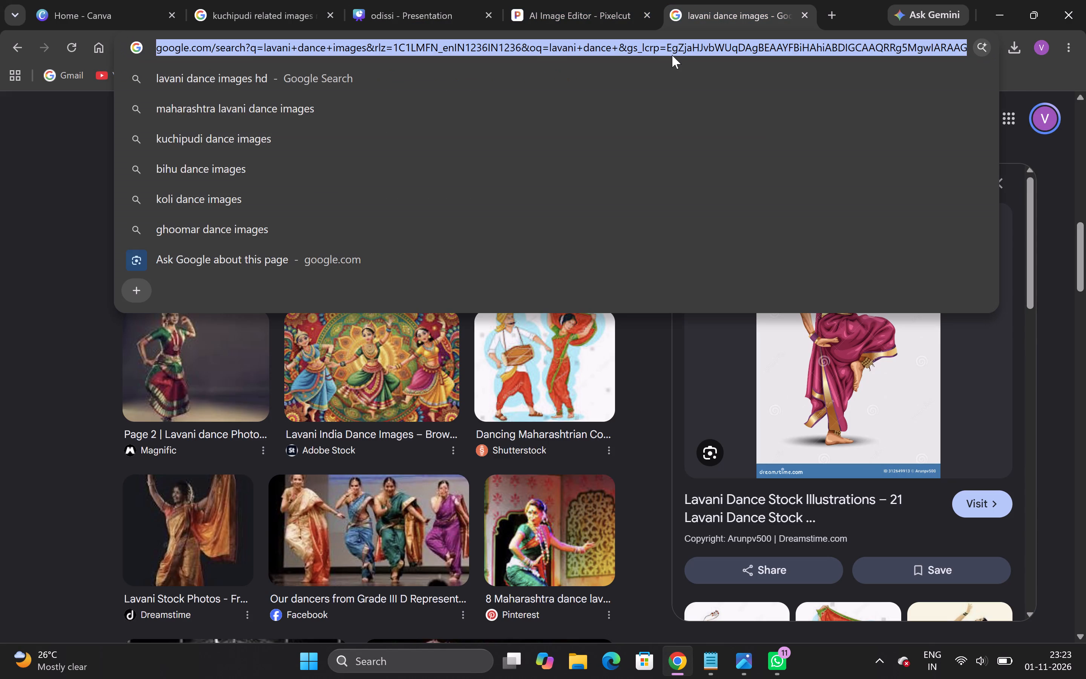
type("GA")
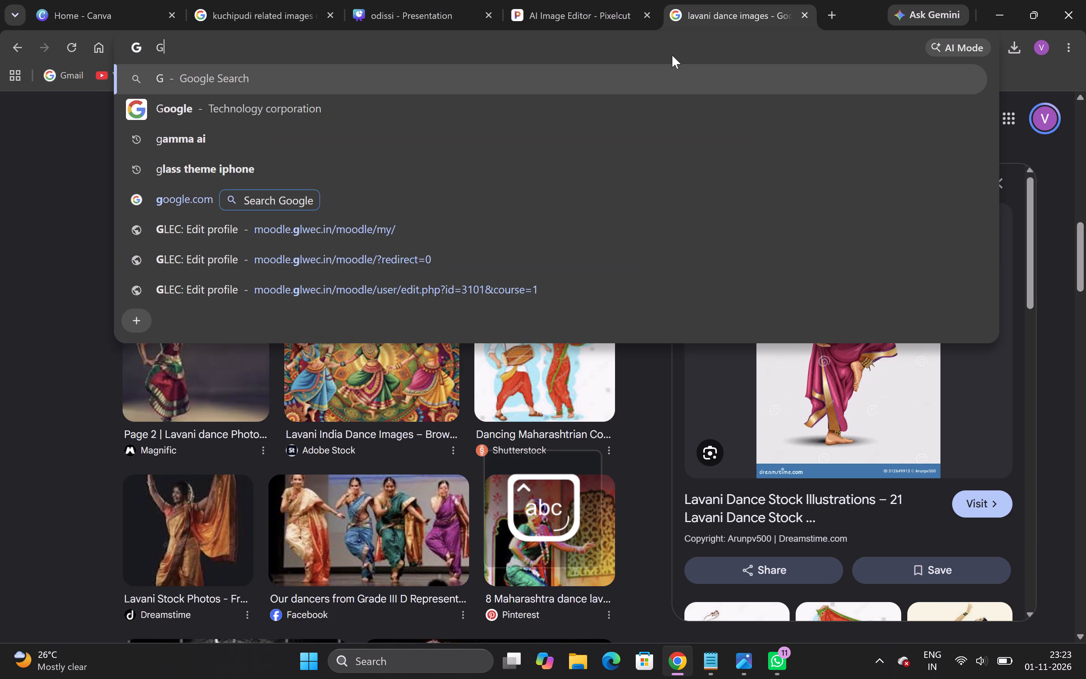
key("a")
type("rbha")
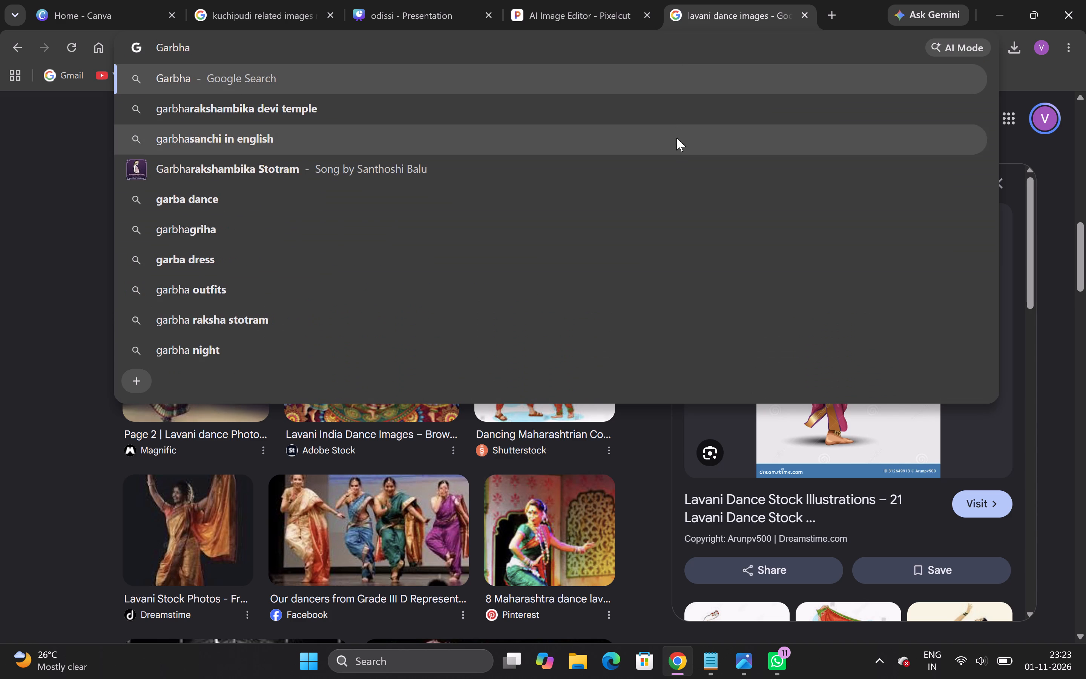
left_click(682, 196)
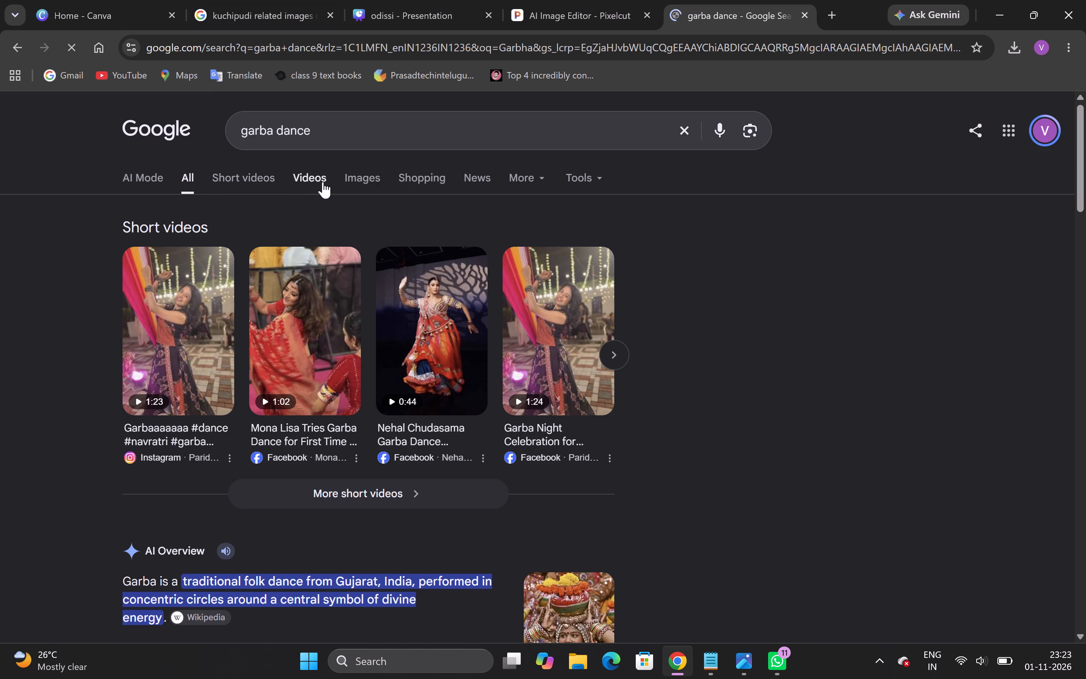
left_click(371, 182)
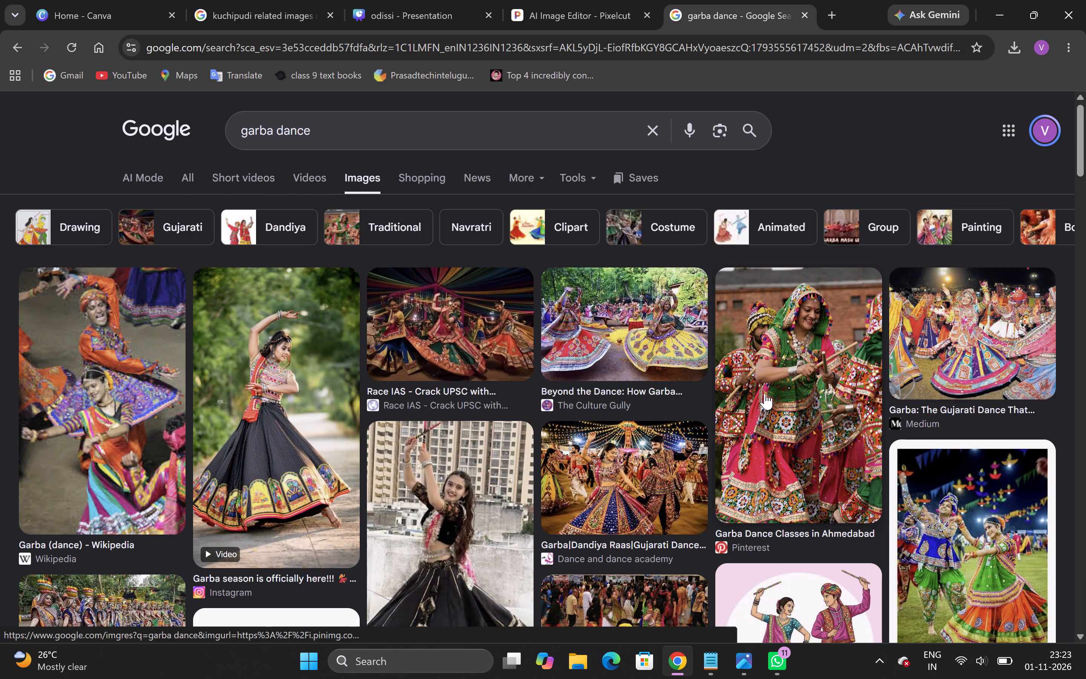
Find the photo of a garba couple dancing under string lights and save it to Downloads as a JPEG named images.
scroll(765, 393, "down", 2)
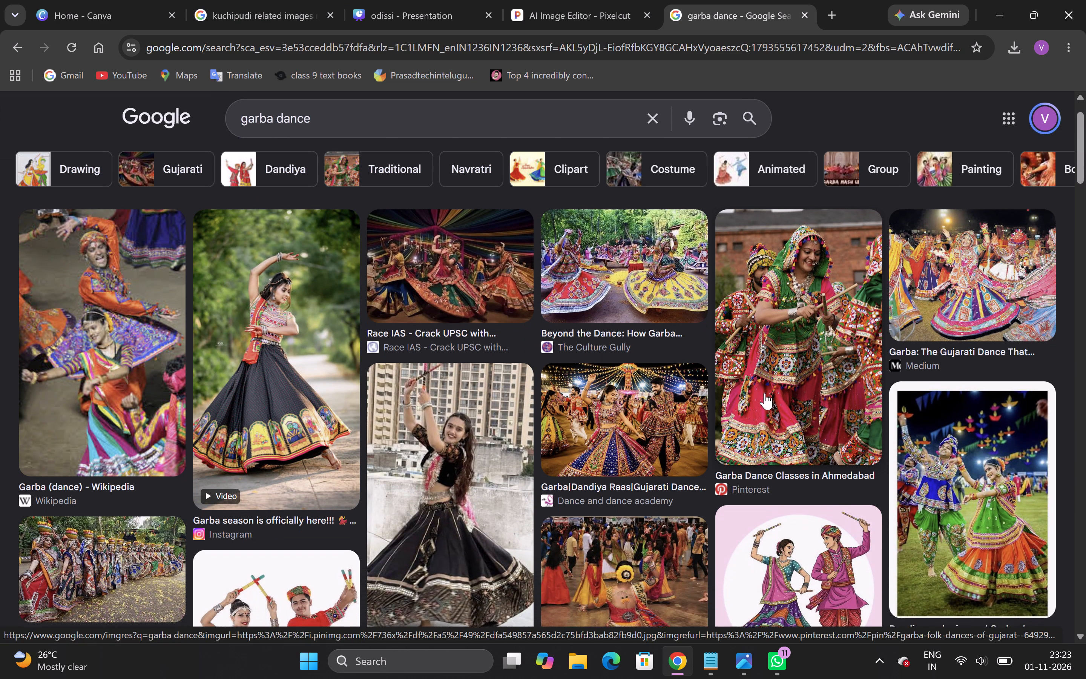
scroll(765, 393, "down", 2)
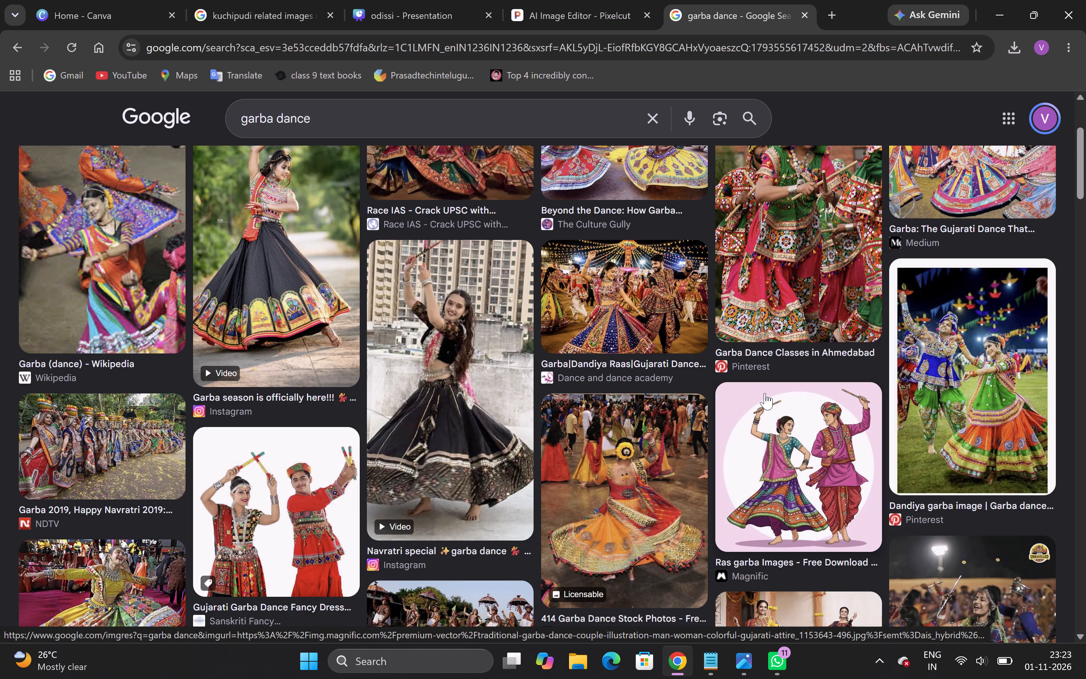
scroll(764, 390, "down", 1)
left_click(673, 305)
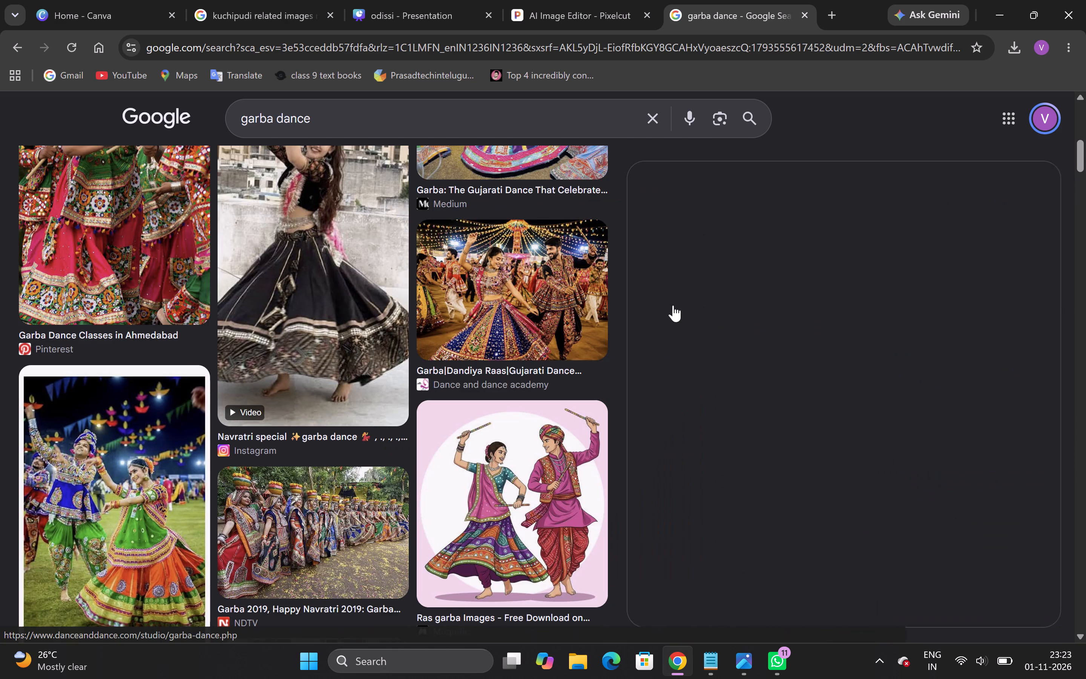
right_click(782, 307)
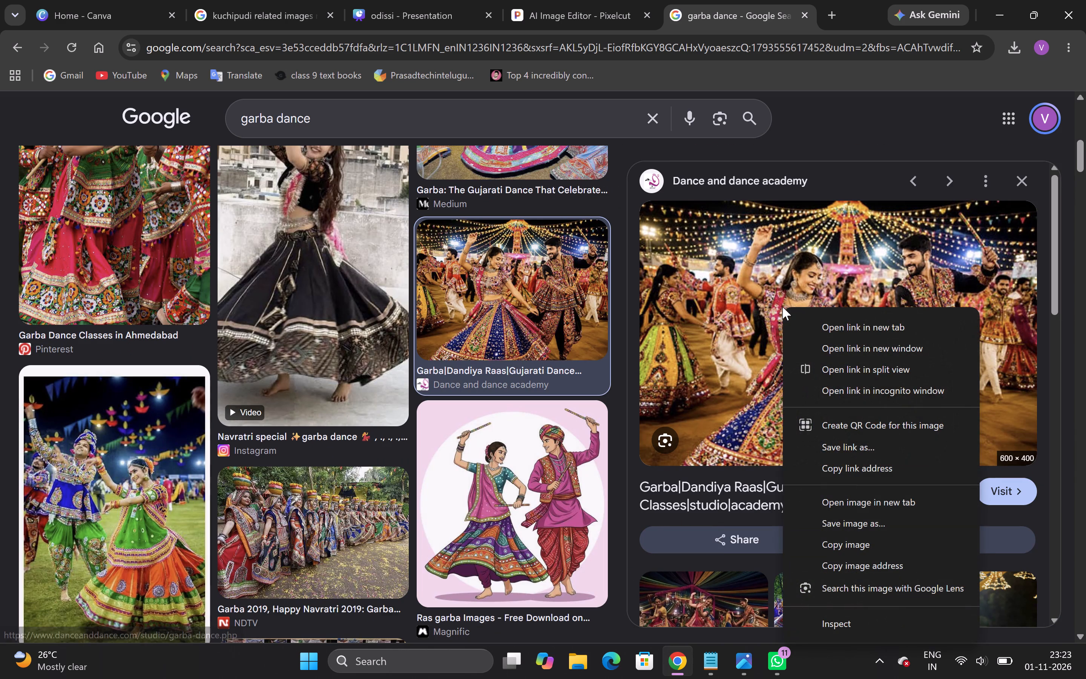
left_click(841, 527)
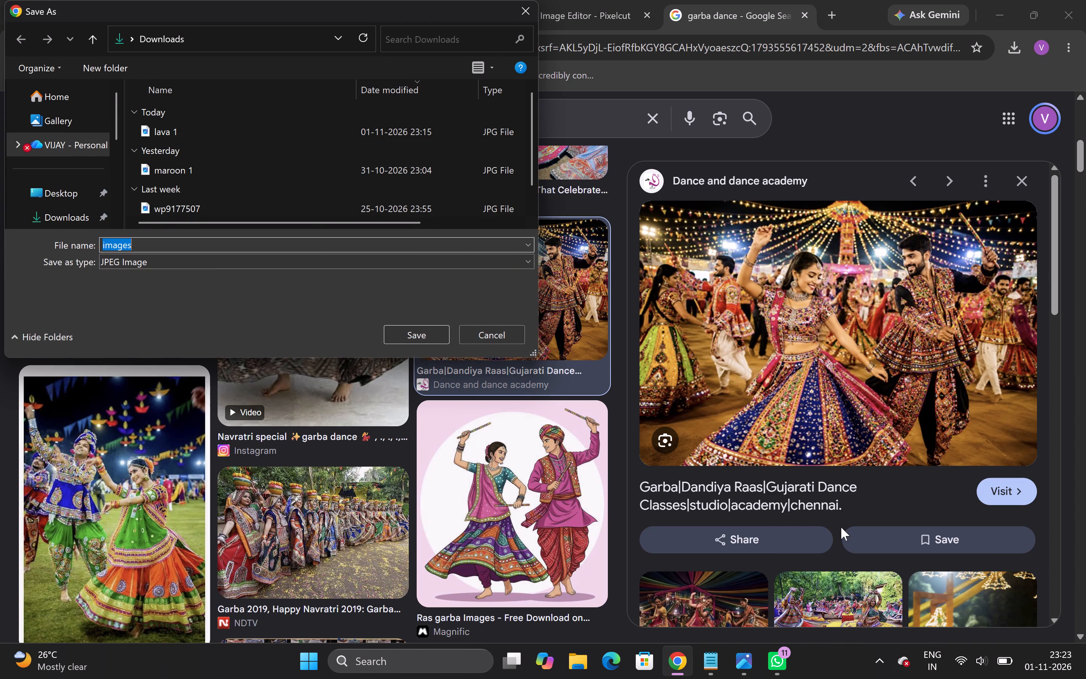
key("Return")
In Pixelcut, remove the background from the saved garba couple photo and download the cutout at preview resolution.
left_click(605, 0)
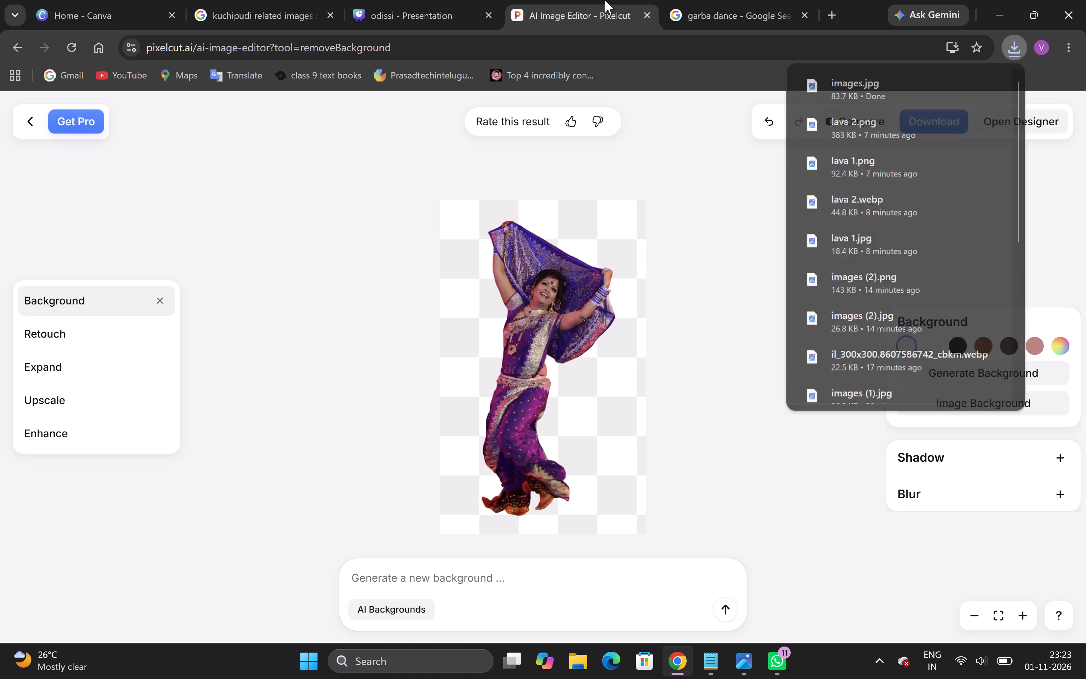
left_click(21, 130)
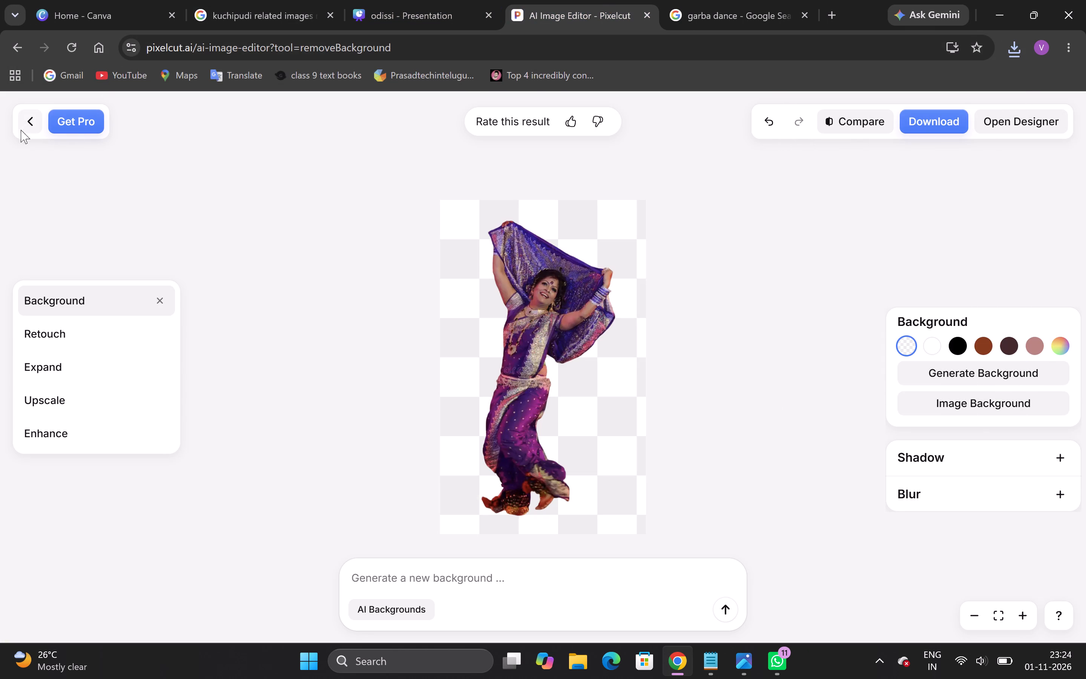
key("Return")
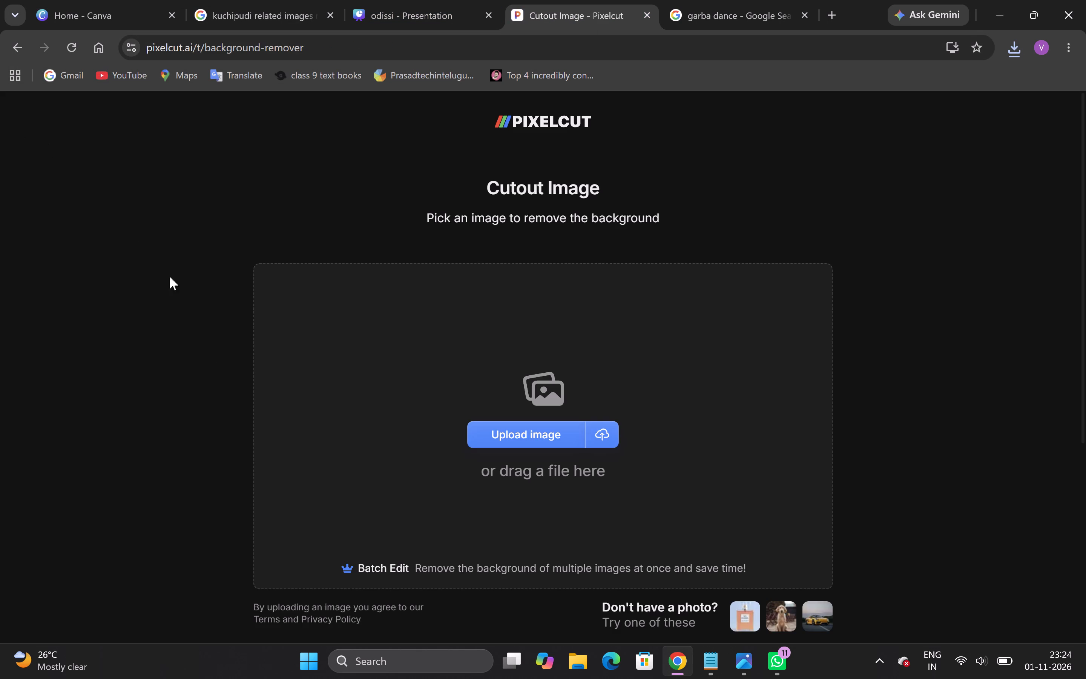
left_click(514, 450)
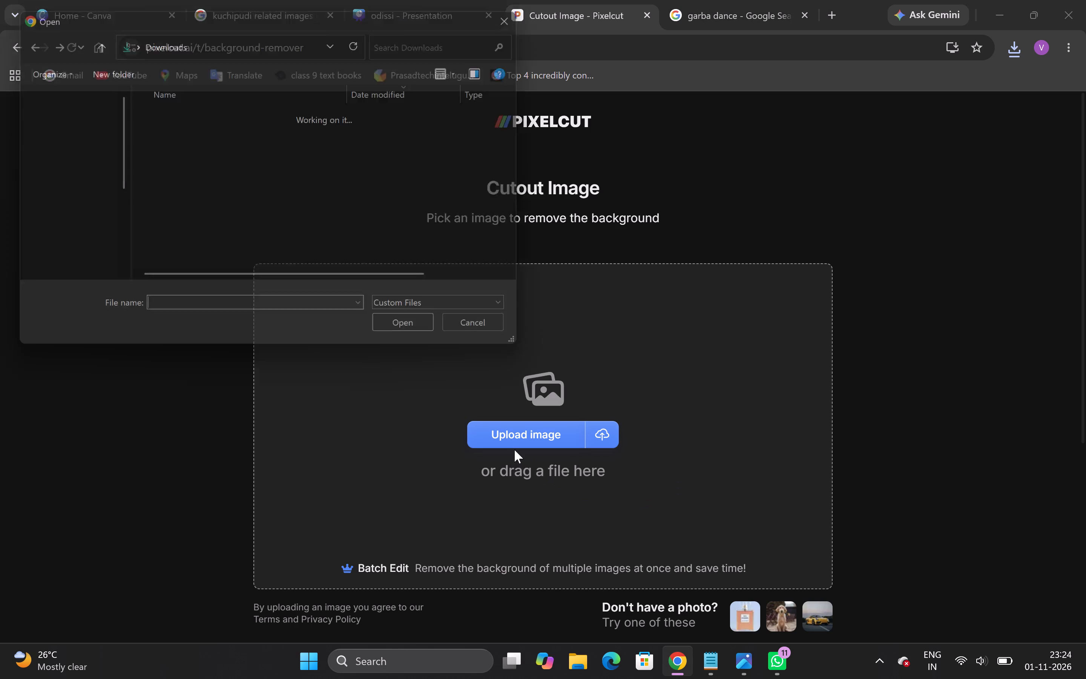
double_click(244, 134)
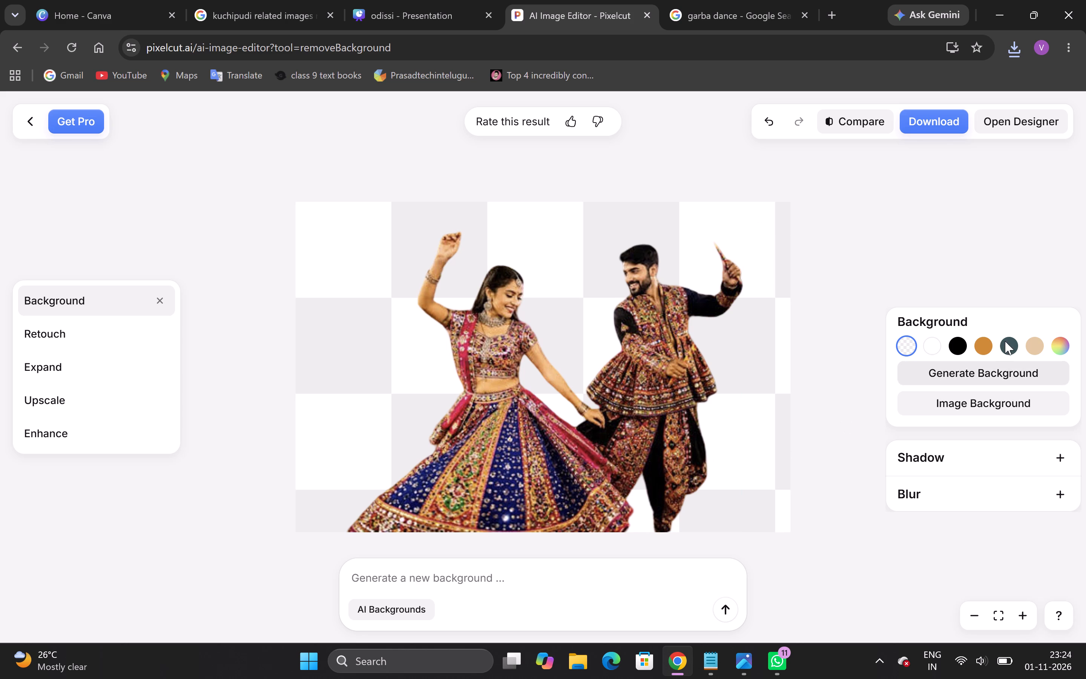
left_click(930, 111)
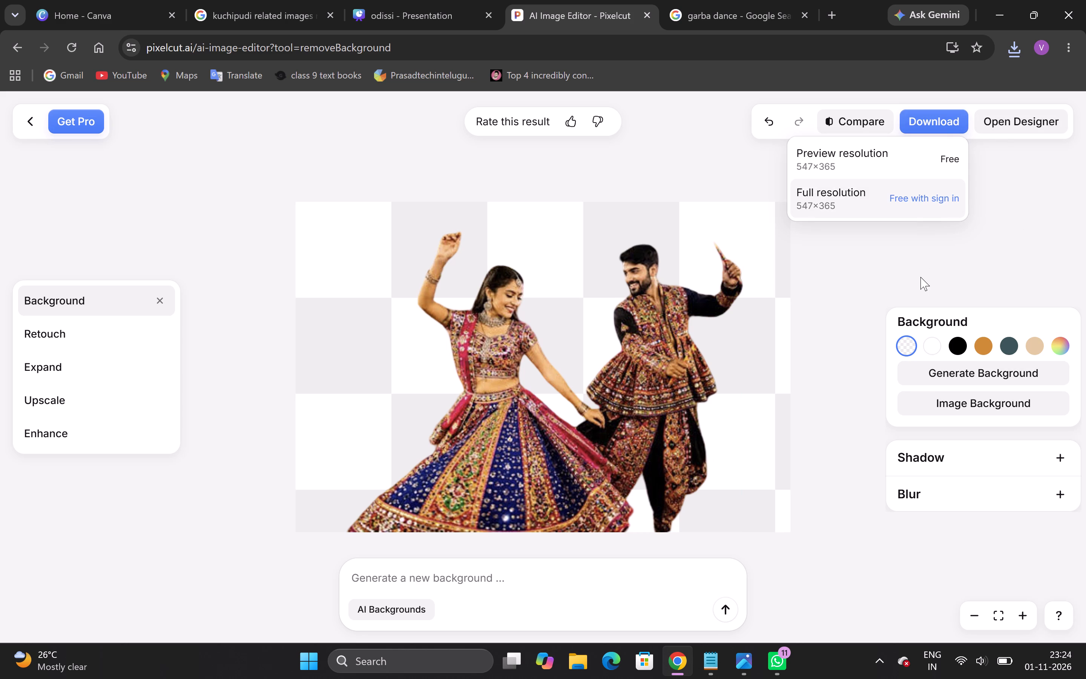
left_click(842, 151)
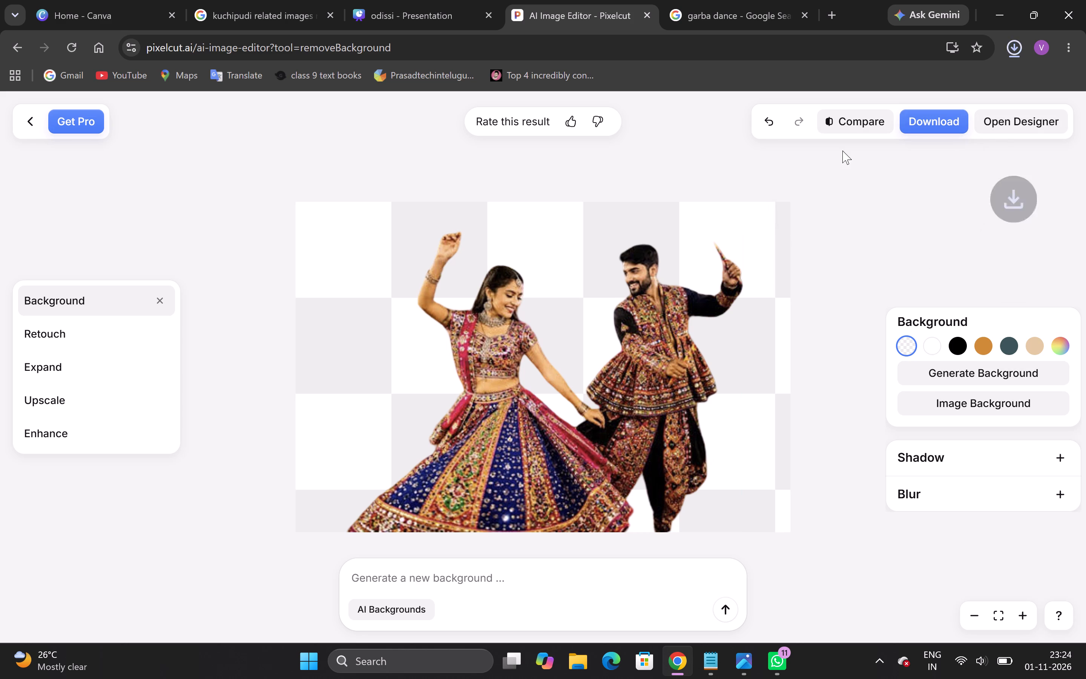
Return to the odissi presentation in Canva, upload the images PNG cutout and place the garba couple on blank page 8.
left_click(466, 0)
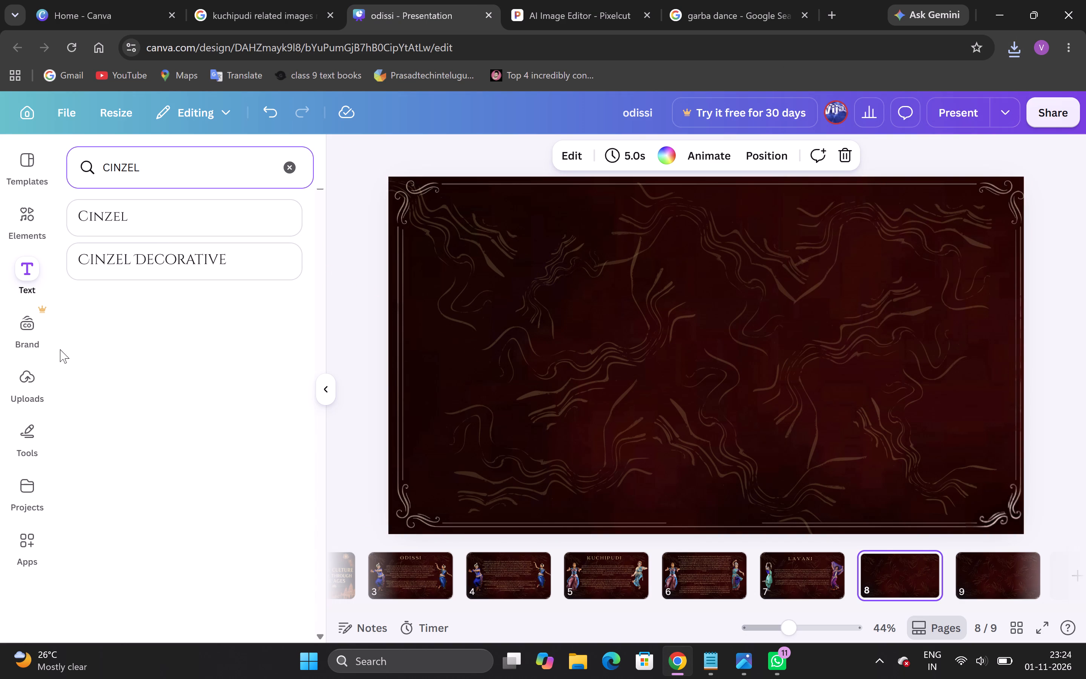
left_click(31, 395)
scroll(127, 312, "up", 1)
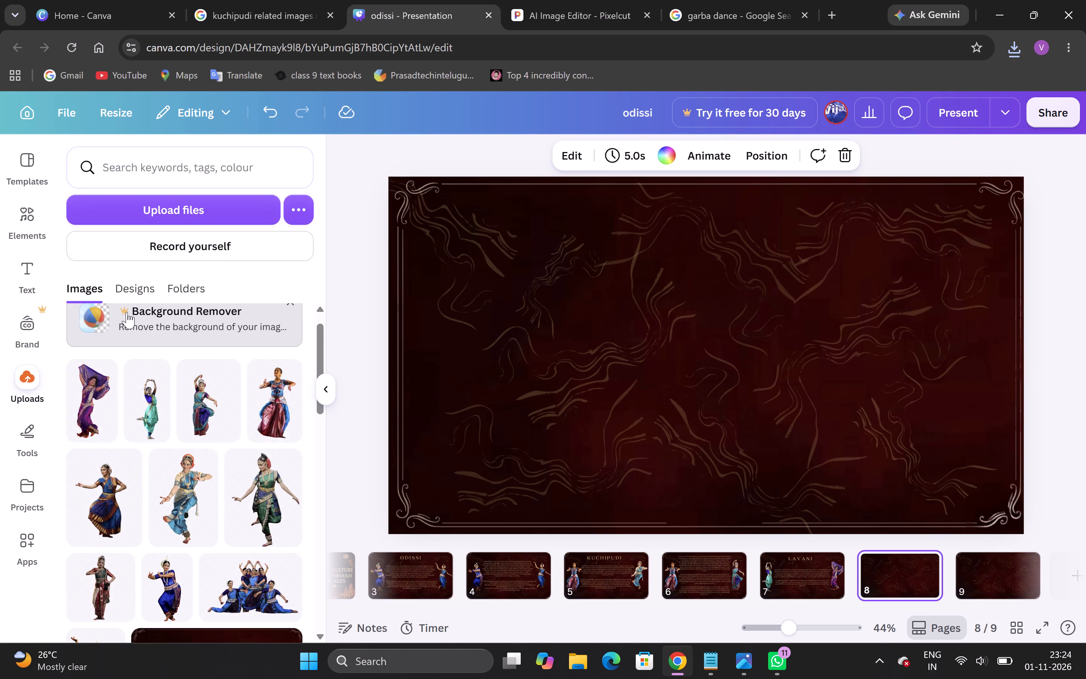
scroll(127, 312, "up", 2)
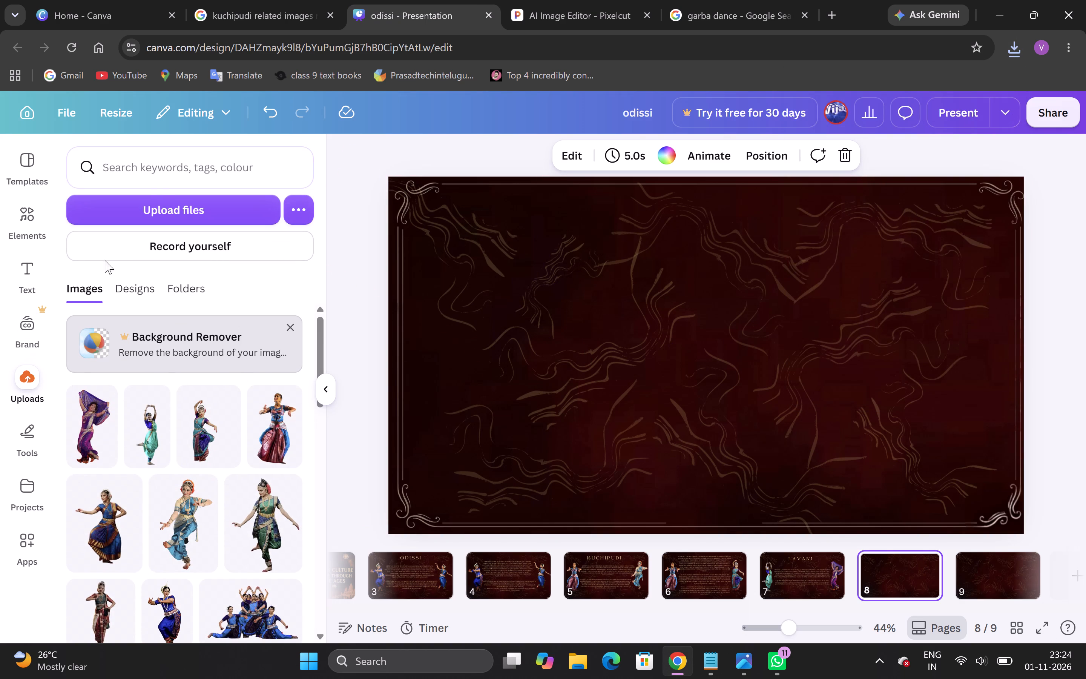
left_click(171, 223)
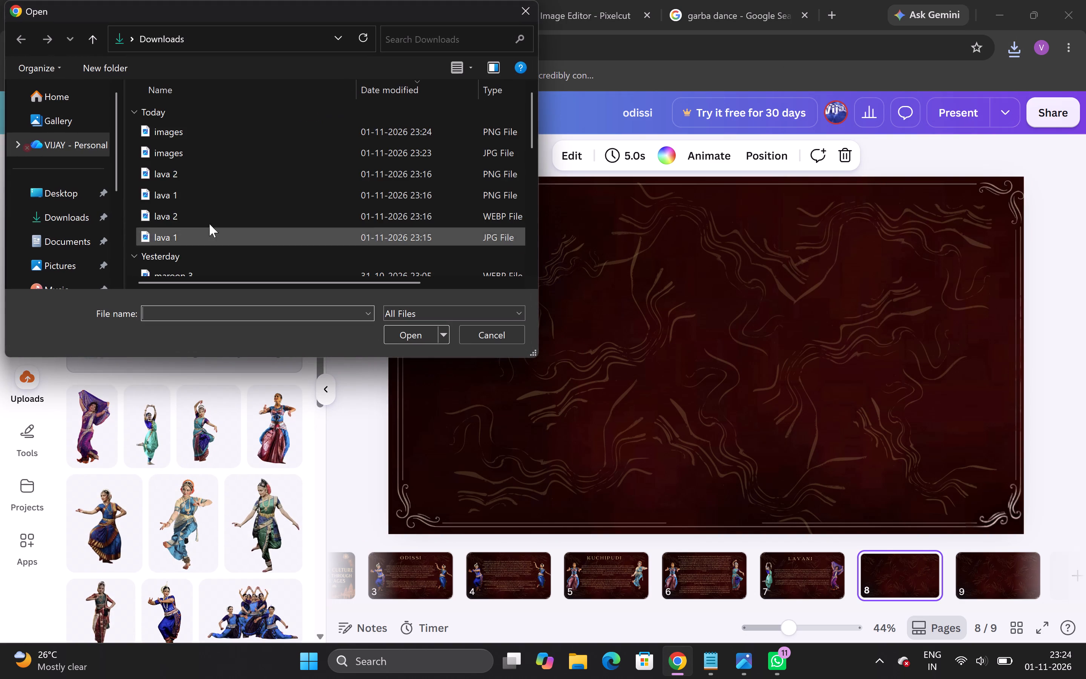
double_click(375, 127)
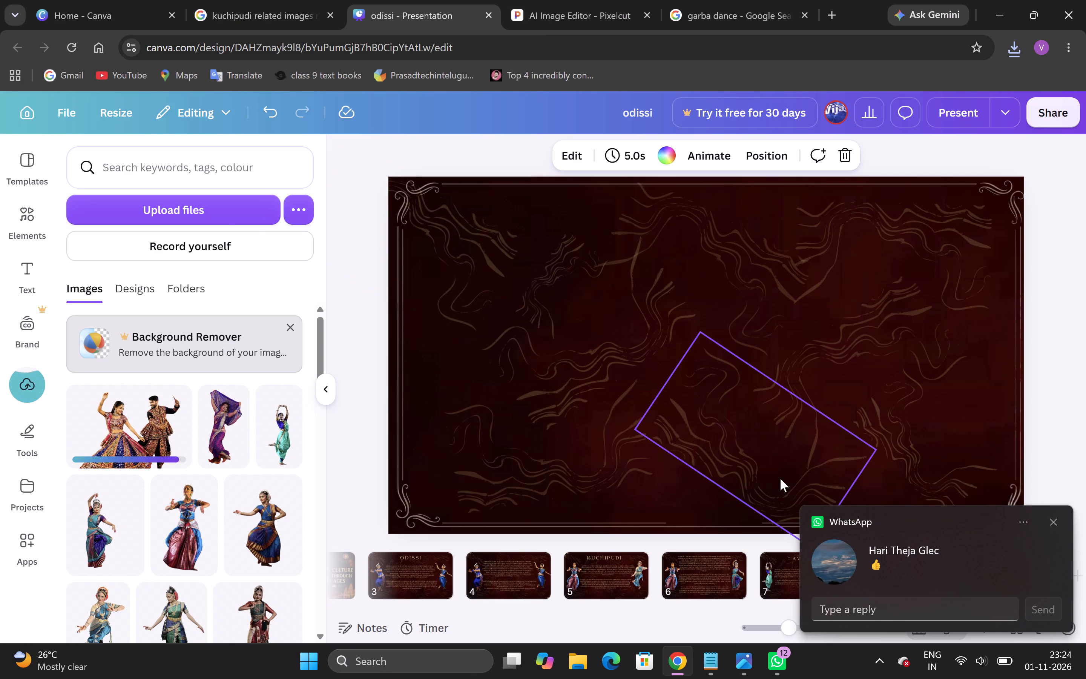
left_click(141, 429)
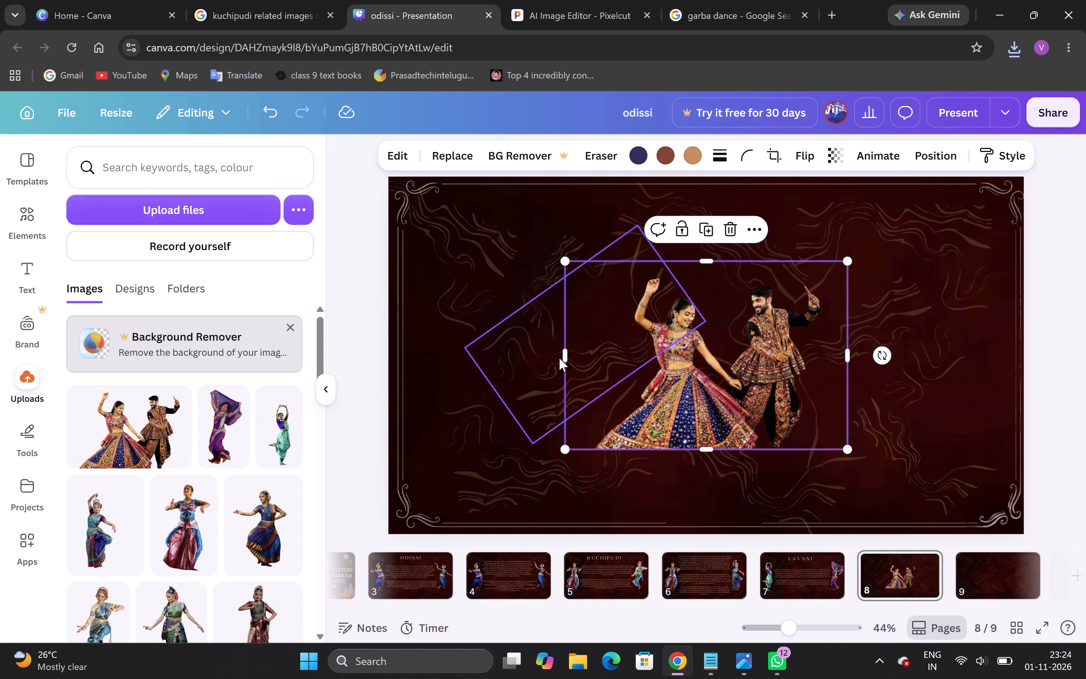
Enlarge the garba couple to about 876 high, trim its side margins and centre it horizontally on page 8.
left_click_drag(564, 355, 554, 358)
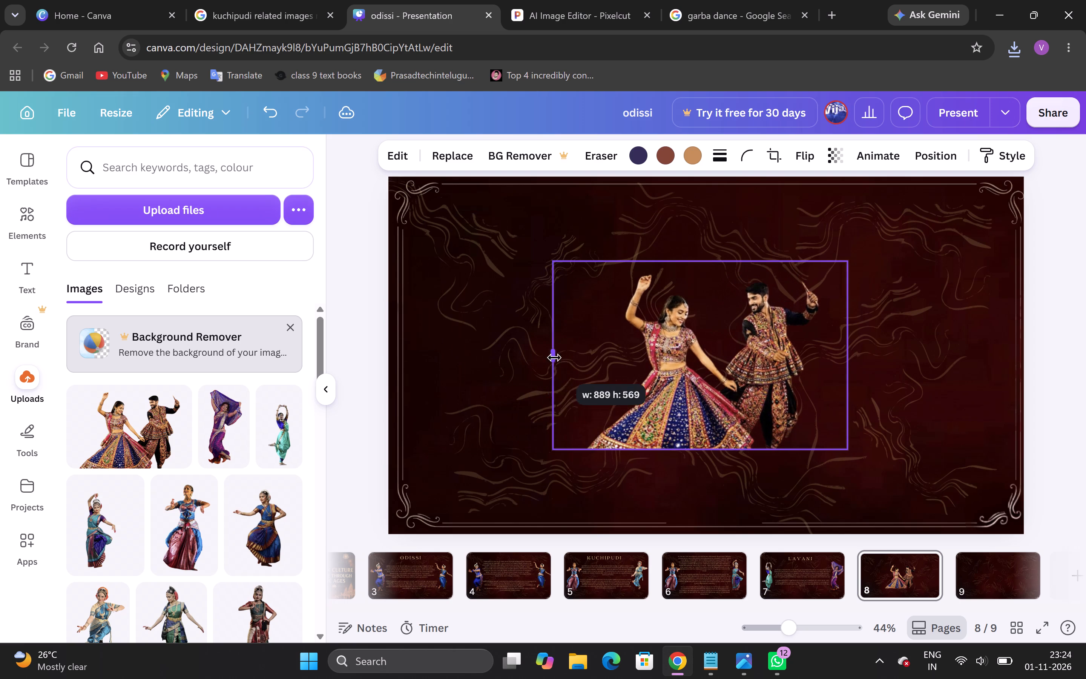
left_click_drag(554, 358, 574, 360)
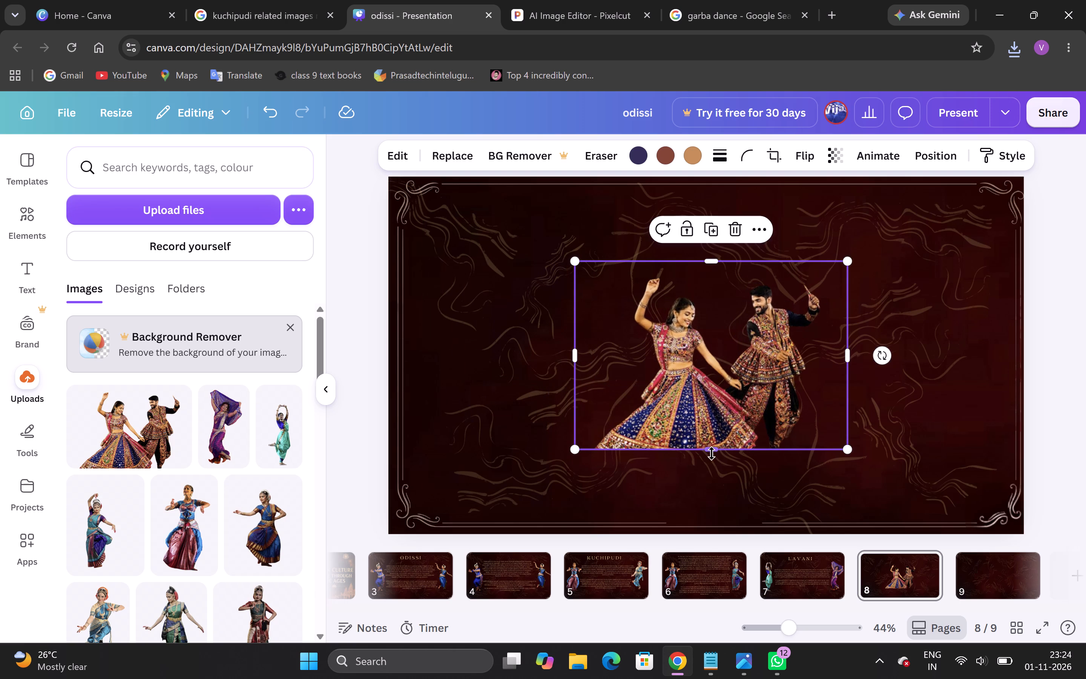
left_click_drag(712, 453, 719, 476)
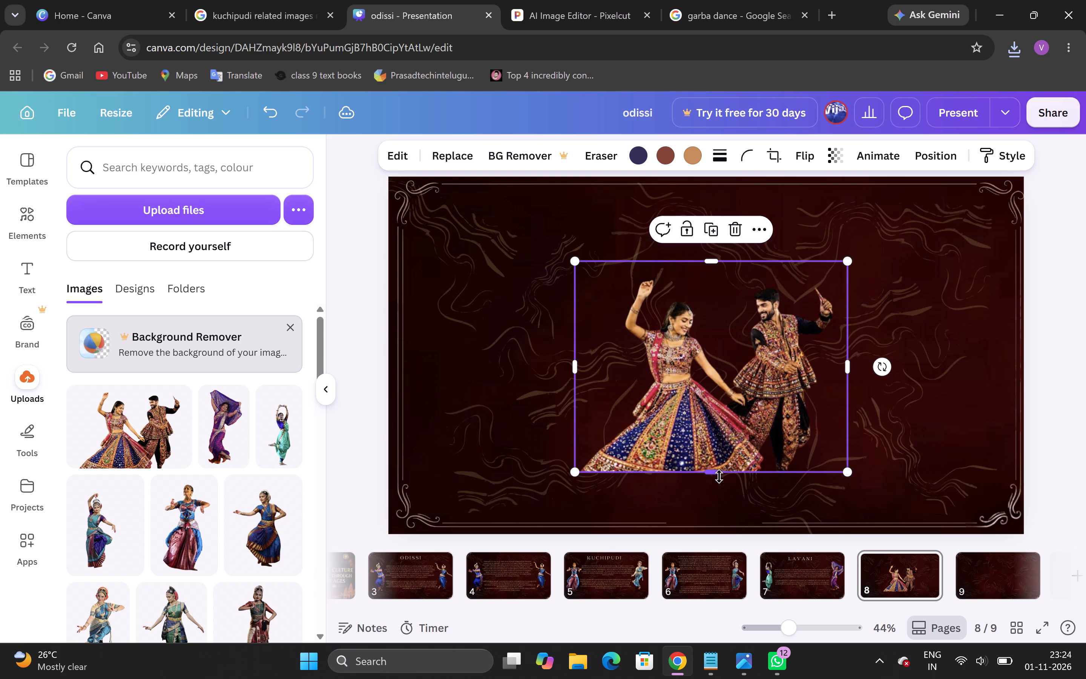
left_click_drag(577, 260, 511, 229)
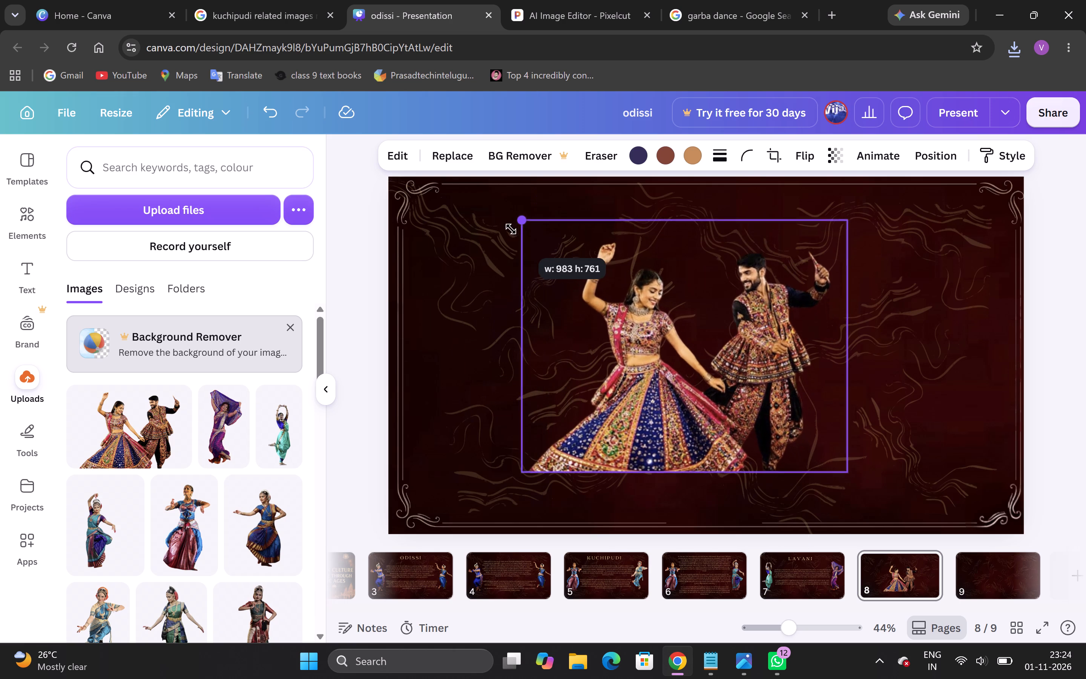
left_click_drag(511, 229, 456, 206)
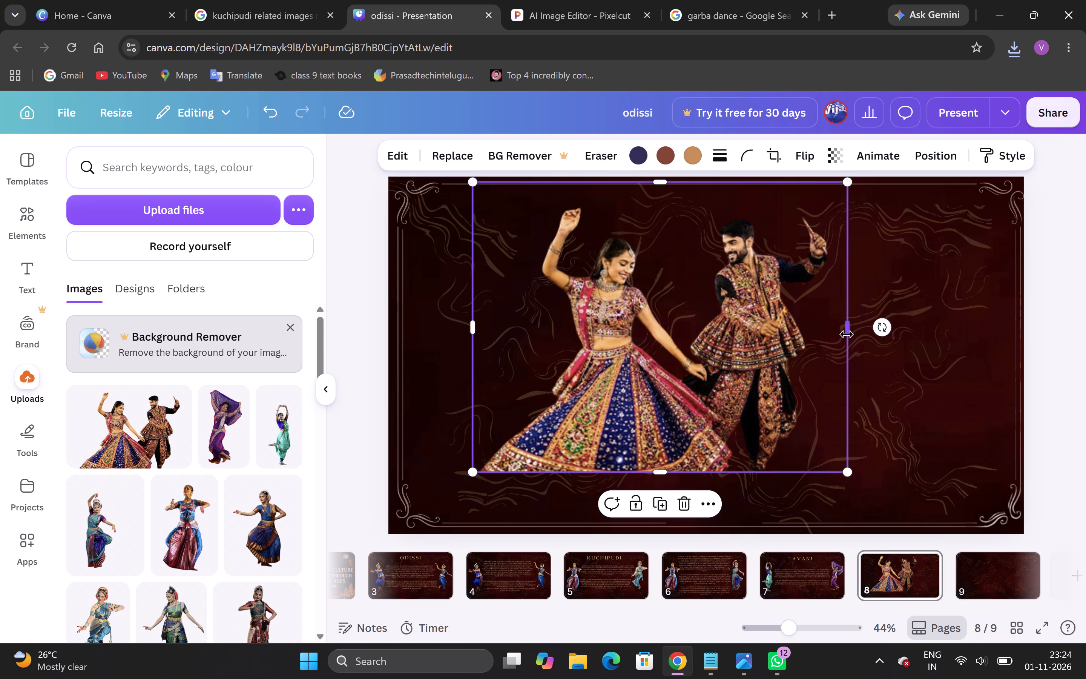
left_click_drag(848, 331, 859, 335)
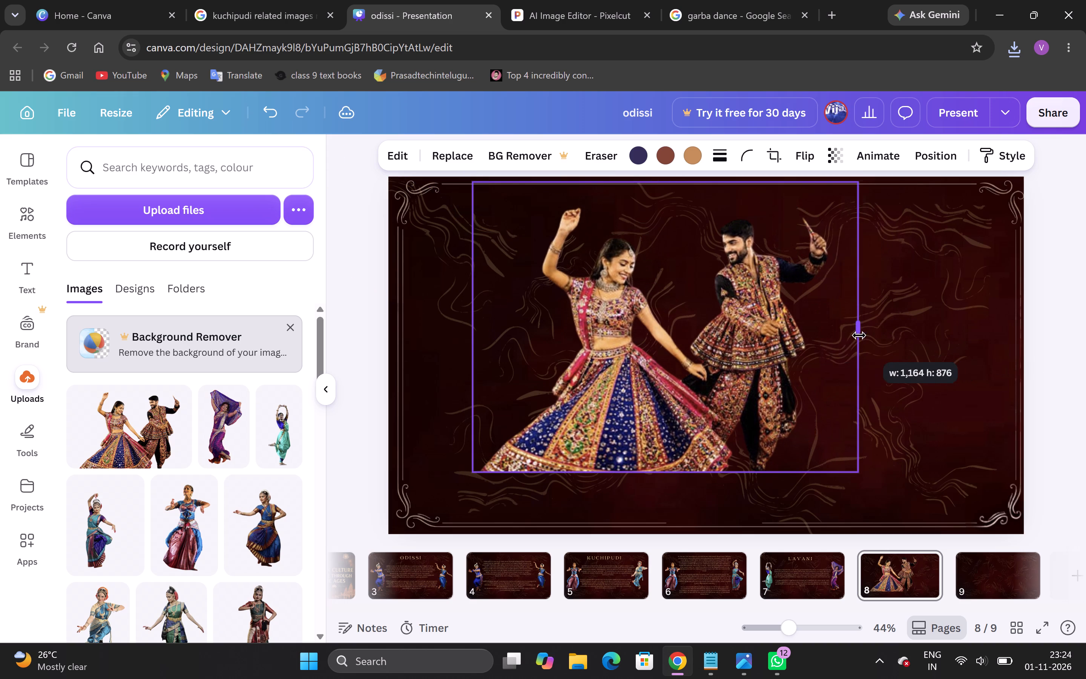
left_click_drag(859, 335, 844, 332)
left_click_drag(752, 336, 762, 336)
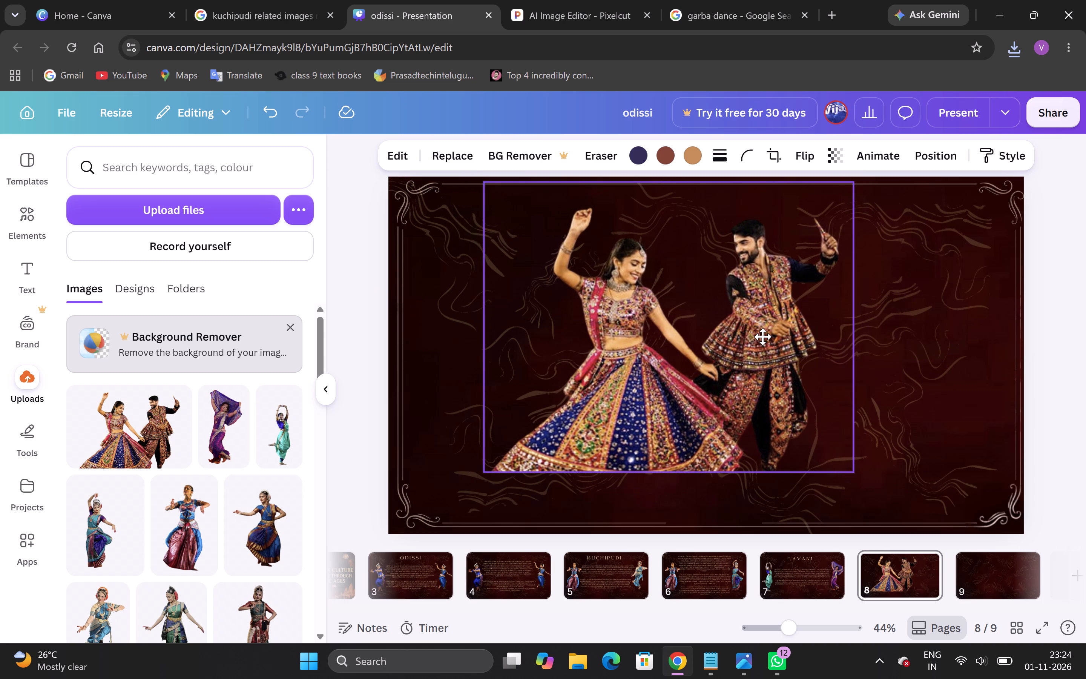
left_click_drag(762, 336, 797, 337)
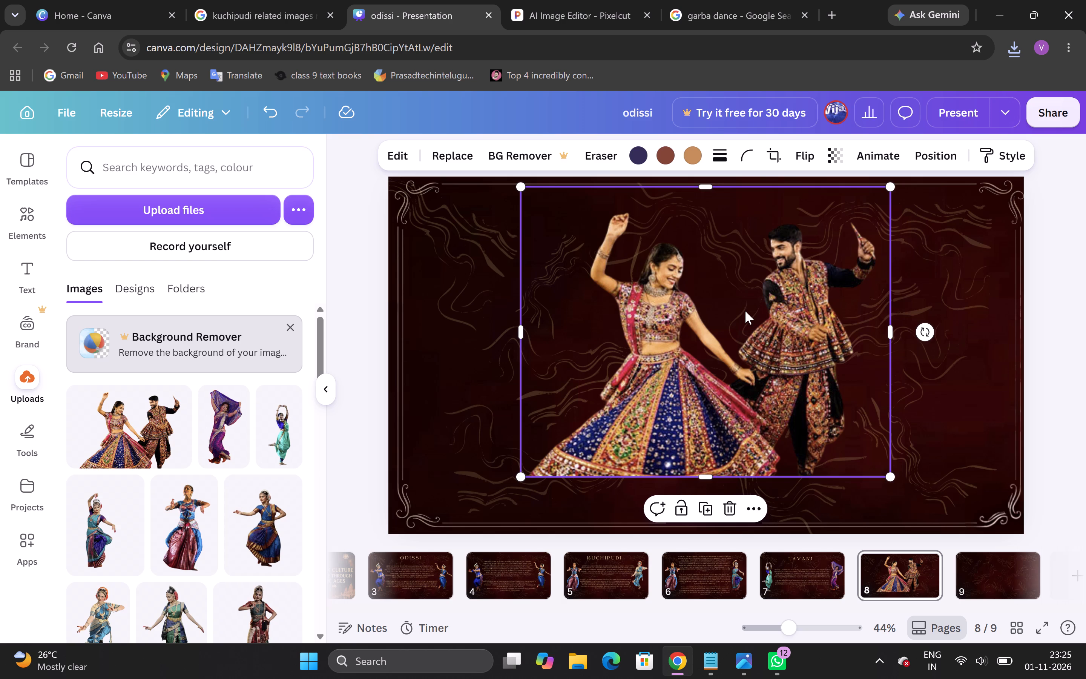
Set the garba couple image's transparency to 52.
left_click(834, 151)
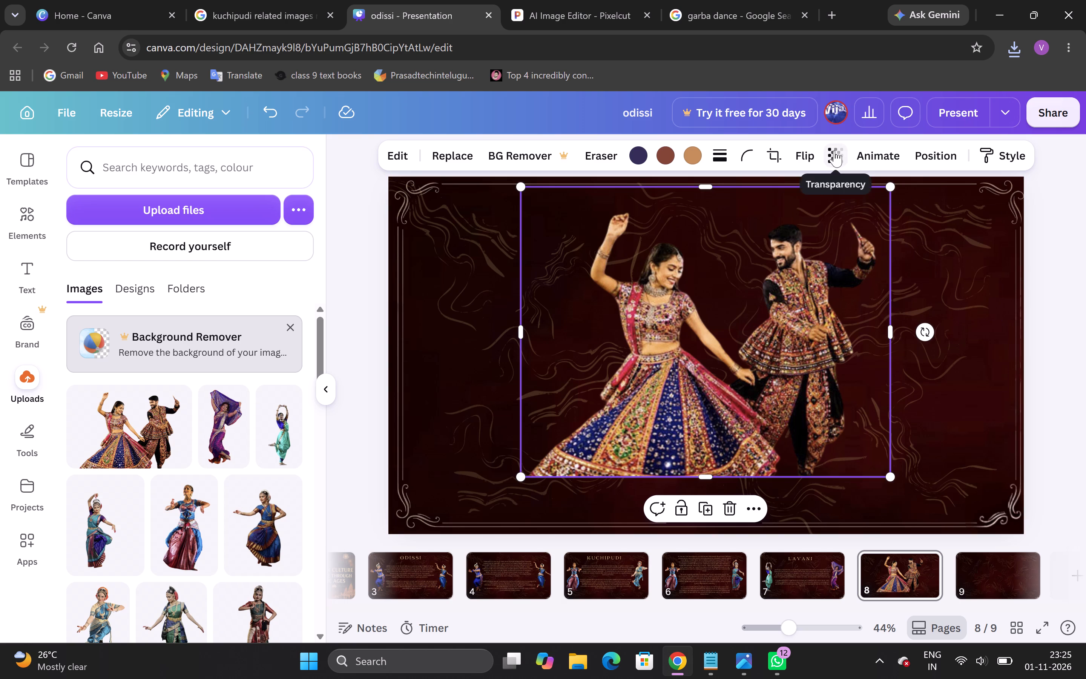
left_click_drag(837, 214, 805, 217)
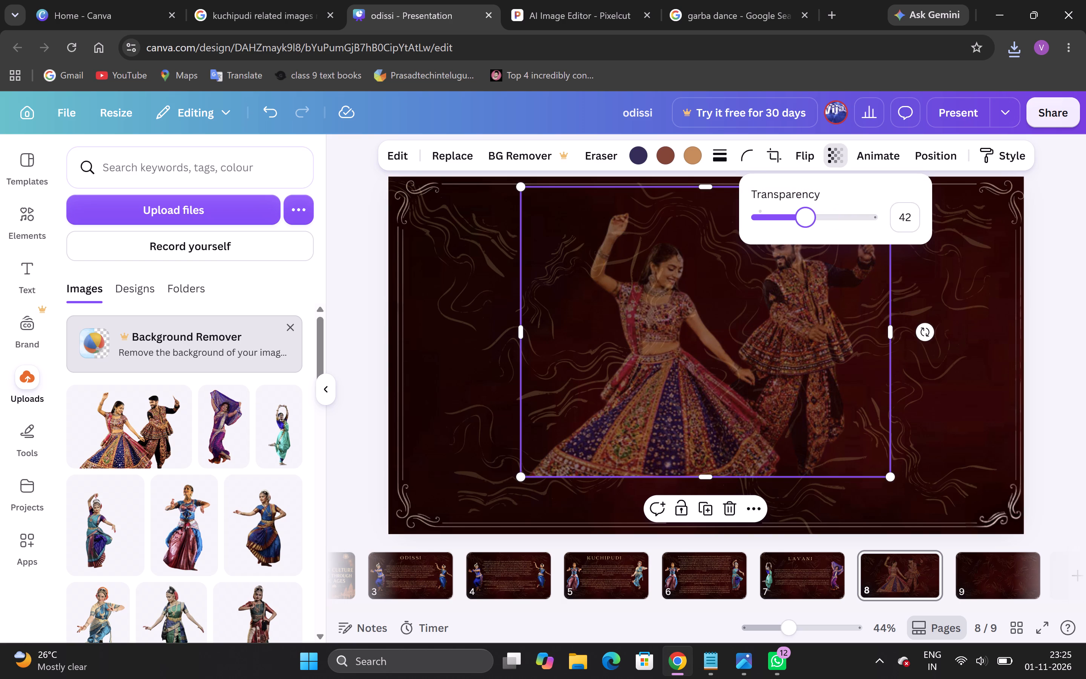
left_click_drag(805, 217, 816, 215)
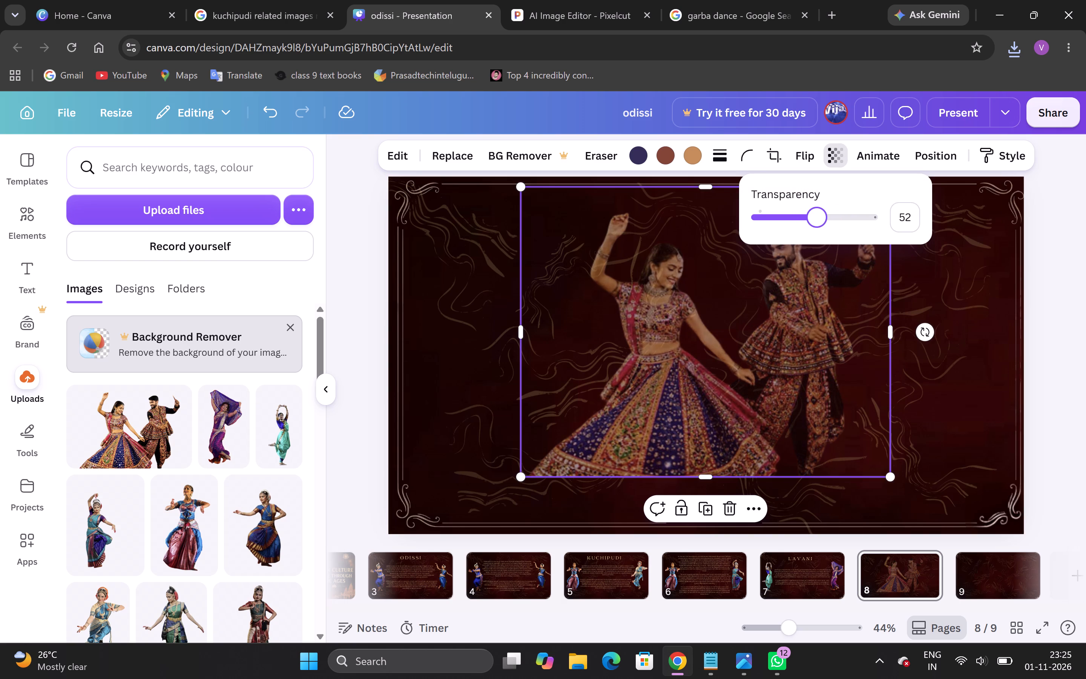
Delete the faded garba couple image from page 8.
left_click_drag(816, 215, 815, 215)
left_click_drag(760, 314, 735, 309)
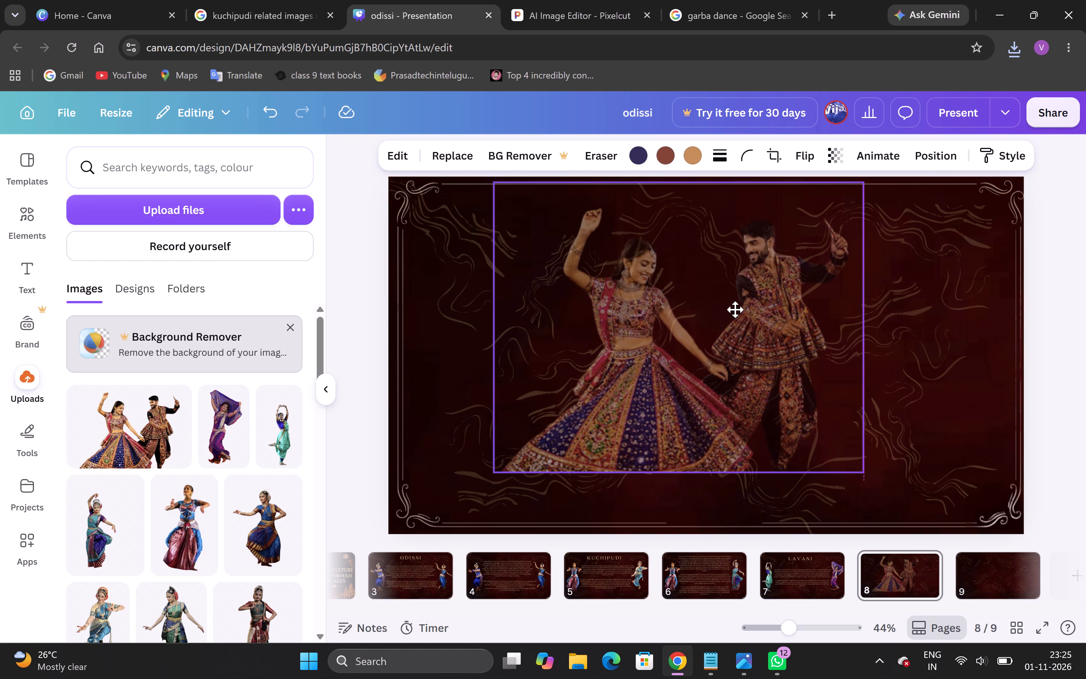
left_click_drag(735, 309, 736, 309)
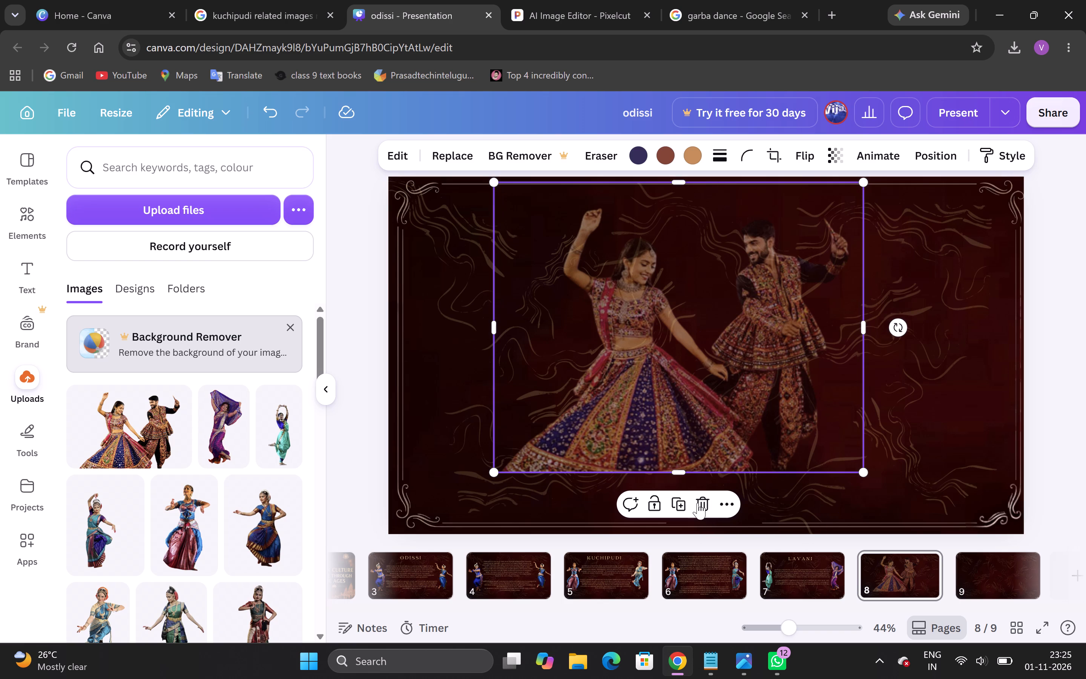
left_click(698, 502)
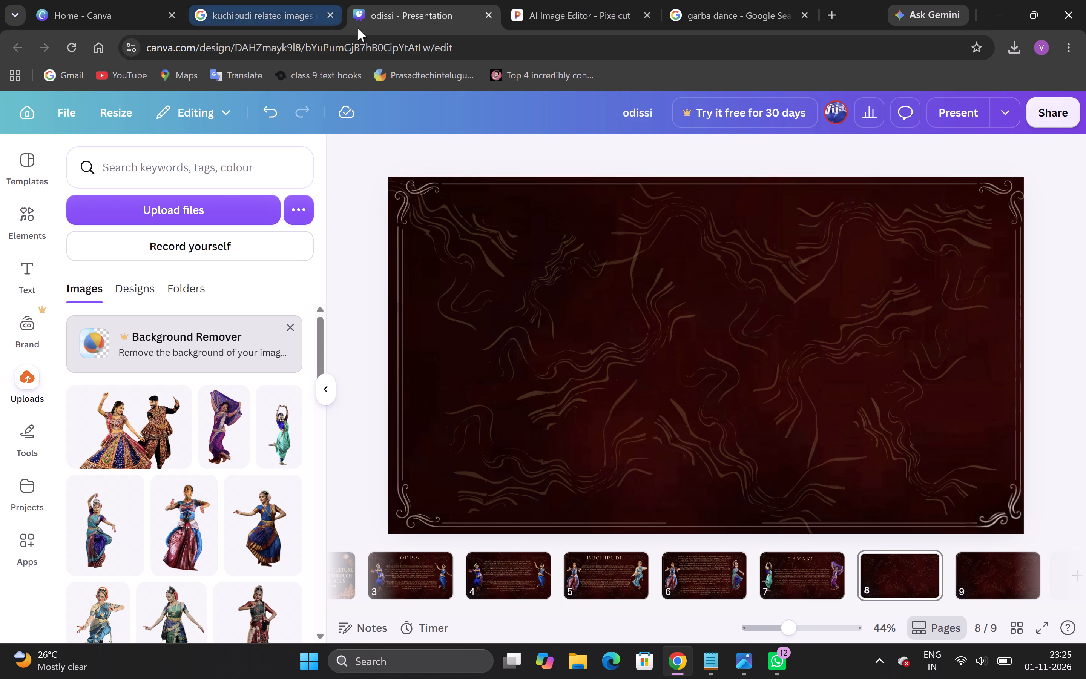
Switch to the garba dance image results and look through them for another dancer photo suited to page 8.
left_click(760, 0)
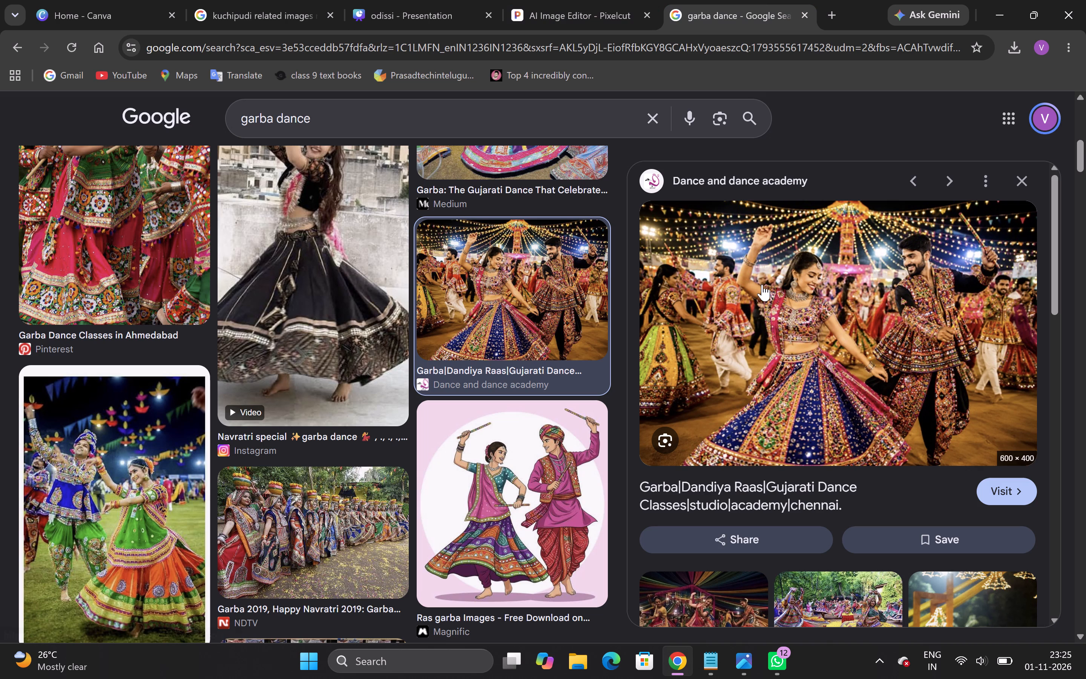
scroll(550, 345, "down", 4)
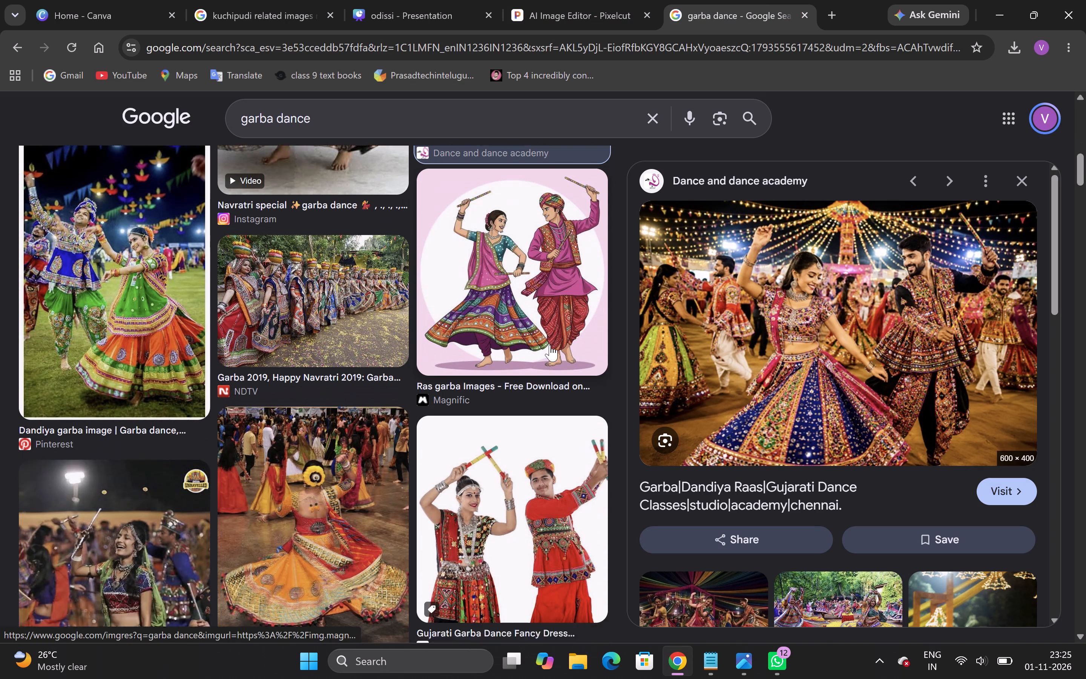
scroll(550, 345, "down", 6)
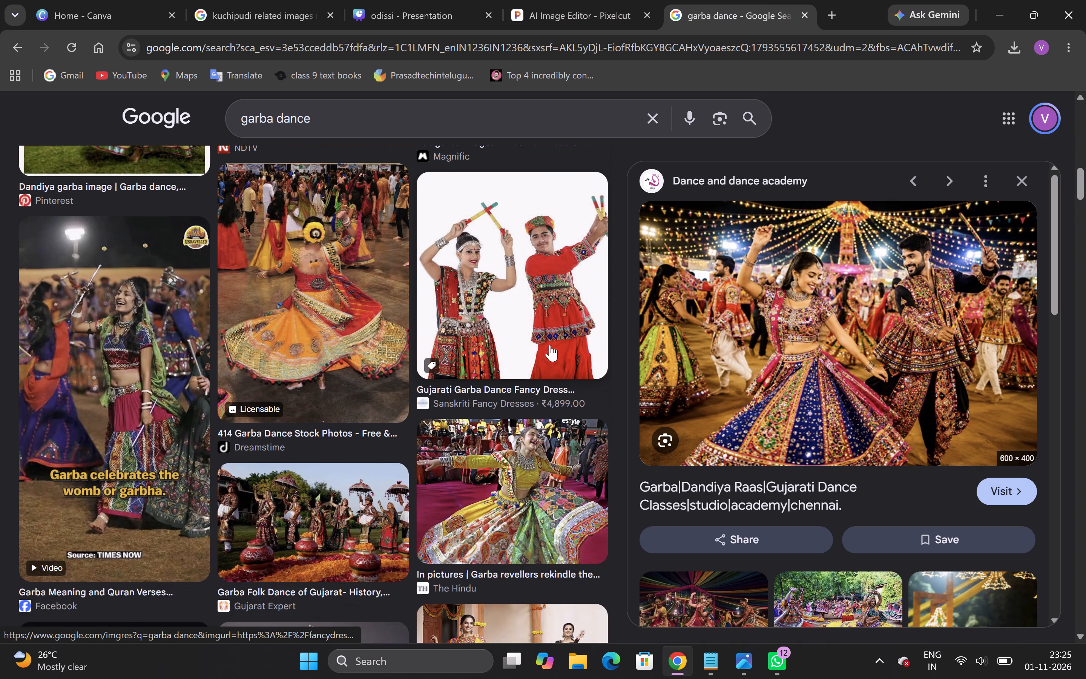
scroll(550, 345, "down", 3)
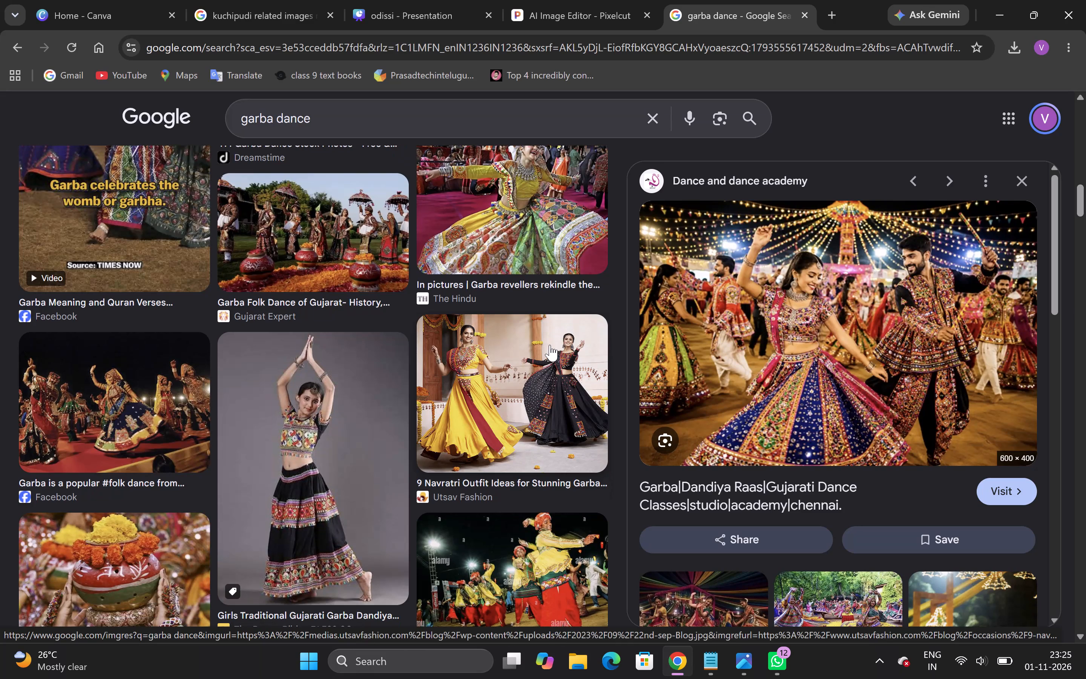
scroll(550, 345, "down", 2)
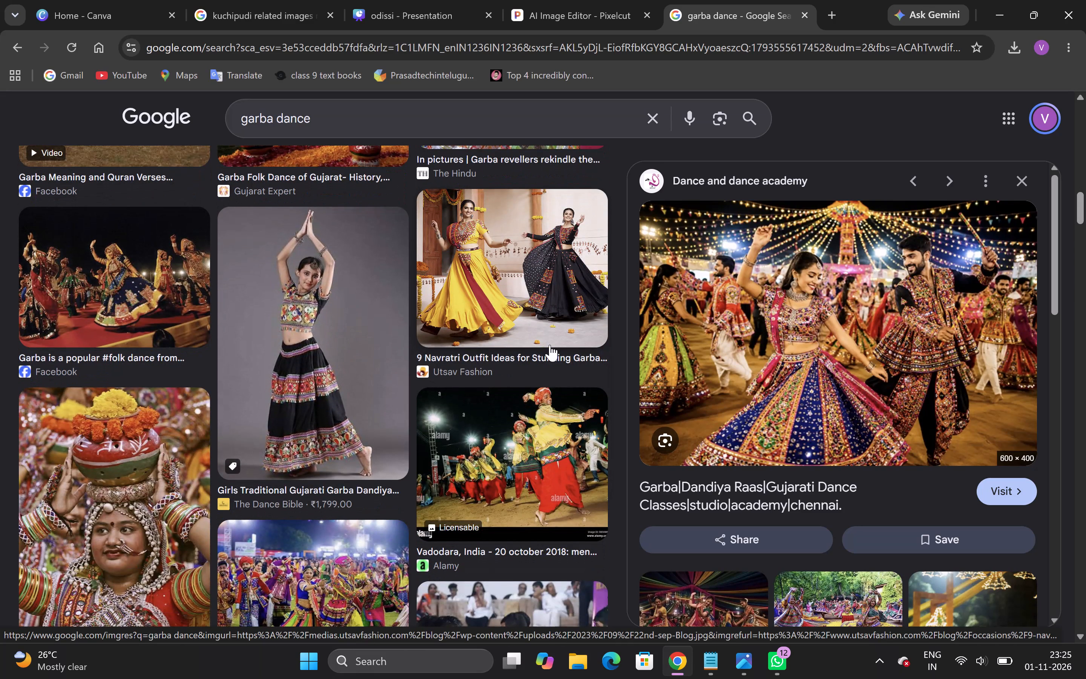
scroll(550, 345, "down", 4)
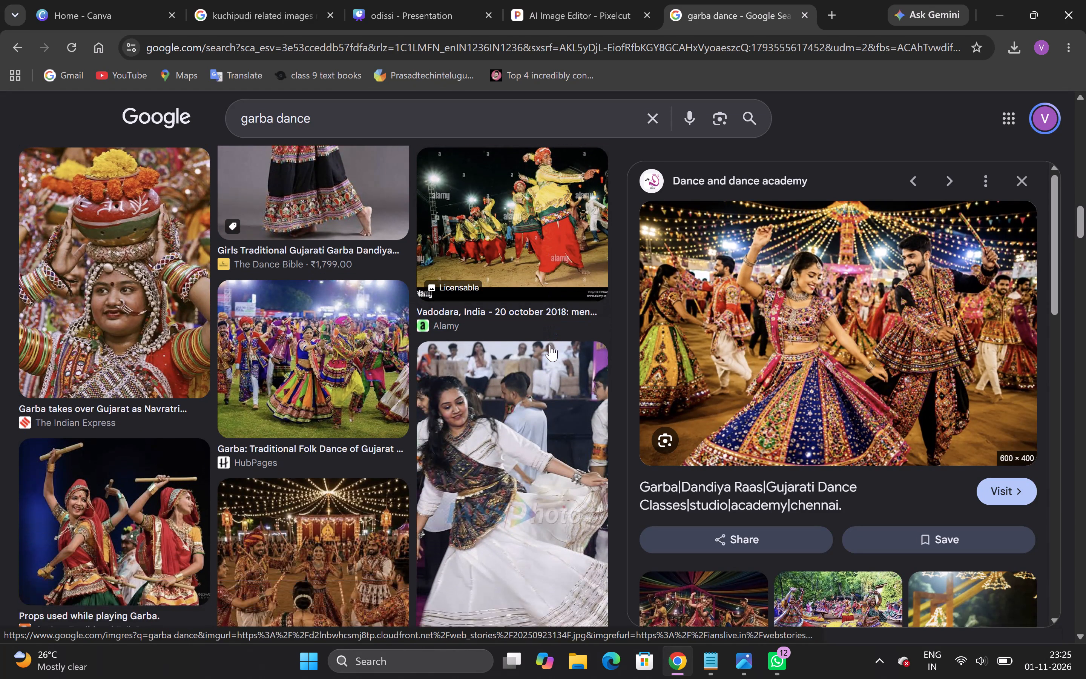
scroll(550, 345, "down", 5)
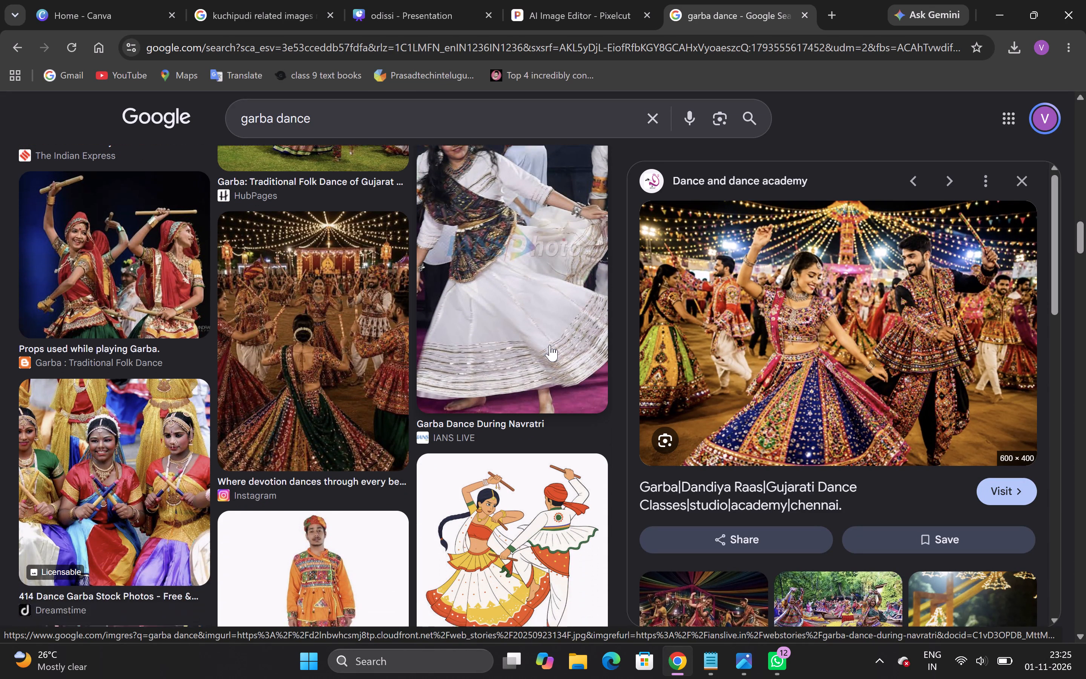
scroll(550, 345, "down", 5)
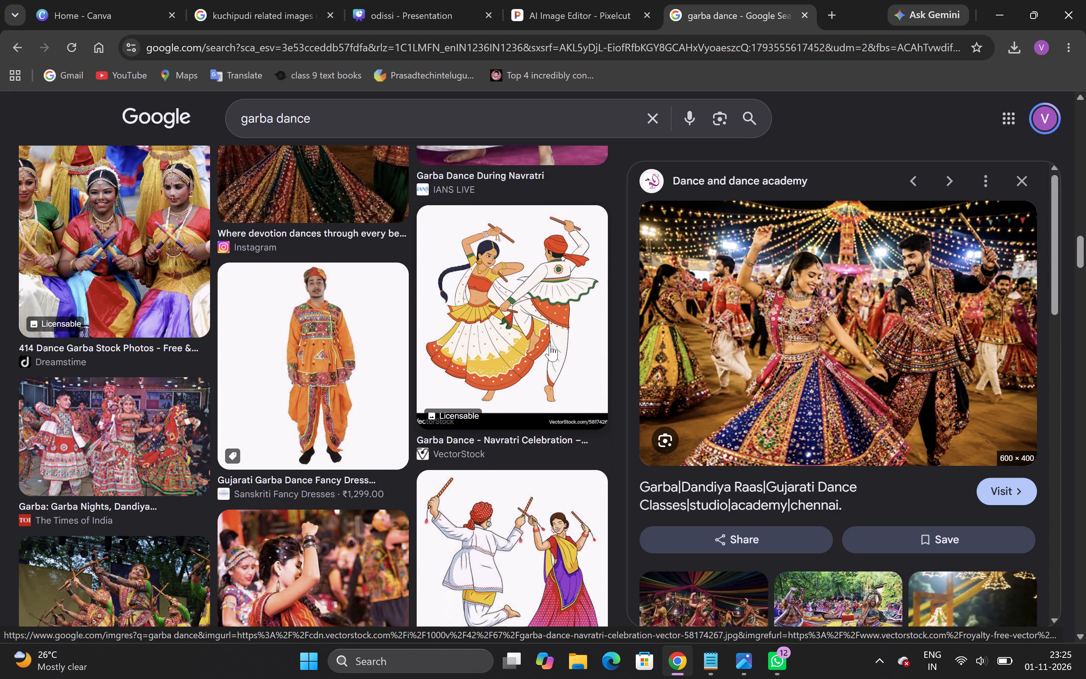
scroll(550, 345, "down", 8)
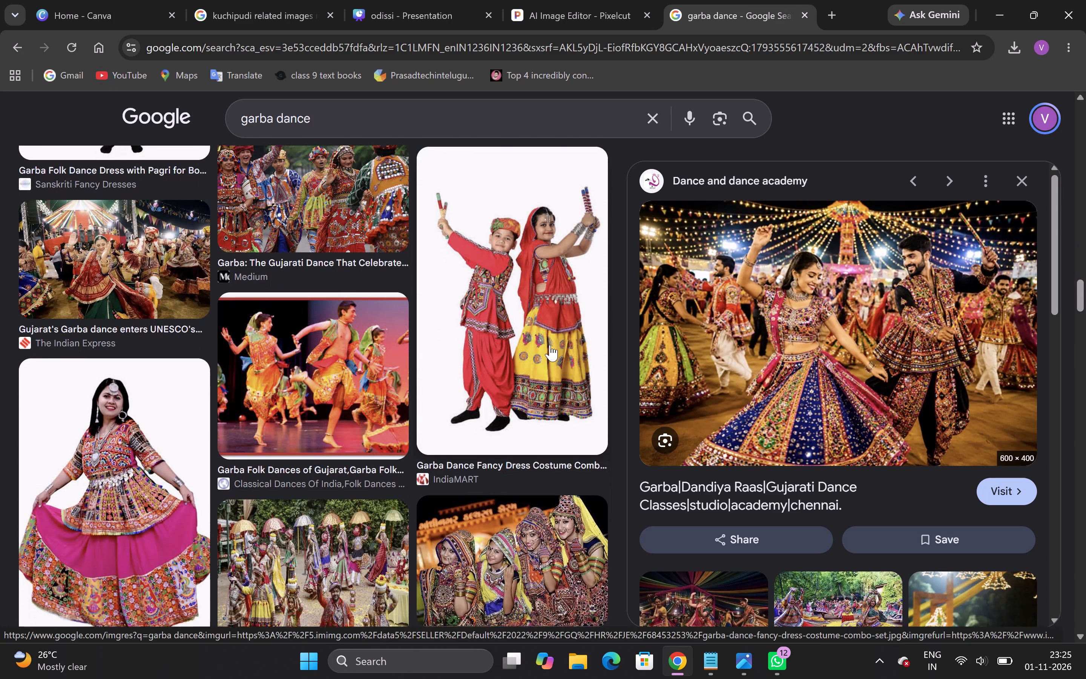
scroll(550, 345, "down", 3)
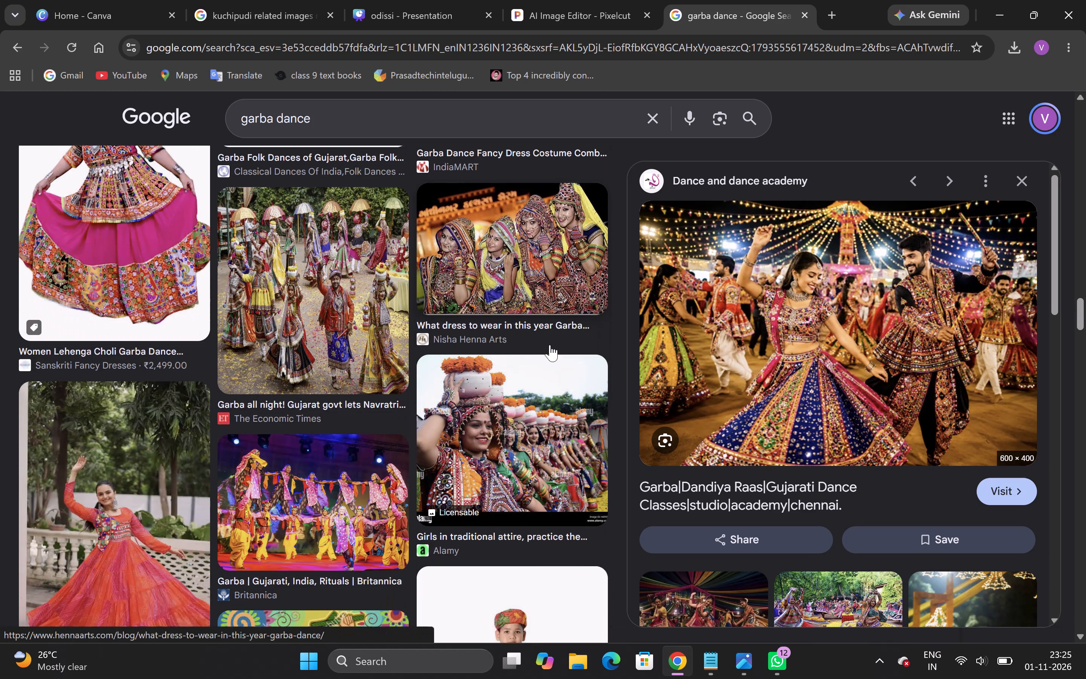
scroll(550, 345, "down", 3)
scroll(550, 345, "up", 16)
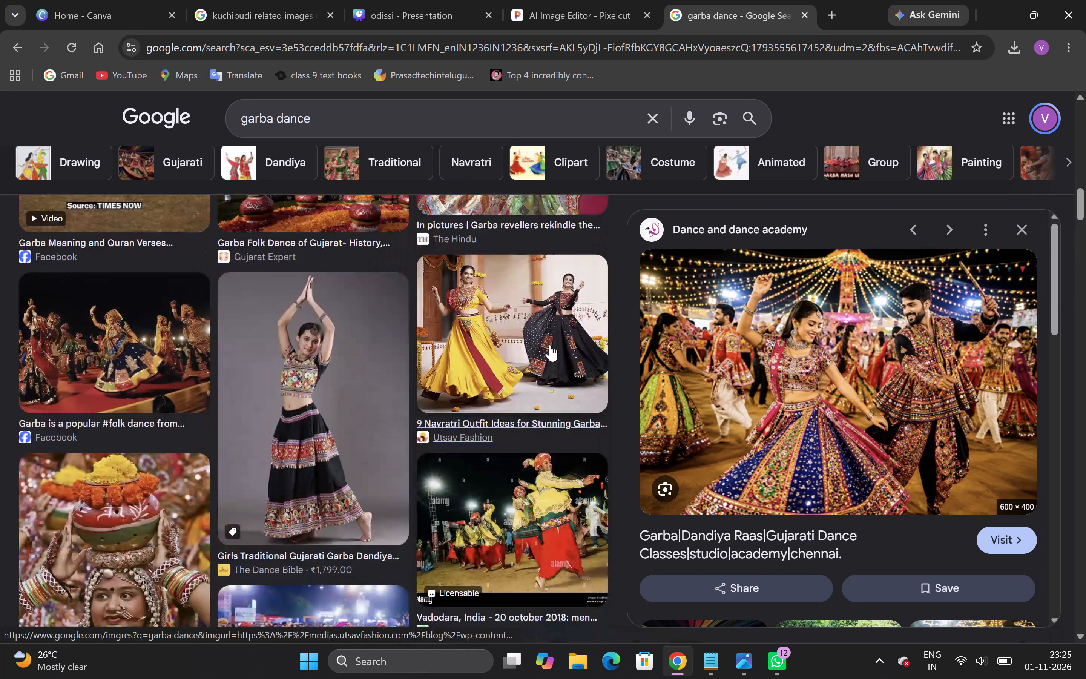
scroll(550, 345, "up", 13)
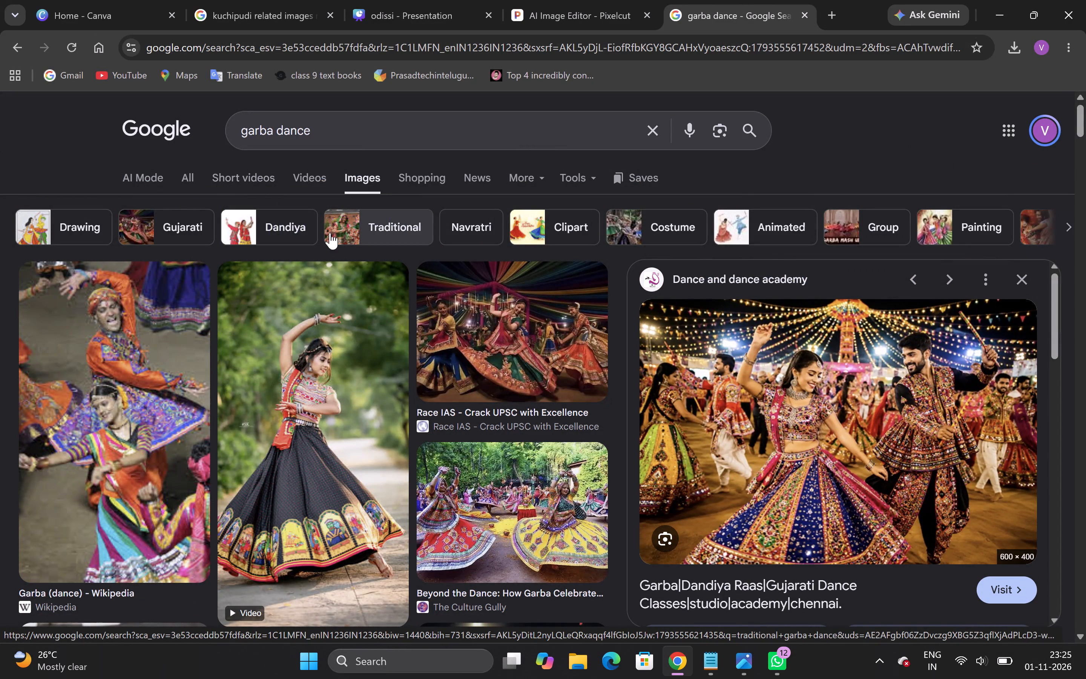
Search Google Images for dandiya garba dance.
left_click(348, 119)
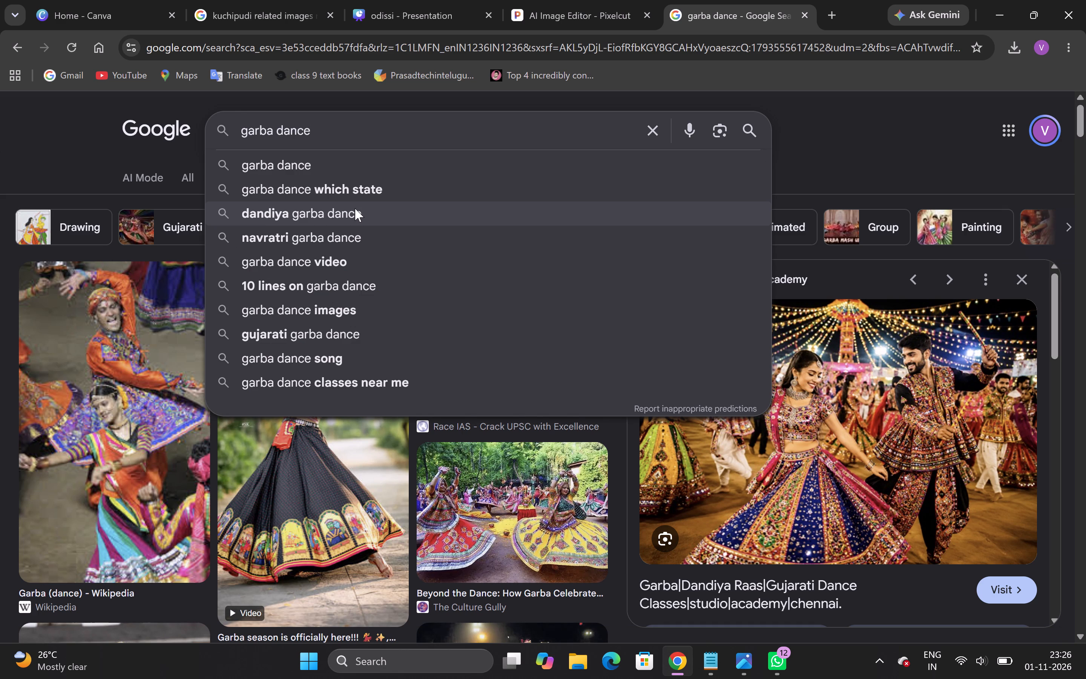
left_click(355, 208)
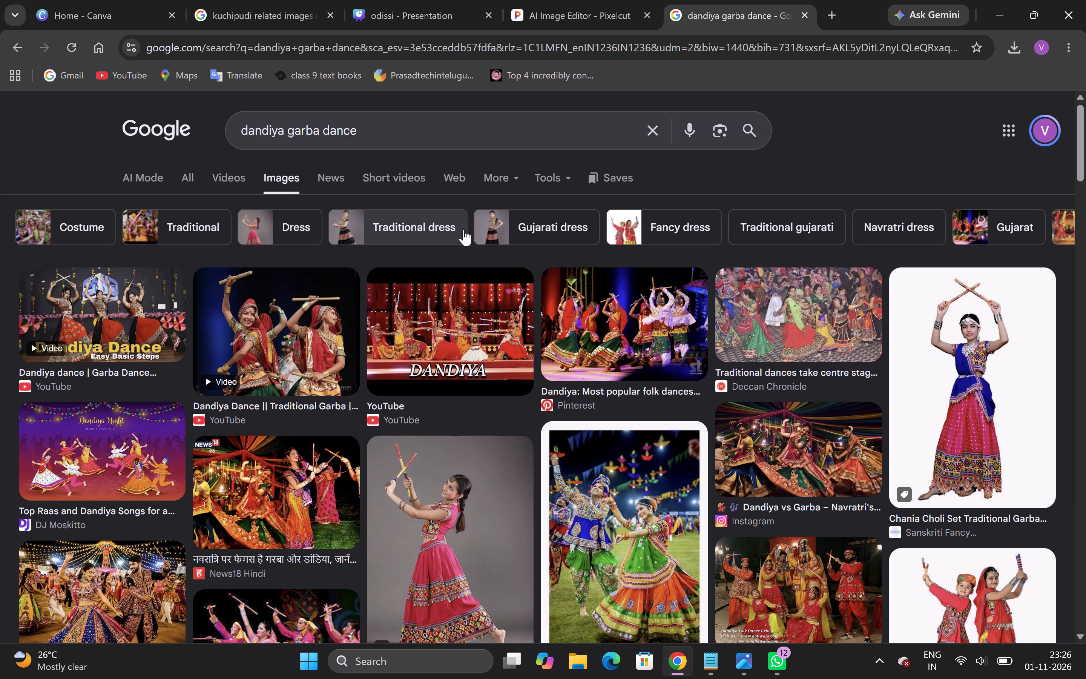
Save The Dance Bible photo of the girl in a pink dress holding crossed dandiya sticks to Downloads as g1.
scroll(948, 363, "down", 1)
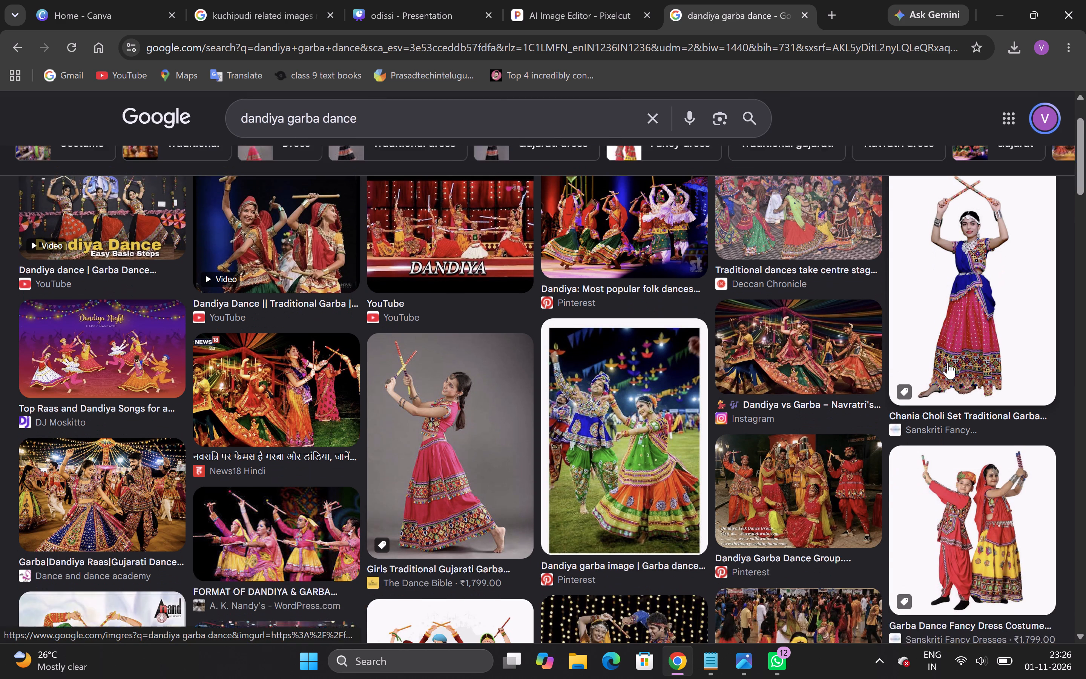
scroll(948, 363, "down", 1)
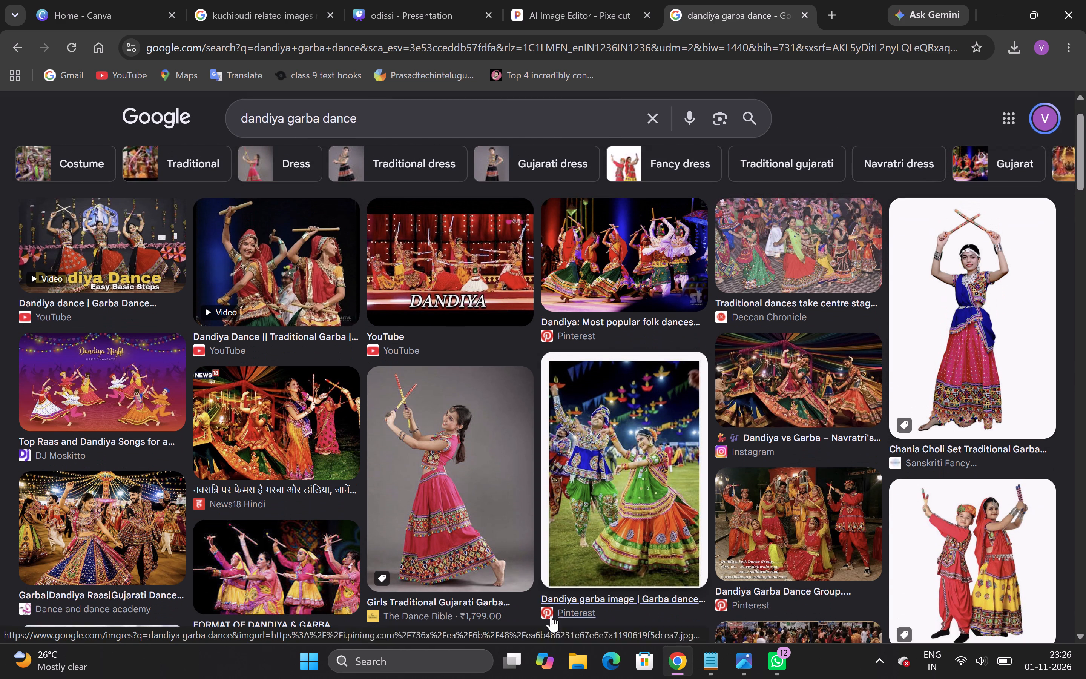
left_click(483, 467)
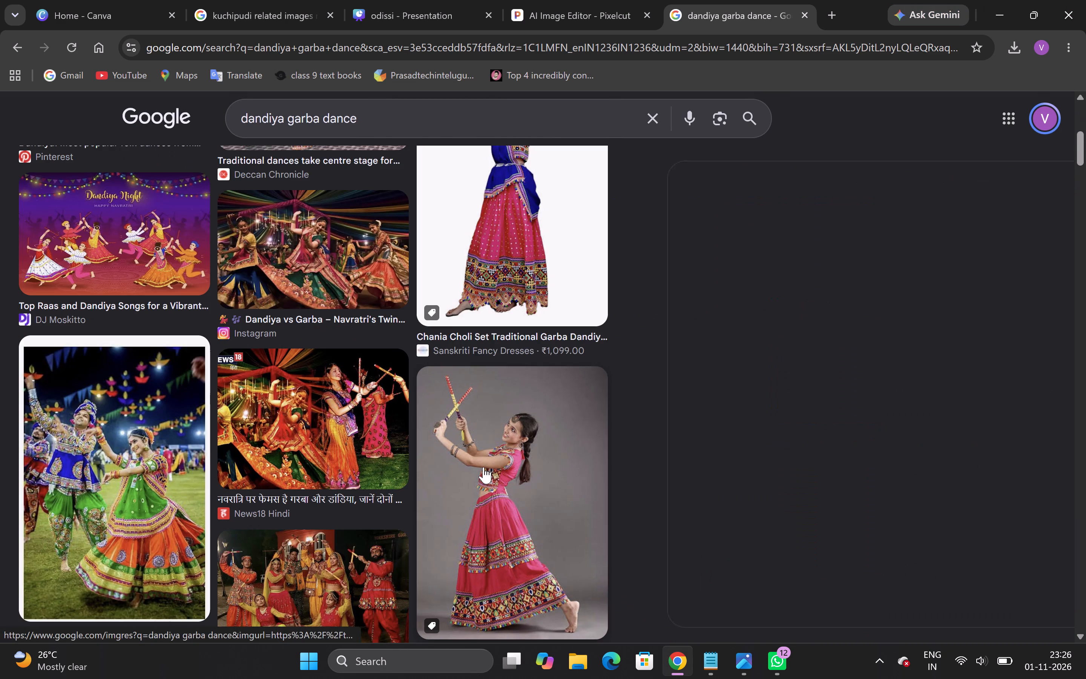
right_click(863, 286)
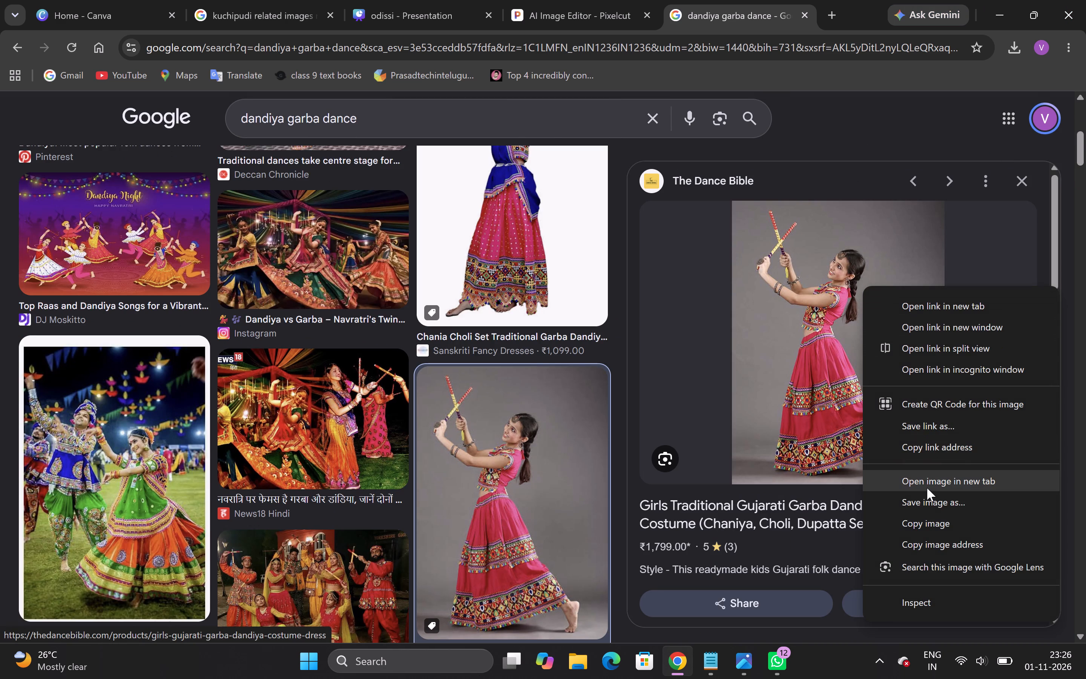
left_click(927, 504)
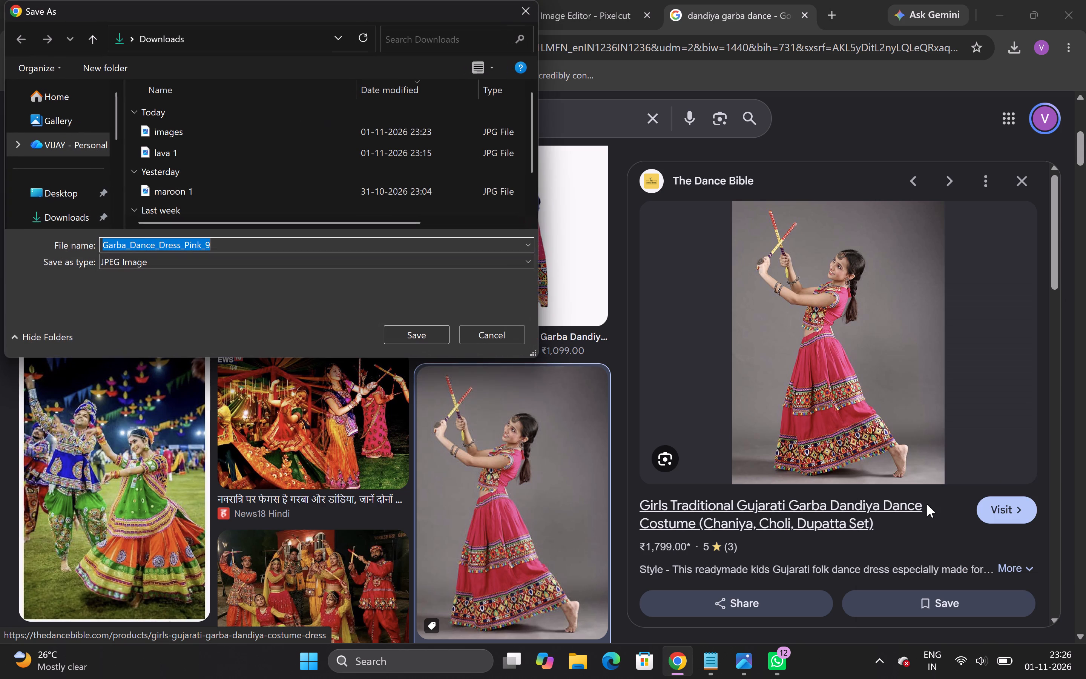
type("g1")
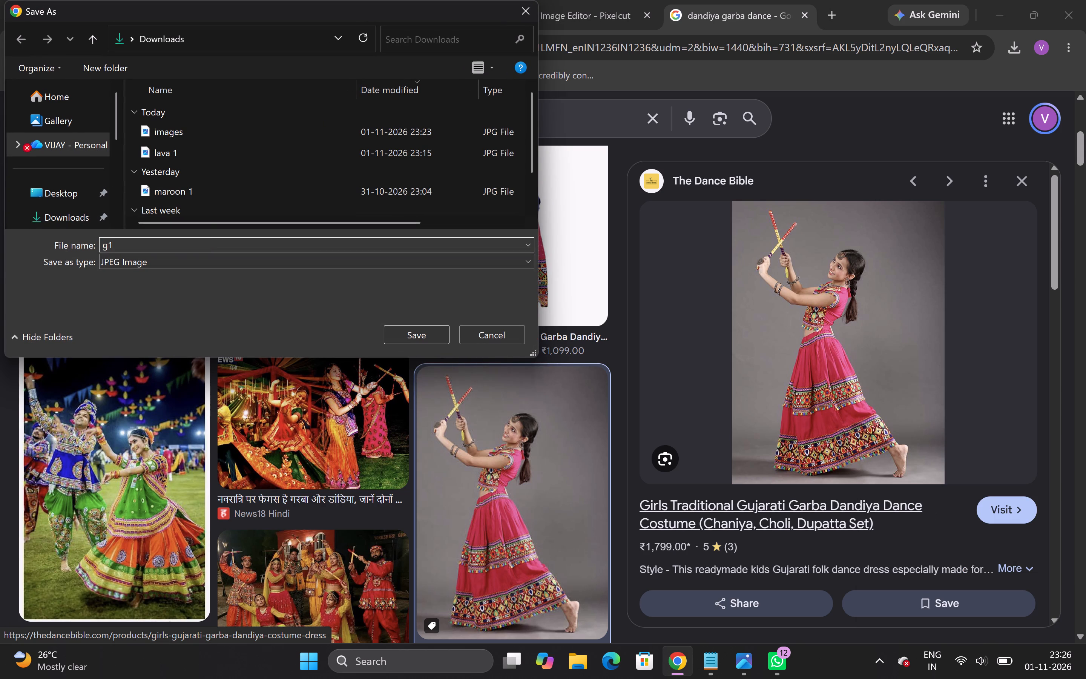
key("Return")
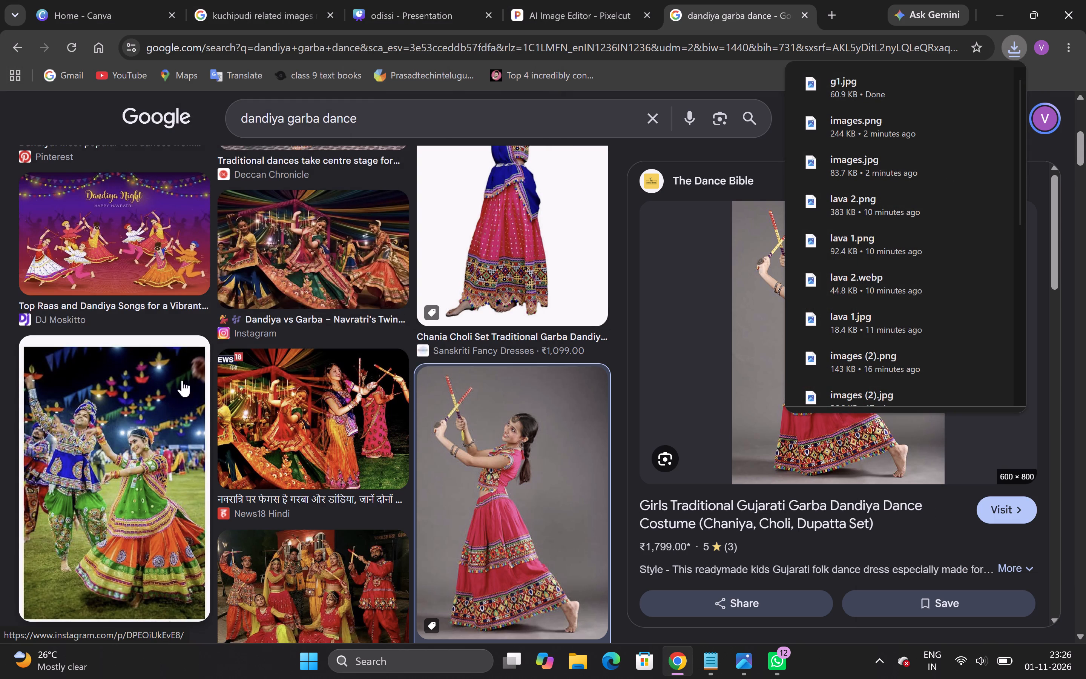
Look through the dandiya garba dance results and the images related to the pink-dress photo for a second dancer.
scroll(357, 300, "up", 4)
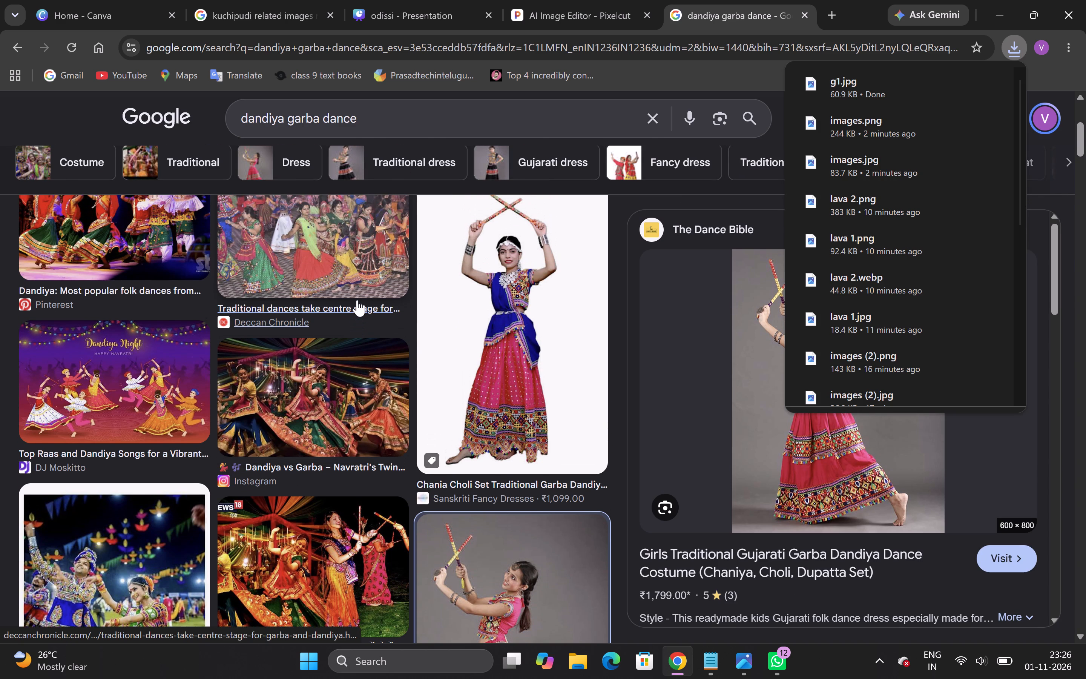
scroll(357, 300, "up", 1)
scroll(357, 300, "down", 1)
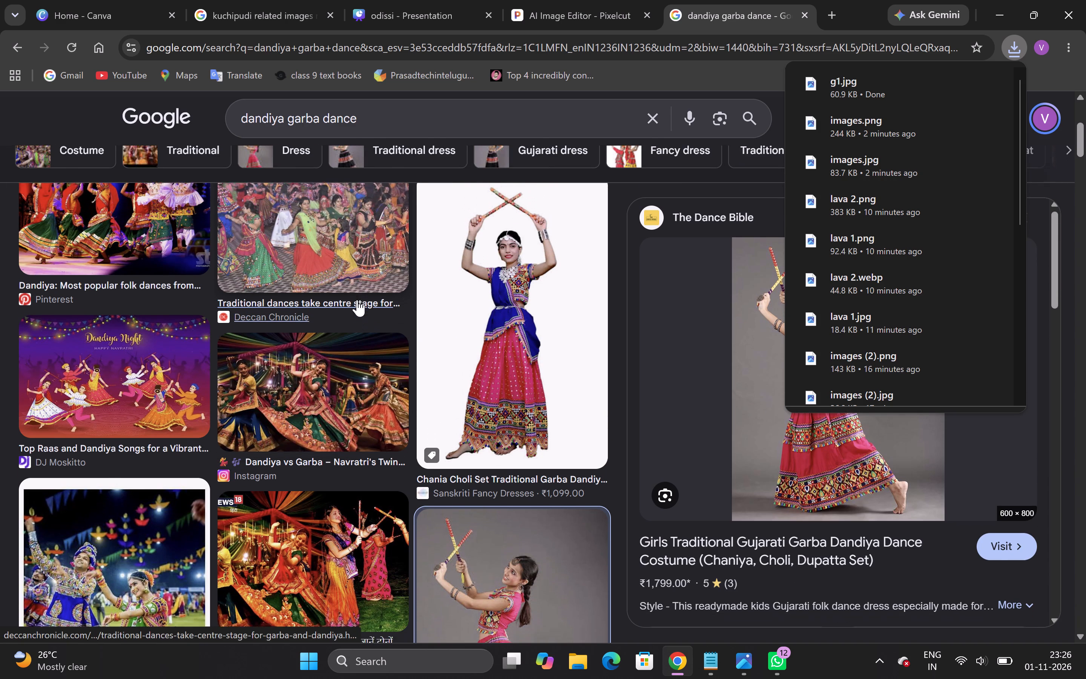
scroll(357, 300, "down", 1)
scroll(718, 531, "down", 3)
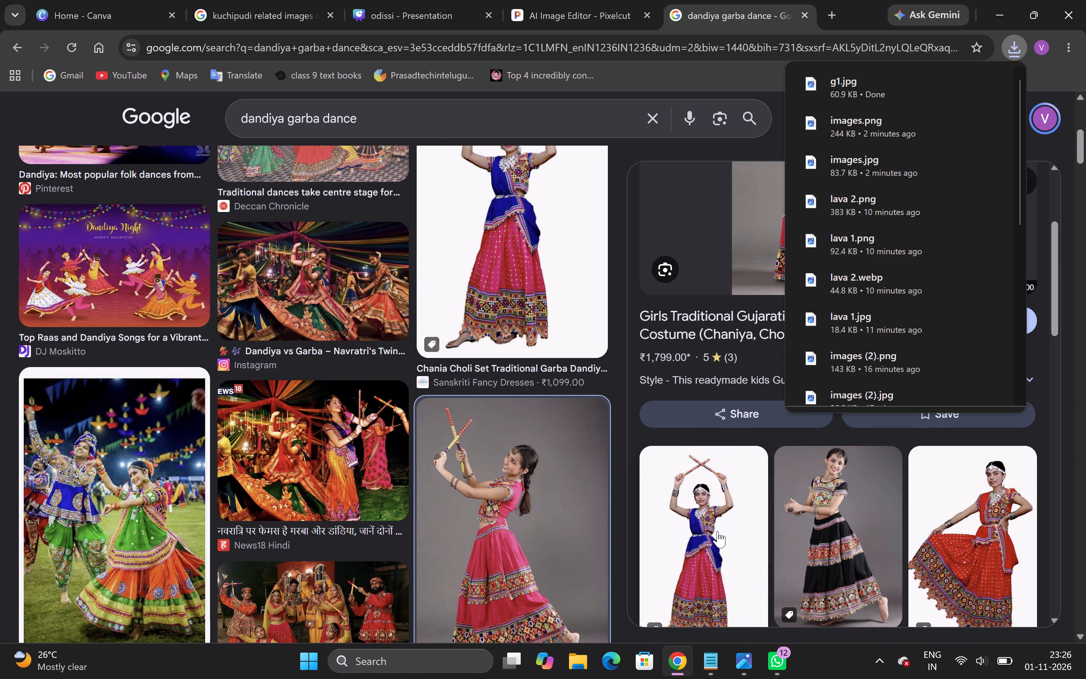
scroll(718, 531, "down", 2)
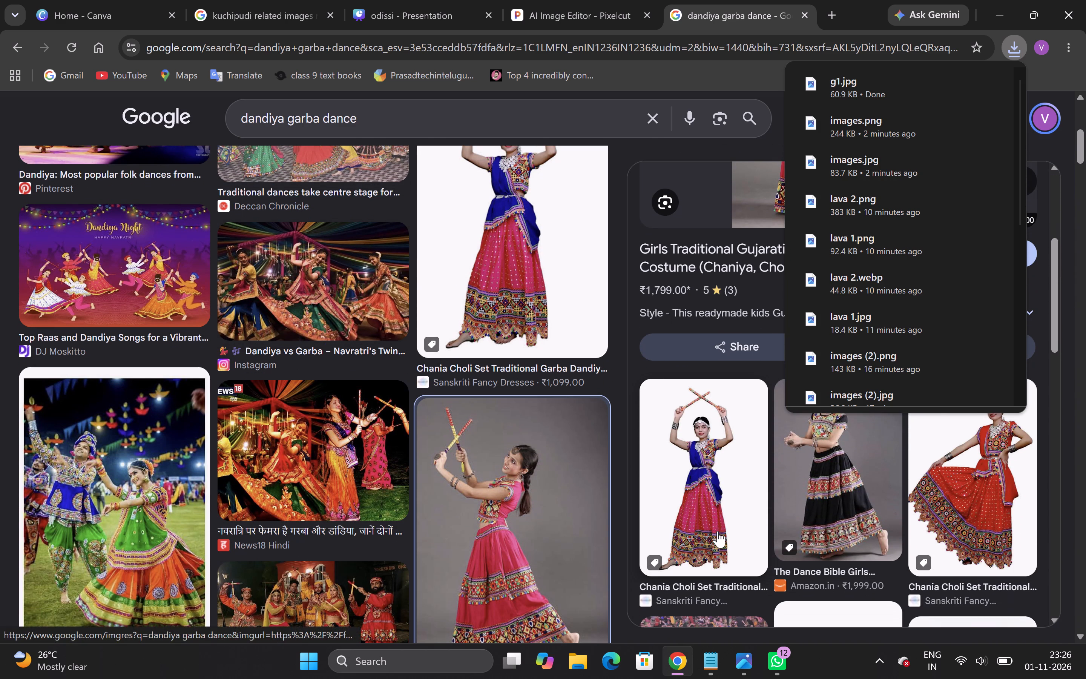
scroll(718, 531, "down", 2)
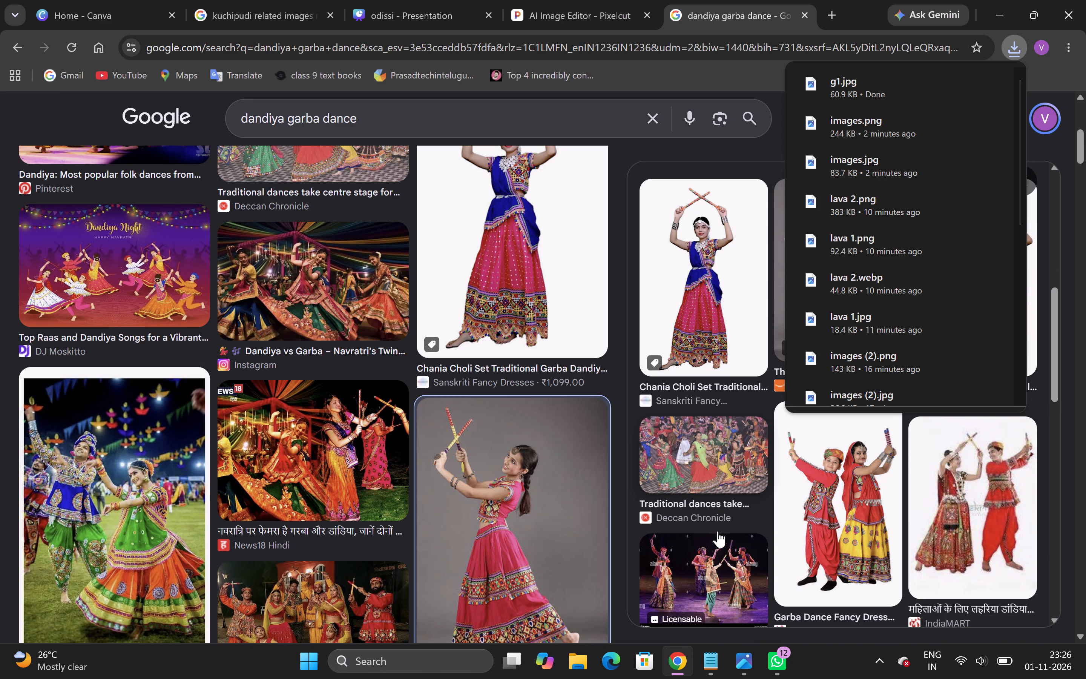
scroll(718, 531, "down", 4)
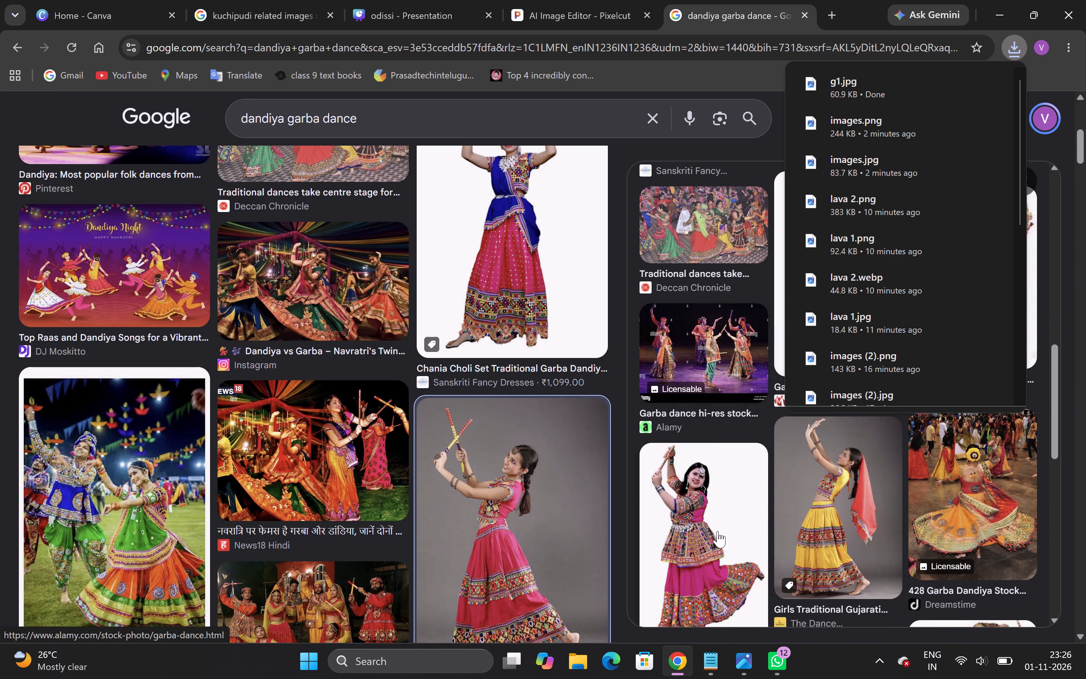
scroll(718, 531, "up", 3)
scroll(718, 531, "down", 3)
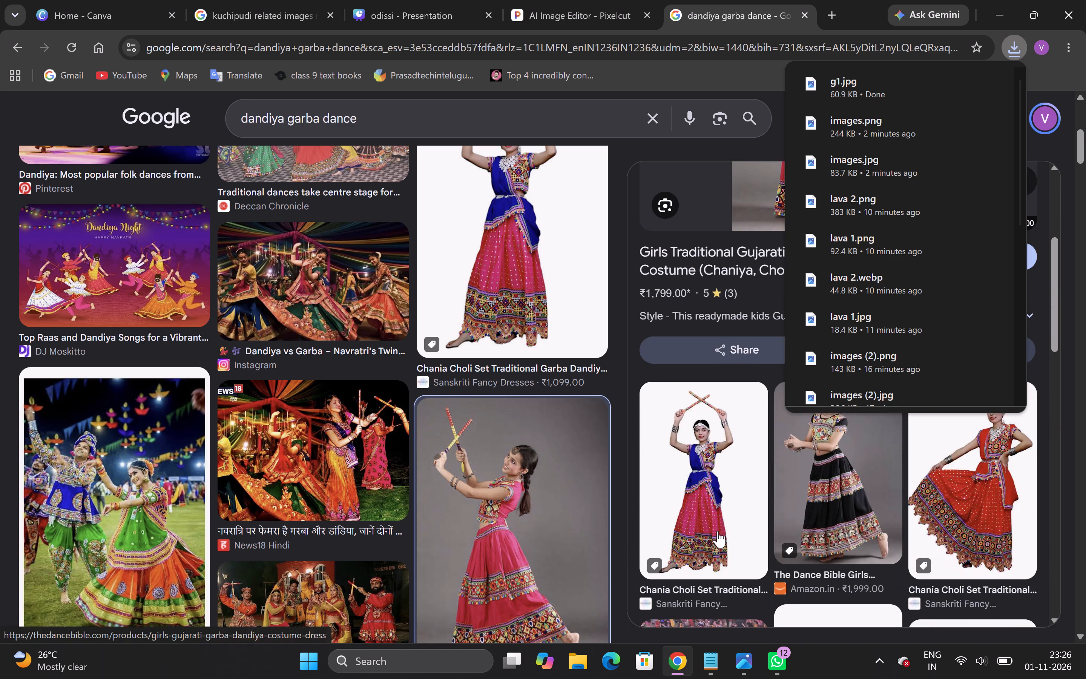
scroll(718, 531, "up", 2)
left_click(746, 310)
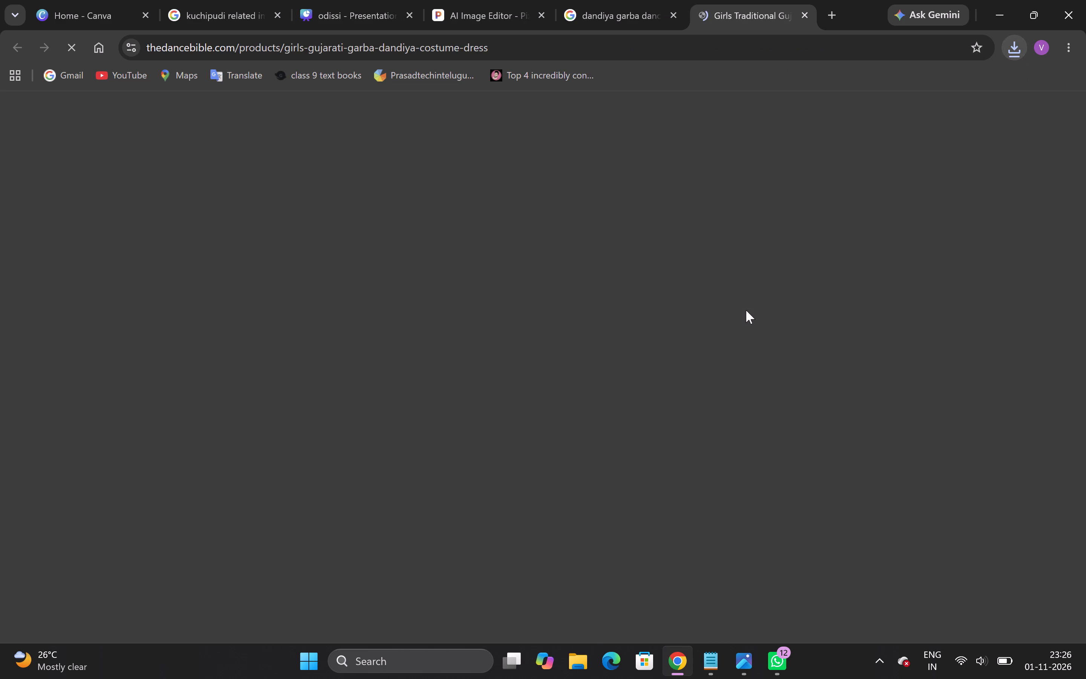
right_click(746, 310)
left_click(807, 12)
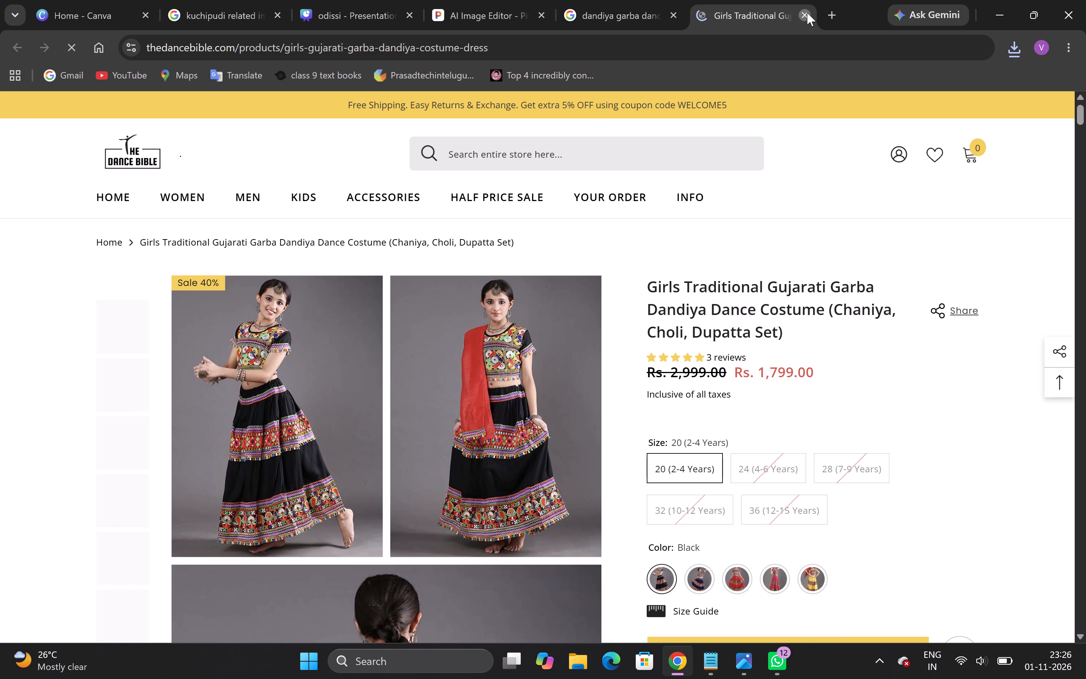
Look through the images related to the pink-dress photo and the Alamy dandiya photo for a second full-length dancer on a plain background.
scroll(732, 419, "down", 2)
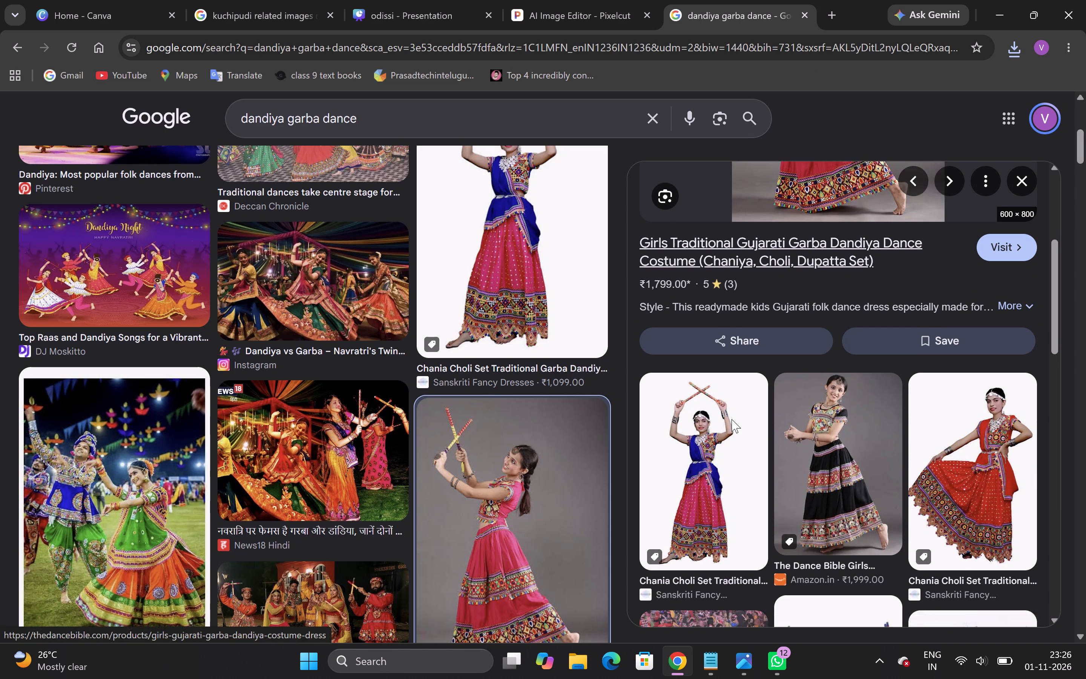
scroll(732, 419, "down", 8)
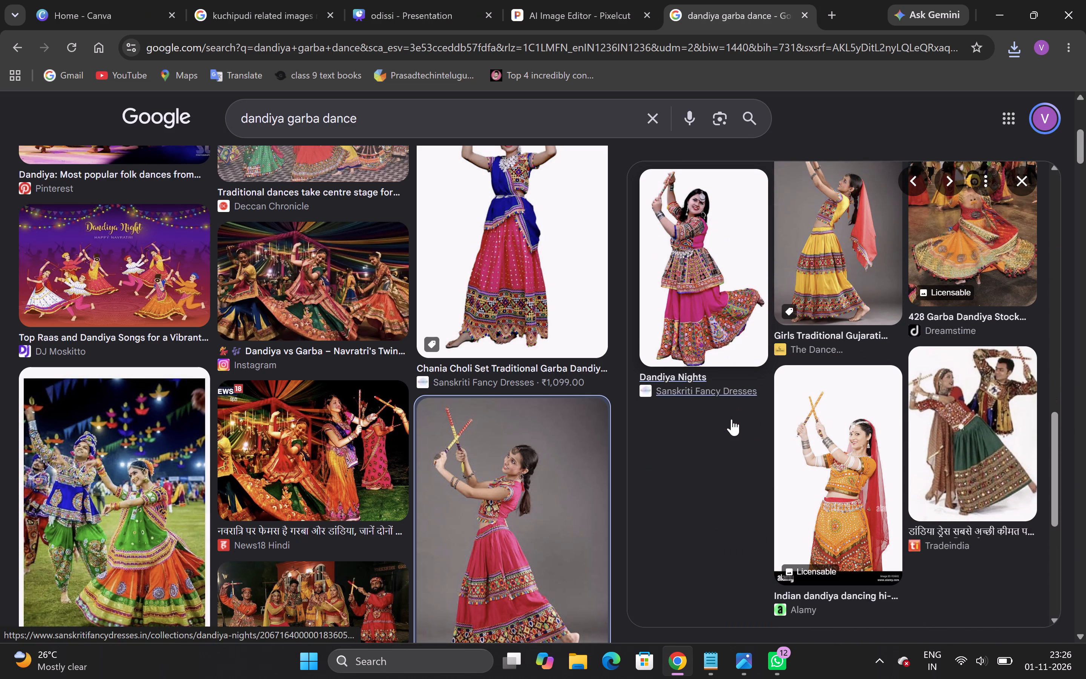
scroll(732, 419, "down", 1)
left_click(838, 468)
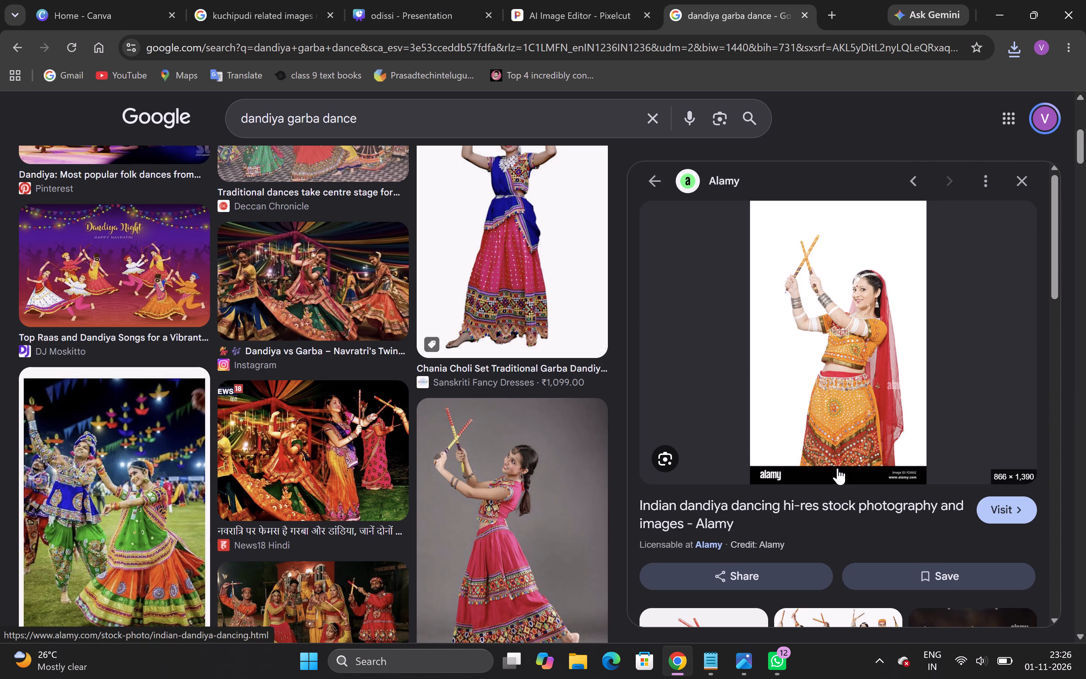
scroll(838, 468, "down", 6)
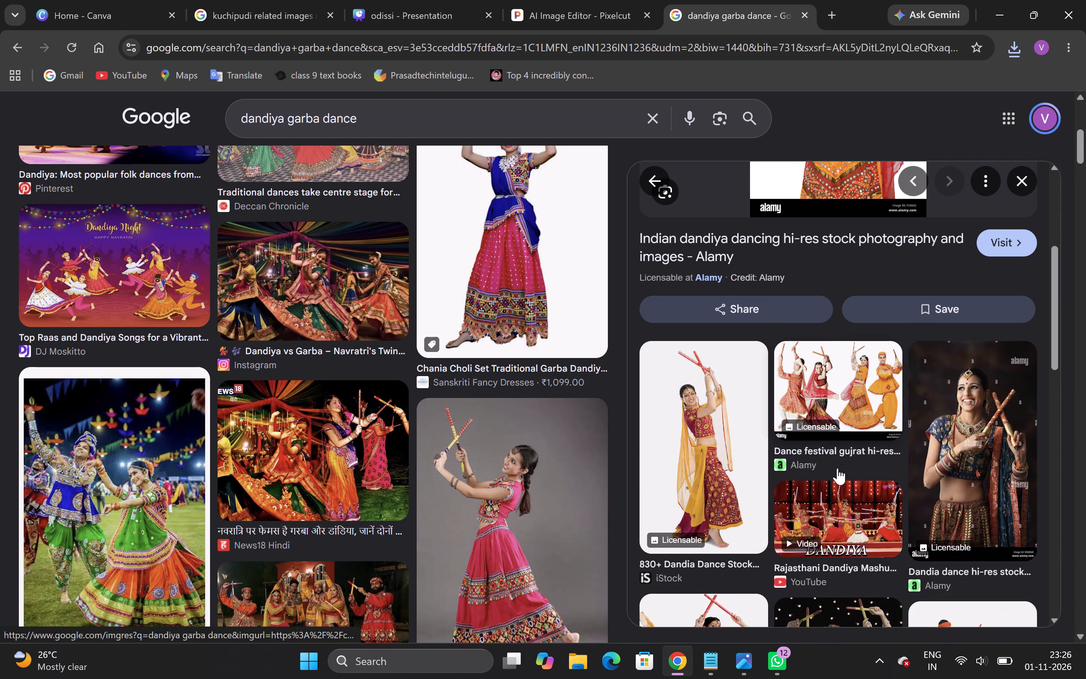
scroll(838, 468, "down", 2)
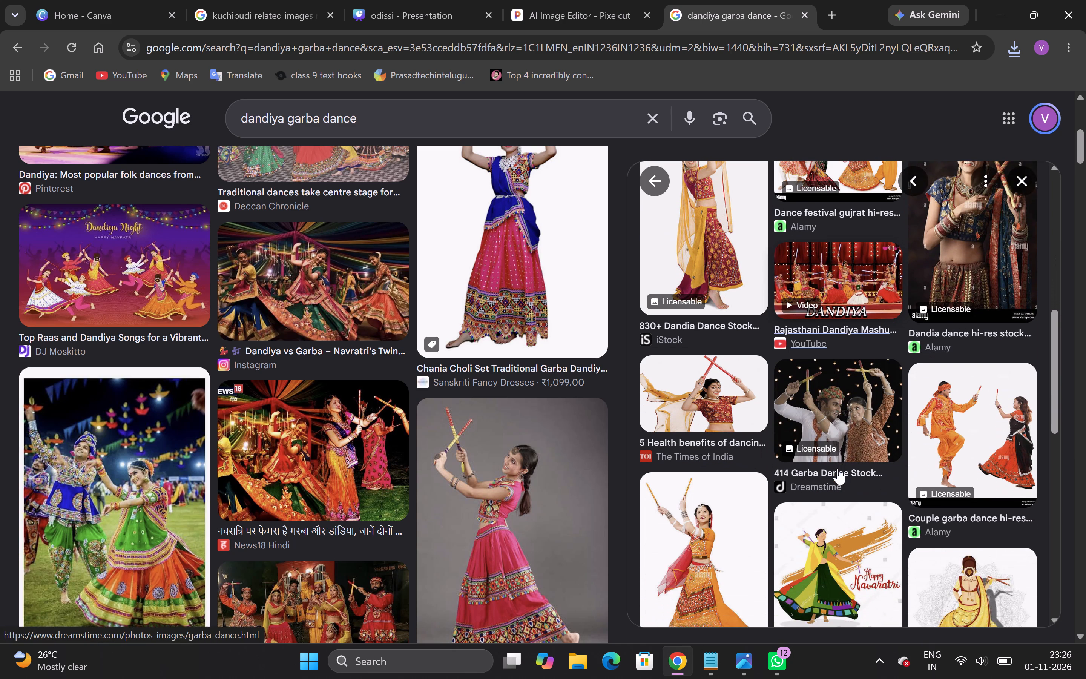
scroll(838, 468, "down", 1)
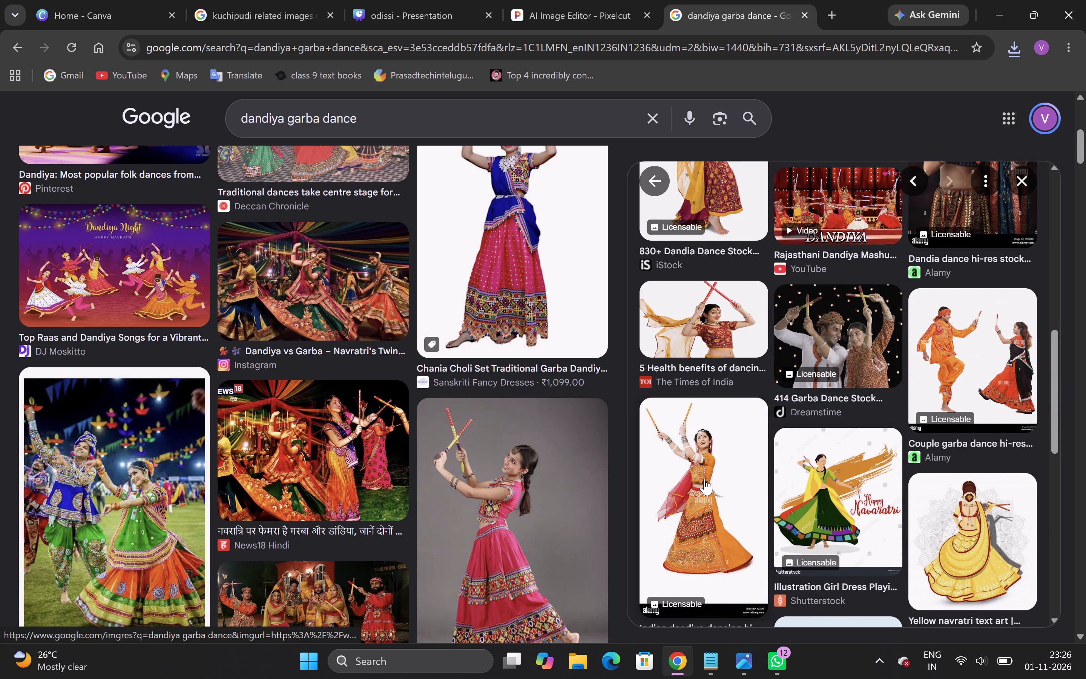
Save the Alamy photo of the woman in an orange dress raising two dandiya sticks to Downloads as g2.
left_click(704, 479)
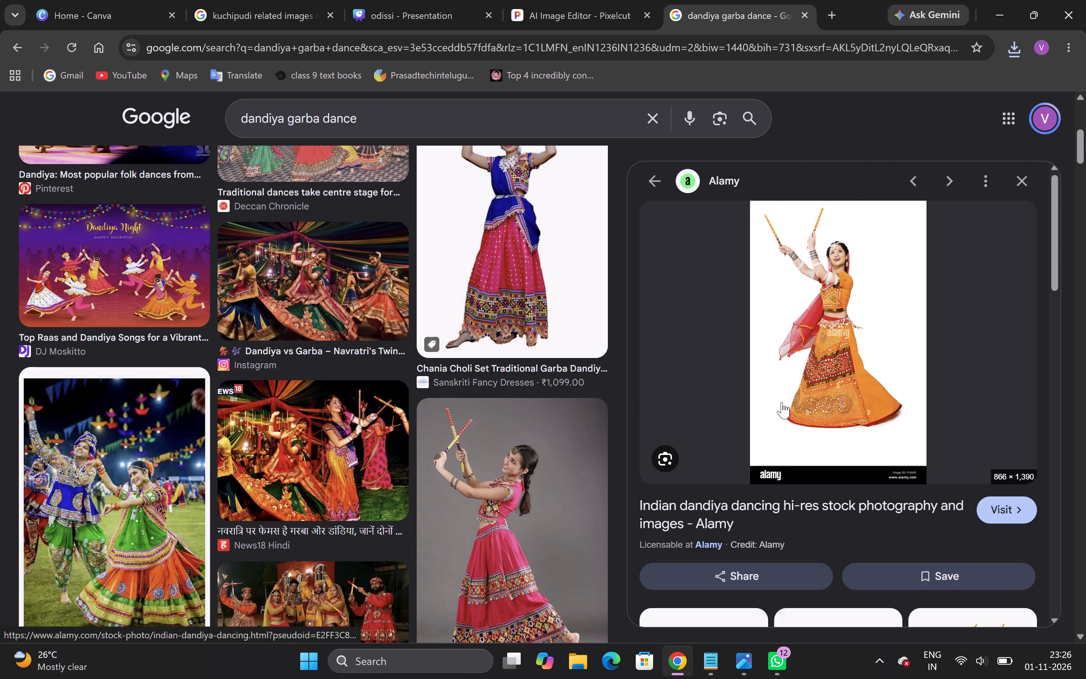
right_click(782, 402)
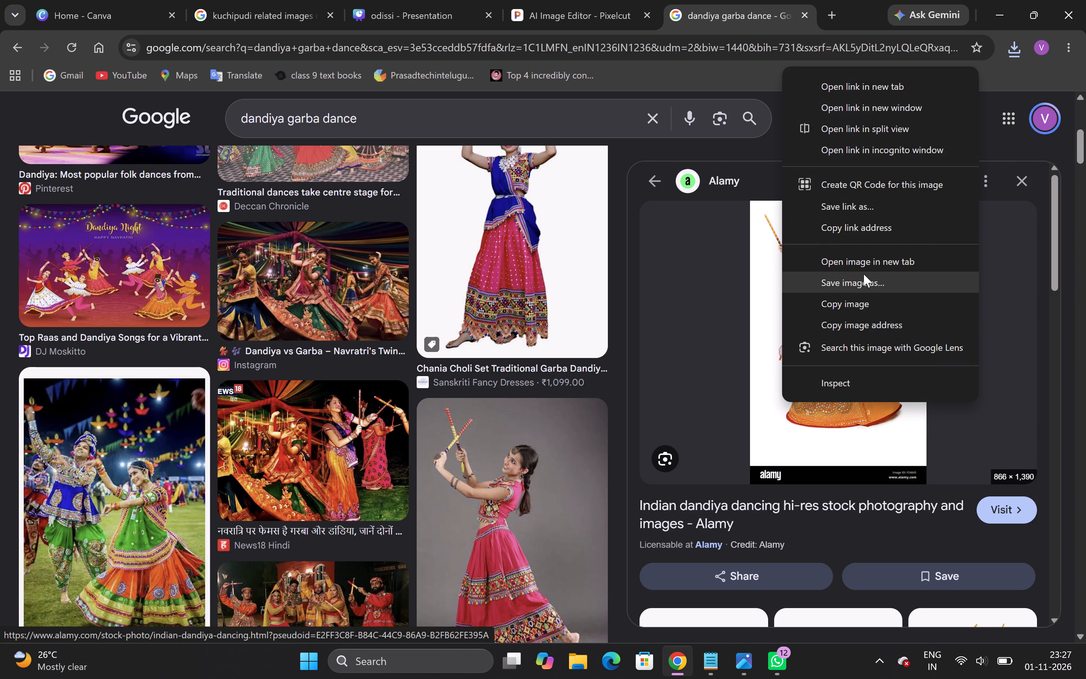
left_click(864, 277)
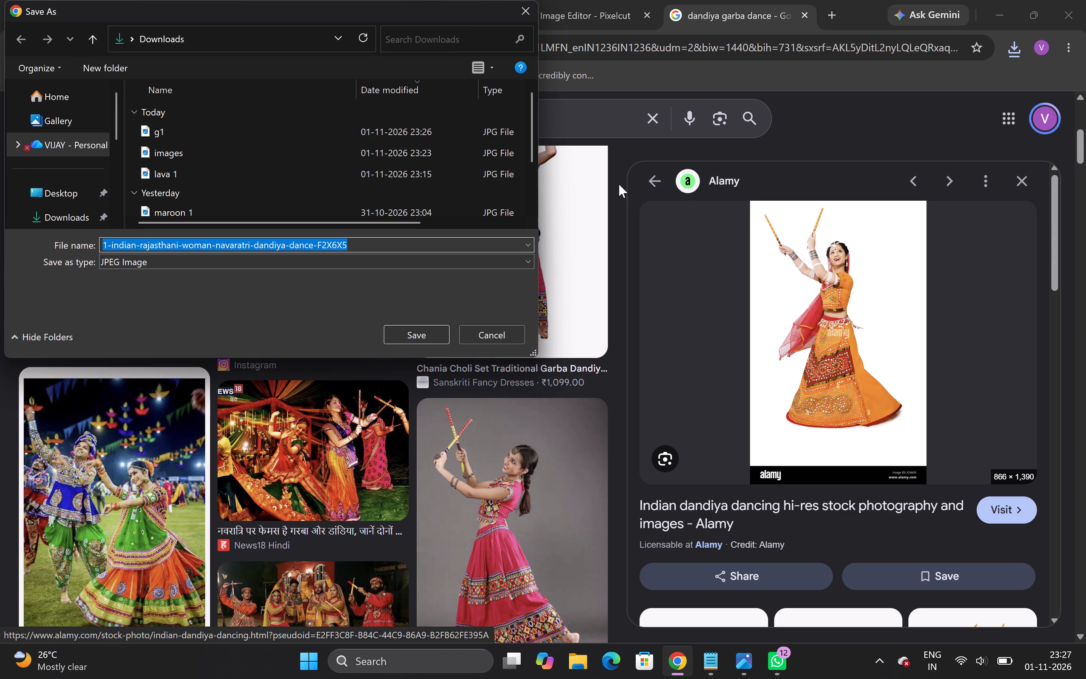
type("g2")
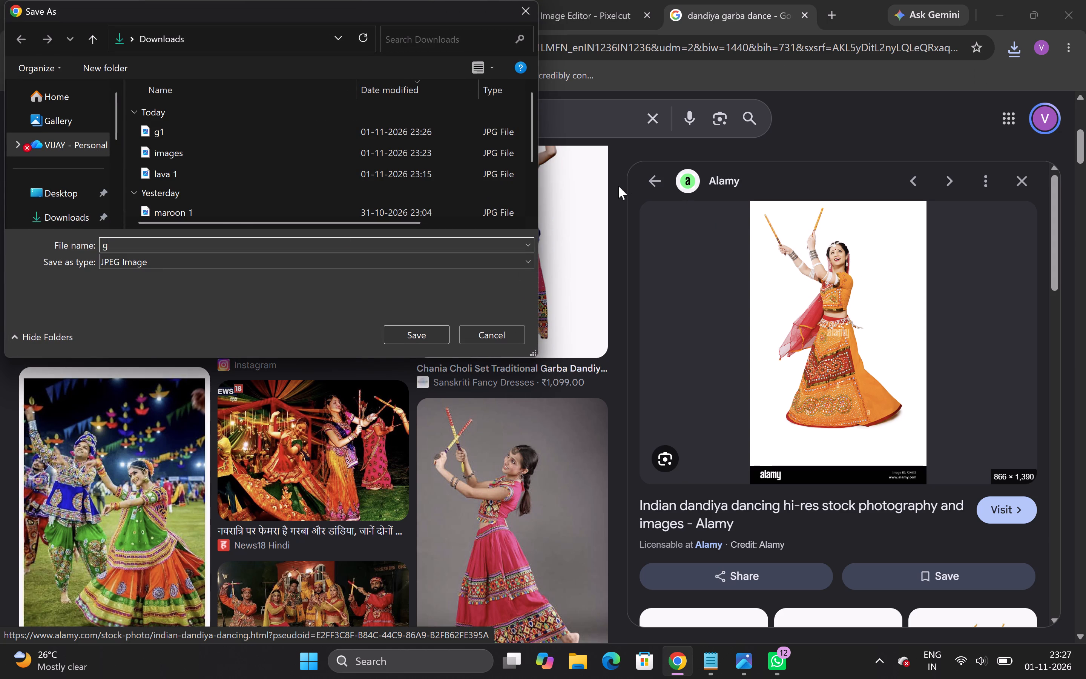
key("Return")
In Pixelcut, discard the open couple image, remove the background of g1.jpg and download the cutout at preview resolution.
left_click(568, 0)
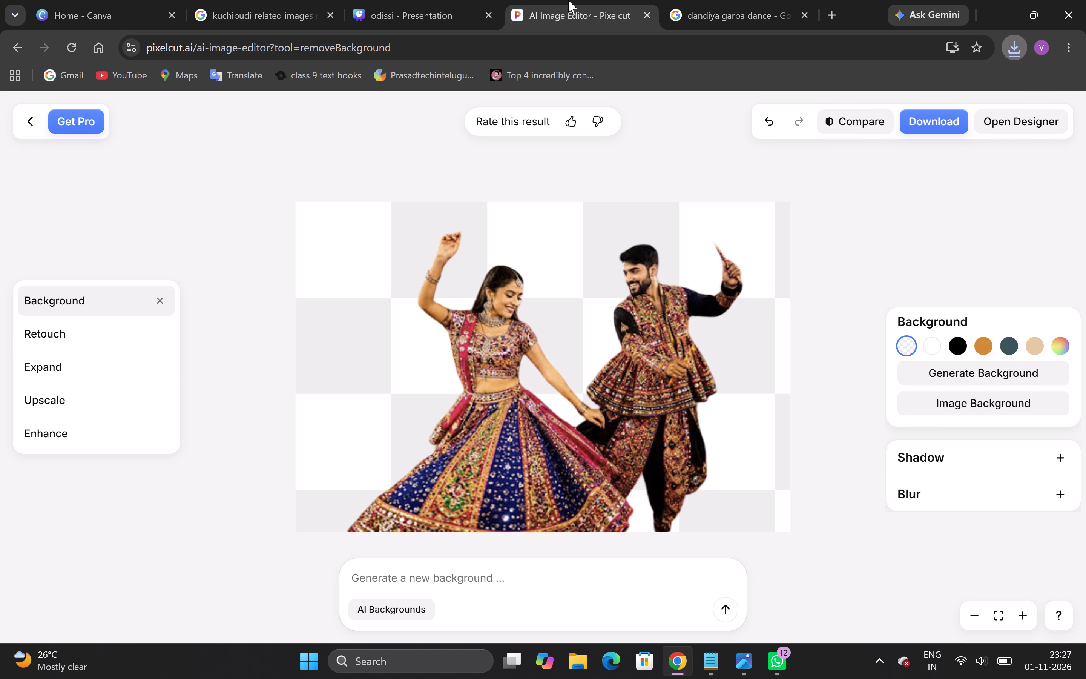
left_click(25, 115)
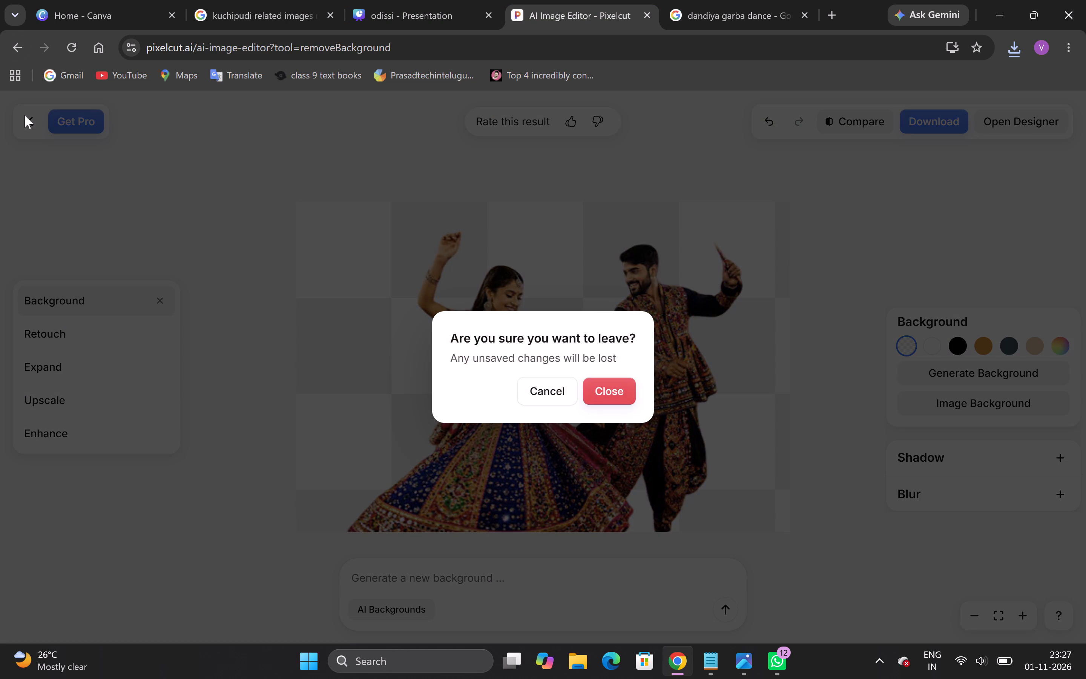
key("Return")
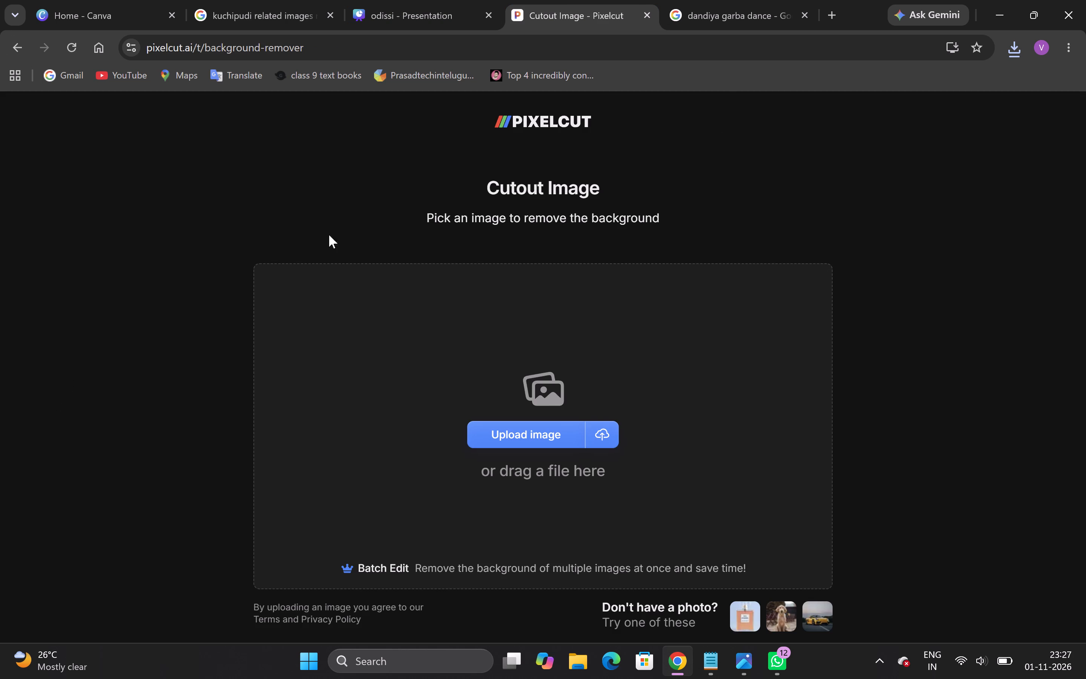
left_click(500, 436)
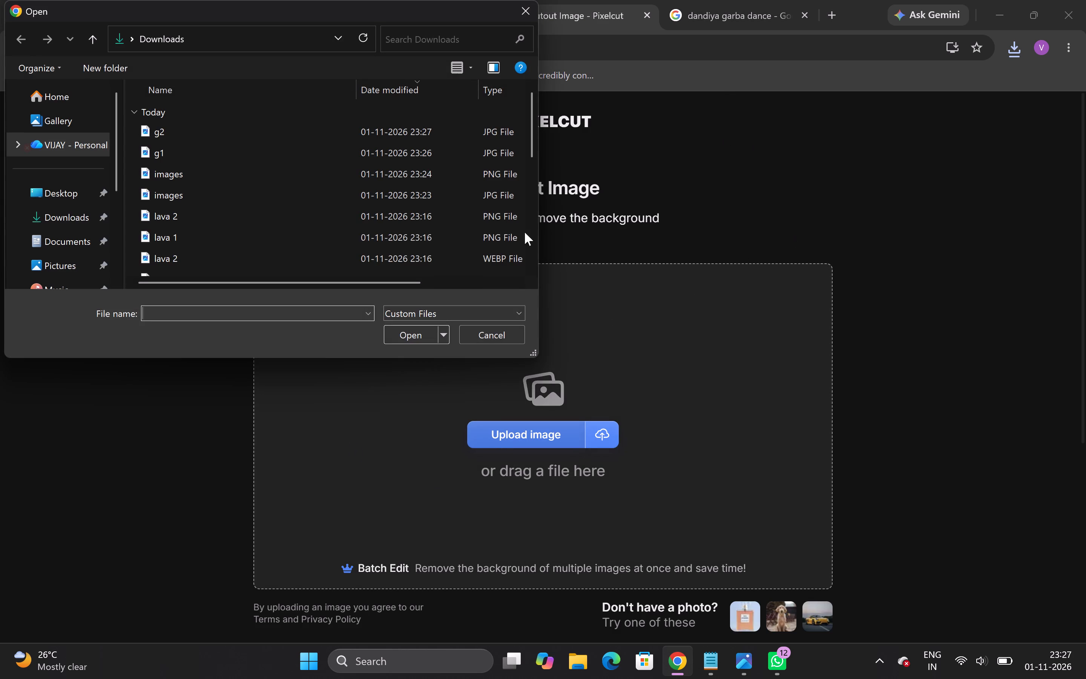
double_click(340, 157)
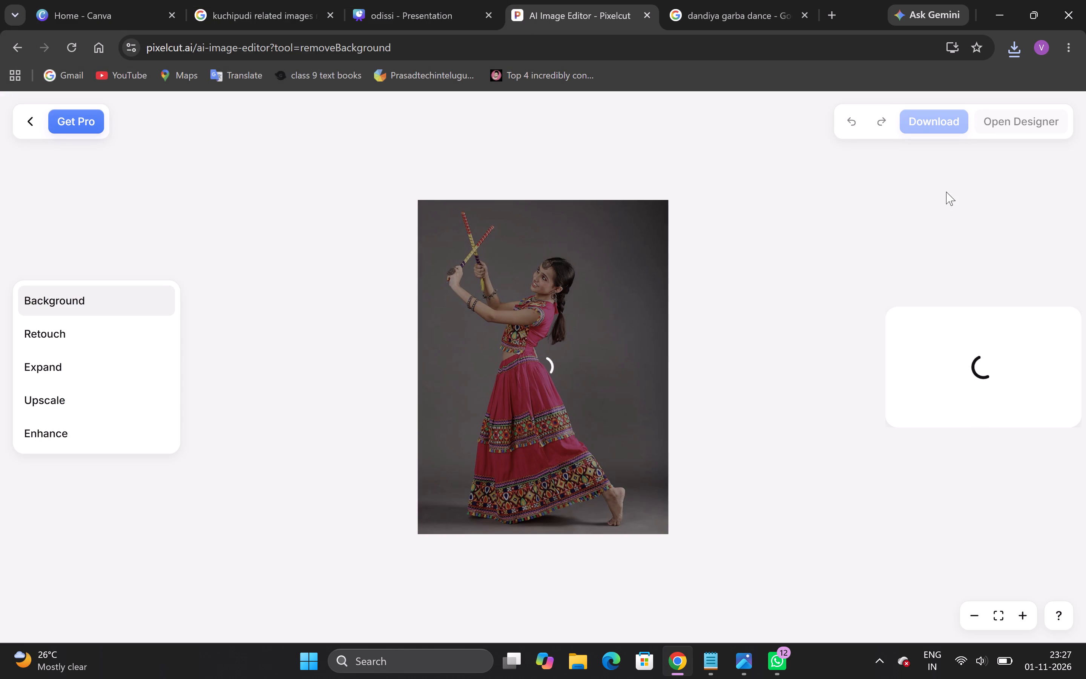
left_click(949, 119)
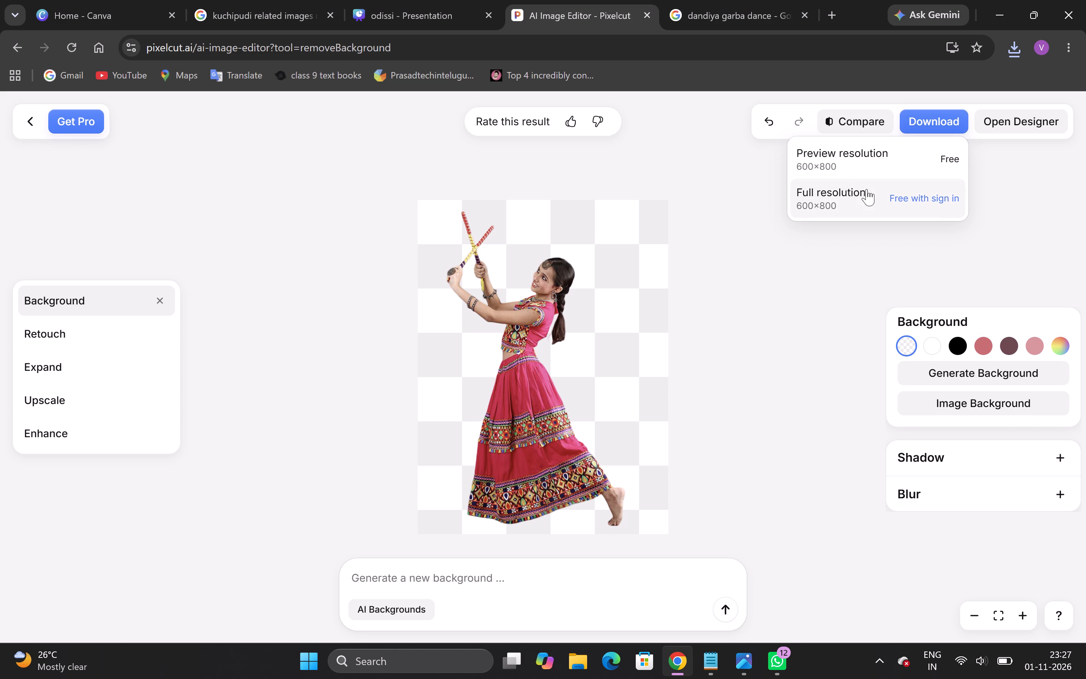
left_click(862, 167)
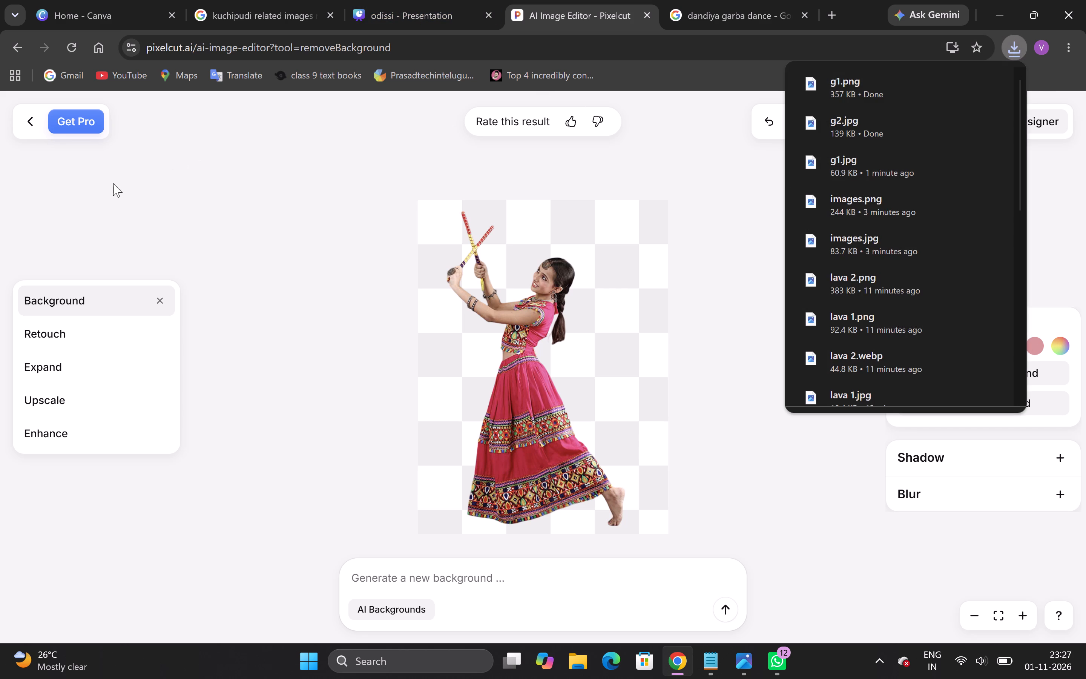
Close the g1 cutout, remove the background of g2.jpg in Pixelcut and download the result at preview resolution.
left_click(35, 117)
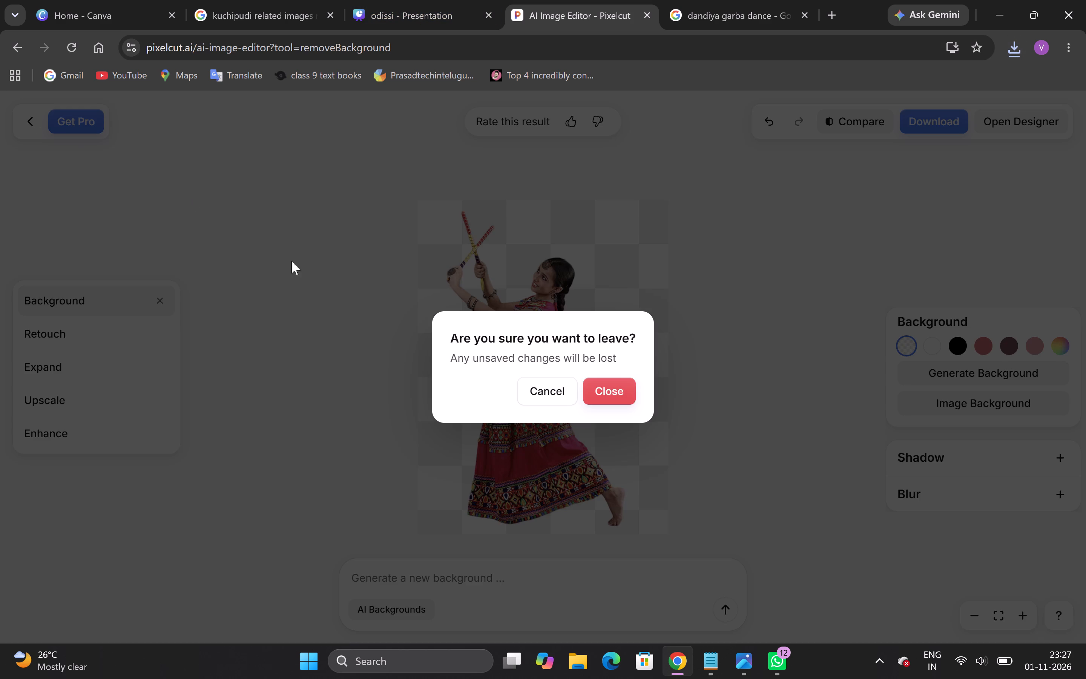
left_click(617, 386)
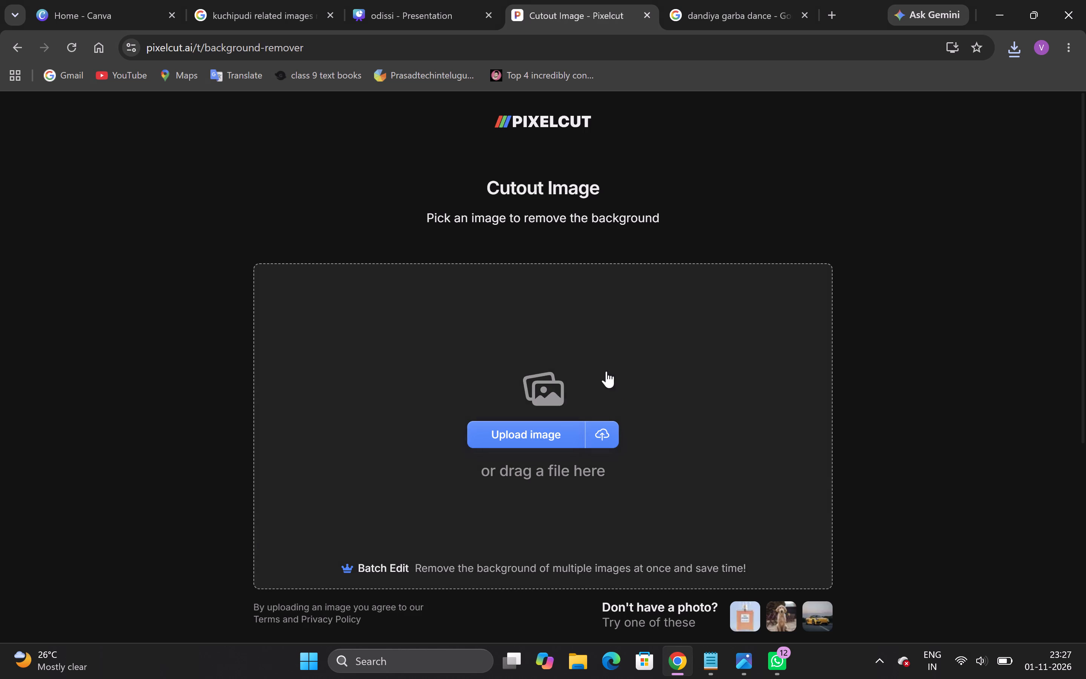
left_click(552, 427)
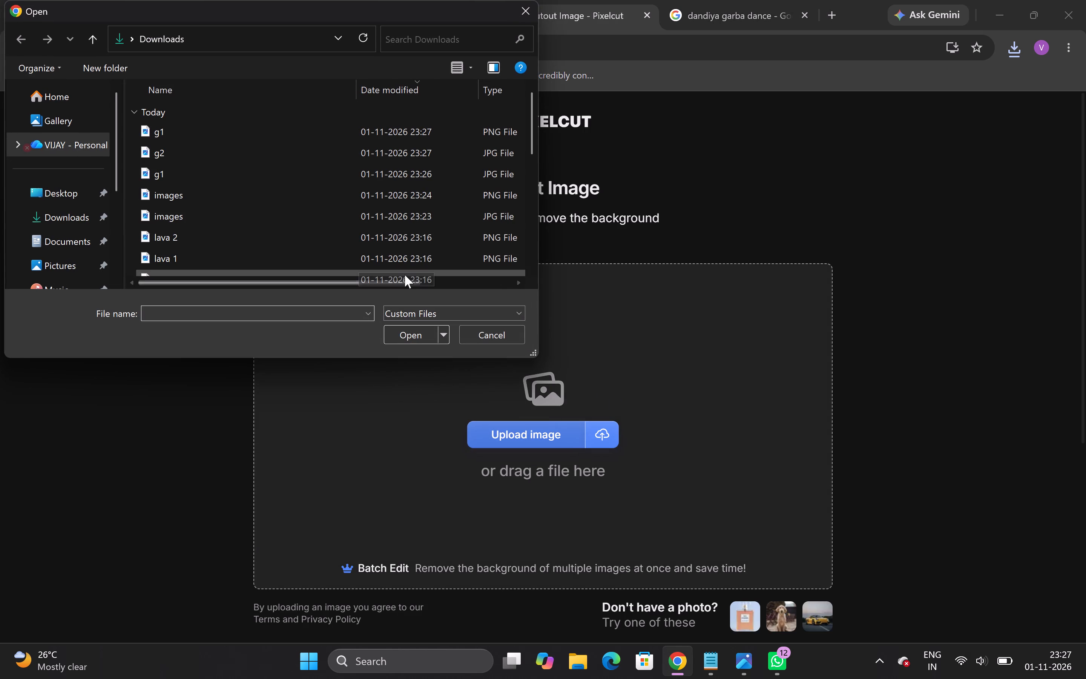
double_click(431, 154)
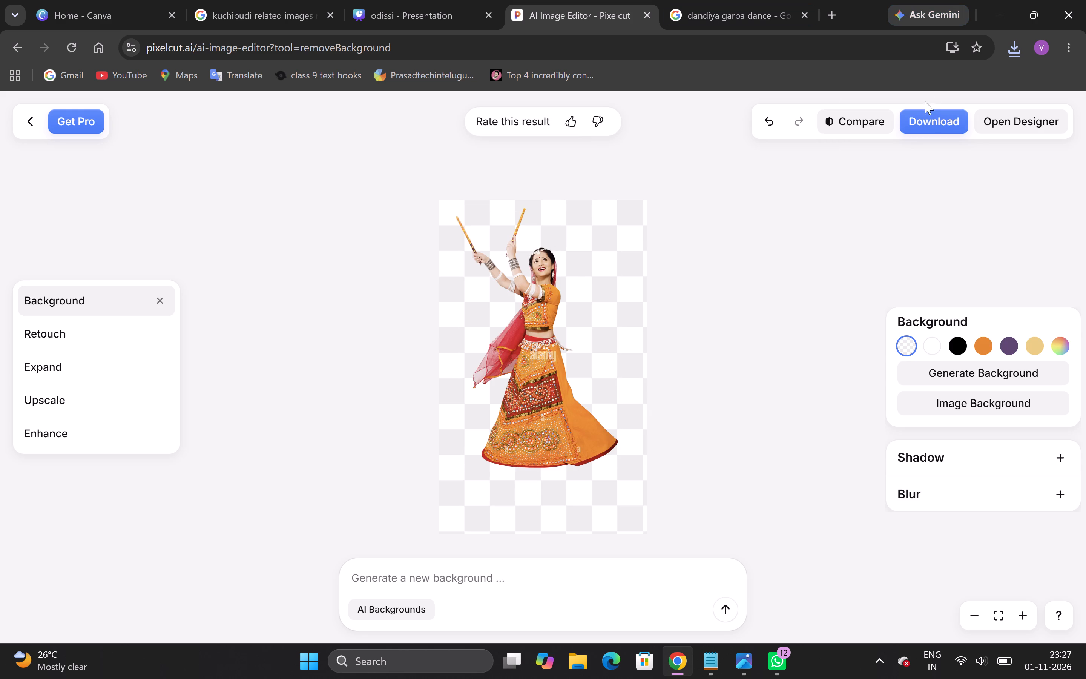
left_click(932, 125)
left_click(895, 172)
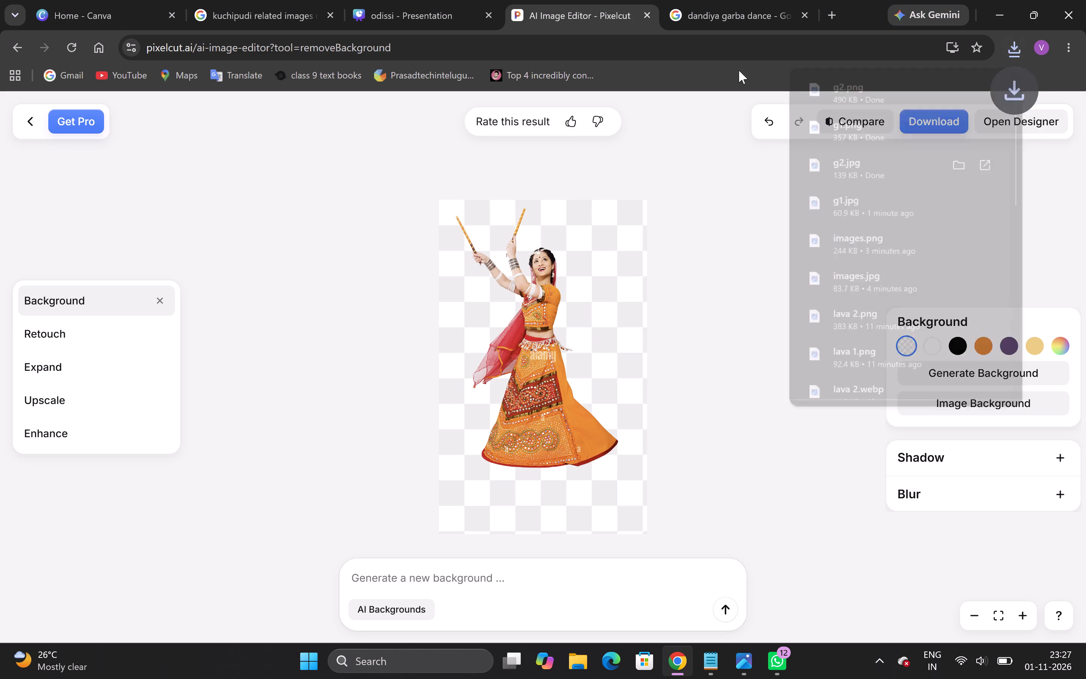
Switch to the Canva odissi presentation, upload g1.png and place the pink-dress dancer along the right edge of page 8.
left_click(431, 0)
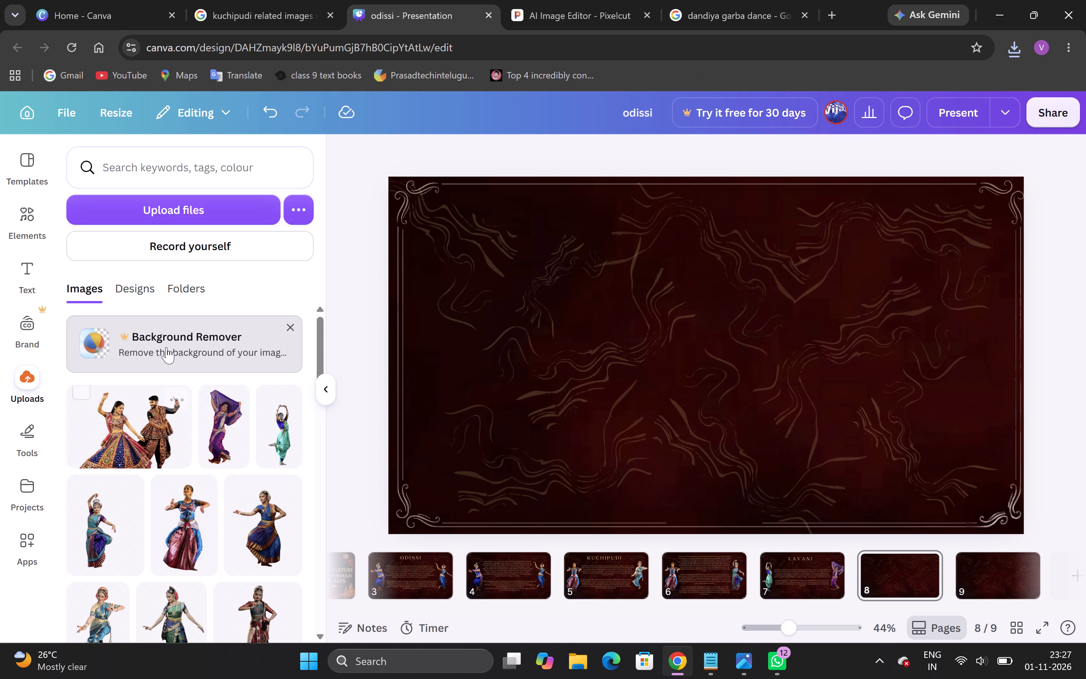
left_click(176, 207)
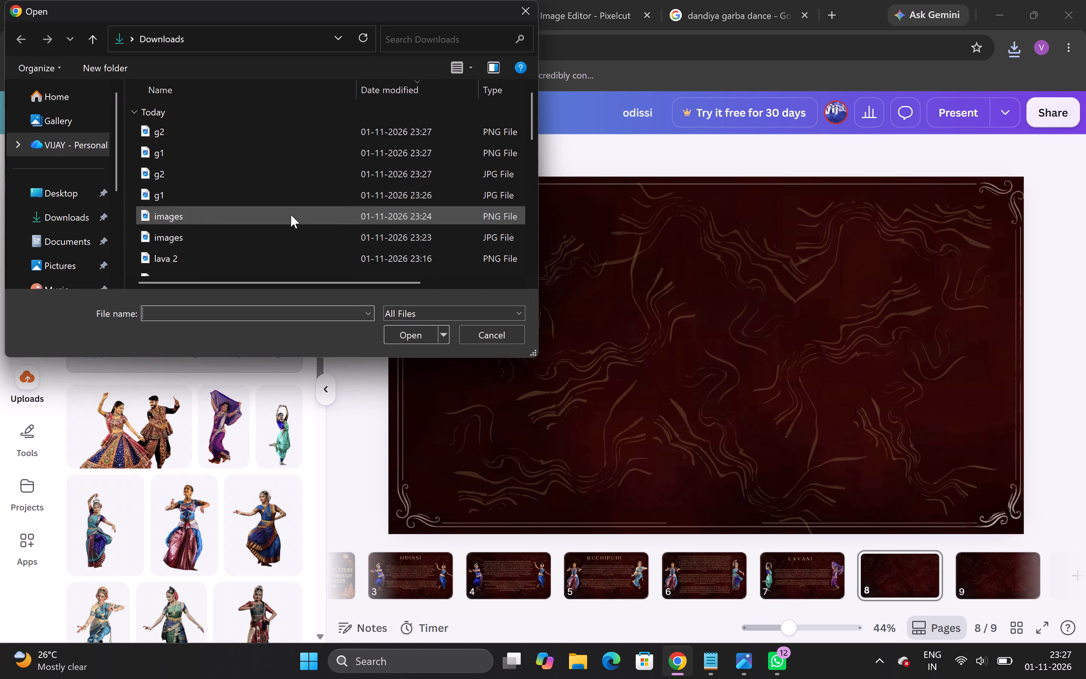
double_click(273, 157)
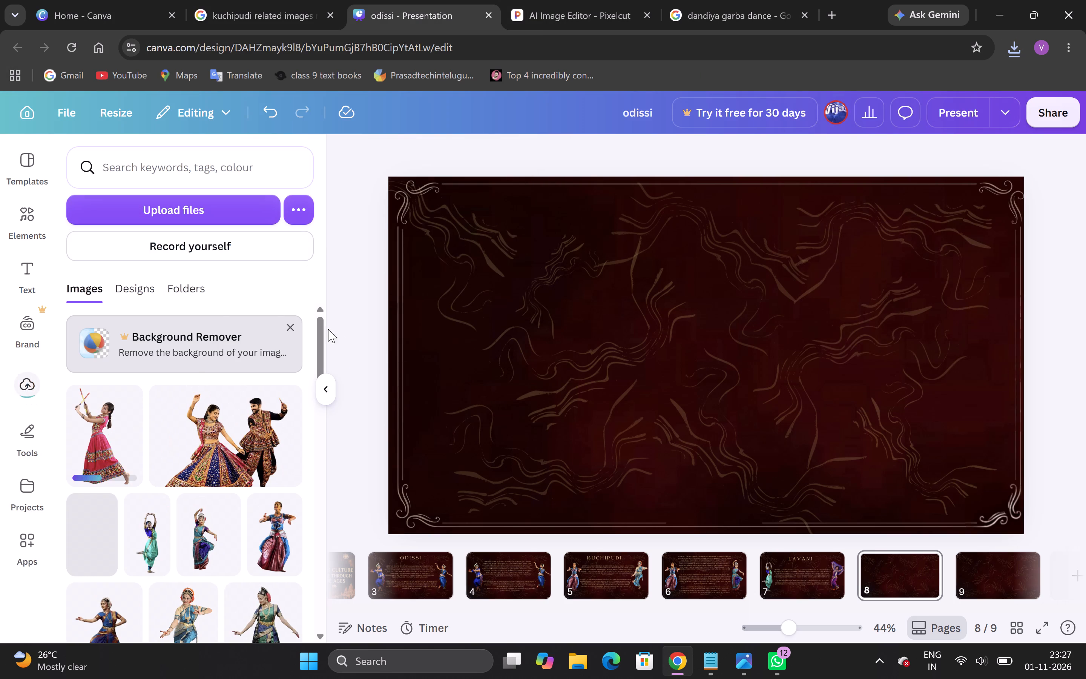
left_click(112, 427)
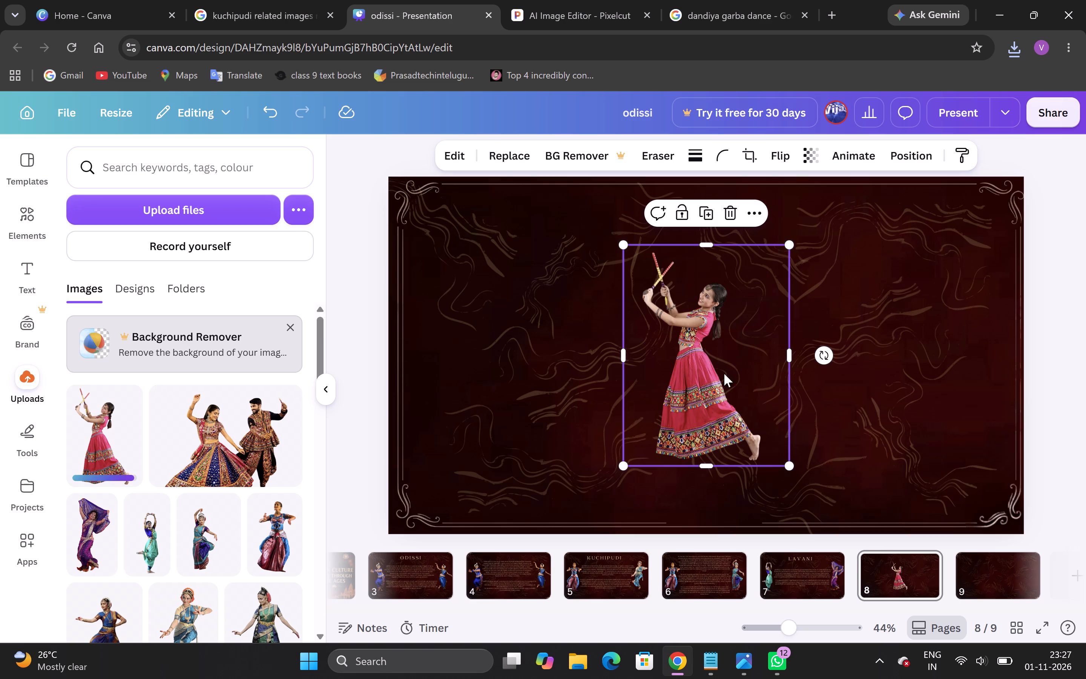
left_click_drag(703, 373, 953, 378)
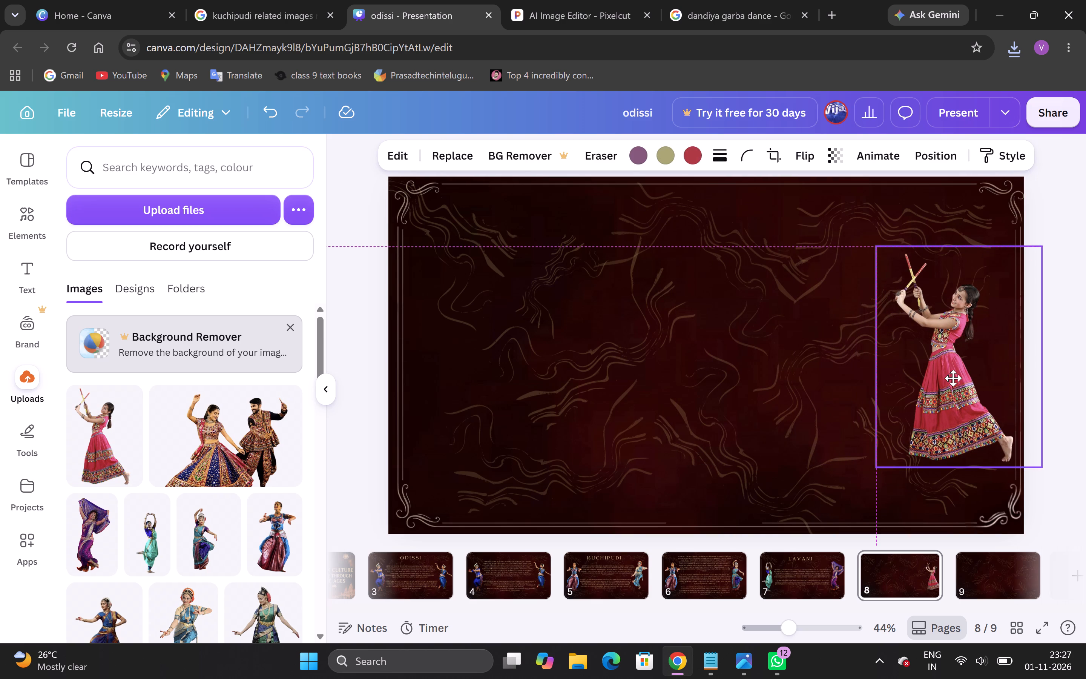
left_click_drag(953, 378, 949, 381)
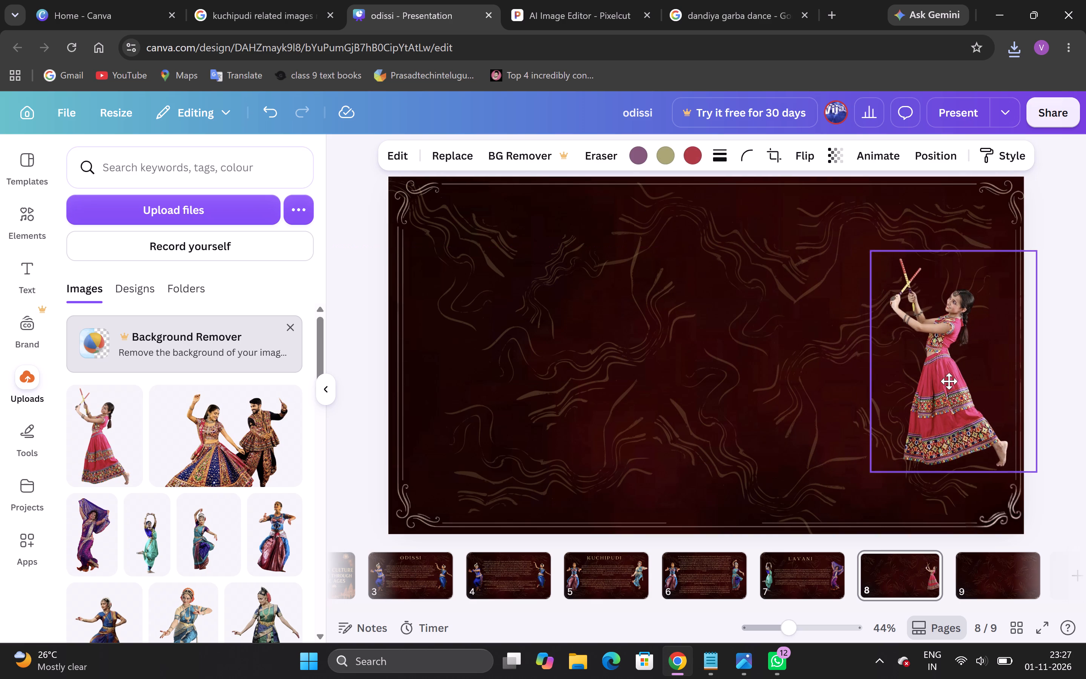
left_click_drag(949, 381, 952, 380)
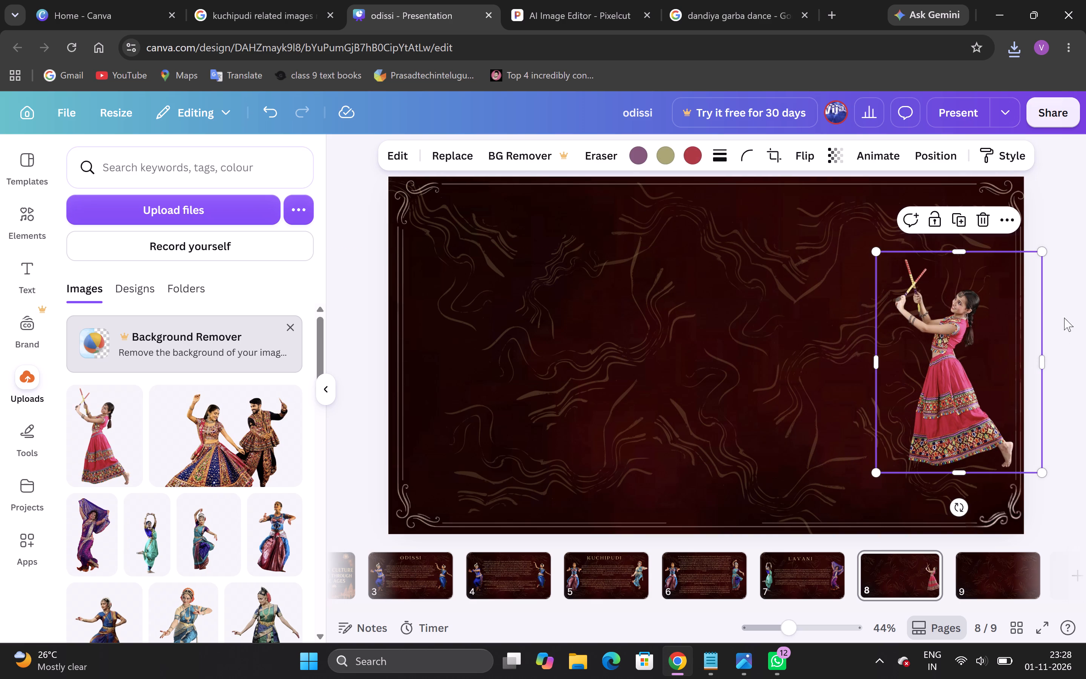
left_click(1064, 310)
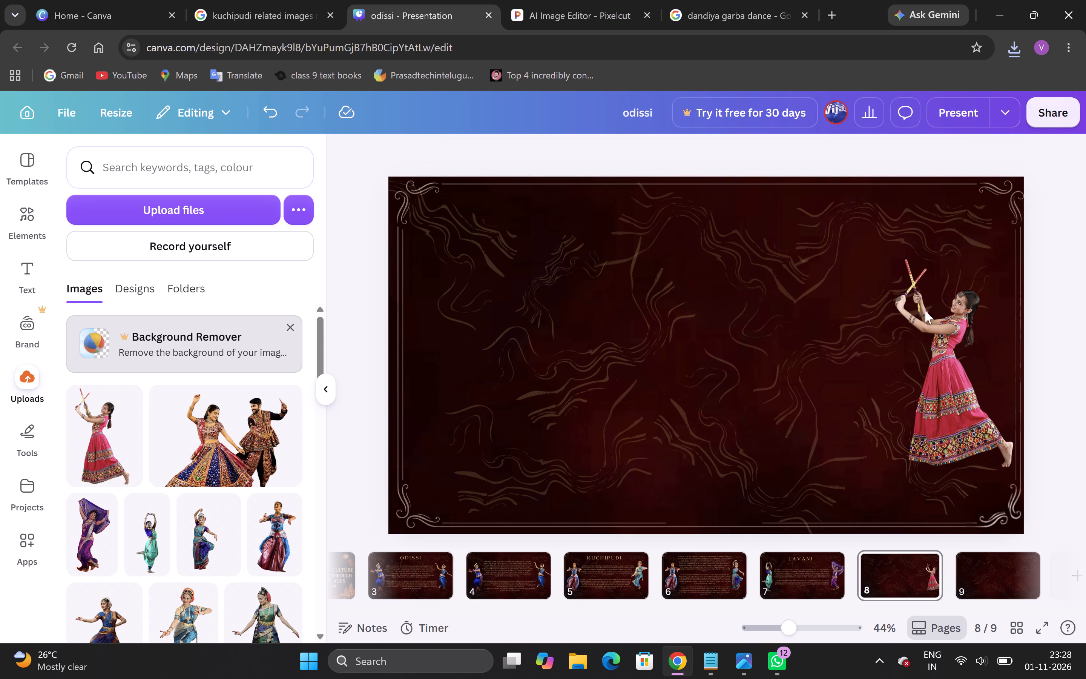
Upload g2.png and place the orange-dress dancer along the left edge of page 8, opposite the pink-dress dancer.
left_click(189, 220)
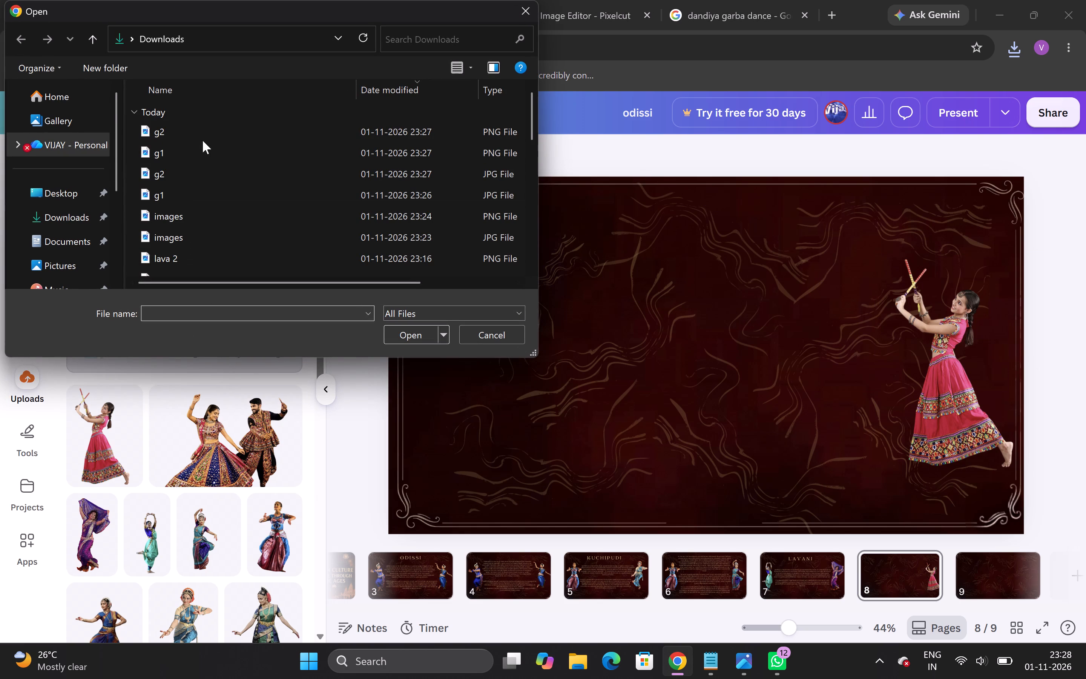
double_click(214, 134)
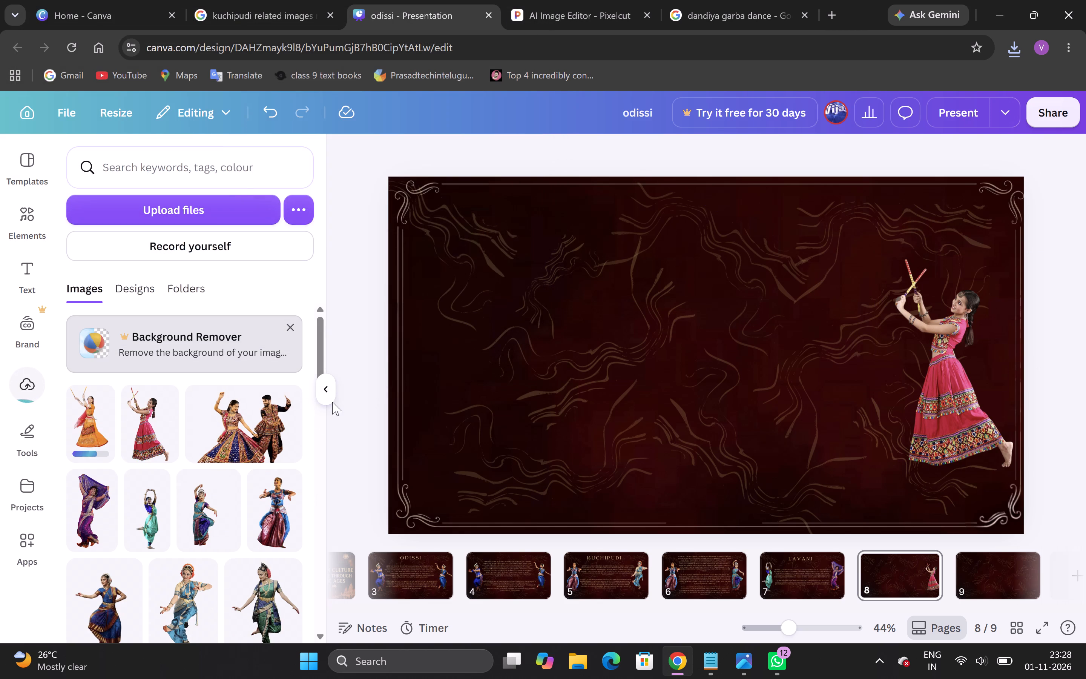
left_click(104, 438)
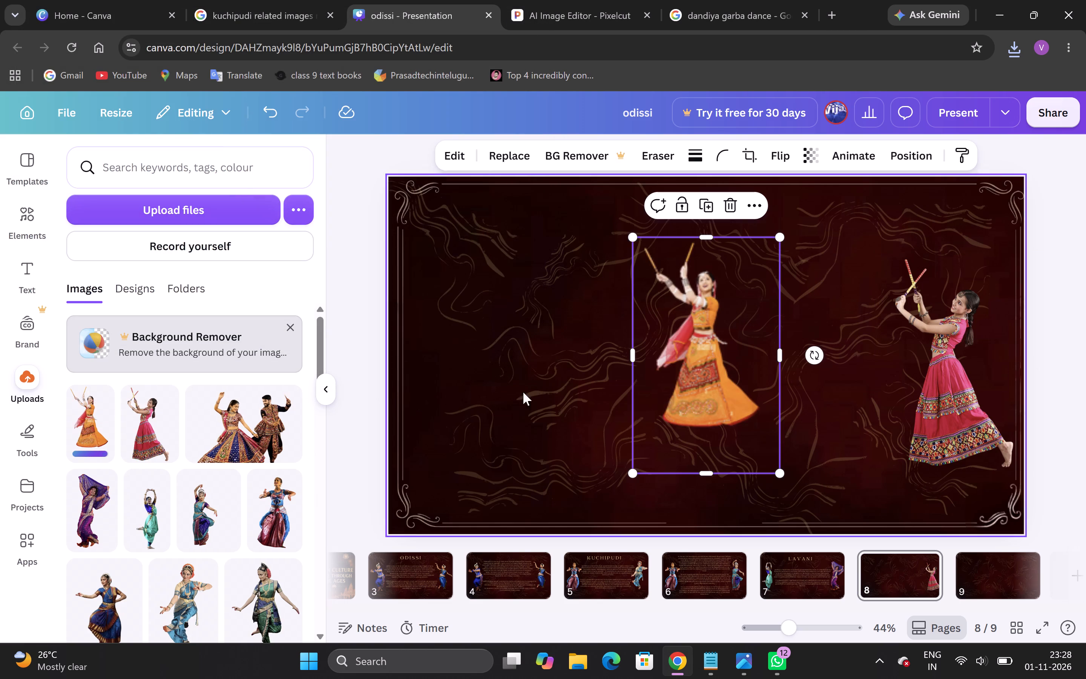
left_click_drag(742, 389, 508, 399)
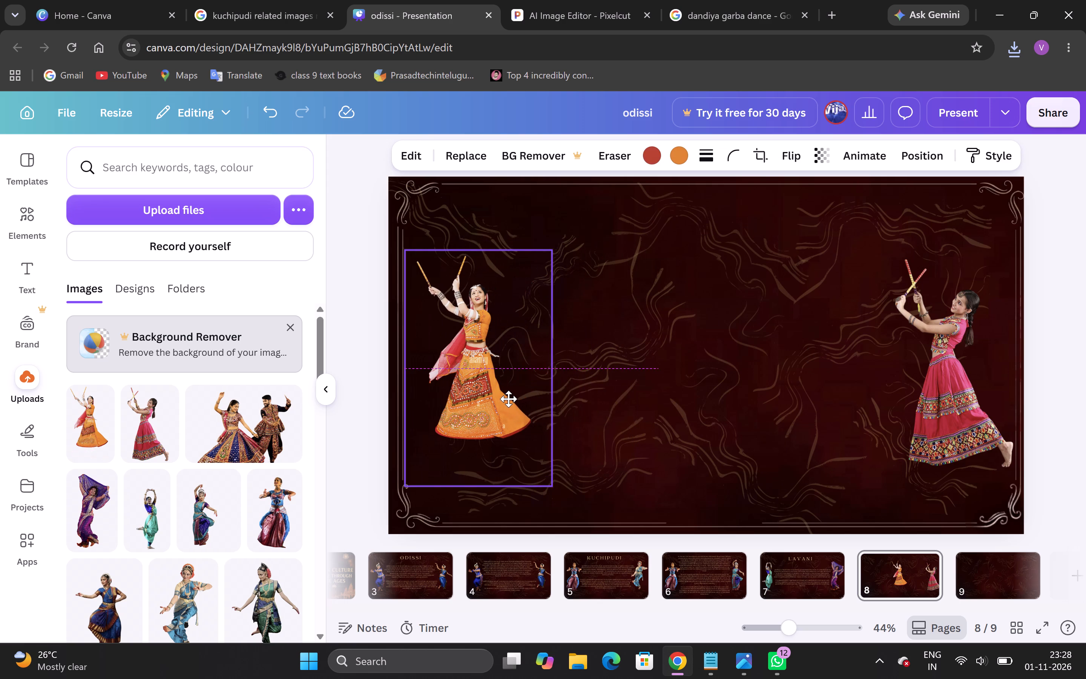
left_click_drag(508, 399, 508, 399)
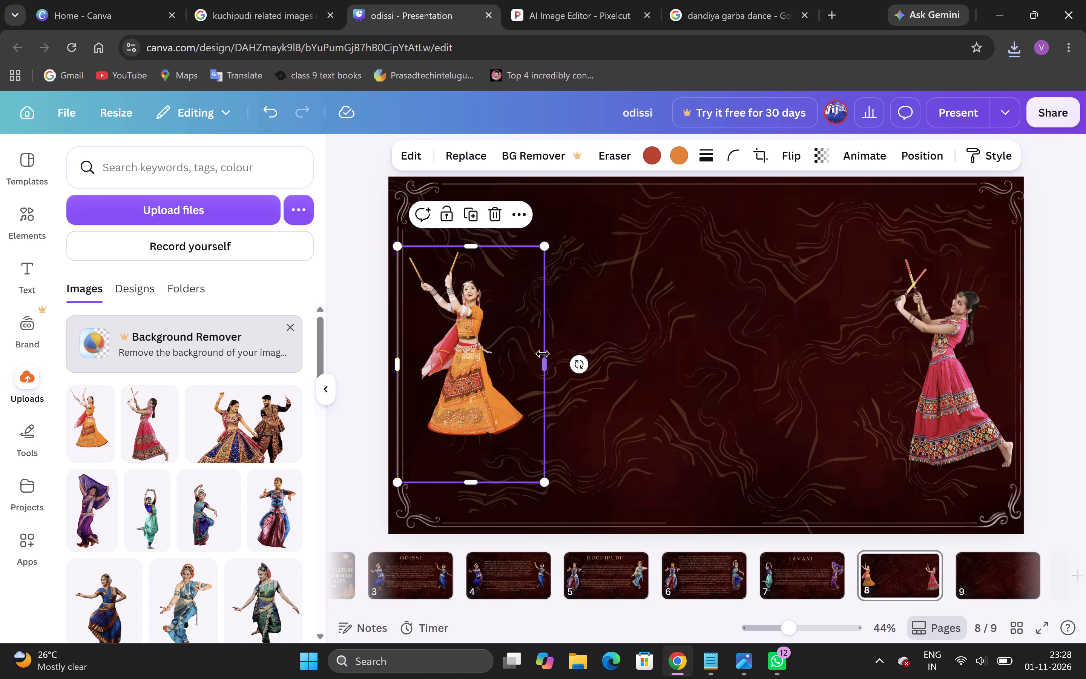
Enlarge the orange-dress dancer slightly and settle it a little lower at the left edge of page 8.
left_click(543, 354)
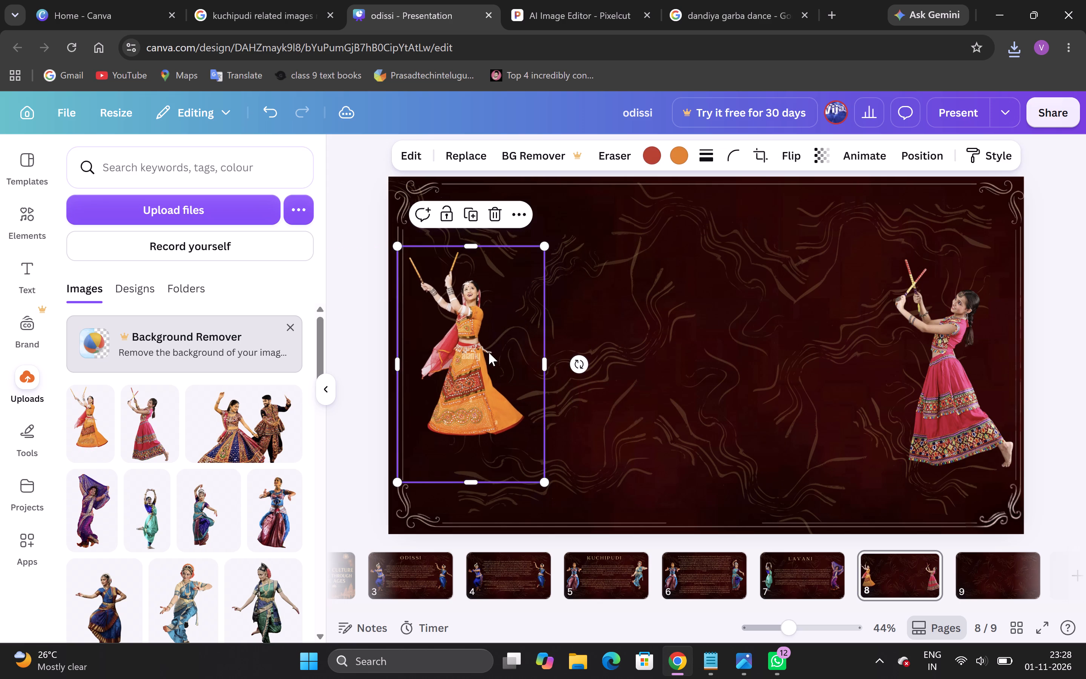
left_click(489, 352)
left_click(483, 392)
left_click_drag(538, 477, 545, 489)
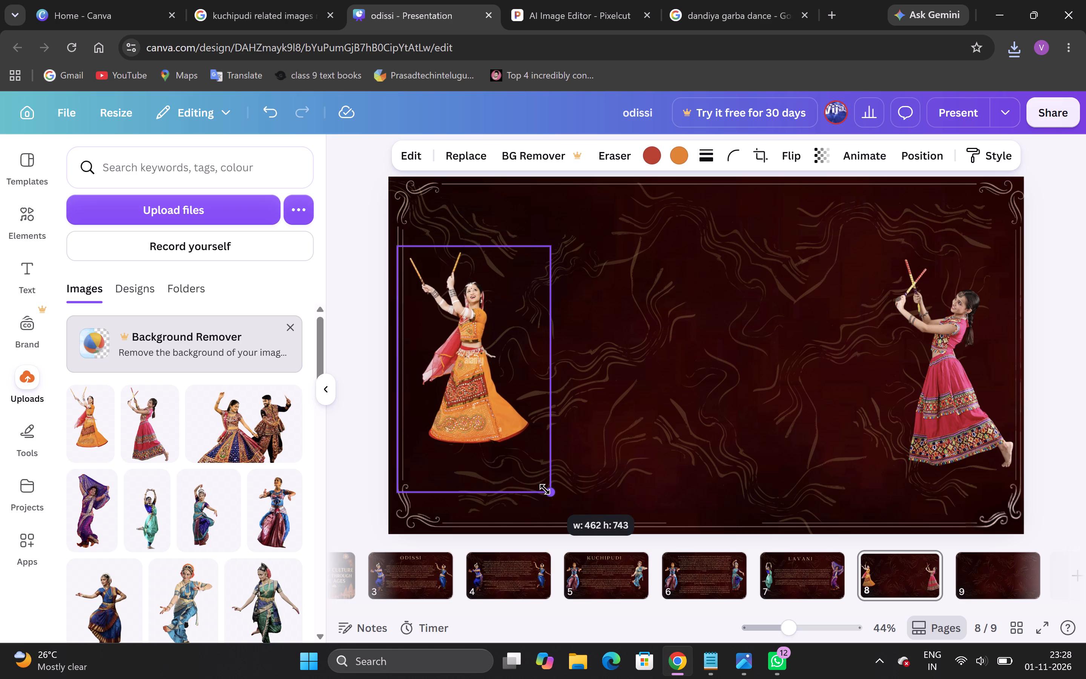
left_click_drag(545, 489, 545, 495)
left_click(522, 434)
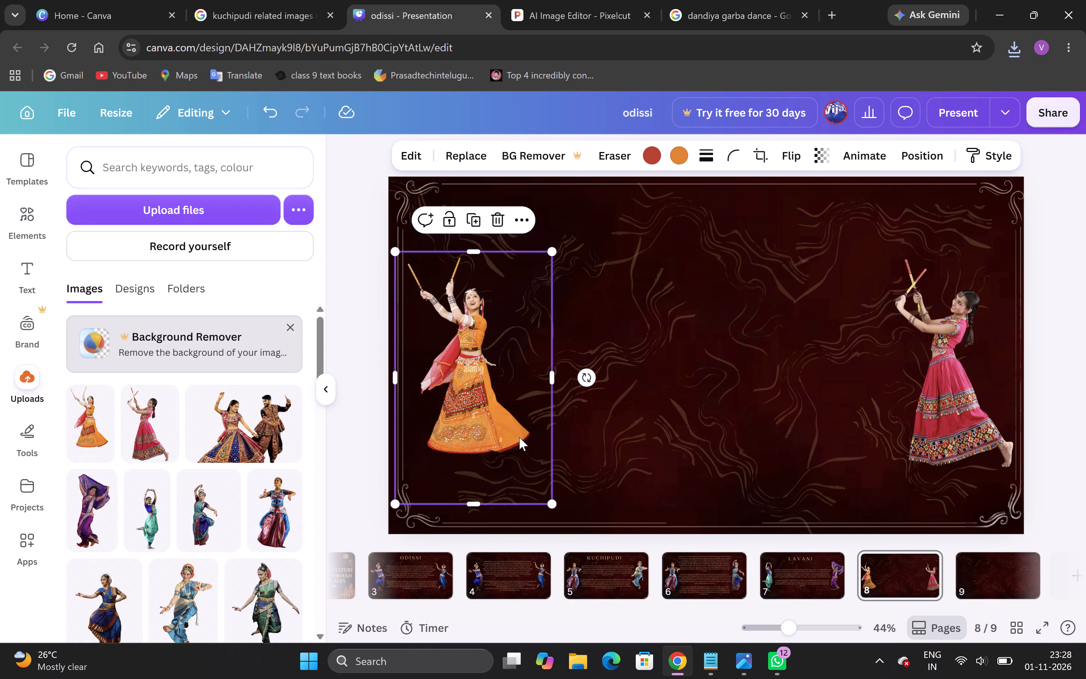
left_click(1051, 204)
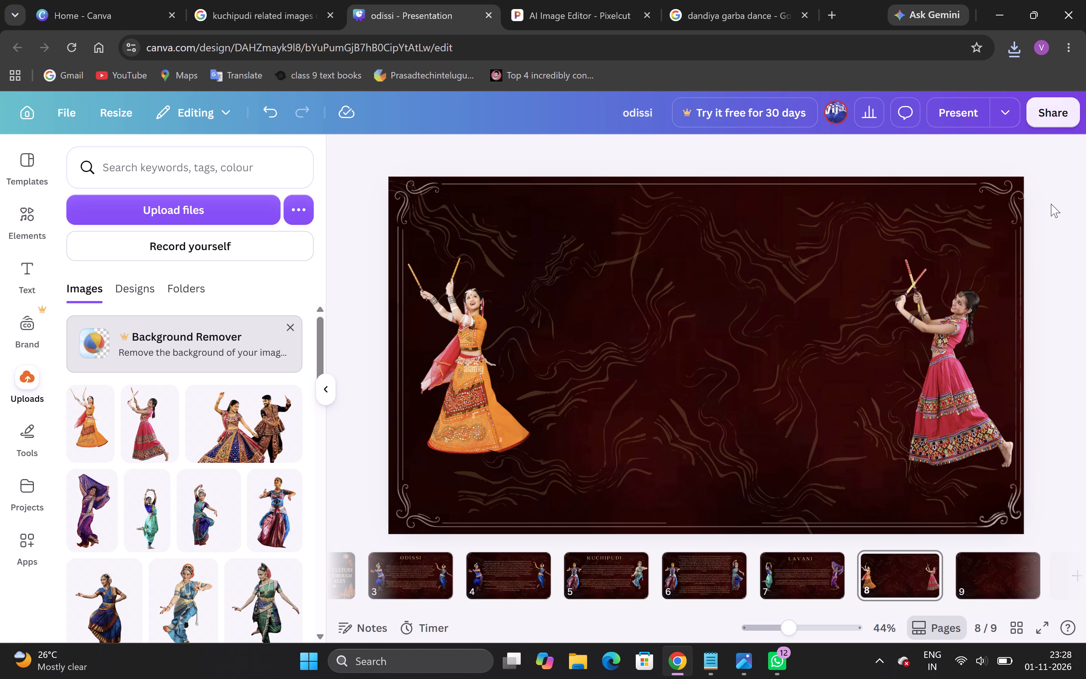
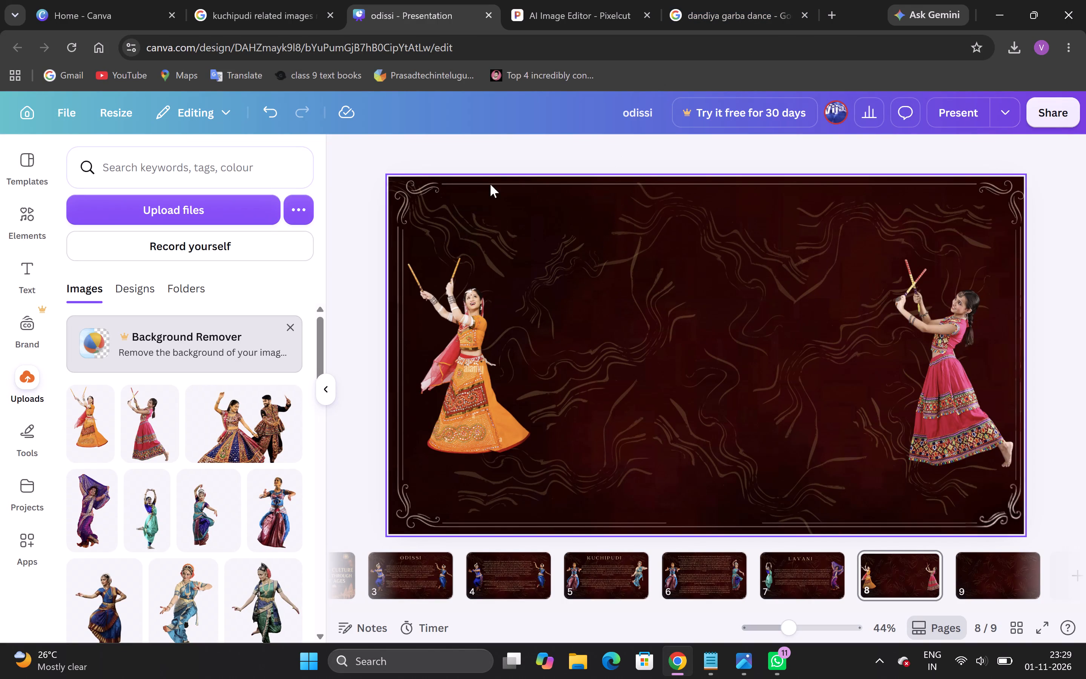
Search the text fonts for CATCHY and add a Catchy Mager text box to page 8.
left_click(267, 172)
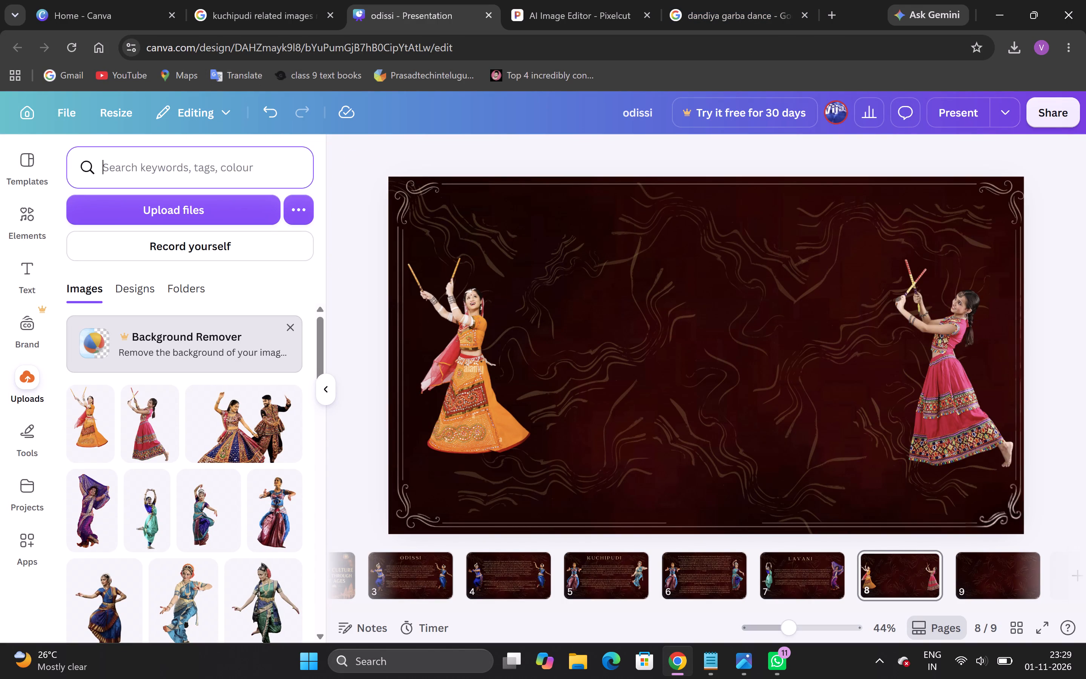
key("c")
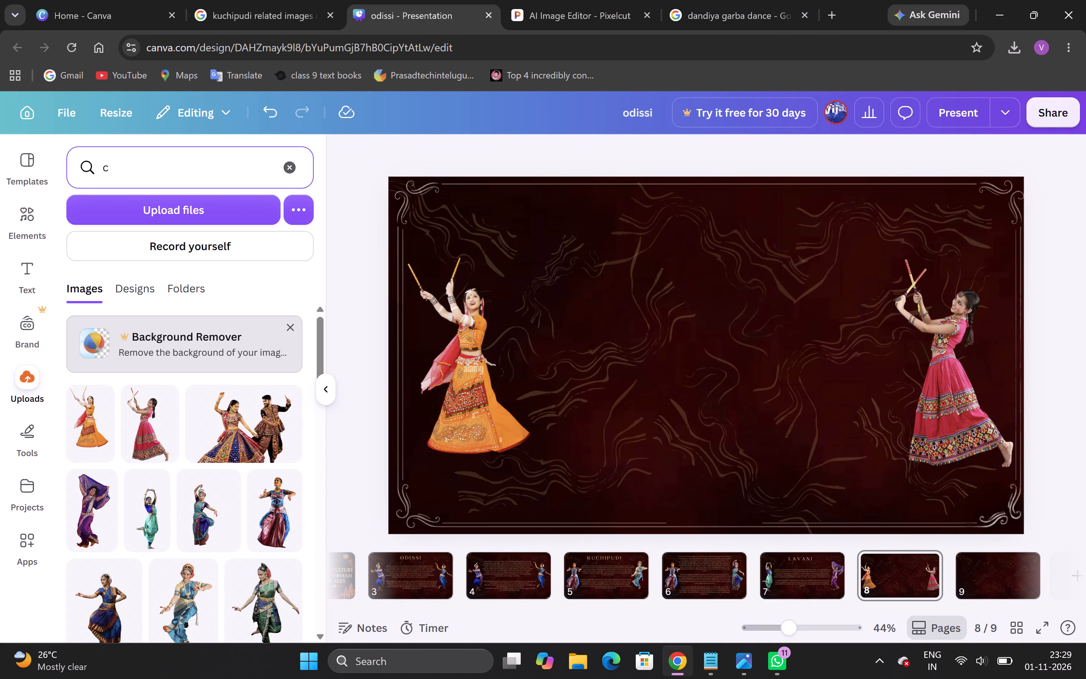
key("BackSpace")
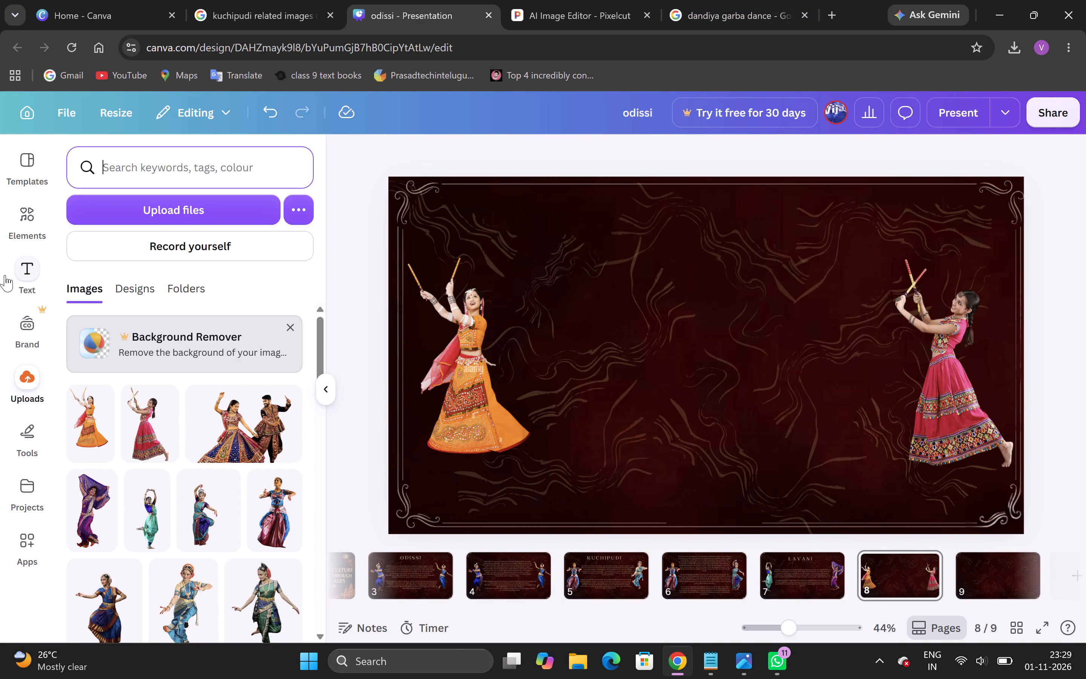
left_click(9, 290)
double_click(159, 160)
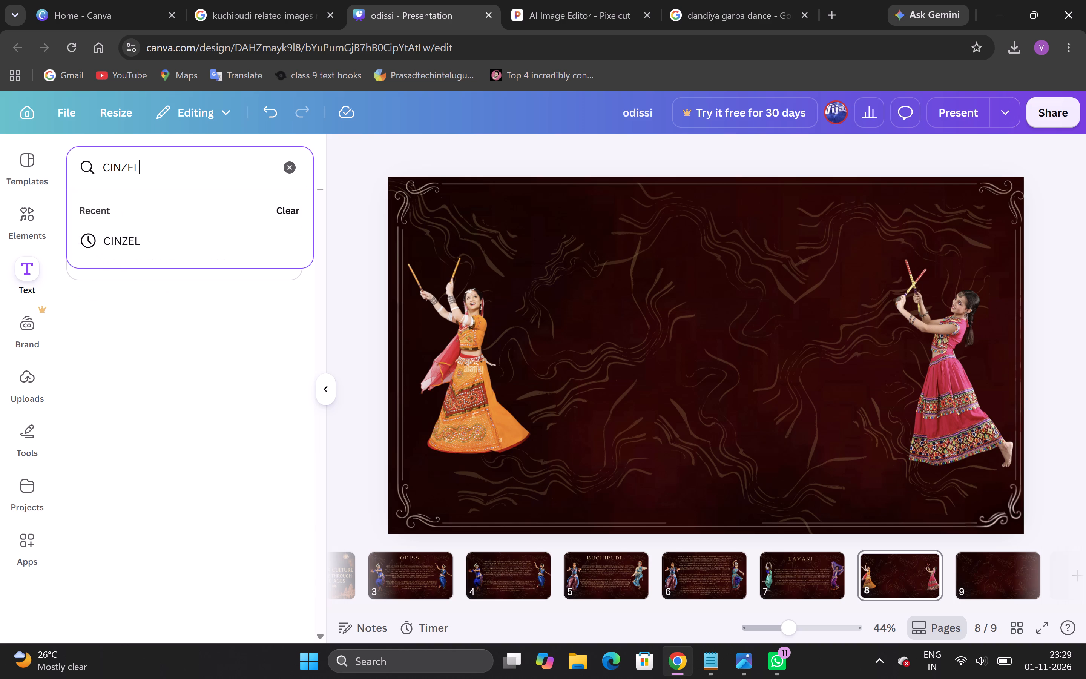
key("BackSpace")
left_click(130, 281)
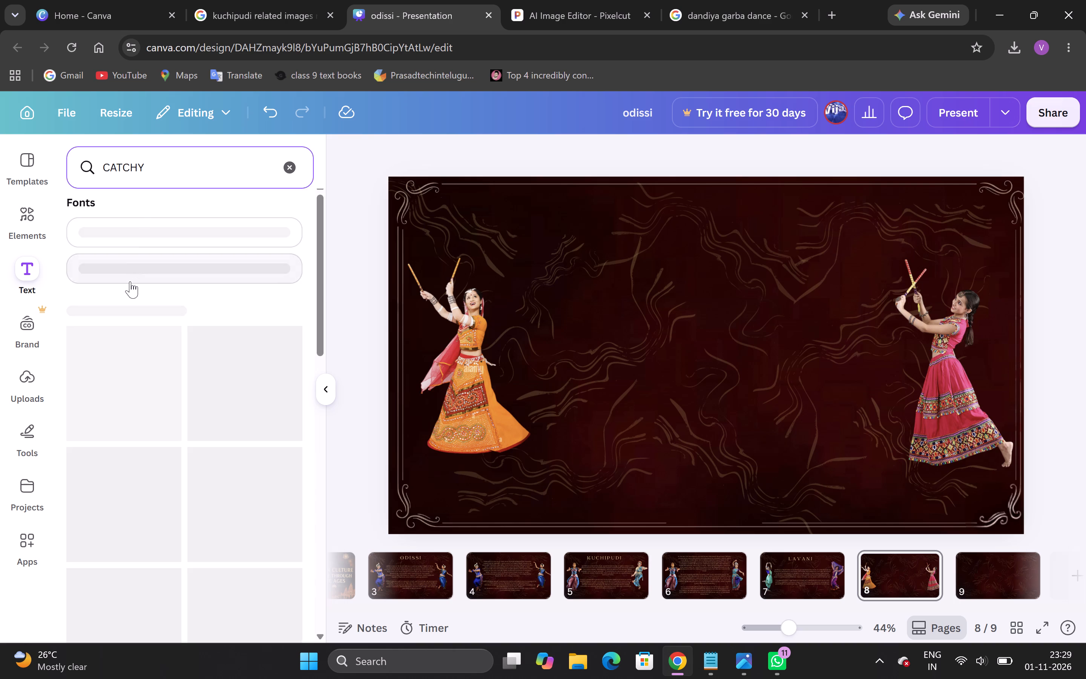
left_click(157, 238)
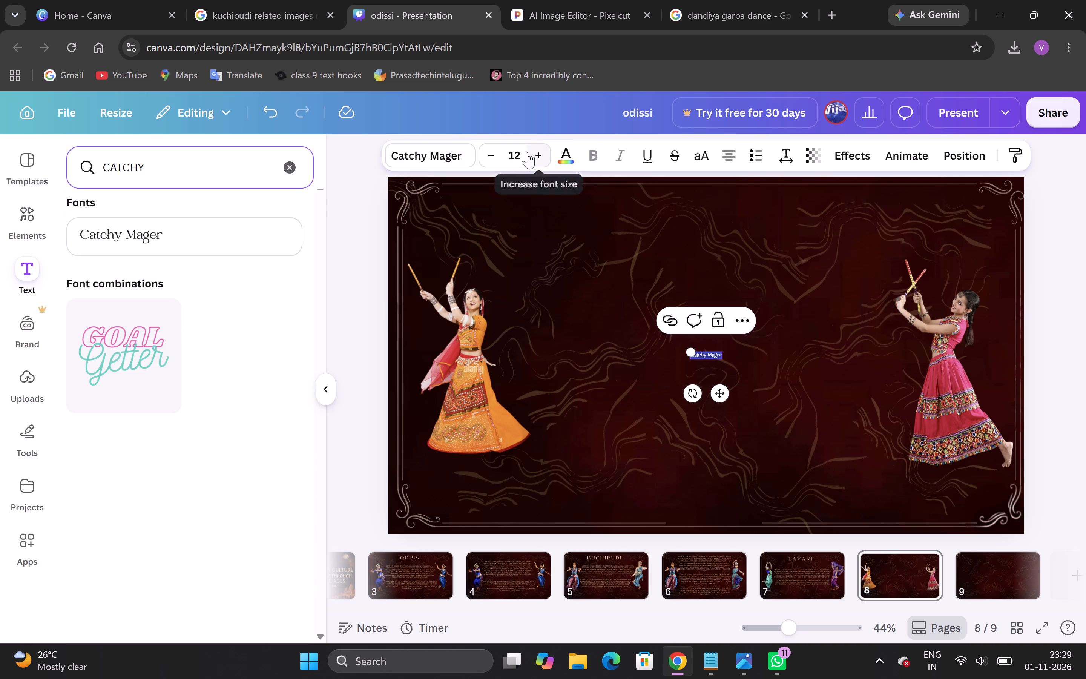
Set the new Catchy Mager text's font size to 81.
left_click(528, 157)
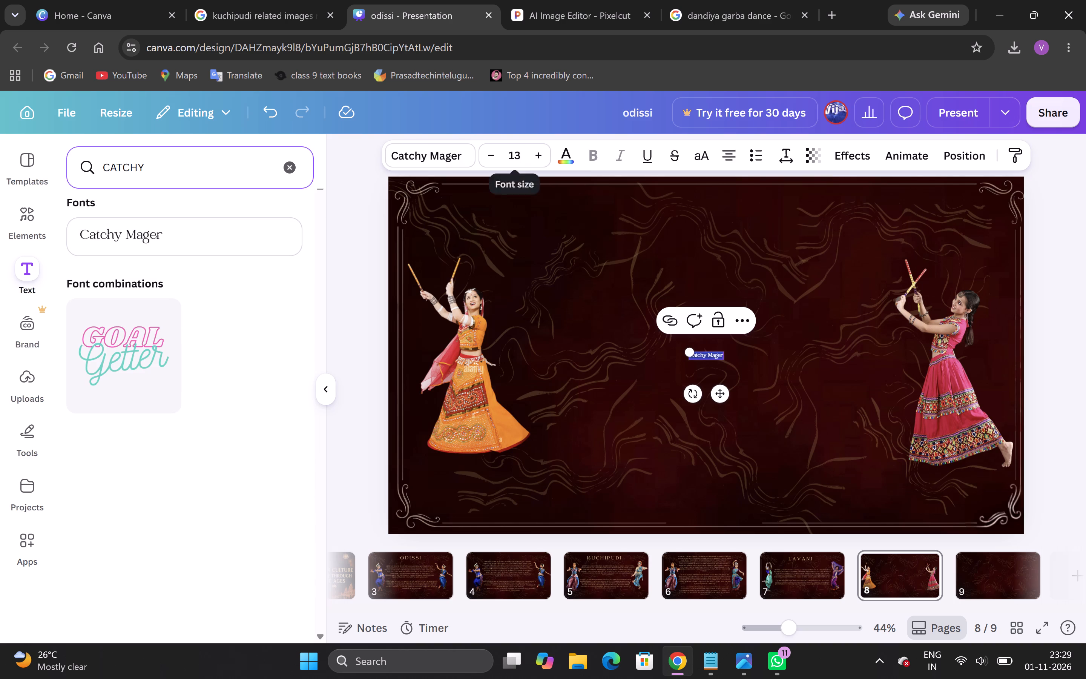
left_click(515, 155)
type("81")
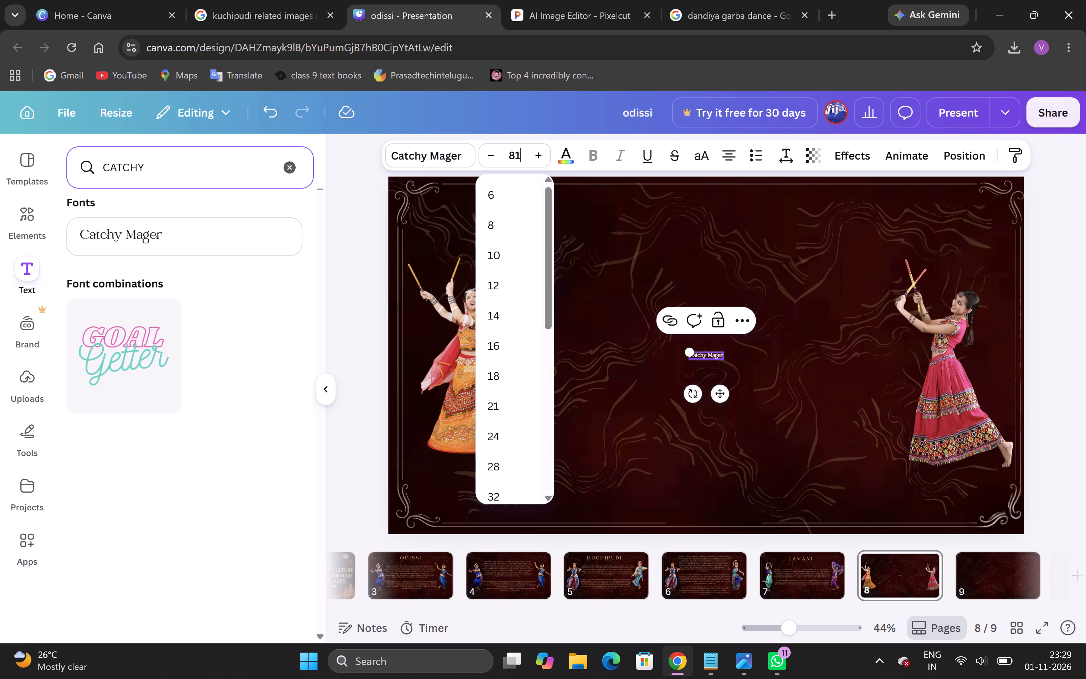
type("g a r")
key("space")
key("space")
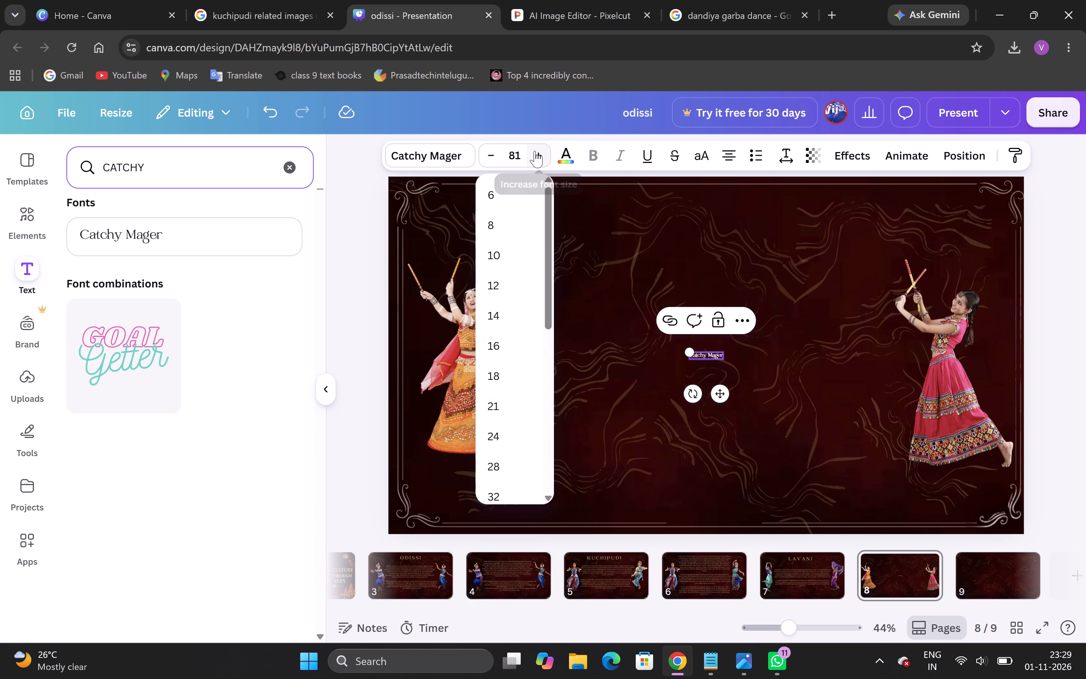
key("Return")
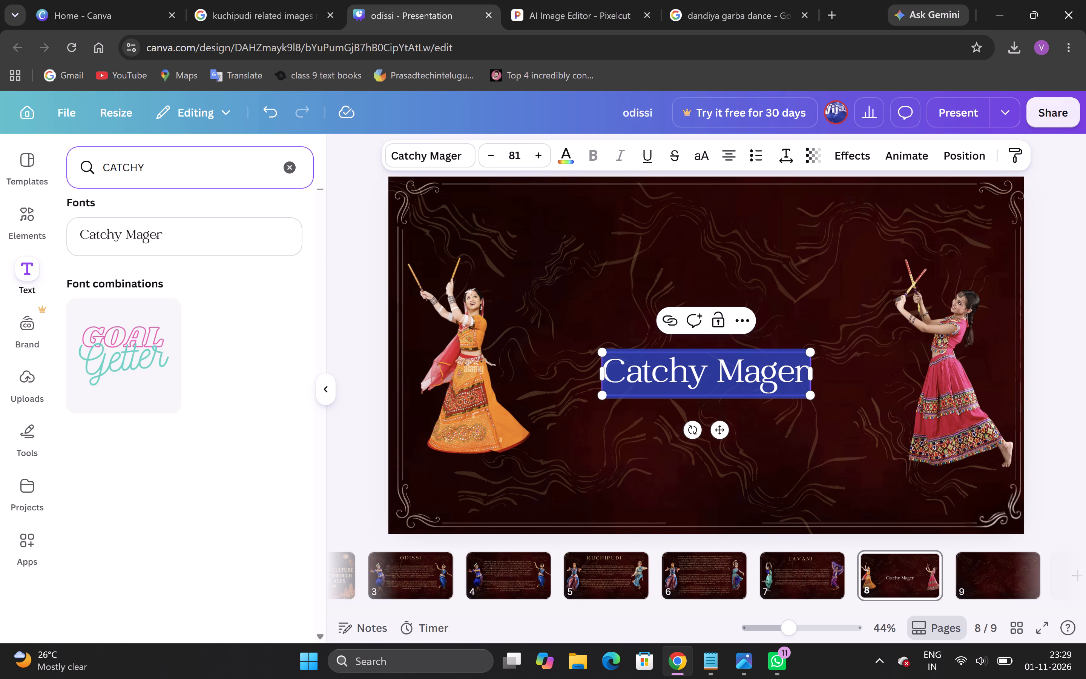
Replace the placeholder text with the letter-spaced capital heading "G A R B A".
type("g")
key("space")
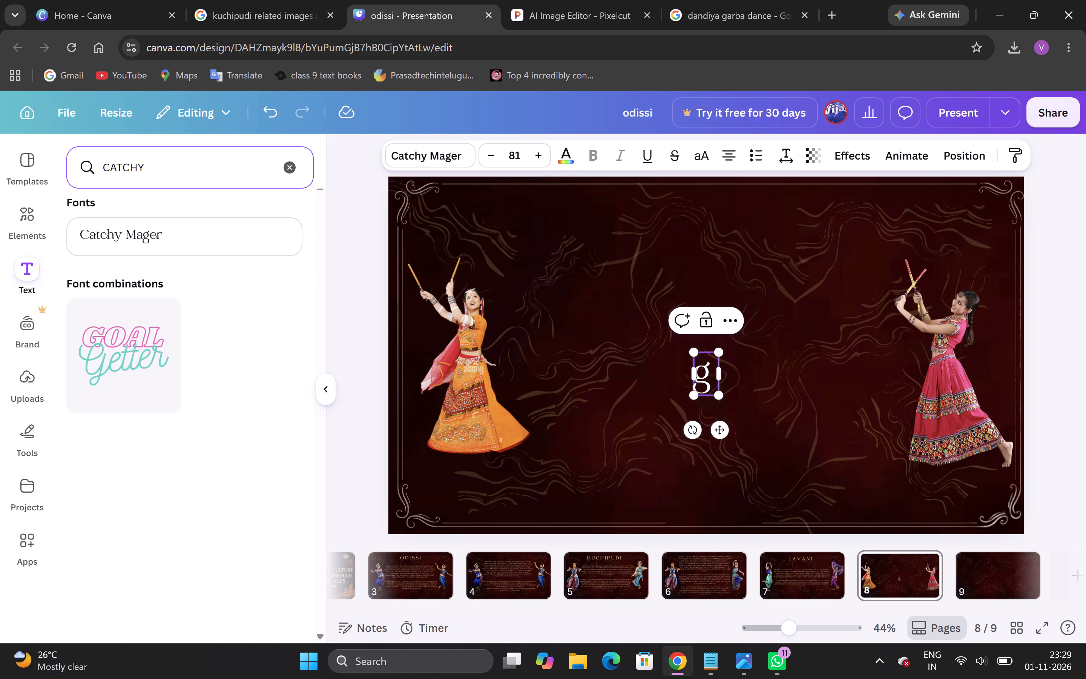
key("BackSpace")
key("BackSpace")
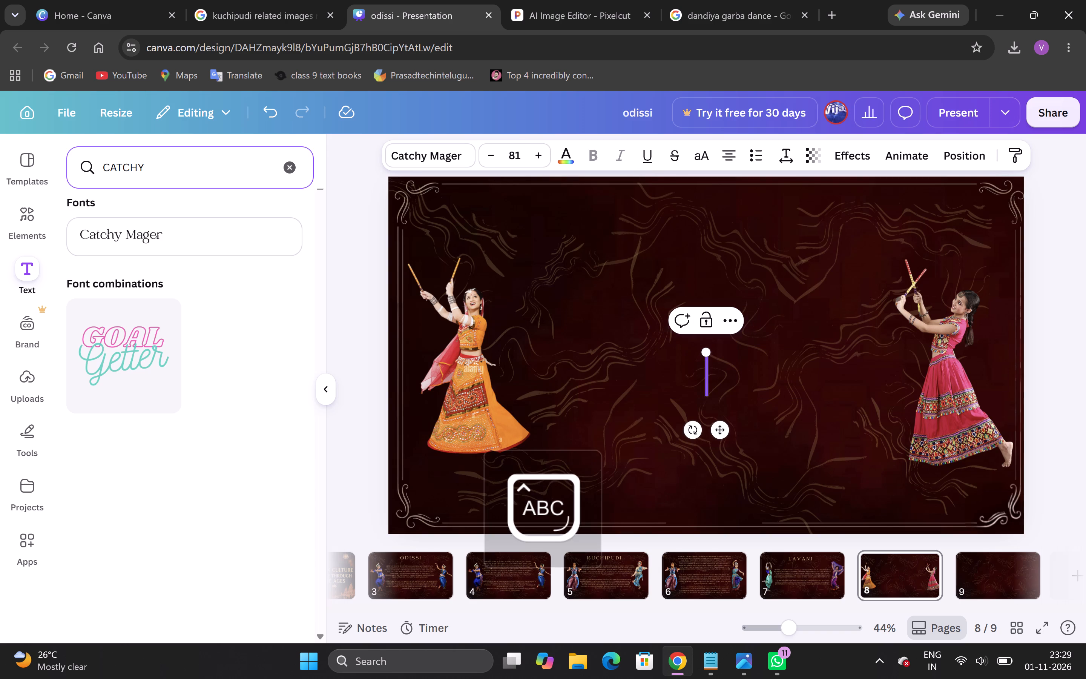
type("G")
key("space")
type("A R B")
key("space")
key("a")
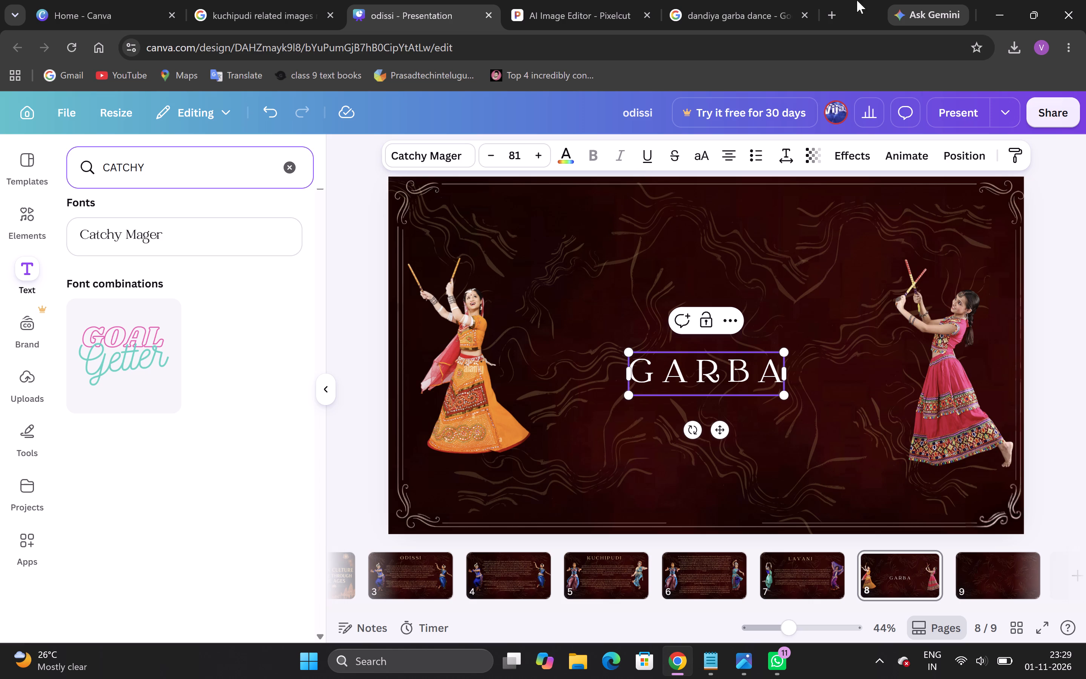
Recolour the GARBA heading with the ivory glow colour #FFD699, applying the change to all matching text on the page.
left_click(563, 153)
left_click(141, 260)
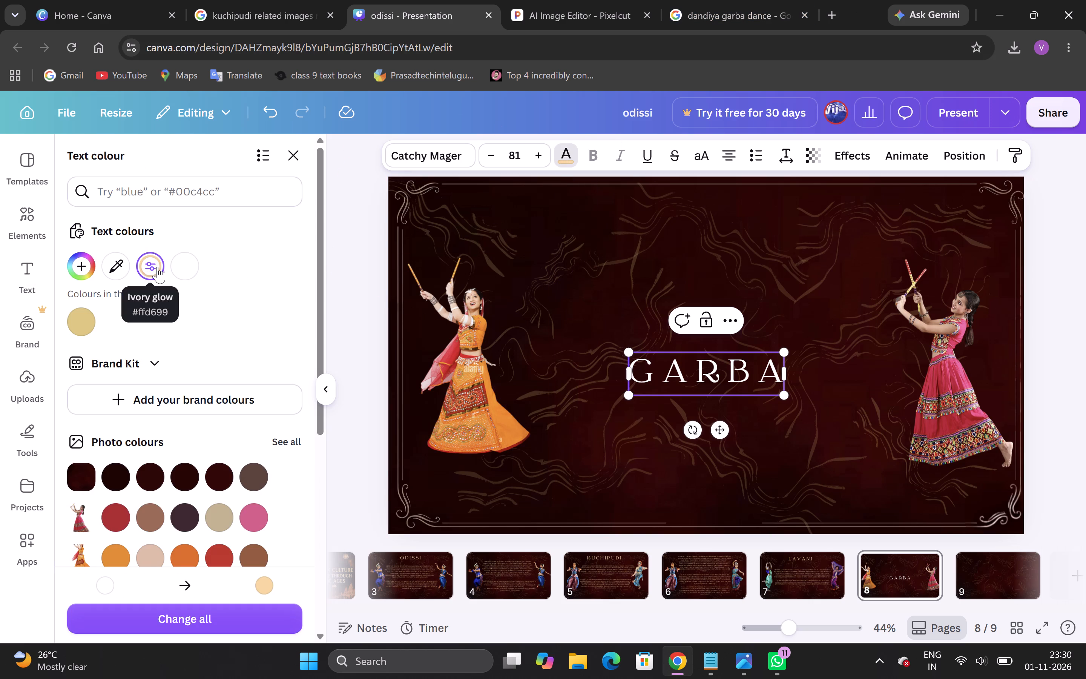
left_click(157, 267)
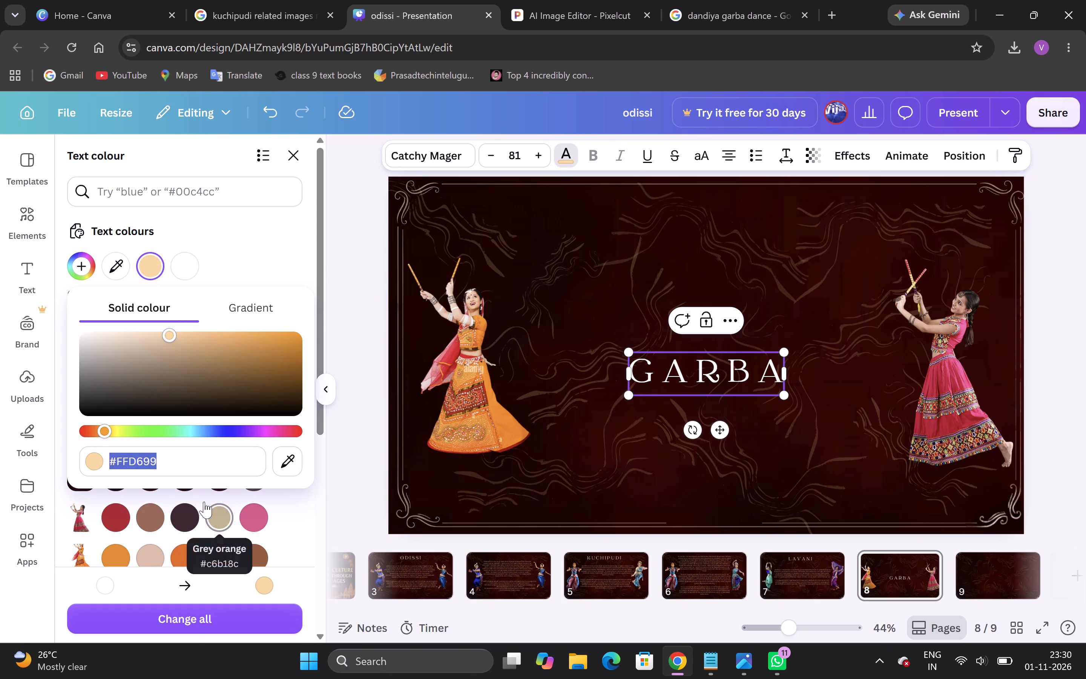
left_click(191, 625)
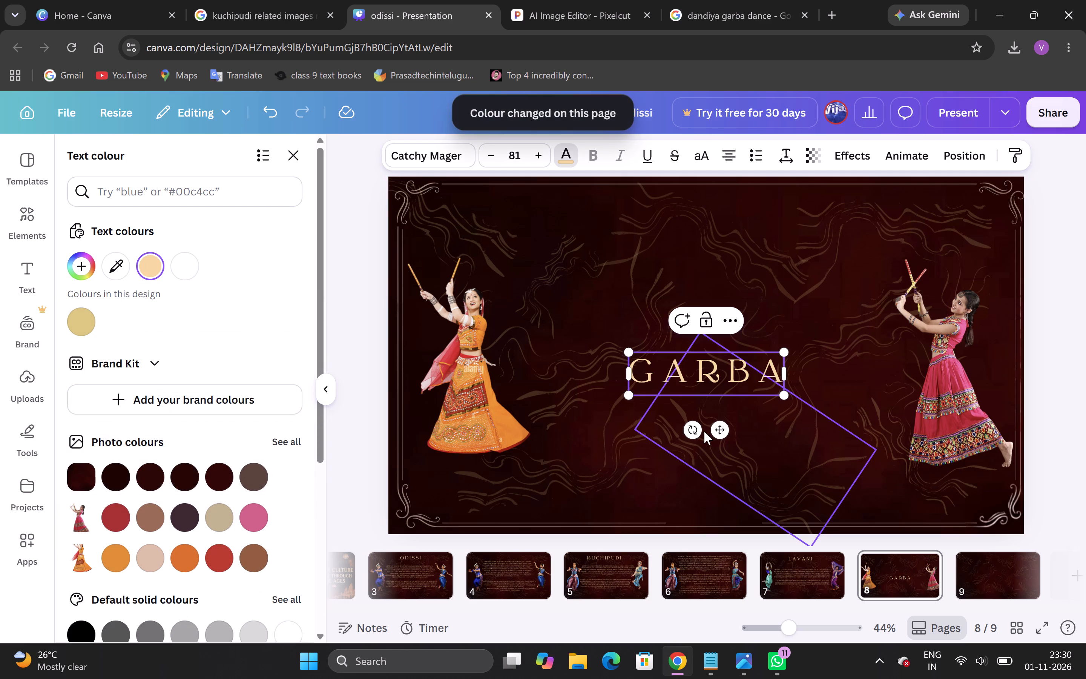
Move the GARBA heading to the top centre of page 8 and compare its placement with the LAVANI heading on page 7.
left_click(614, 441)
left_click_drag(720, 373, 709, 243)
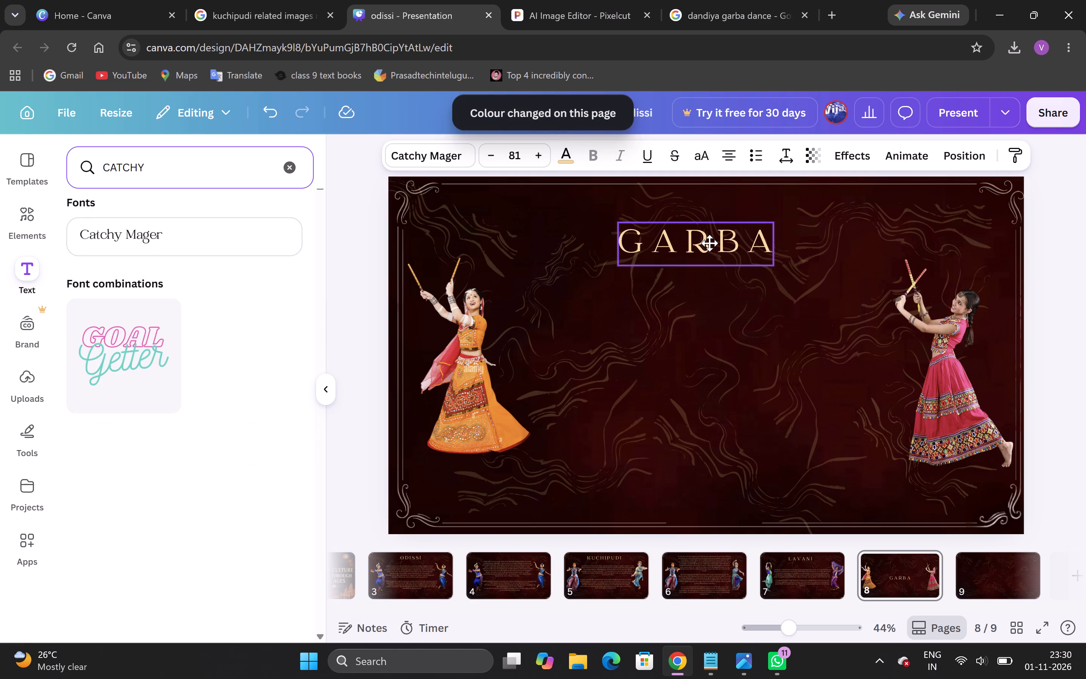
left_click_drag(709, 243, 707, 241)
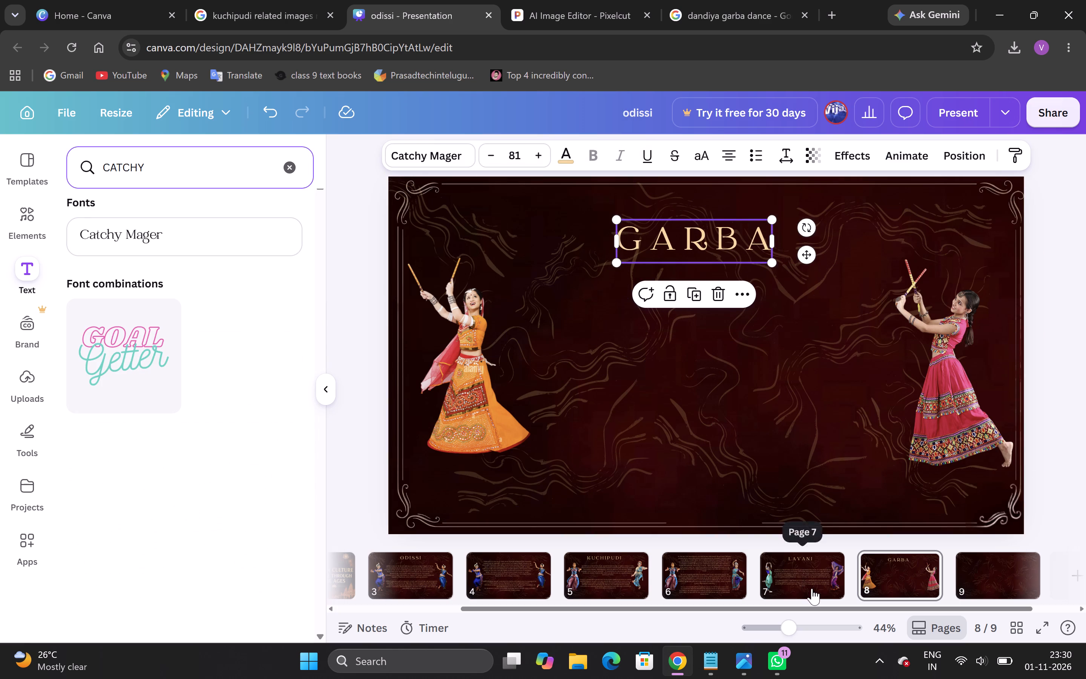
left_click(803, 579)
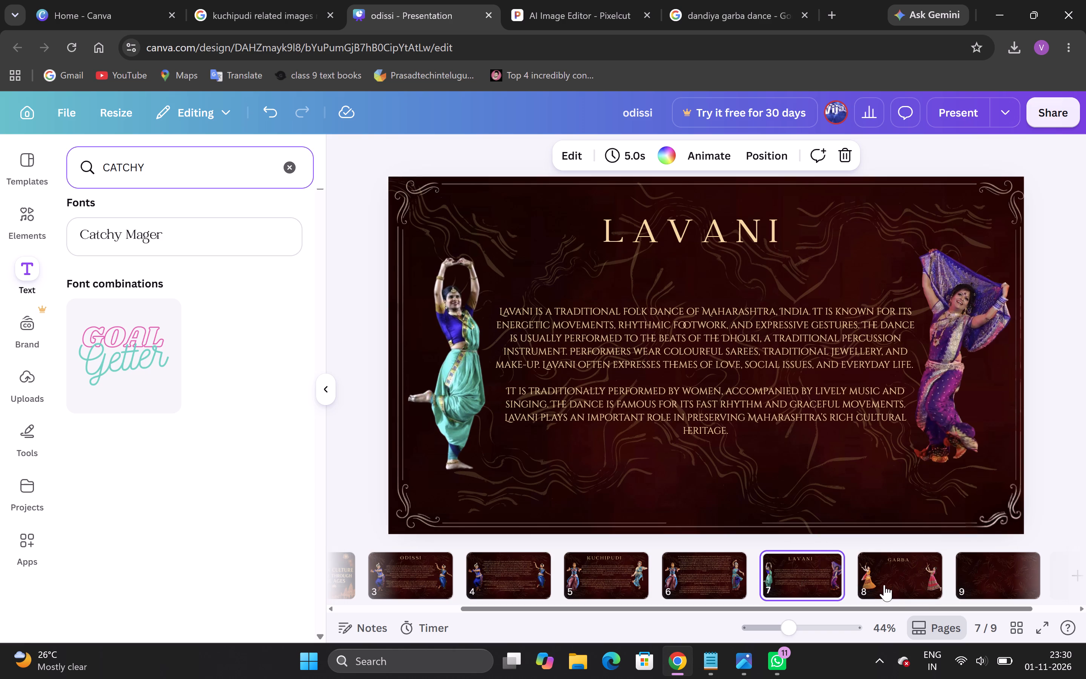
left_click(894, 586)
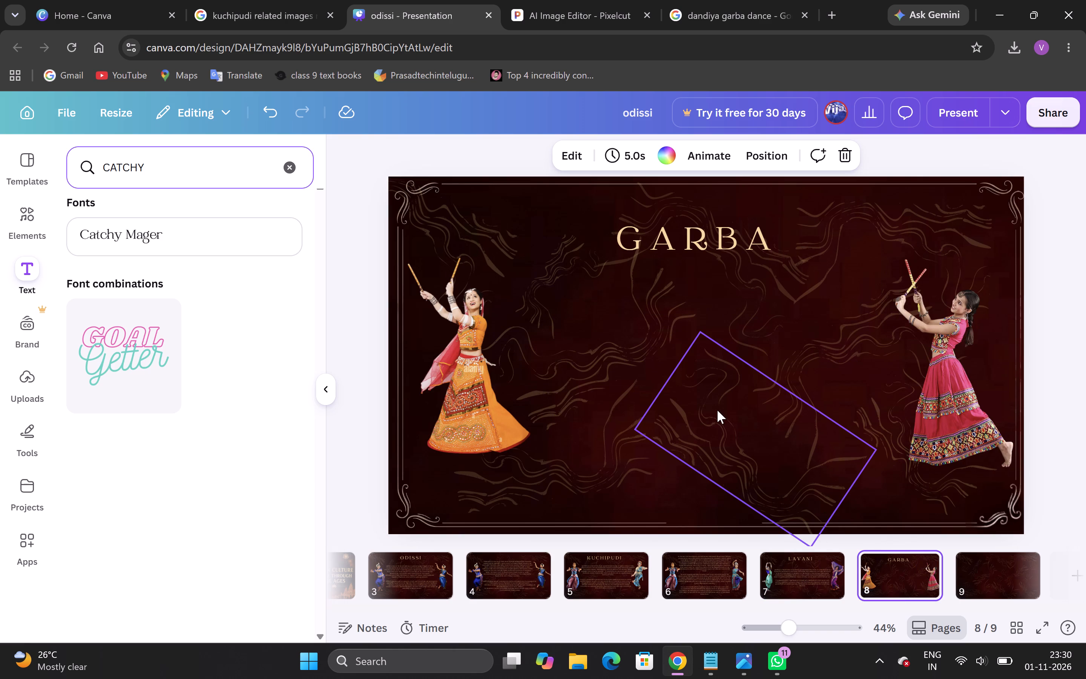
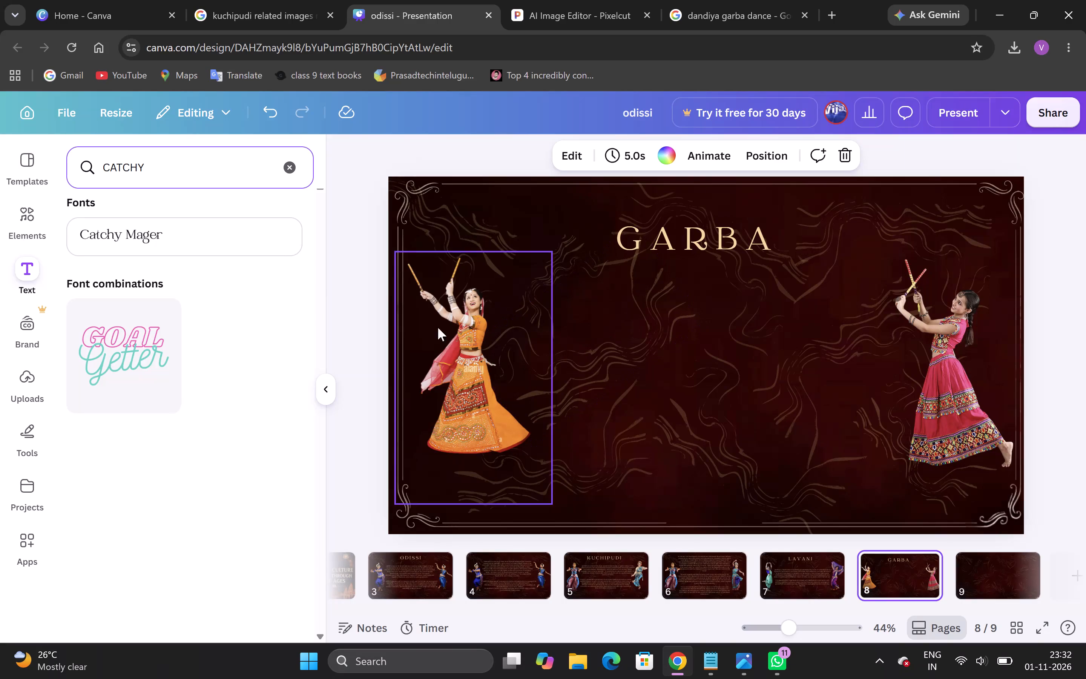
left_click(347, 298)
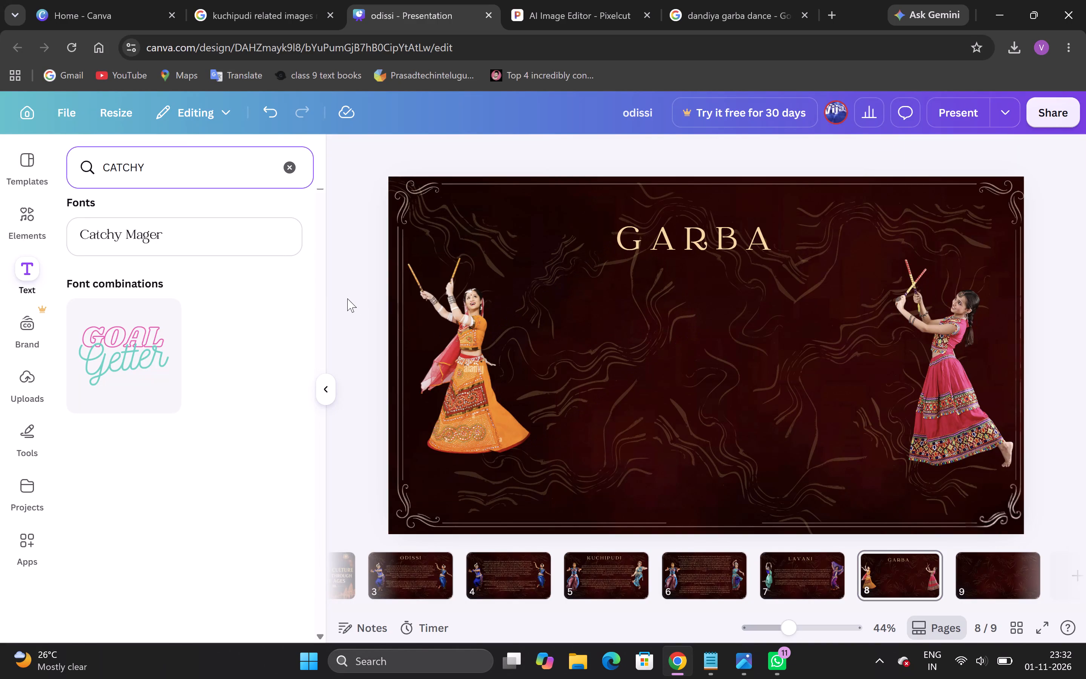
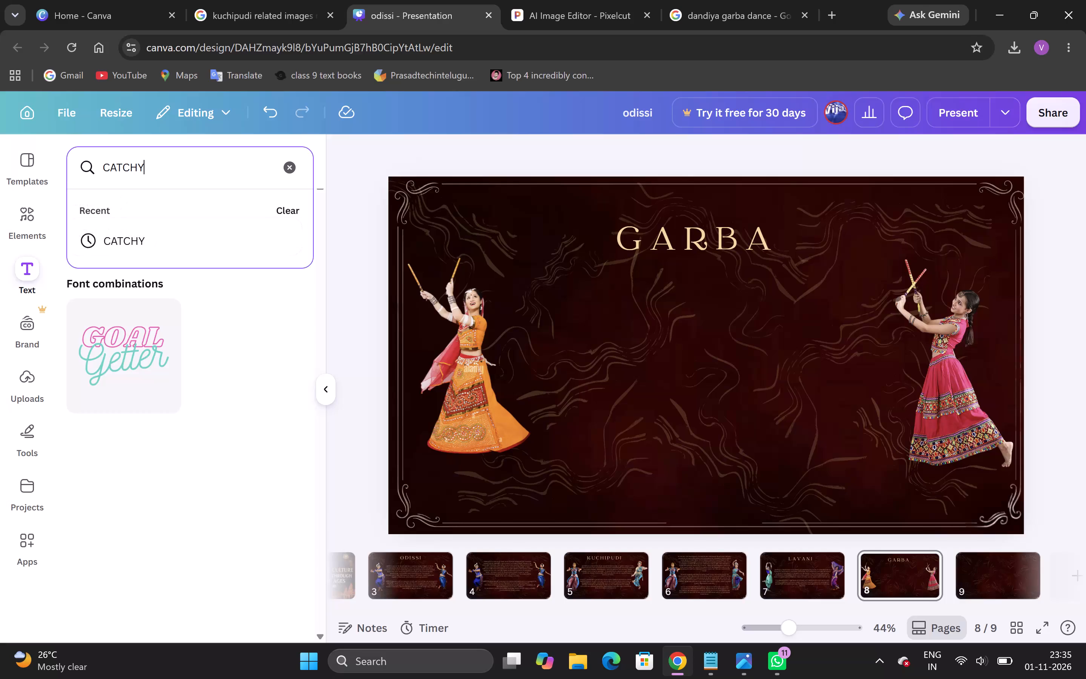
Add a Cinzel Decorative text box at font size 21.5 on the Garba page, containing the copied Origin and Significance text.
key("BackSpace")
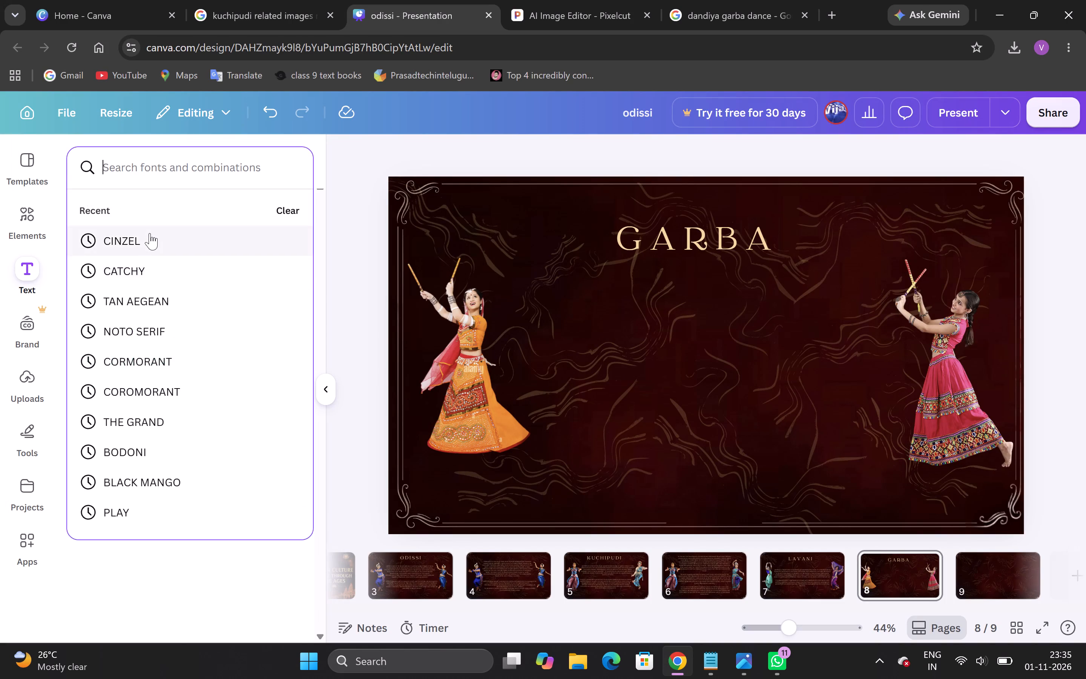
left_click(150, 233)
left_click(174, 273)
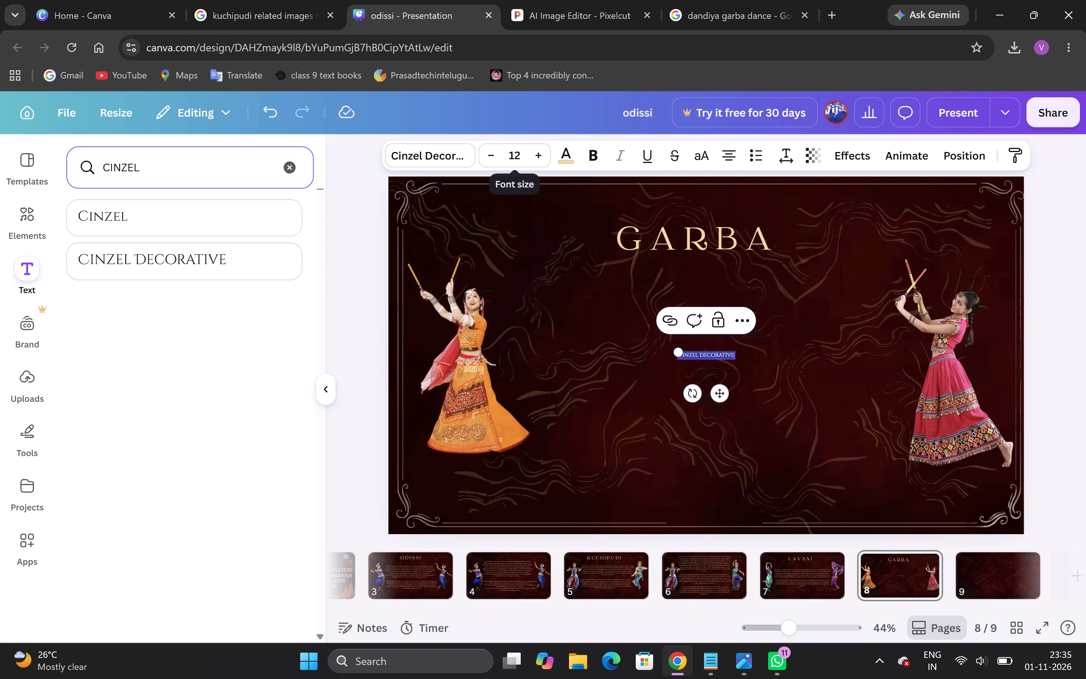
double_click(523, 157)
type("21.5")
key("Return")
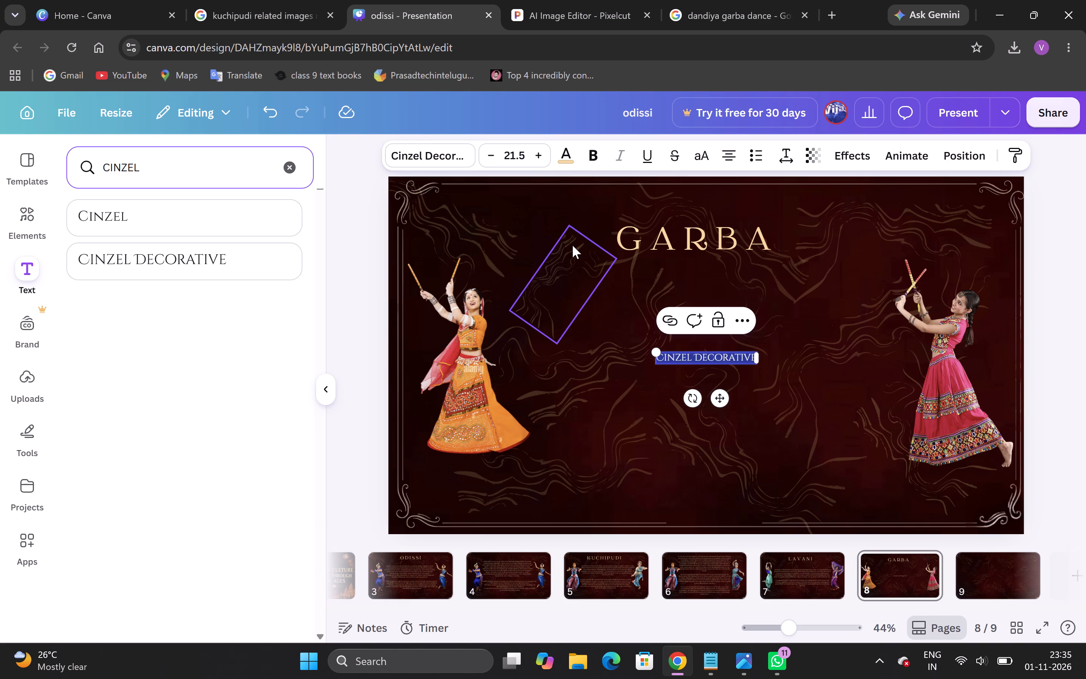
key("ctrl+v")
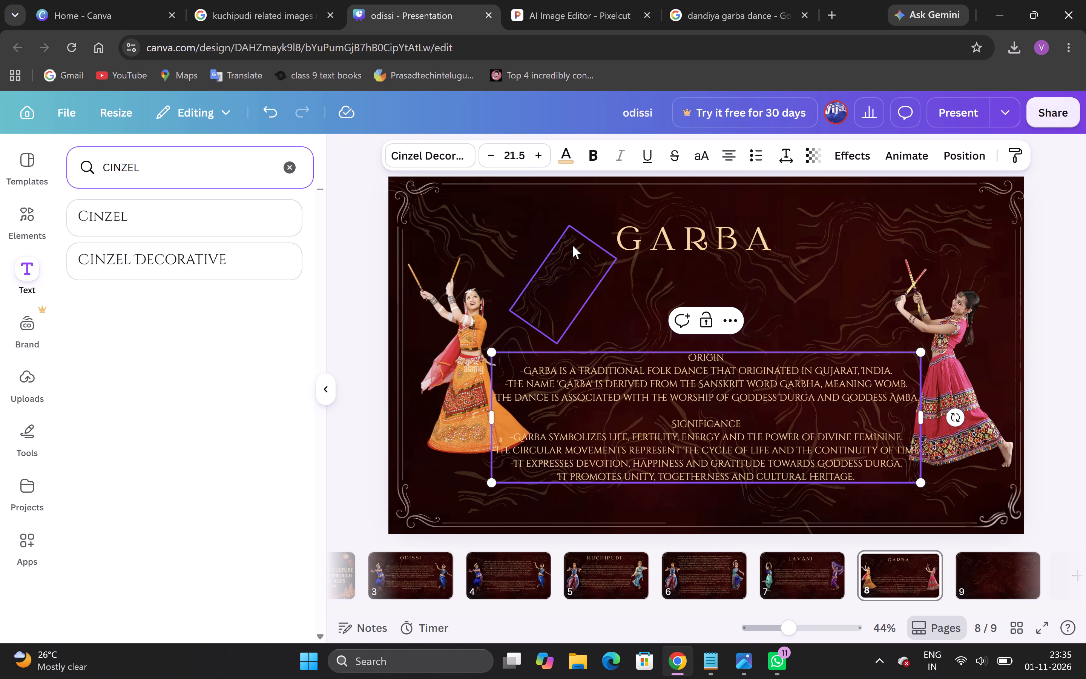
left_click(1041, 292)
Narrow the Origin and Significance text box to fit between the two dancers and centre it just below the GARBA heading.
left_click_drag(834, 379, 840, 316)
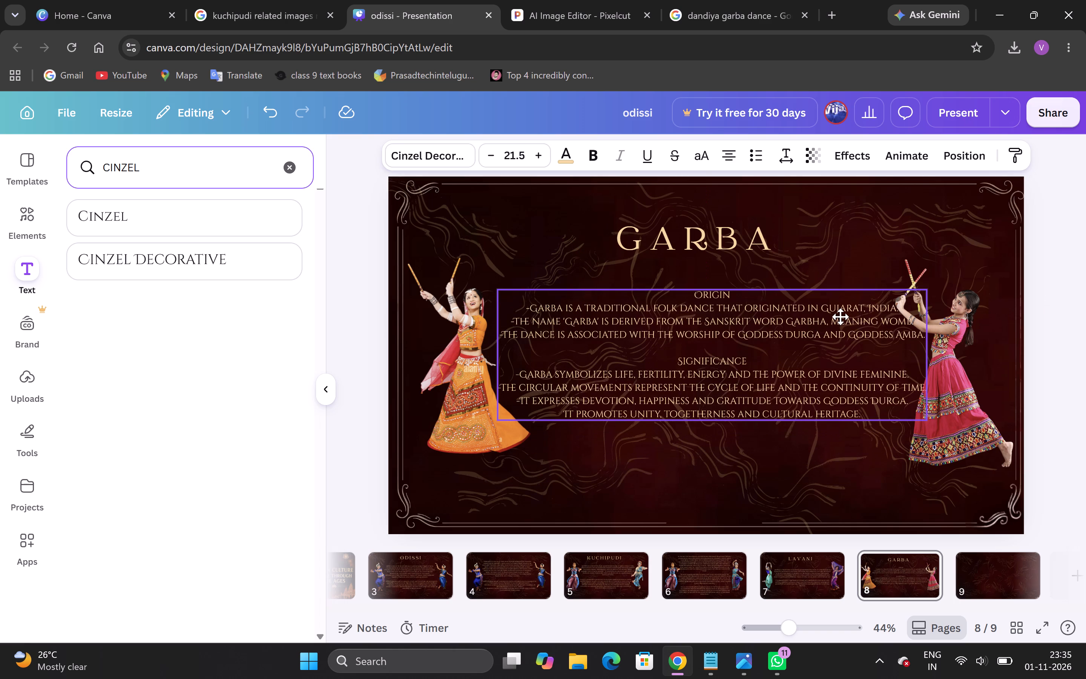
left_click_drag(840, 316, 836, 333)
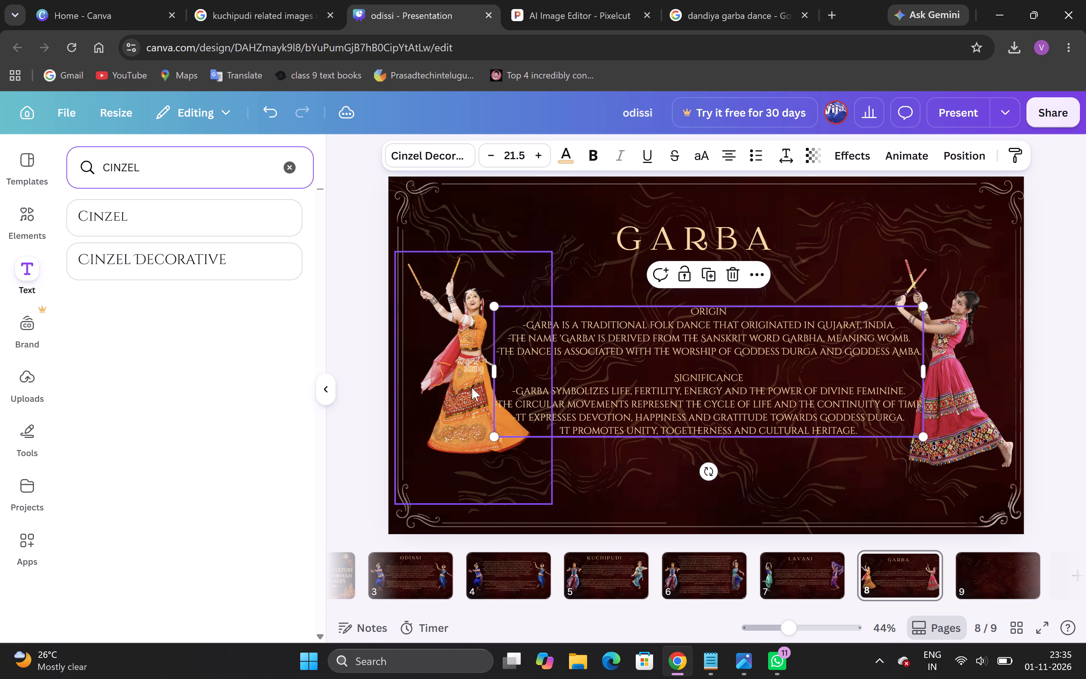
left_click_drag(495, 375, 505, 375)
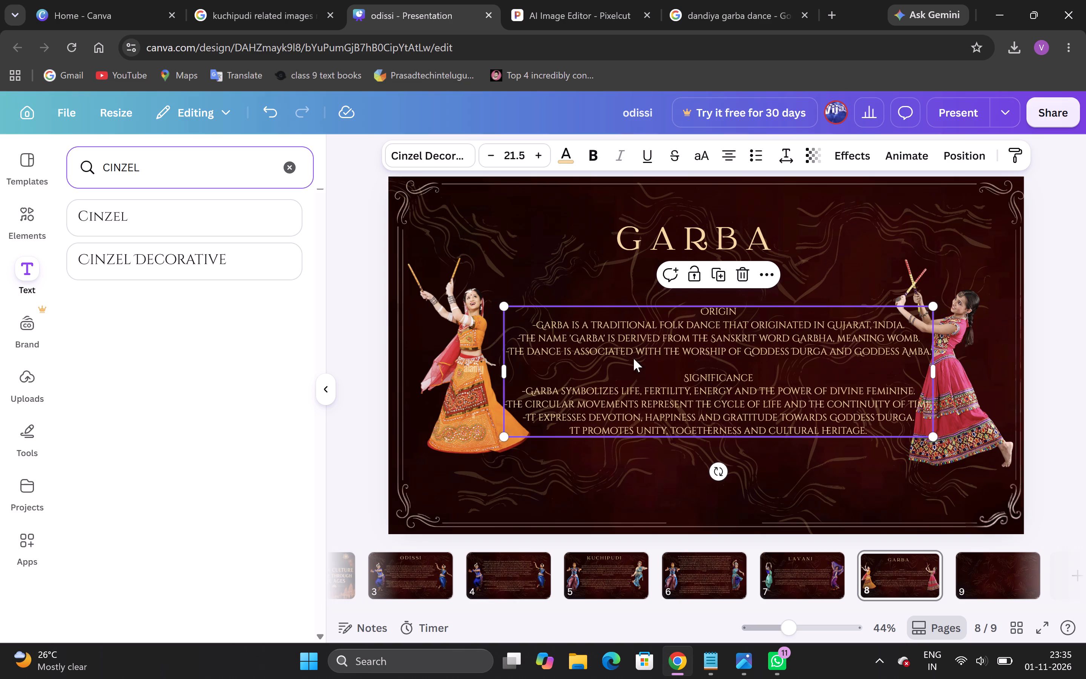
left_click_drag(938, 374, 924, 374)
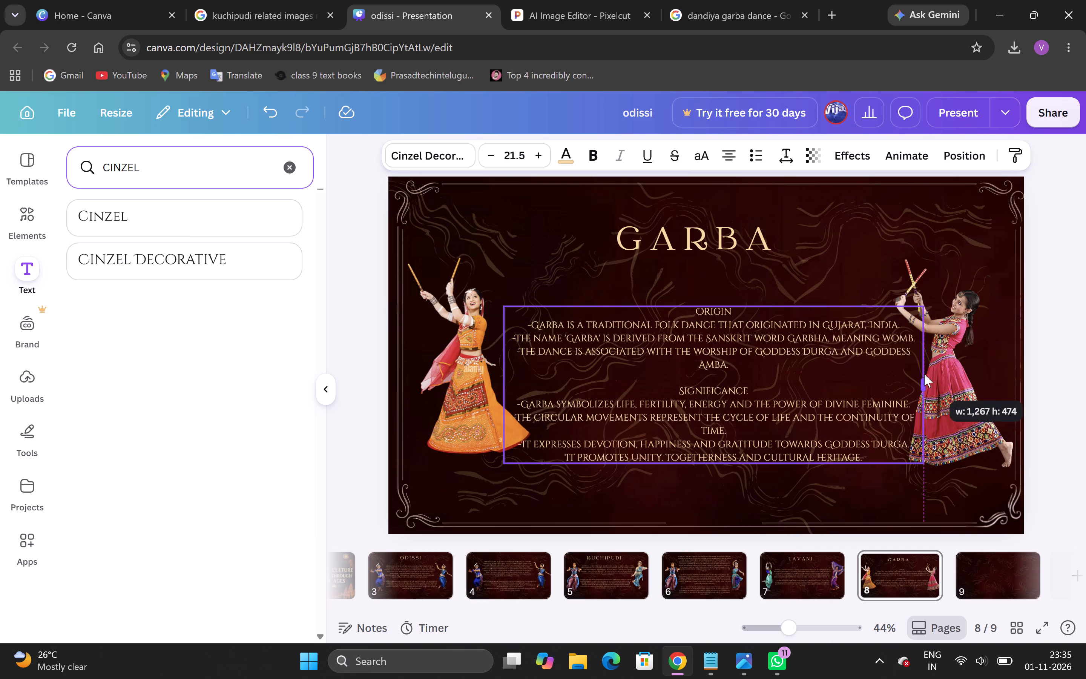
left_click_drag(924, 374, 912, 374)
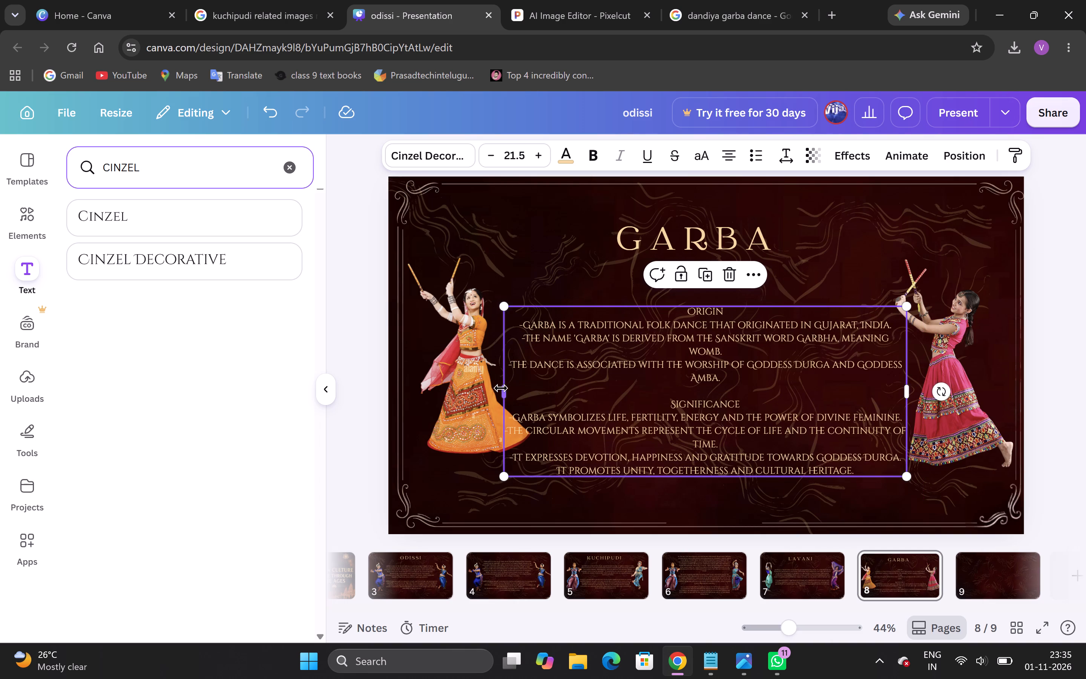
left_click_drag(501, 388, 517, 388)
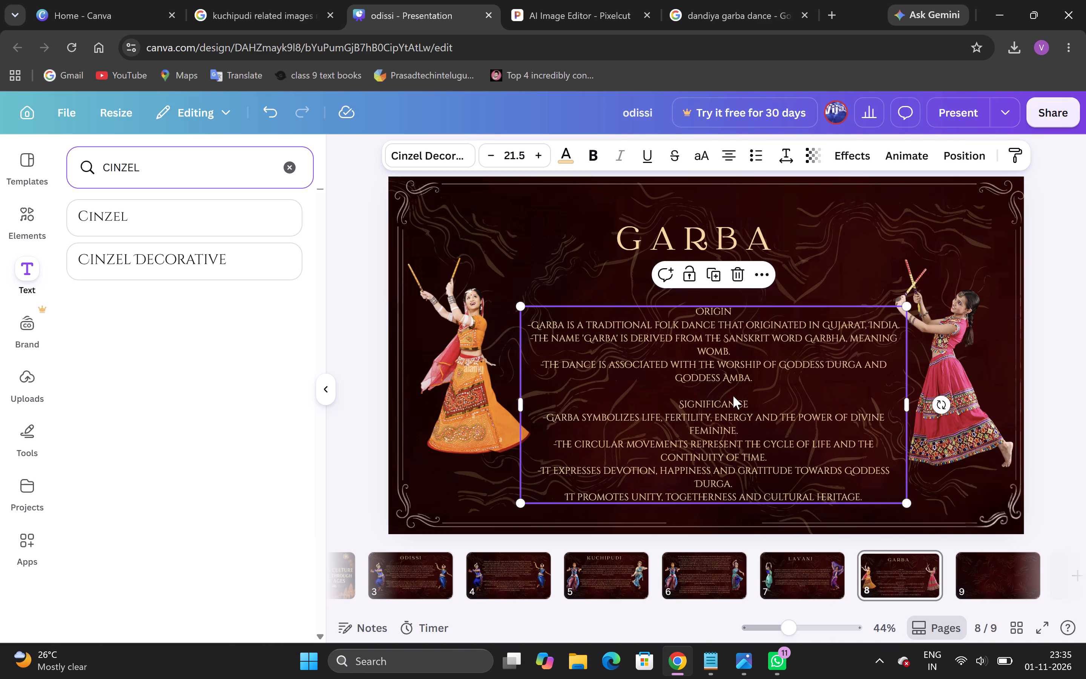
left_click_drag(733, 396, 729, 372)
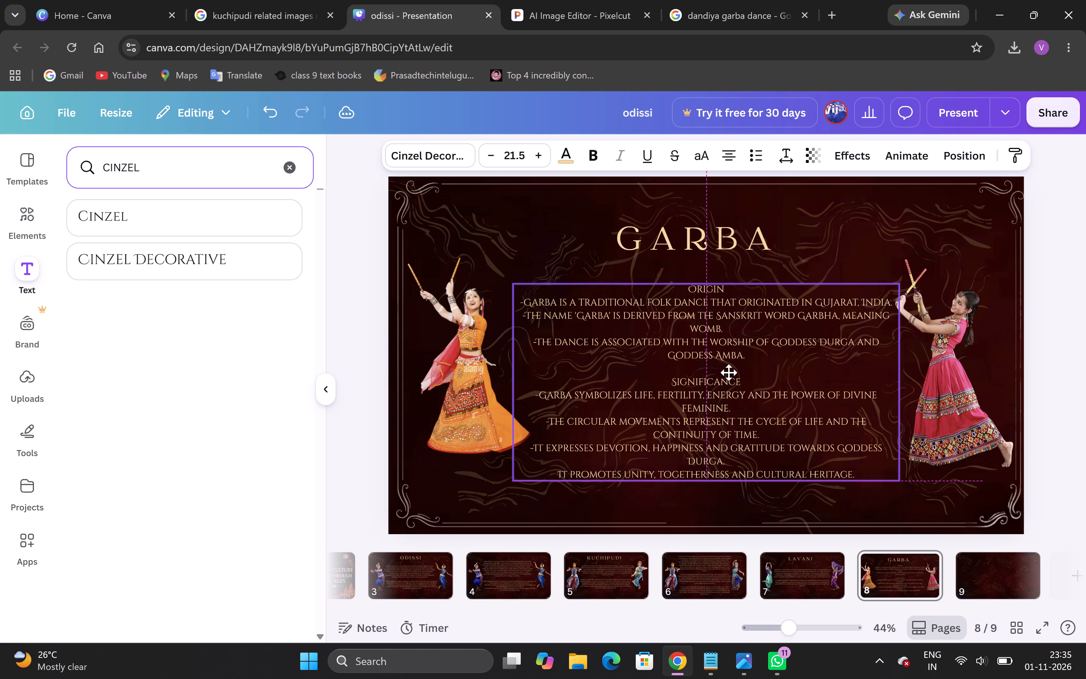
left_click_drag(729, 372, 729, 375)
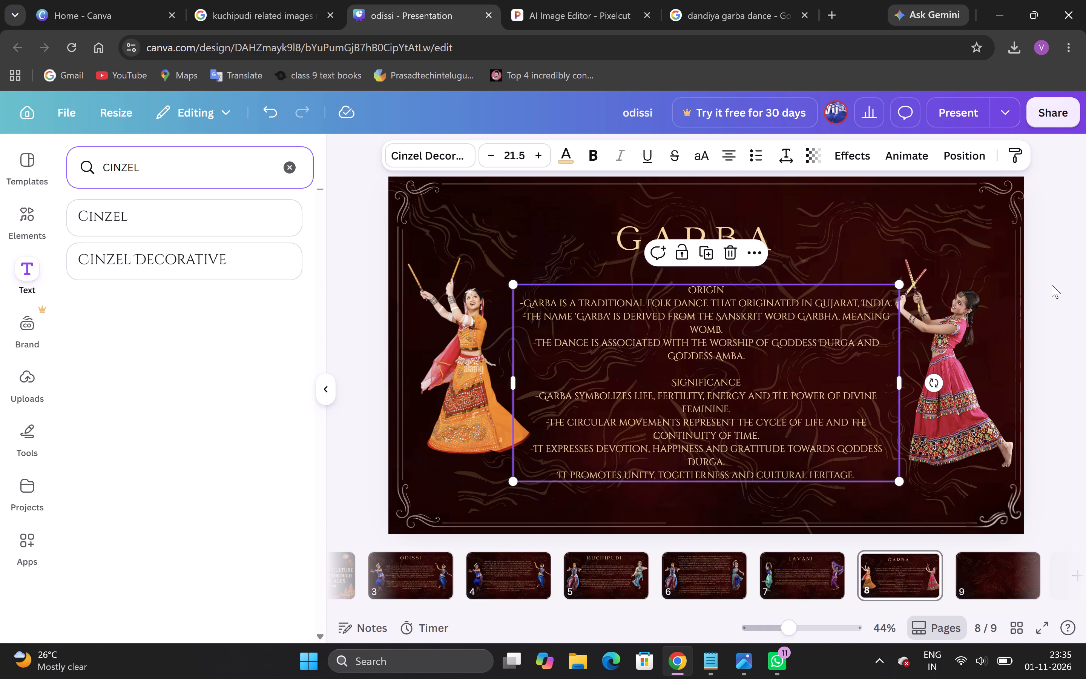
left_click(1051, 284)
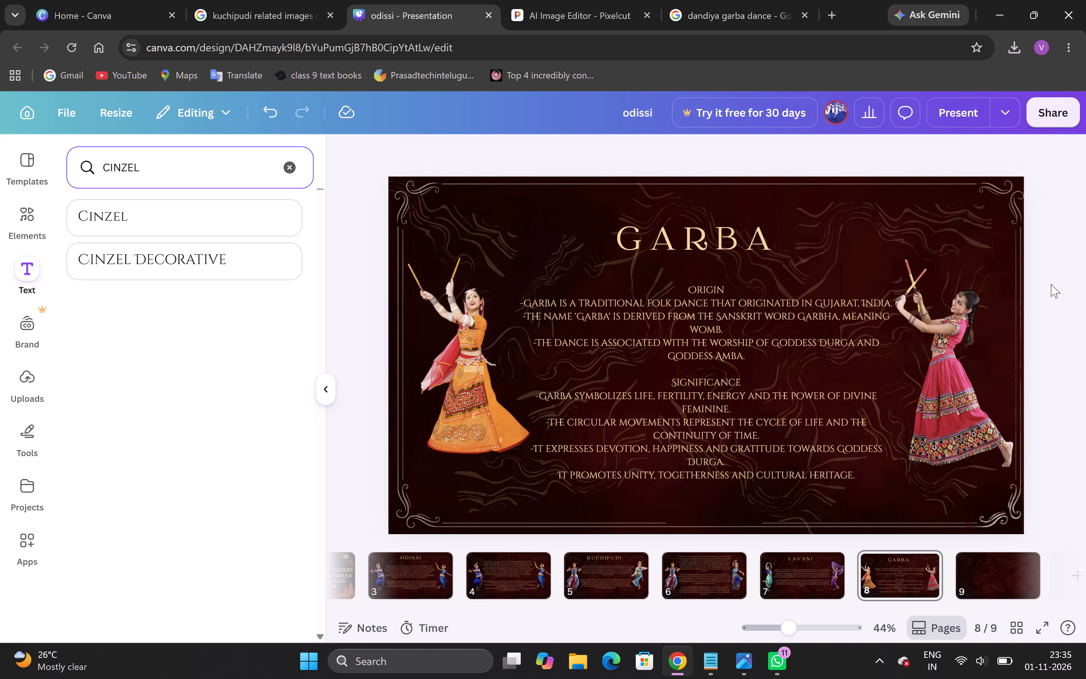
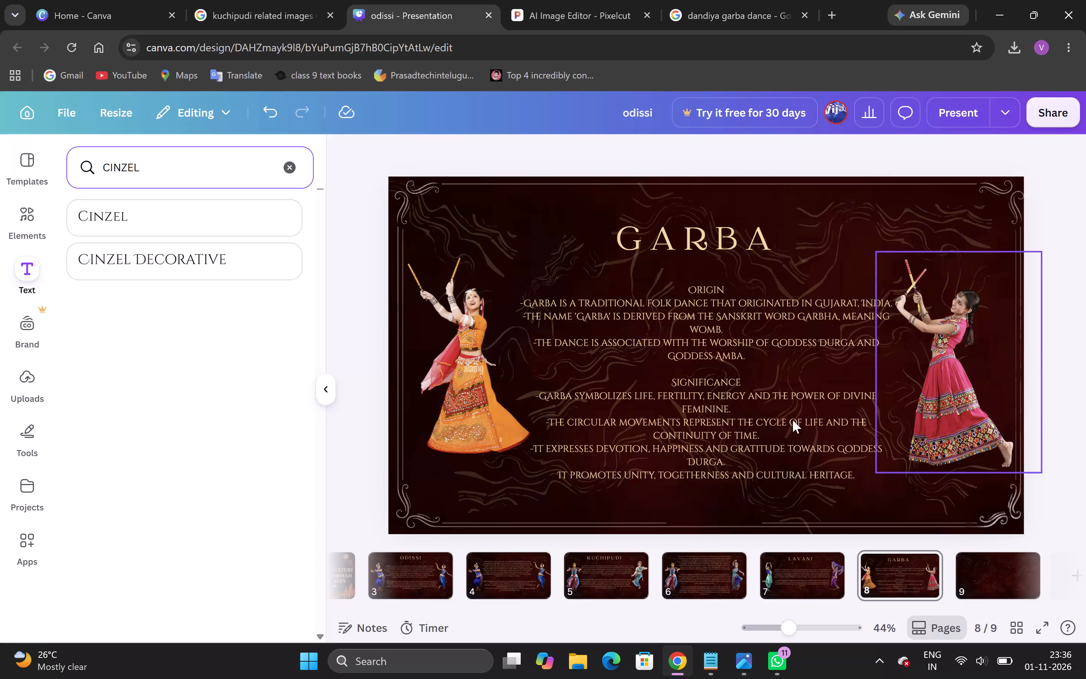
Look through the Kuchipudi pages 5 and 6 and the Lavani page 7 to check their layouts against the Garba page.
left_click(583, 582)
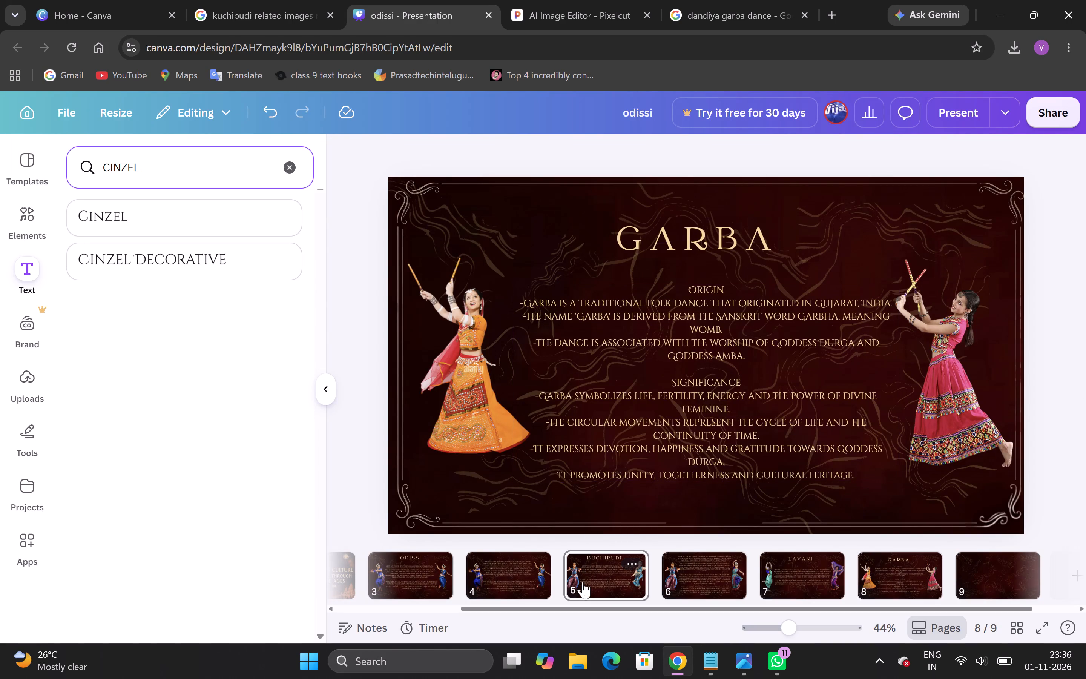
left_click(711, 578)
left_click(801, 585)
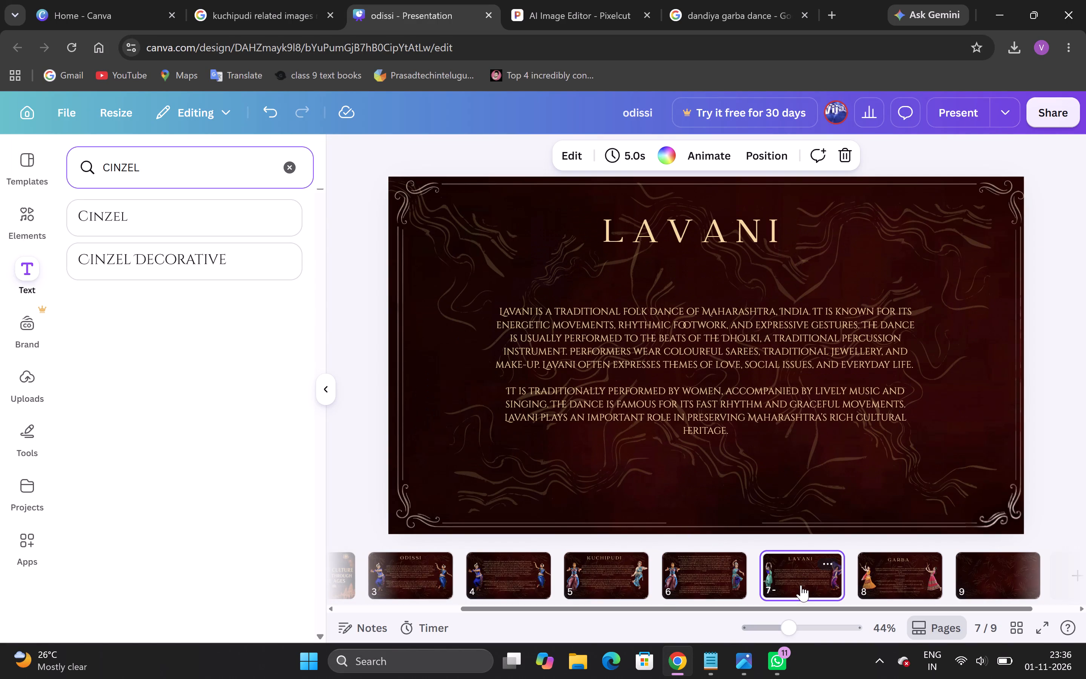
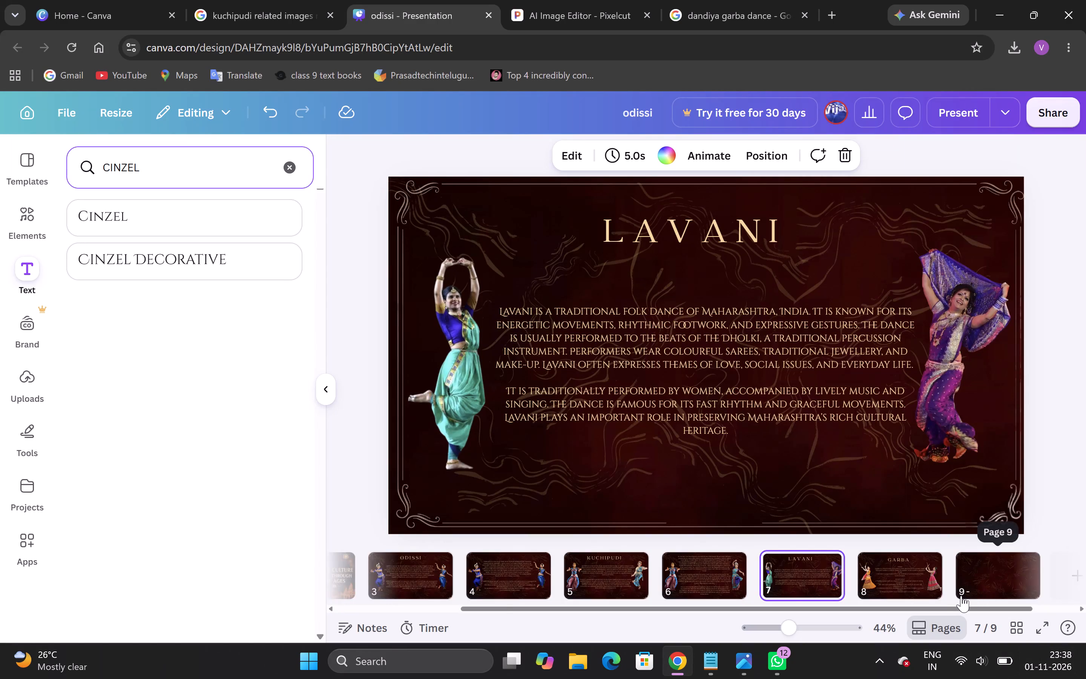
Open the empty page 9 that follows the Garba page.
scroll(961, 596, "left", 3)
left_click(943, 593)
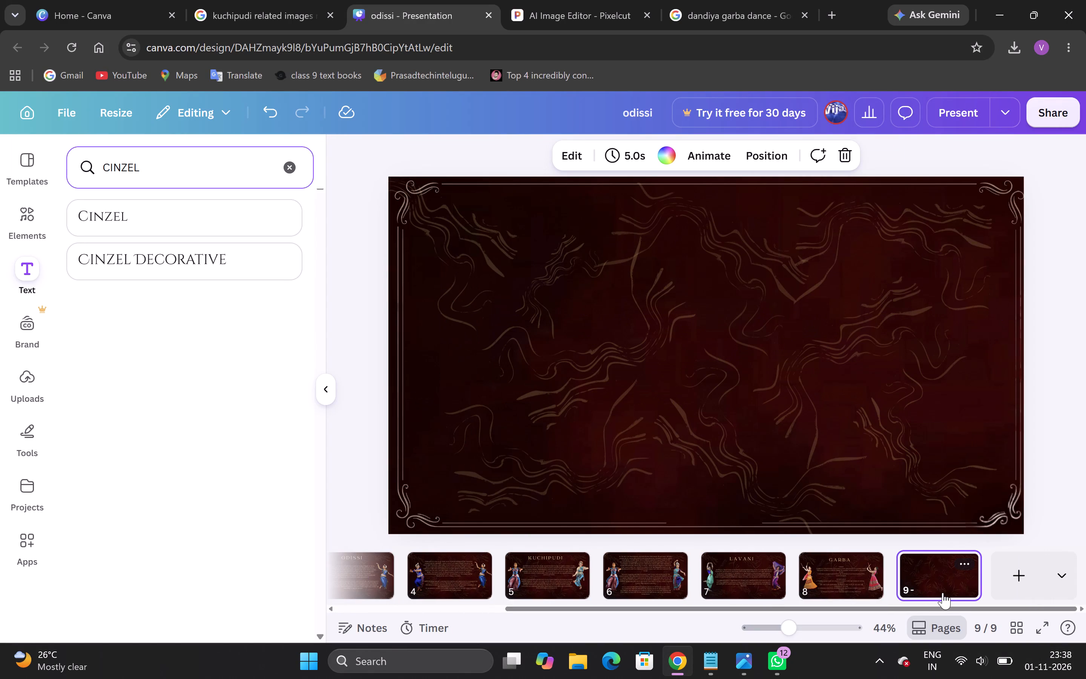
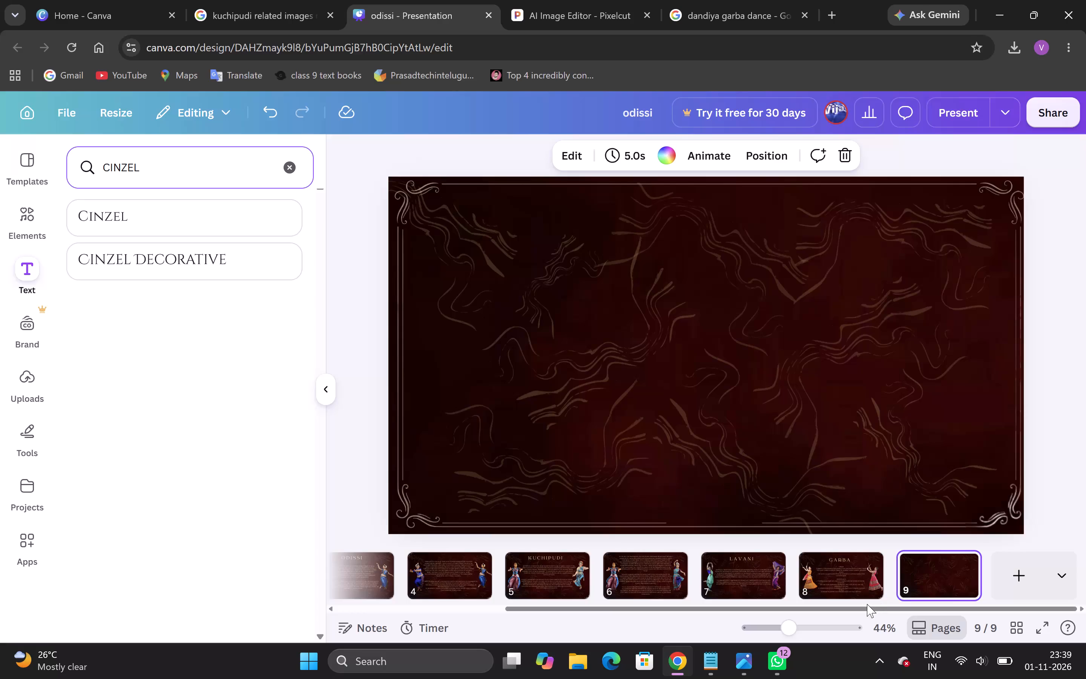
Return to page 8 to review the Garba page's layout.
left_click(820, 575)
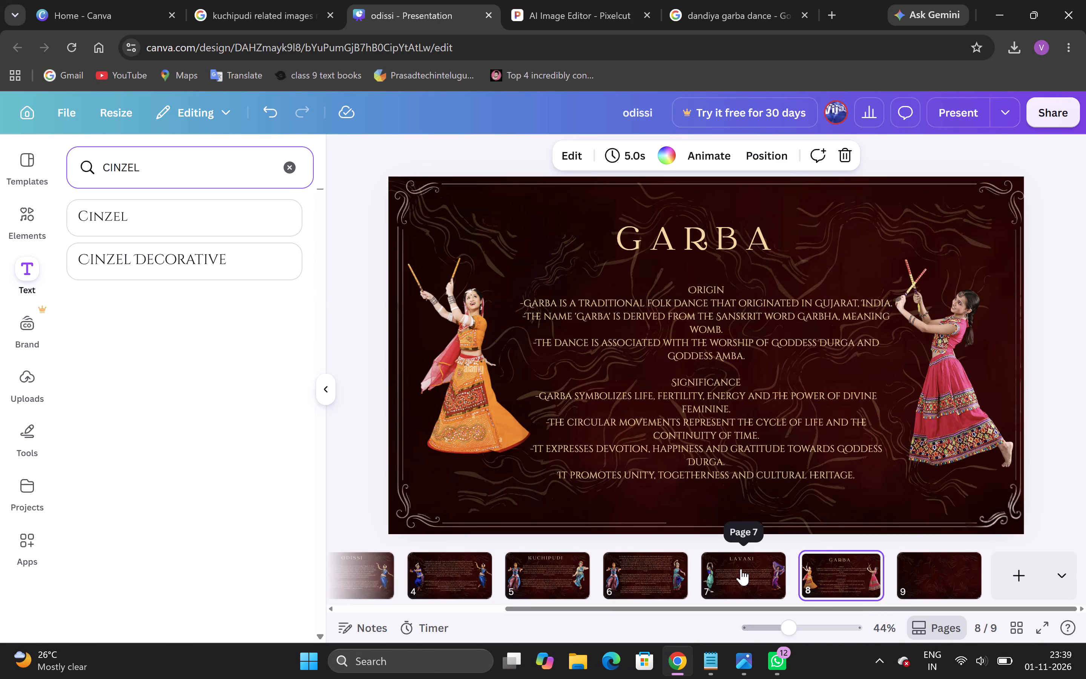
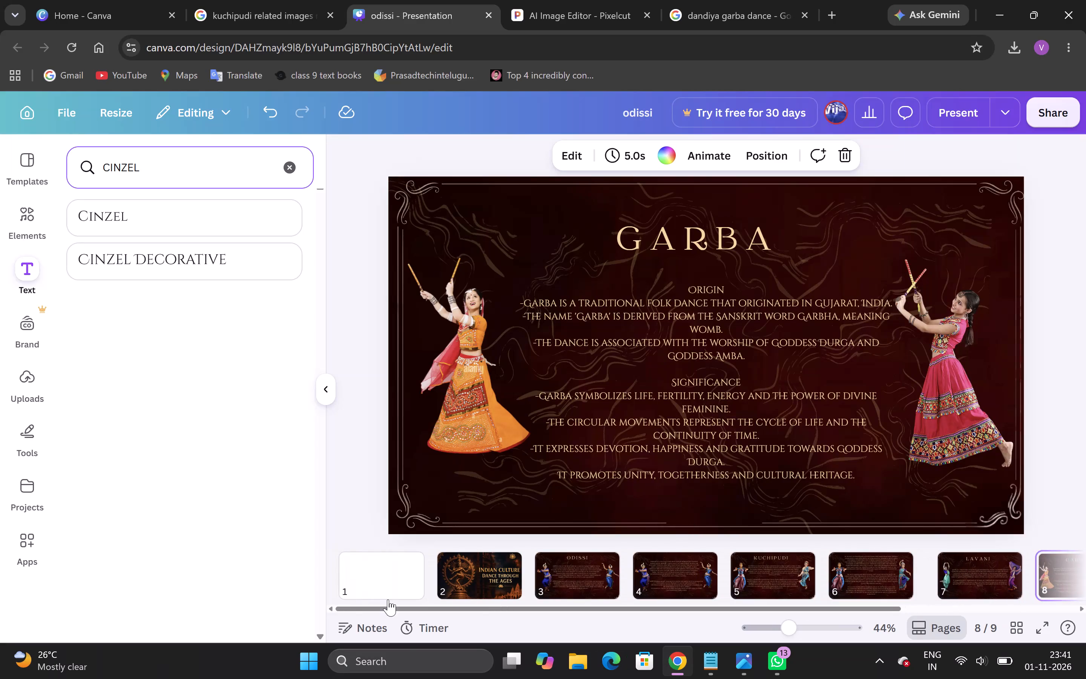
Review the Odissi, Kuchipudi and Lavani pages for layout comparison, and return to the Garba page.
left_click(605, 588)
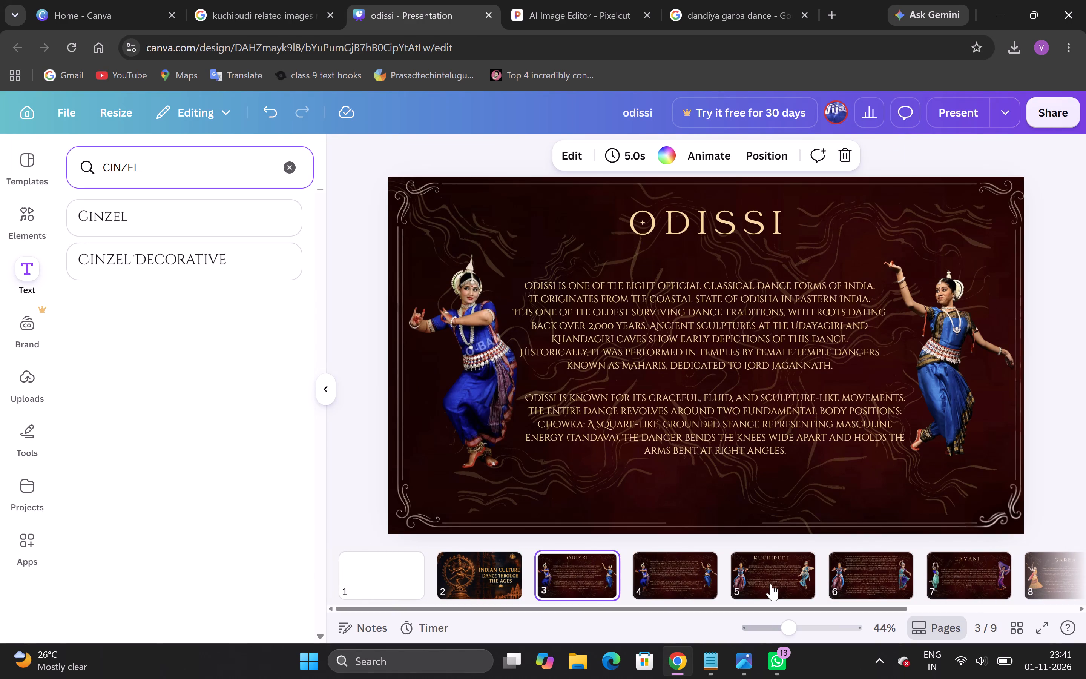
left_click(771, 584)
scroll(771, 584, "left", 1)
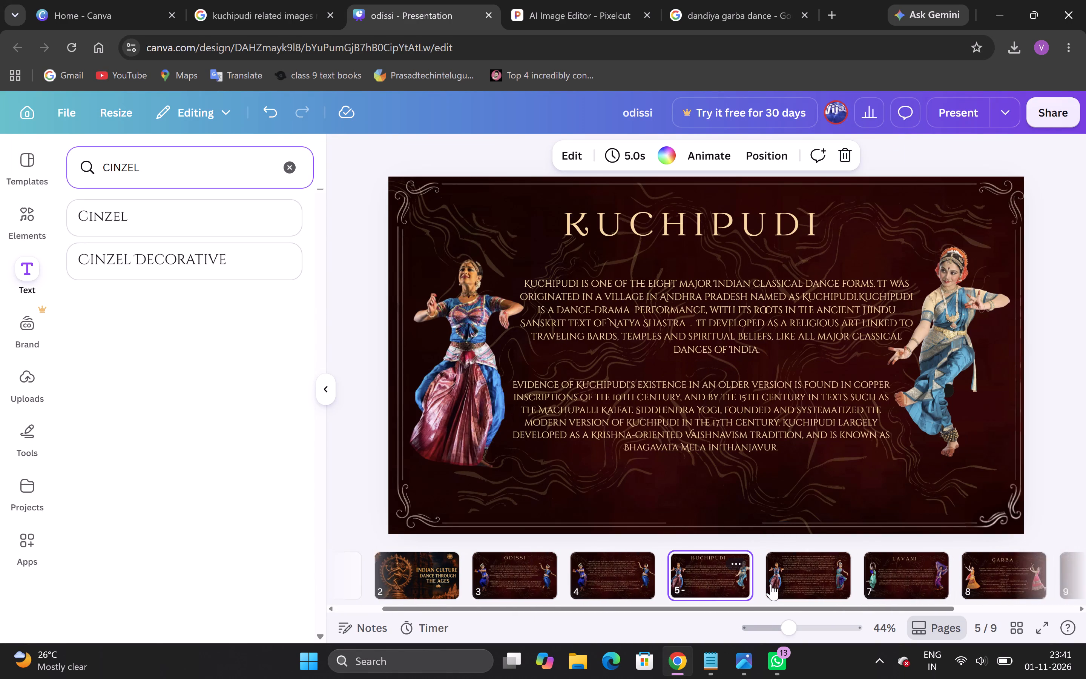
scroll(771, 584, "left", 1)
left_click(856, 593)
scroll(856, 593, "left", 1)
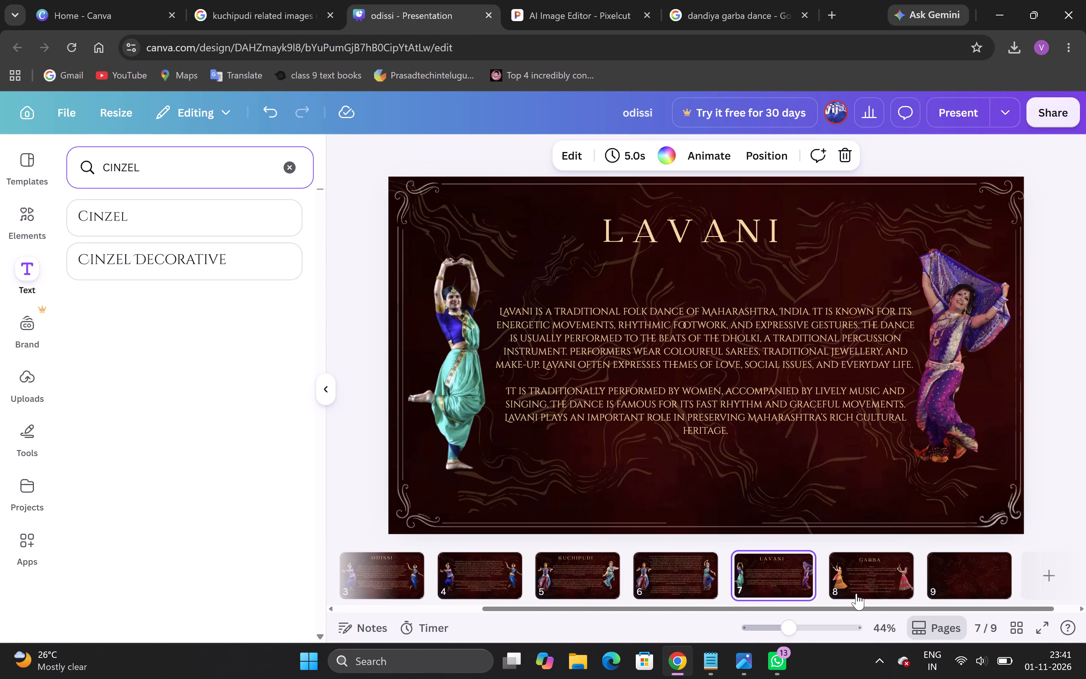
left_click(878, 575)
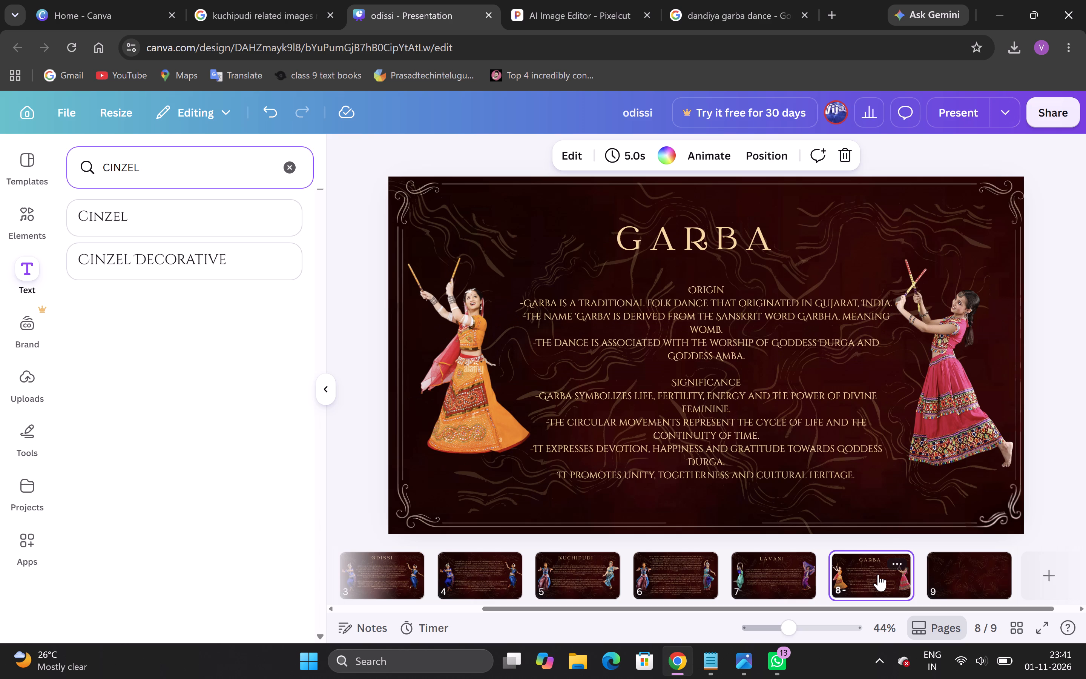
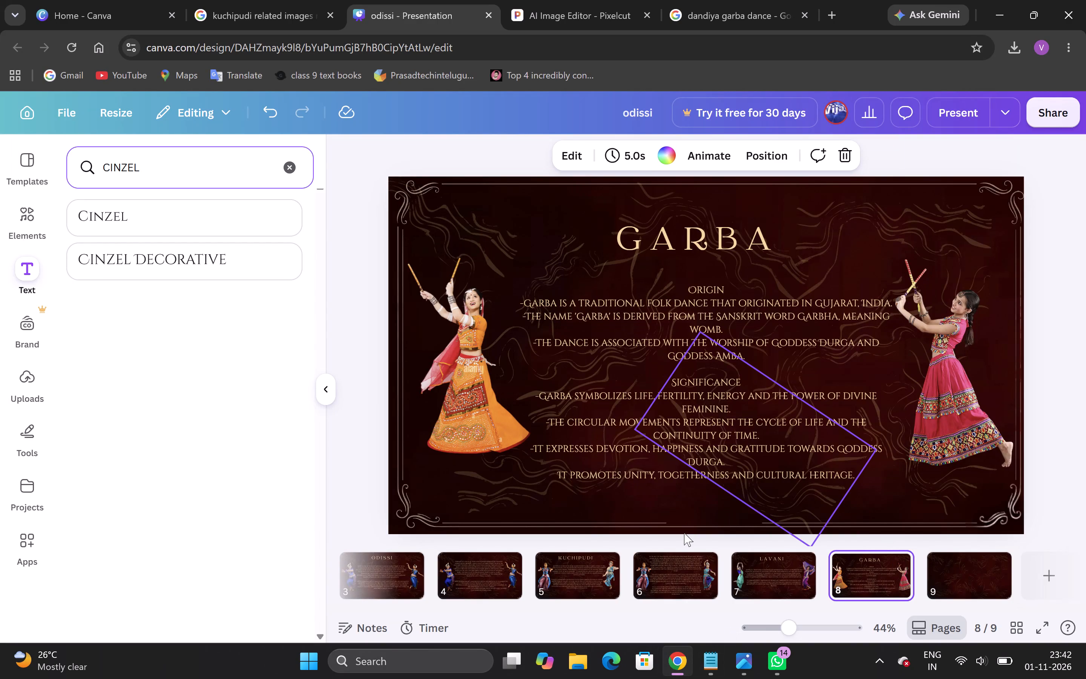
Compare the layout of the two Odissi pages, 3 and 4, as a reference for the Garba page.
scroll(543, 565, "right", 11)
left_click(598, 572)
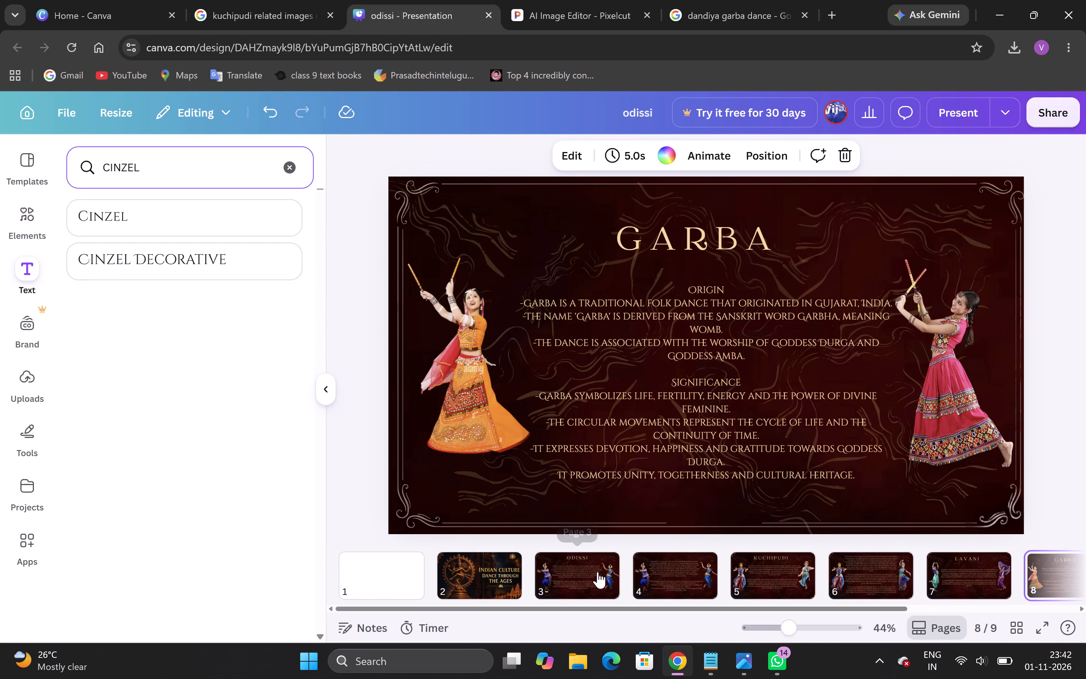
left_click(648, 576)
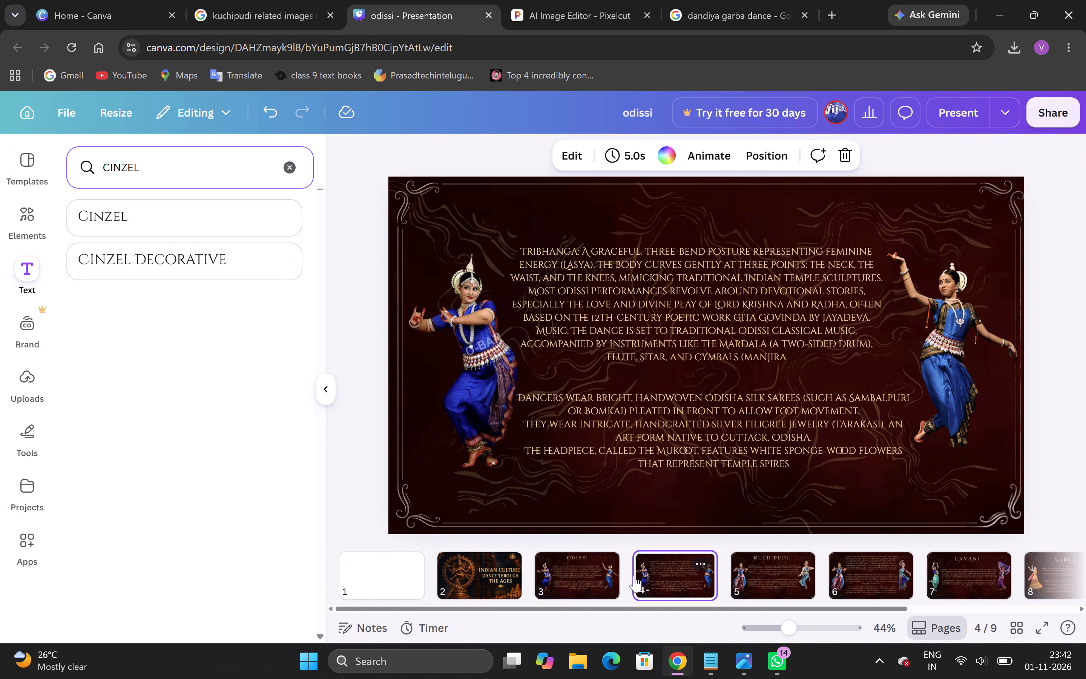
left_click(564, 579)
left_click(651, 583)
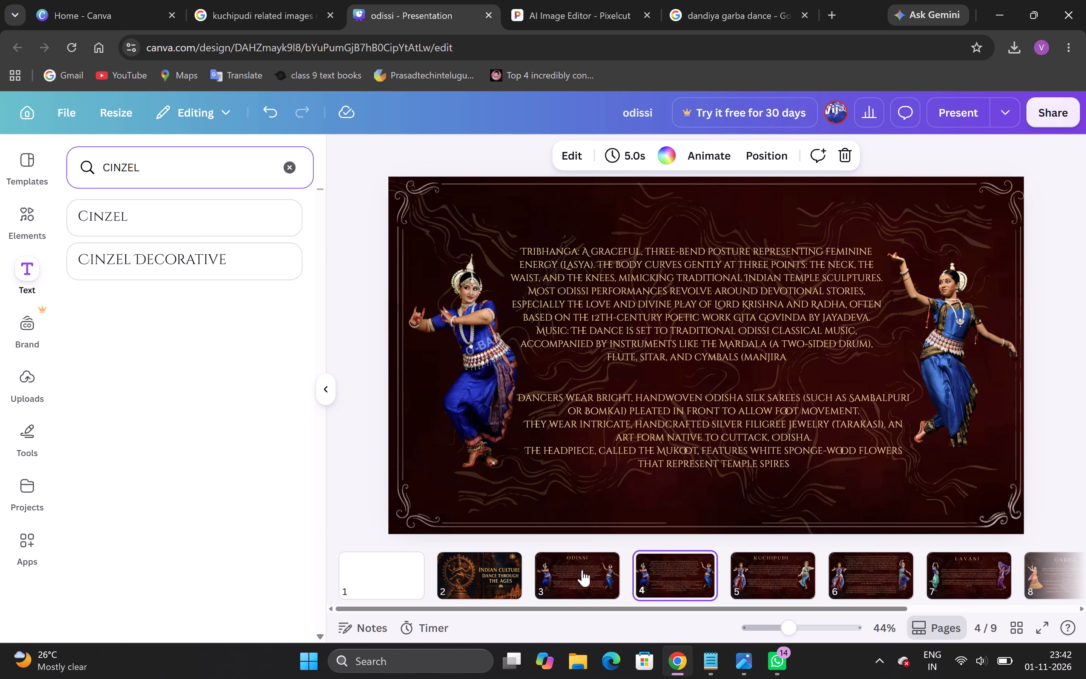
left_click(582, 570)
left_click(671, 582)
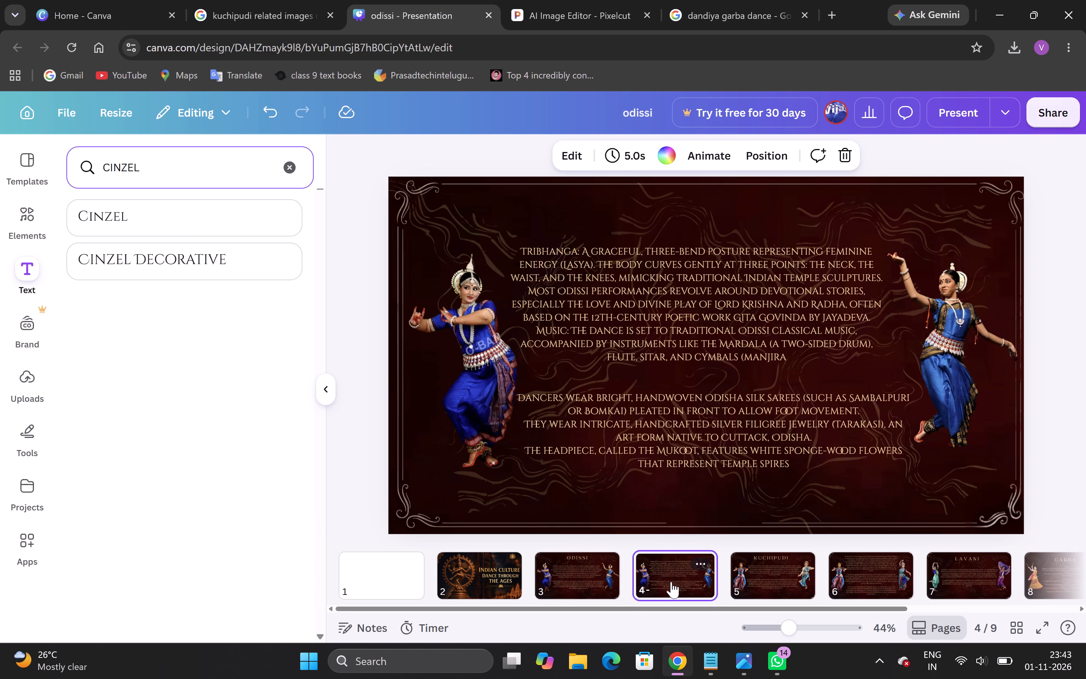
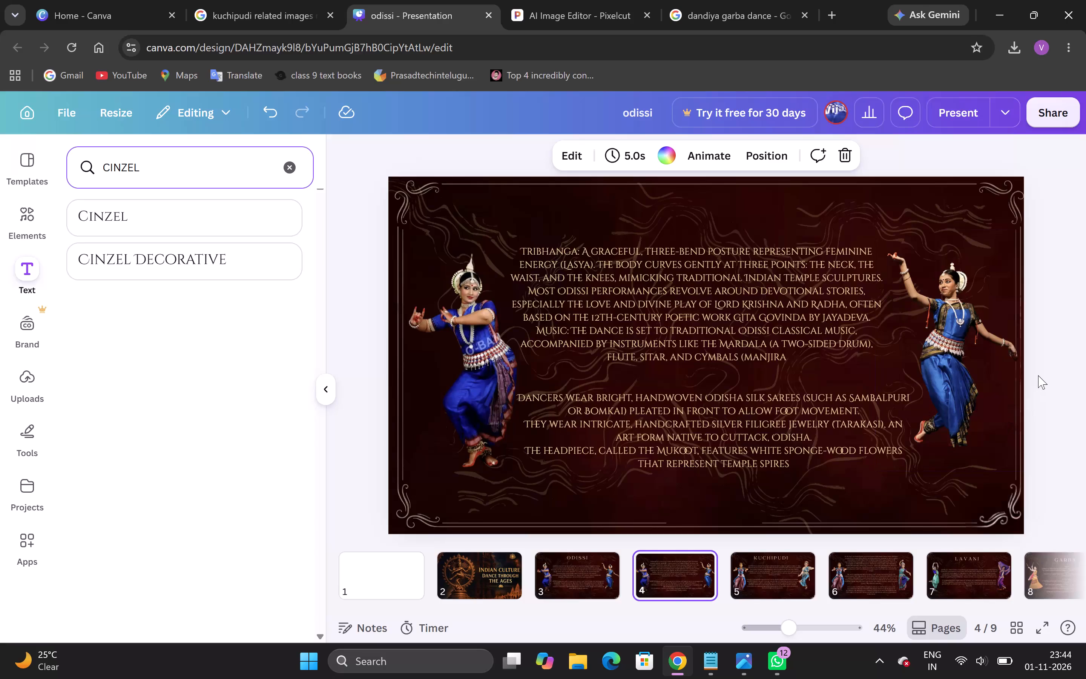
Duplicate the empty maroon background page 9 three times to add pages 10 to 12, and reopen page 9.
left_click(1038, 375)
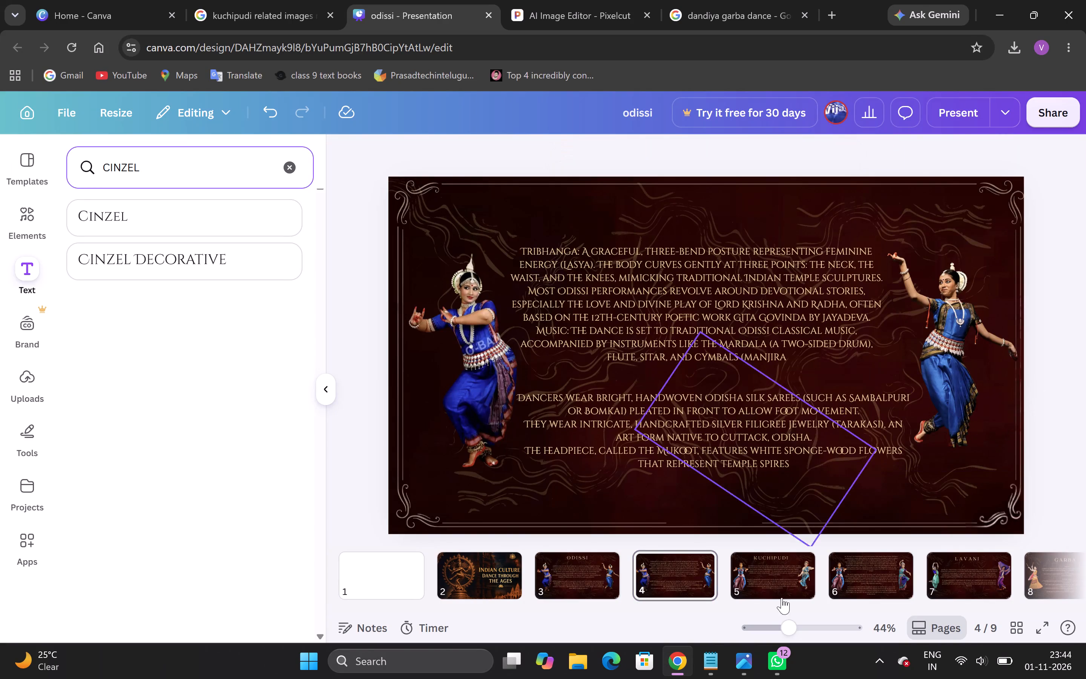
scroll(912, 584, "left", 5)
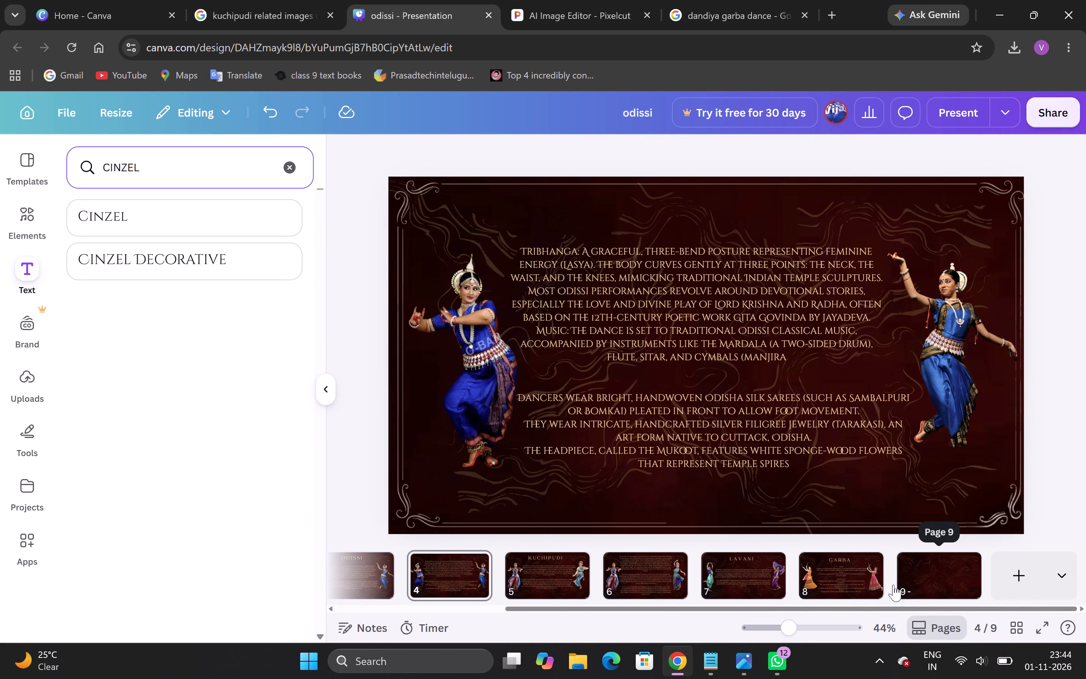
left_click(920, 589)
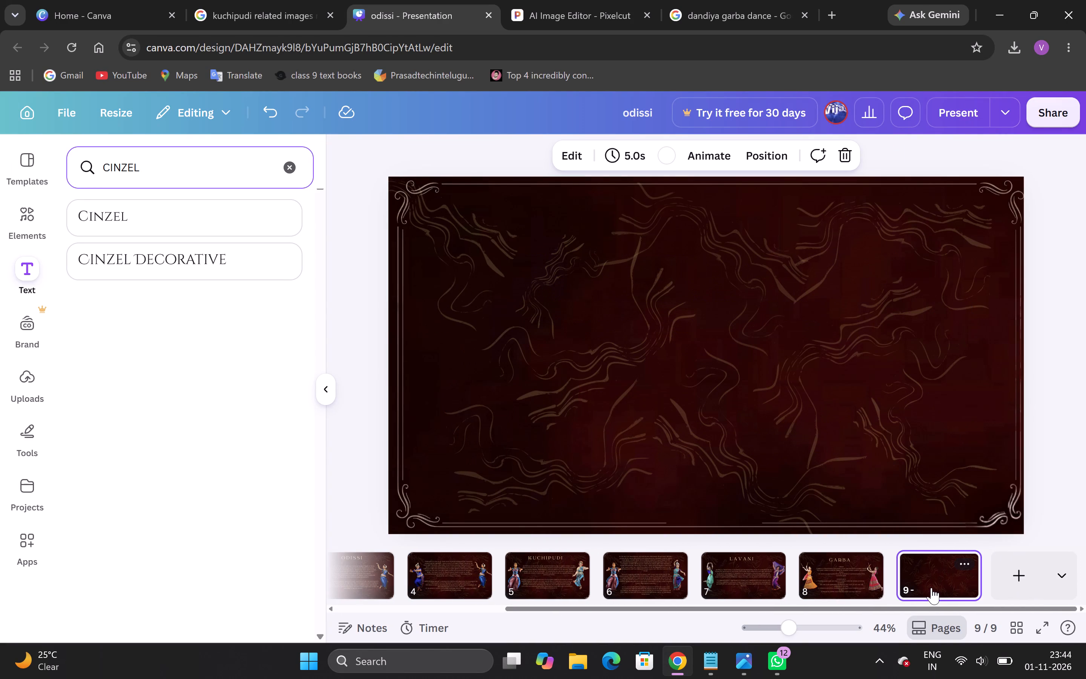
key("ctrl+d")
key("ctrl+d")
key("ctrl+d")
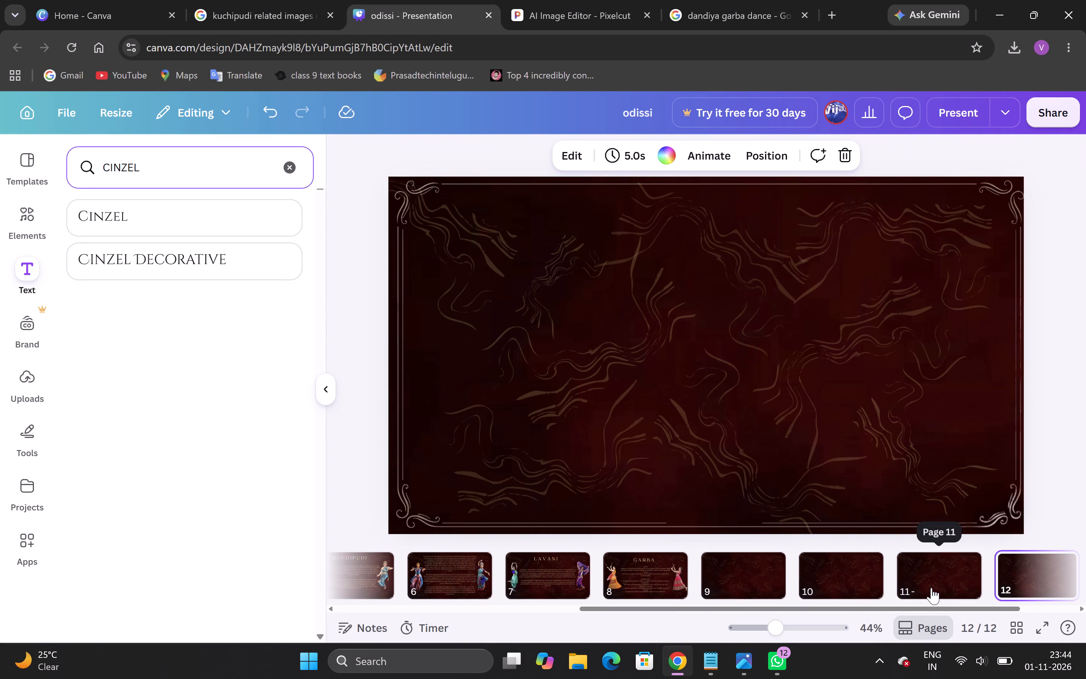
left_click(771, 577)
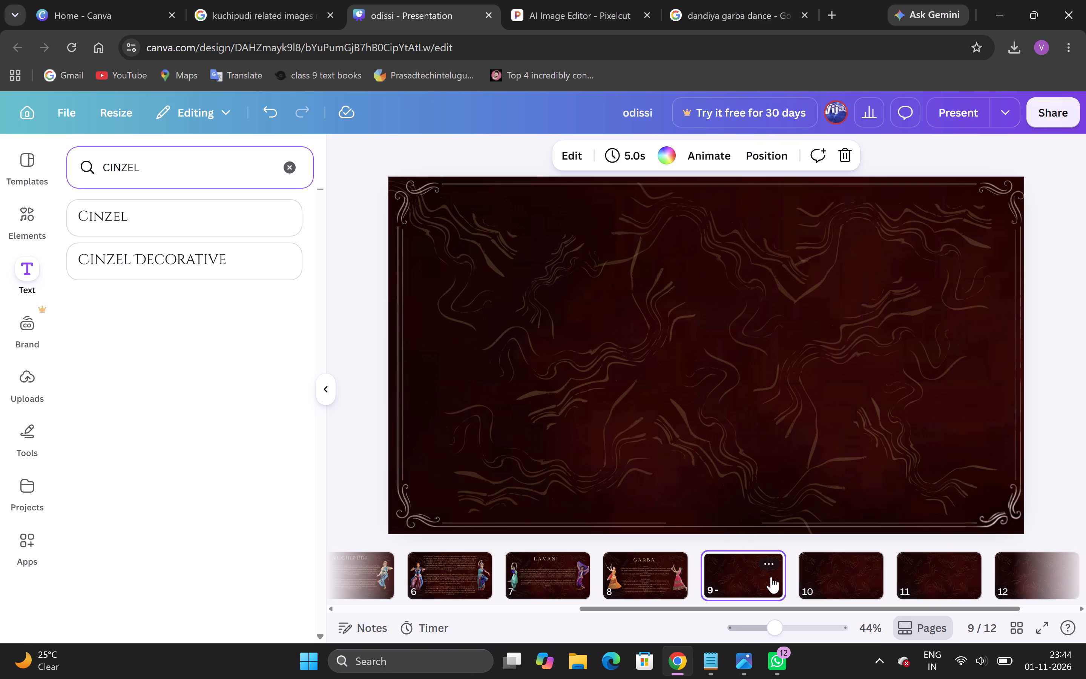
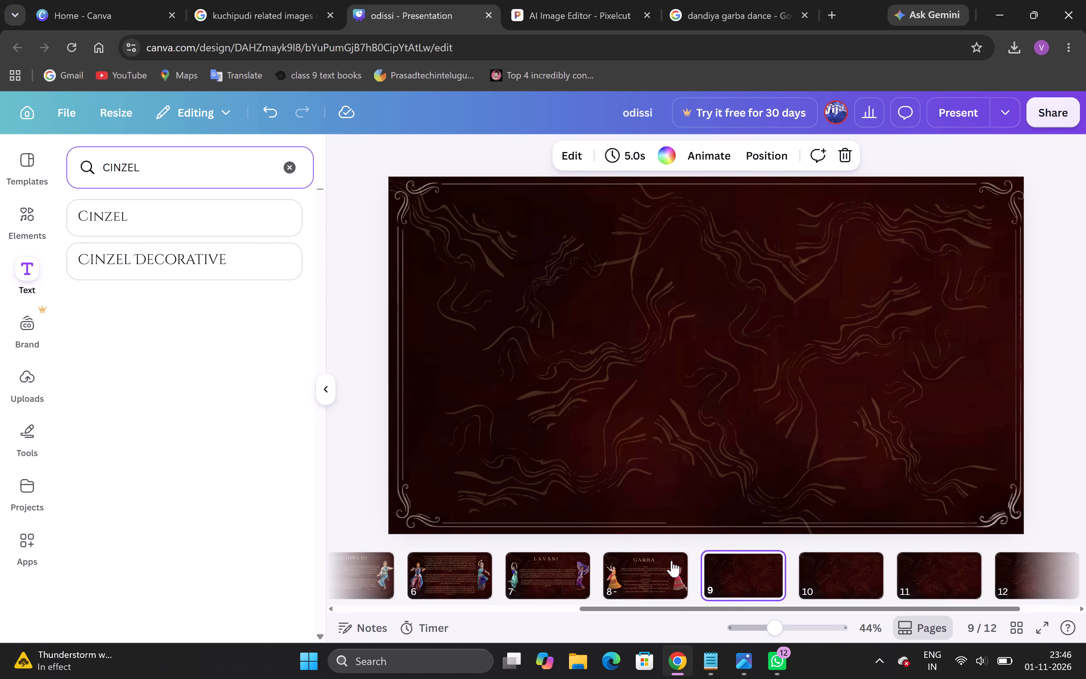
Switch to the dandiya garba search page and search Google Images for "ghoomar dance".
left_click(600, 0)
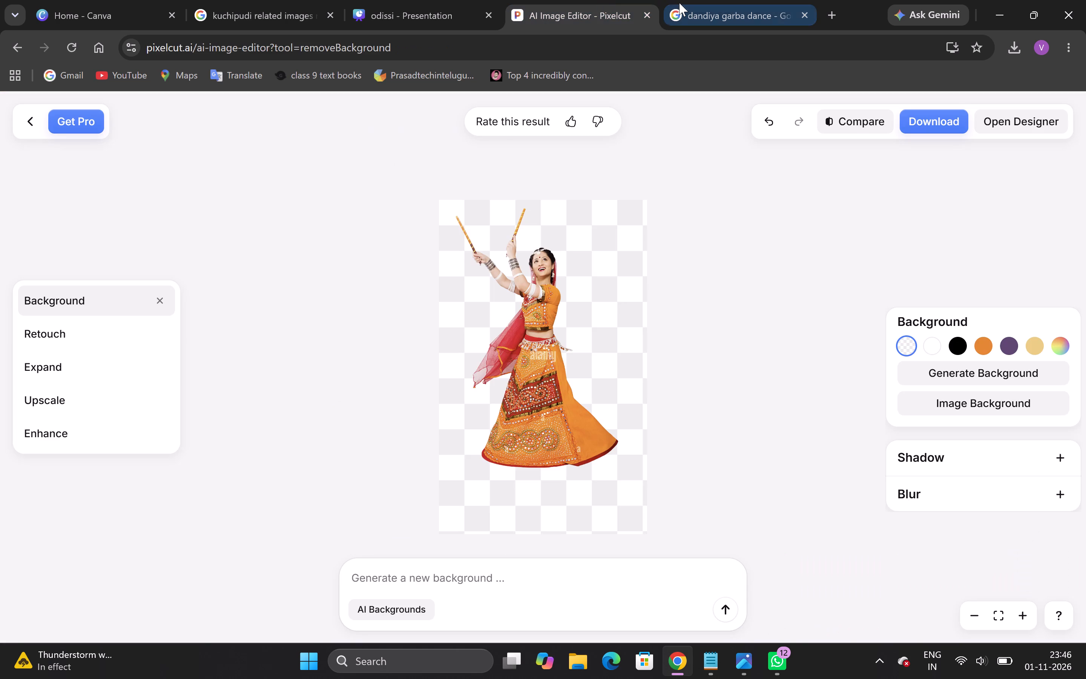
left_click(679, 3)
left_click(673, 38)
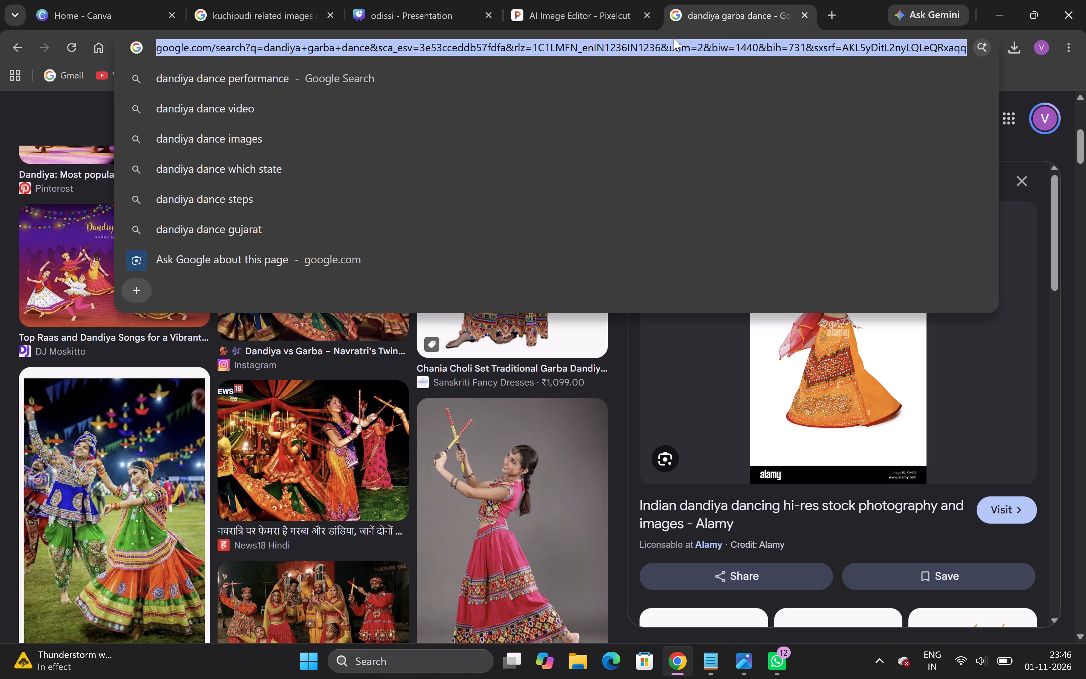
type("GHOOMA")
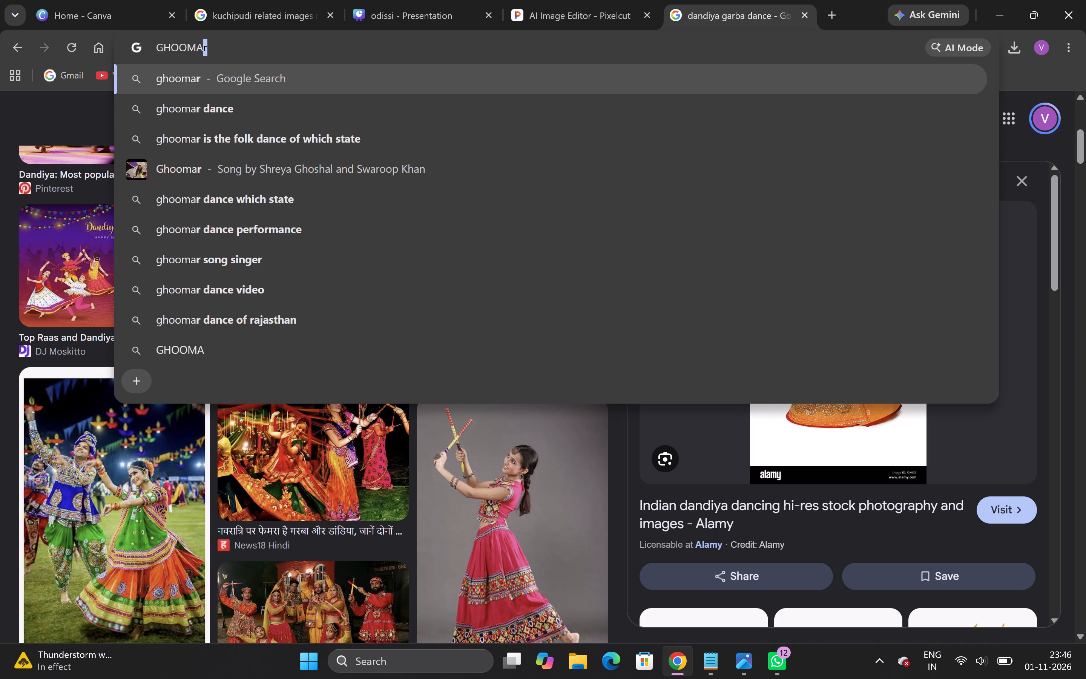
left_click(584, 93)
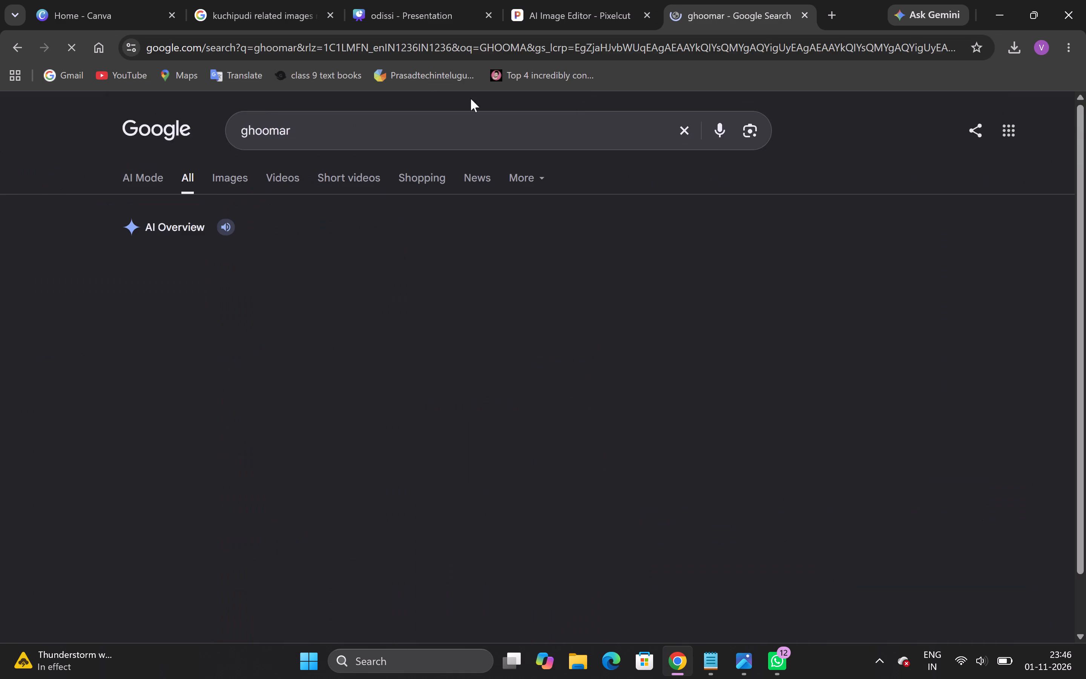
left_click(409, 123)
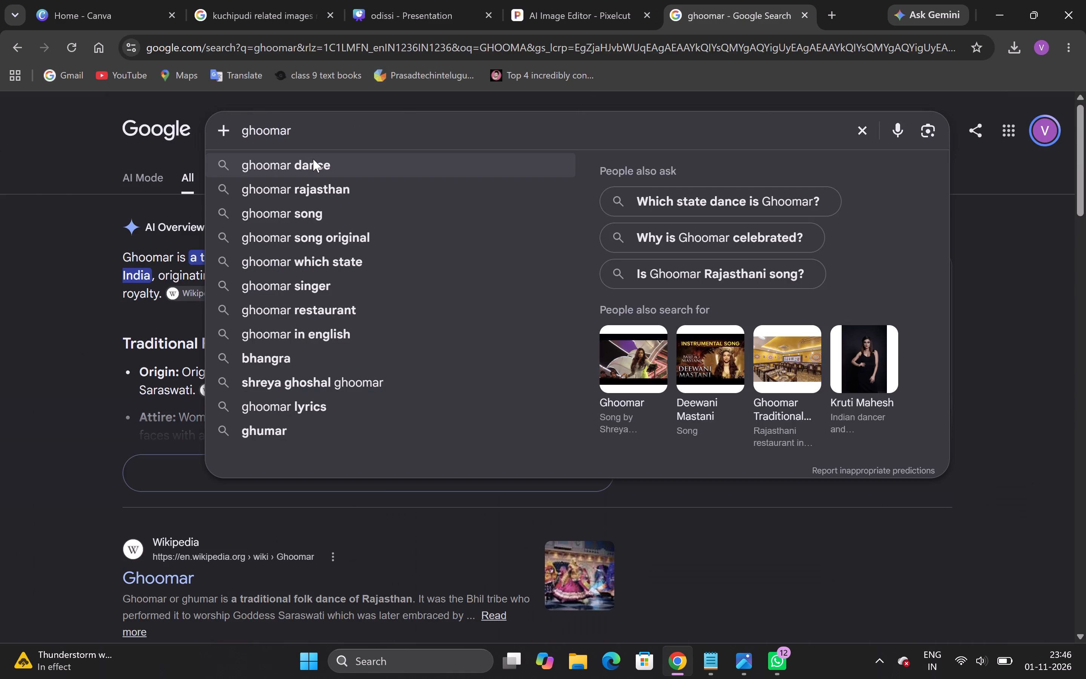
key("Tab")
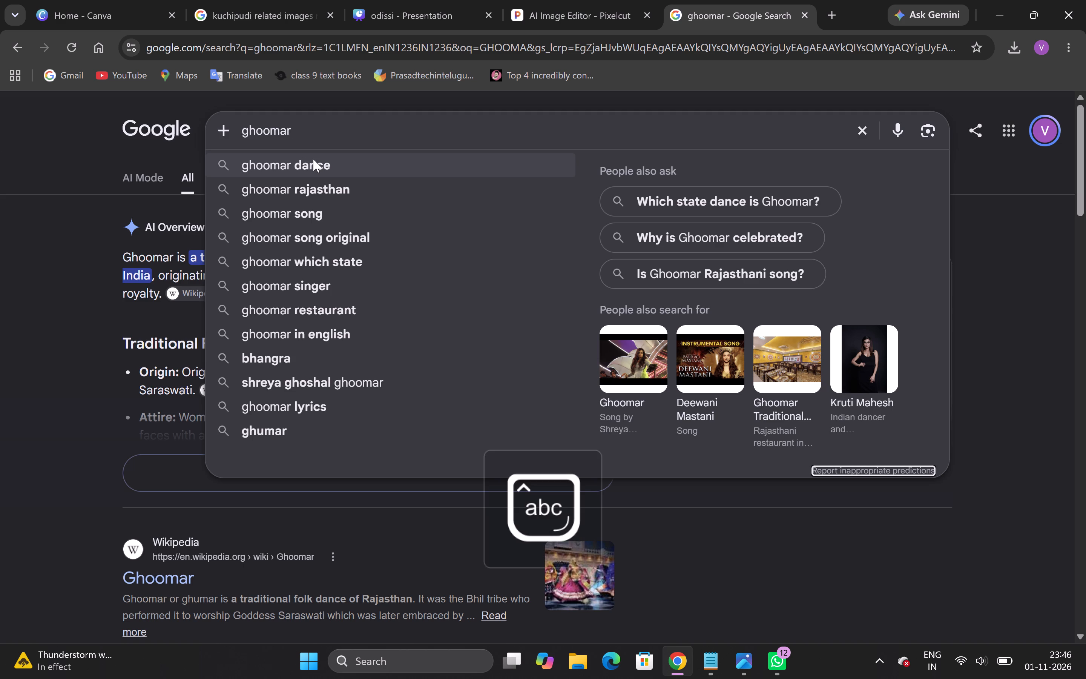
left_click(319, 162)
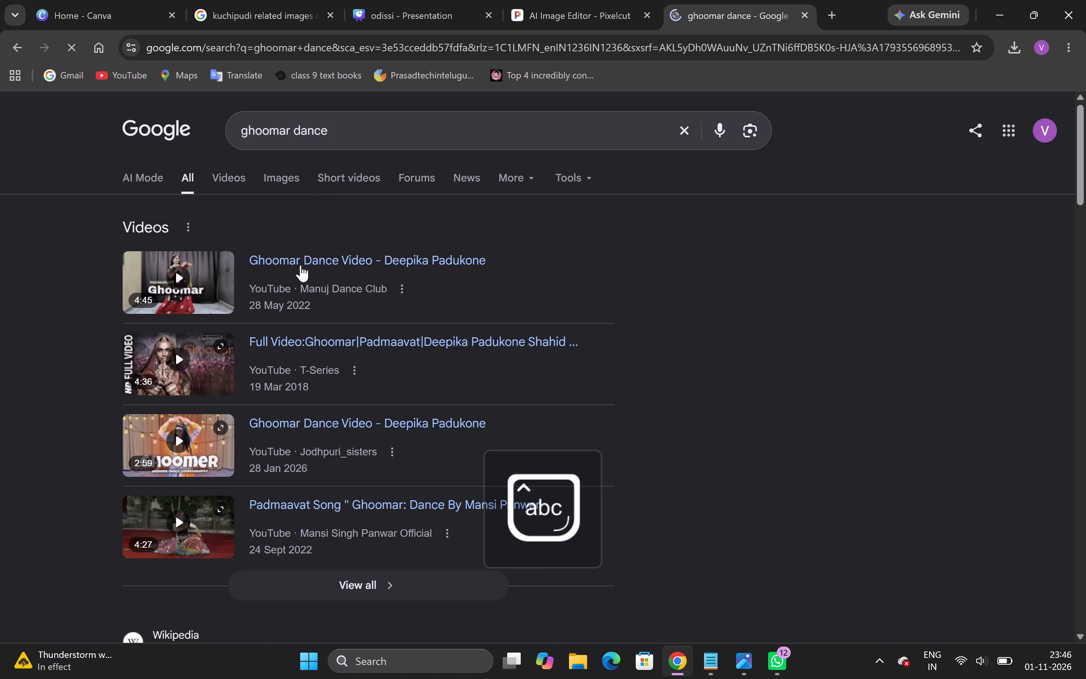
left_click(284, 176)
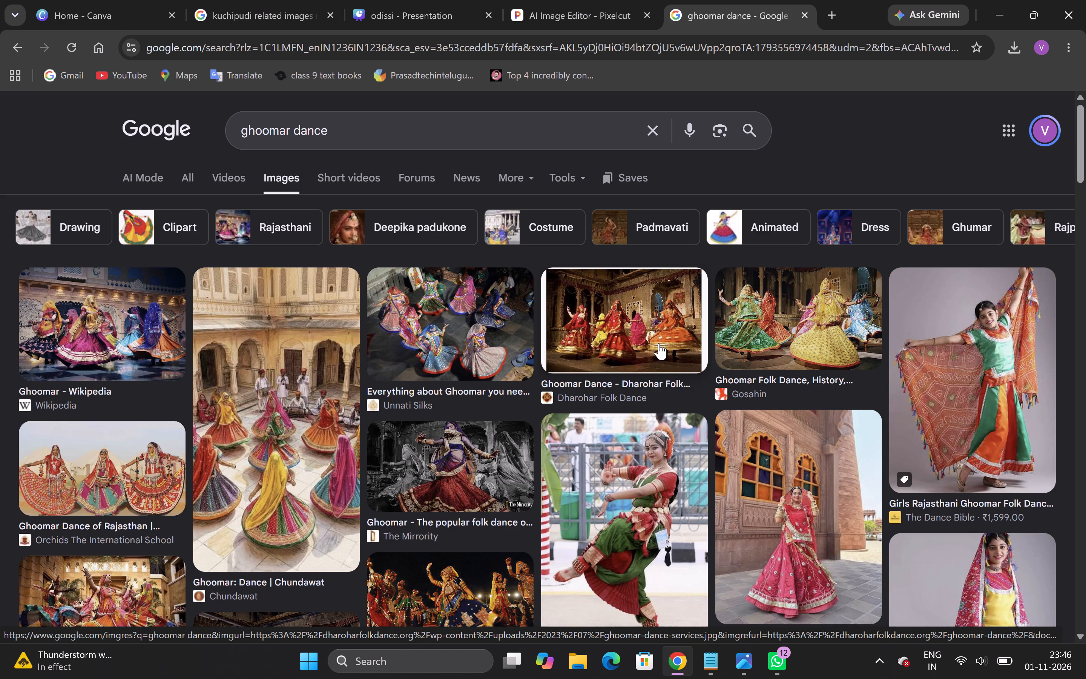
Save the Ghoomar Festival 2025 image of the dancer in red and green to the Downloads folder as gh1.
scroll(659, 343, "down", 2)
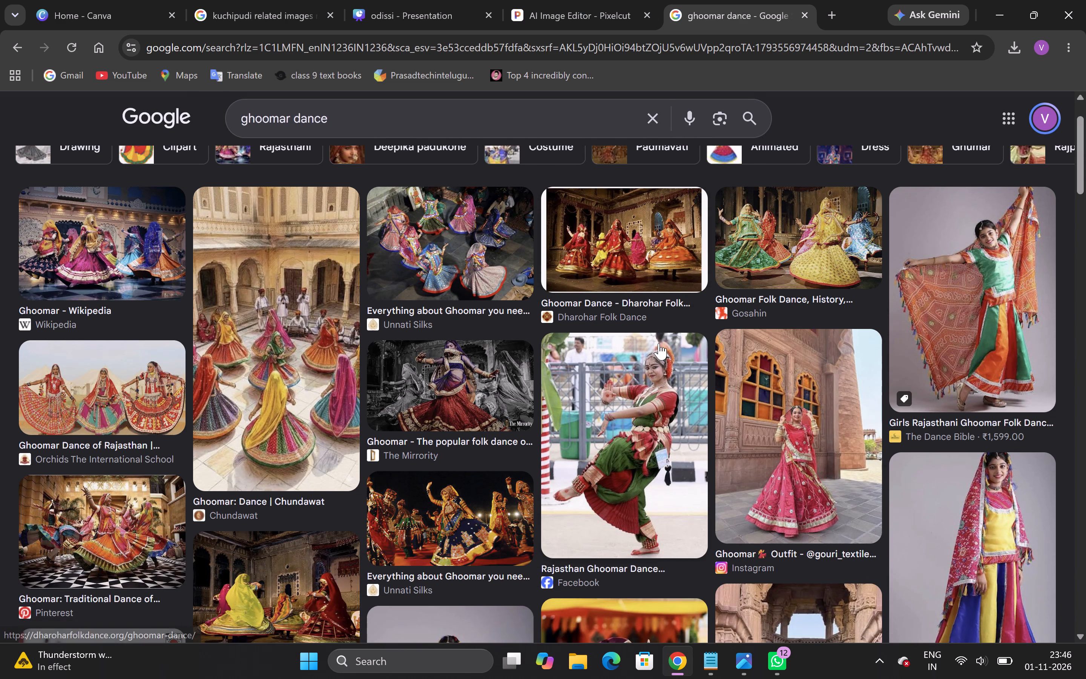
scroll(659, 343, "down", 1)
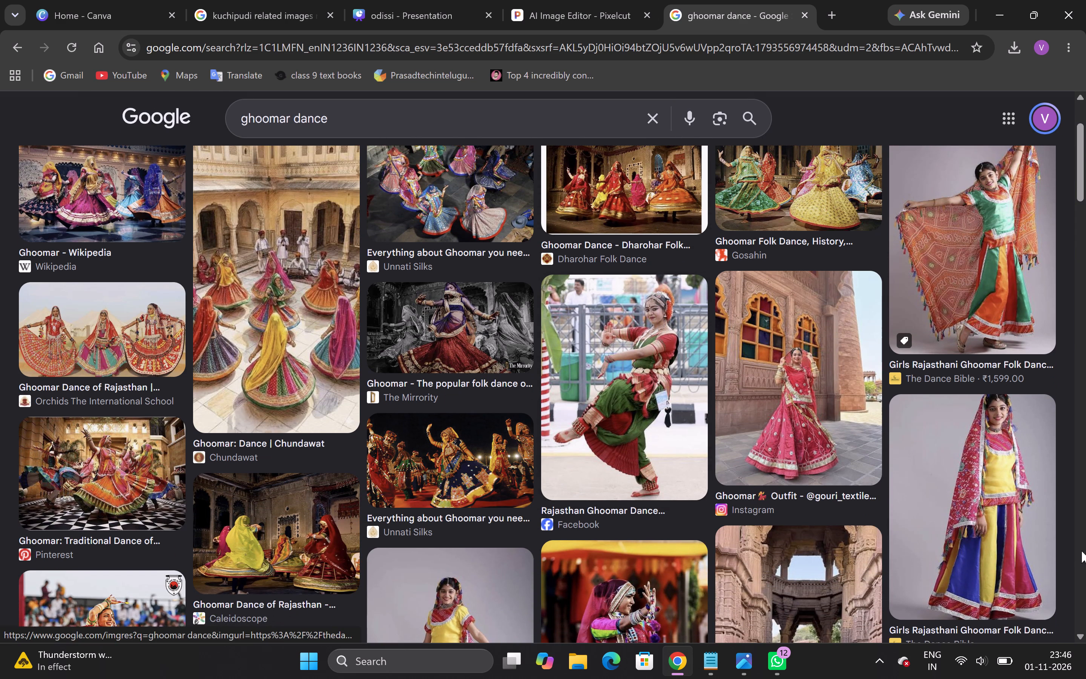
scroll(1002, 530, "down", 3)
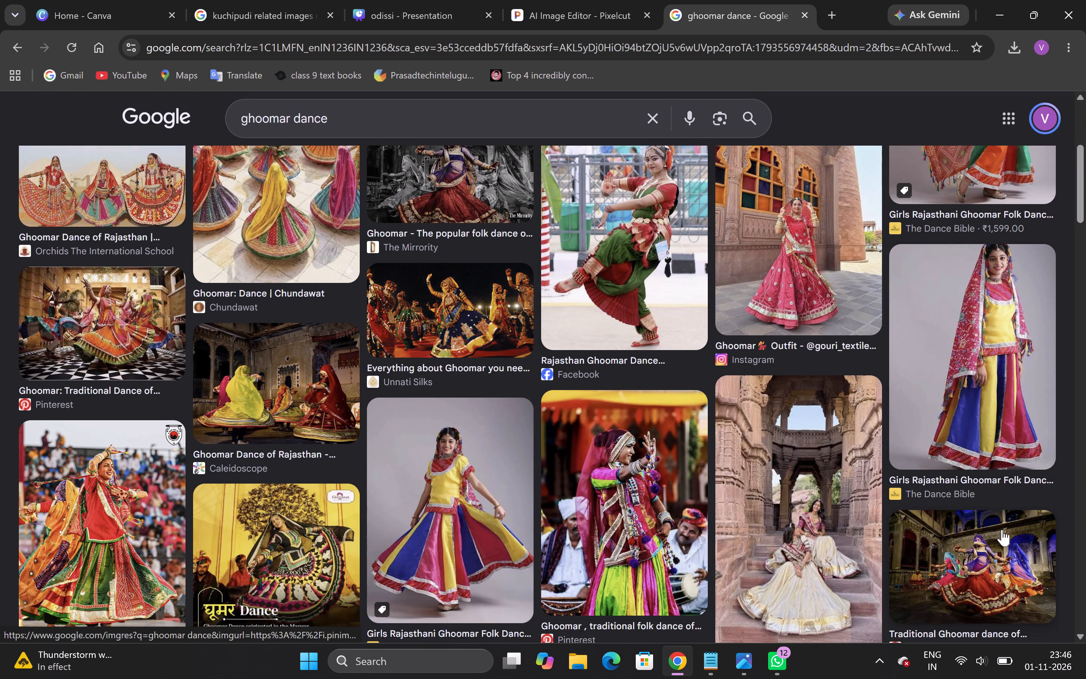
left_click(1002, 530)
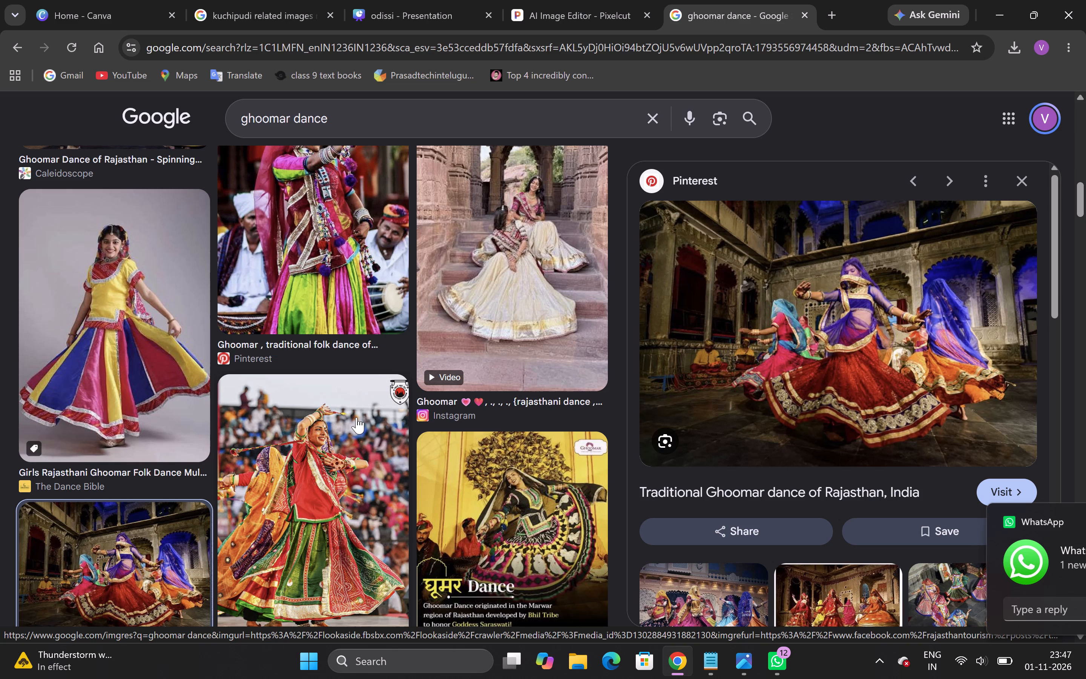
left_click(302, 467)
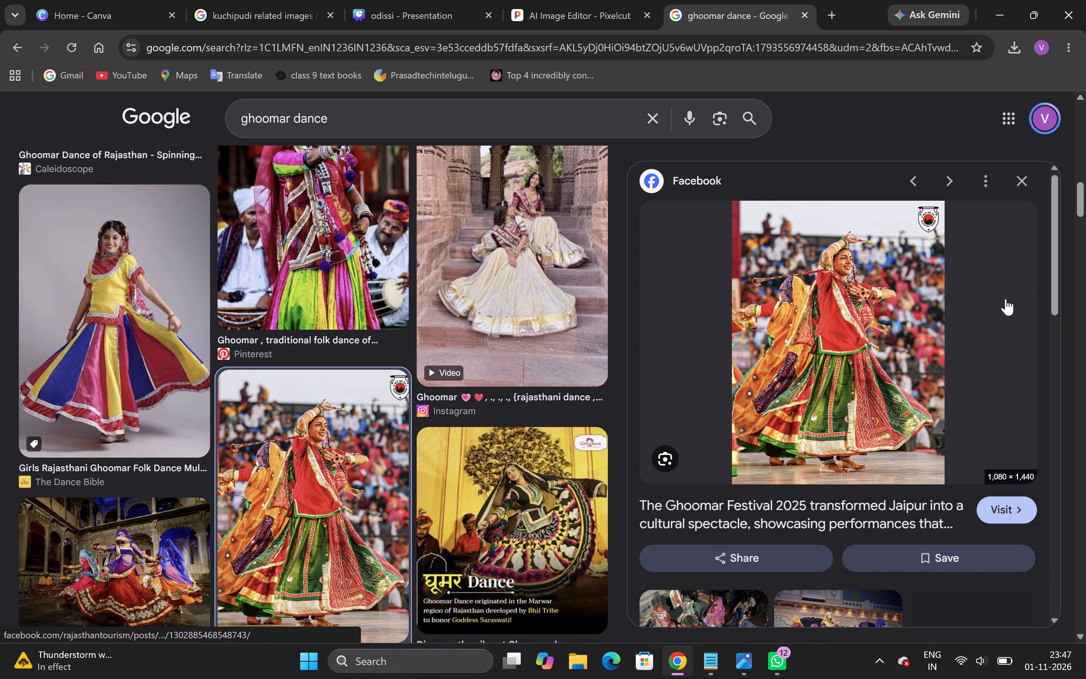
right_click(871, 363)
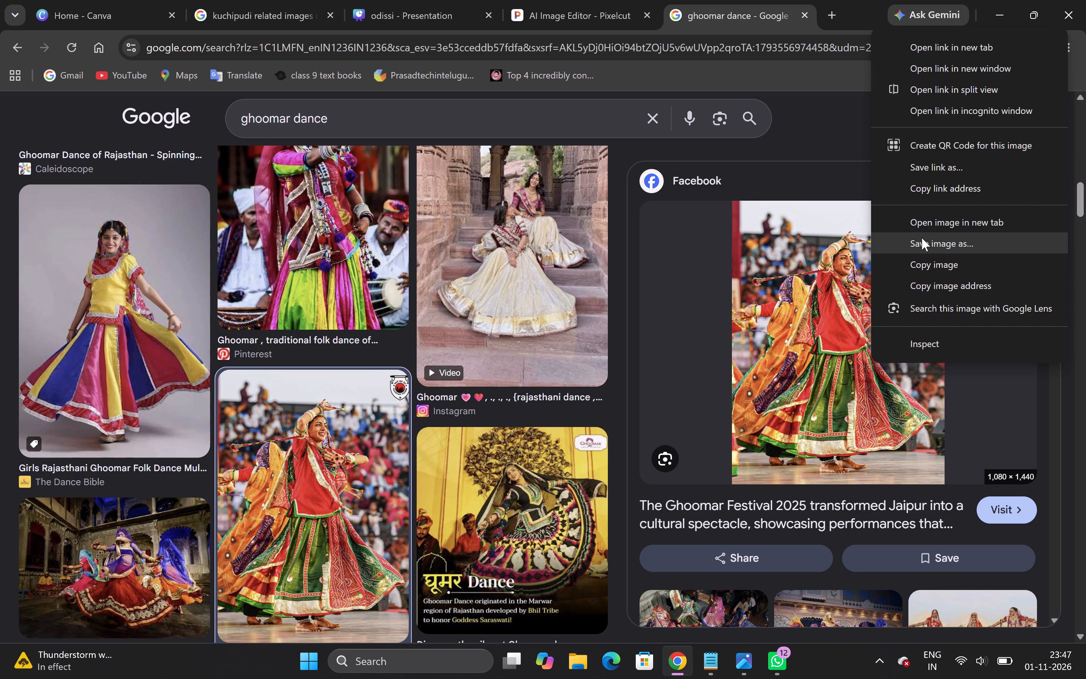
left_click(922, 238)
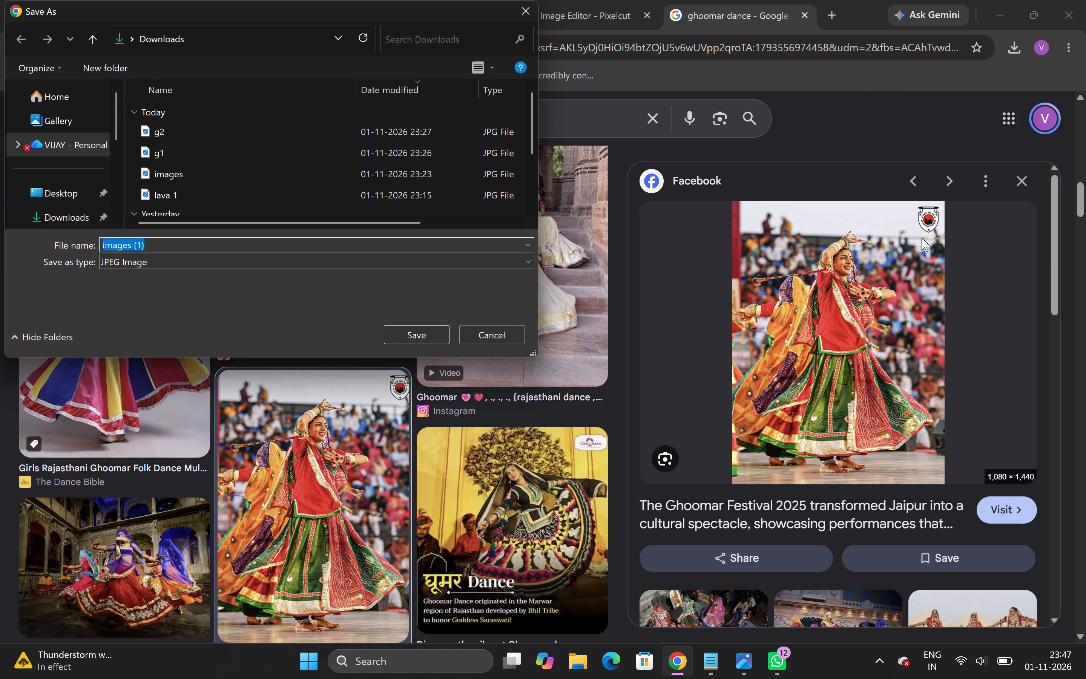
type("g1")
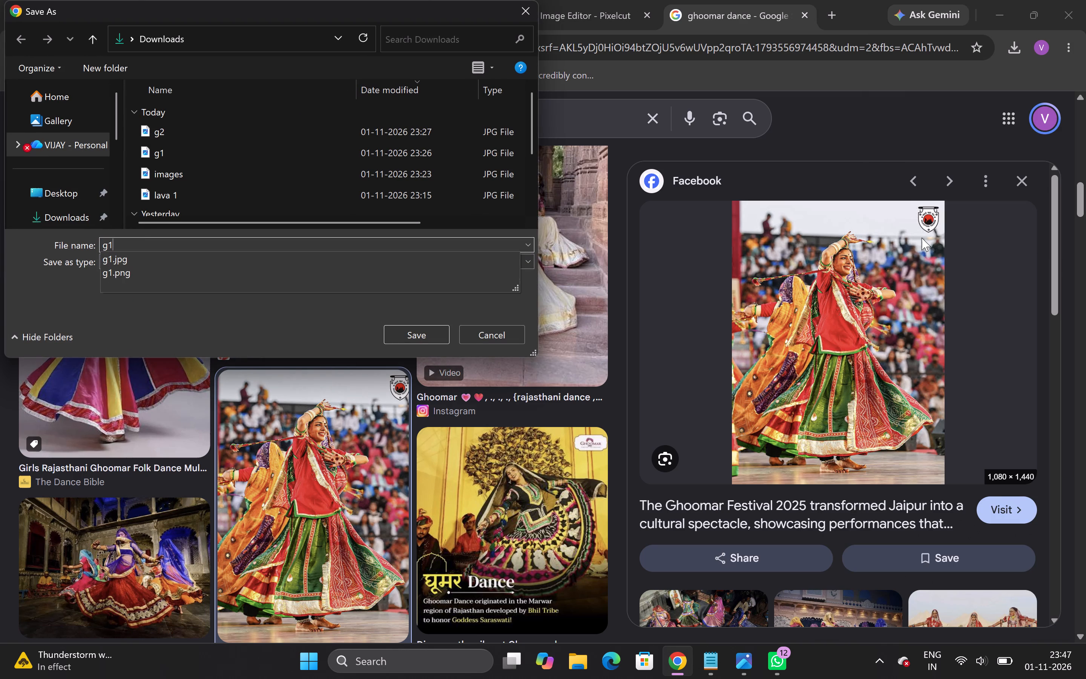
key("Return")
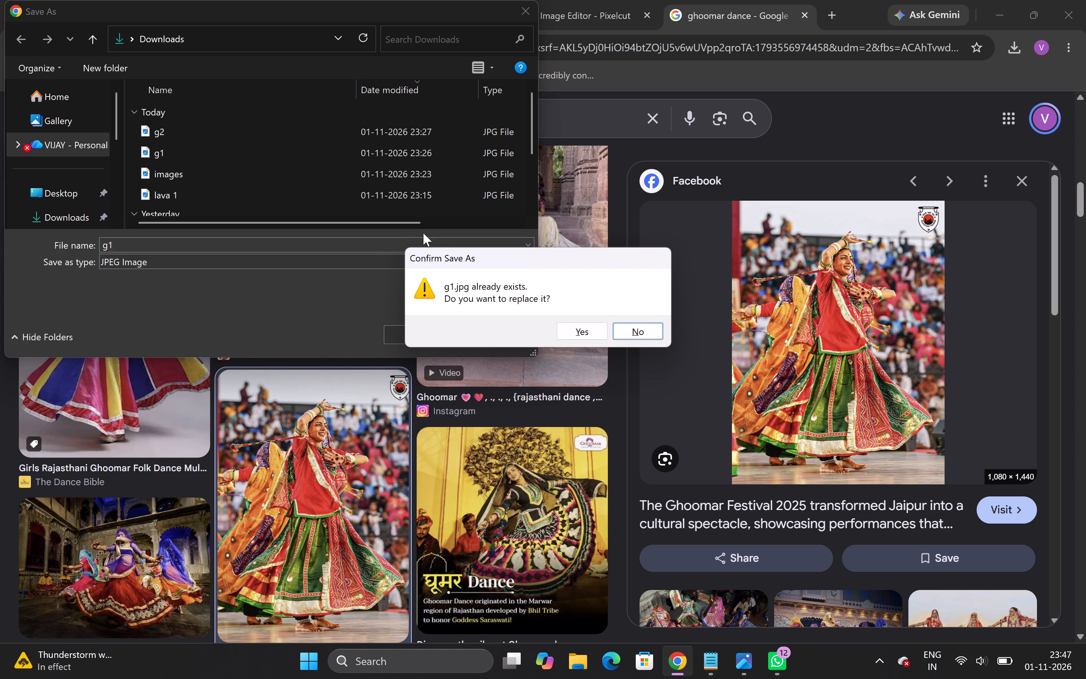
left_click(644, 333)
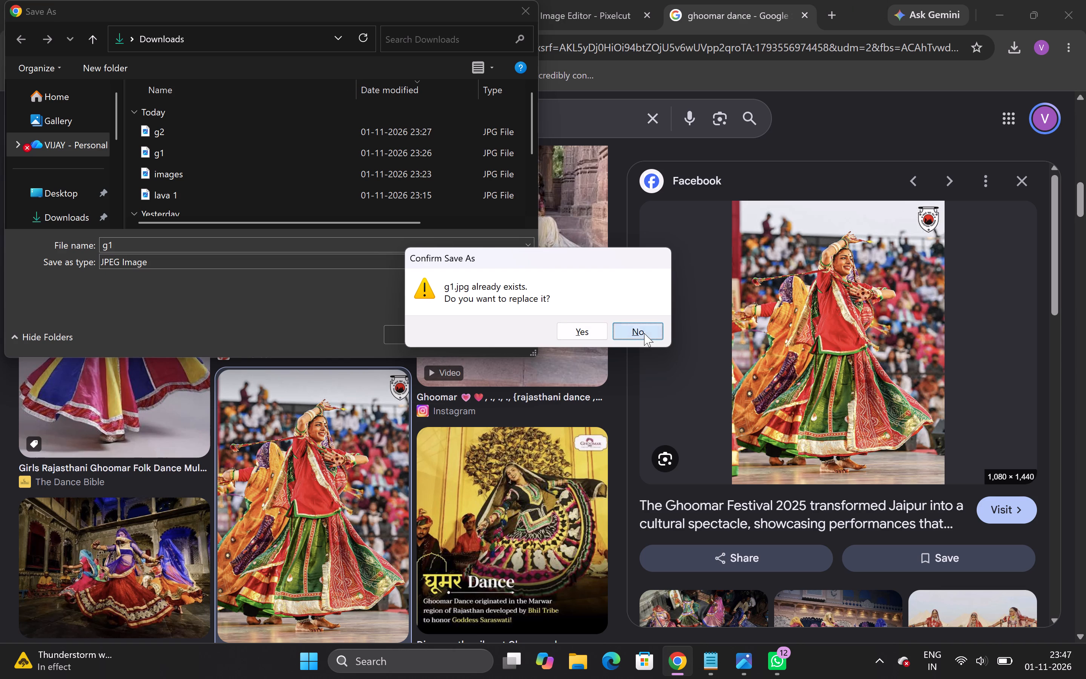
left_click(348, 240)
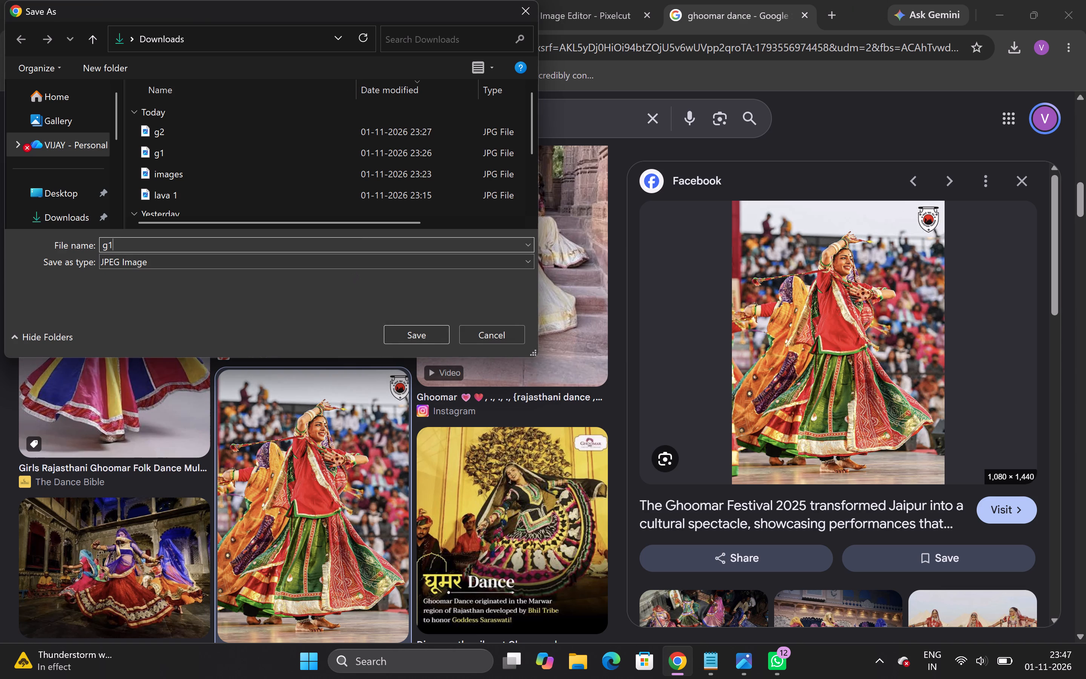
key("BackSpace")
key("BackSpace")
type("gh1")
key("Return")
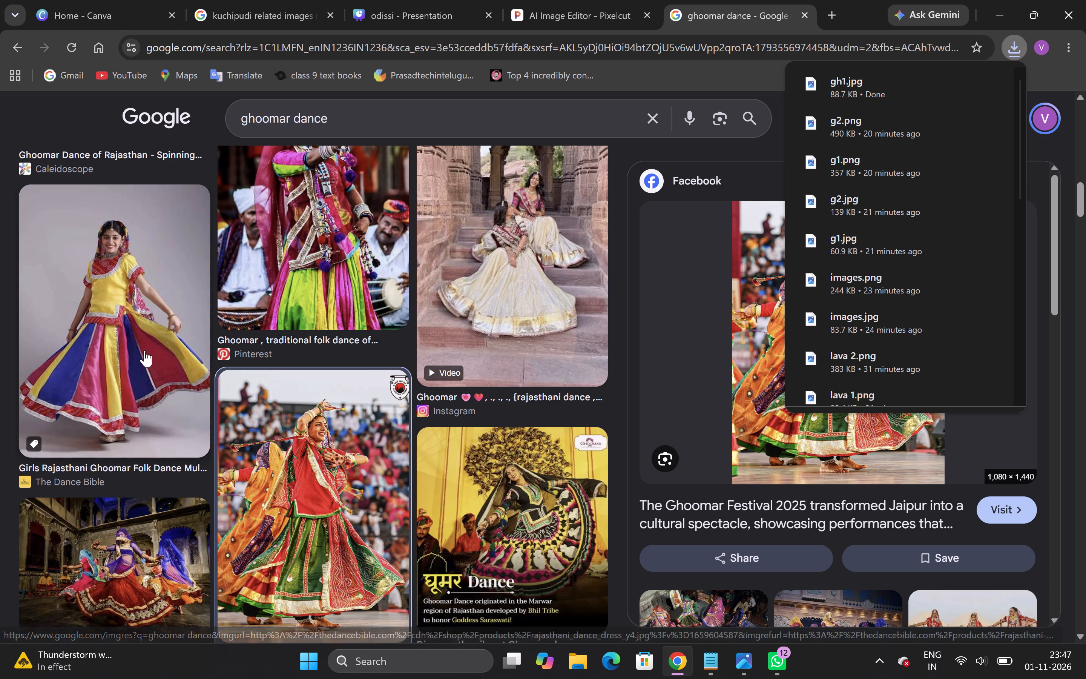
Look through further ghoomar dance image results for a second dancer picture, previewing the LetsGrowMore and Alamy images.
scroll(115, 307, "down", 3)
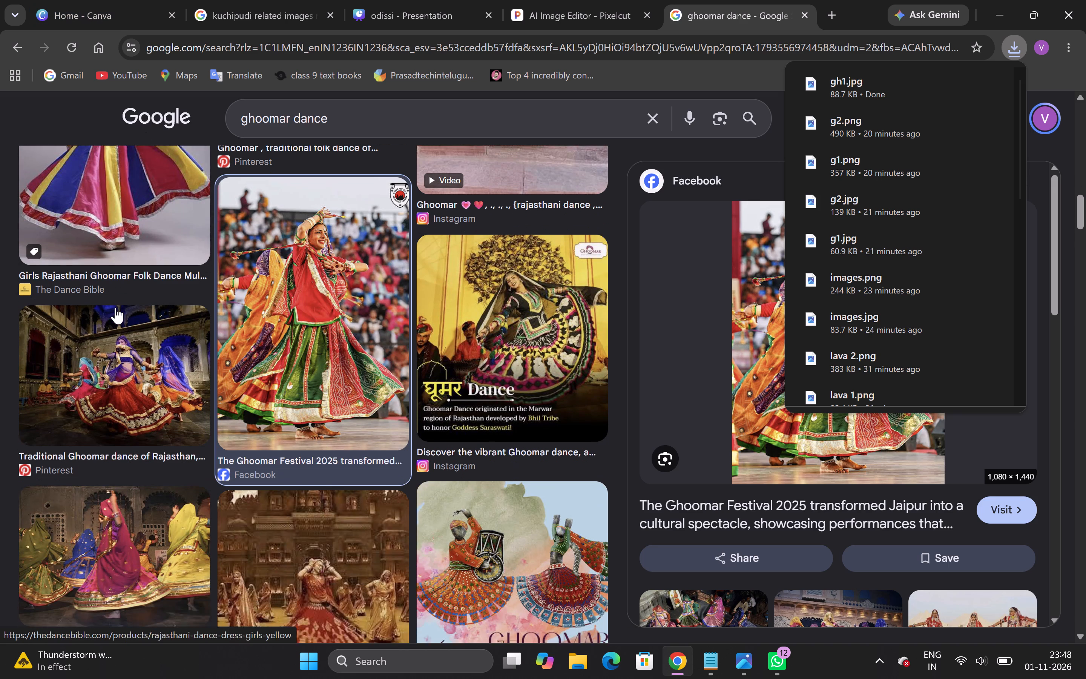
scroll(115, 307, "down", 2)
scroll(115, 307, "right", 1)
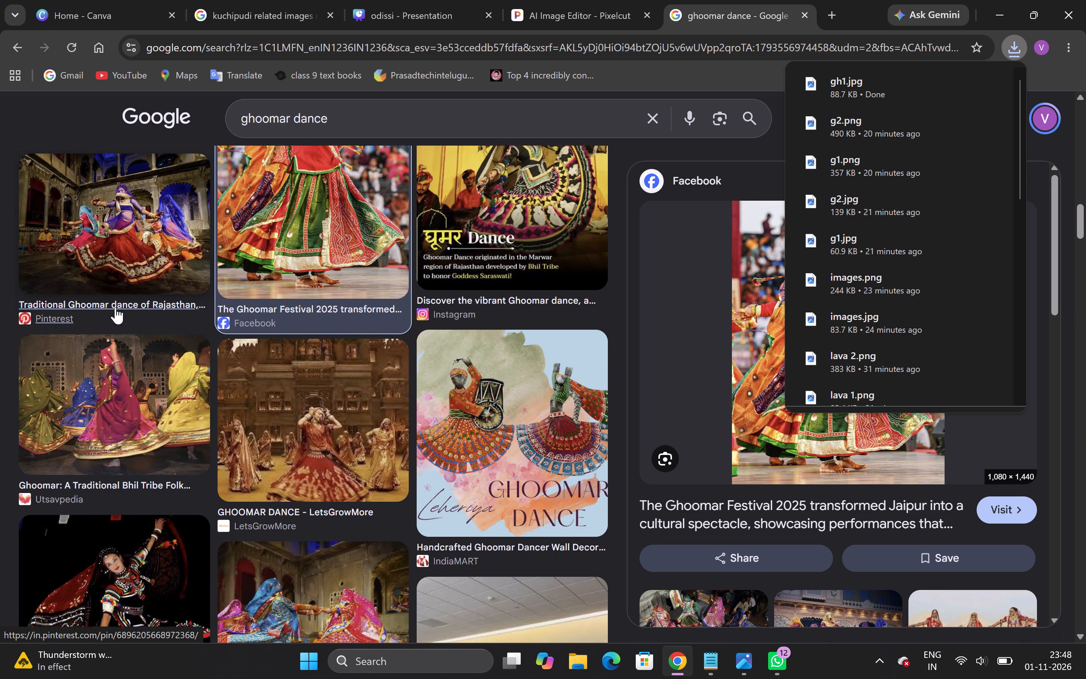
scroll(115, 307, "right", 1)
scroll(115, 307, "down", 1)
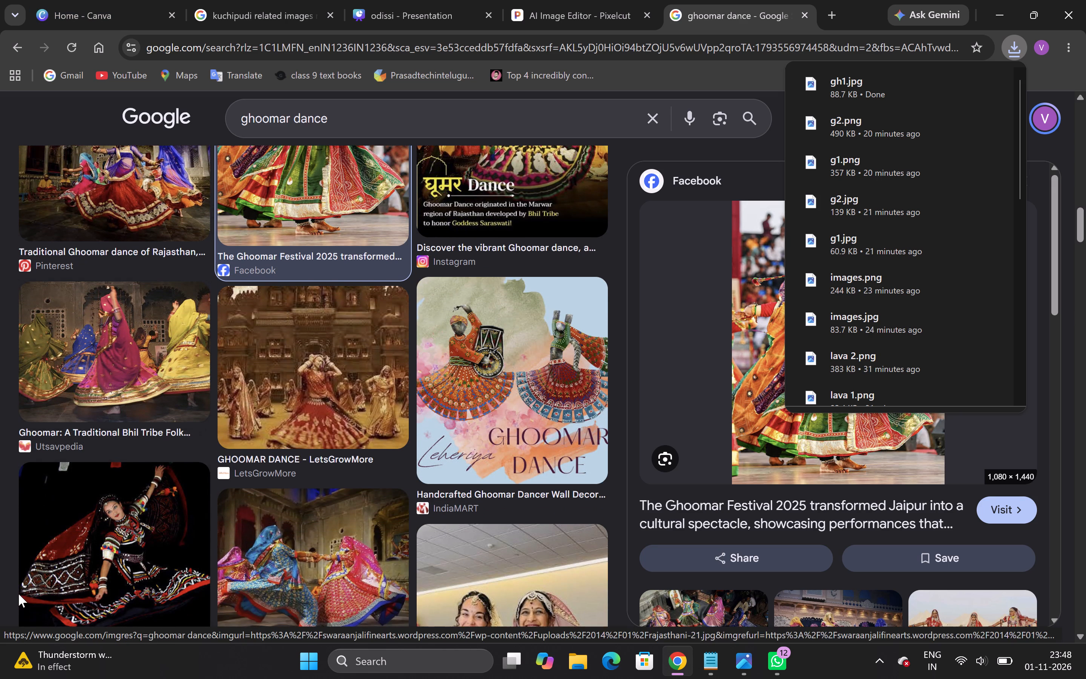
scroll(18, 594, "down", 4)
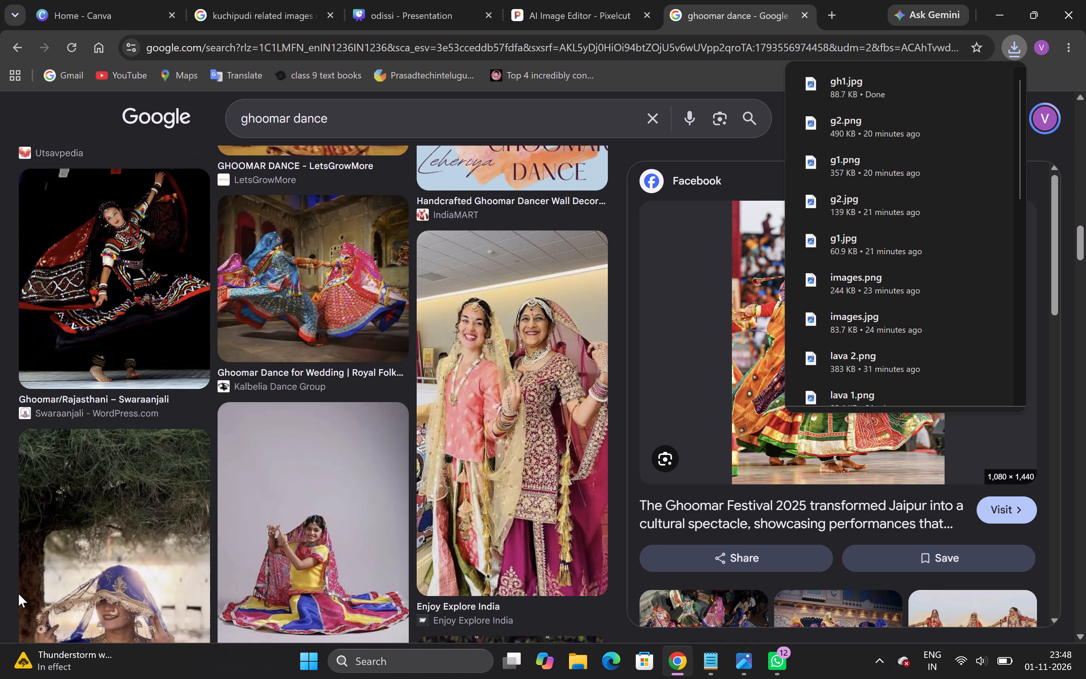
scroll(18, 594, "down", 3)
scroll(18, 594, "up", 1)
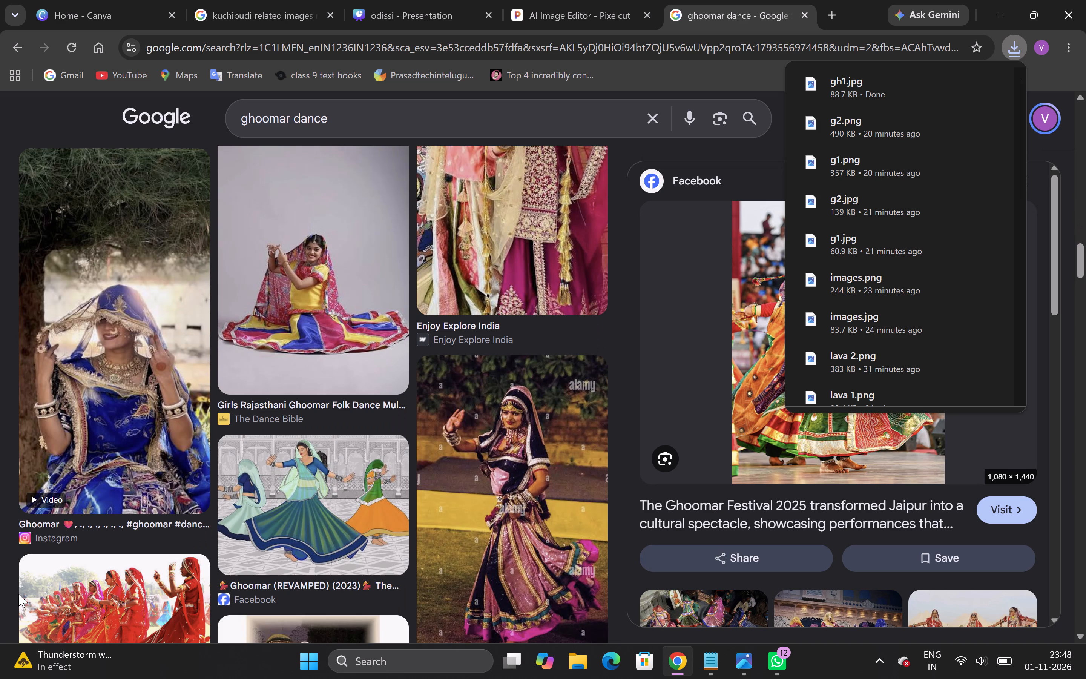
scroll(18, 594, "up", 7)
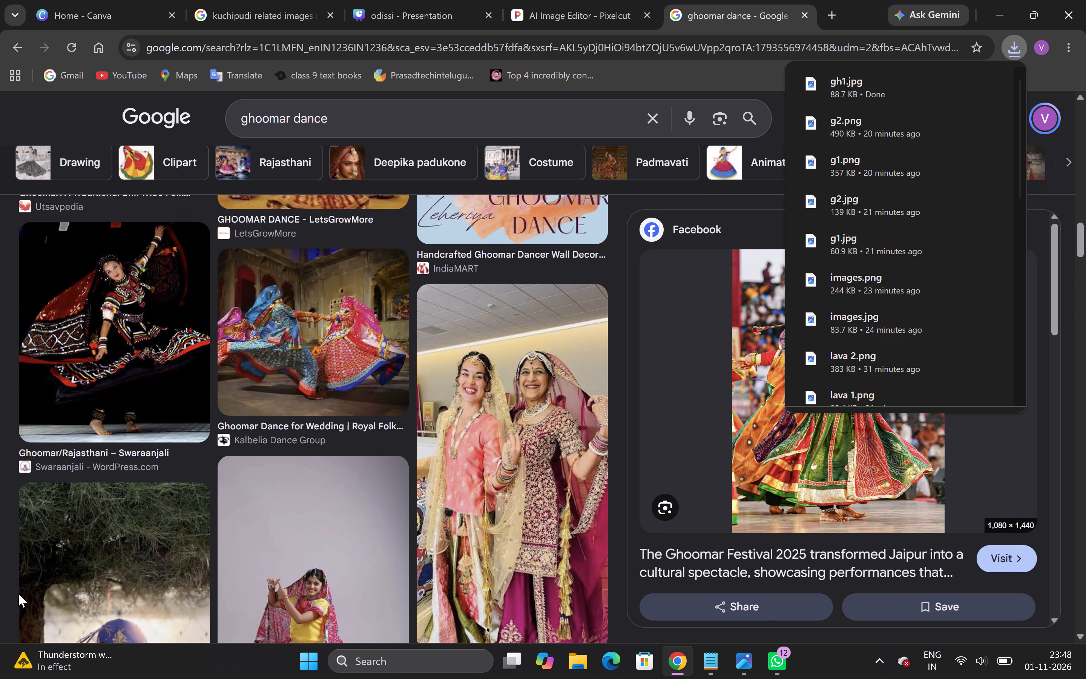
scroll(18, 594, "up", 2)
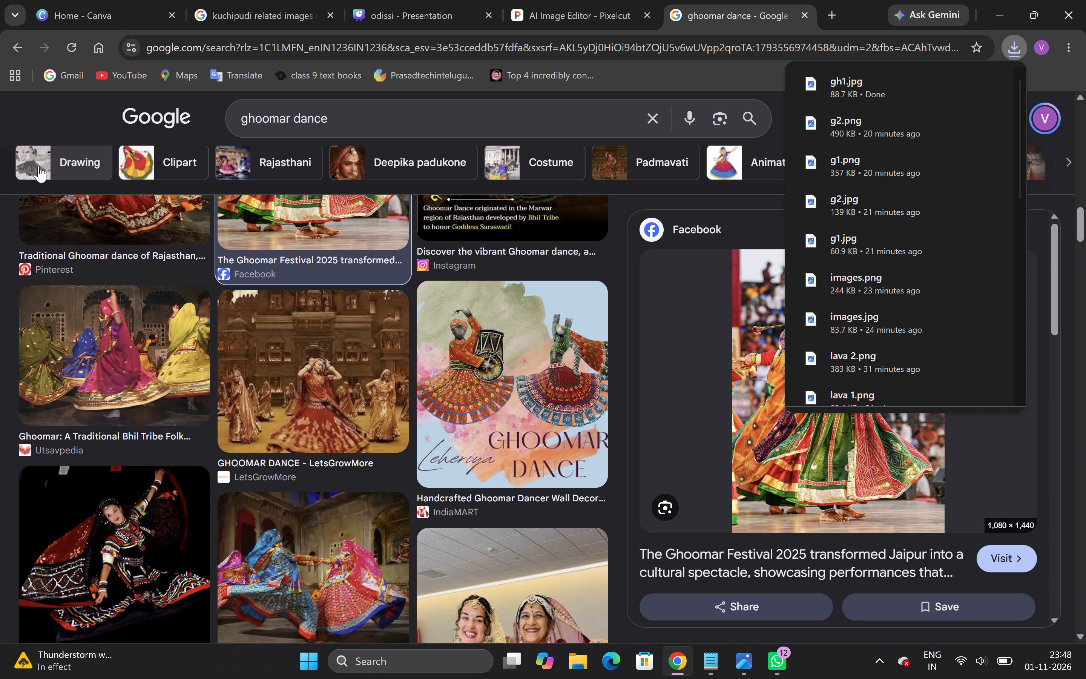
left_click(287, 363)
scroll(860, 278, "left", 1)
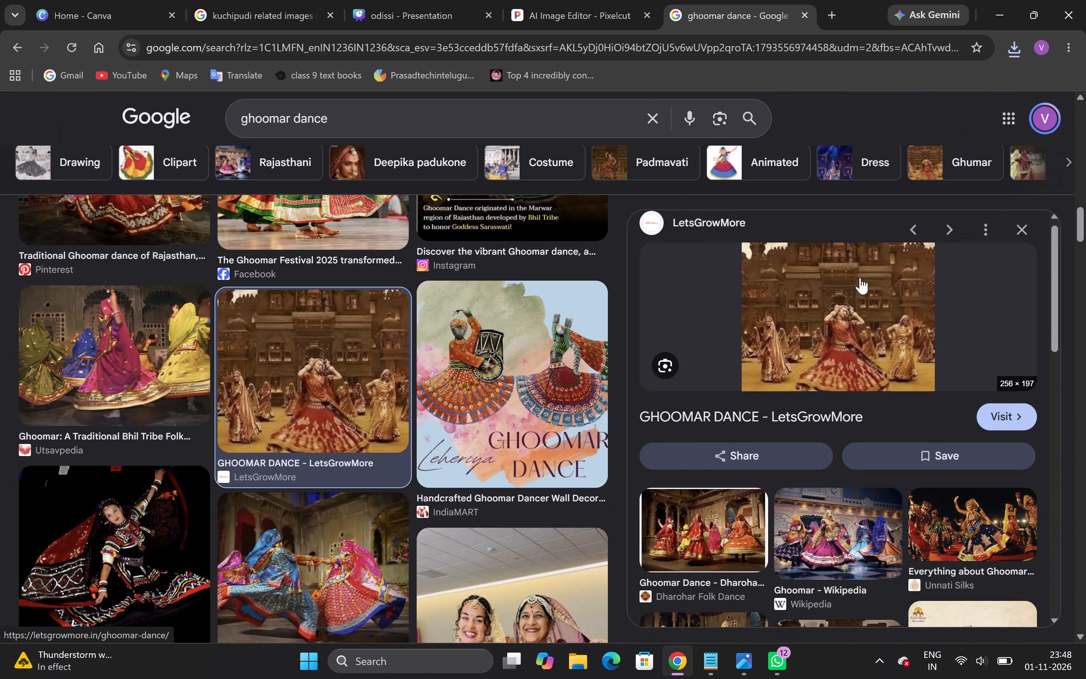
scroll(414, 390, "down", 5)
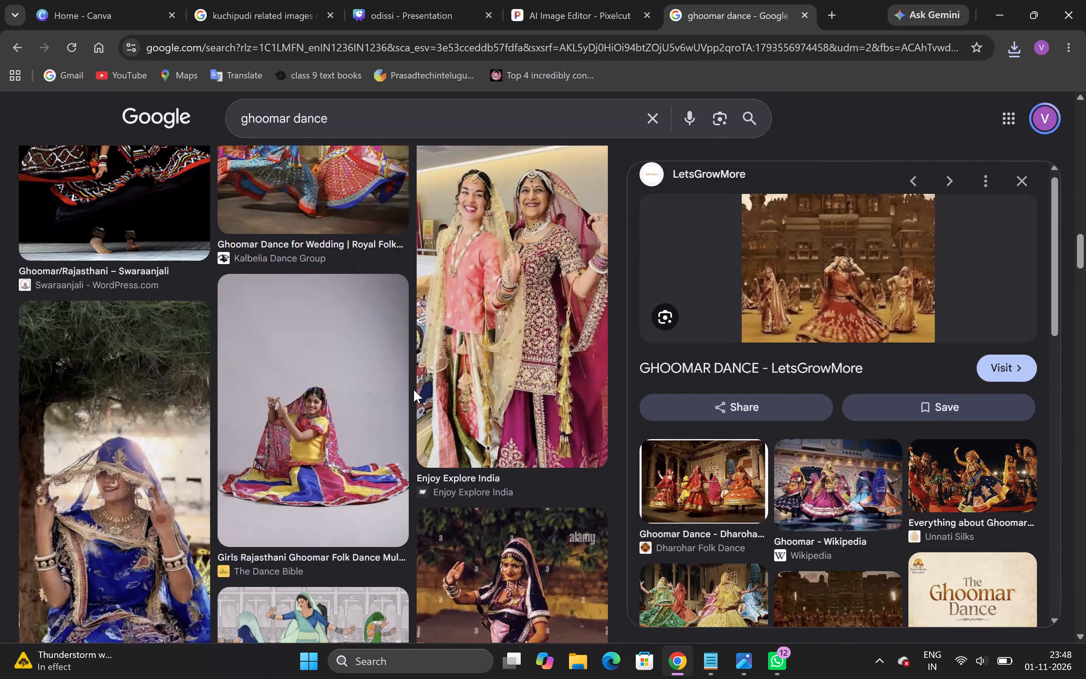
scroll(414, 390, "down", 2)
left_click(519, 370)
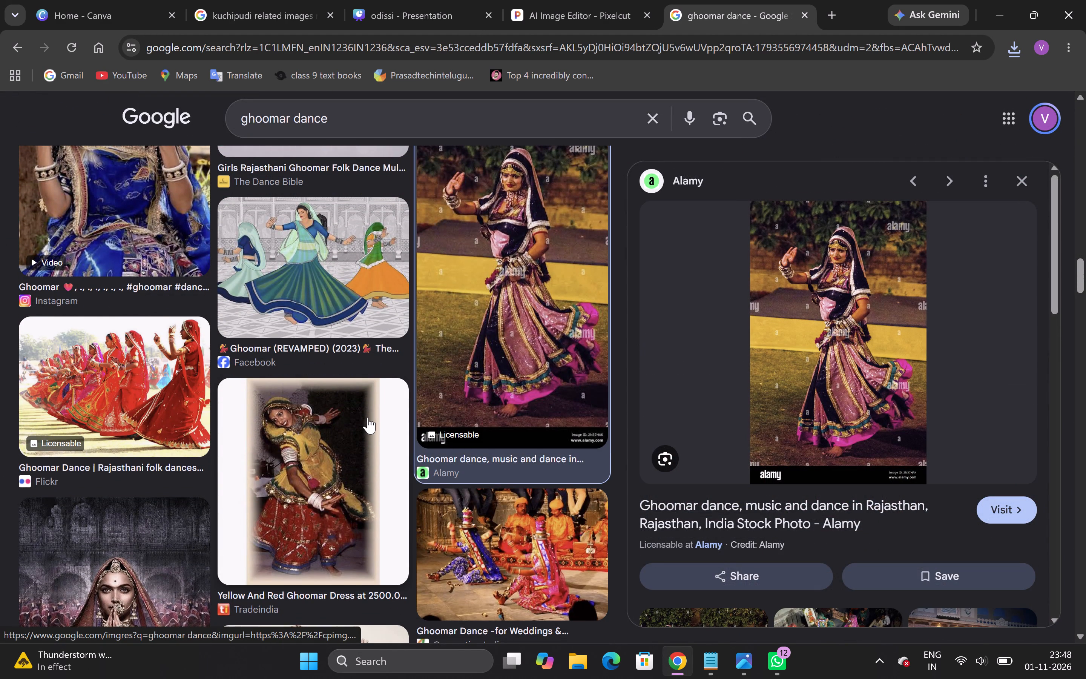
scroll(368, 417, "down", 3)
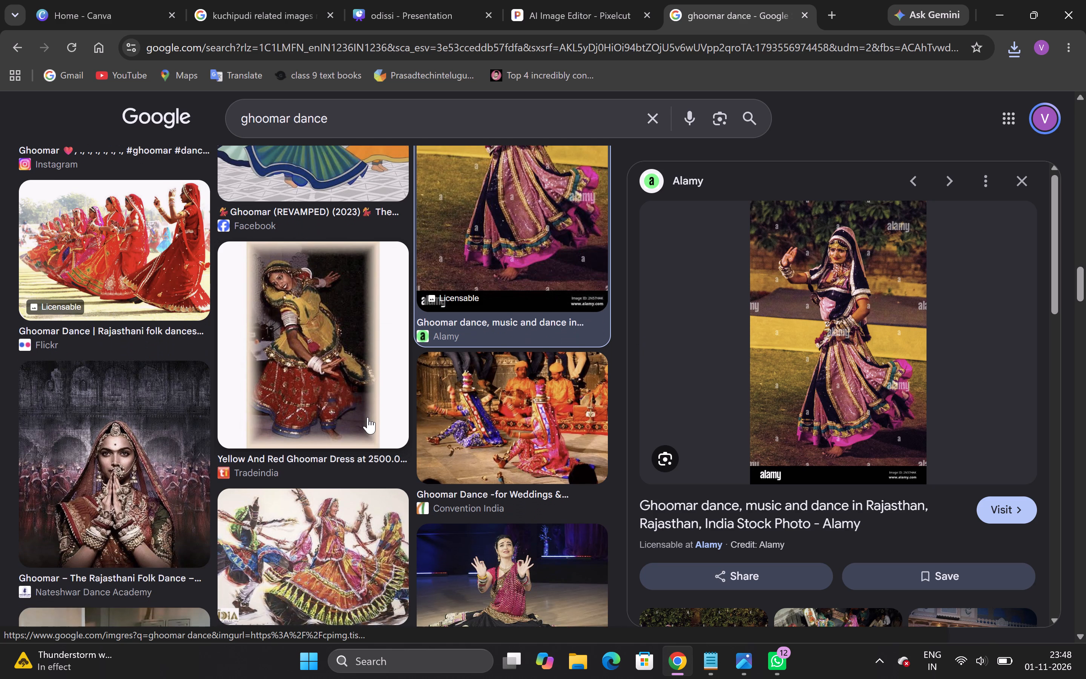
scroll(368, 417, "down", 4)
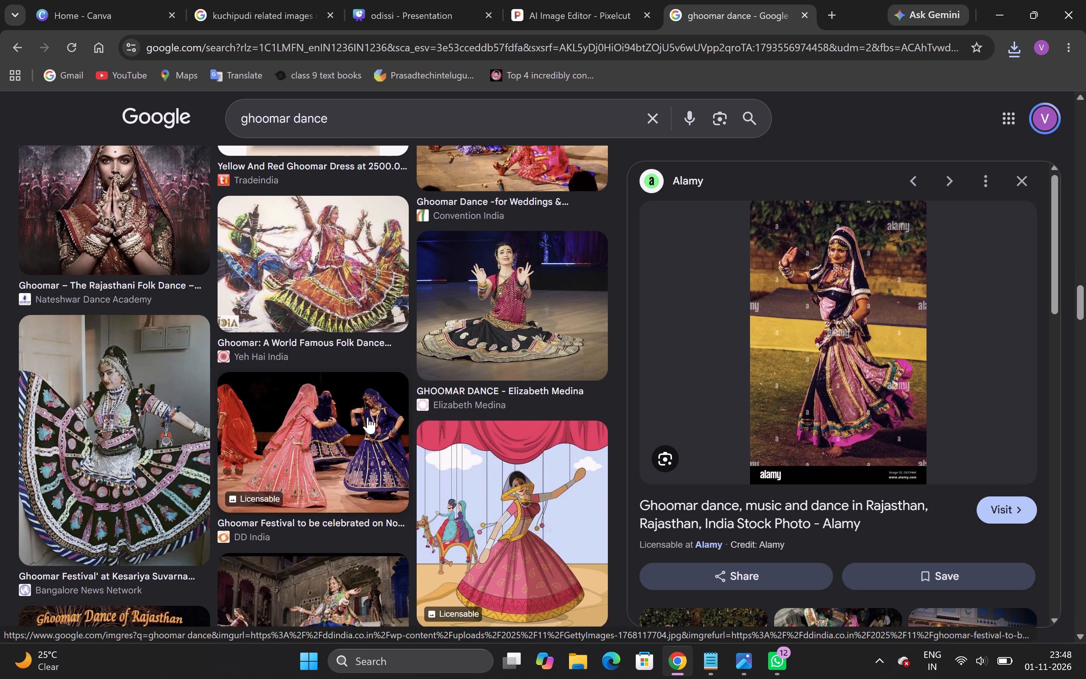
scroll(368, 417, "down", 1)
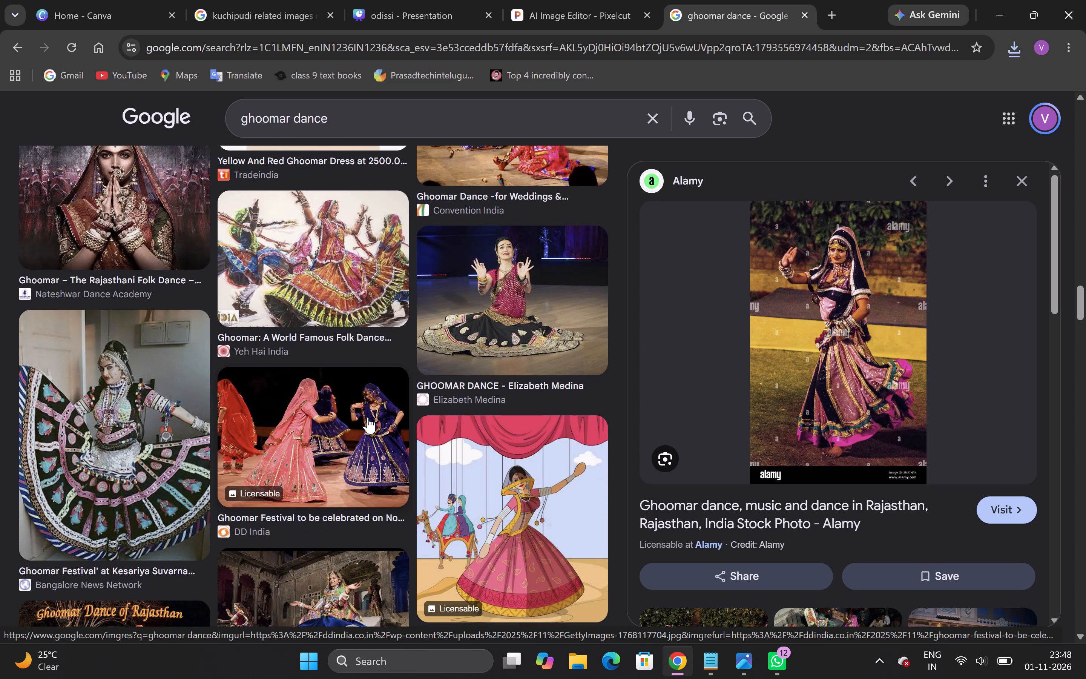
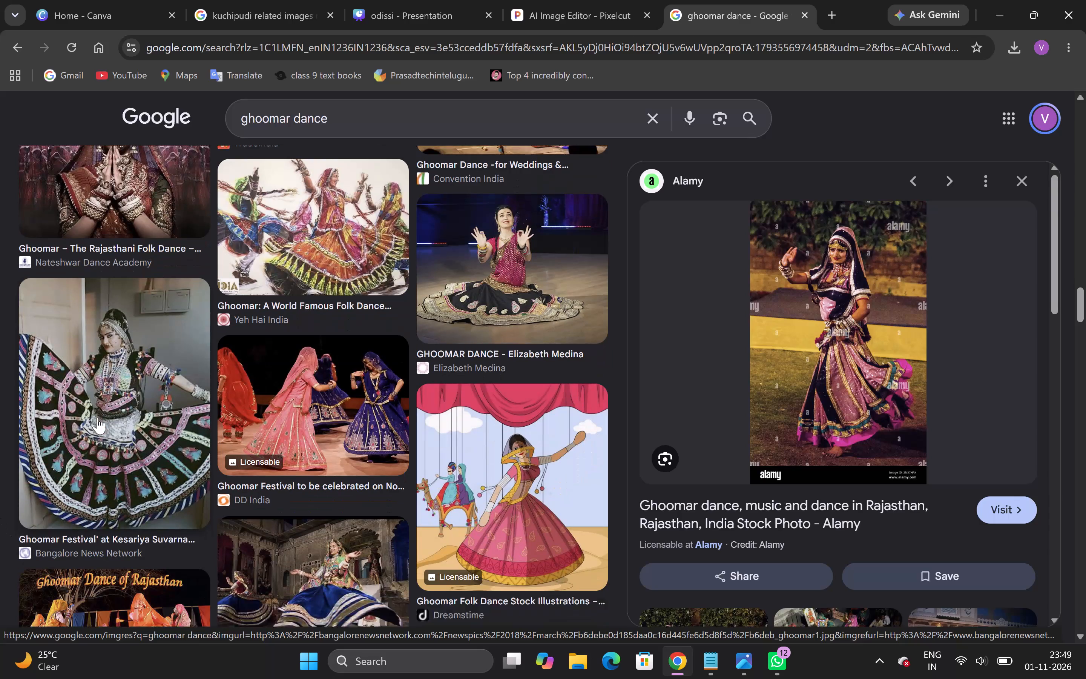
Browse the ghoomar dance image results for a suitable second picture of a single dancer.
scroll(97, 418, "down", 1)
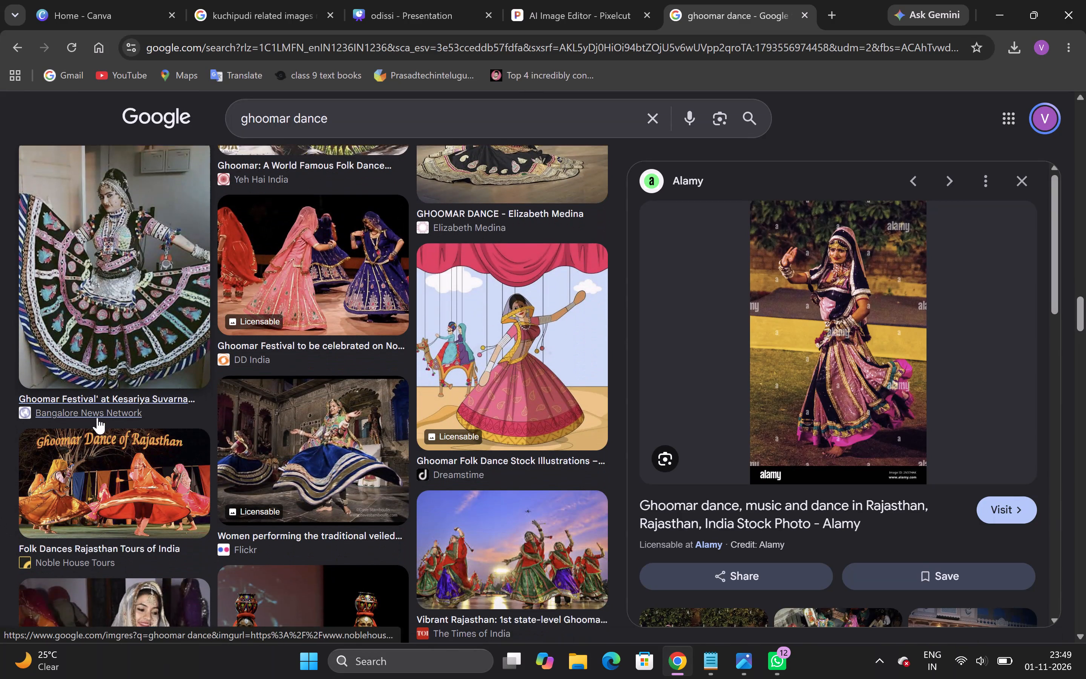
scroll(97, 418, "down", 1)
scroll(97, 418, "right", 1)
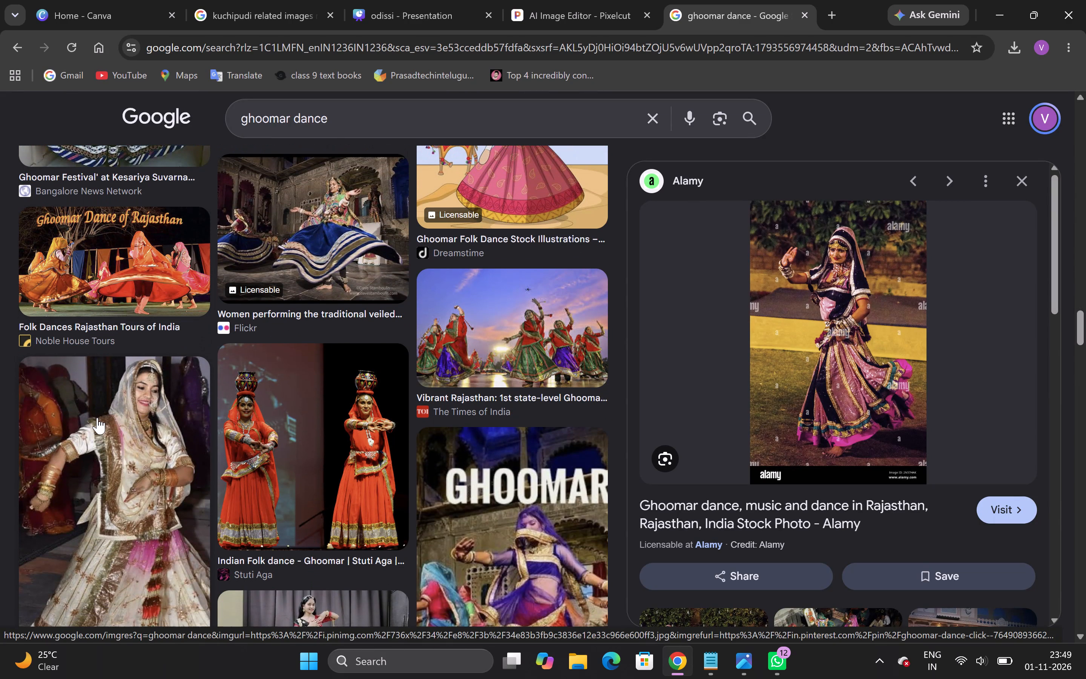
scroll(97, 418, "down", 2)
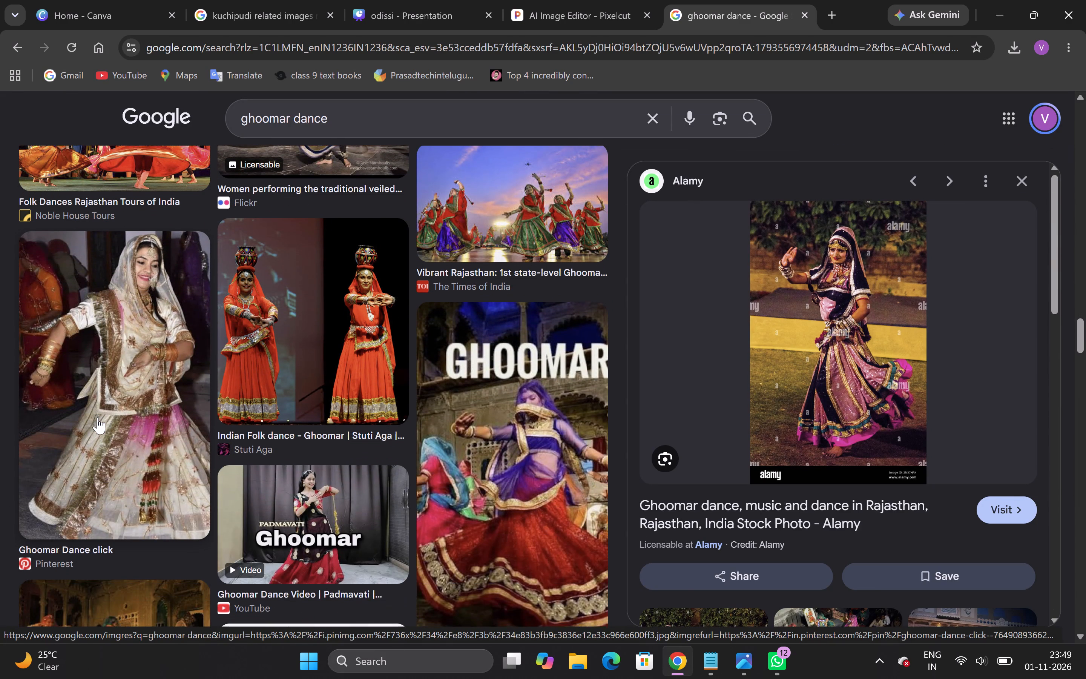
scroll(97, 418, "down", 3)
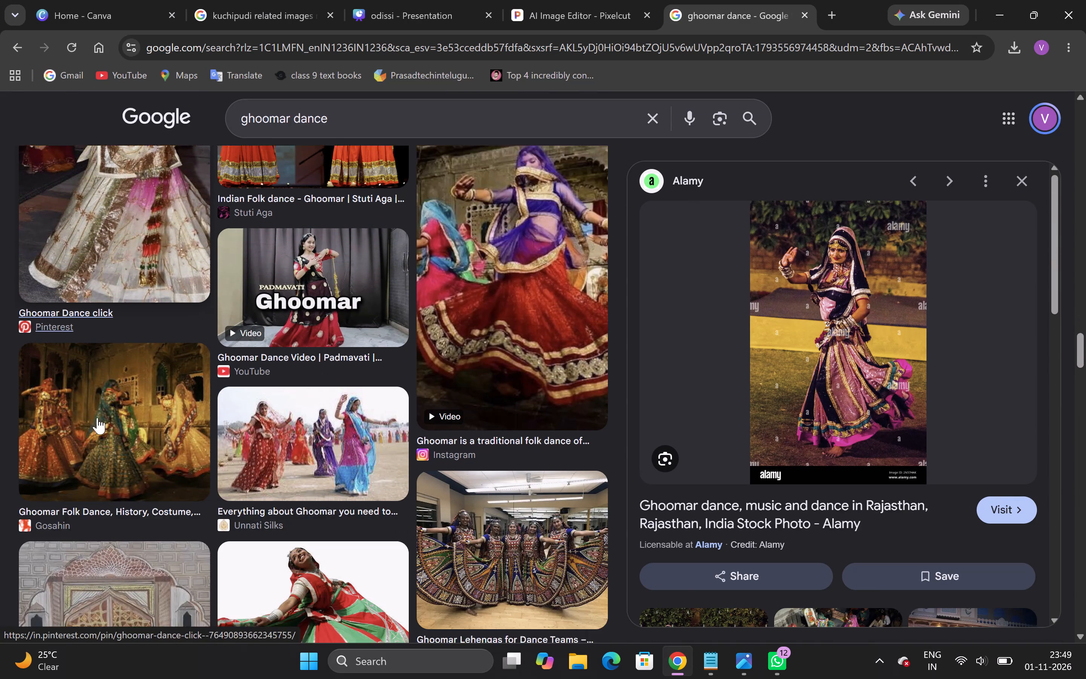
scroll(97, 418, "down", 1)
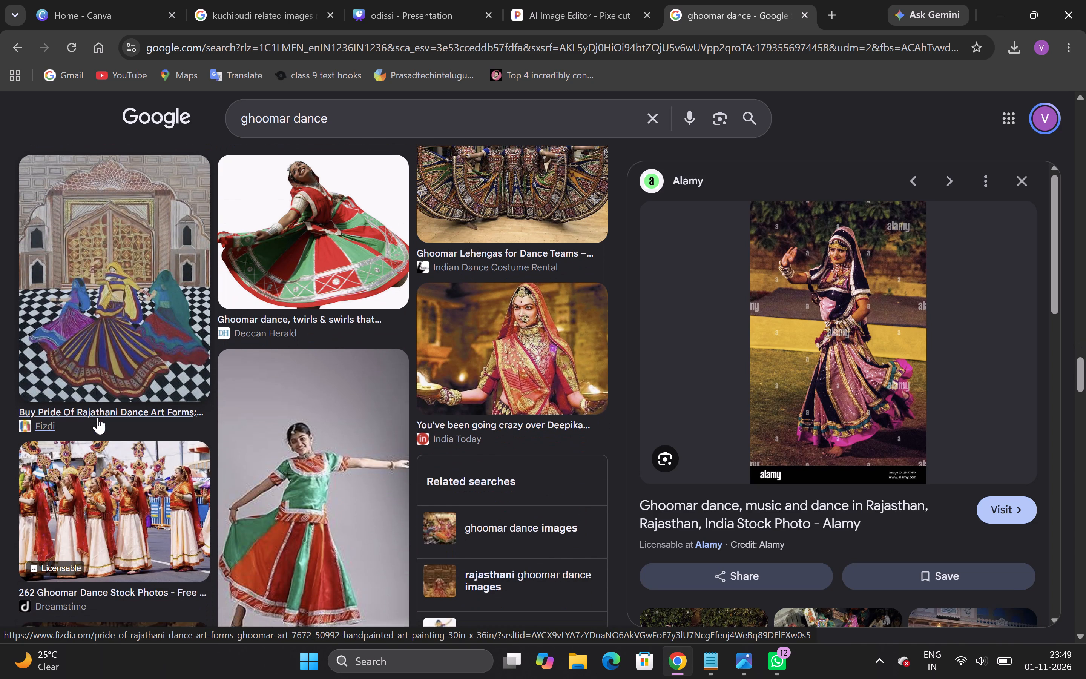
scroll(97, 418, "up", 12)
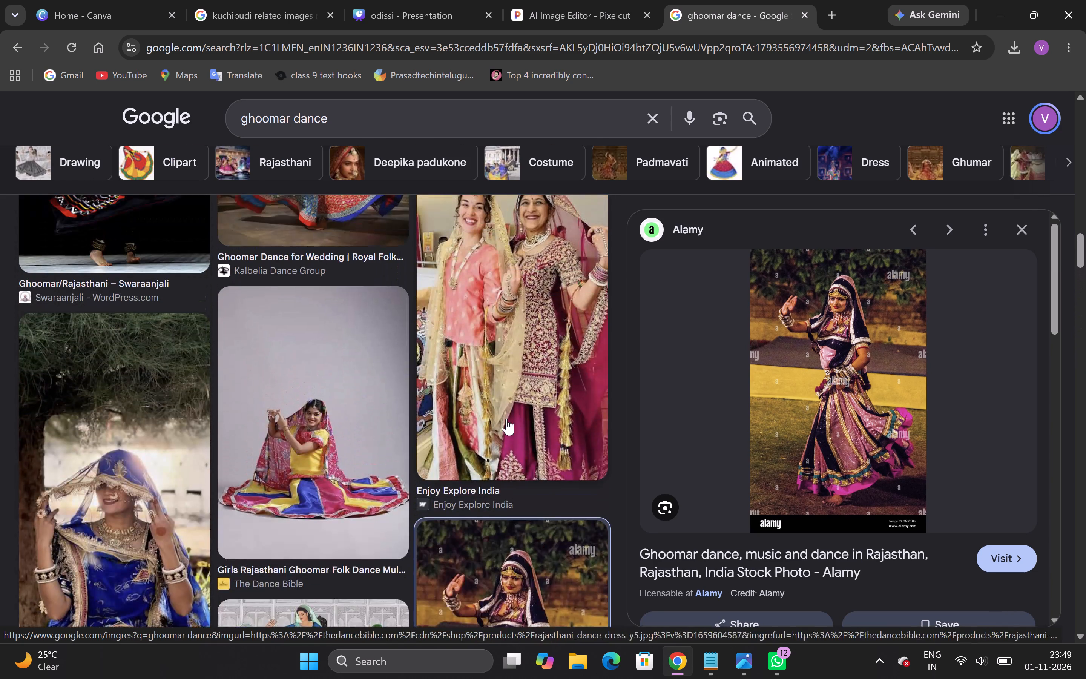
scroll(0, 529, "up", 11)
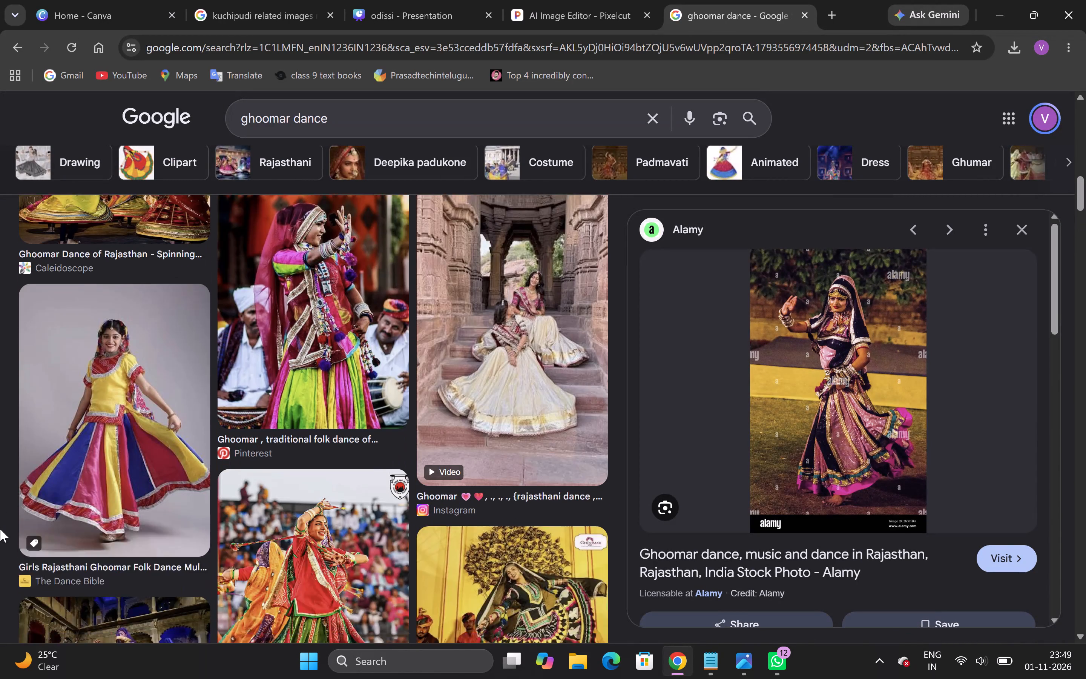
scroll(0, 529, "up", 4)
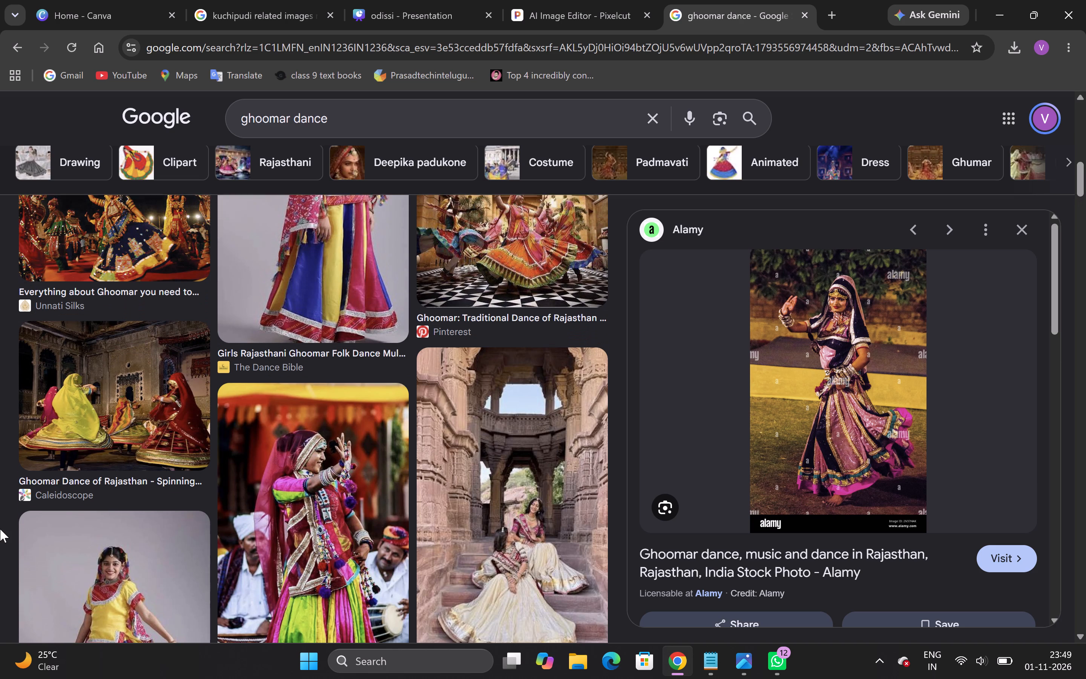
scroll(0, 529, "up", 8)
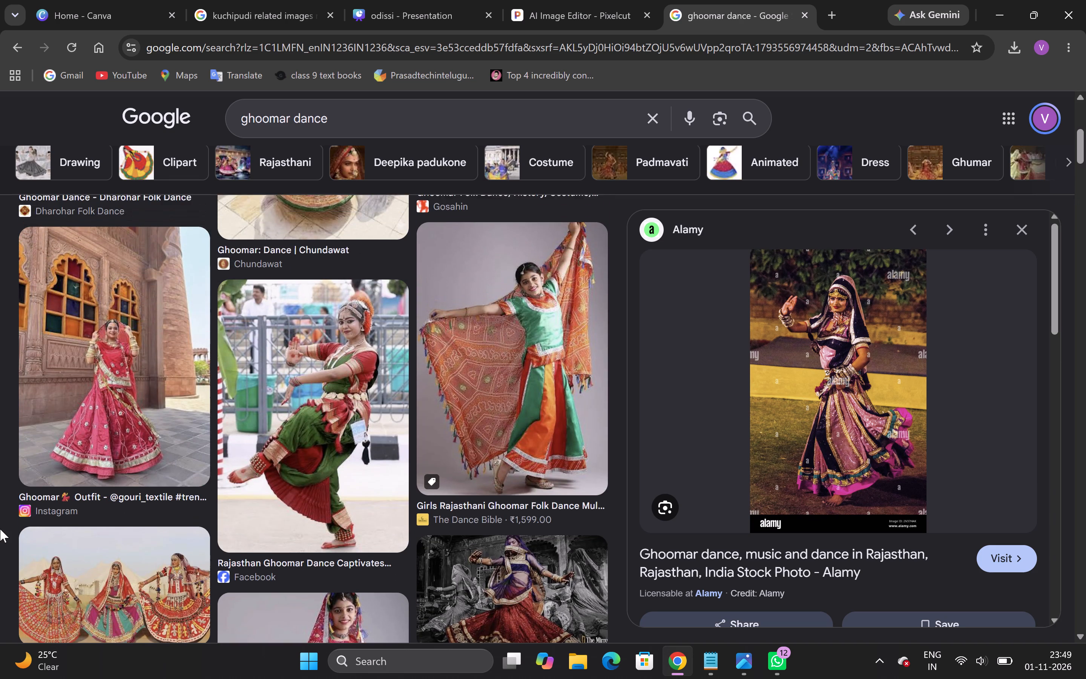
scroll(0, 529, "up", 8)
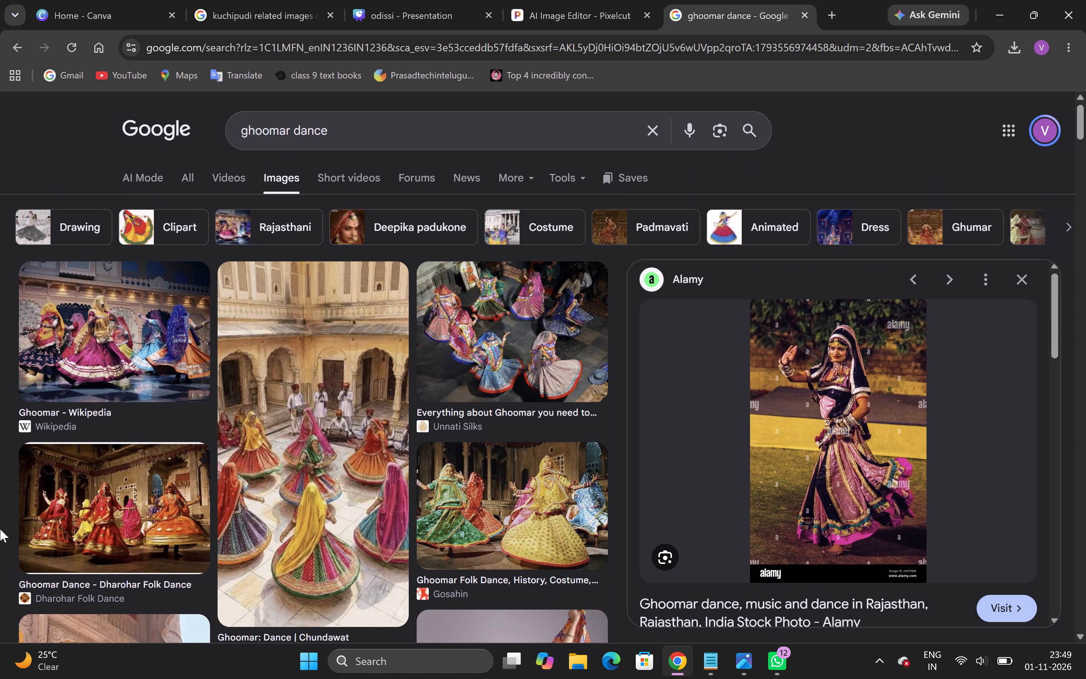
scroll(0, 529, "up", 8)
scroll(0, 529, "down", 6)
scroll(0, 529, "right", 1)
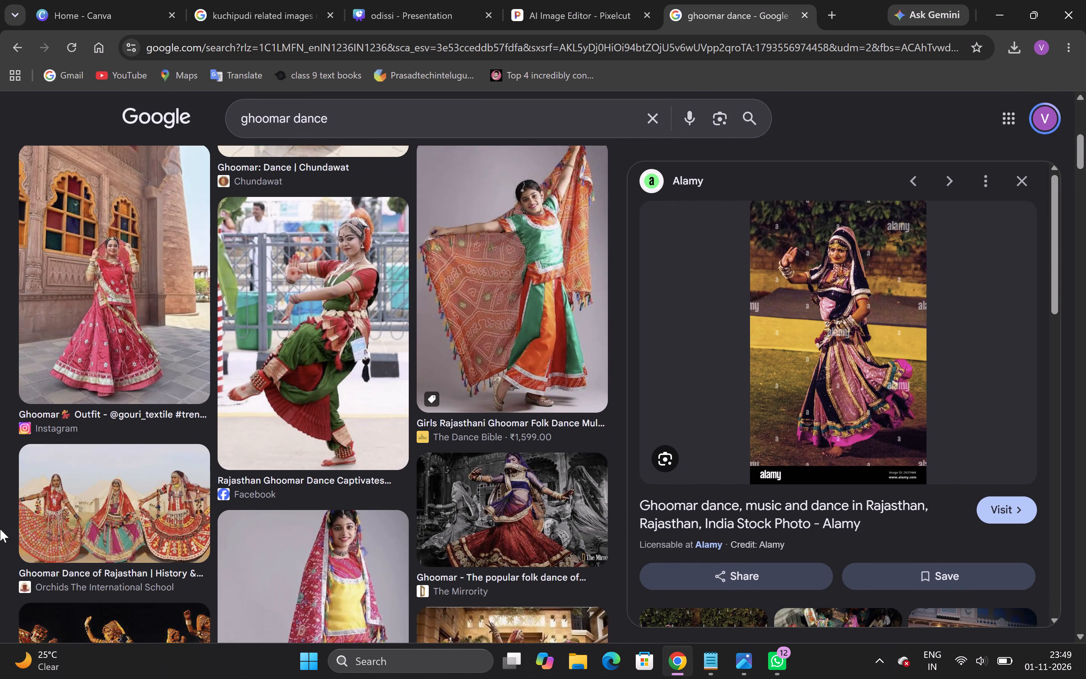
scroll(0, 529, "right", 1)
scroll(0, 529, "down", 1)
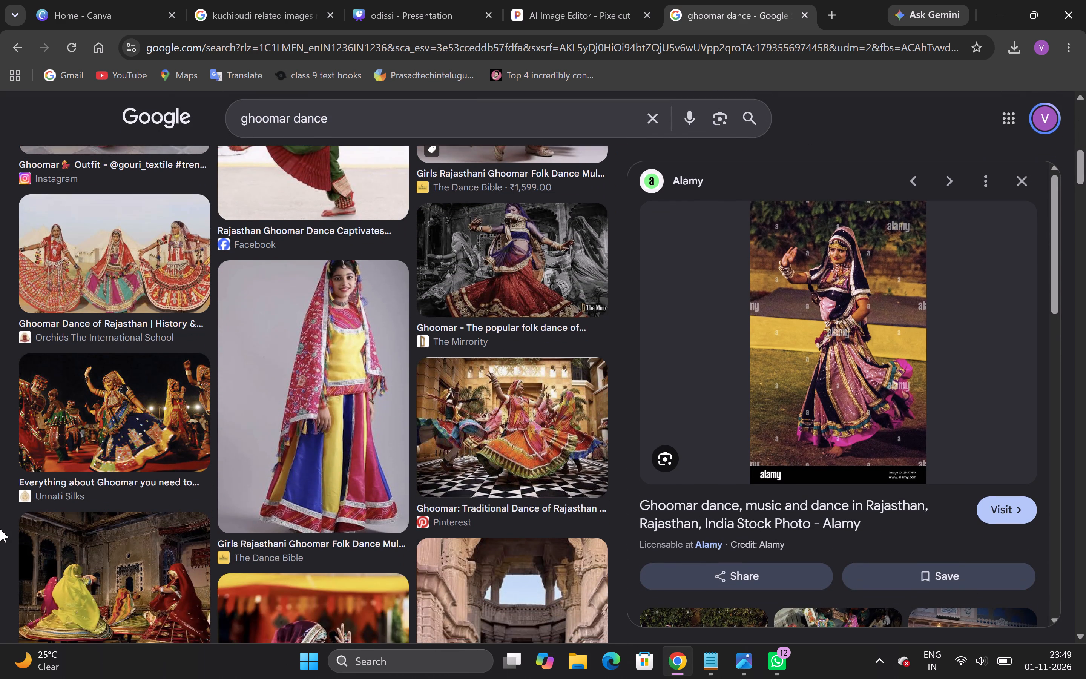
scroll(0, 529, "down", 2)
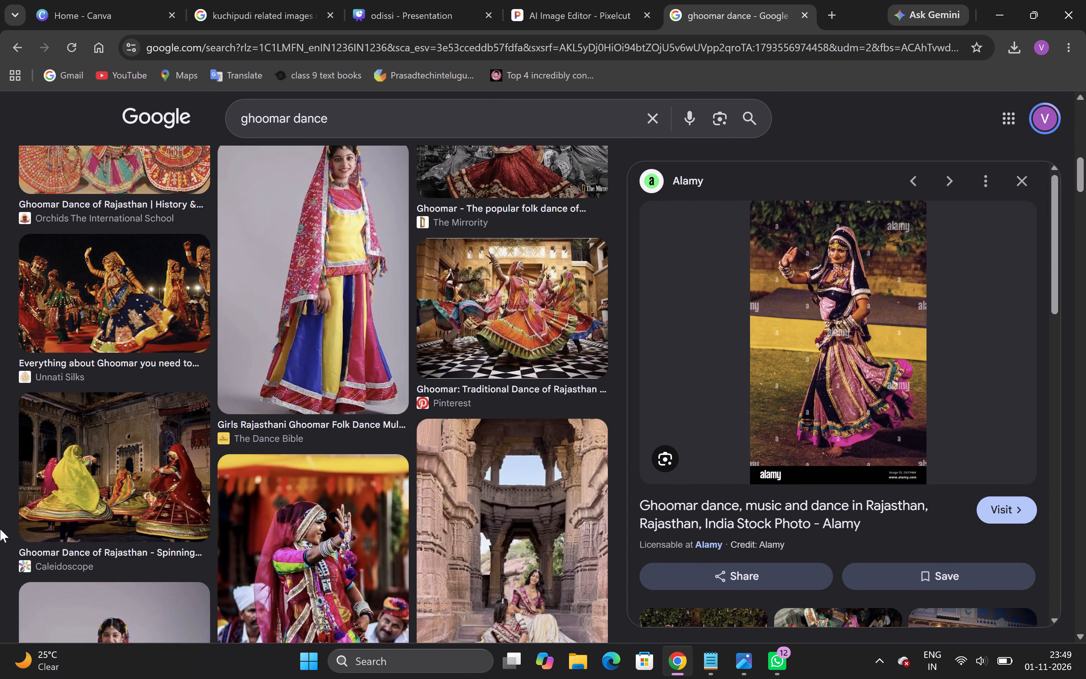
scroll(0, 529, "down", 2)
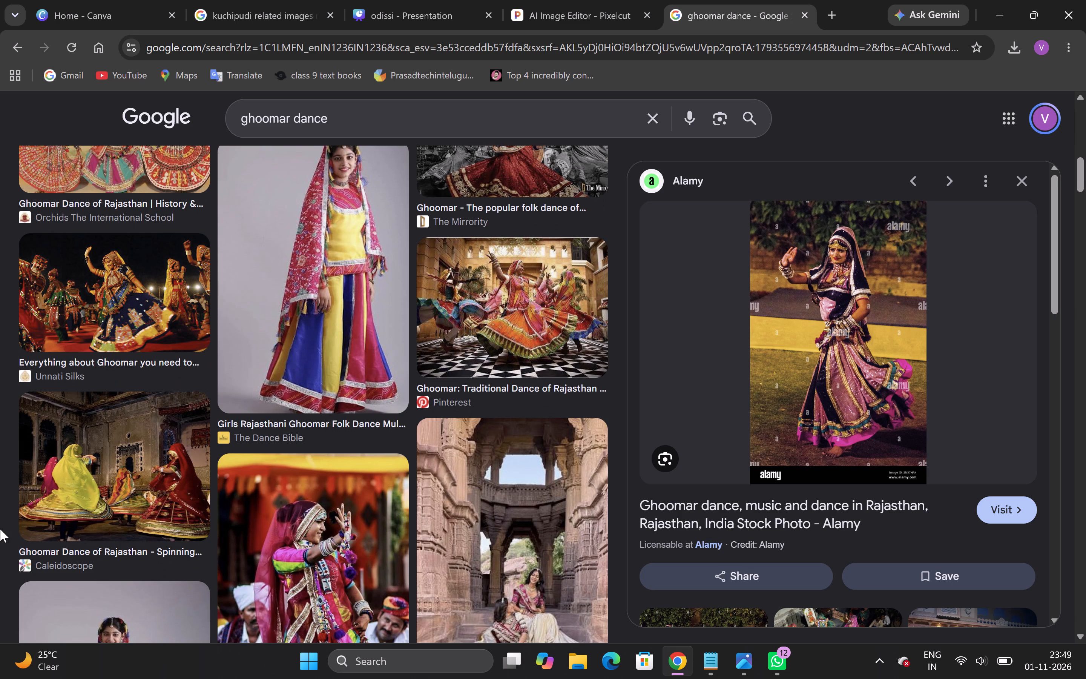
scroll(0, 529, "down", 3)
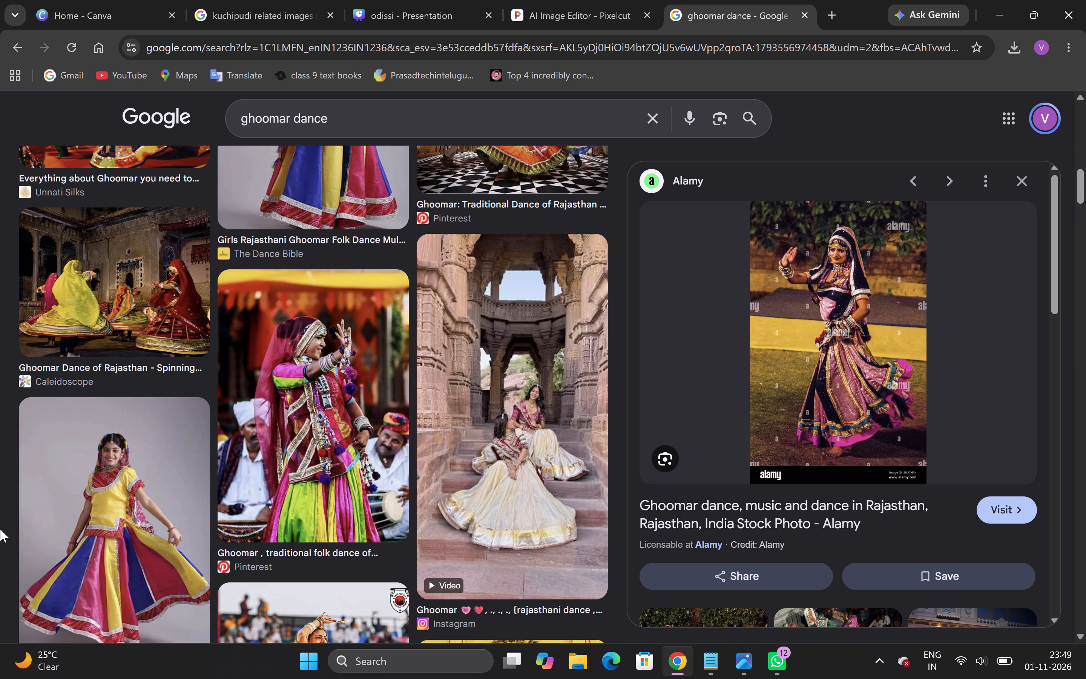
scroll(0, 529, "down", 5)
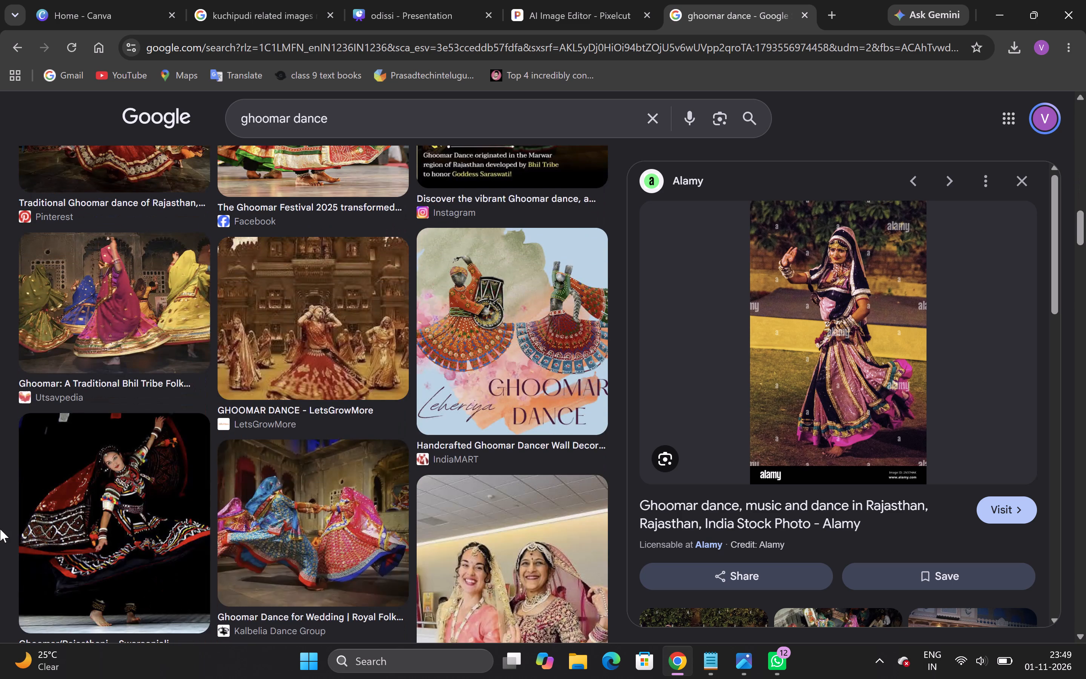
scroll(0, 529, "up", 5)
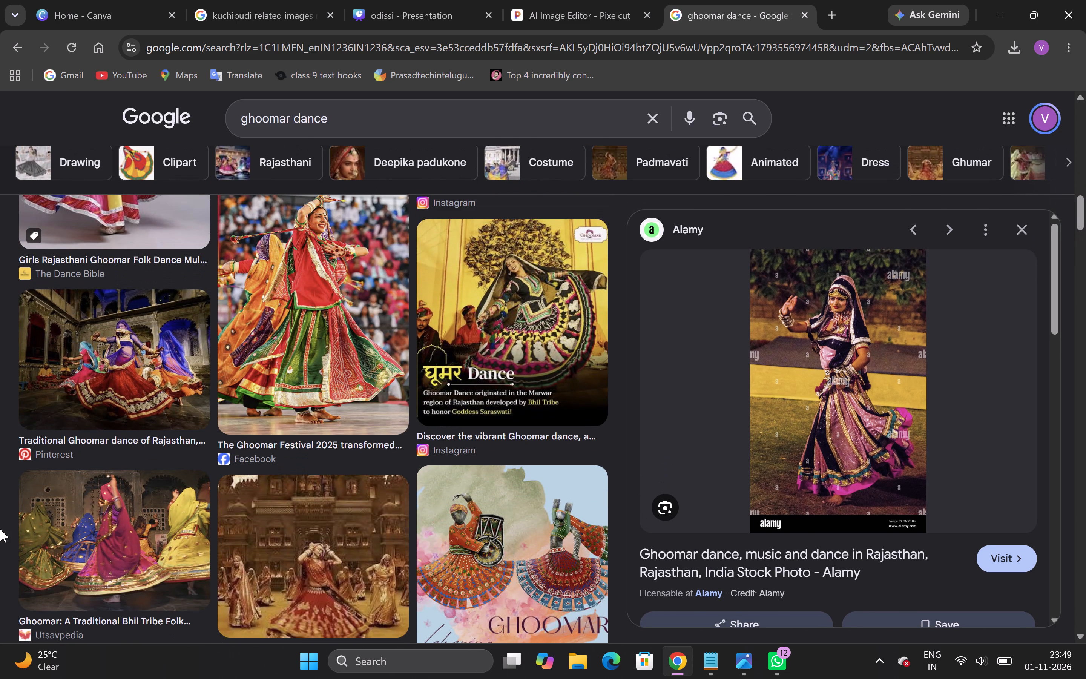
scroll(0, 529, "down", 1)
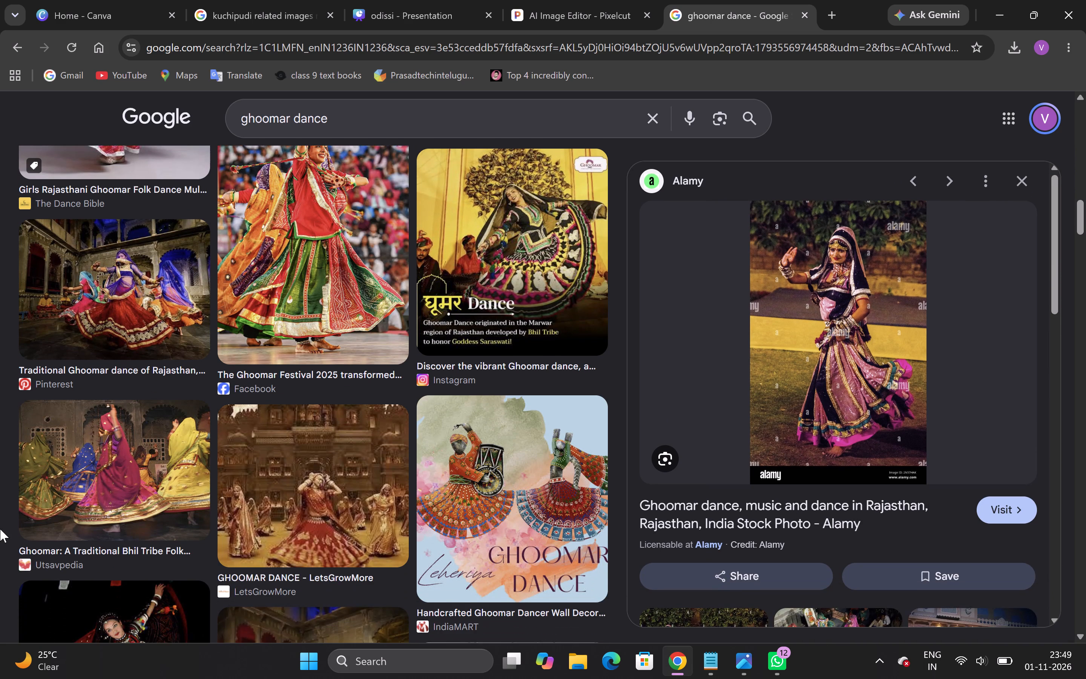
scroll(0, 529, "down", 3)
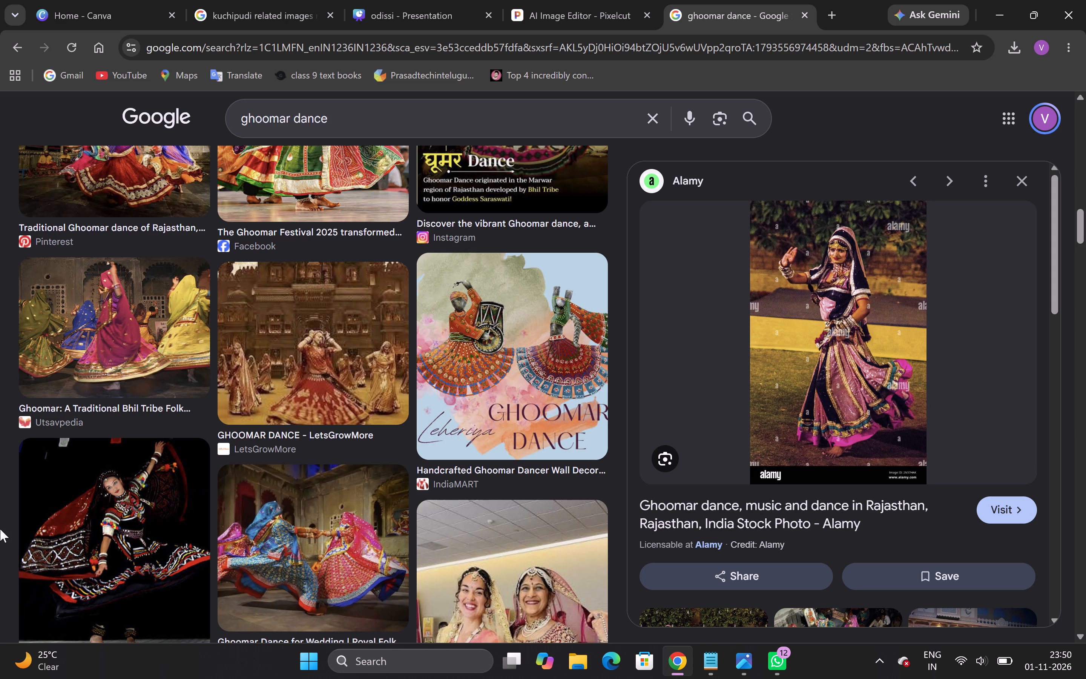
Preview the Ghoomar Festival photo from Facebook and open the related Ghoomar Dance Cultural Events picture.
scroll(0, 529, "down", 3)
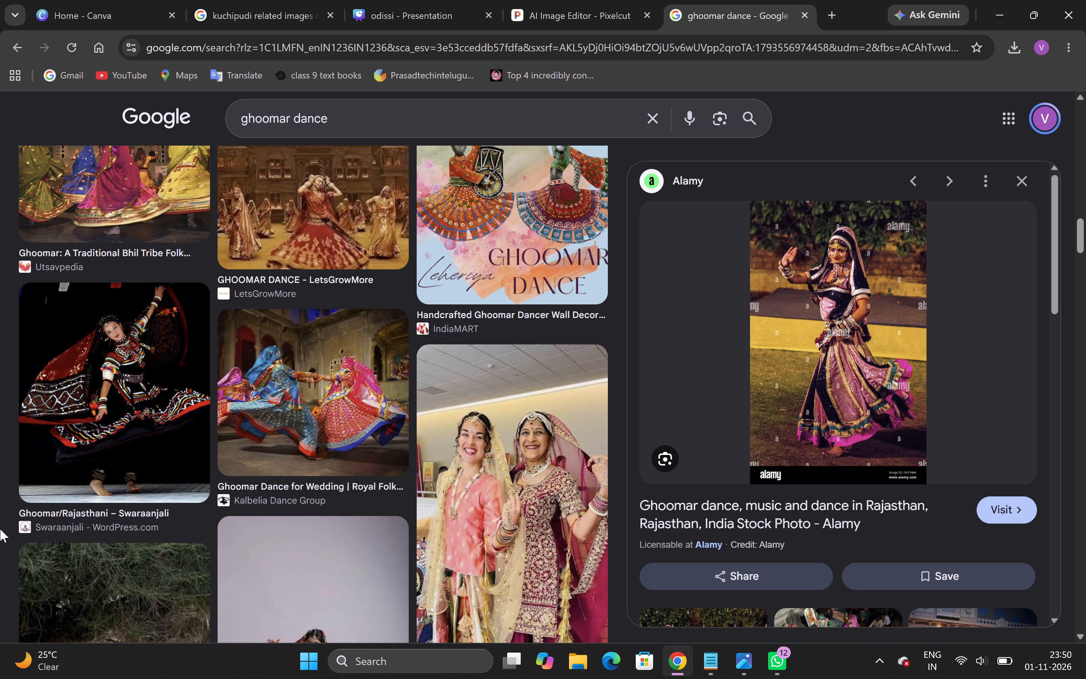
scroll(0, 529, "up", 4)
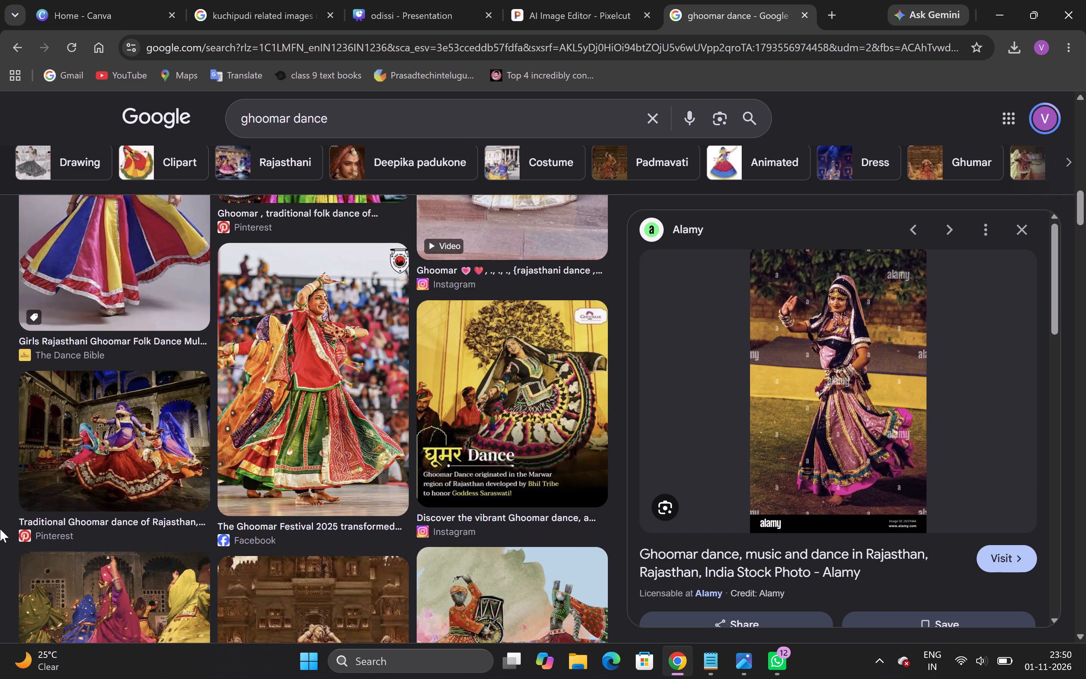
left_click(241, 482)
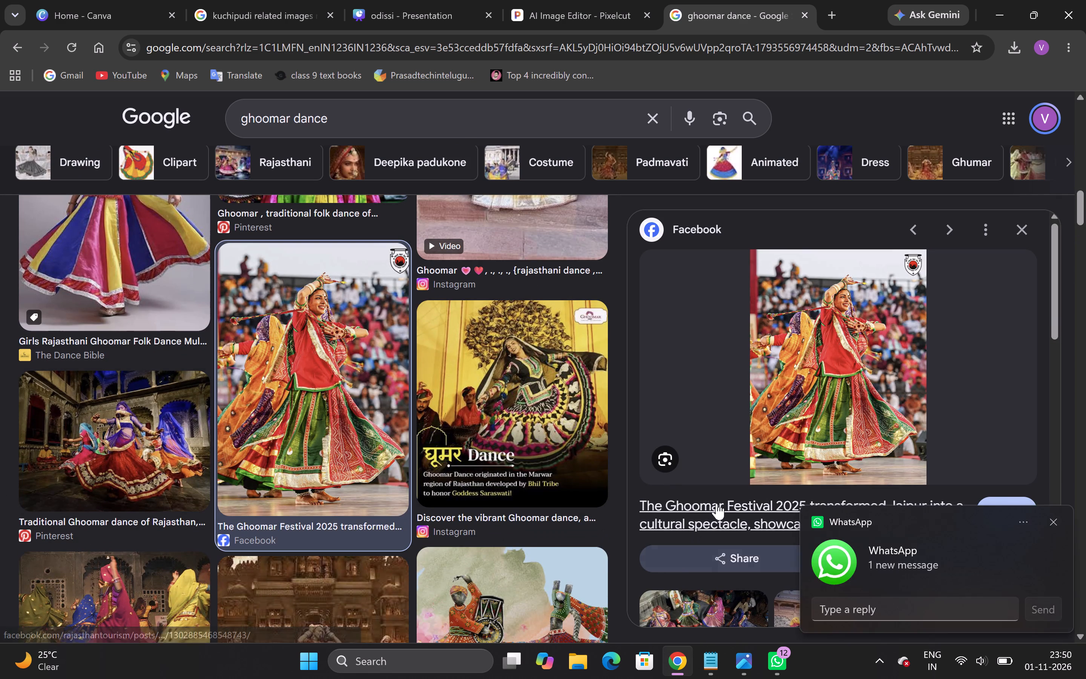
scroll(722, 491, "down", 5)
left_click(943, 485)
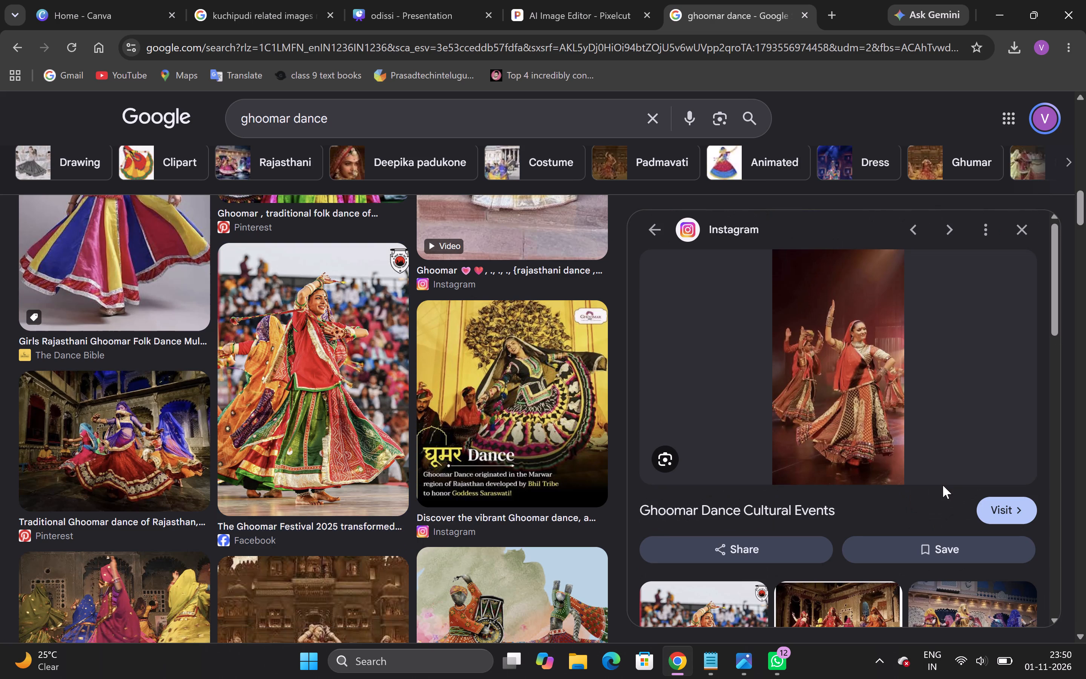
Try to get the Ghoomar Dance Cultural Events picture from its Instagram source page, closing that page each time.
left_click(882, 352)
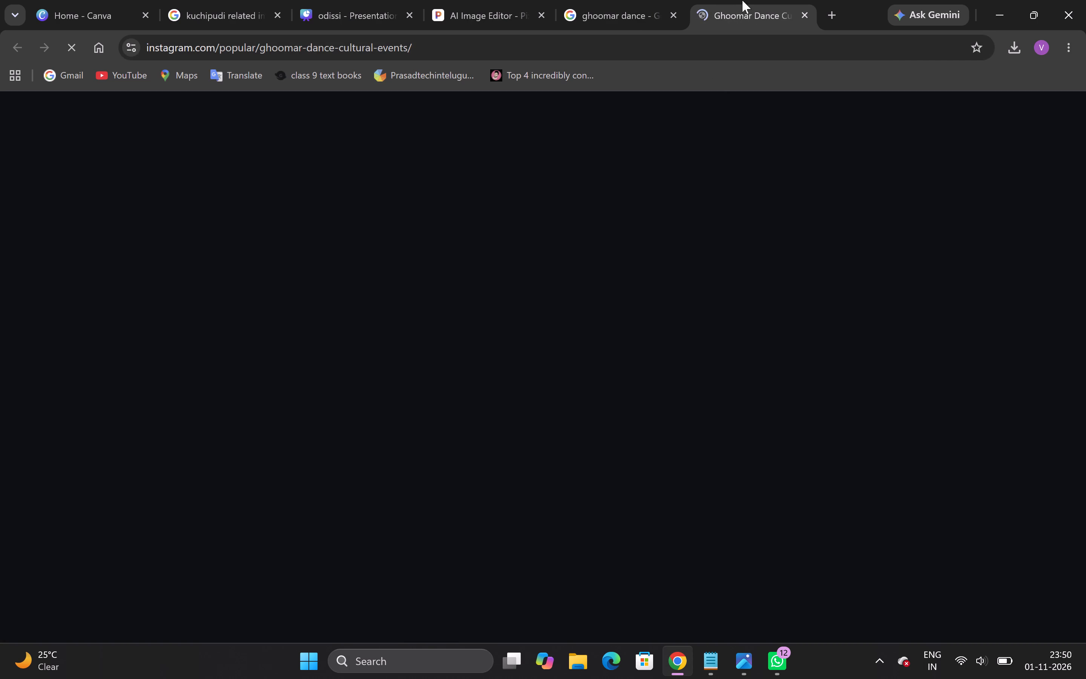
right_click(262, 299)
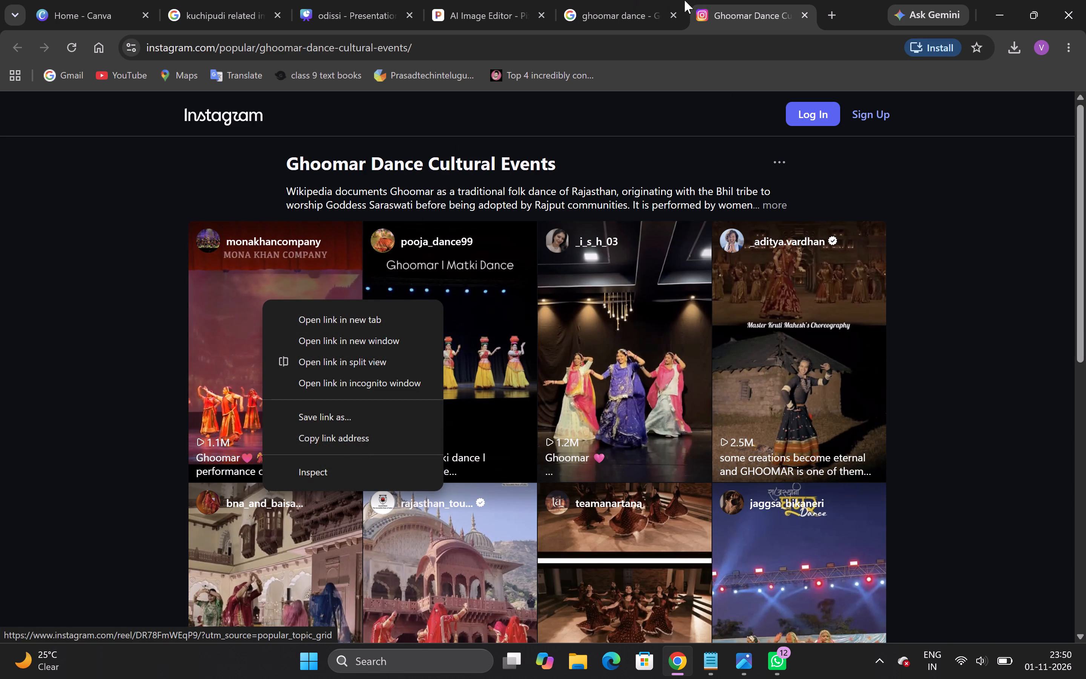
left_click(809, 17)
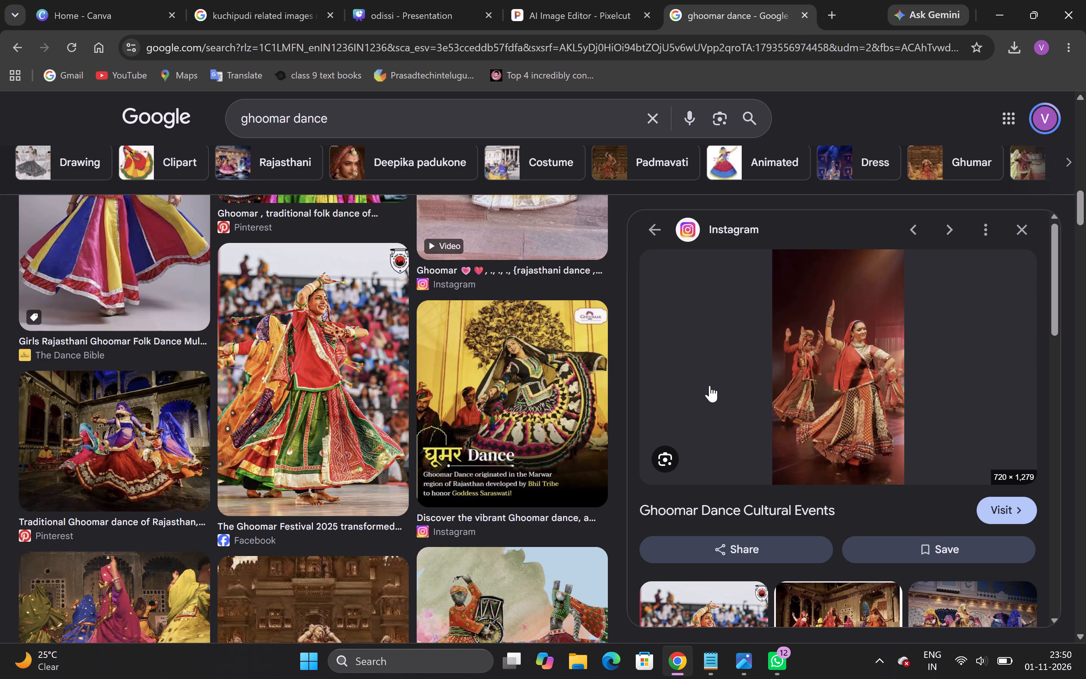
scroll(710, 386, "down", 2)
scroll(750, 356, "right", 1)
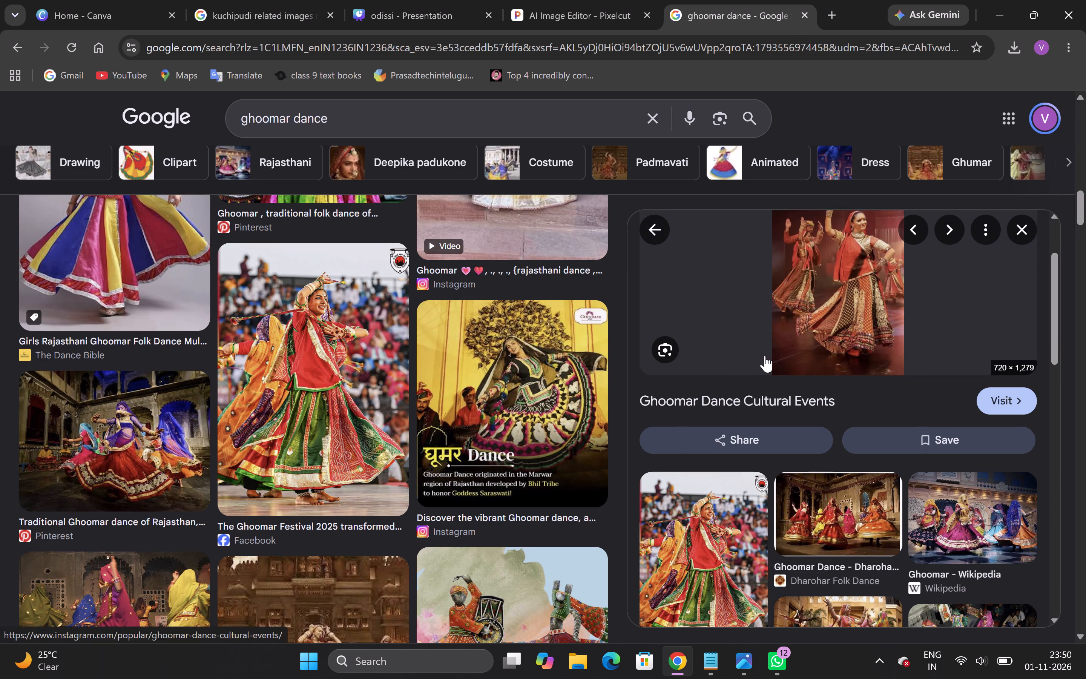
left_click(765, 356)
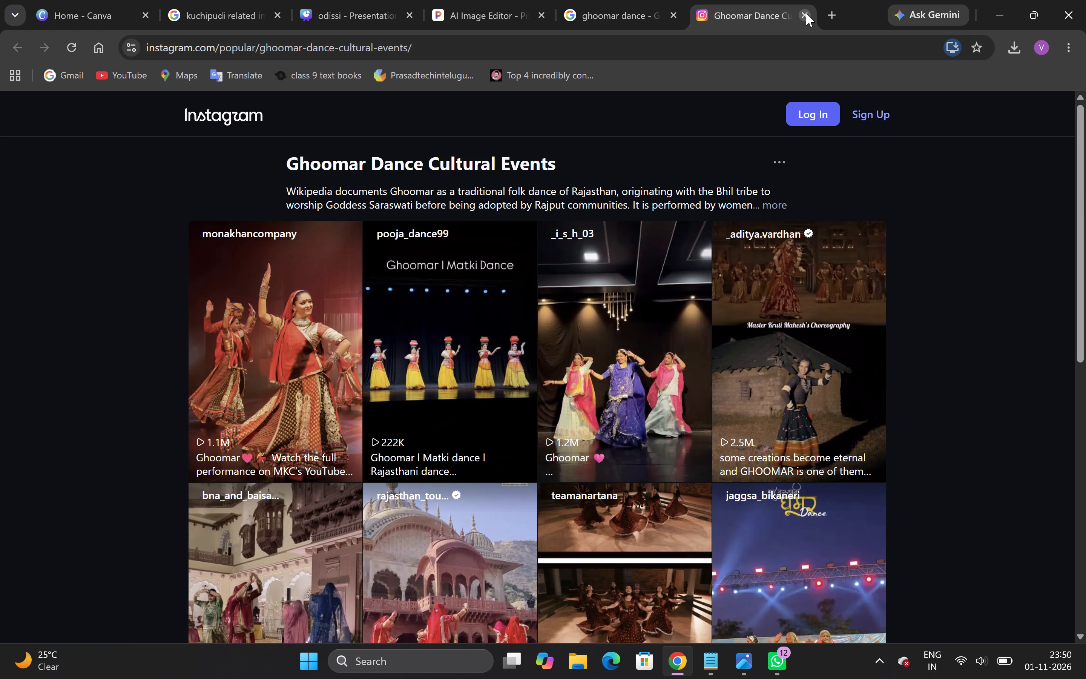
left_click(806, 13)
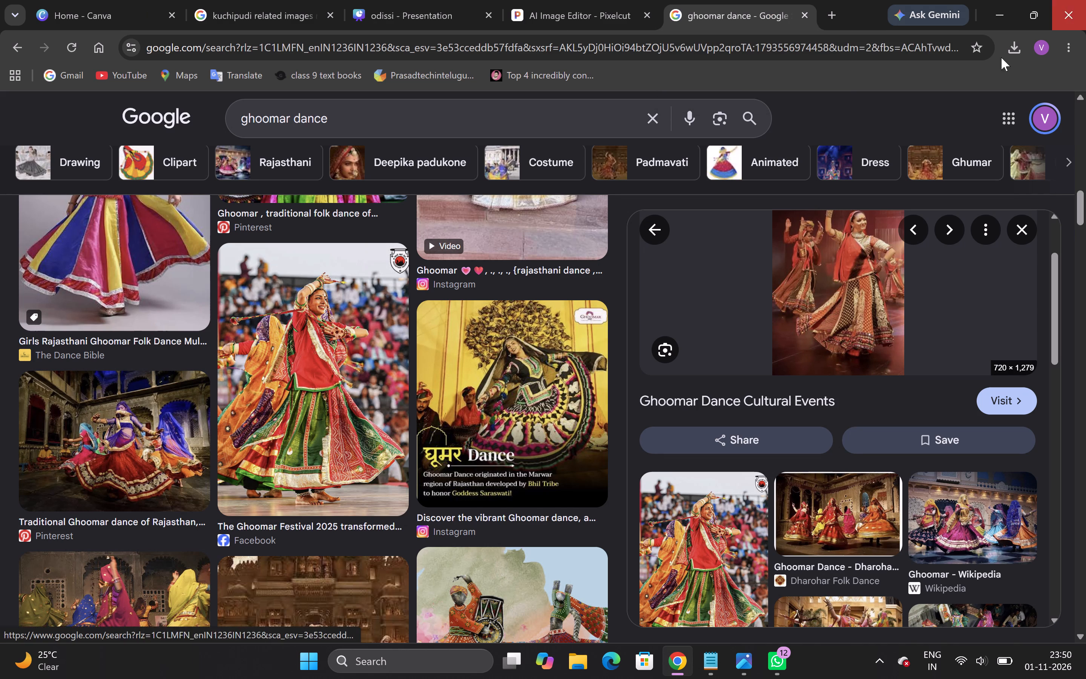
Save the related Ghumar Dance photo of the single dancer in the orange skirt to Downloads as a JPEG.
scroll(221, 364, "down", 4)
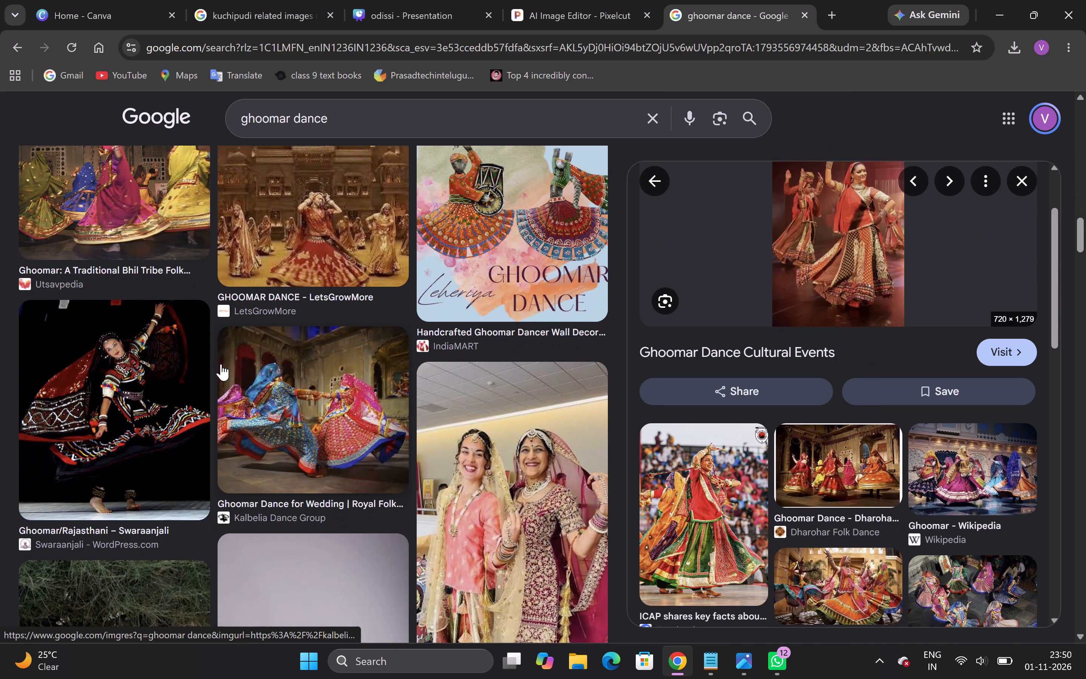
scroll(647, 485, "down", 4)
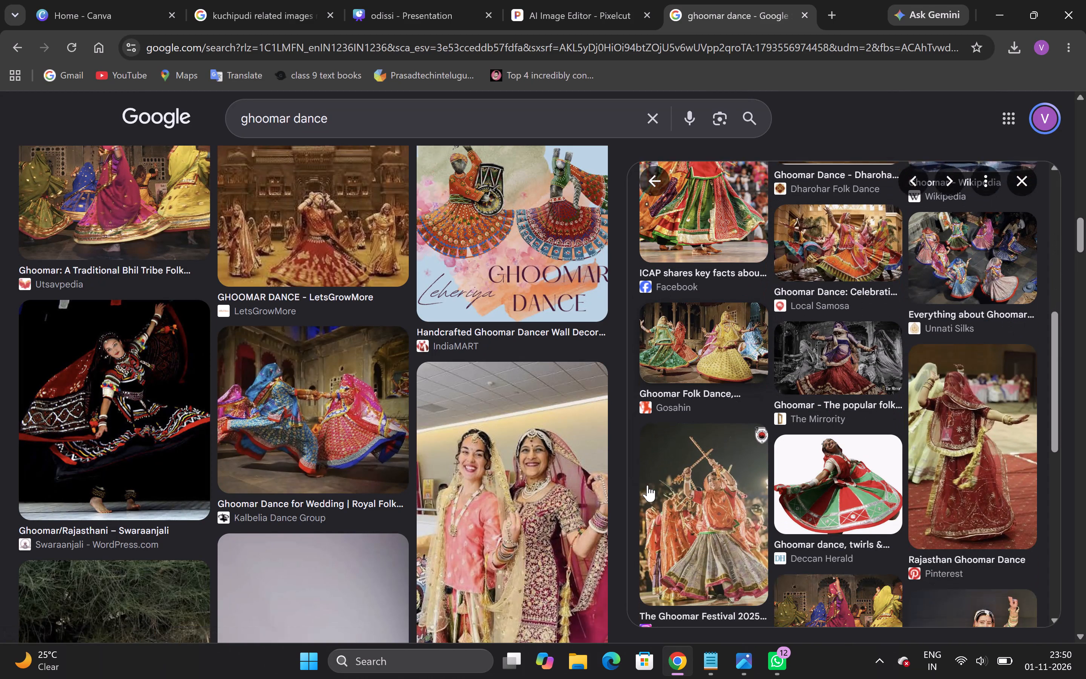
scroll(647, 485, "down", 1)
scroll(647, 485, "right", 6)
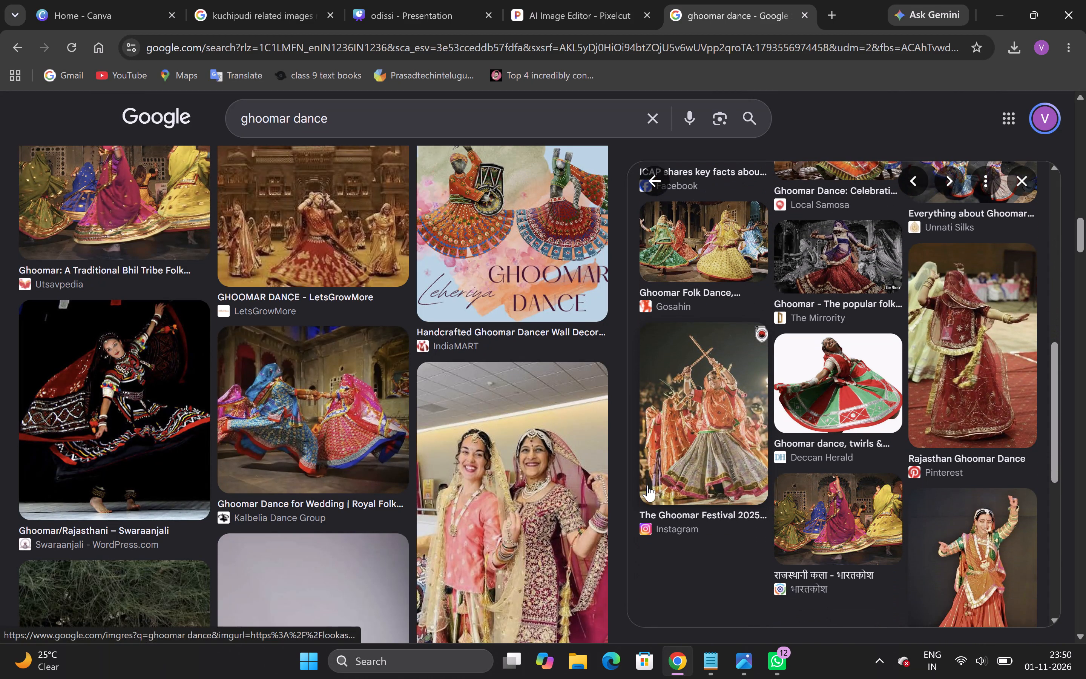
scroll(647, 485, "right", 2)
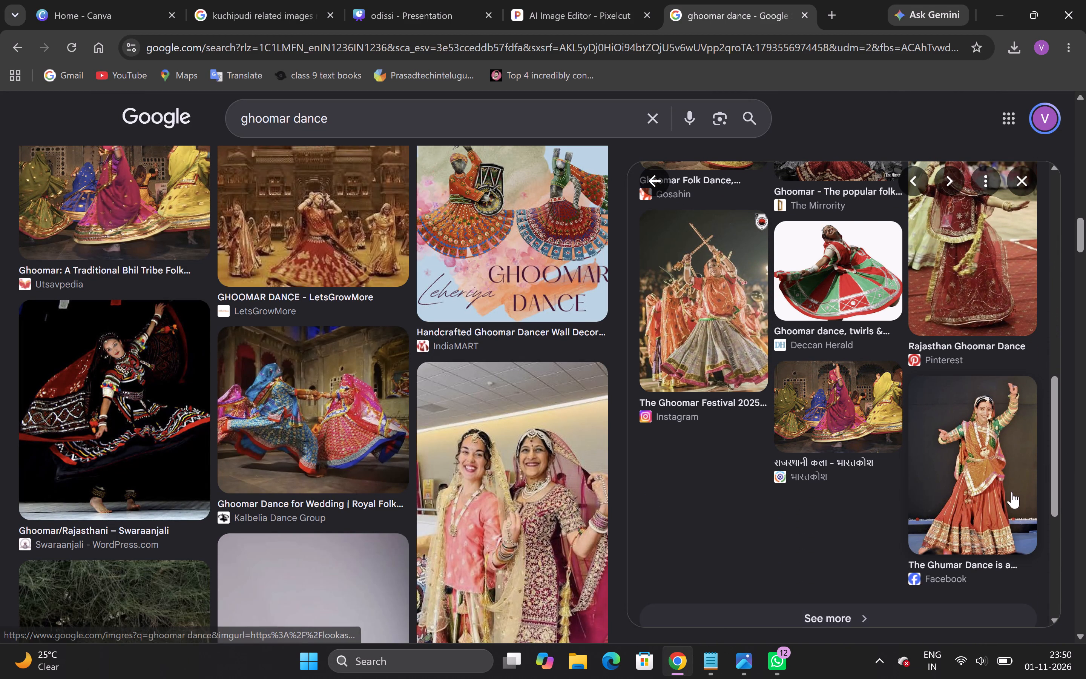
right_click(984, 486)
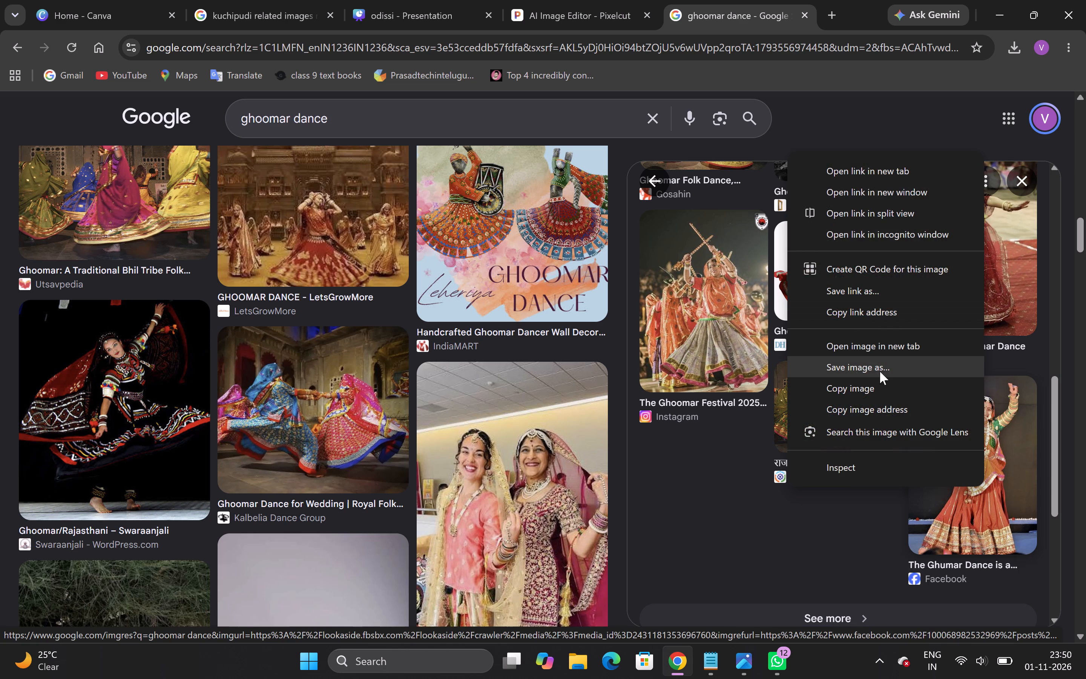
left_click(880, 371)
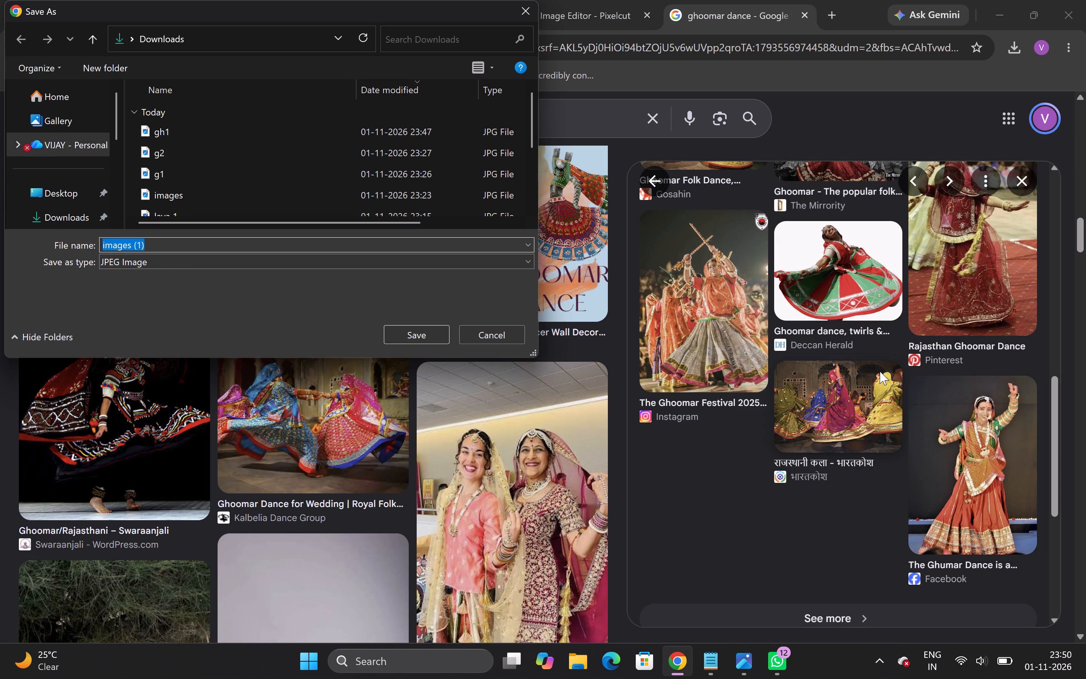
Save the chosen ghoomar dancer image as a JPEG named gh2 in Downloads.
type("gh2")
key("Return")
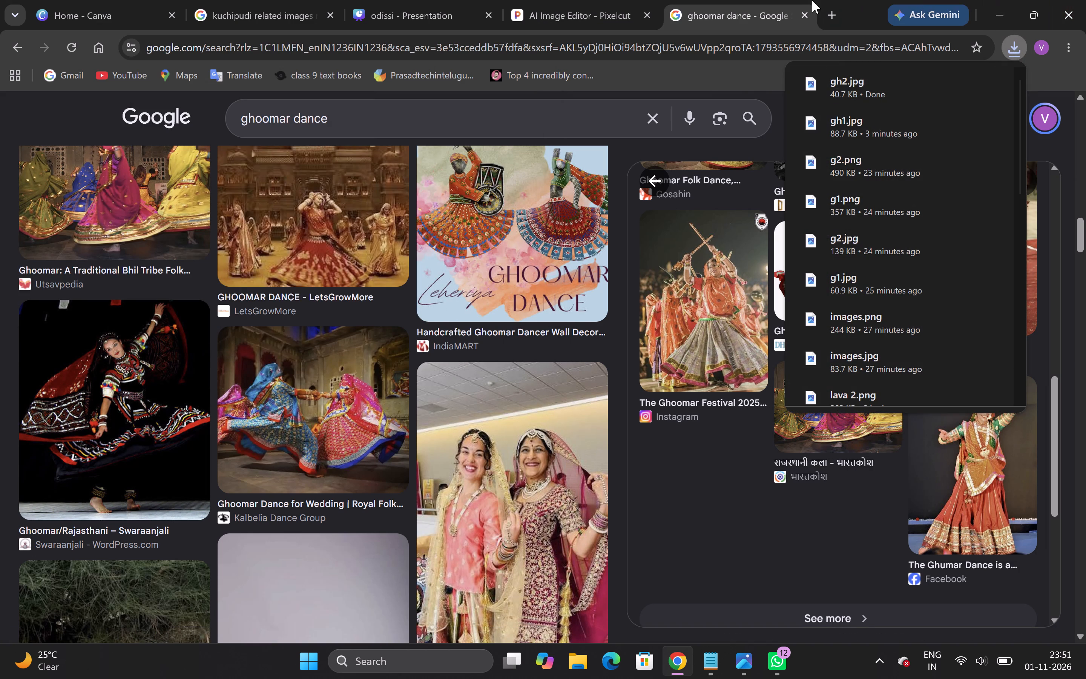
Switch to the Pixelcut page and view the downloaded g2.png cutout from the recent downloads, closing it when done.
left_click(522, 0)
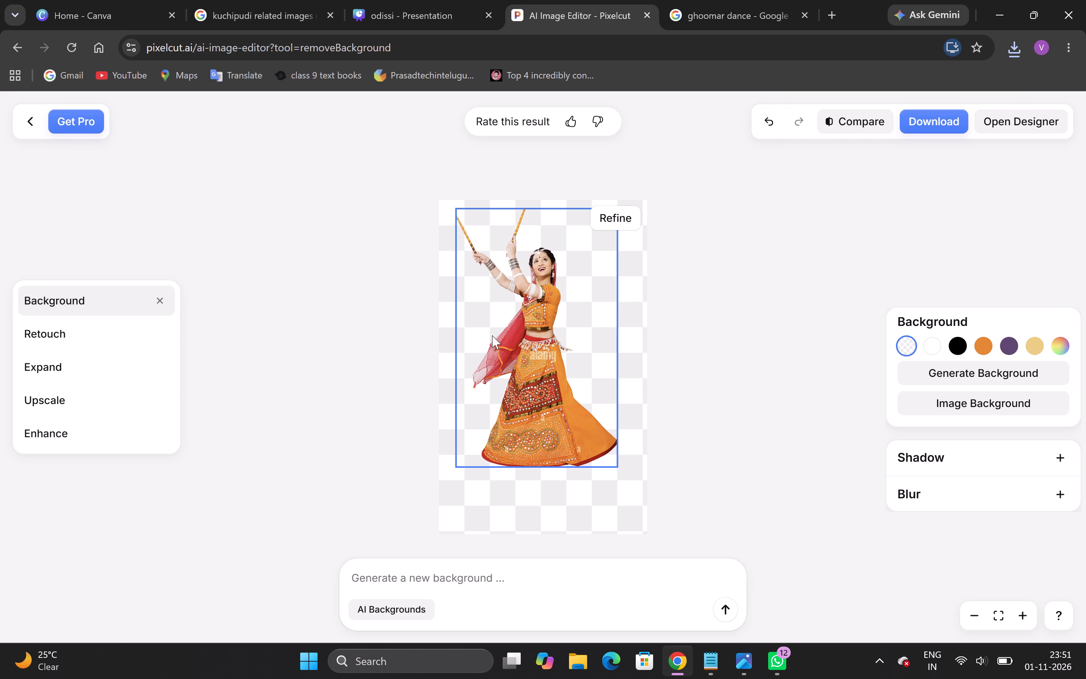
left_click(1012, 58)
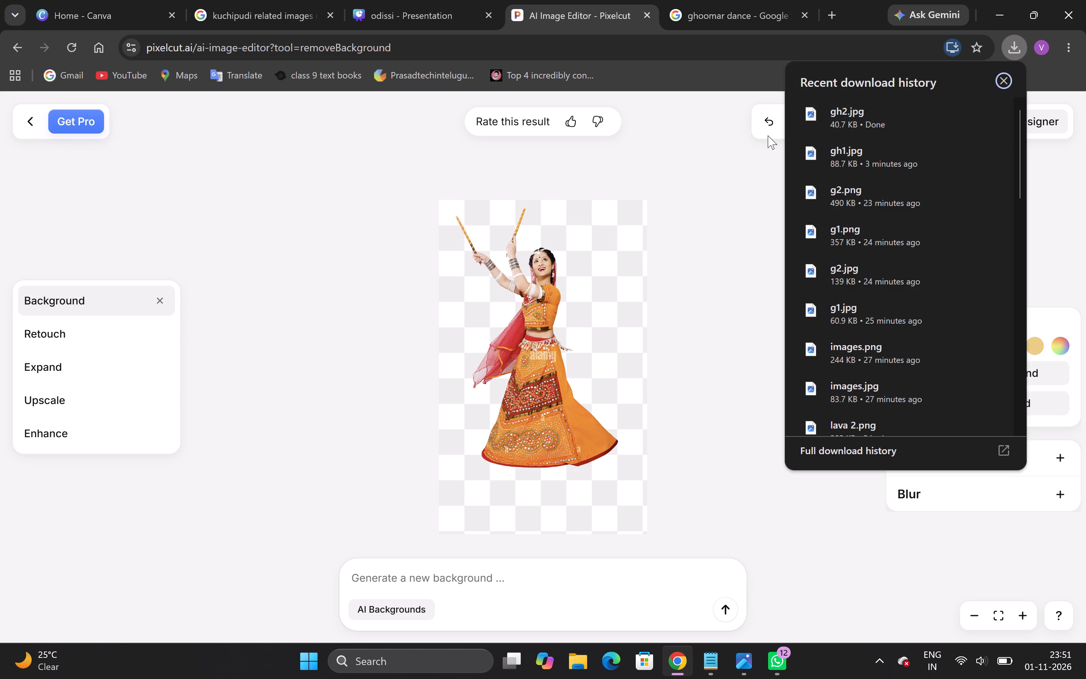
left_click(790, 176)
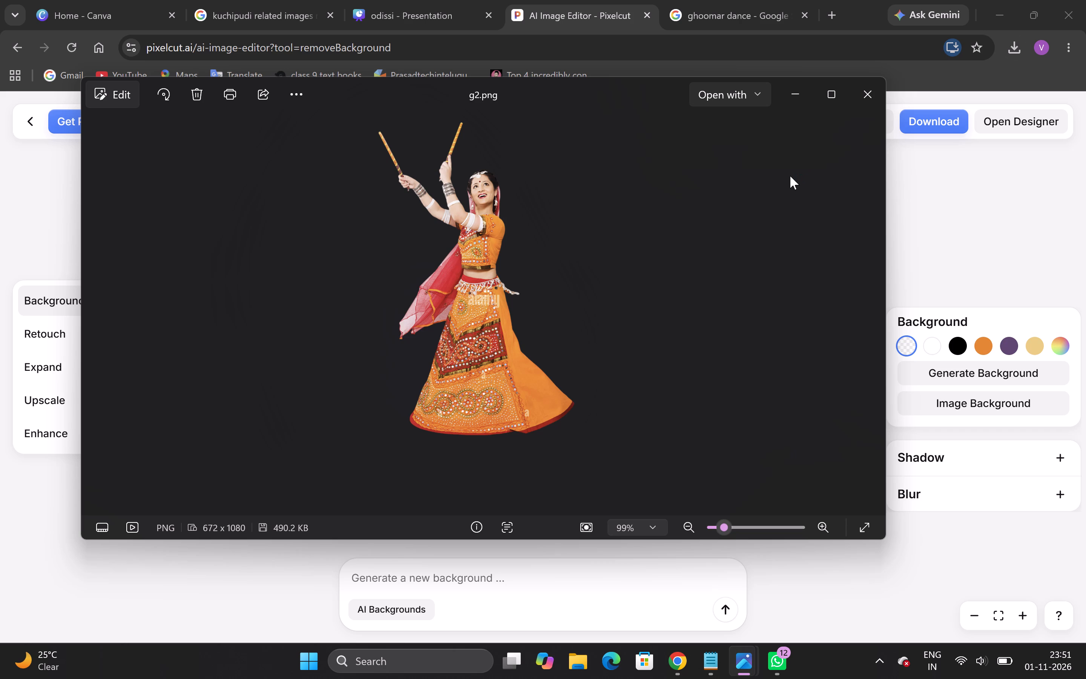
left_click(862, 93)
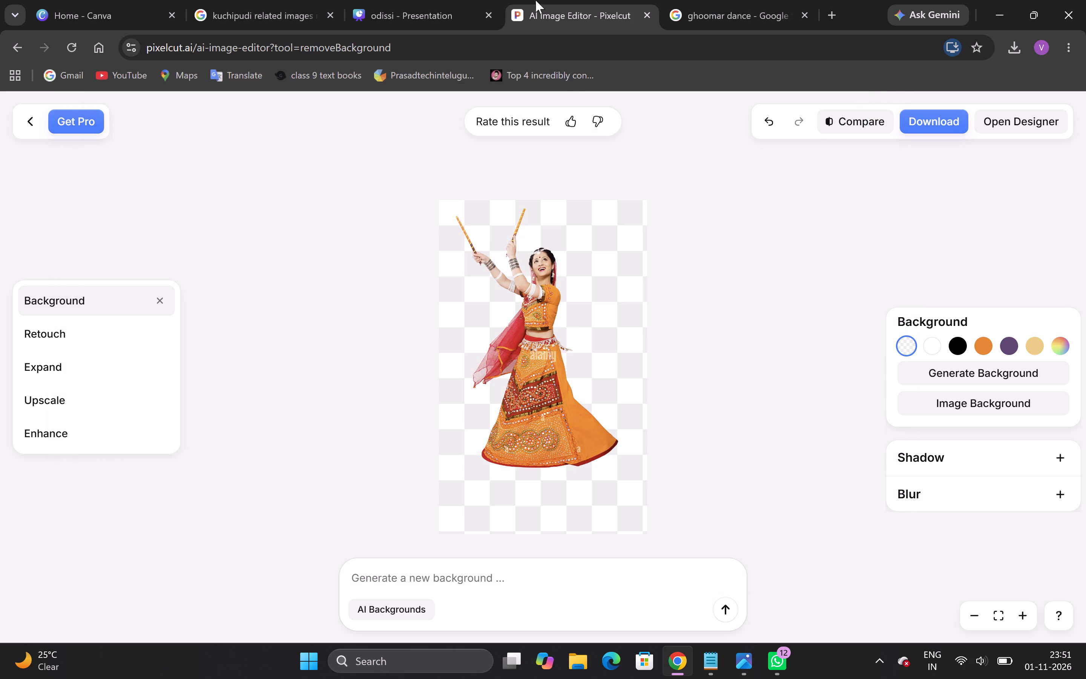
Replace the current Pixelcut image with gh1.jpg, remove its background and download the cutout at preview resolution.
left_click(35, 131)
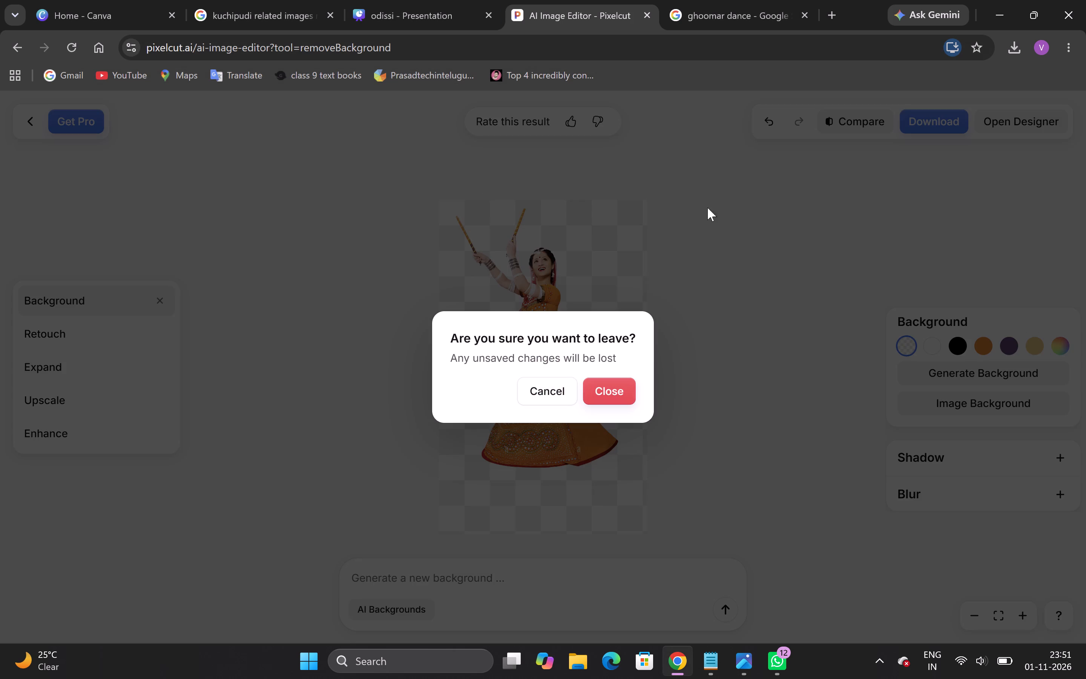
left_click(623, 405)
left_click(609, 389)
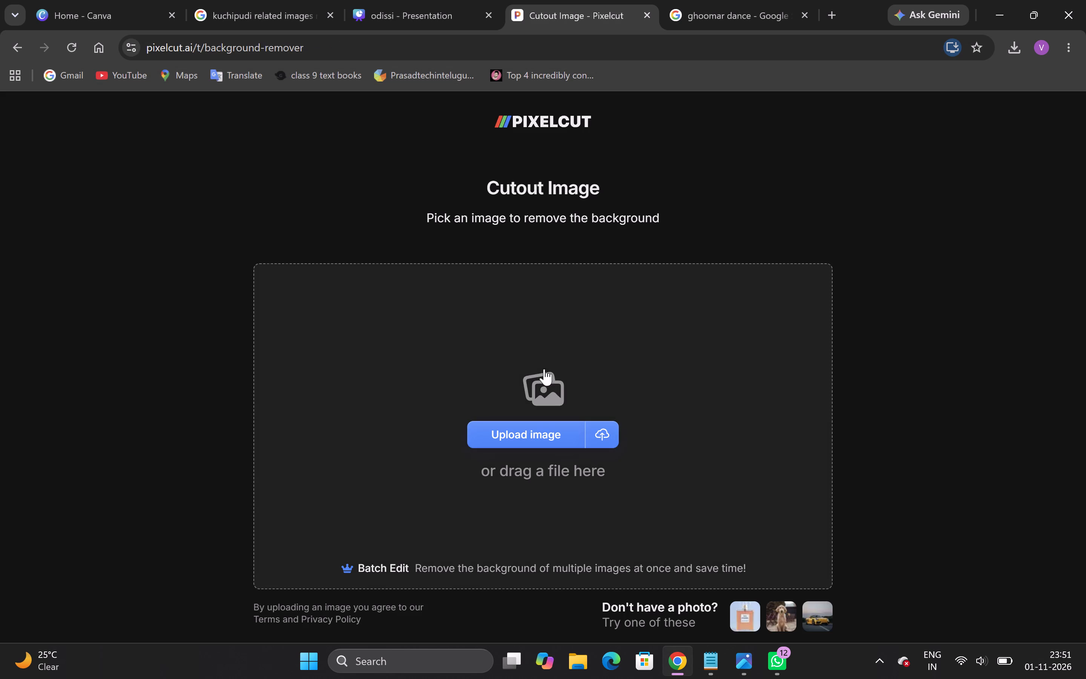
left_click(552, 433)
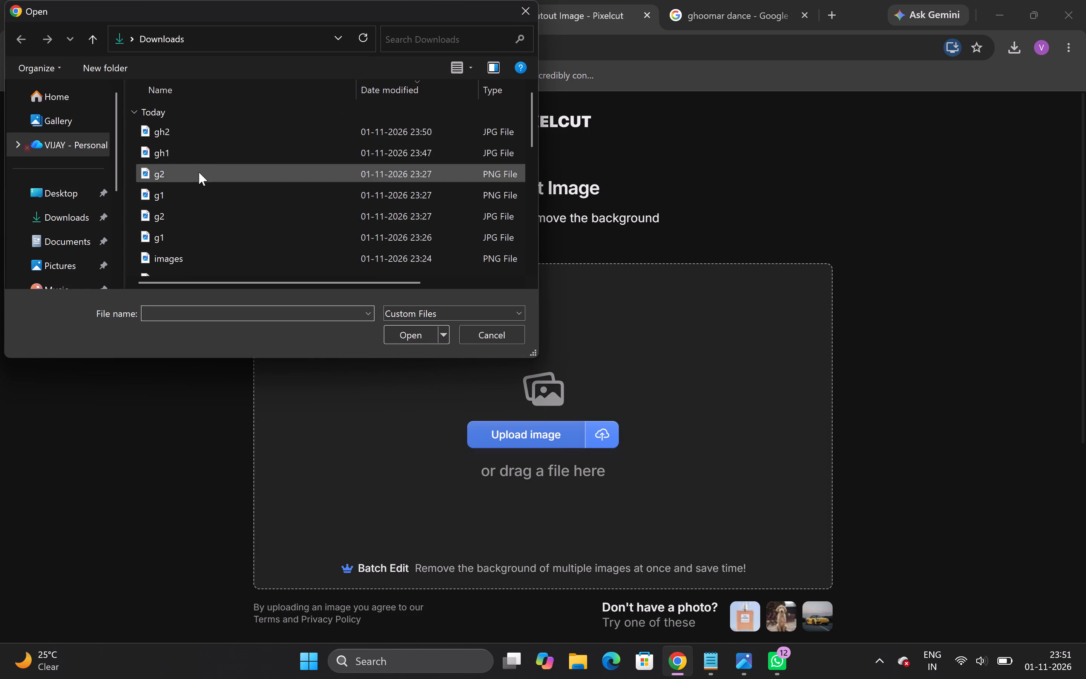
double_click(248, 153)
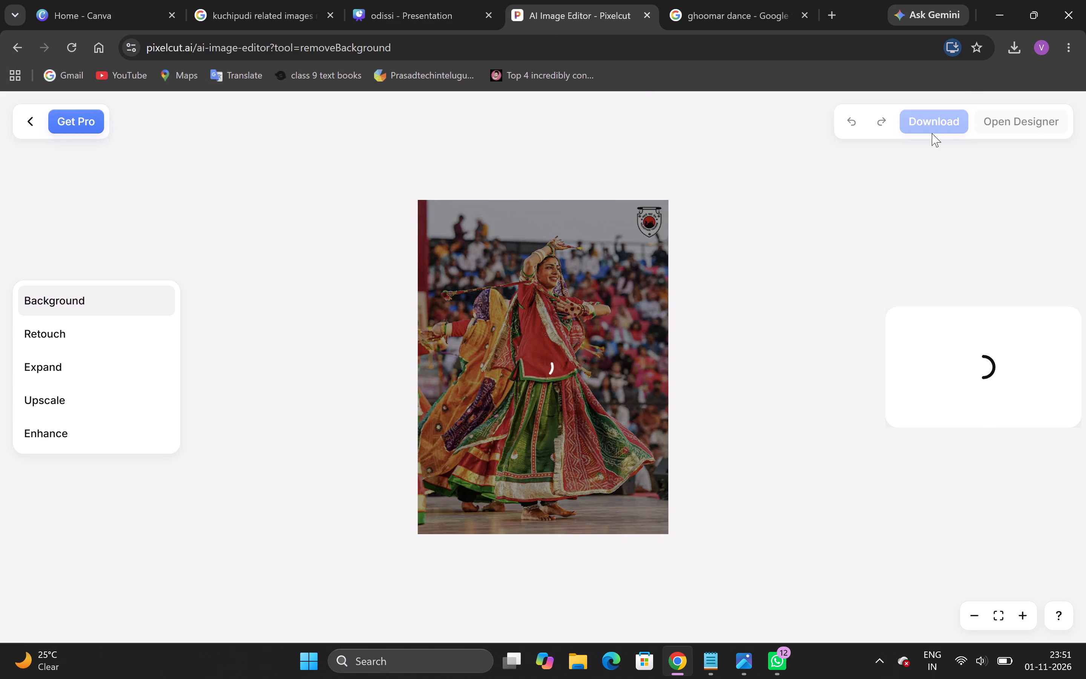
left_click(925, 127)
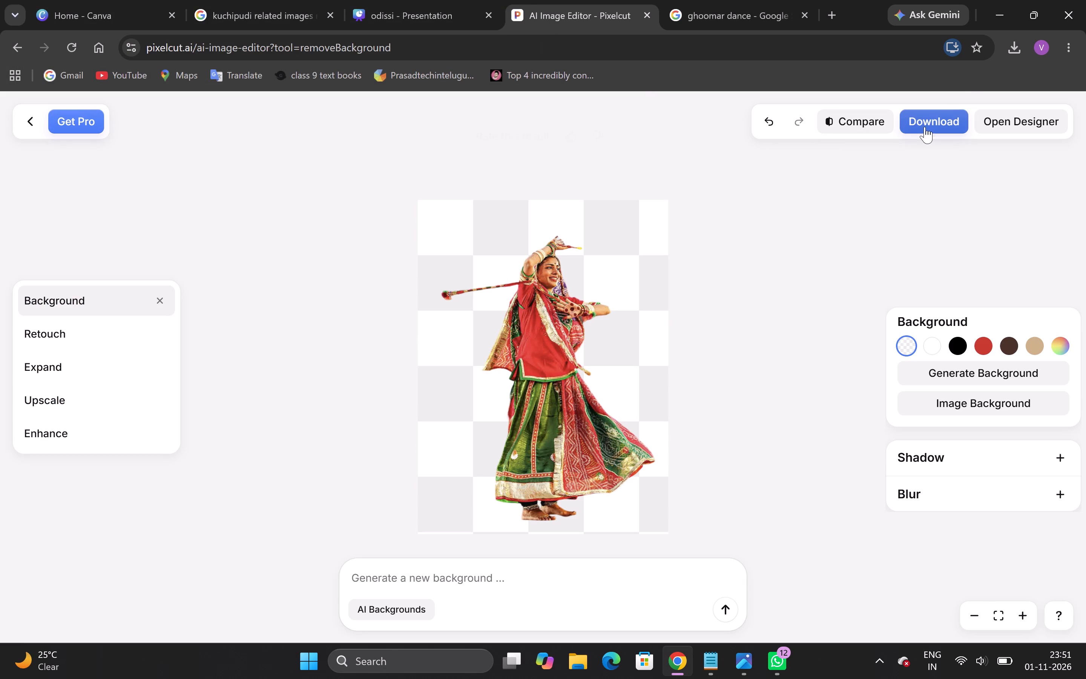
left_click(876, 158)
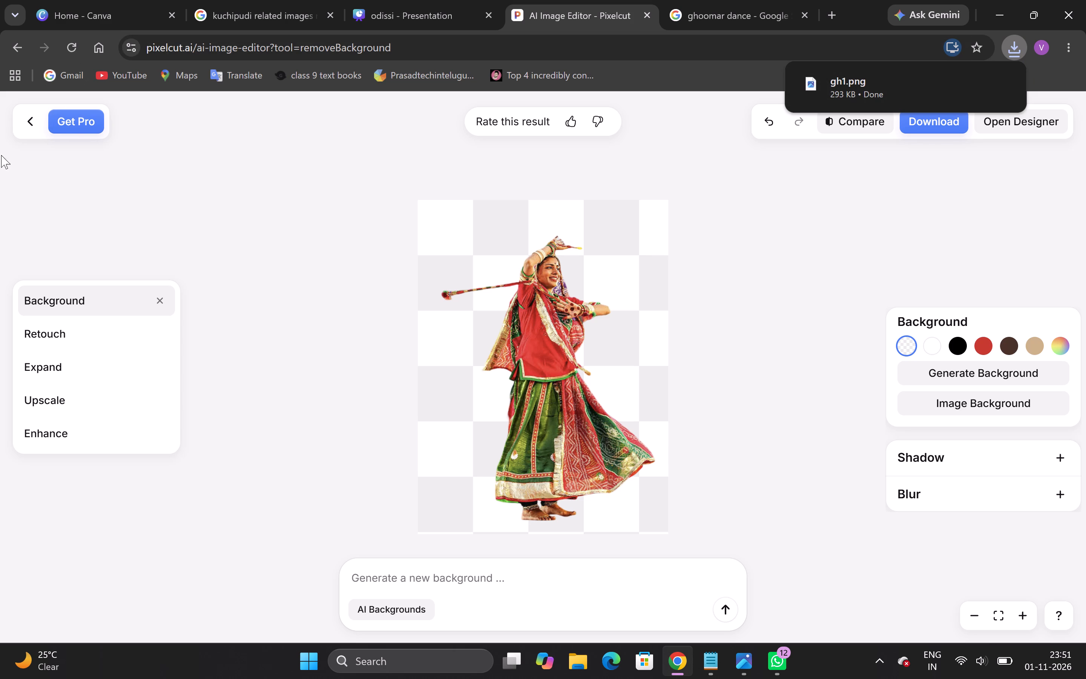
Remove the background from gh2.jpg in Pixelcut and download the cutout at preview resolution.
left_click(21, 129)
key("Return")
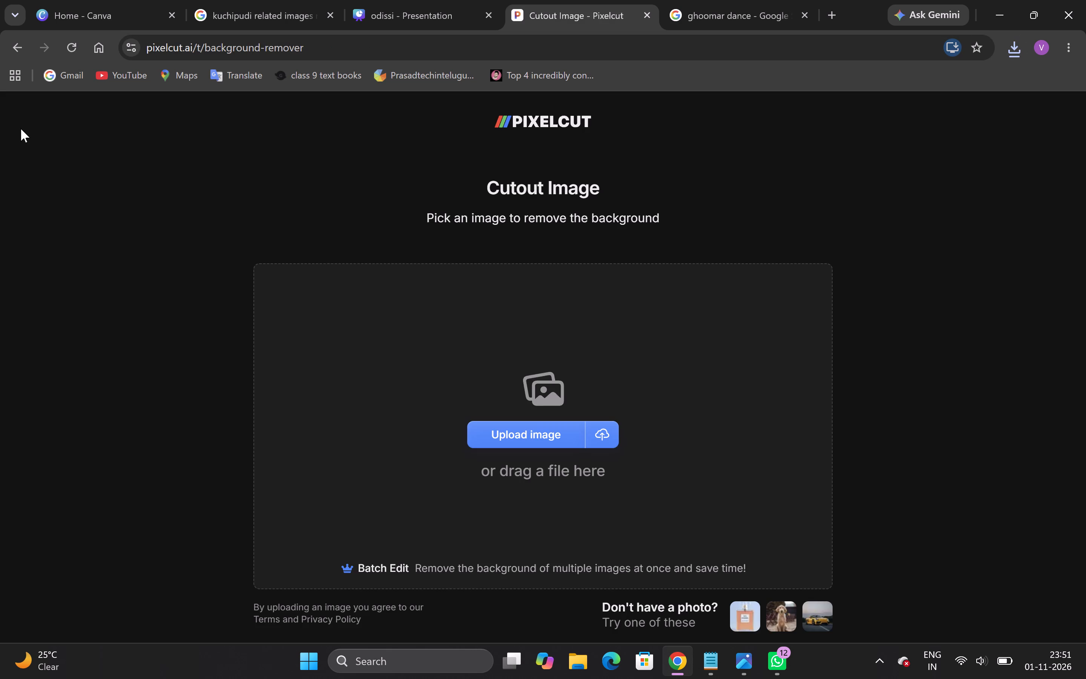
left_click(517, 432)
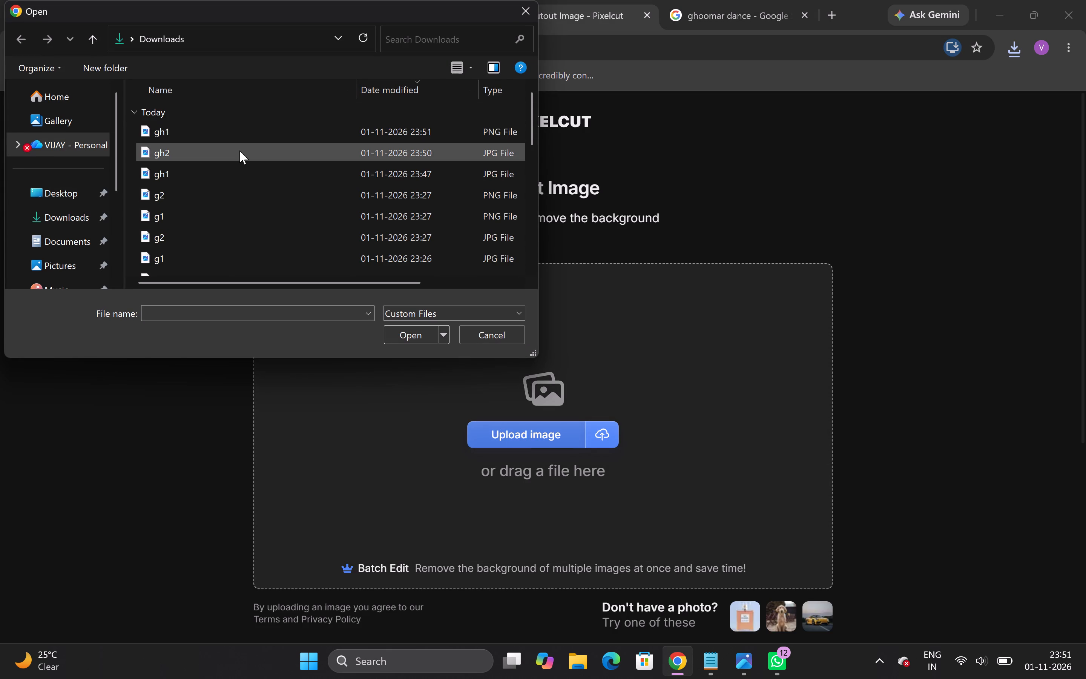
double_click(239, 151)
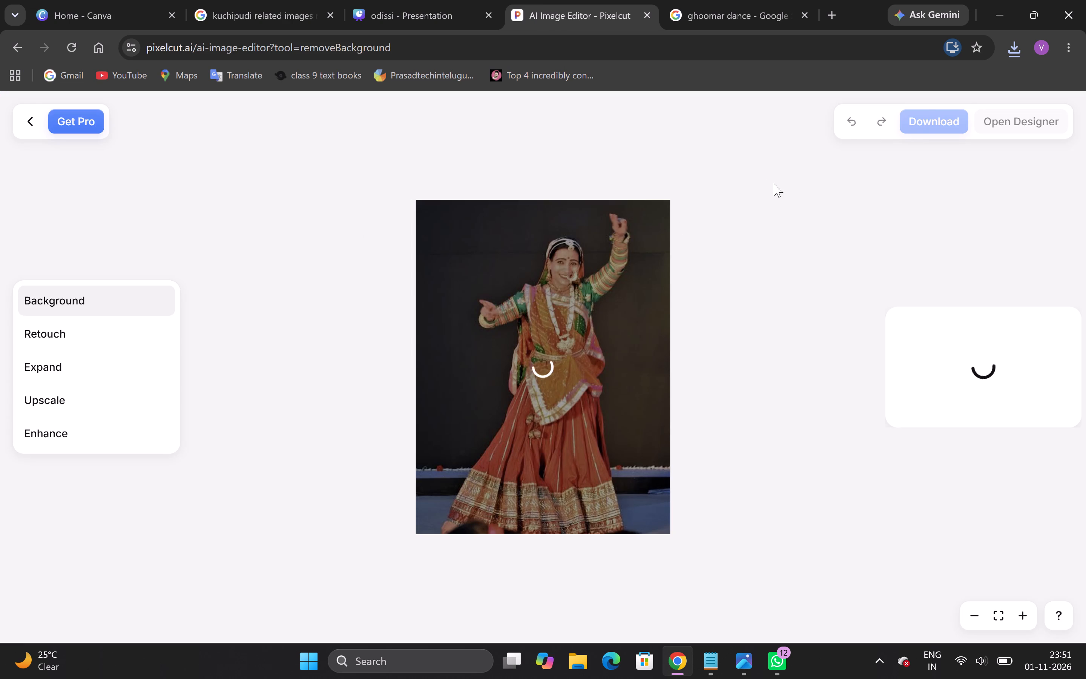
left_click(921, 126)
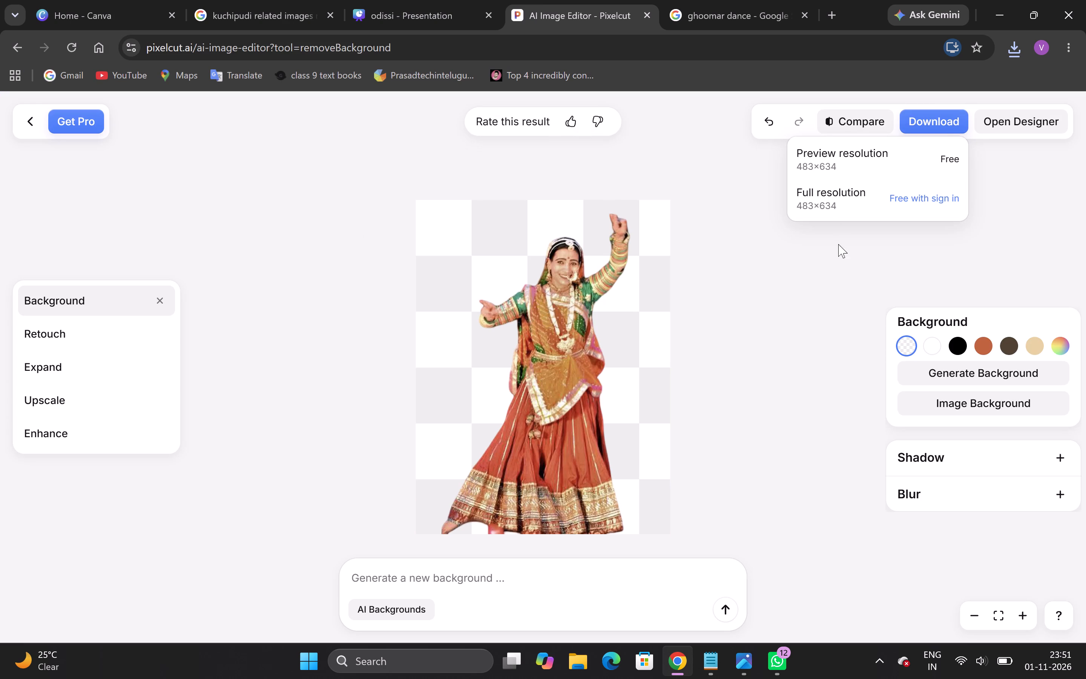
left_click(867, 149)
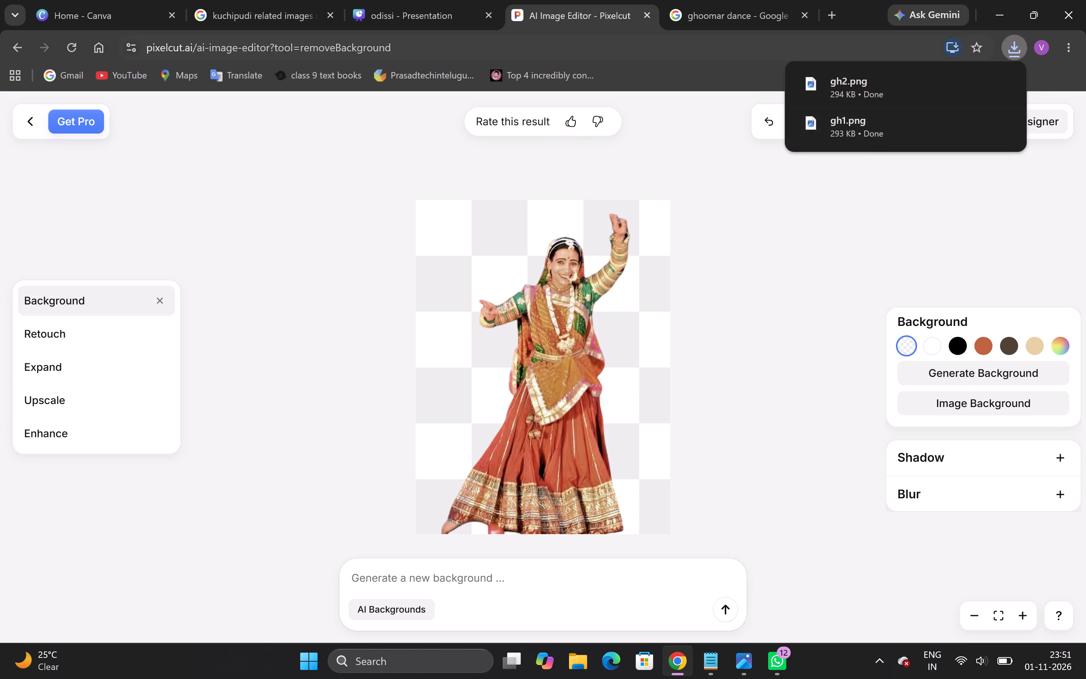
Switch to the odissi presentation in Canva and upload gh1.png and gh2.png from Downloads.
left_click(405, 0)
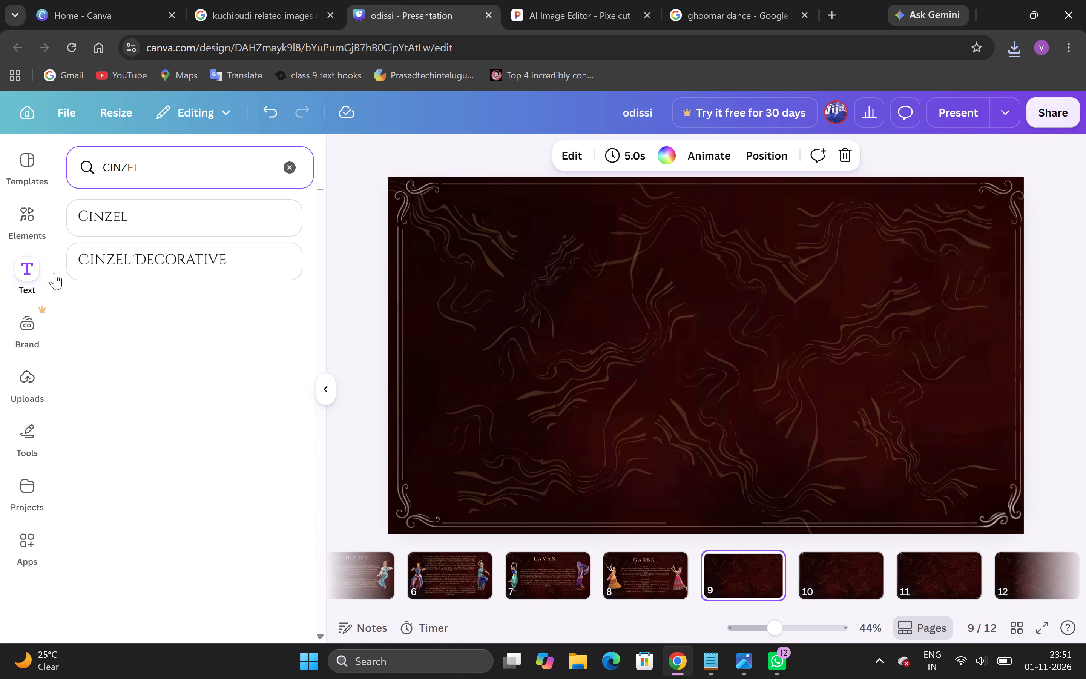
left_click(34, 400)
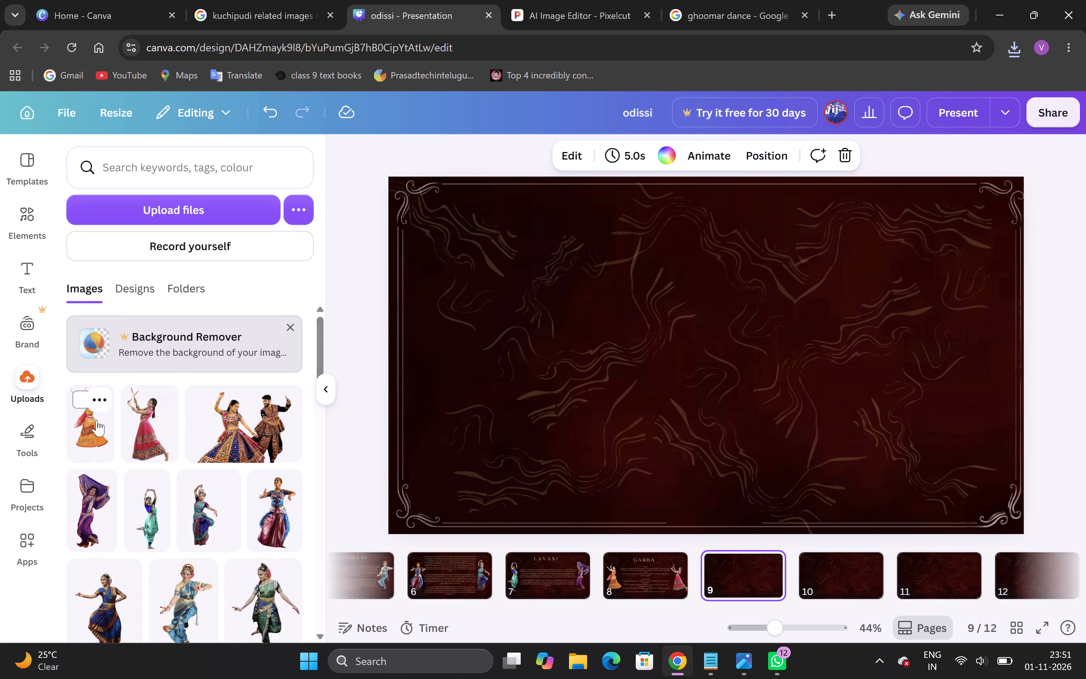
left_click(214, 219)
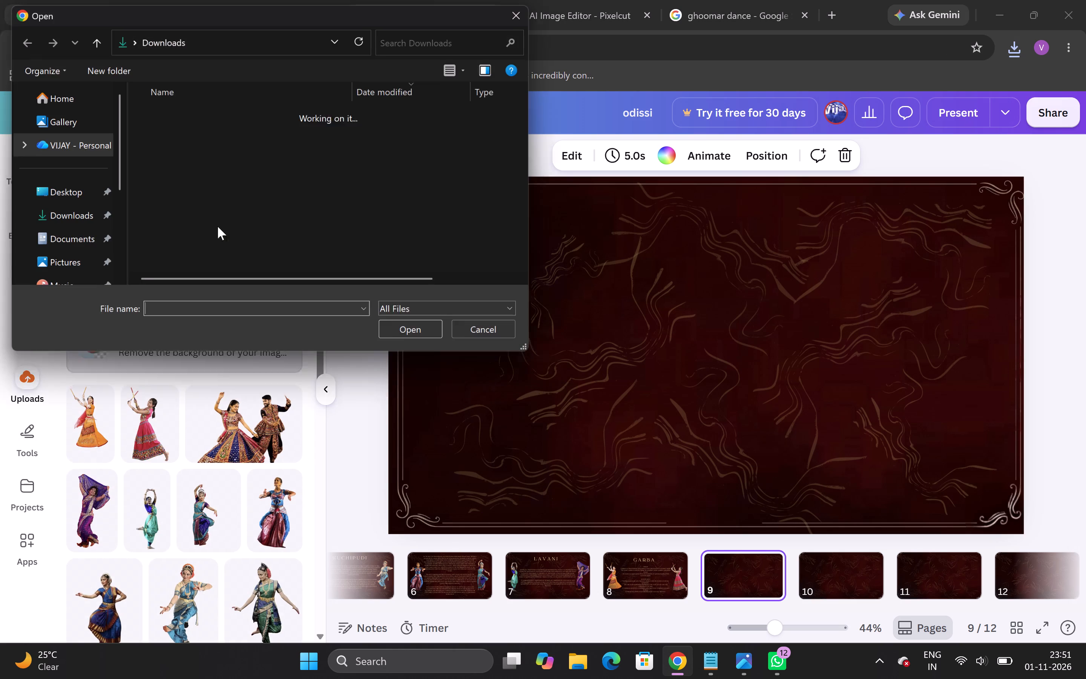
double_click(227, 159)
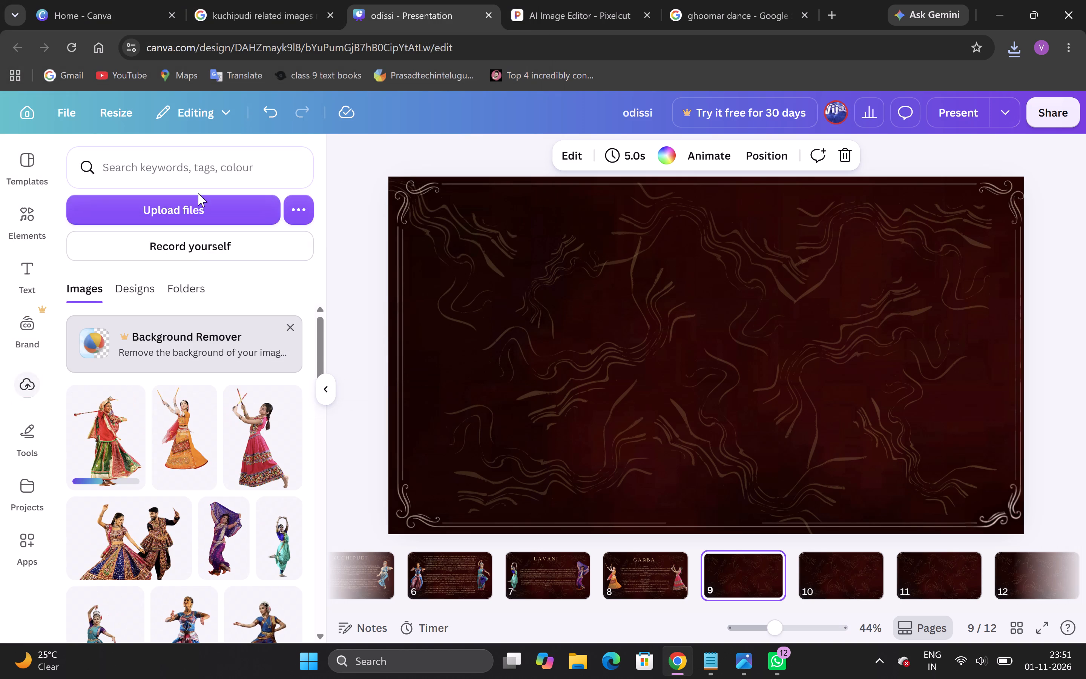
left_click(199, 200)
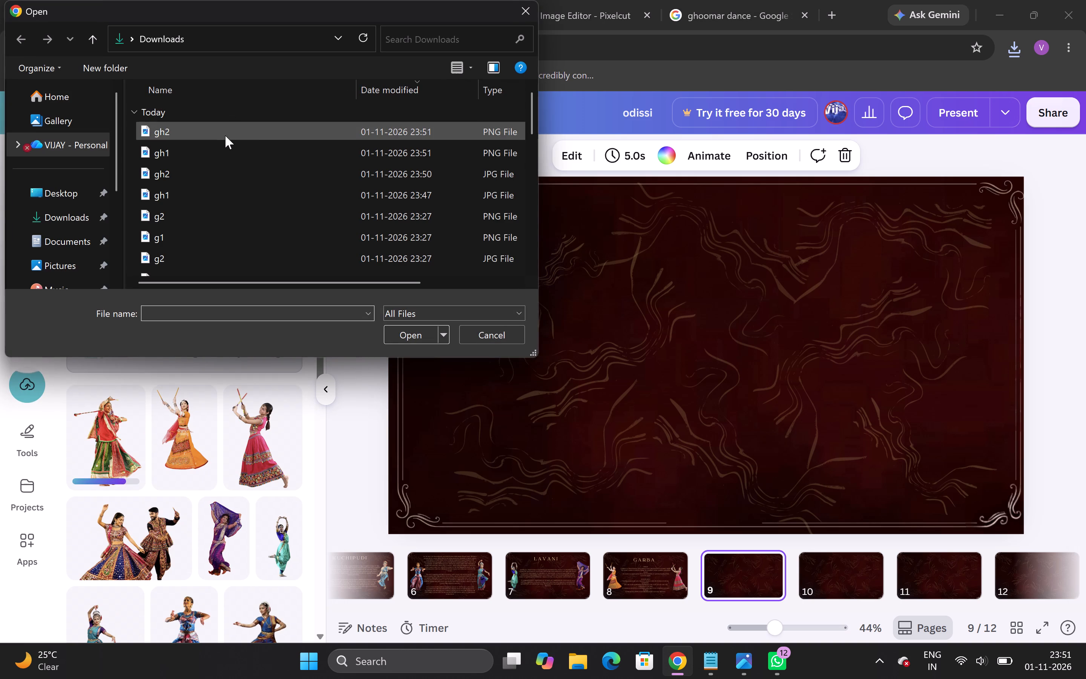
double_click(225, 135)
Place the uploaded gh1 dancer in red and green on page 9, against the left edge and vertically centred on the frame.
left_click(180, 438)
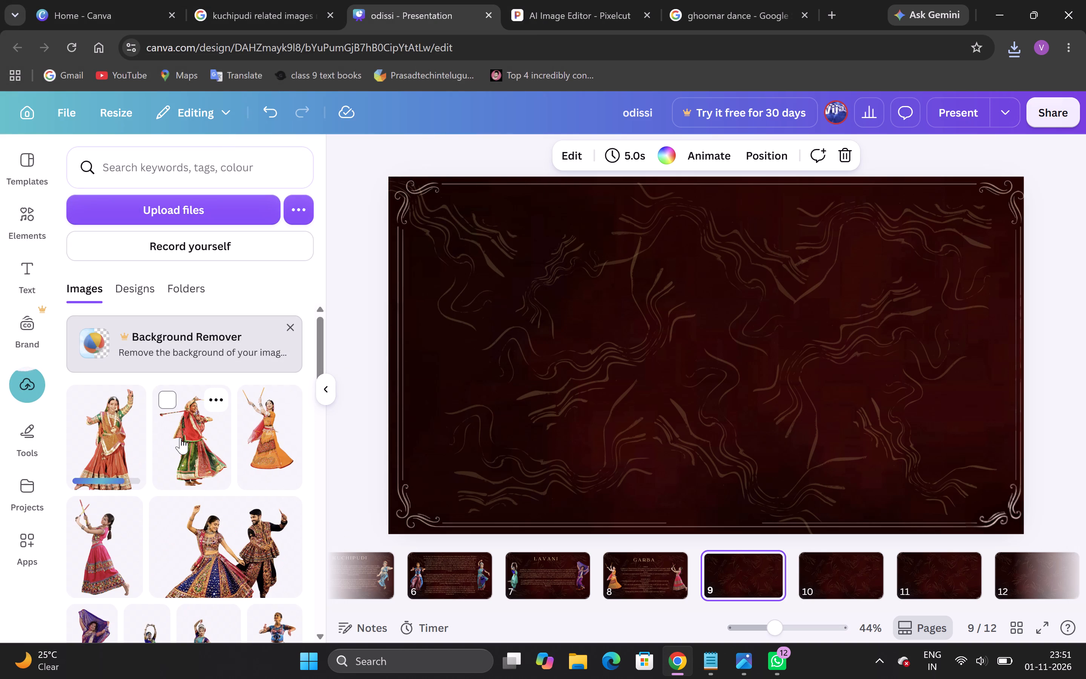
left_click_drag(670, 379, 437, 383)
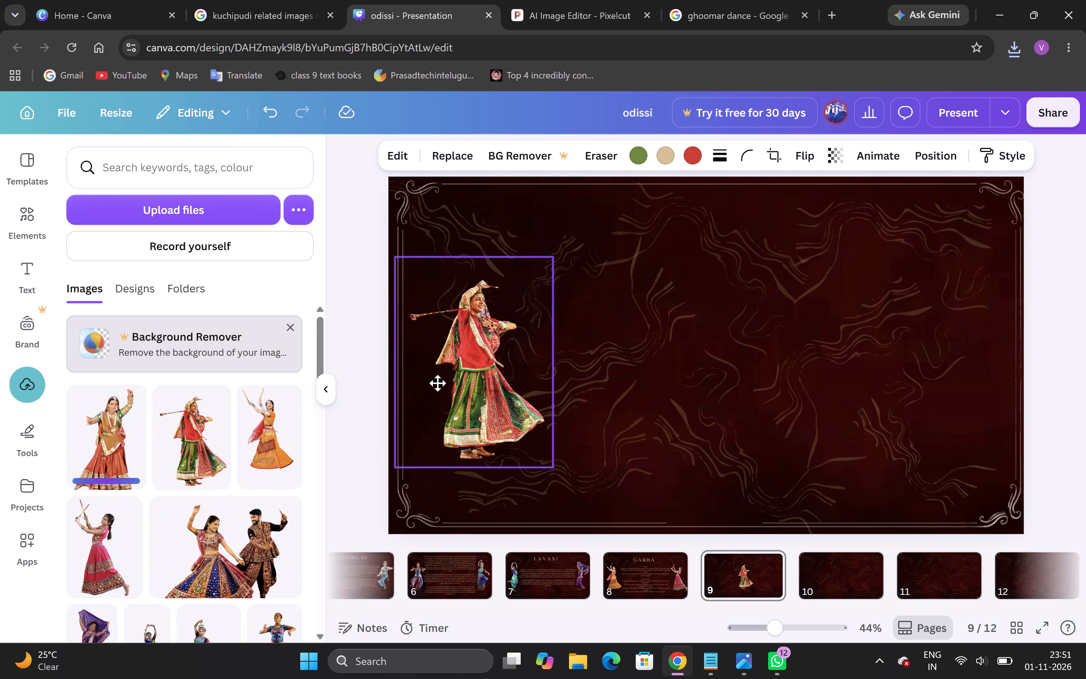
left_click_drag(437, 383, 432, 390)
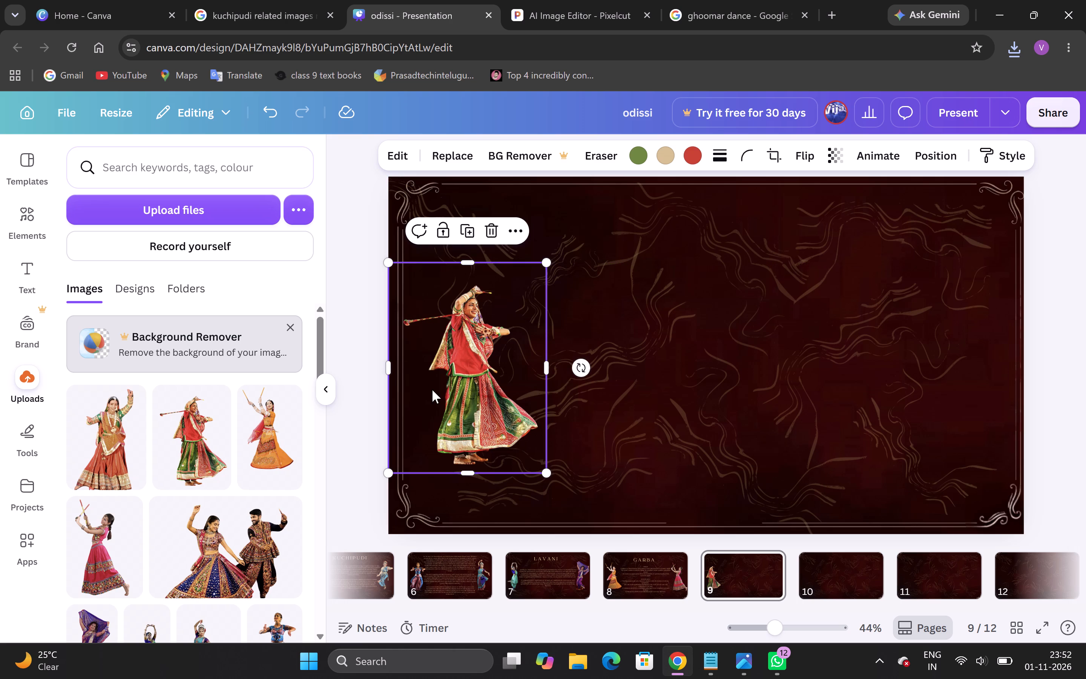
left_click_drag(444, 377, 420, 377)
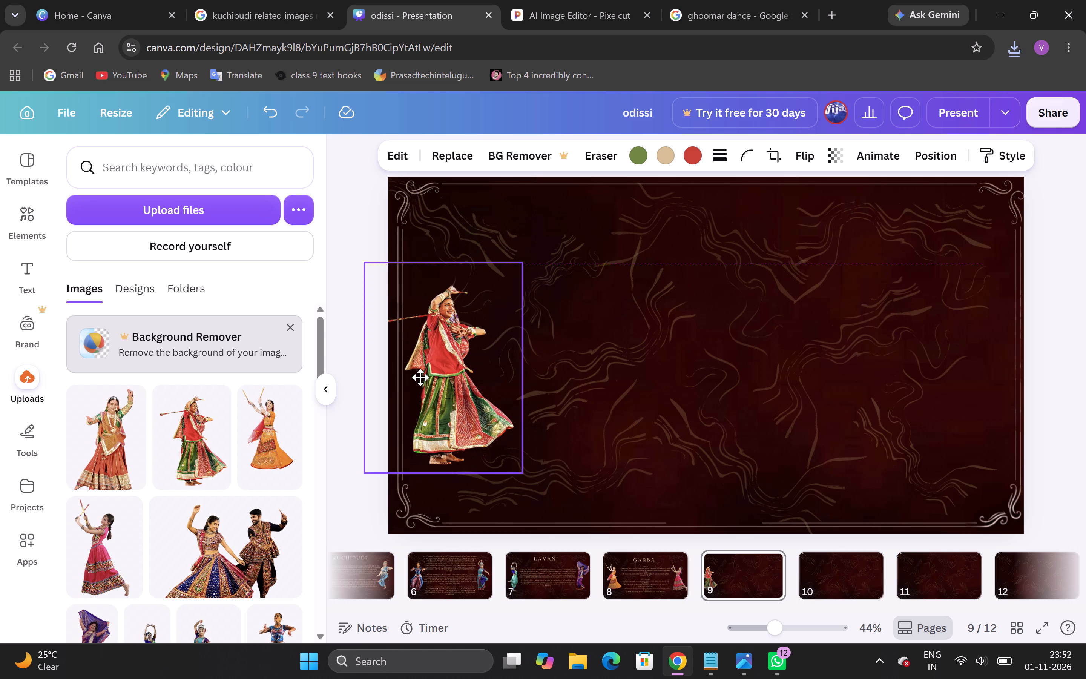
left_click_drag(420, 377, 419, 379)
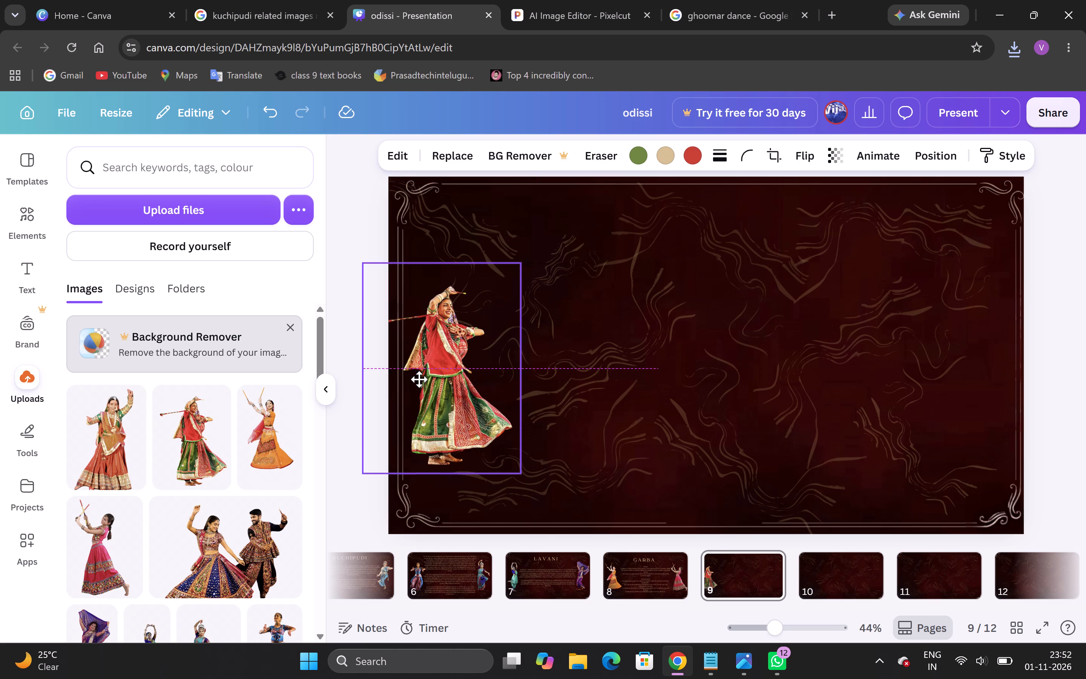
left_click_drag(419, 379, 443, 378)
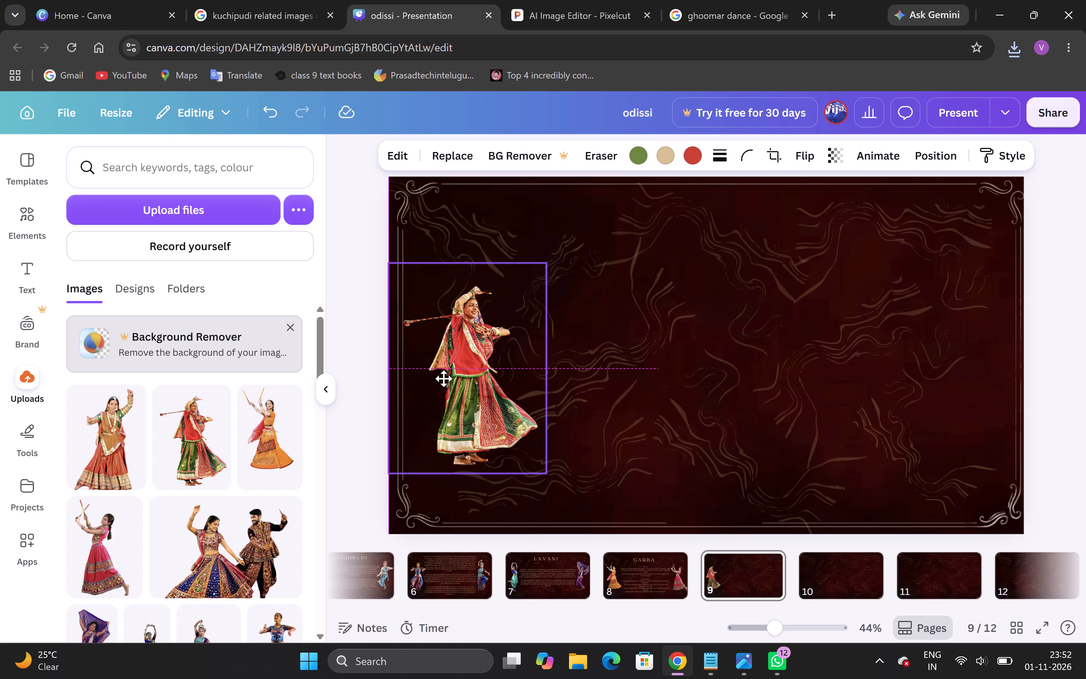
left_click_drag(443, 378, 444, 382)
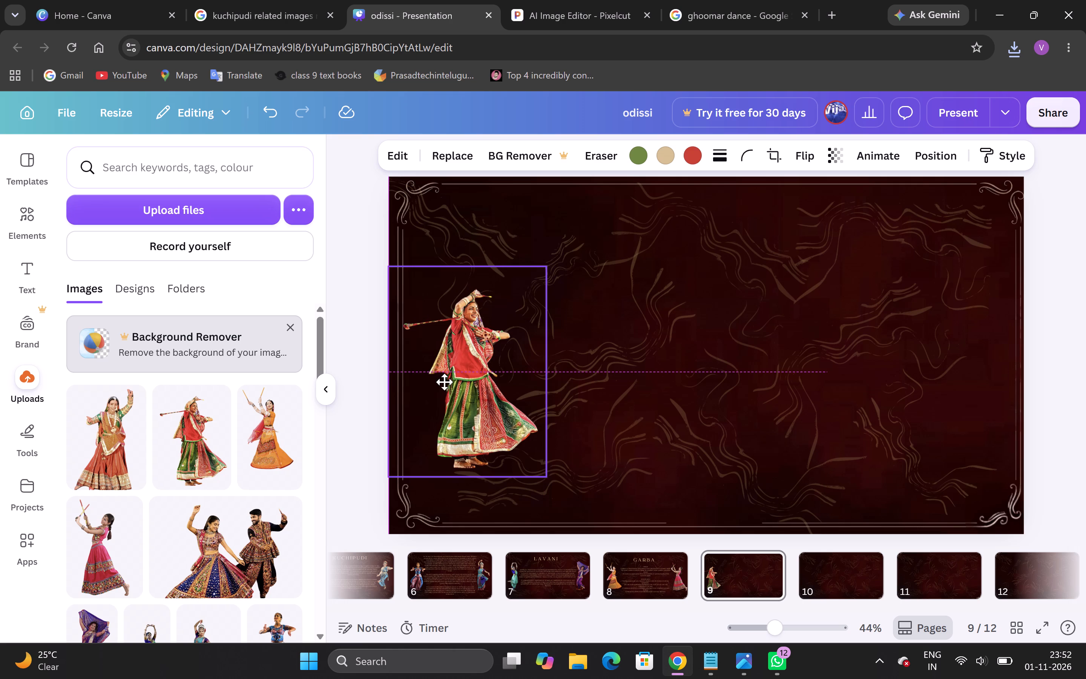
left_click_drag(444, 382, 445, 382)
Add the gh2 dancer in the orange skirt near page 9's right edge, scaled down slightly and set level with the other dancer.
left_click(111, 443)
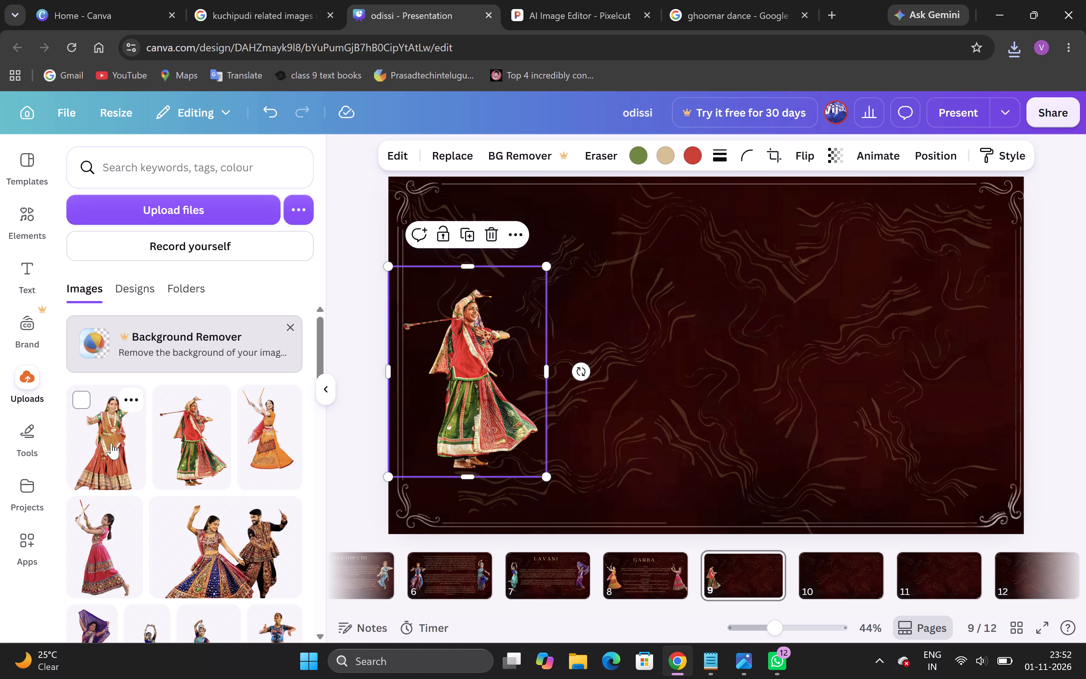
left_click_drag(704, 347, 924, 347)
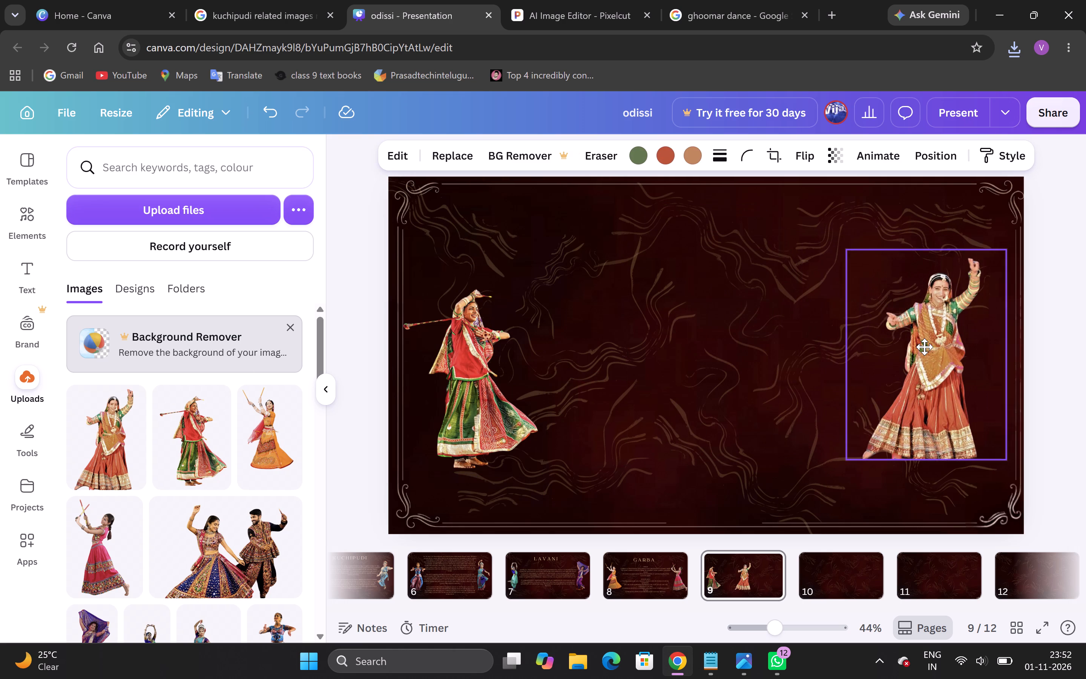
left_click_drag(924, 347, 945, 347)
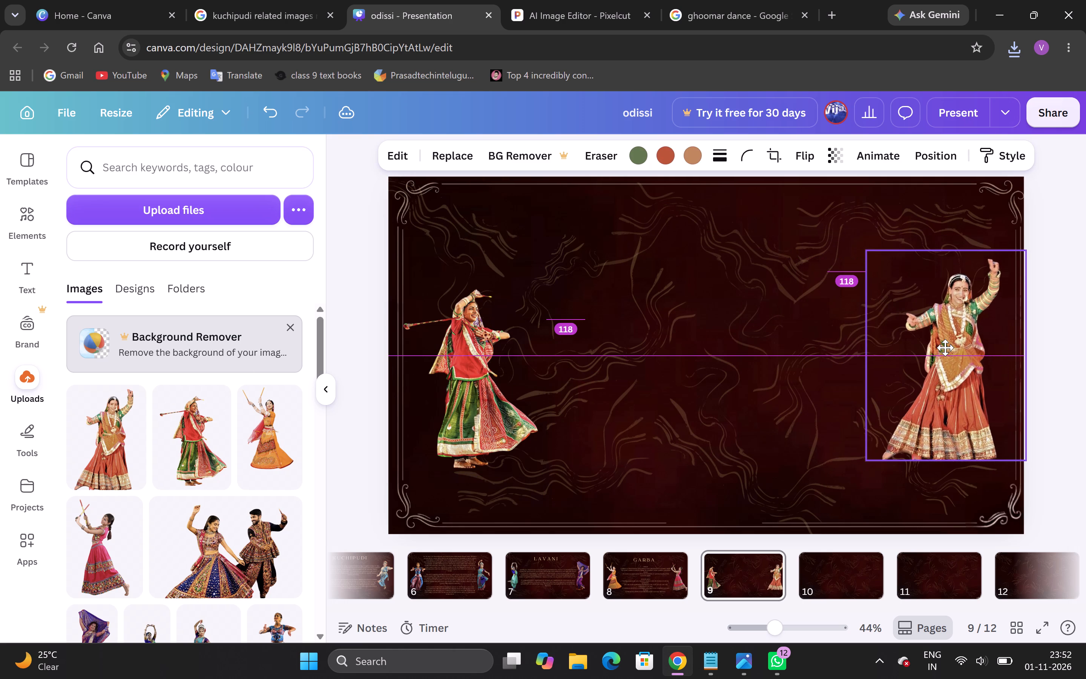
left_click_drag(945, 347, 943, 353)
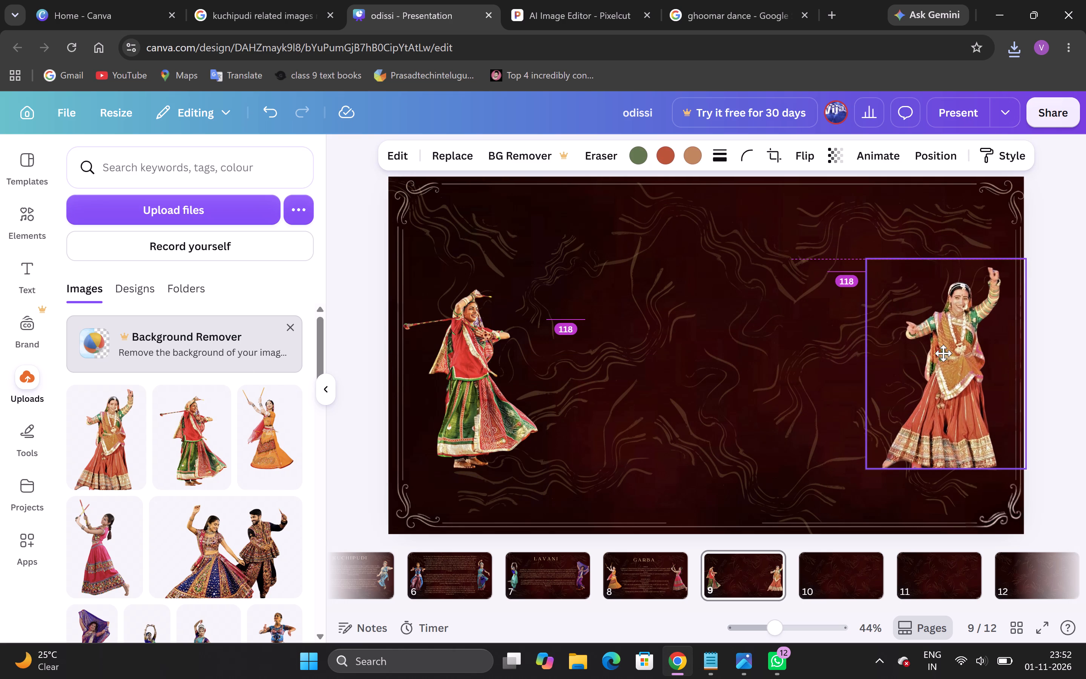
left_click_drag(943, 353, 941, 352)
left_click_drag(864, 250, 870, 285)
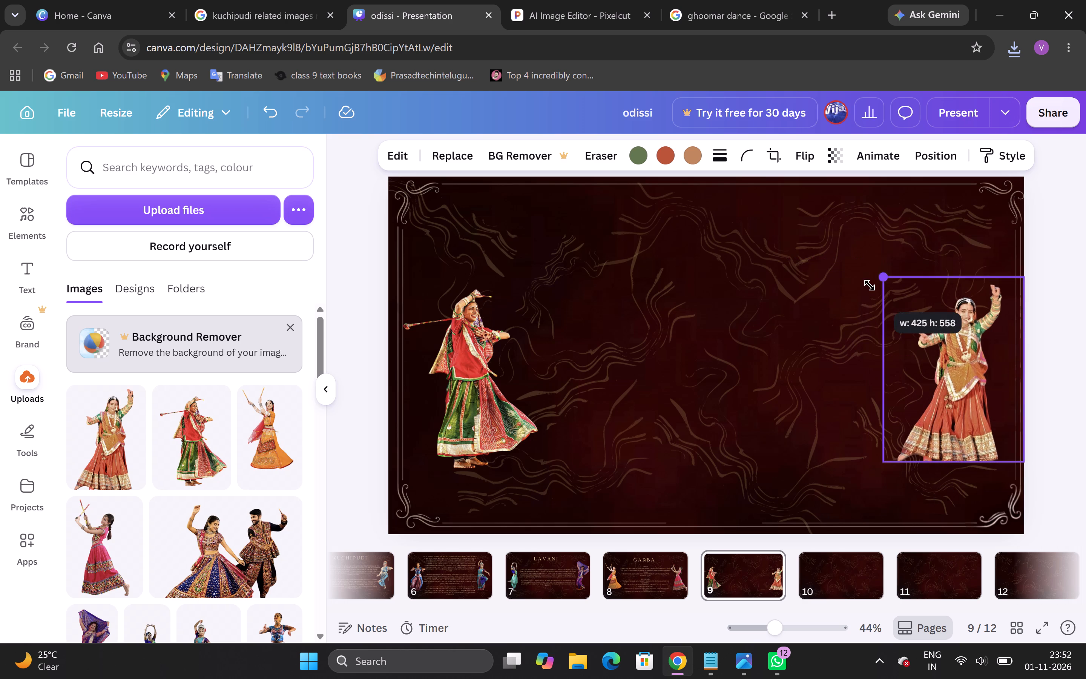
left_click_drag(870, 285, 866, 281)
left_click_drag(951, 354, 941, 350)
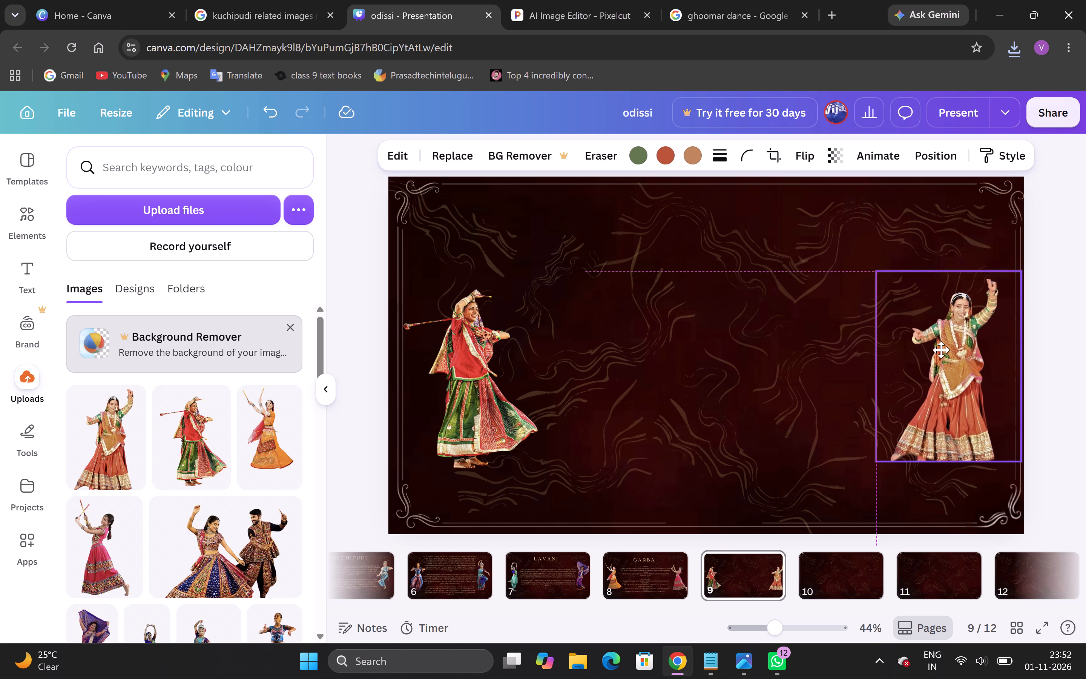
left_click_drag(941, 350, 942, 353)
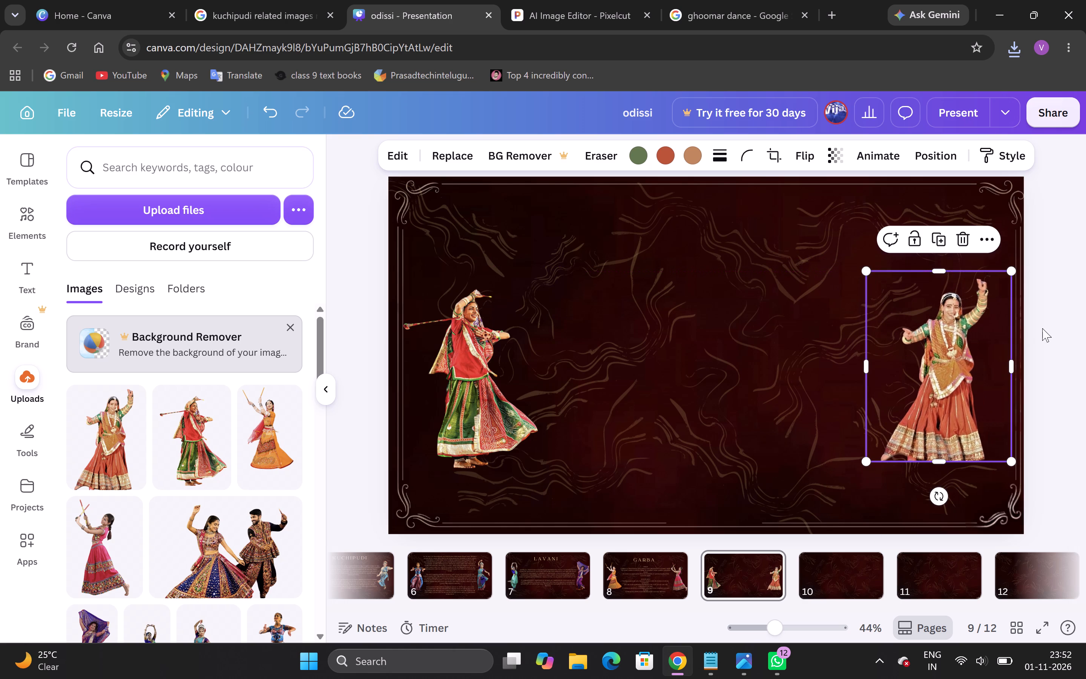
left_click_drag(967, 355, 986, 355)
left_click(1070, 340)
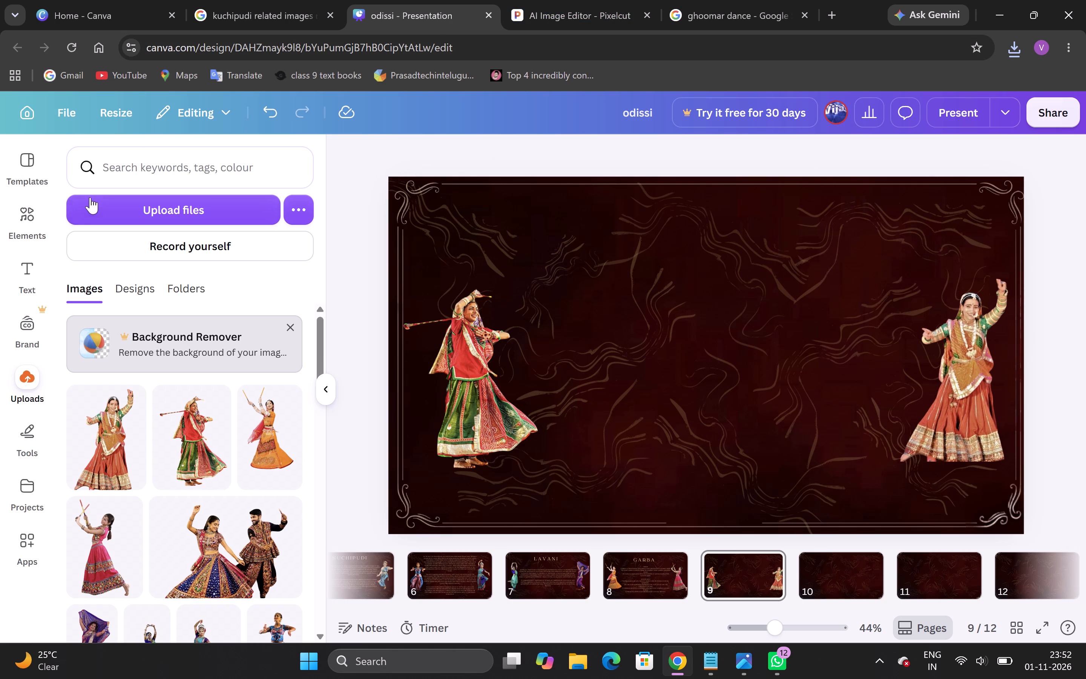
Search the text fonts for CATCHY and add a Catchy Mager text box to page 9.
left_click_drag(1, 309, 29, 272)
left_click(29, 272)
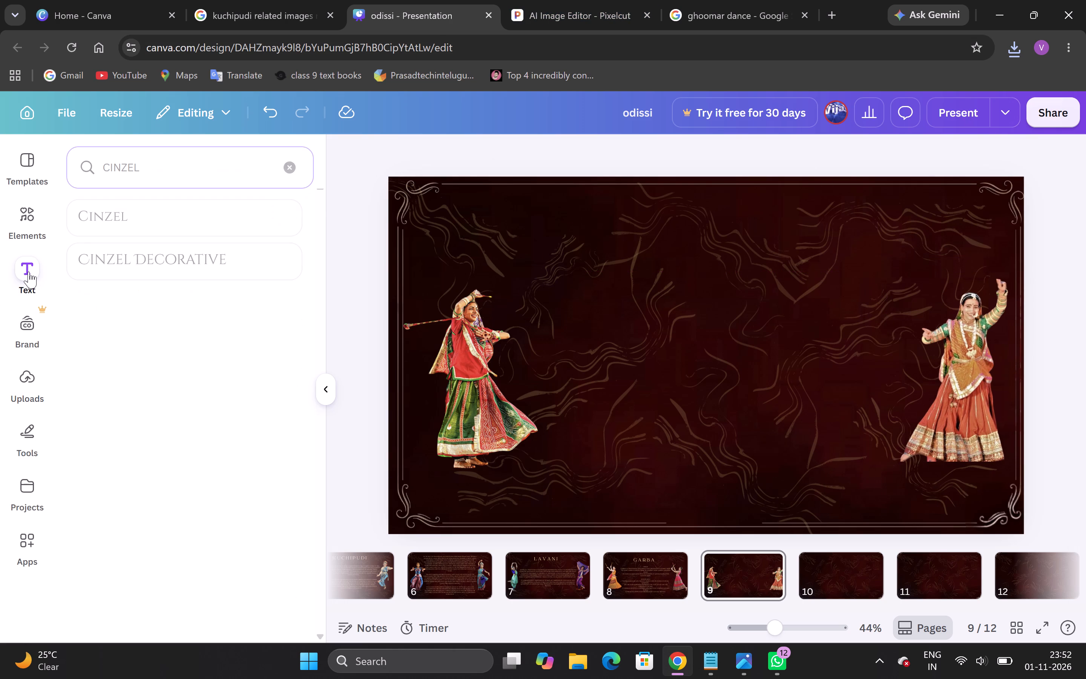
left_click(192, 160)
double_click(192, 160)
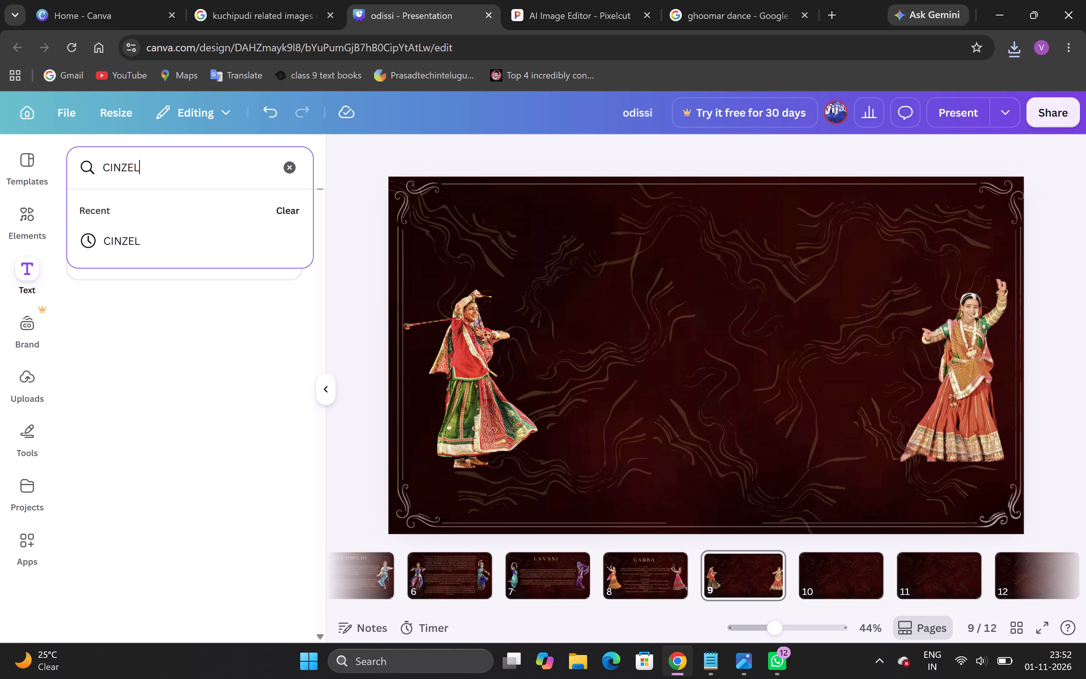
key("BackSpace")
left_click(163, 276)
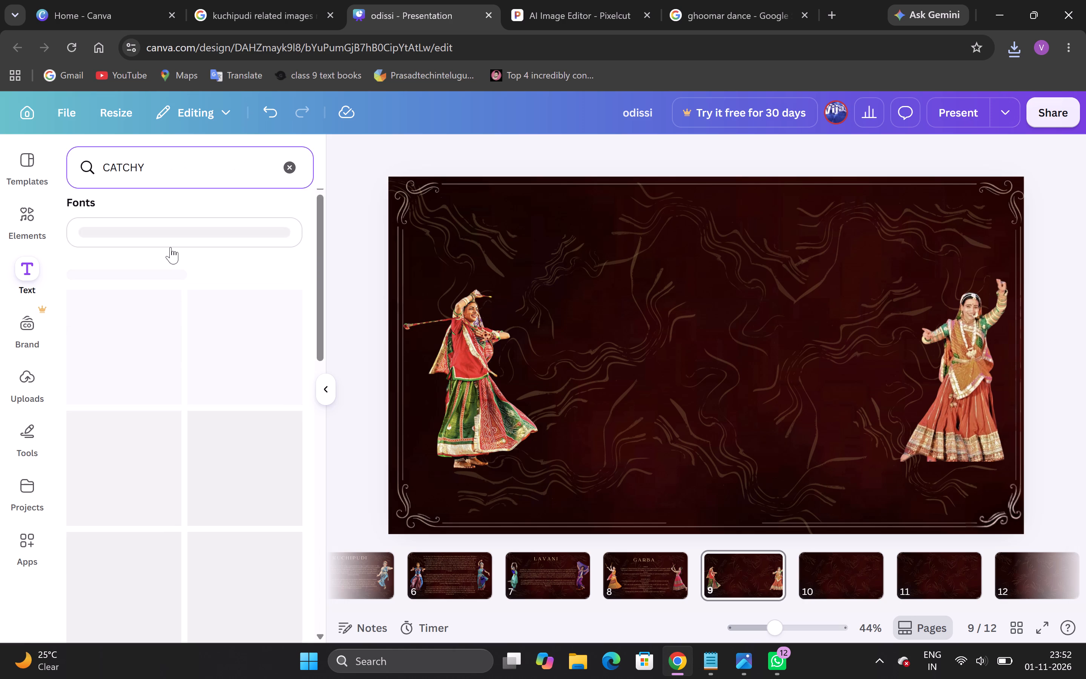
left_click(175, 224)
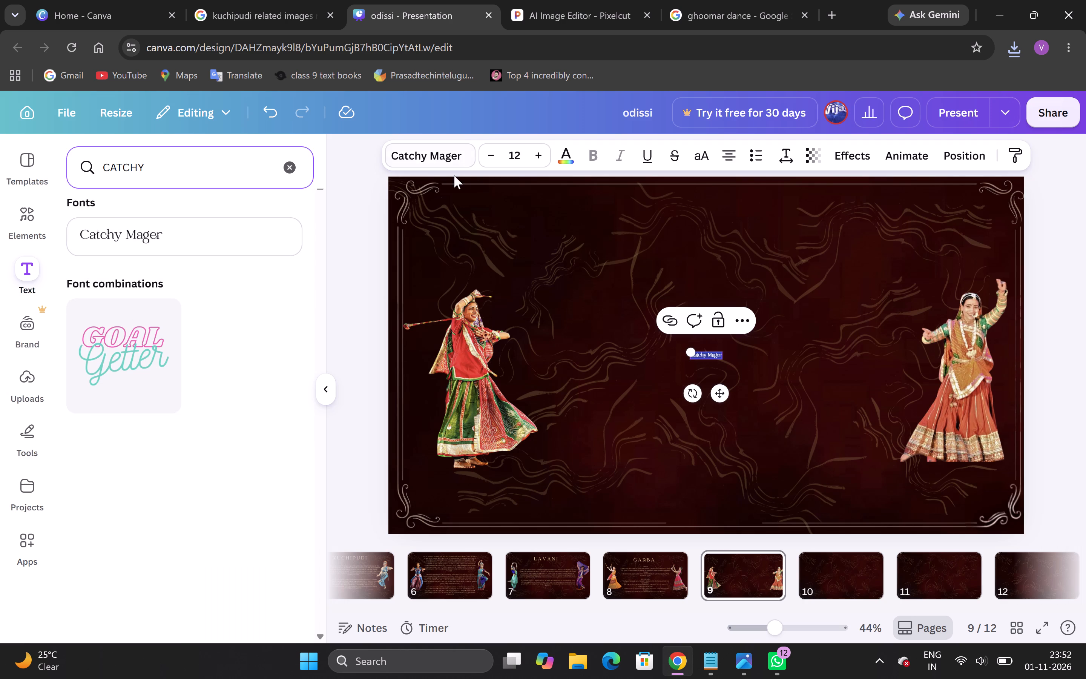
Set the new text to size 84 and replace its wording with the spaced heading "G H O O M A R".
left_click(521, 148)
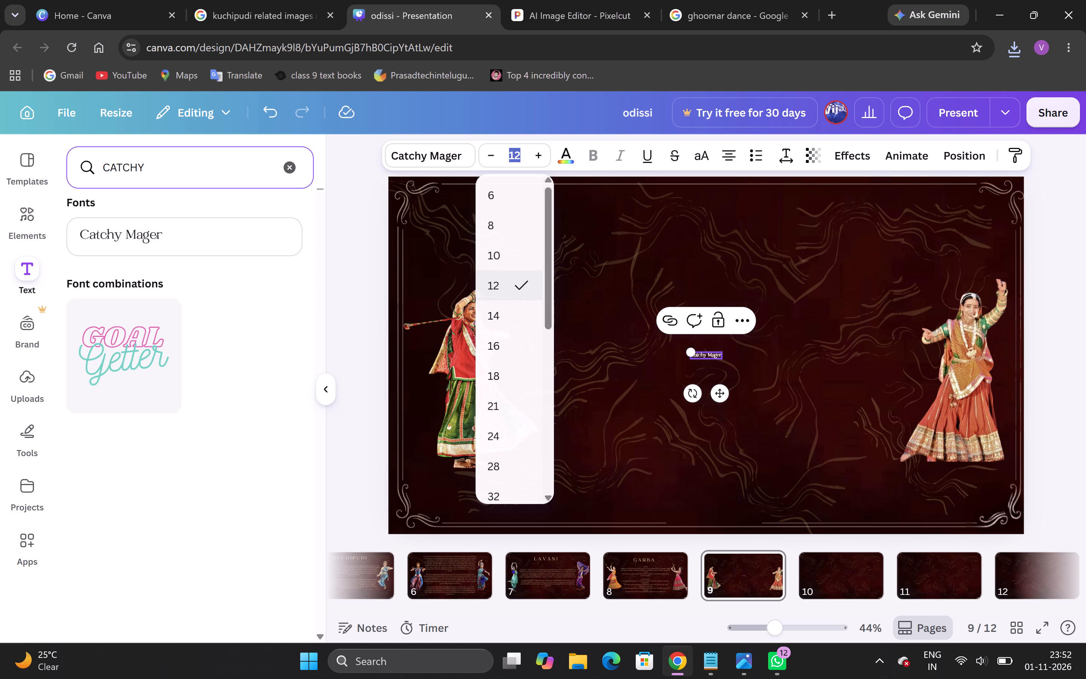
type("84")
key("Return")
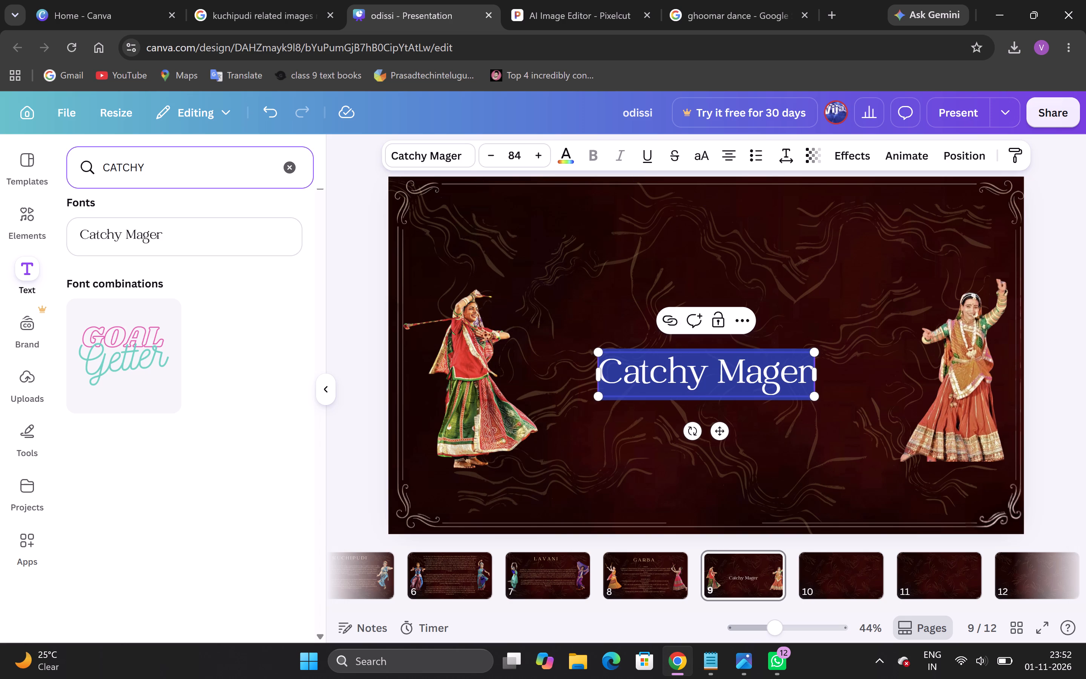
type("G H OO")
key("BackSpace")
key("space")
type("O M A R")
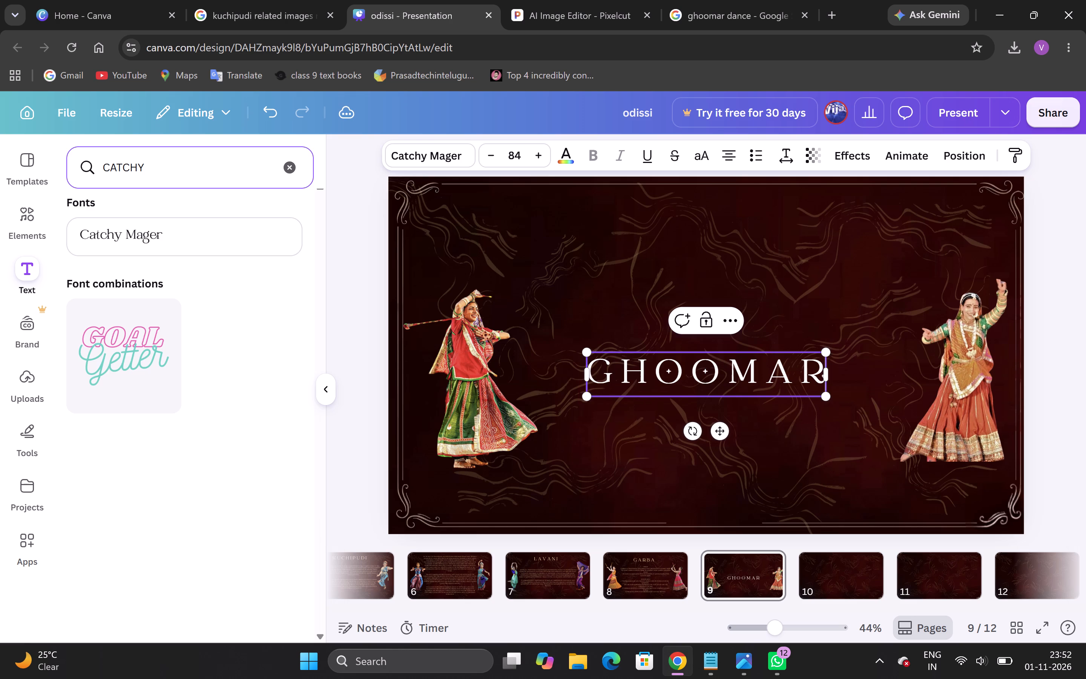
Recolour the GHOOMAR heading from white to the design's light peach, applying the change to all matching colour on the page.
left_click(575, 153)
left_click(149, 265)
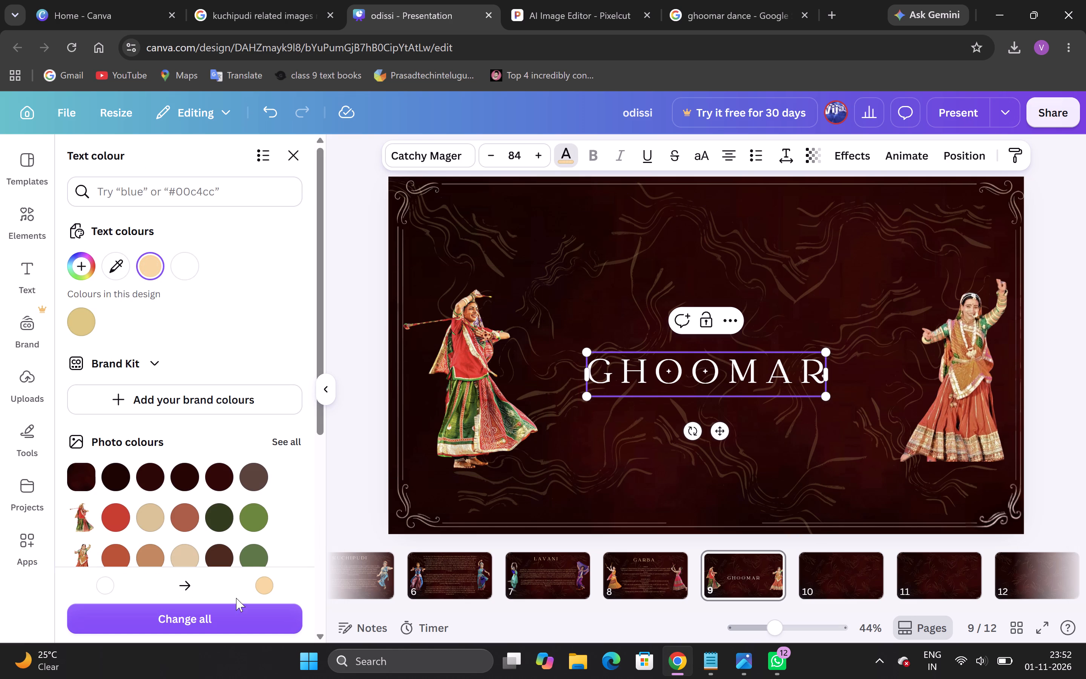
left_click(236, 611)
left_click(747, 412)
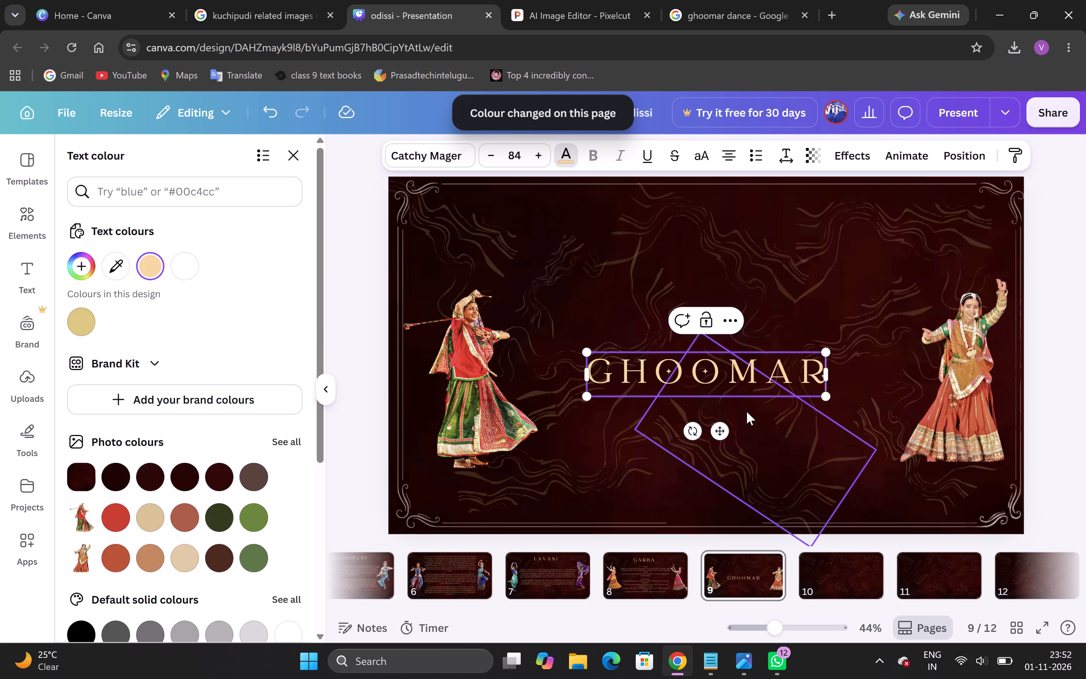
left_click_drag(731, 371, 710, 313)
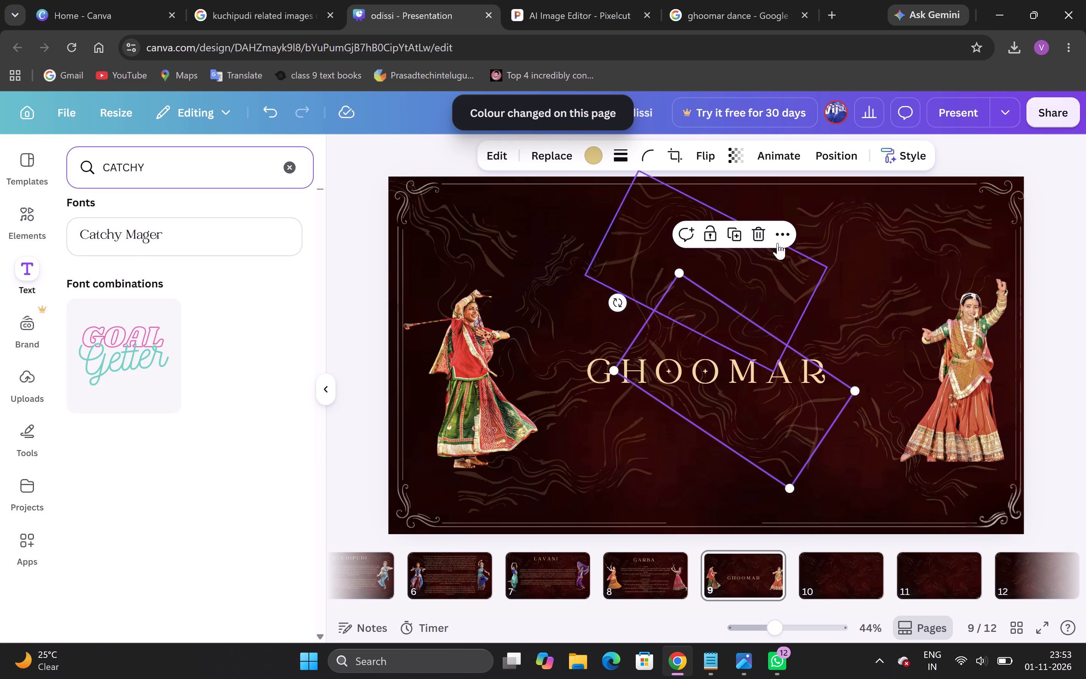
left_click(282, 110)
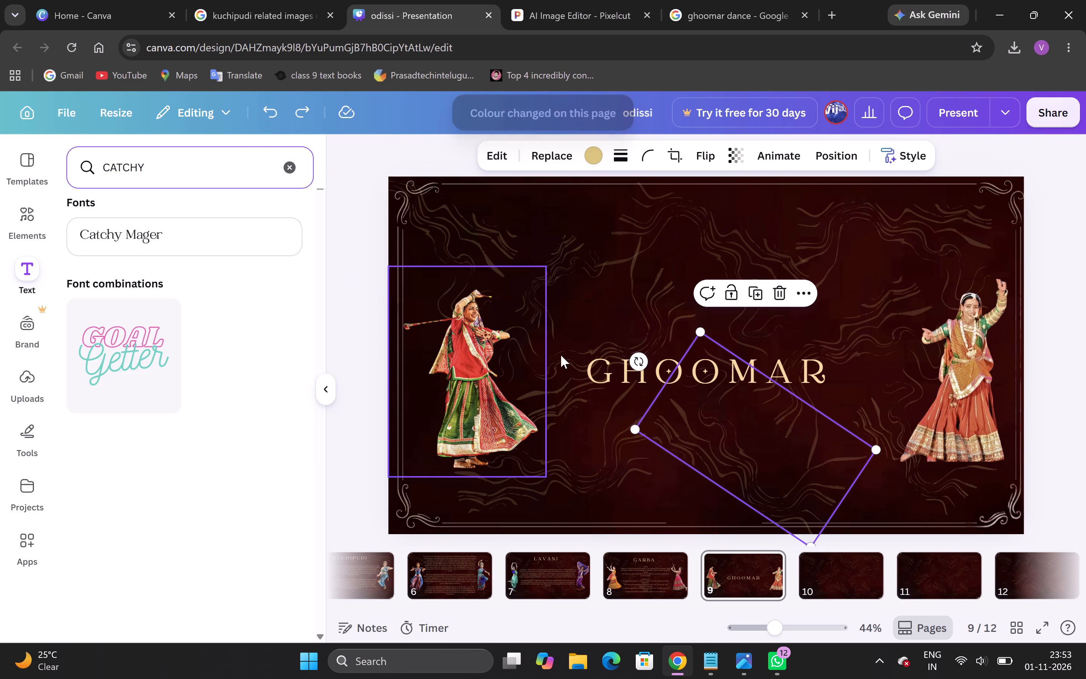
Move the GHOOMAR heading to the top of page 9, roughly centred between the two dancers.
left_click_drag(612, 371, 612, 233)
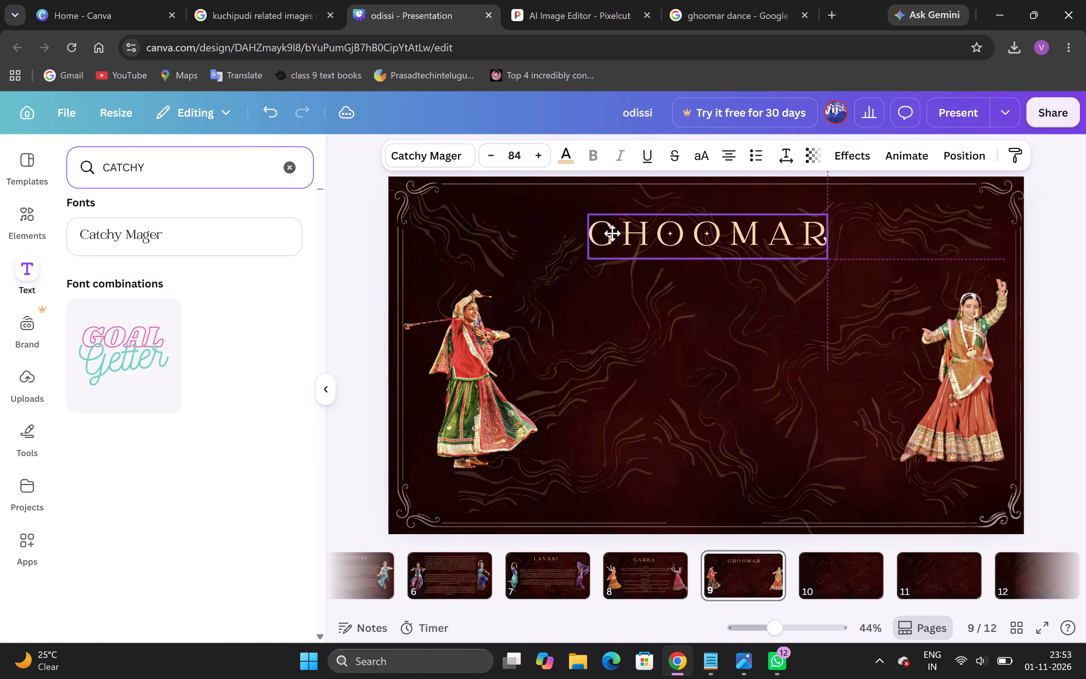
left_click_drag(612, 233, 619, 223)
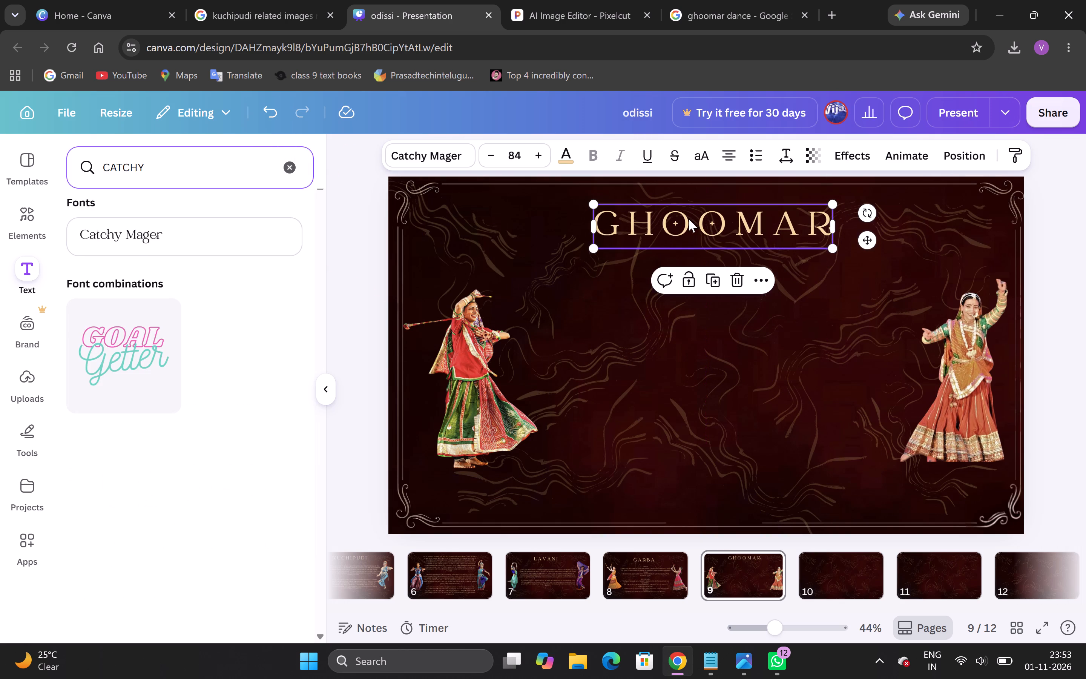
left_click(353, 246)
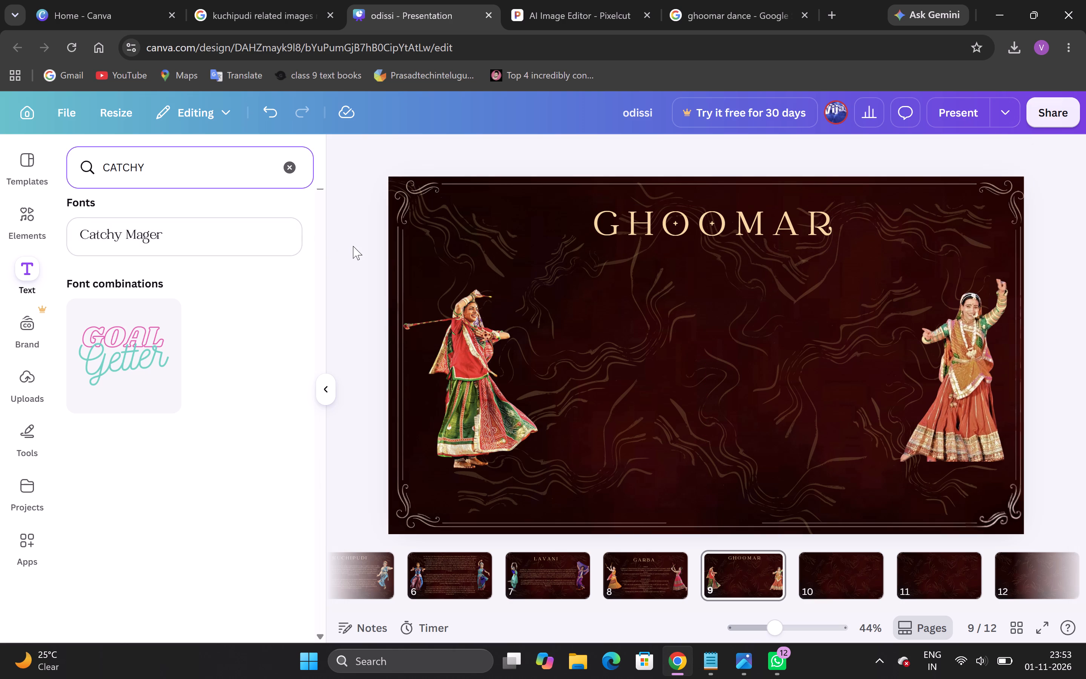
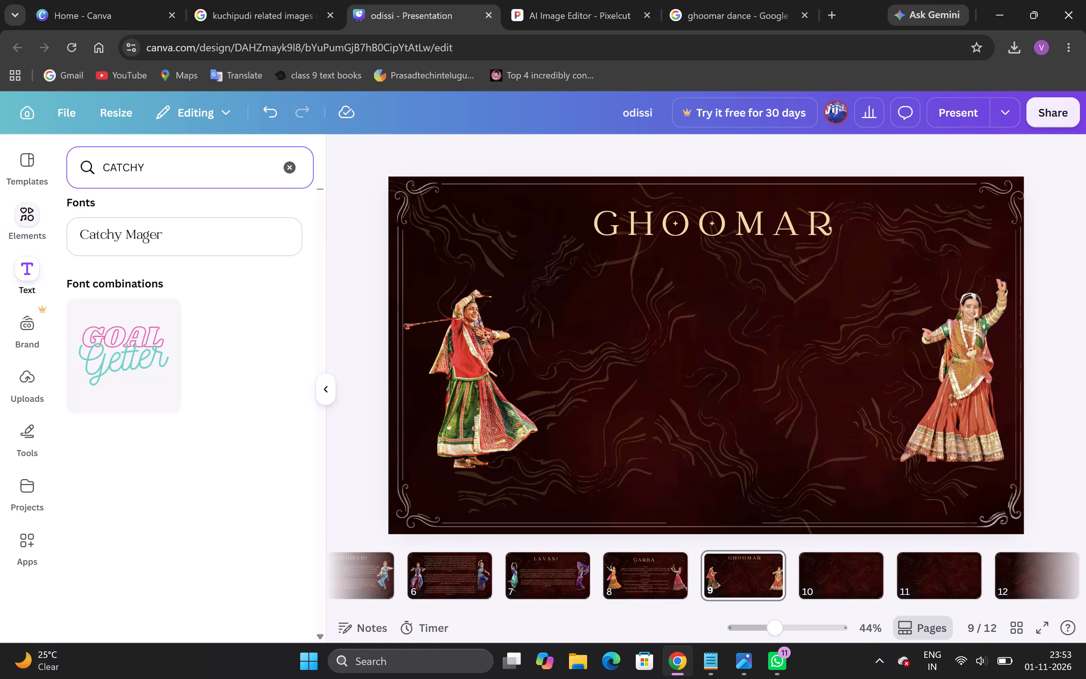
Search the text fonts for CINZEL and add a Cinzel Decorative text box to page 9.
left_click(34, 256)
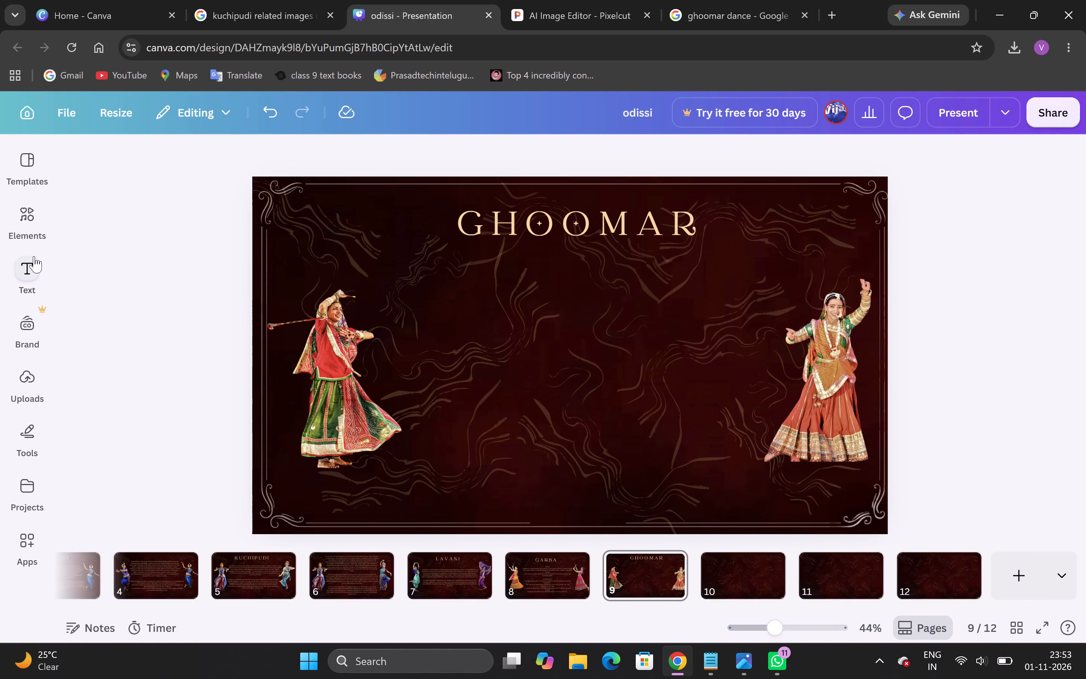
left_click(12, 279)
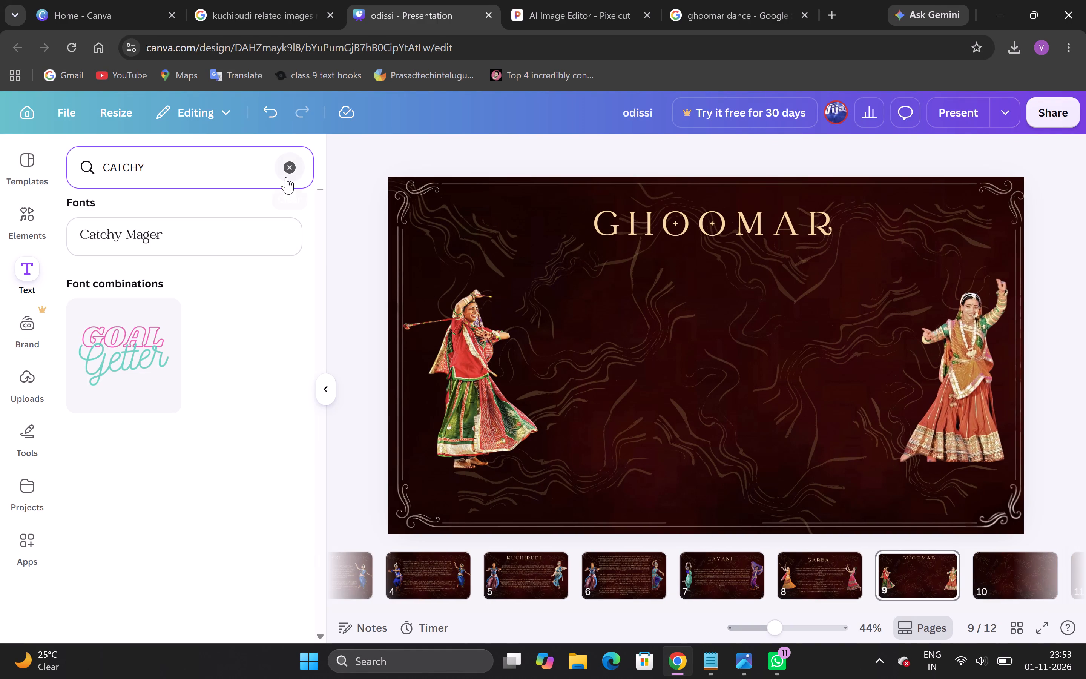
left_click(286, 177)
left_click(203, 170)
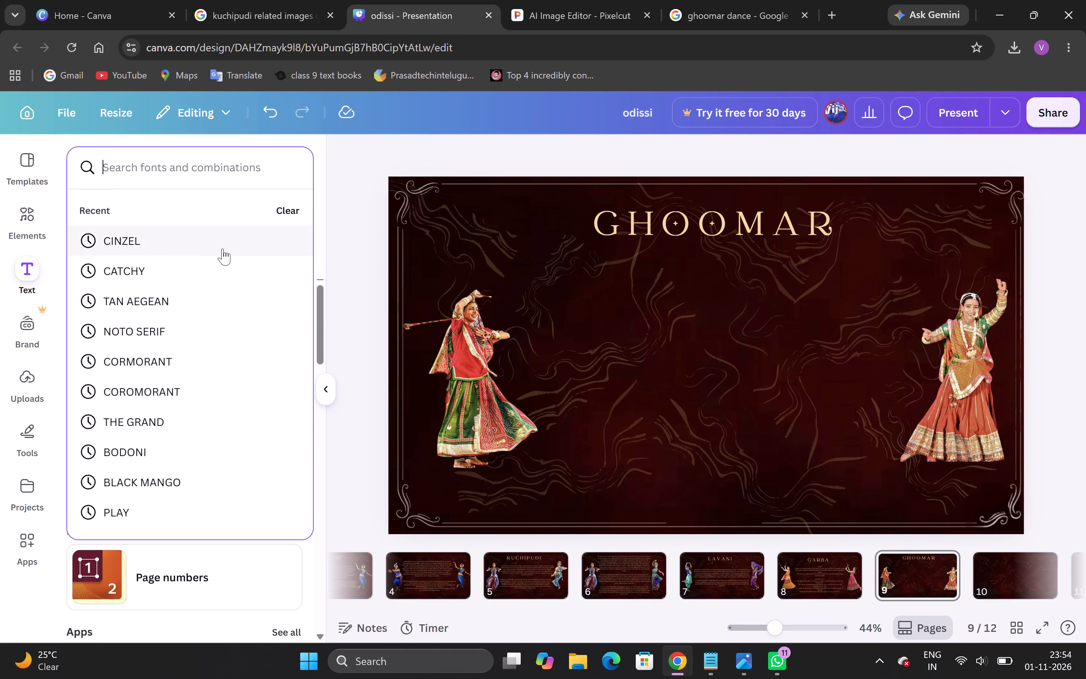
left_click(222, 249)
left_click(234, 253)
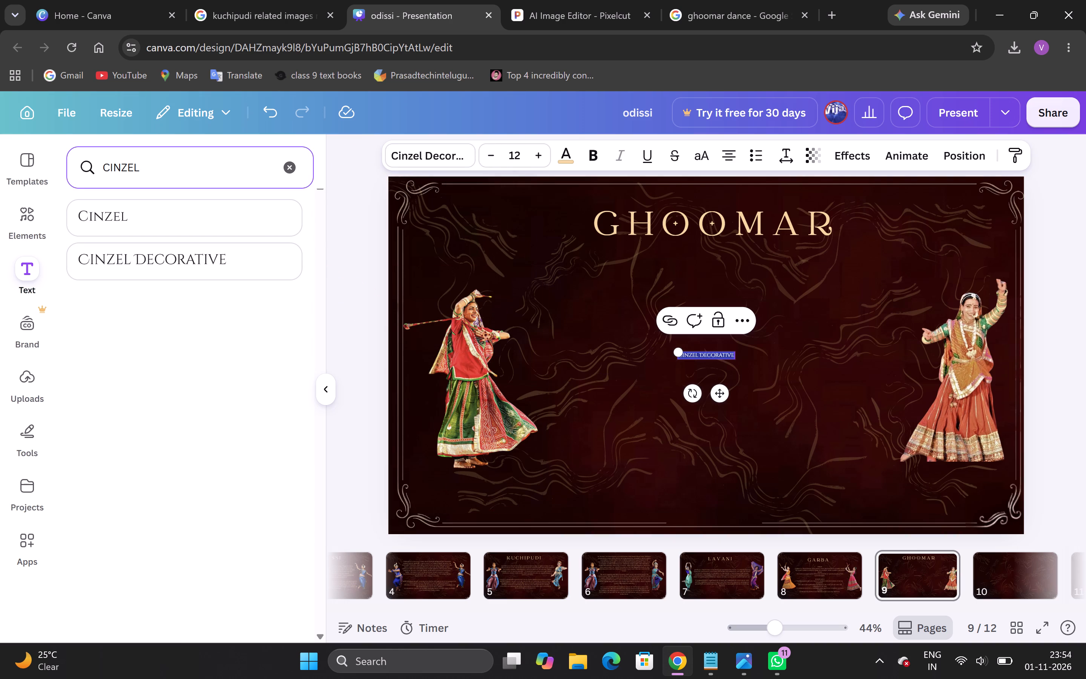
Set the new text to size 21.5 and replace its wording with the copied numbered notes about Ghoomar.
left_click(518, 154)
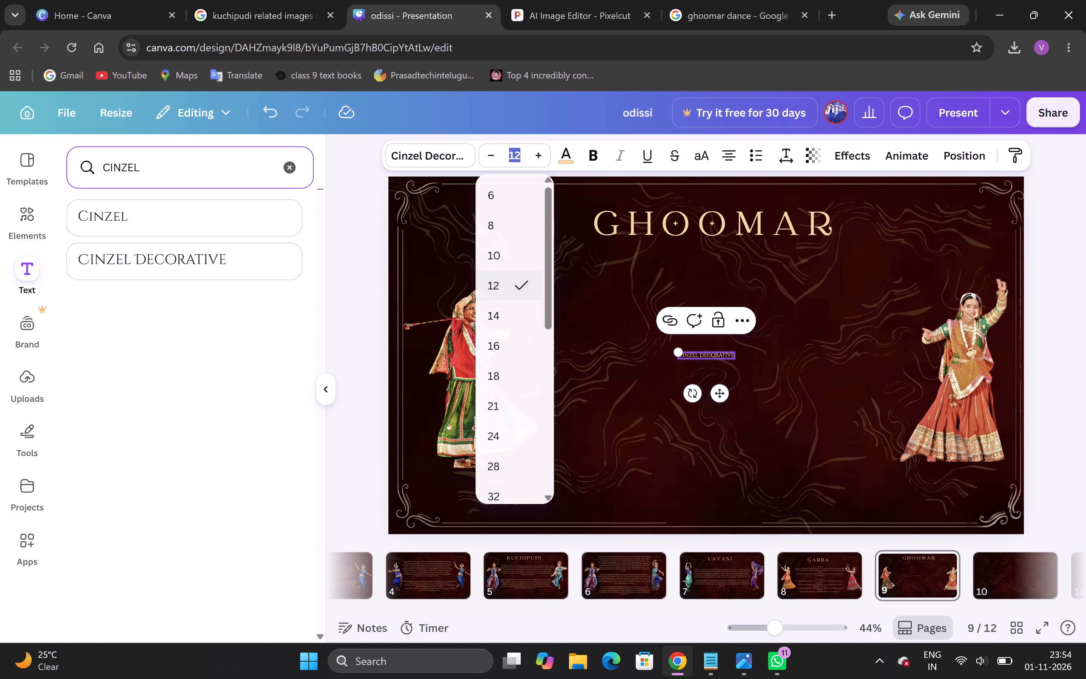
type("21.5")
key("Return")
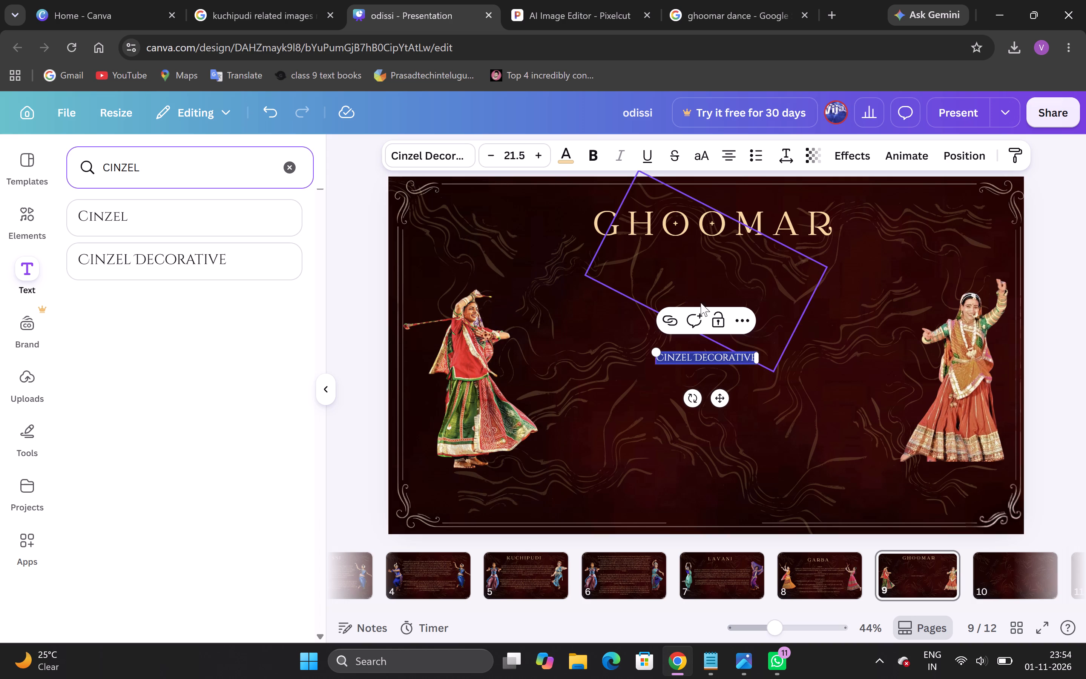
key("ctrl+v")
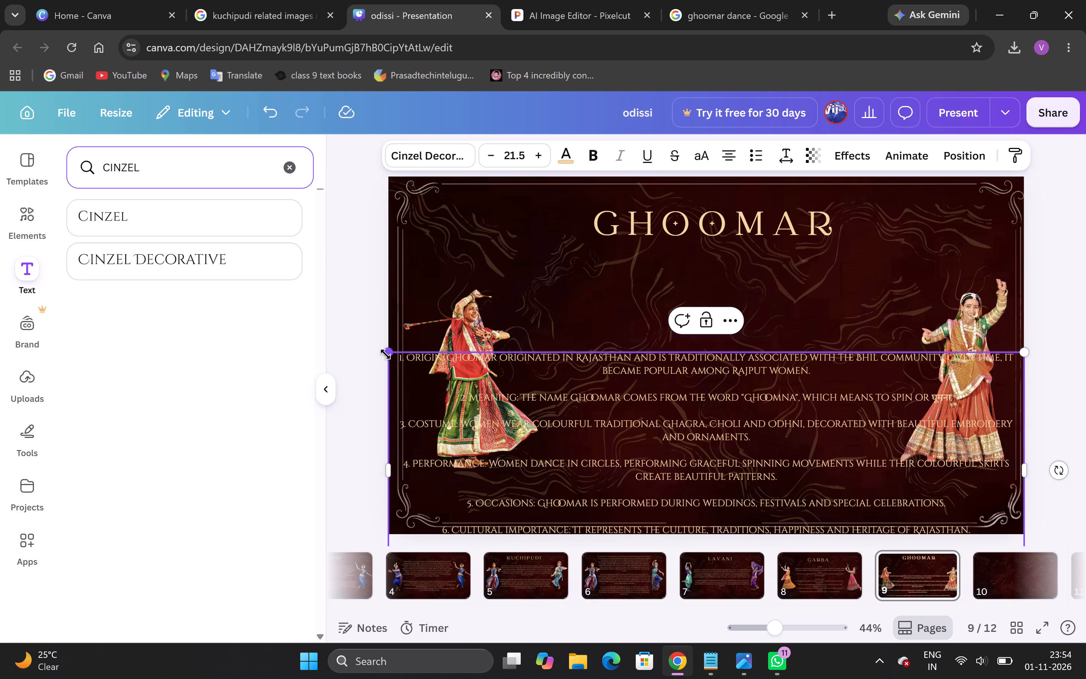
Scale the Ghoomar notes down slightly to size 21.2 and narrow their text box from both sides to fit between the dancers.
left_click_drag(385, 355, 396, 322)
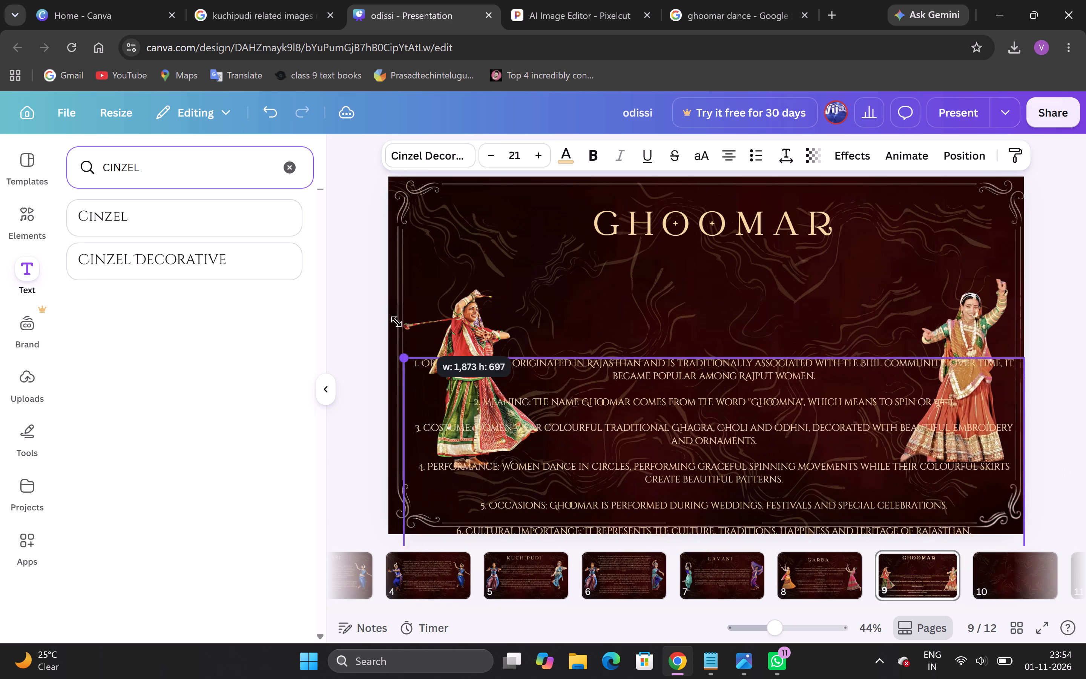
left_click_drag(396, 322, 407, 327)
left_click_drag(394, 475, 445, 471)
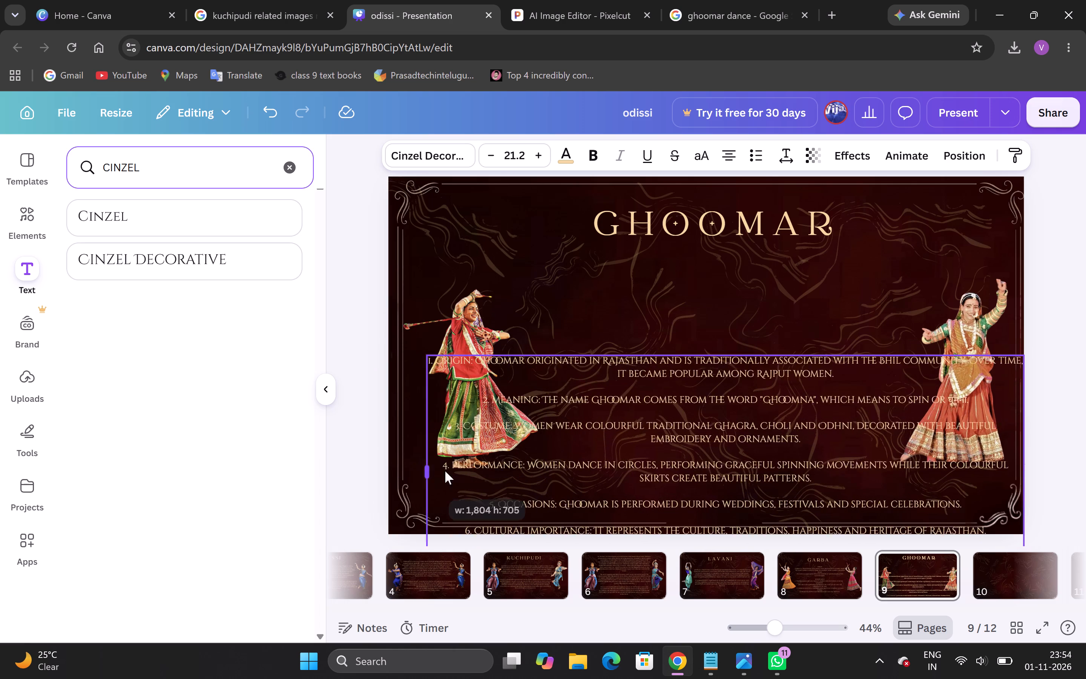
left_click_drag(445, 471, 518, 459)
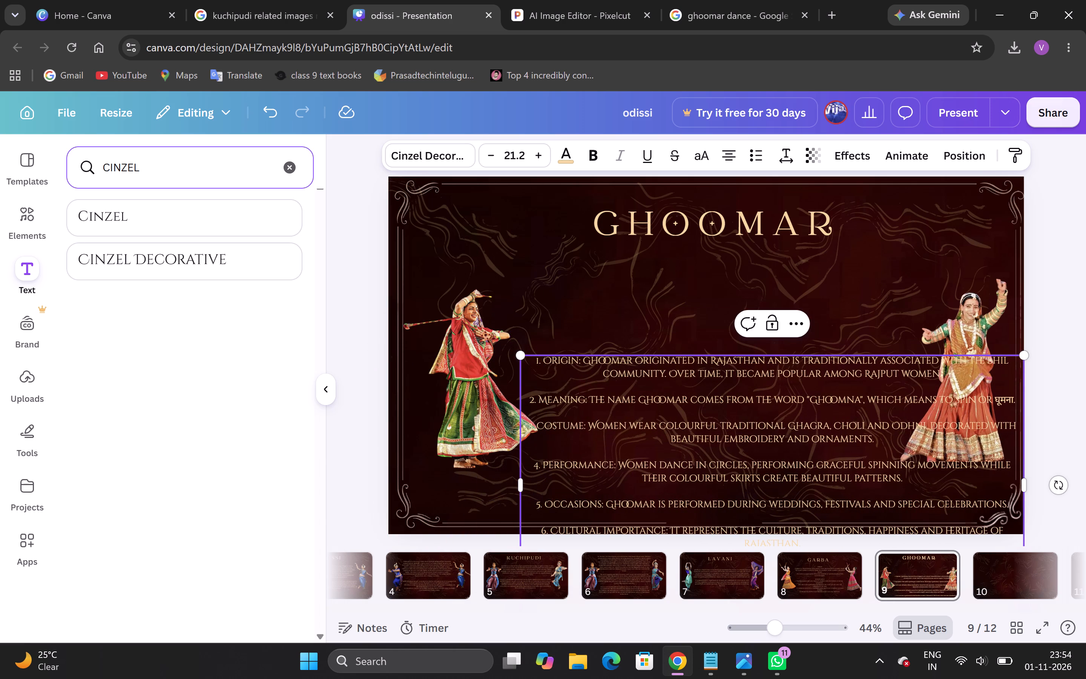
left_click_drag(1024, 494, 956, 487)
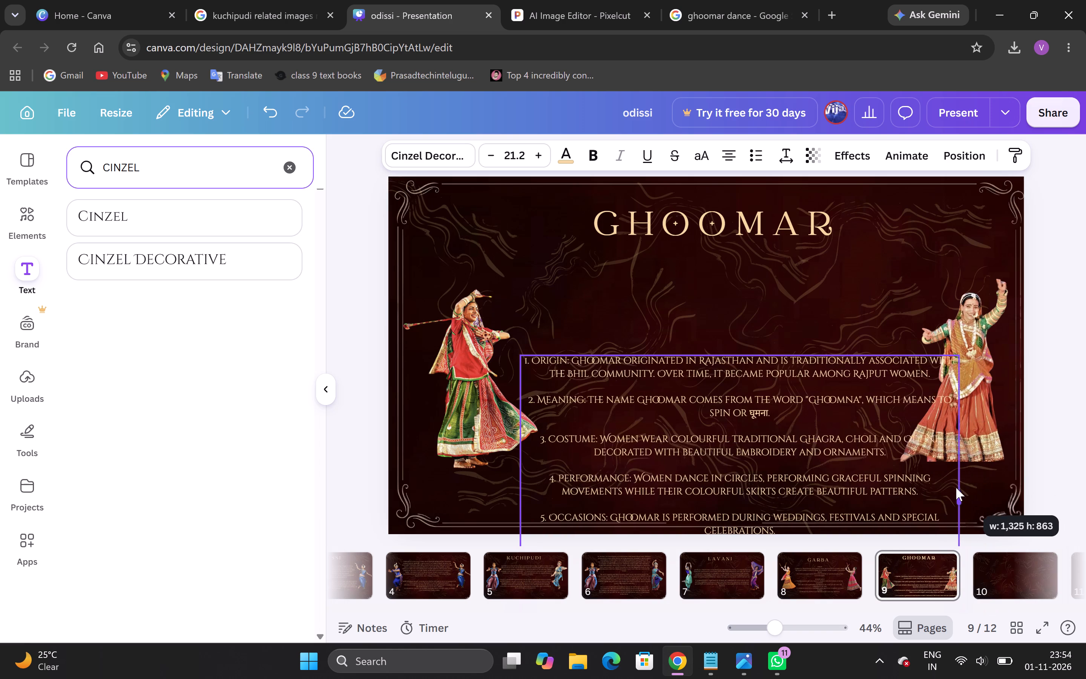
left_click_drag(956, 487, 928, 479)
Move the Ghoomar notes up between the two dancers, placing them just below the GHOOMAR heading.
left_click_drag(848, 455, 848, 432)
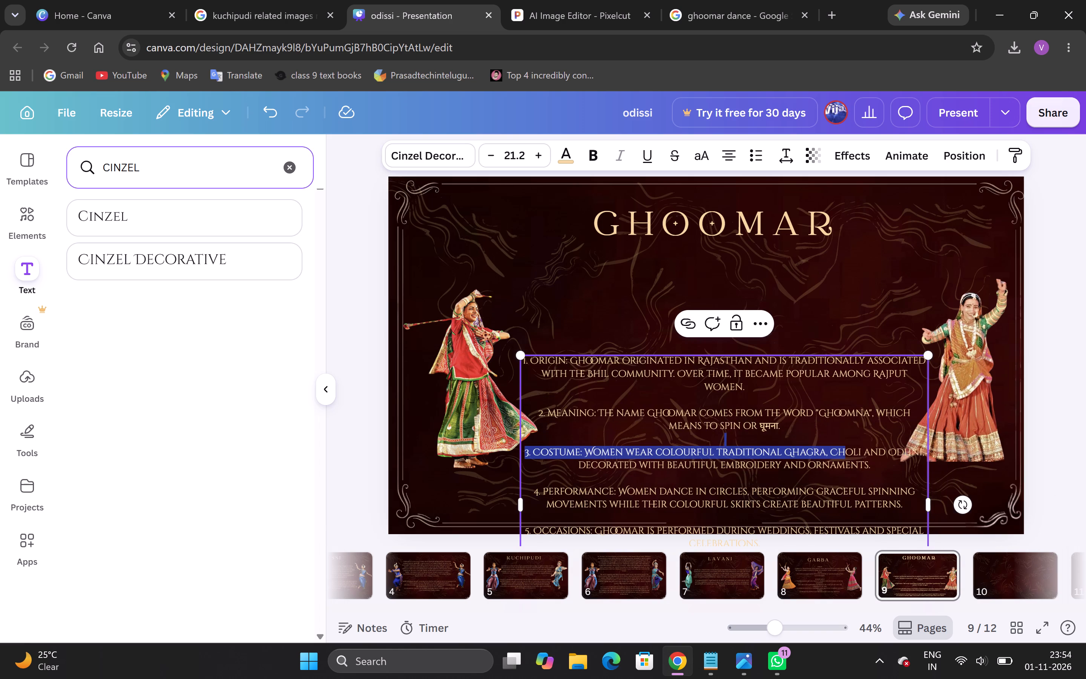
left_click(1058, 465)
left_click_drag(801, 437, 793, 355)
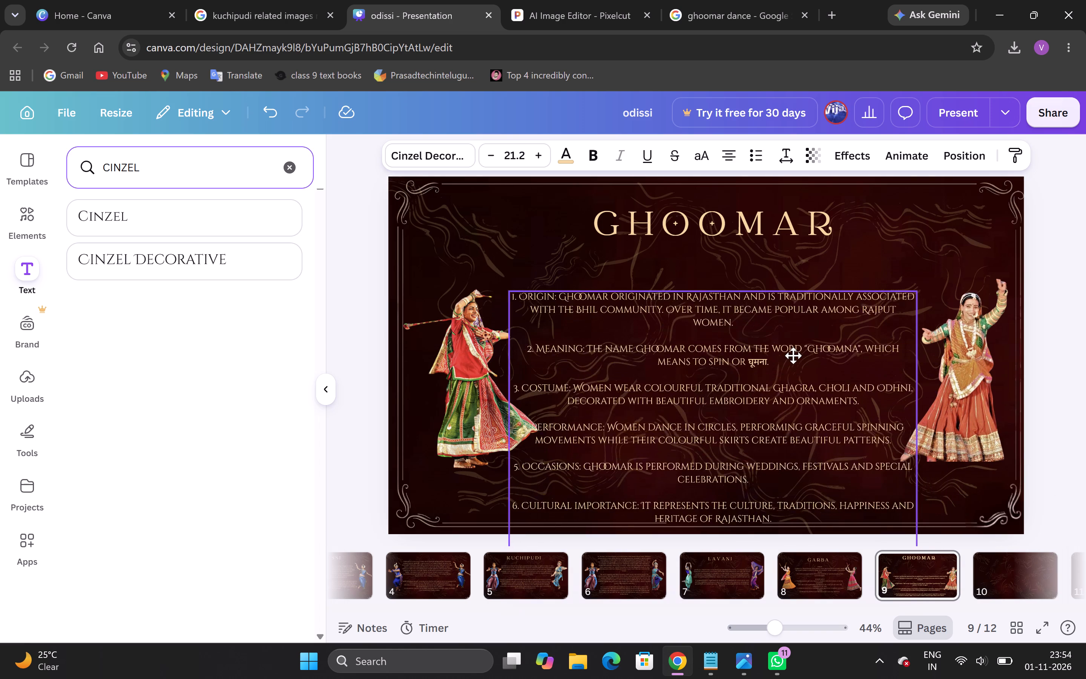
left_click_drag(793, 355, 798, 345)
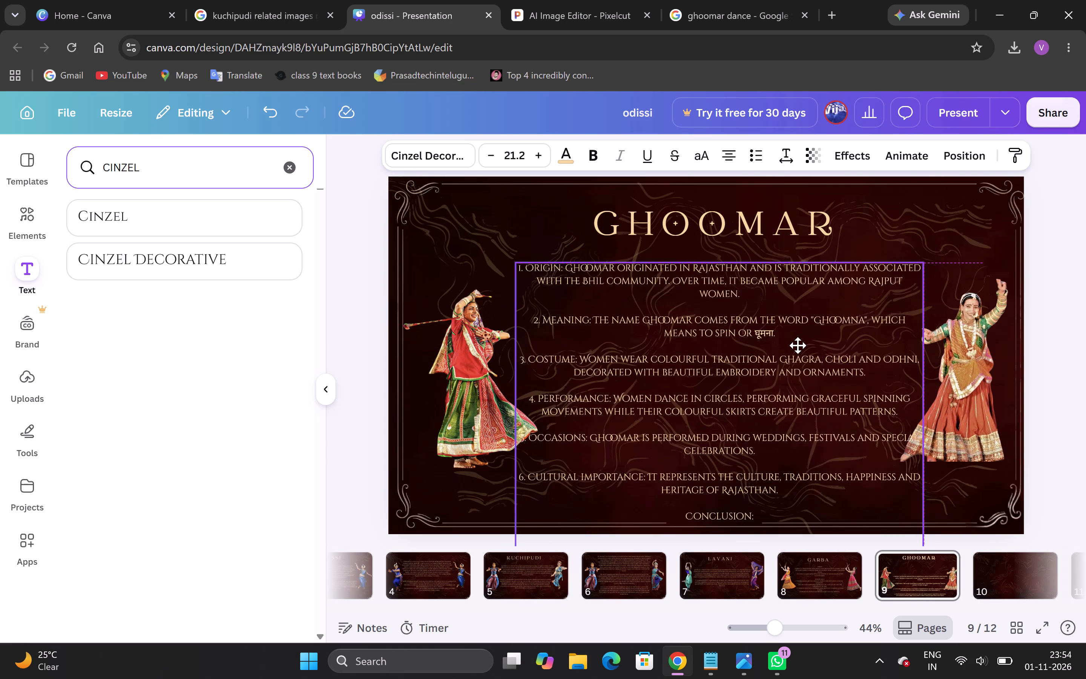
left_click_drag(798, 345, 798, 347)
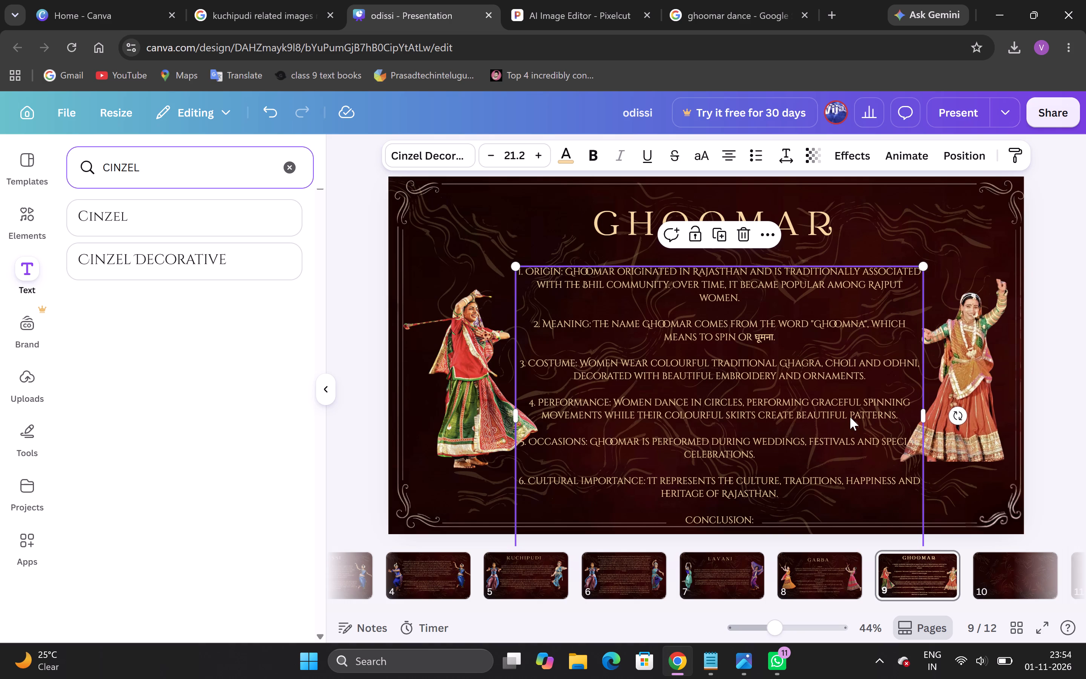
Delete the conclusion heading, its closing sentence and point 6 on cultural importance from the Ghoomar notes.
left_click(684, 515)
left_click_drag(684, 515, 784, 539)
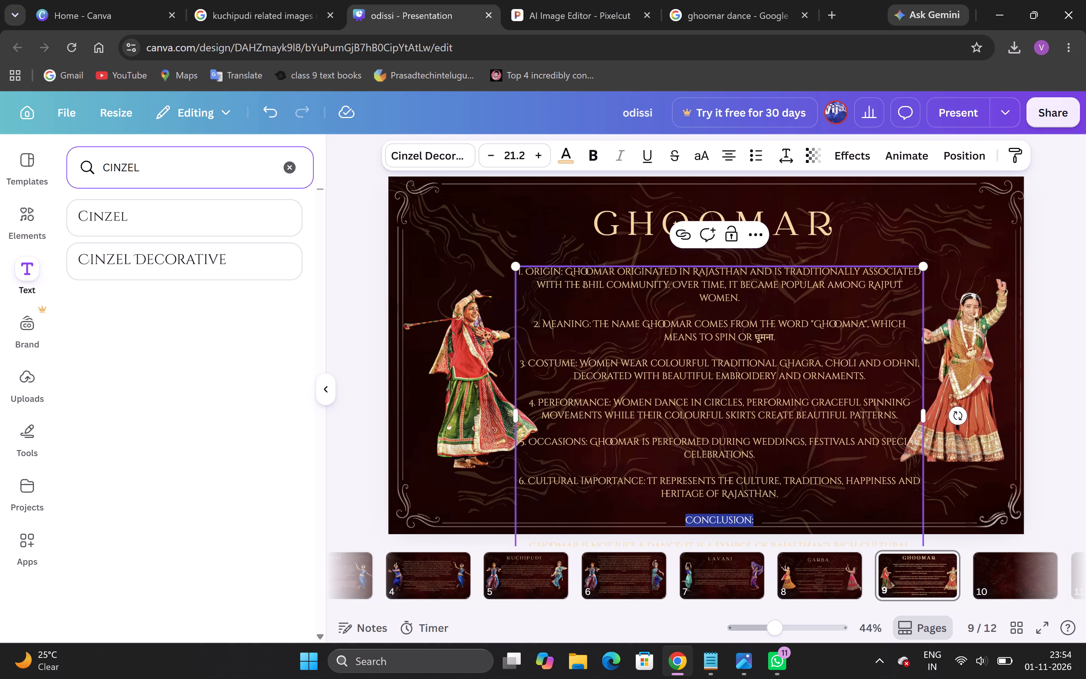
key("BackSpace")
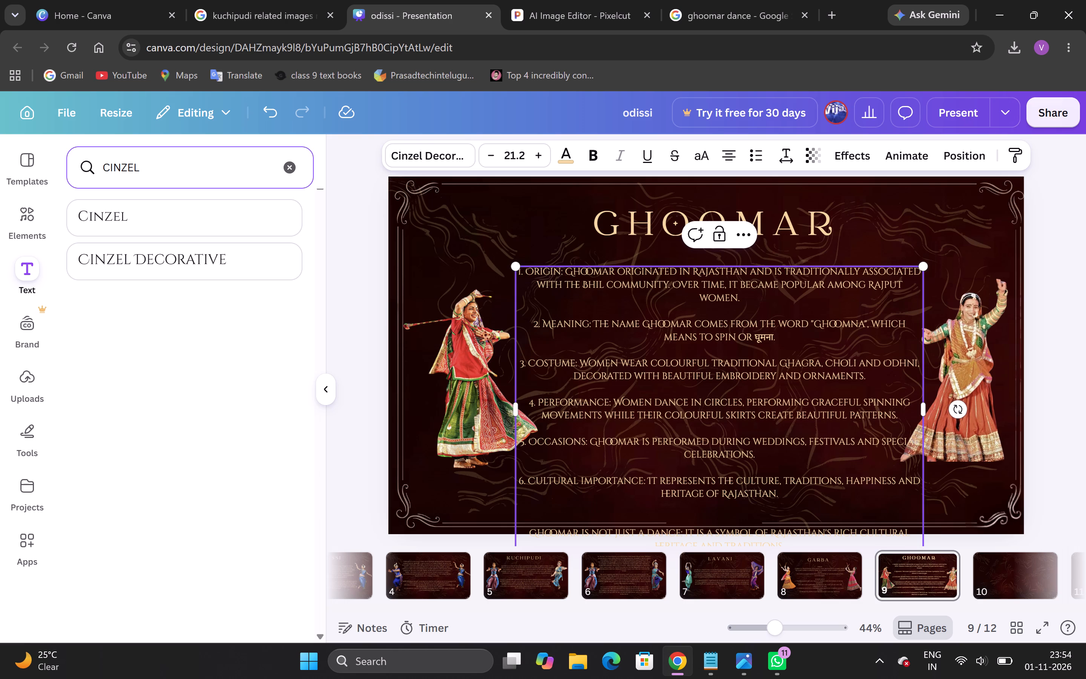
left_click_drag(529, 535, 770, 606)
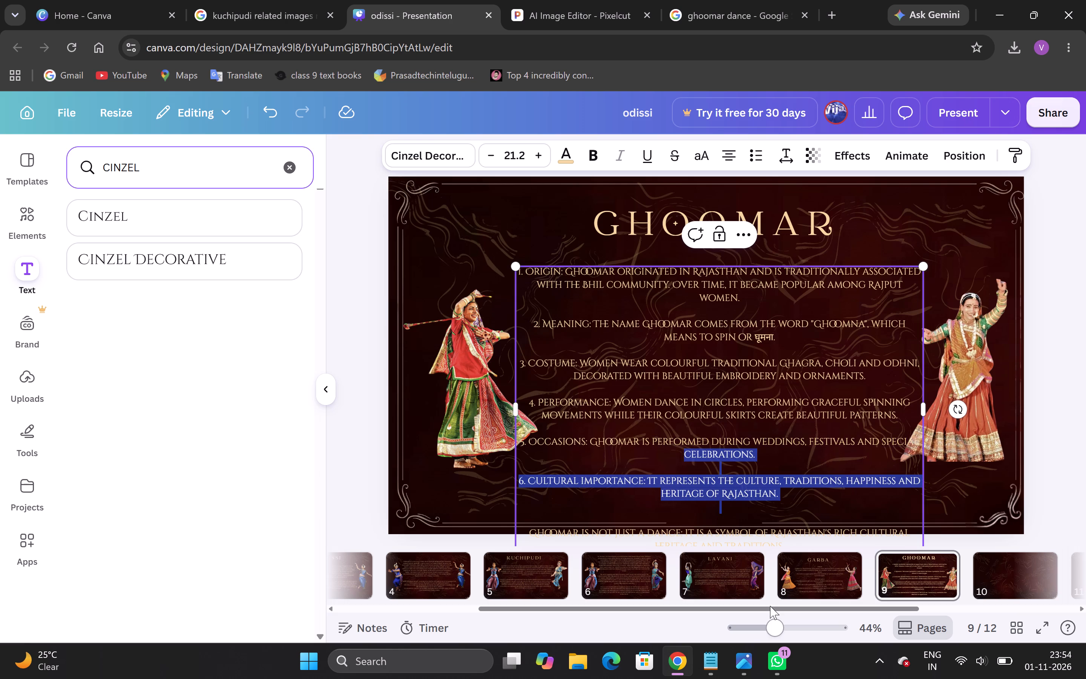
left_click_drag(770, 606, 915, 538)
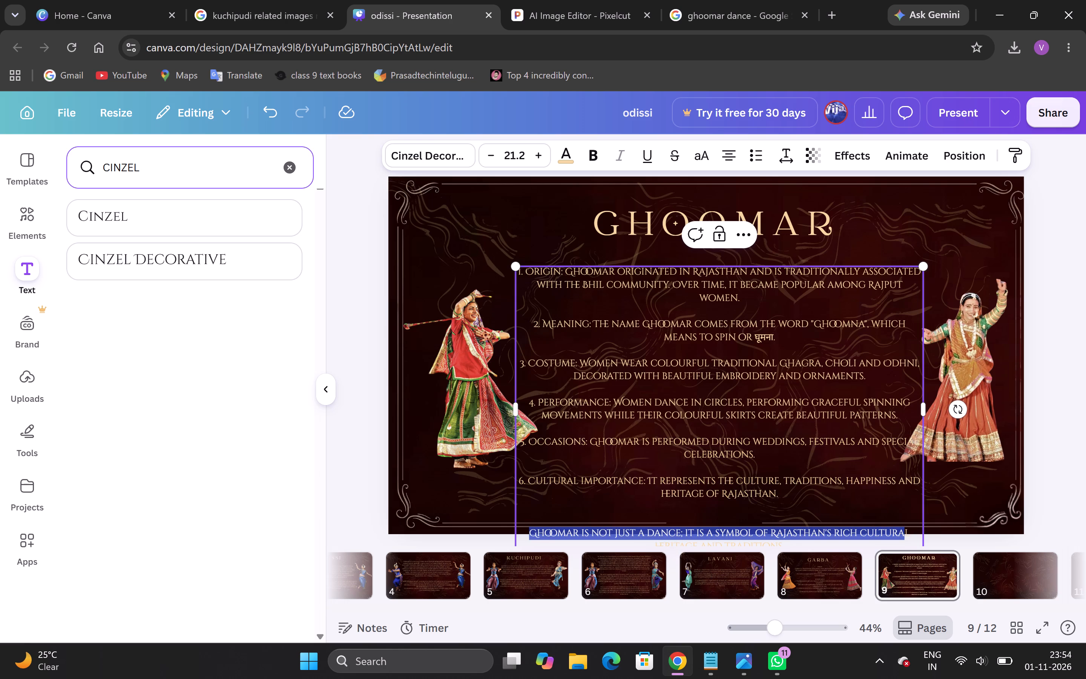
left_click_drag(915, 538, 916, 538)
key("BackSpace")
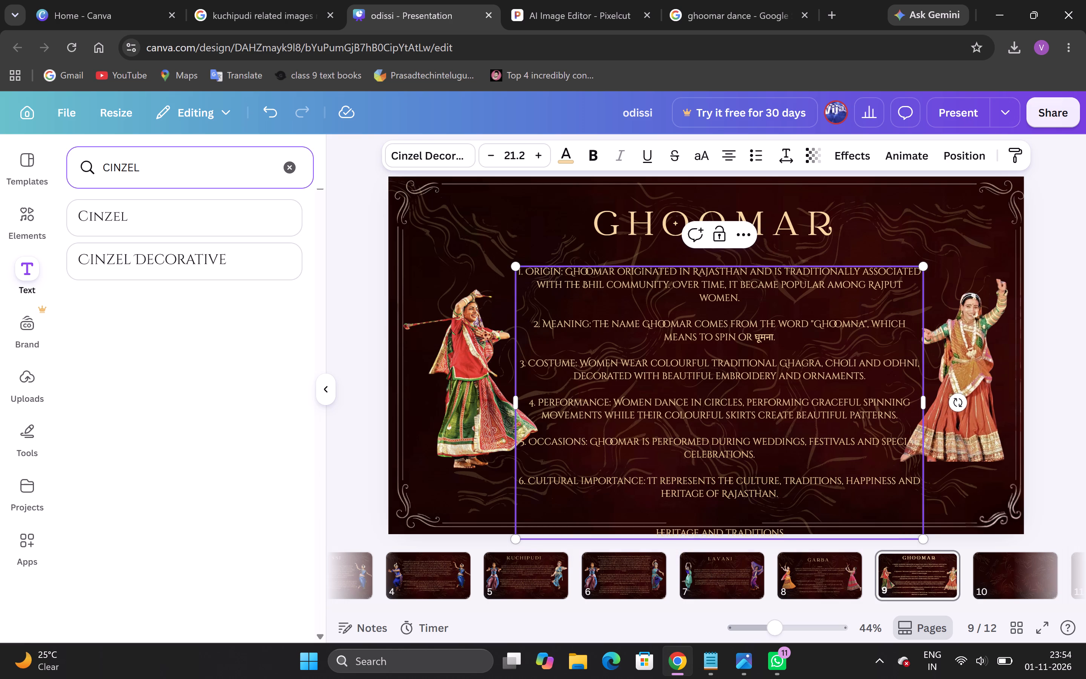
left_click(800, 534)
left_click_drag(800, 534, 532, 470)
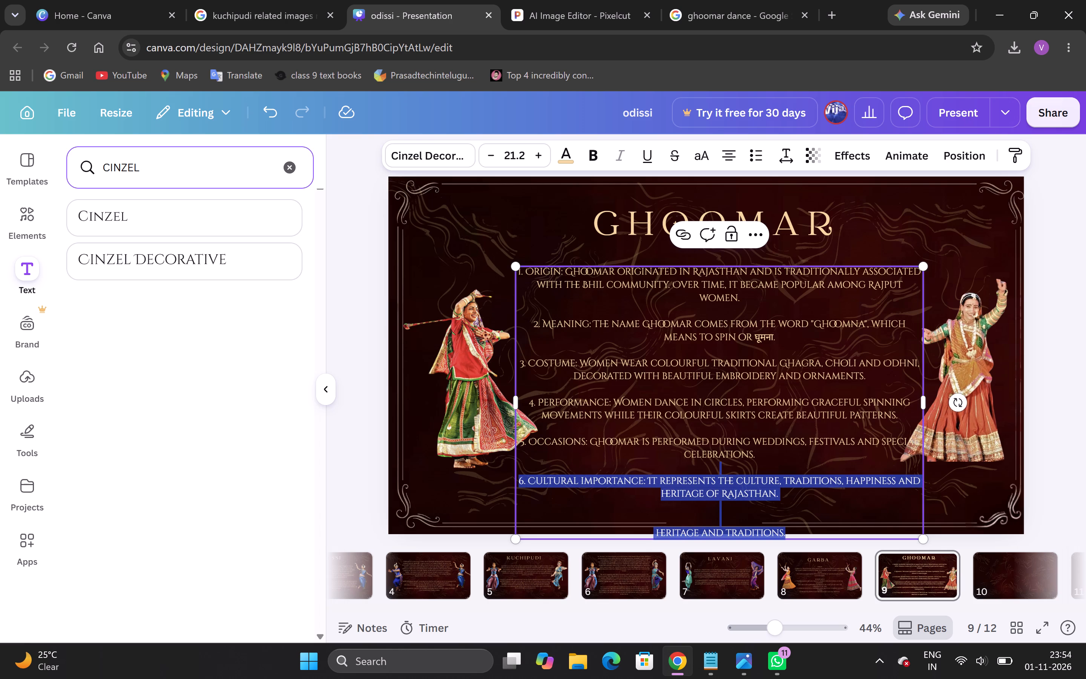
key("BackSpace")
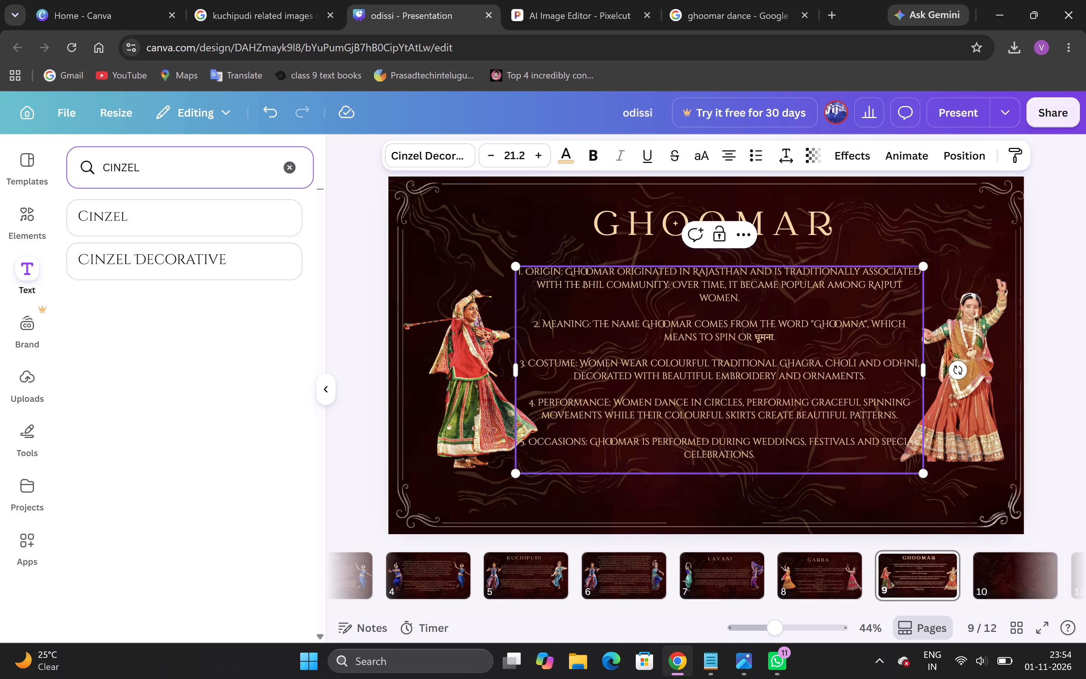
Remove the label "Origin:" from point 1 of the Ghoomar notes, keeping a space after the number.
left_click(564, 270)
key("BackSpace")
key("BackSpace")
key("BackSpace")
key("BackSpace")
key("BackSpace")
key("BackSpace")
key("BackSpace")
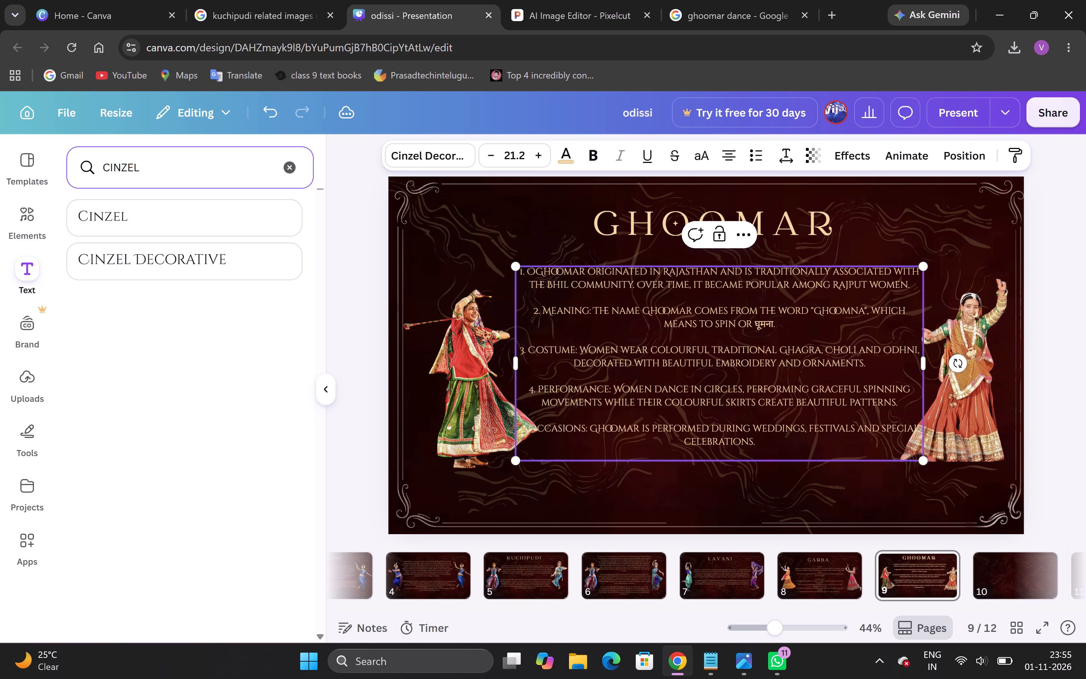
key("BackSpace")
key("BackSpace")
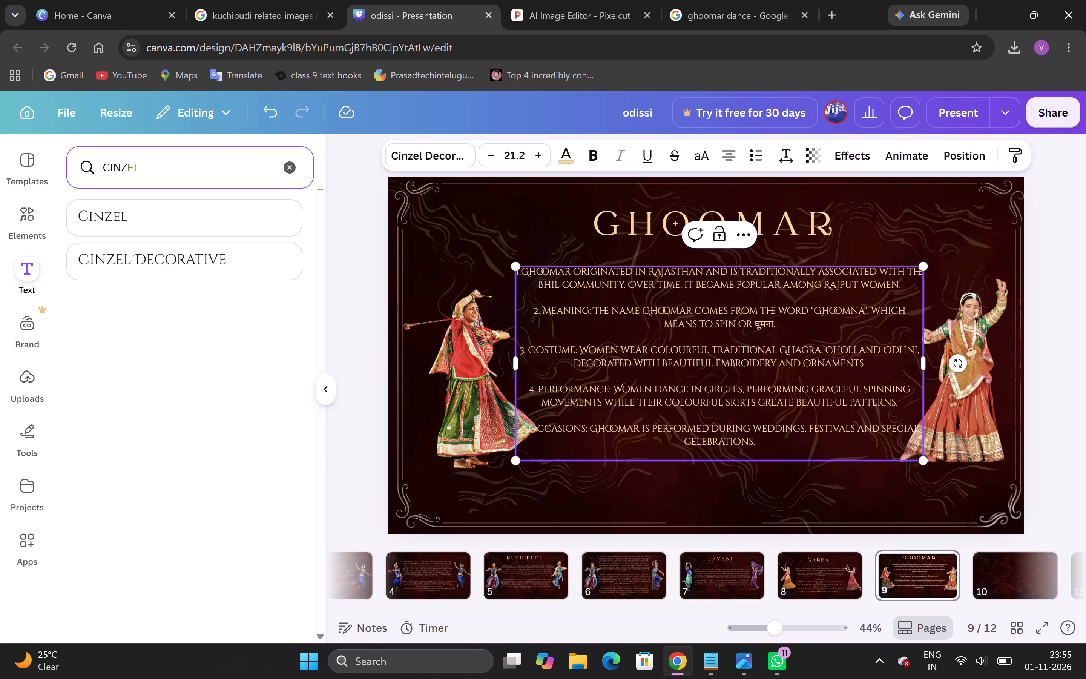
key("space")
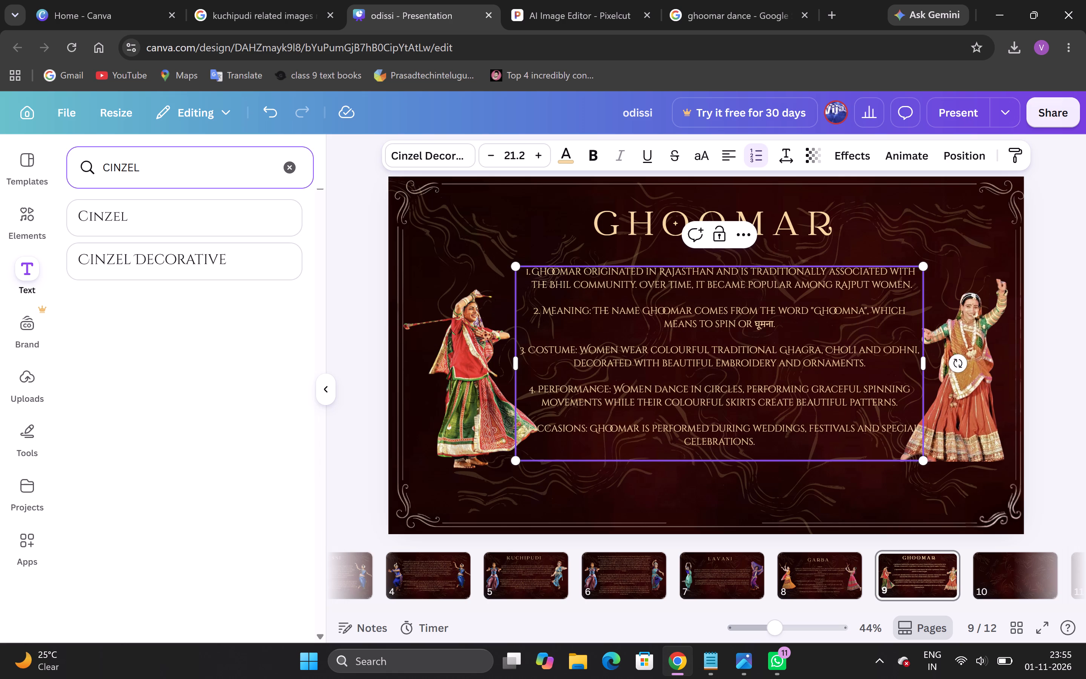
left_click(799, 318)
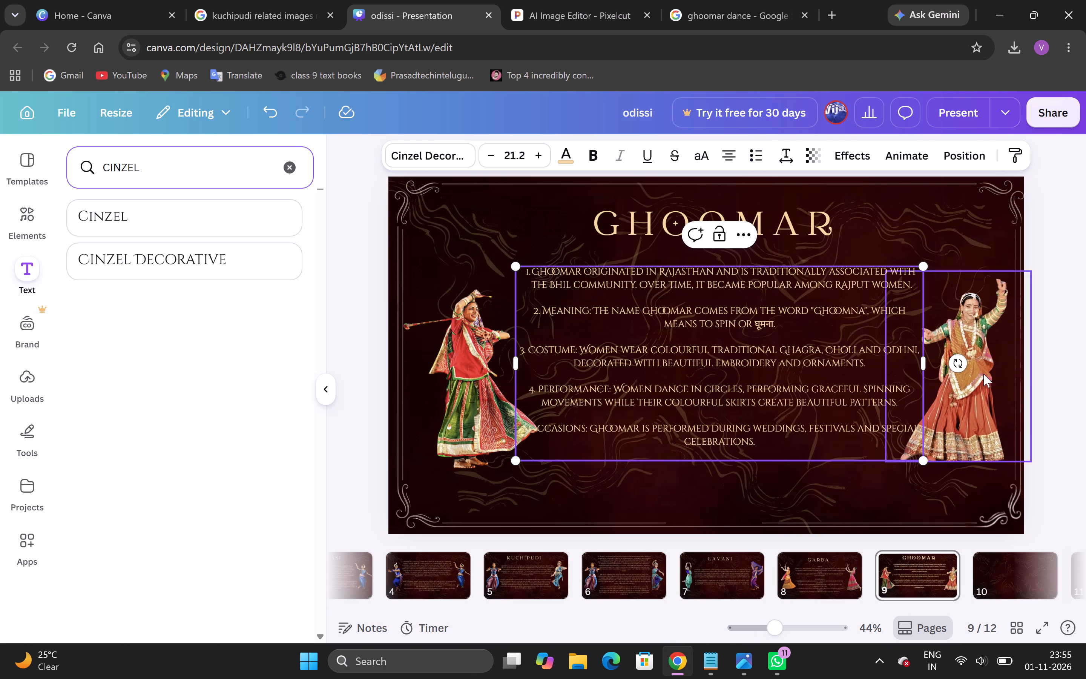
left_click(1065, 372)
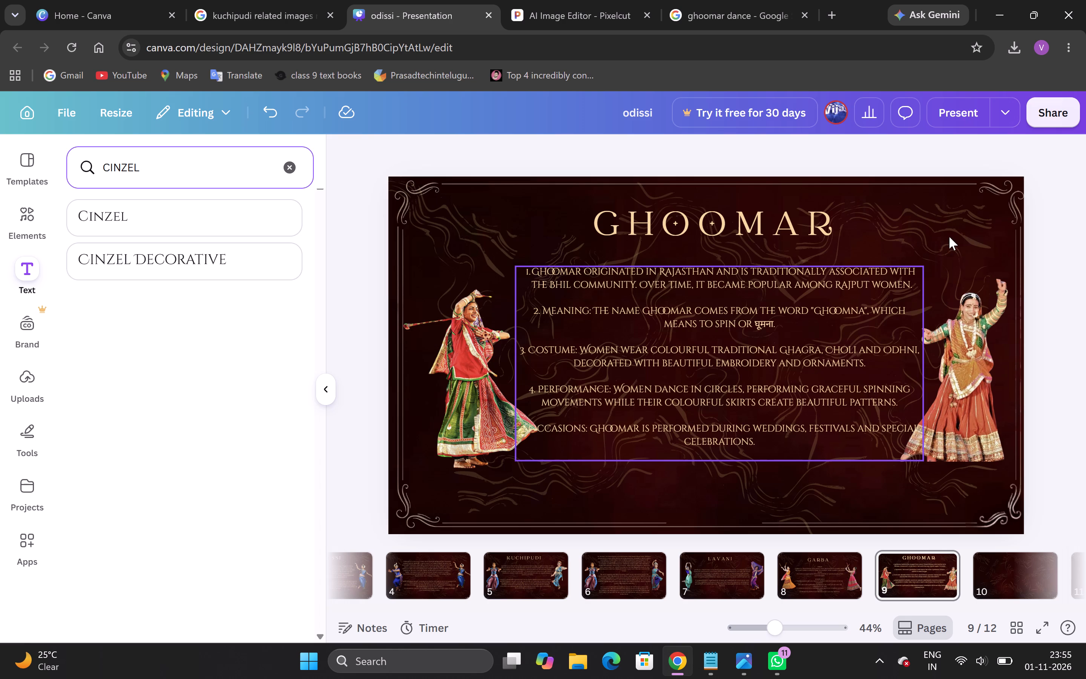
Select the Ghoomar notes text box between the two dancers.
left_click(918, 336)
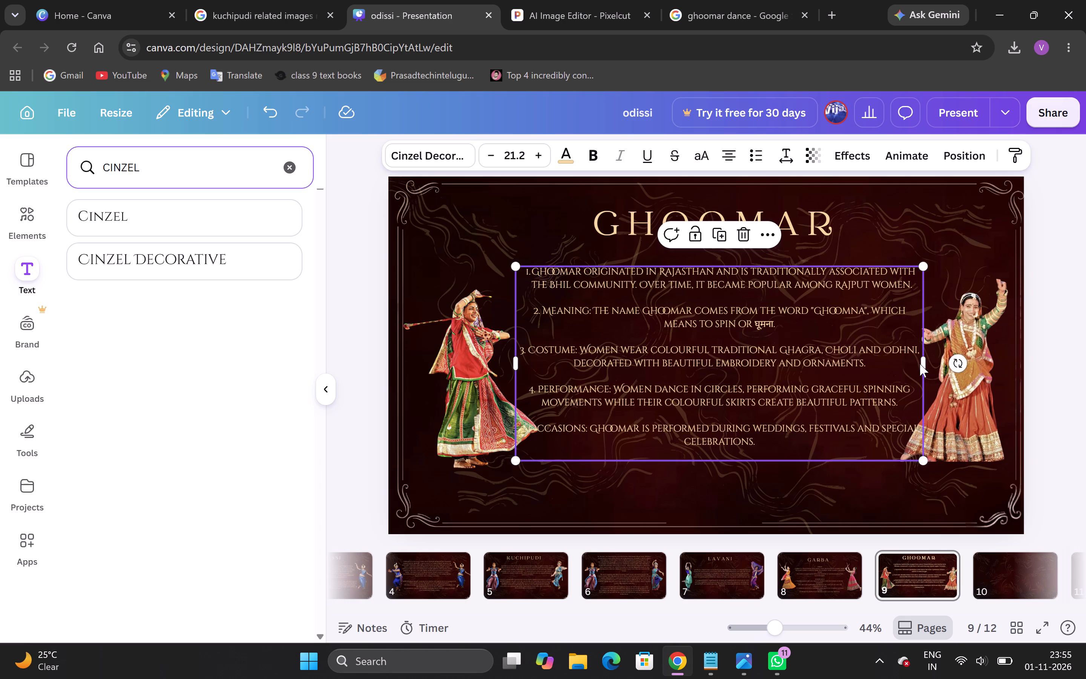
Shift the Ghoomar notes slightly toward the stick-holding dancer and narrow their text box to about 1,200 wide, fitting it between the two dancers.
left_click_drag(923, 363, 912, 364)
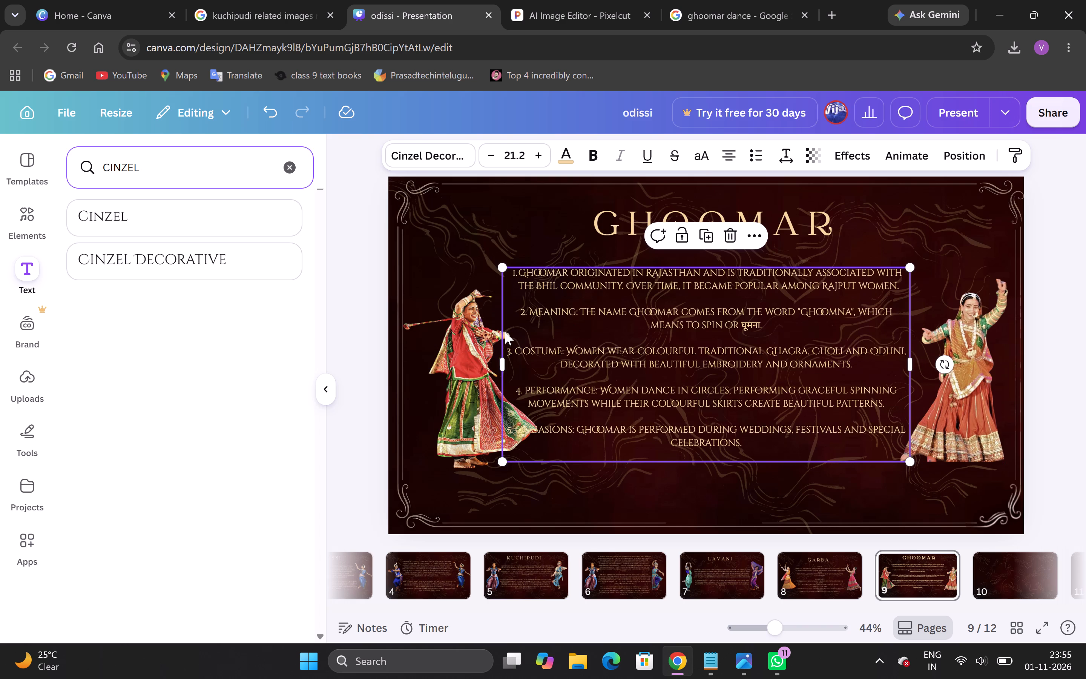
left_click_drag(499, 364, 508, 364)
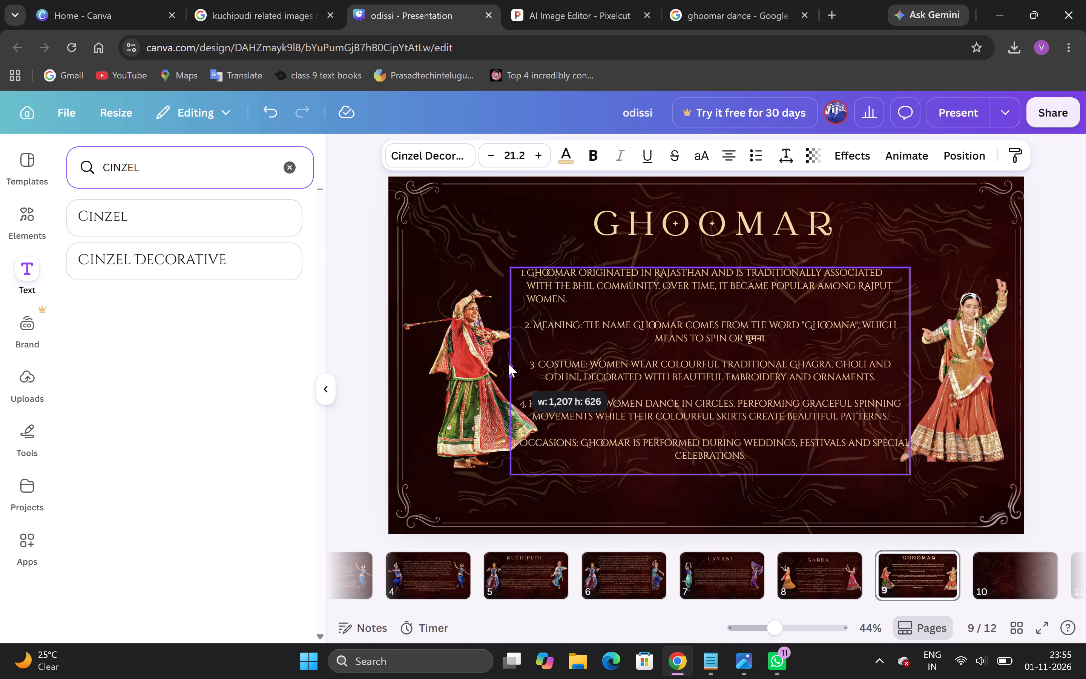
left_click_drag(508, 364, 510, 363)
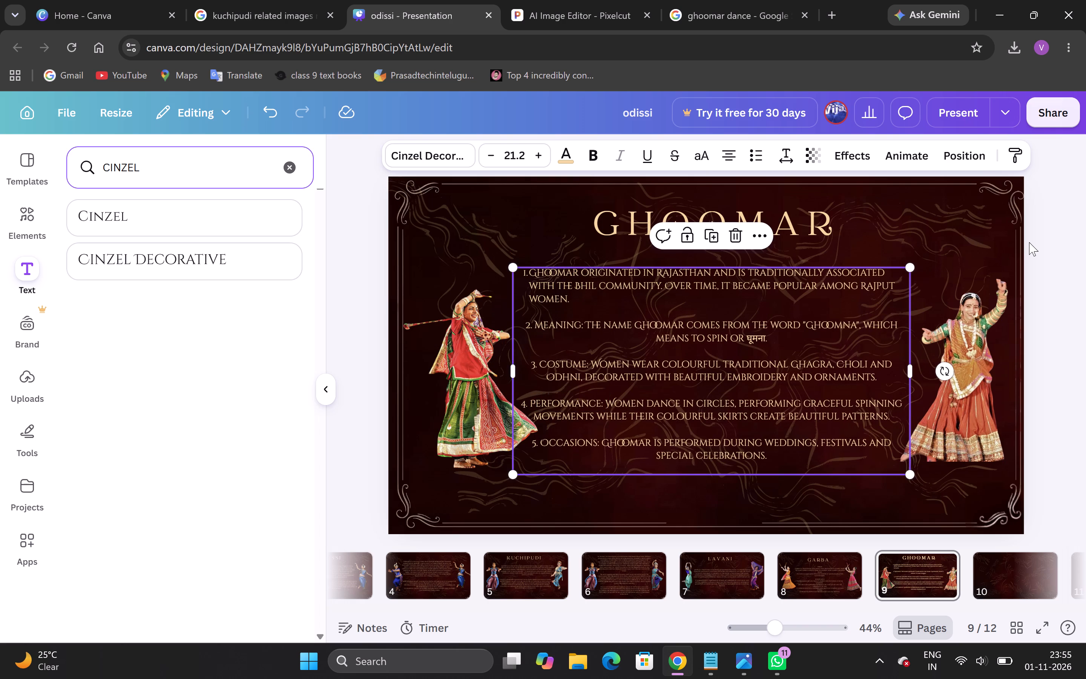
left_click(1029, 242)
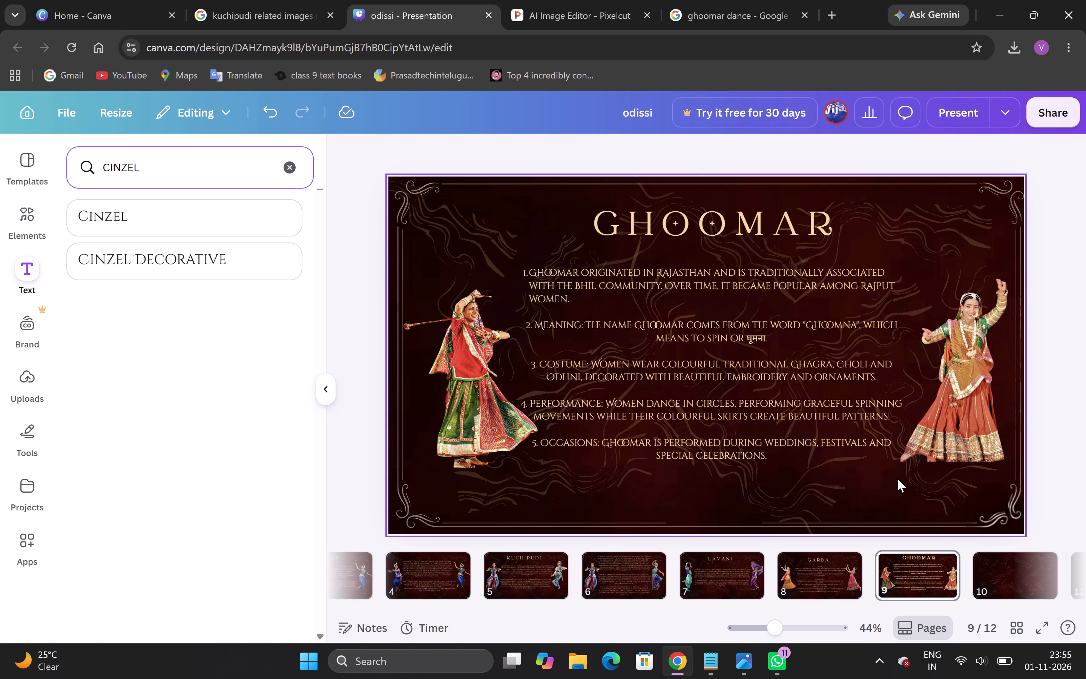
left_click(897, 479)
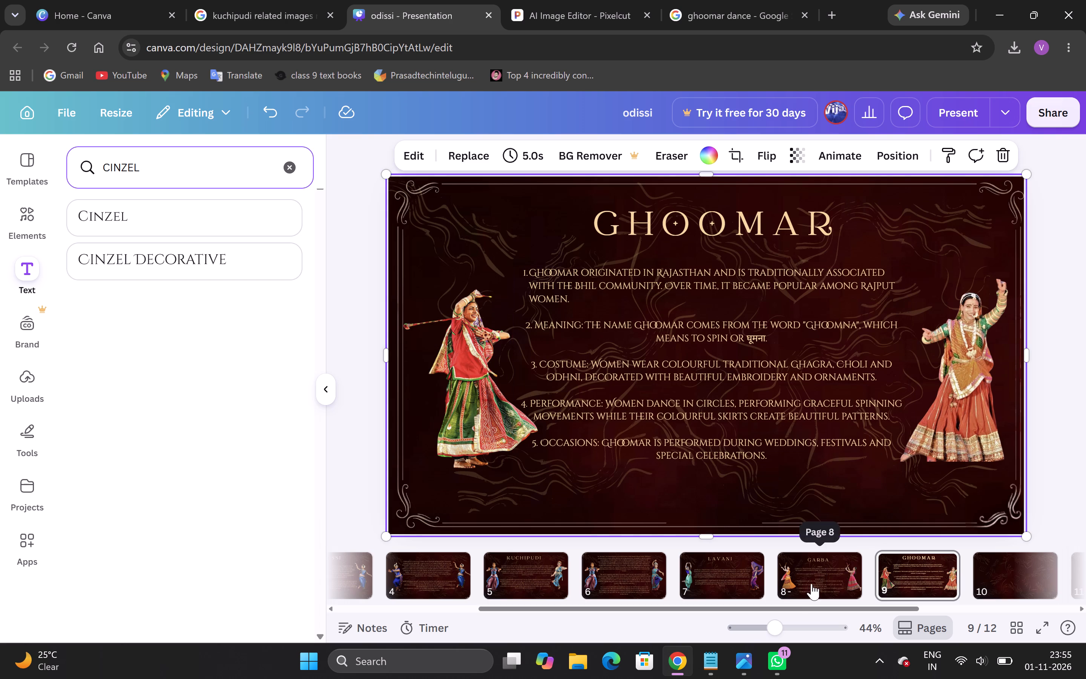
Duplicate the finished Ghoomar page, page 9.
left_click(851, 574)
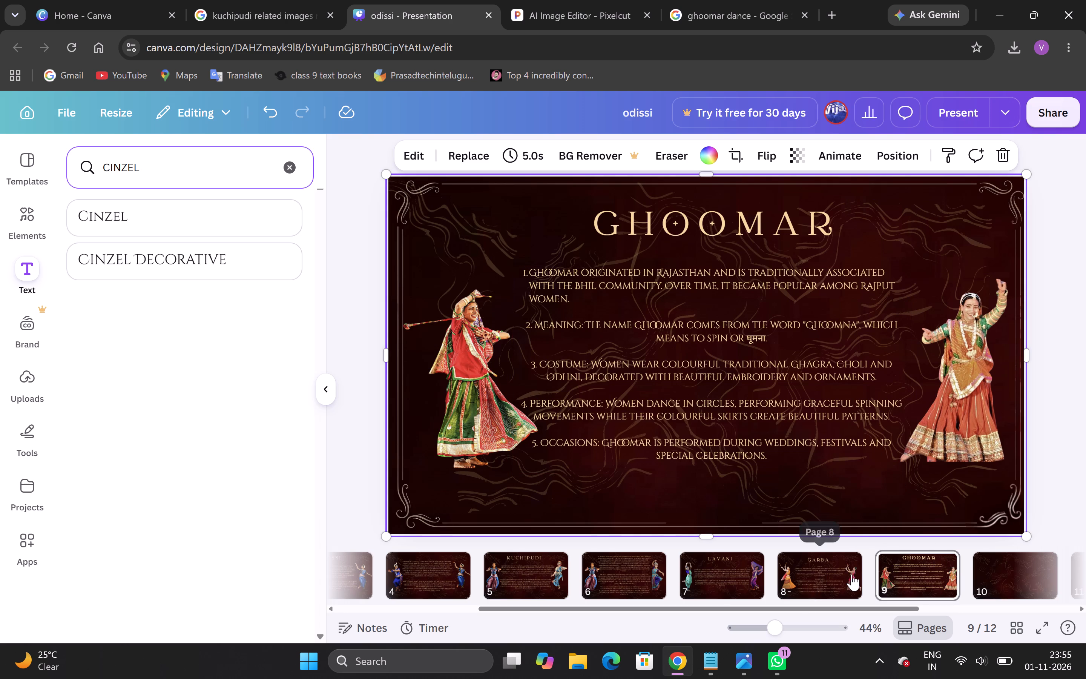
left_click(917, 570)
scroll(917, 570, "left", 1)
key("ctrl+d")
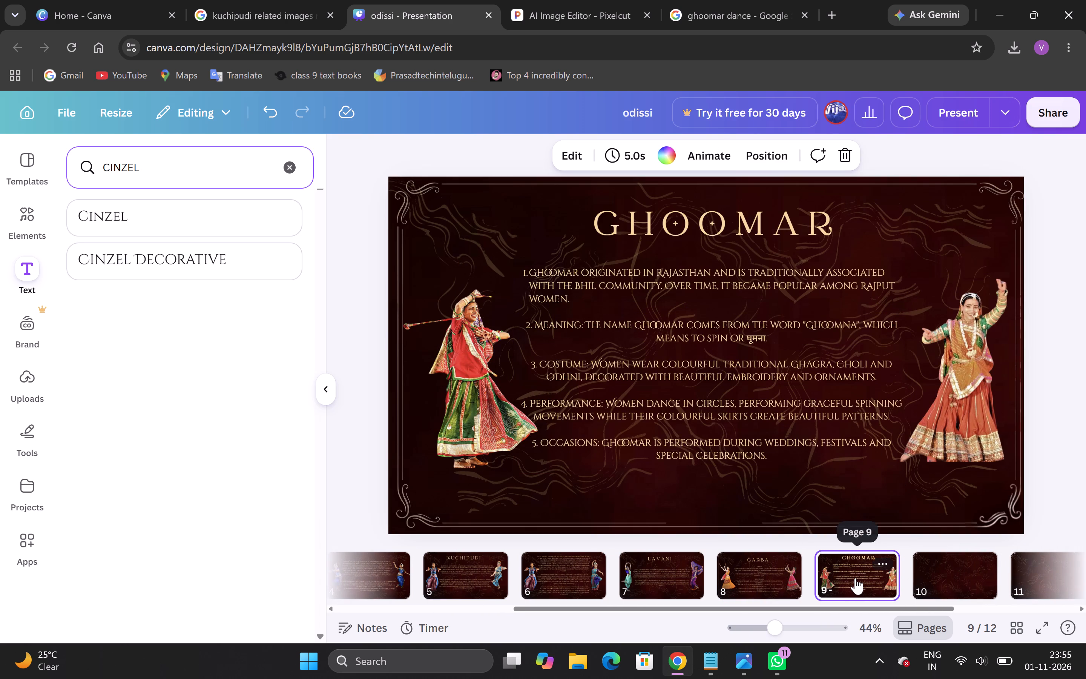
Delete the GHOOMAR heading from the duplicated page 10.
left_click(959, 580)
left_click(717, 228)
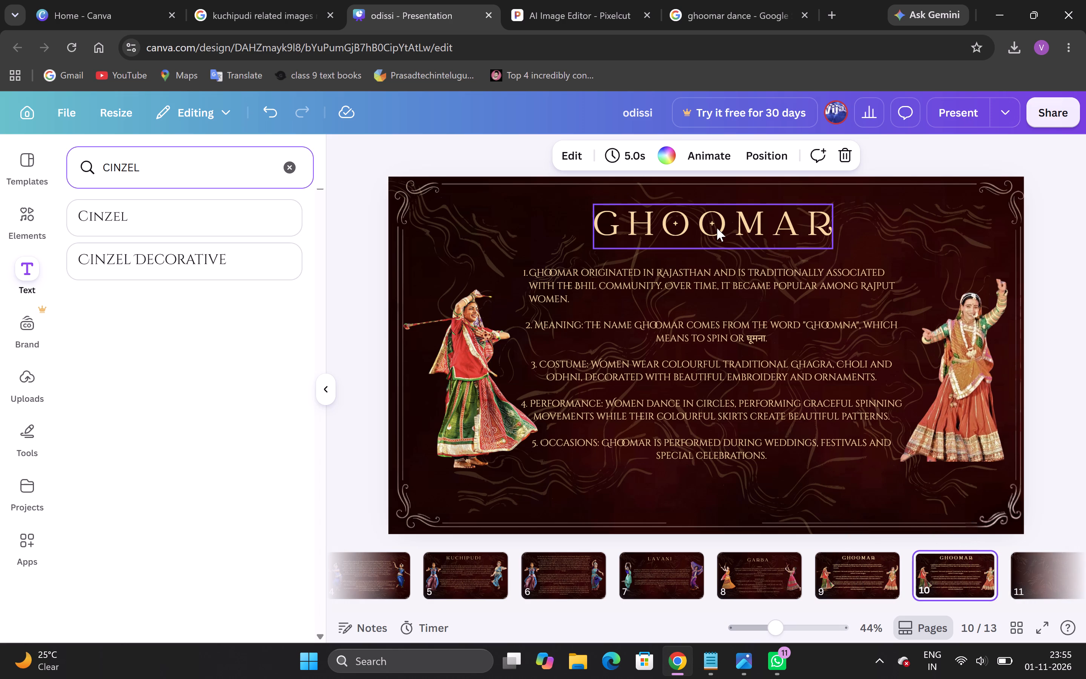
key("Delete")
Select the Ghoomar notes text box on page 10.
left_click(679, 314)
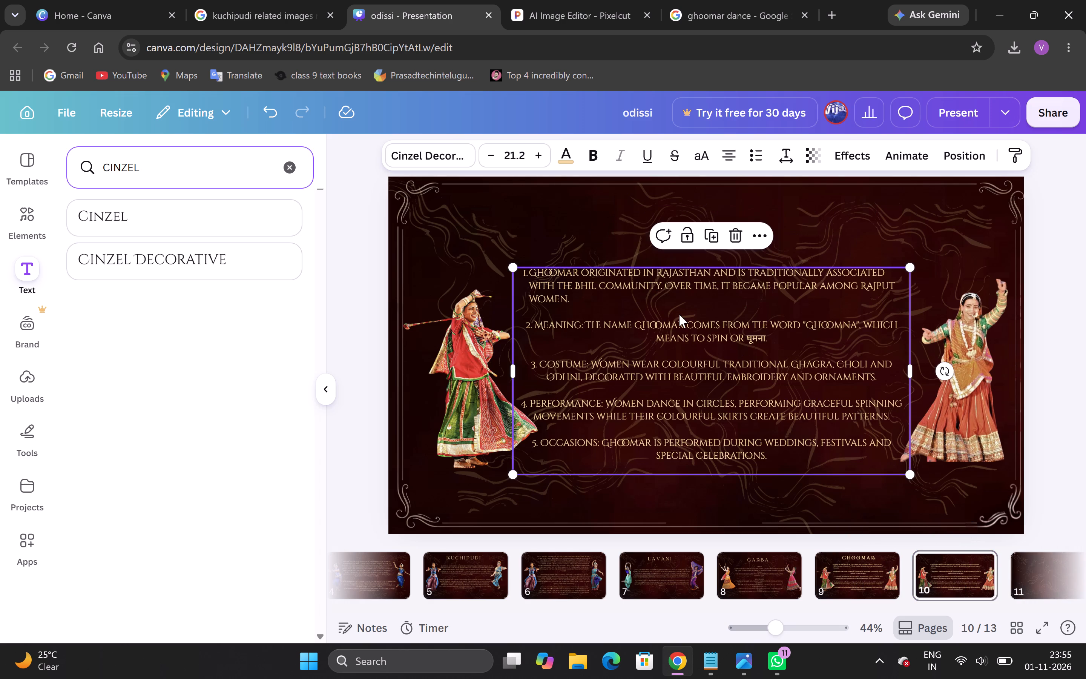
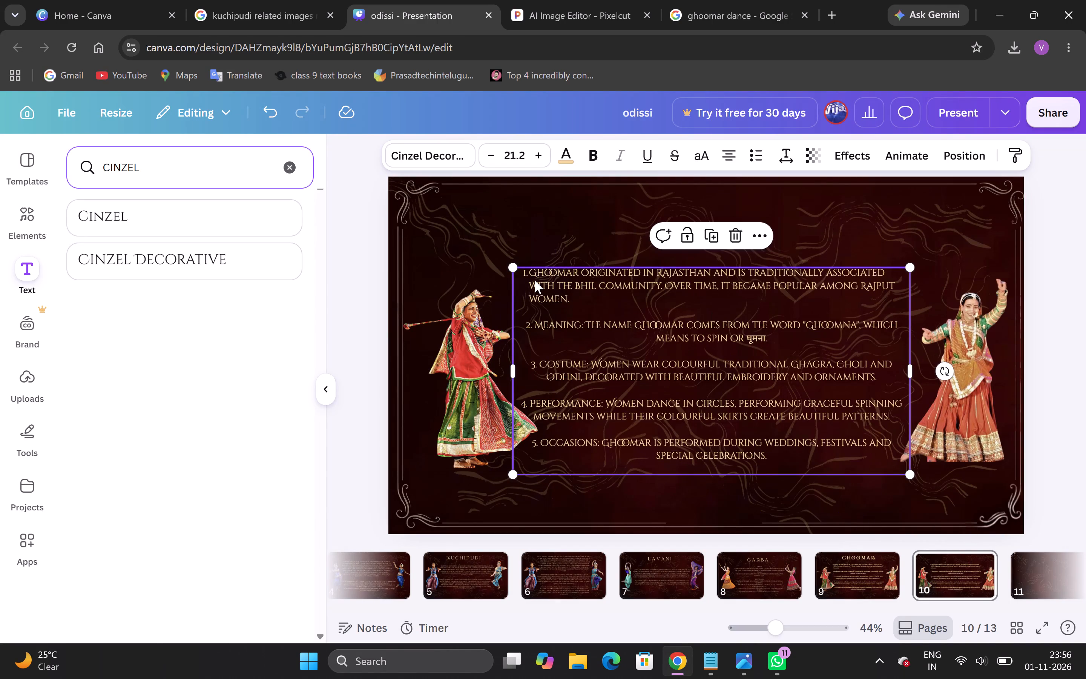
Move the Ghoomar notes text box on page 10 slightly down and to the right, towards the dancer in the orange skirt.
left_click(521, 269)
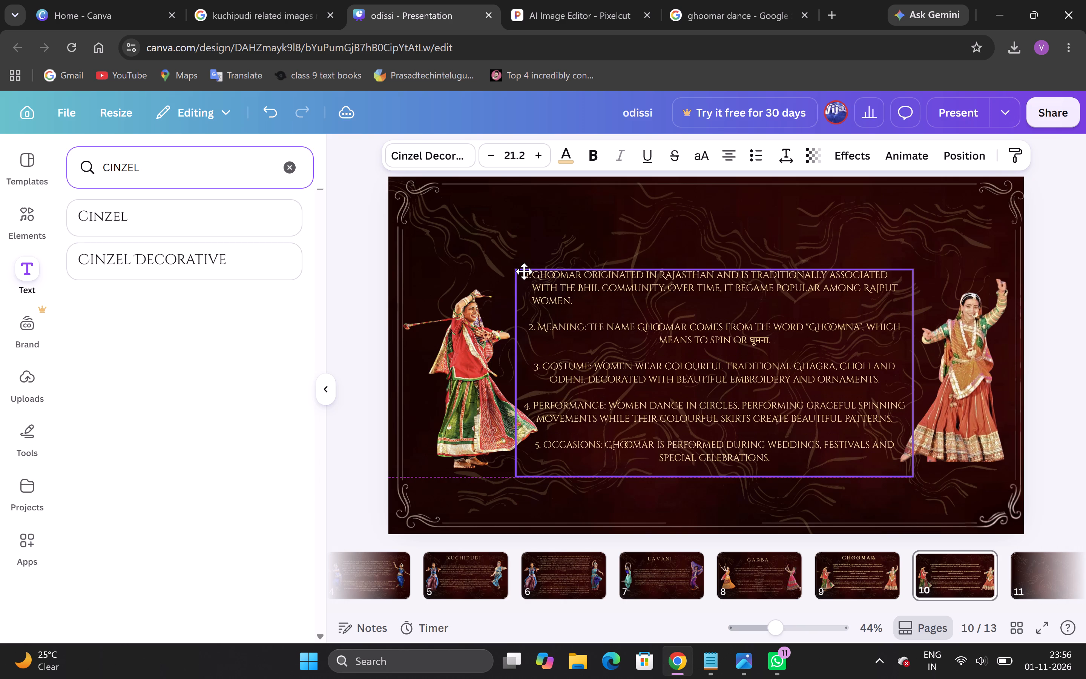
left_click_drag(526, 273, 565, 301)
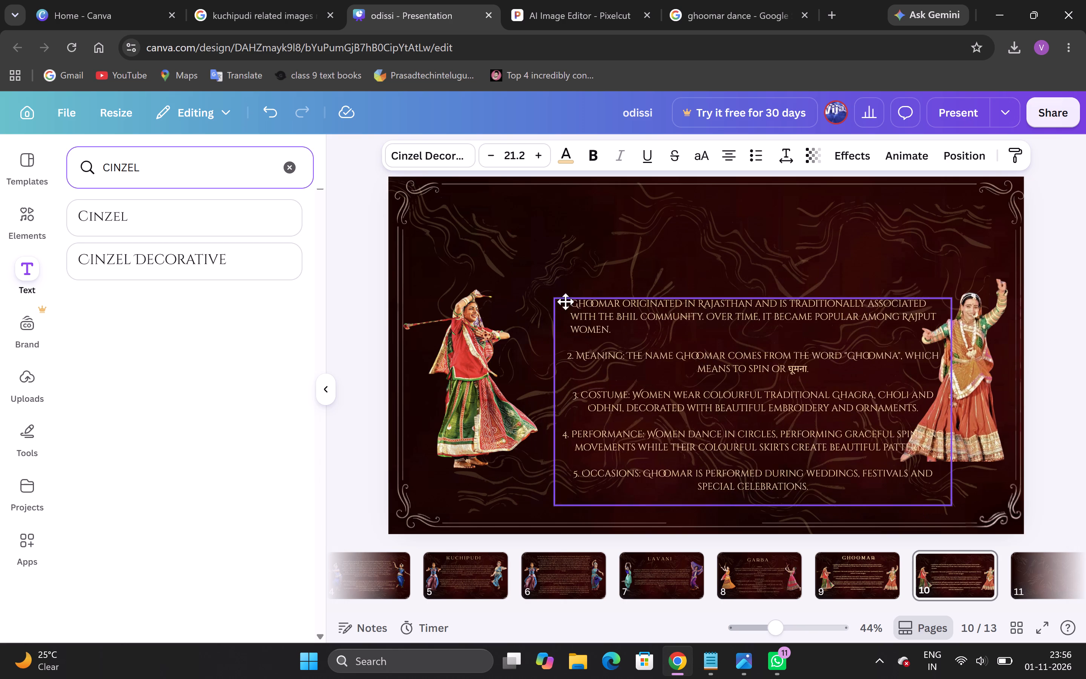
Replace the five points in page 10's notes with the copied point 6 on cultural importance and the conclusion text.
left_click_drag(565, 301, 522, 268)
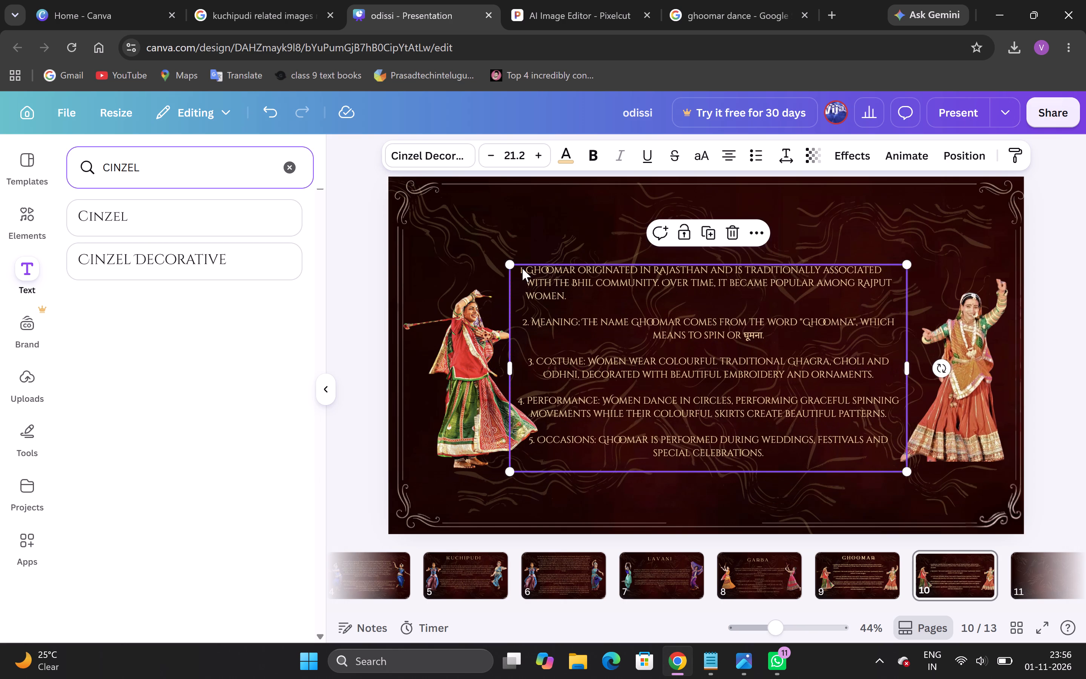
left_click(522, 268)
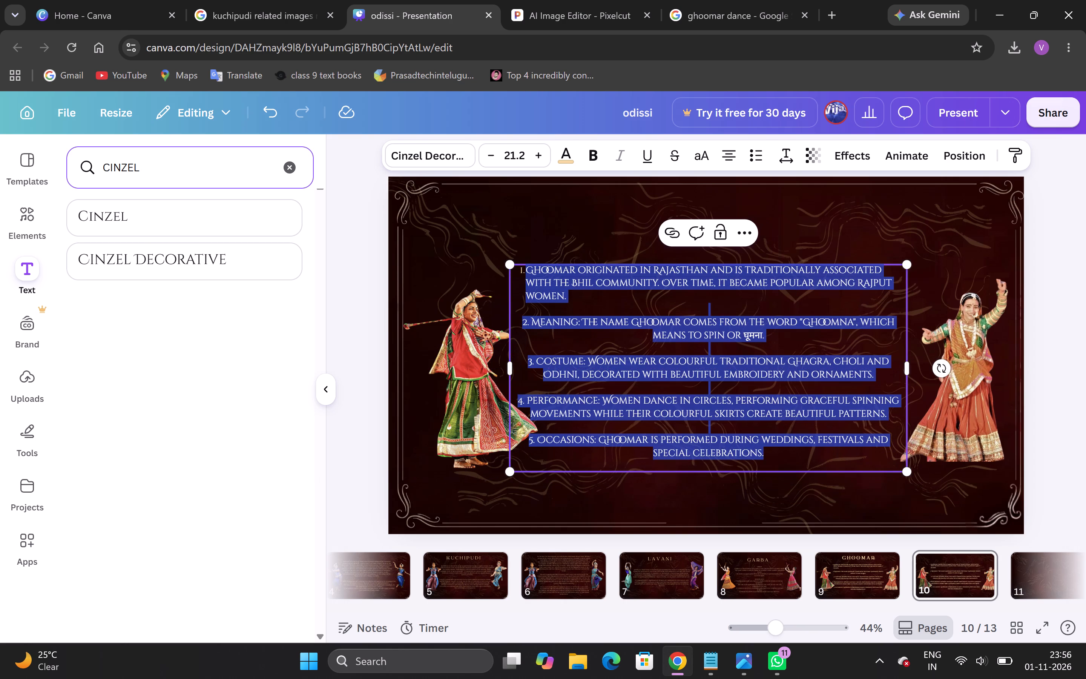
key("BackSpace")
key("BackSpace")
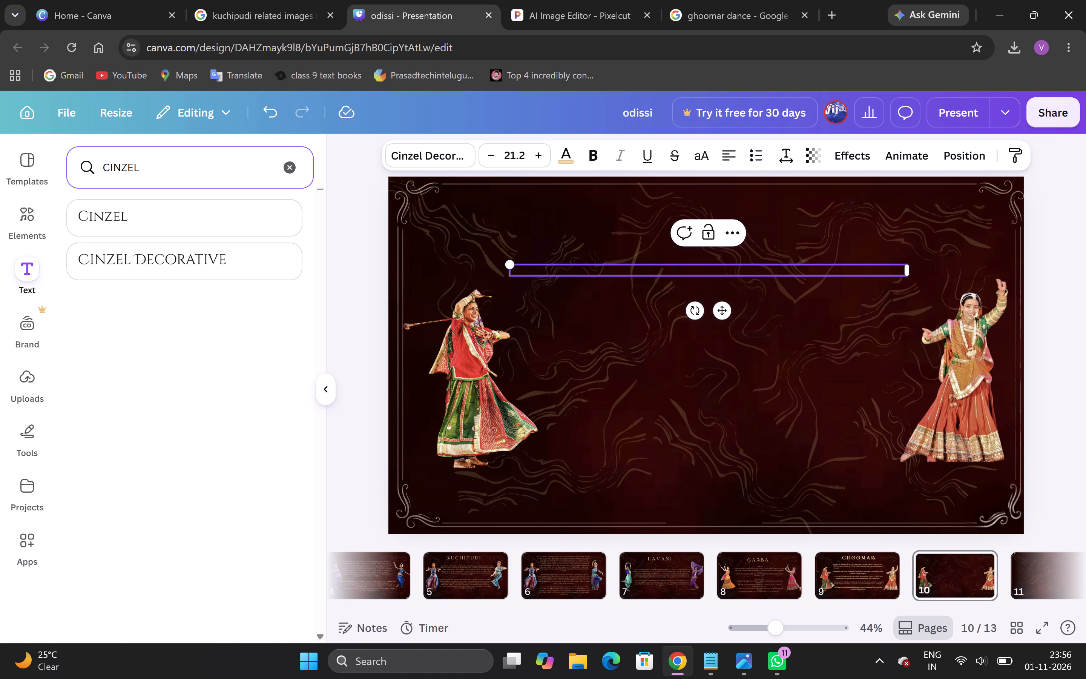
key("ctrl+v")
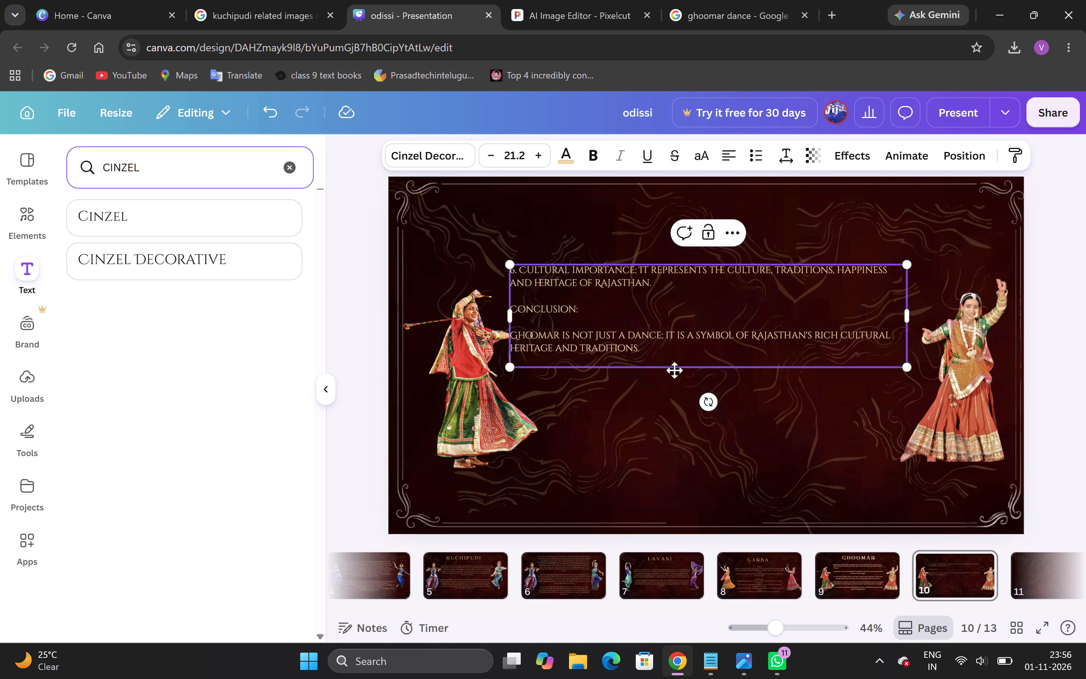
Move the cultural importance and conclusion text down on page 10, placing it midway between the two Ghoomar dancers.
left_click(765, 418)
left_click_drag(741, 320, 753, 362)
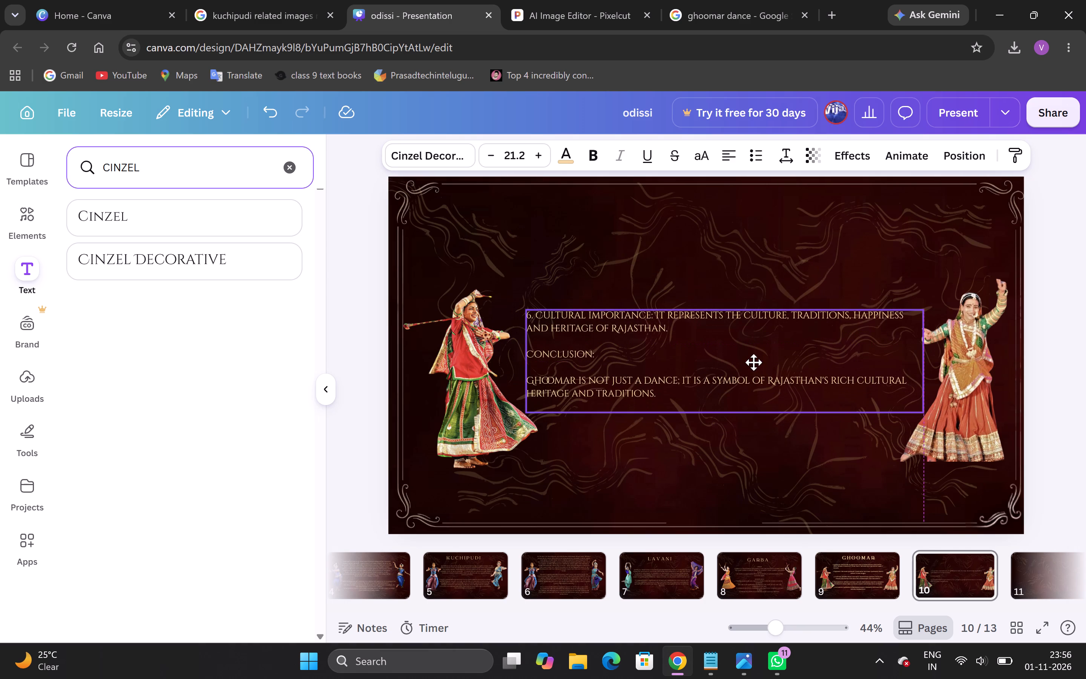
left_click_drag(753, 362, 753, 364)
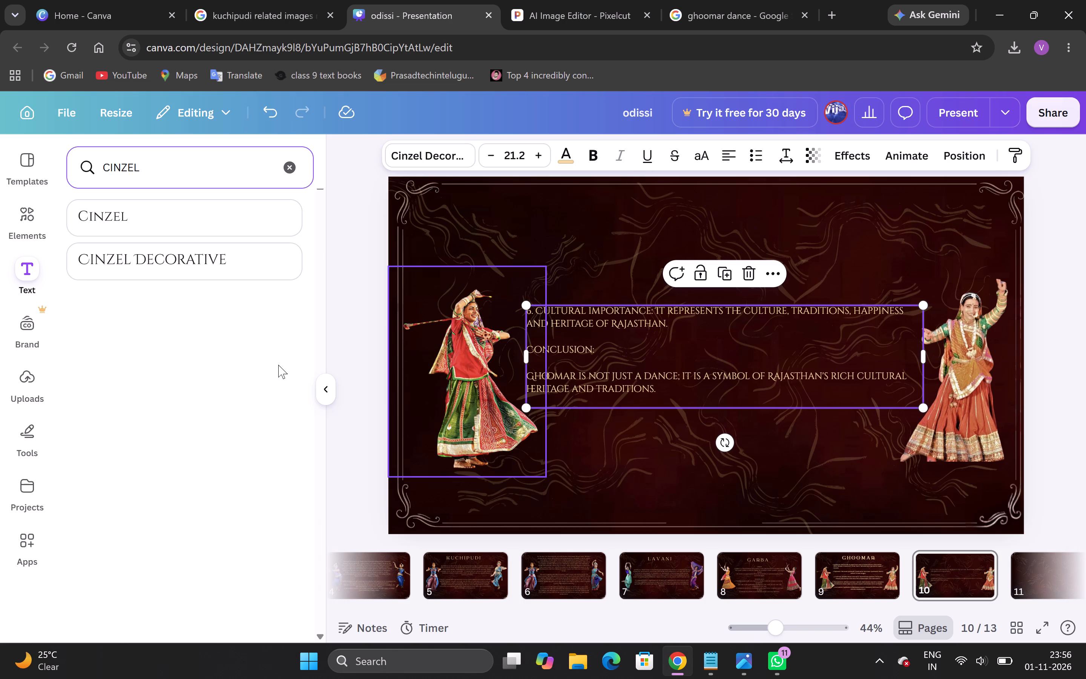
left_click(340, 298)
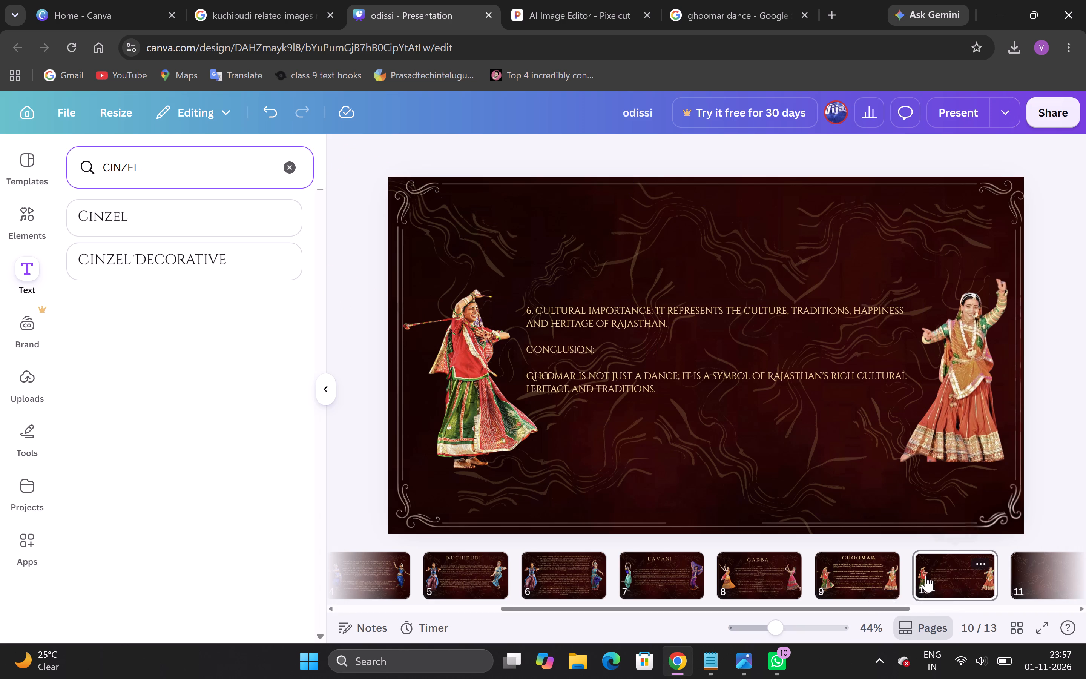
Delete the "Conclusion:" heading from page 10's notes, leaving one blank line between point 6 and the closing sentence.
scroll(926, 576, "left", 3)
left_click(907, 582)
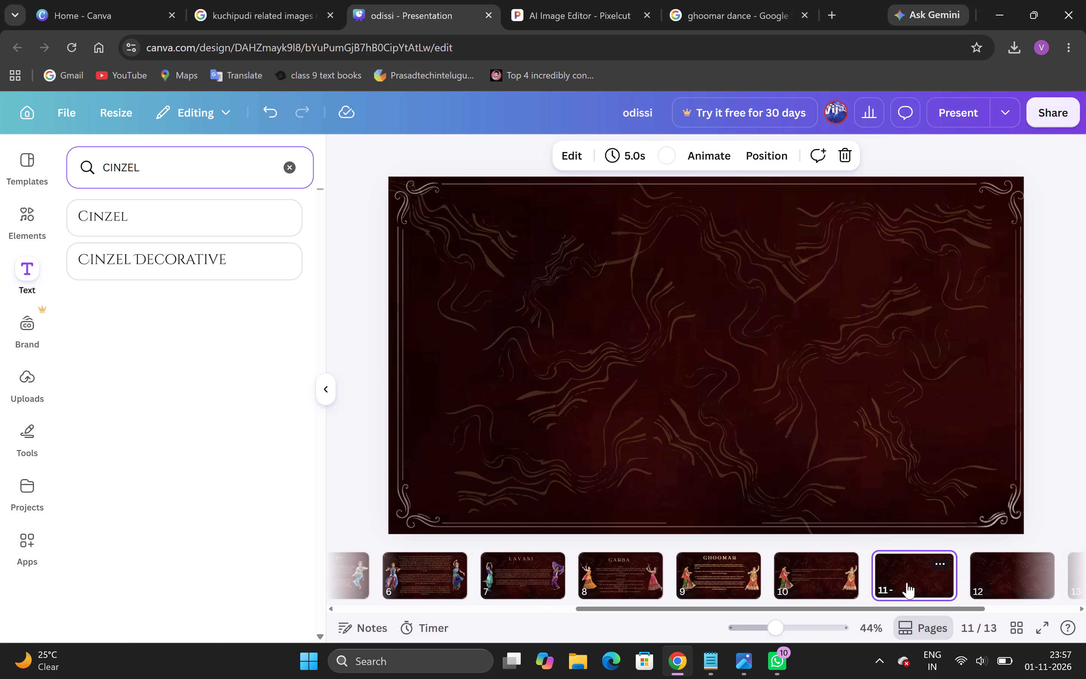
left_click(802, 576)
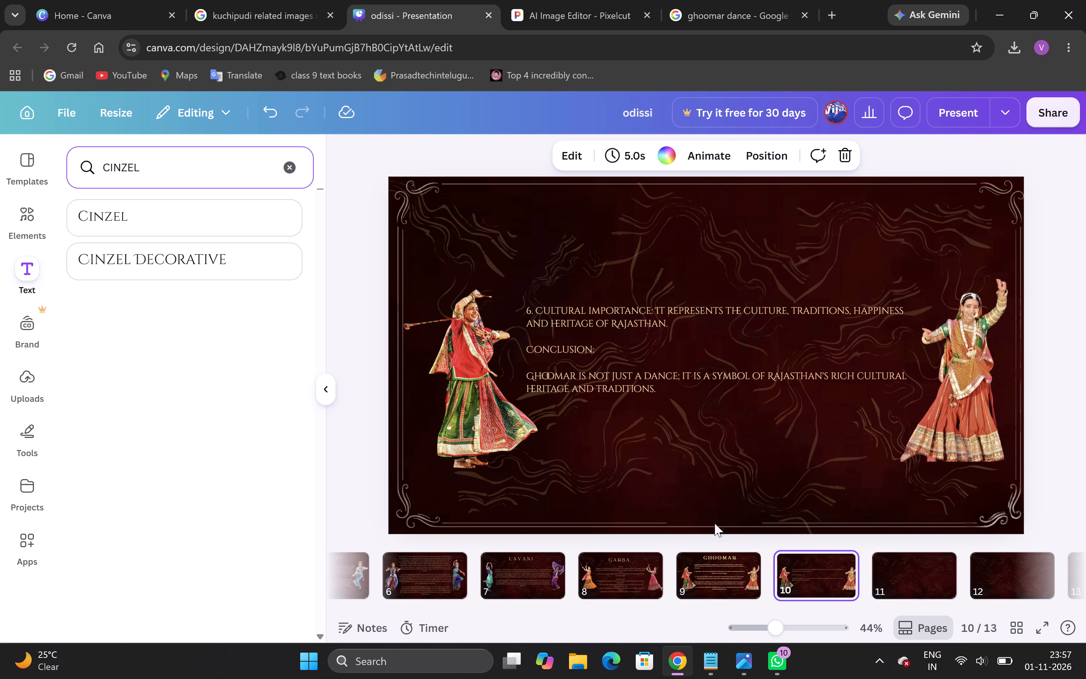
left_click(598, 344)
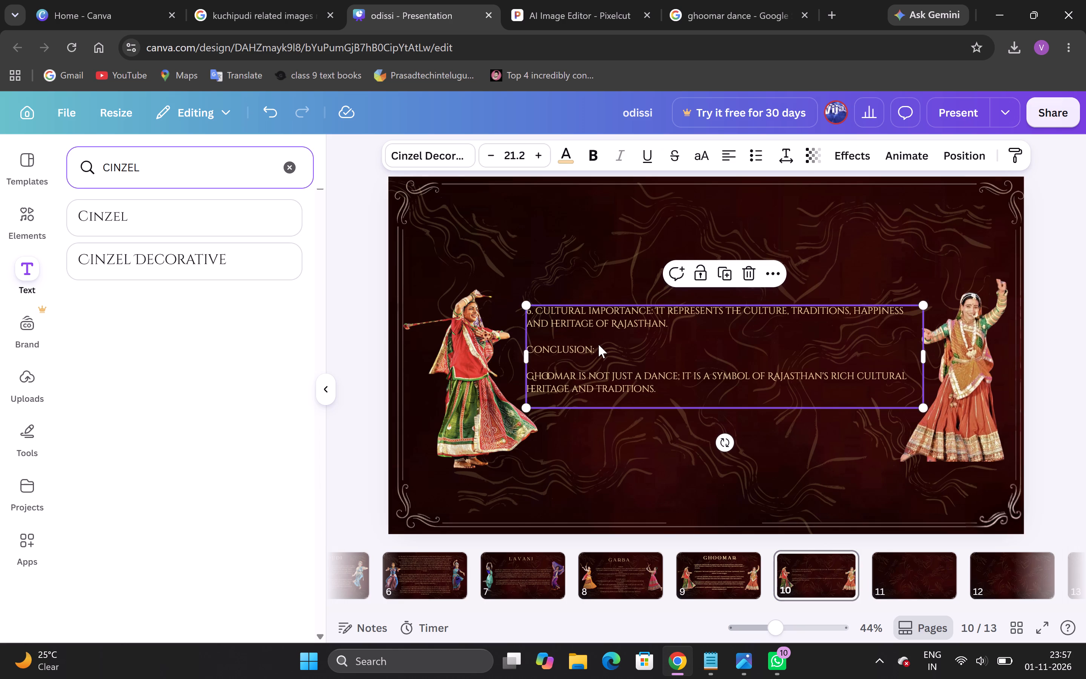
left_click(593, 346)
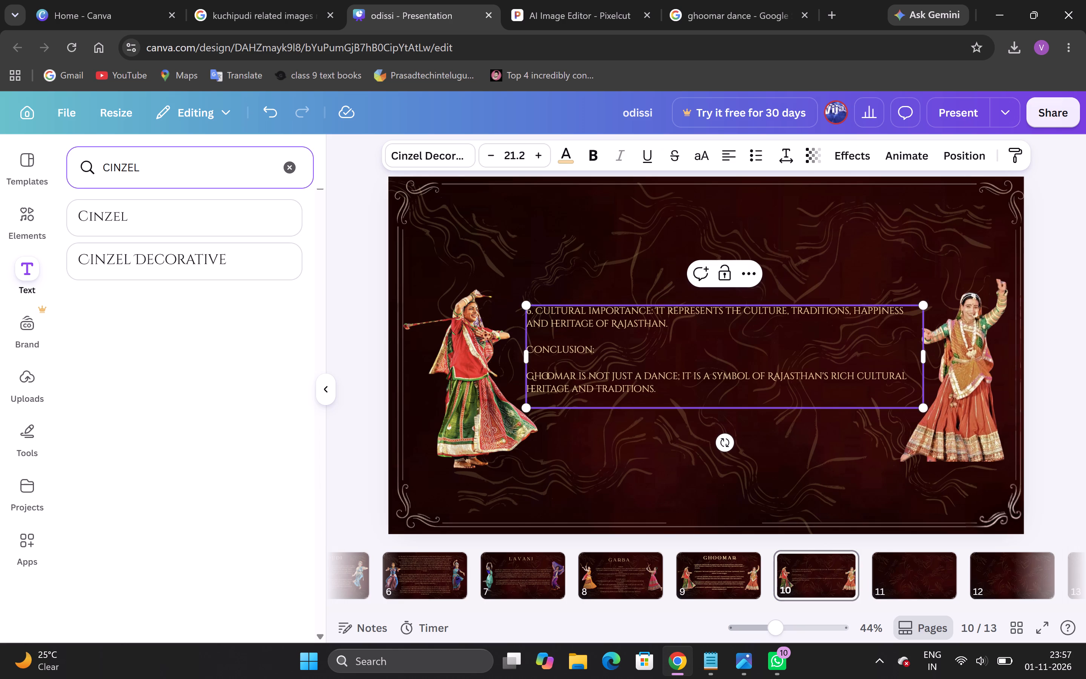
left_click(604, 348)
left_click_drag(601, 349, 526, 354)
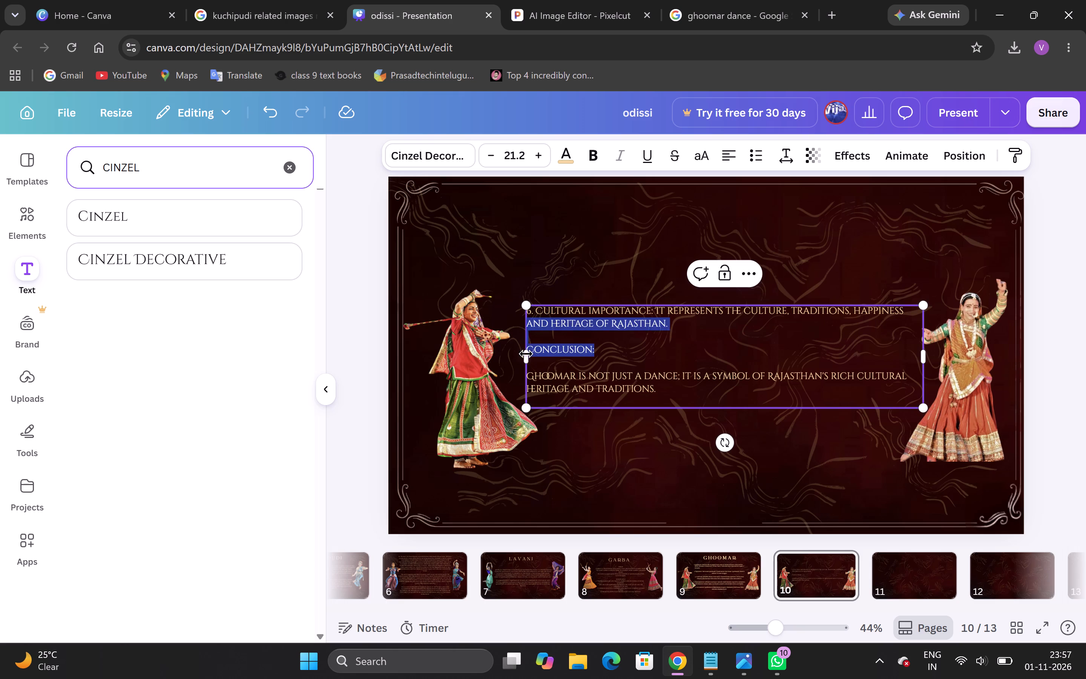
left_click_drag(526, 354, 534, 351)
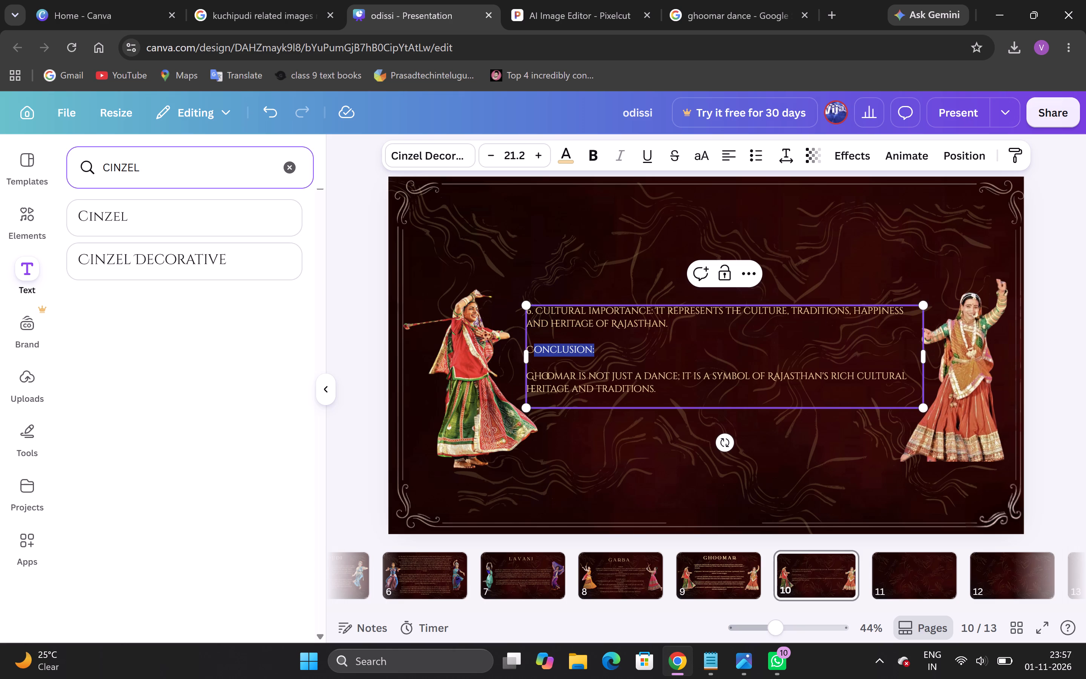
left_click_drag(534, 351, 530, 353)
key("BackSpace")
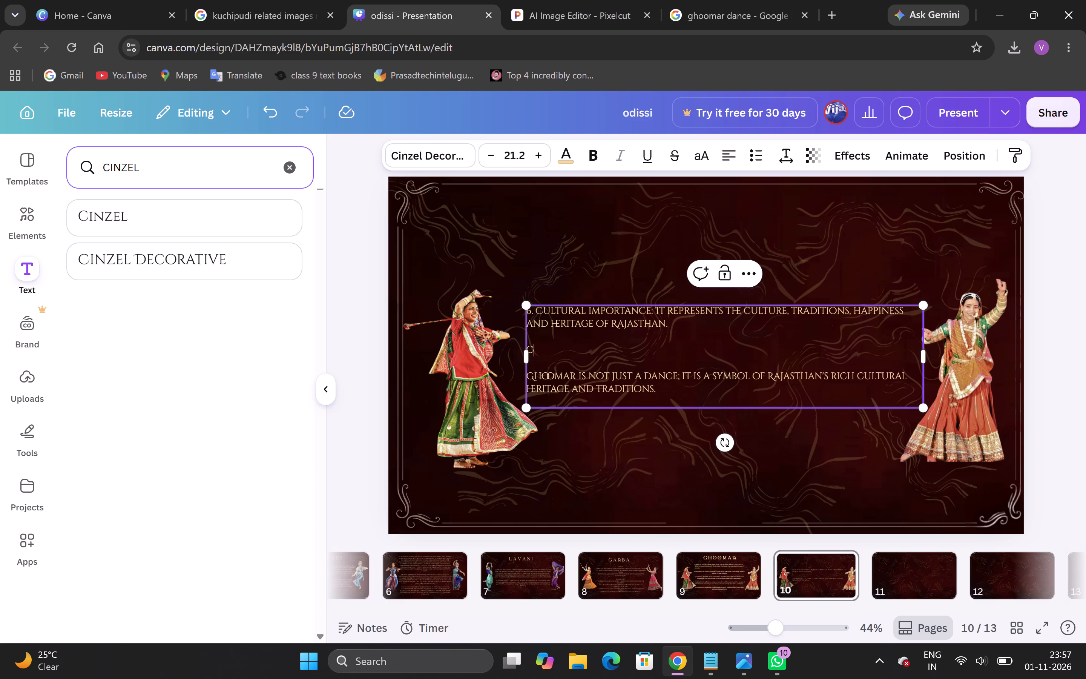
key("BackSpace")
key("BackSpace")
key("BackSpace")
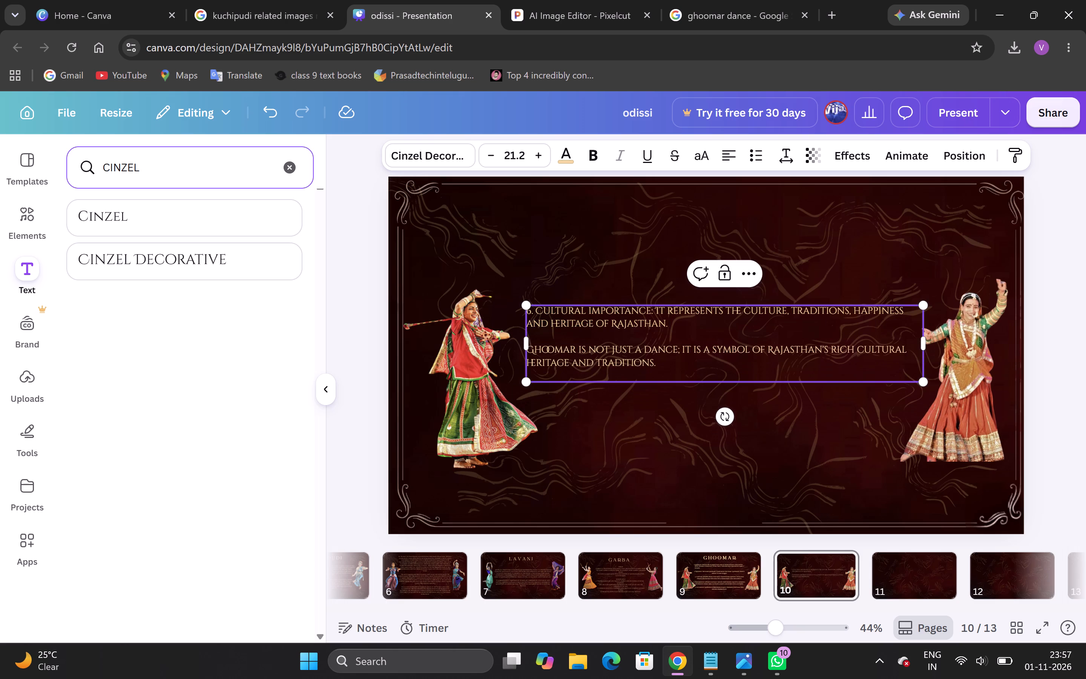
left_click(535, 315)
left_click(633, 335)
left_click(1045, 302)
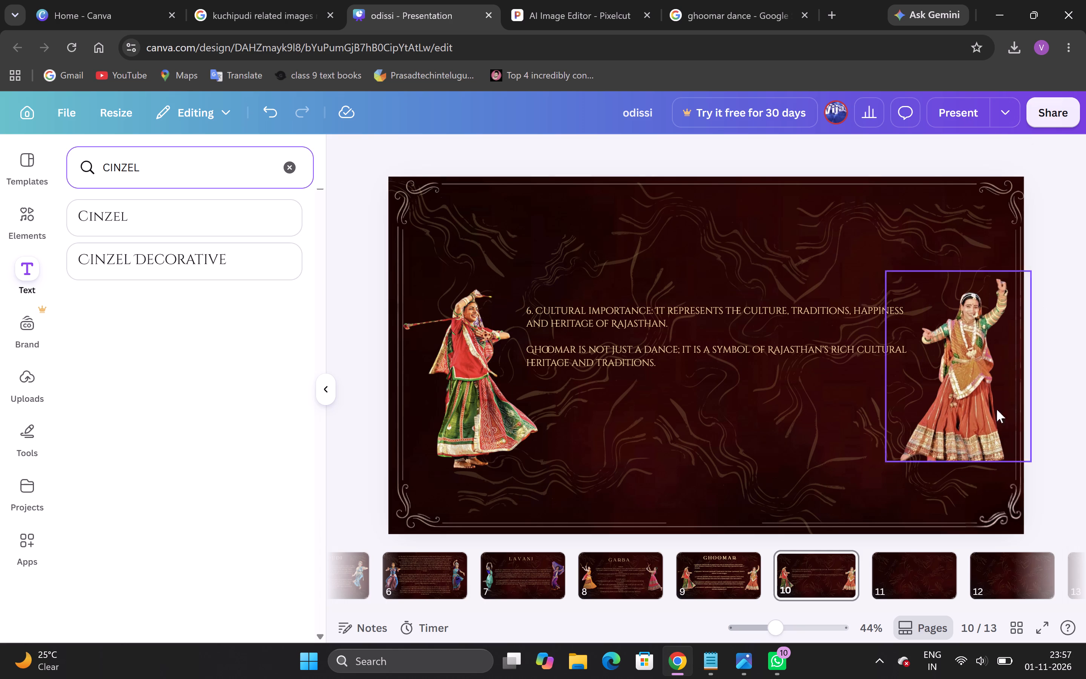
Review the presentation's pages, checking page 11 and the Ghoomar pages and going back to the Odissi page.
scroll(857, 575, "left", 1)
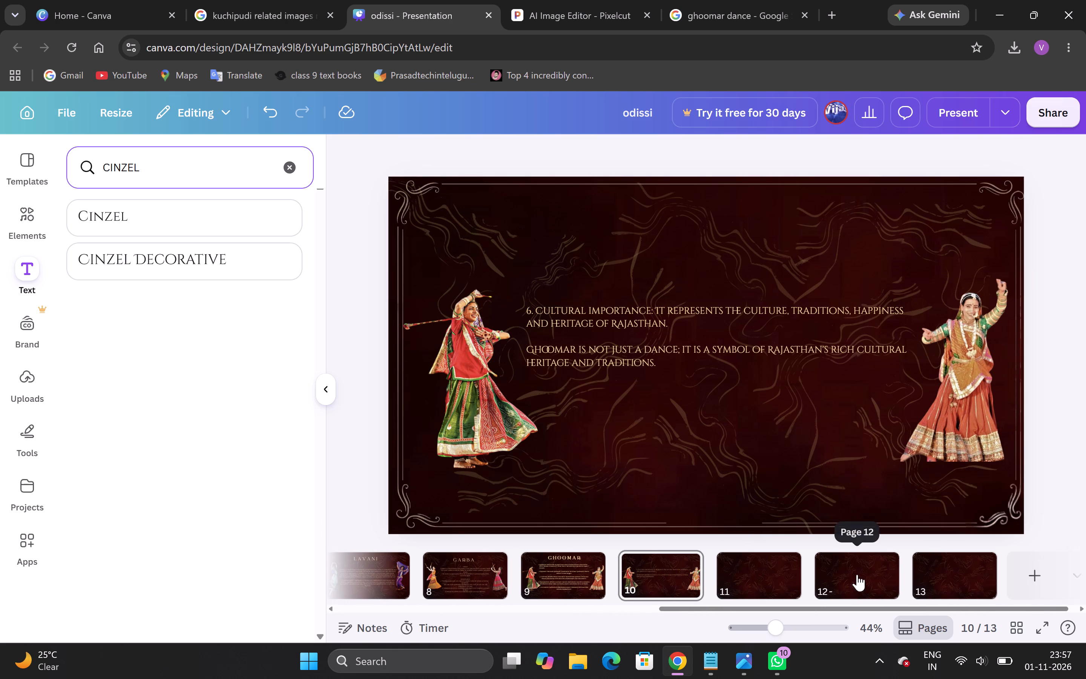
left_click(788, 583)
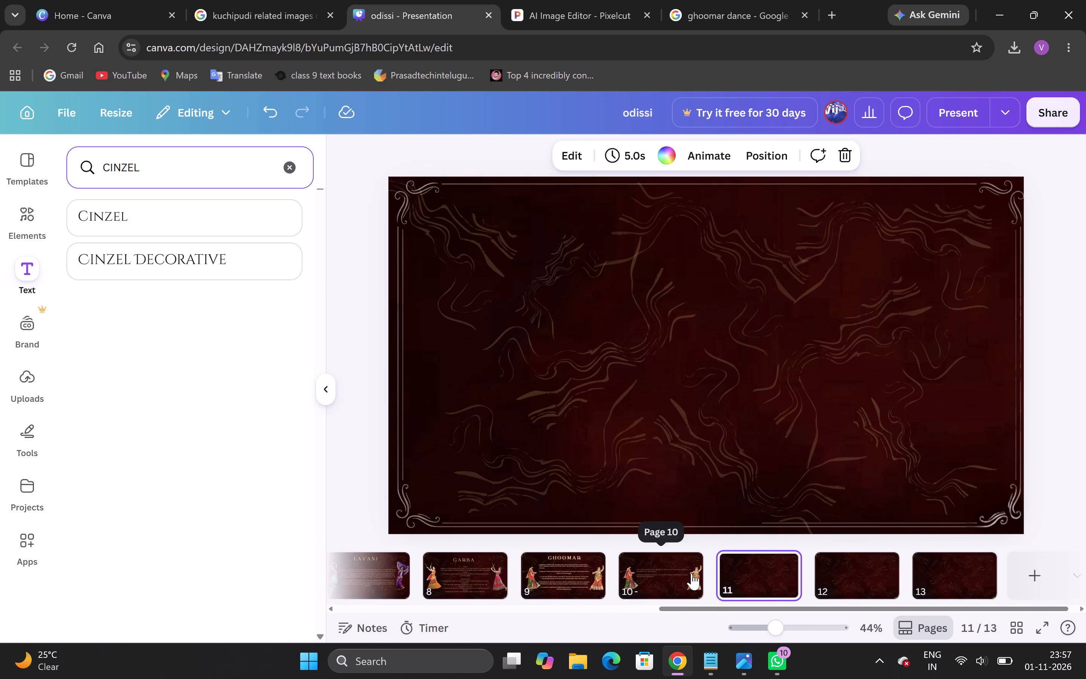
left_click(692, 573)
left_click(579, 579)
scroll(579, 579, "right", 8)
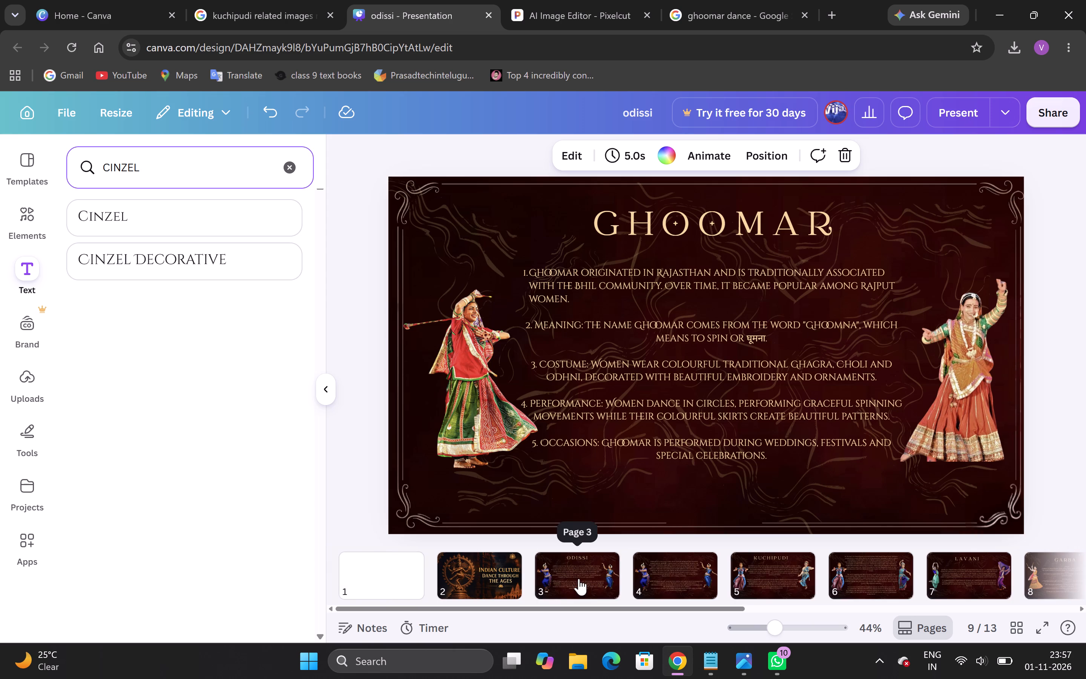
left_click(551, 576)
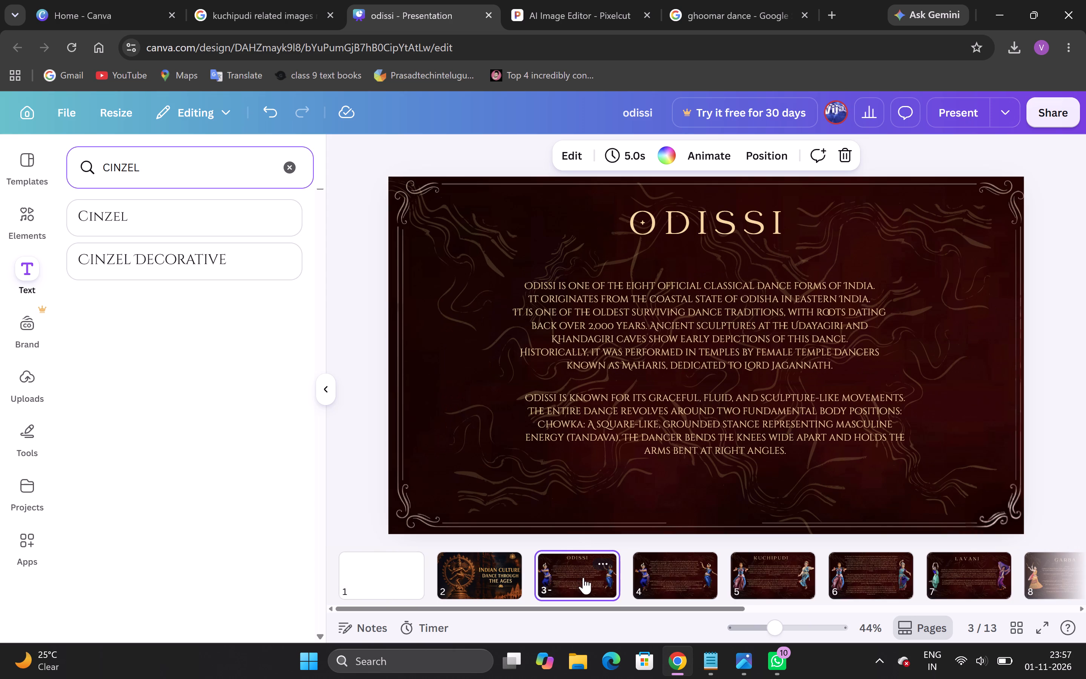
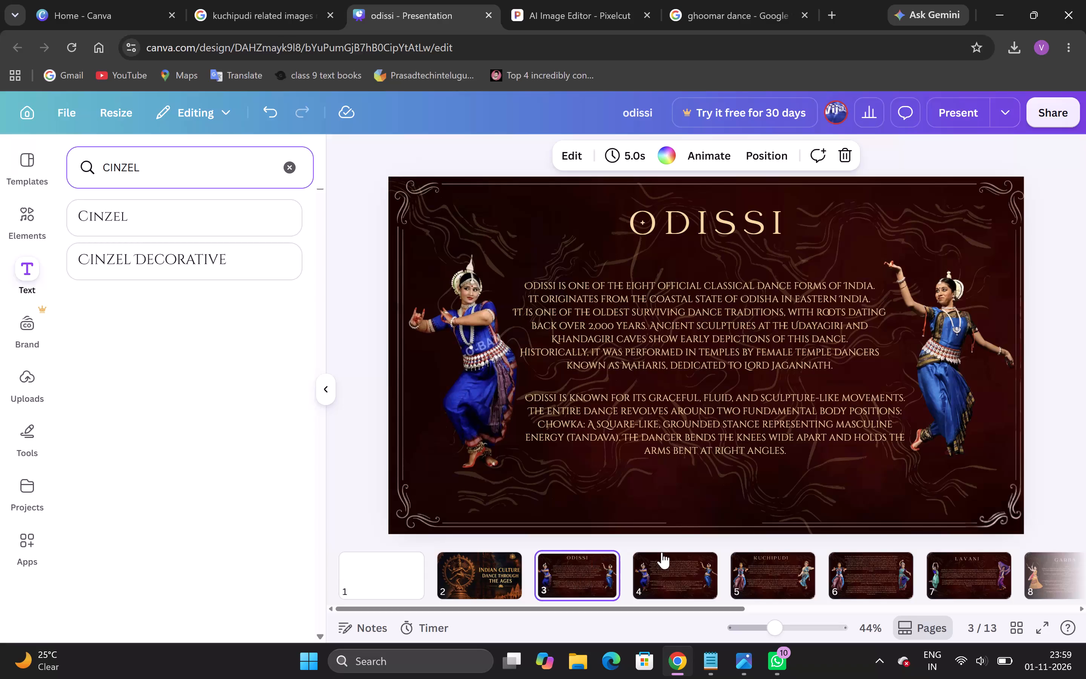
Review the pages from the second Odissi page through Kuchipudi, Lavani and Ghoomar to page 11 and the end of the presentation.
left_click(653, 567)
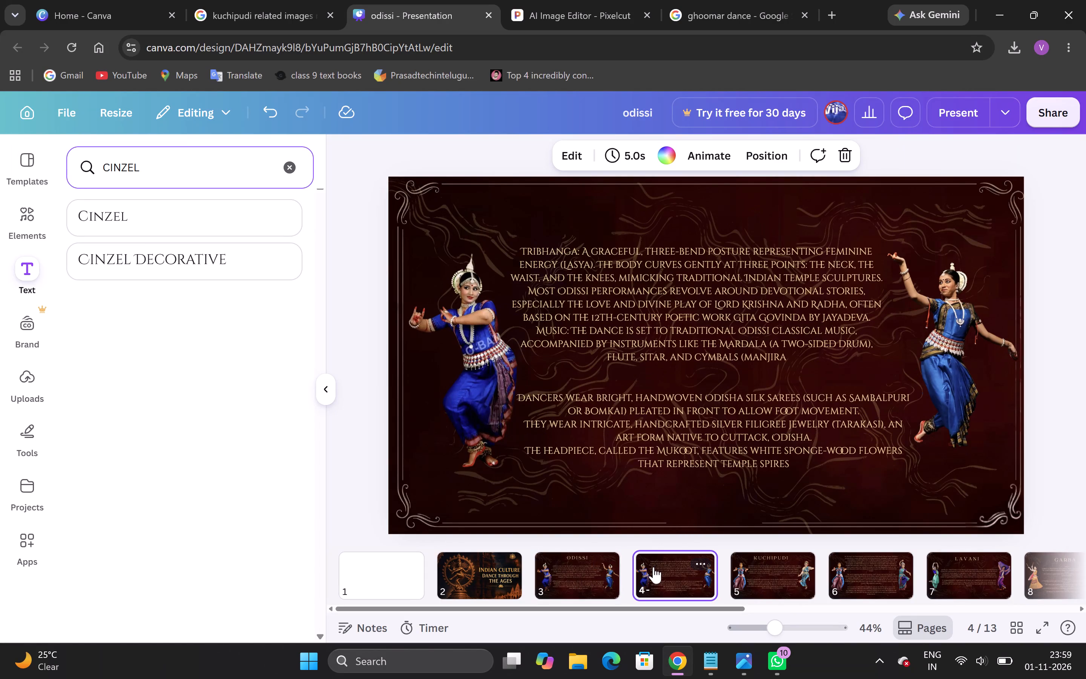
left_click(739, 582)
scroll(719, 578, "left", 2)
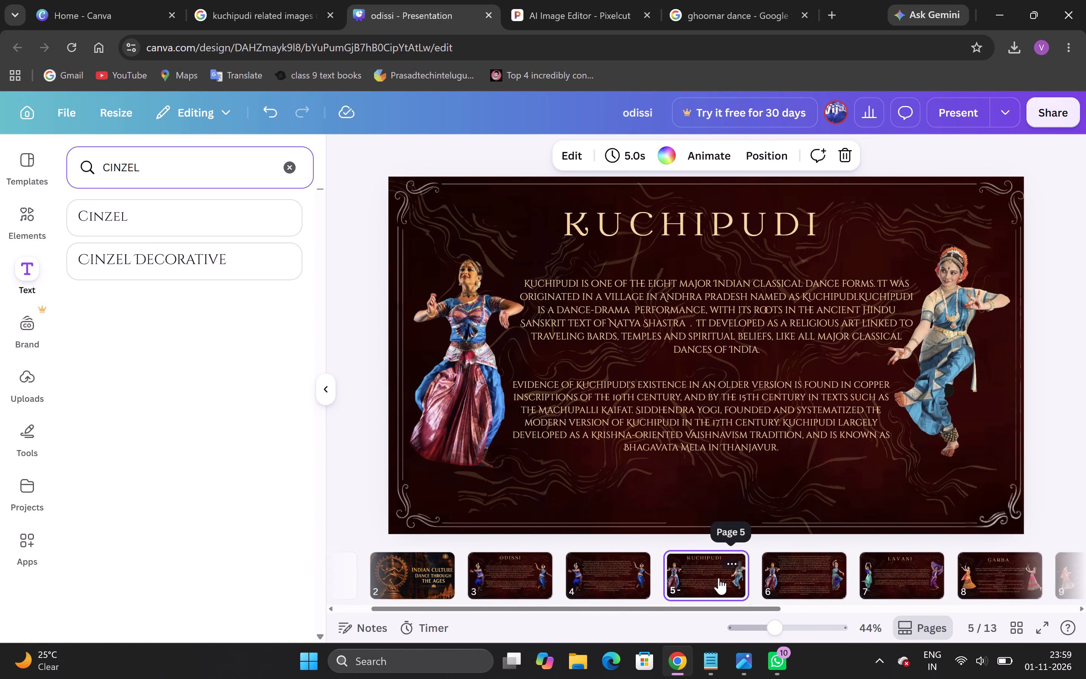
scroll(719, 578, "left", 1)
left_click(775, 579)
scroll(775, 579, "left", 1)
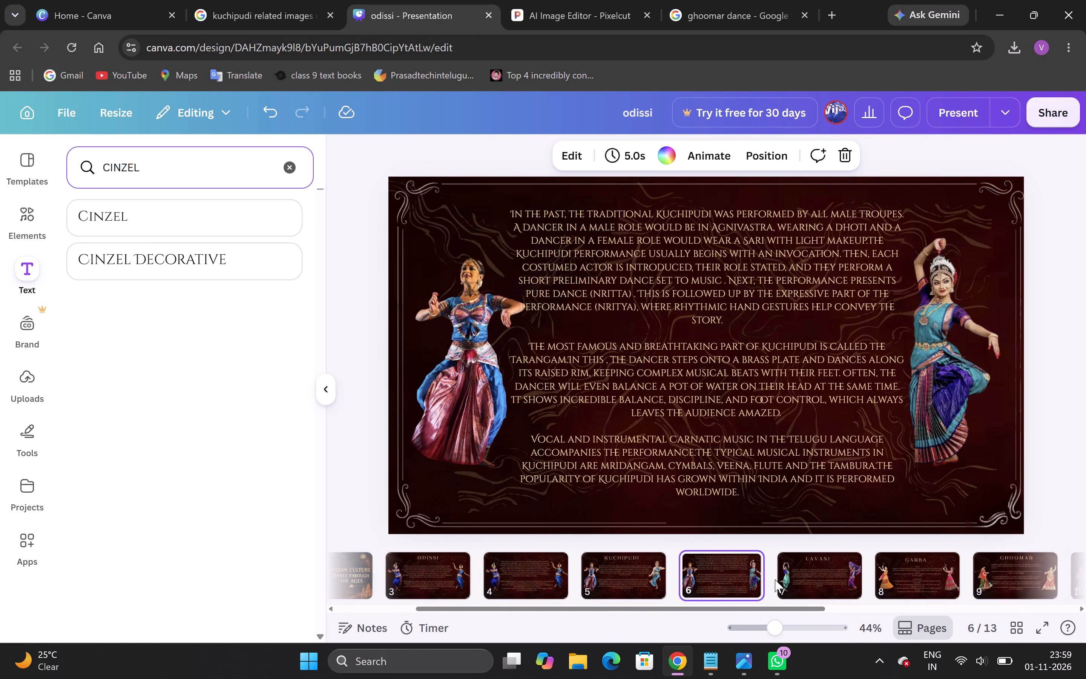
scroll(775, 579, "left", 1)
left_click(775, 579)
scroll(816, 578, "left", 6)
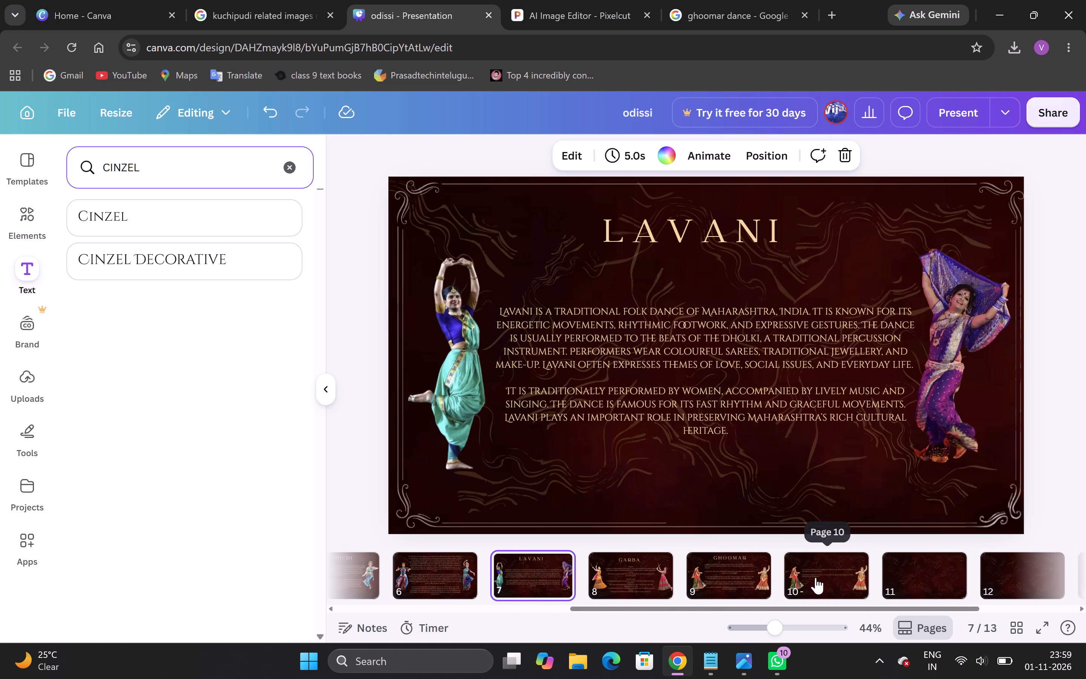
left_click(797, 572)
left_click(736, 575)
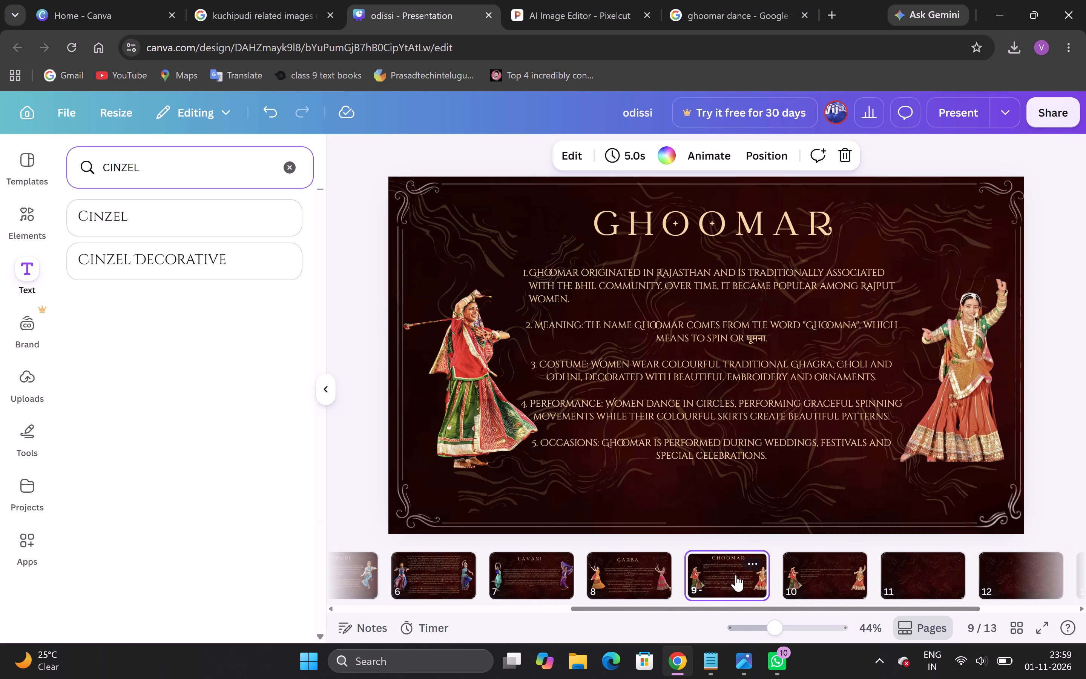
left_click(836, 585)
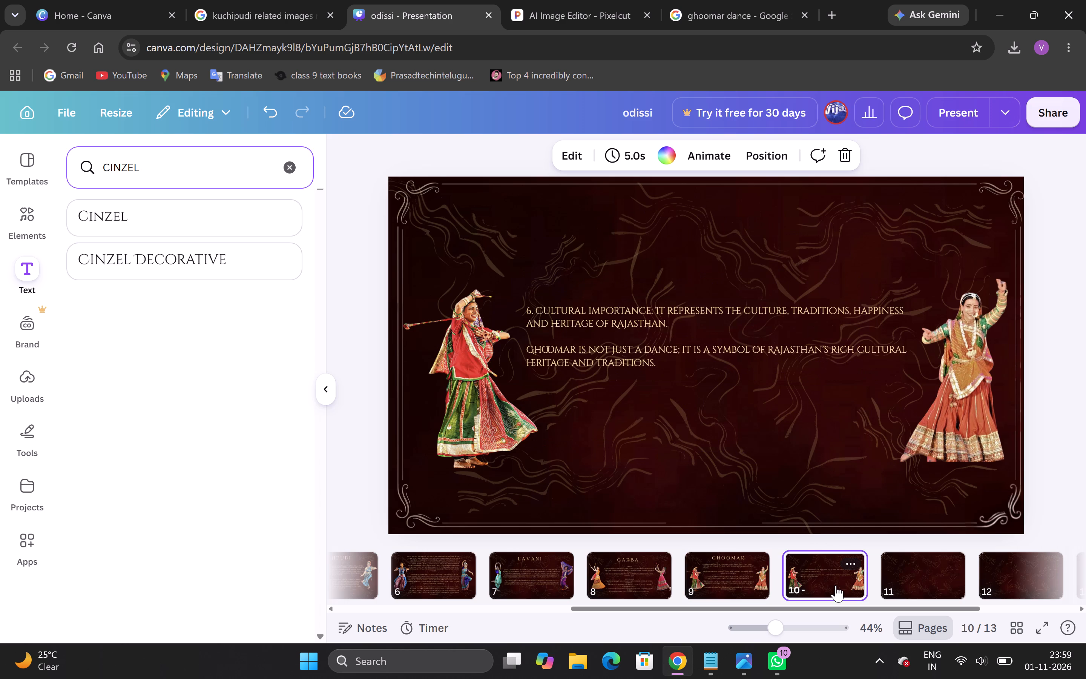
left_click(917, 585)
scroll(872, 575, "left", 2)
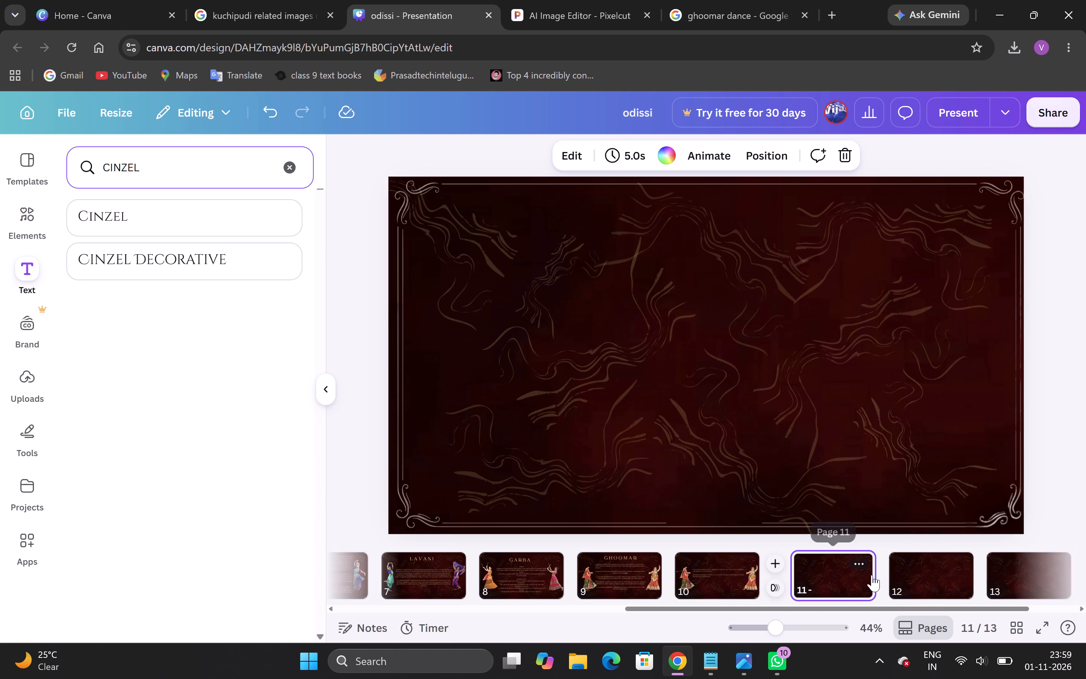
scroll(872, 575, "left", 3)
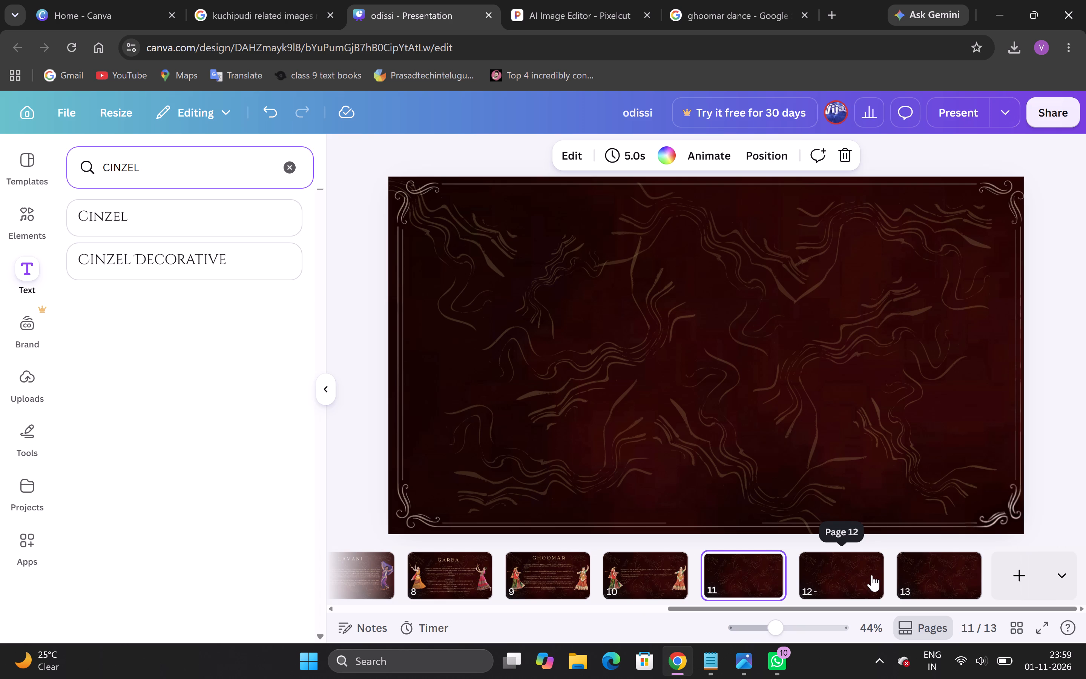
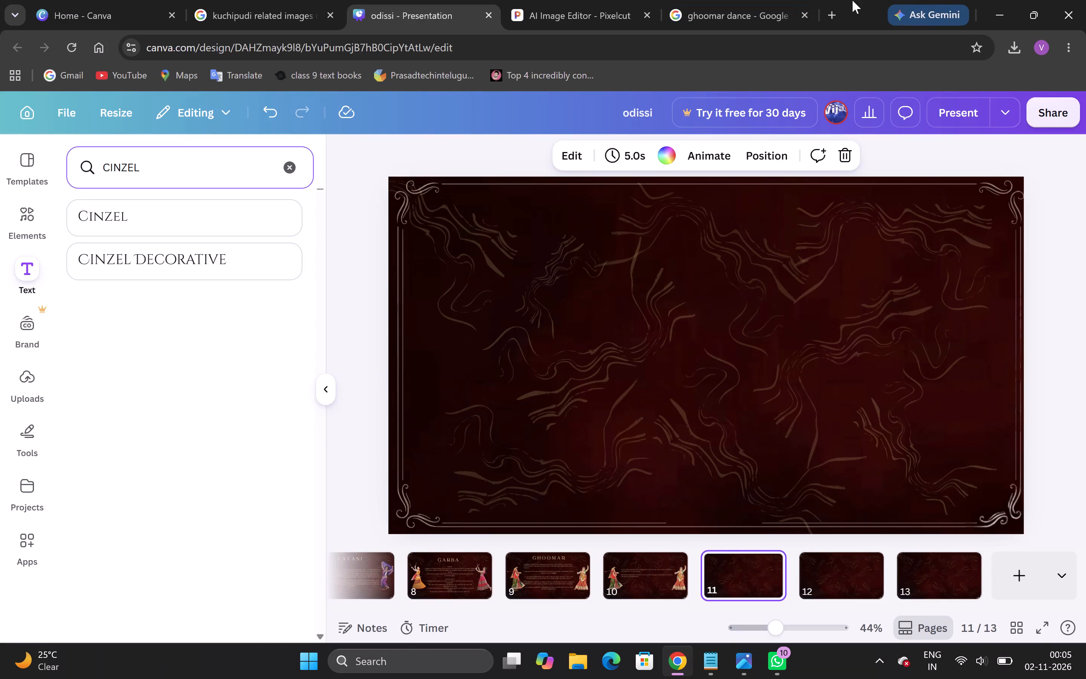
Search Google Images for kathakali dance in a new browser tab.
left_click(833, 0)
left_click(792, 44)
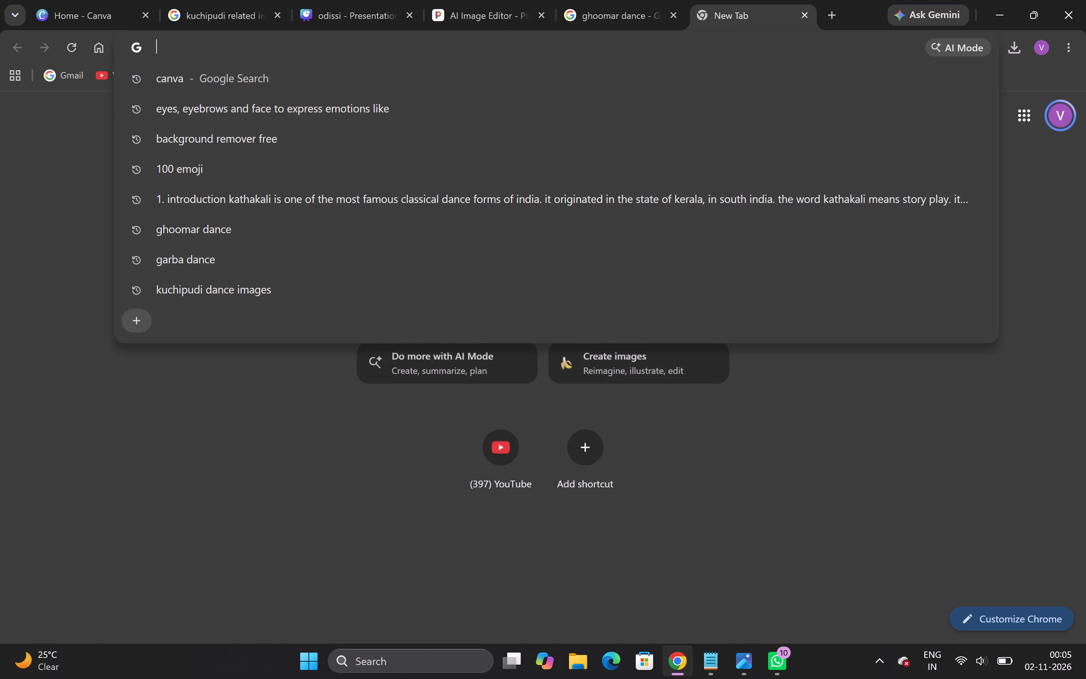
type("KAR")
key("BackSpace")
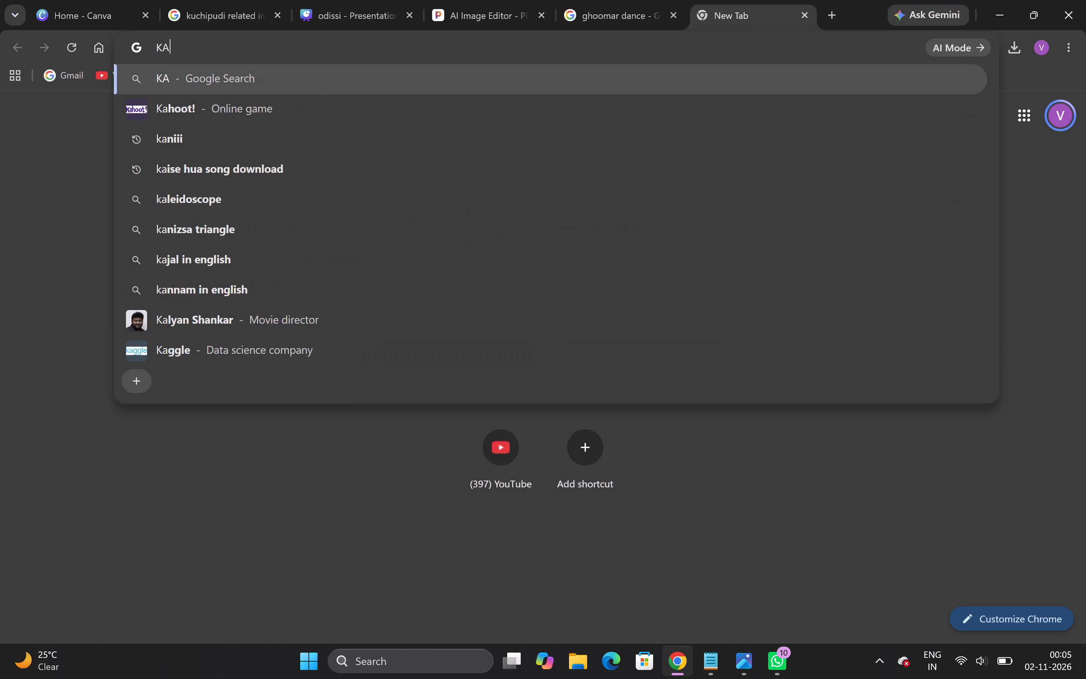
type("THAKAL")
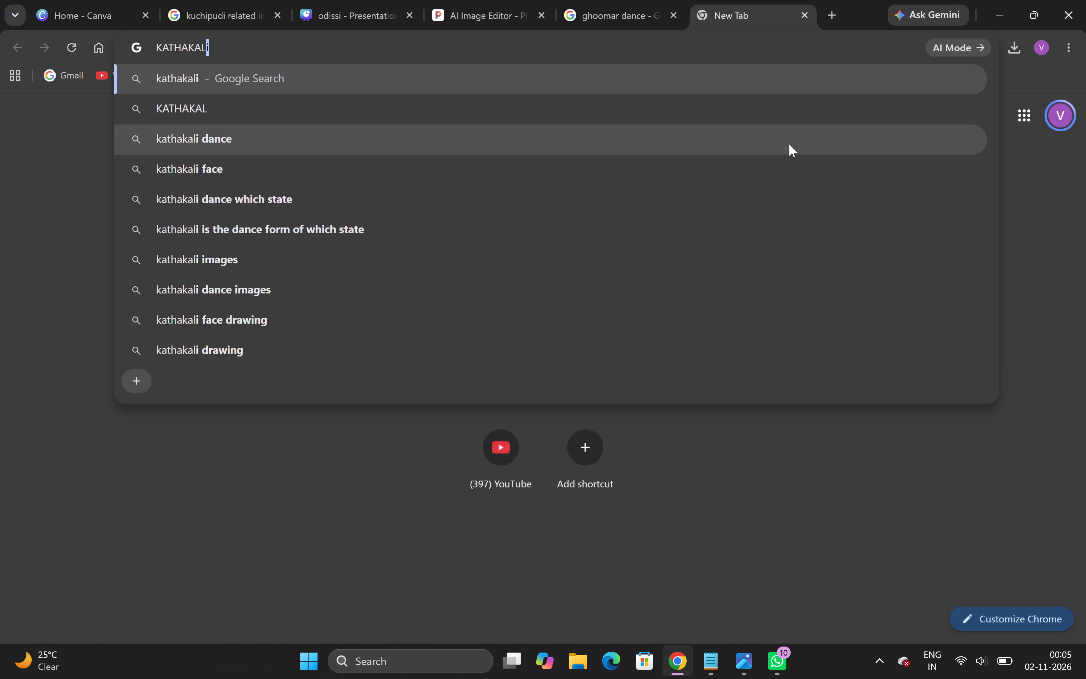
left_click(791, 132)
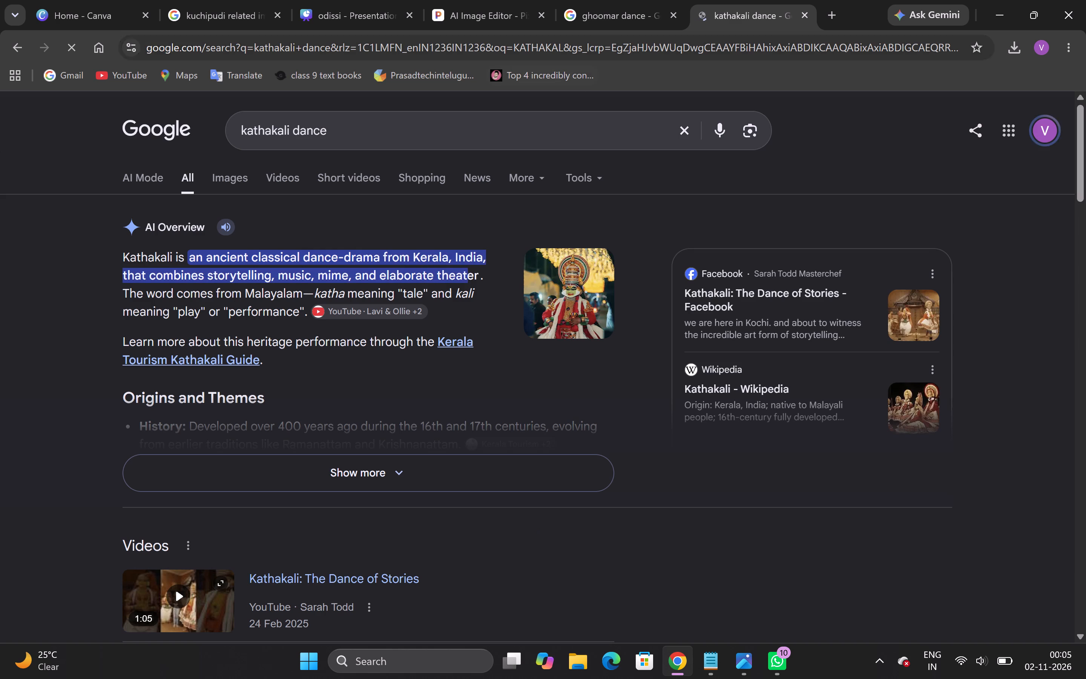
left_click(235, 168)
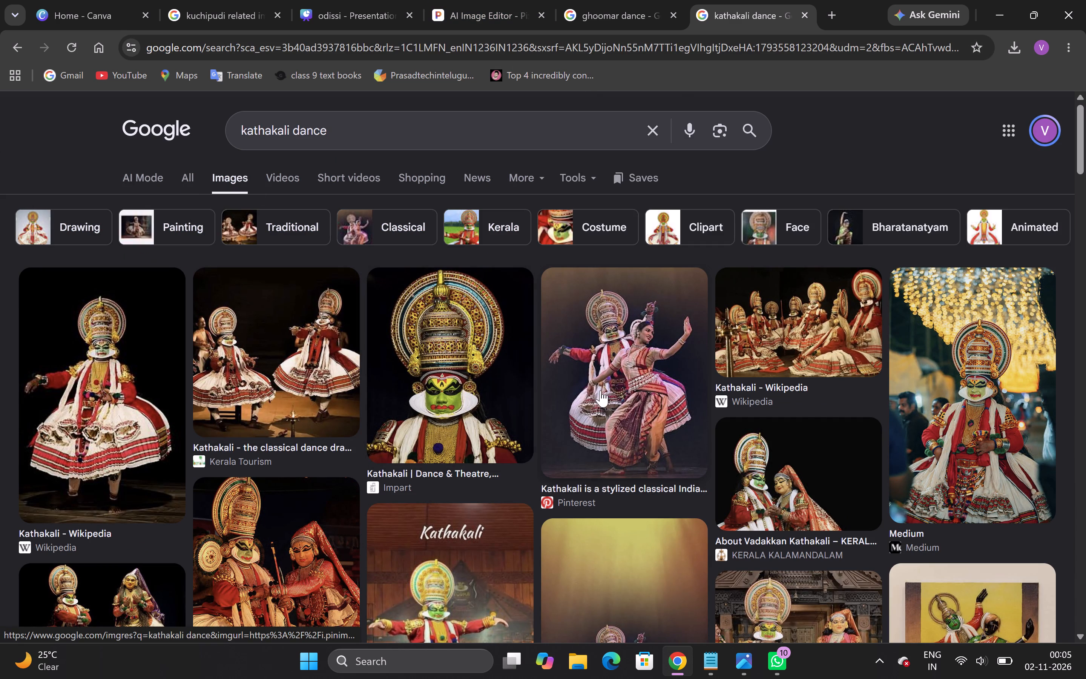
Browse the kathakali dance image results and the related pictures of the Pinterest duo photo for a suitable dancer picture.
left_click(646, 404)
scroll(646, 404, "down", 1)
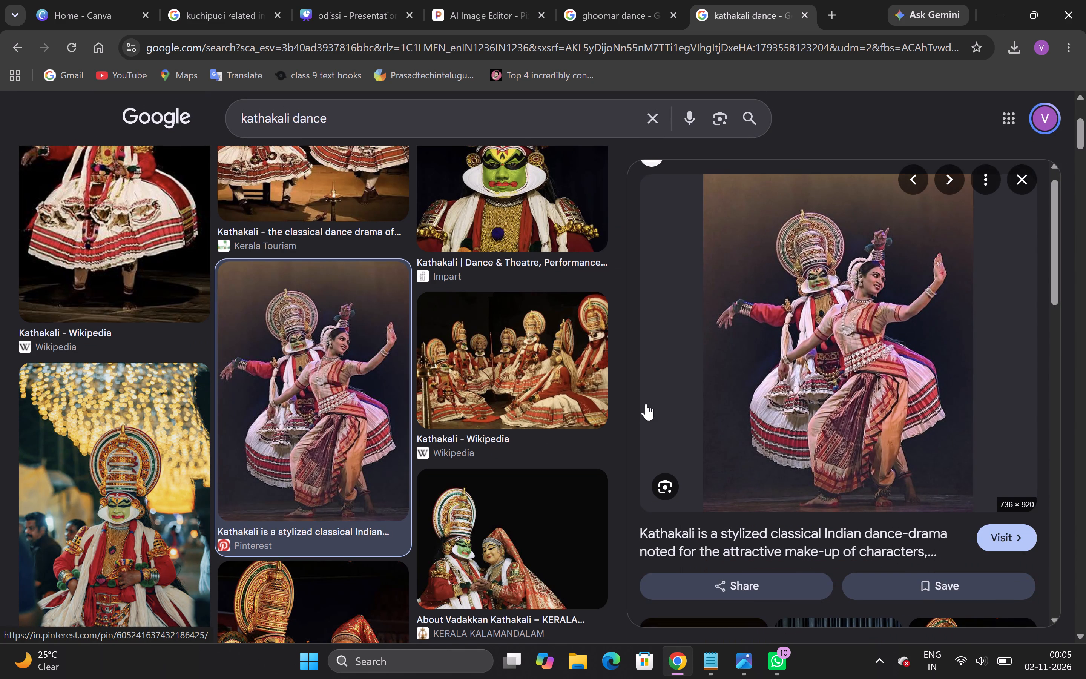
scroll(646, 404, "down", 2)
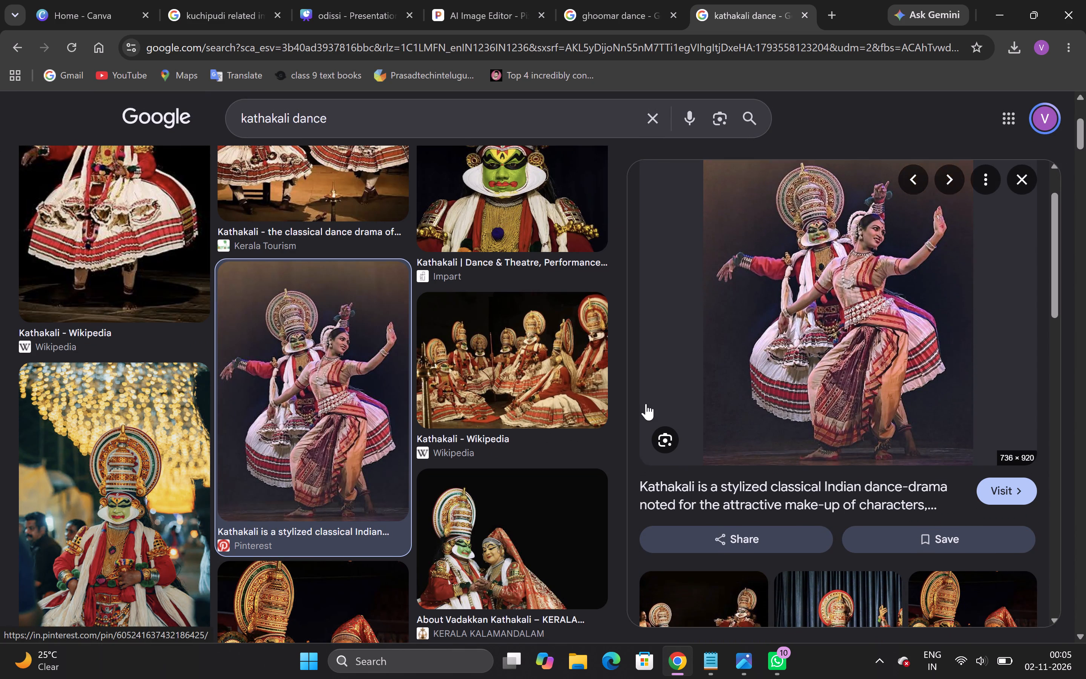
scroll(646, 404, "down", 5)
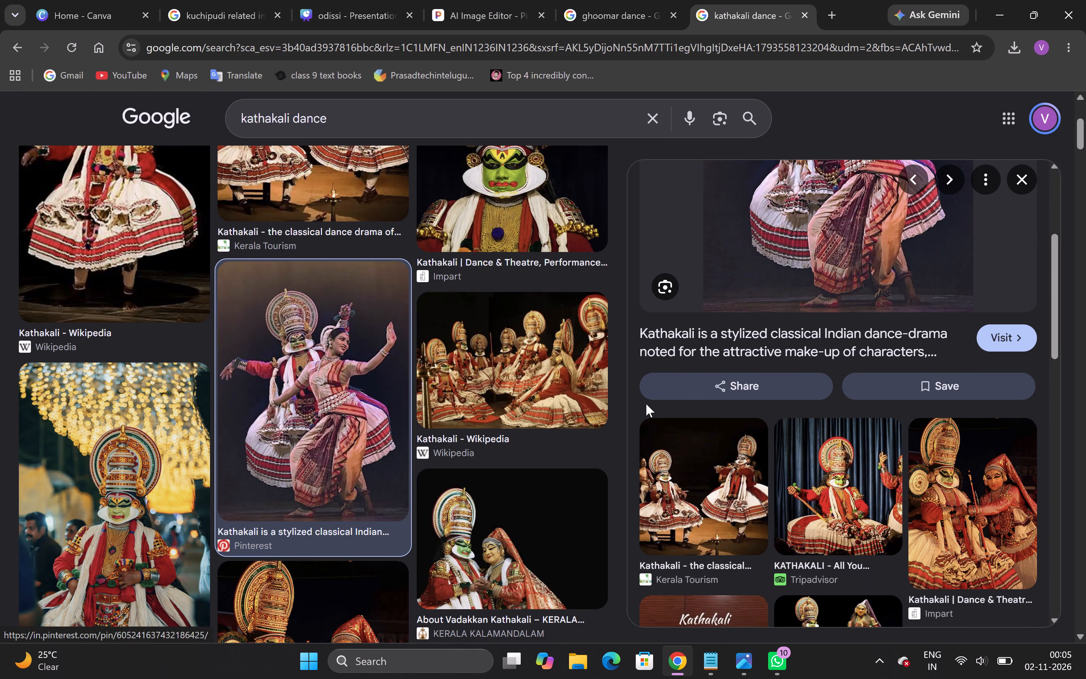
scroll(646, 404, "down", 1)
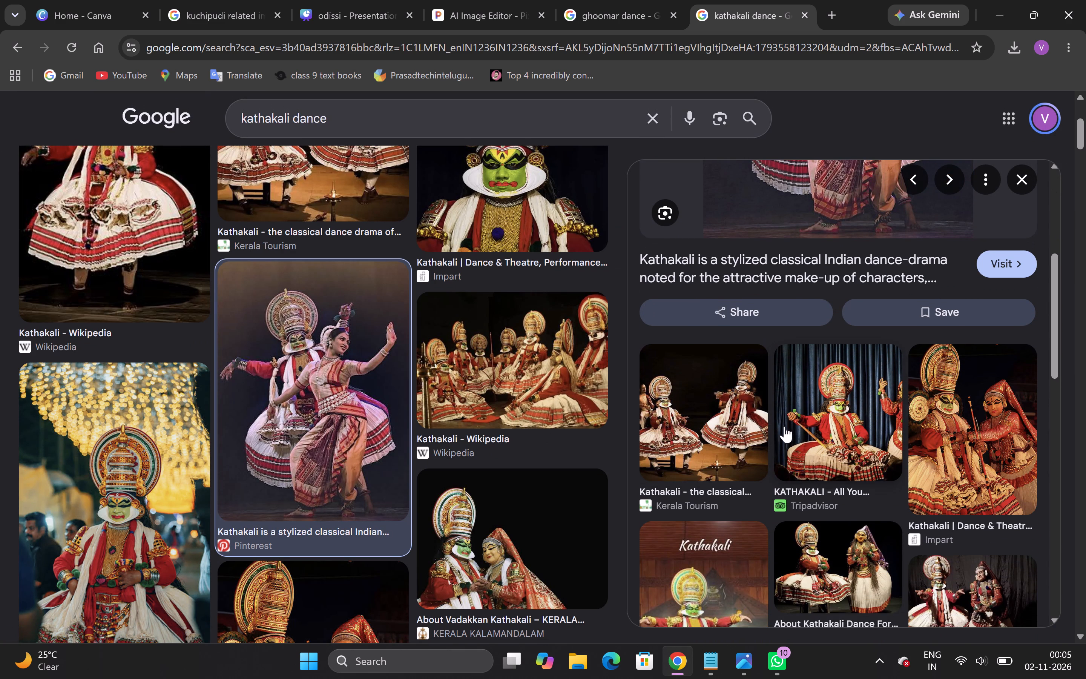
scroll(408, 390, "down", 7)
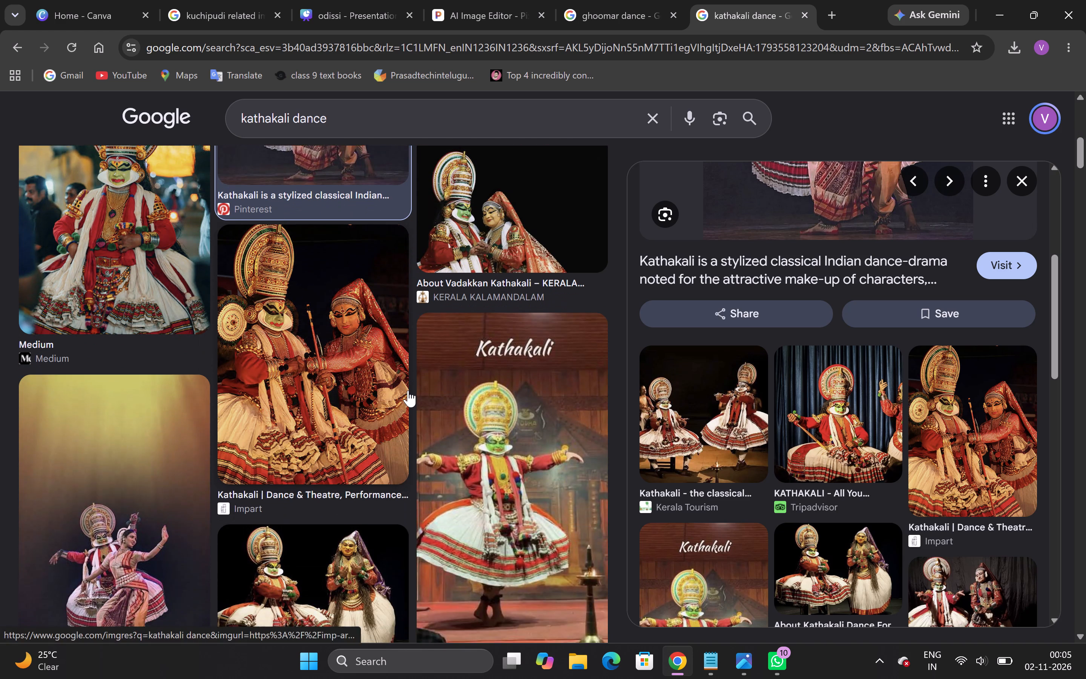
scroll(408, 390, "down", 3)
scroll(408, 390, "up", 1)
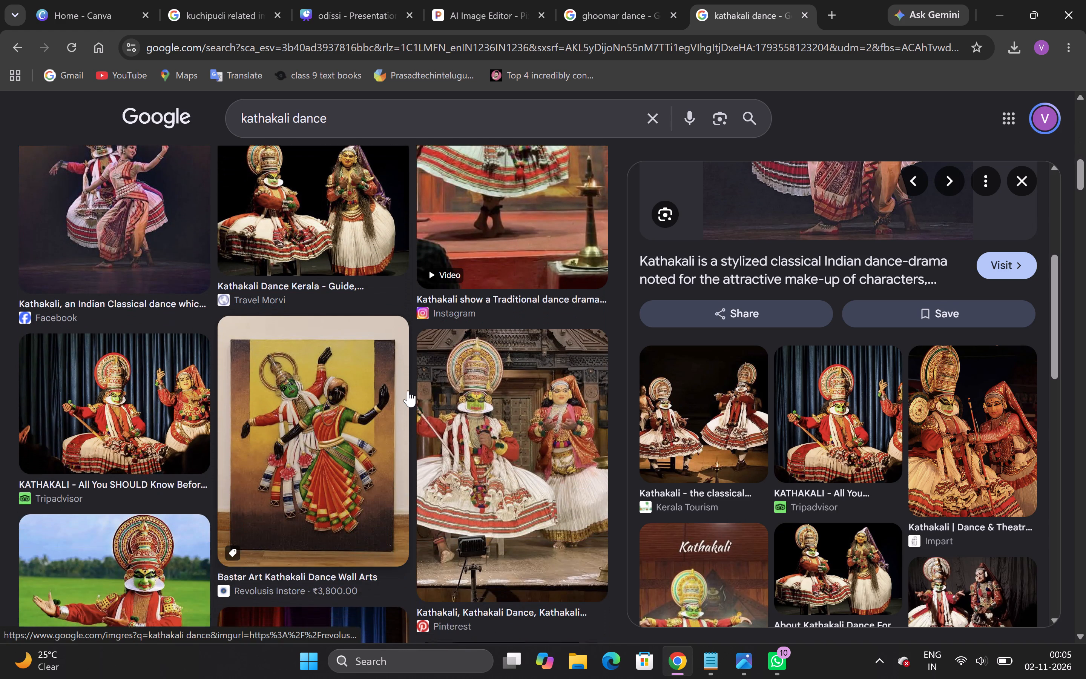
scroll(408, 390, "up", 1)
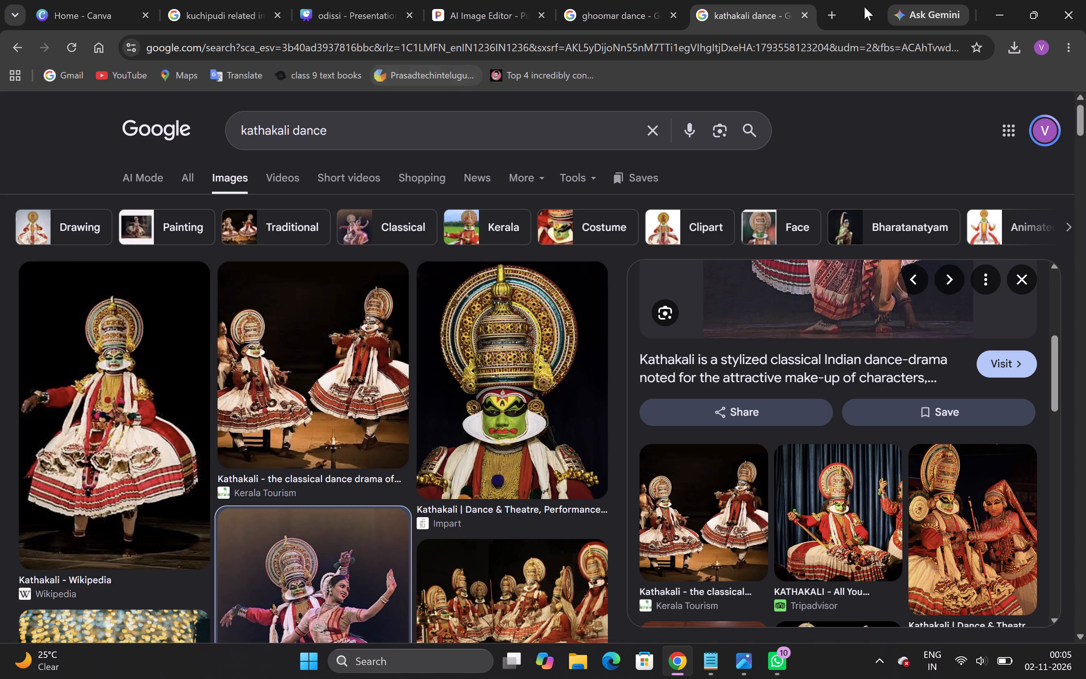
scroll(684, 255, "up", 2)
scroll(823, 416, "up", 3)
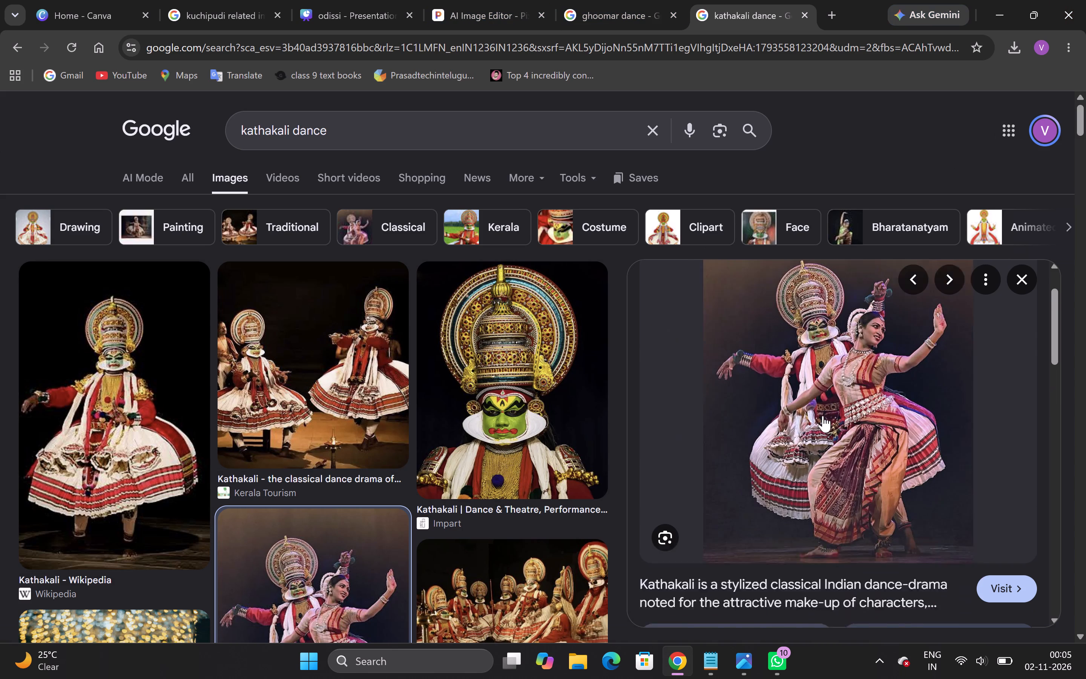
scroll(823, 416, "down", 3)
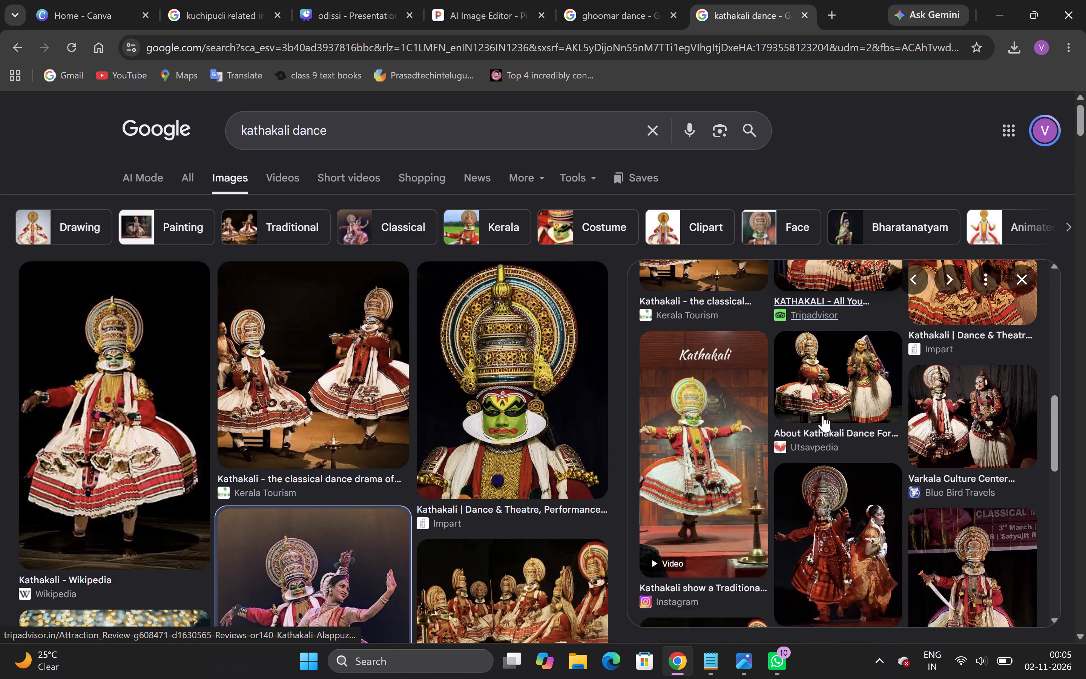
scroll(823, 416, "down", 1)
Save the Utsavpedia image of two Kathakali performers to Downloads as KAT1.
left_click(823, 416)
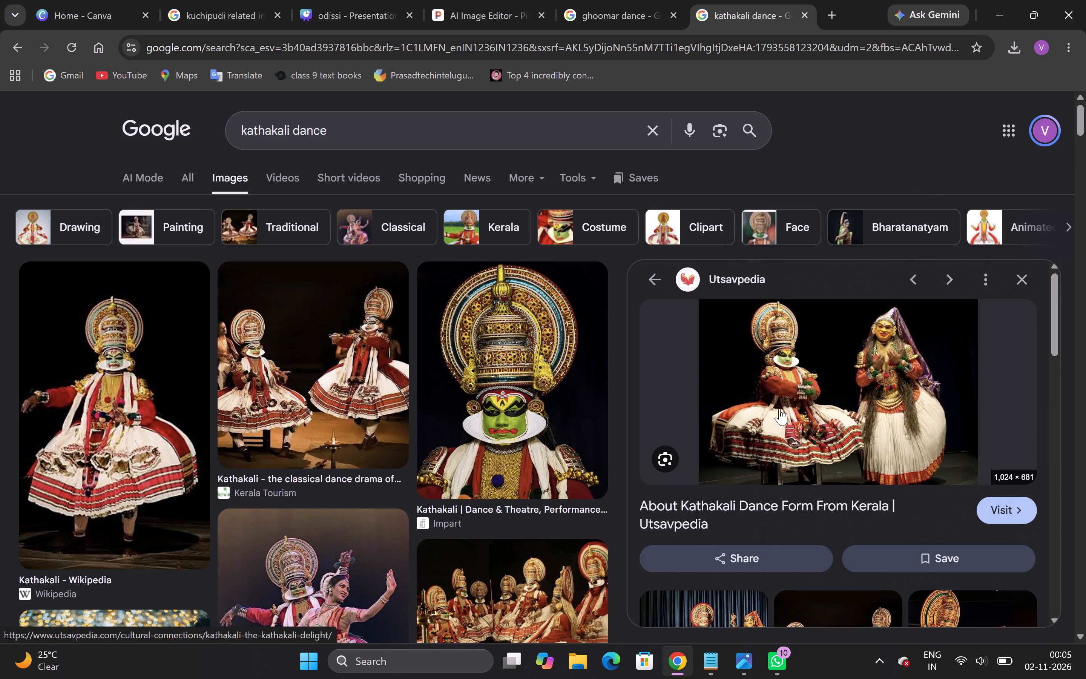
right_click(779, 409)
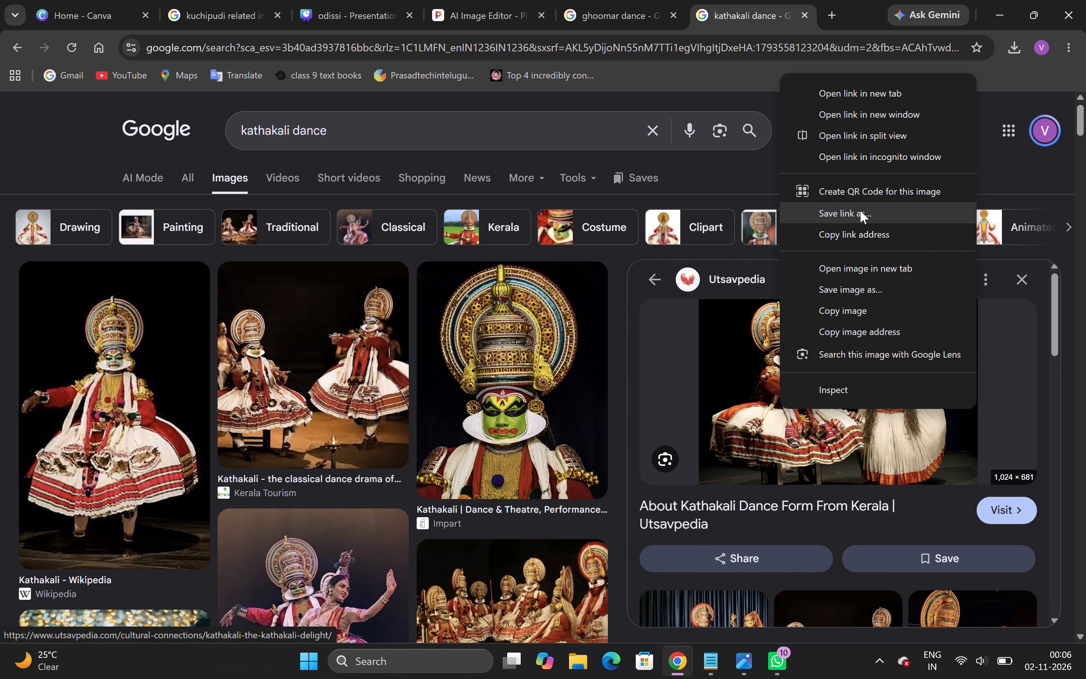
left_click(853, 296)
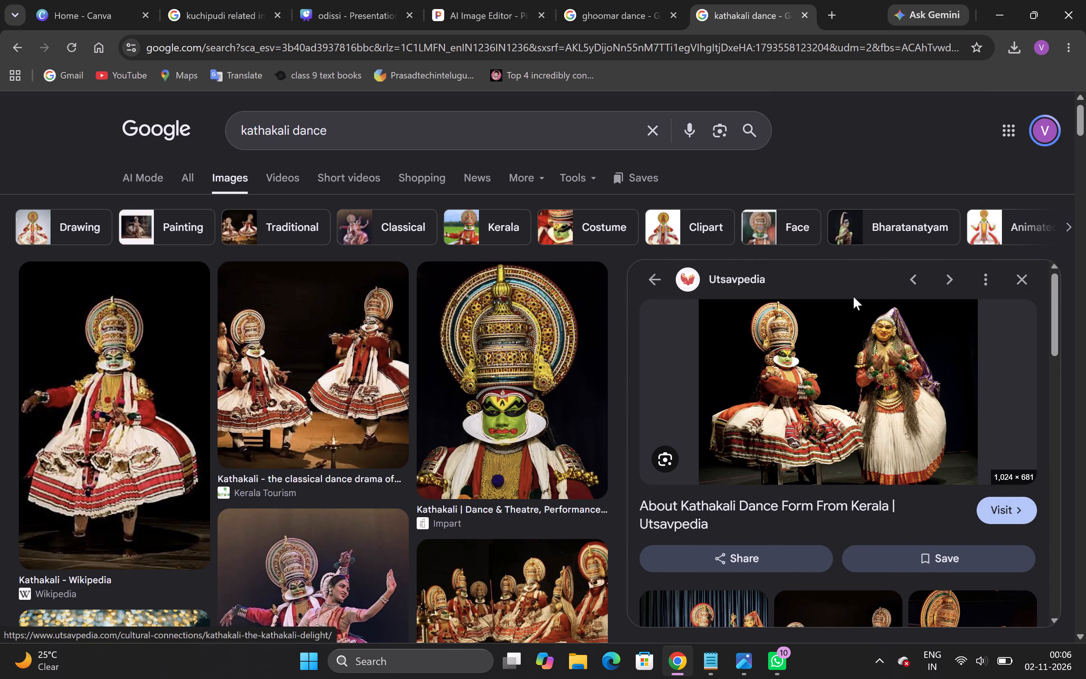
type("KAT1")
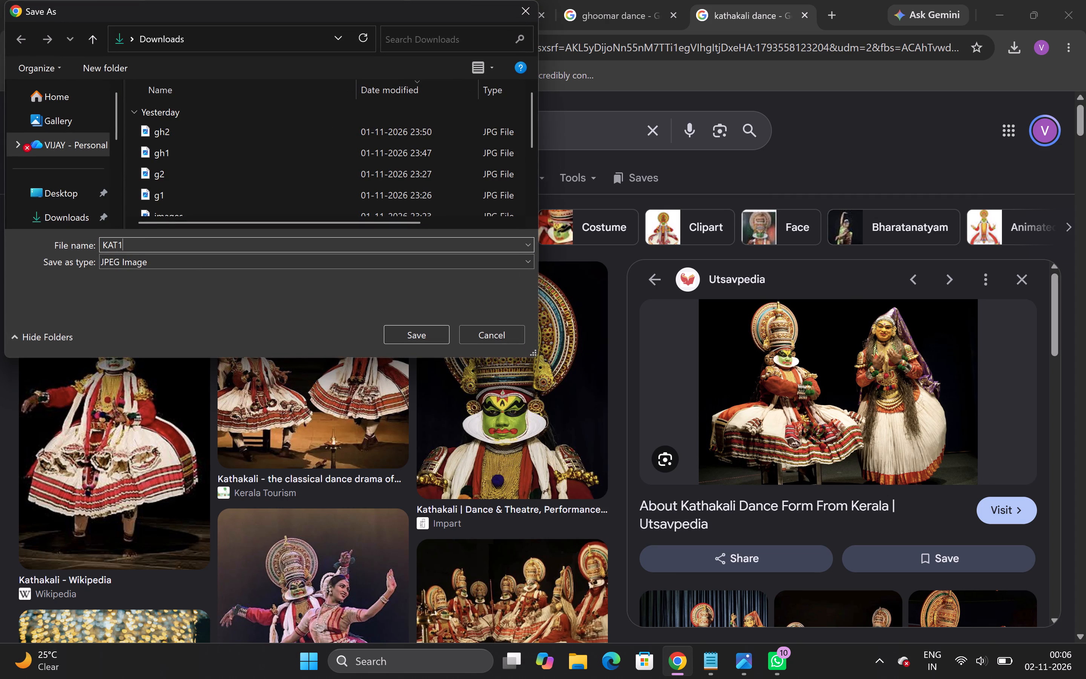
key("Return")
Switch to Pixelcut, leave the Ghoomar cutout, and upload KAT1 from Downloads for background removal.
left_click(604, 0)
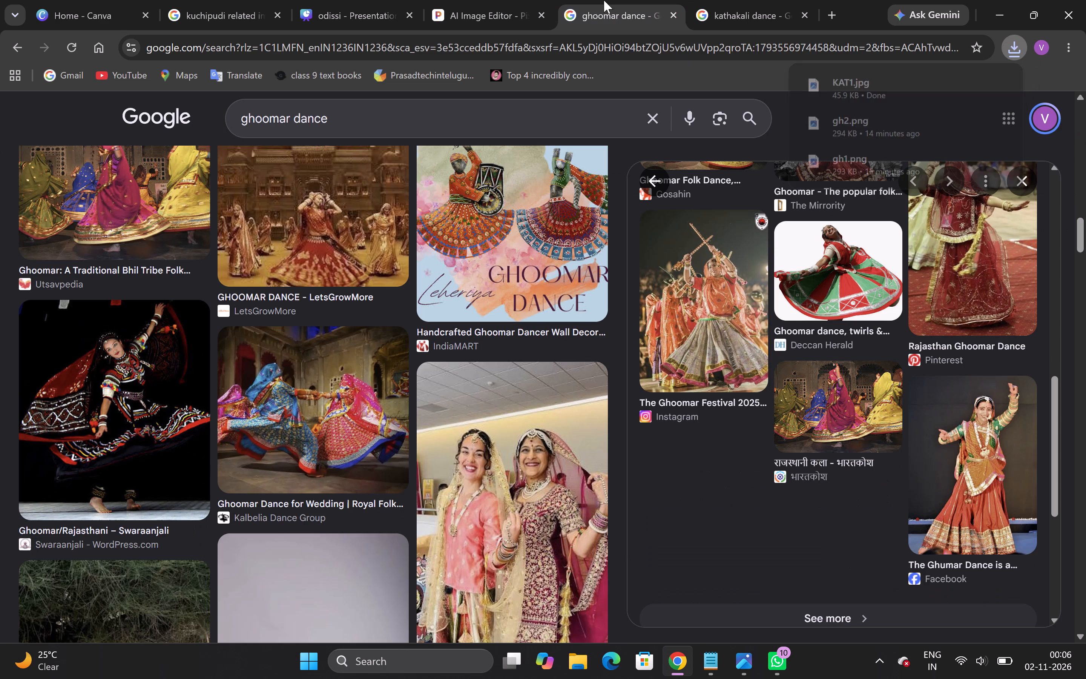
left_click(534, 0)
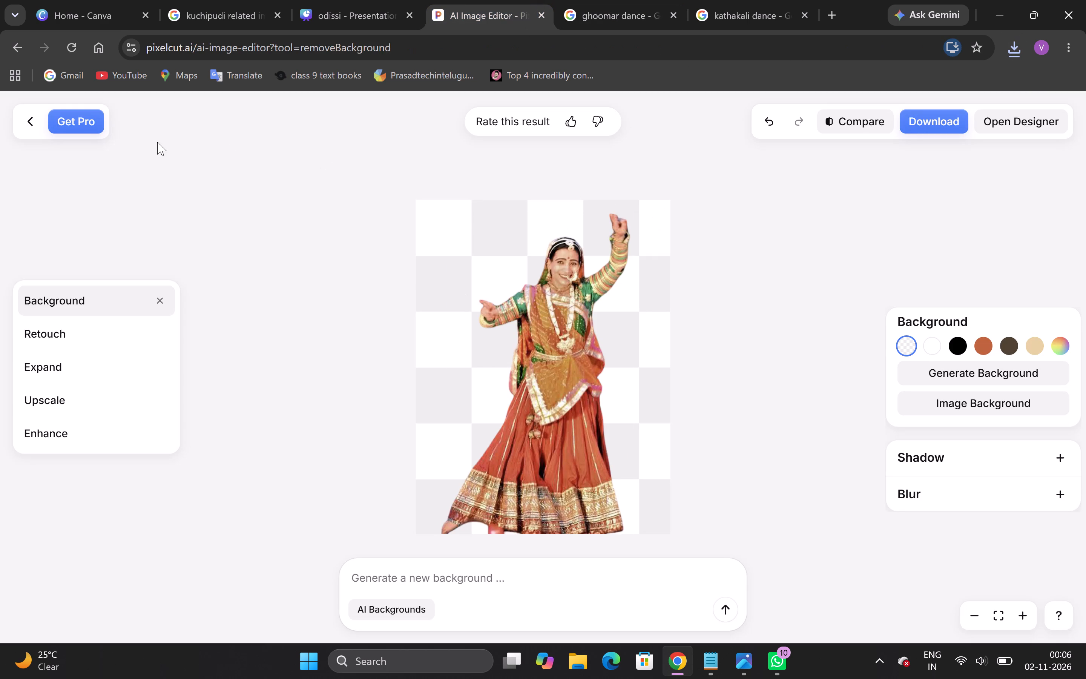
left_click(21, 115)
key("Return")
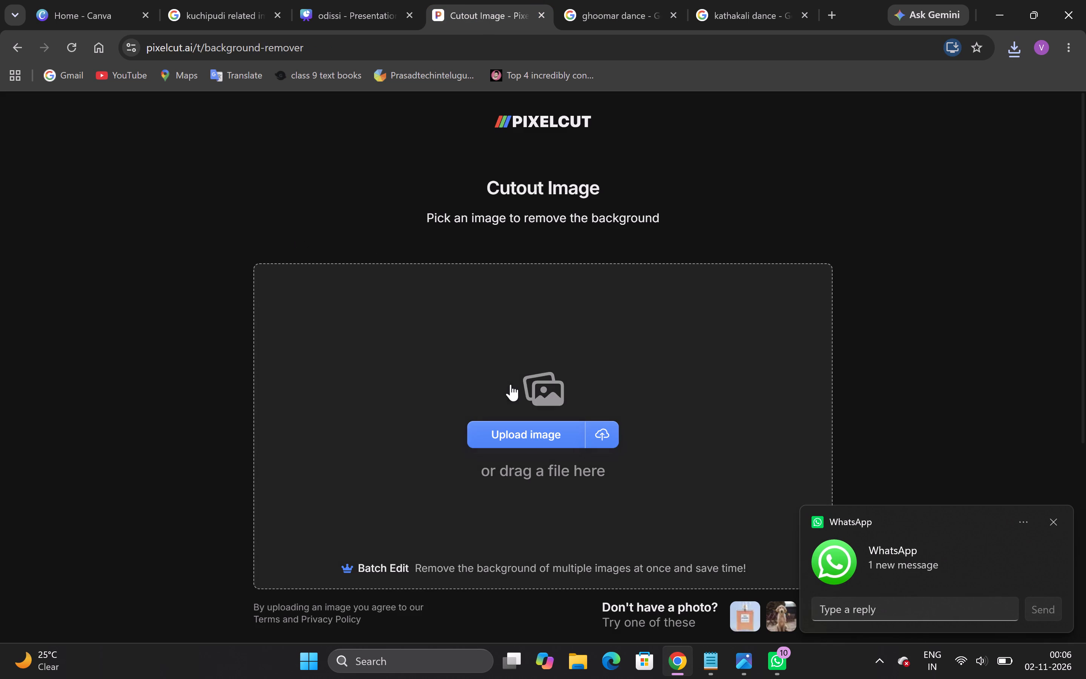
left_click(531, 434)
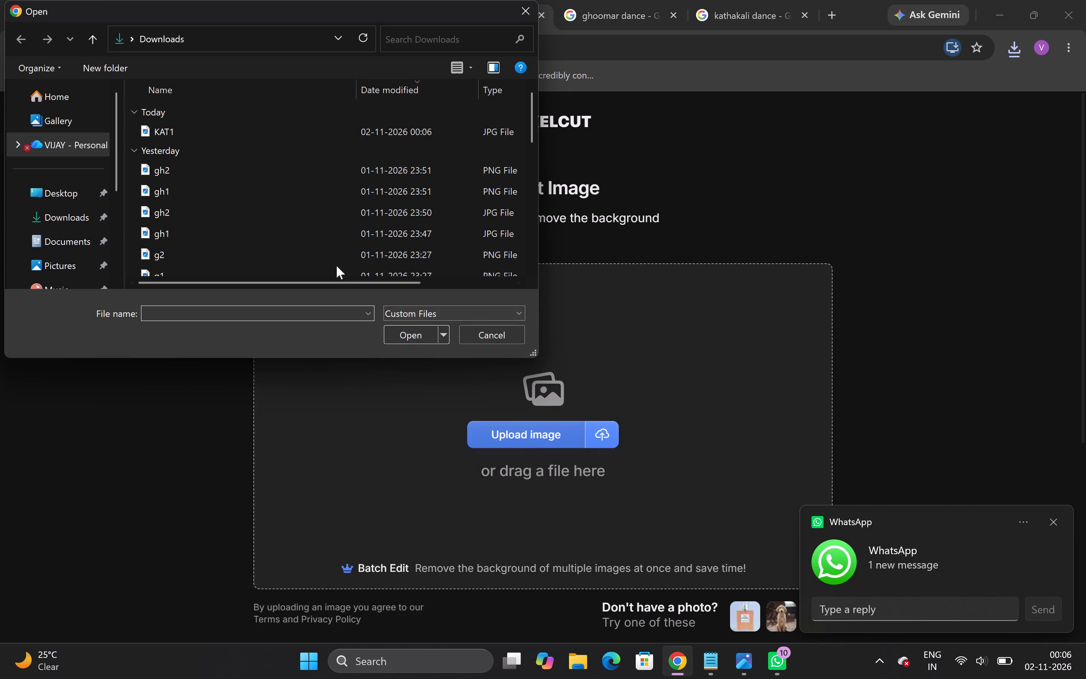
double_click(276, 124)
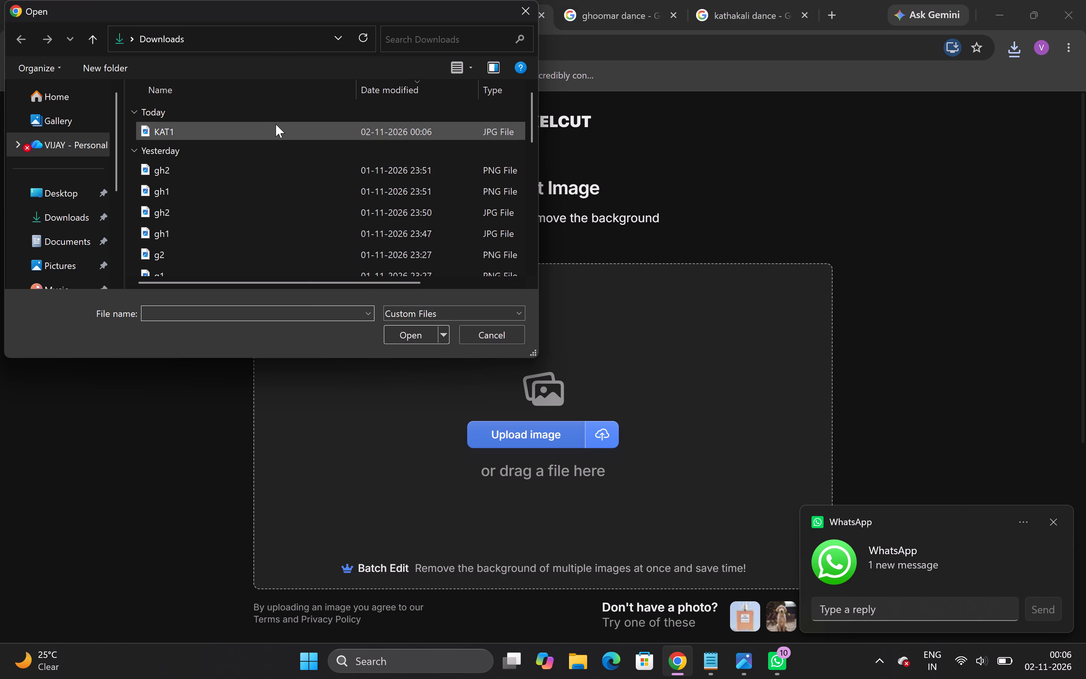
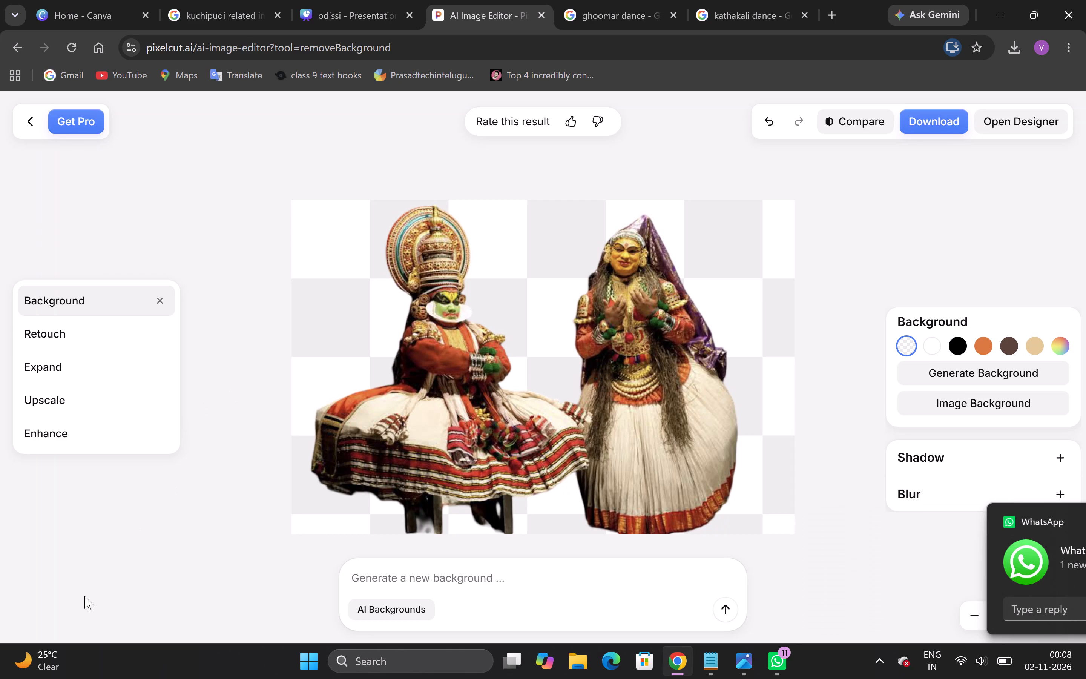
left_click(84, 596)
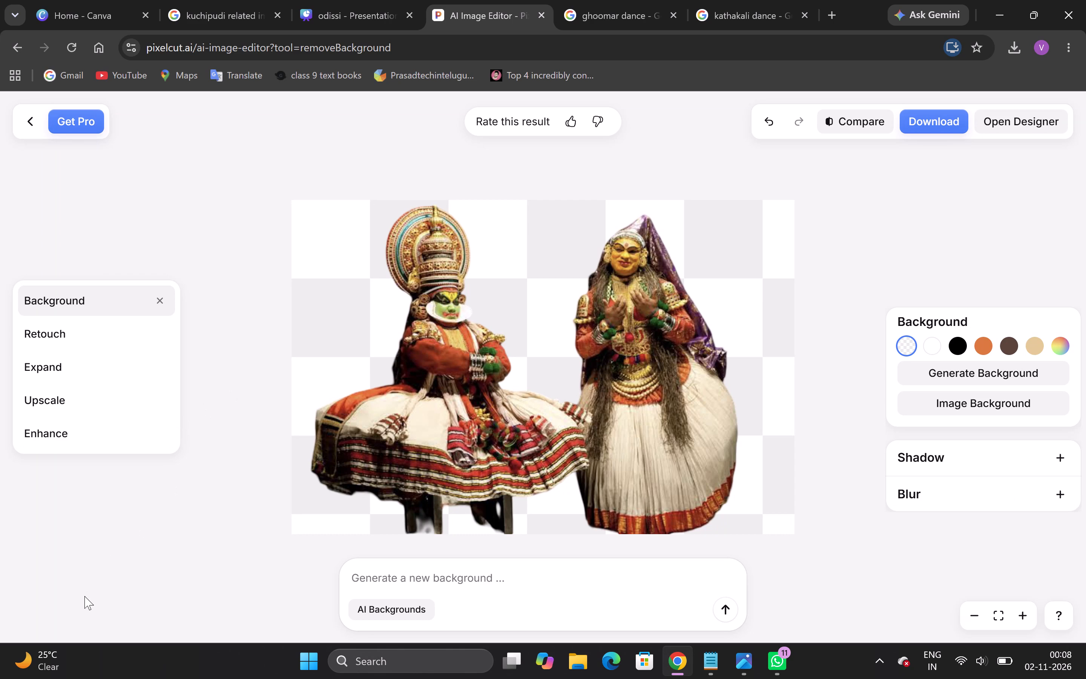
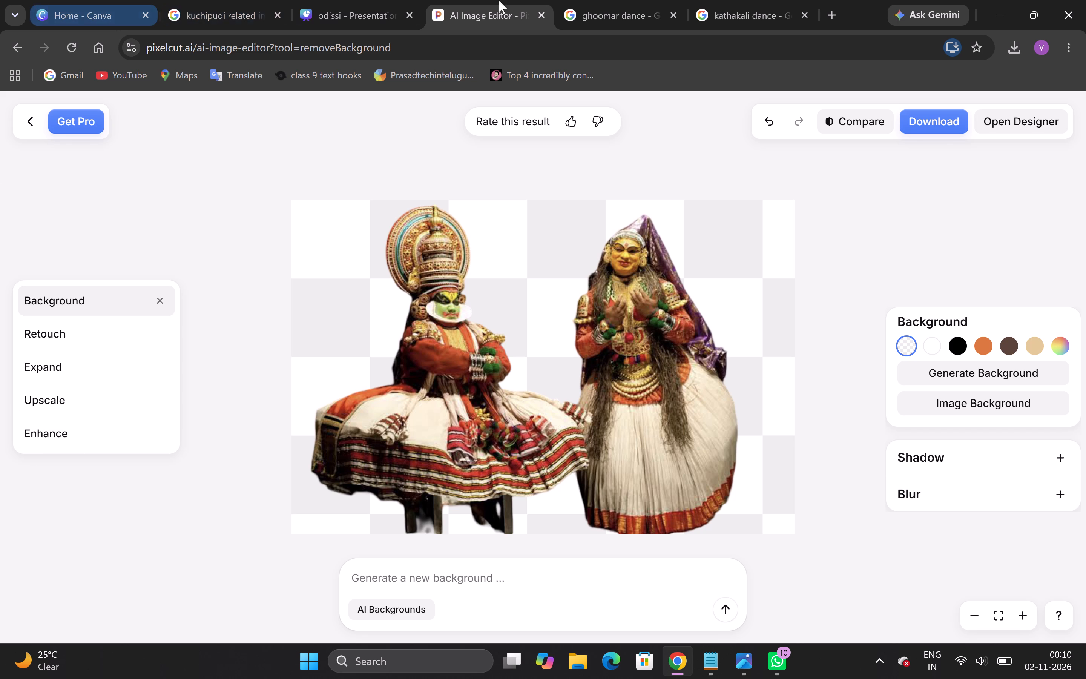
Return to the kathakali dance image results and start saving the Pinterest photo of the Kathakali performer with a female dancer to Downloads.
left_click(722, 0)
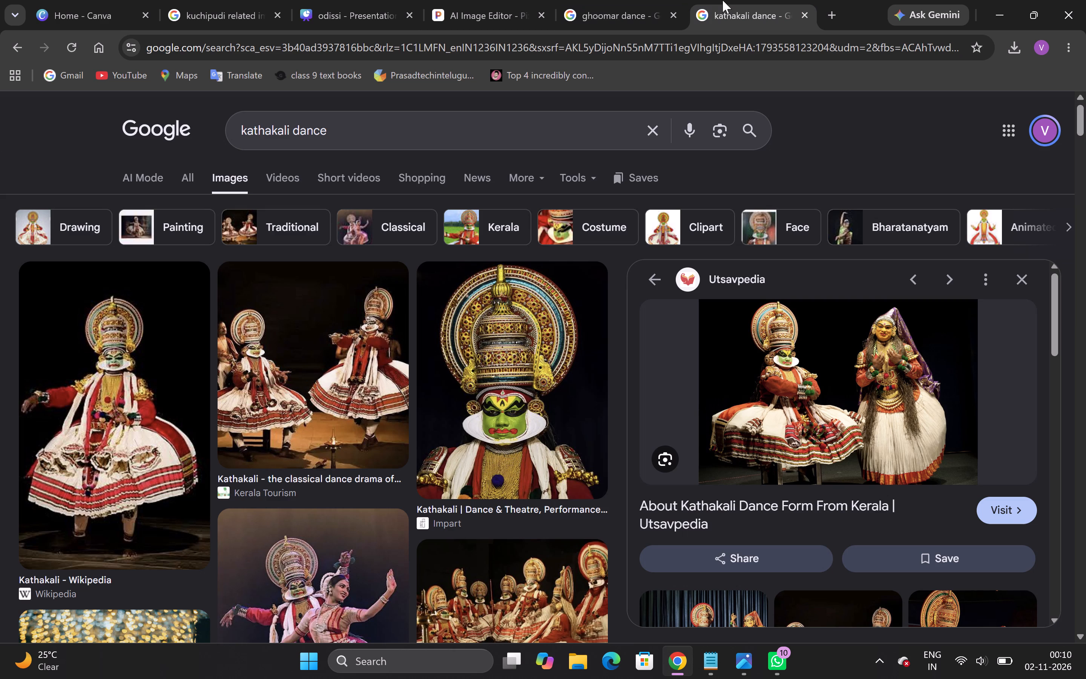
scroll(701, 351, "down", 1)
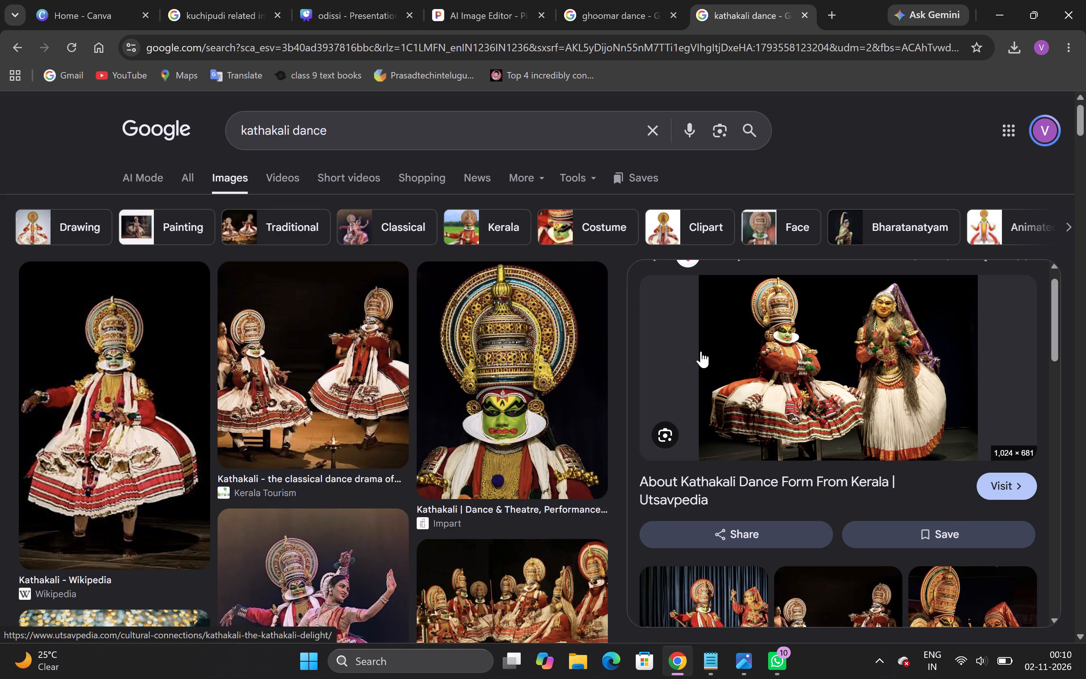
scroll(701, 351, "down", 4)
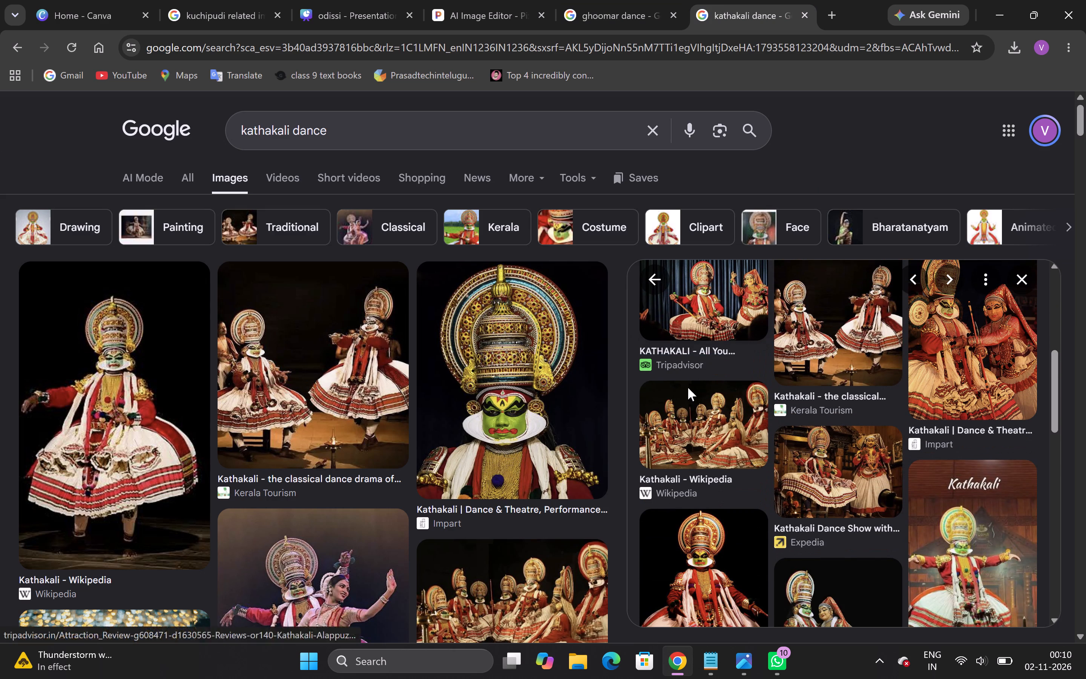
scroll(709, 446, "down", 1)
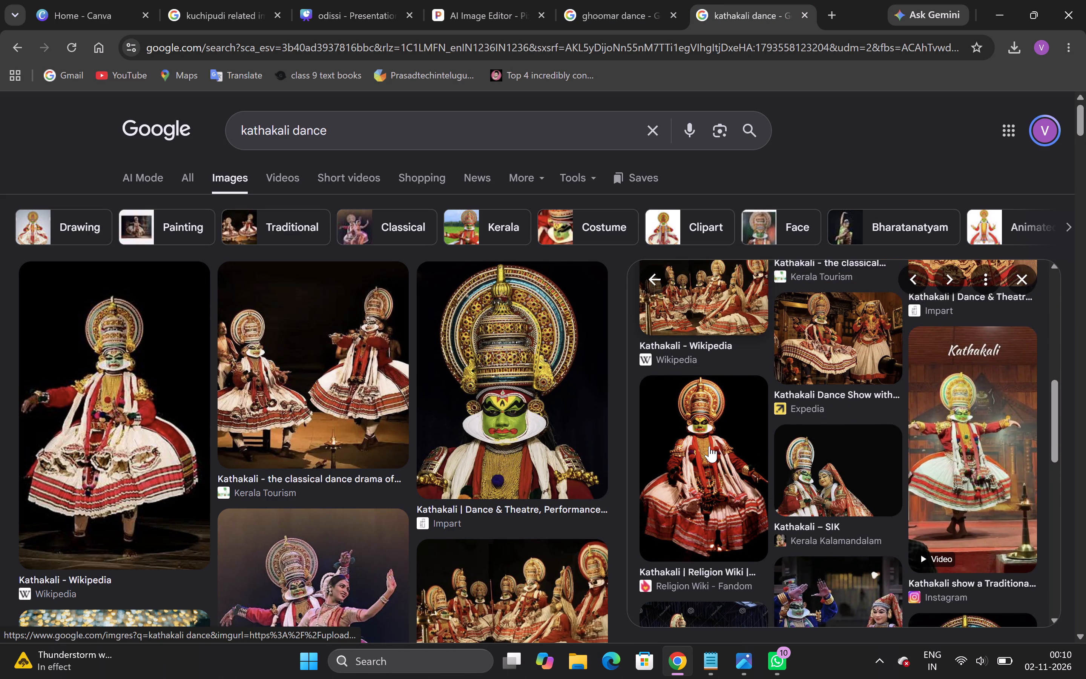
scroll(709, 446, "down", 1)
scroll(313, 434, "down", 1)
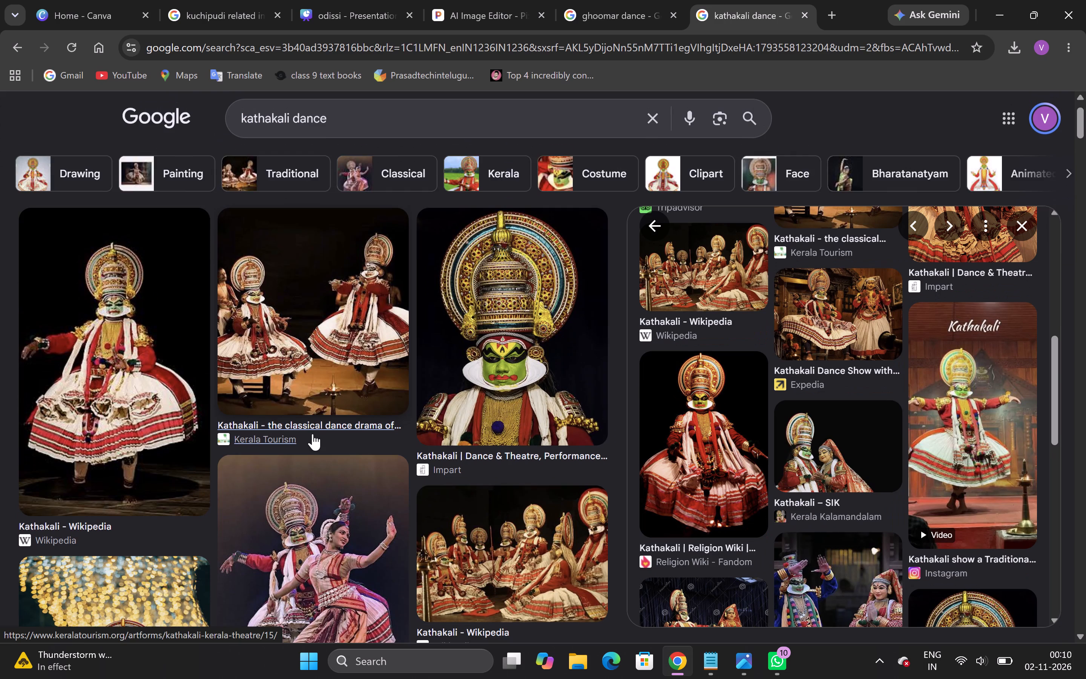
scroll(313, 434, "down", 2)
left_click(313, 434)
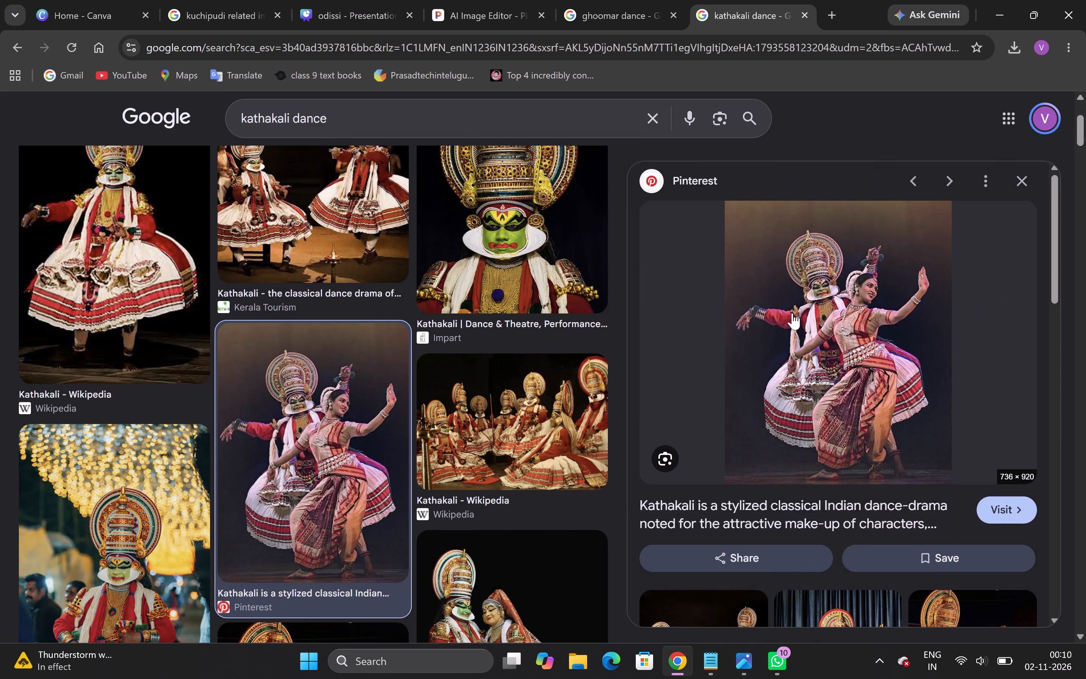
right_click(910, 346)
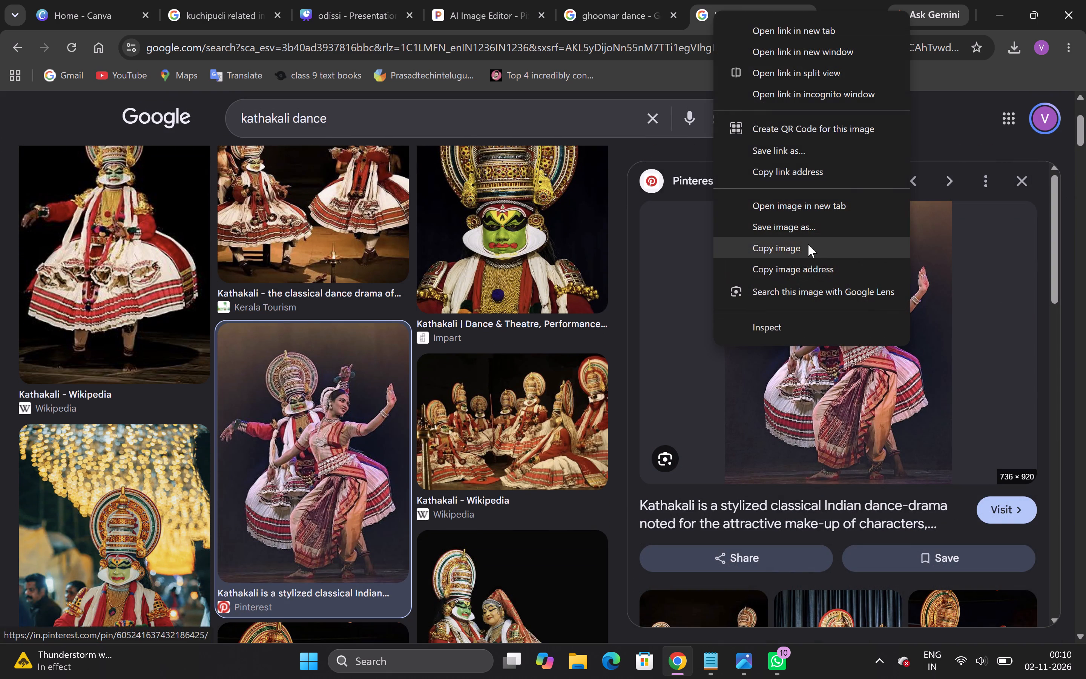
left_click(801, 228)
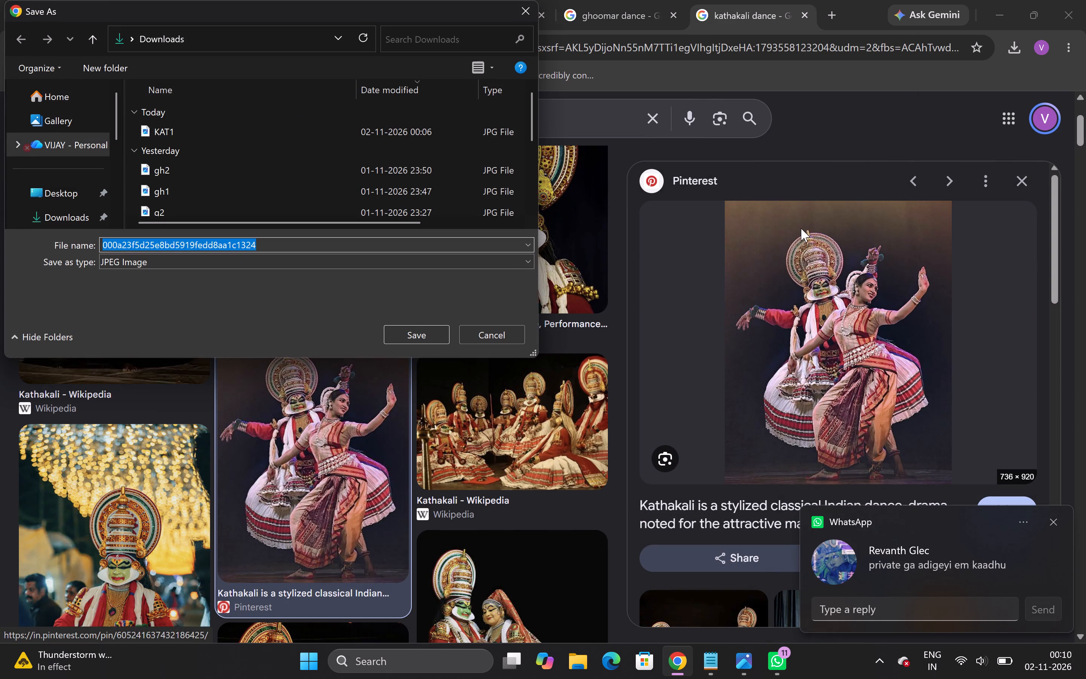
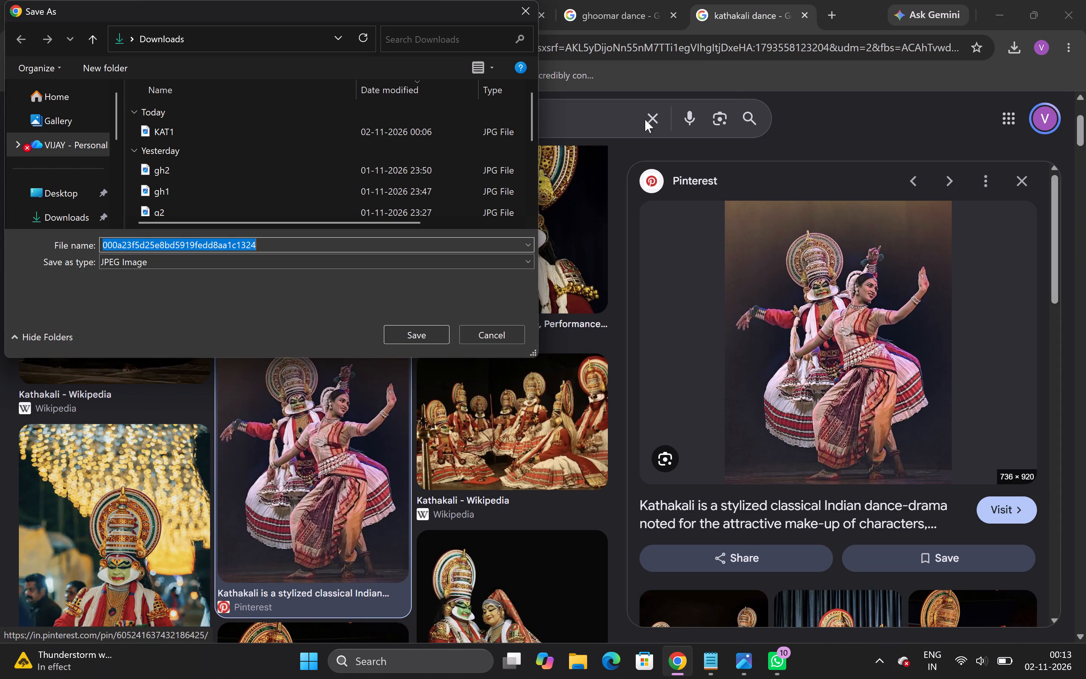
Save the Pinterest Kathakali duo photo to Downloads as a JPEG named KATHA 1.
left_click(370, 237)
type("KATHA")
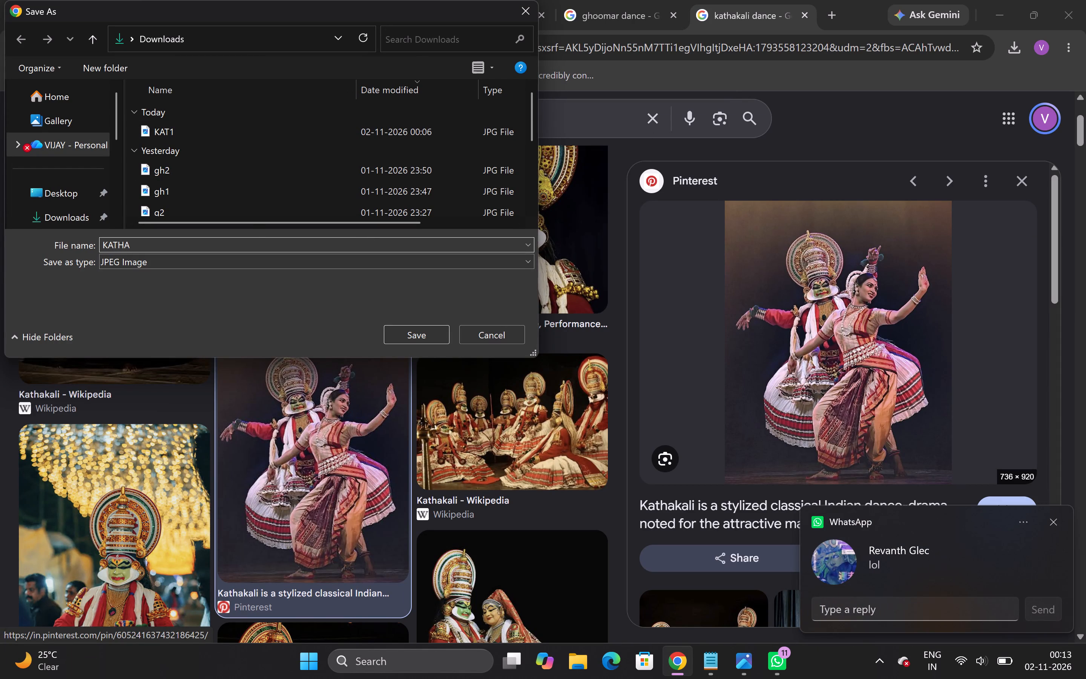
key("space")
type("1")
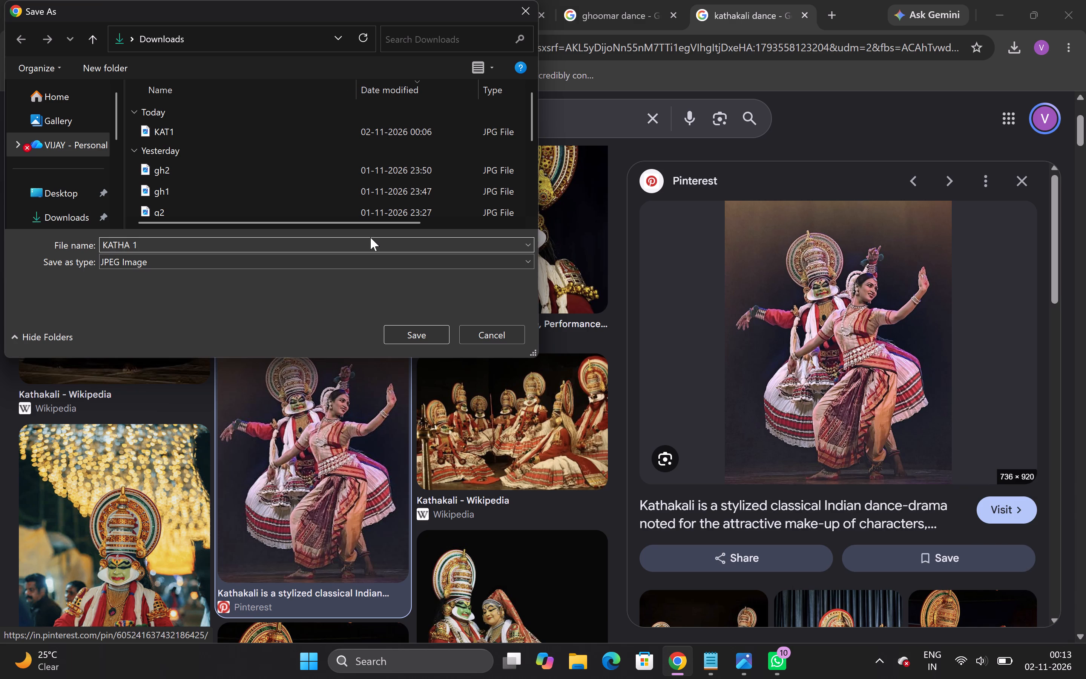
key("Return")
Switch to Pixelcut, discard the previous cutout, remove the background from KATHA 1, and download the cutout at preview resolution.
left_click(588, 0)
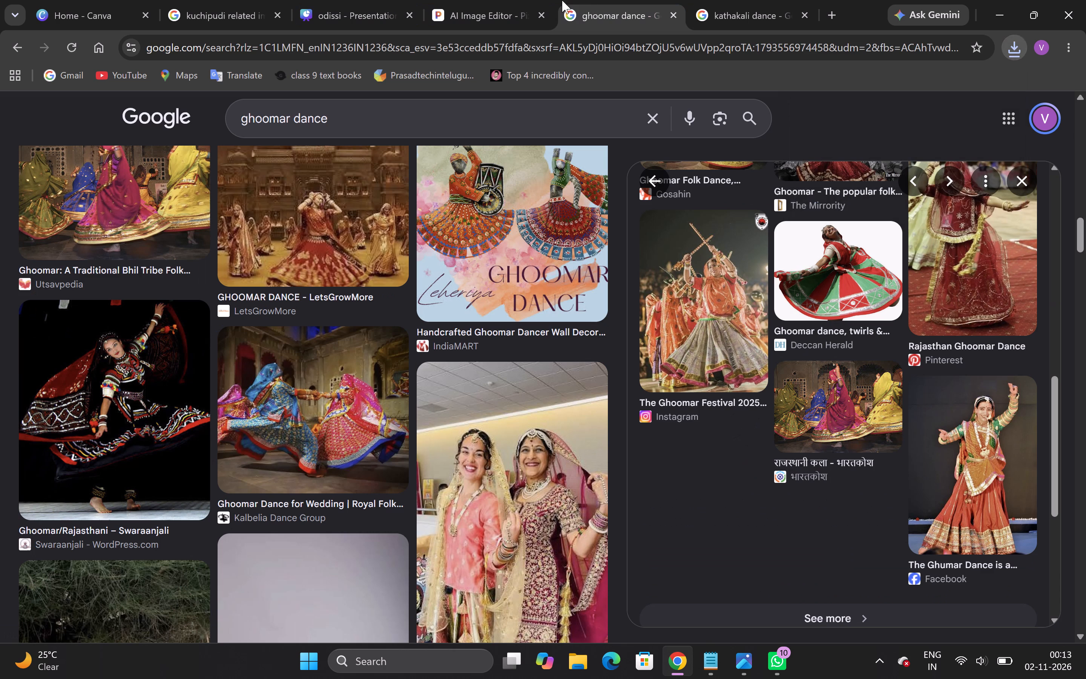
left_click(526, 0)
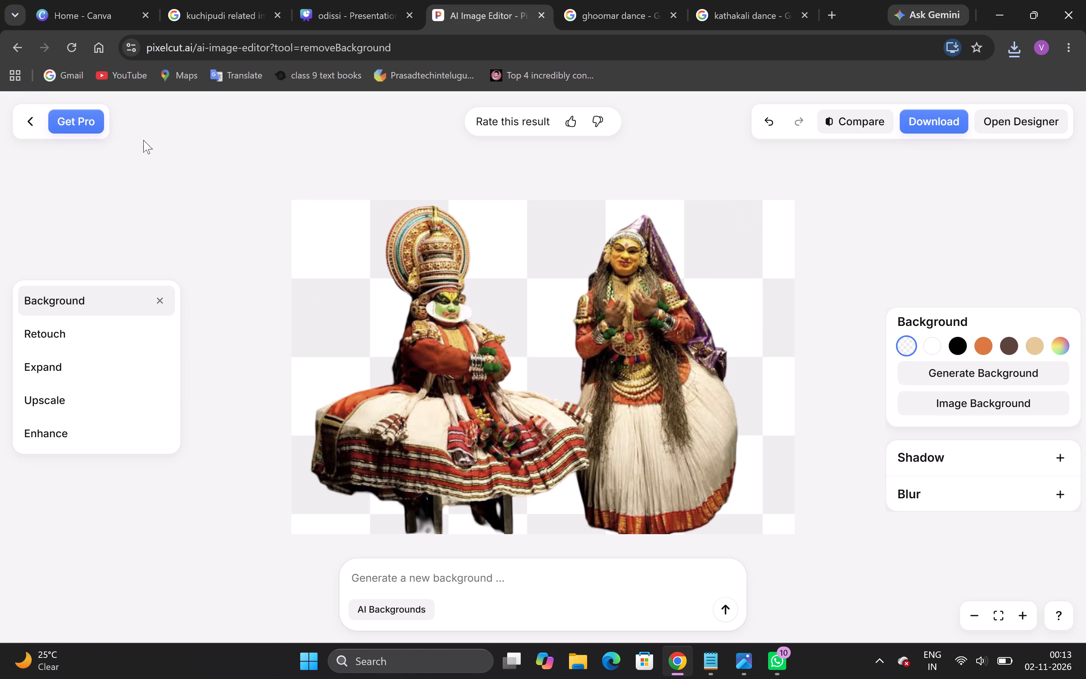
left_click(34, 128)
key("Return")
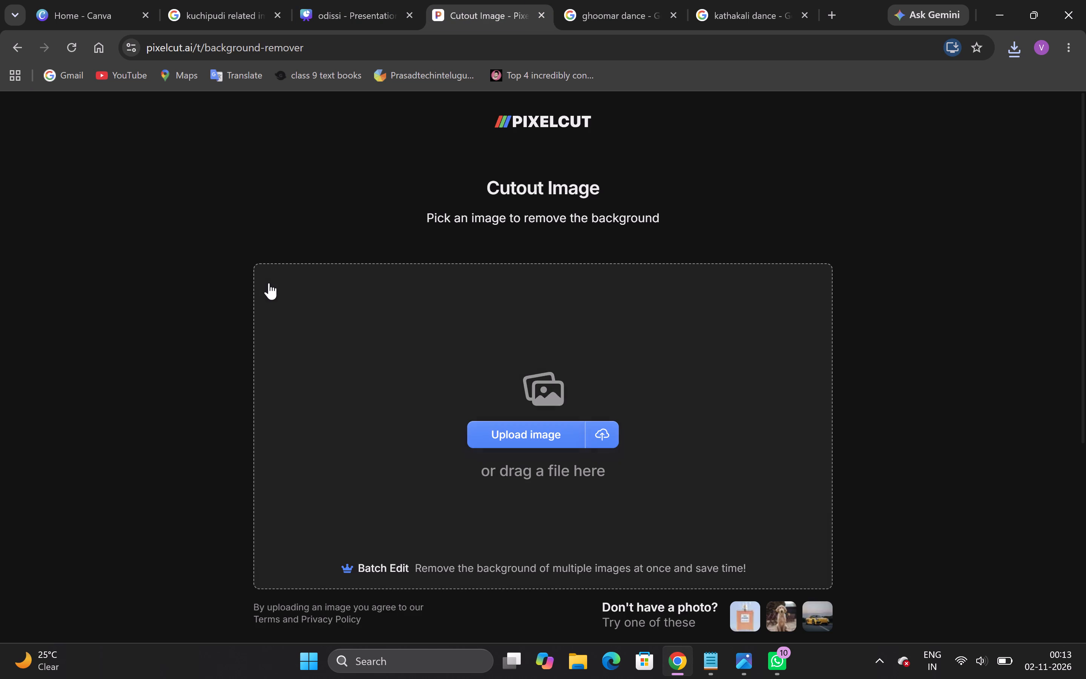
left_click(519, 424)
double_click(281, 134)
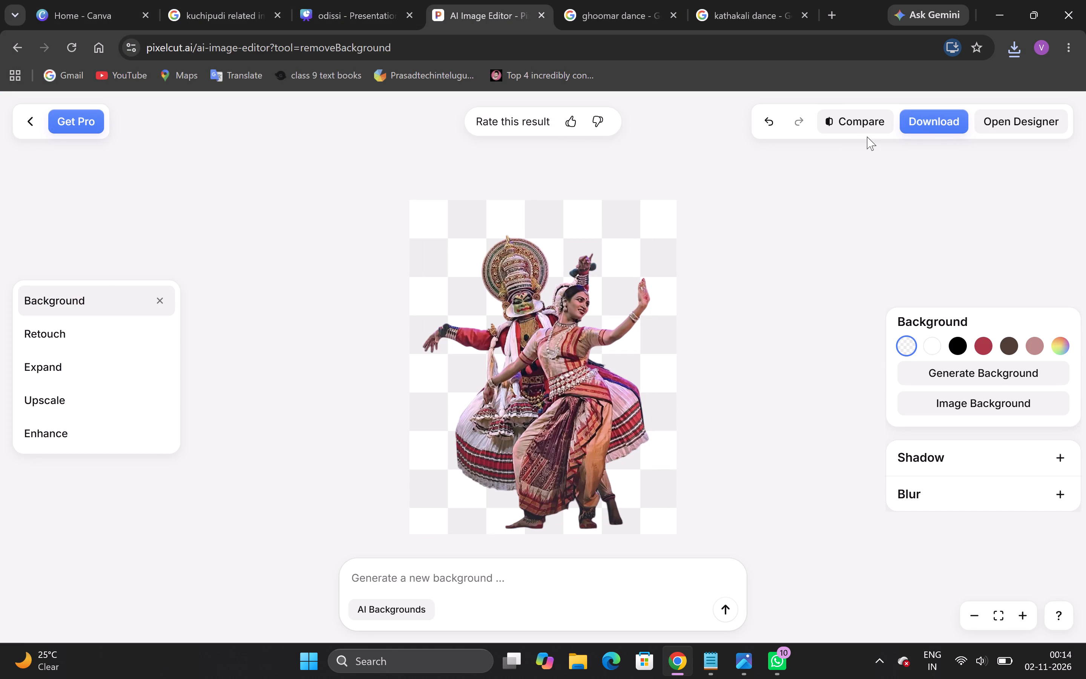
left_click(941, 124)
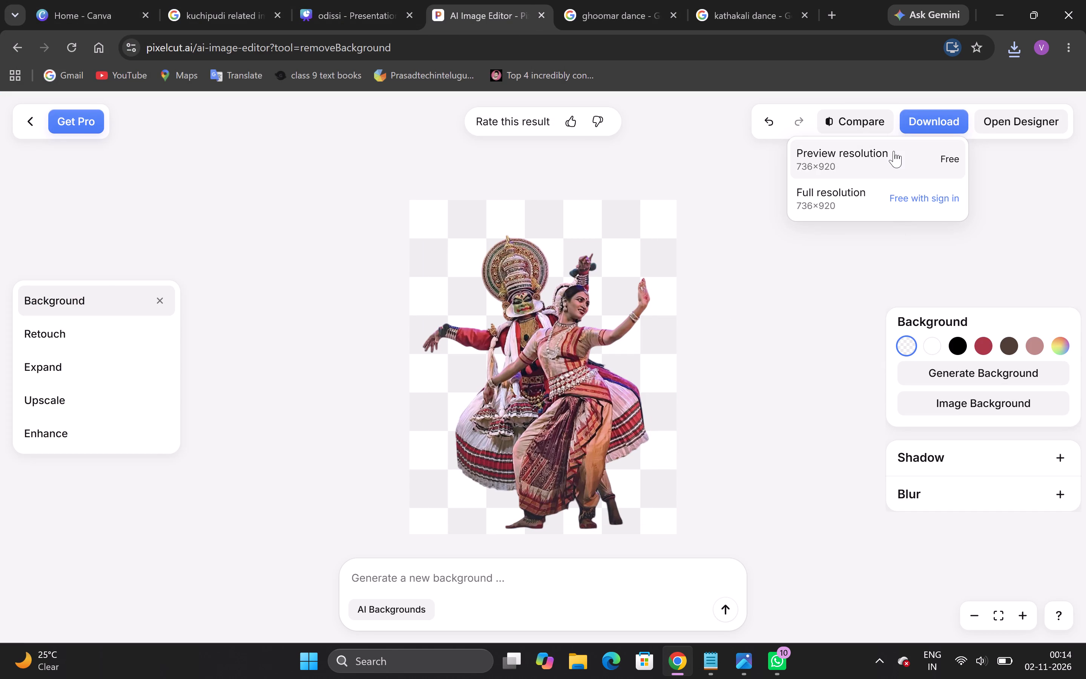
left_click(894, 151)
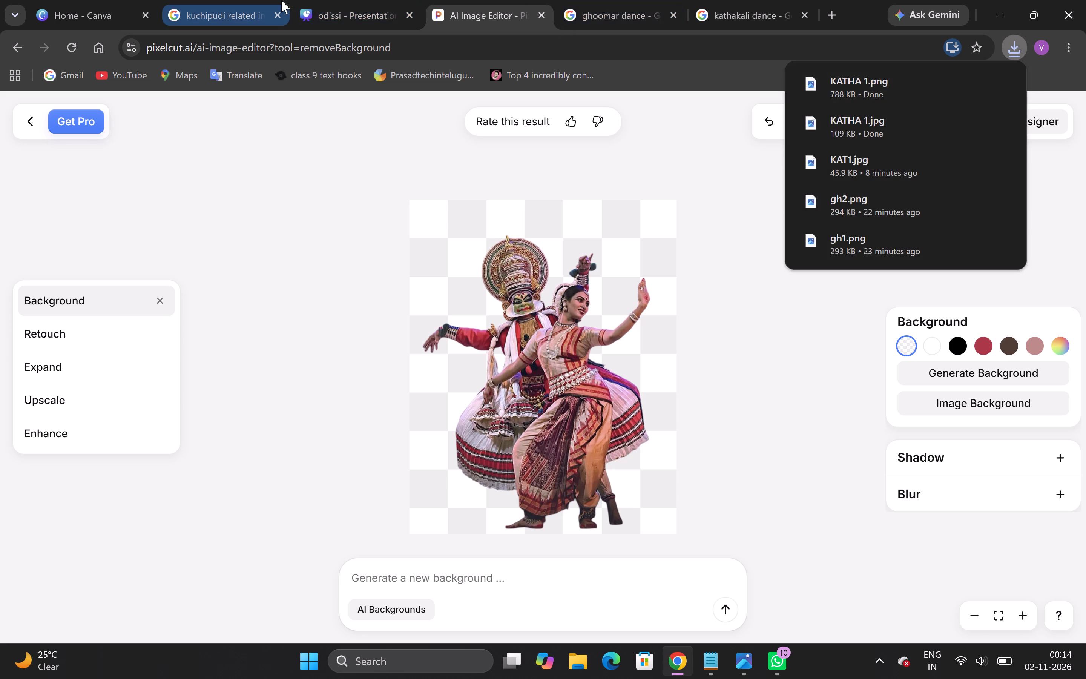
Switch to the Canva odissi presentation and upload the KATHA 1 cutout to its image library.
left_click(281, 0)
left_click(333, 2)
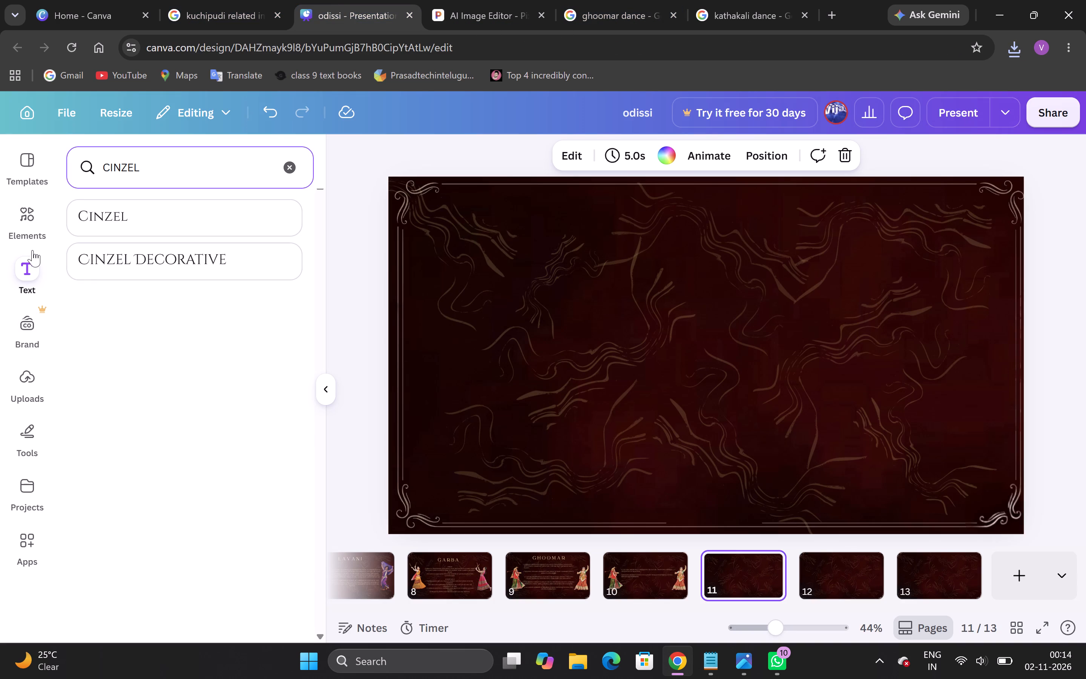
left_click(411, 412)
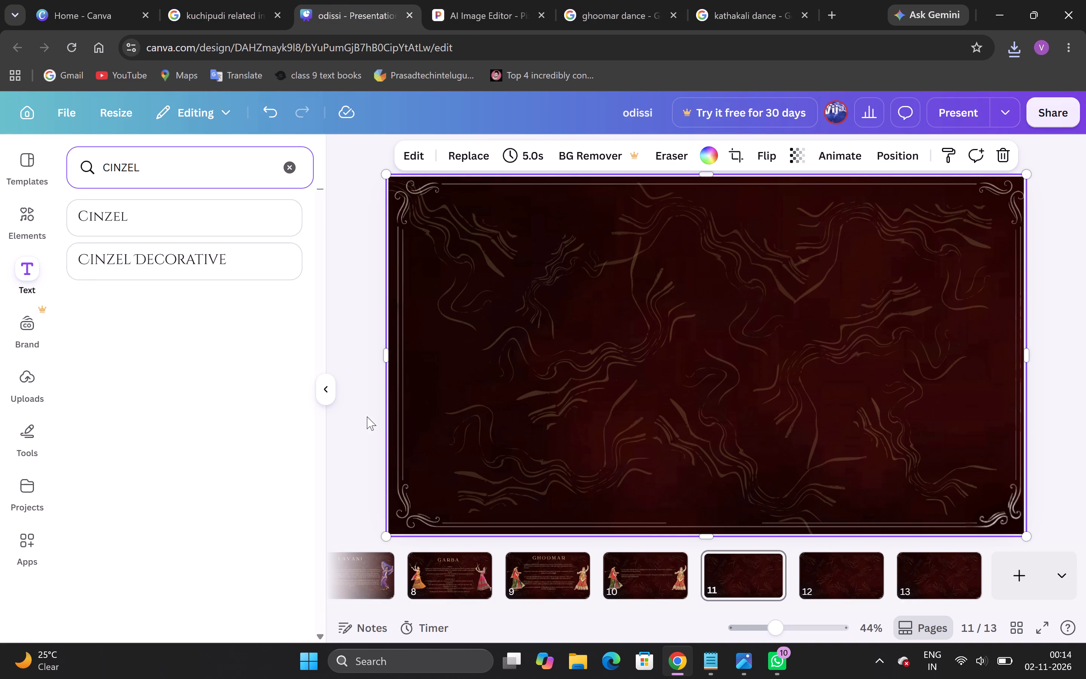
left_click(53, 322)
left_click(27, 398)
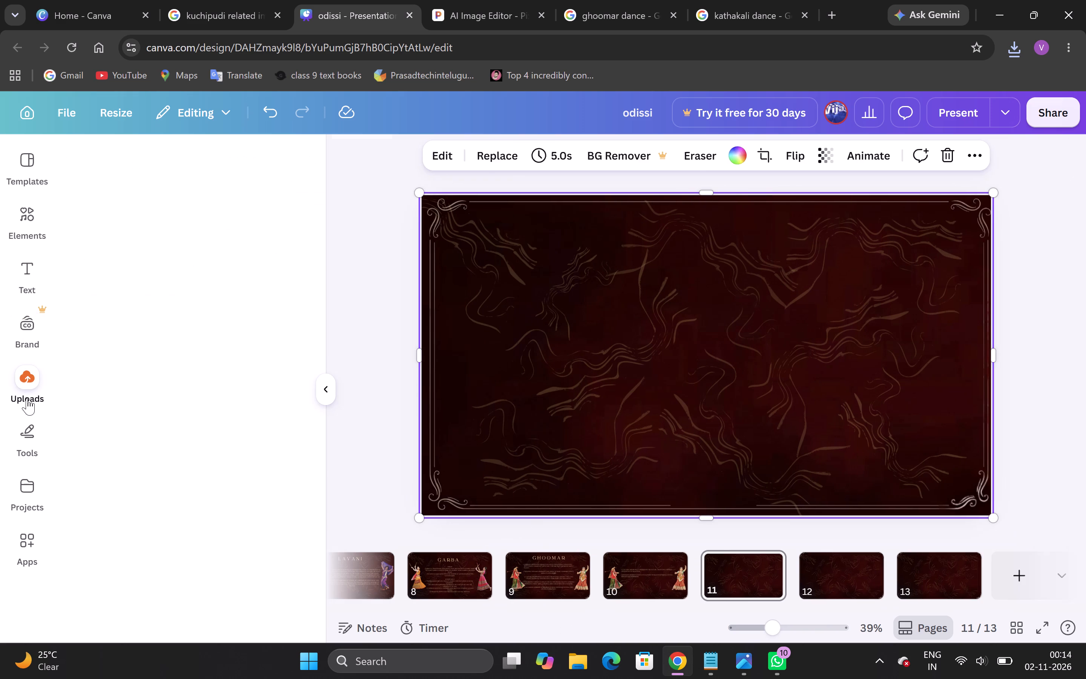
left_click(187, 217)
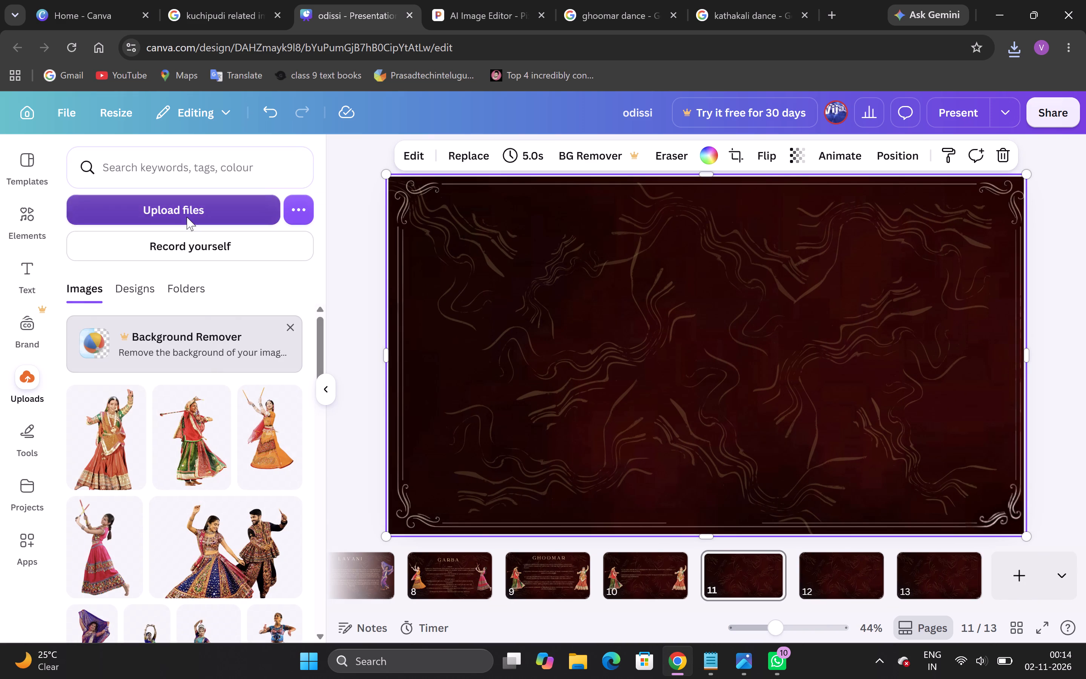
double_click(233, 129)
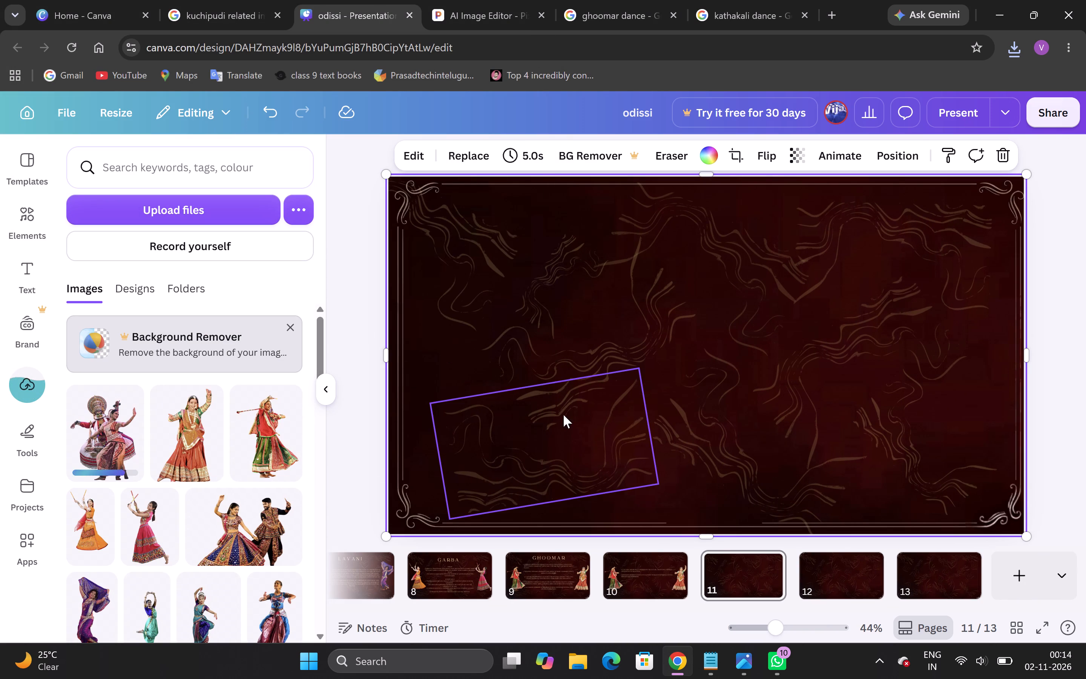
Add the uploaded Kathakali duo cutout to page 11 and position it at the slide's lower left, inside the border.
left_click(100, 424)
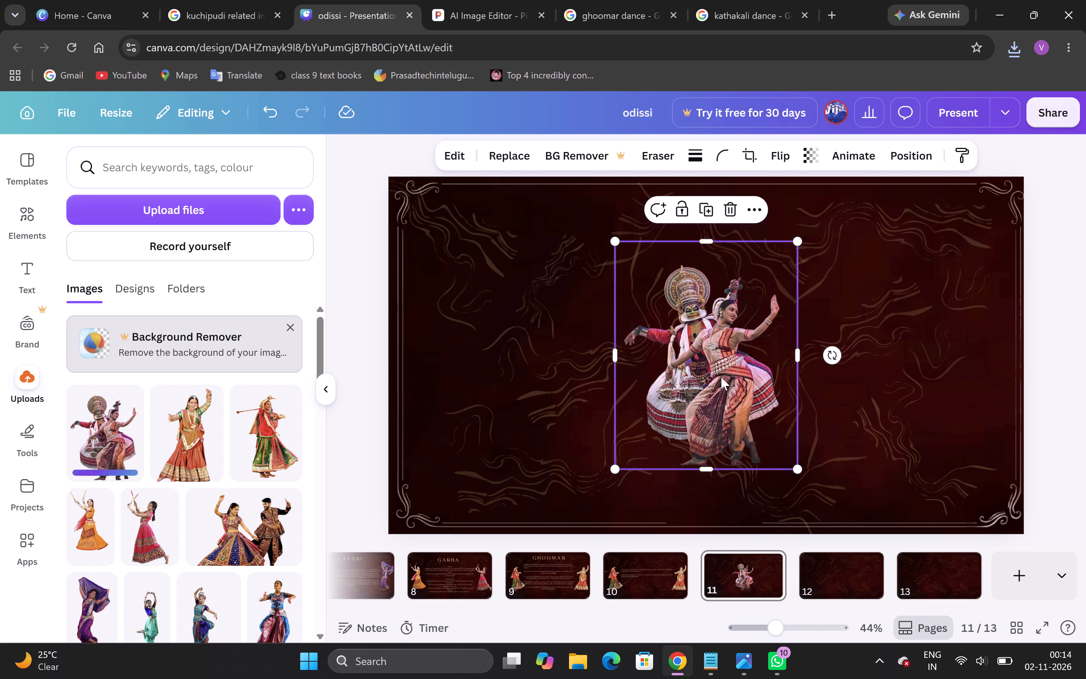
left_click_drag(721, 377, 469, 365)
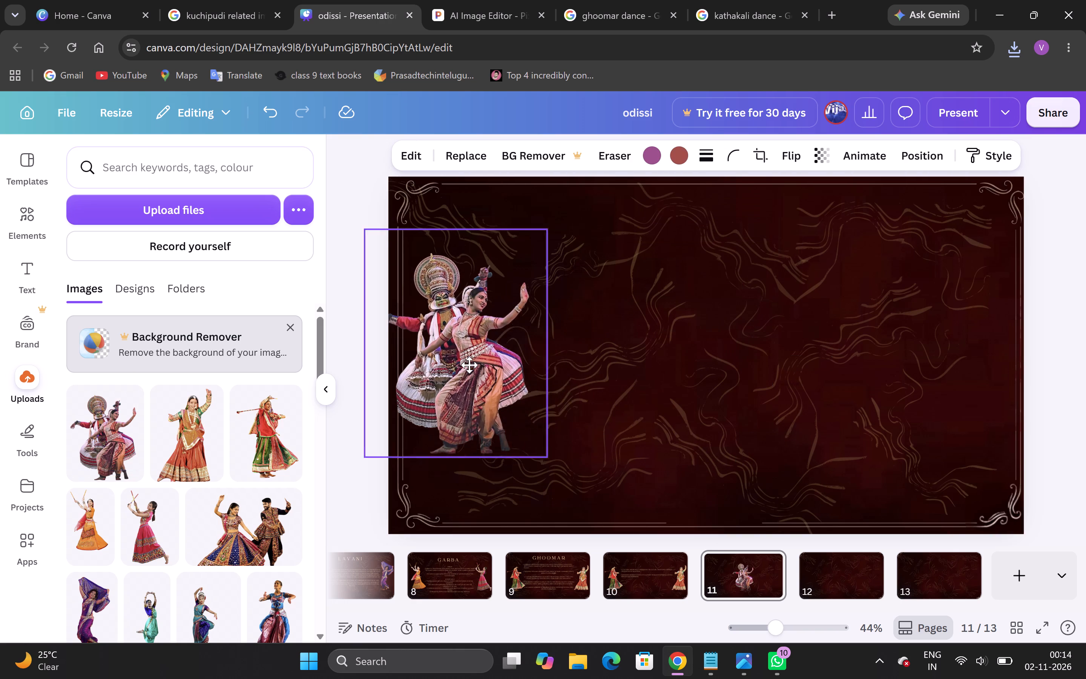
left_click_drag(469, 365, 505, 398)
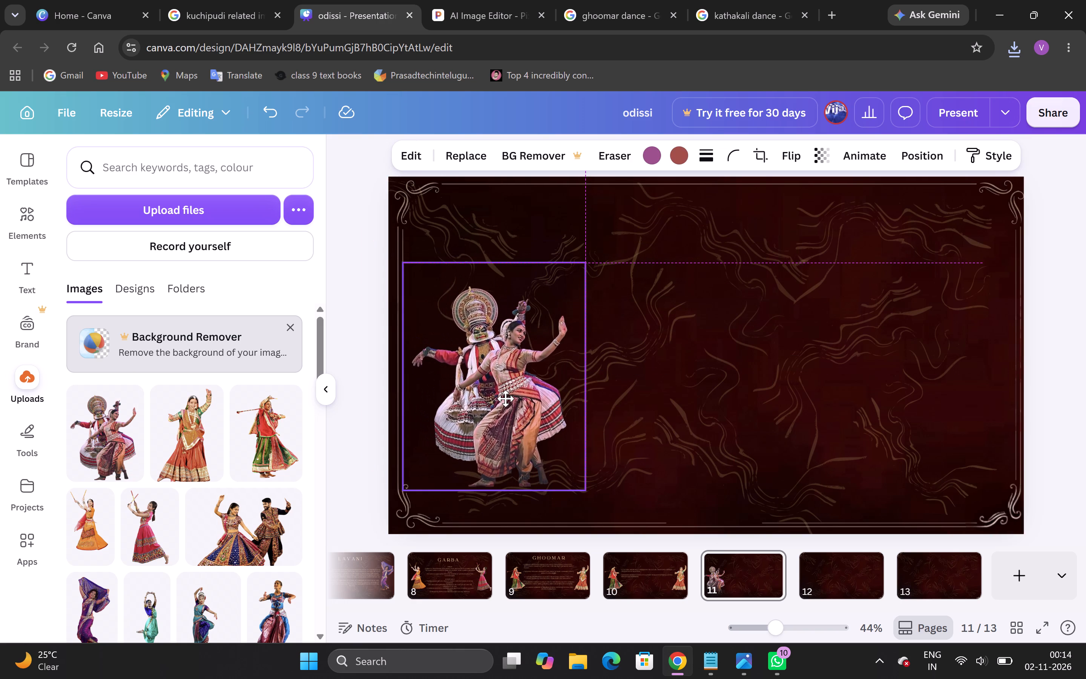
left_click_drag(505, 398, 502, 394)
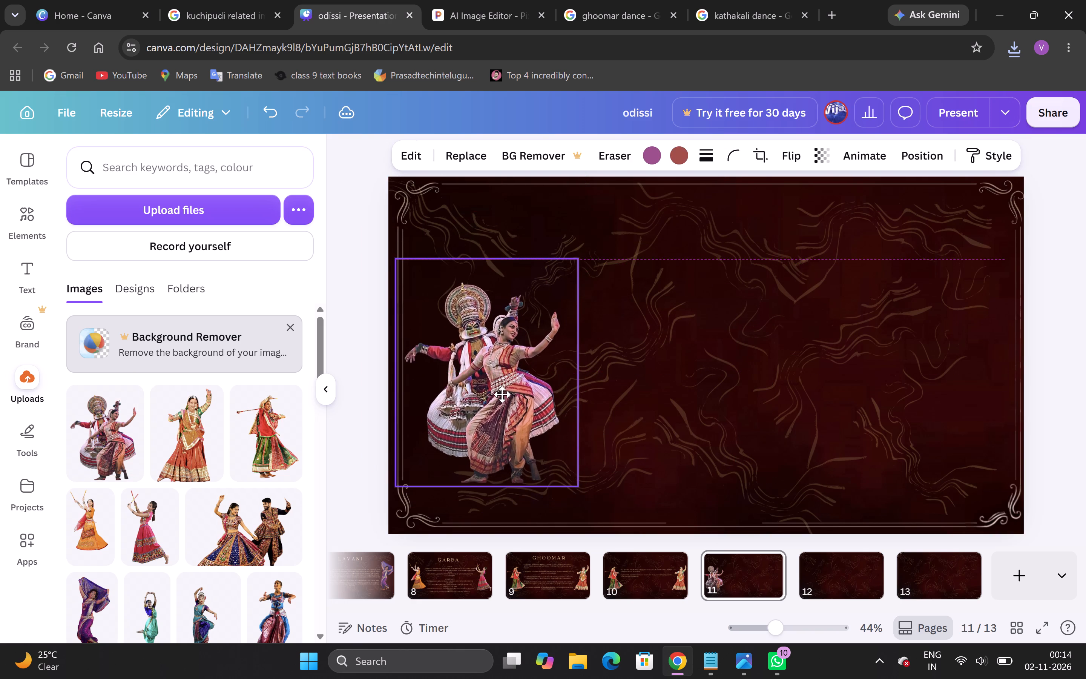
left_click_drag(502, 394, 507, 397)
left_click(380, 291)
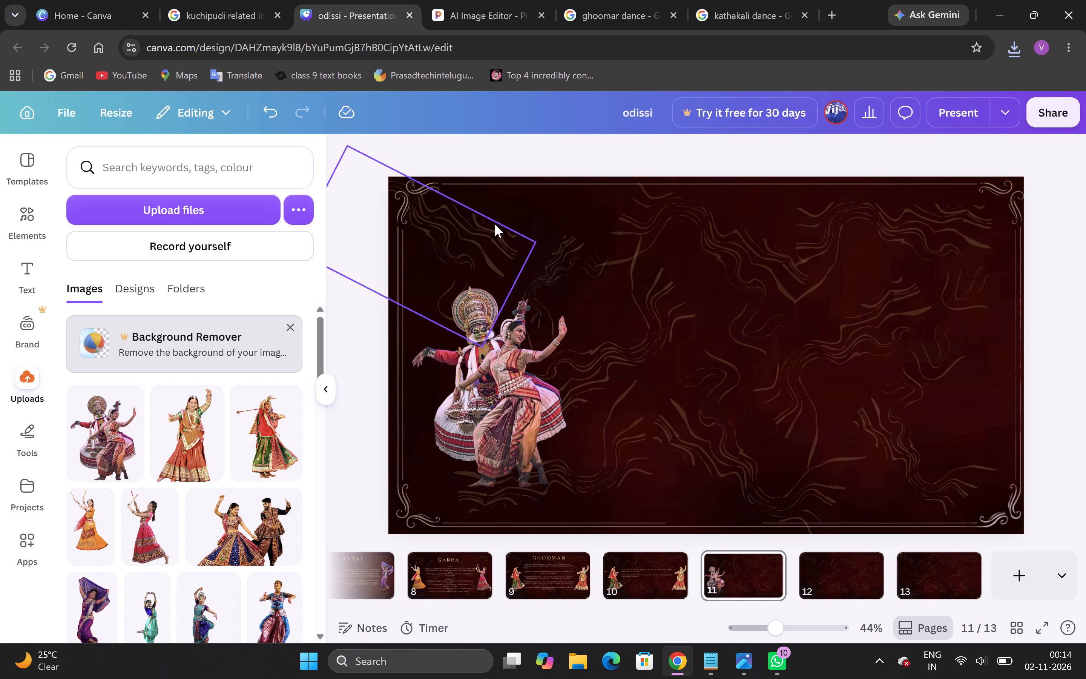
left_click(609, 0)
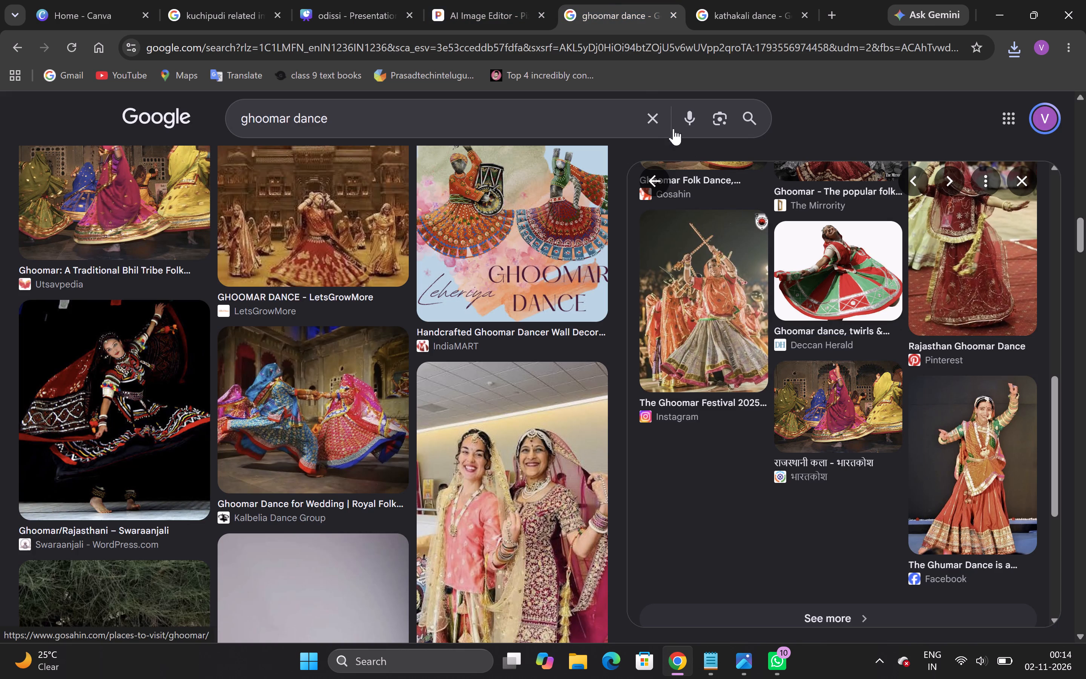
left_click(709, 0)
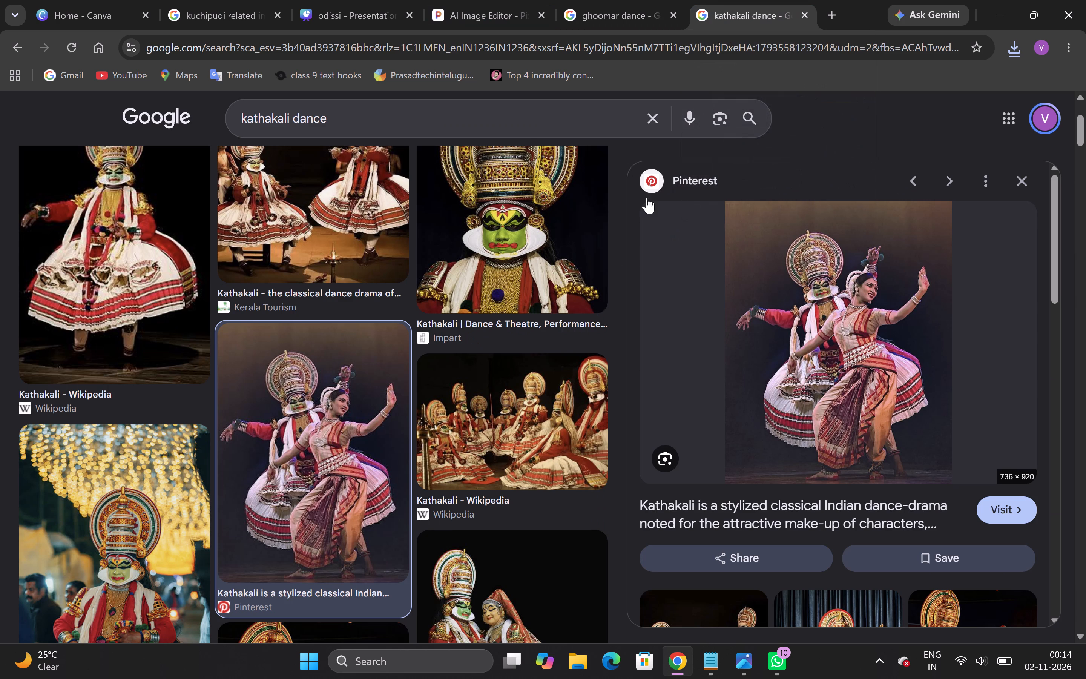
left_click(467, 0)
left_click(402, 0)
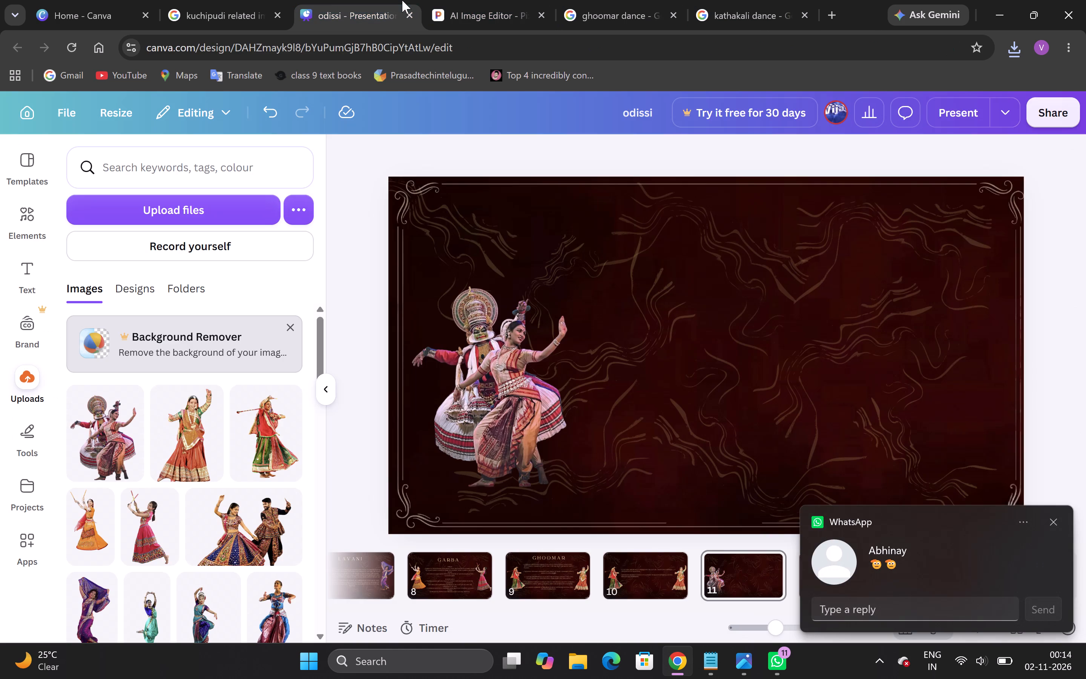
Shift the Kathakali duo cutout slightly inward on page 11 and enlarge it to about 680 × 850.
left_click_drag(524, 350, 542, 349)
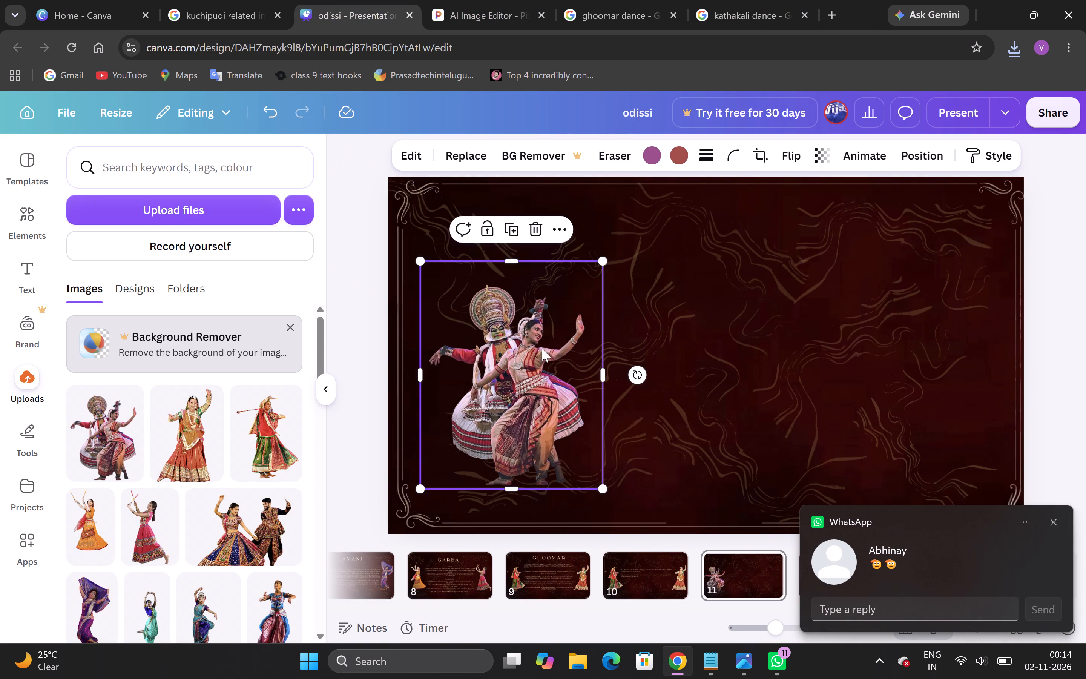
left_click_drag(604, 256, 677, 222)
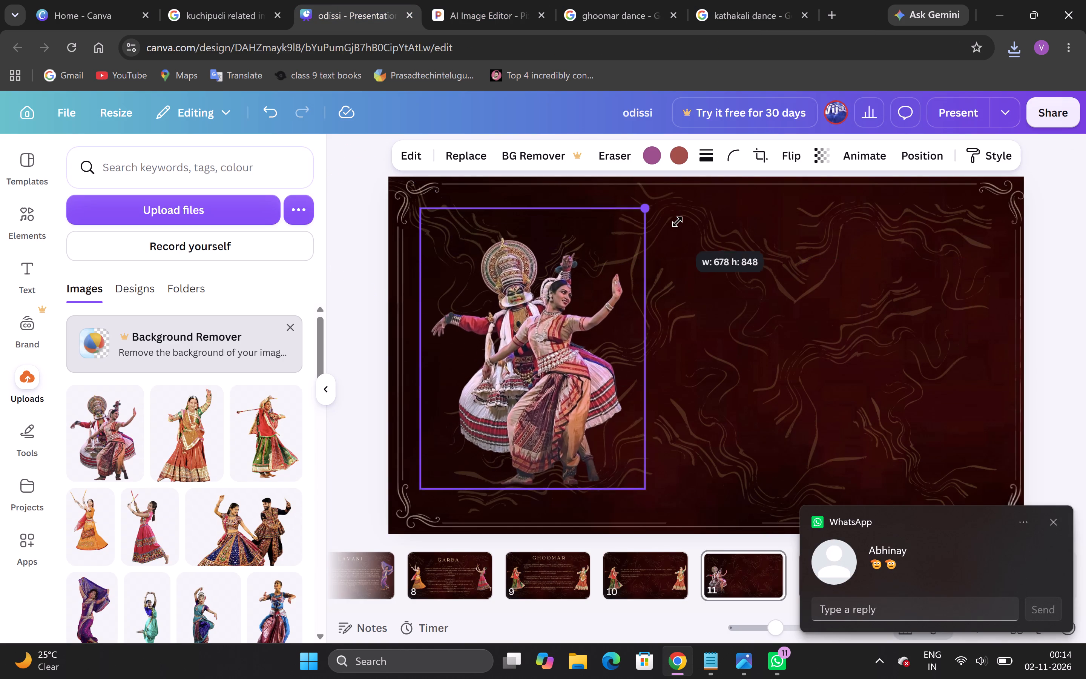
left_click_drag(677, 222, 676, 223)
left_click(355, 222)
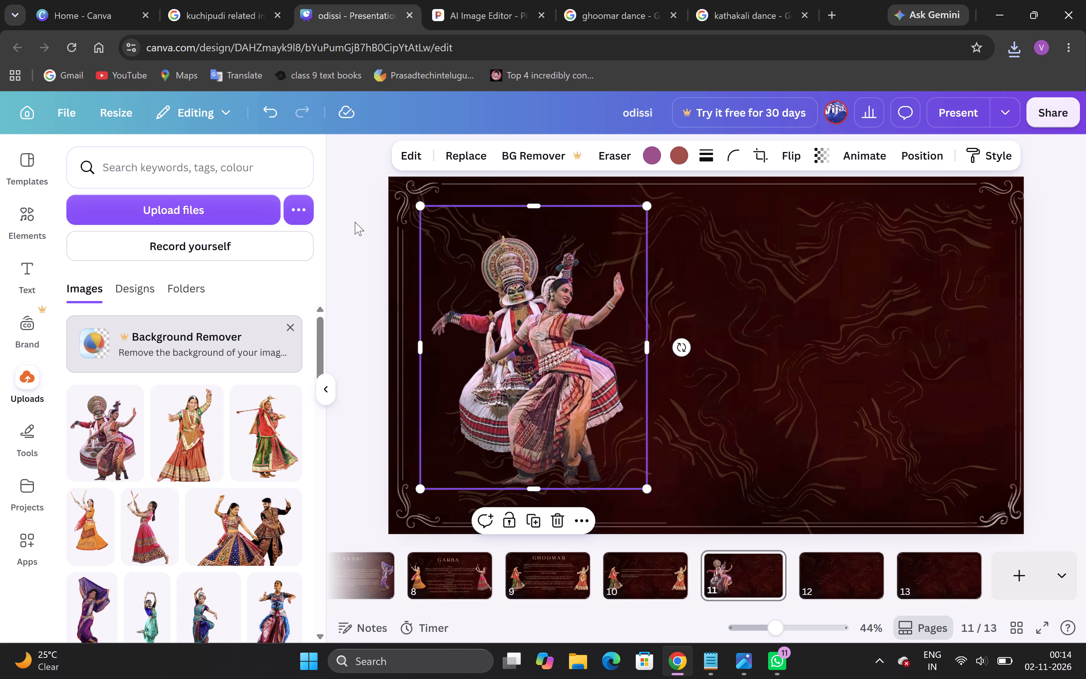
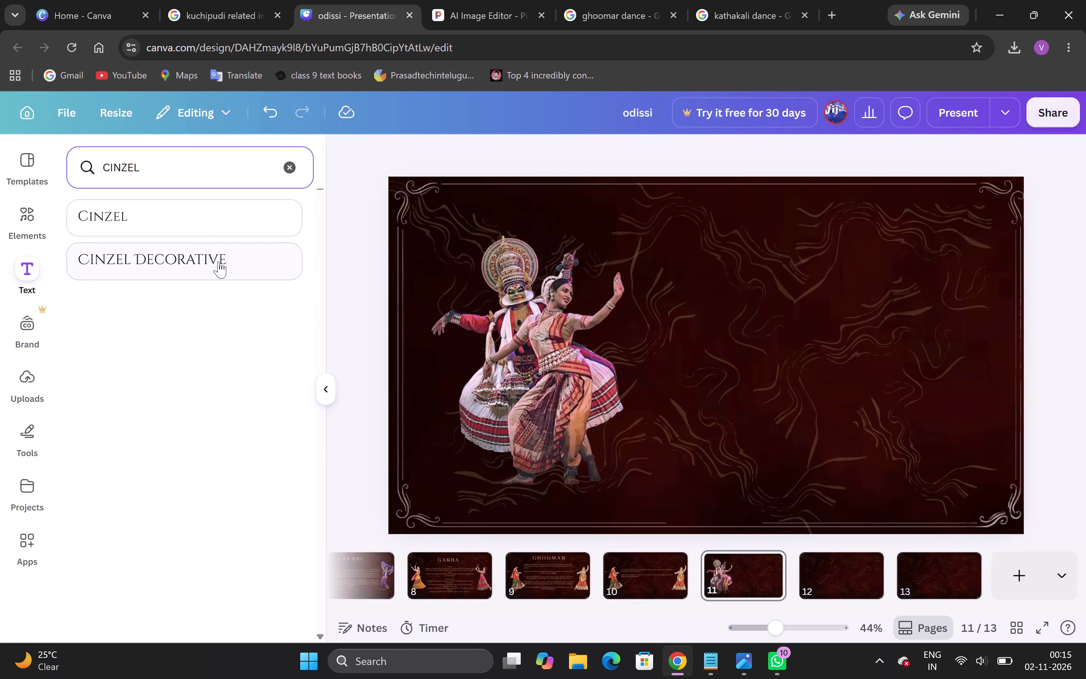
Add a Cinzel Decorative text box to page 11, set its size to 21.5, and paste the copied Kathakali notes into it.
left_click(227, 272)
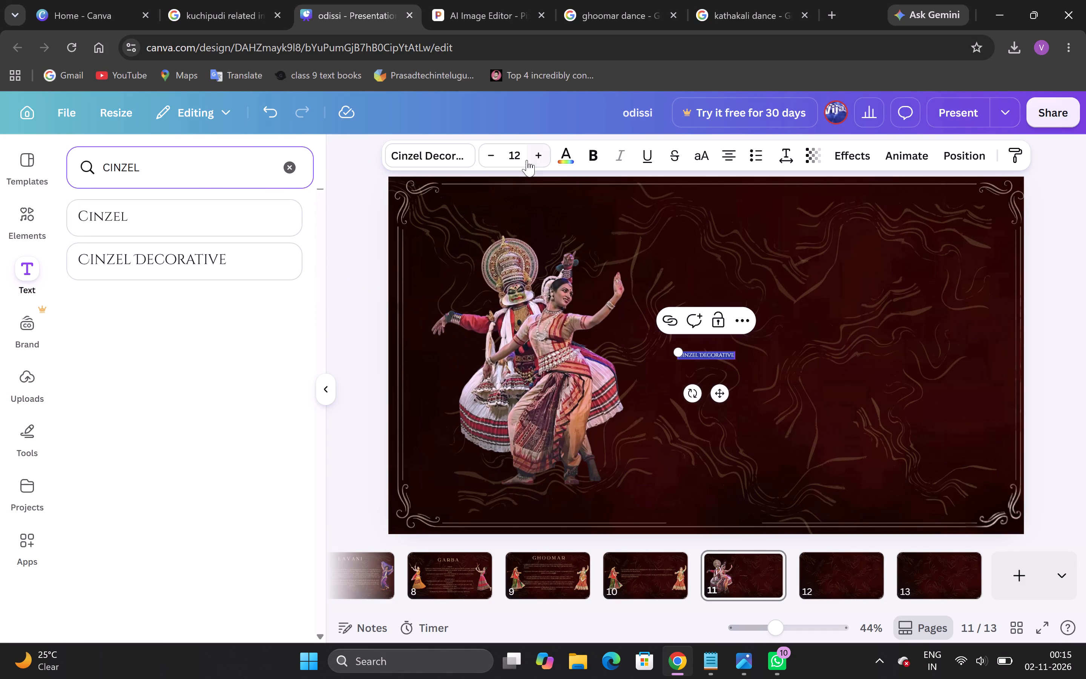
left_click(523, 149)
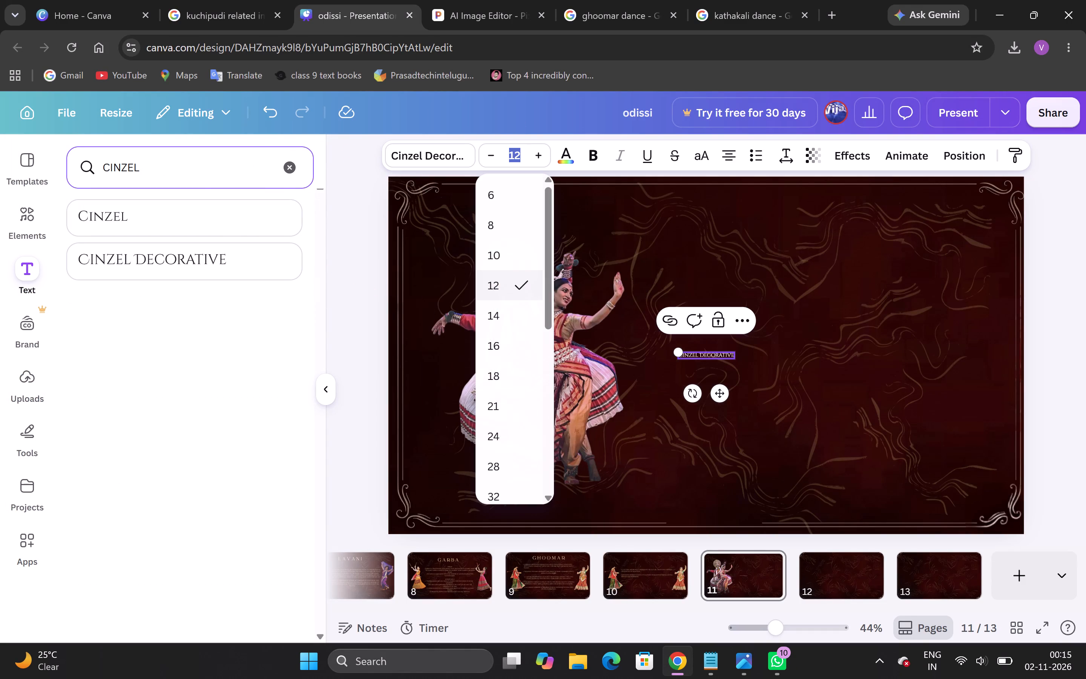
type("21.5")
key("Return")
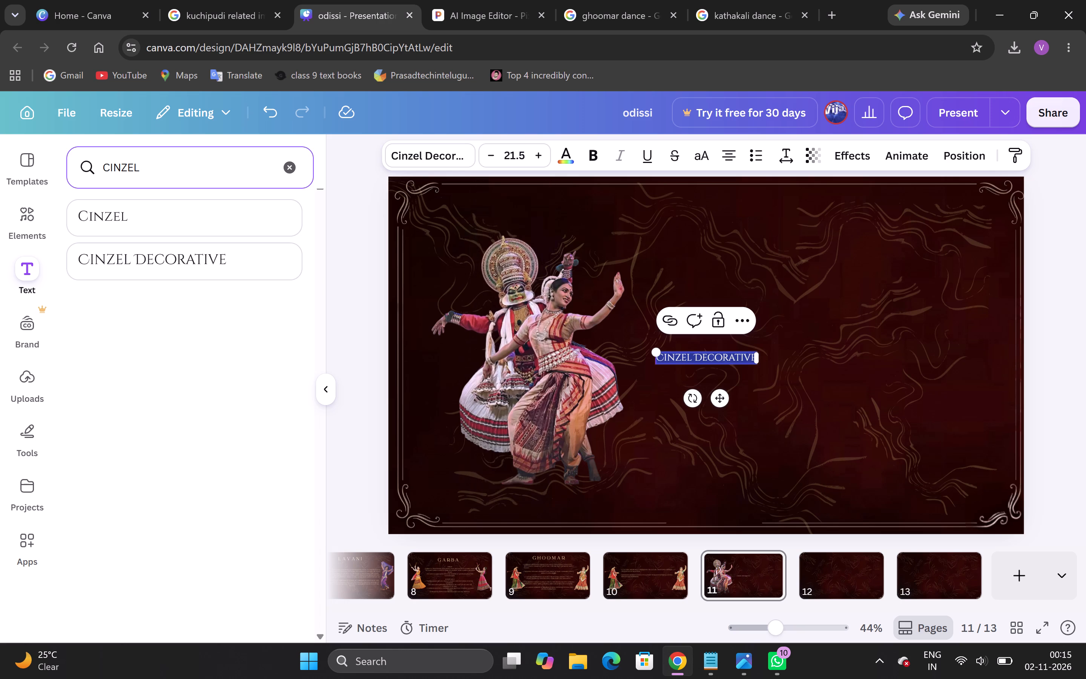
key("ctrl+v")
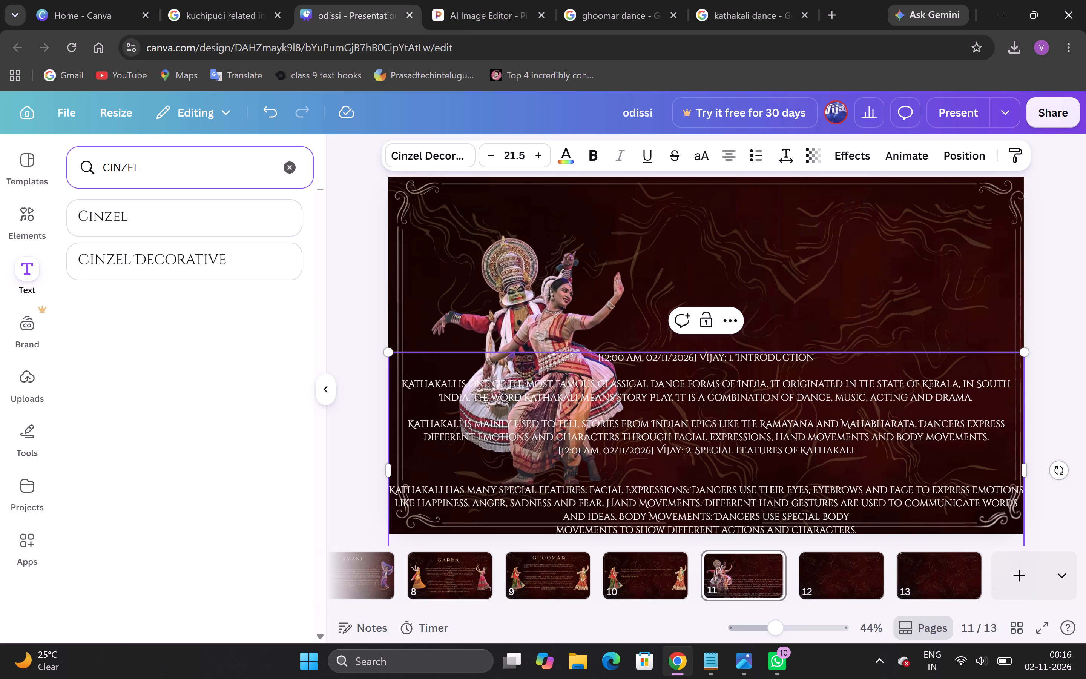
Delete the chat timestamp and sender name in front of "1. Introduction" in the Kathakali notes.
left_click_drag(727, 359, 602, 361)
key("BackSpace")
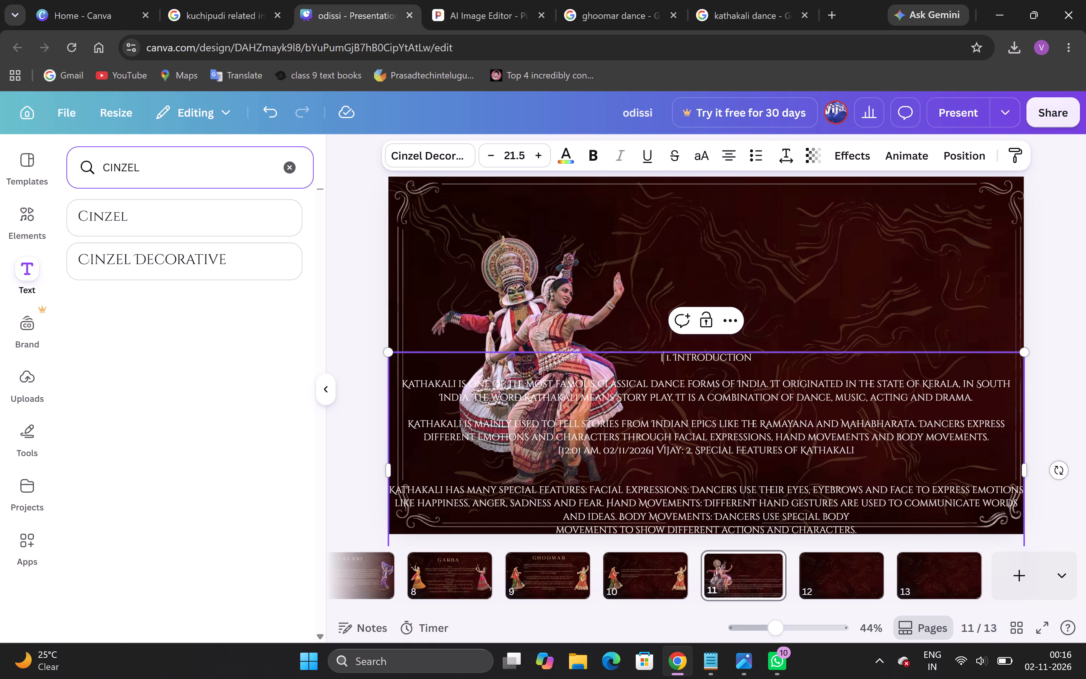
Recolour the Kathakali notes to the design's peach text colour and apply the change to all white text on the page.
left_click(568, 159)
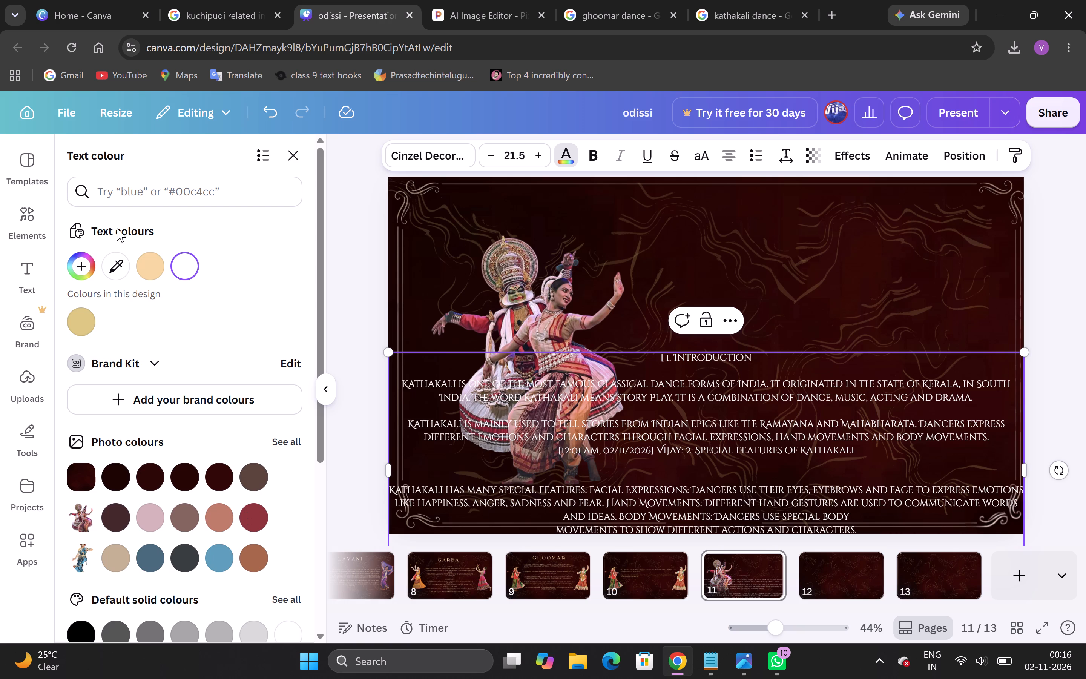
left_click(150, 263)
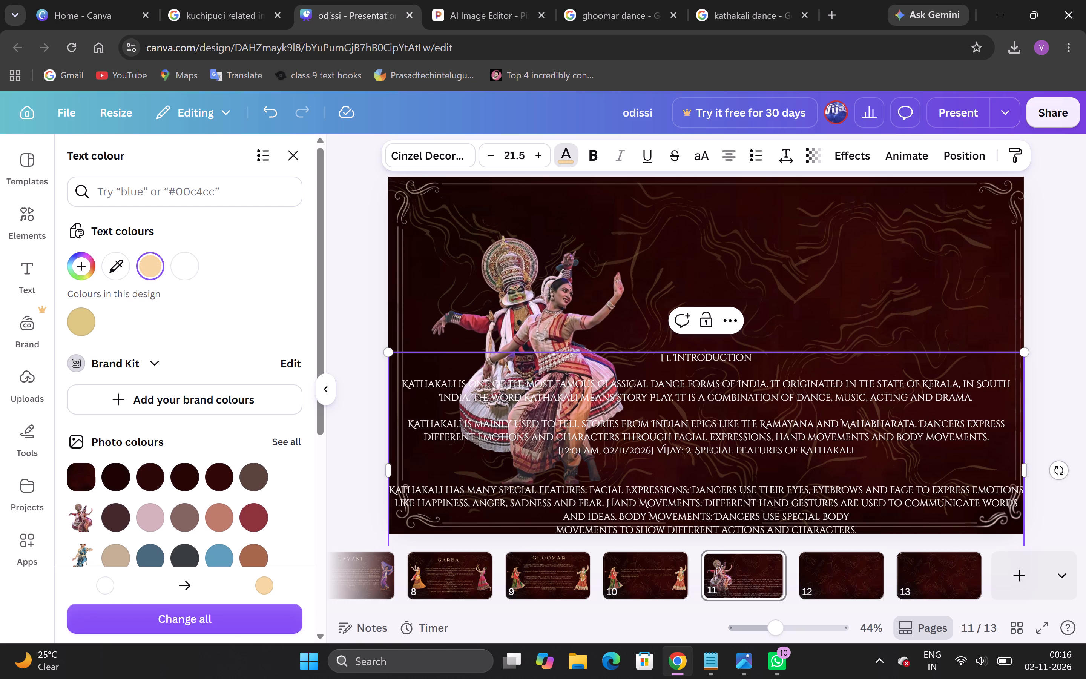
left_click(227, 627)
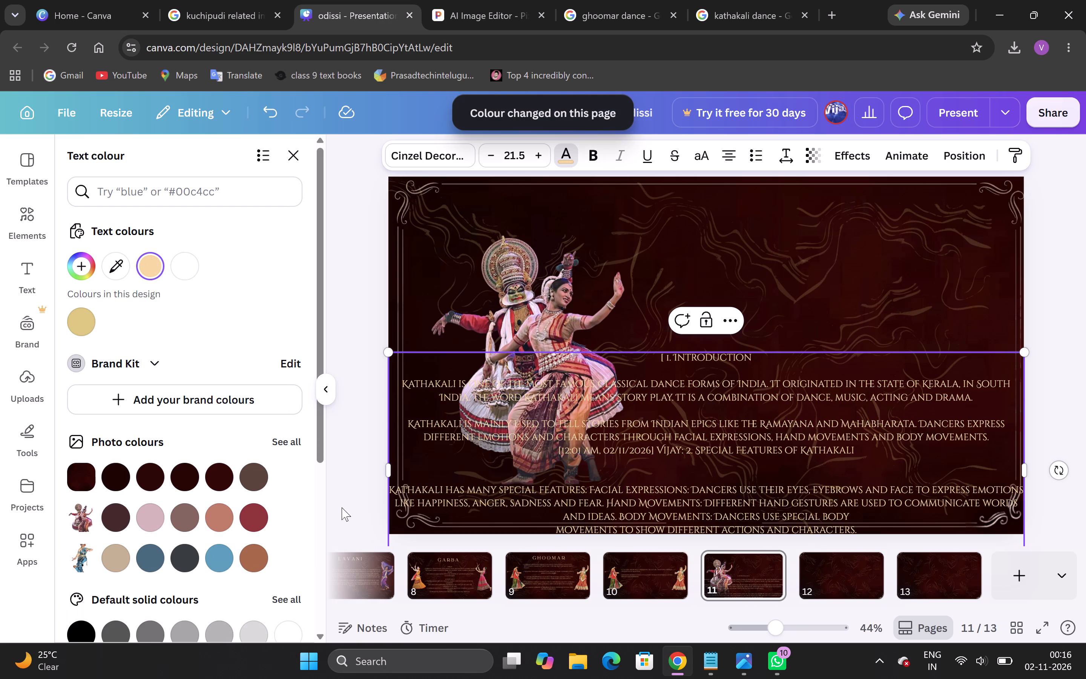
Narrow the Kathakali notes box from both sides and move it up into the empty area beside the dancing duo on page 11.
left_click_drag(357, 422, 354, 474)
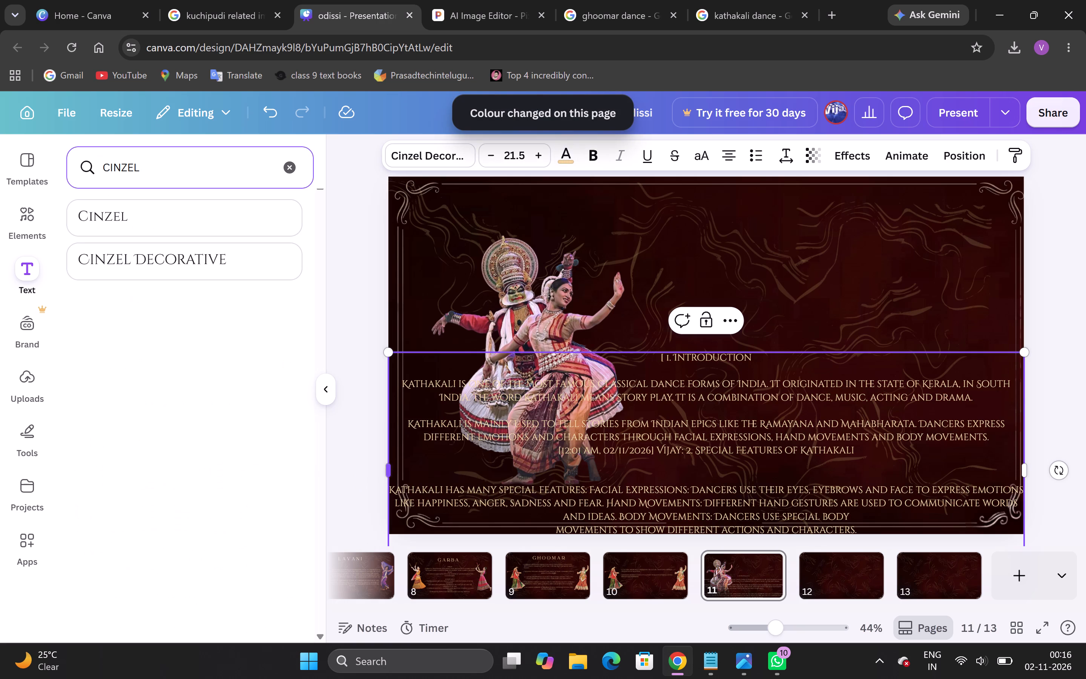
left_click(448, 423)
left_click_drag(388, 470, 589, 445)
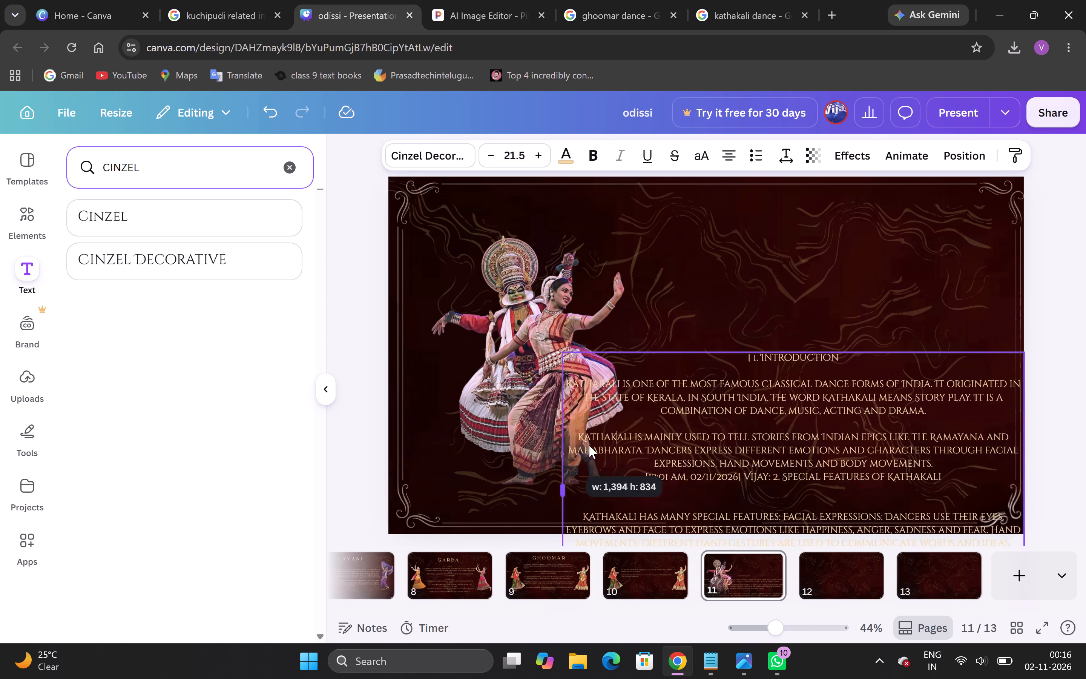
left_click_drag(589, 445, 603, 447)
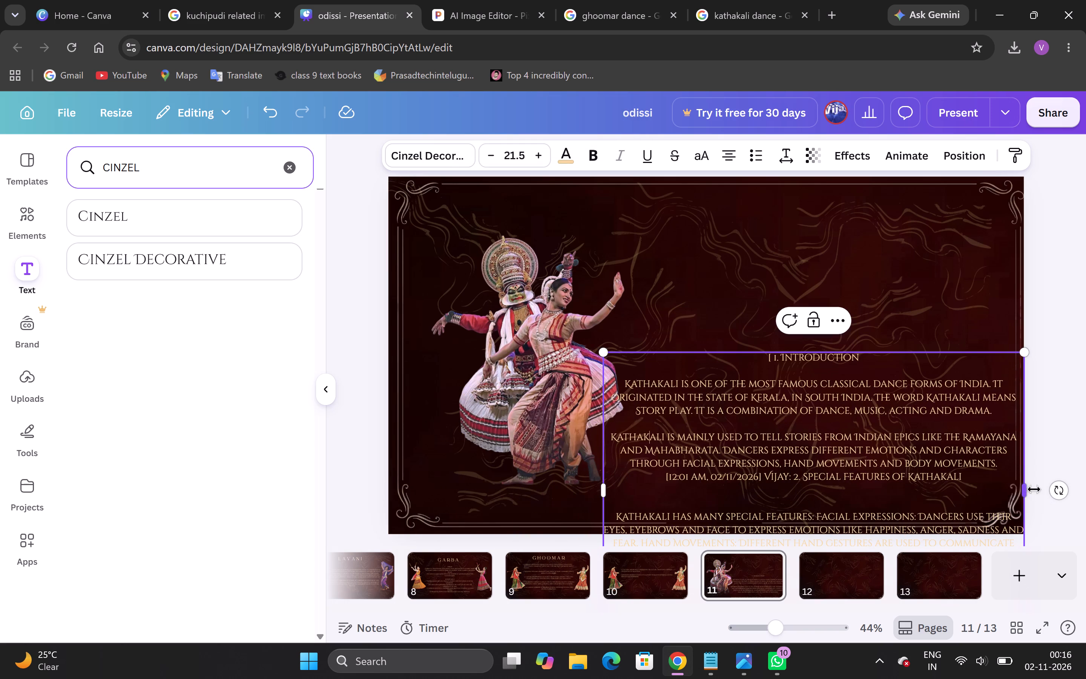
left_click_drag(1028, 487, 992, 485)
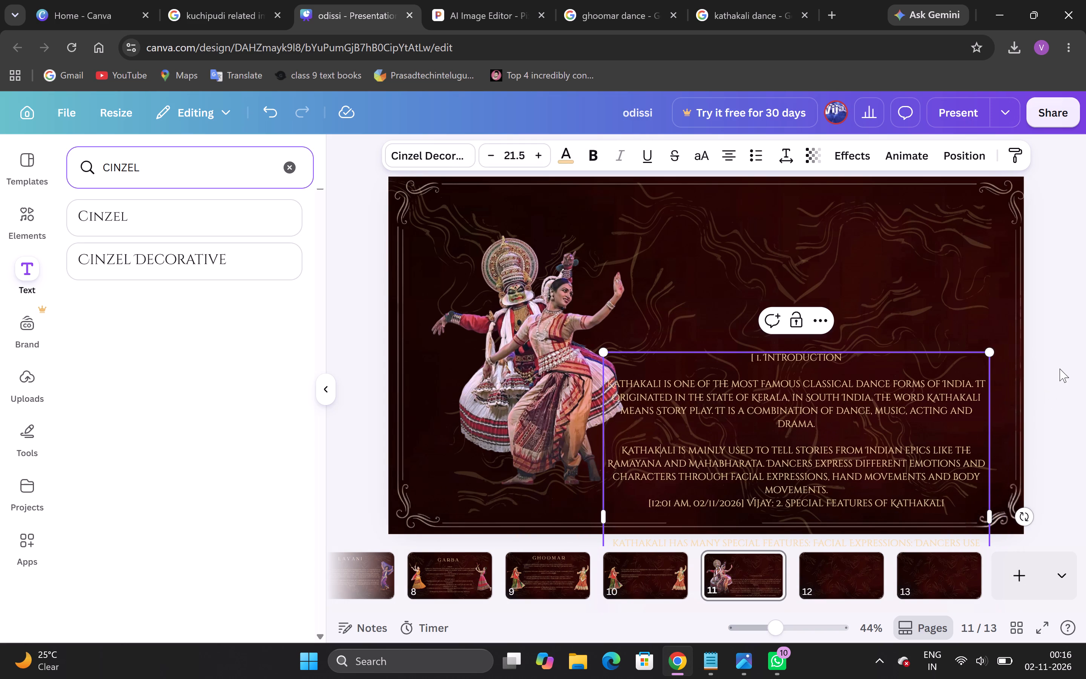
left_click(1055, 402)
left_click_drag(933, 471, 958, 375)
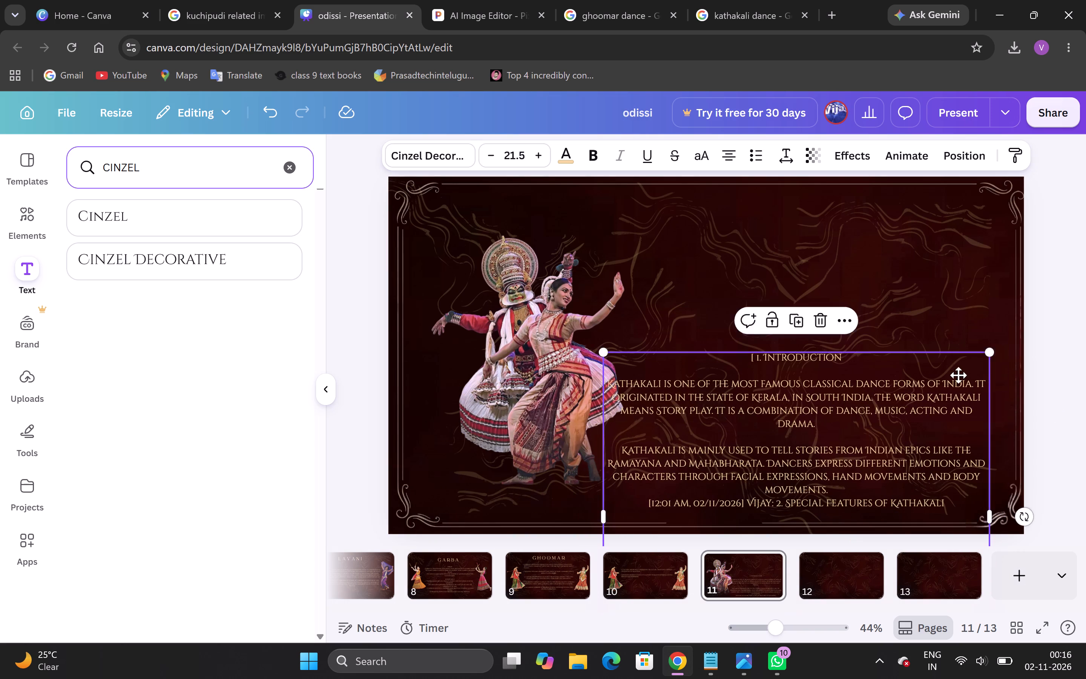
left_click_drag(958, 375, 957, 318)
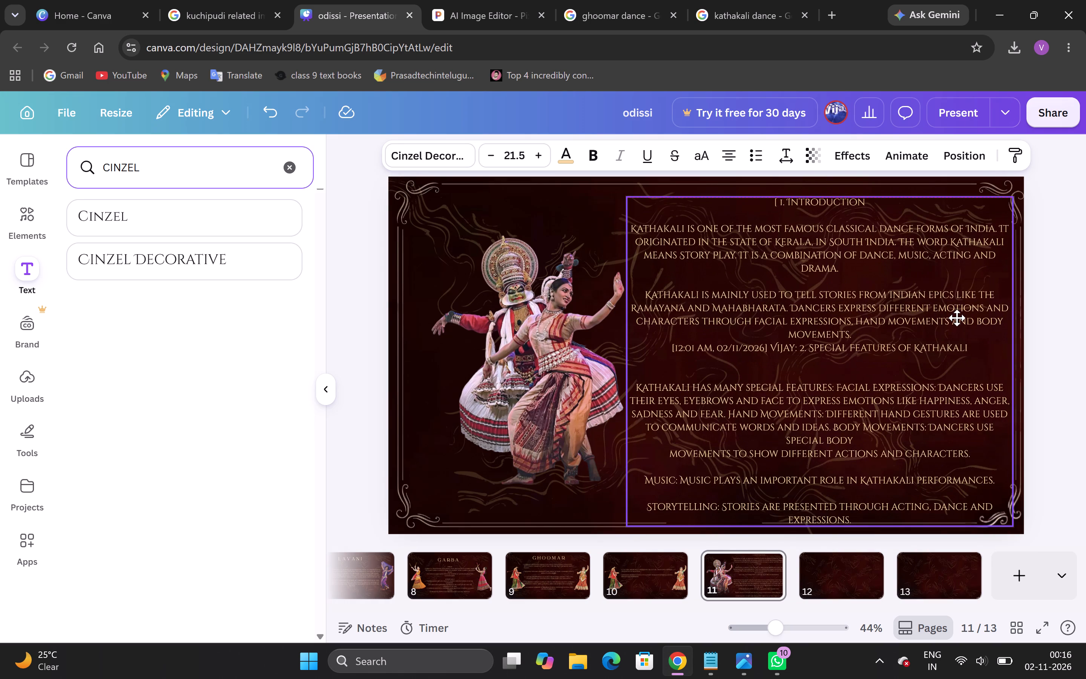
left_click_drag(957, 318, 953, 311)
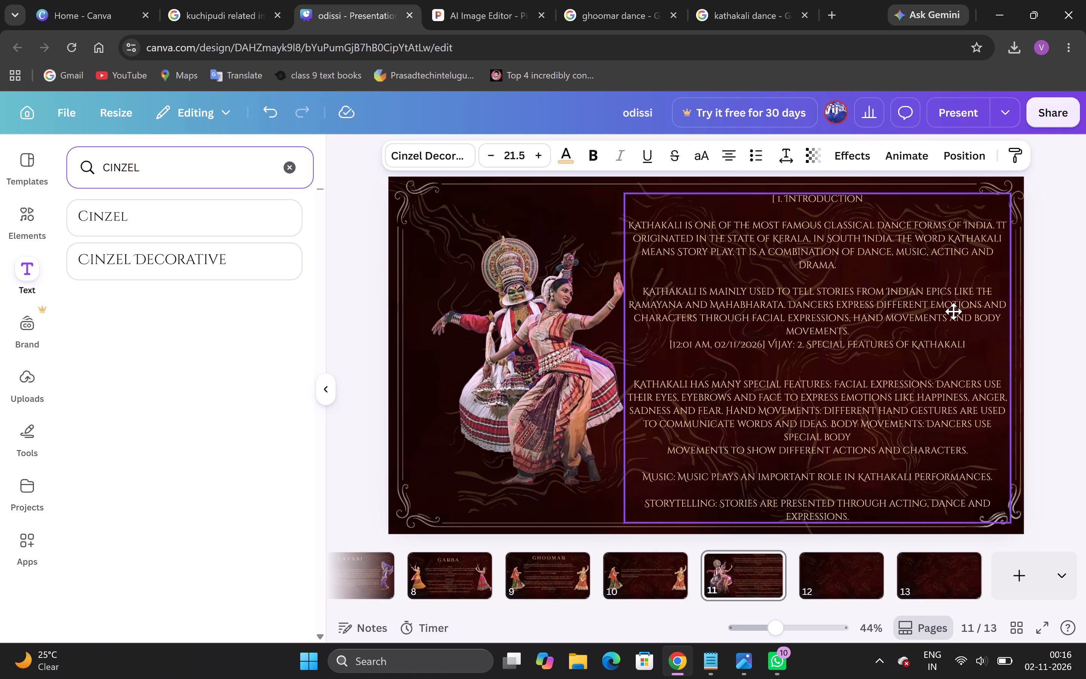
left_click_drag(953, 311, 953, 312)
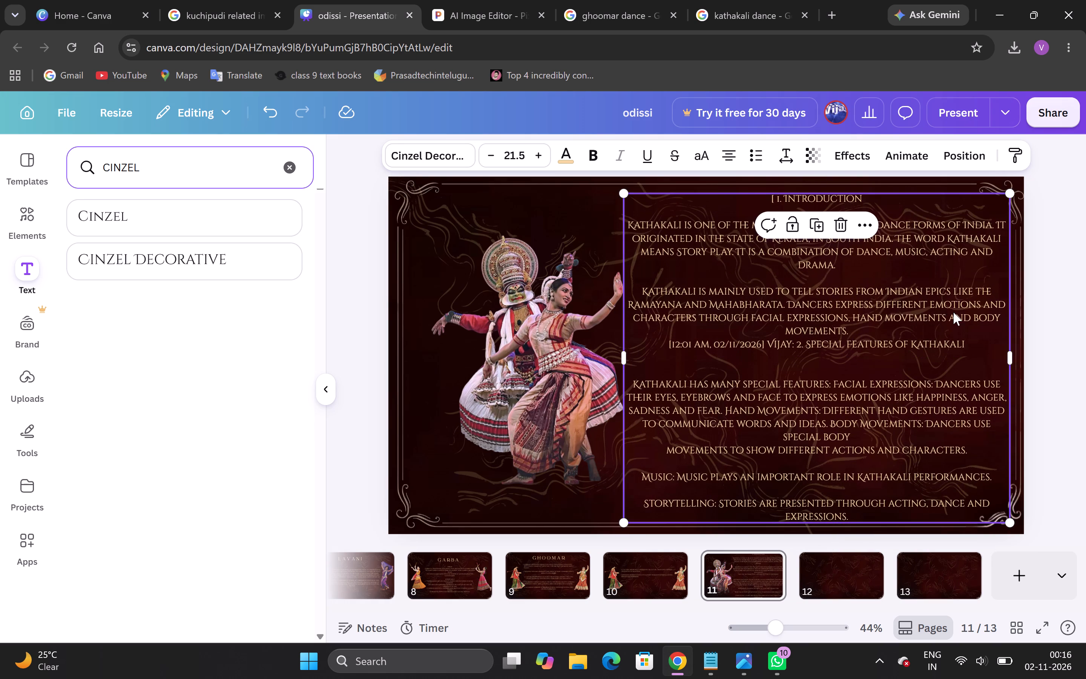
left_click(1050, 312)
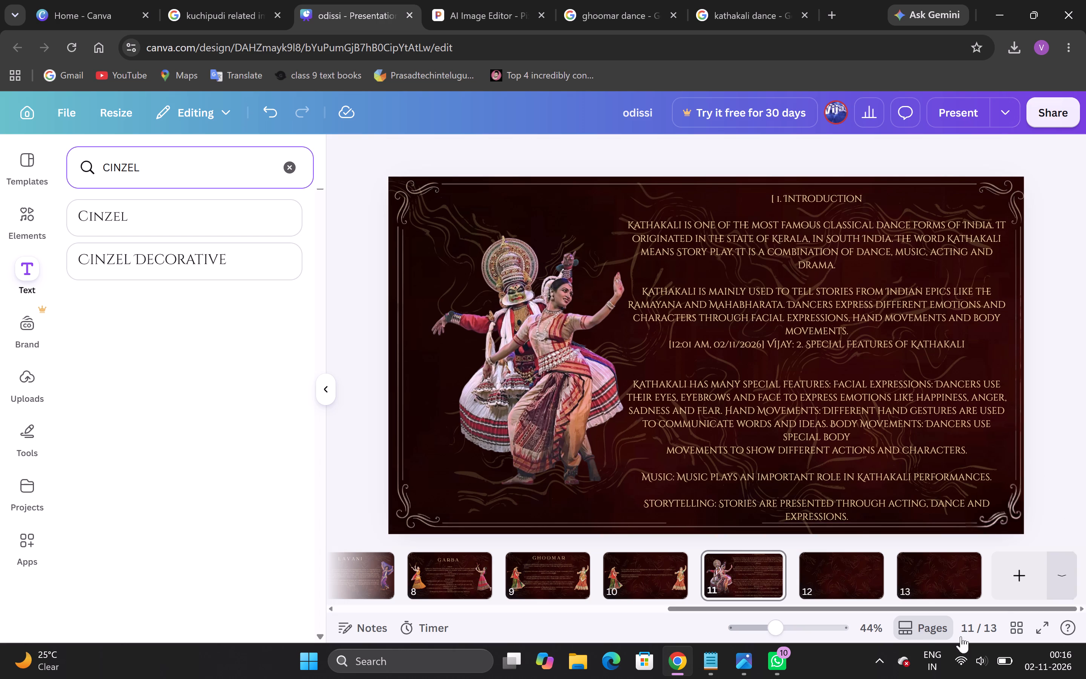
Open the empty page 12 of the odissi presentation.
left_click(834, 567)
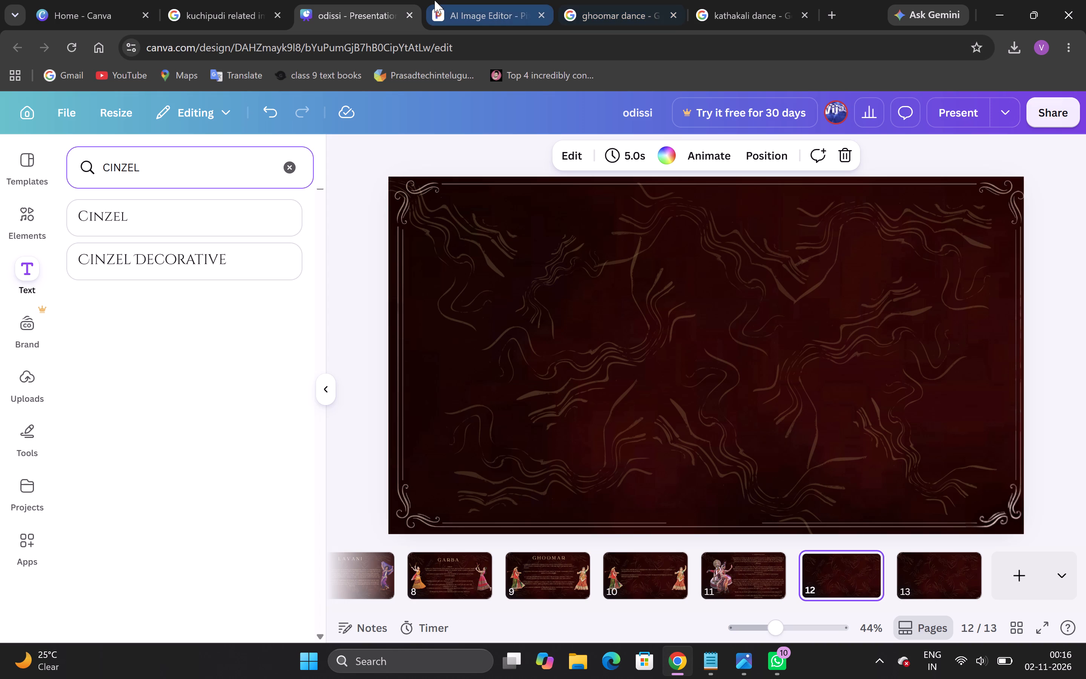
Switch to the kathakali dance image results in the browser and close the kuchipudi image search.
double_click(231, 0)
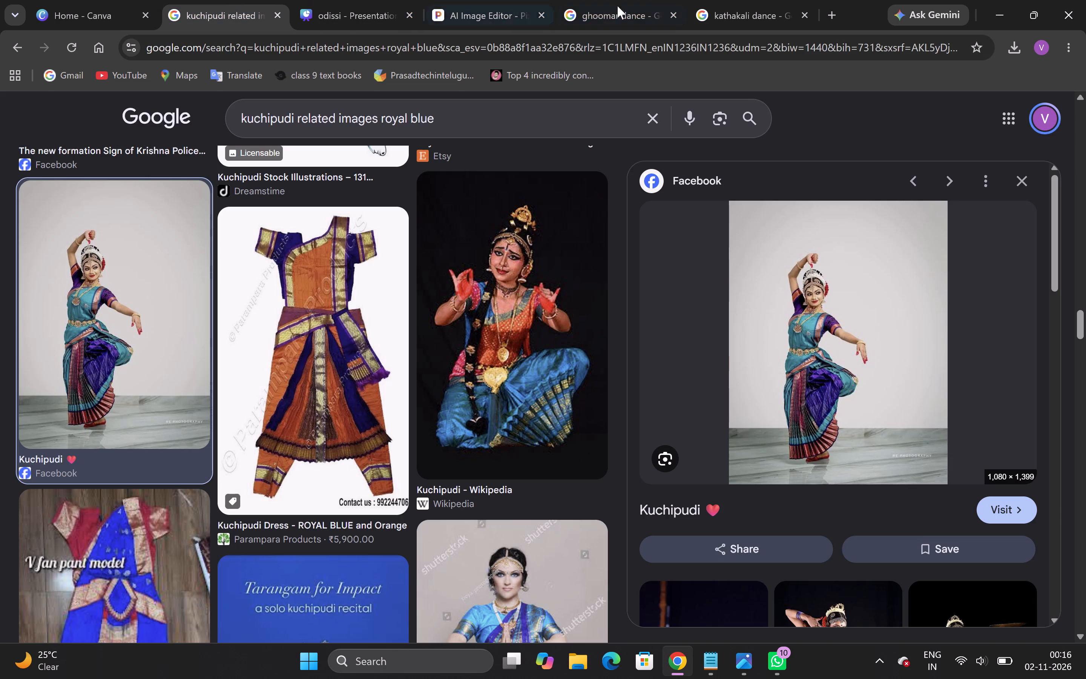
left_click(694, 7)
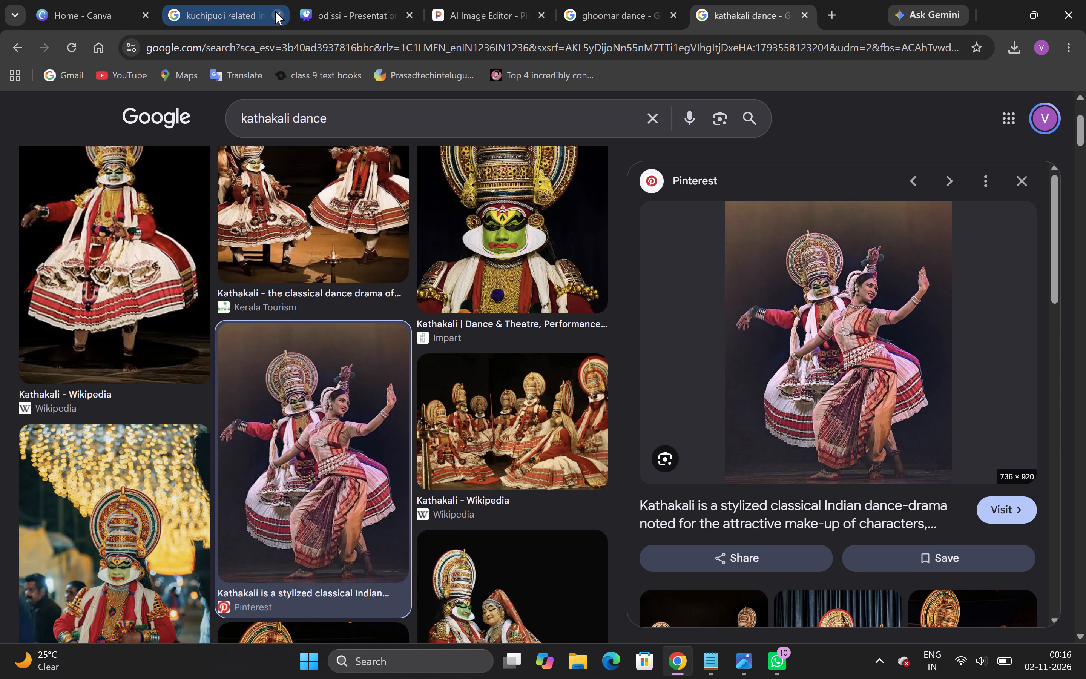
left_click(275, 11)
Browse the kathakali dance image results for another photo of Kathakali performers.
scroll(419, 392, "down", 1)
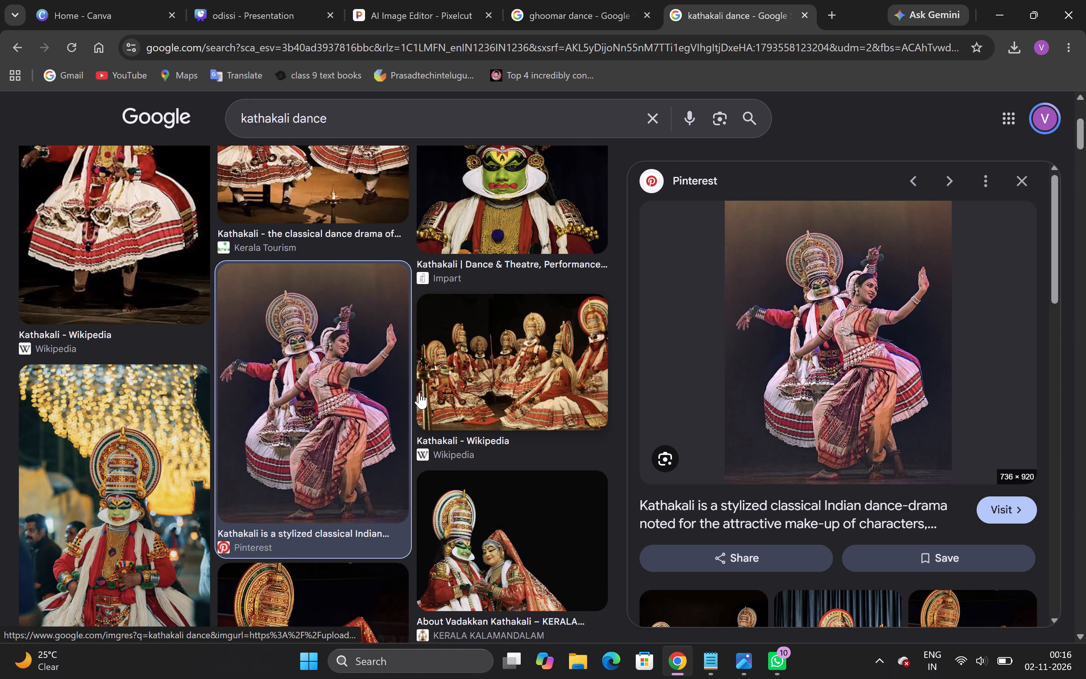
scroll(419, 392, "down", 5)
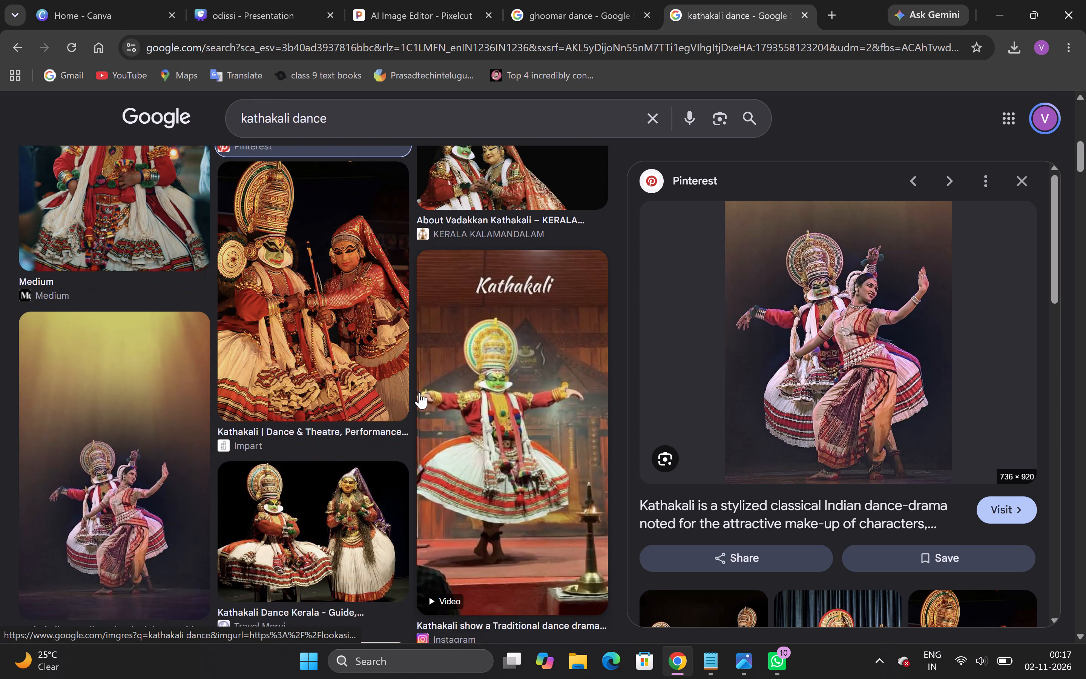
scroll(419, 392, "down", 2)
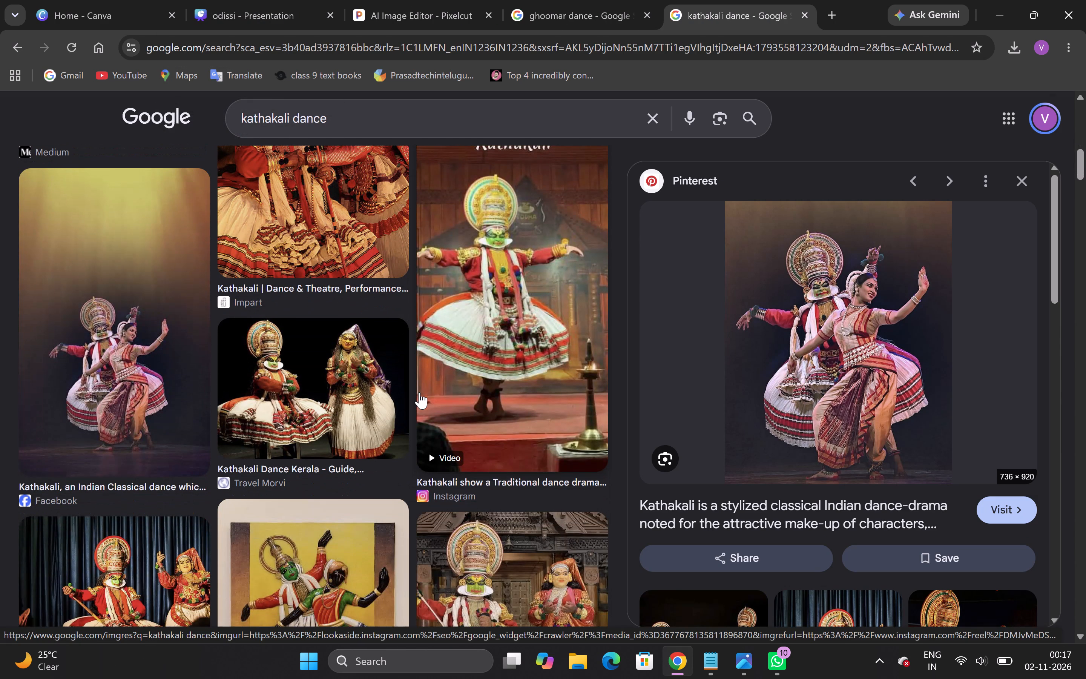
scroll(173, 444, "down", 1)
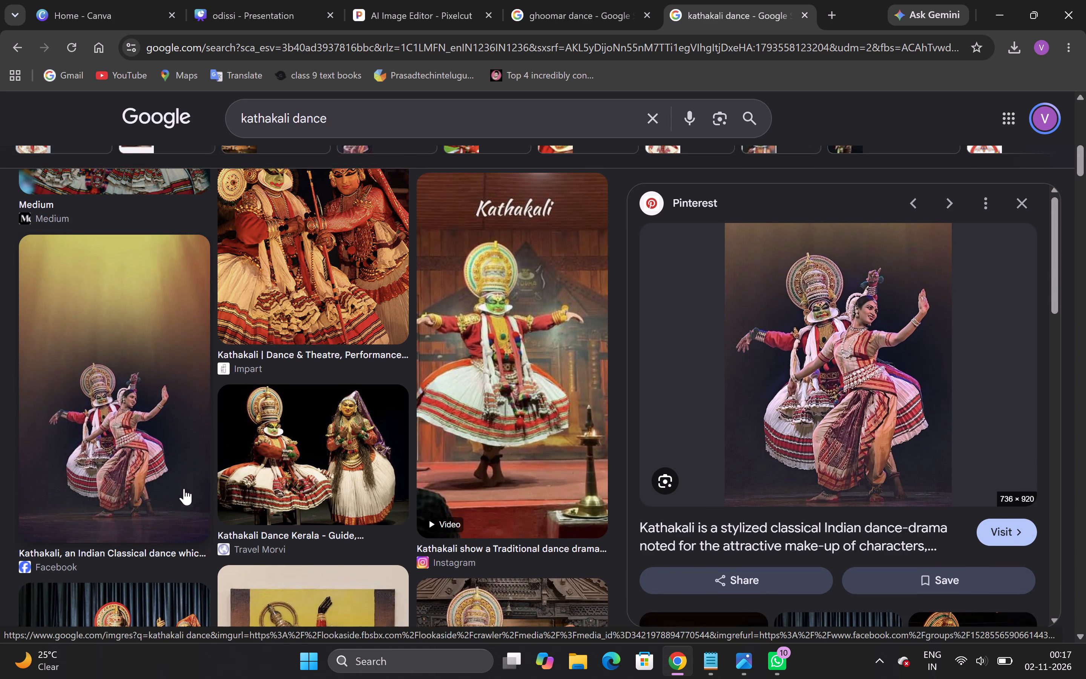
Find the DepositPhotos image of a solo Kathakali dancer with outstretched arms among the image results and save it as KATHA2.
scroll(184, 489, "down", 2)
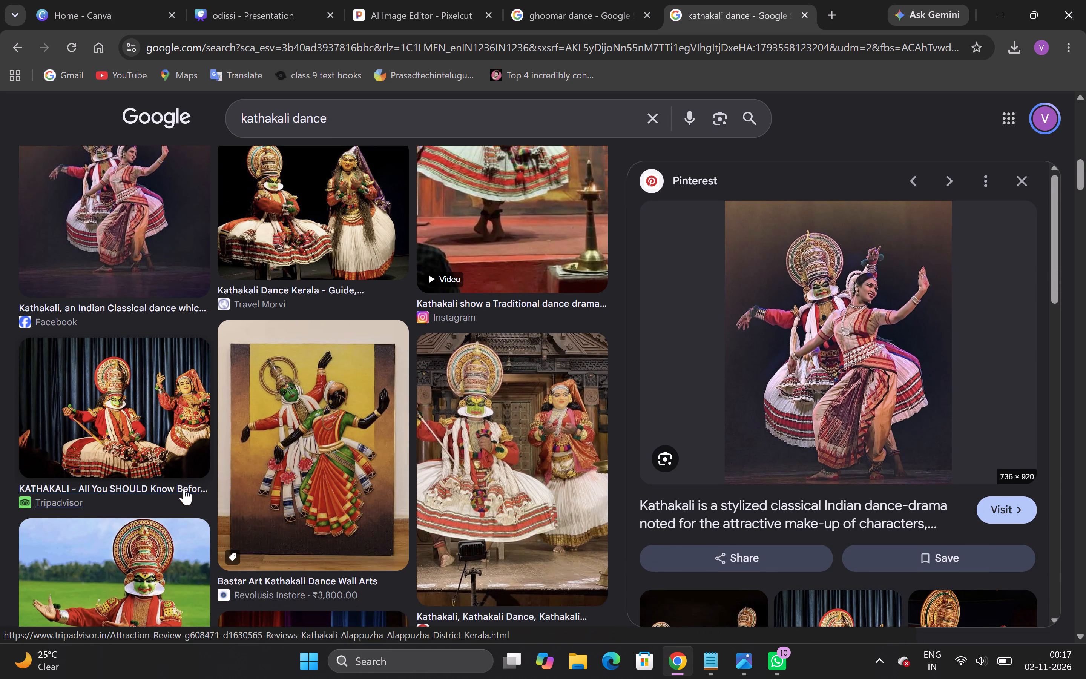
scroll(184, 489, "right", 5)
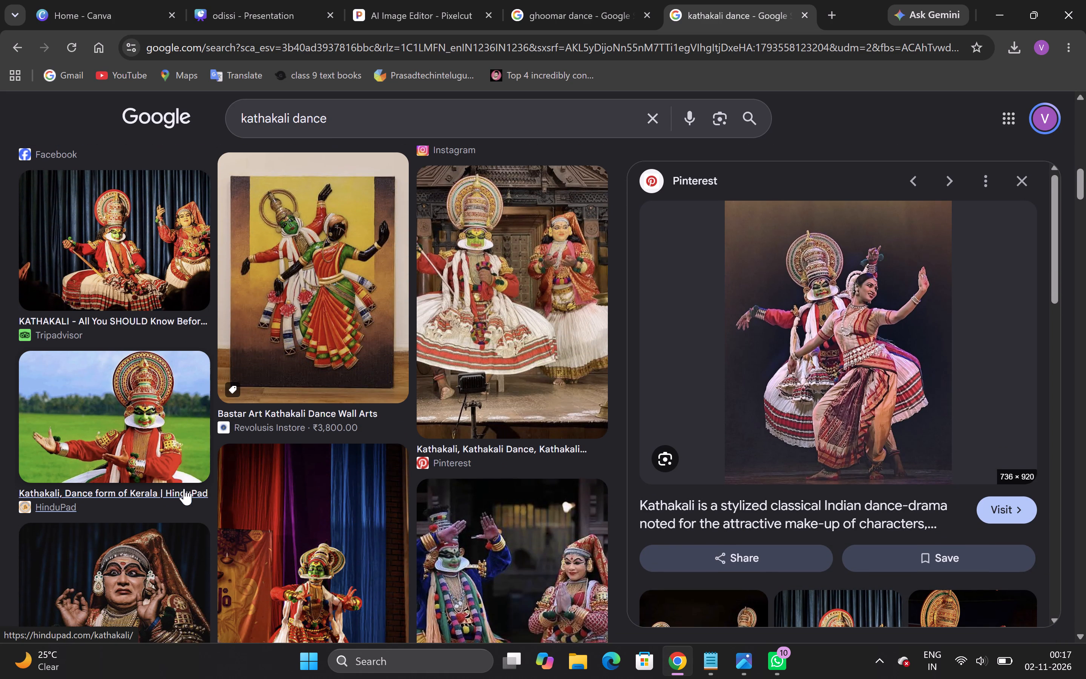
scroll(184, 489, "right", 2)
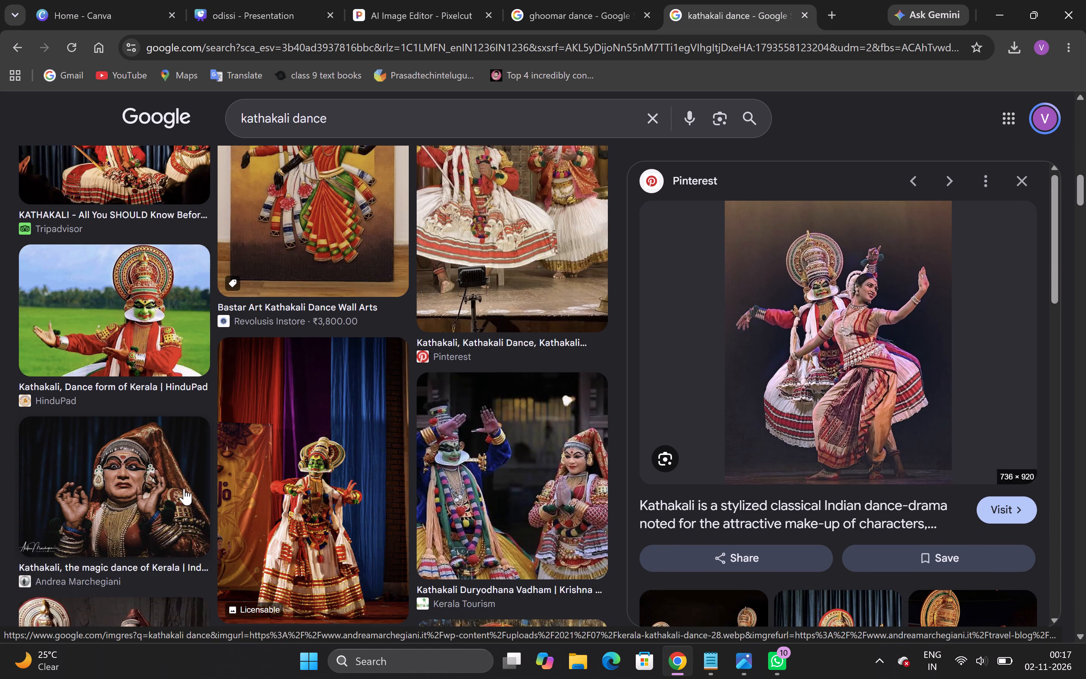
scroll(184, 489, "down", 1)
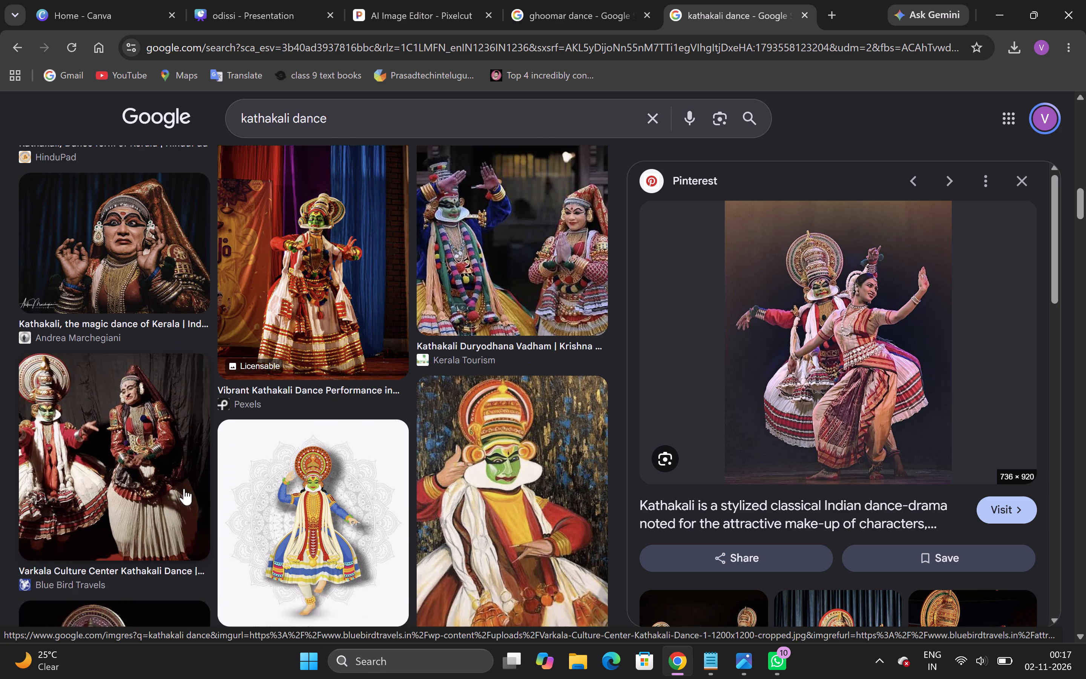
scroll(184, 489, "down", 1)
scroll(184, 489, "right", 2)
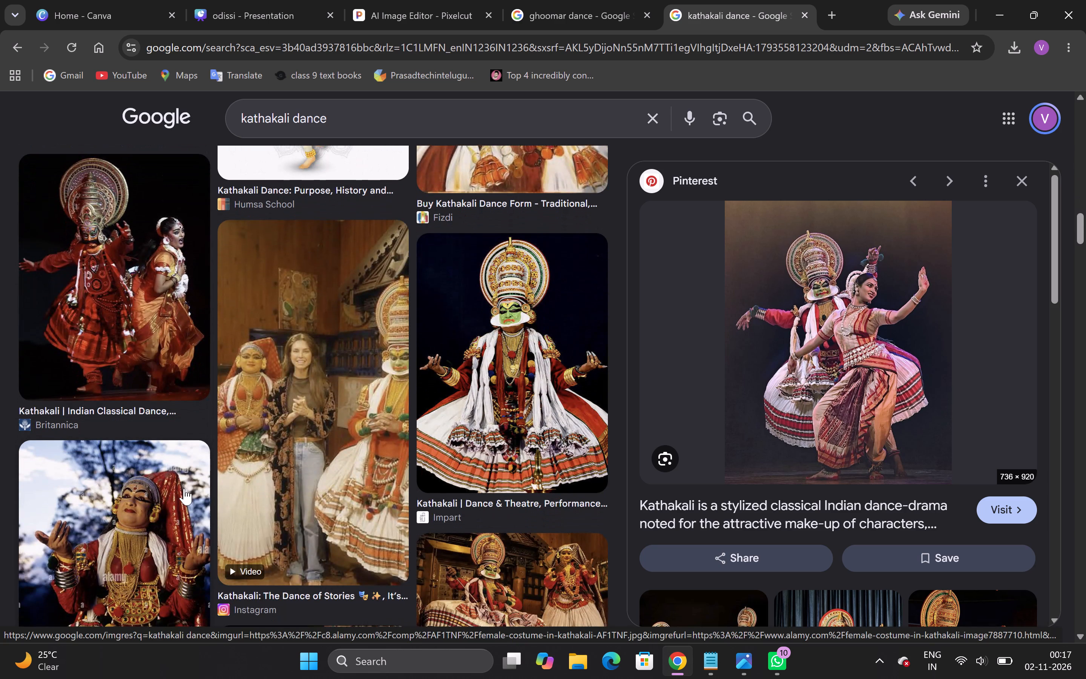
scroll(184, 489, "right", 2)
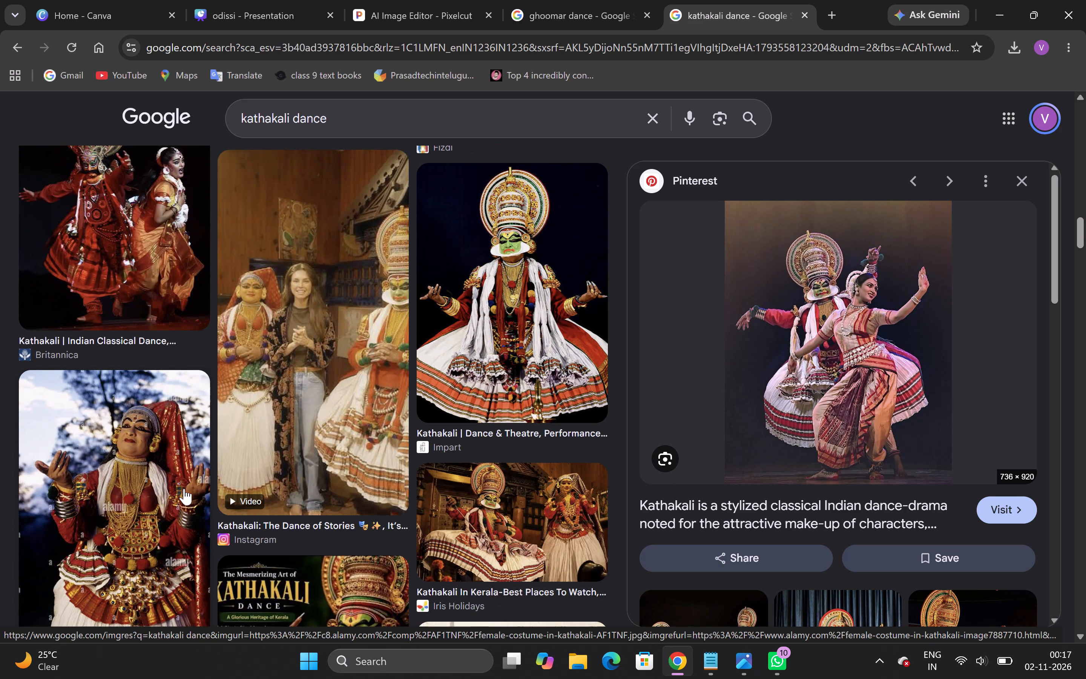
scroll(184, 489, "right", 4)
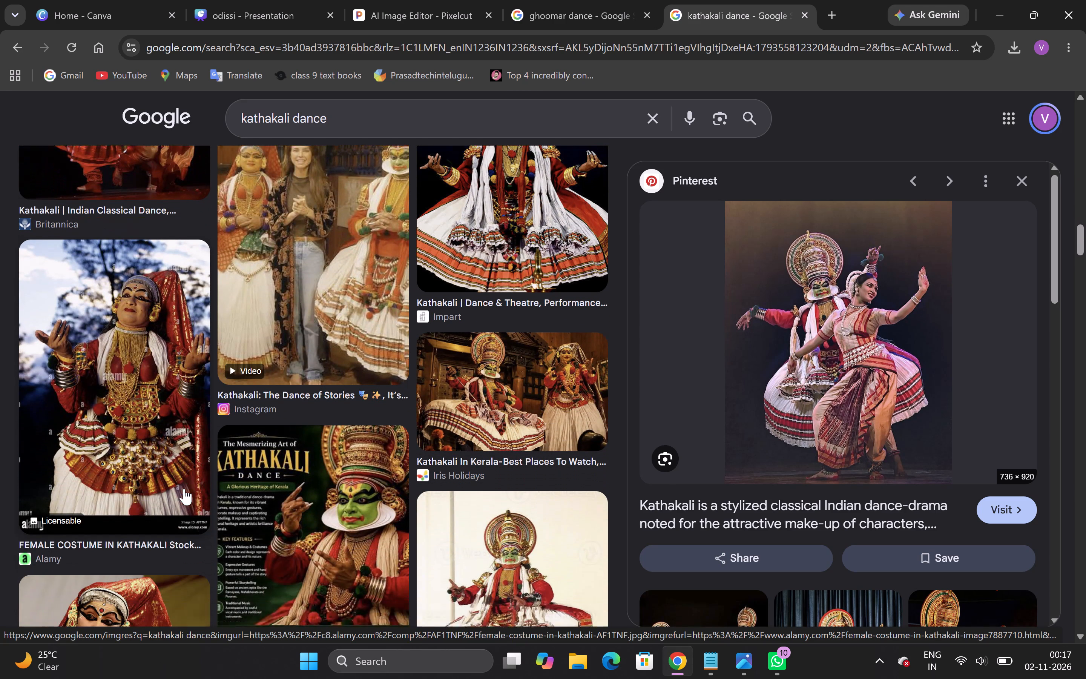
scroll(184, 489, "right", 4)
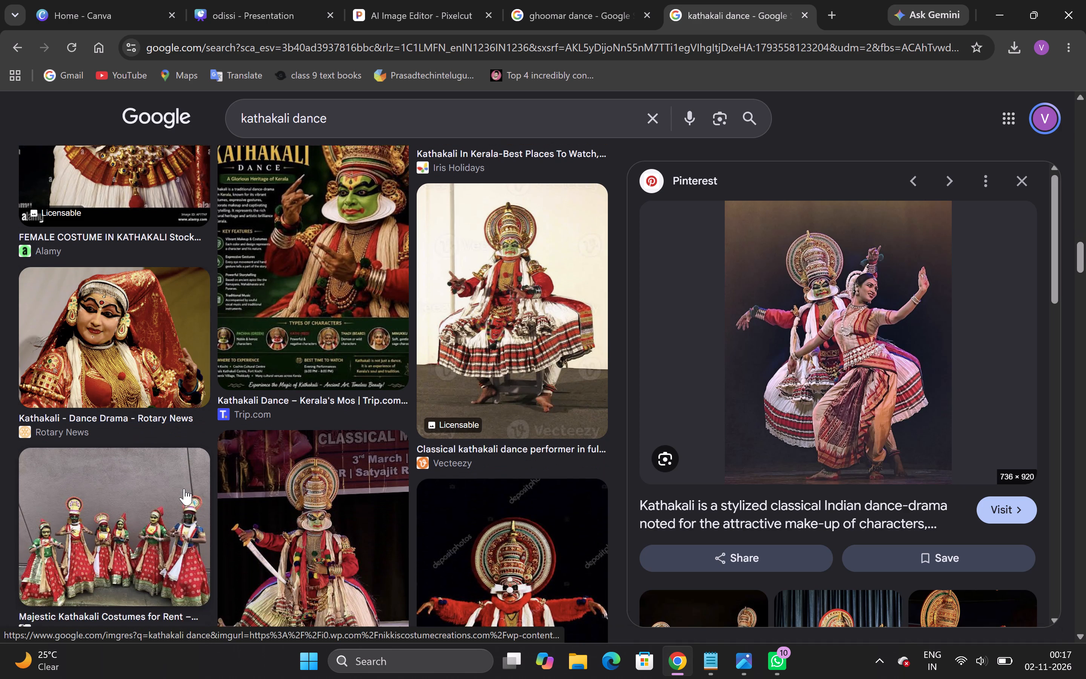
scroll(184, 489, "right", 3)
scroll(184, 489, "down", 1)
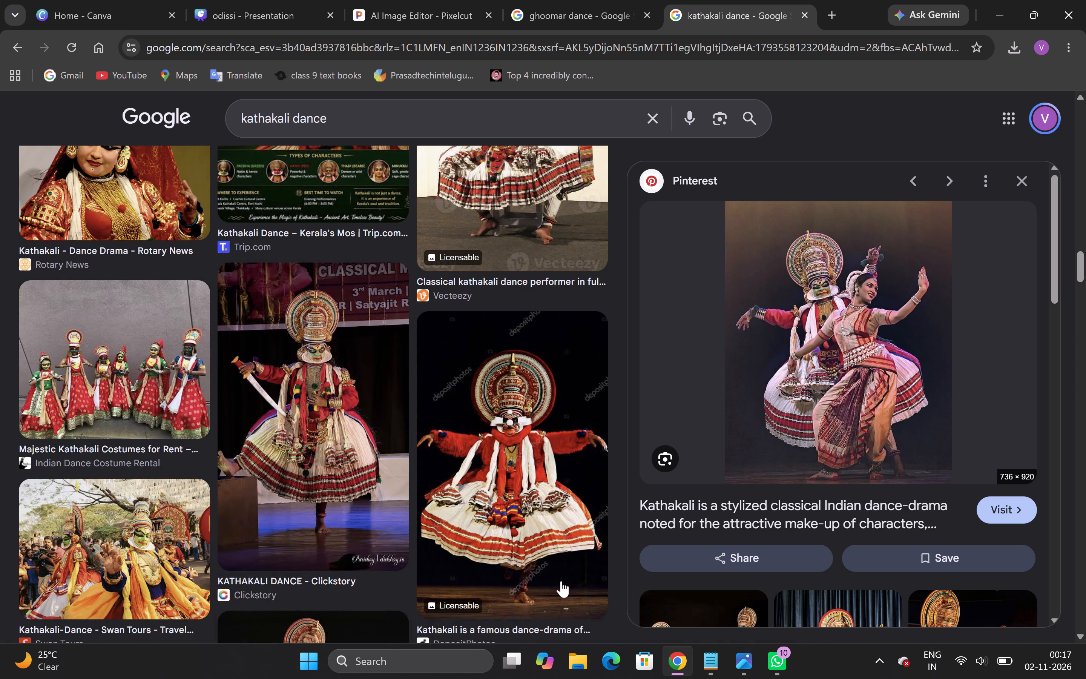
left_click(442, 472)
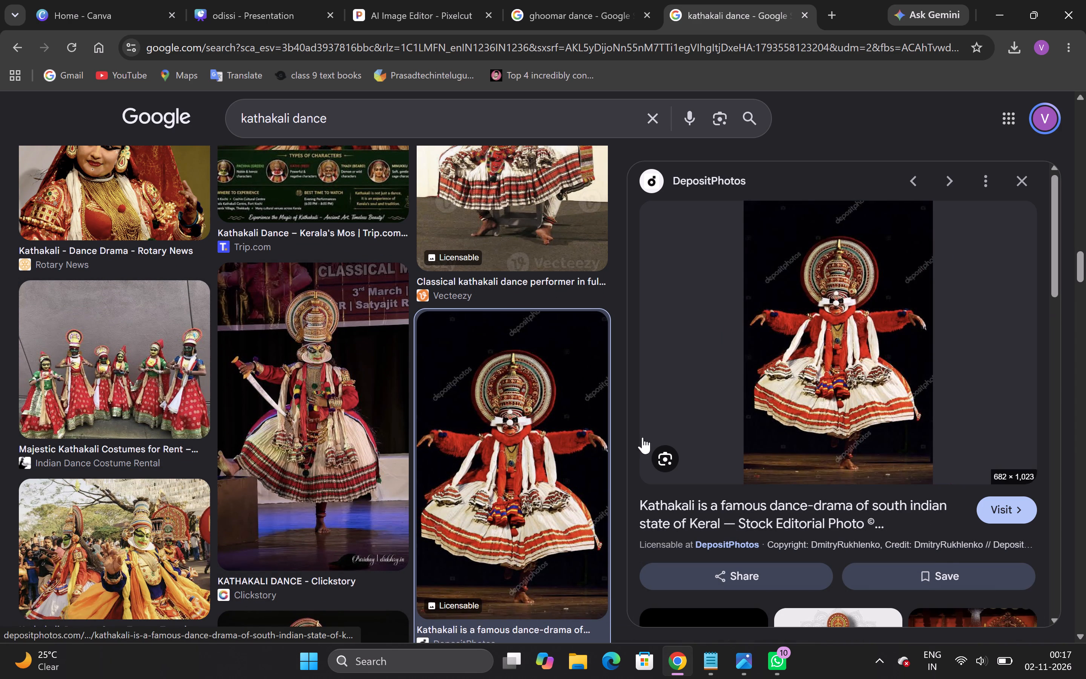
right_click(766, 348)
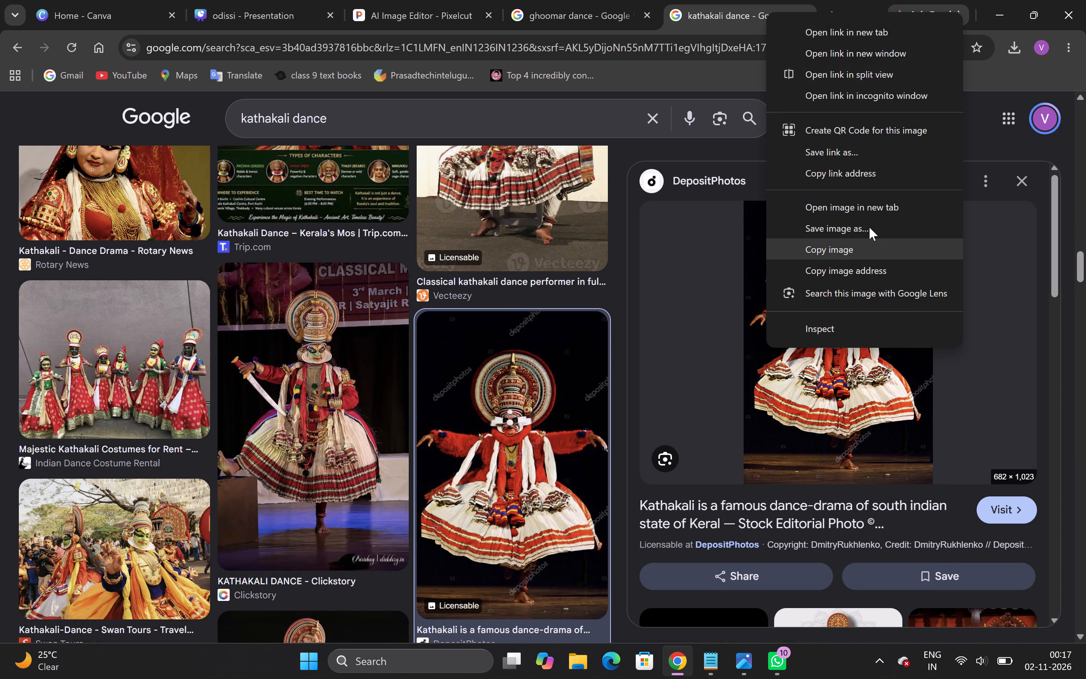
left_click(869, 227)
type("KATHA2")
key("Return")
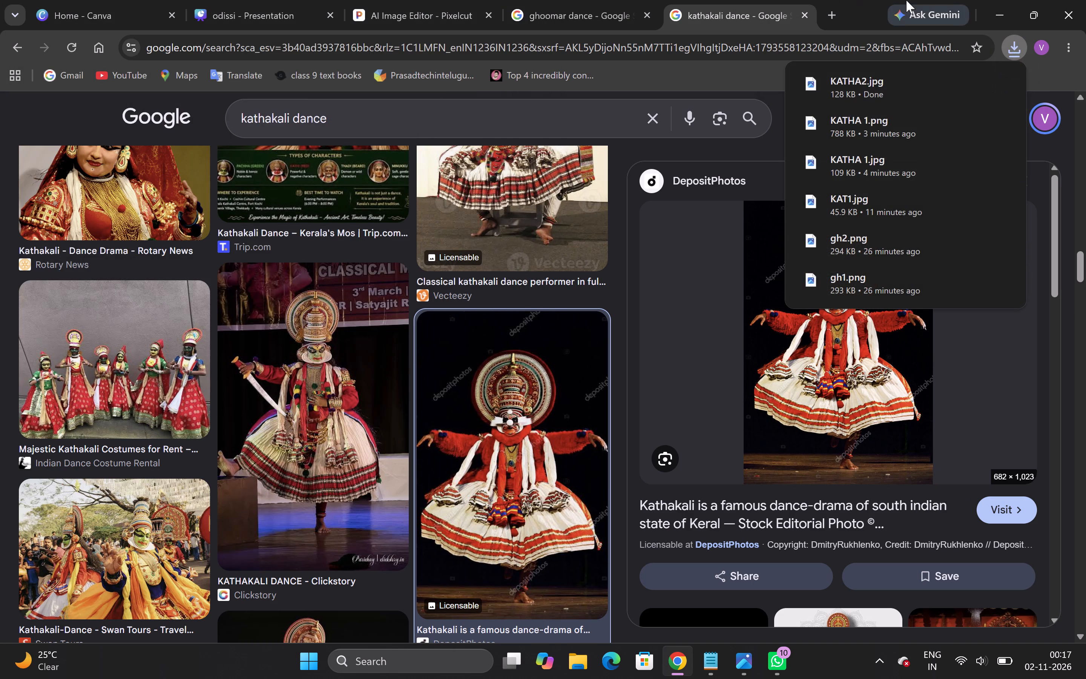
In Pixelcut, replace the previous image with KATHA2, remove its background and download the cutout at preview resolution.
left_click(437, 0)
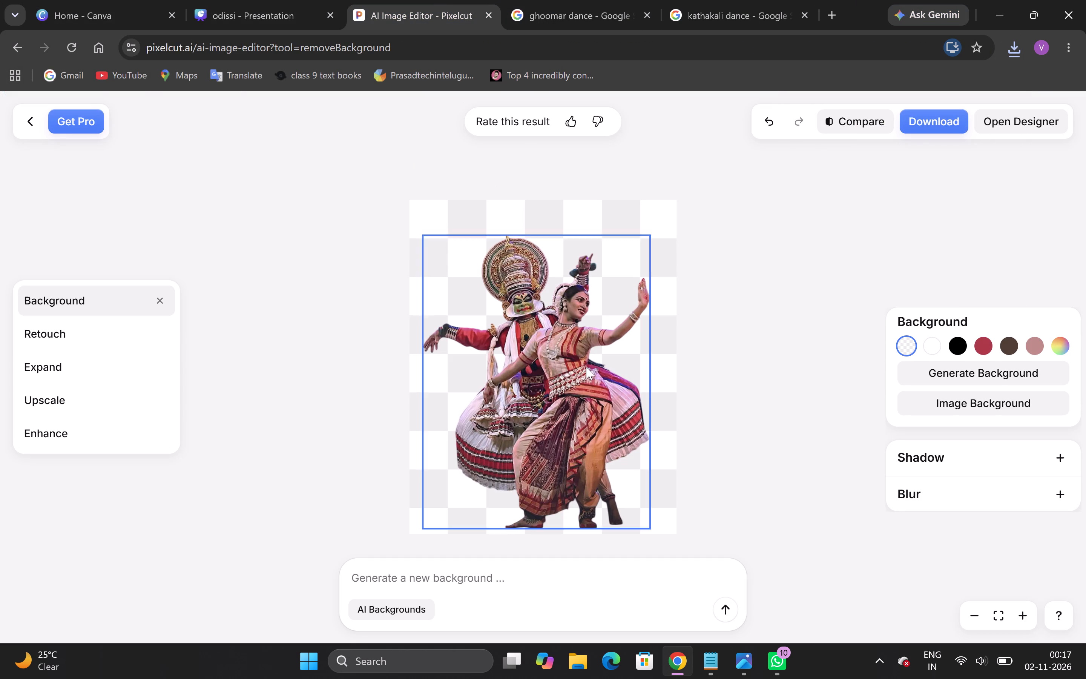
left_click(35, 113)
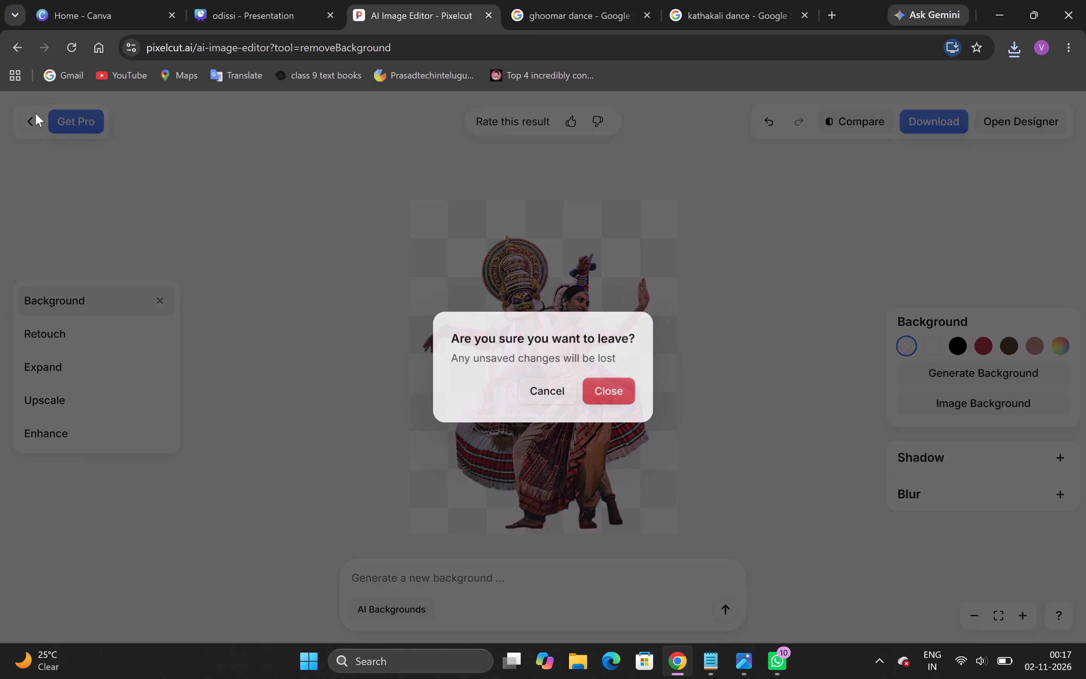
key("Return")
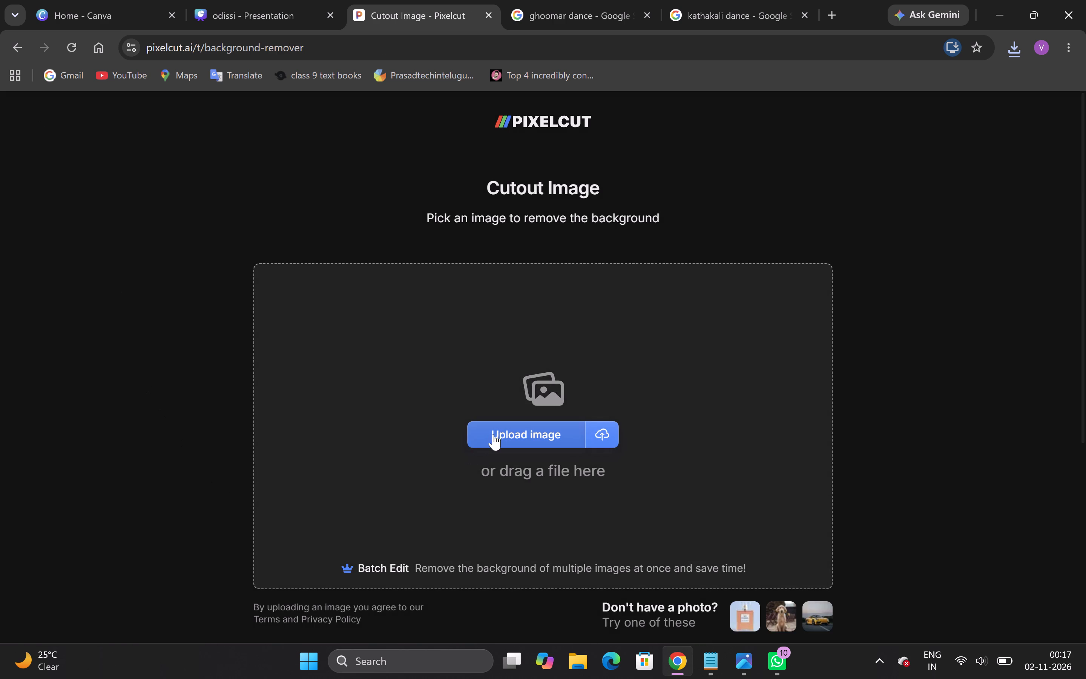
left_click(497, 434)
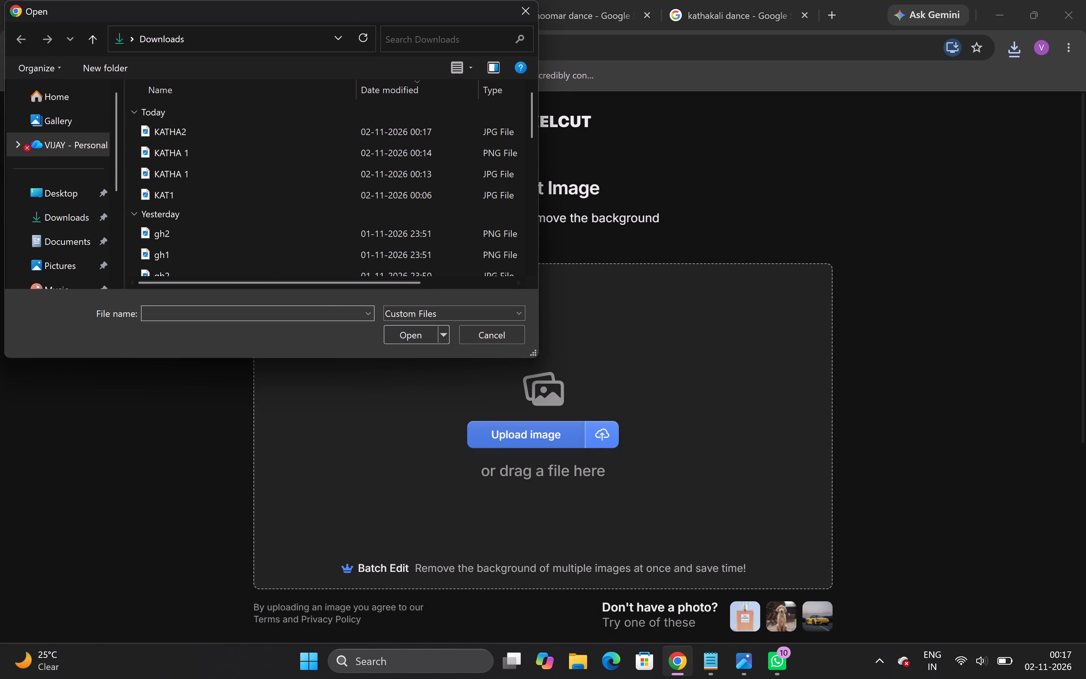
double_click(287, 126)
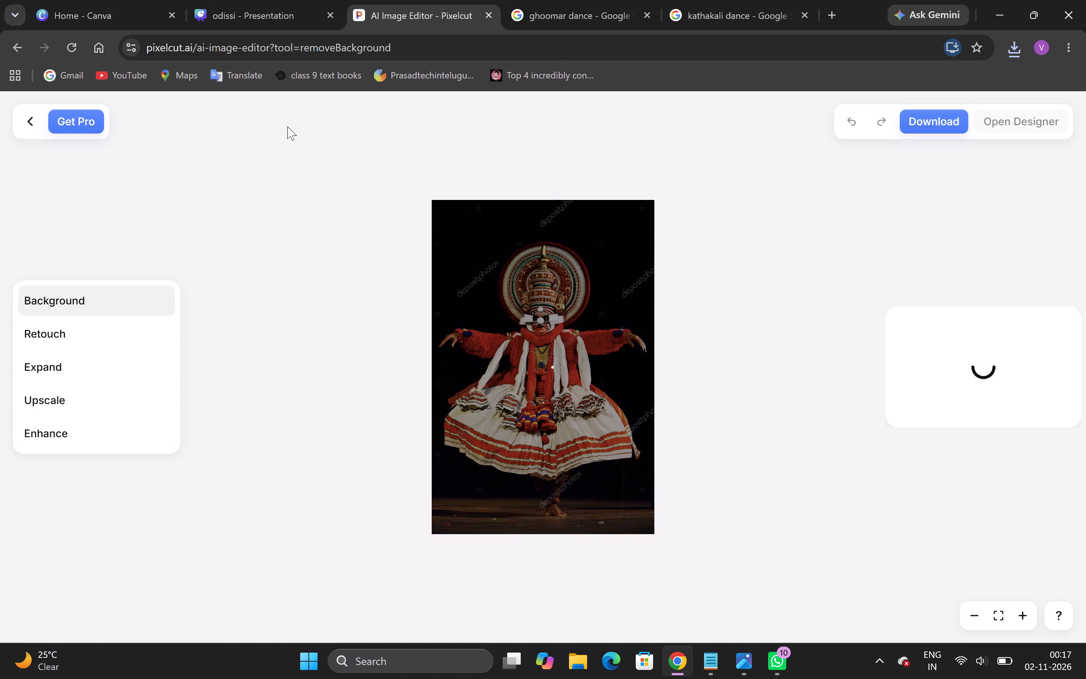
left_click(933, 129)
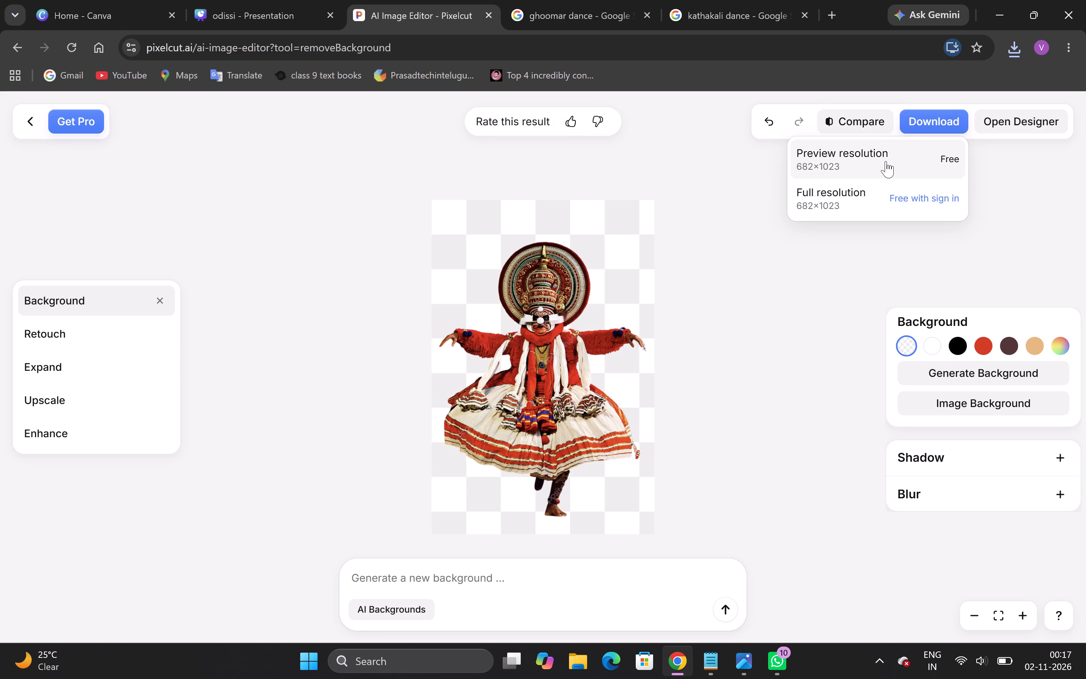
left_click(886, 161)
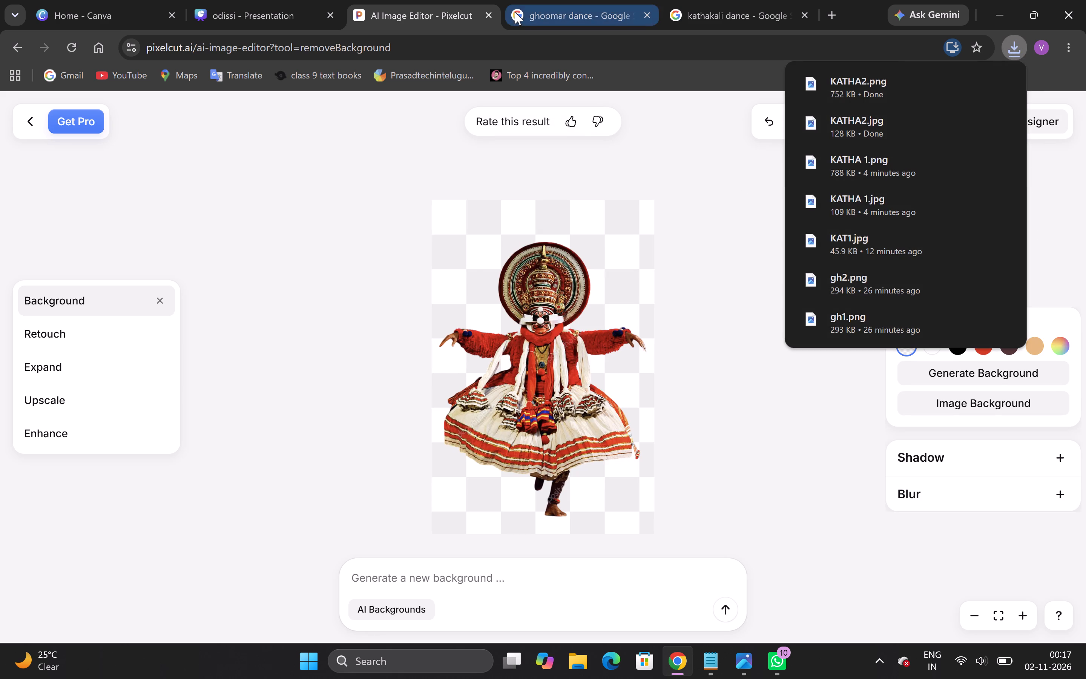
Switch back to the Canva presentation and upload the background-free KATHA2 PNG from Downloads.
left_click(295, 0)
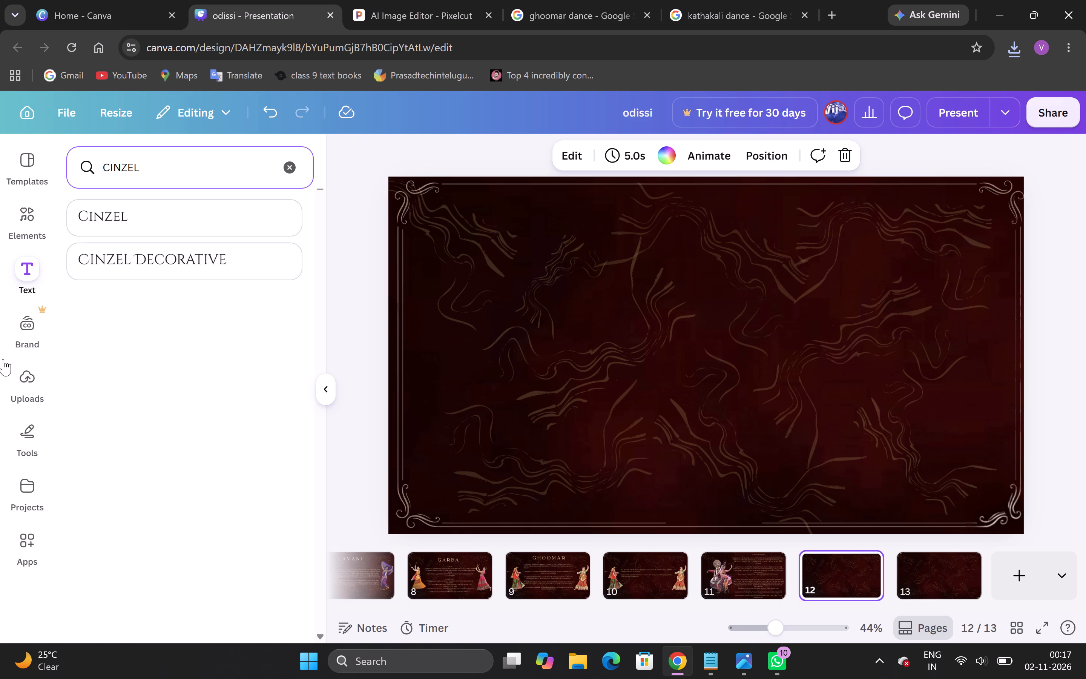
left_click(38, 399)
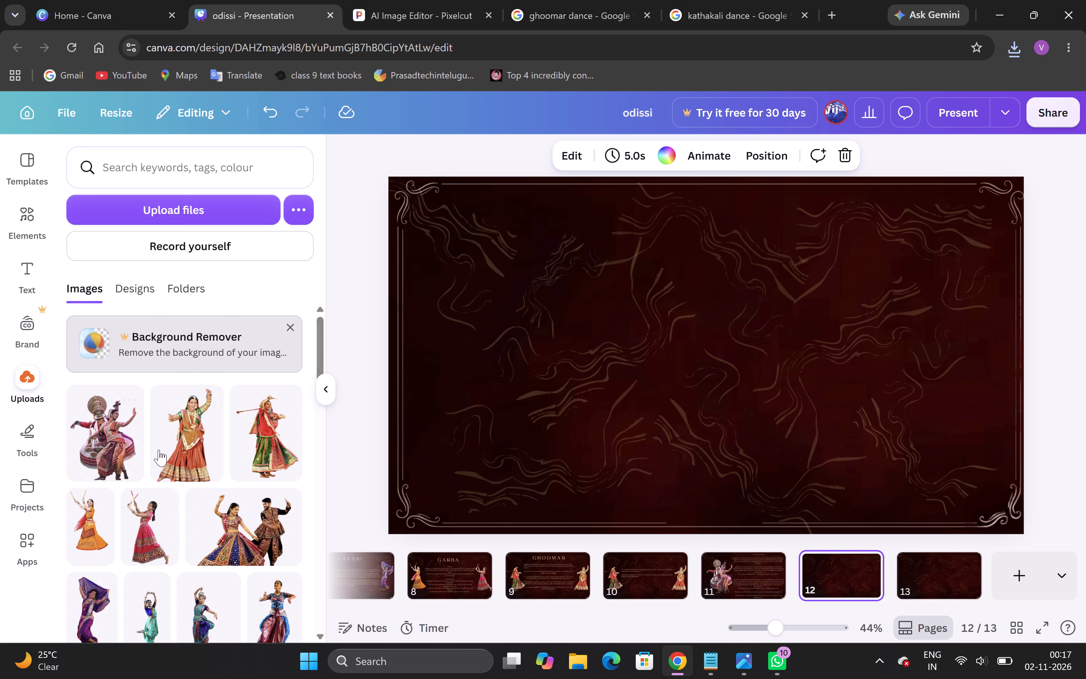
left_click_drag(229, 190, 233, 213)
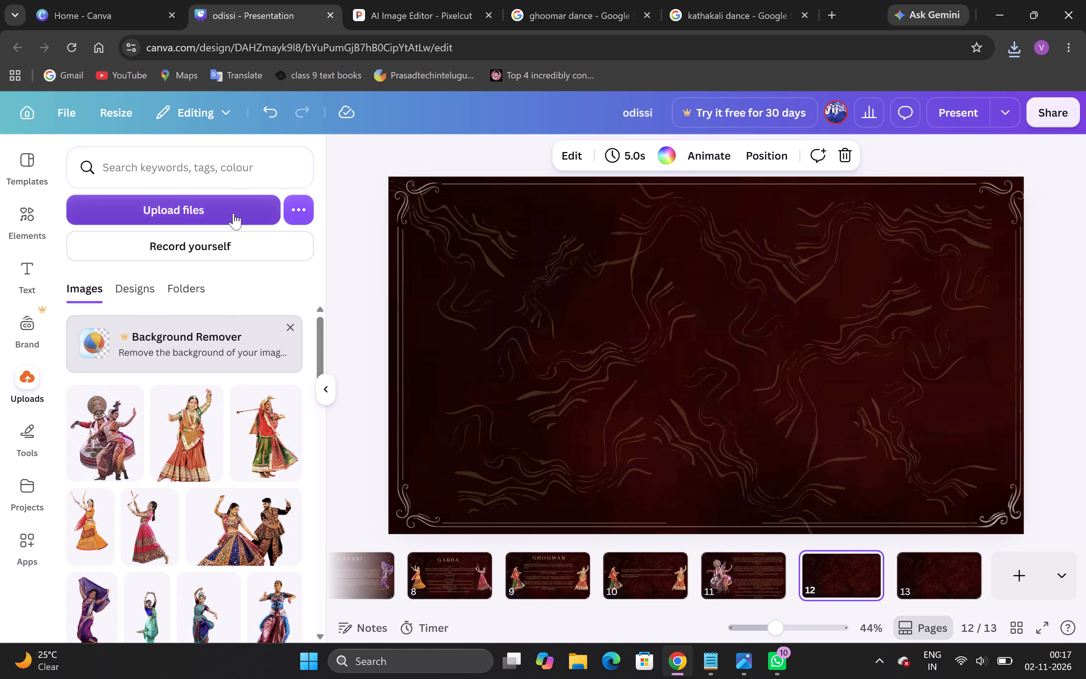
left_click(233, 213)
double_click(220, 126)
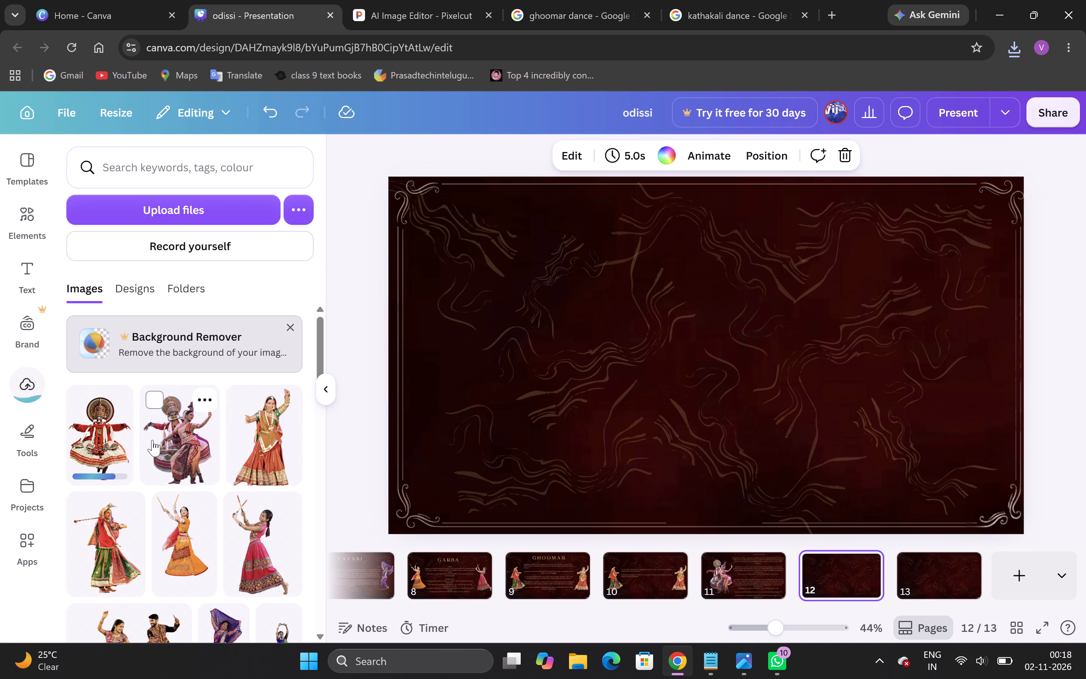
Add the solo Kathakali dancer cutout to page 12, enlarge it and place it along the page's left side, inside the ornamental border.
left_click(110, 436)
left_click_drag(678, 361, 640, 361)
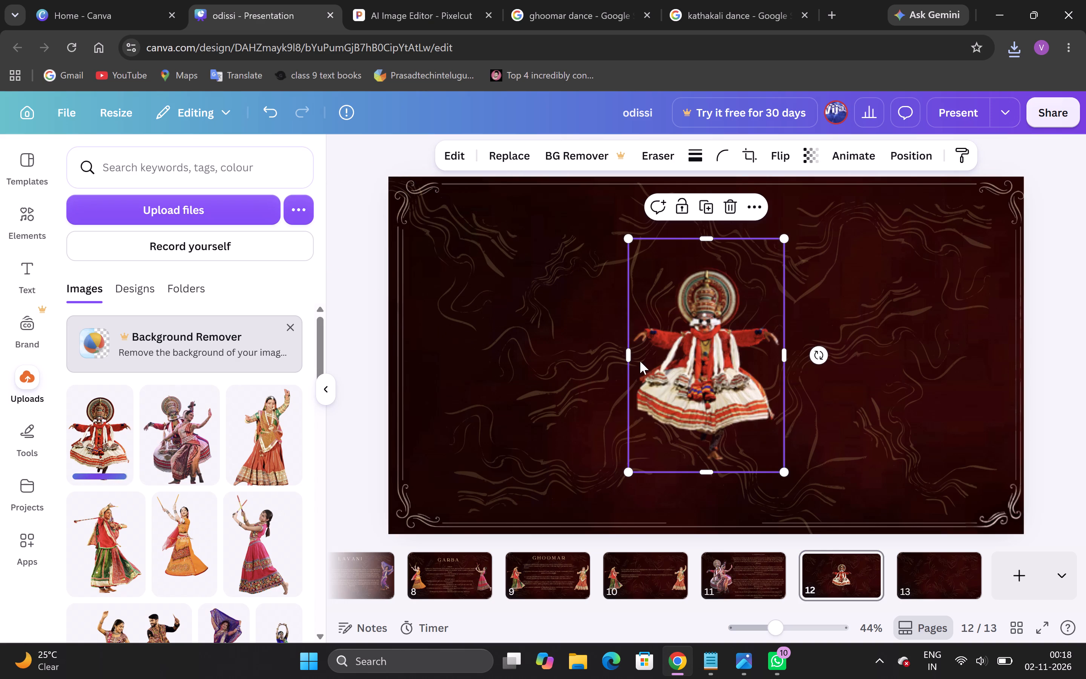
left_click_drag(640, 361, 461, 343)
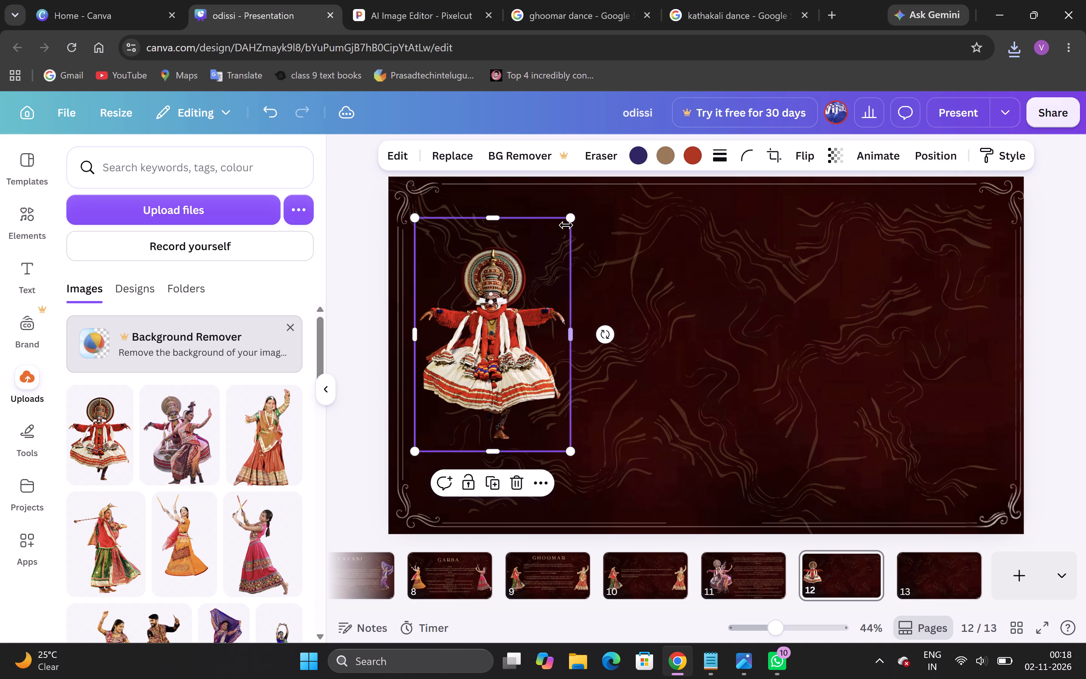
left_click_drag(568, 220, 609, 185)
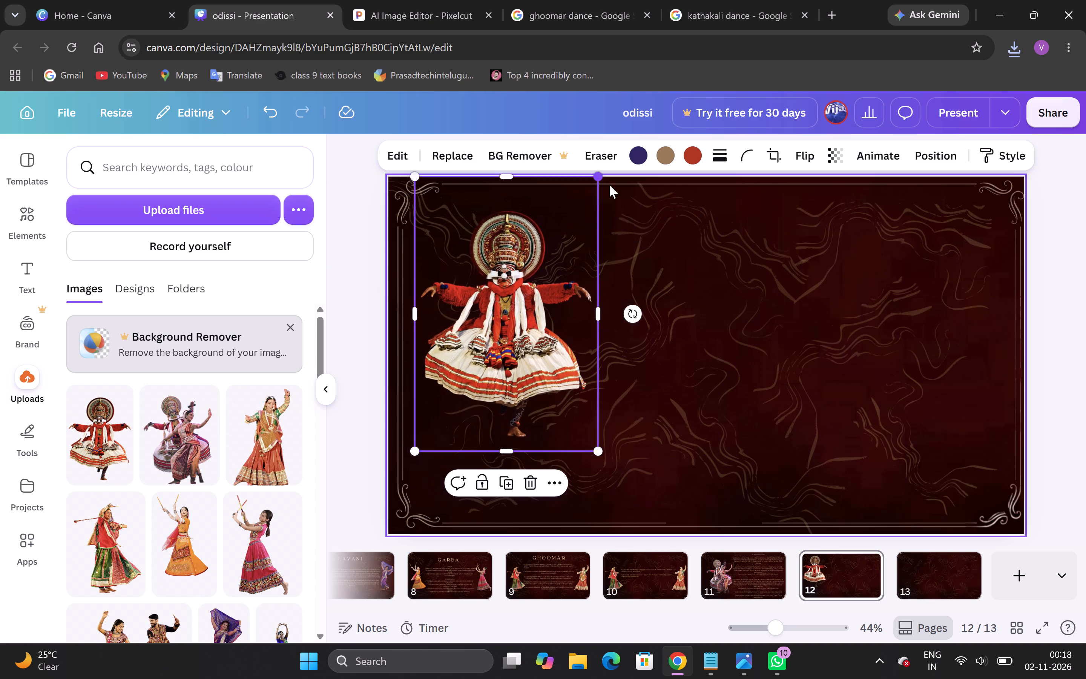
left_click_drag(529, 313, 532, 347)
left_click_drag(596, 210, 603, 197)
left_click_drag(564, 274, 564, 275)
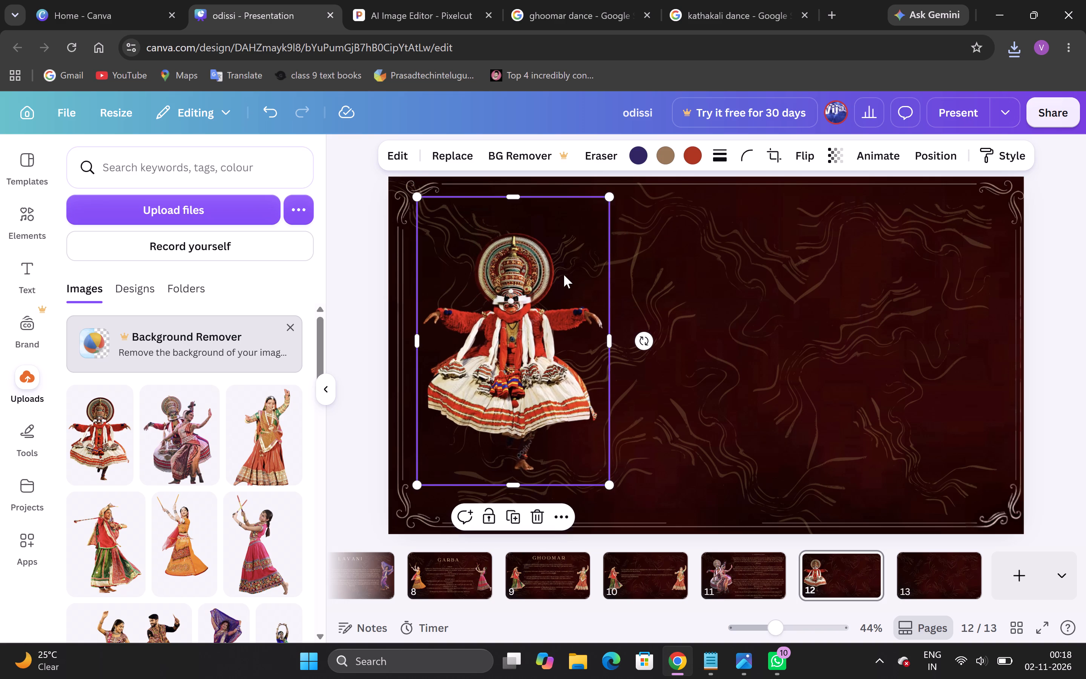
left_click_drag(564, 275, 557, 280)
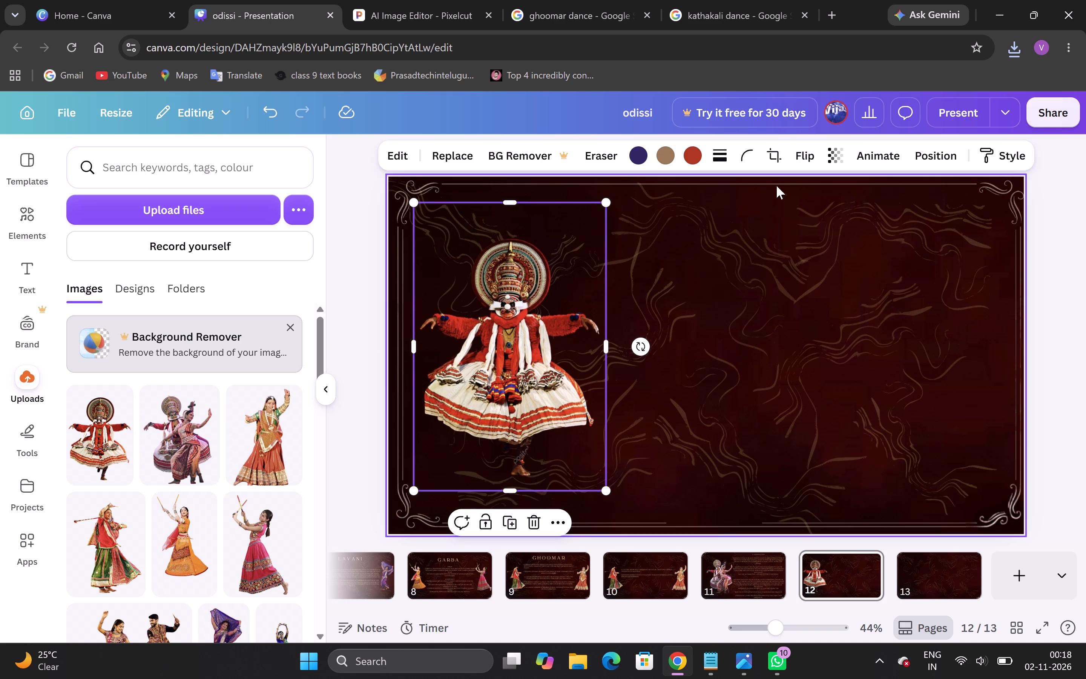
left_click(1046, 234)
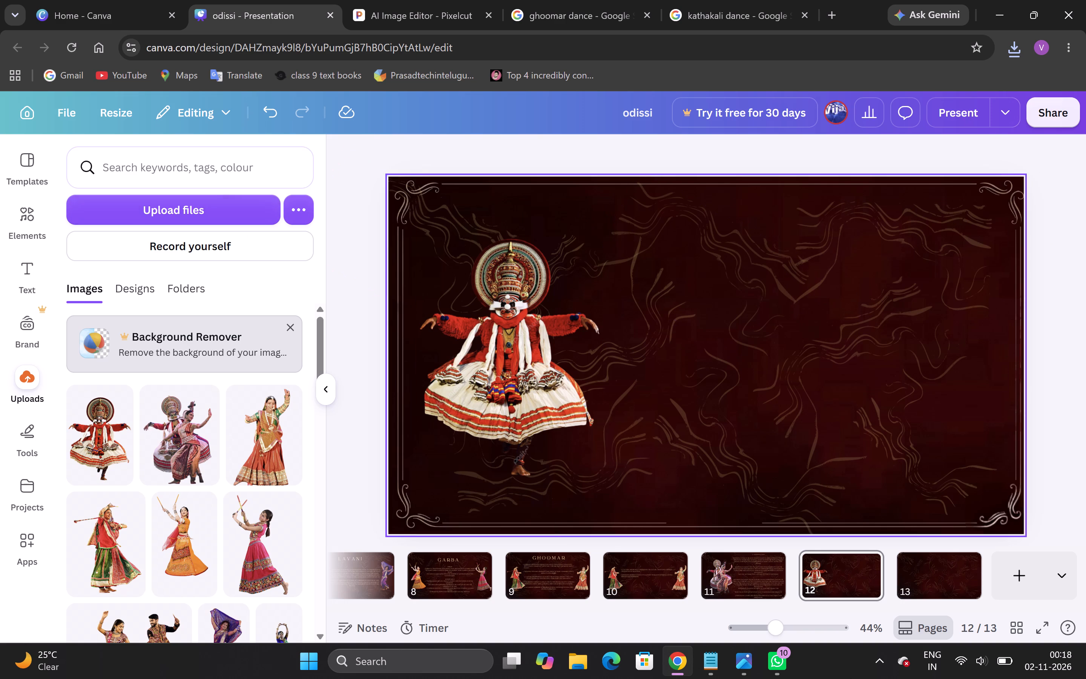
Switch to the Photos app.
left_click(750, 666)
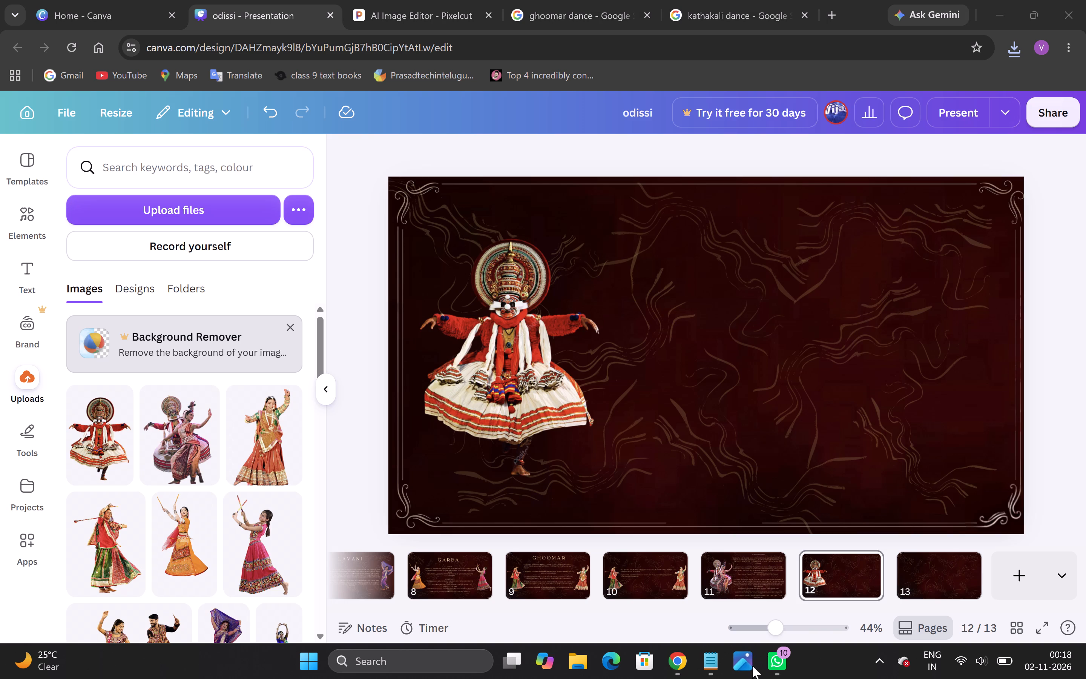
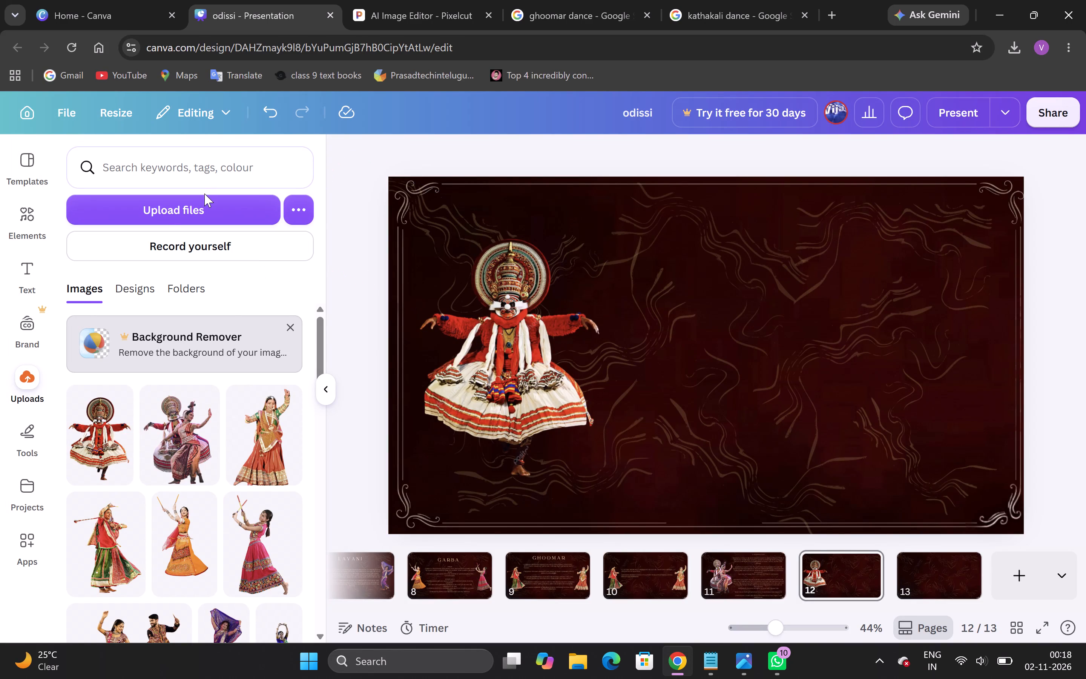
Add a Cinzel Decorative text box at size 21.5 to page 12 and paste the copied Kathakali notes into it.
left_click(44, 285)
left_click(164, 250)
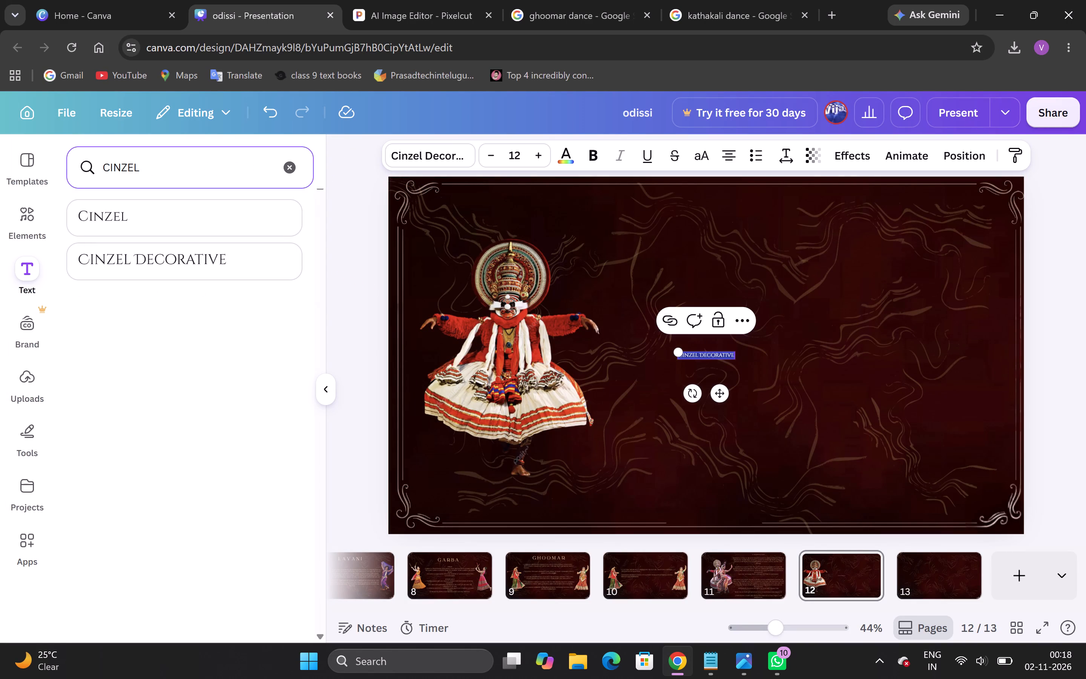
left_click(523, 154)
type("21.5")
key("Return")
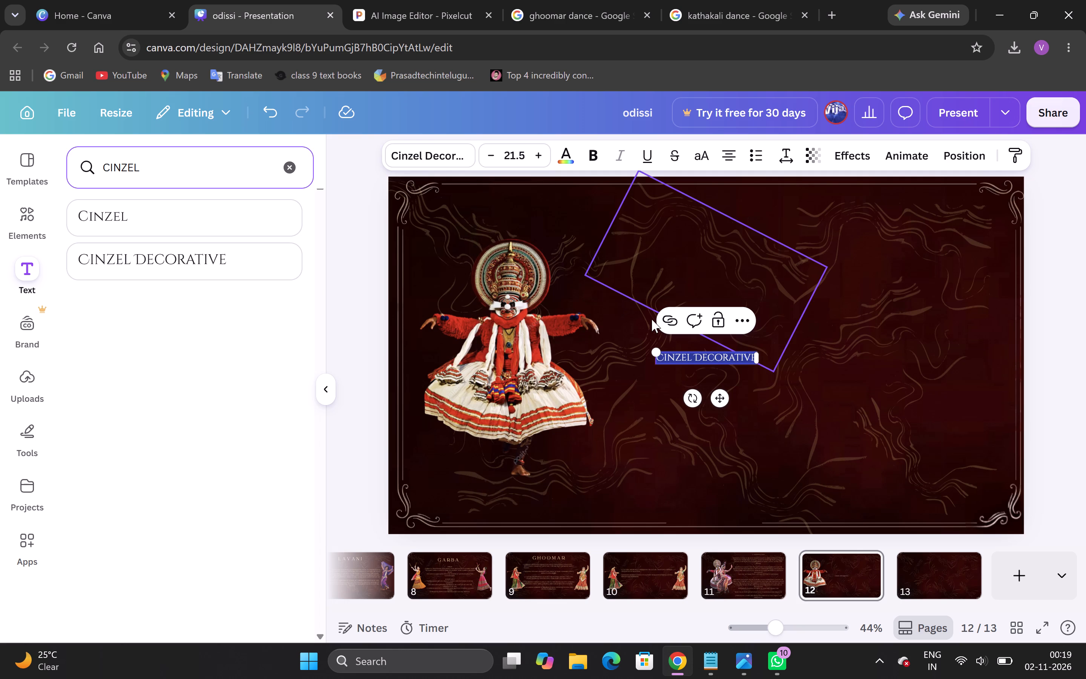
left_click(561, 151)
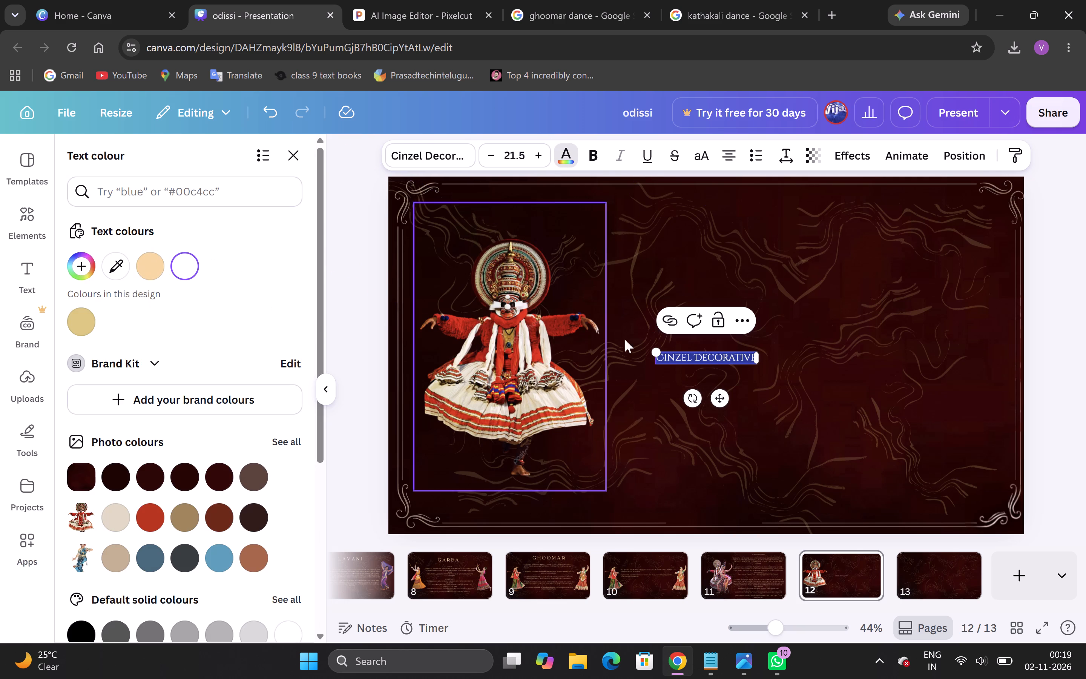
key("ctrl+v")
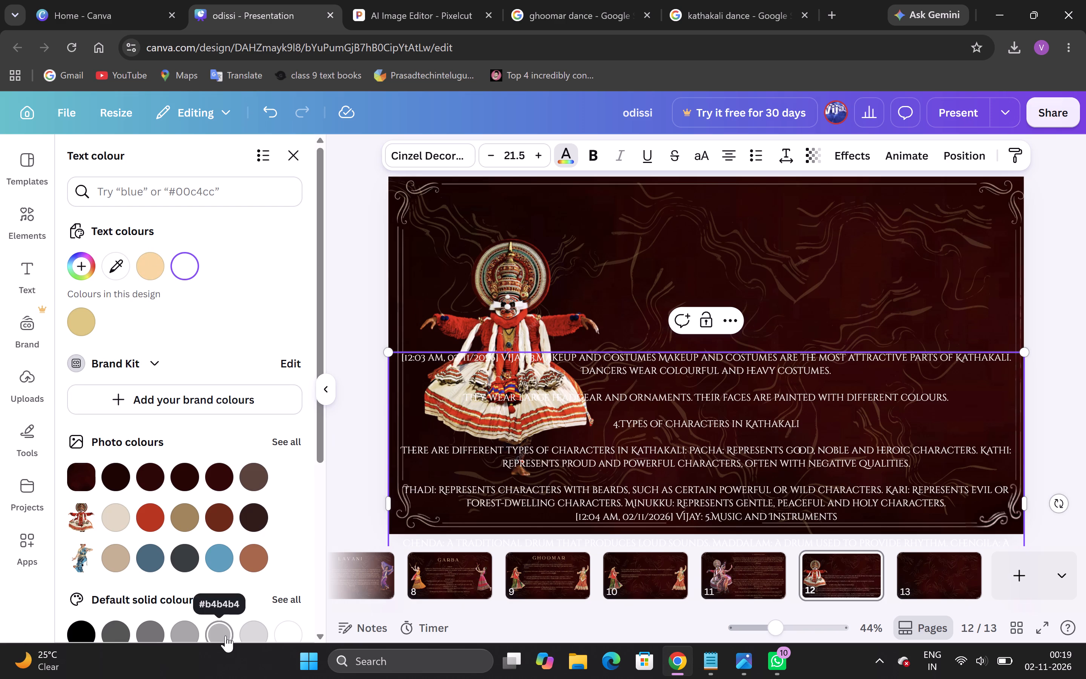
Colour the notes Ivory glow #ffd699 and apply that colour change to all matching text on the page.
scroll(231, 525, "down", 4)
scroll(231, 525, "up", 2)
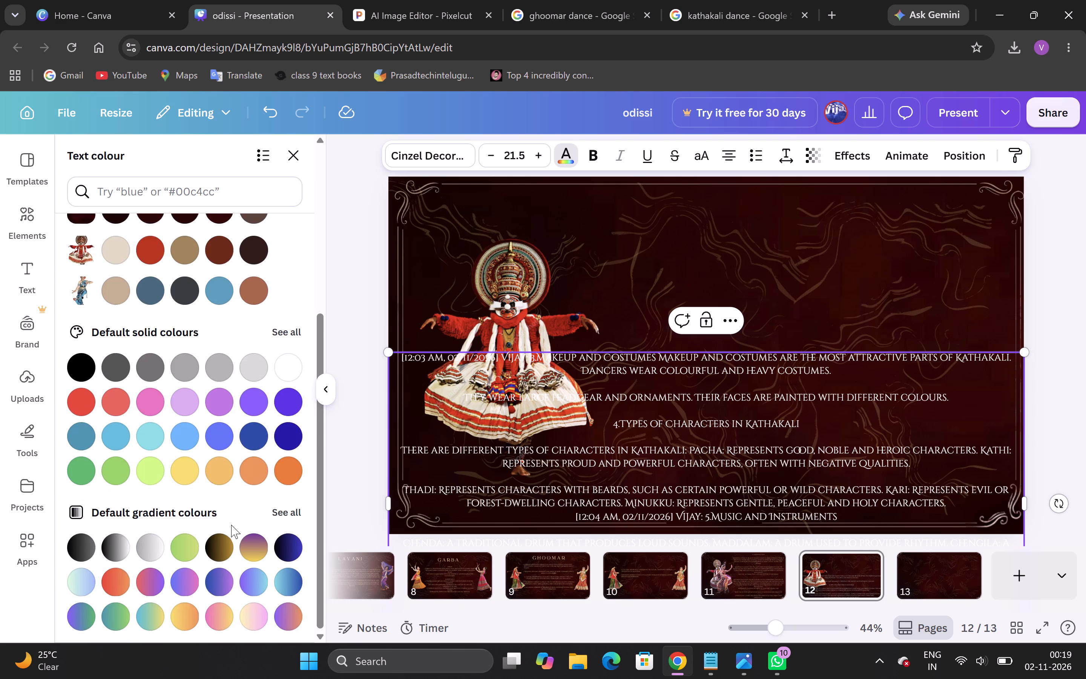
scroll(231, 525, "up", 3)
left_click(152, 260)
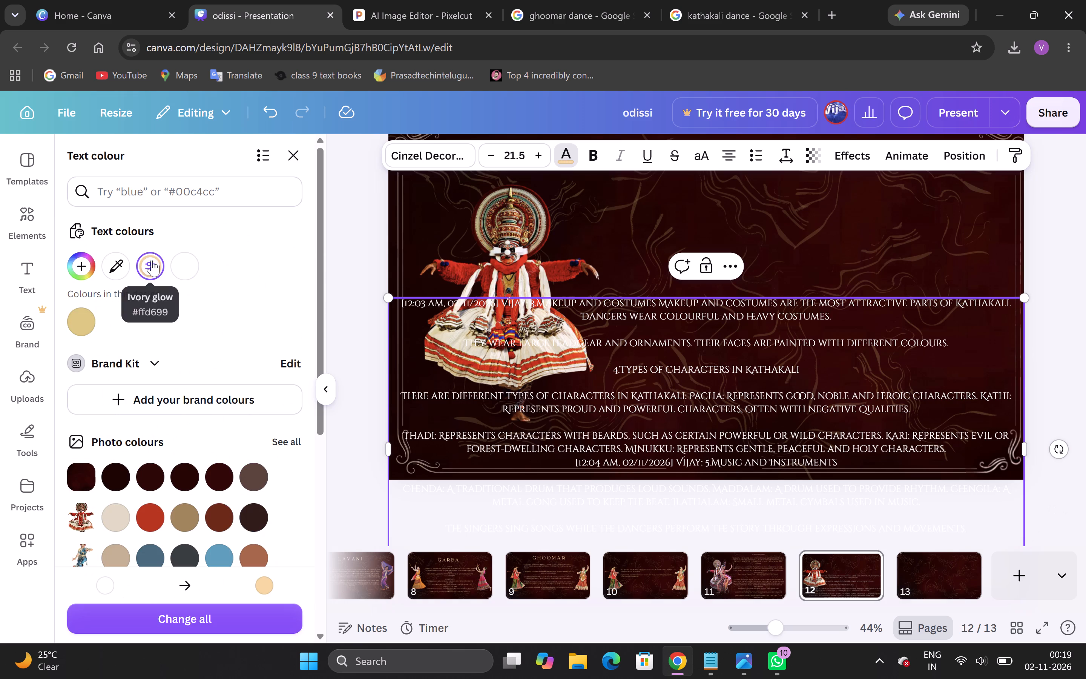
left_click(181, 608)
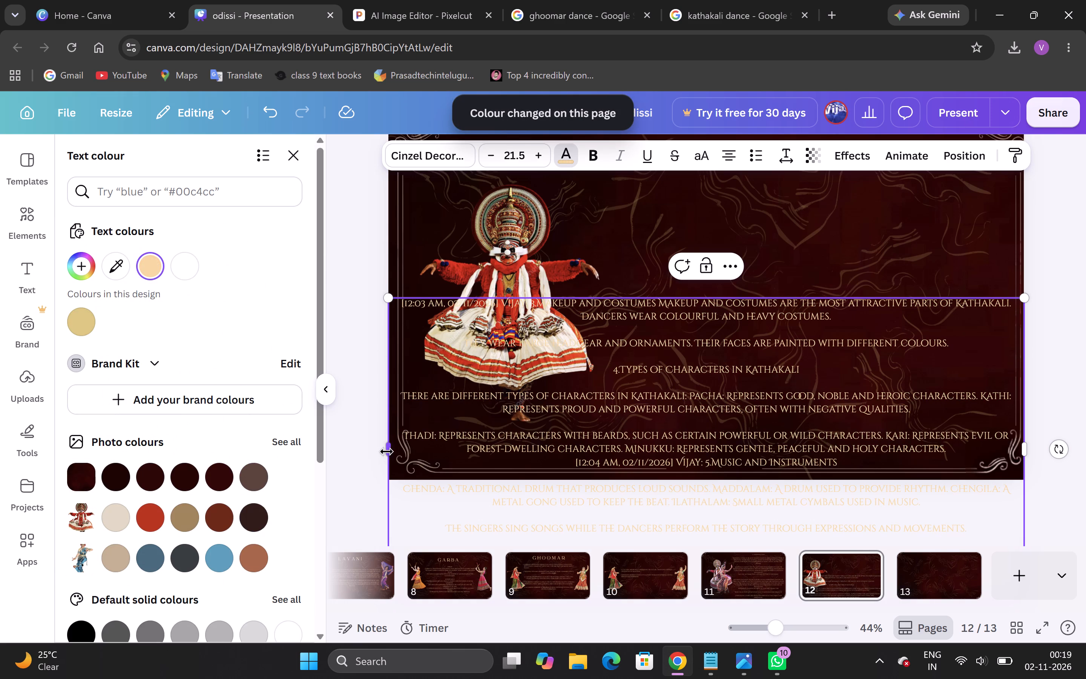
Narrow the notes text box from its left edge so the text sits beside the Kathakali dancer.
left_click_drag(386, 452, 568, 411)
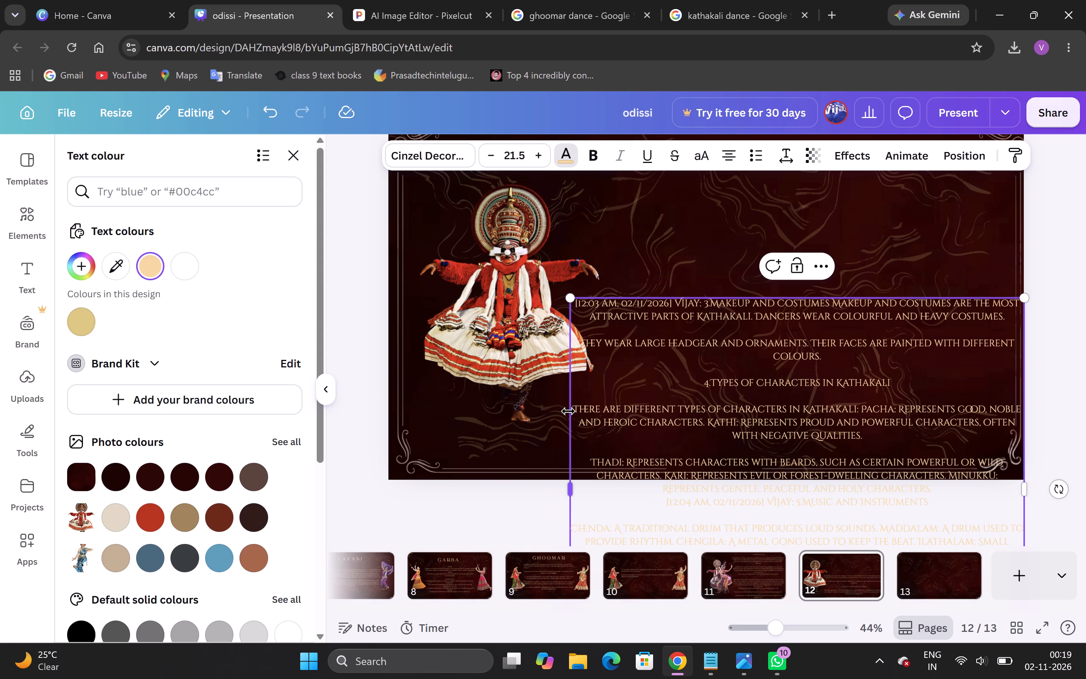
Delete the pasted message timestamp and sender name in front of "3.Makeup and Costumes".
left_click_drag(702, 300, 650, 309)
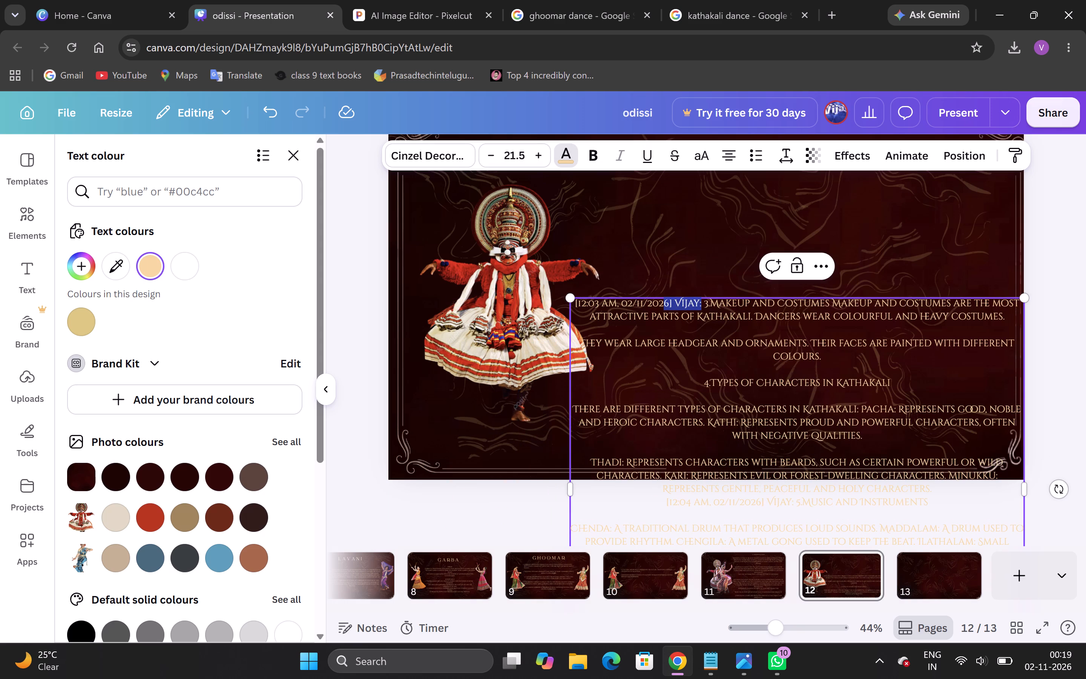
left_click_drag(650, 309, 574, 303)
key("BackSpace")
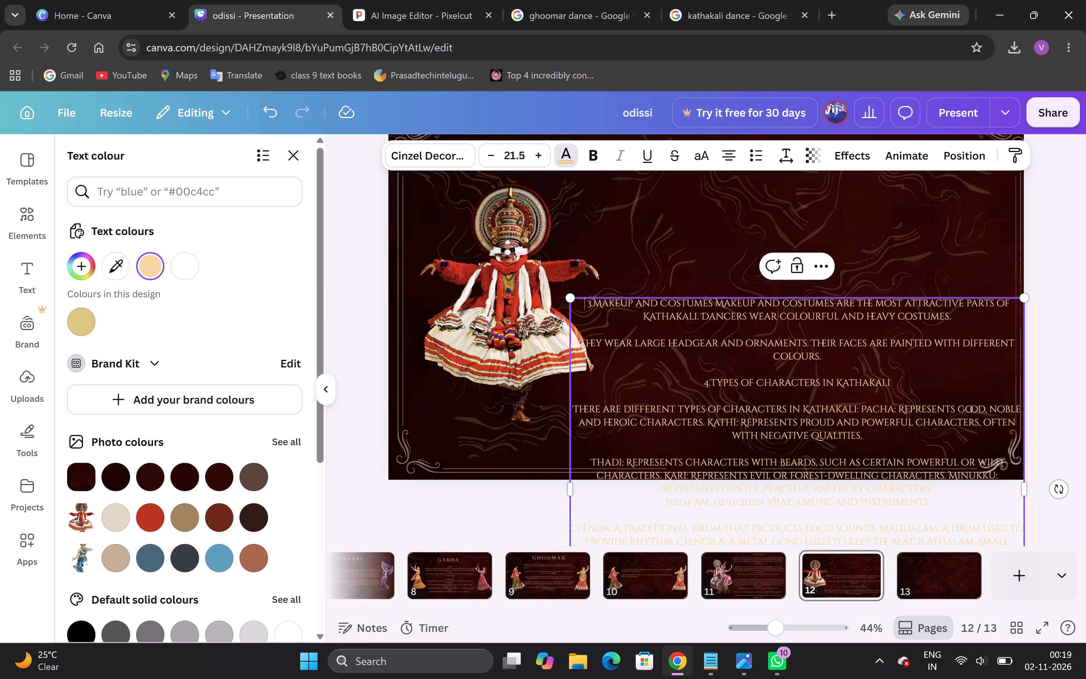
Put the heading "3.Makeup and Costumes" on its own line above its paragraph.
left_click(709, 304)
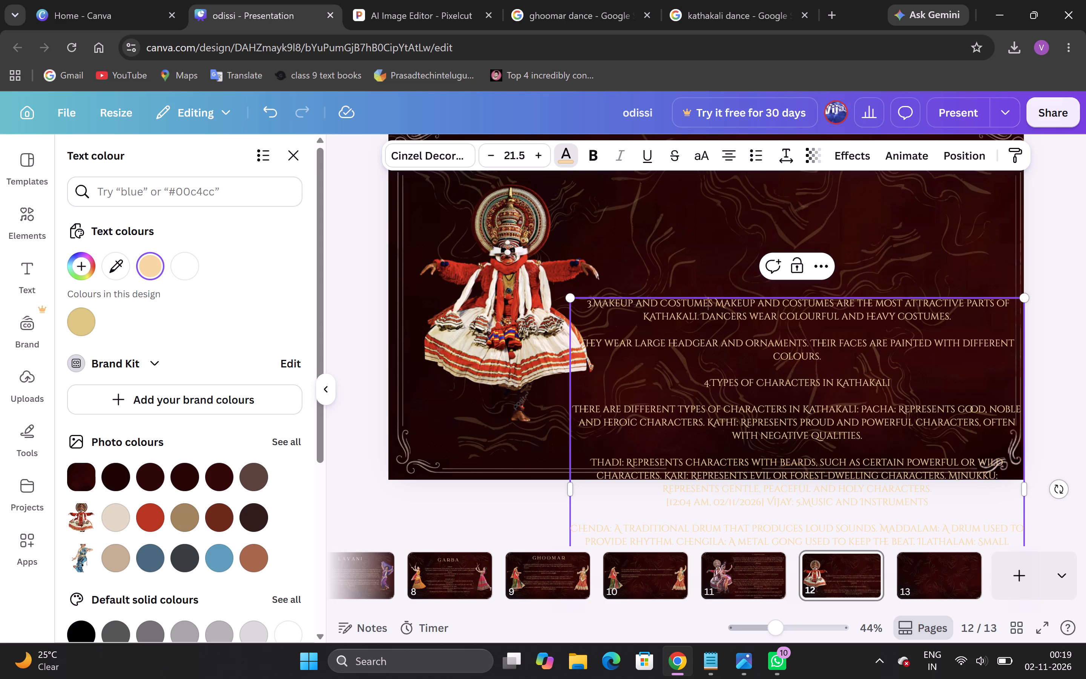
left_click(715, 304)
key("Return")
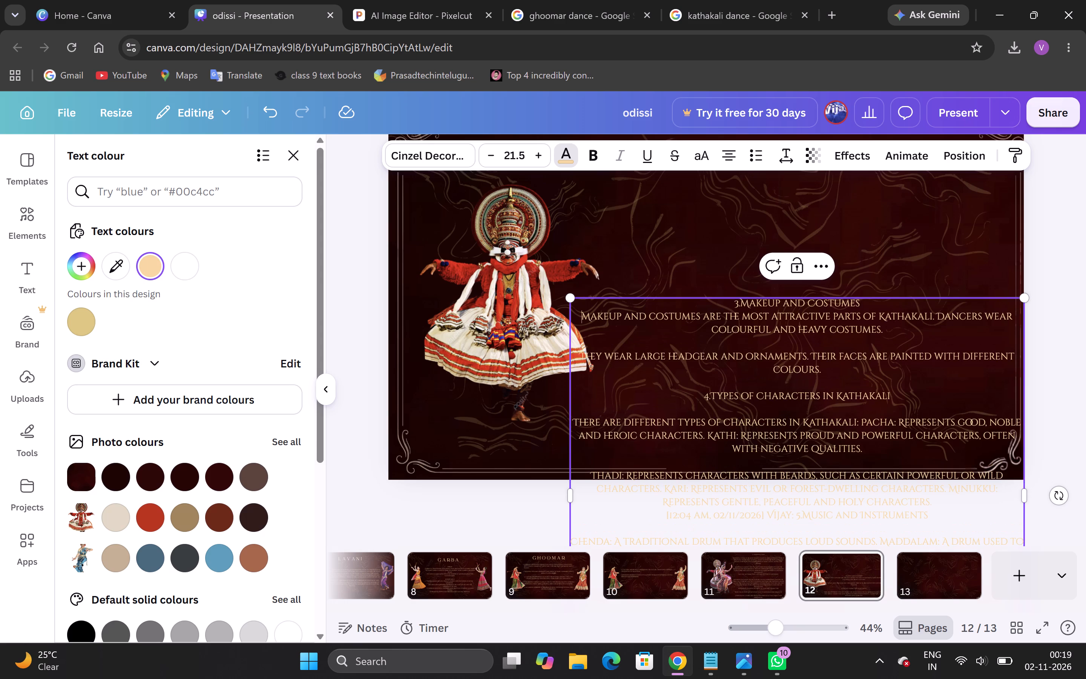
left_click(1072, 335)
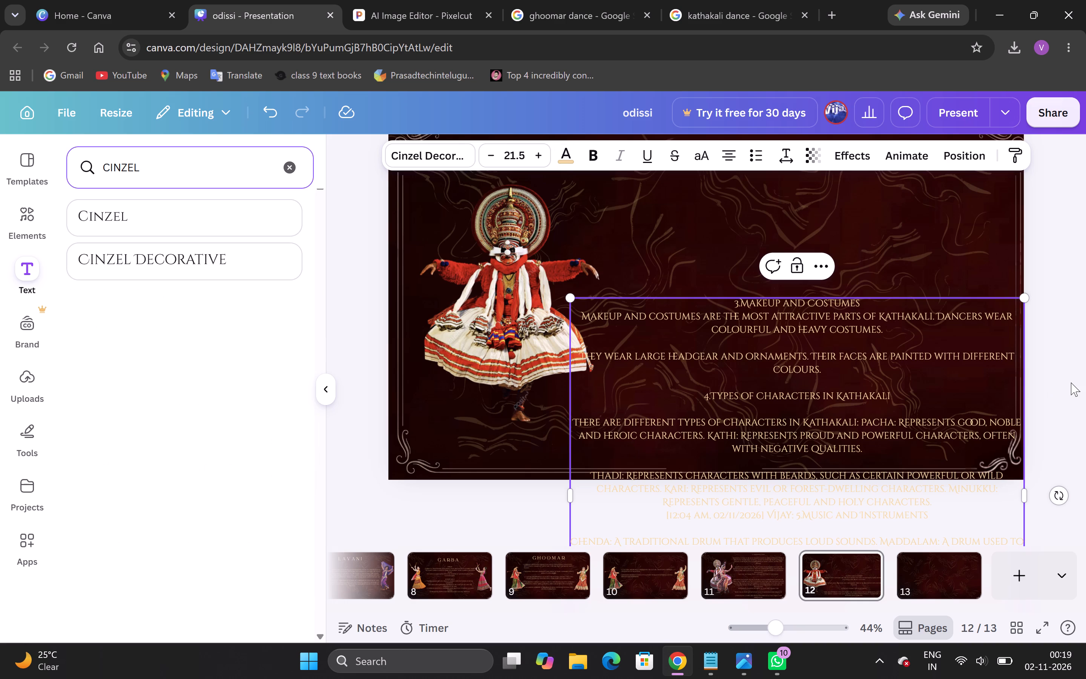
left_click(1046, 343)
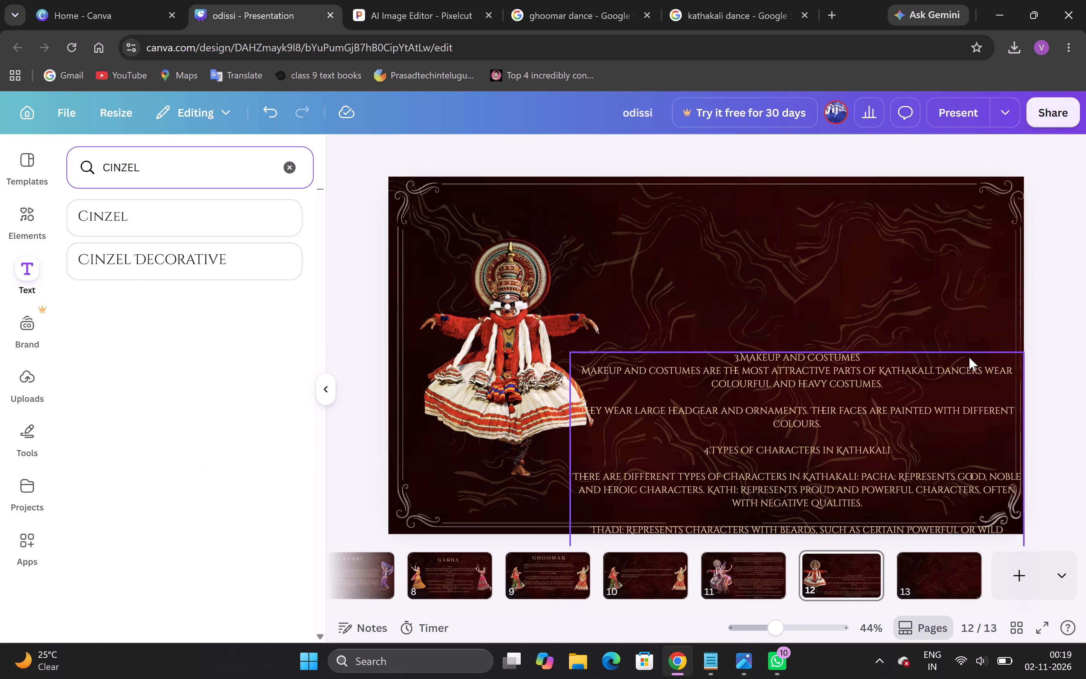
Move the notes text box up near the page's top border and narrow it slightly from its right edge.
left_click_drag(841, 383, 776, 341)
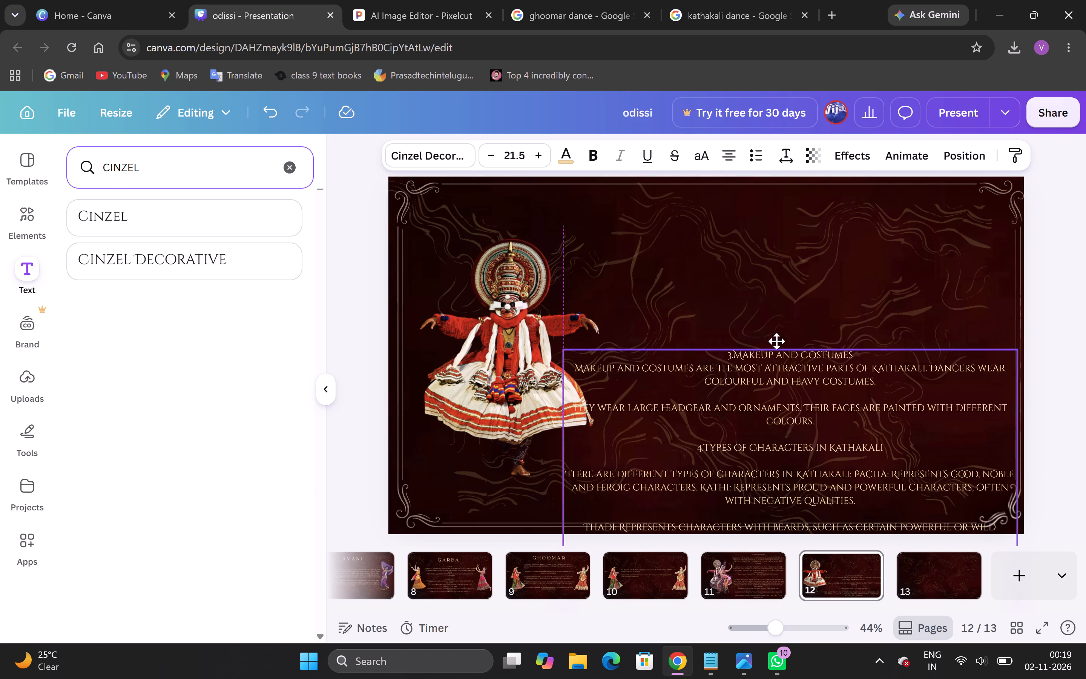
left_click_drag(776, 341, 842, 241)
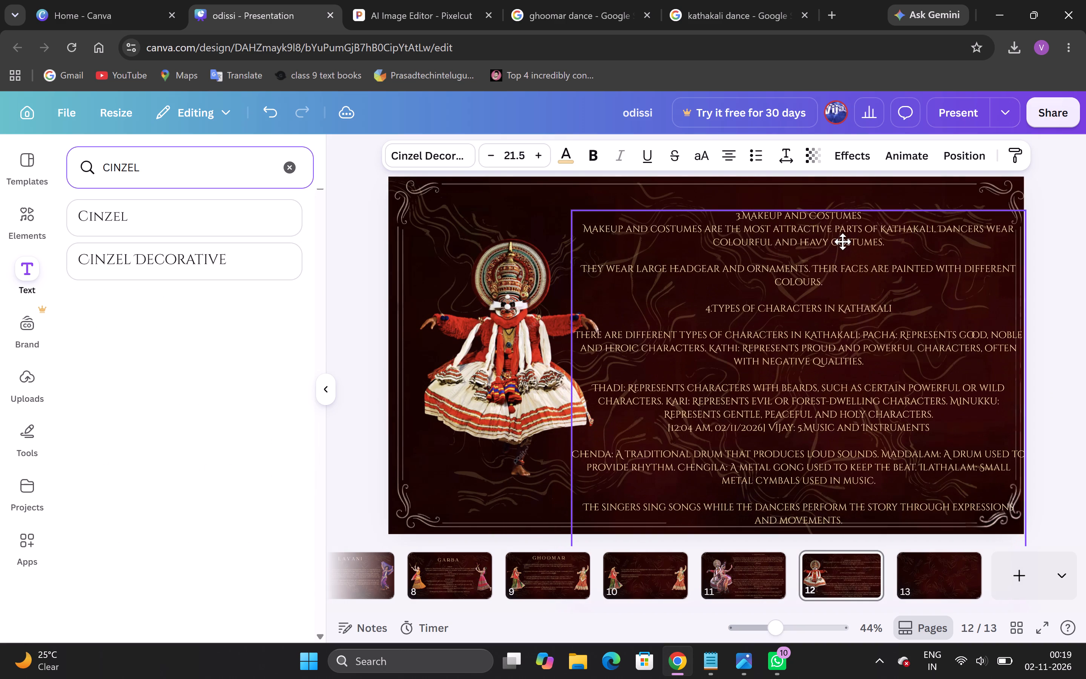
left_click_drag(842, 241, 839, 249)
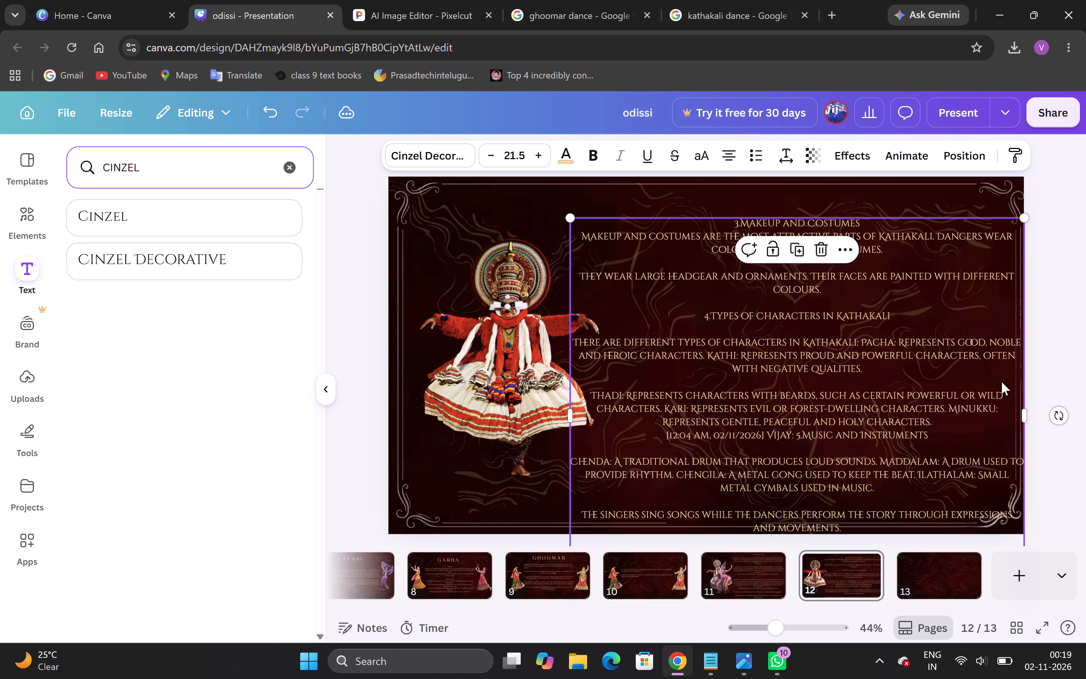
left_click_drag(1025, 415, 1002, 412)
Shift the notes text box further up until its closing paragraph lies inside the page's bottom border.
left_click_drag(910, 389, 925, 388)
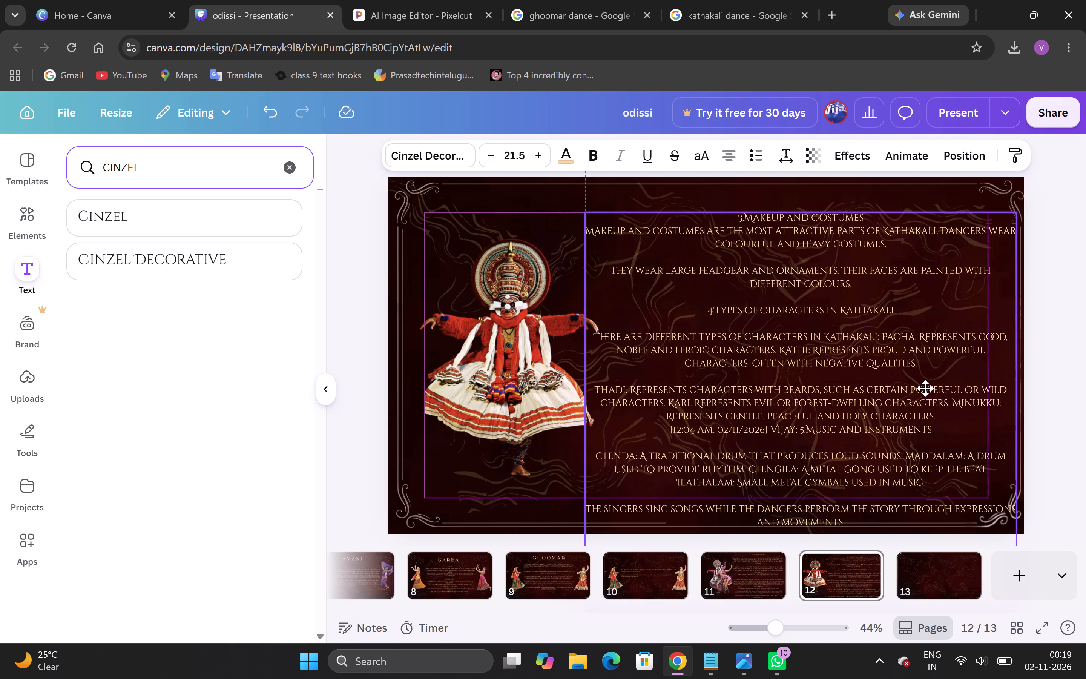
left_click_drag(925, 388, 915, 348)
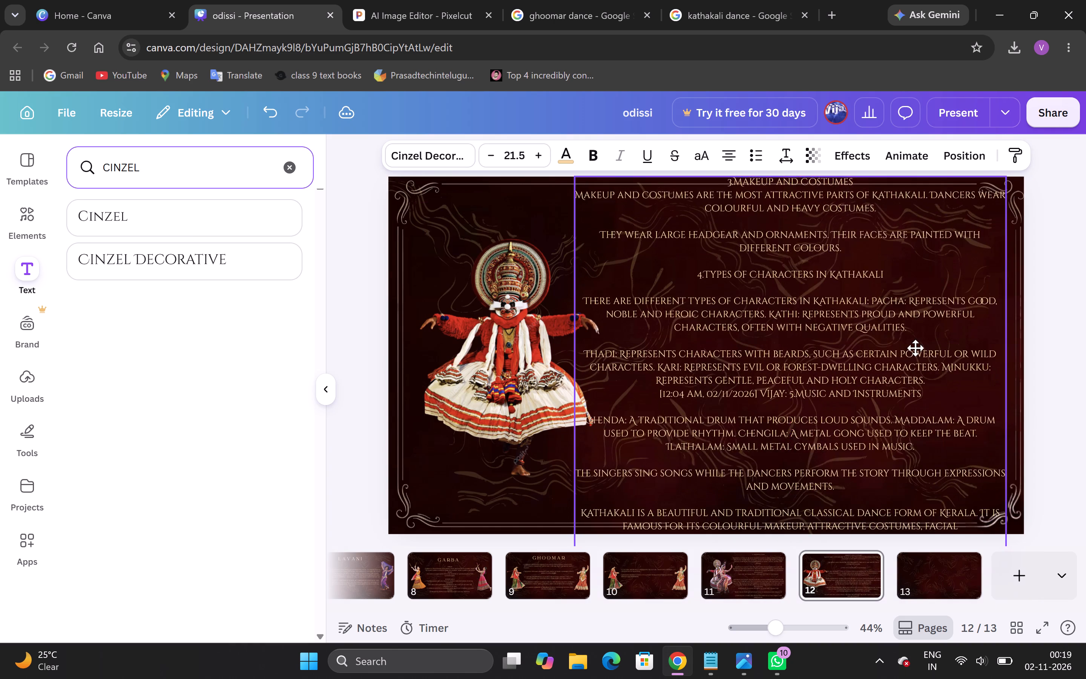
left_click_drag(915, 348, 919, 268)
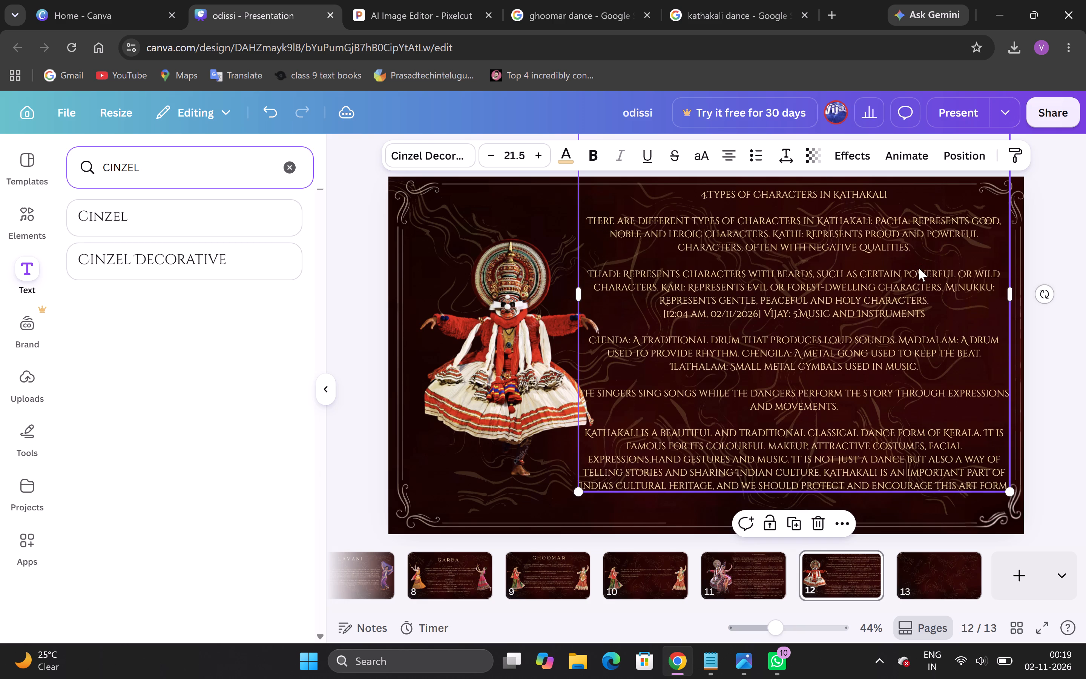
left_click_drag(919, 268, 916, 300)
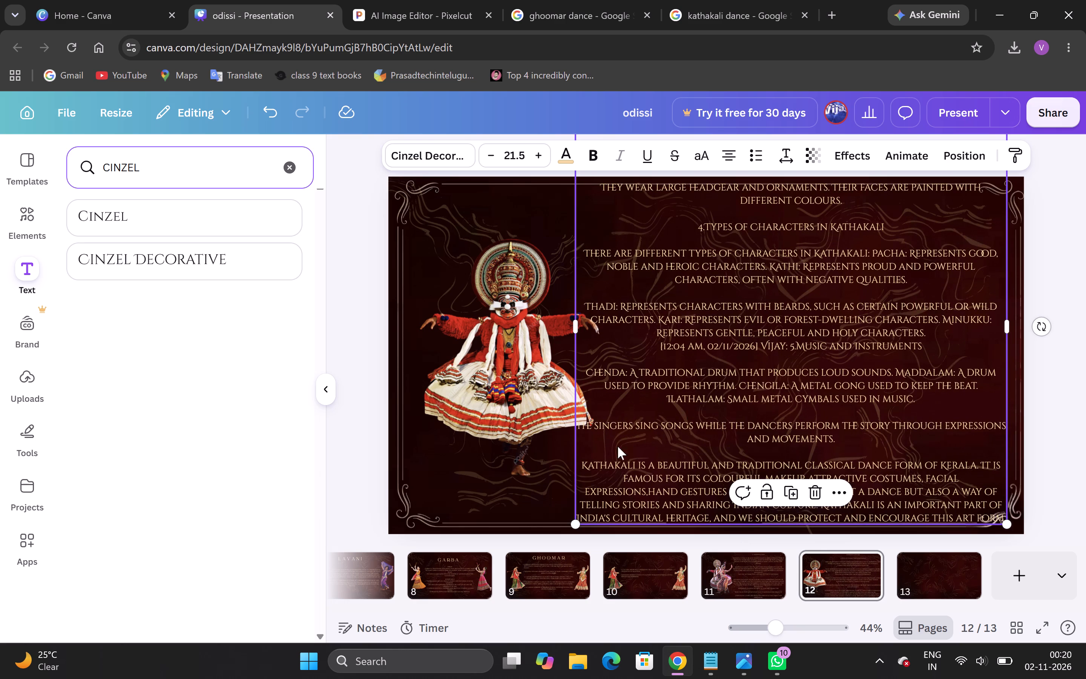
left_click_drag(576, 455, 578, 431)
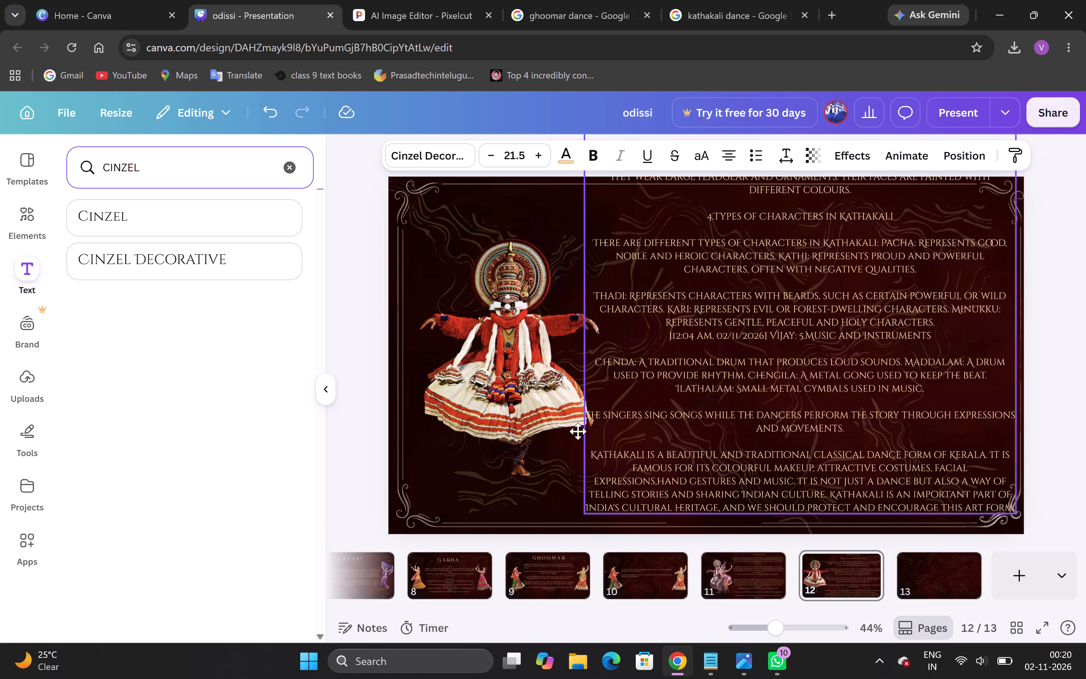
left_click_drag(578, 431, 572, 425)
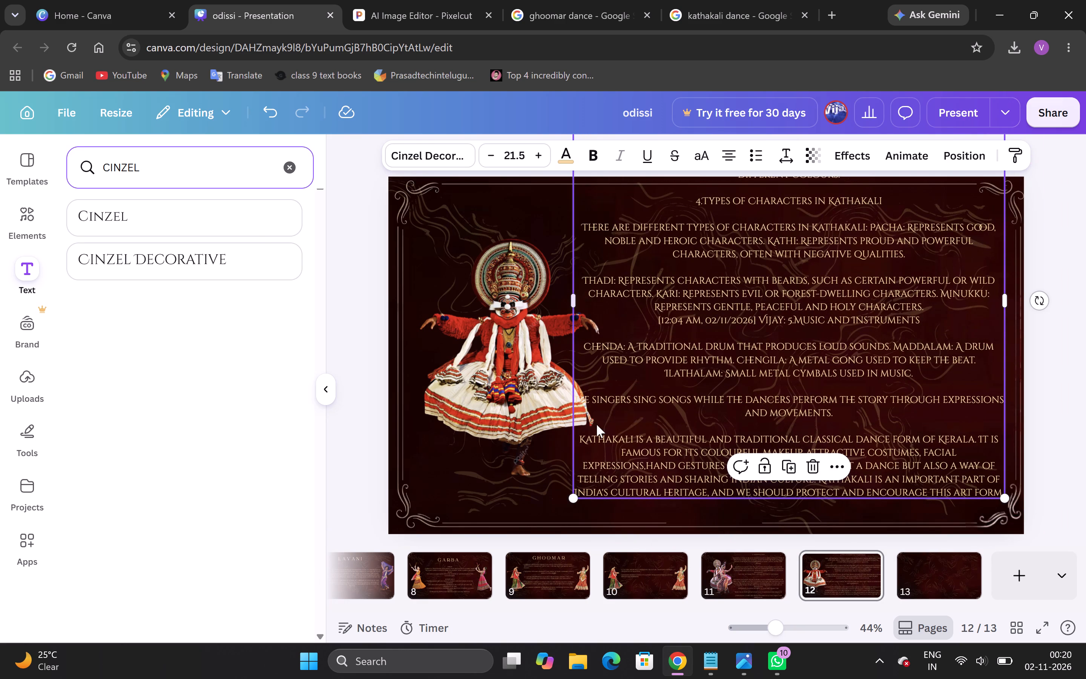
Delete the closing paragraph of the notes, from "Kathakali is a beautiful and traditional classical dance form" through "encourage this art form.".
left_click(580, 439)
left_click_drag(580, 439, 764, 505)
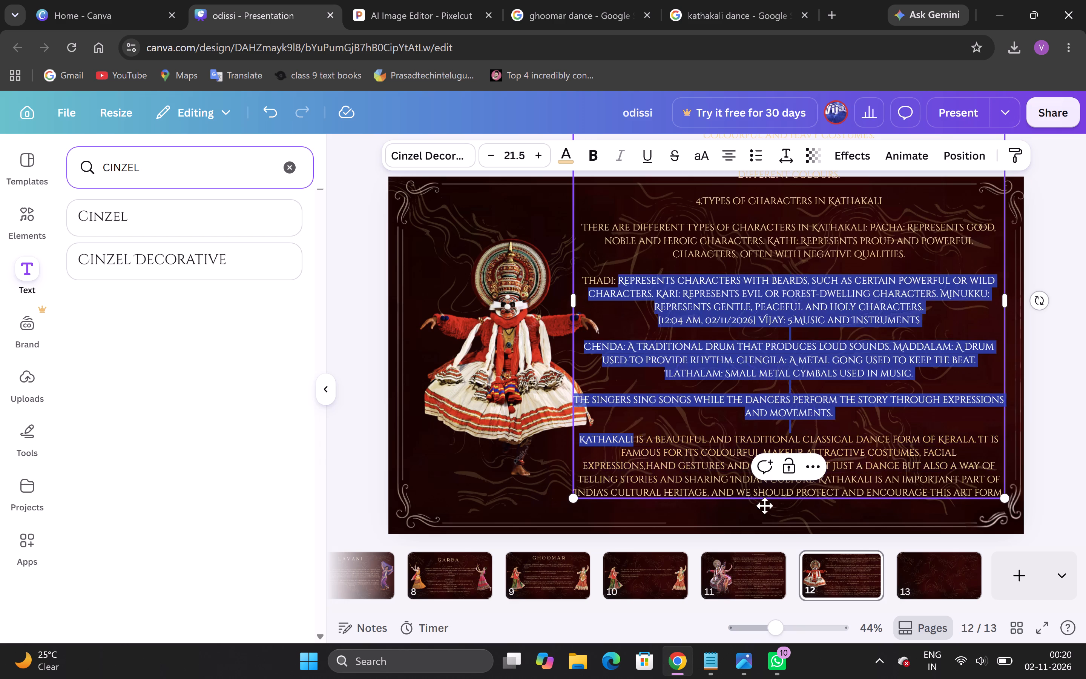
left_click_drag(764, 505, 1028, 489)
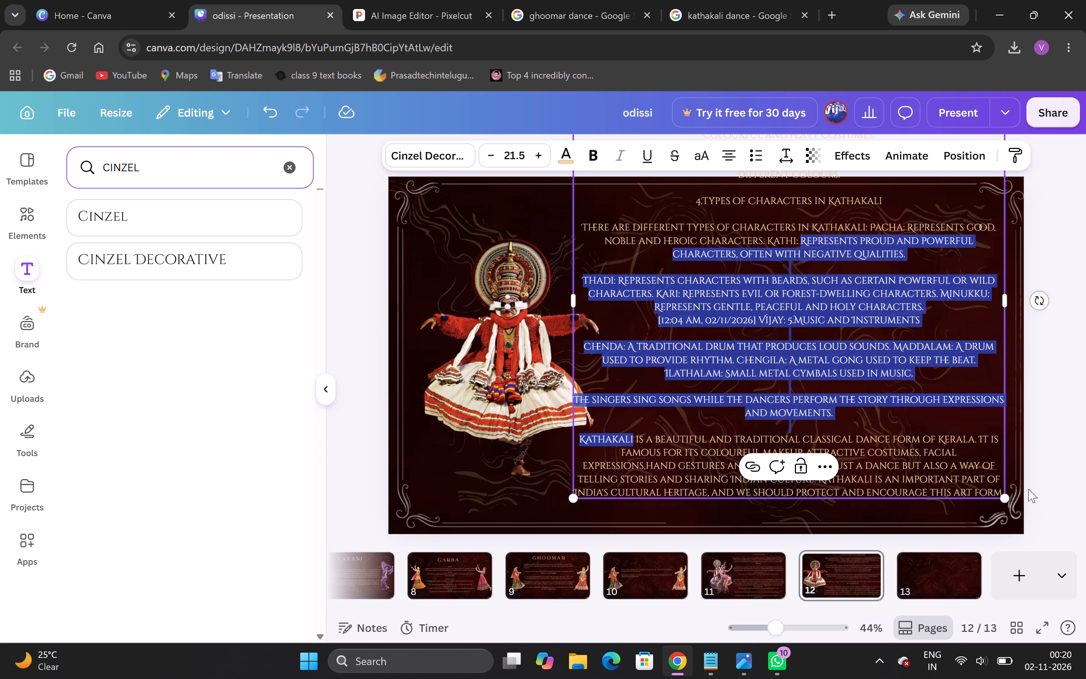
left_click_drag(585, 440, 663, 451)
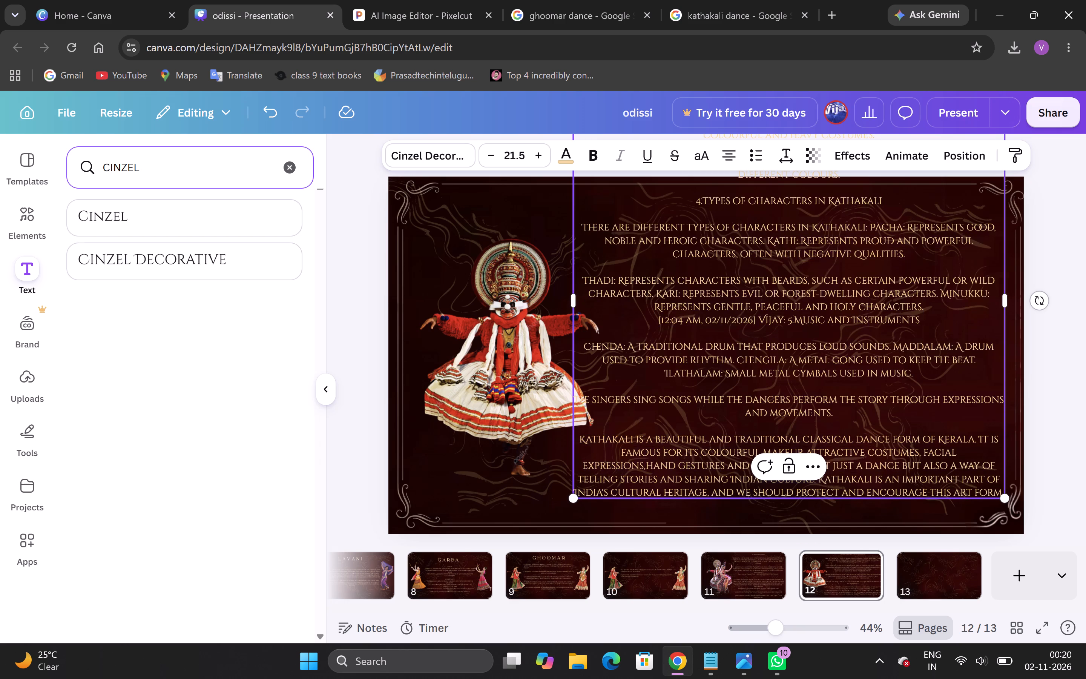
left_click(580, 437)
left_click_drag(580, 437, 775, 494)
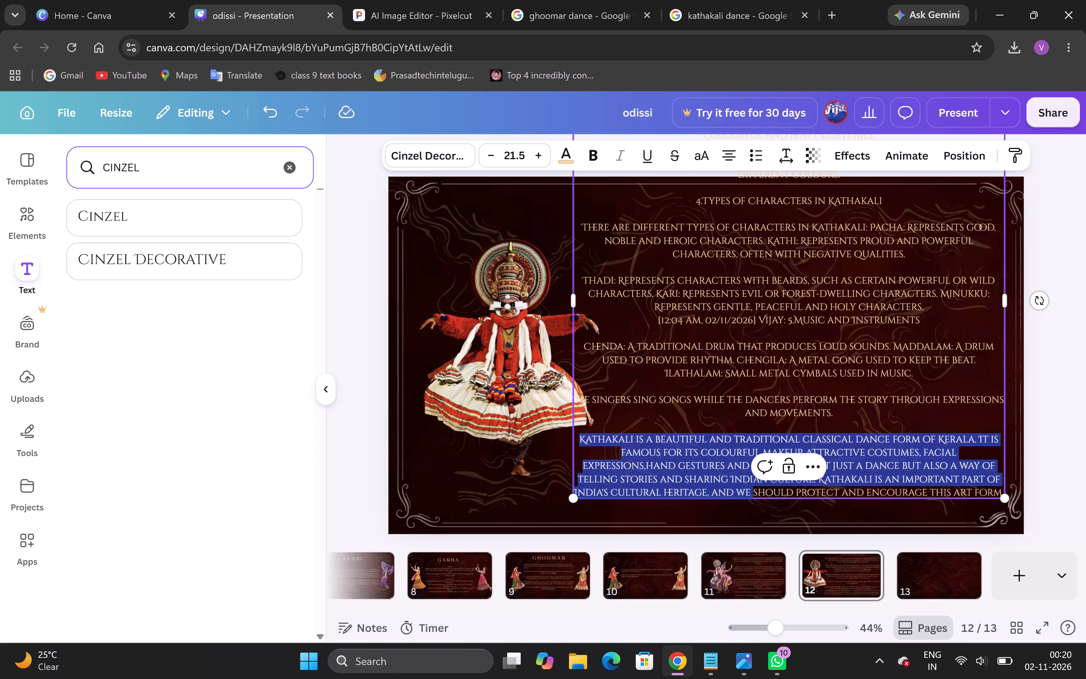
left_click_drag(775, 494, 1032, 491)
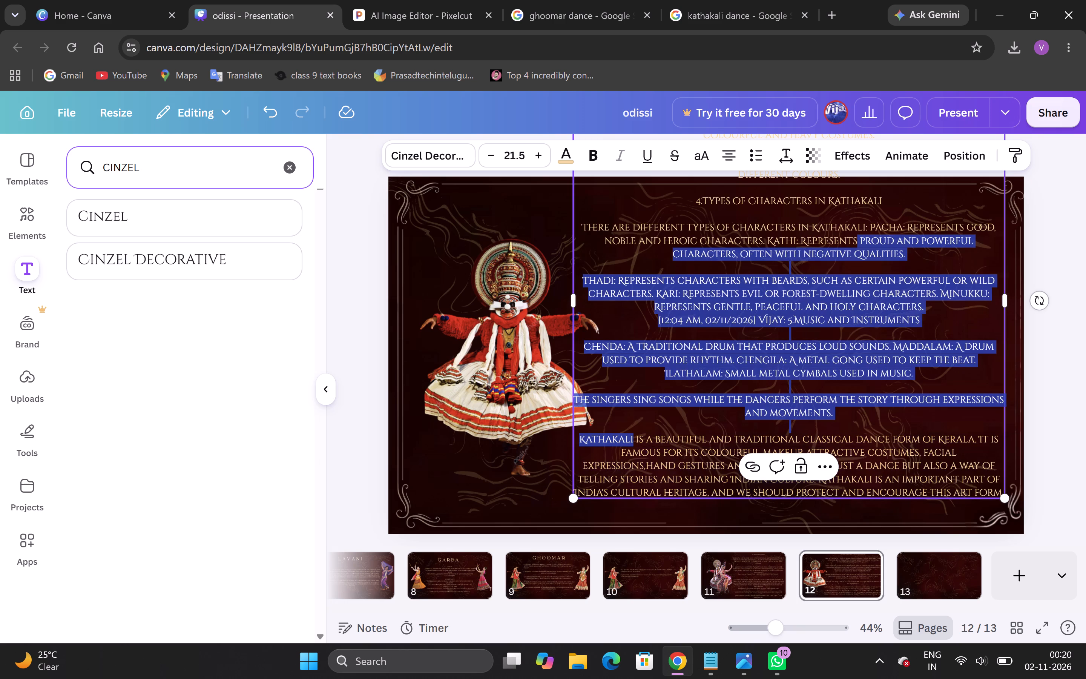
left_click(581, 437)
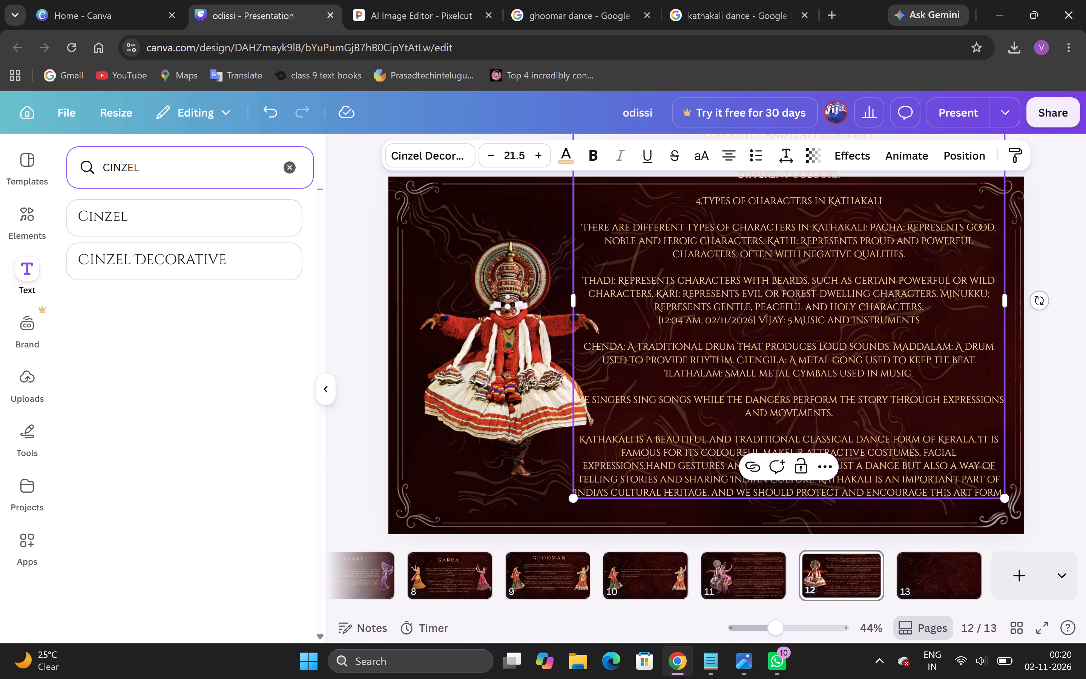
left_click_drag(581, 439, 608, 446)
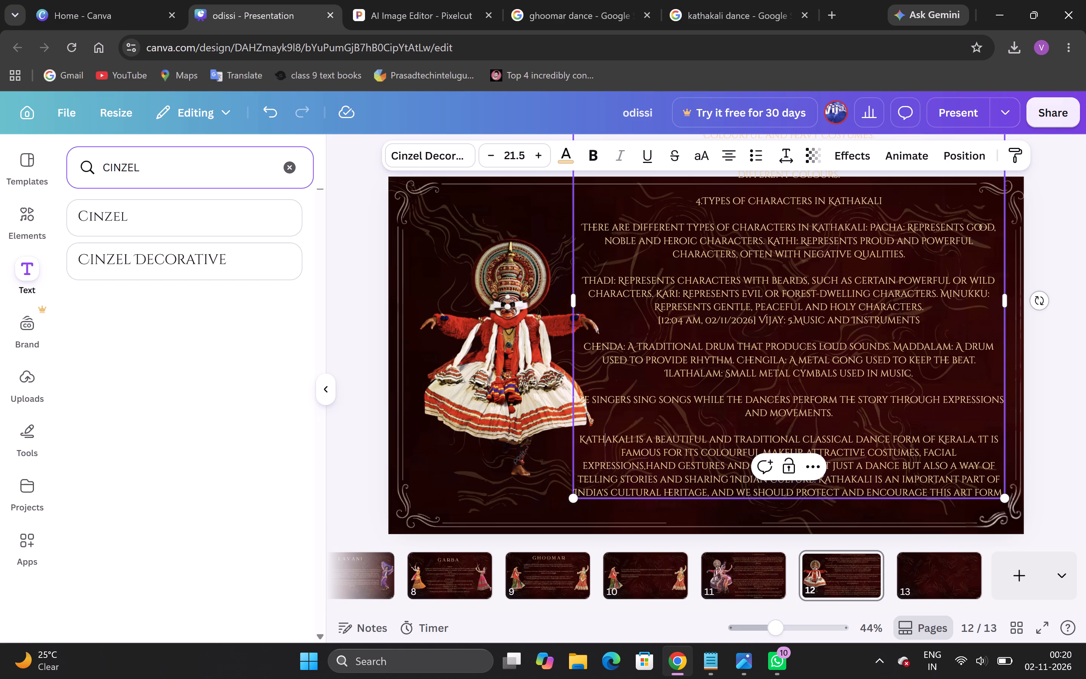
left_click_drag(578, 440, 872, 486)
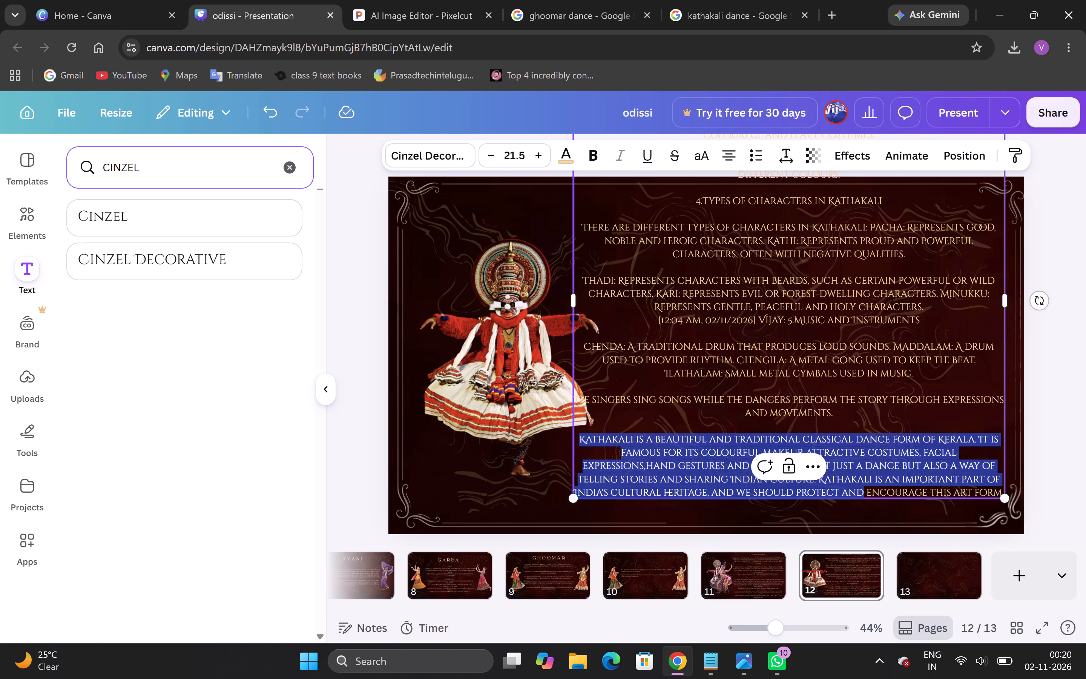
left_click_drag(872, 486, 980, 502)
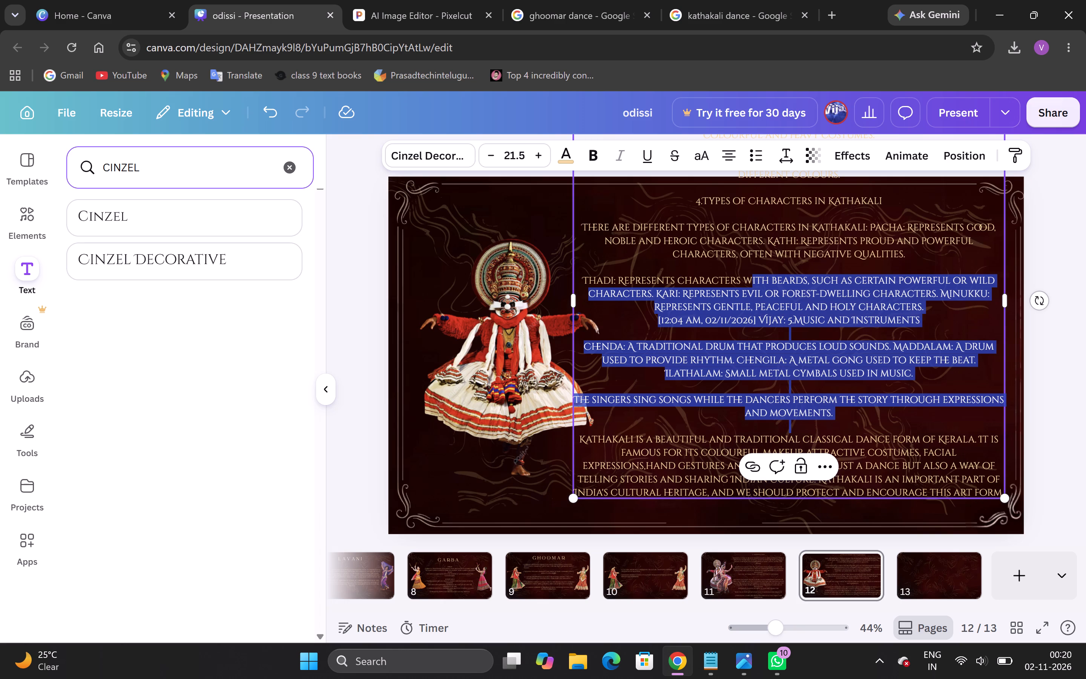
left_click_drag(575, 436, 578, 445)
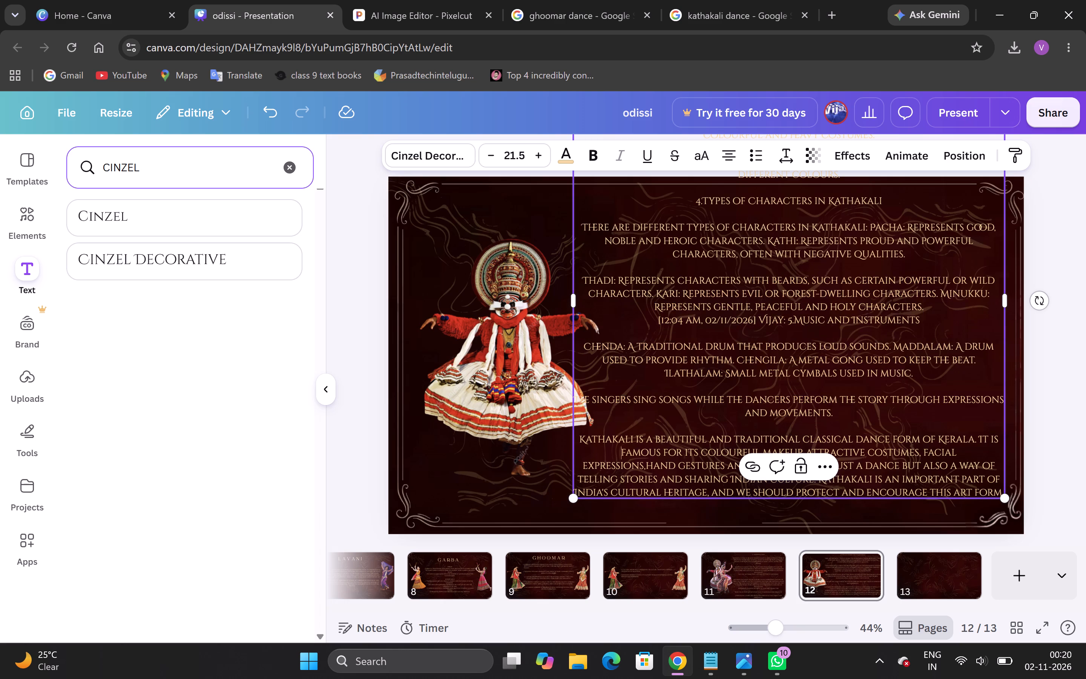
left_click_drag(578, 445, 576, 440)
left_click_drag(576, 440, 814, 468)
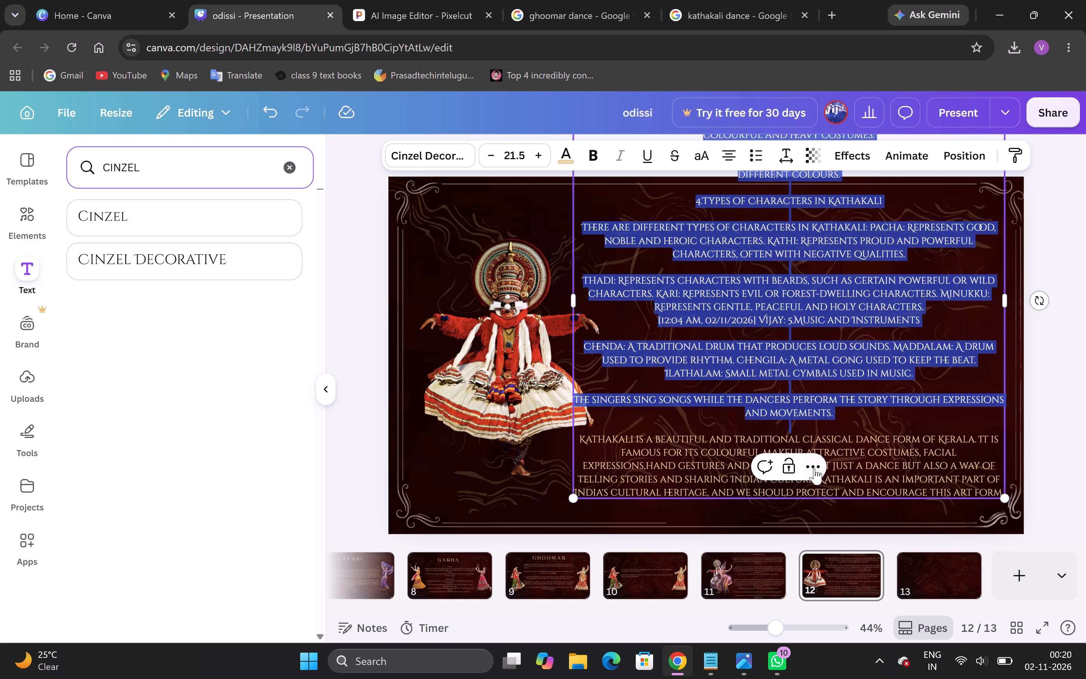
left_click_drag(814, 468, 825, 486)
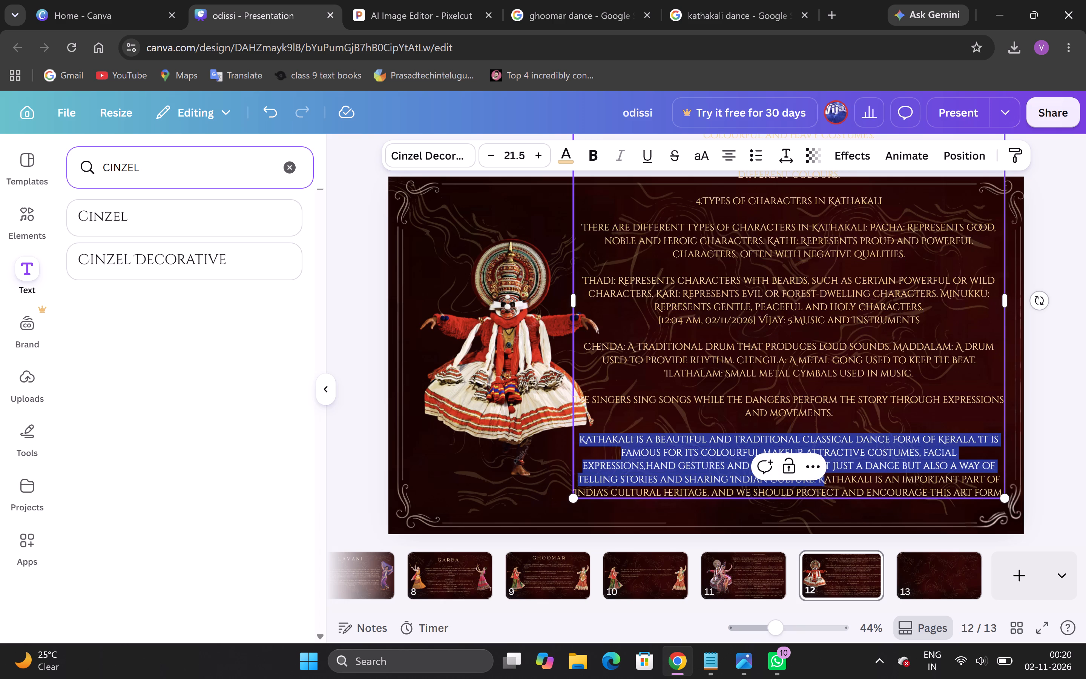
key("BackSpace")
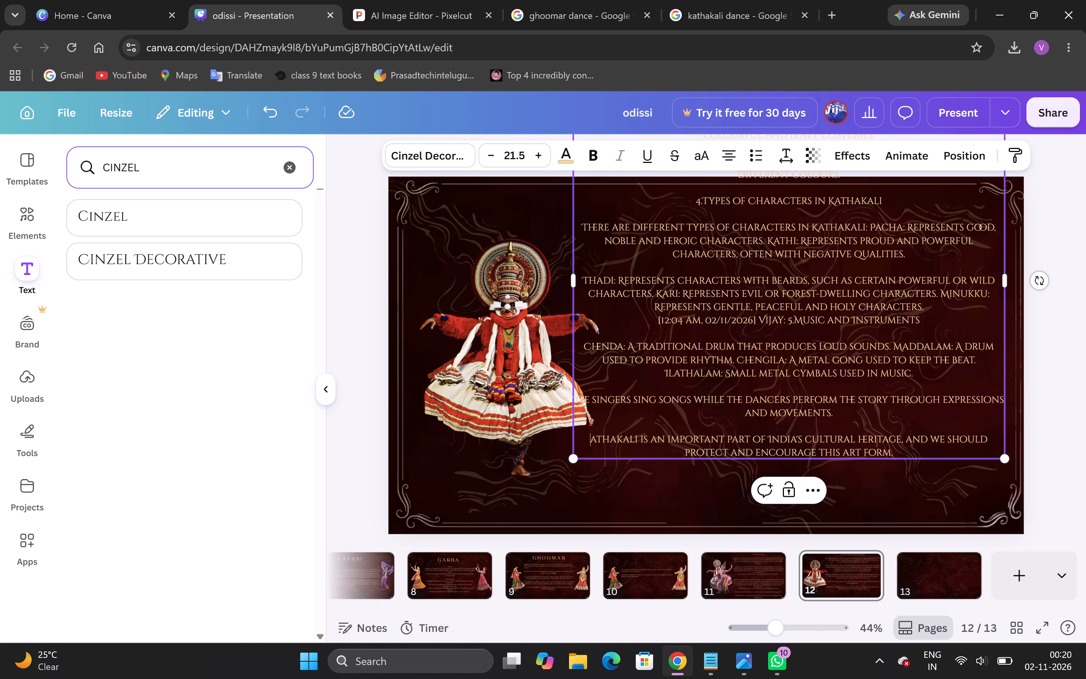
left_click_drag(587, 438, 873, 450)
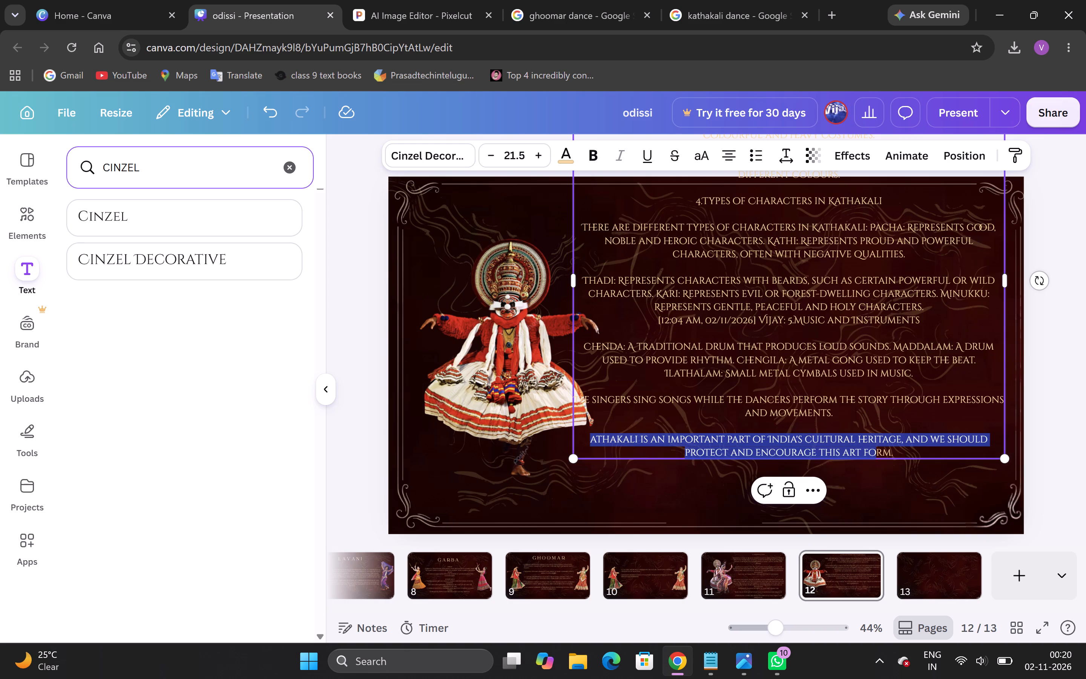
left_click_drag(873, 450, 900, 452)
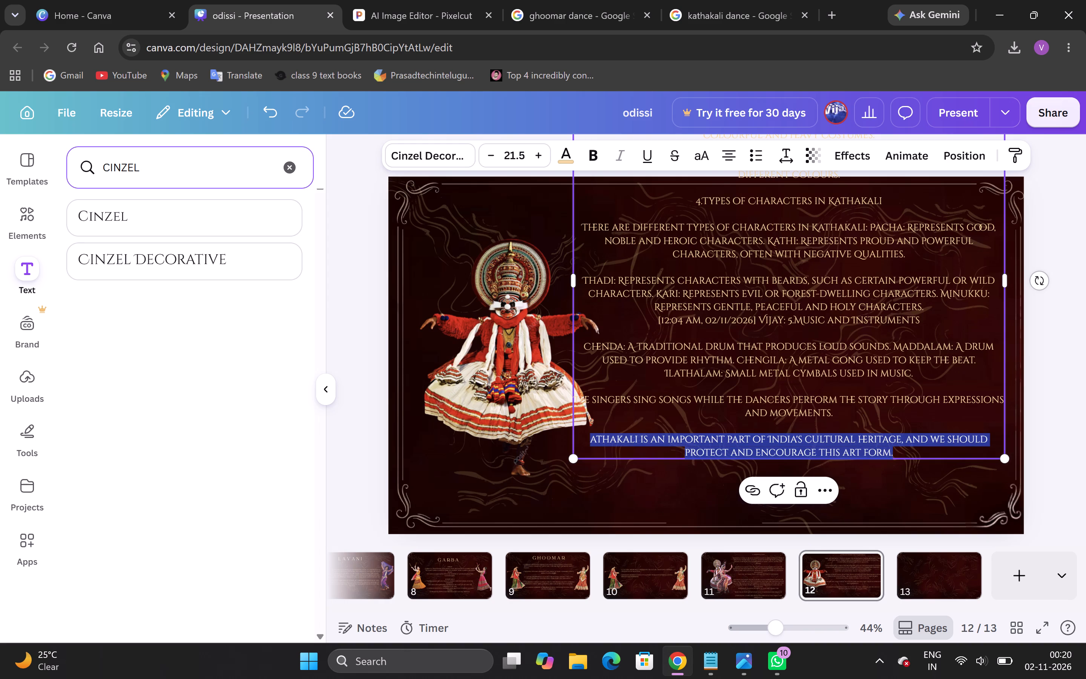
key("BackSpace")
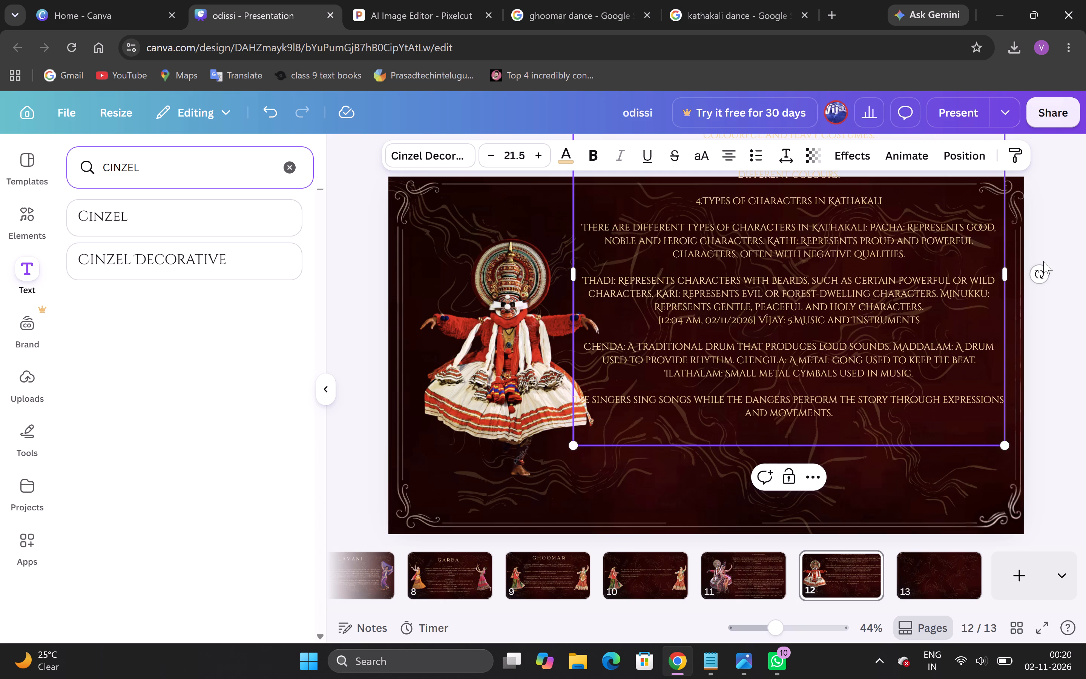
Move the notes text box down until the heading "3.Makeup and Costumes" sits inside the page's top border, and narrow it slightly from its right edge.
left_click(1049, 219)
left_click(914, 245)
left_click_drag(914, 245, 919, 260)
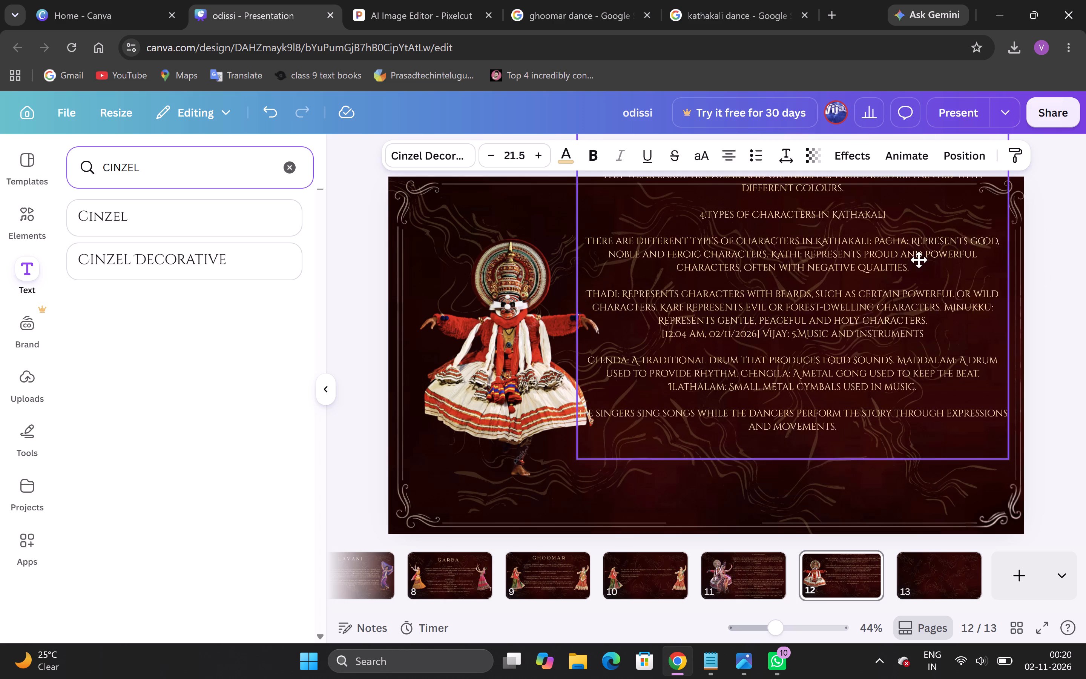
left_click_drag(919, 260, 930, 354)
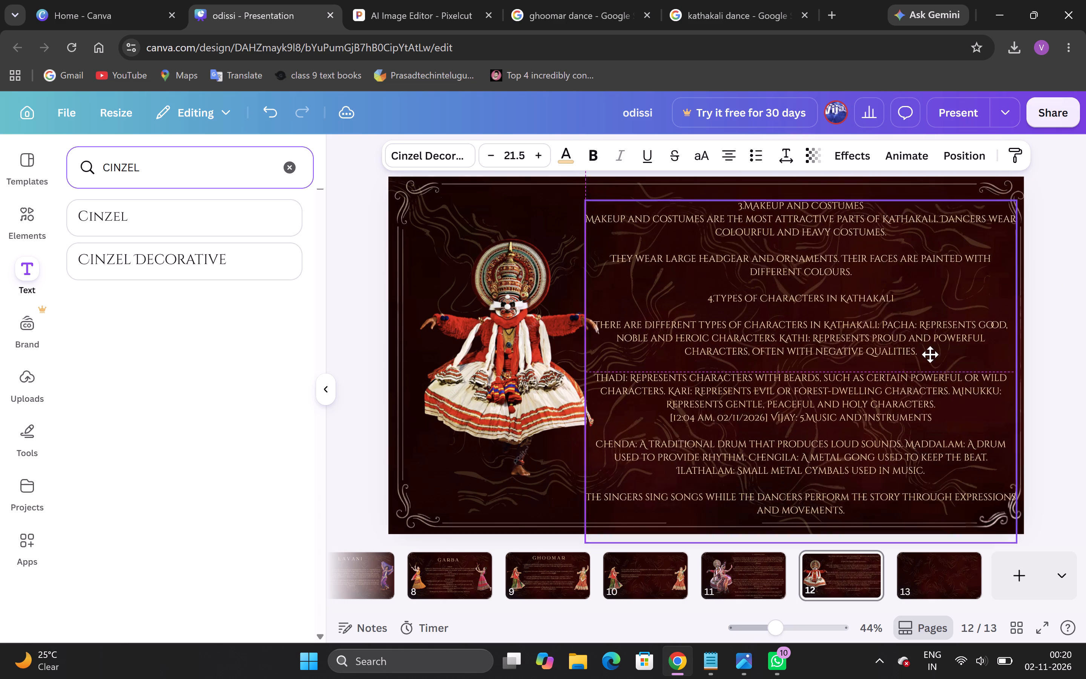
left_click_drag(930, 354, 938, 326)
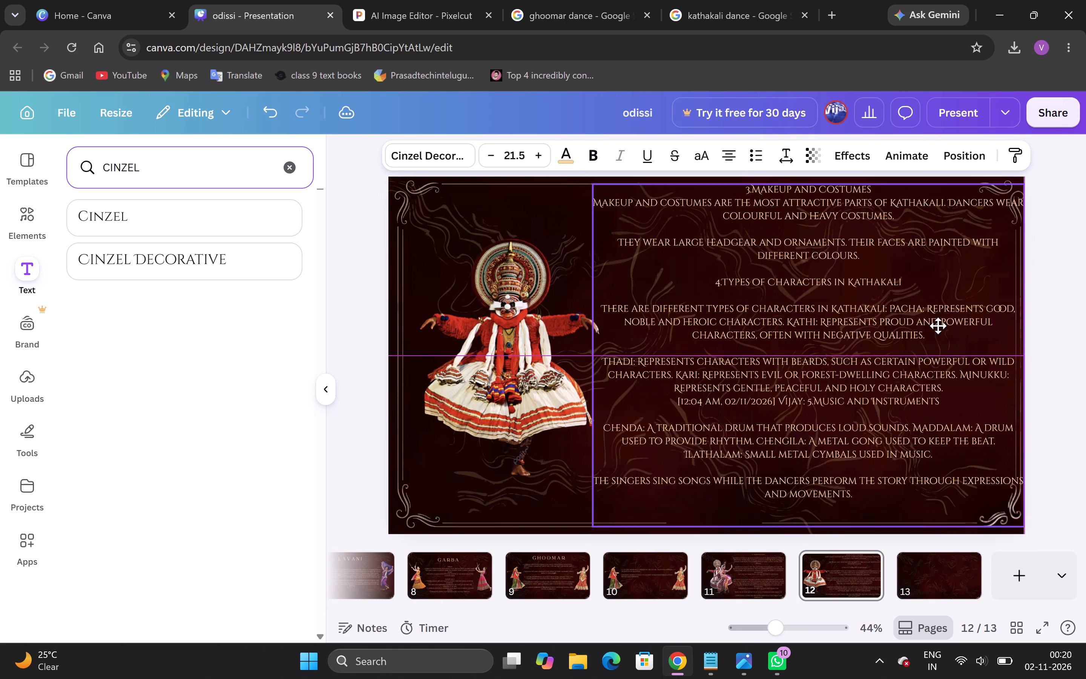
left_click_drag(938, 326, 926, 356)
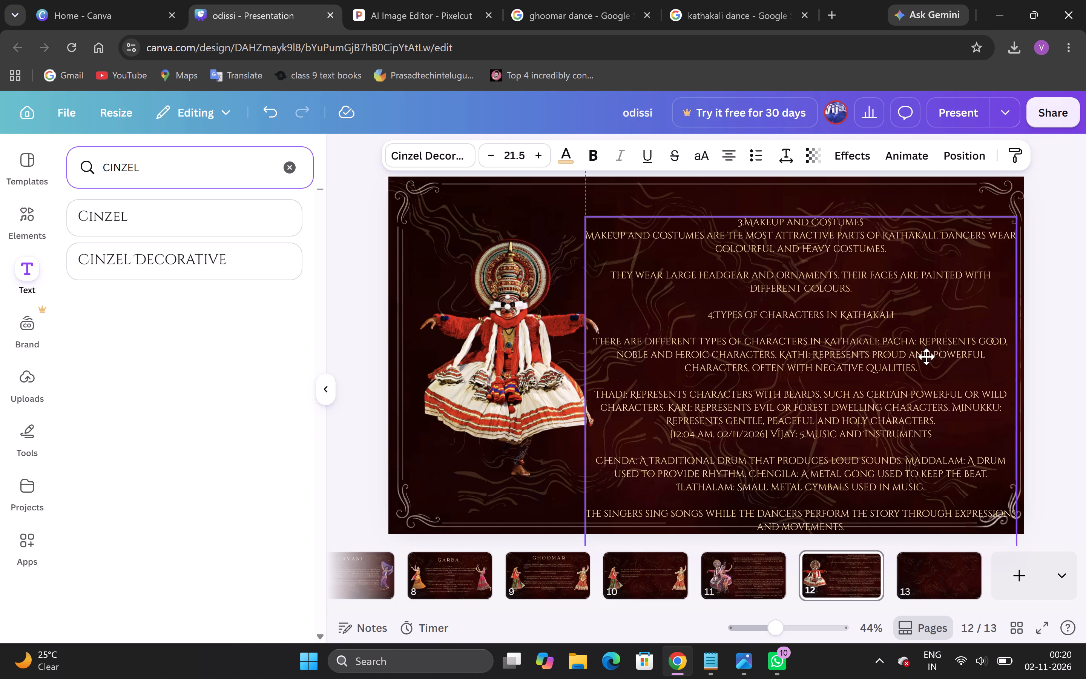
left_click_drag(926, 356, 926, 360)
left_click_drag(1018, 378, 1017, 378)
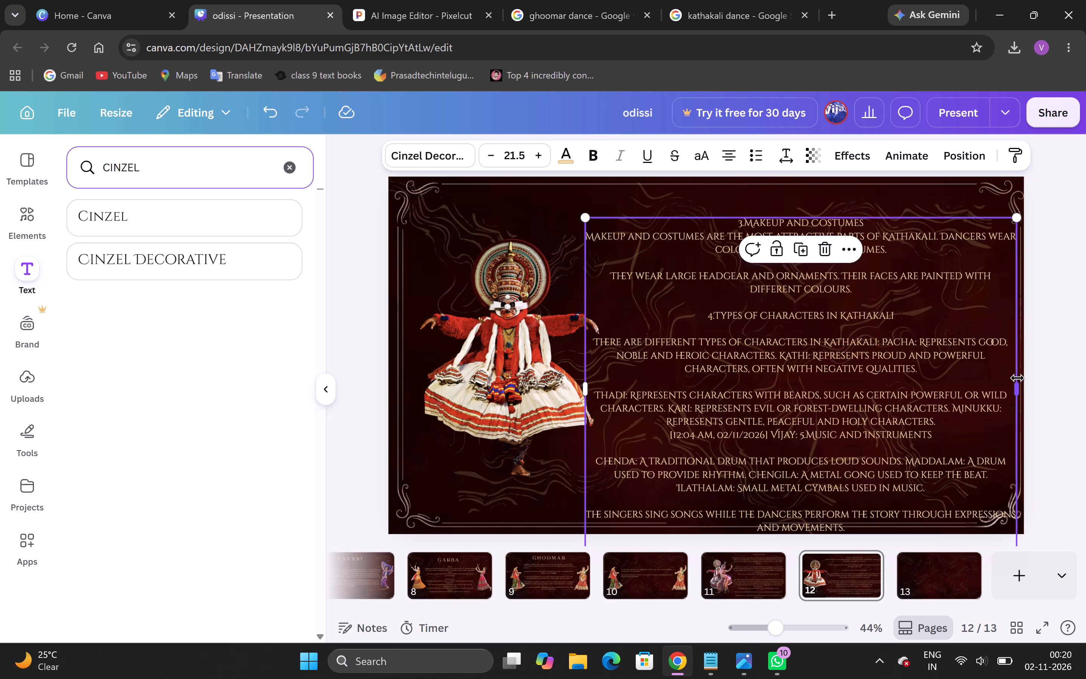
left_click_drag(1017, 378, 1011, 376)
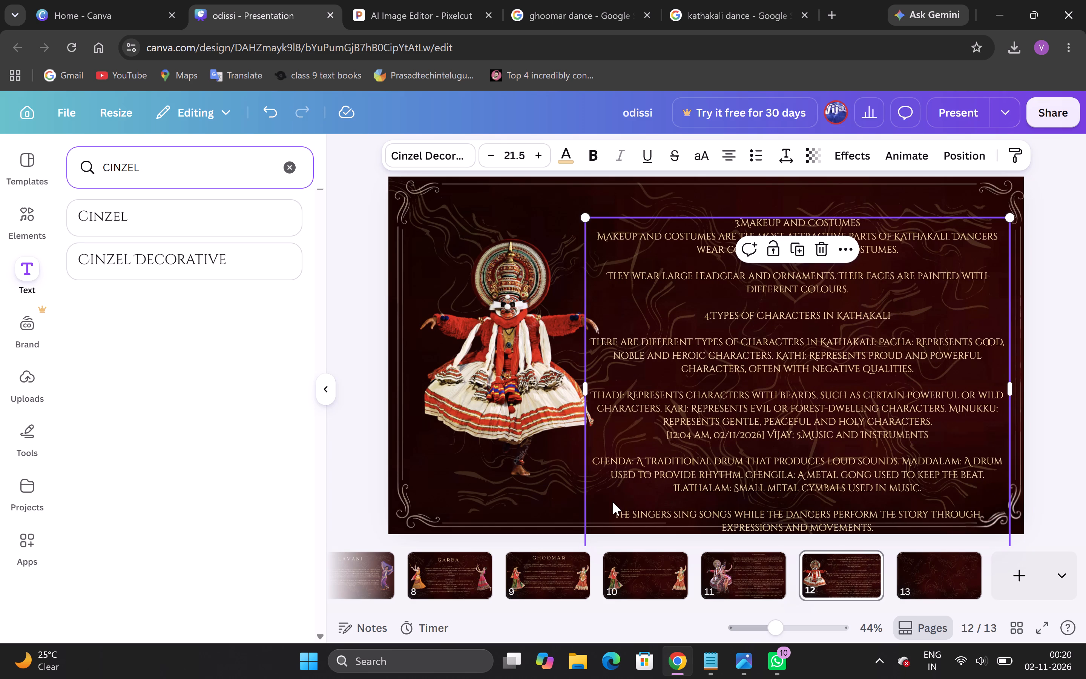
Delete the last paragraph of the notes, beginning "The singers sing songs while the dancers perform the story".
left_click(614, 513)
left_click_drag(614, 513, 796, 527)
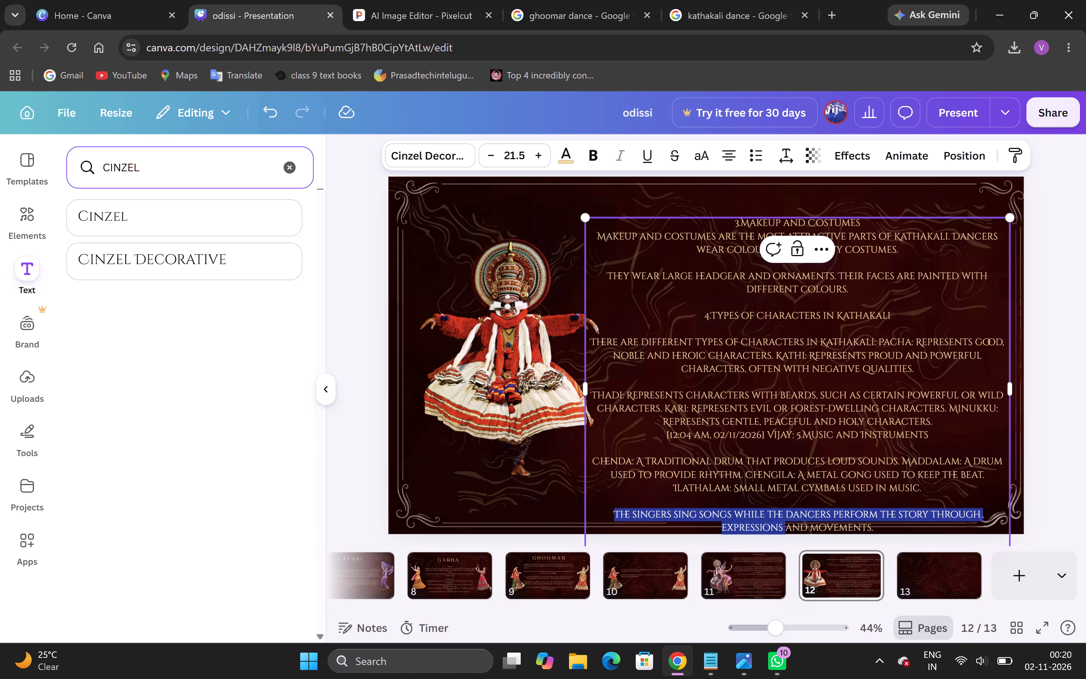
left_click_drag(796, 527, 868, 524)
key("BackSpace")
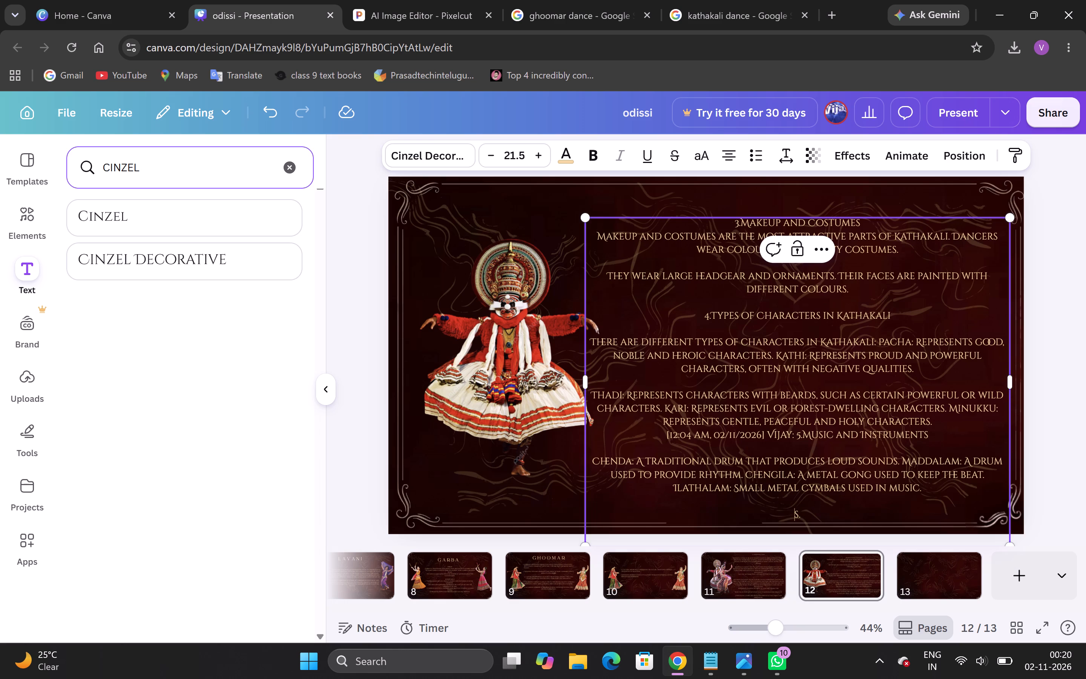
Delete the stray "S." left at the end of the page 12 notes, below the musical instruments paragraph, and deselect the text box.
left_click(842, 512)
key("BackSpace")
key("BackSpace")
left_click(1064, 329)
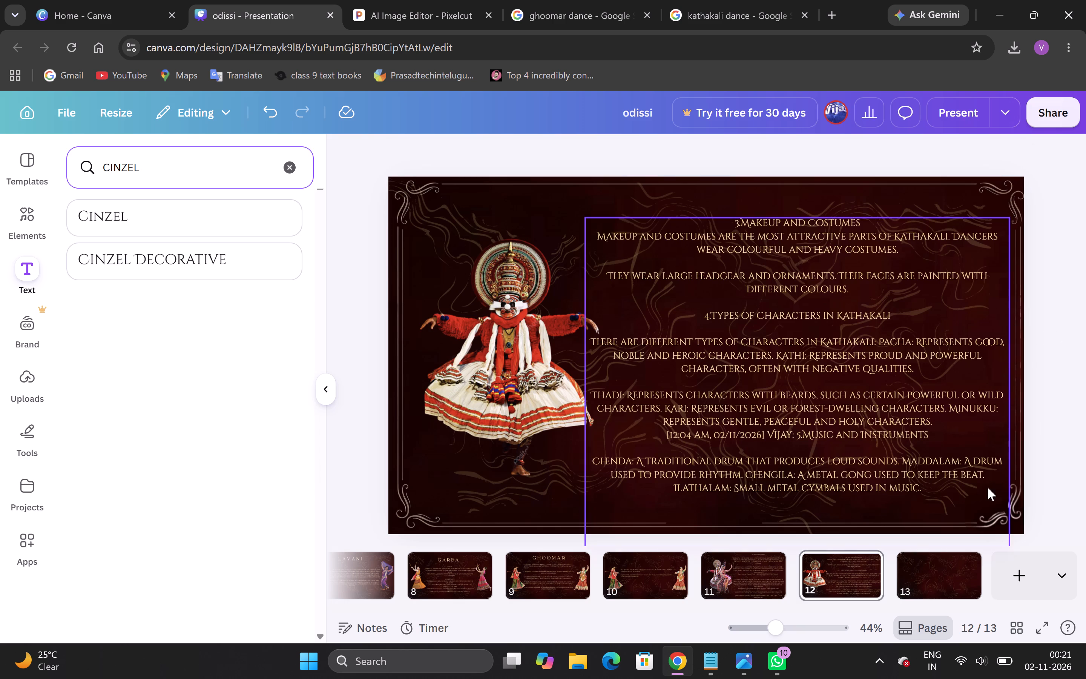
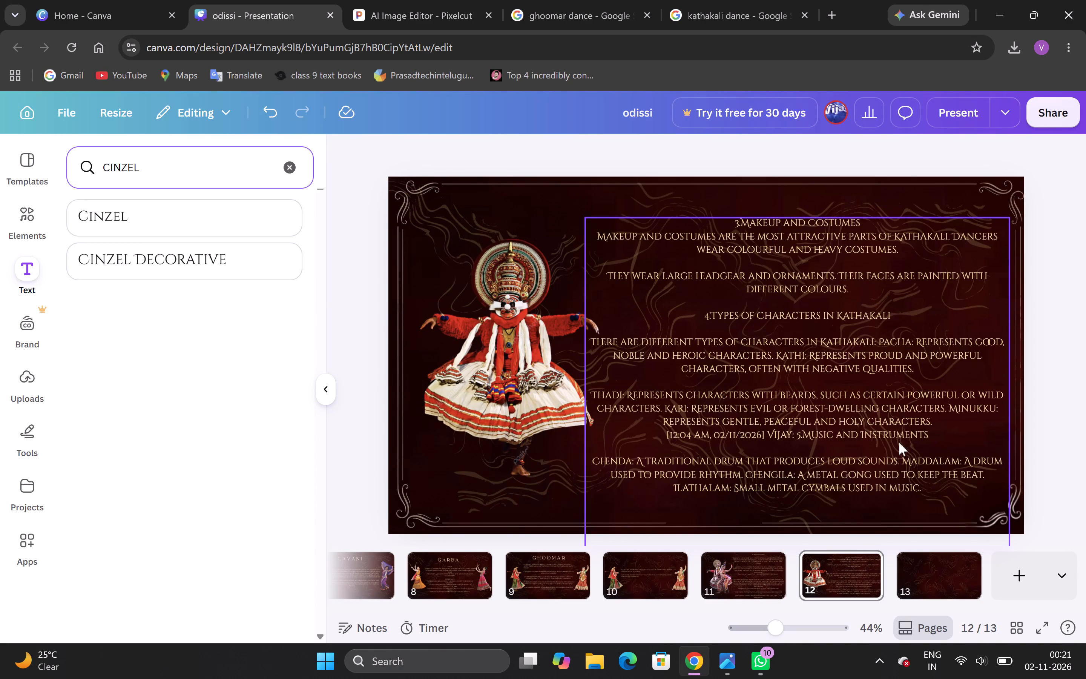
Delete the pasted chat timestamp and sender name in front of the heading "5.Music and Instruments" in the notes.
left_click(791, 429)
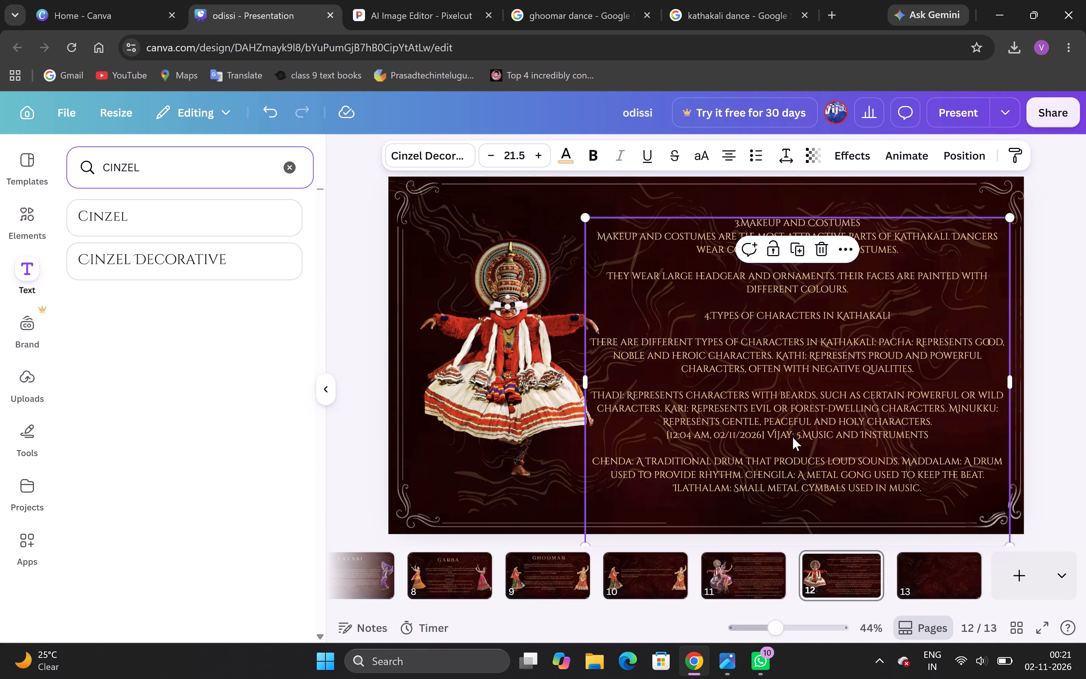
left_click(793, 437)
left_click_drag(793, 437, 665, 441)
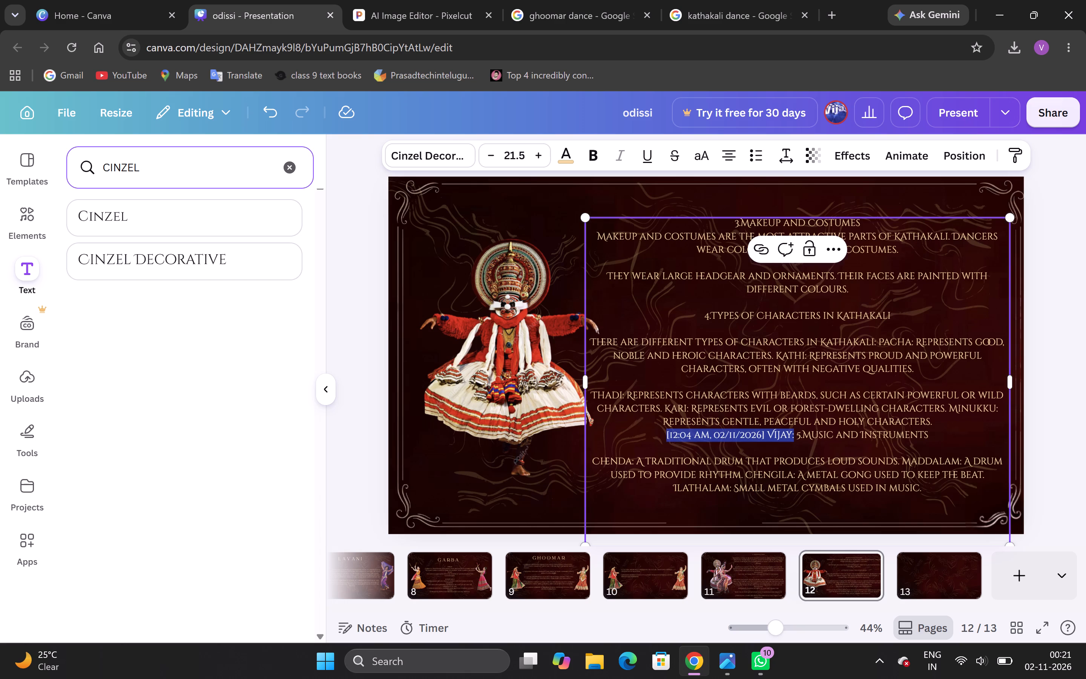
key("BackSpace")
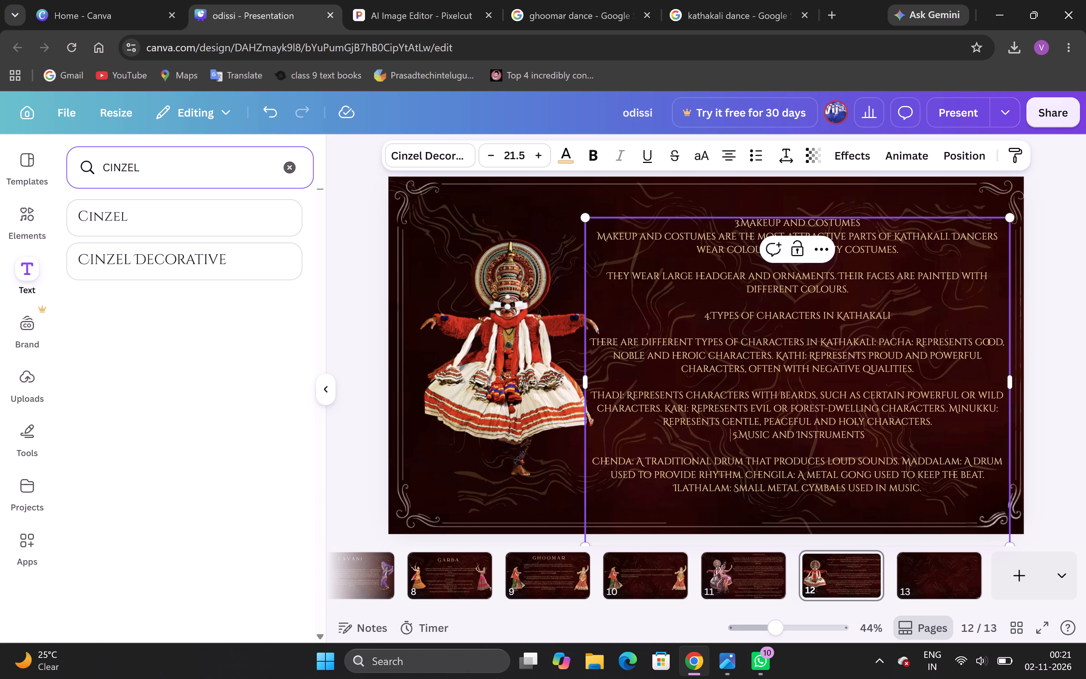
Insert line breaks in the notes before "5.Music and Instruments" and before "Pacha: Represents good", then deselect the text box.
key("Return")
left_click(865, 463)
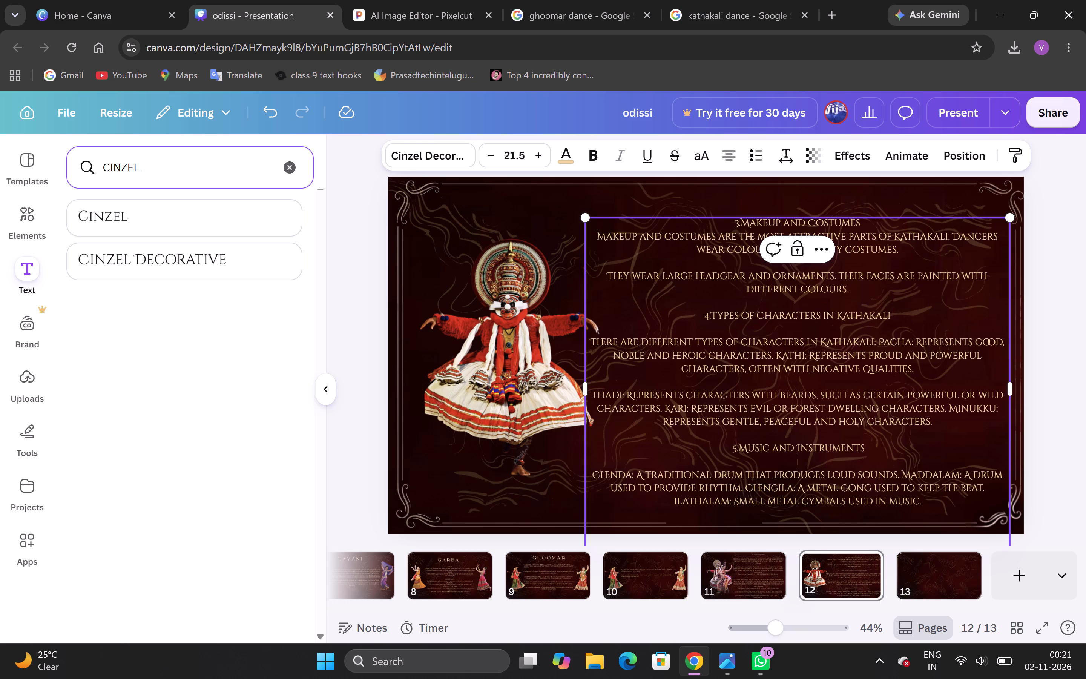
left_click(874, 341)
left_click(876, 341)
key("Return")
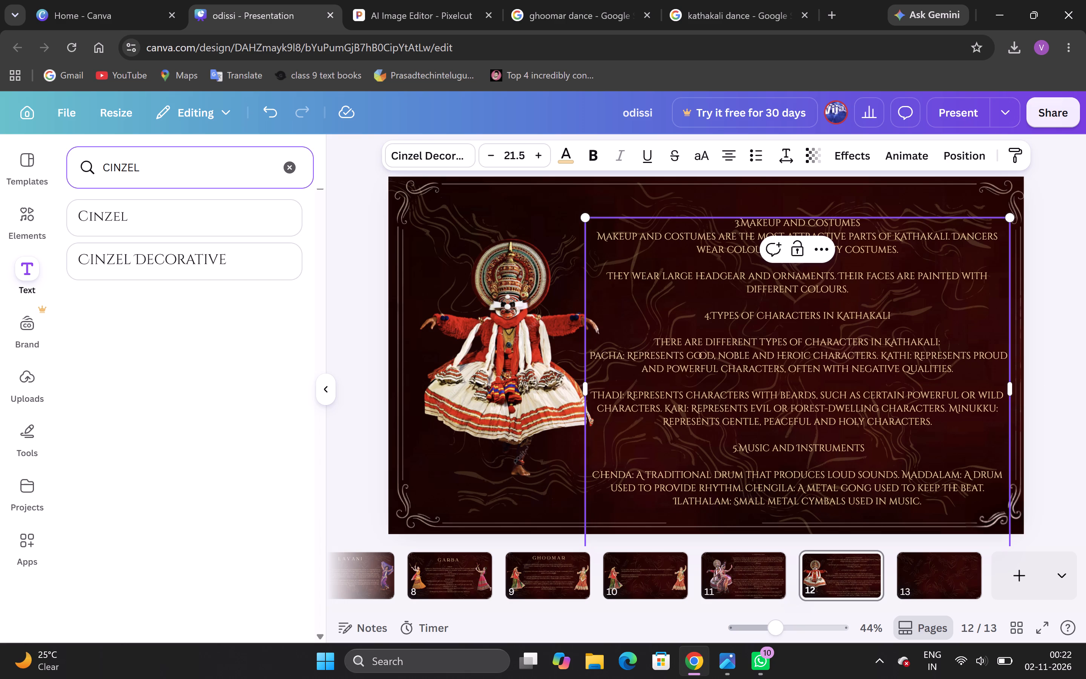
left_click(1056, 222)
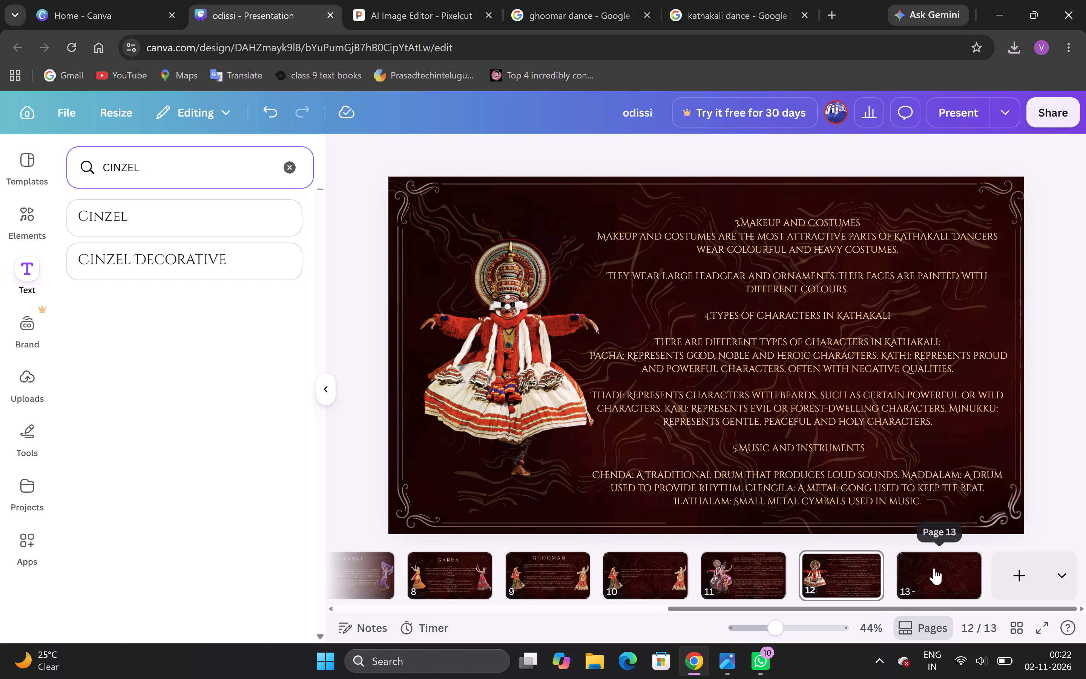
Open the blank page 13 of the presentation.
left_click(934, 568)
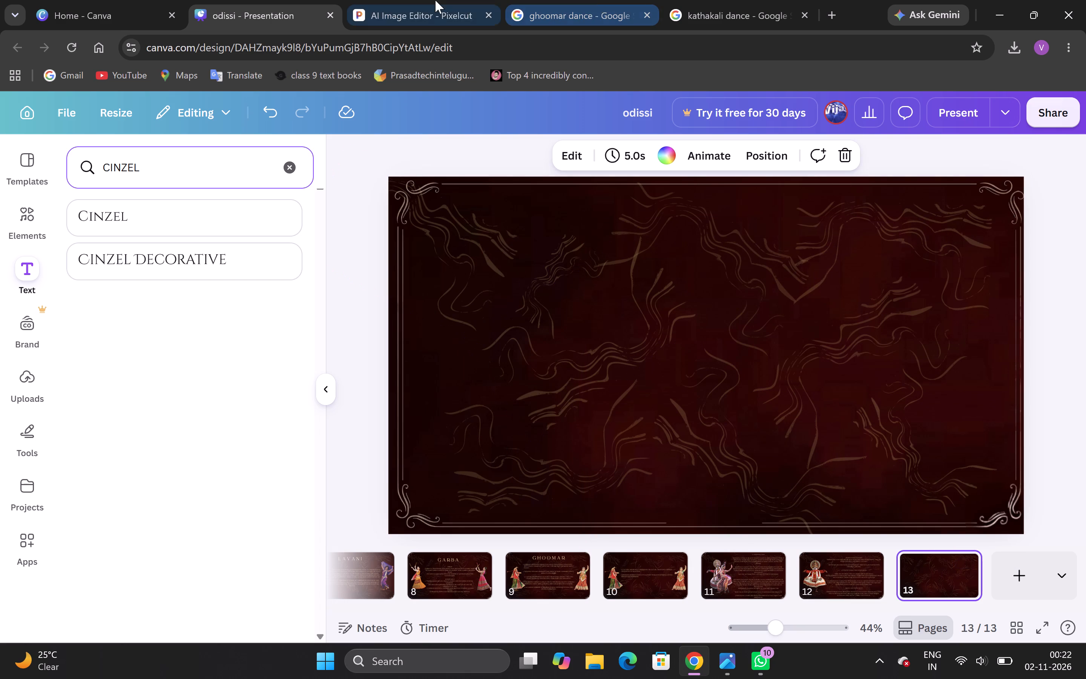
Switch to the Google image results for kathakali dance and browse them for another full-figure dancer photo.
left_click(725, 0)
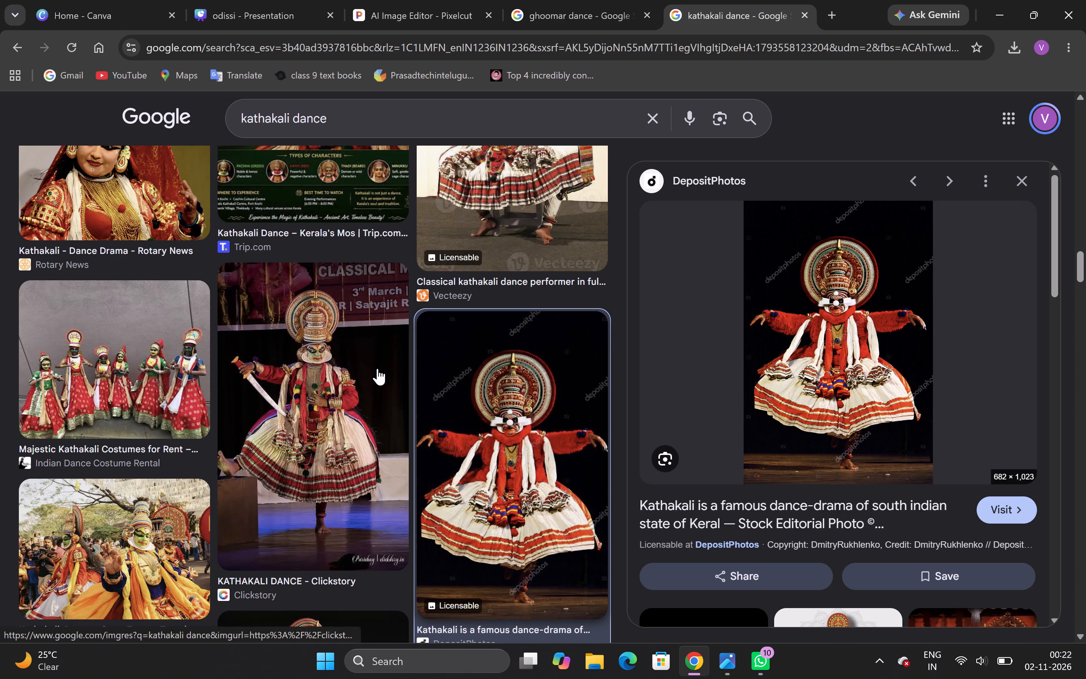
scroll(377, 369, "down", 1)
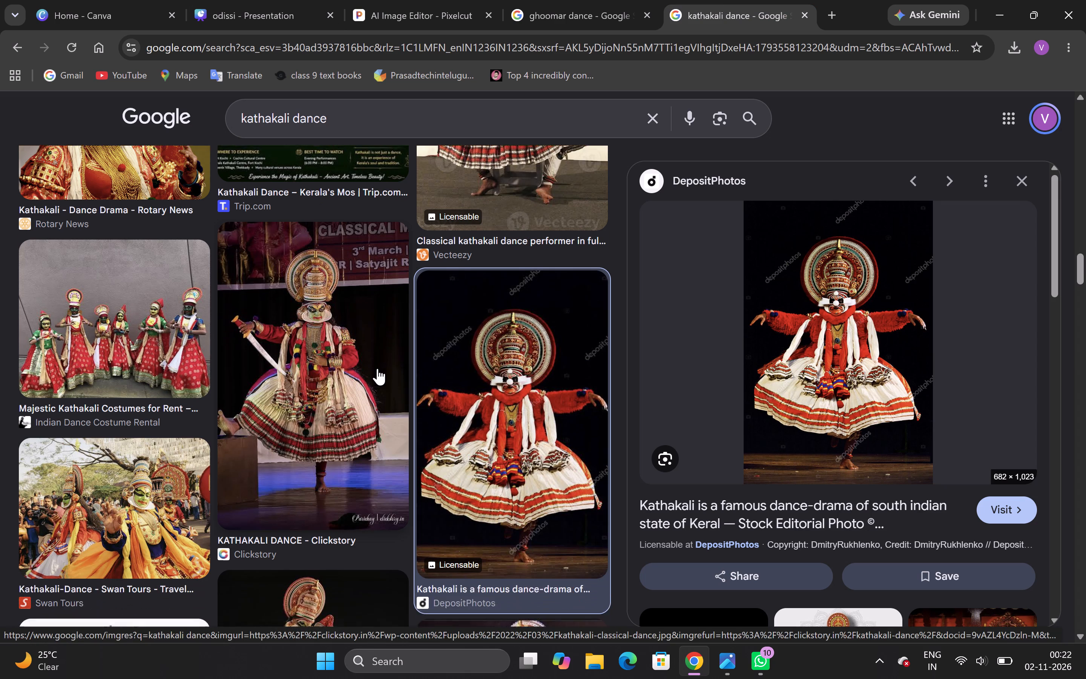
scroll(377, 369, "down", 1)
scroll(377, 369, "up", 4)
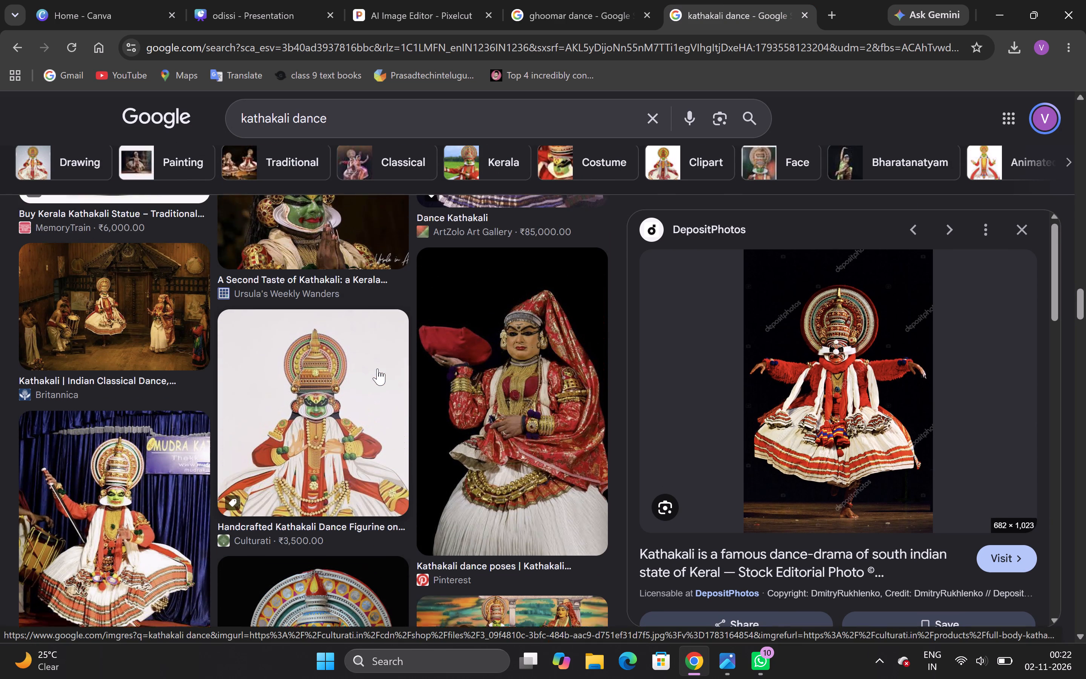
scroll(377, 369, "up", 5)
left_click(377, 369)
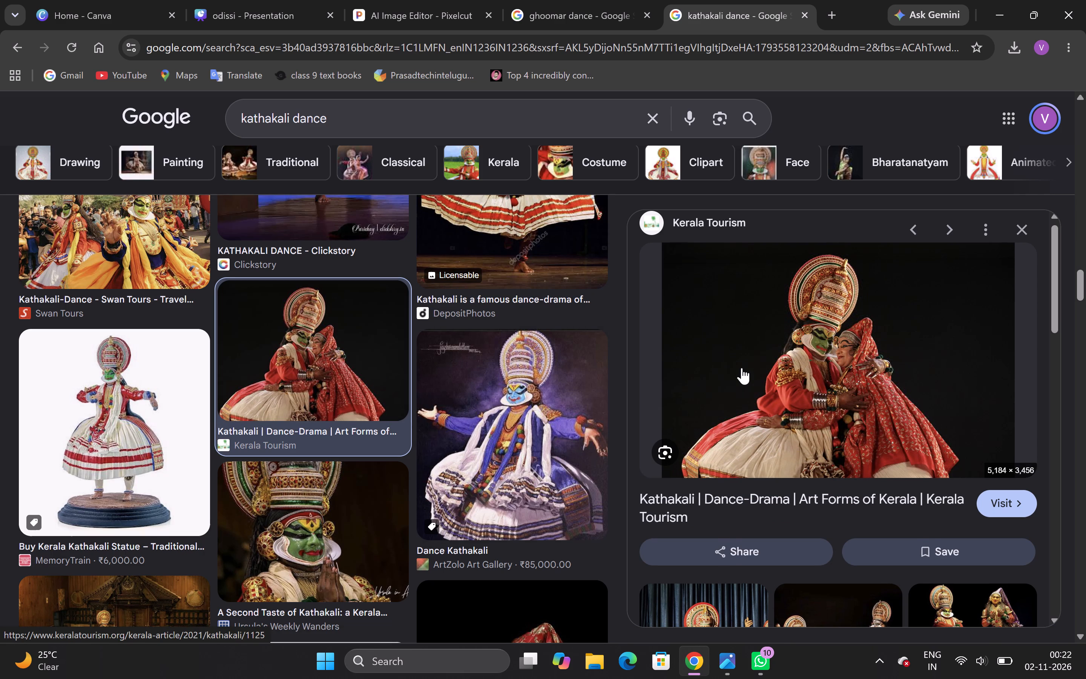
scroll(465, 419, "down", 3)
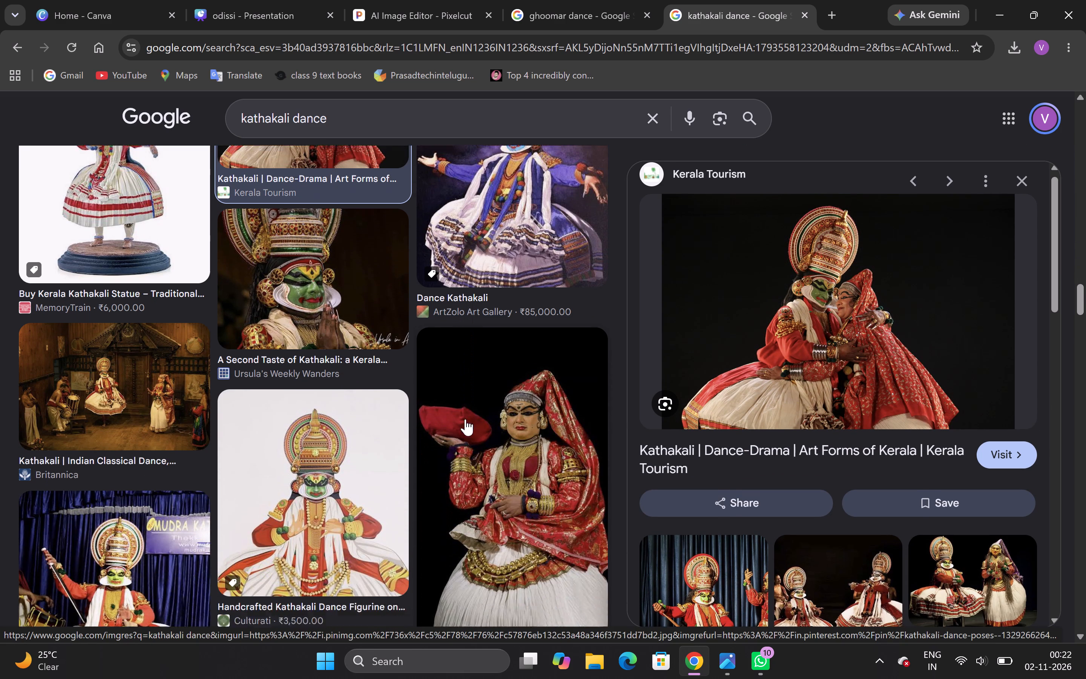
scroll(465, 419, "down", 4)
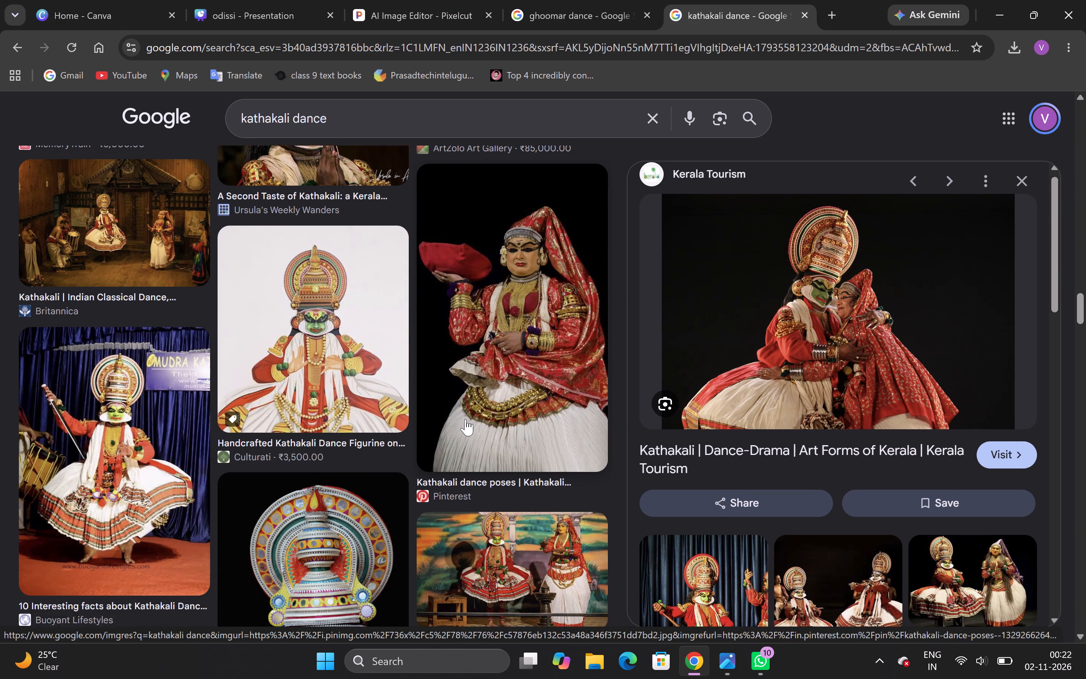
scroll(465, 419, "down", 2)
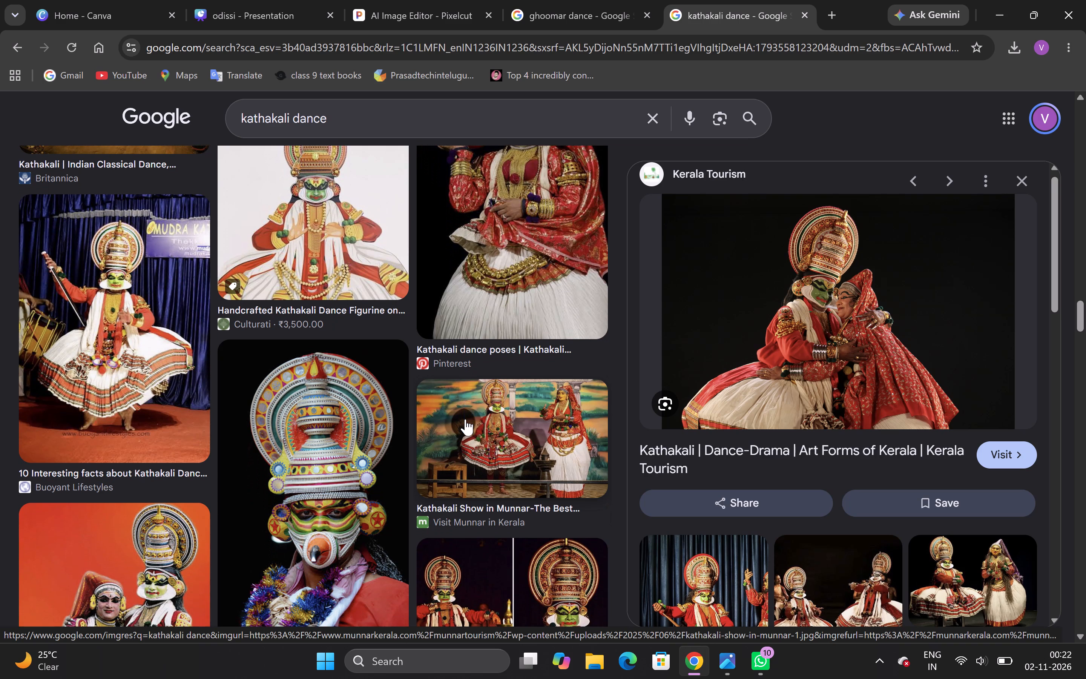
scroll(465, 419, "down", 1)
scroll(410, 530, "down", 1)
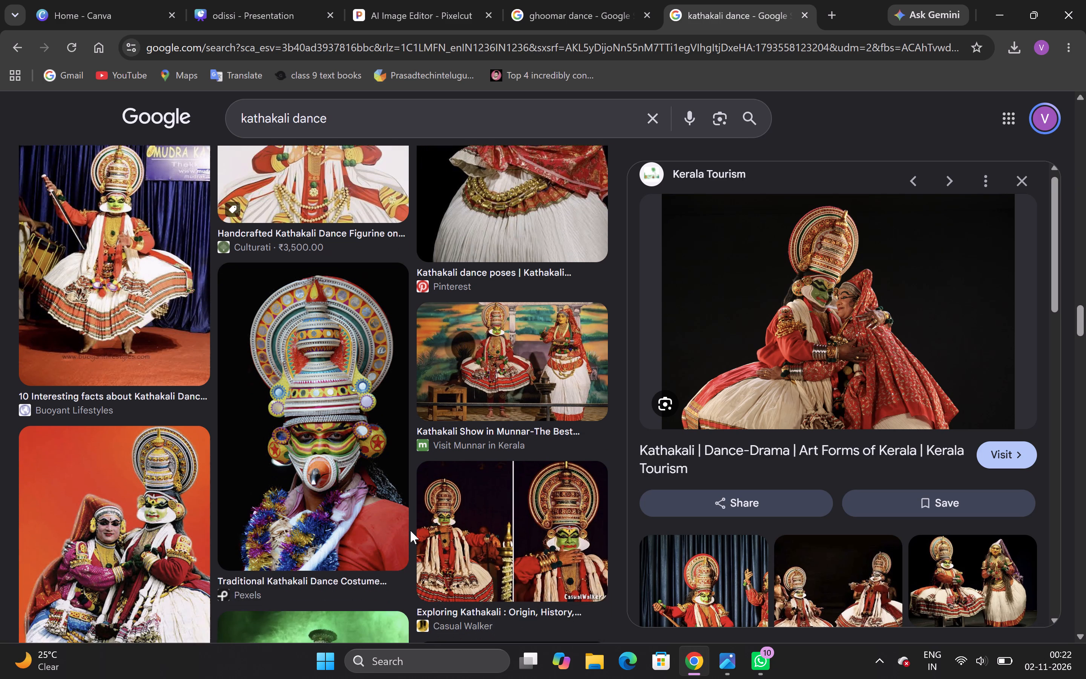
scroll(410, 530, "down", 4)
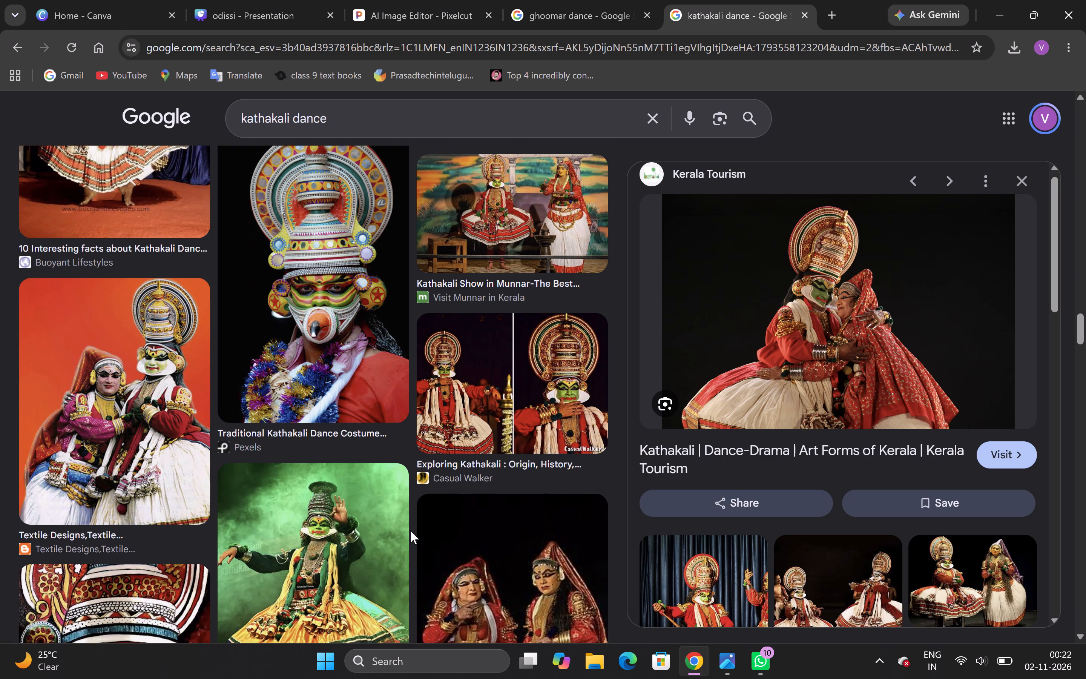
scroll(410, 530, "down", 3)
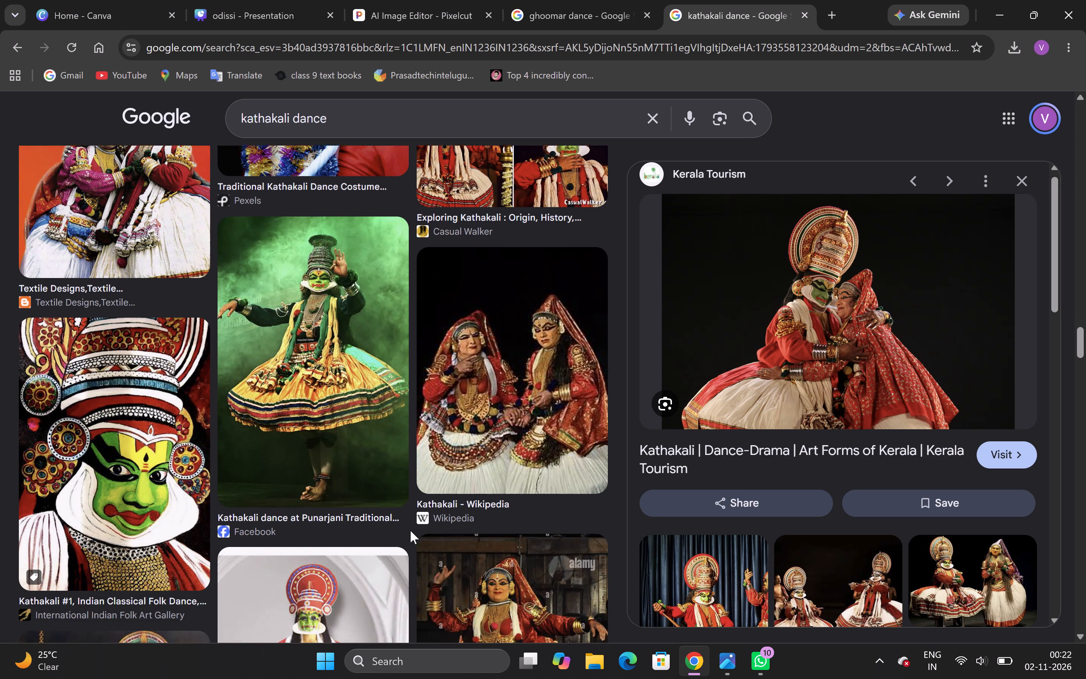
scroll(410, 530, "down", 6)
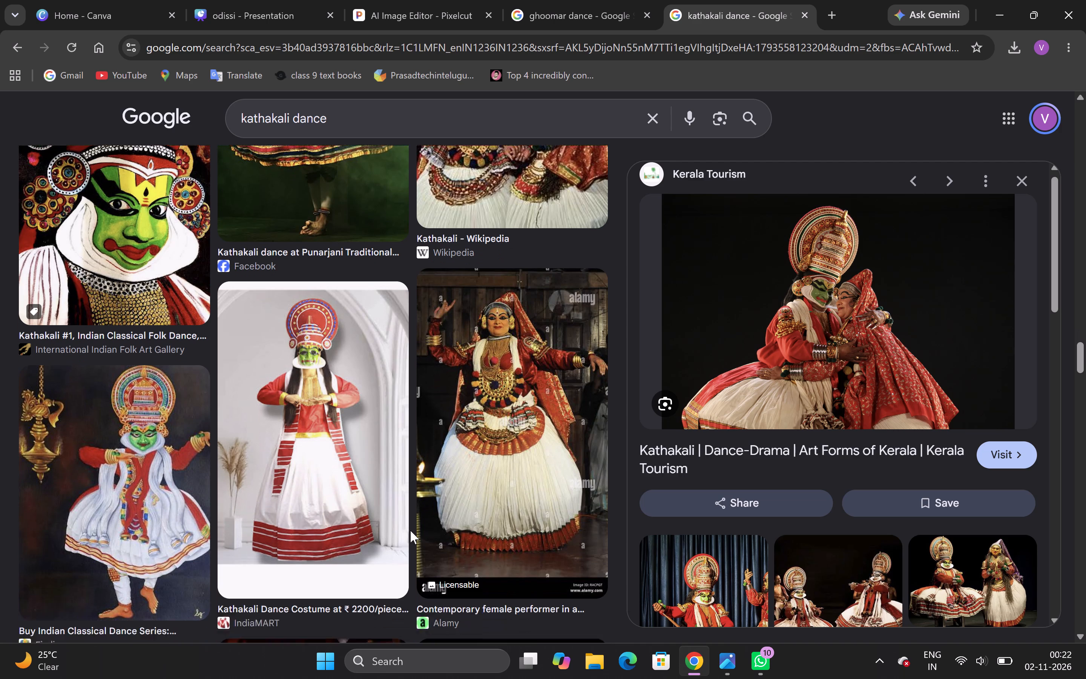
scroll(410, 530, "down", 4)
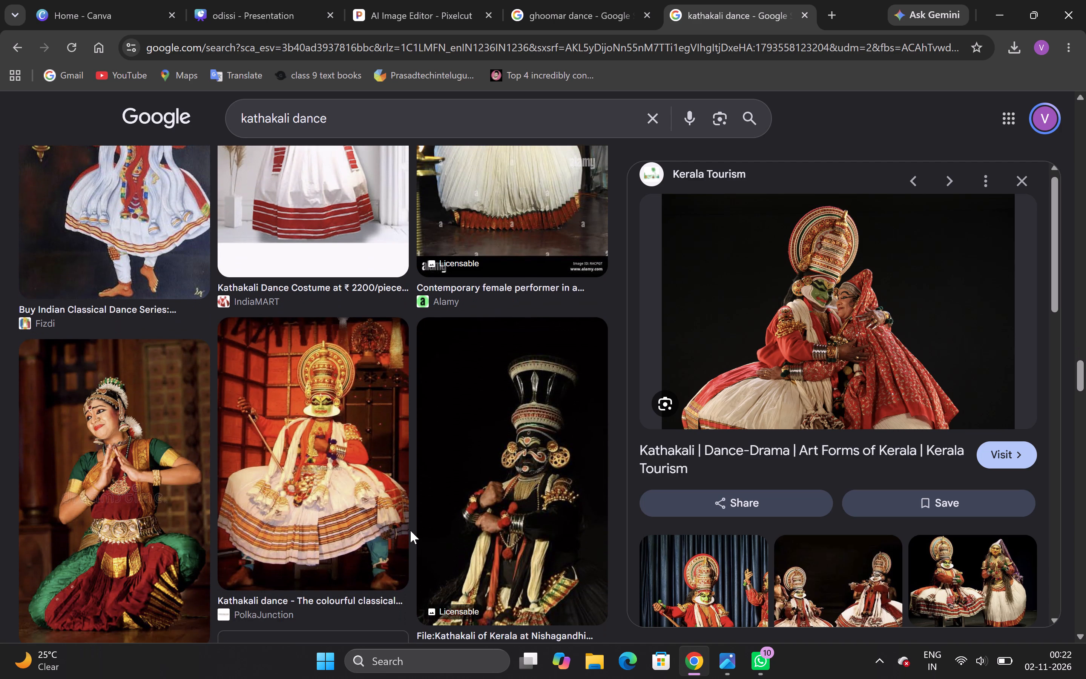
Save the PolkaJunction photo of the Kathakali dancer against a red backdrop to Downloads as KATHA3.
left_click(310, 489)
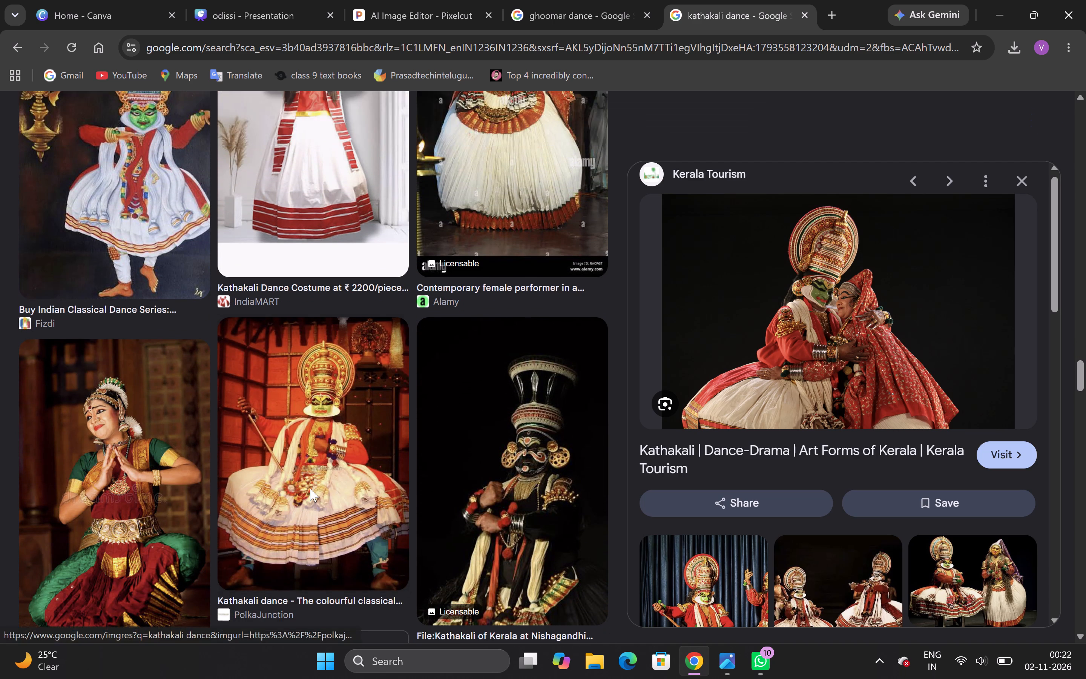
right_click(874, 328)
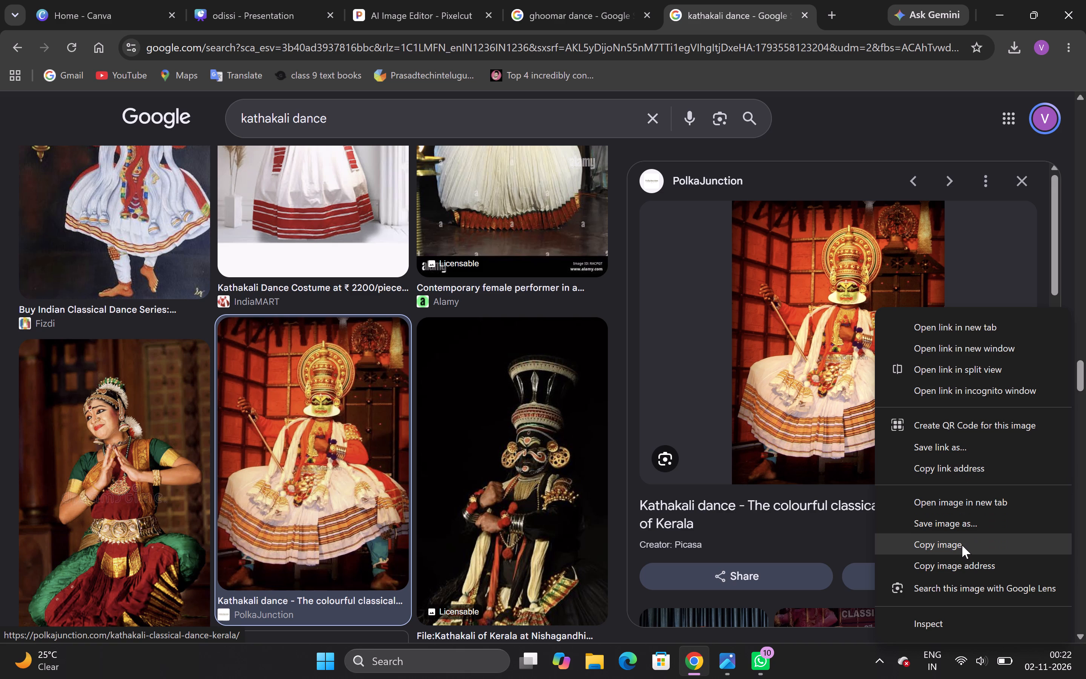
left_click(968, 518)
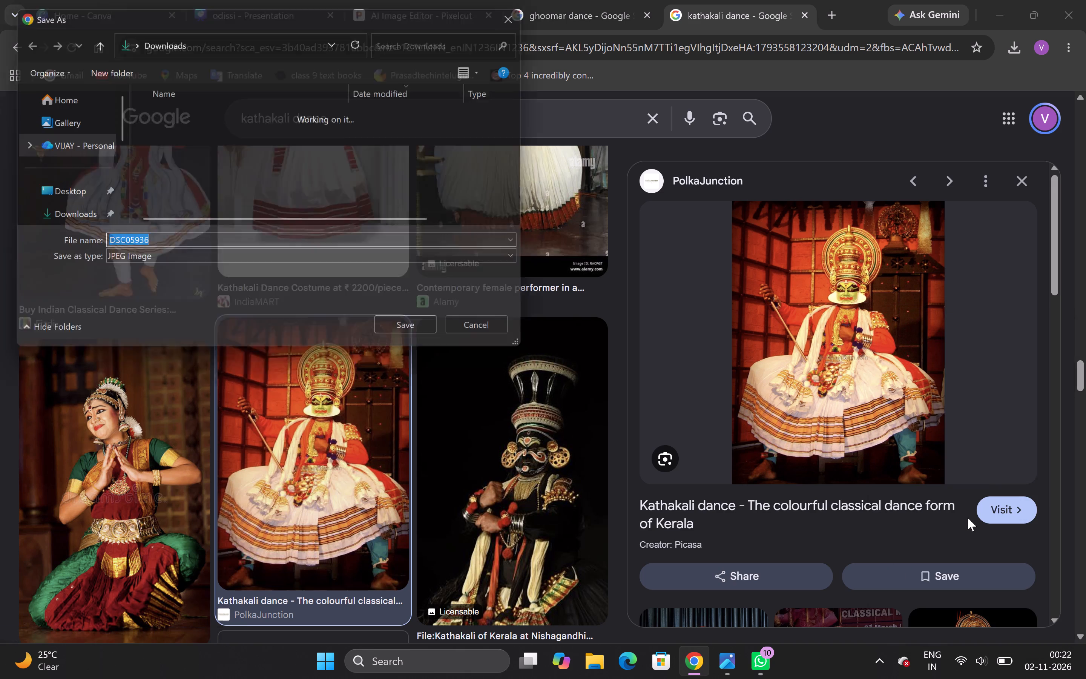
type("KATHA3")
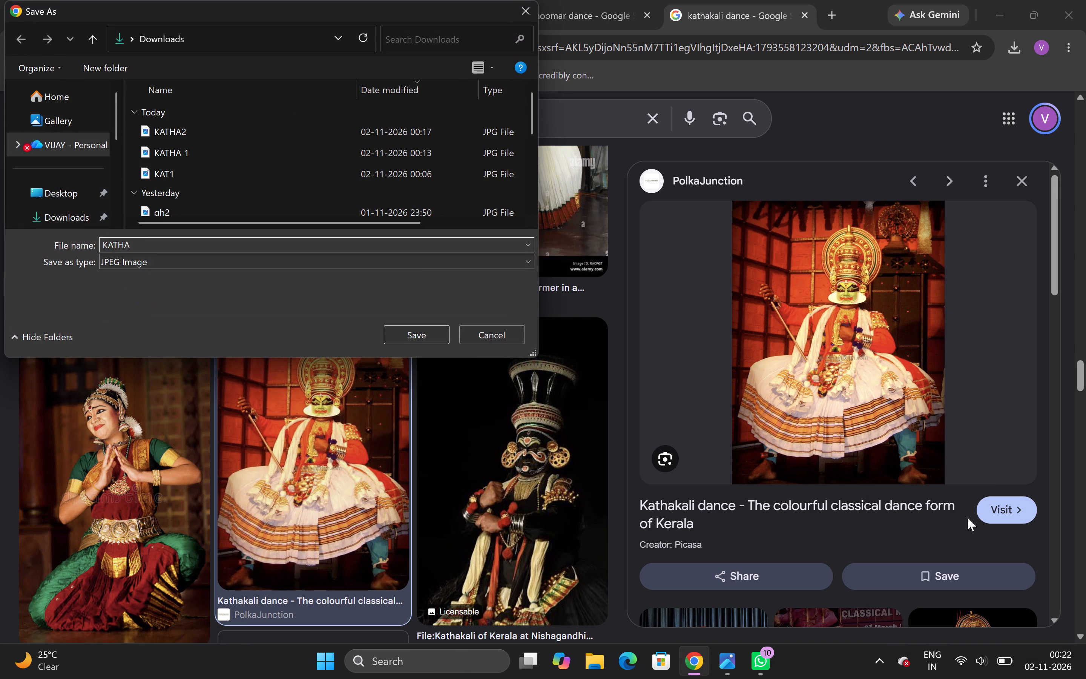
key("Return")
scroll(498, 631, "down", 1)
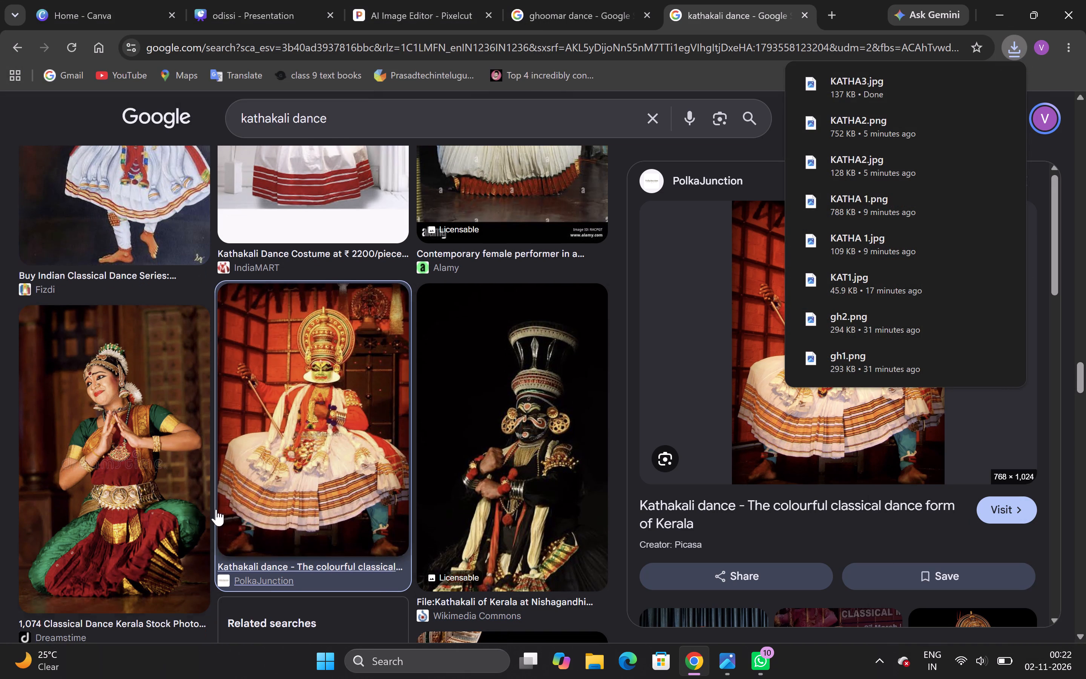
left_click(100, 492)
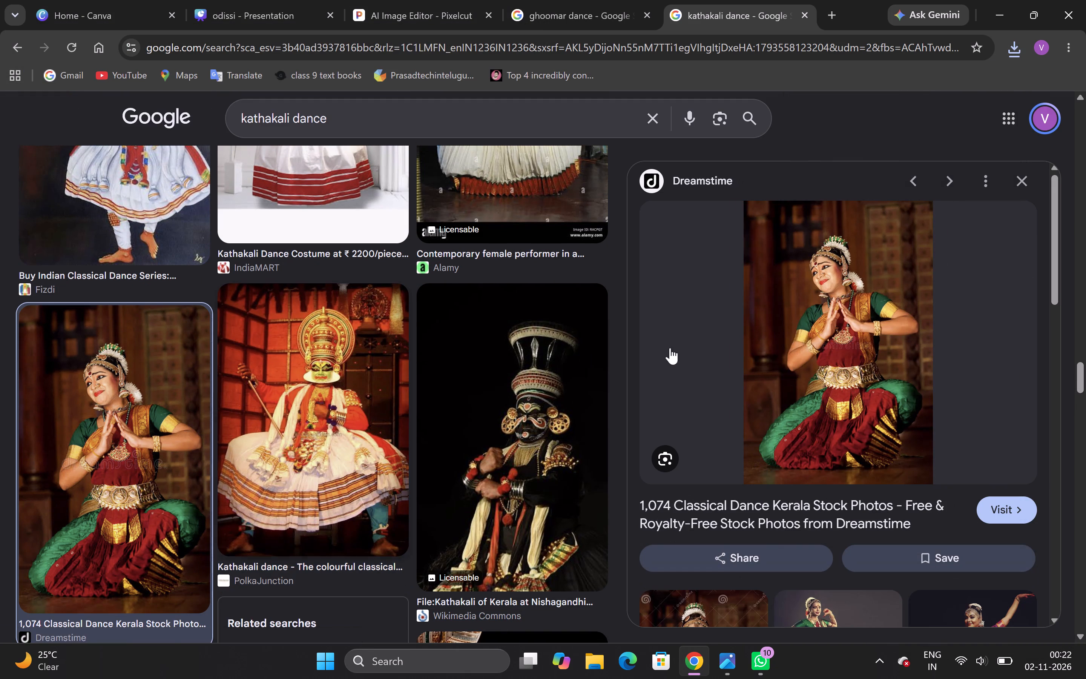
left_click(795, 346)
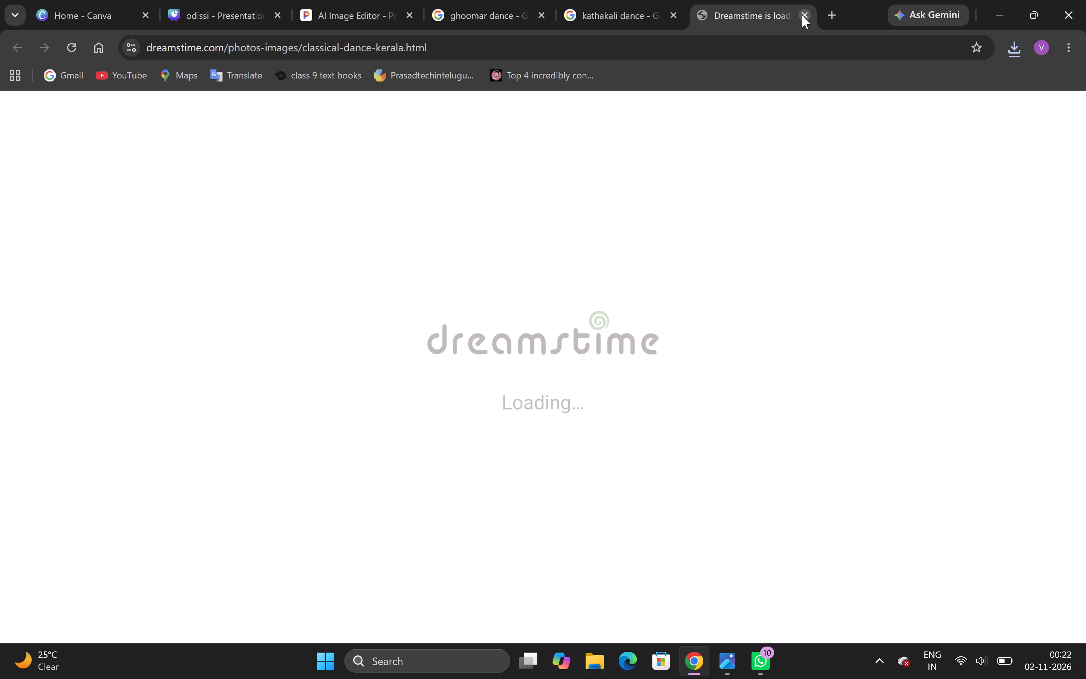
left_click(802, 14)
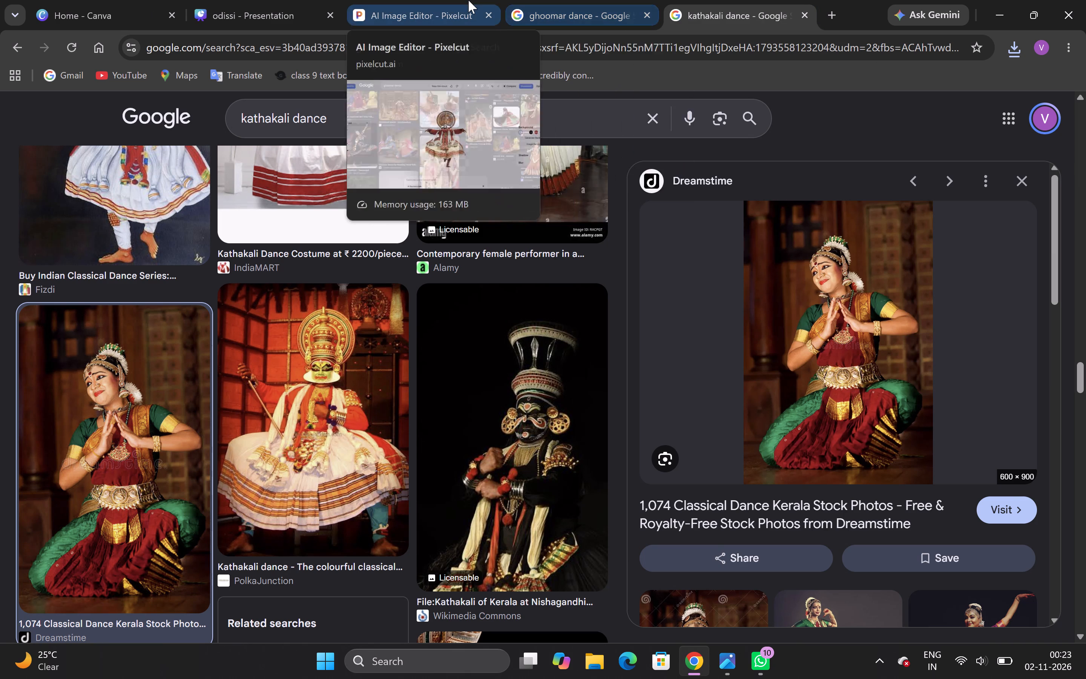
Switch to Pixelcut, remove the background from the KATHA3 JPG in place of the previous image, and download the cutout at preview resolution.
left_click(468, 0)
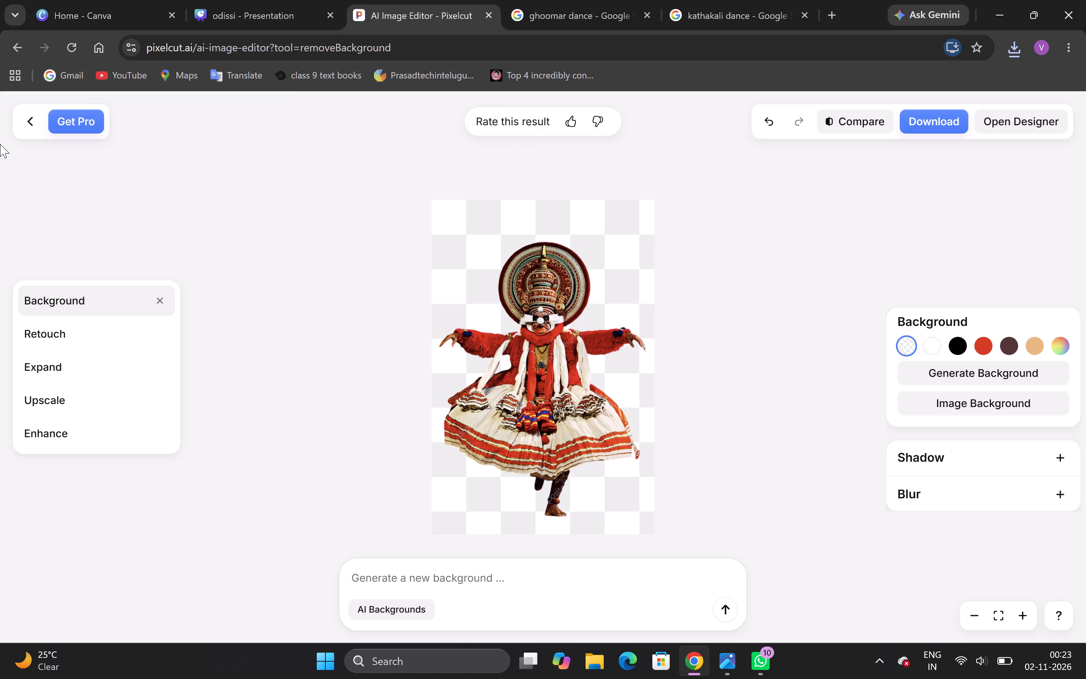
left_click(30, 132)
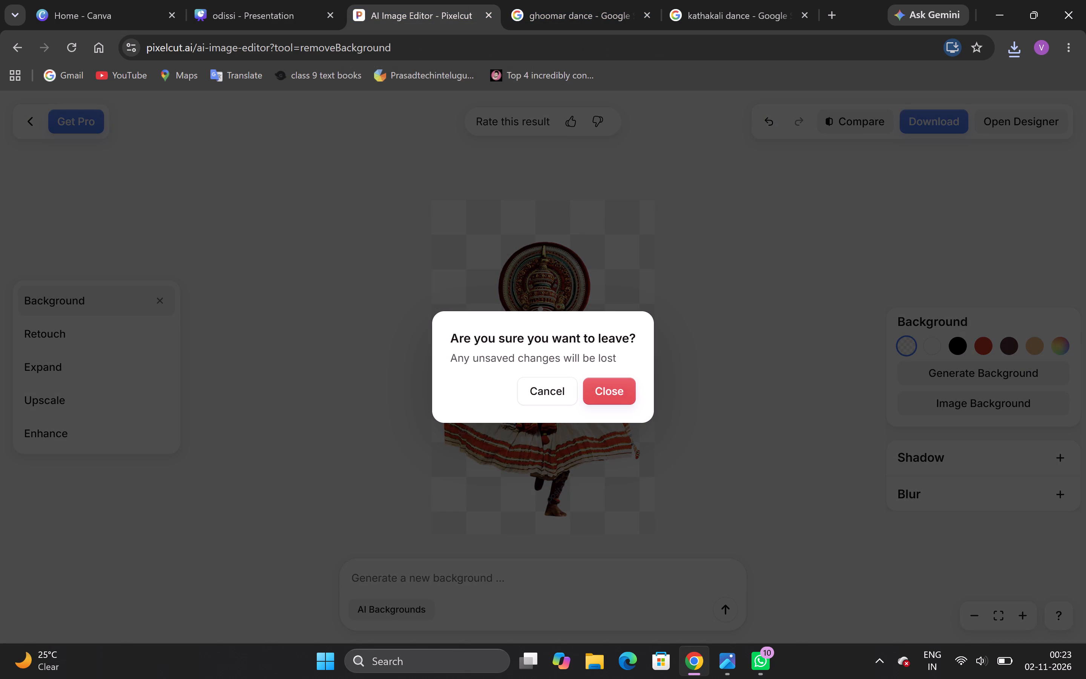
key("Return")
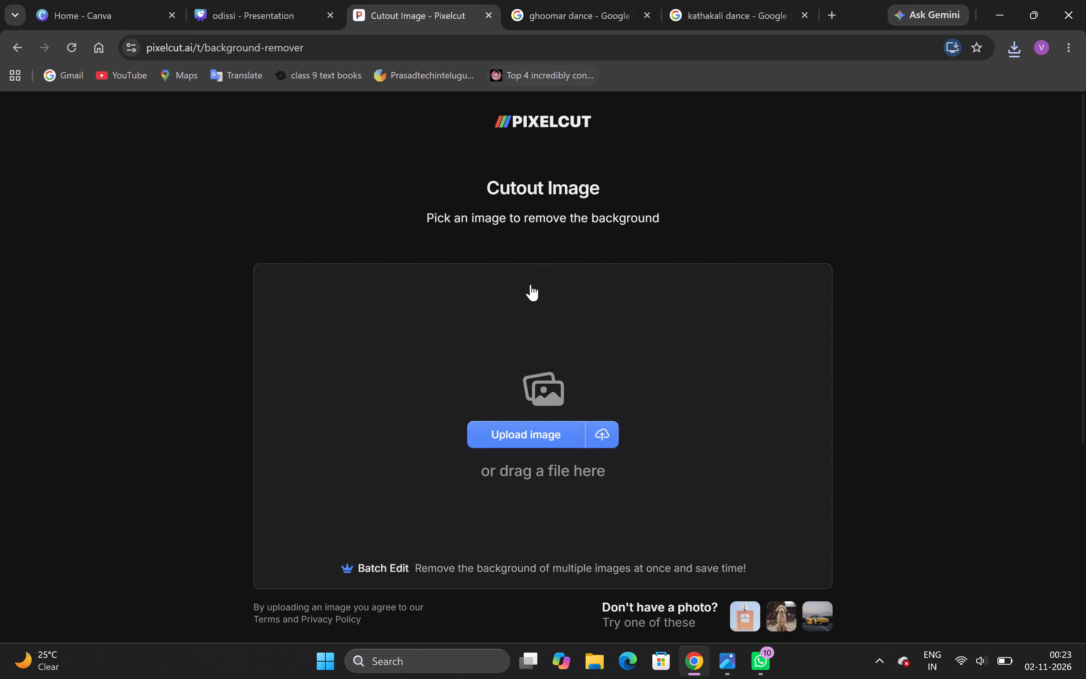
left_click(541, 423)
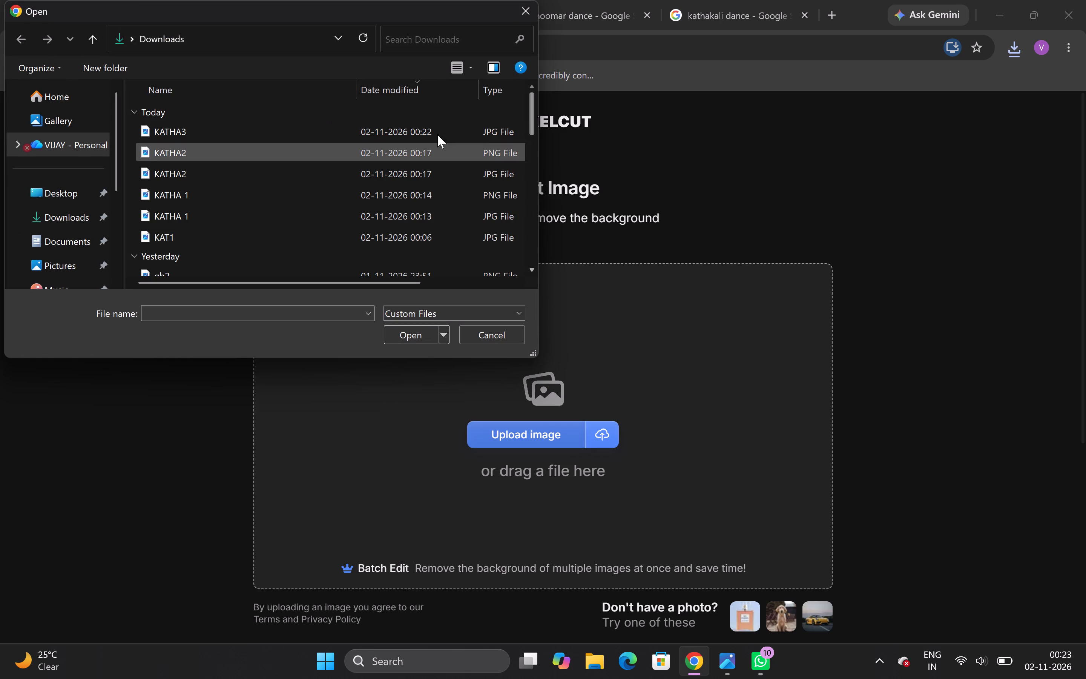
double_click(322, 129)
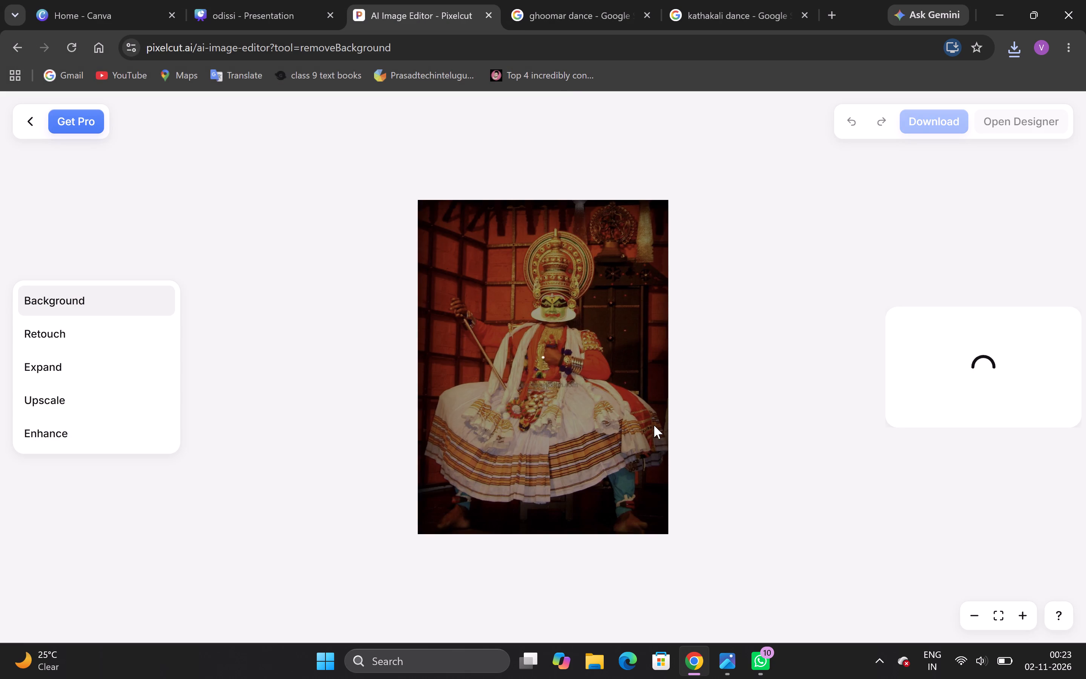
left_click(920, 129)
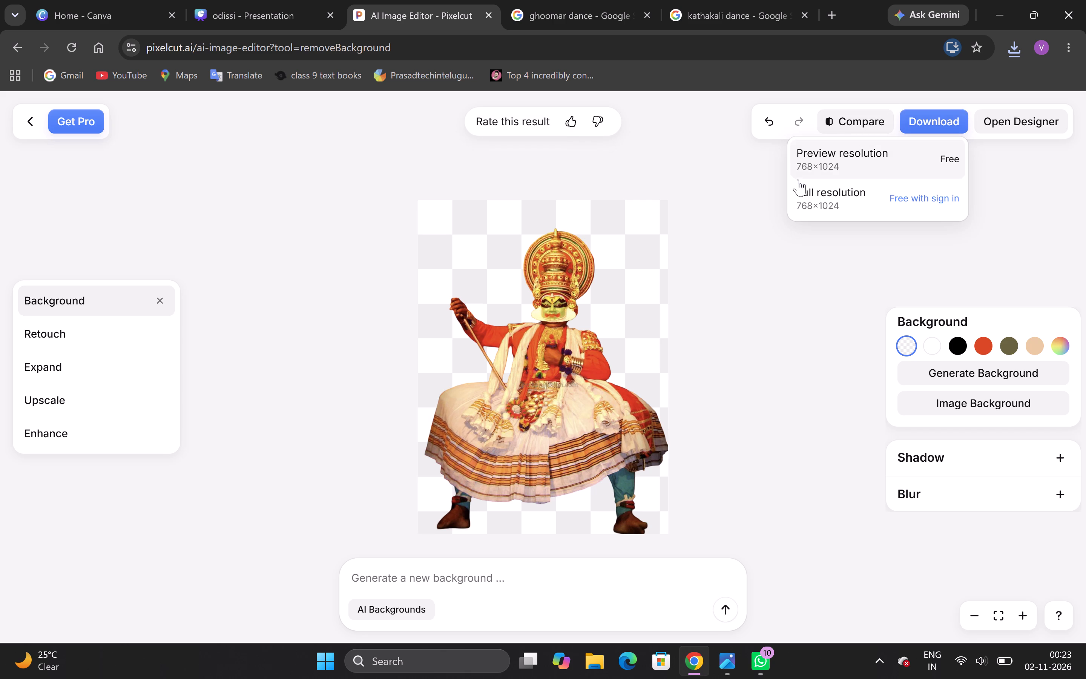
left_click(843, 169)
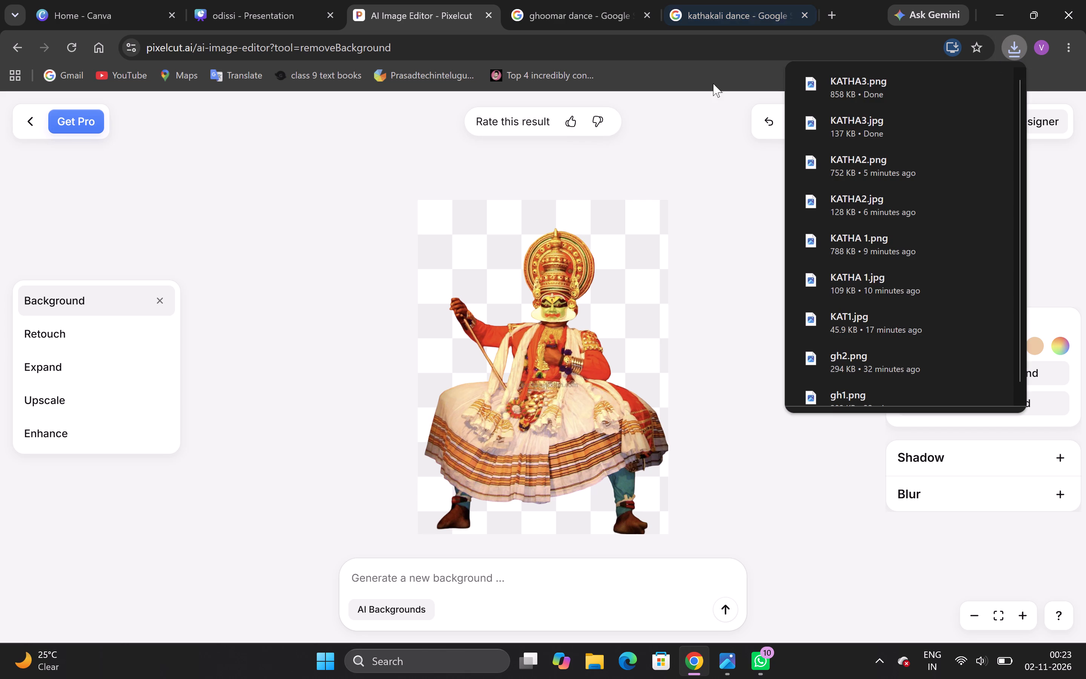
Return to the odissi presentation in Canva, upload the KATHA3 PNG from Downloads and add it to page 13.
left_click(698, 12)
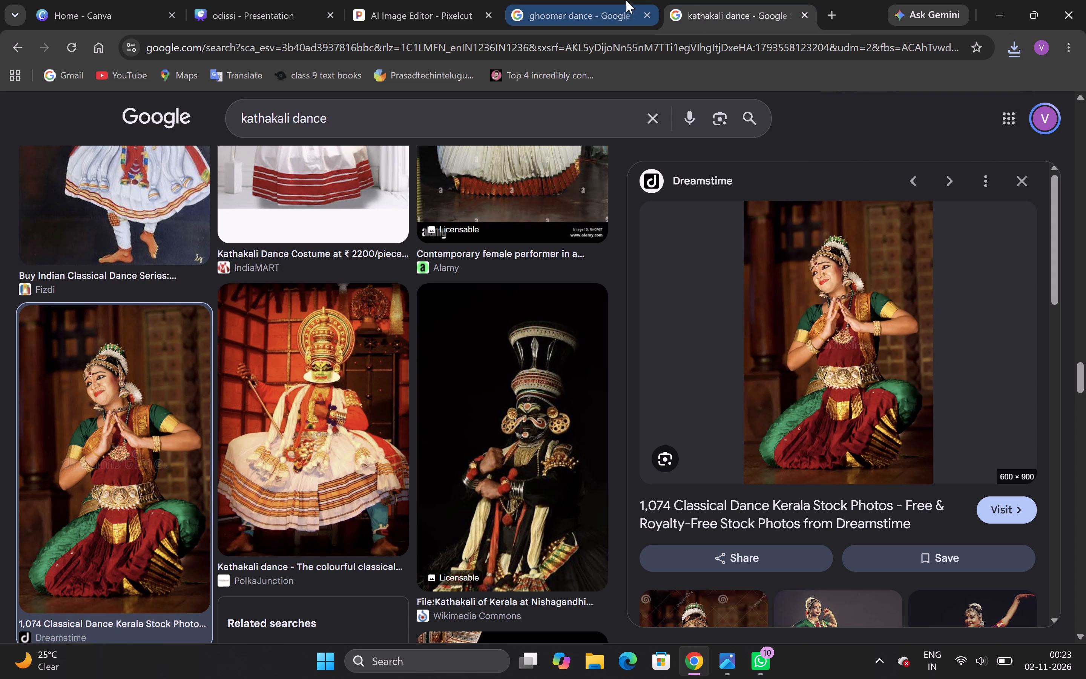
left_click(626, 0)
left_click(406, 0)
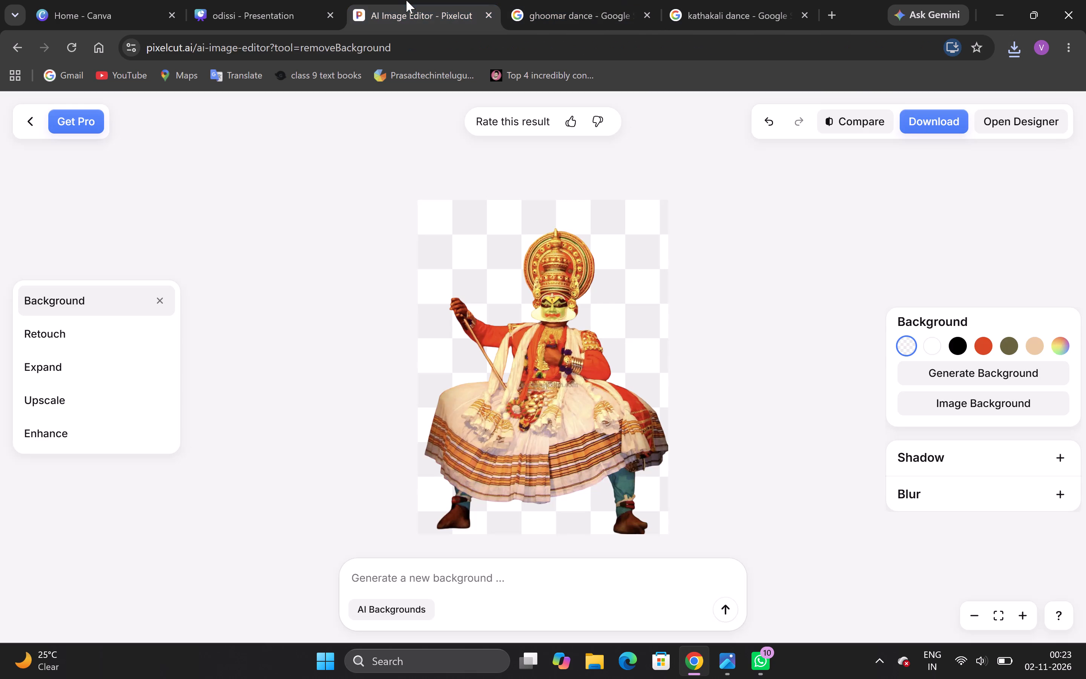
left_click(262, 0)
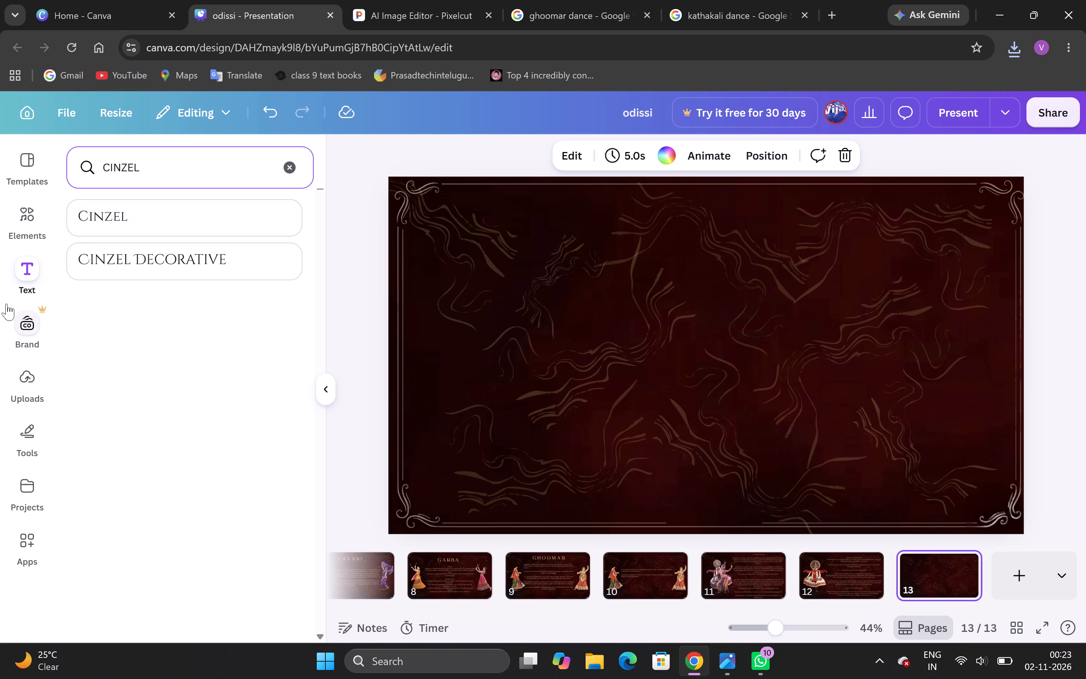
left_click(31, 396)
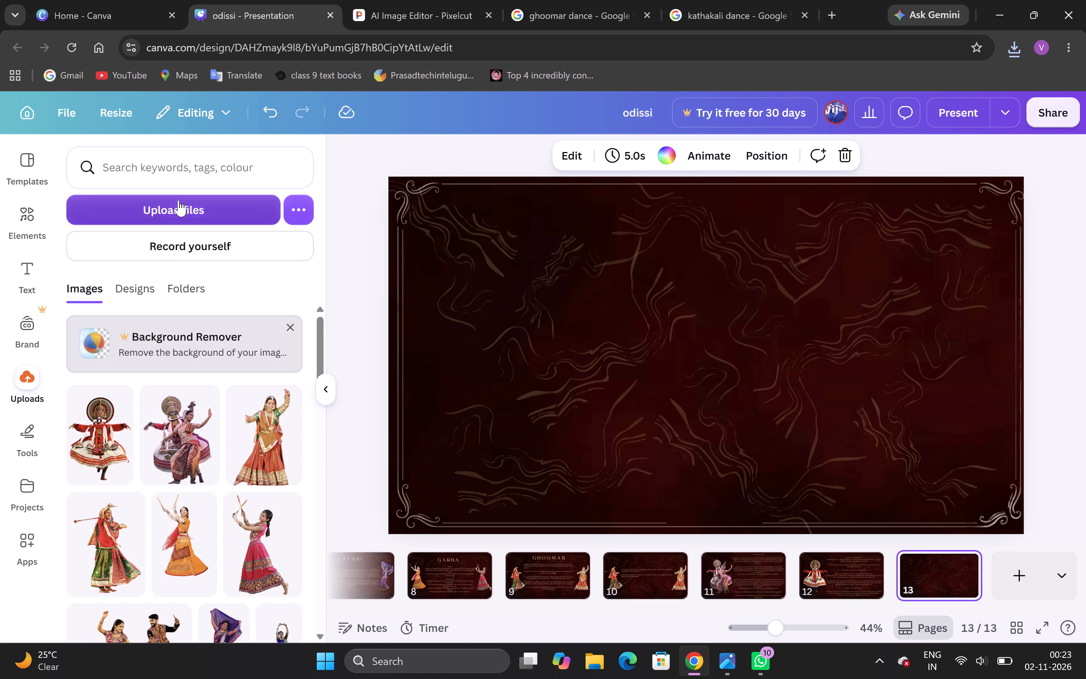
left_click(178, 200)
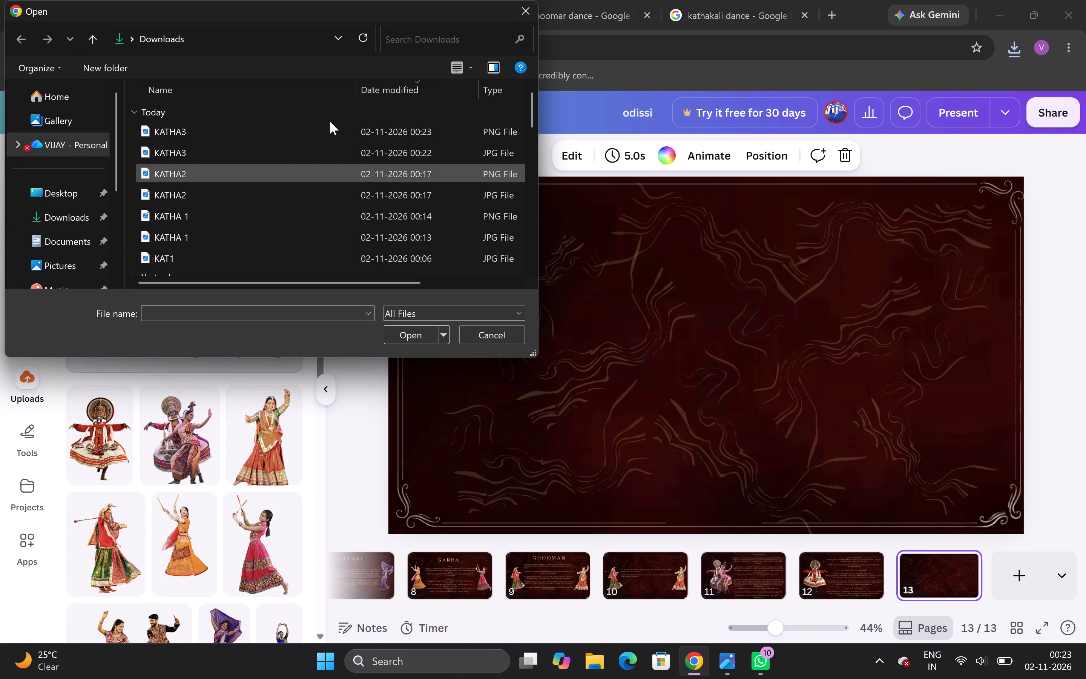
double_click(344, 132)
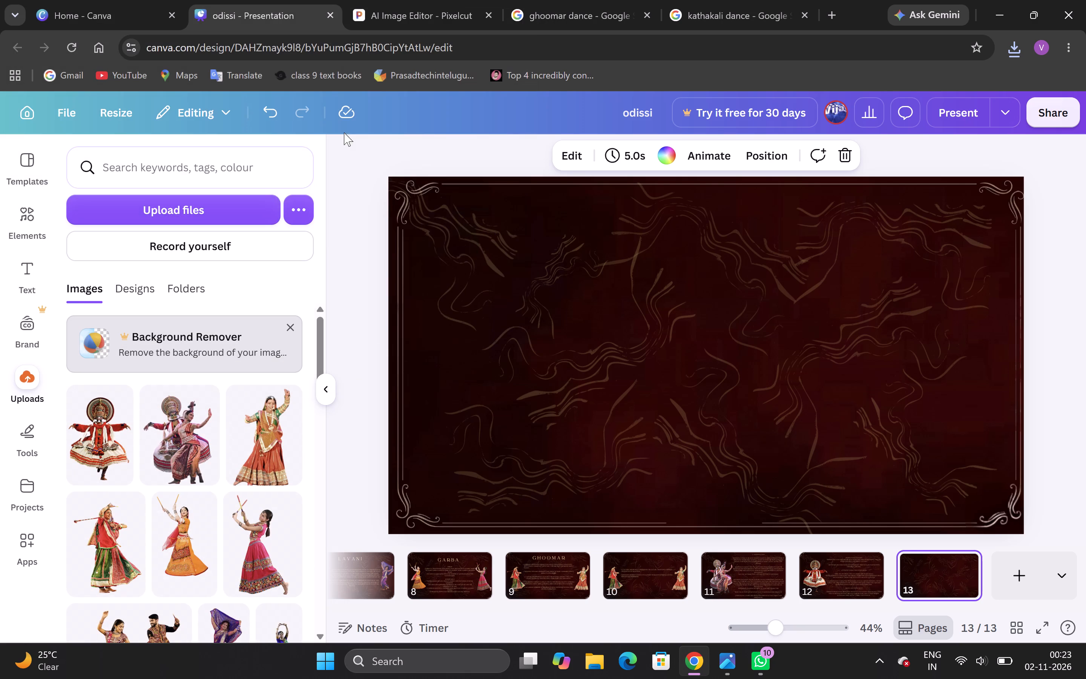
left_click(115, 410)
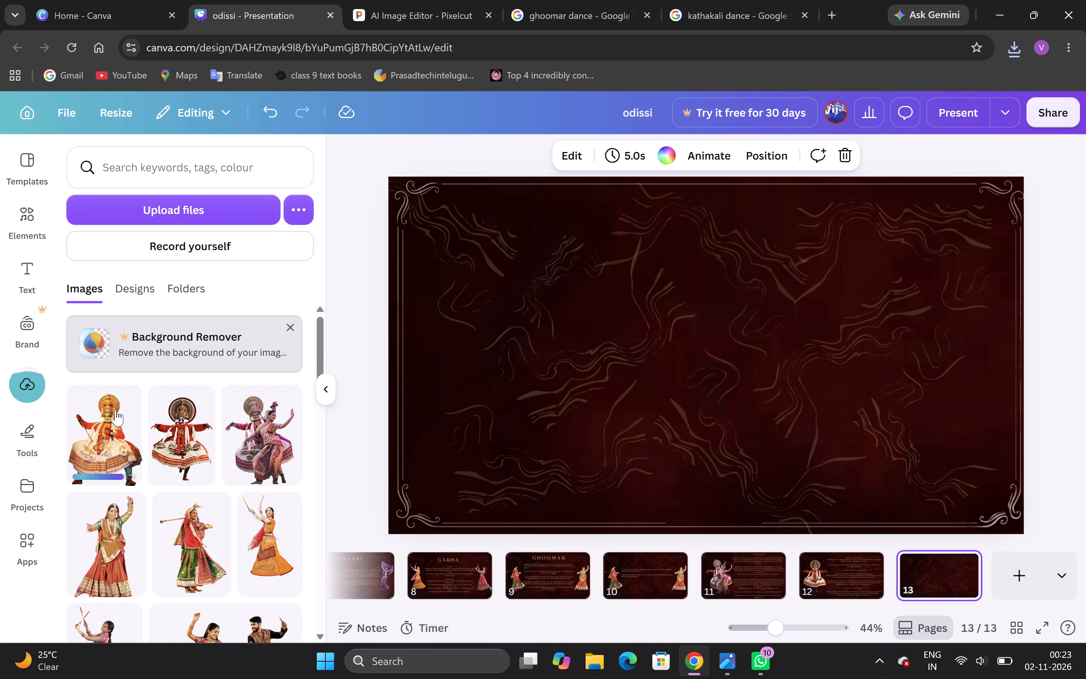
Move the Kathakali dancer cutout to the left side of page 13, enlarge it slightly and adjust its placement inside the border.
left_click_drag(748, 432, 543, 433)
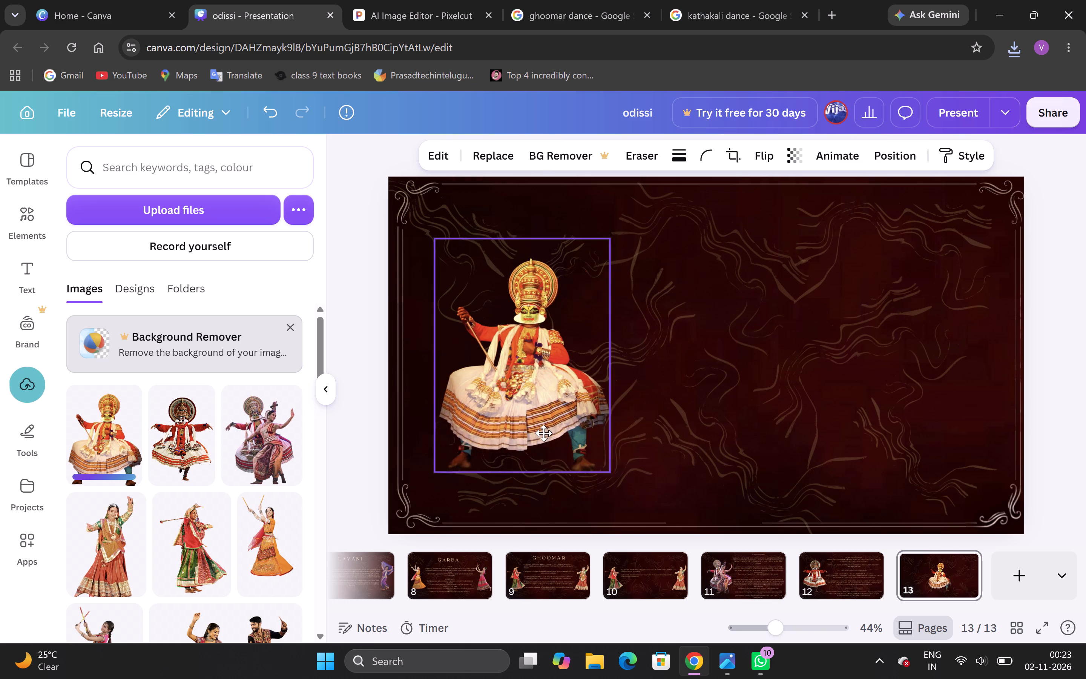
left_click_drag(543, 433, 535, 425)
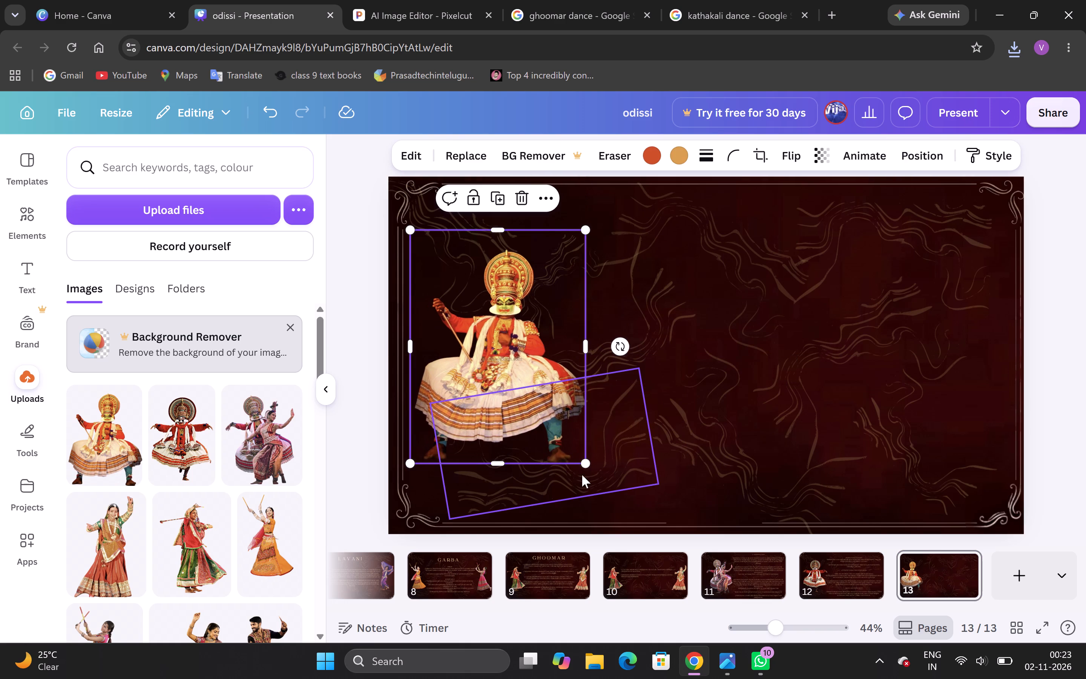
left_click_drag(582, 468, 598, 515)
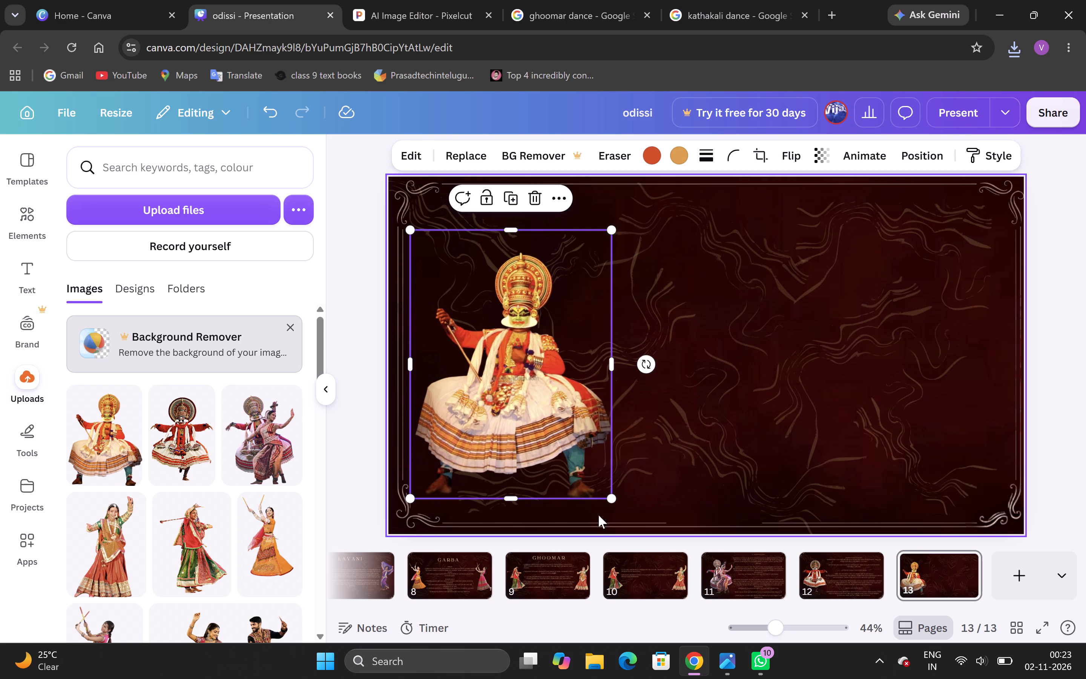
left_click_drag(564, 440, 562, 431)
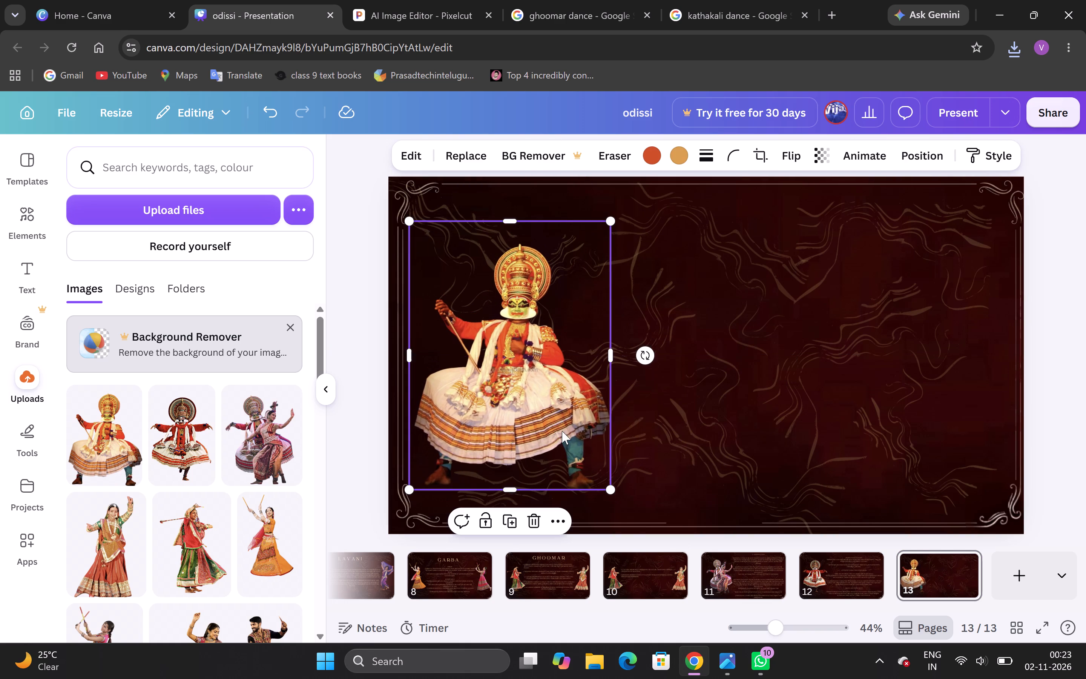
left_click(377, 321)
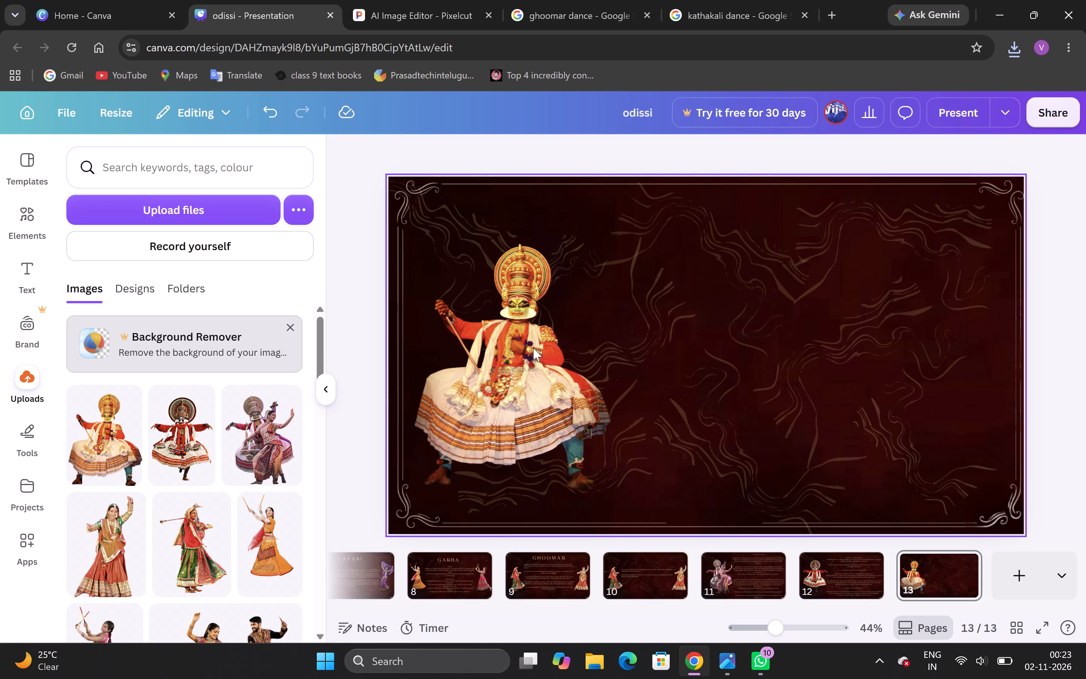
left_click_drag(557, 383, 563, 379)
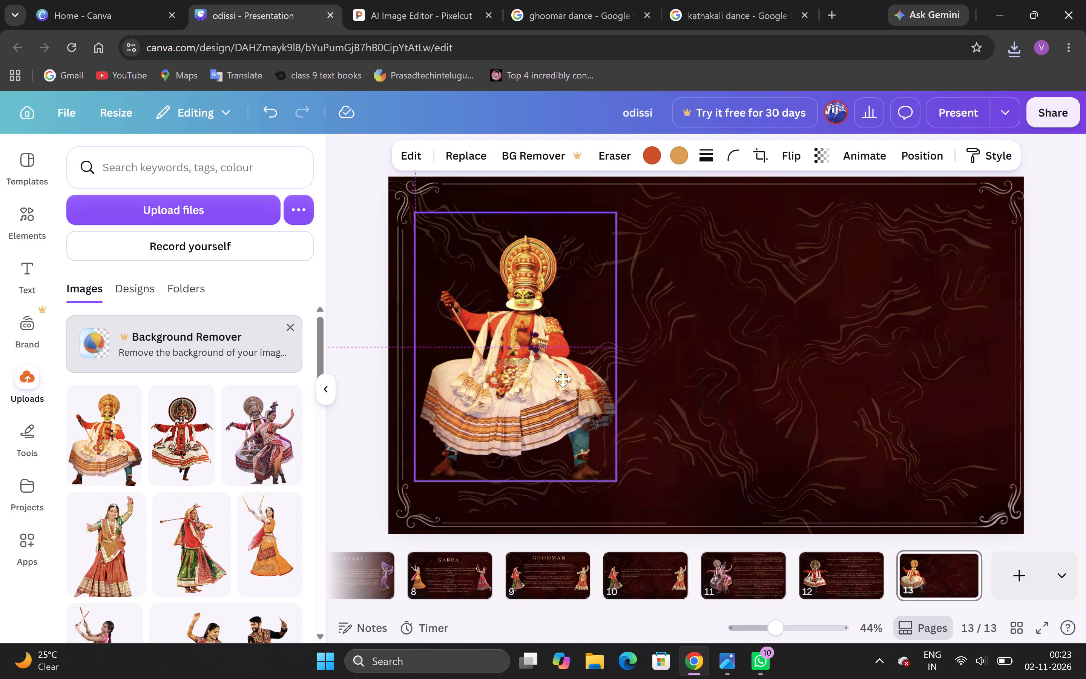
left_click_drag(563, 379, 566, 382)
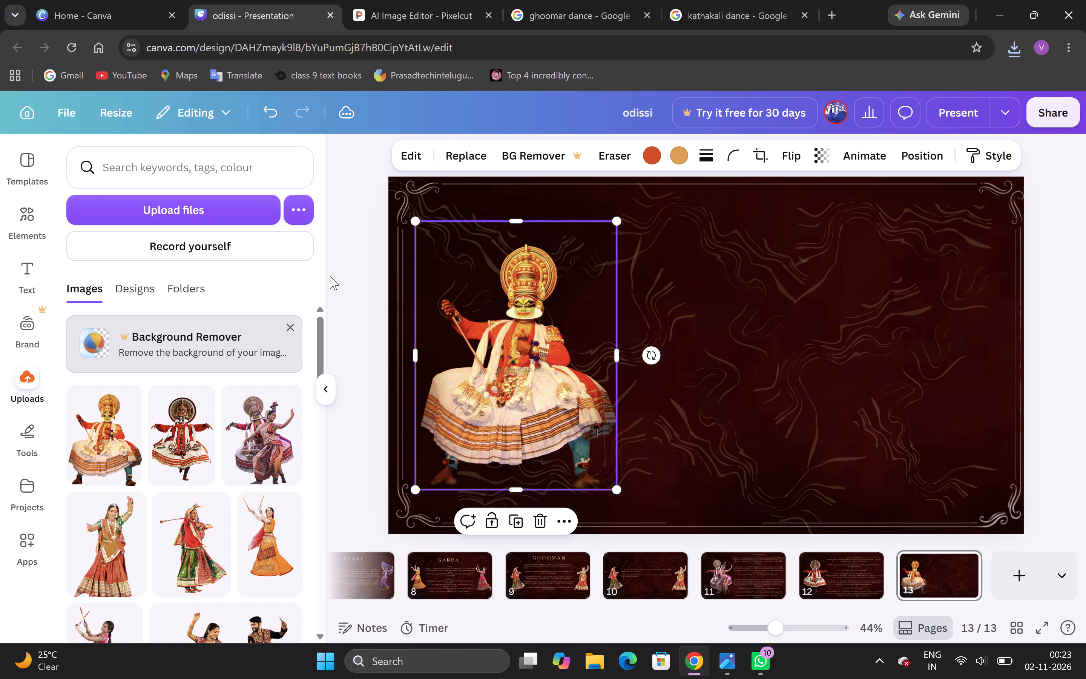
left_click(330, 276)
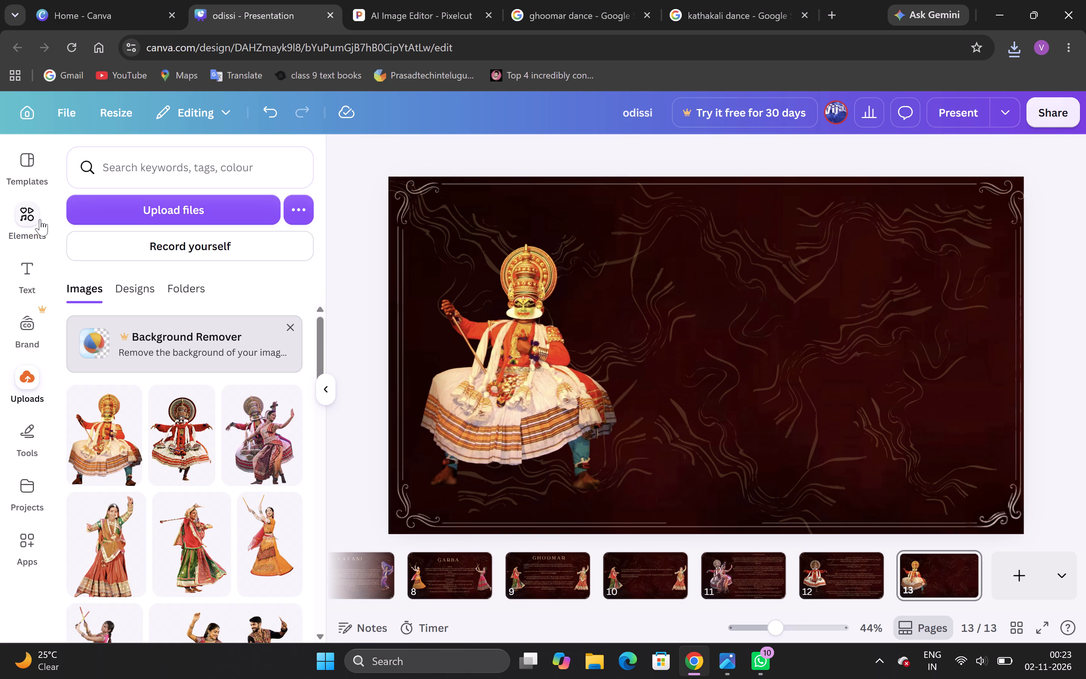
Search the elements library for KATHAKALI and browse the graphics results for a suitable decoration.
left_click(40, 219)
left_click(195, 171)
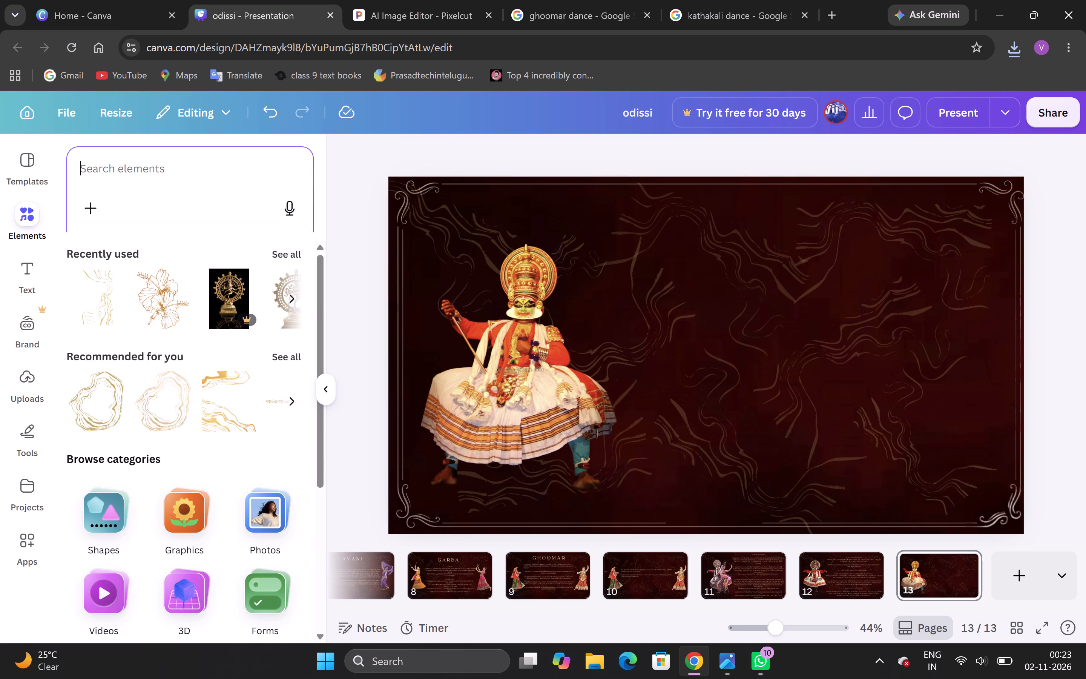
type("KATHAL")
key("BackSpace")
type("KALI")
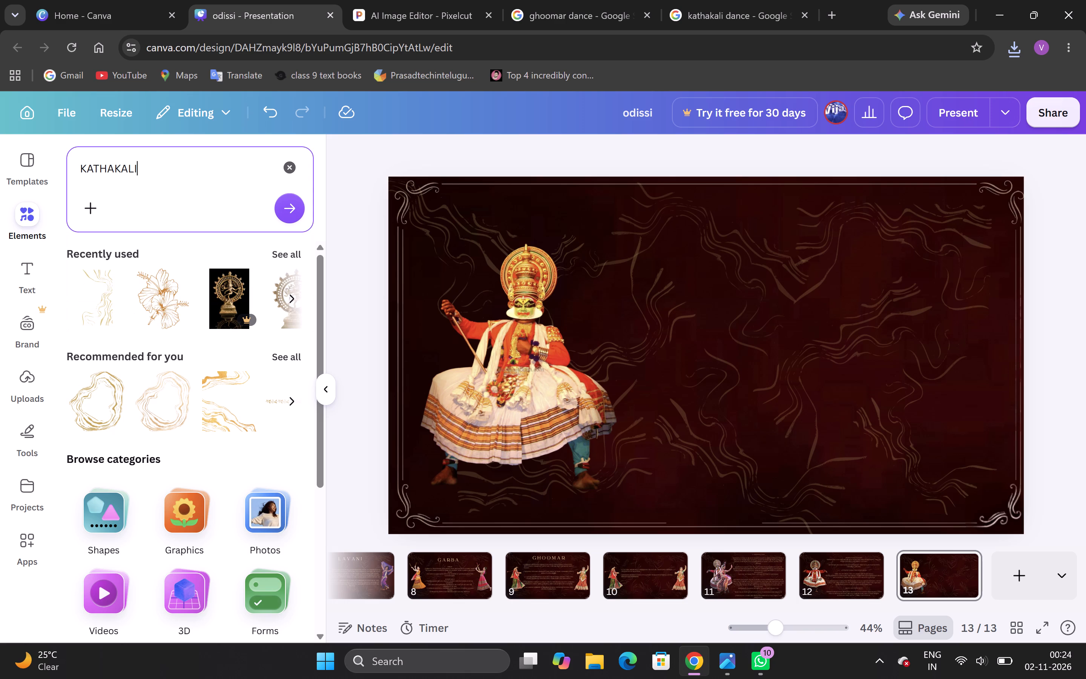
key("Return")
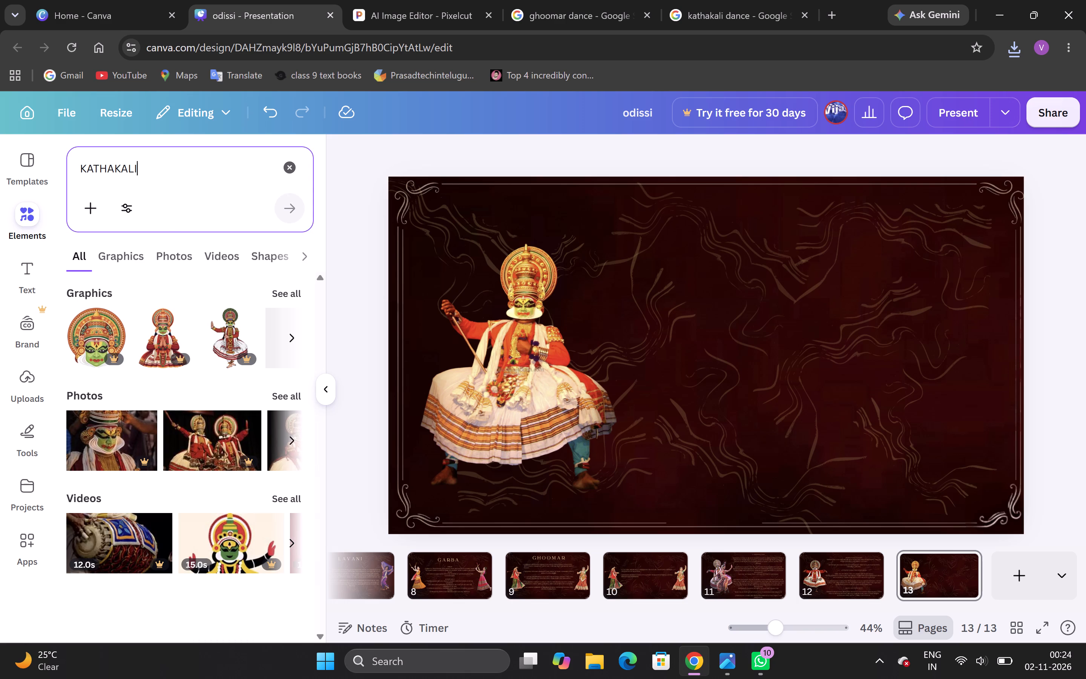
scroll(131, 376, "down", 1)
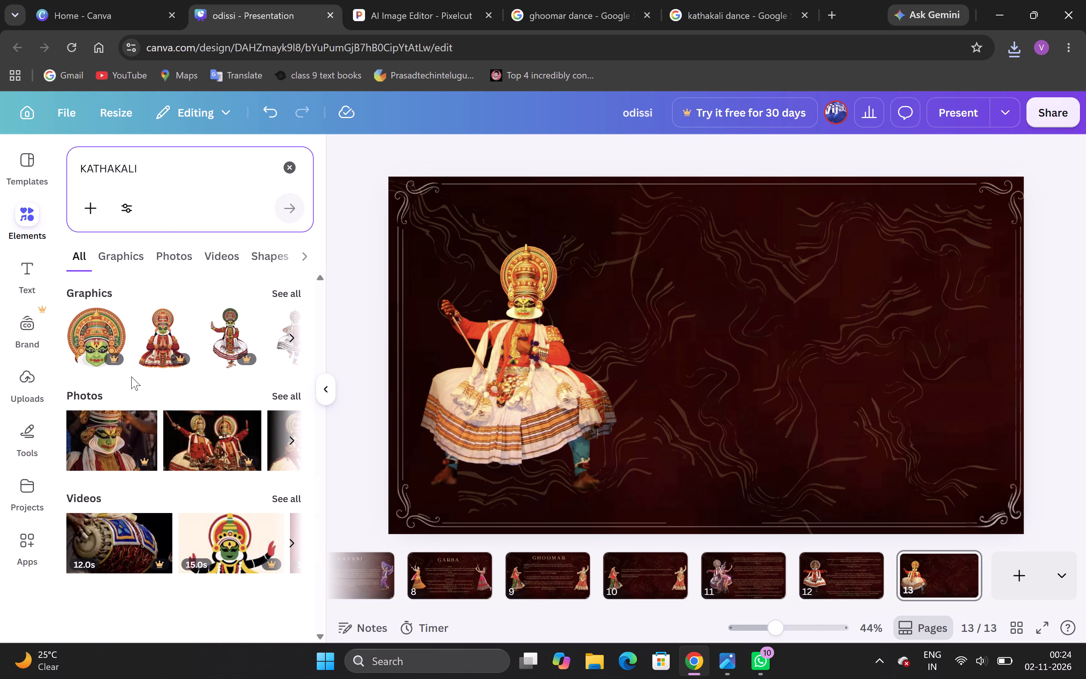
scroll(131, 376, "down", 2)
scroll(274, 312, "left", 2)
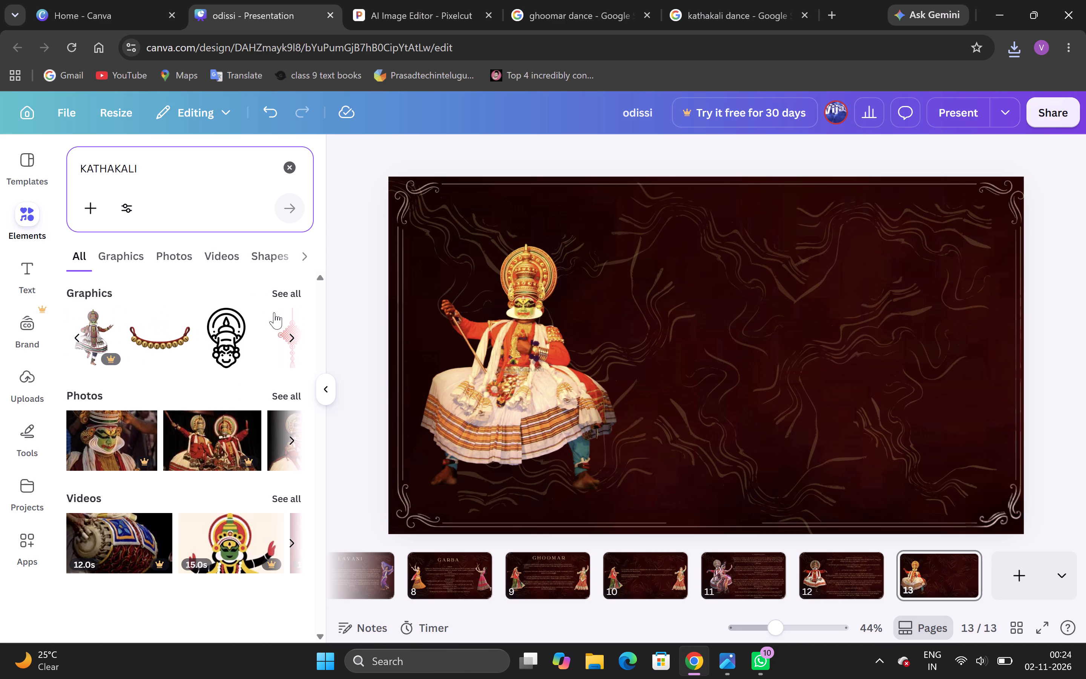
scroll(274, 312, "left", 4)
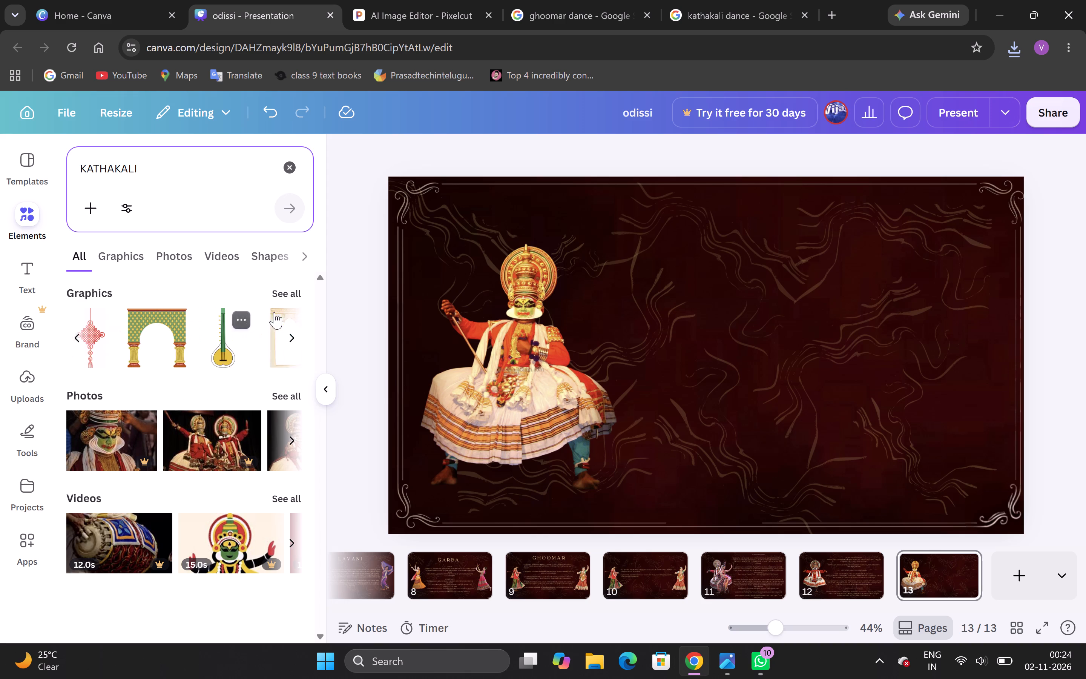
scroll(274, 312, "left", 6)
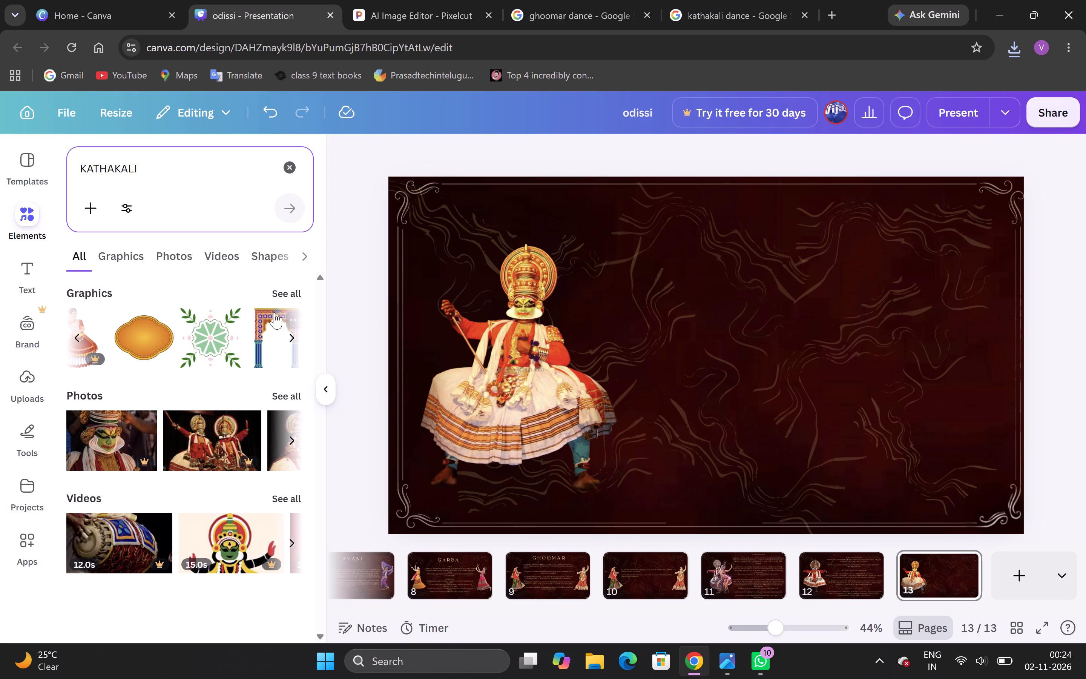
scroll(274, 312, "left", 3)
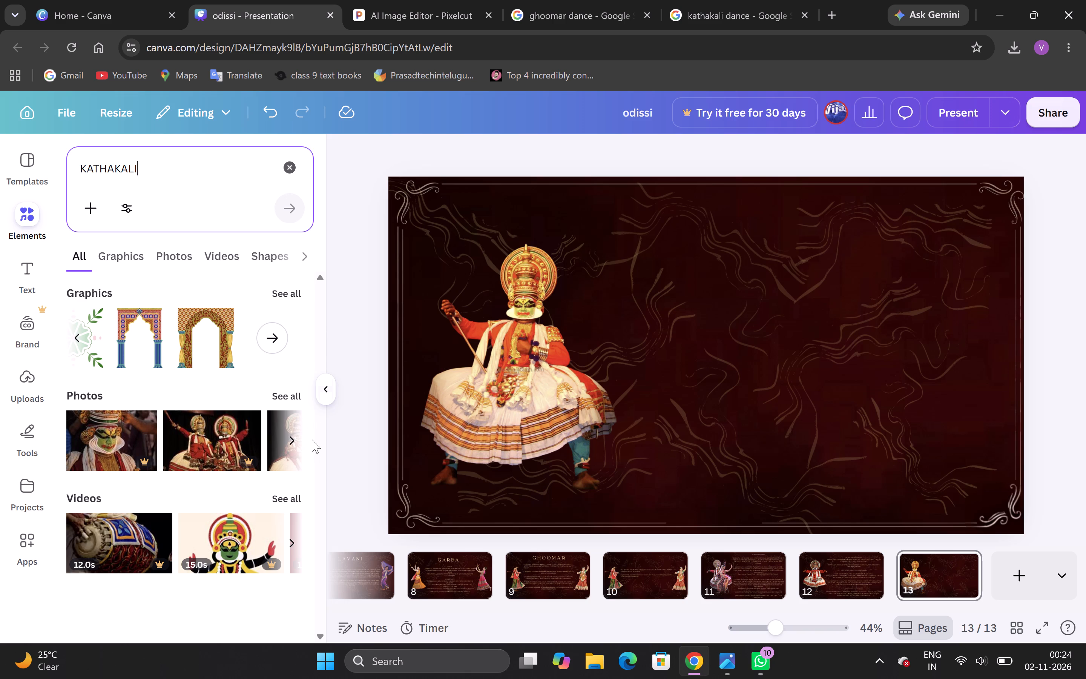
left_click(348, 353)
Add a Cinzel Decorative text box to page 13, with font size 21.5 and the design's light peach text colour.
left_click(28, 281)
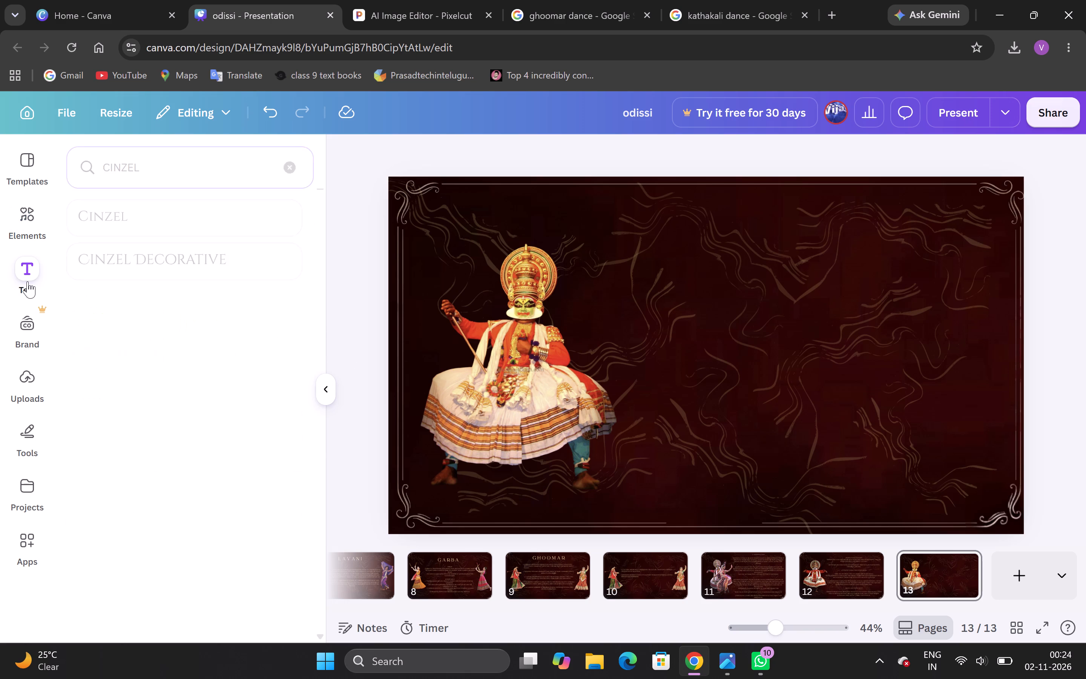
left_click(192, 253)
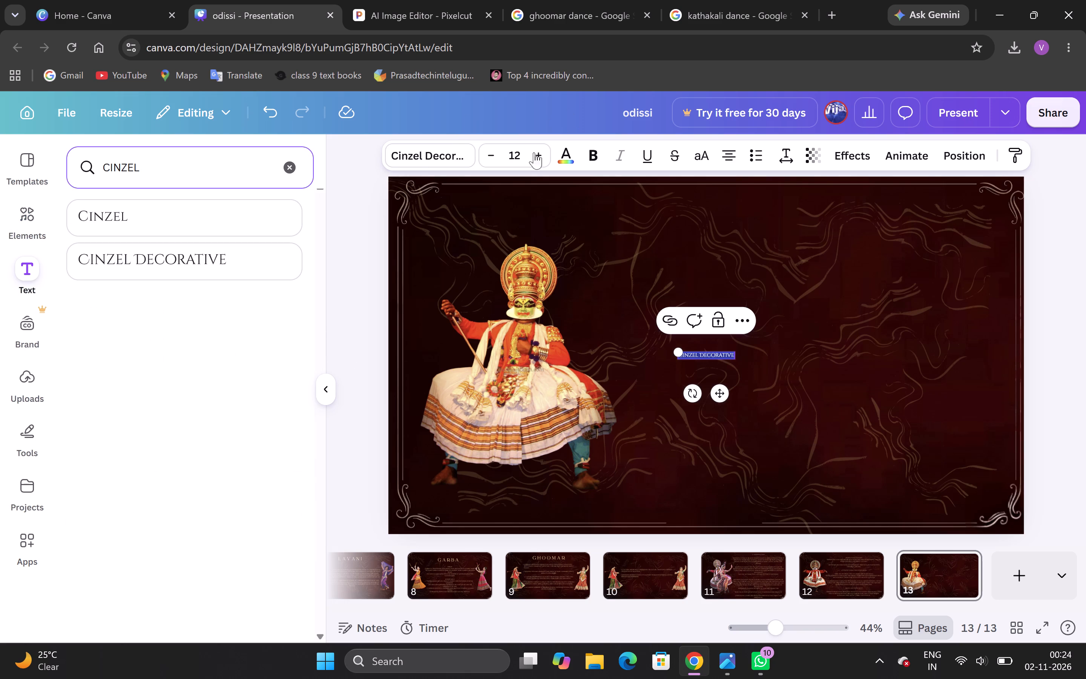
left_click(523, 154)
type("21")
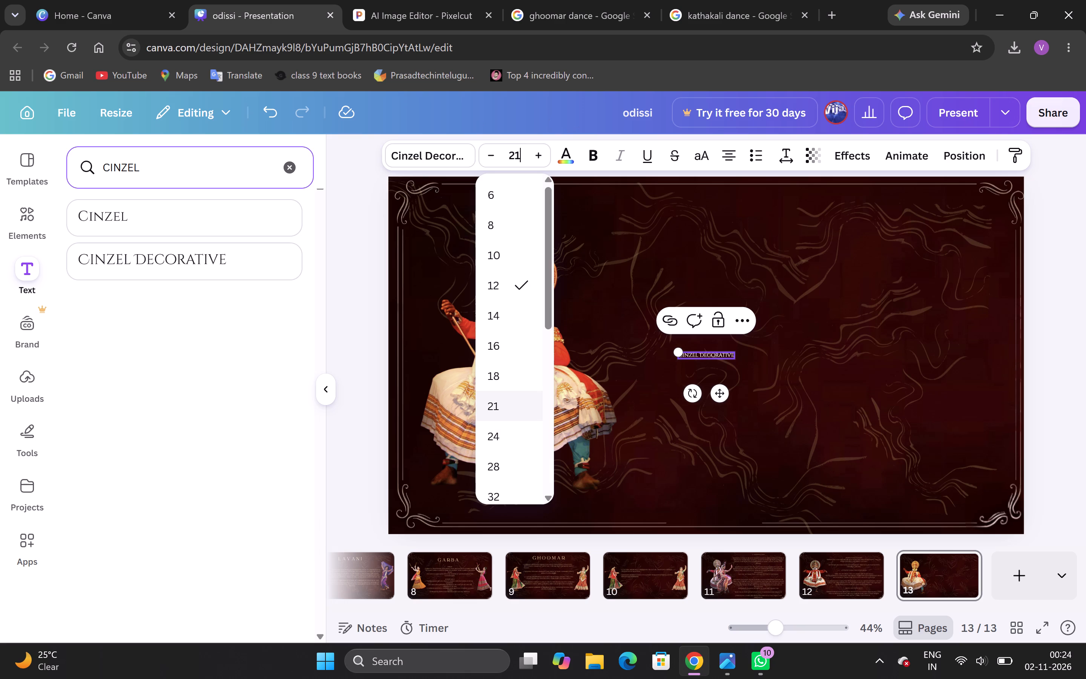
type(".5")
key("Return")
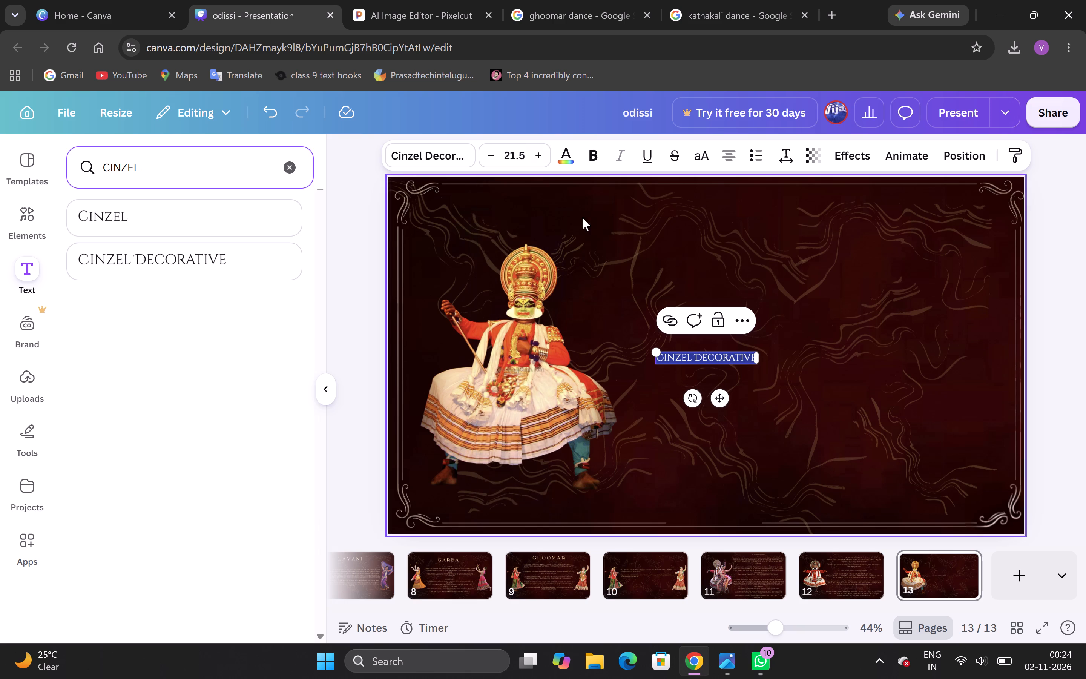
left_click(575, 154)
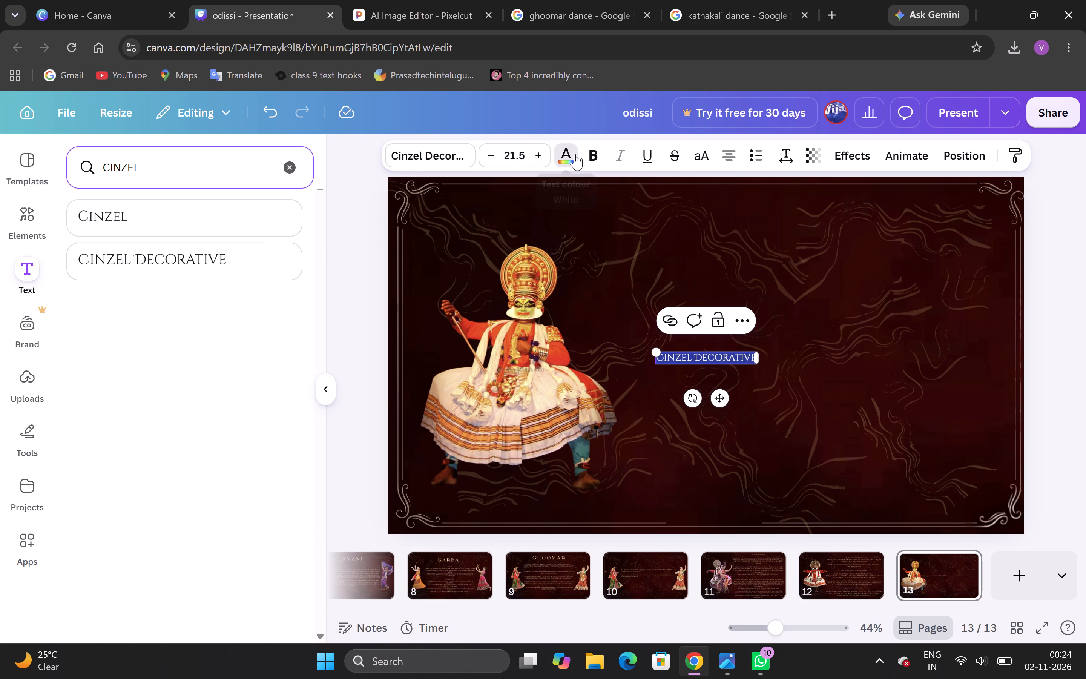
left_click(159, 263)
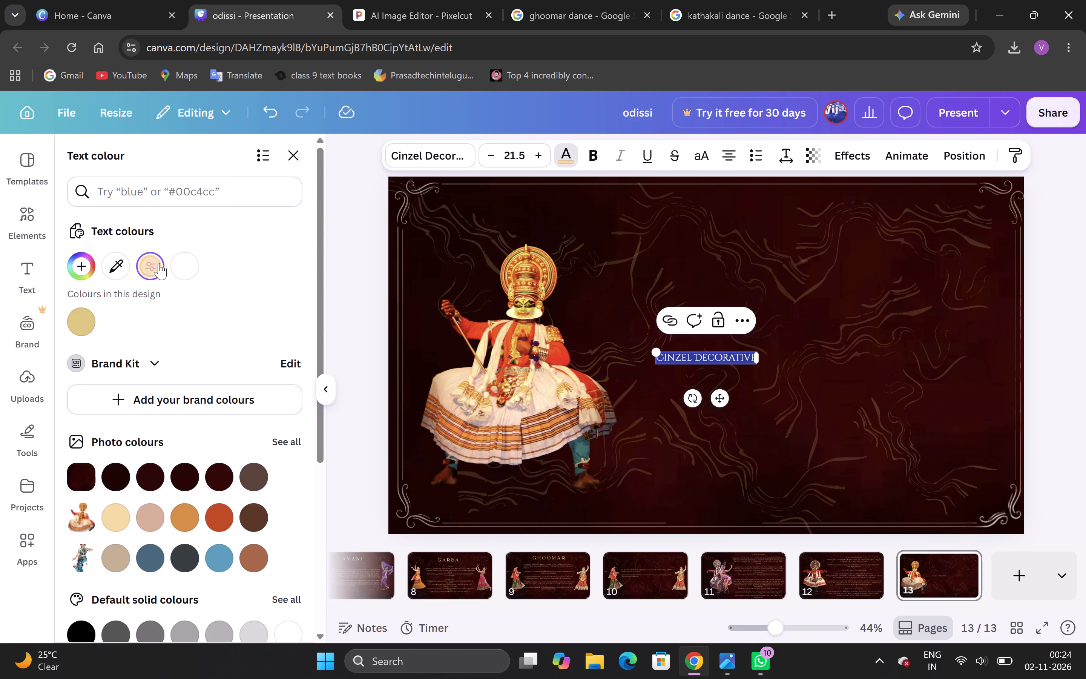
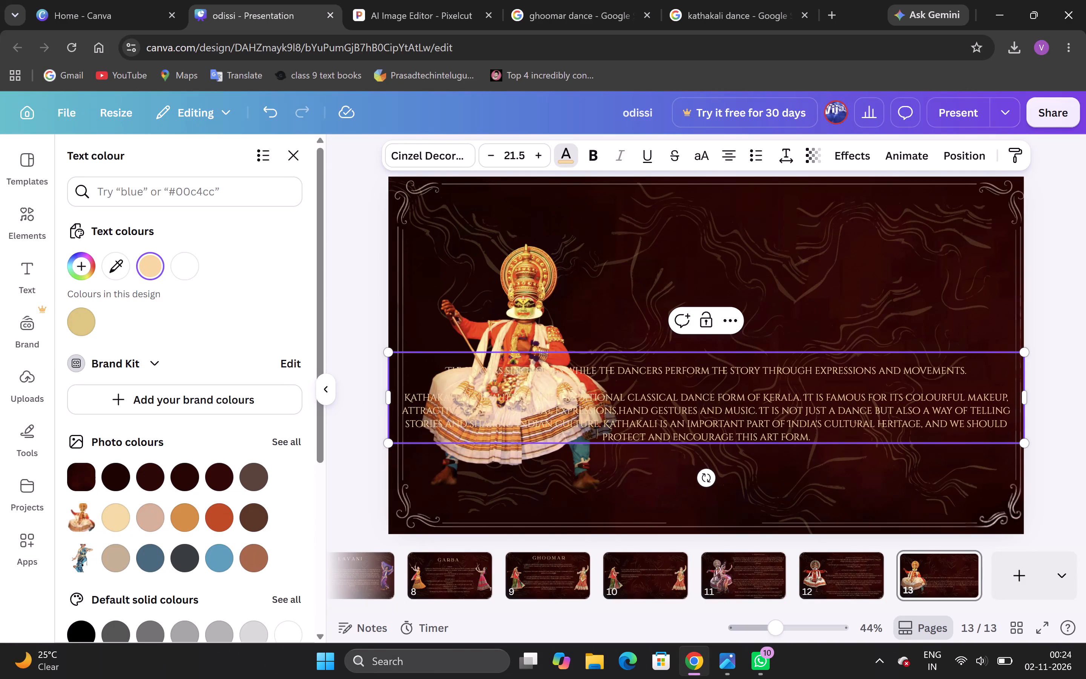
Narrow the Kathakali notes text box on page 13 to about 1,223 wide and move it up beside the dancer cutout.
left_click_drag(388, 395, 538, 386)
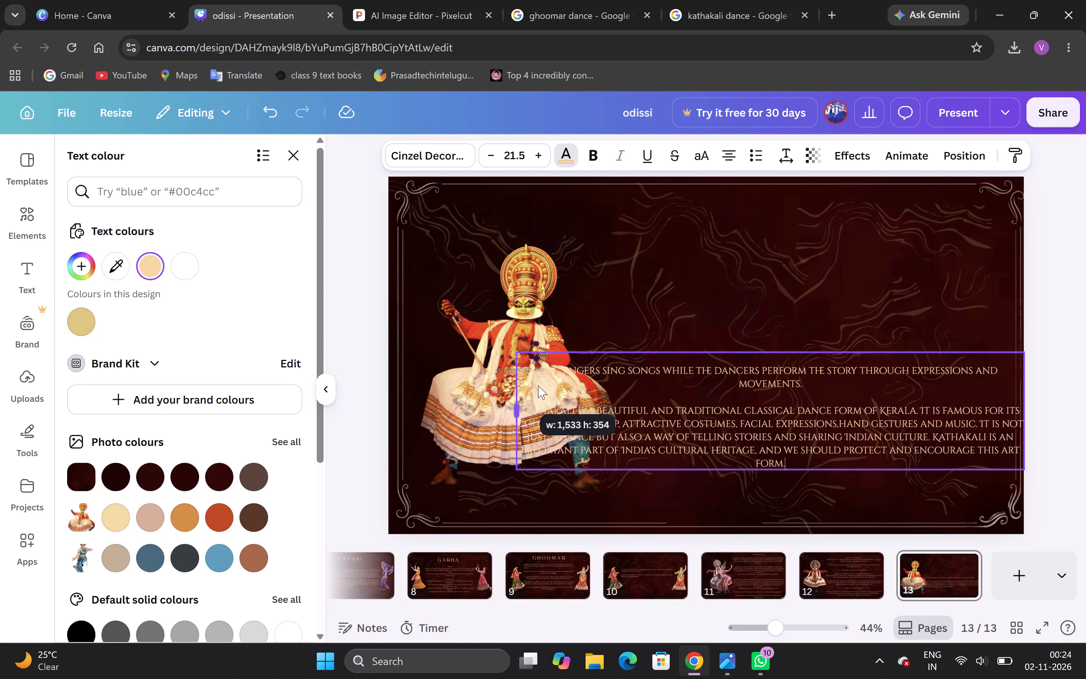
left_click_drag(538, 386, 605, 376)
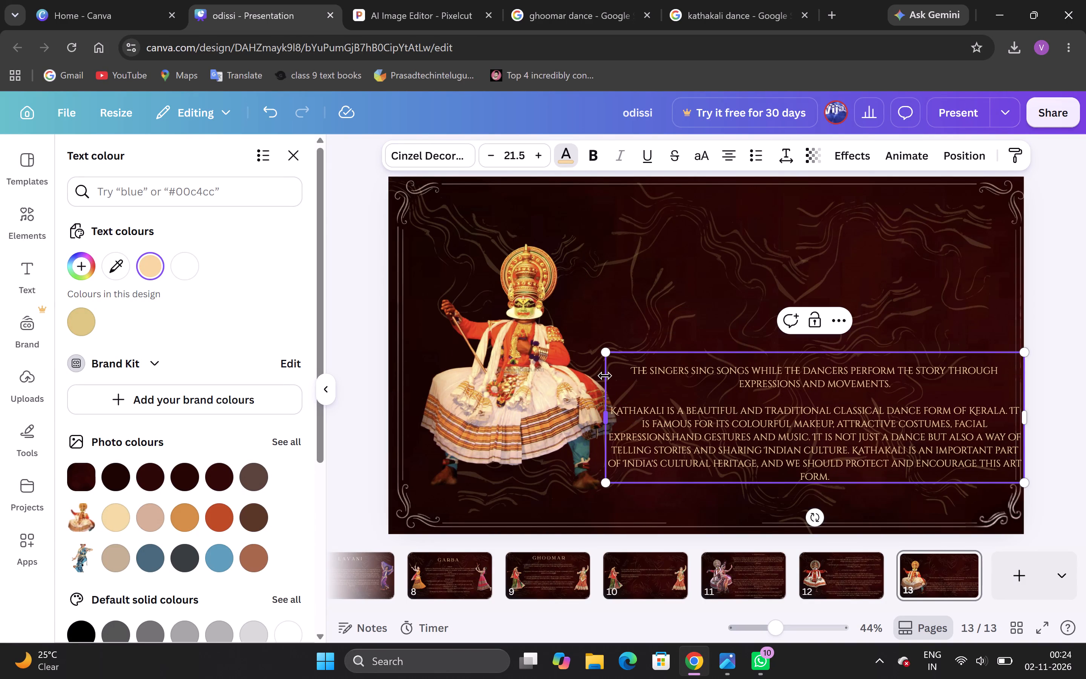
left_click_drag(1030, 418, 1016, 417)
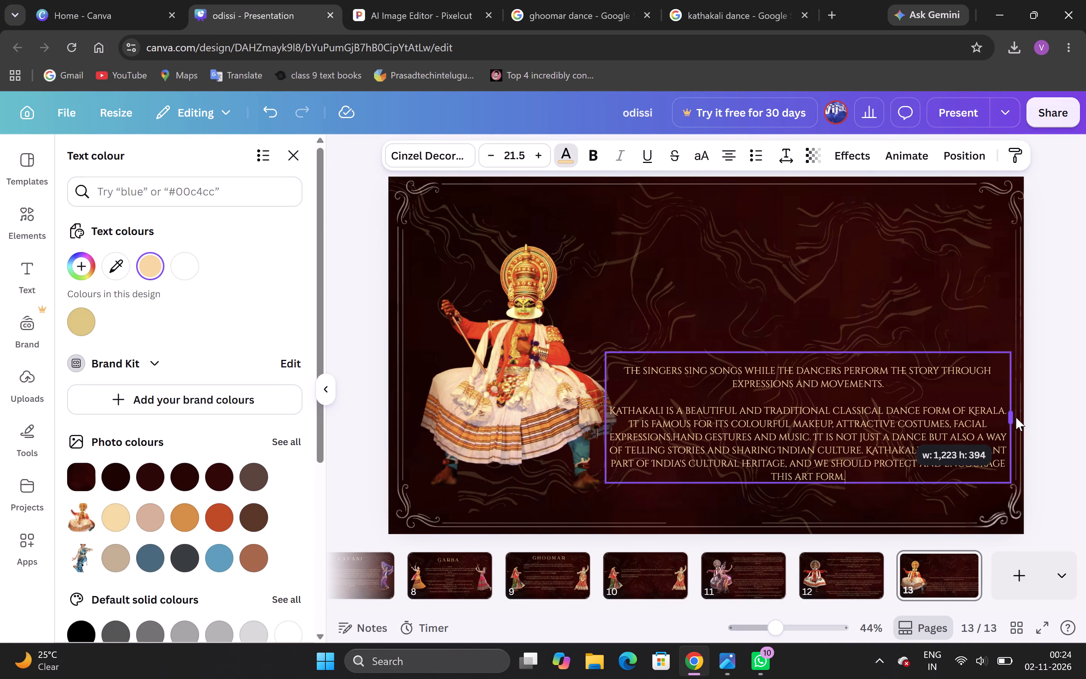
left_click_drag(1016, 417, 1015, 417)
left_click(1056, 287)
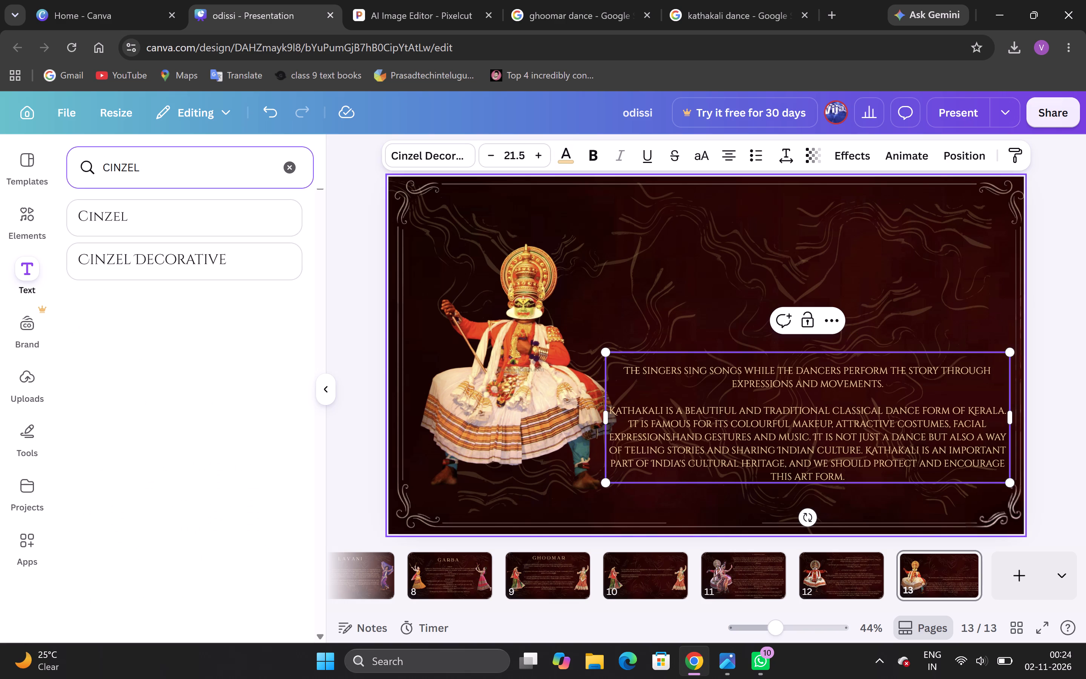
left_click(1048, 315)
left_click_drag(887, 420, 888, 339)
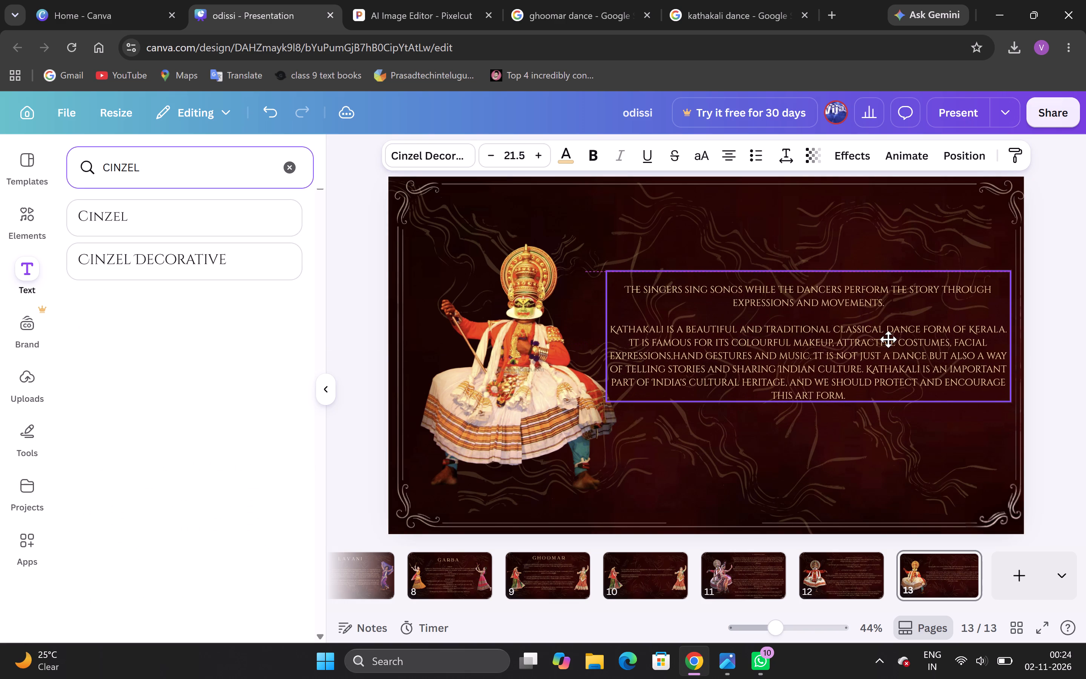
left_click_drag(888, 339, 887, 339)
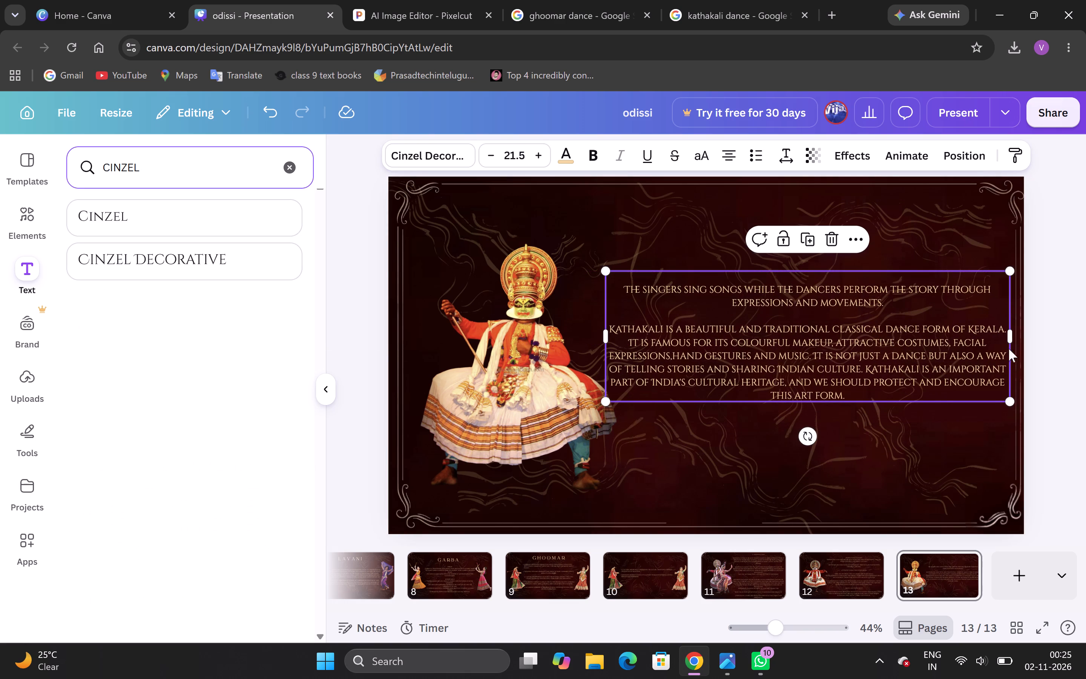
left_click(1039, 343)
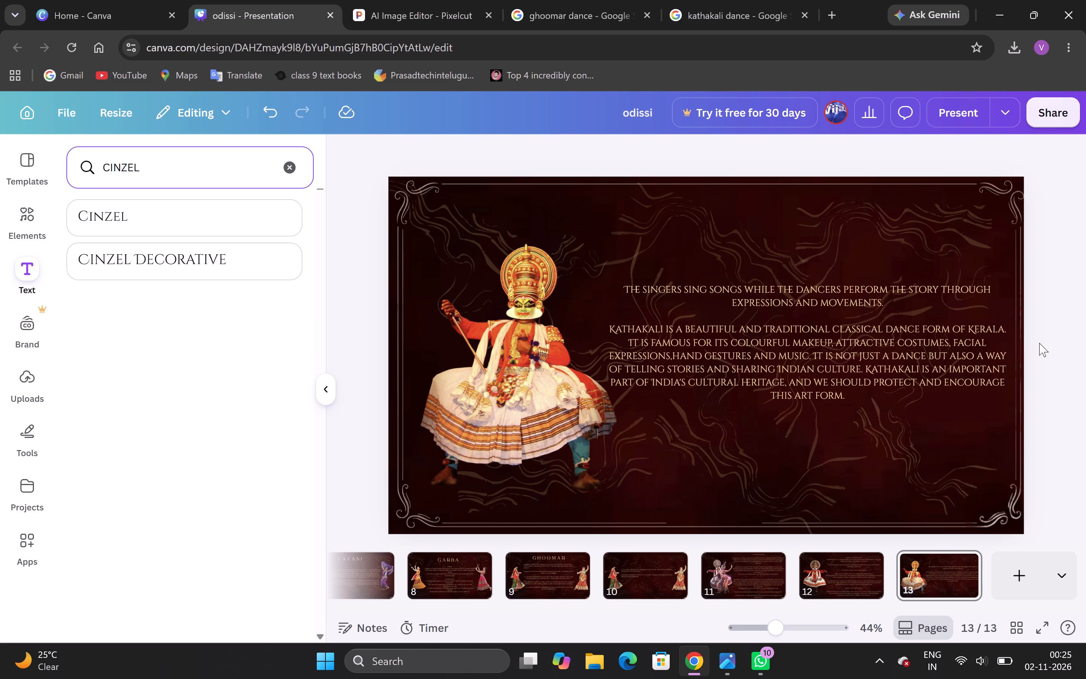
Review pages 10 and 11, then duplicate page 13 and keep only one copy as page 14.
left_click(834, 573)
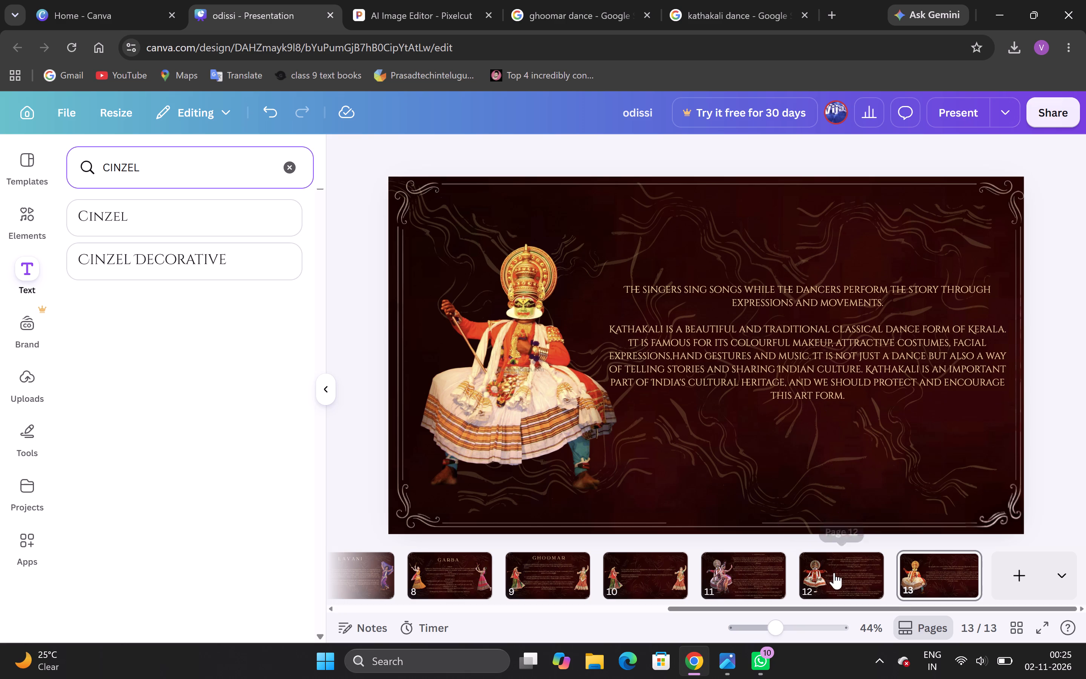
left_click(759, 578)
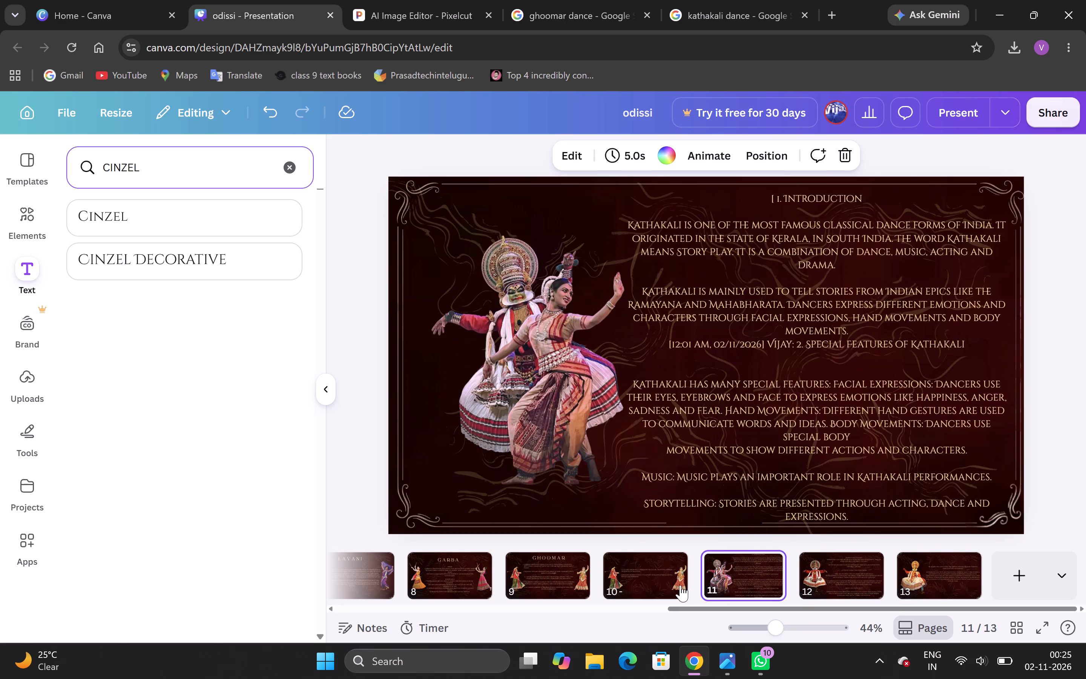
left_click(659, 581)
left_click(788, 576)
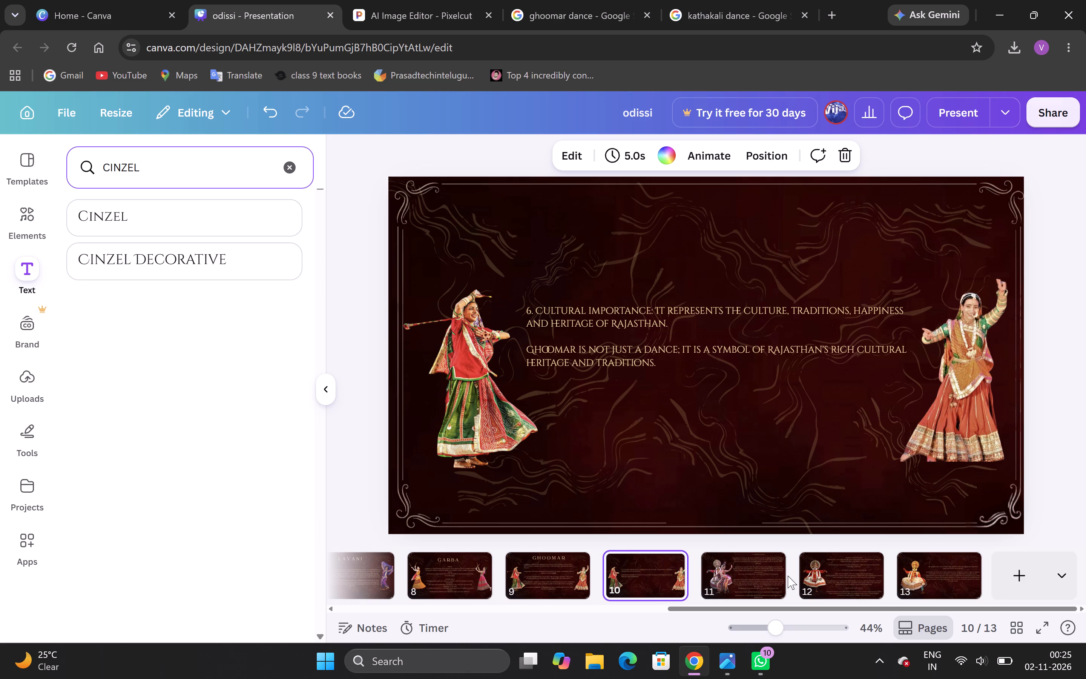
left_click(923, 573)
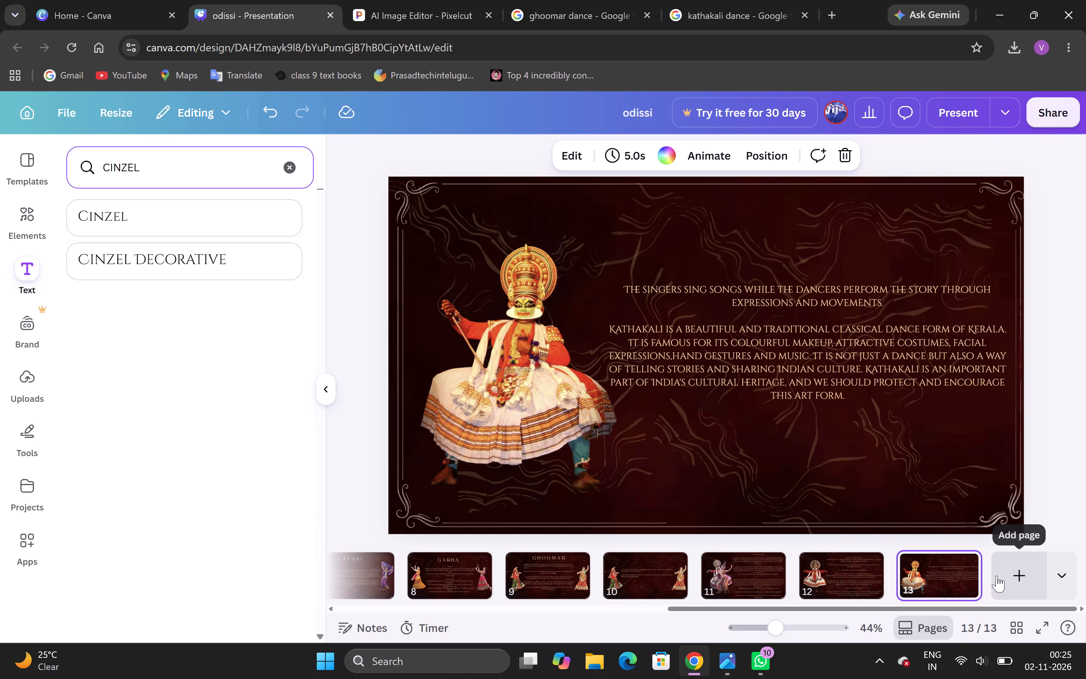
key("ctrl+d")
key("ctrl+d")
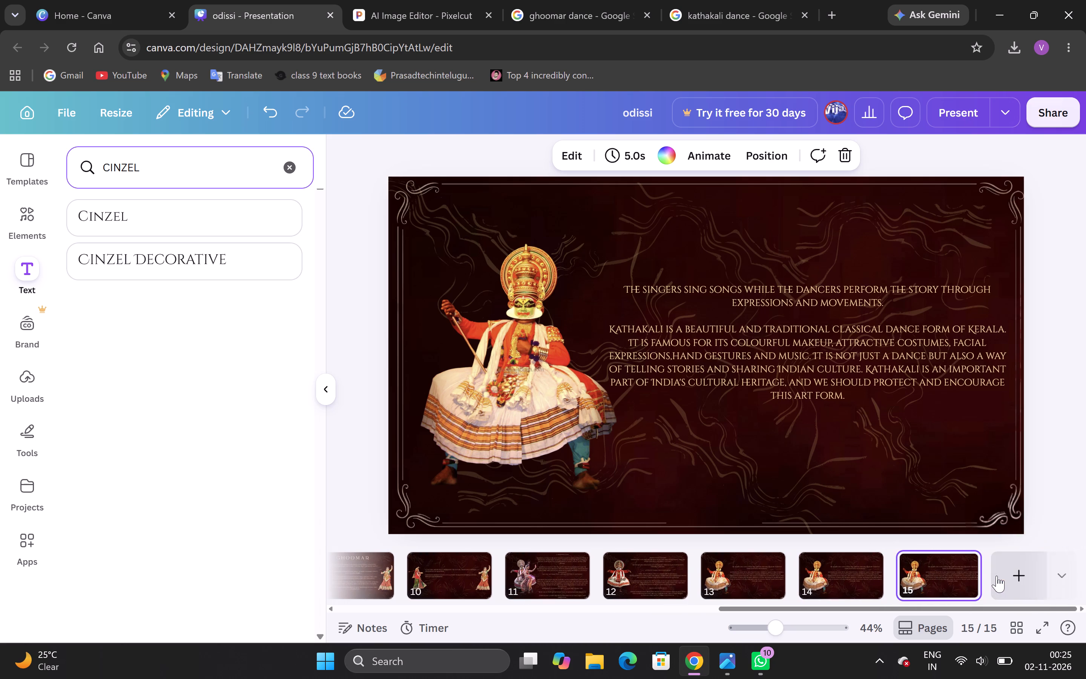
key("Delete")
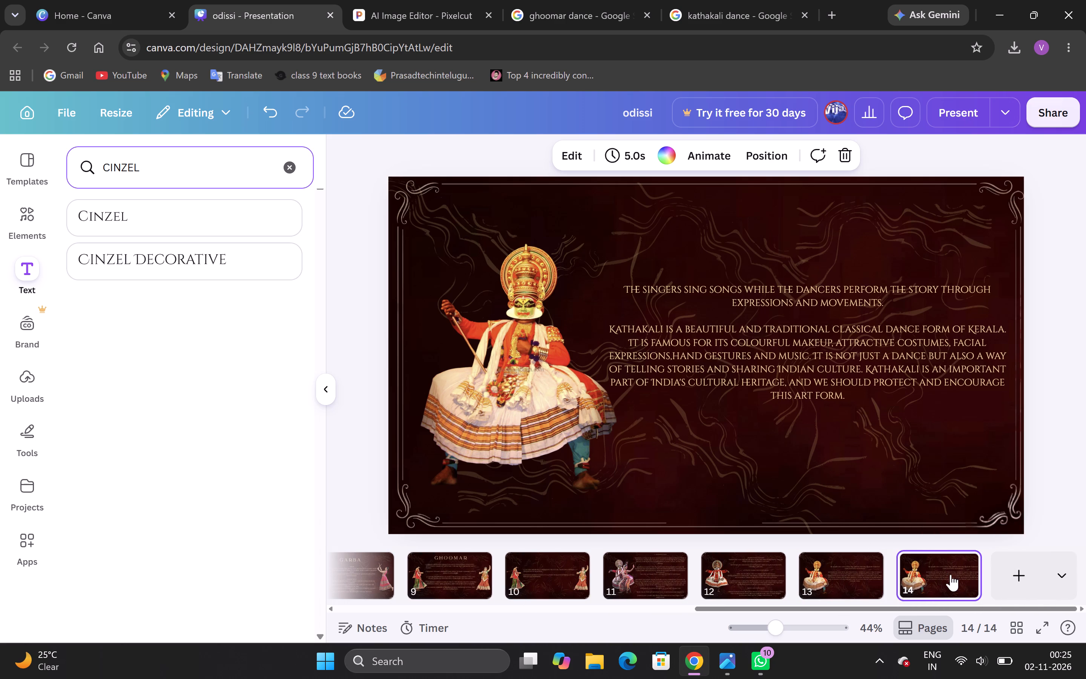
Delete the notes text box and the Kathakali dancer cutout from page 14, keeping only the bordered background.
left_click(787, 306)
key("Delete")
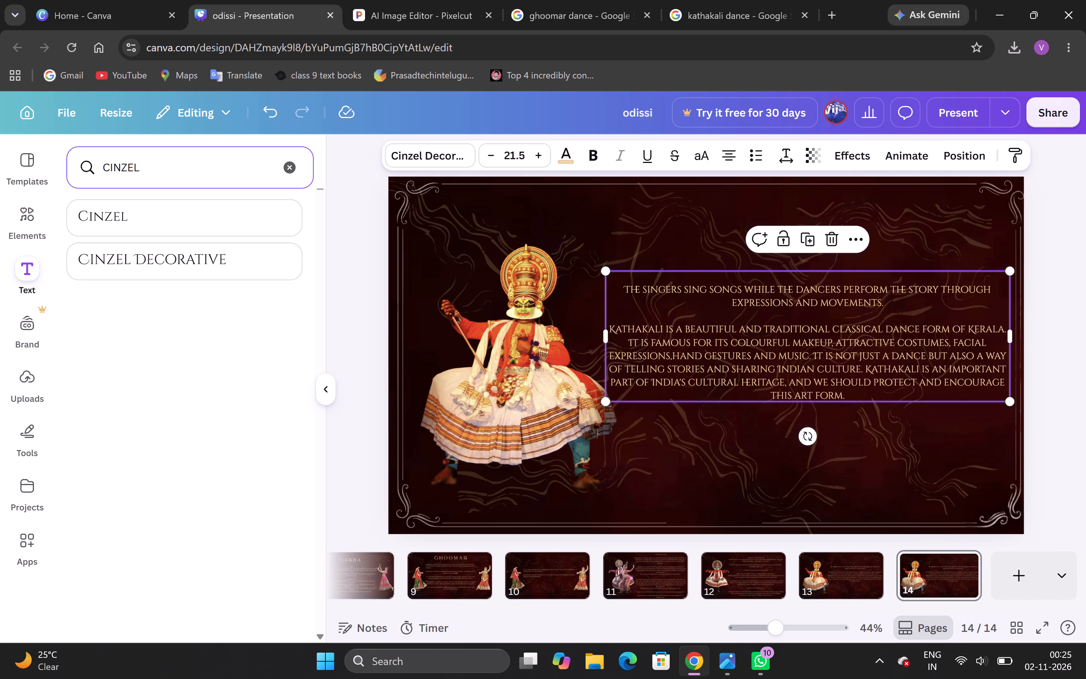
left_click(454, 359)
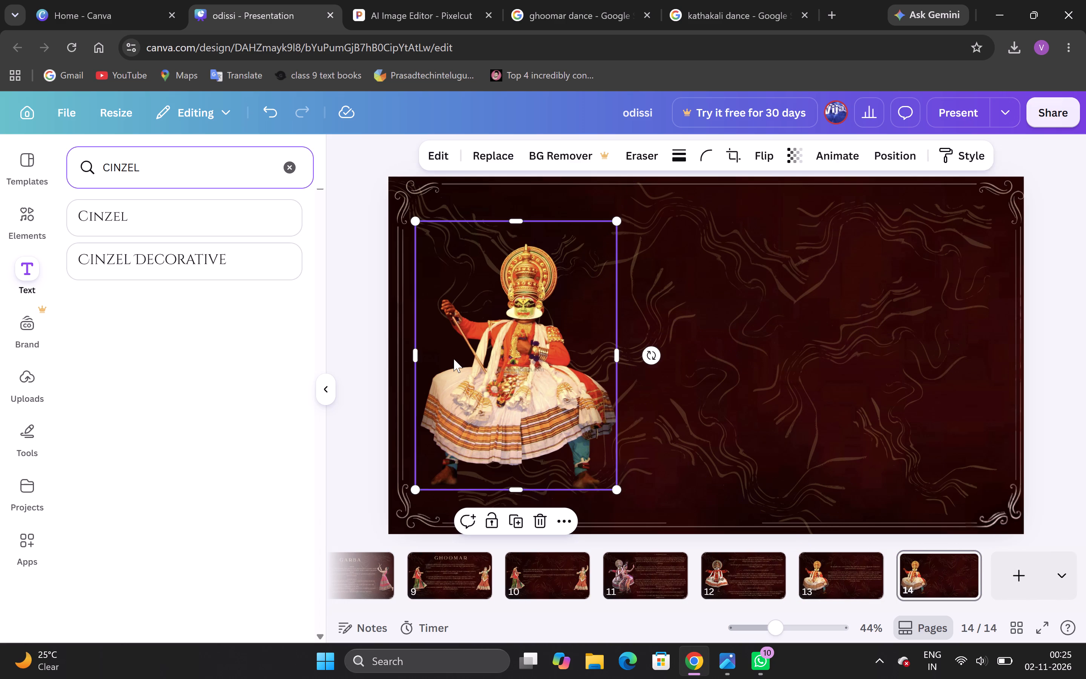
key("Delete")
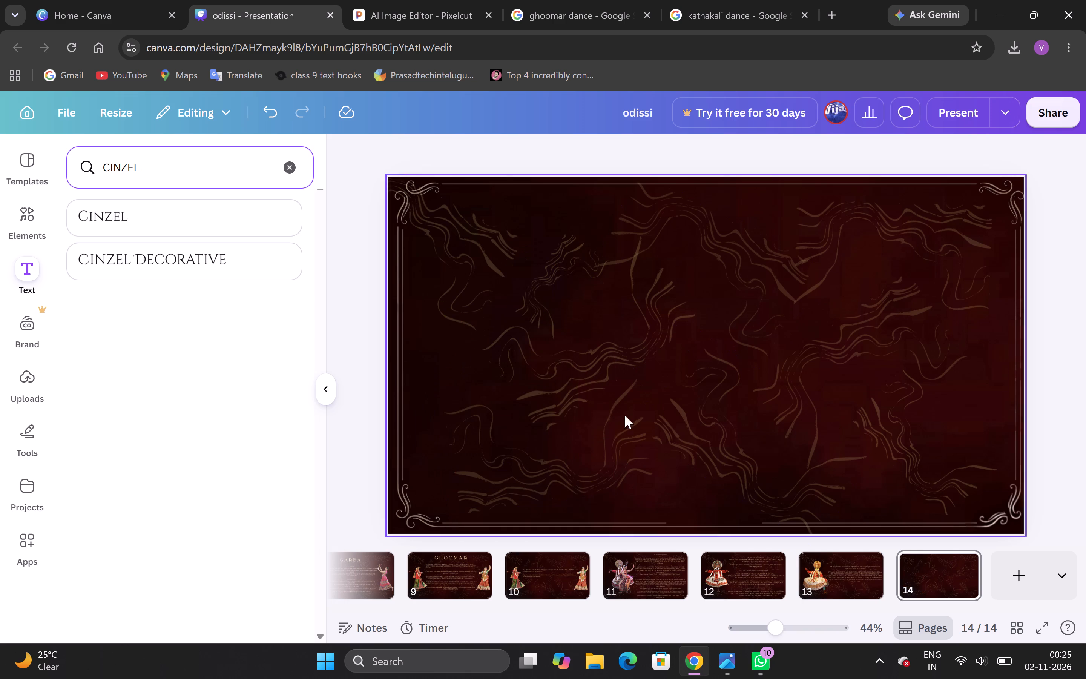
Duplicate the empty bordered page 14 three times to make pages 15, 16 and 17.
key("ctrl+d")
left_click(911, 577)
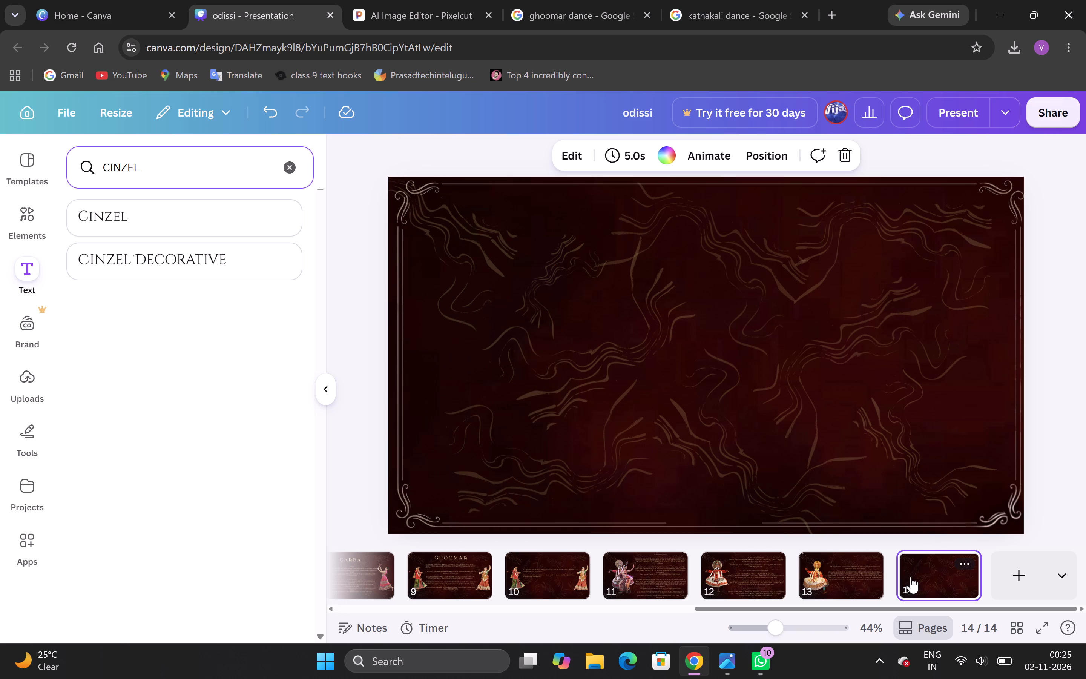
key("ctrl+d")
key("ctrl+d")
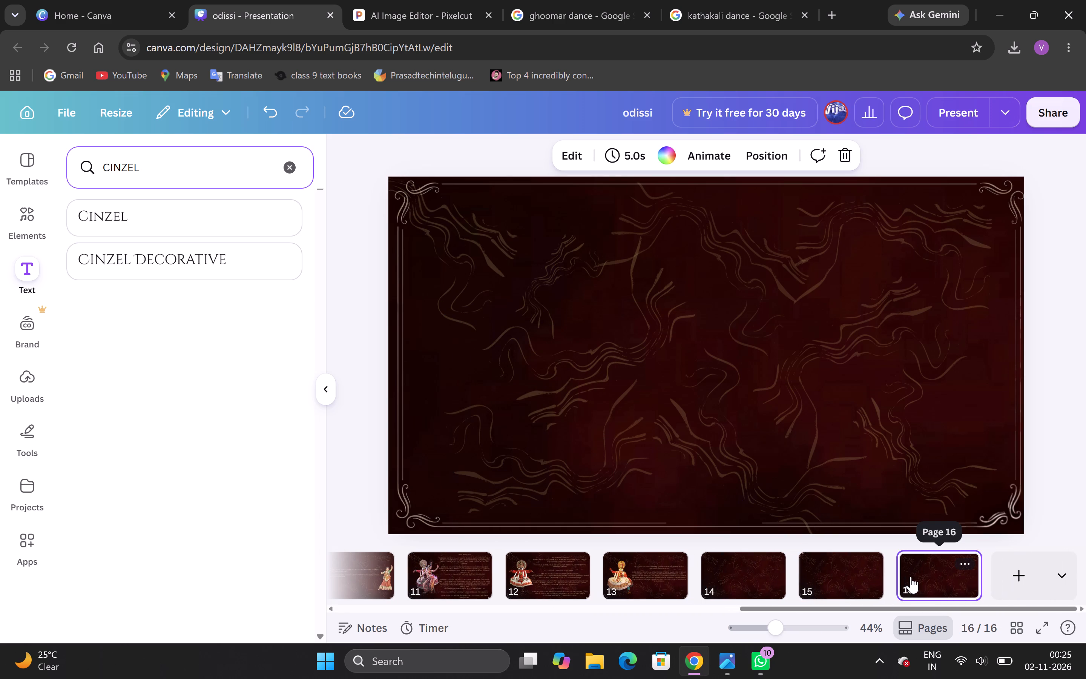
key("ctrl+d")
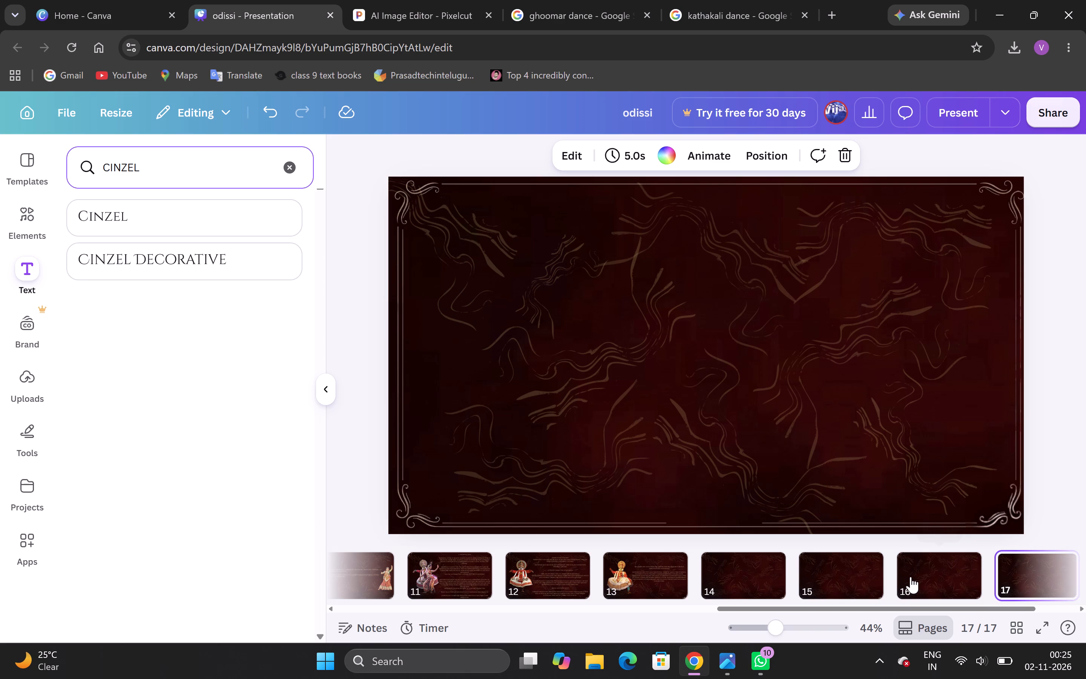
Delete page 2, the "Indian Culture Dance Through the Ages" title page.
left_click(765, 568)
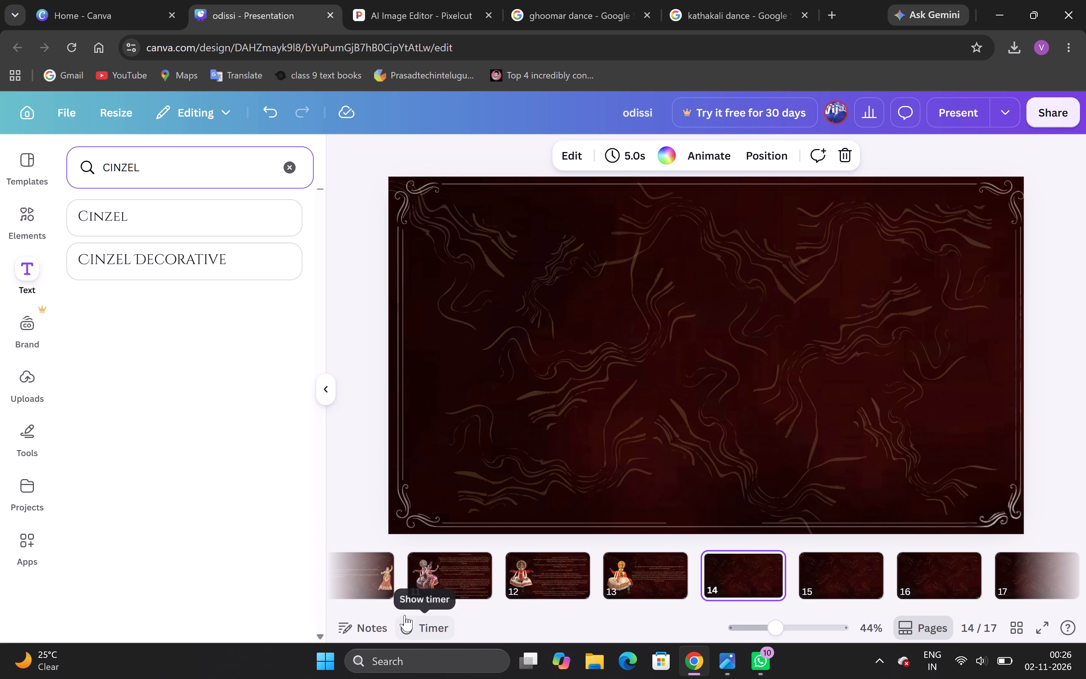
scroll(403, 581, "right", 12)
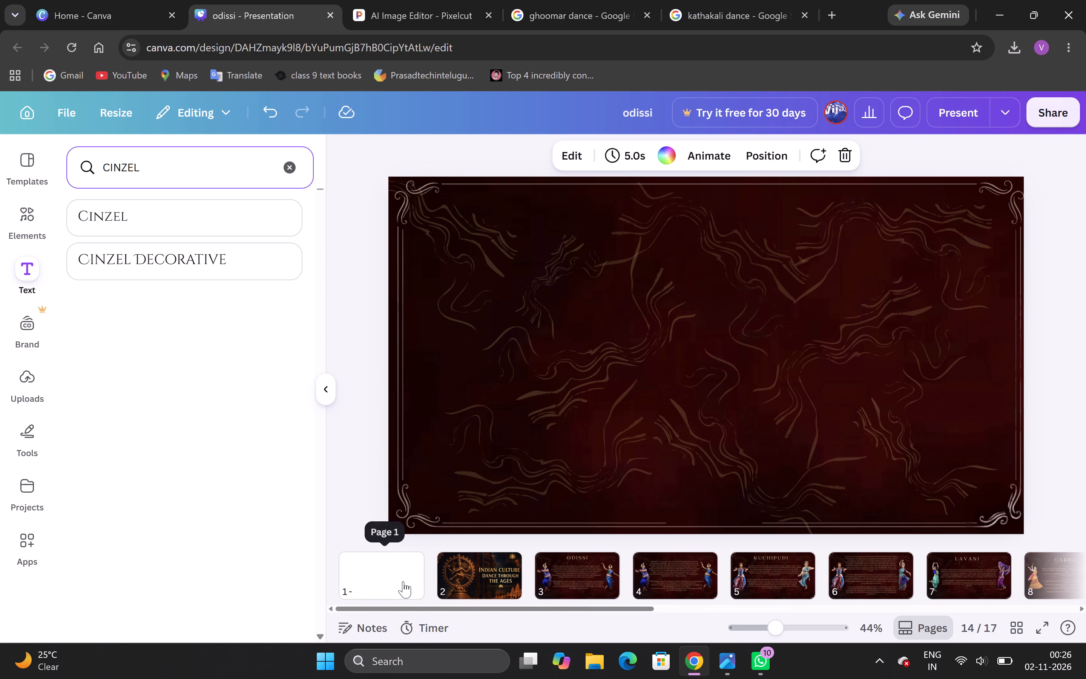
left_click(474, 582)
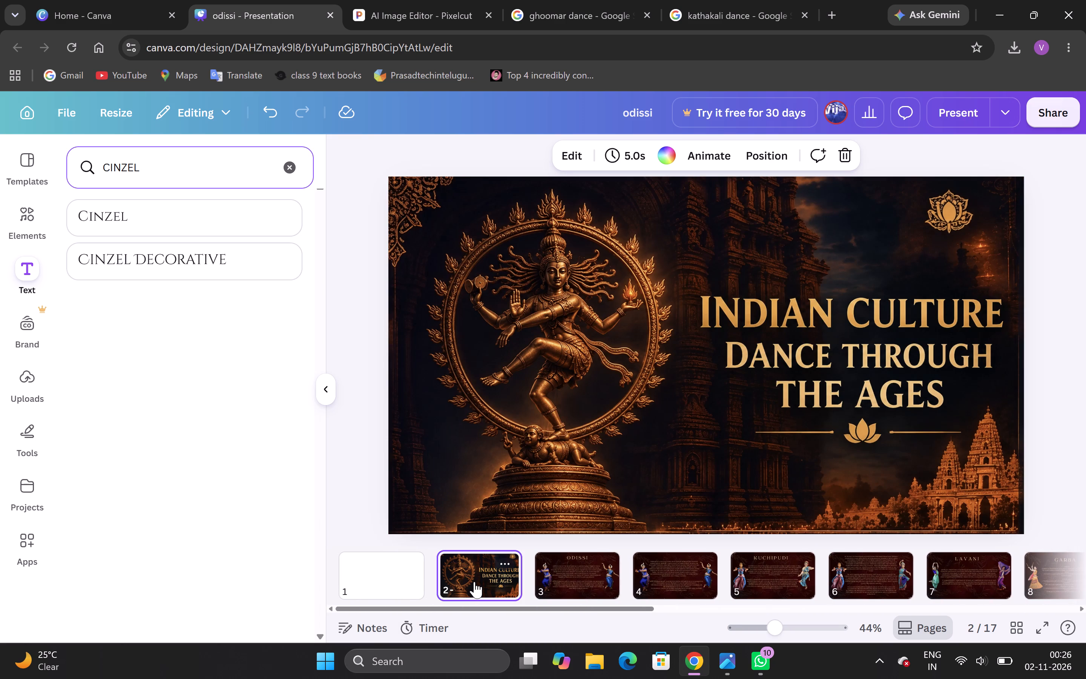
key("Delete")
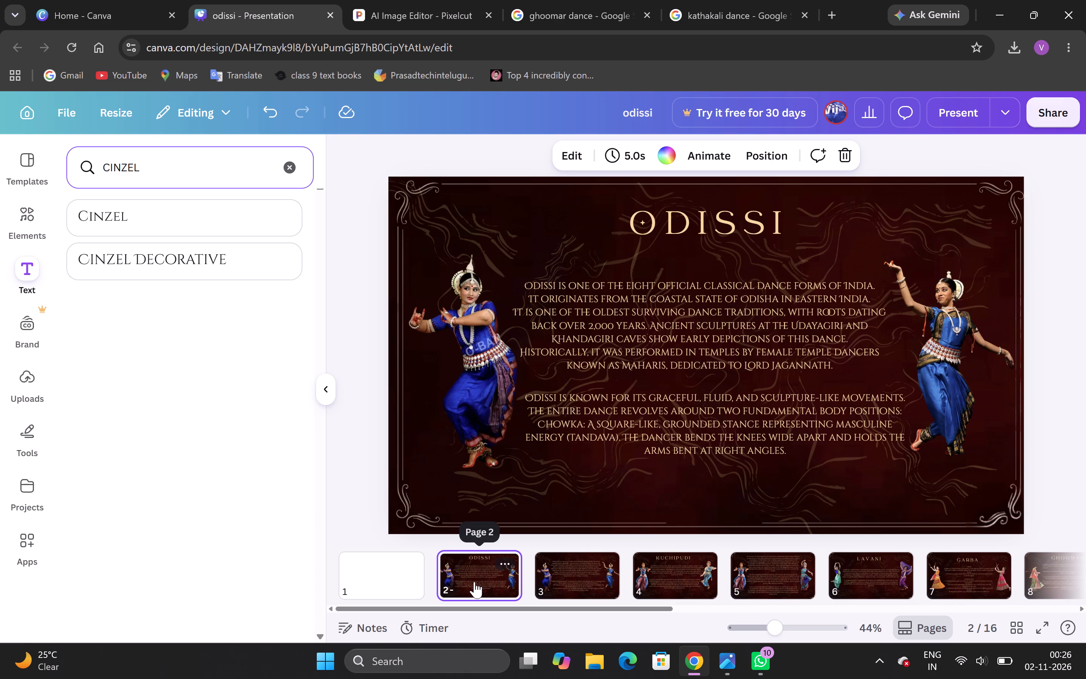
Select the blank white page 1 at the start of the presentation.
left_click(416, 568)
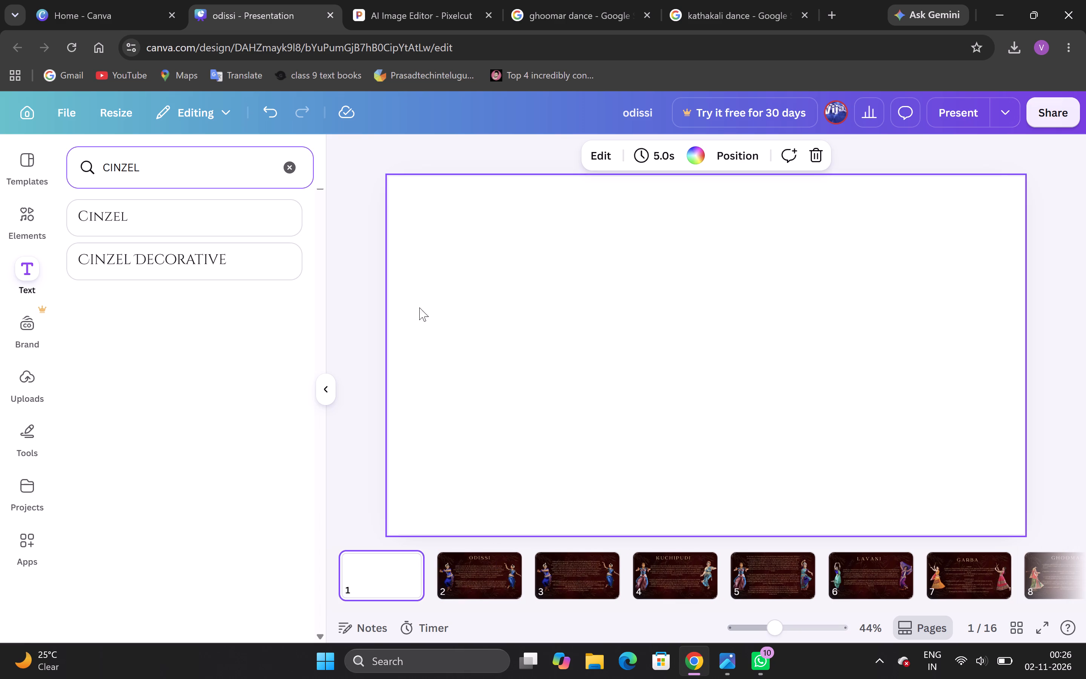
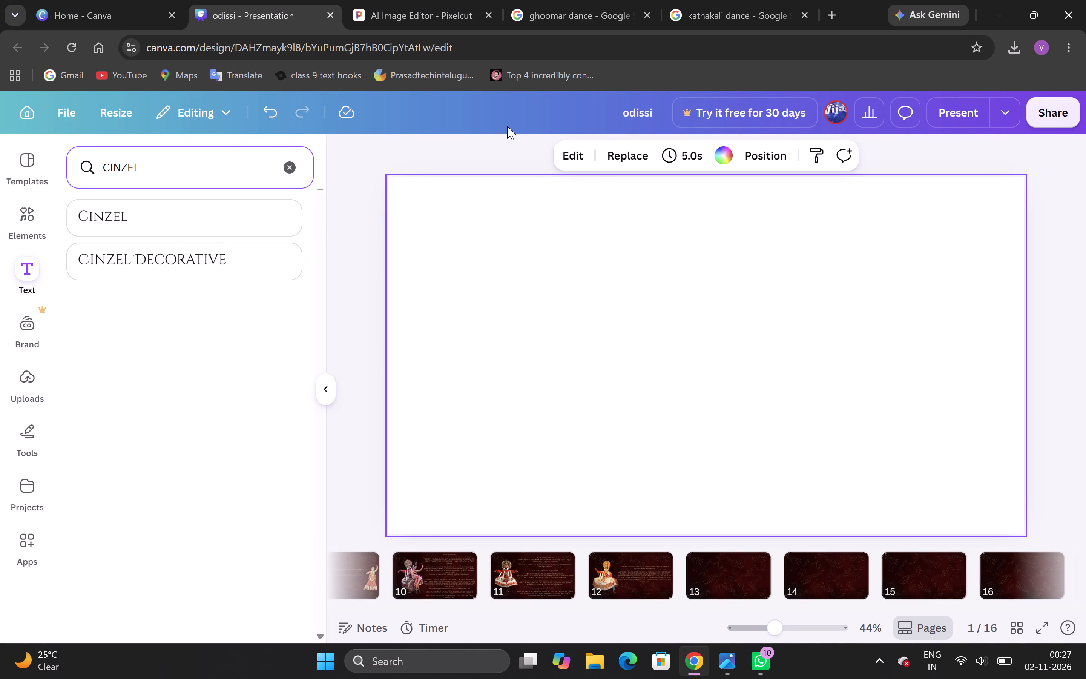
Upload the "Indian Classical Dances" title image from the computer and replace the blank image on page 1 with it.
left_click(25, 396)
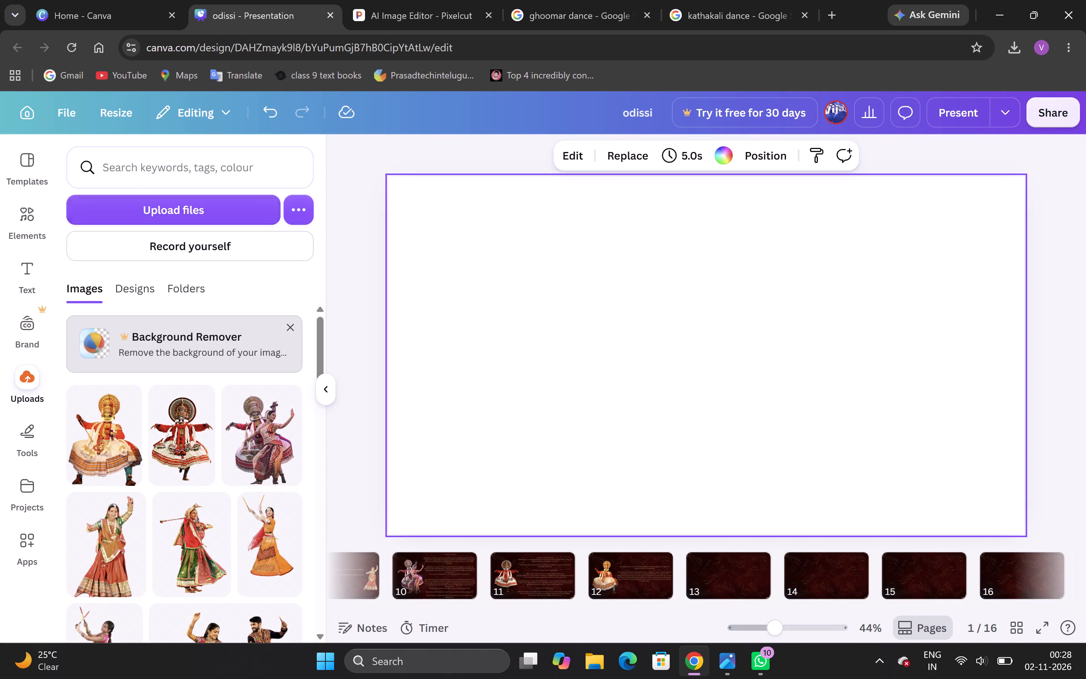
left_click(522, 289)
left_click(363, 236)
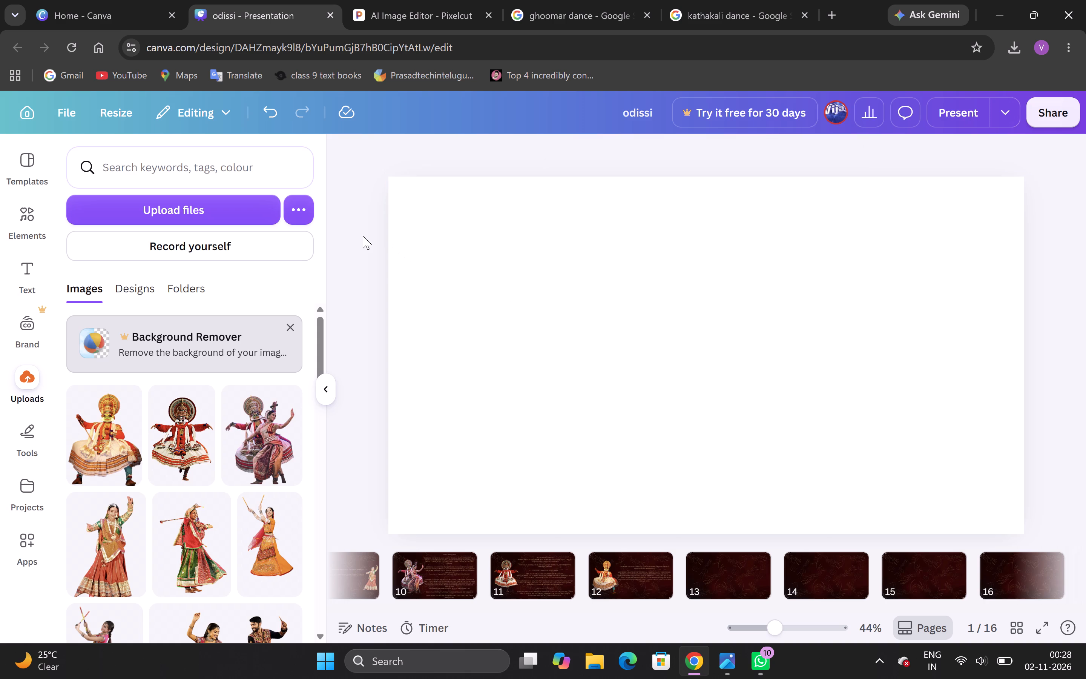
left_click(411, 240)
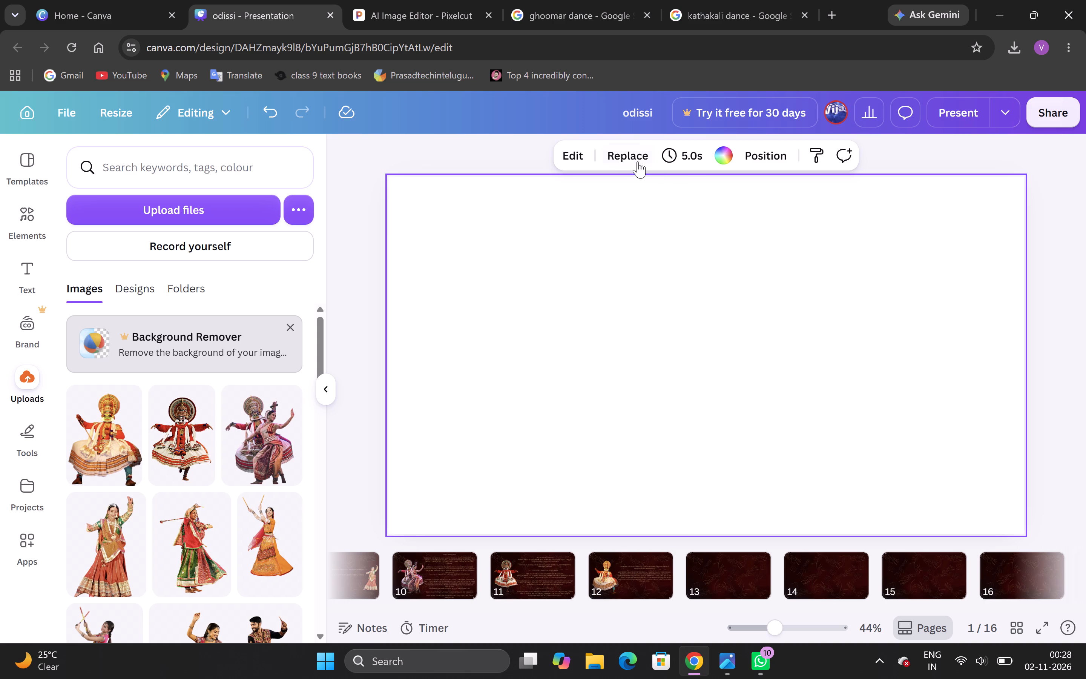
left_click(621, 156)
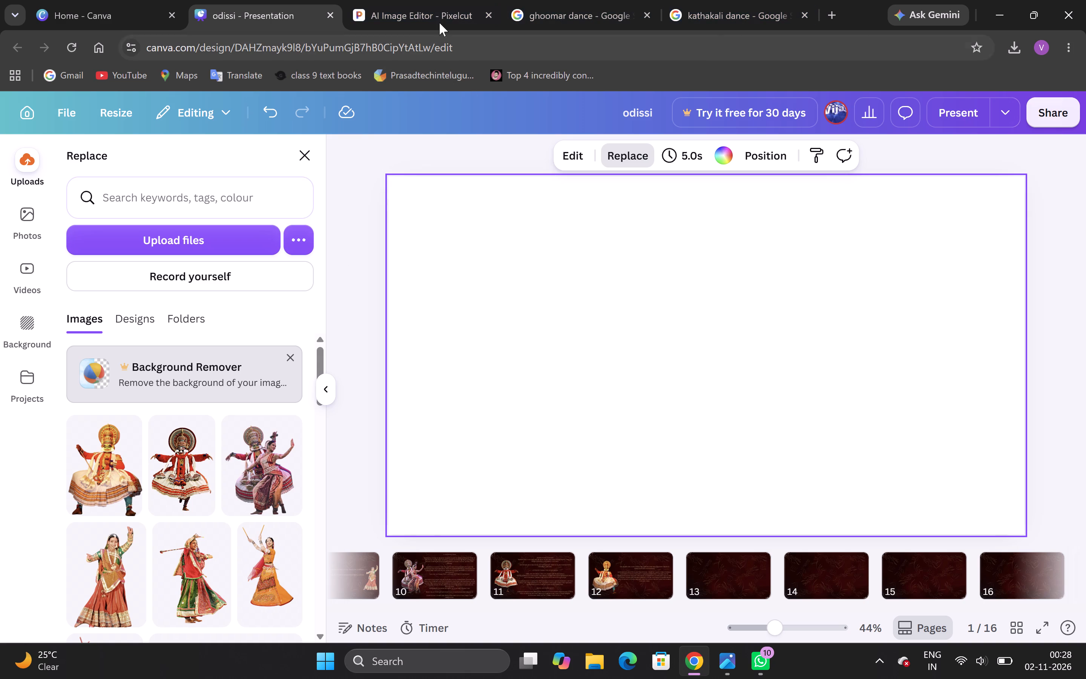
left_click(618, 162)
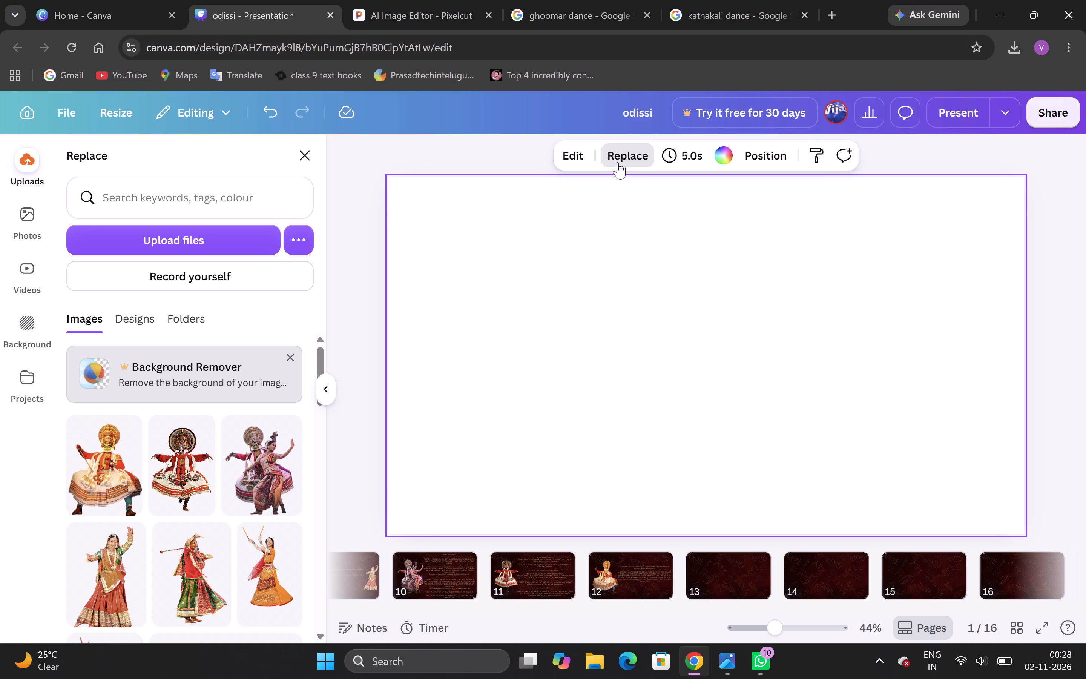
left_click(618, 162)
left_click(224, 258)
left_click(240, 250)
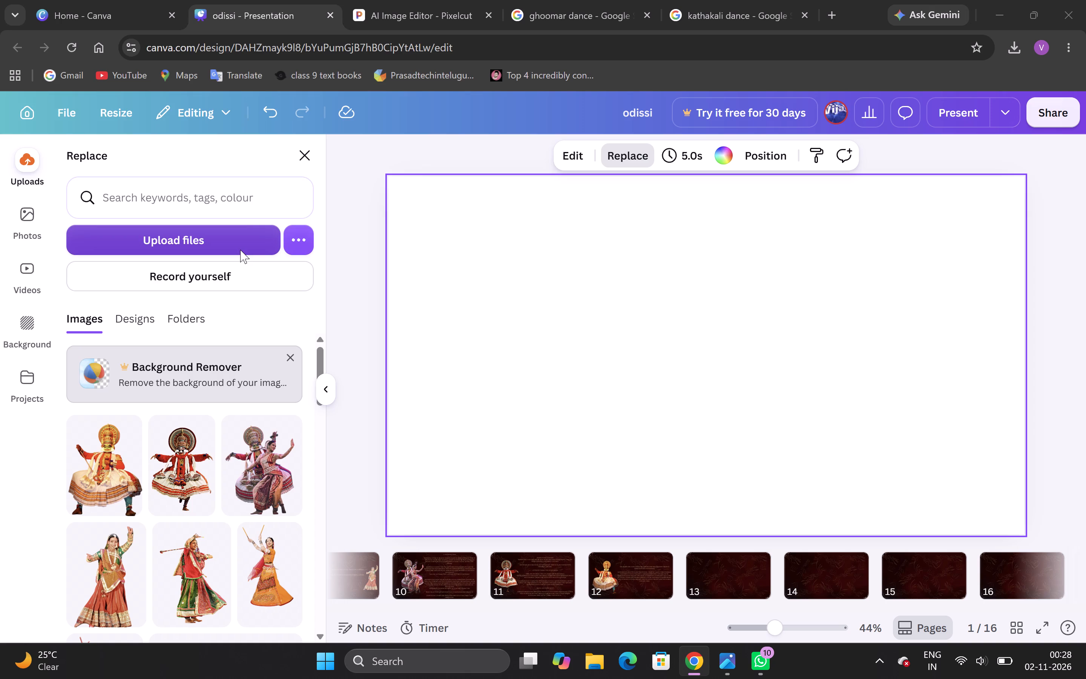
double_click(261, 127)
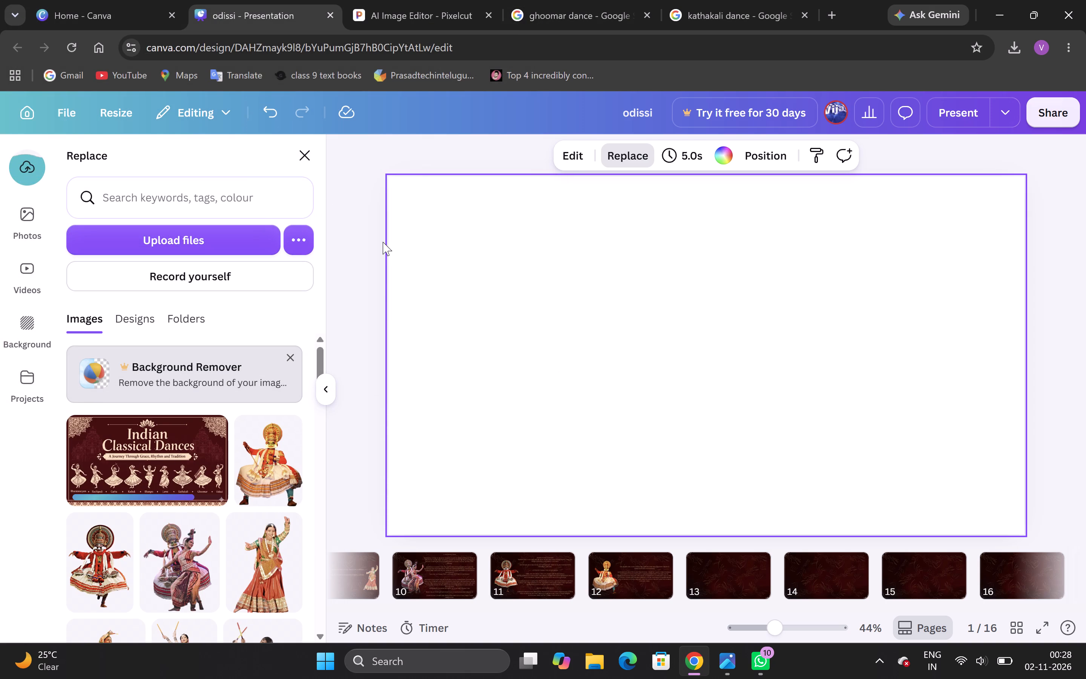
left_click(135, 467)
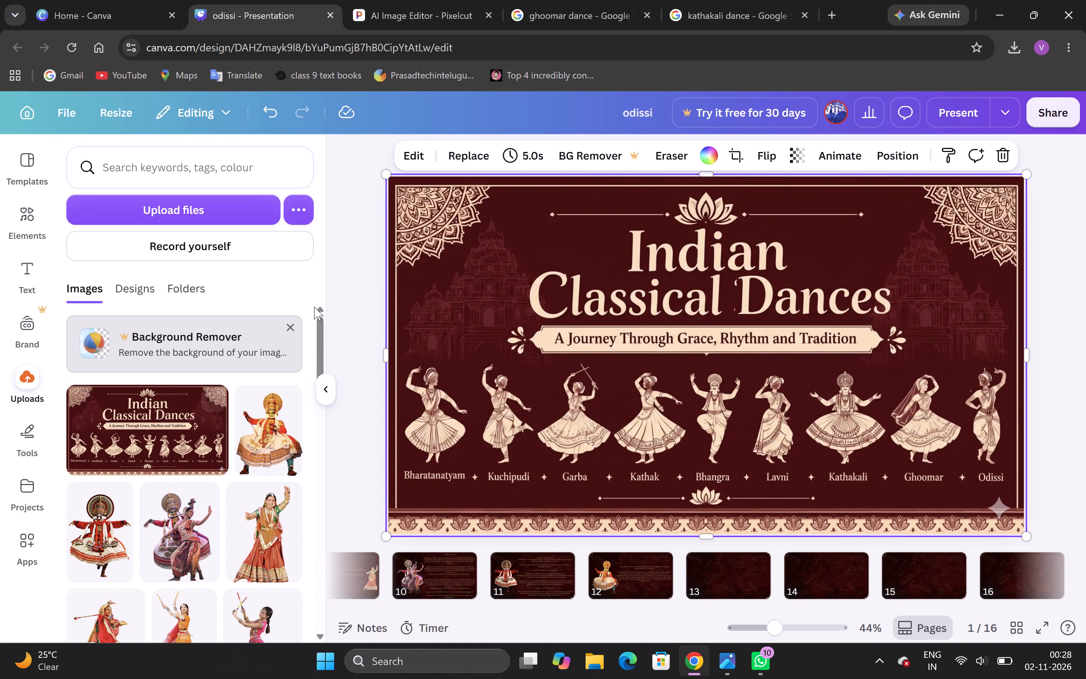
left_click(335, 314)
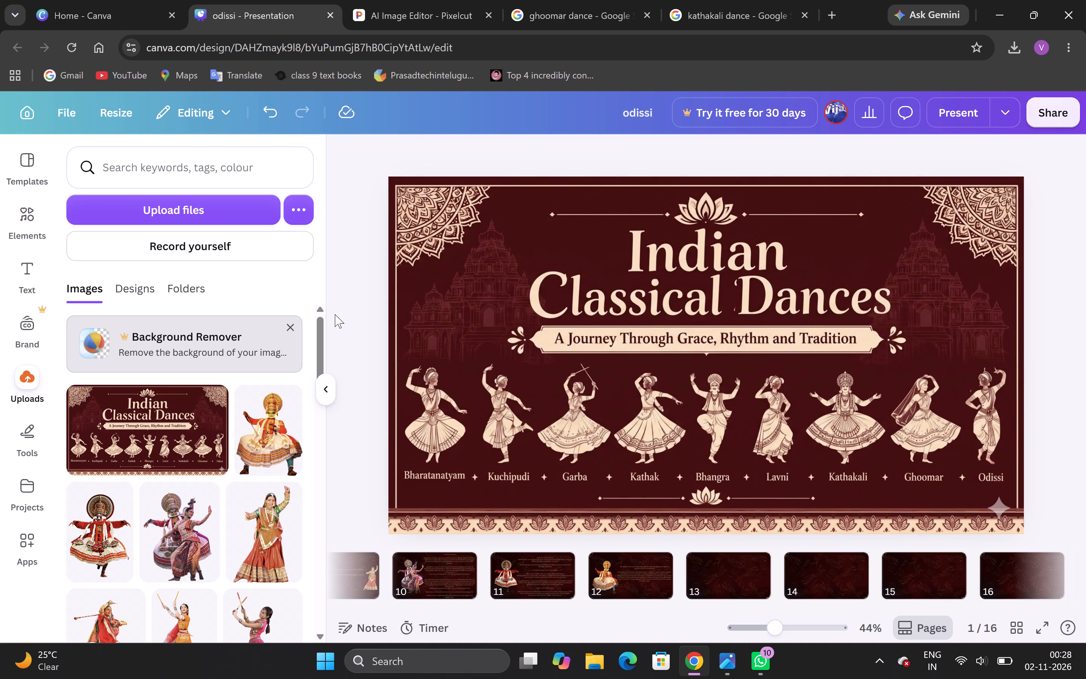
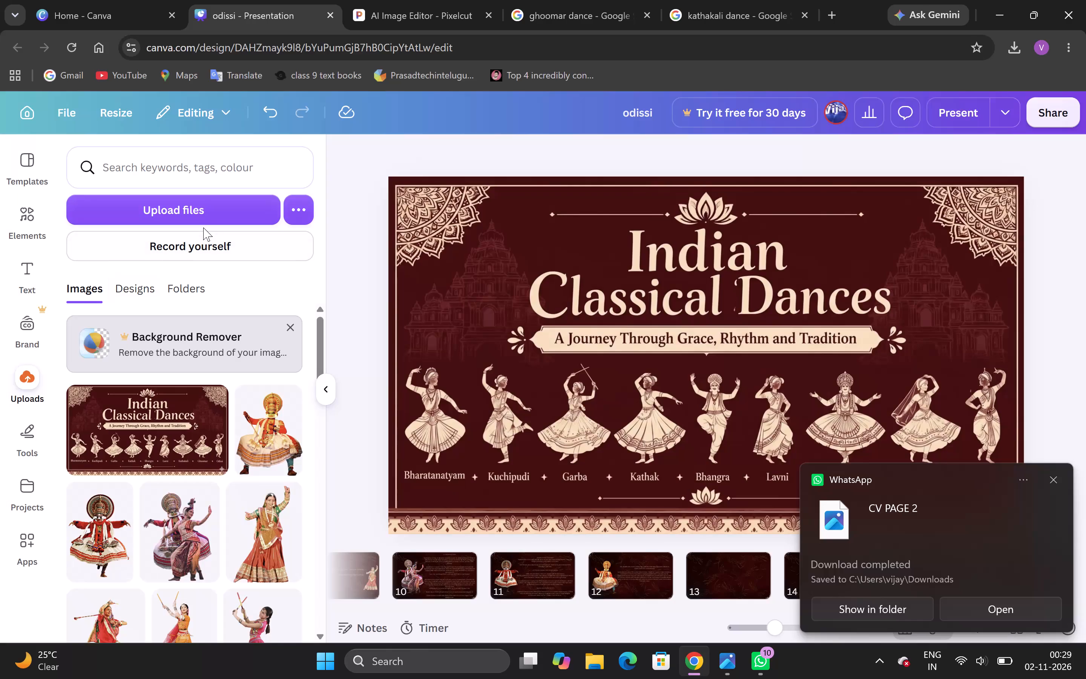
Upload the "CV PAGE 2" image from the Downloads folder and add it to page 1.
left_click(199, 220)
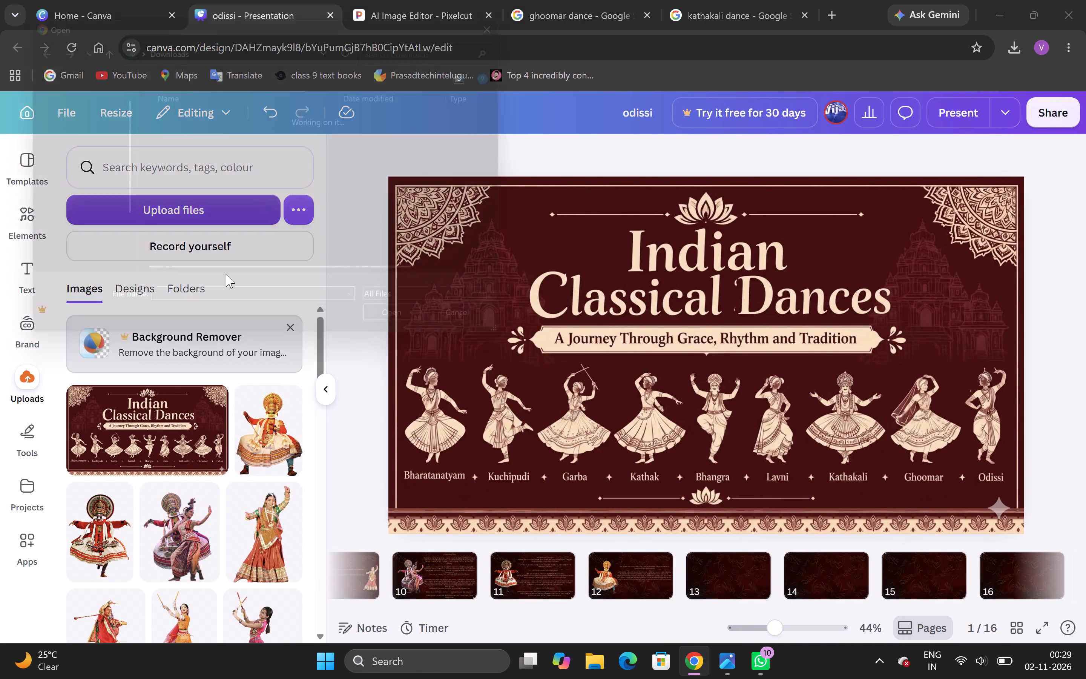
left_click(268, 129)
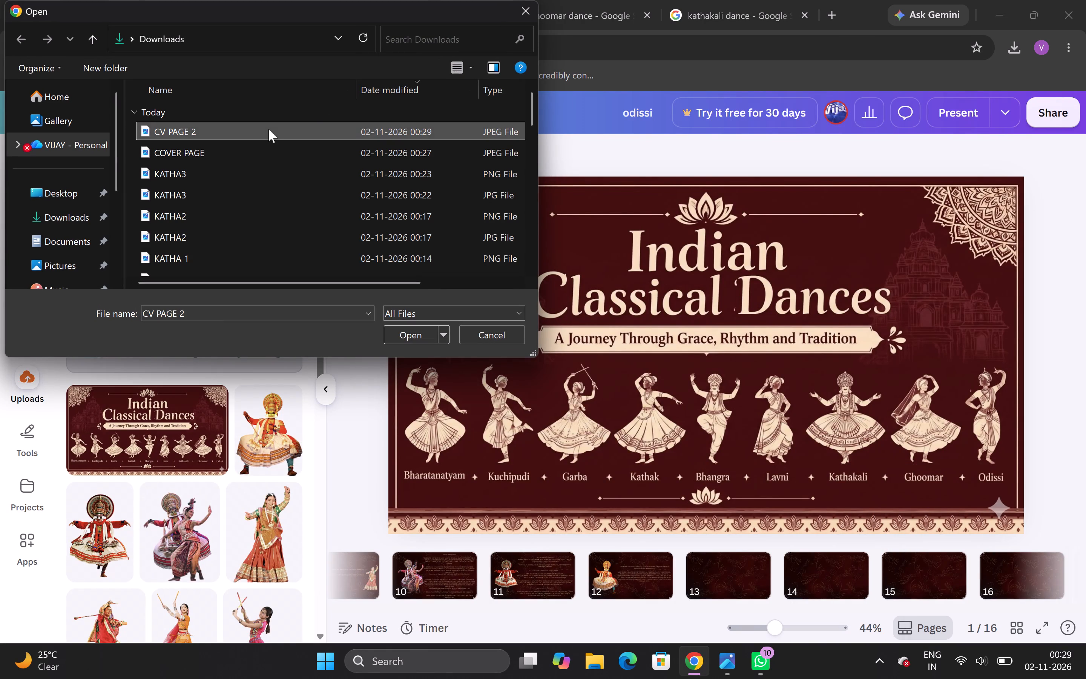
double_click(268, 129)
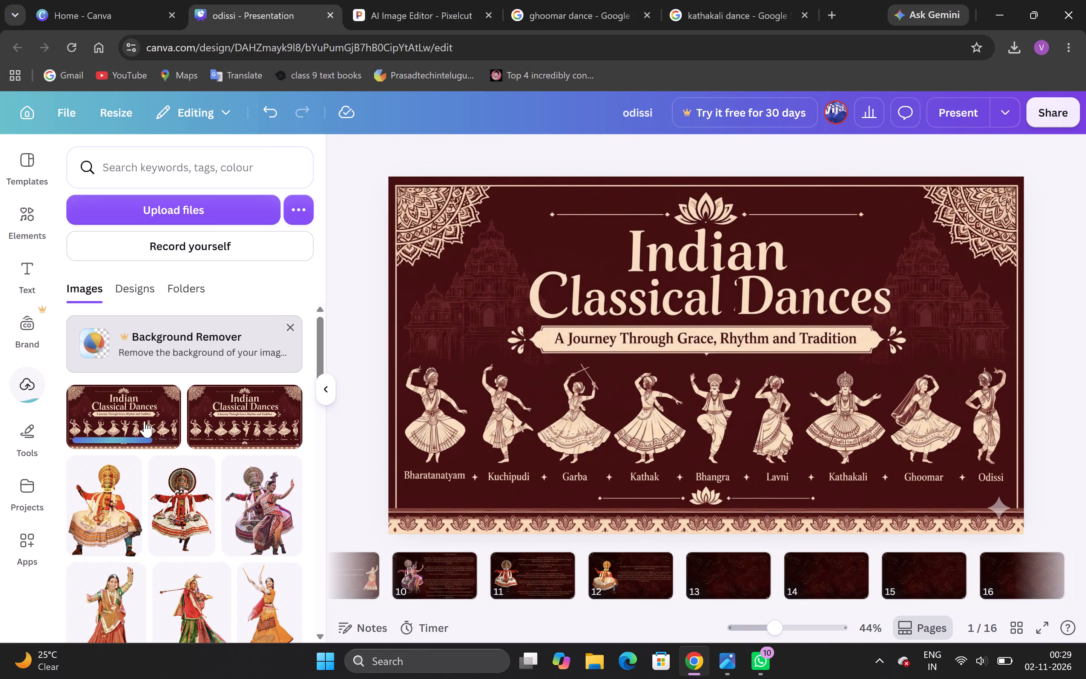
left_click(141, 422)
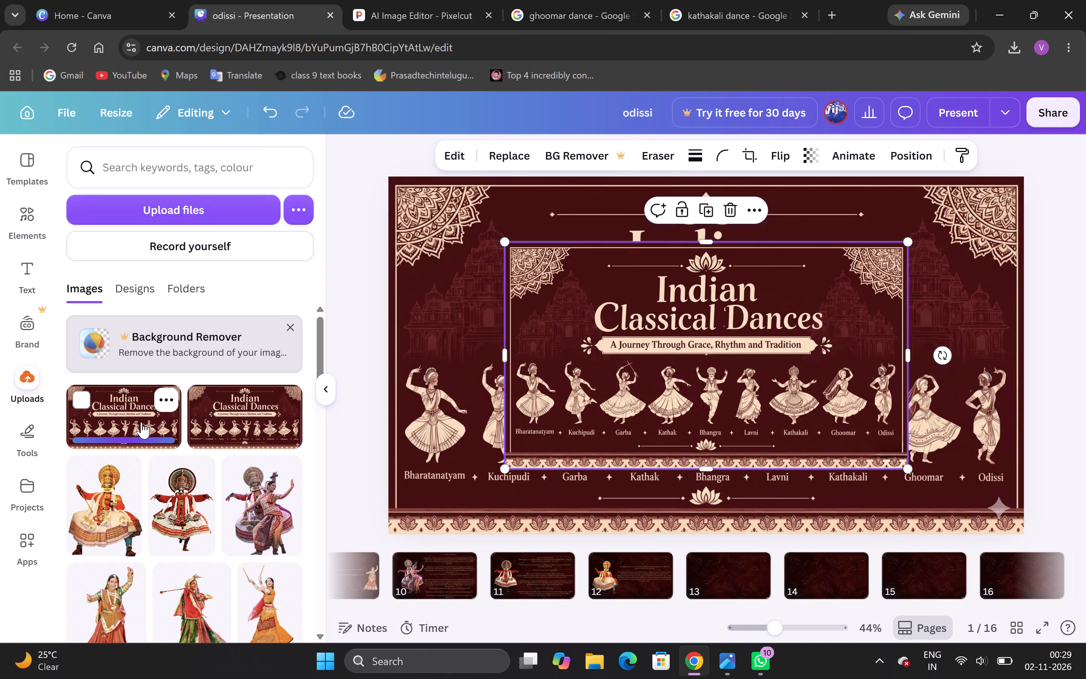
Delete the old full-page cover image and the newly added smaller image from page 1.
left_click(425, 325)
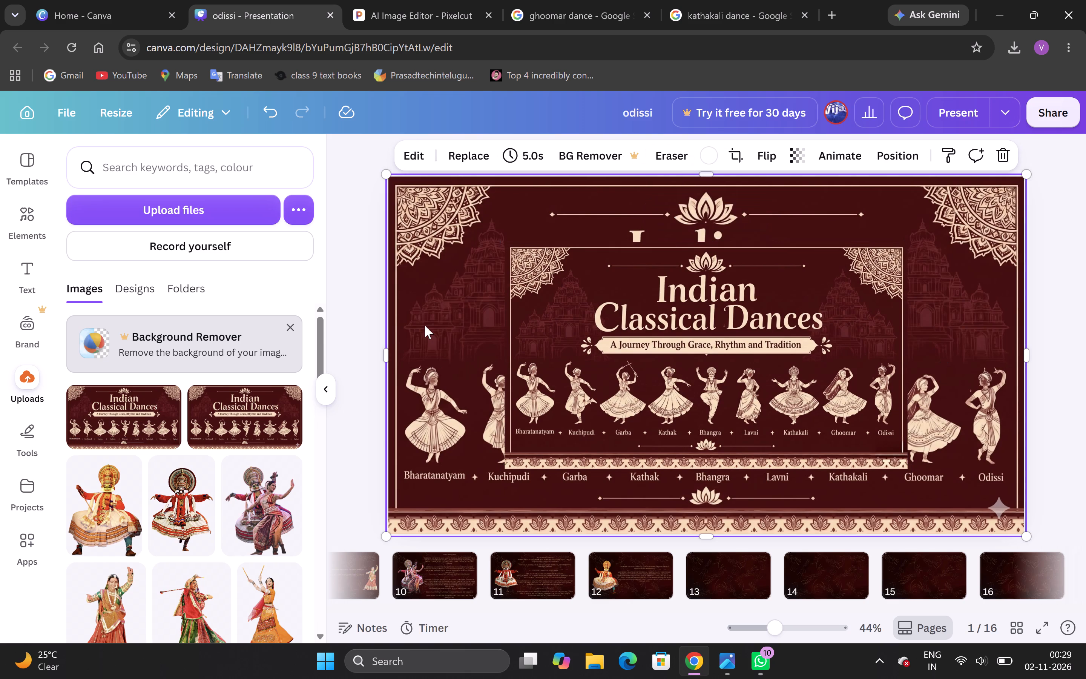
key("Delete")
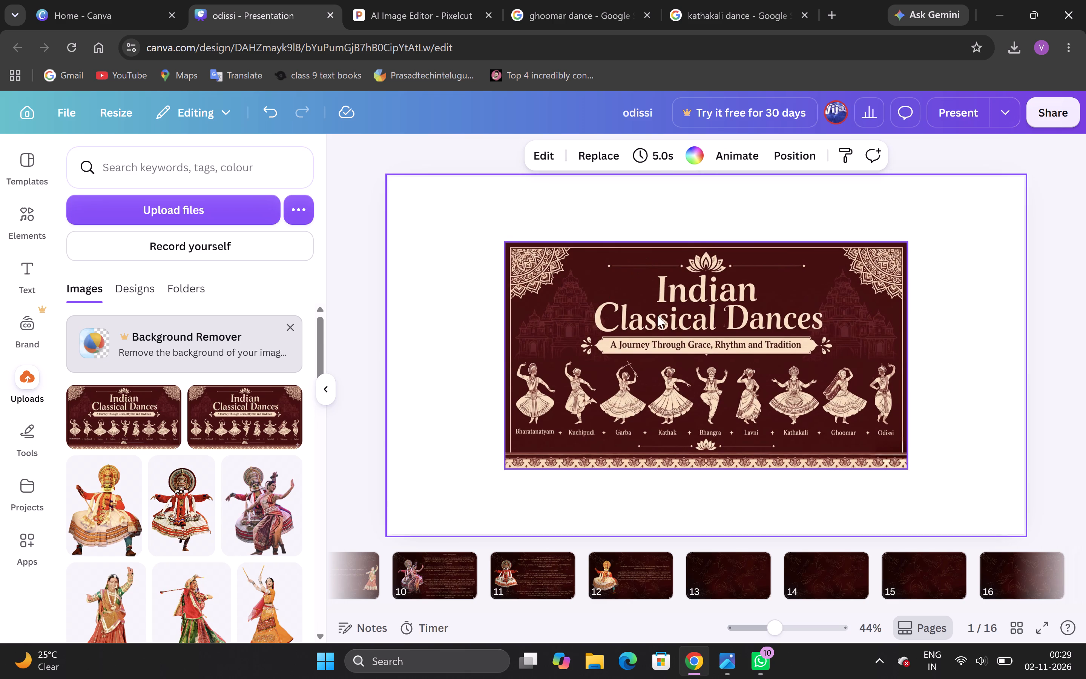
left_click(657, 315)
key("Delete")
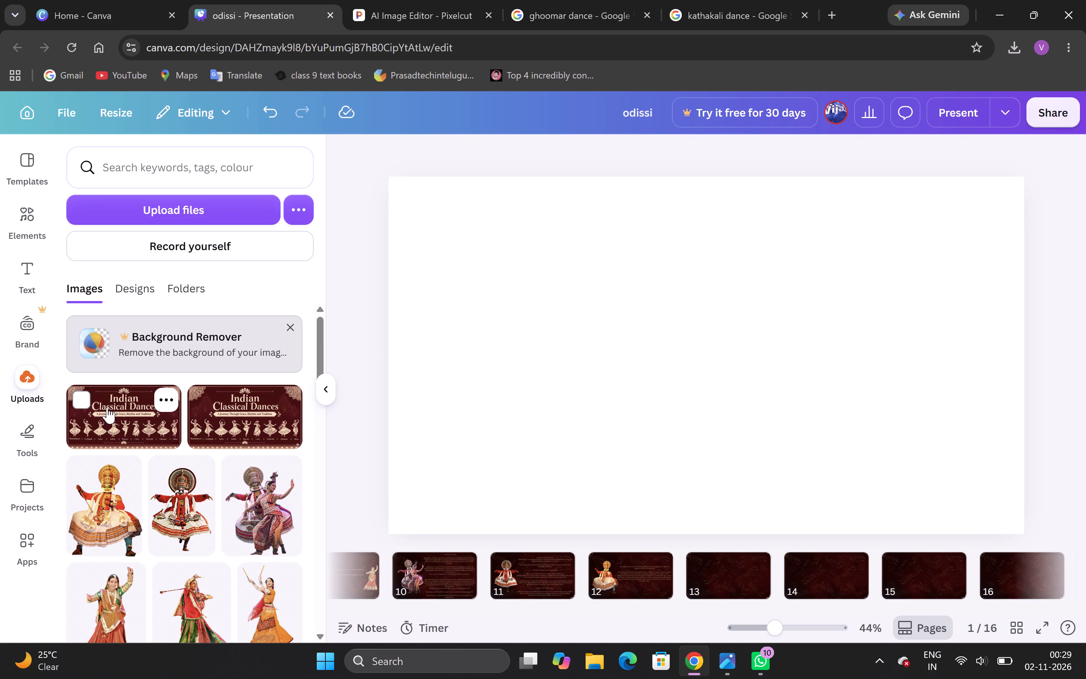
Place the newly uploaded "CV PAGE 2" cover image on the blank page 1.
left_click(107, 407)
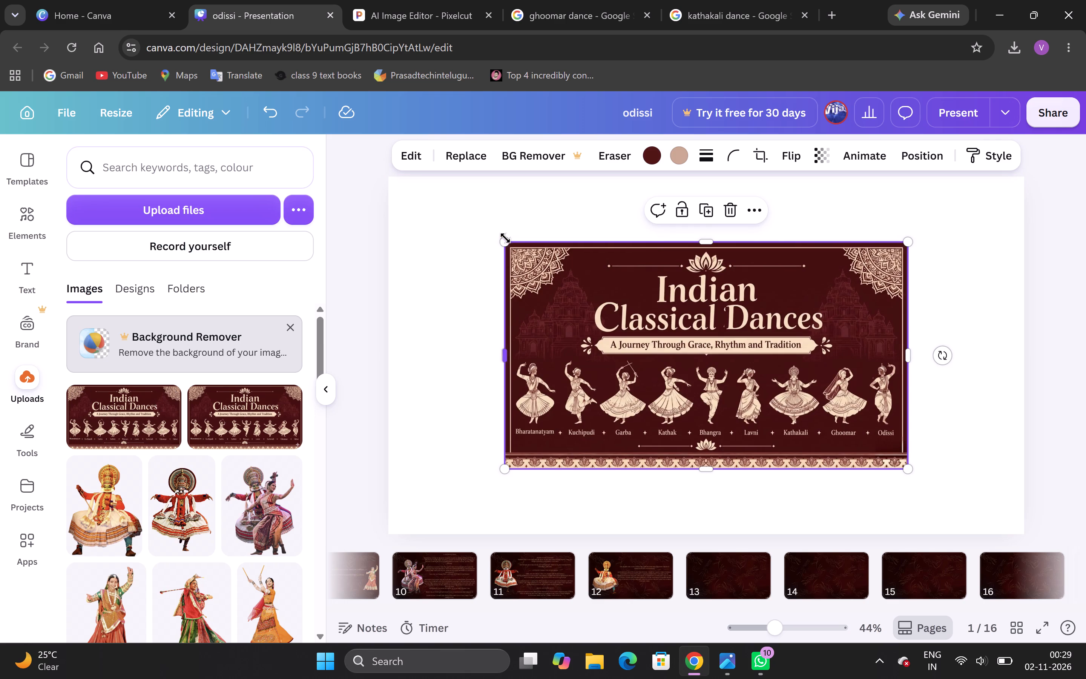
Enlarge the "Indian Classical Dances" title image to about 1,920 by 1,081 so it fills page 1.
left_click_drag(507, 241, 384, 187)
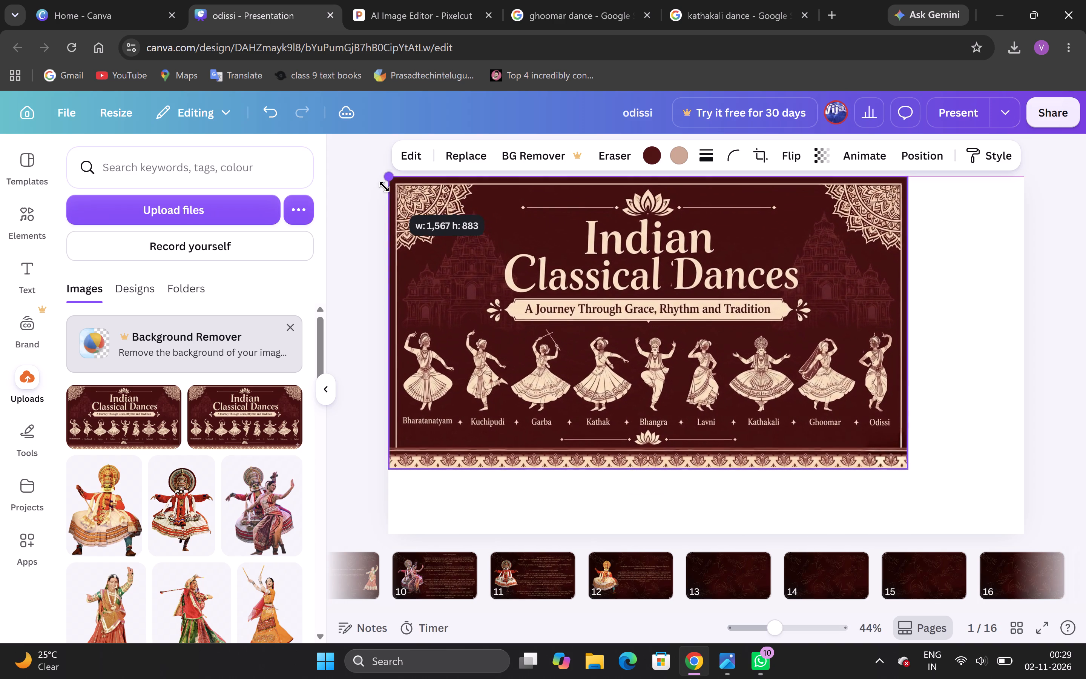
left_click_drag(384, 187, 381, 184)
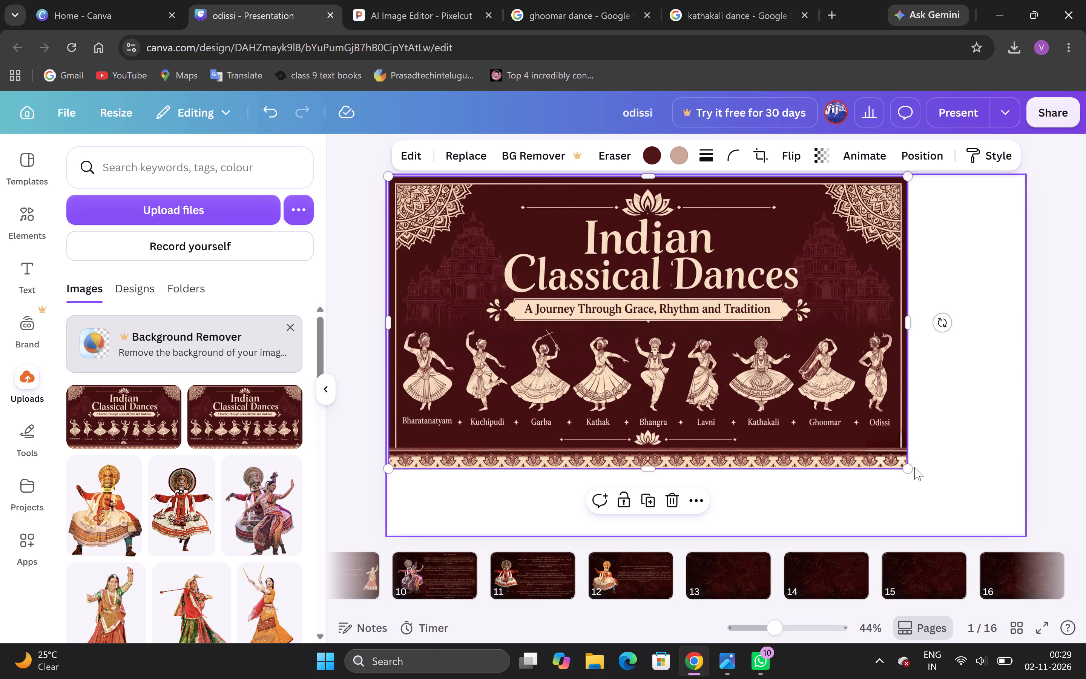
left_click_drag(907, 469, 1004, 516)
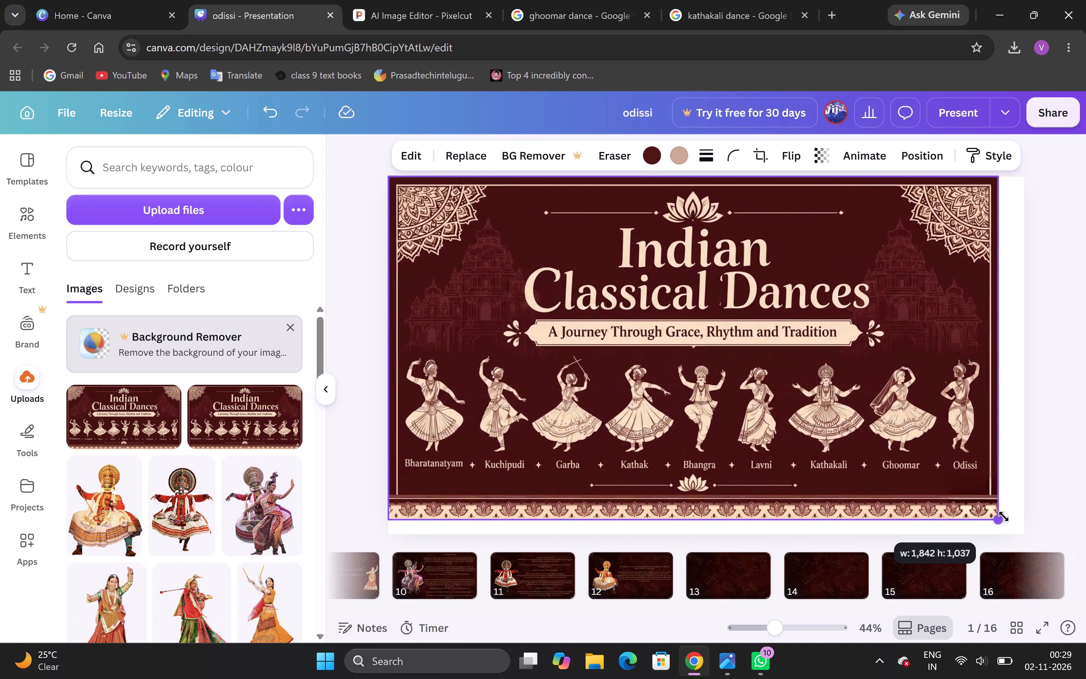
left_click_drag(1004, 516, 1032, 527)
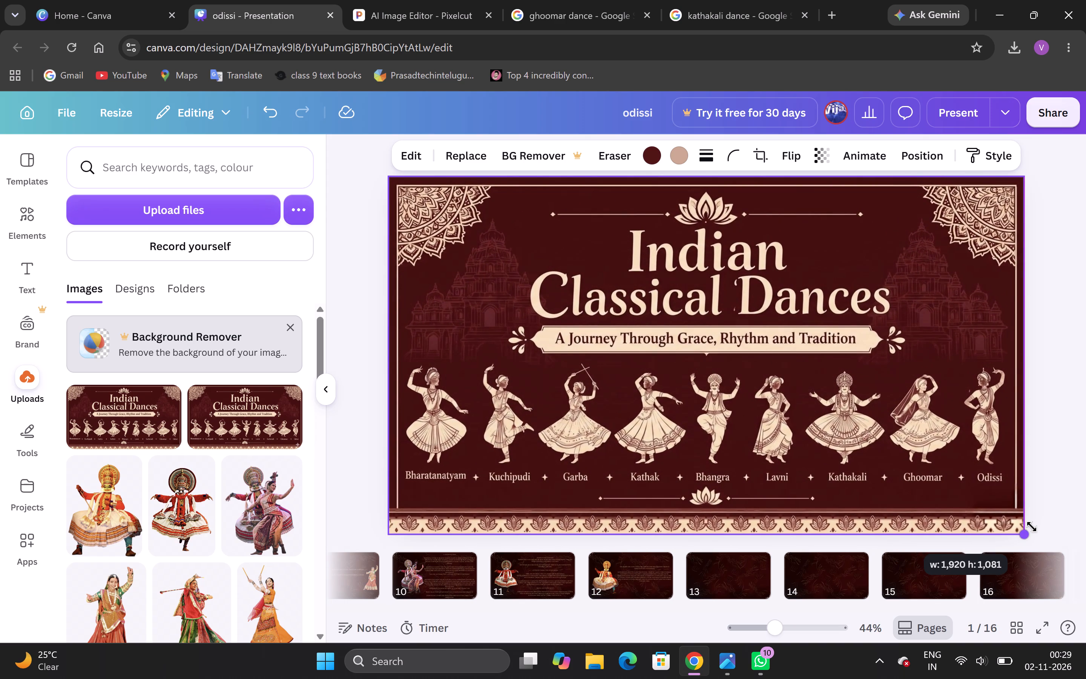
left_click_drag(1032, 527, 1031, 526)
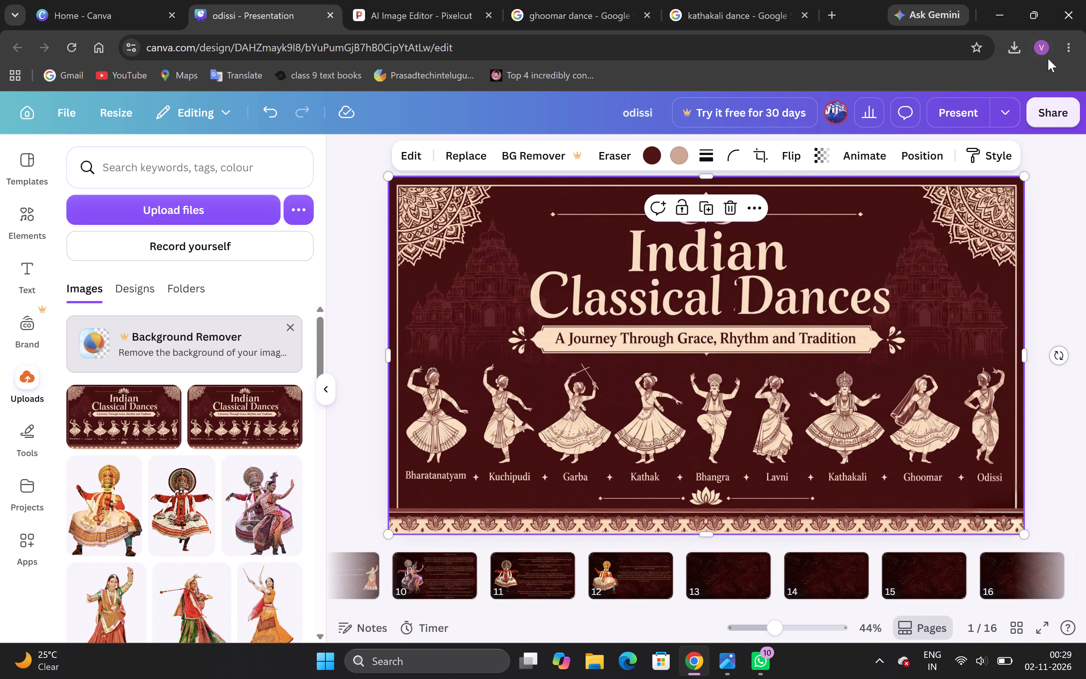
left_click(1075, 196)
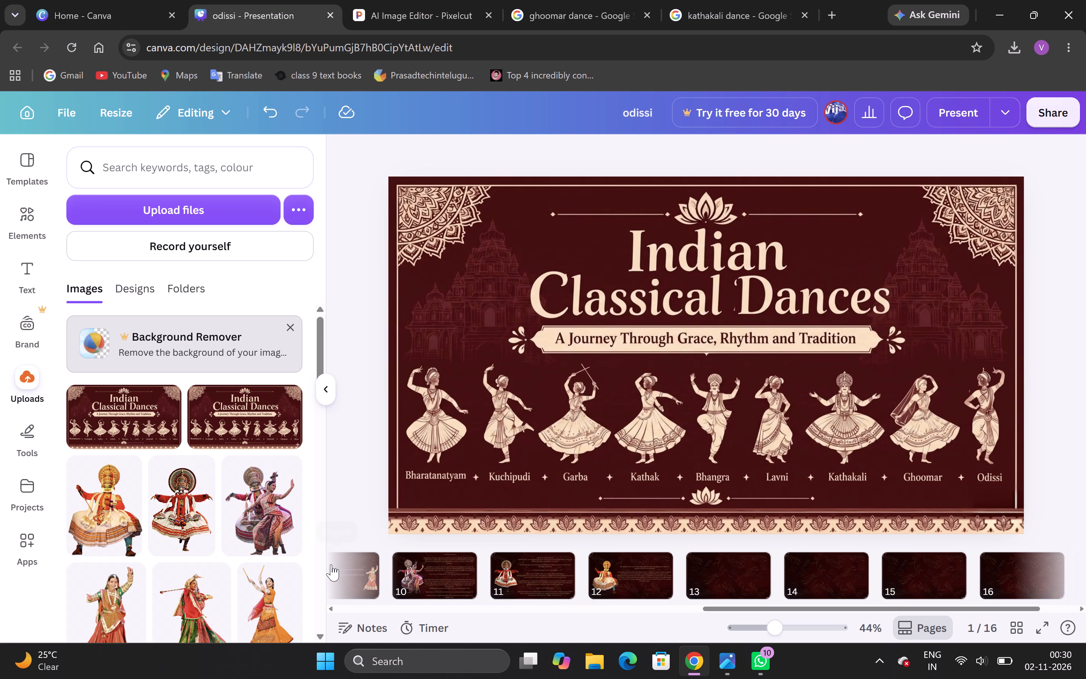
Review the opening pages of the presentation, from the title page through the Odissi and Kuchipudi pages.
scroll(426, 579, "right", 6)
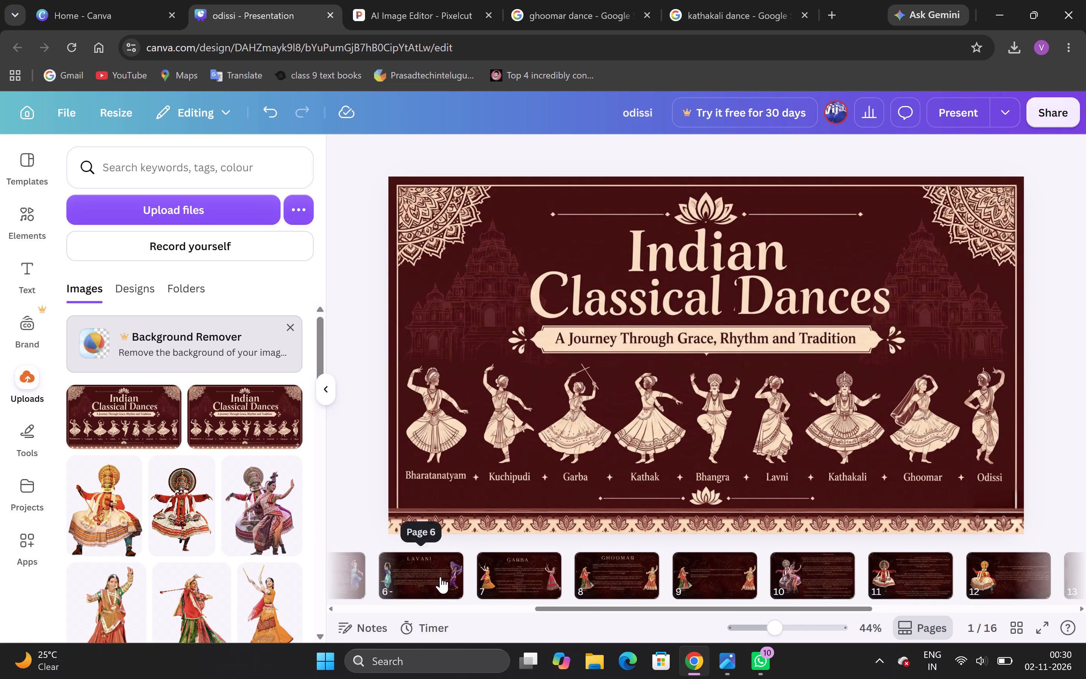
scroll(440, 577, "right", 7)
left_click(436, 582)
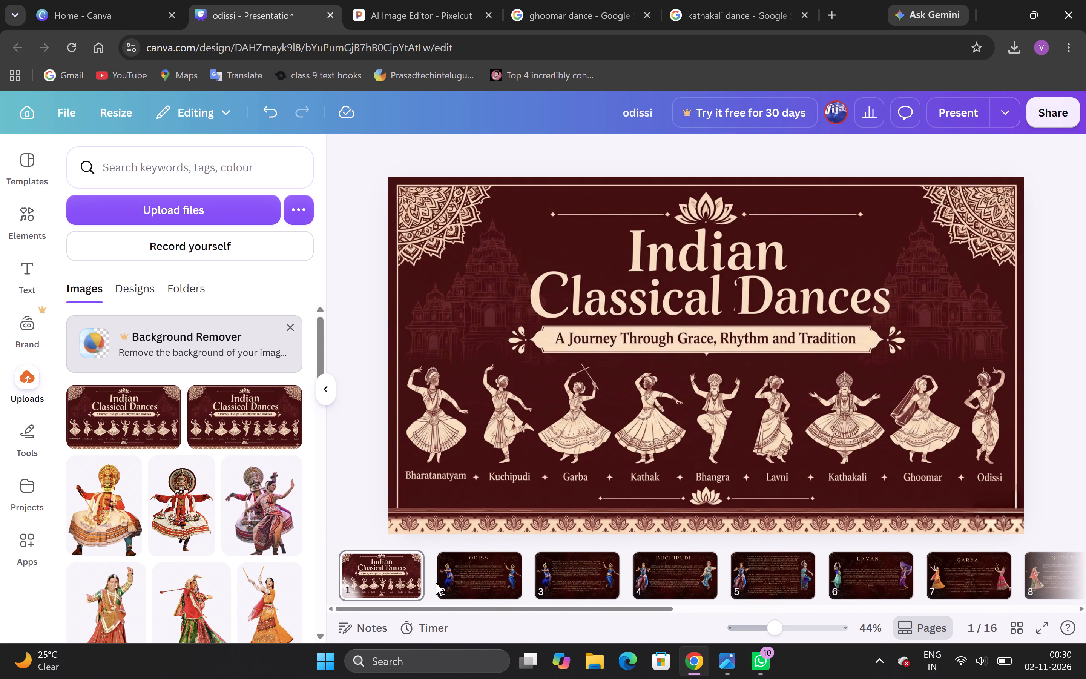
left_click(458, 586)
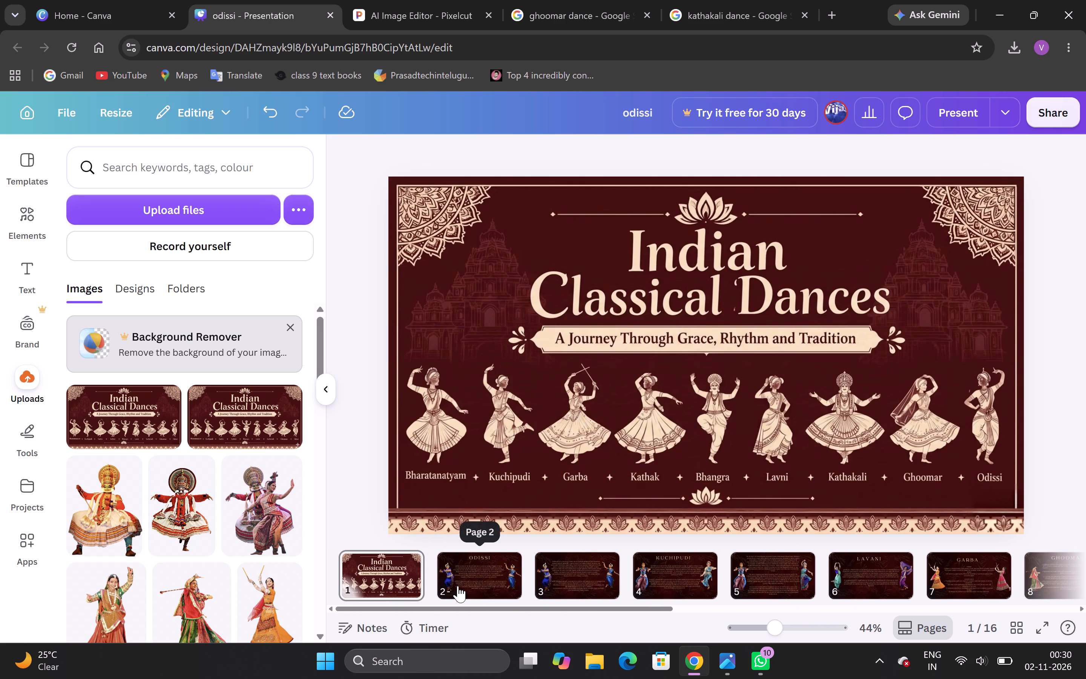
left_click(458, 586)
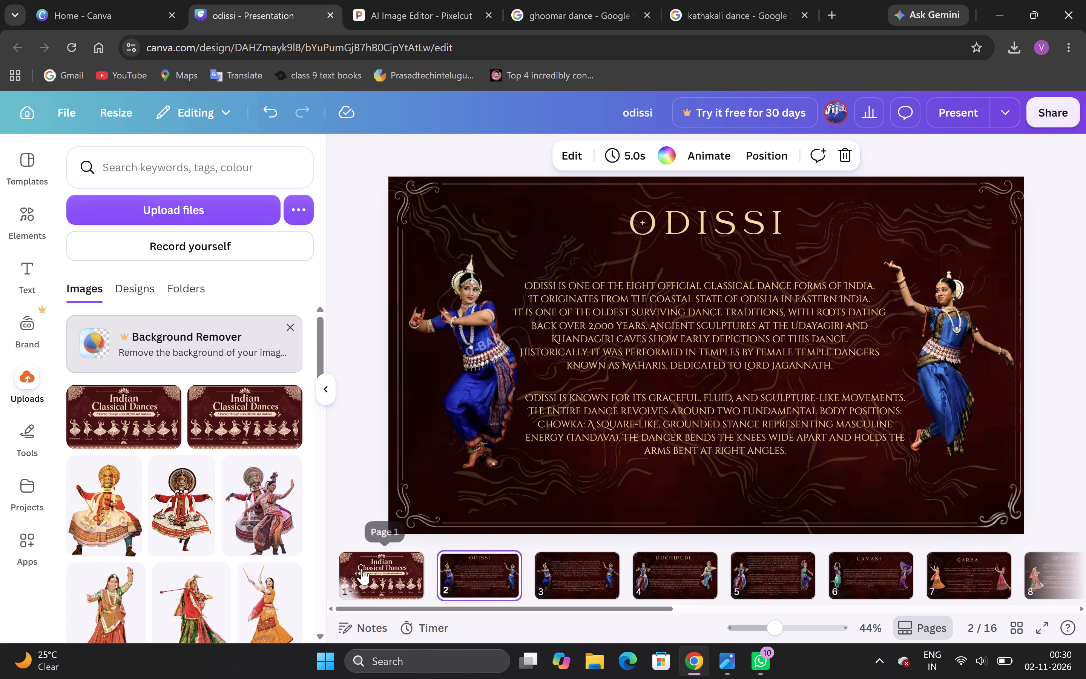
left_click(362, 568)
left_click(475, 586)
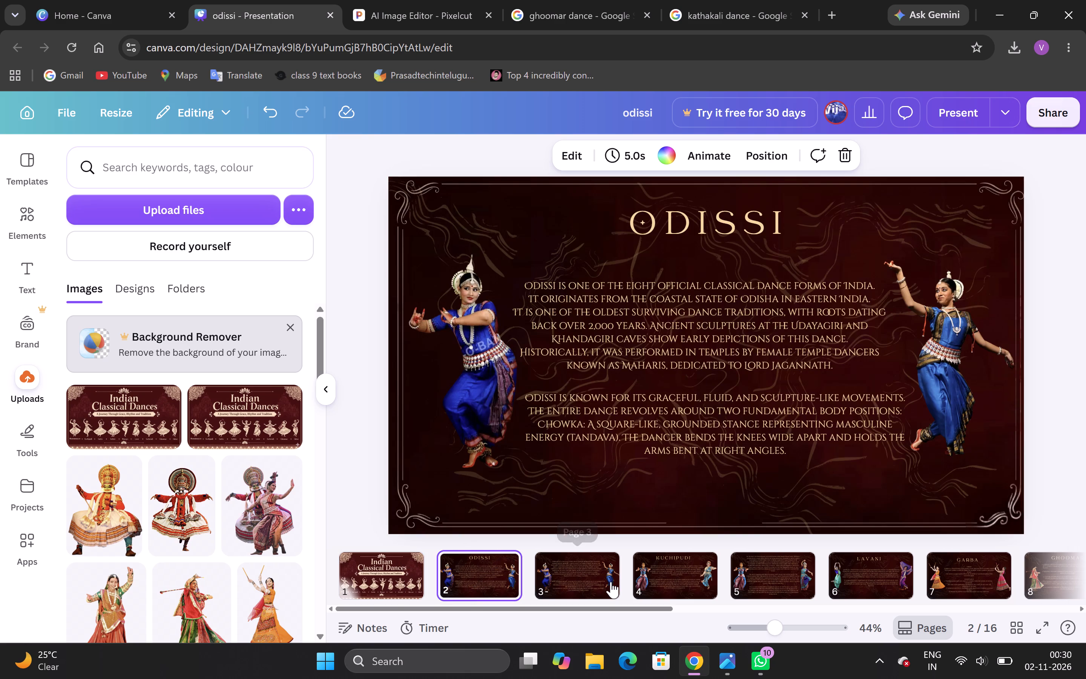
left_click(611, 582)
left_click(691, 584)
left_click(767, 585)
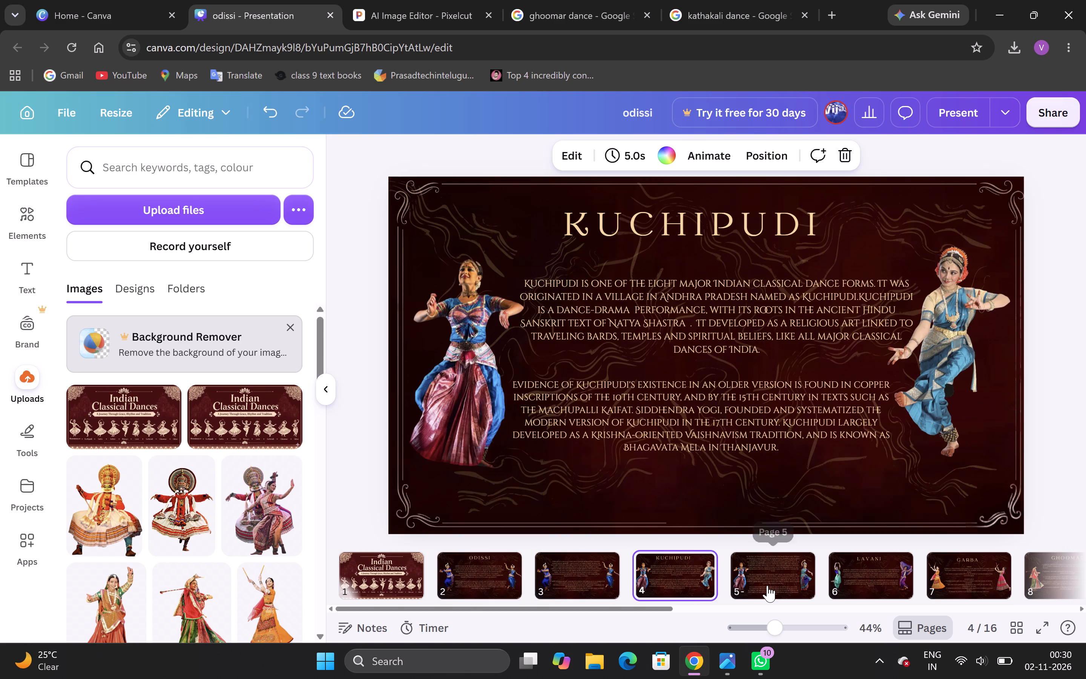
Copy the Music and Storytelling paragraphs at the end of page 10's Kathakali text and delete them from that page.
scroll(853, 579, "left", 7)
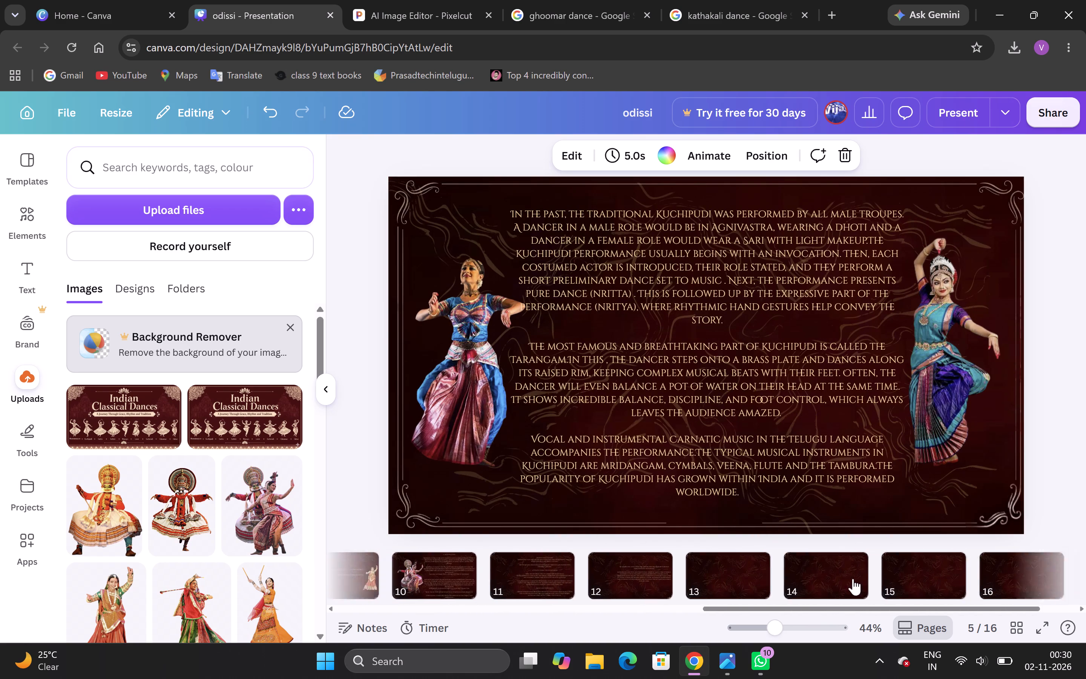
scroll(853, 579, "right", 4)
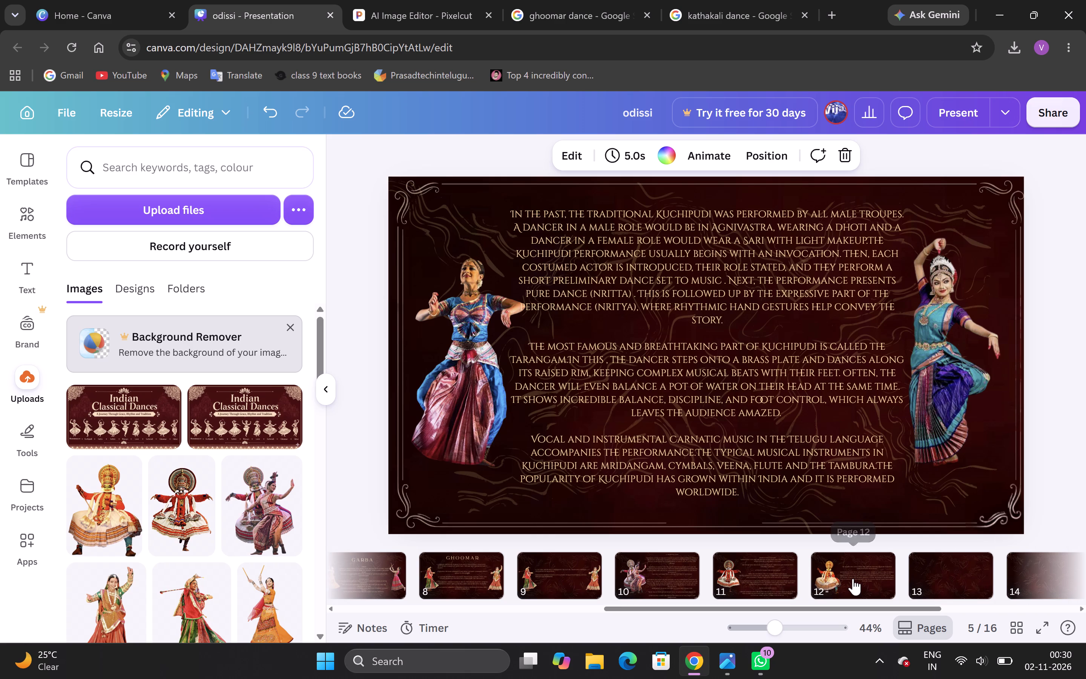
left_click(748, 577)
left_click(657, 575)
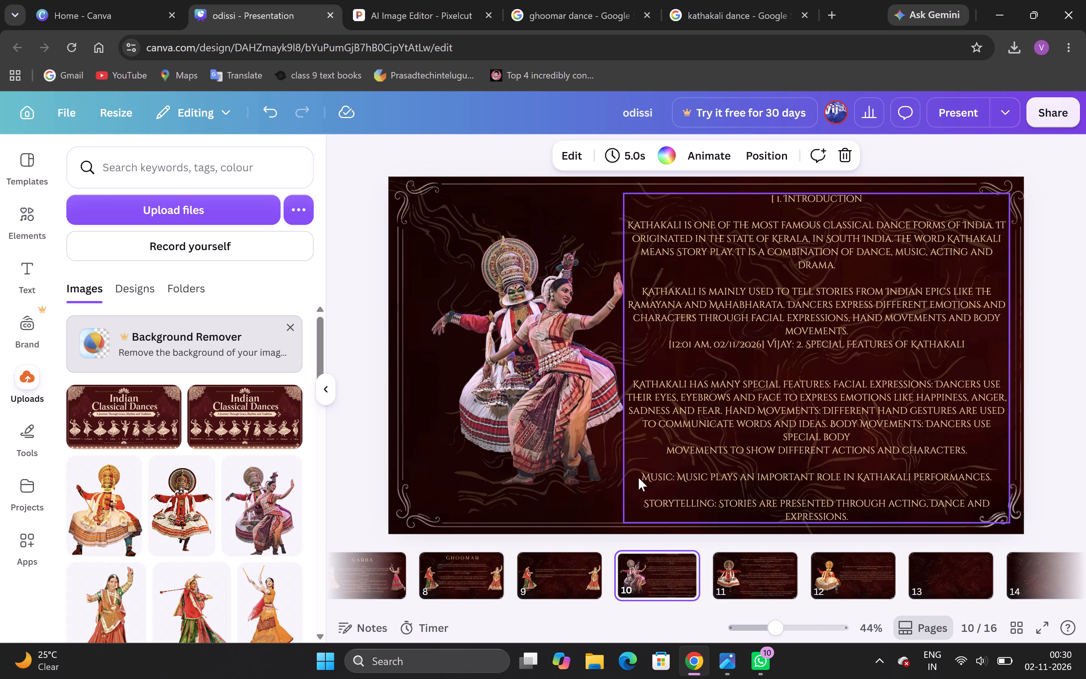
double_click(632, 470)
left_click_drag(632, 470, 714, 498)
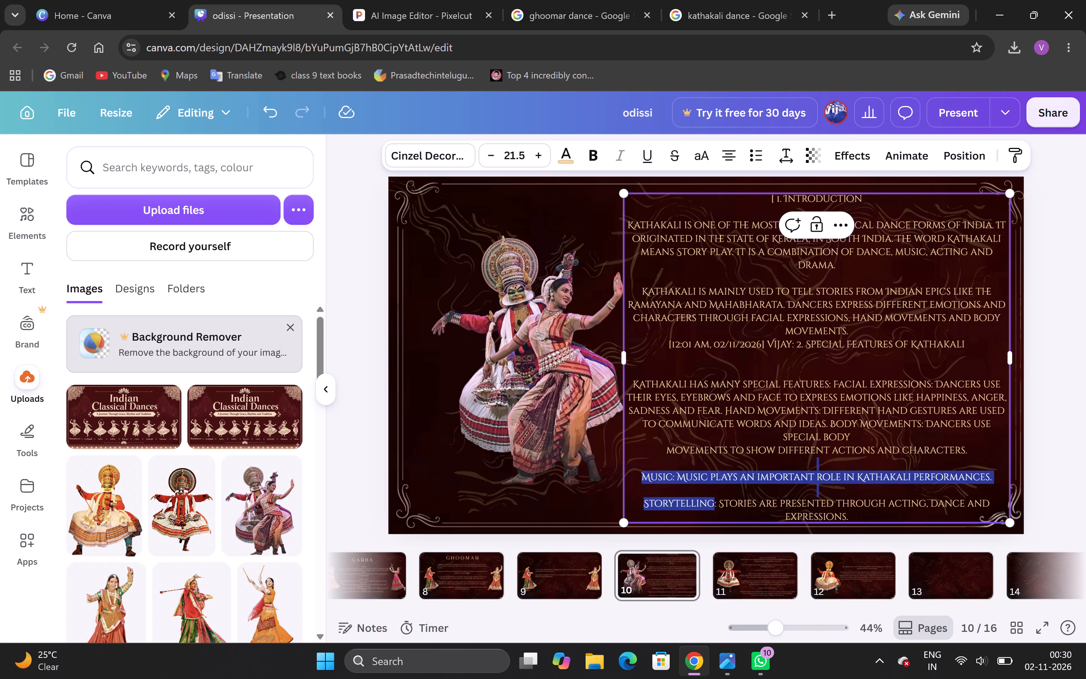
left_click_drag(714, 498, 848, 515)
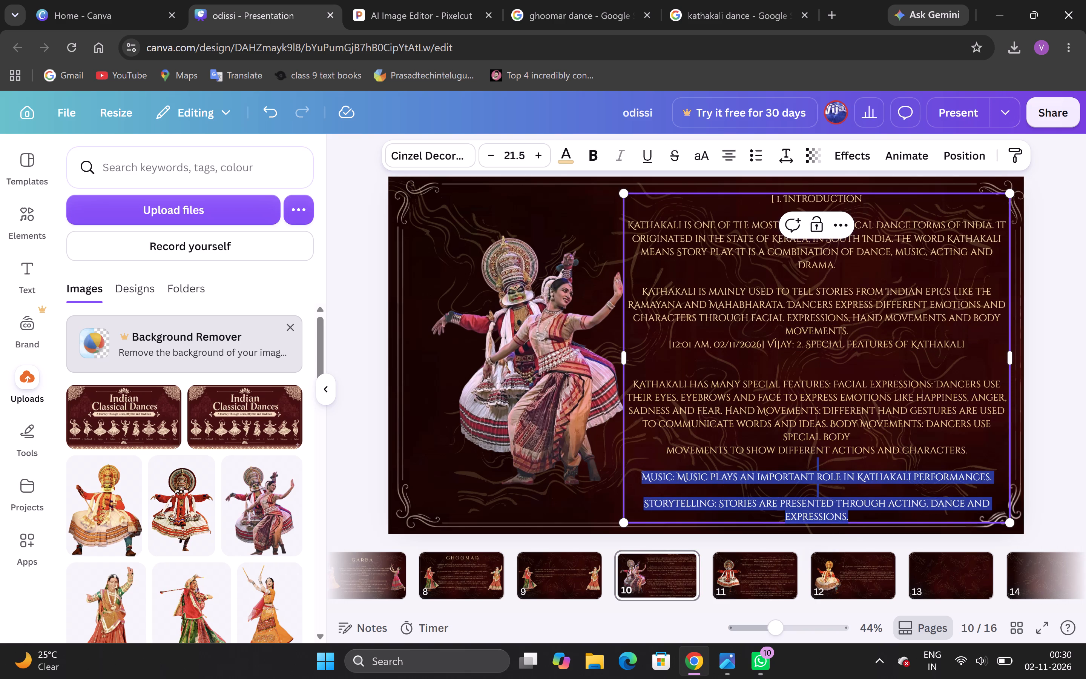
left_click_drag(848, 515, 850, 515)
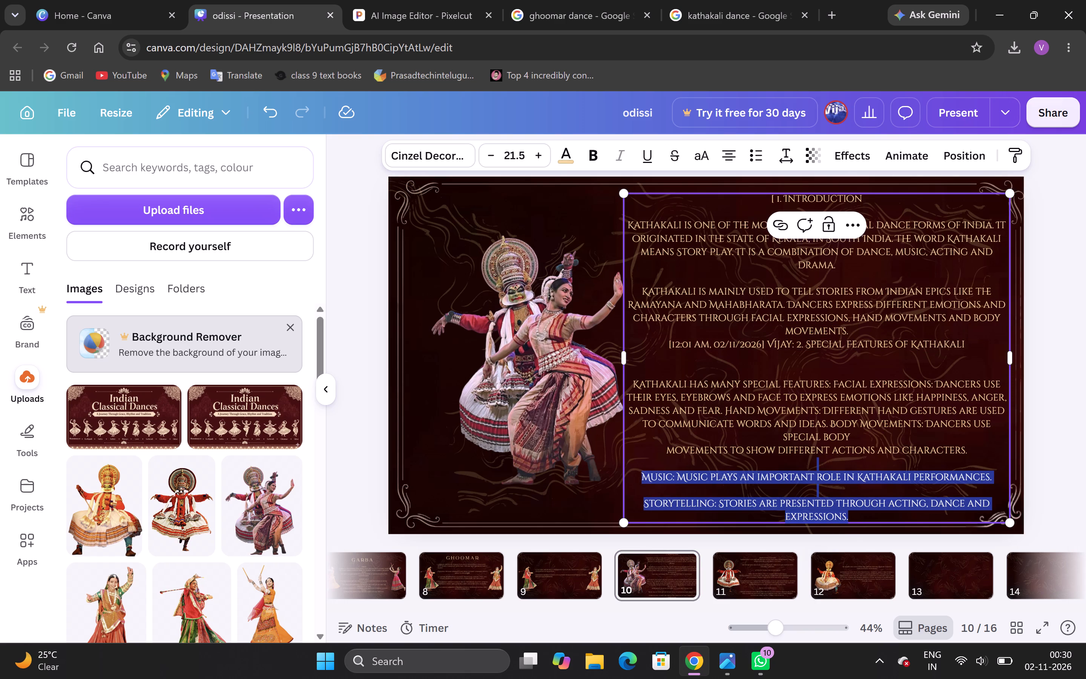
key("ctrl+c")
key("BackSpace")
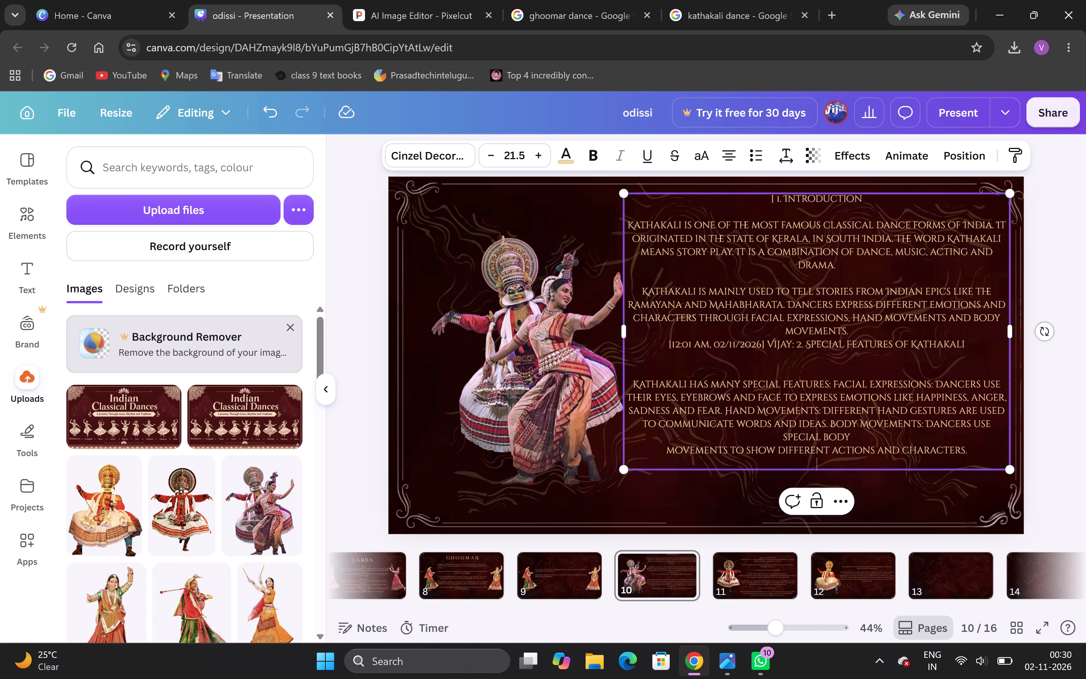
left_click(1061, 224)
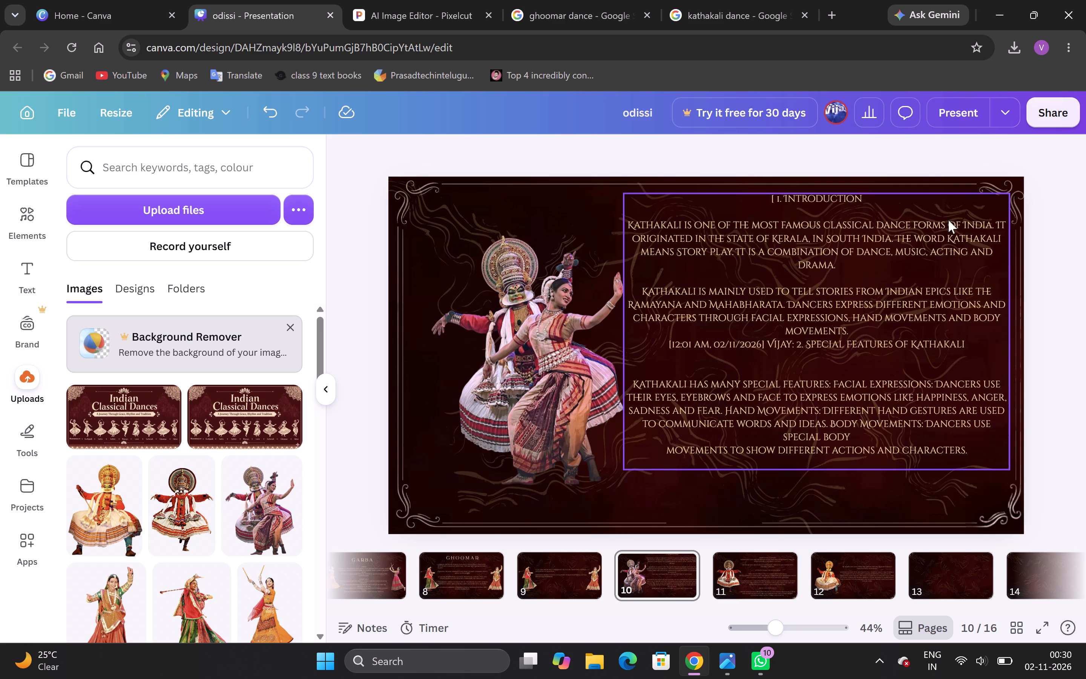
Lower the Kathakali text block on page 10 beside the dancers and remove the blank line under its Introduction heading.
left_click_drag(952, 198, 953, 235)
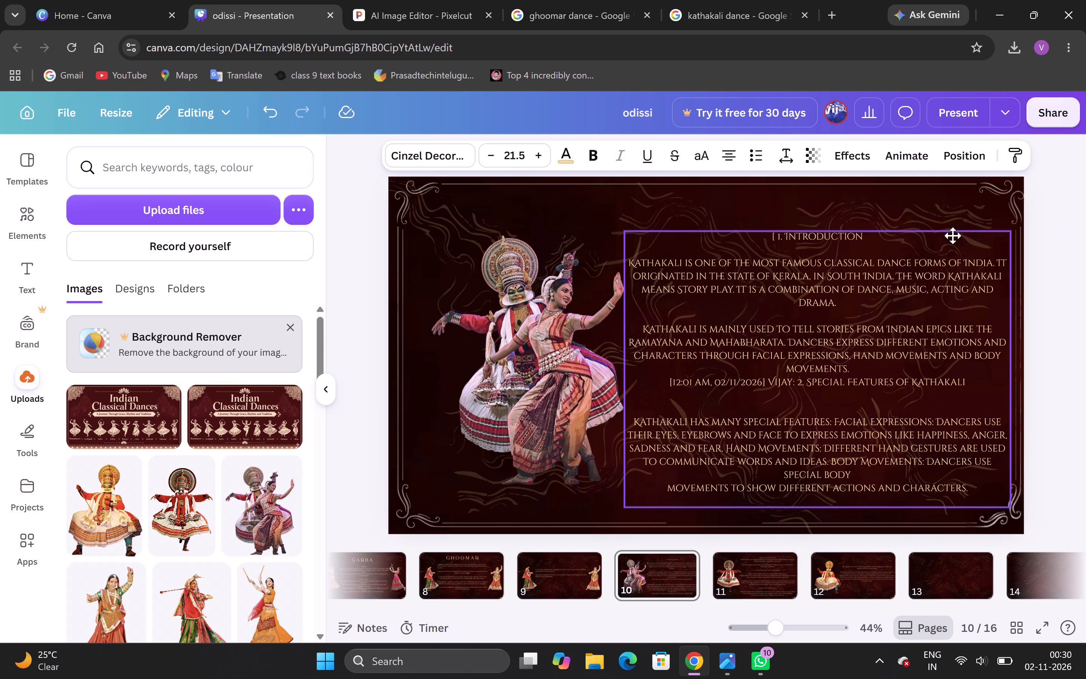
left_click_drag(953, 235, 954, 247)
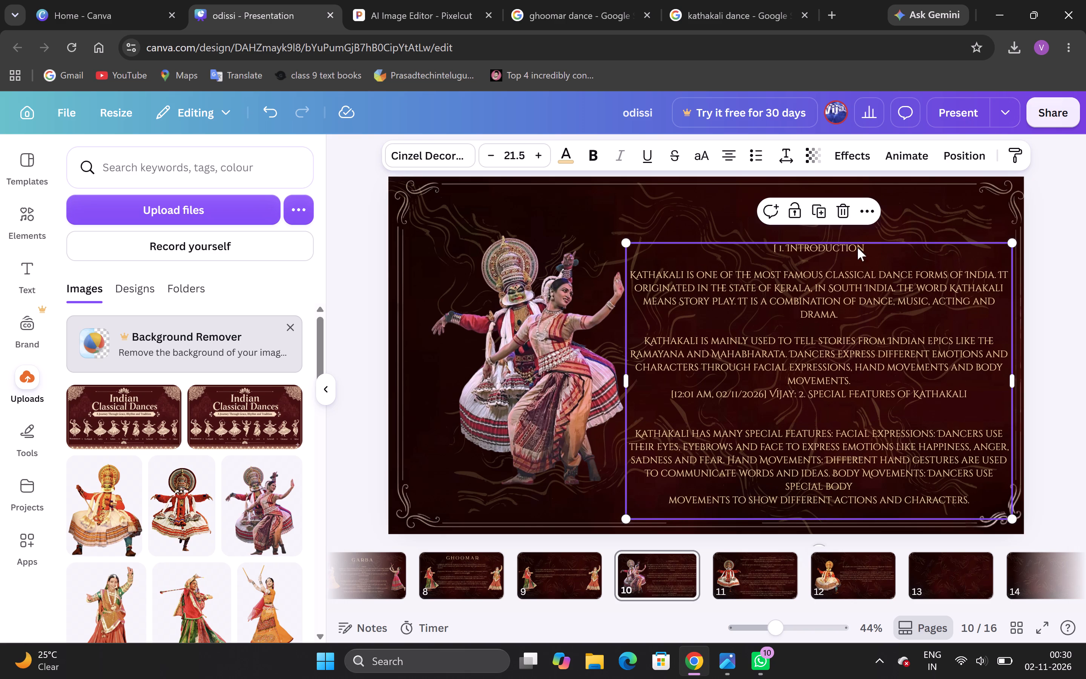
left_click(839, 259)
left_click(839, 259)
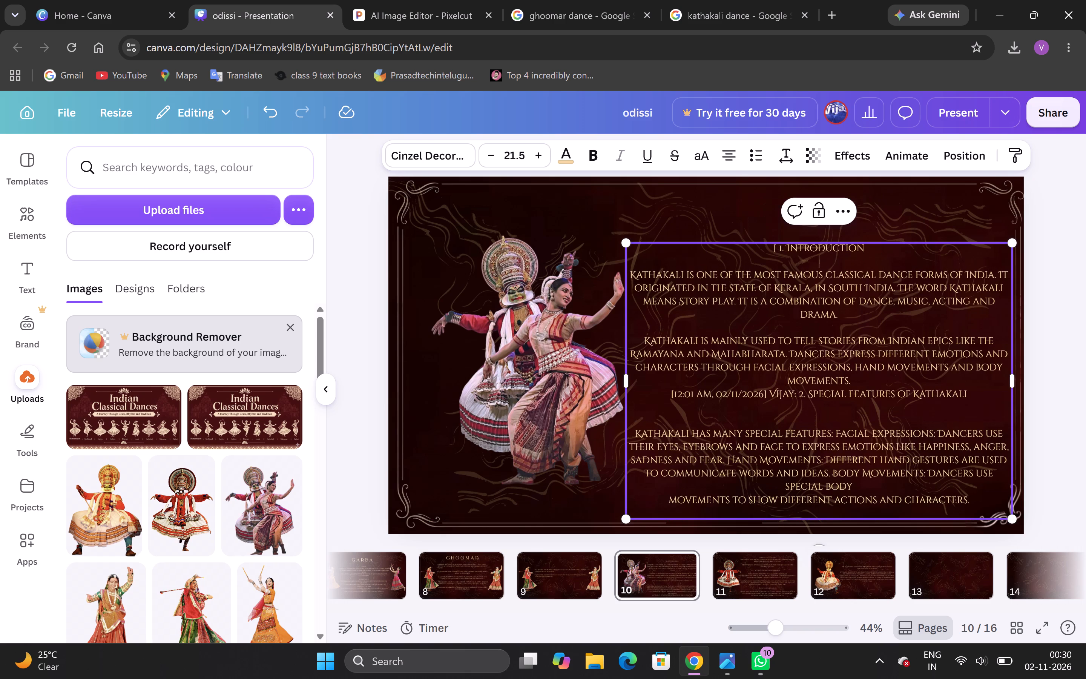
key("BackSpace")
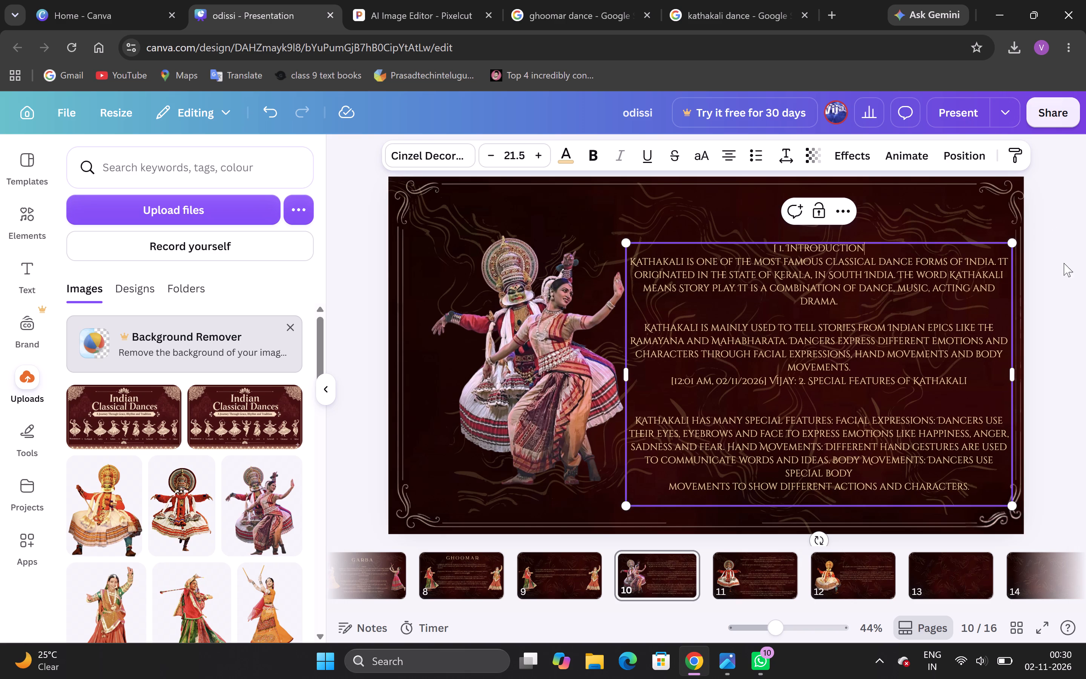
left_click(1050, 226)
left_click_drag(965, 302, 966, 309)
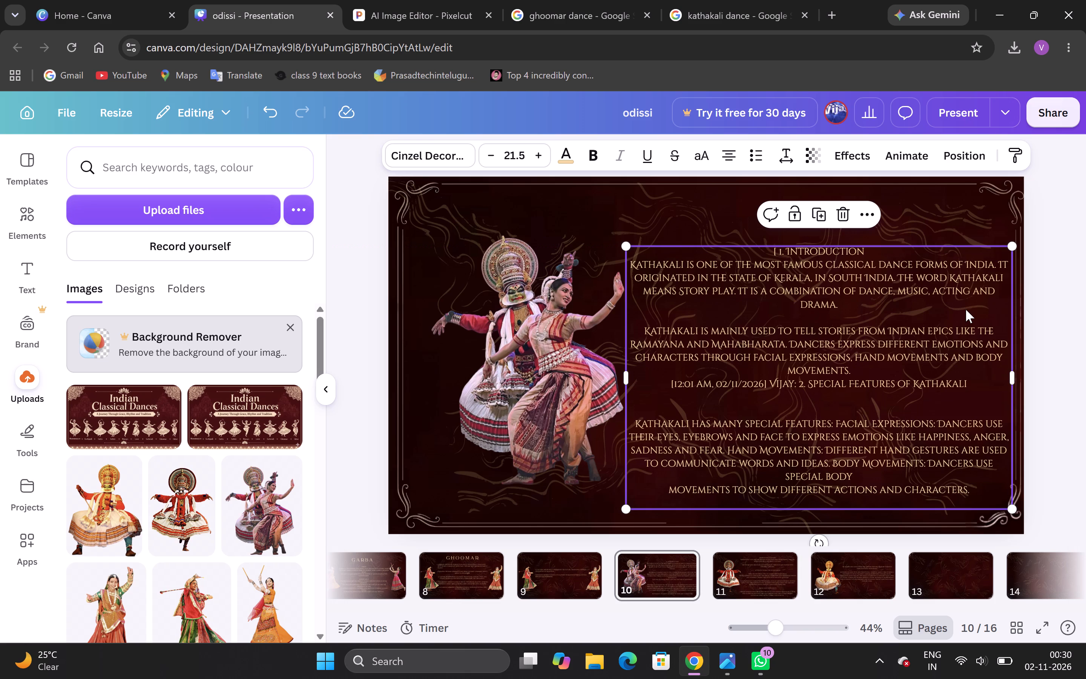
left_click_drag(966, 315, 966, 322)
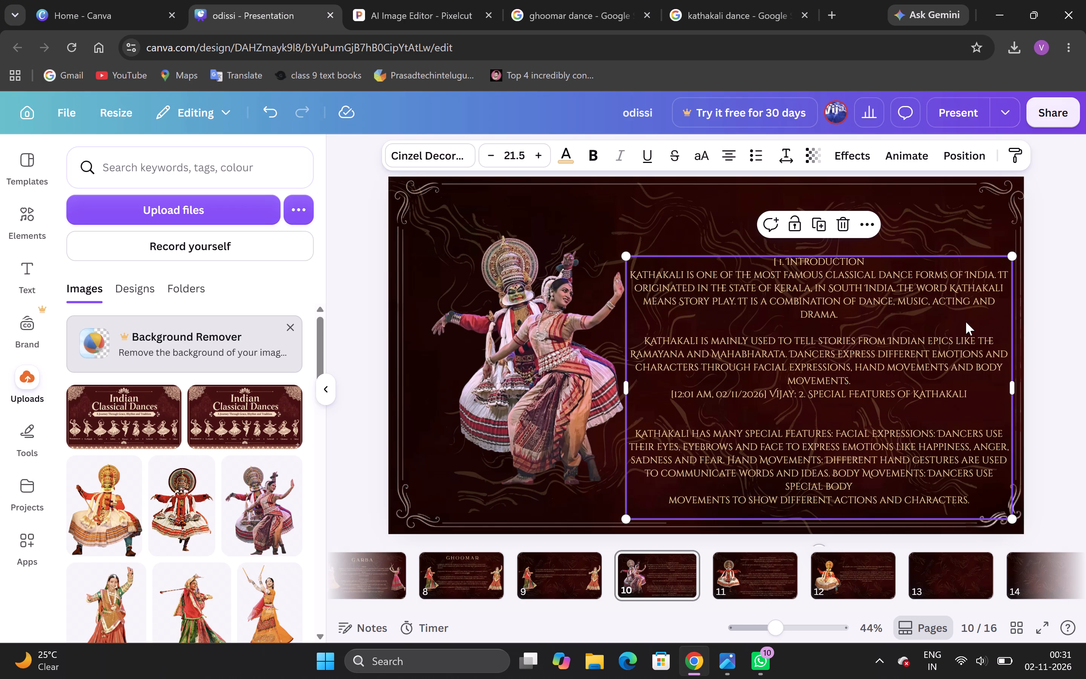
left_click(1048, 215)
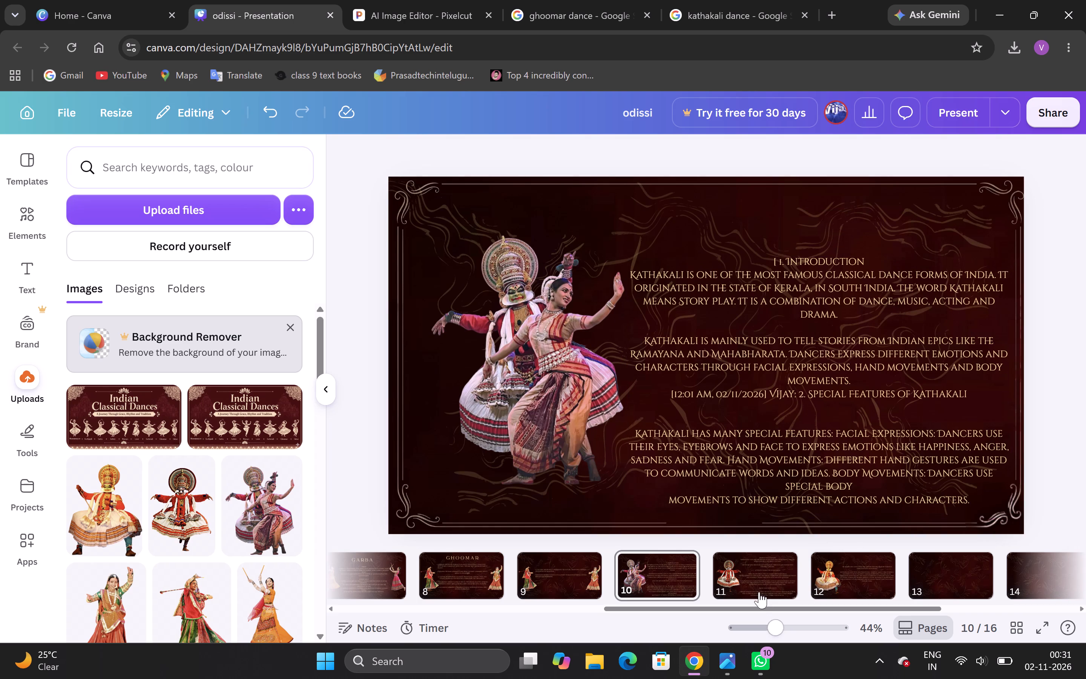
Paste the copied Music and Storytelling paragraphs above "3.Makeup and Costumes" in the text on page 11.
left_click(750, 568)
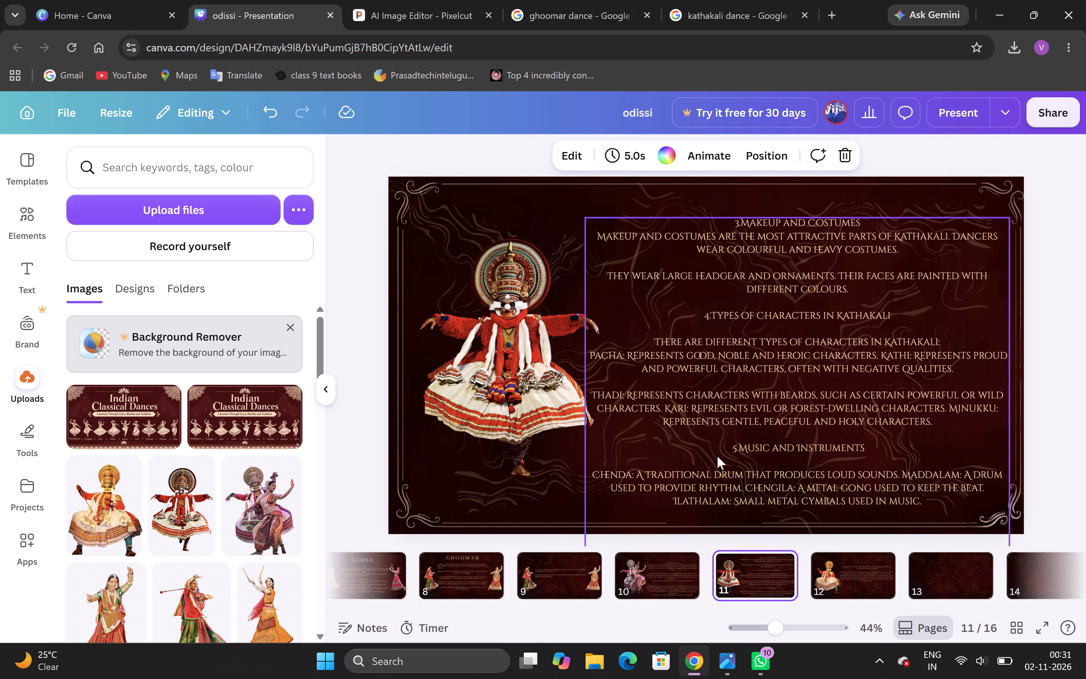
left_click(720, 221)
left_click(720, 221)
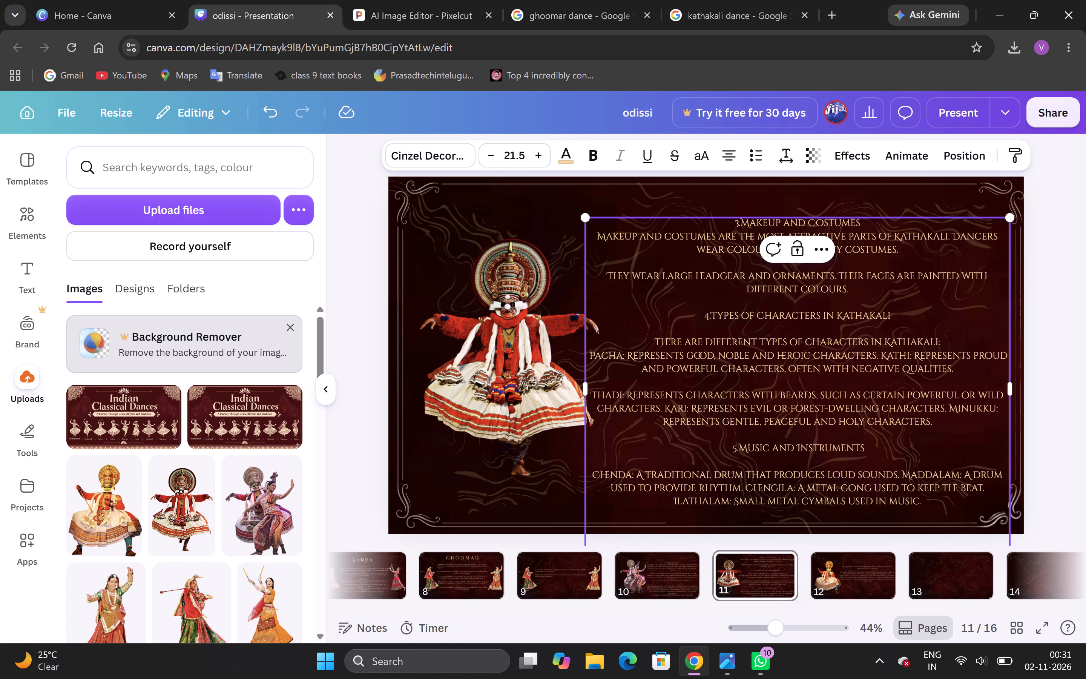
key("Return")
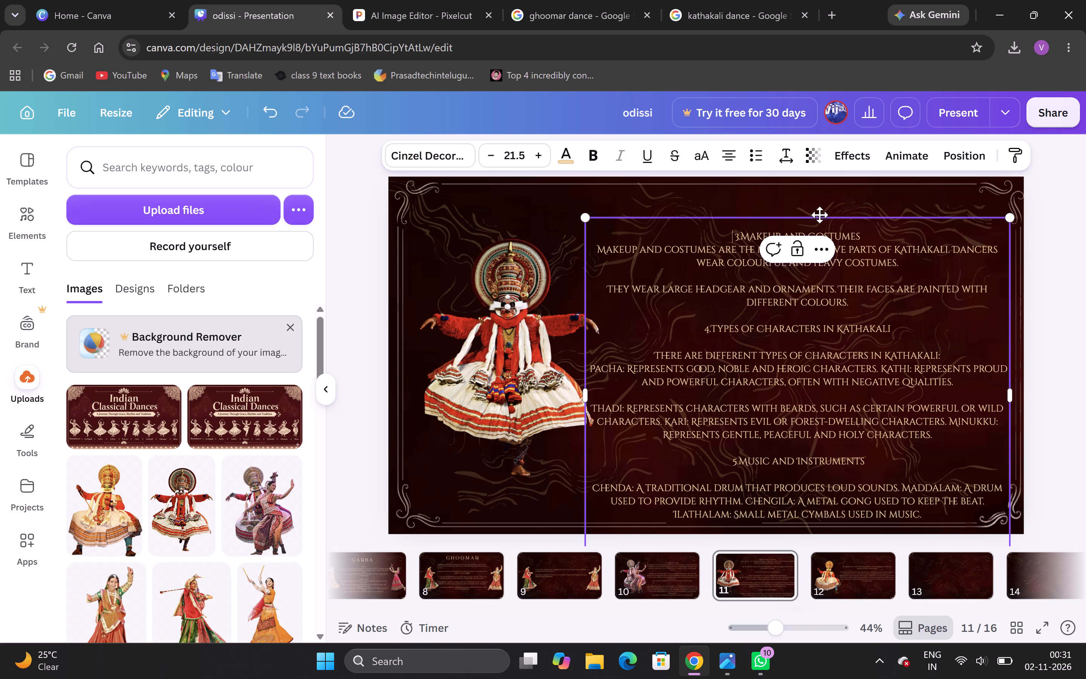
left_click(791, 230)
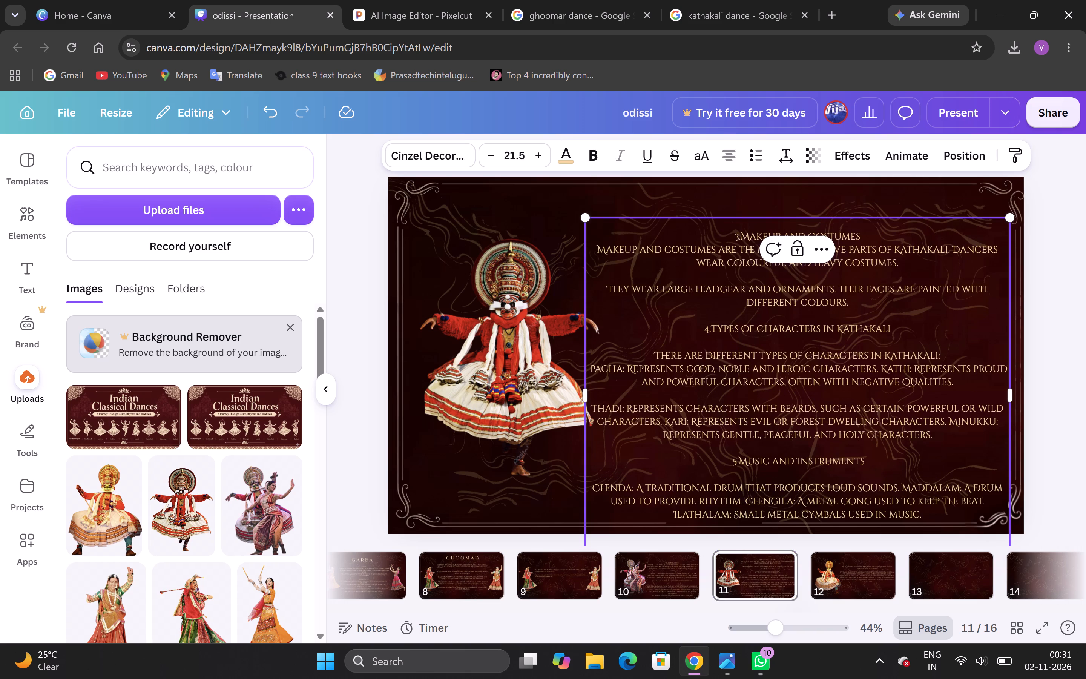
left_click(777, 225)
key("ctrl+v")
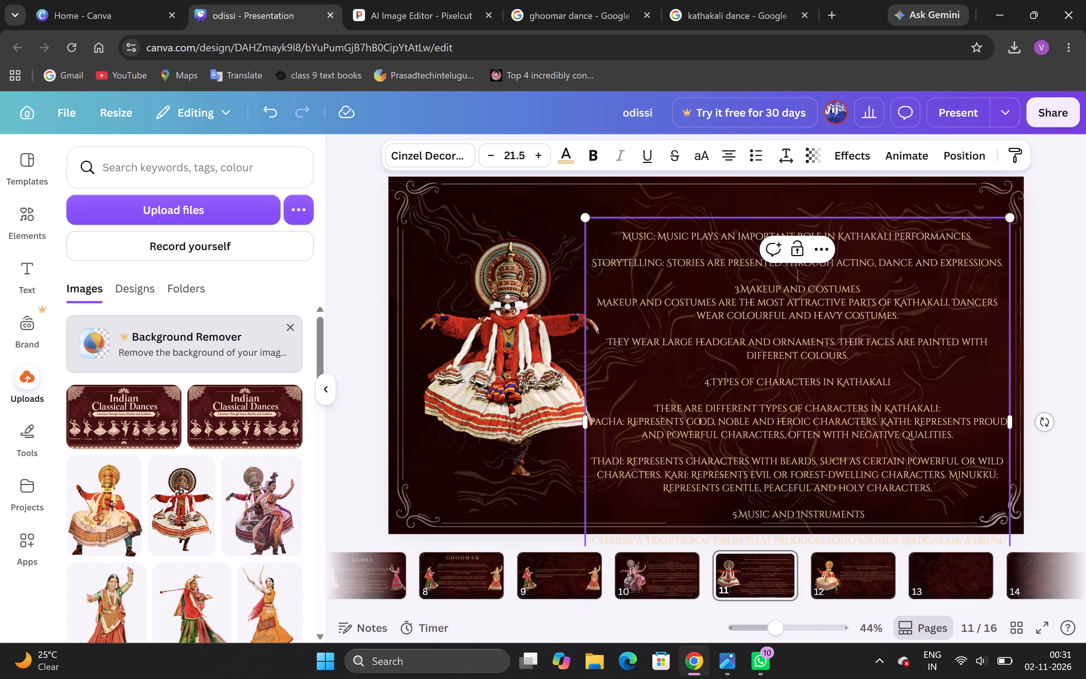
left_click(1053, 341)
Raise the Kathakali text block on page 11 until its last line about Ilathalam fits within the page.
left_click_drag(992, 345, 991, 324)
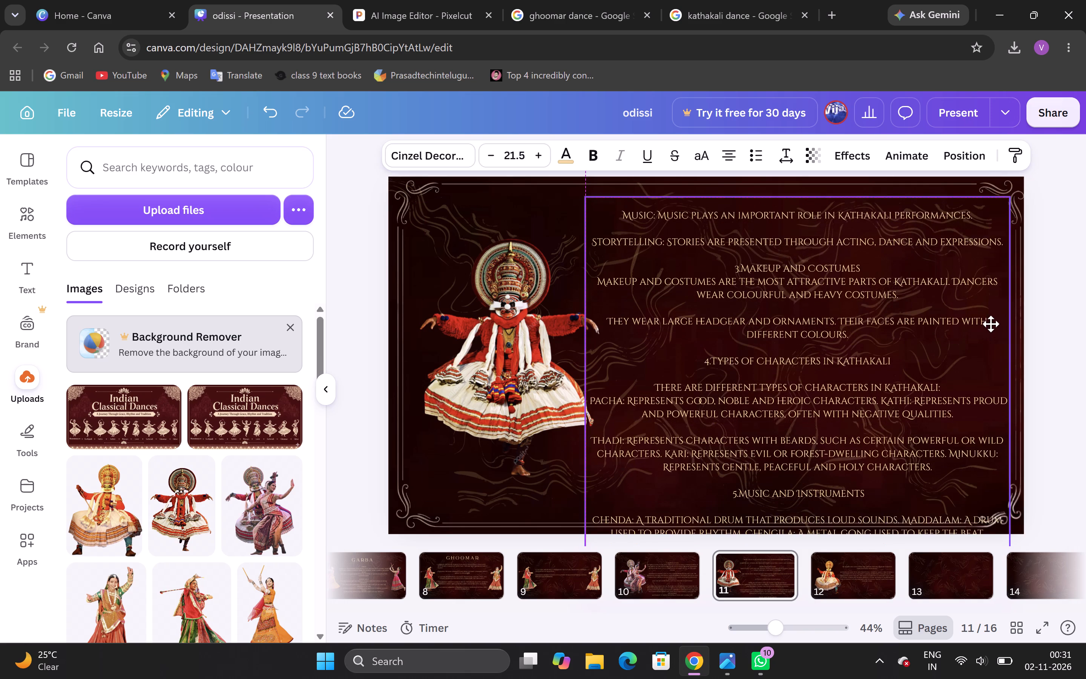
left_click_drag(991, 324, 987, 305)
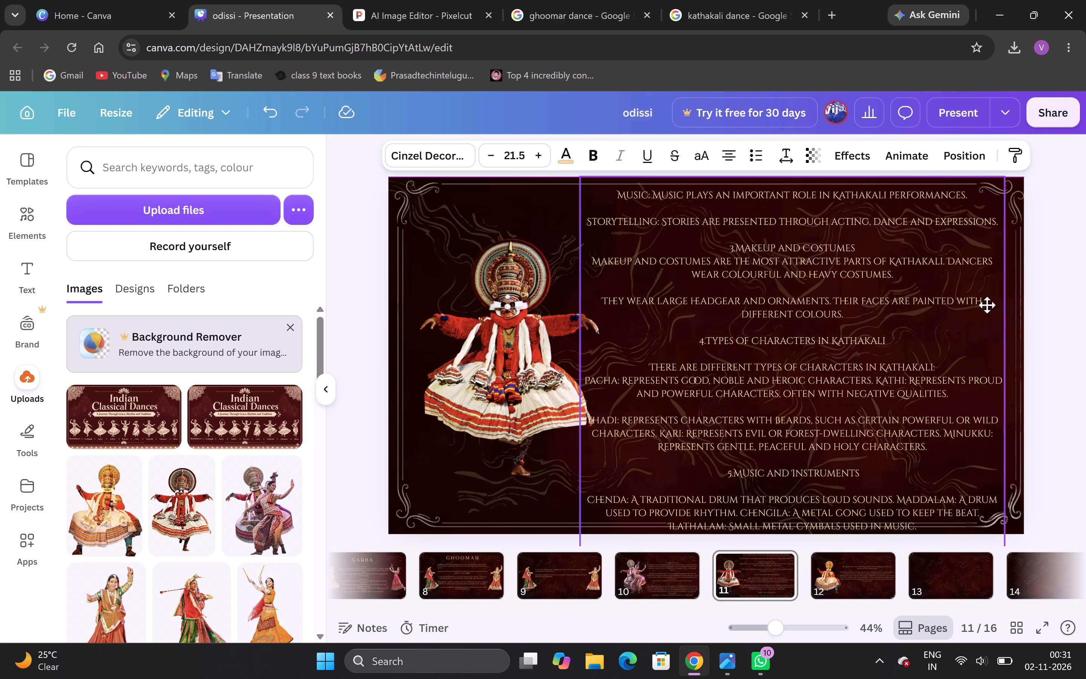
left_click_drag(987, 305, 985, 296)
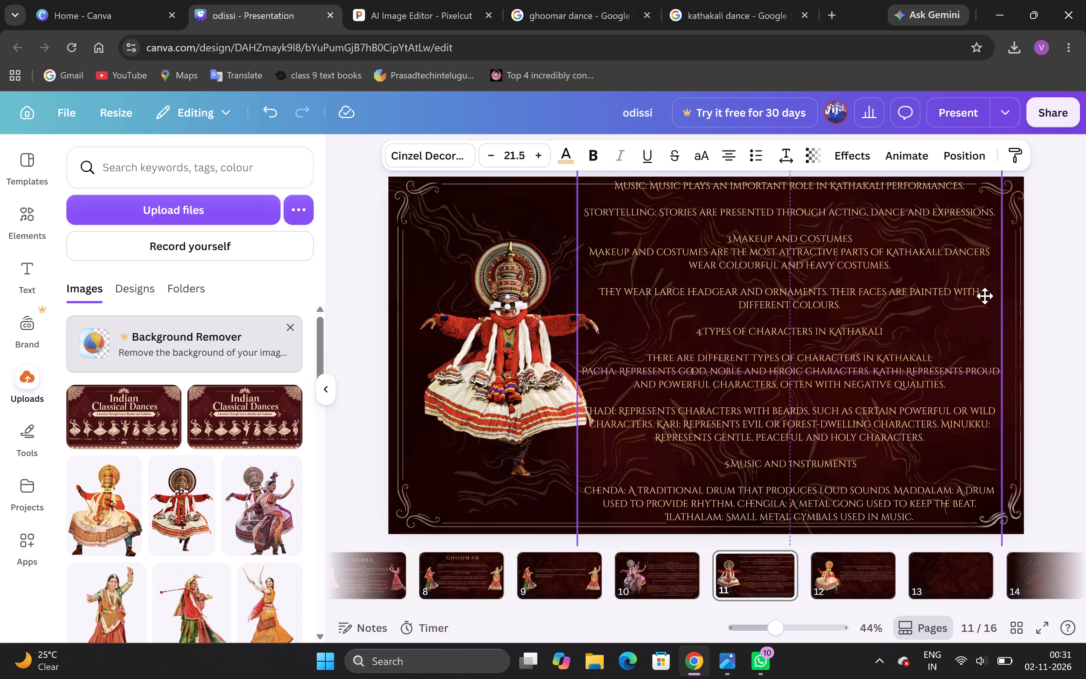
left_click_drag(985, 296, 985, 296)
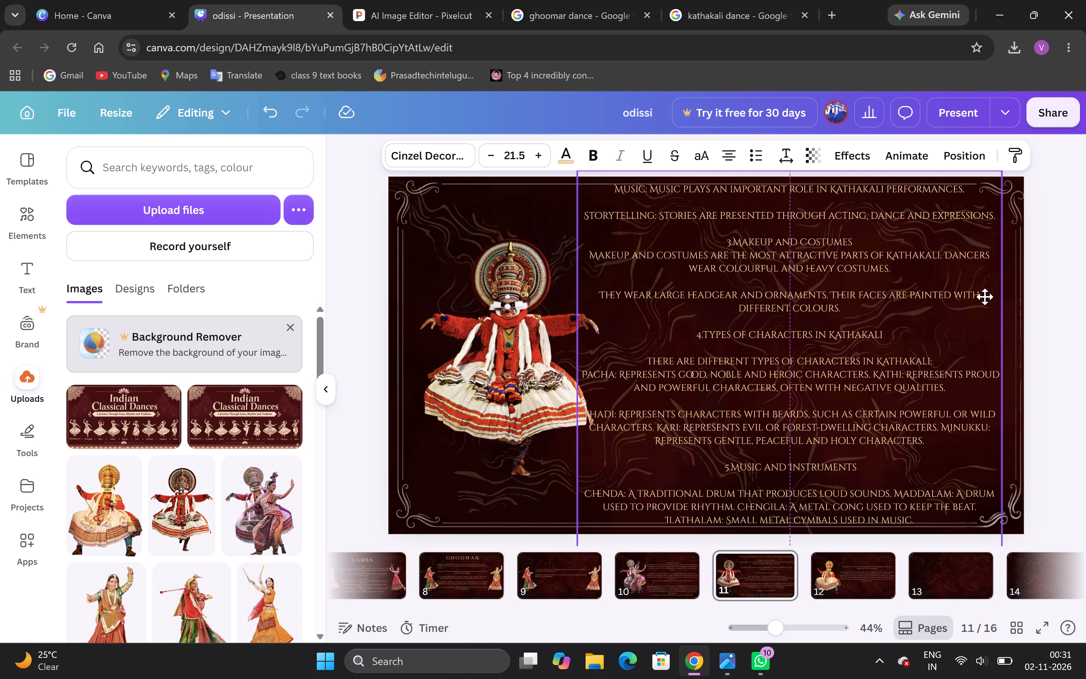
left_click_drag(985, 296, 984, 298)
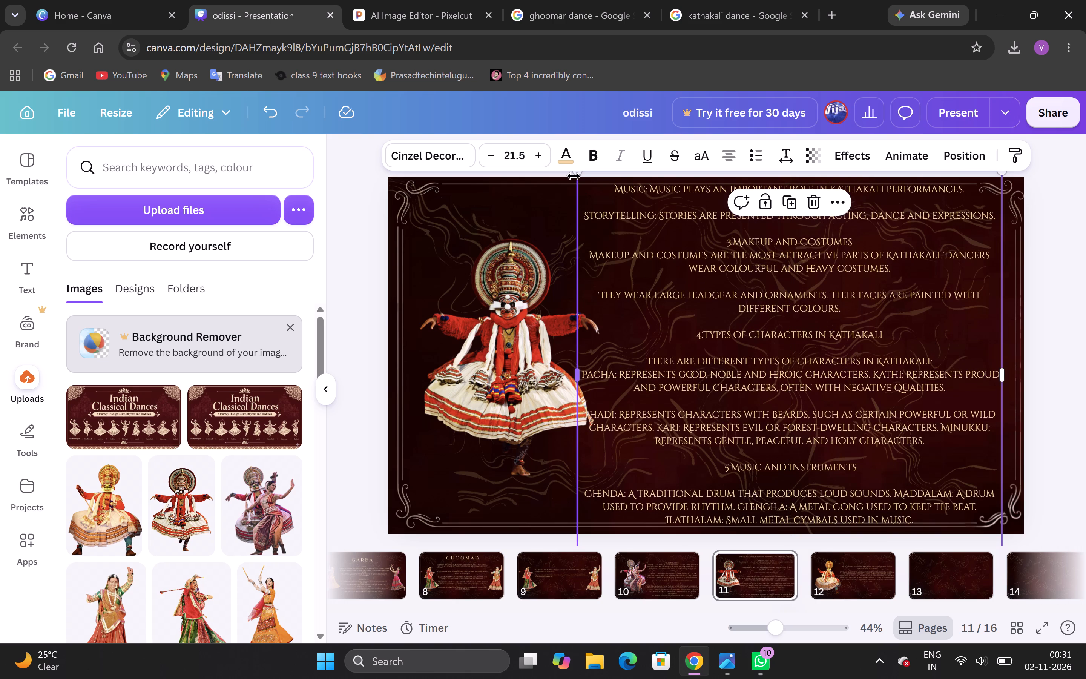
Scale the page 11 text block down to font size 20.9 and reposition it beside the dancer.
left_click_drag(576, 175, 577, 181)
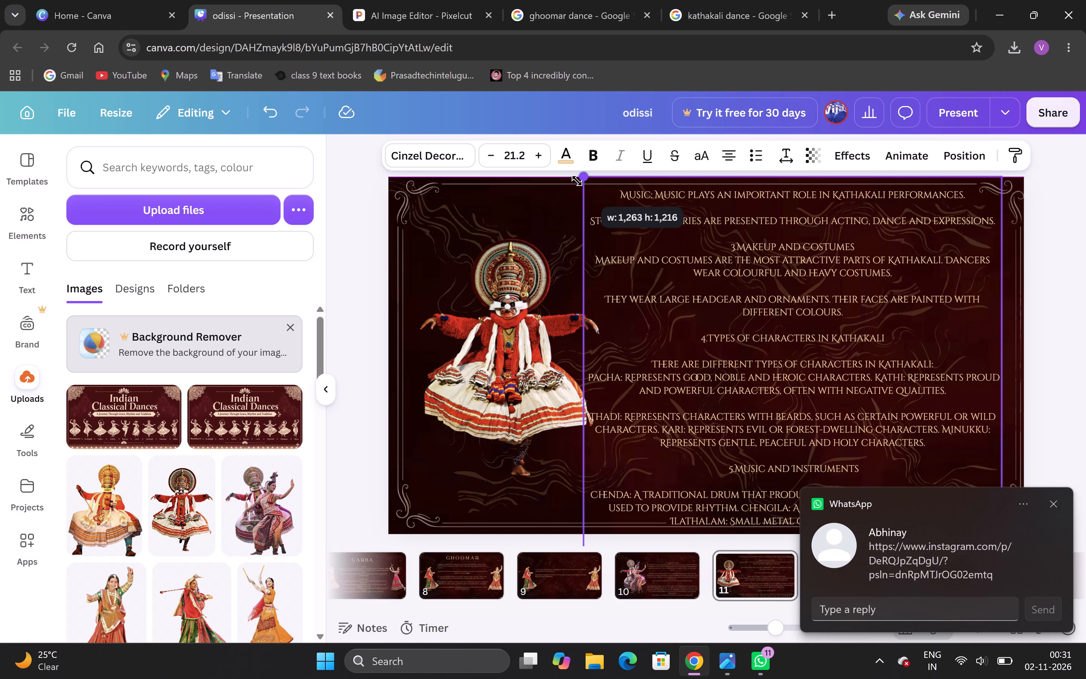
left_click_drag(577, 181, 583, 191)
left_click(1042, 232)
left_click_drag(940, 283, 939, 277)
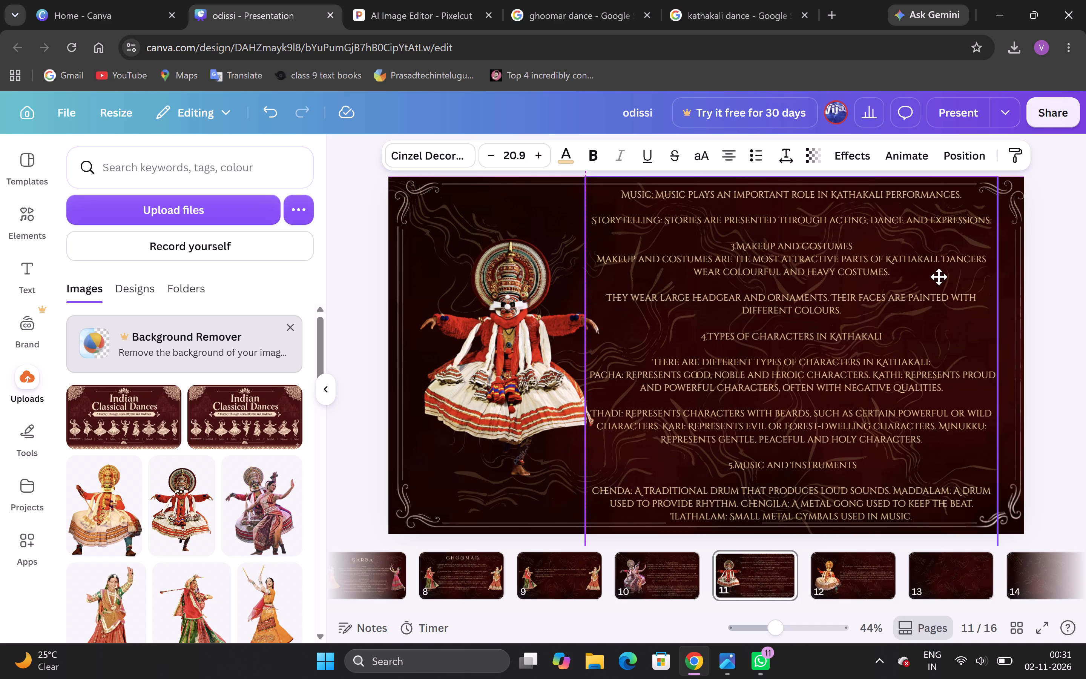
left_click_drag(939, 277, 939, 275)
left_click(1038, 260)
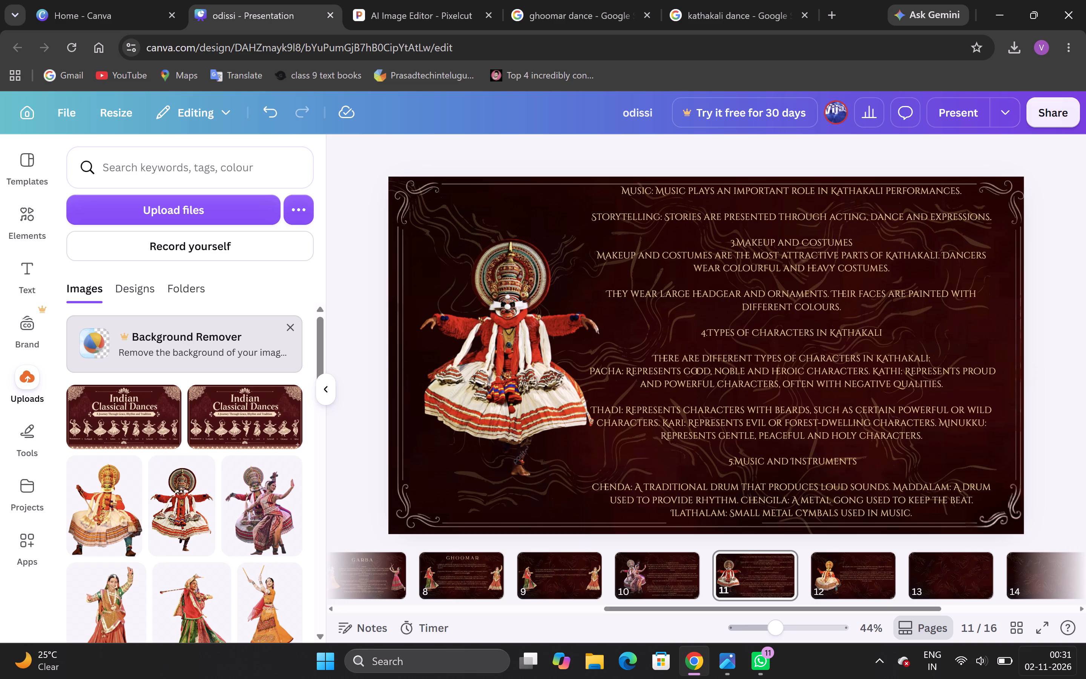
Copy the "5.Music and Instruments" heading and its instruments paragraph at the end of page 11's text and delete them from that page.
left_click(850, 591)
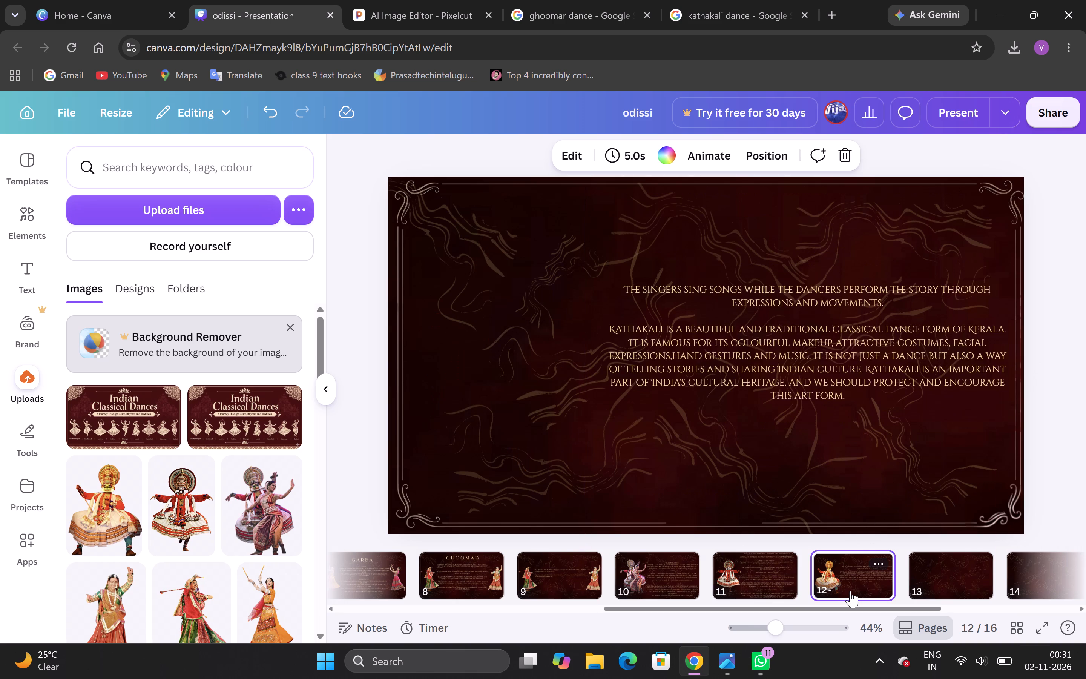
left_click(769, 574)
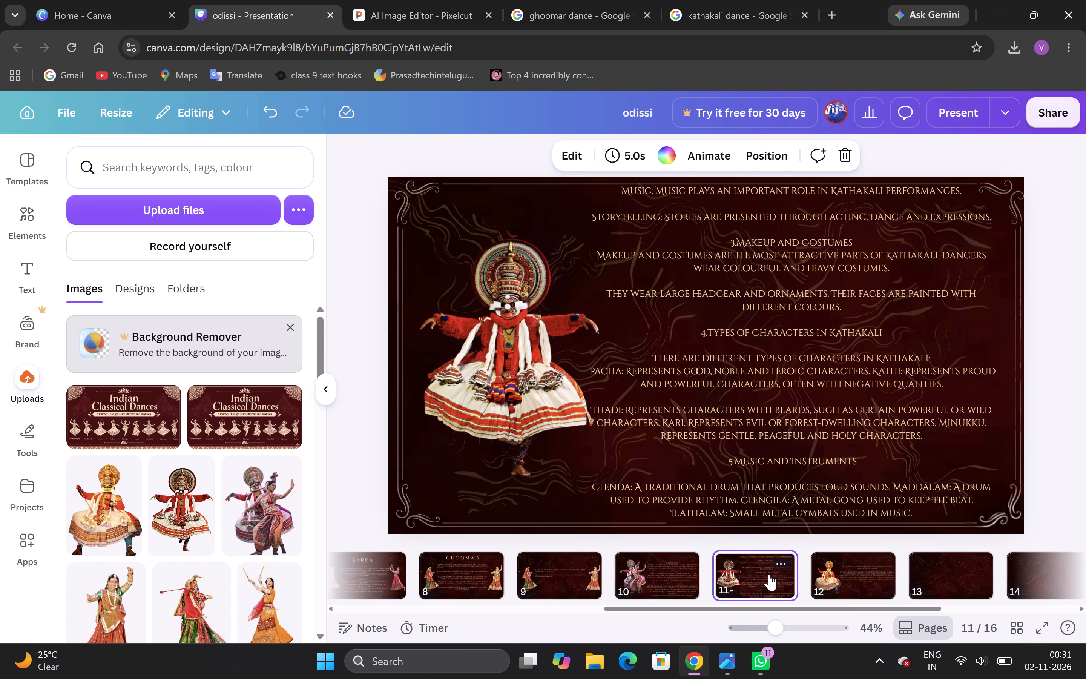
left_click(724, 455)
left_click(724, 455)
left_click_drag(724, 455, 736, 468)
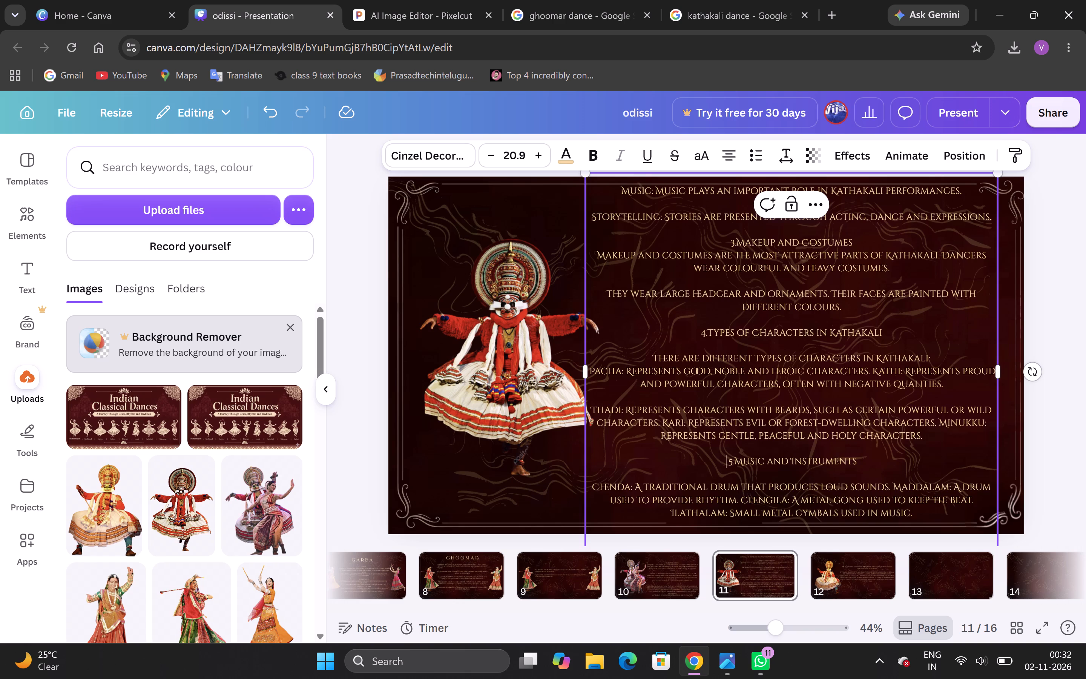
left_click_drag(736, 468, 936, 519)
key("ctrl+c")
key("BackSpace")
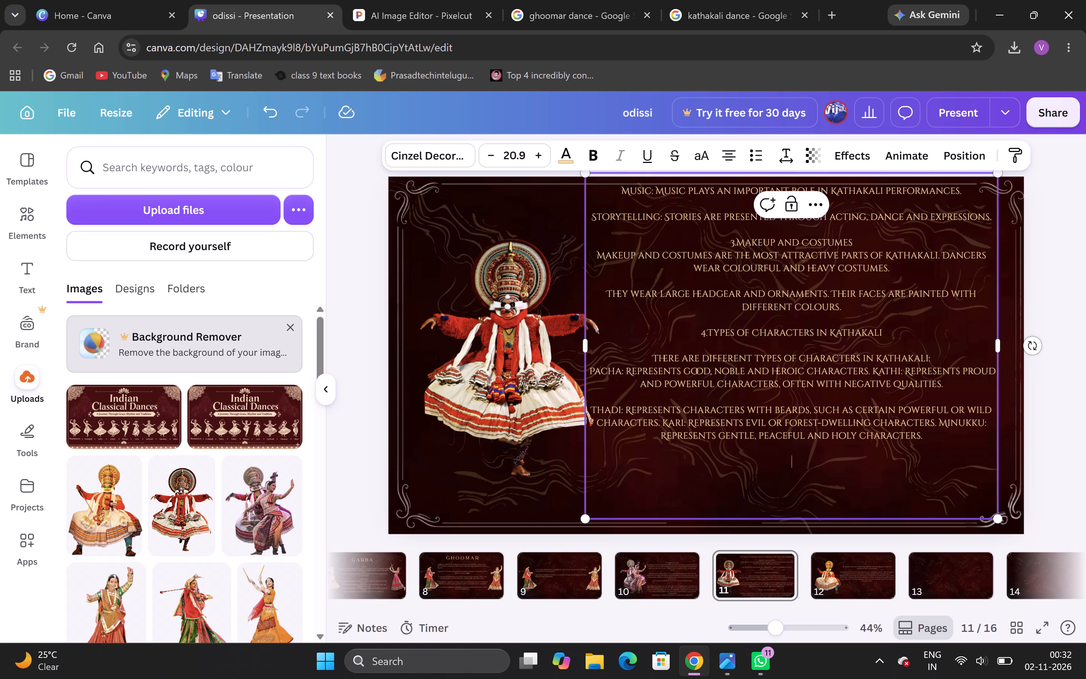
Lower the shortened Kathakali text block on page 11 so it sits vertically centred beside the dancer.
left_click(1052, 292)
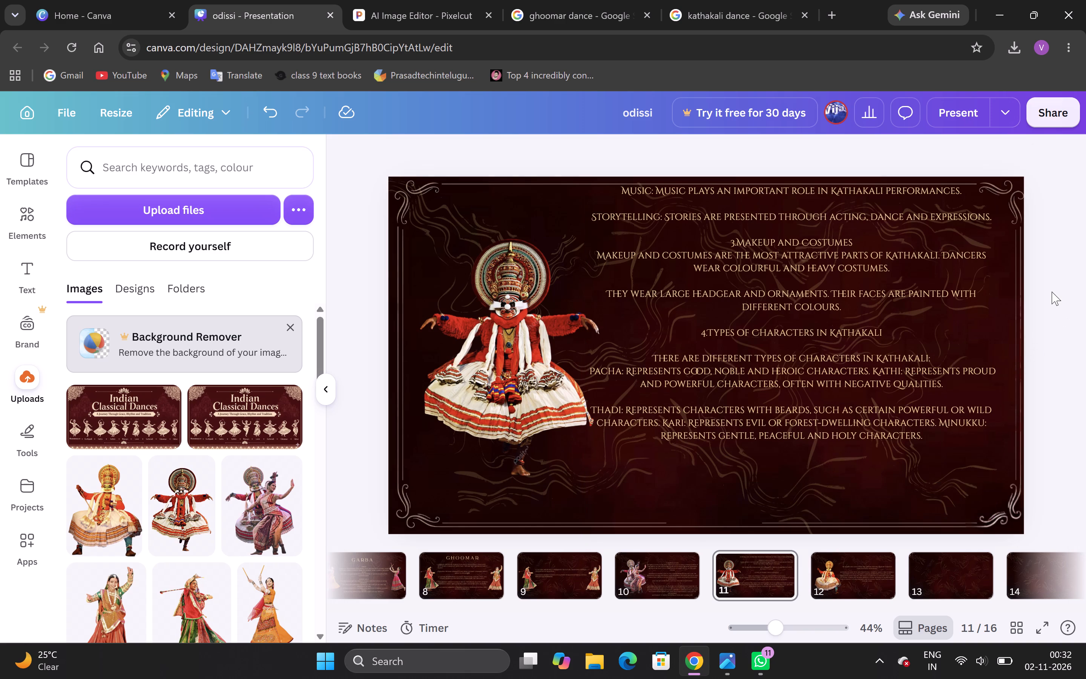
left_click_drag(988, 298, 993, 329)
left_click(1038, 307)
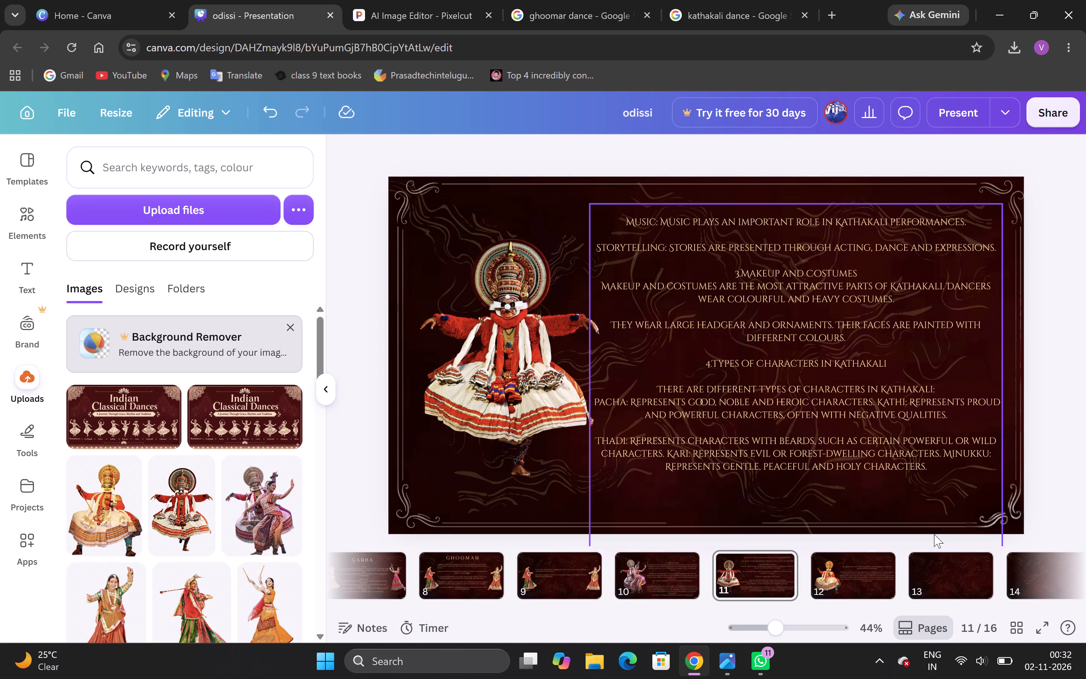
Paste the copied "5.Music and Instruments" section on a new line above the singers paragraph in the text on page 12.
left_click(833, 588)
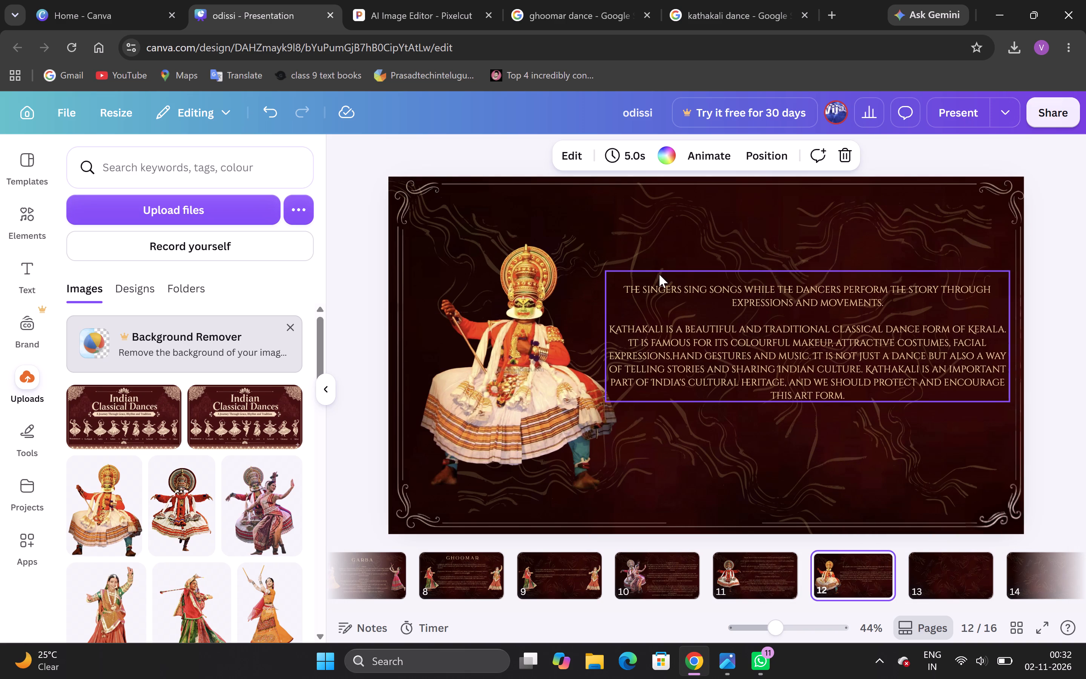
left_click(673, 282)
left_click(673, 282)
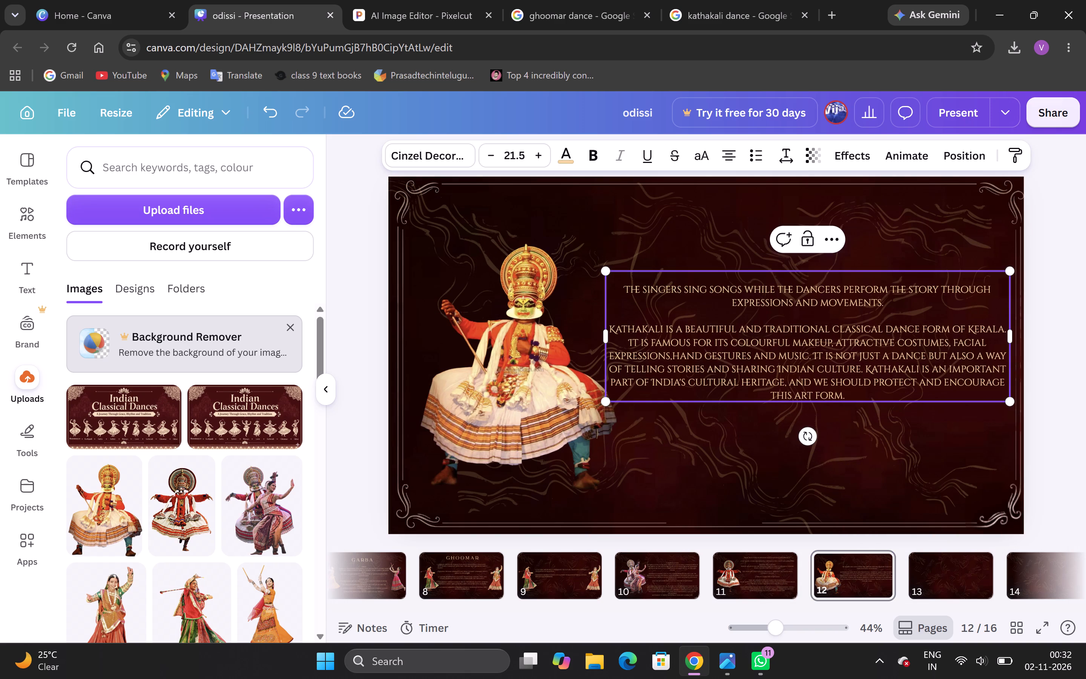
left_click(626, 282)
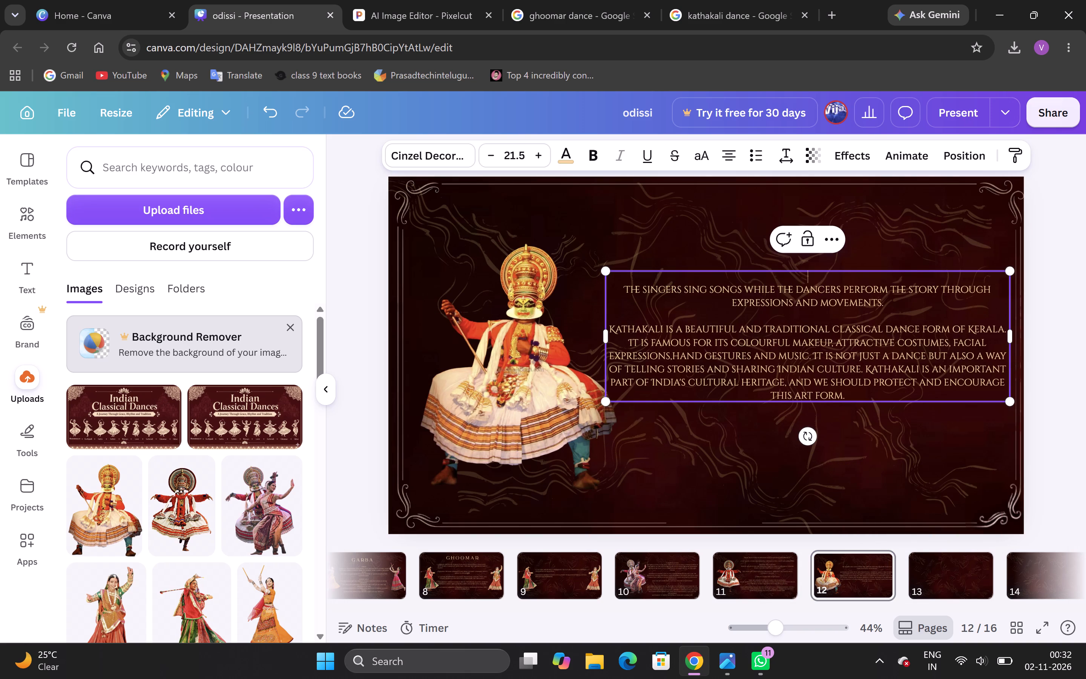
left_click(626, 288)
key("Return")
key("backslash")
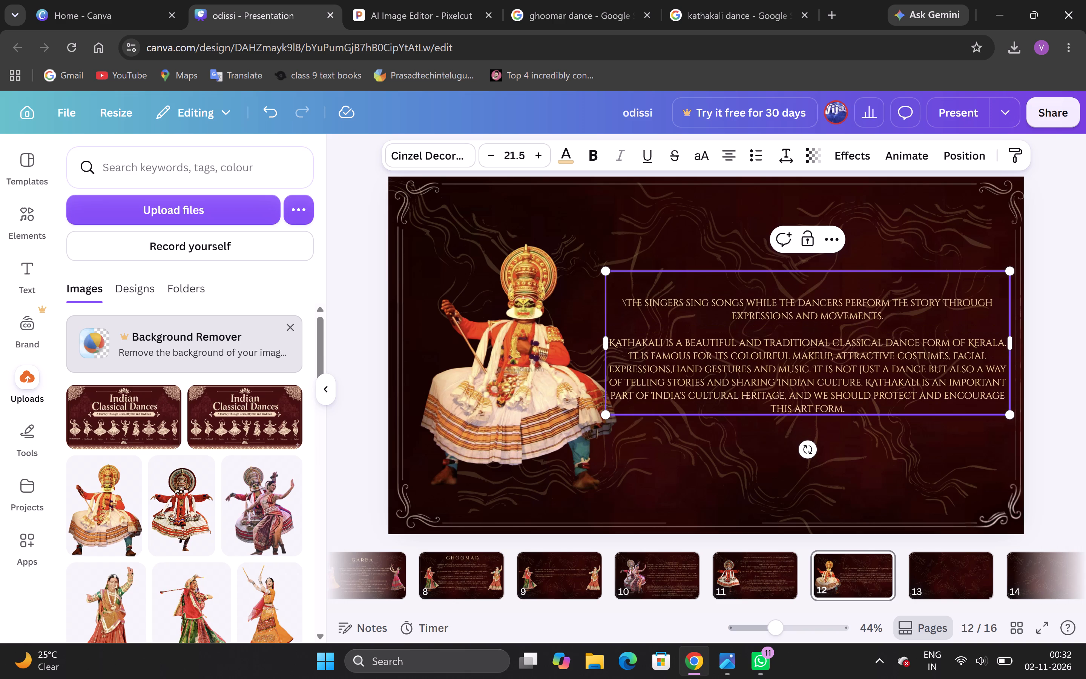
key("Right")
key("BackSpace")
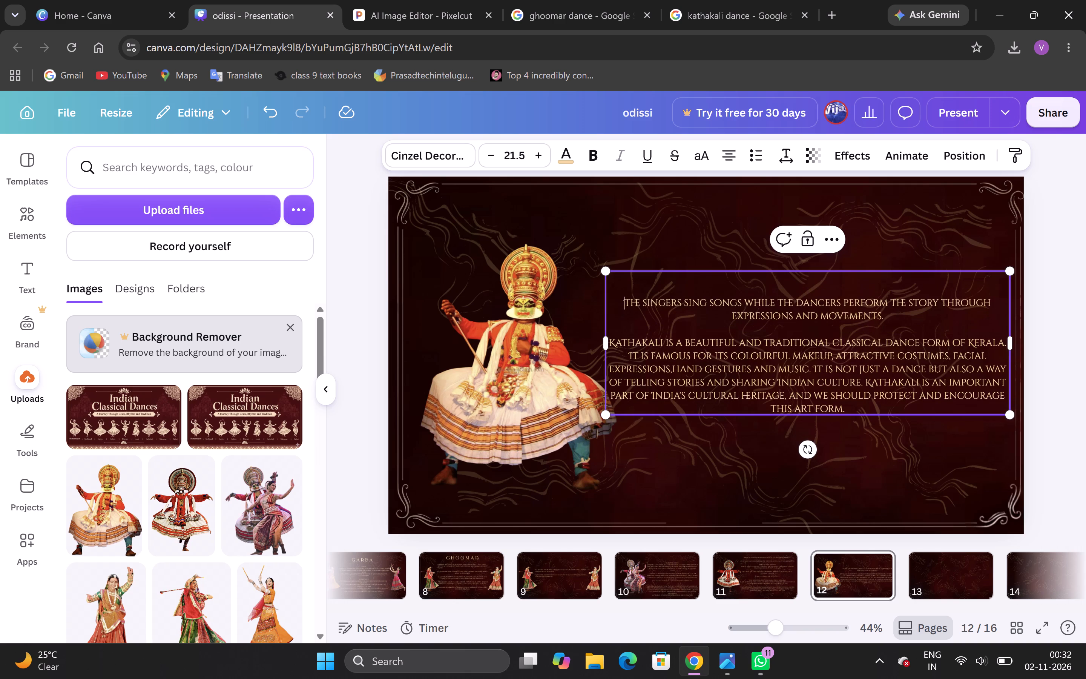
key("Up")
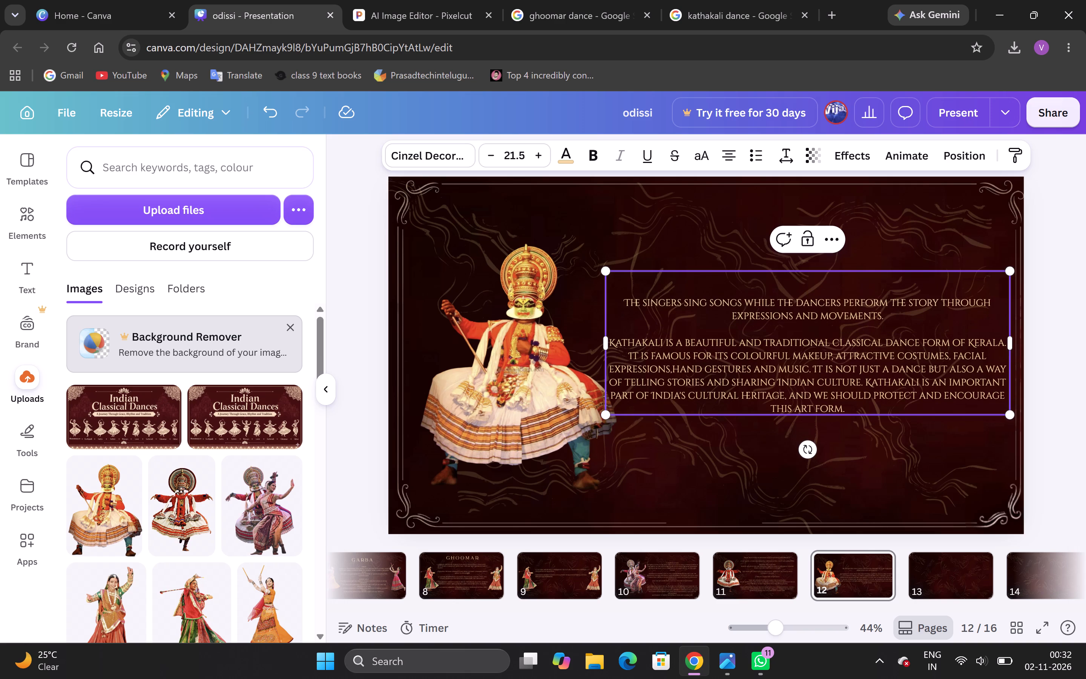
left_click(624, 290)
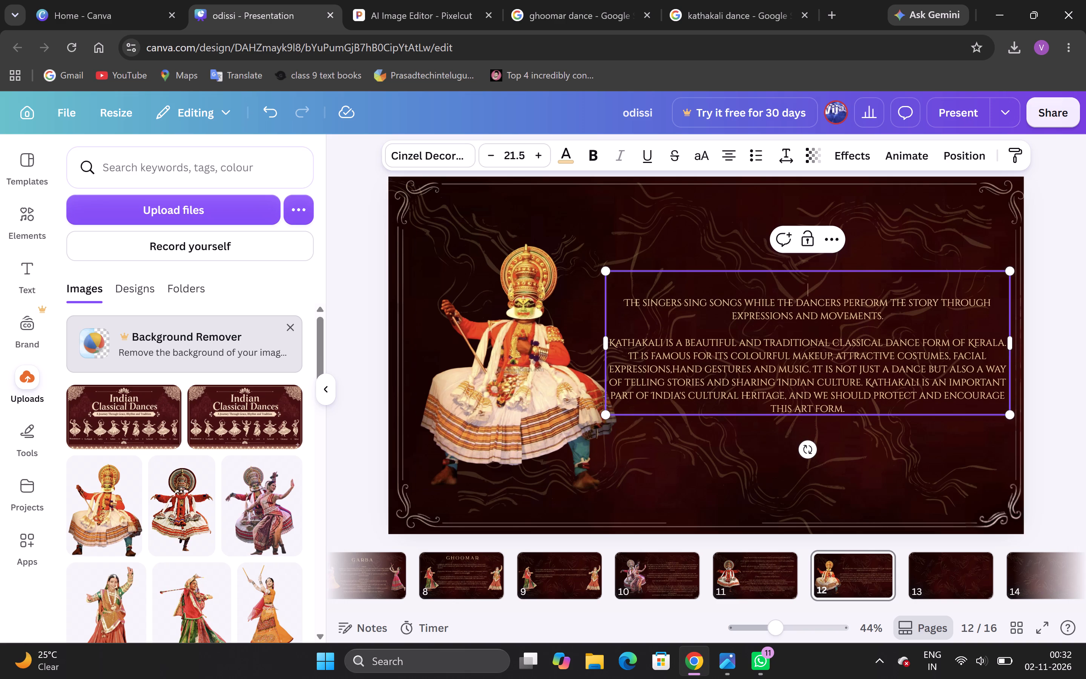
left_click(627, 287)
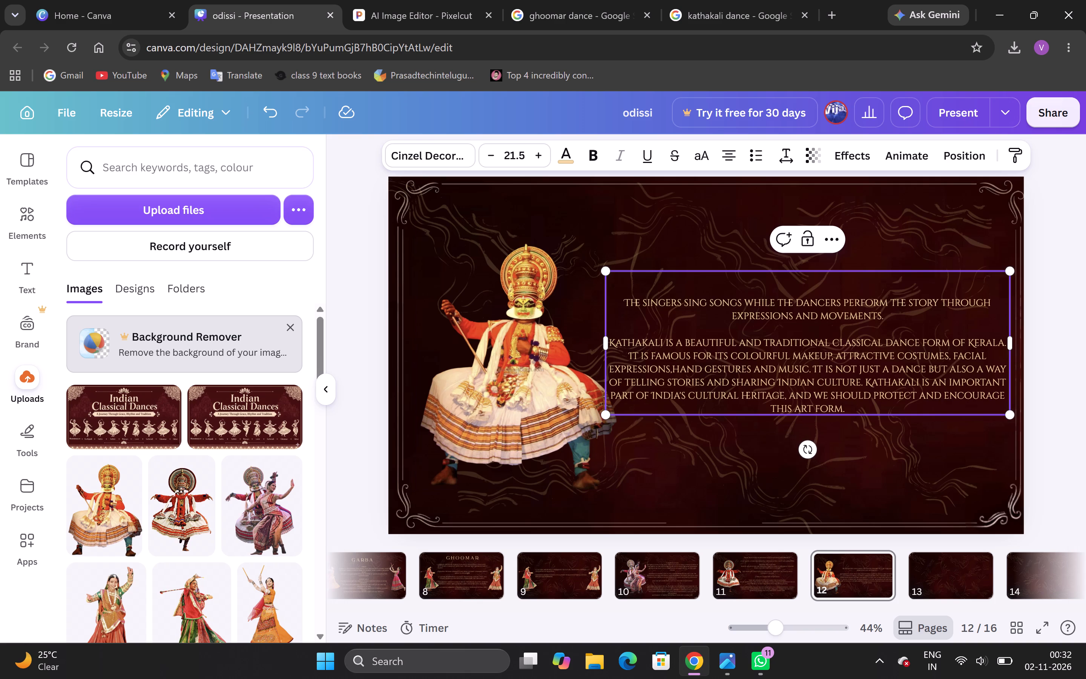
double_click(627, 287)
key("m")
key("BackSpace")
key("ctrl+v")
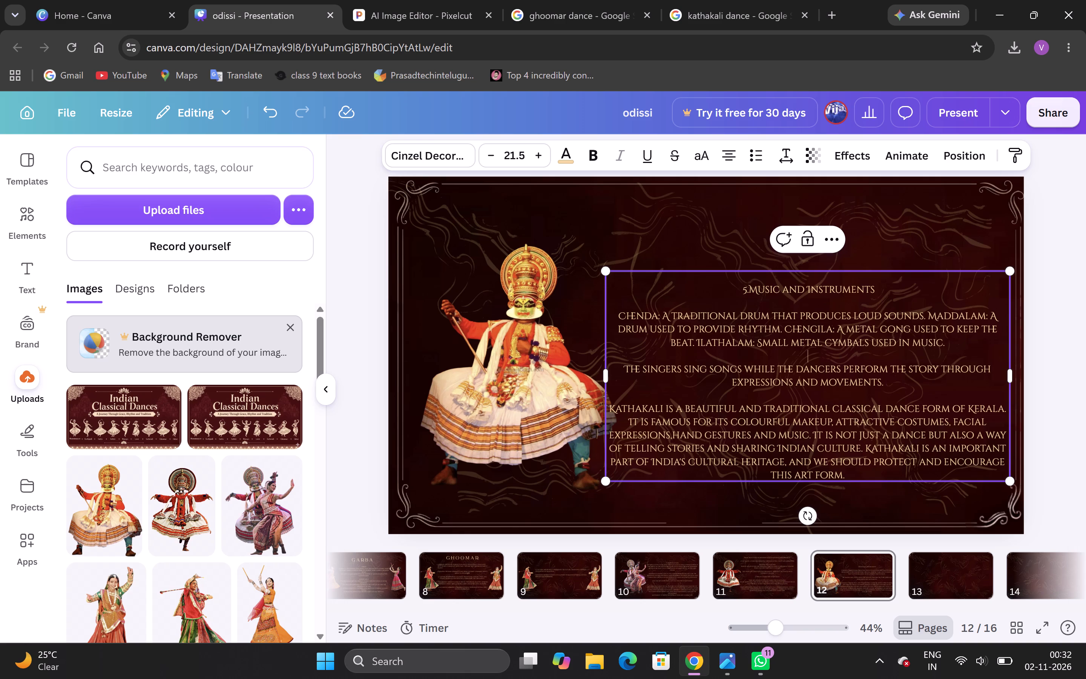
left_click(1058, 329)
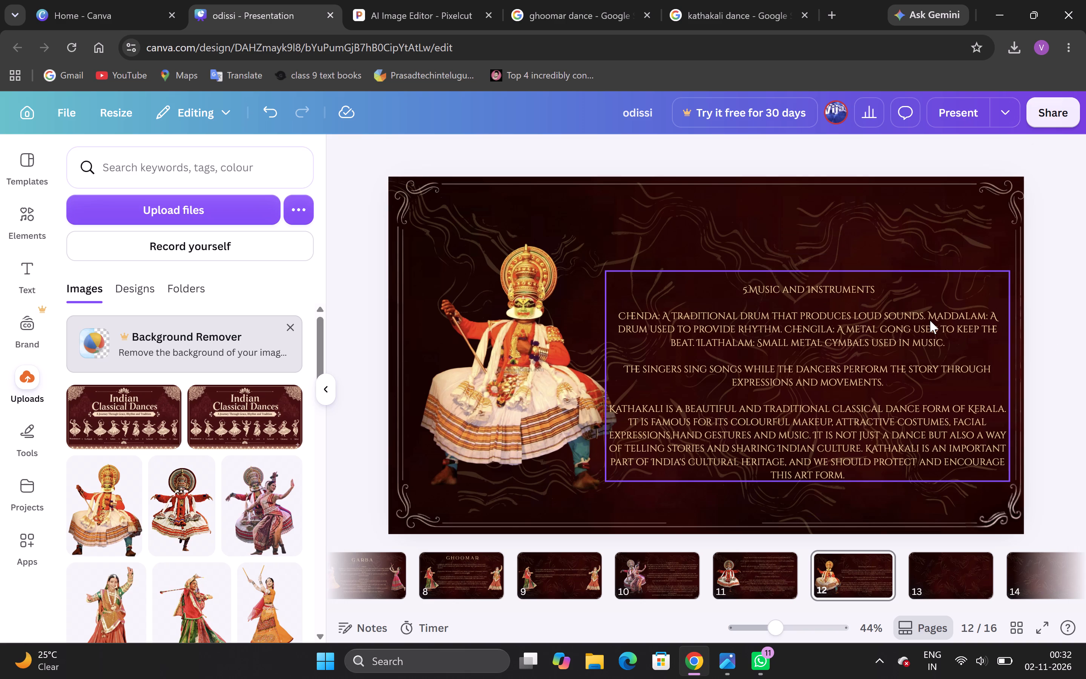
Raise the text block on page 12 and narrow it on the dancer's side so it clears the figure.
left_click_drag(930, 320, 923, 296)
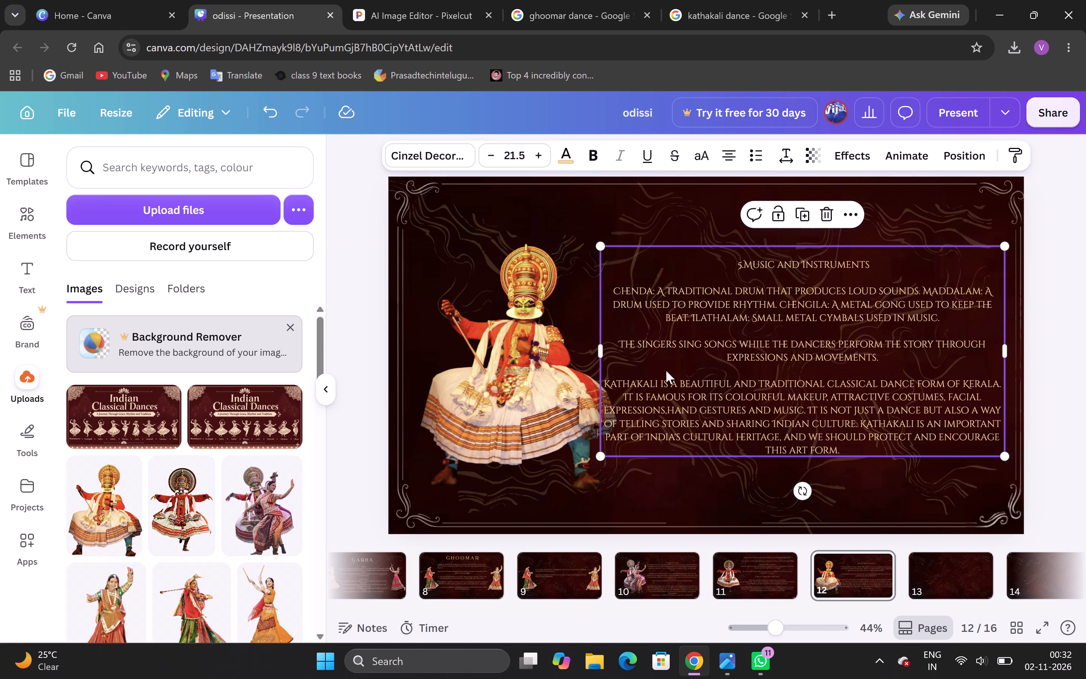
left_click_drag(598, 352, 607, 352)
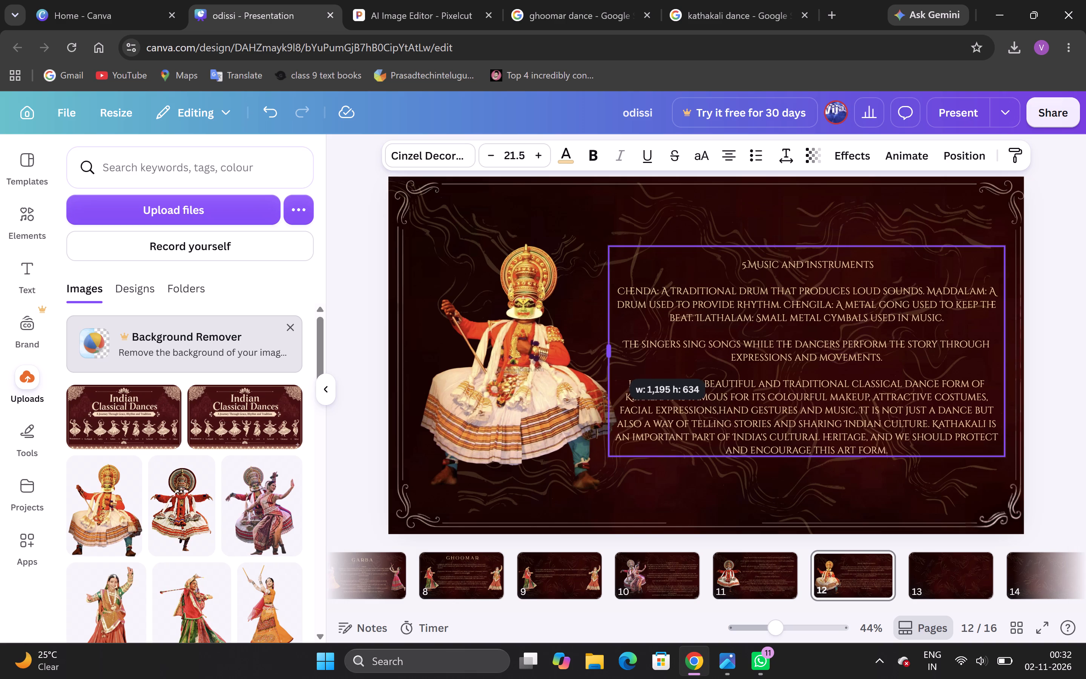
left_click_drag(607, 352, 614, 352)
left_click(1038, 305)
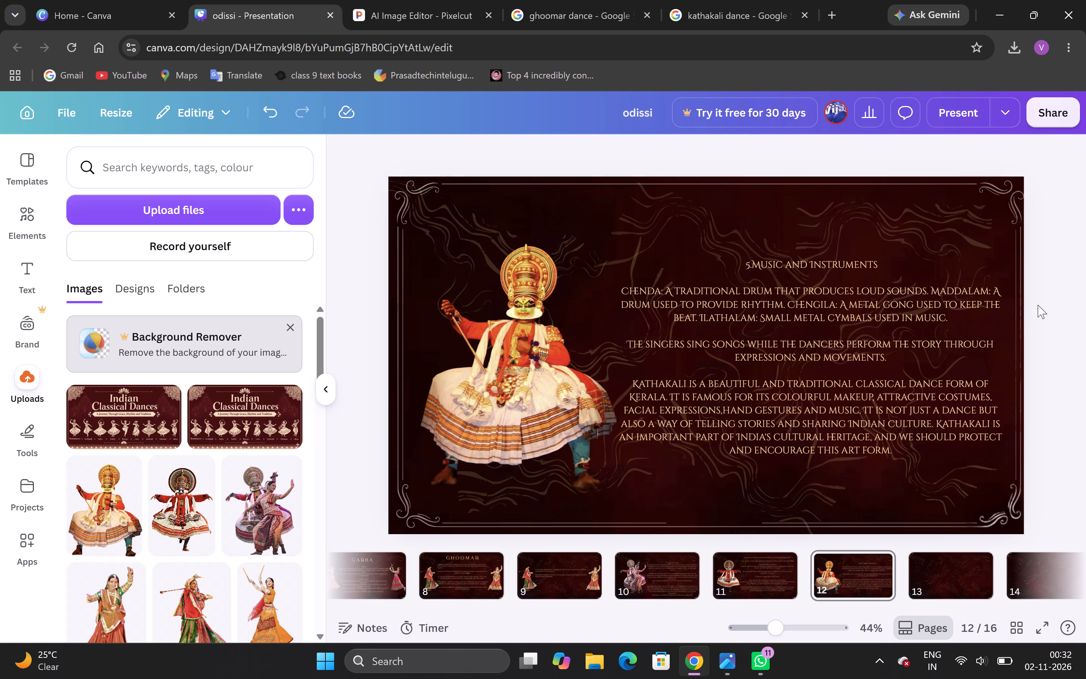
left_click_drag(838, 336, 838, 332)
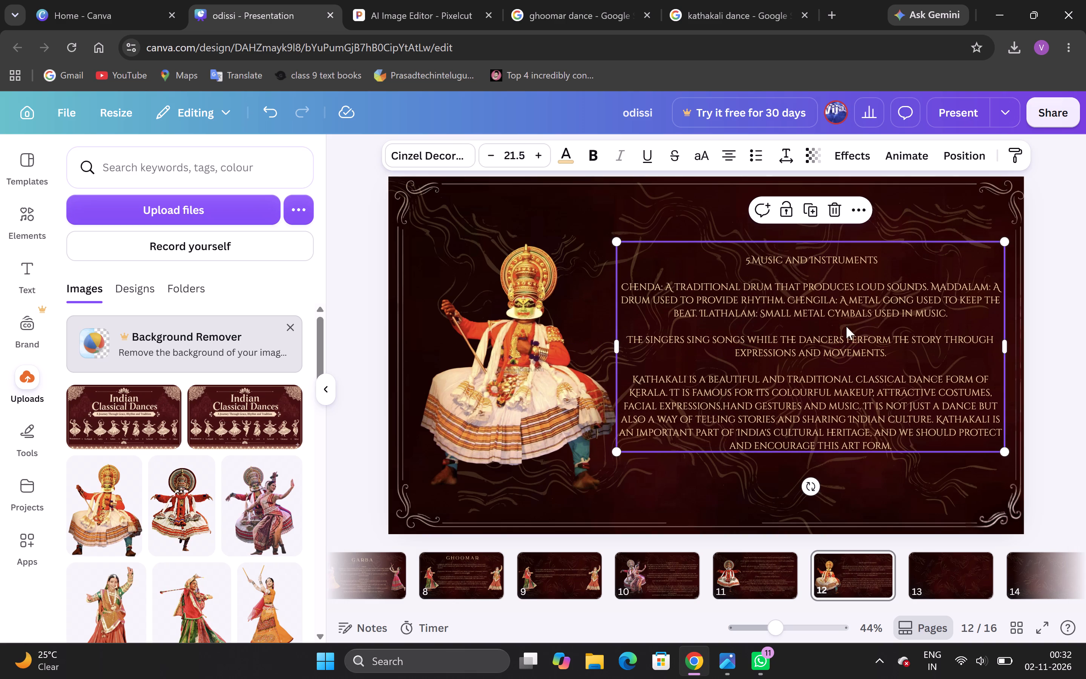
left_click(1039, 258)
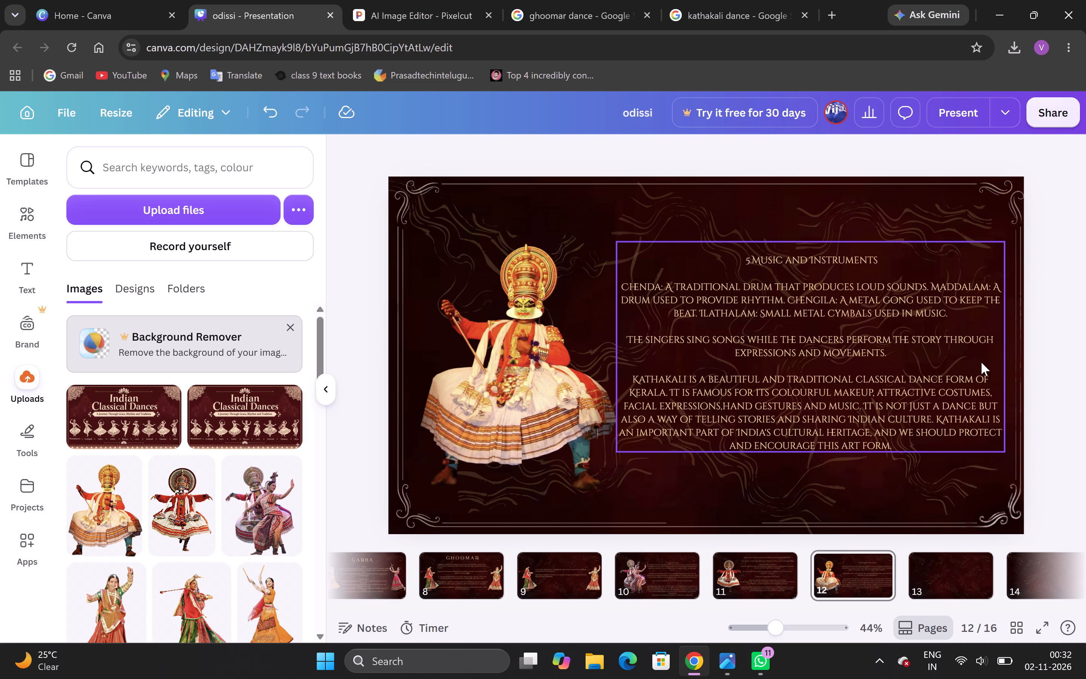
Review the pages backwards from the Kathakali pages to the Ghoomar page and return to the first page thumbnails.
left_click(753, 561)
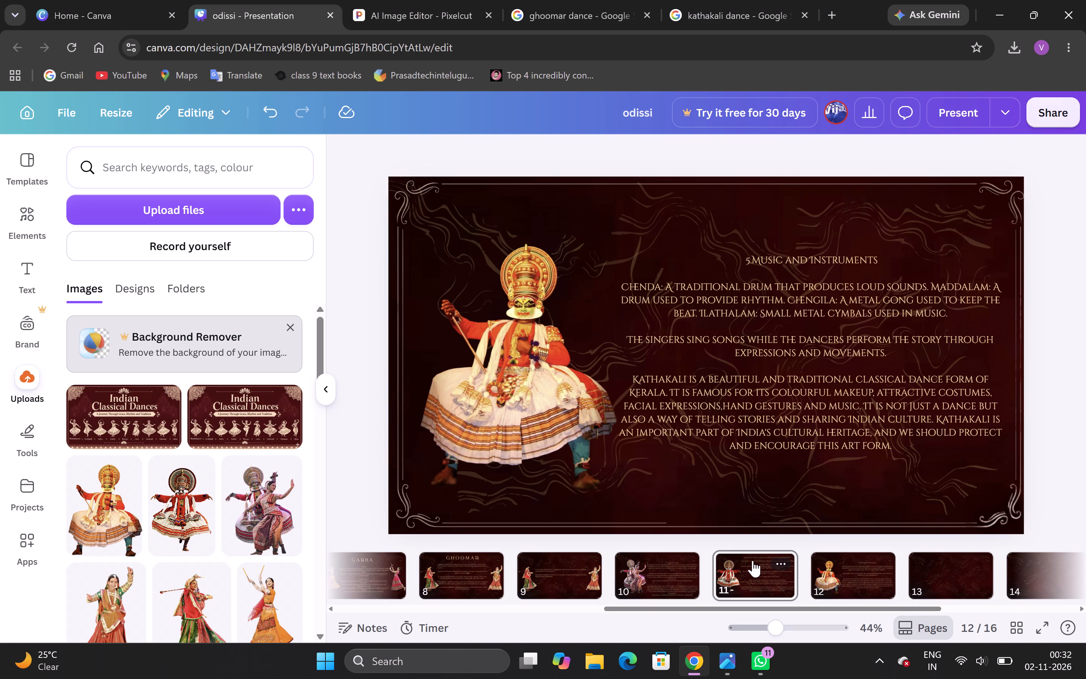
left_click(651, 562)
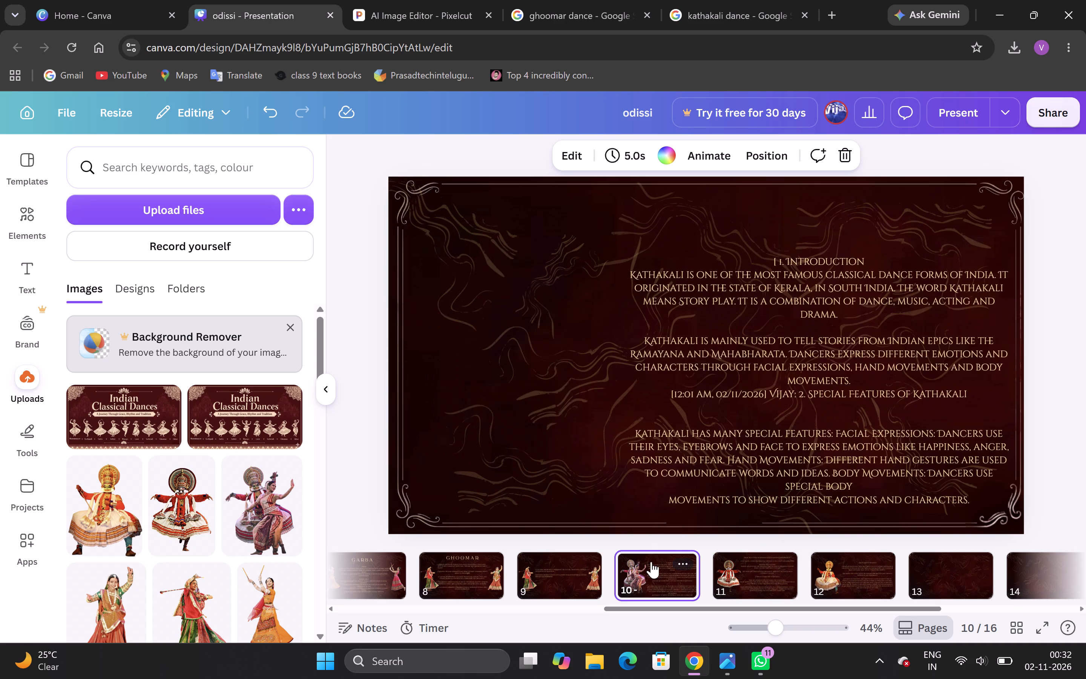
left_click(576, 564)
left_click(481, 559)
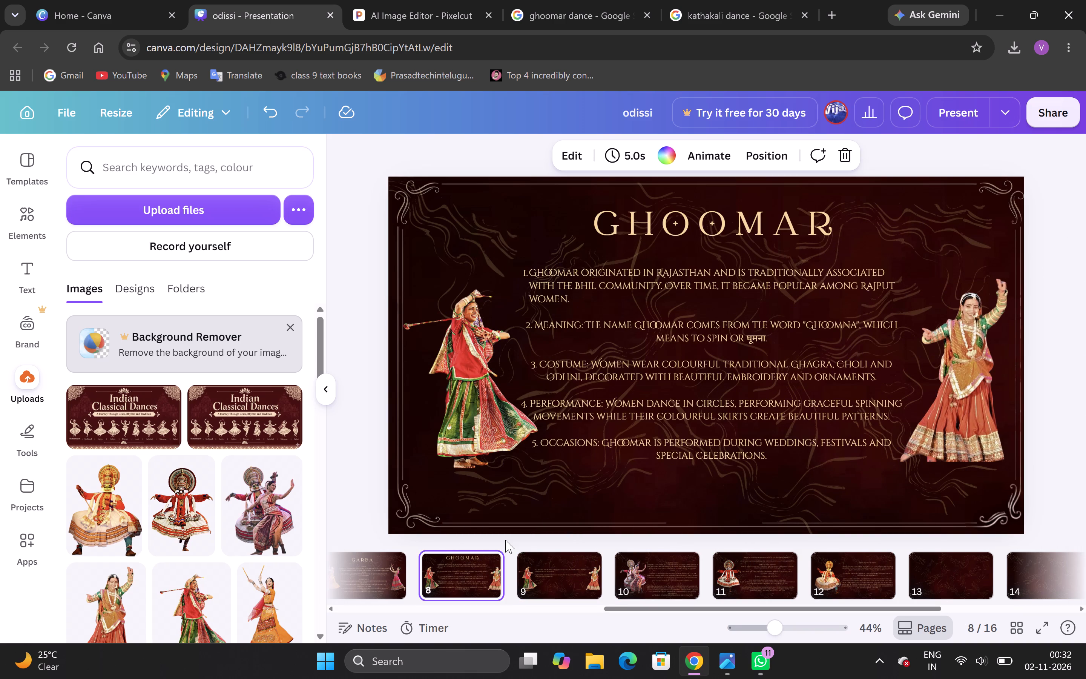
scroll(494, 587, "right", 4)
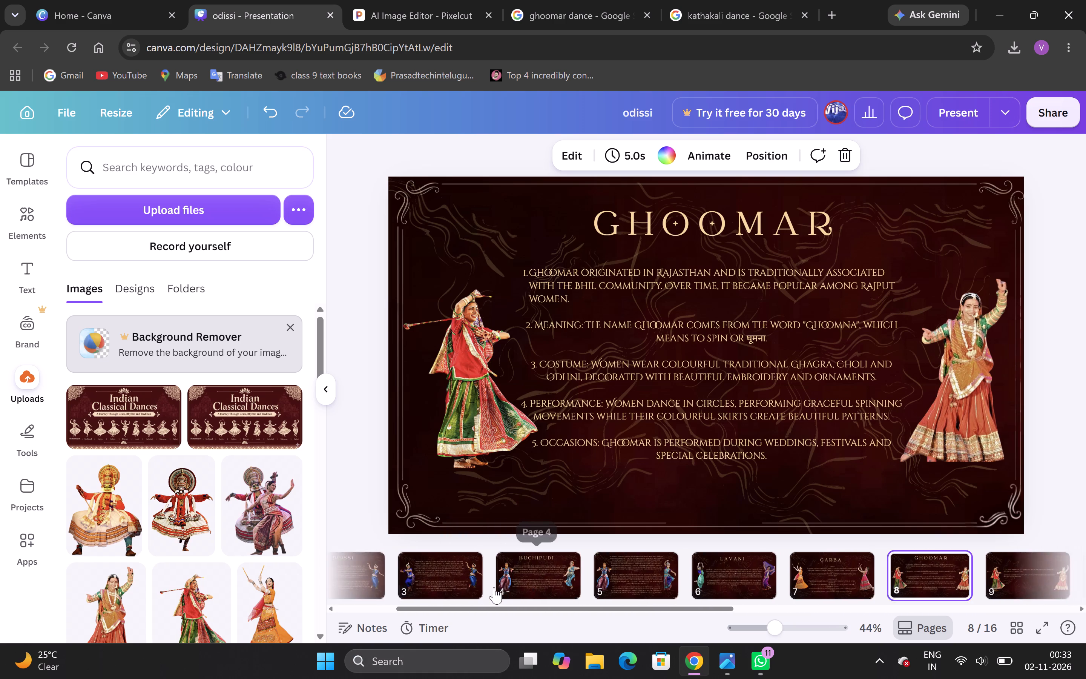
scroll(494, 587, "right", 4)
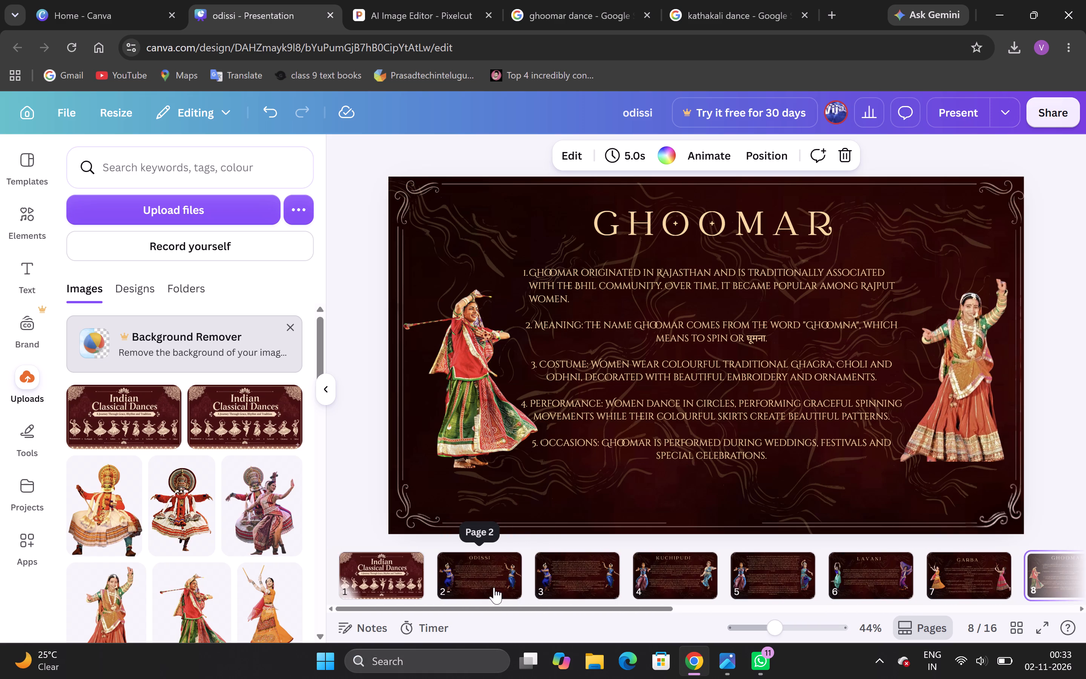